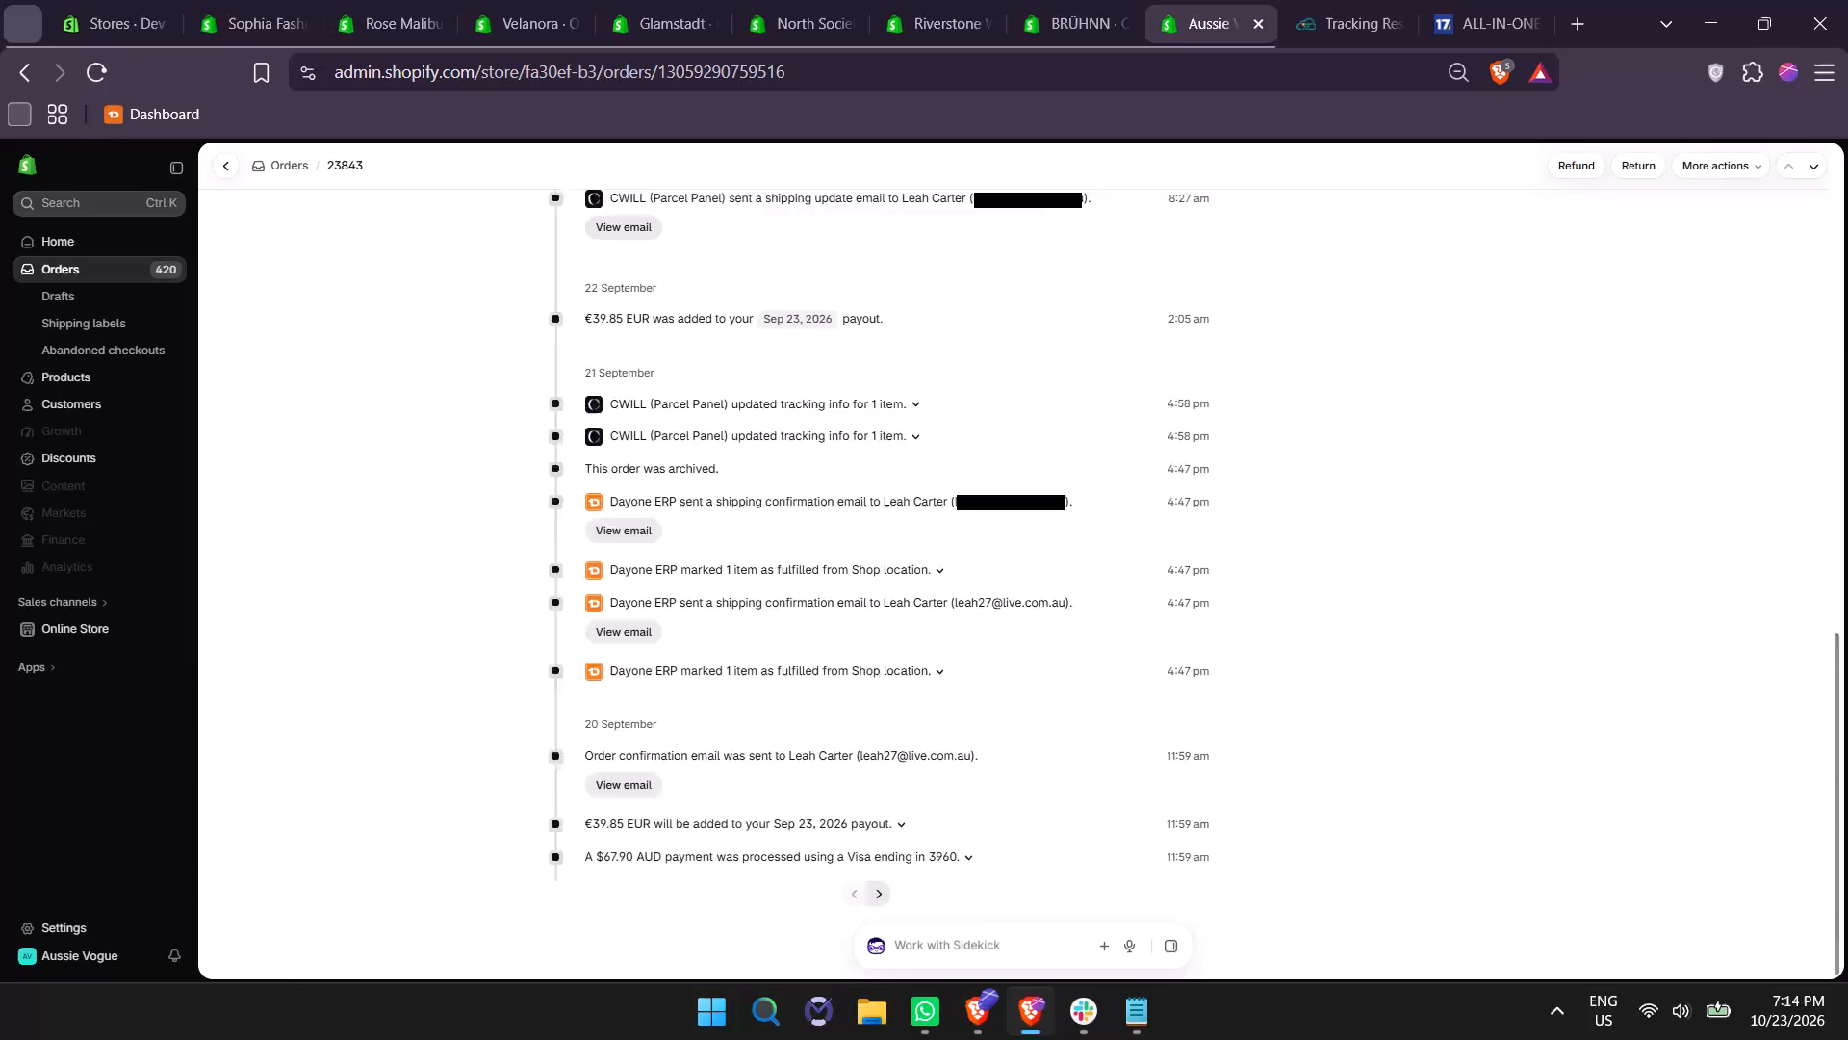
scroll(1266, 416, "up", 4)
scroll(1266, 416, "down", 1)
scroll(1266, 416, "up", 3)
scroll(1266, 416, "down", 2)
scroll(1279, 429, "up", 1)
scroll(1280, 429, "down", 2)
scroll(1282, 430, "up", 4)
triple_click(892, 377)
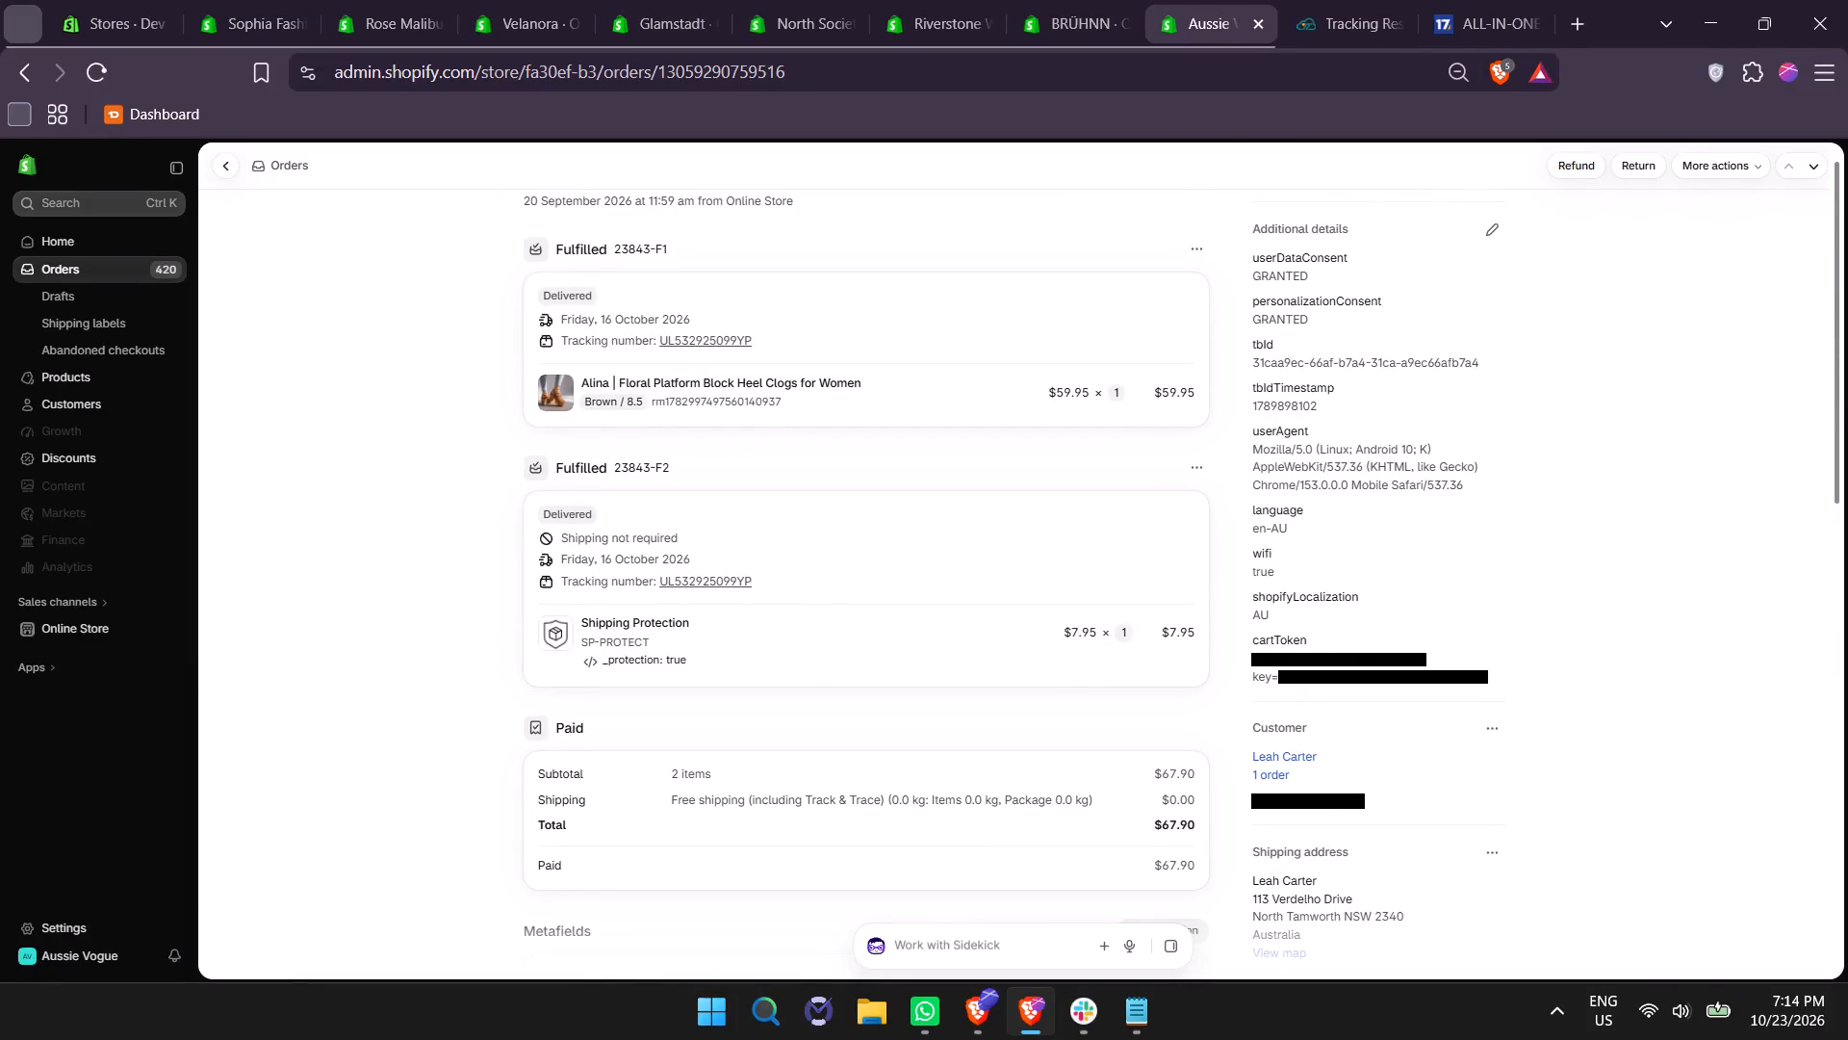
key("ctrl+c")
key("alt+Tab")
key("Right")
key("Left")
key("F2")
key("ctrl+v")
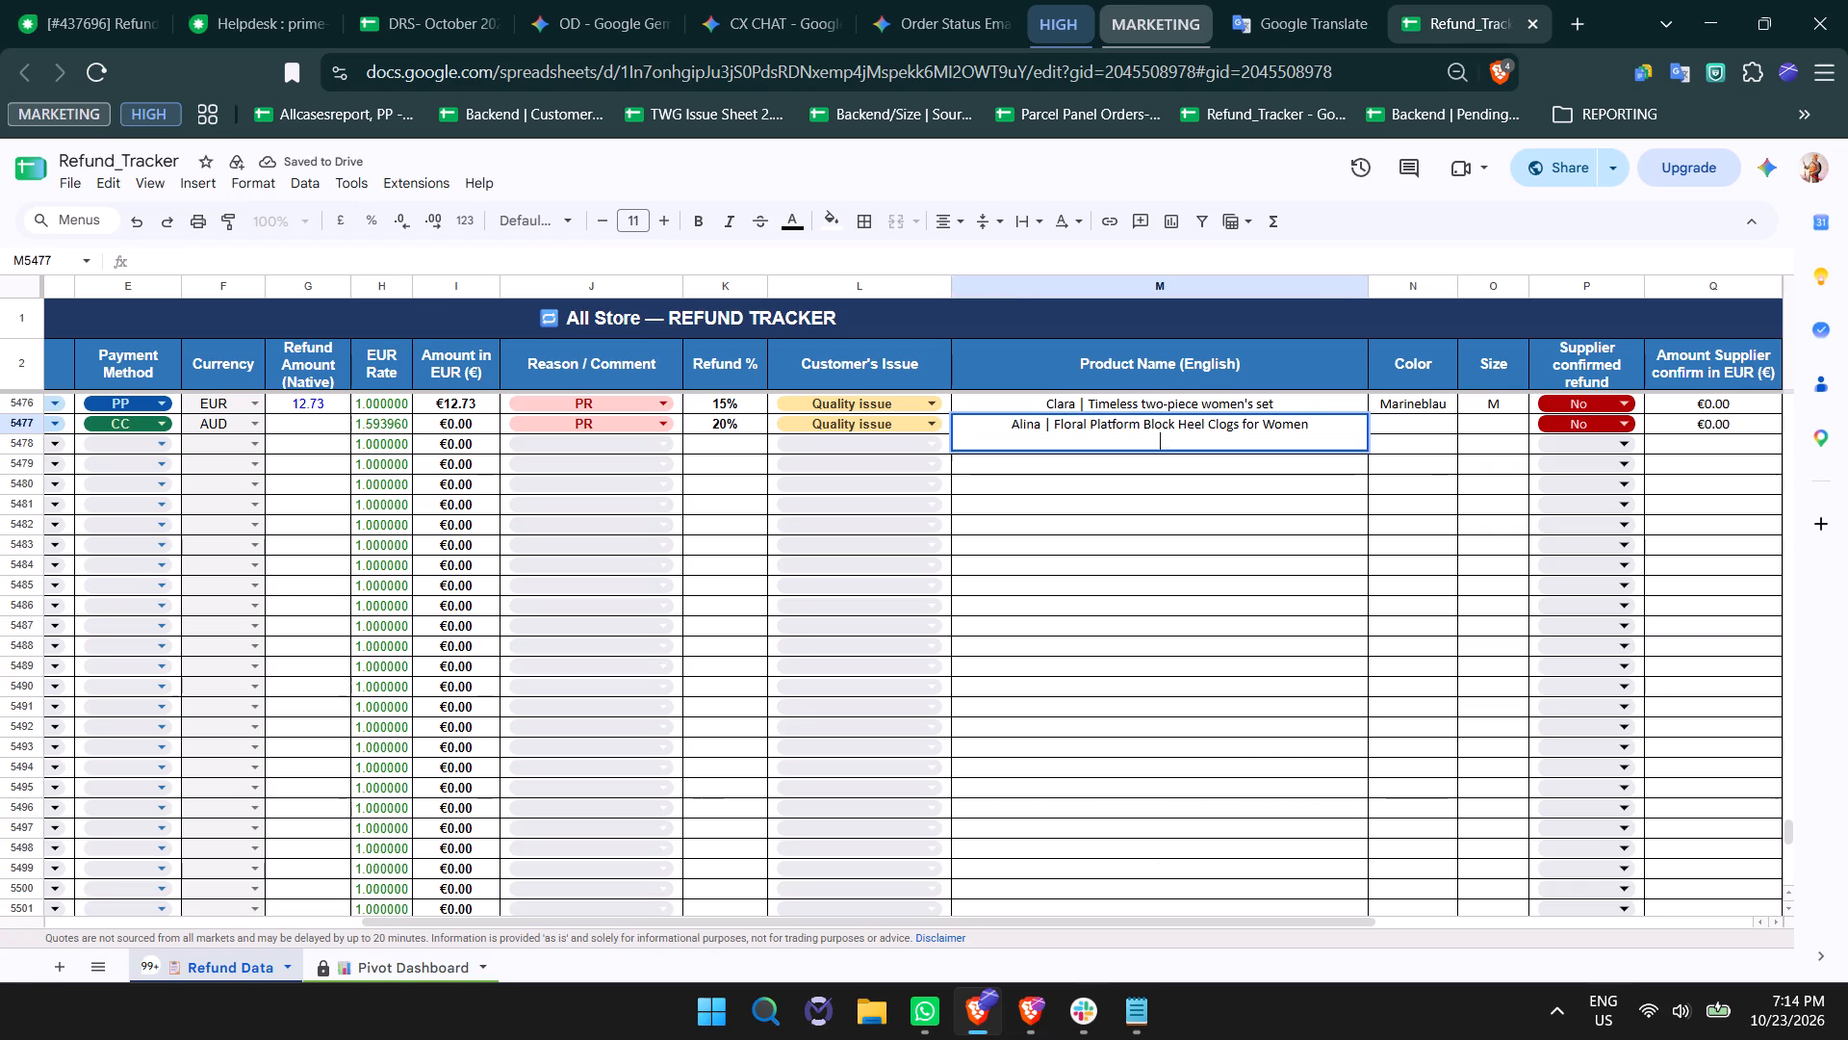
key("Return")
Copy the variant colour Brown from the order into the Color cell of row 5477.
key("Up")
key("Right")
key("alt+Tab")
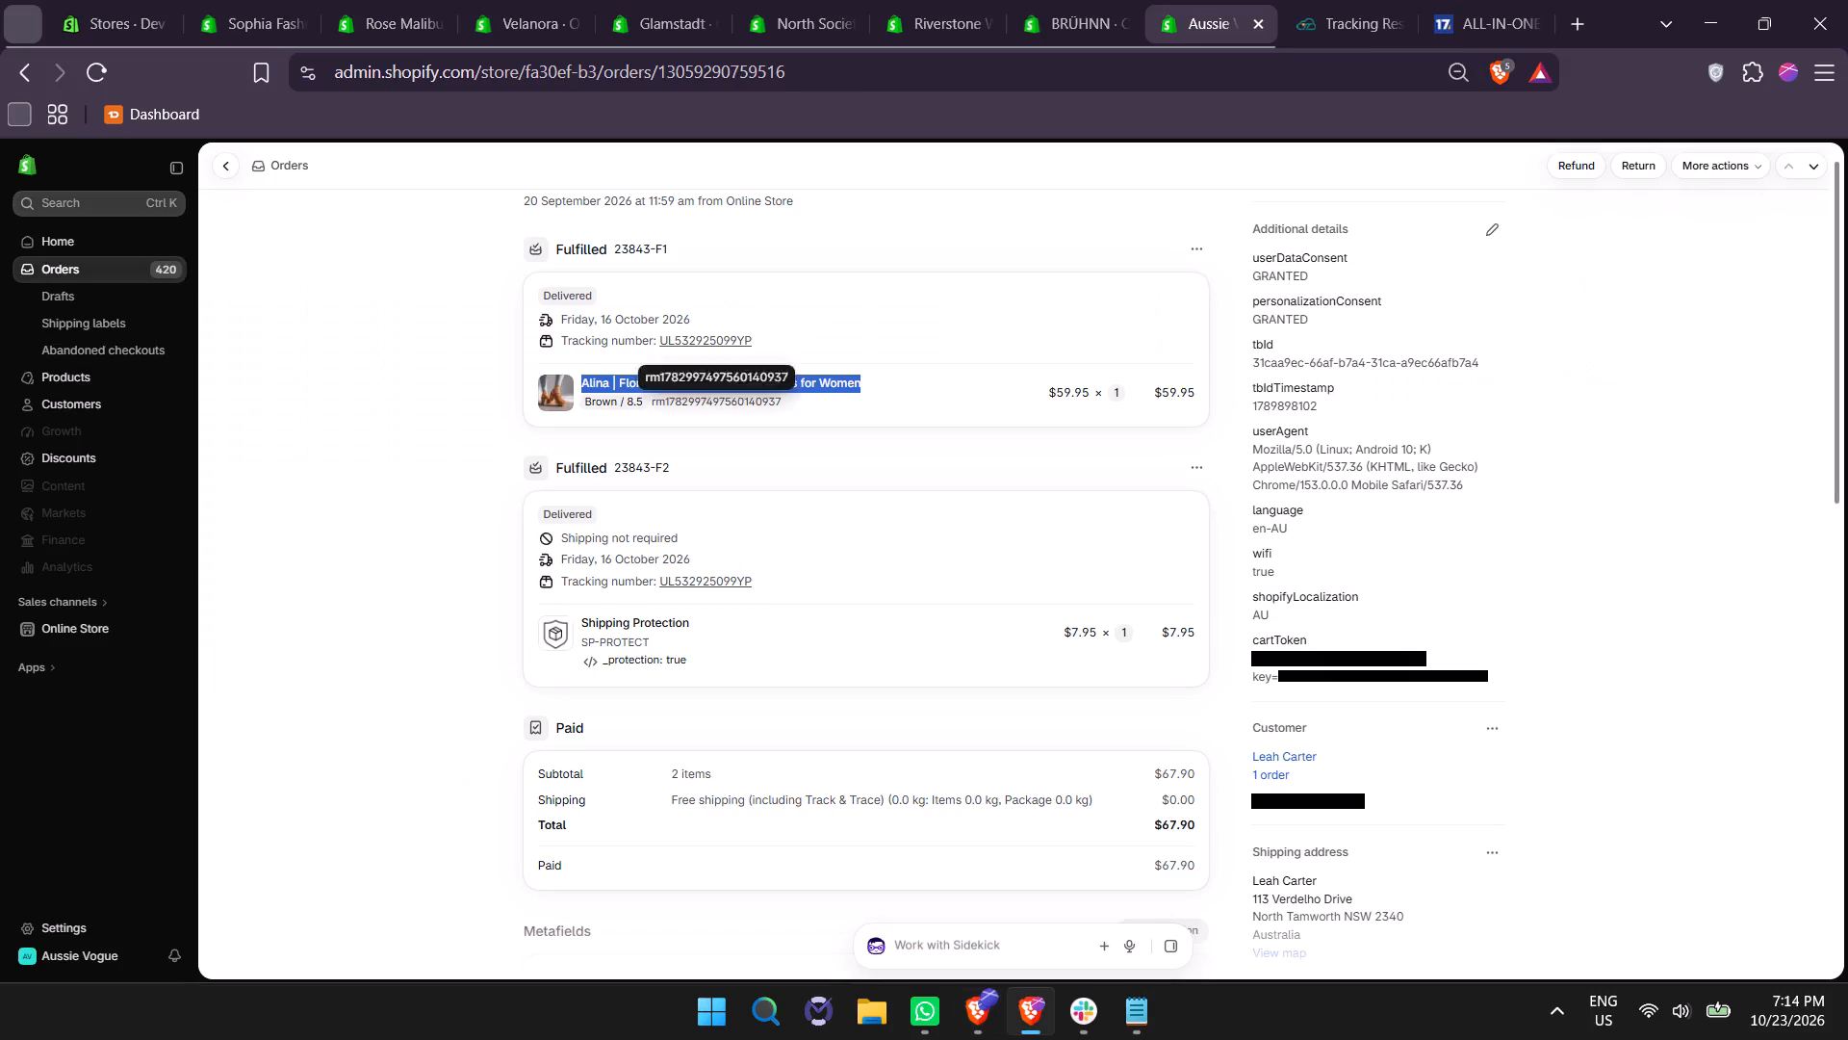
left_click_drag(587, 402, 610, 408)
left_click(580, 408)
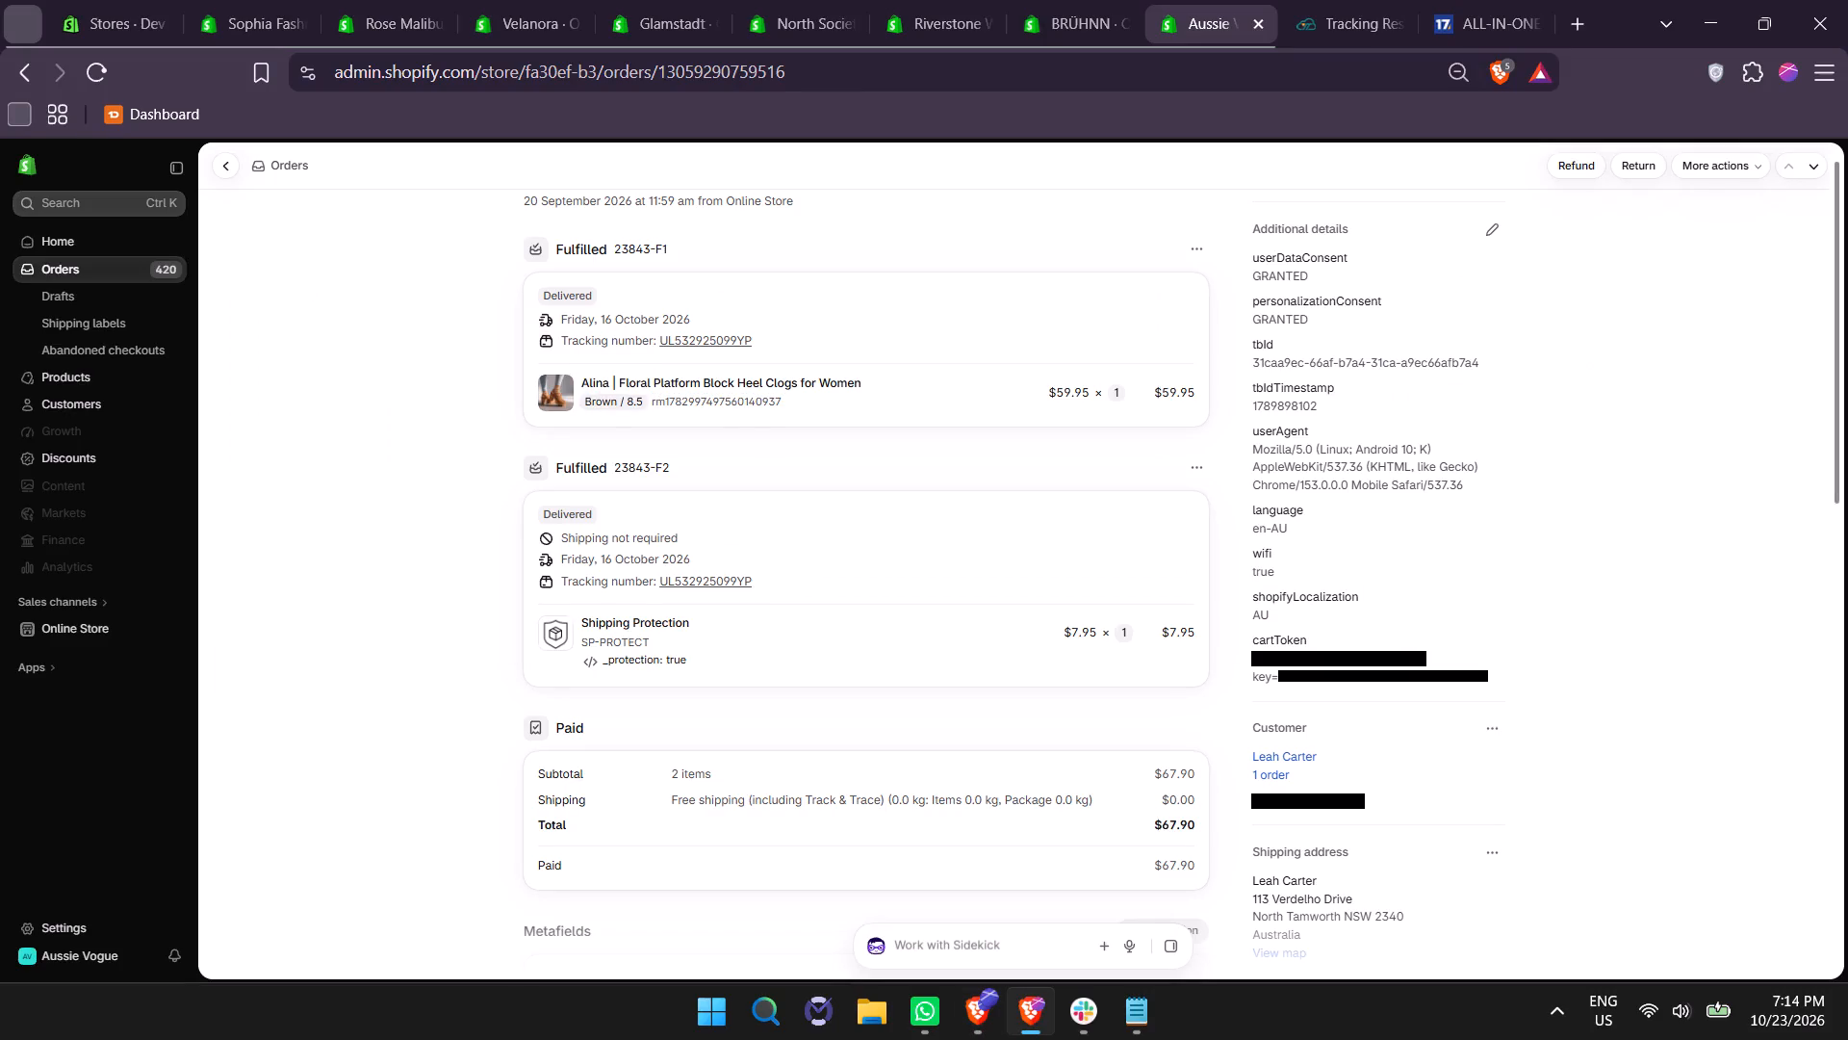
left_click_drag(580, 398, 621, 408)
key("ctrl+c")
key("alt+Tab")
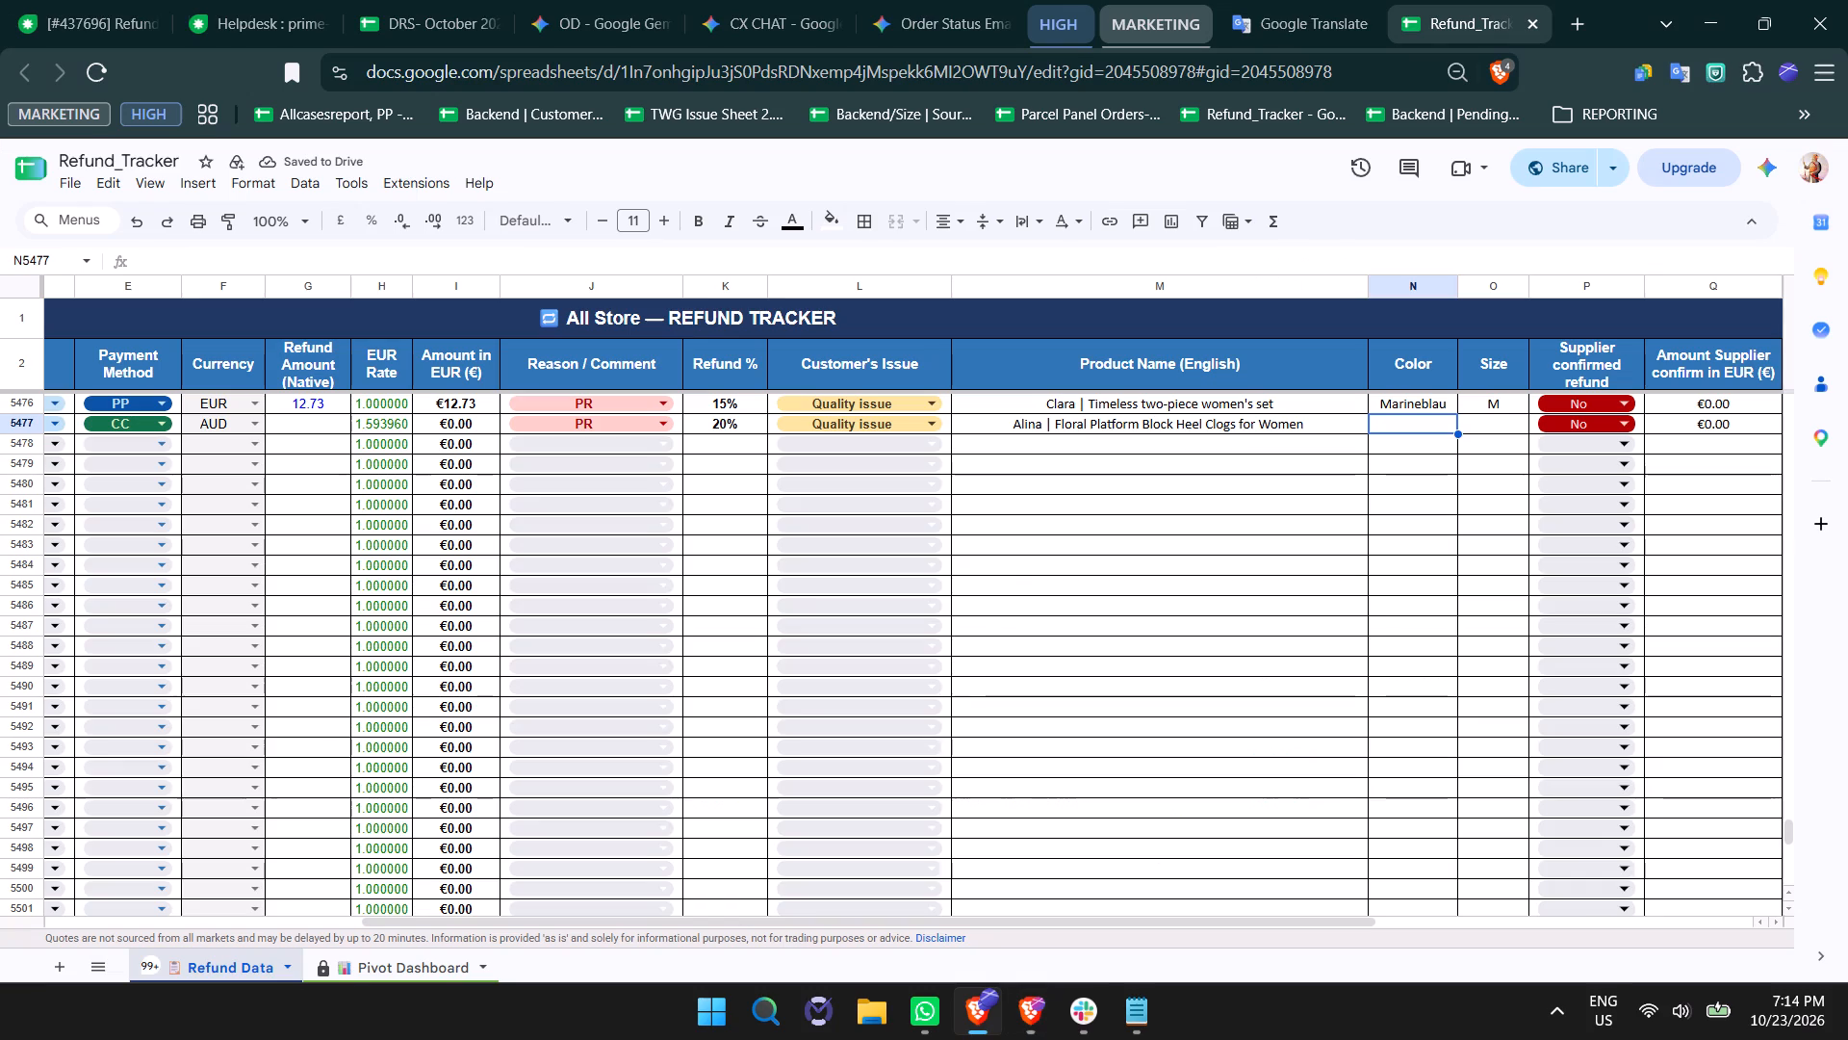
key("Right")
key("Left")
key("F2")
key("ctrl+v")
key("Return")
Enter 8.5 as the Size in row 5477.
key("Up")
key("Right")
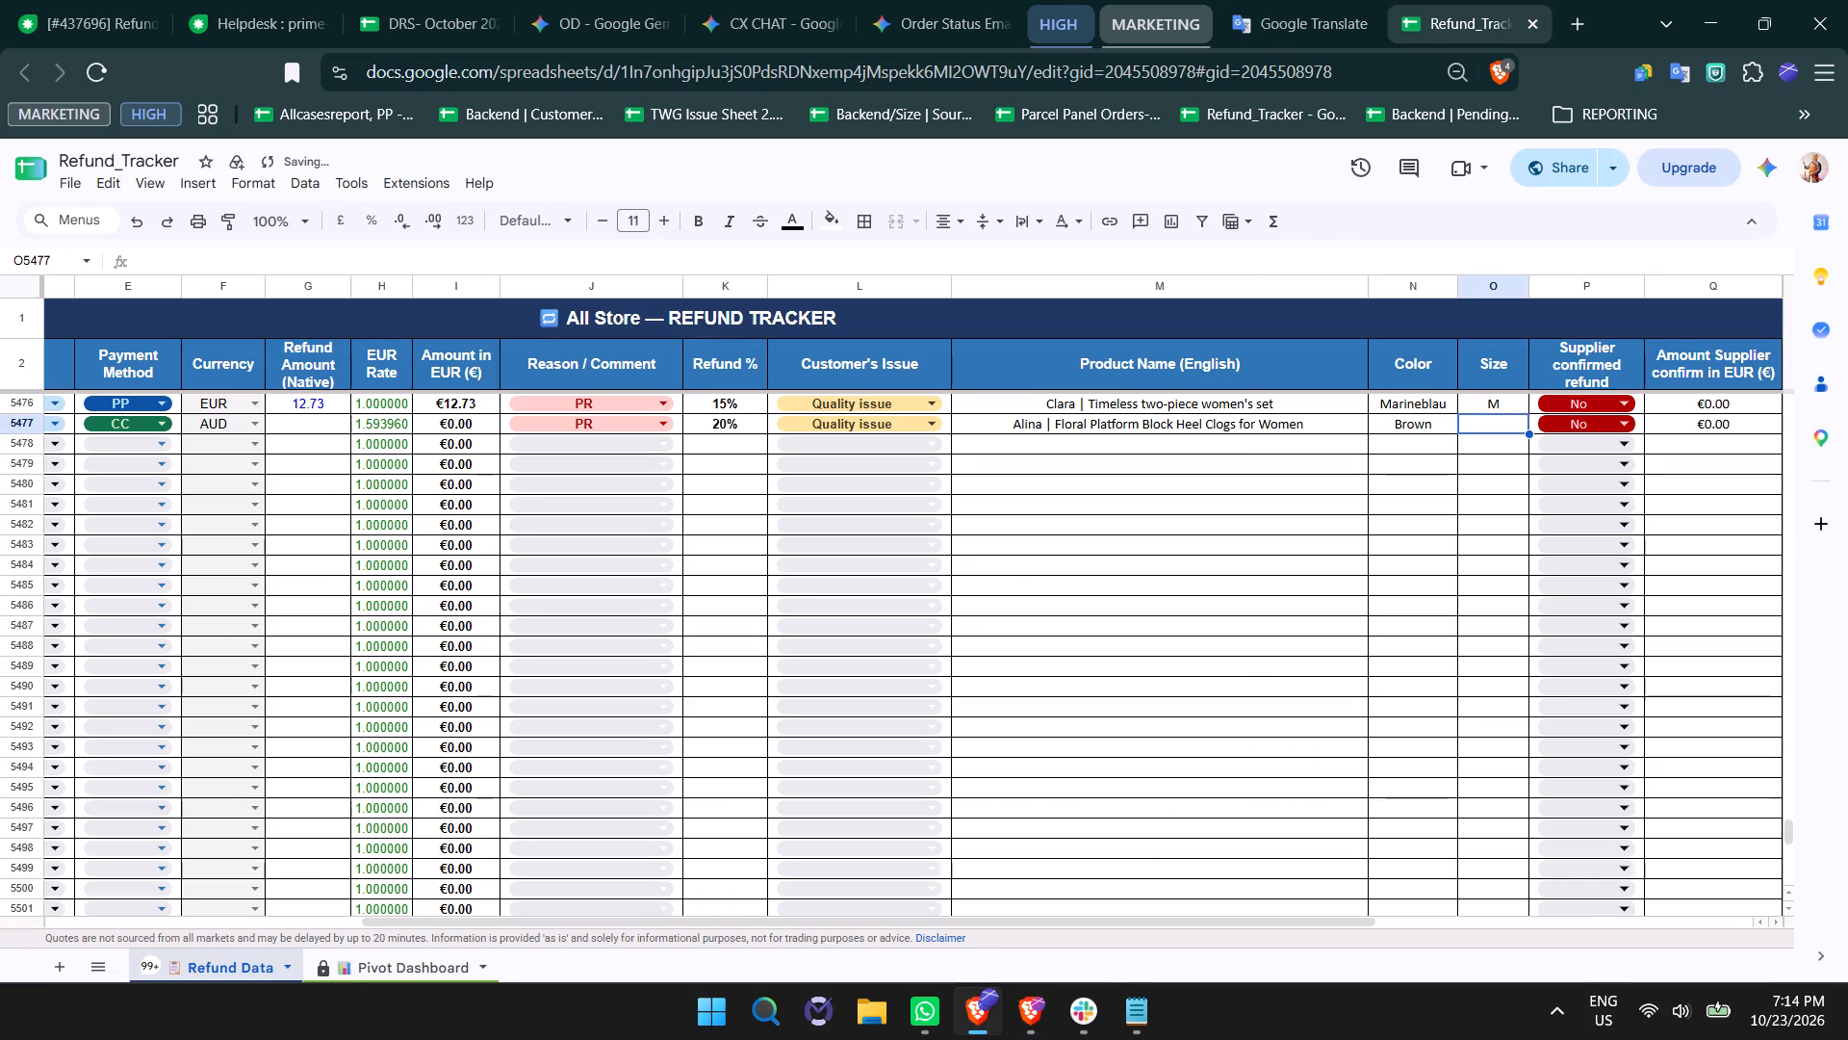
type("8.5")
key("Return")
Copy the paid amount 67.90 from the order and calculate 20/100 of it in Calculator.
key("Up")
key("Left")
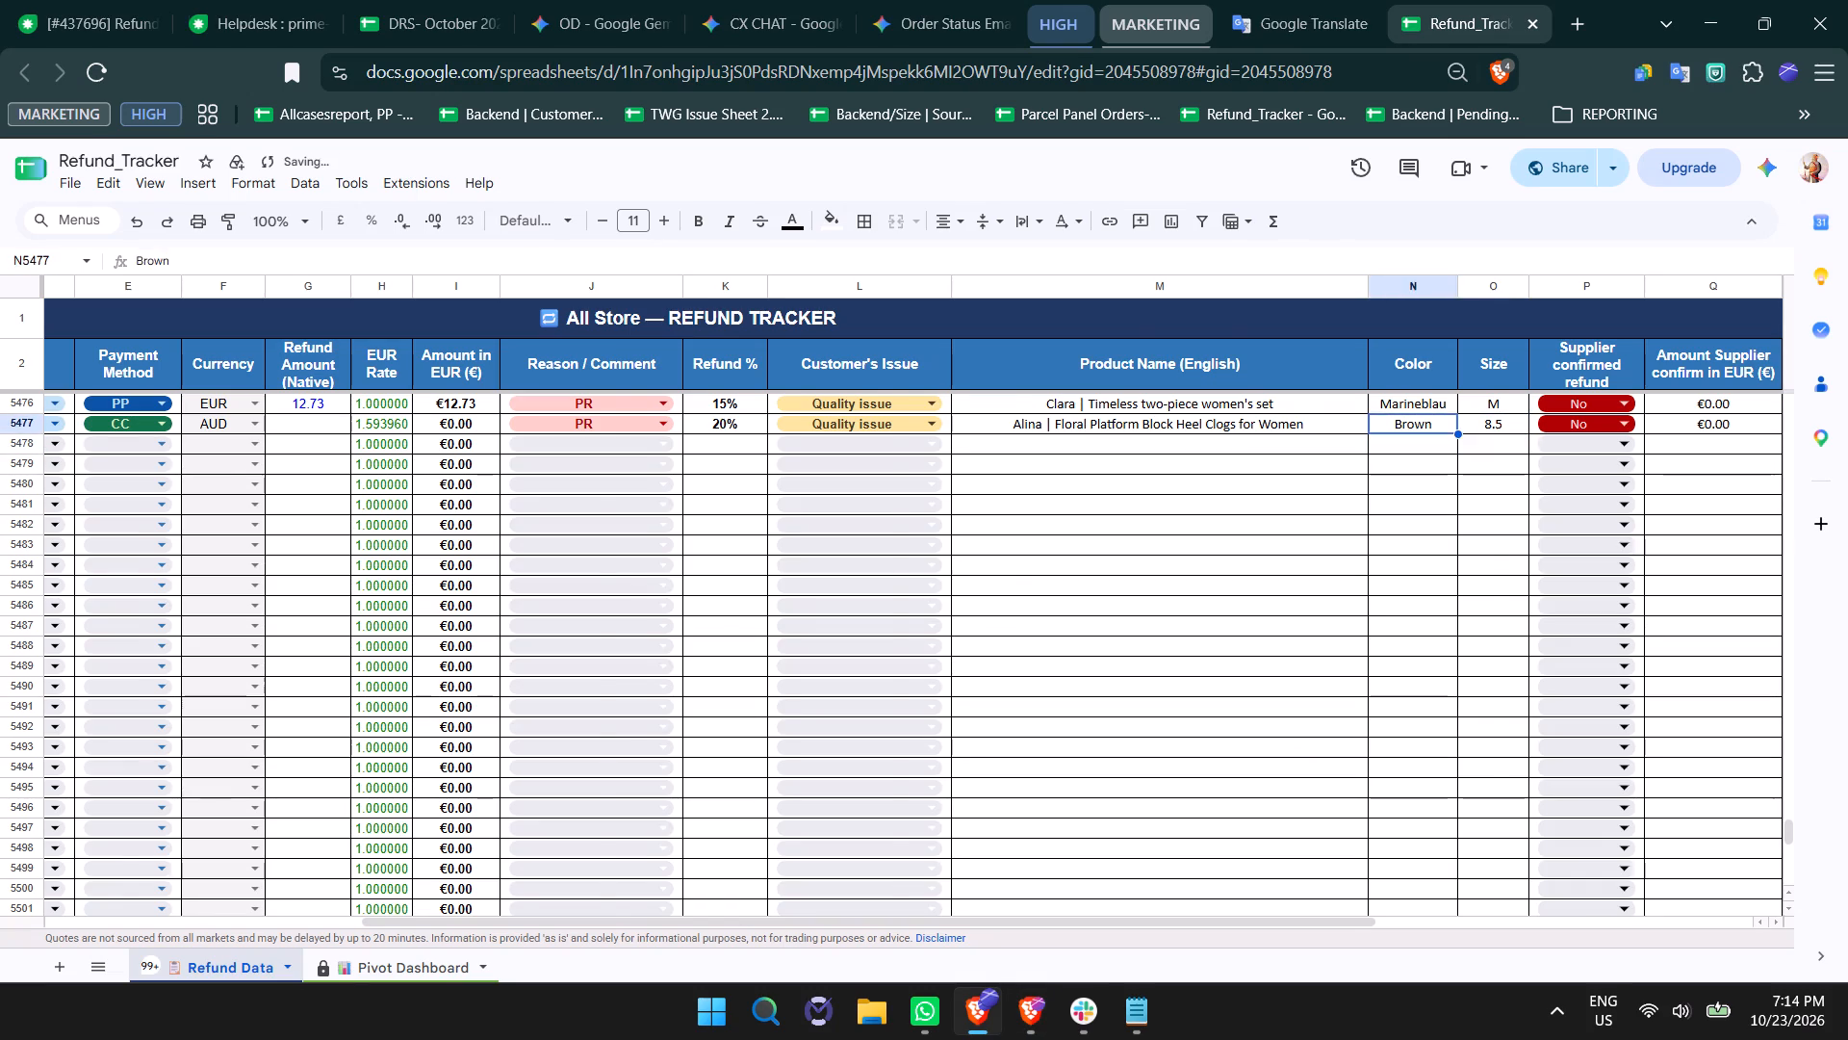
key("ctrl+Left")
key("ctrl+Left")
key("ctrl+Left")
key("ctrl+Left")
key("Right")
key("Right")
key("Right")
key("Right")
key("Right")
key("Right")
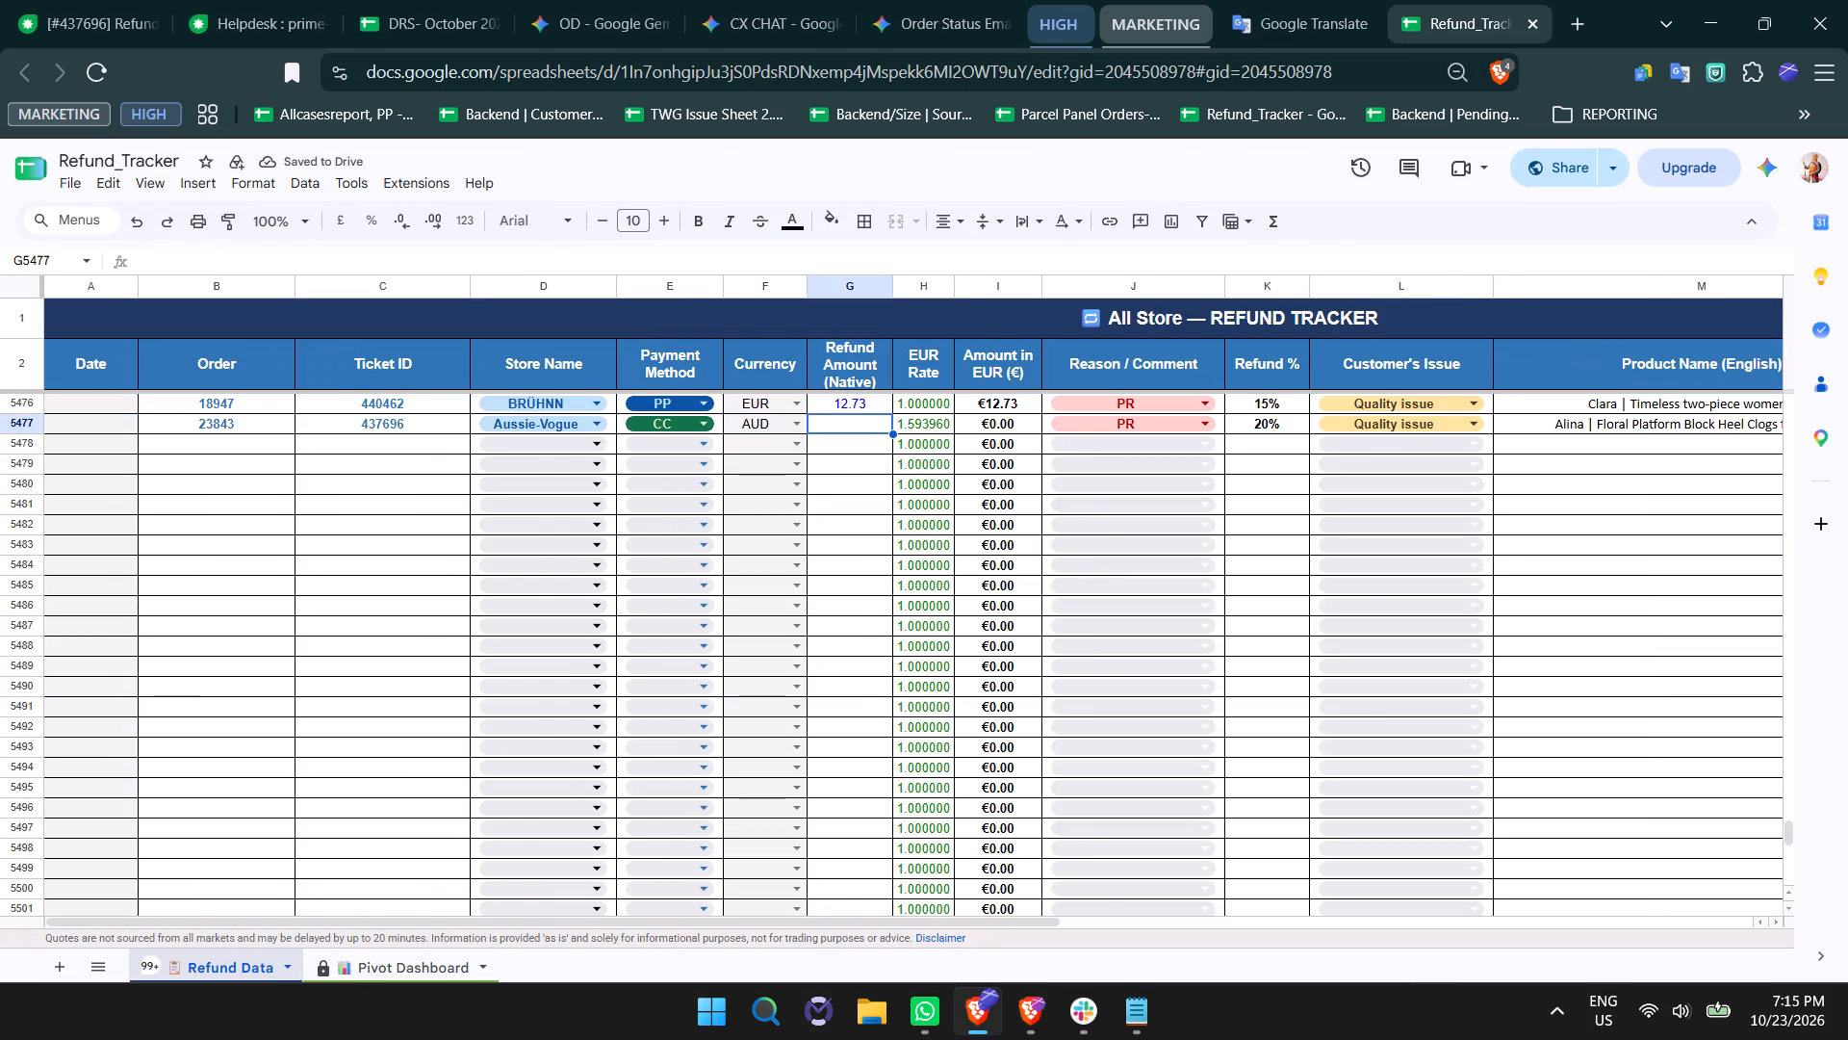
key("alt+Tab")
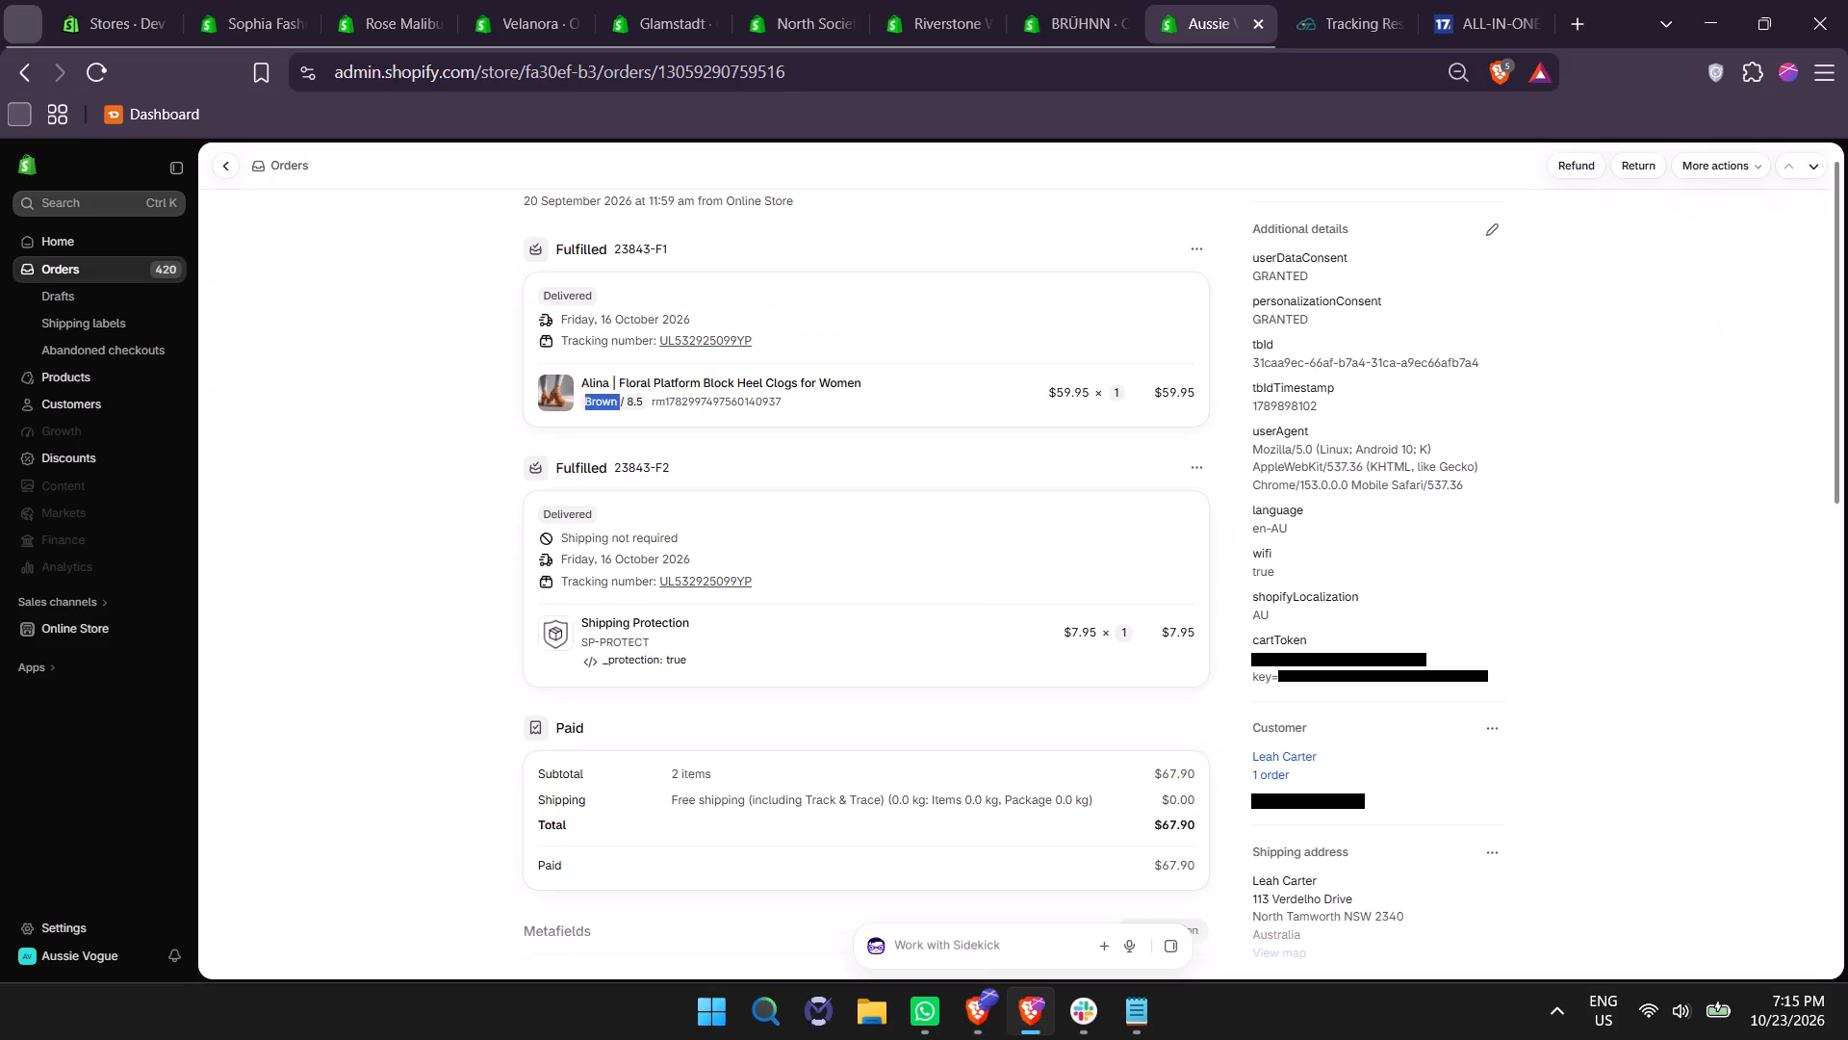
scroll(1172, 816, "down", 1)
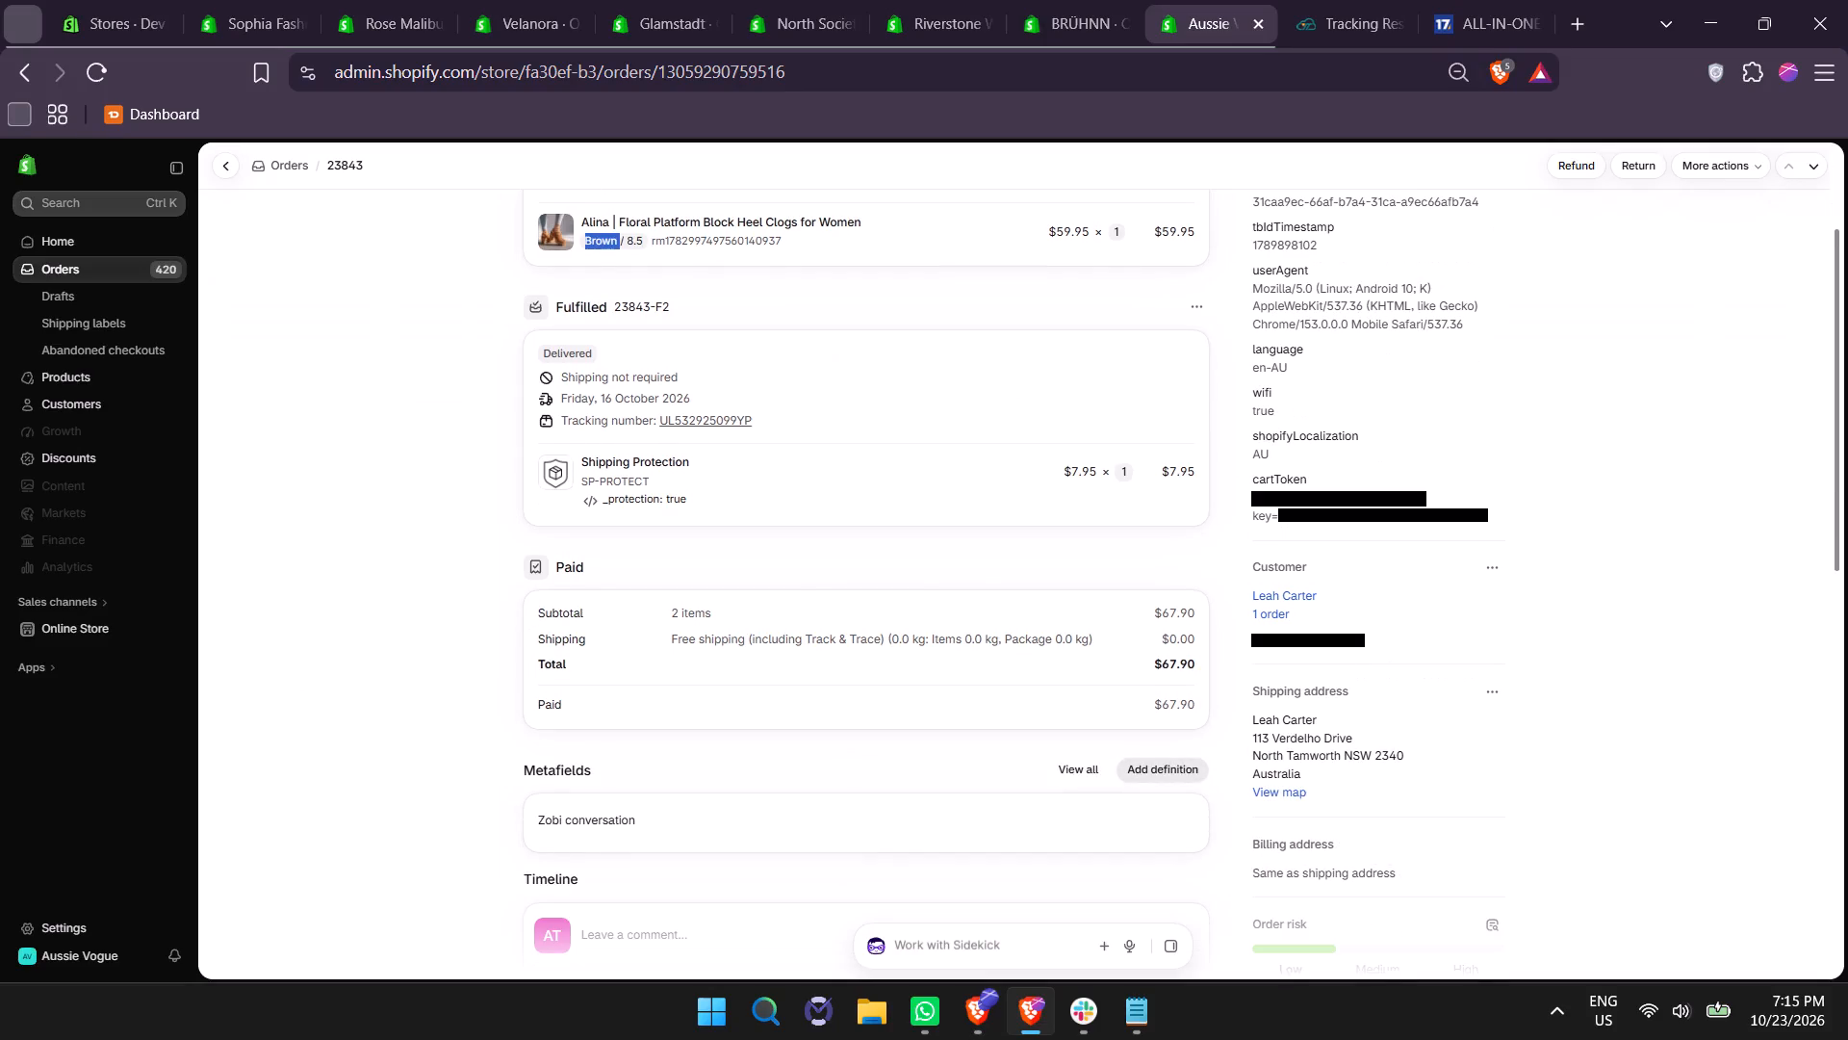
double_click(1170, 703)
key("ctrl+c")
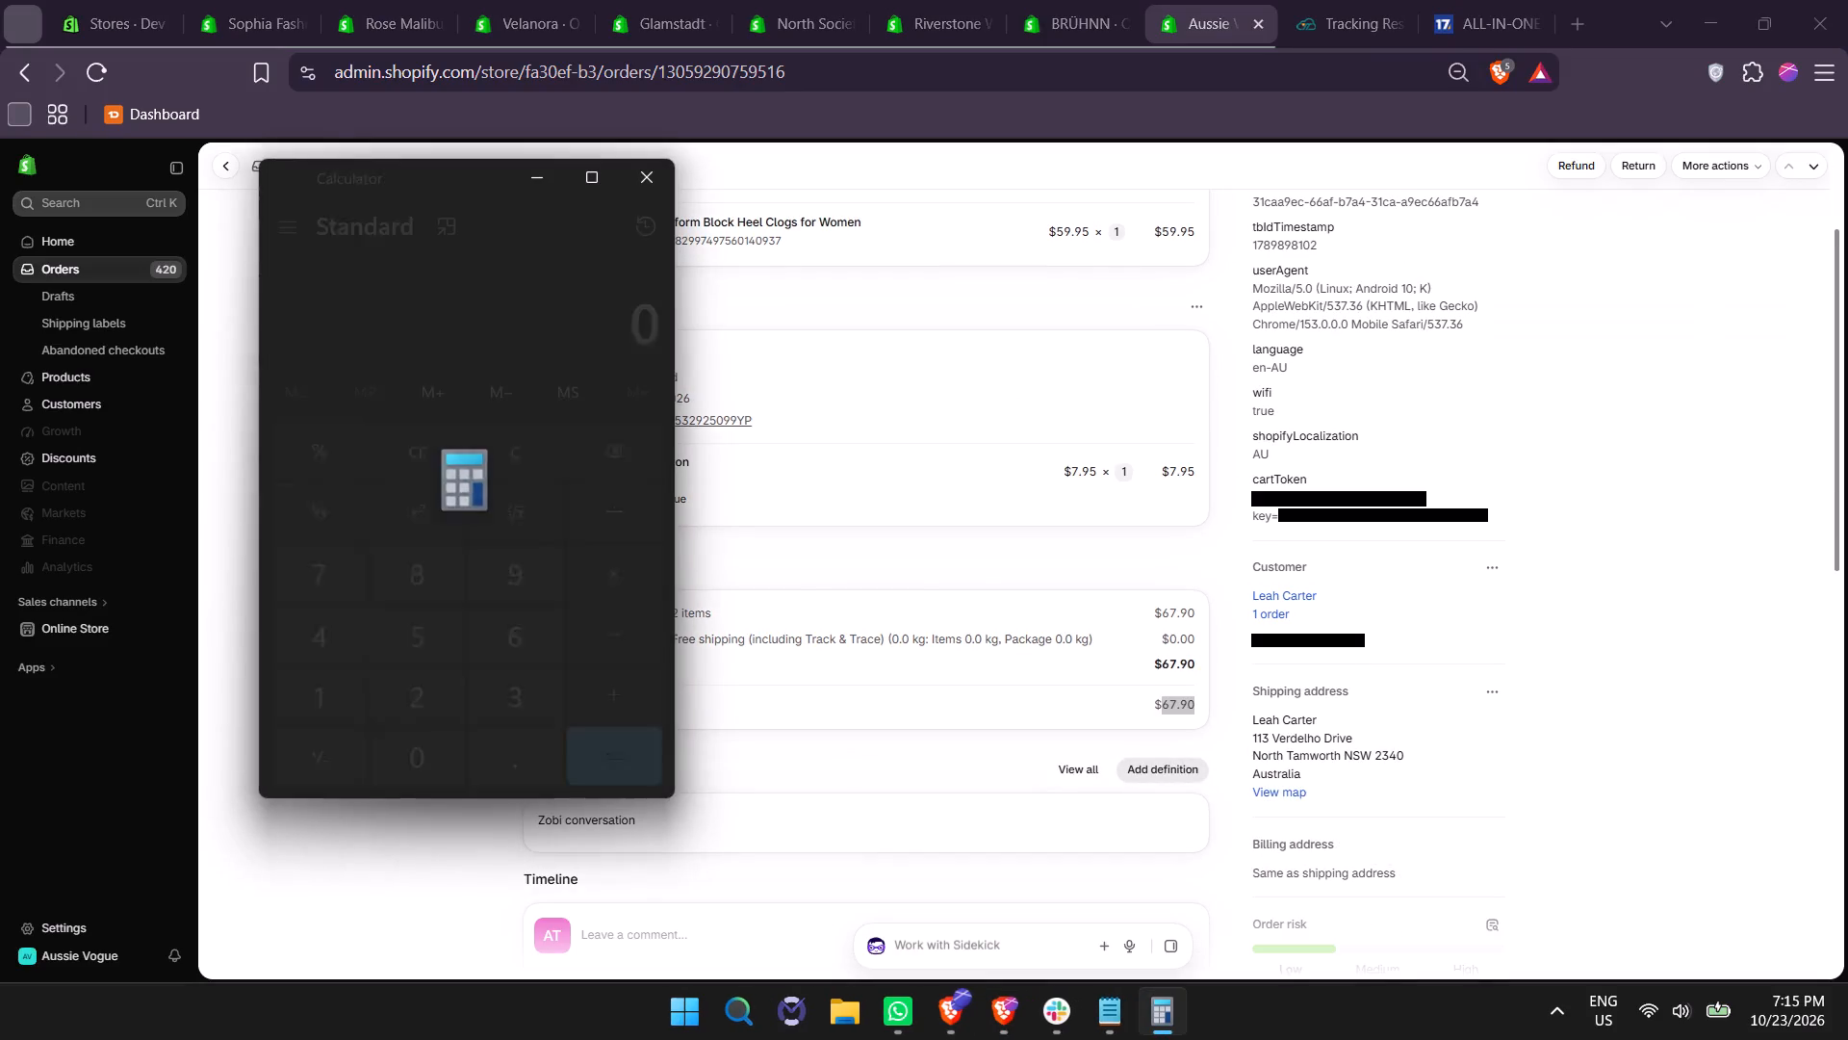
key("ctrl+v")
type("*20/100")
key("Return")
Enter 13.58 as the native refund amount in row 5477 of Refund_Tracker.
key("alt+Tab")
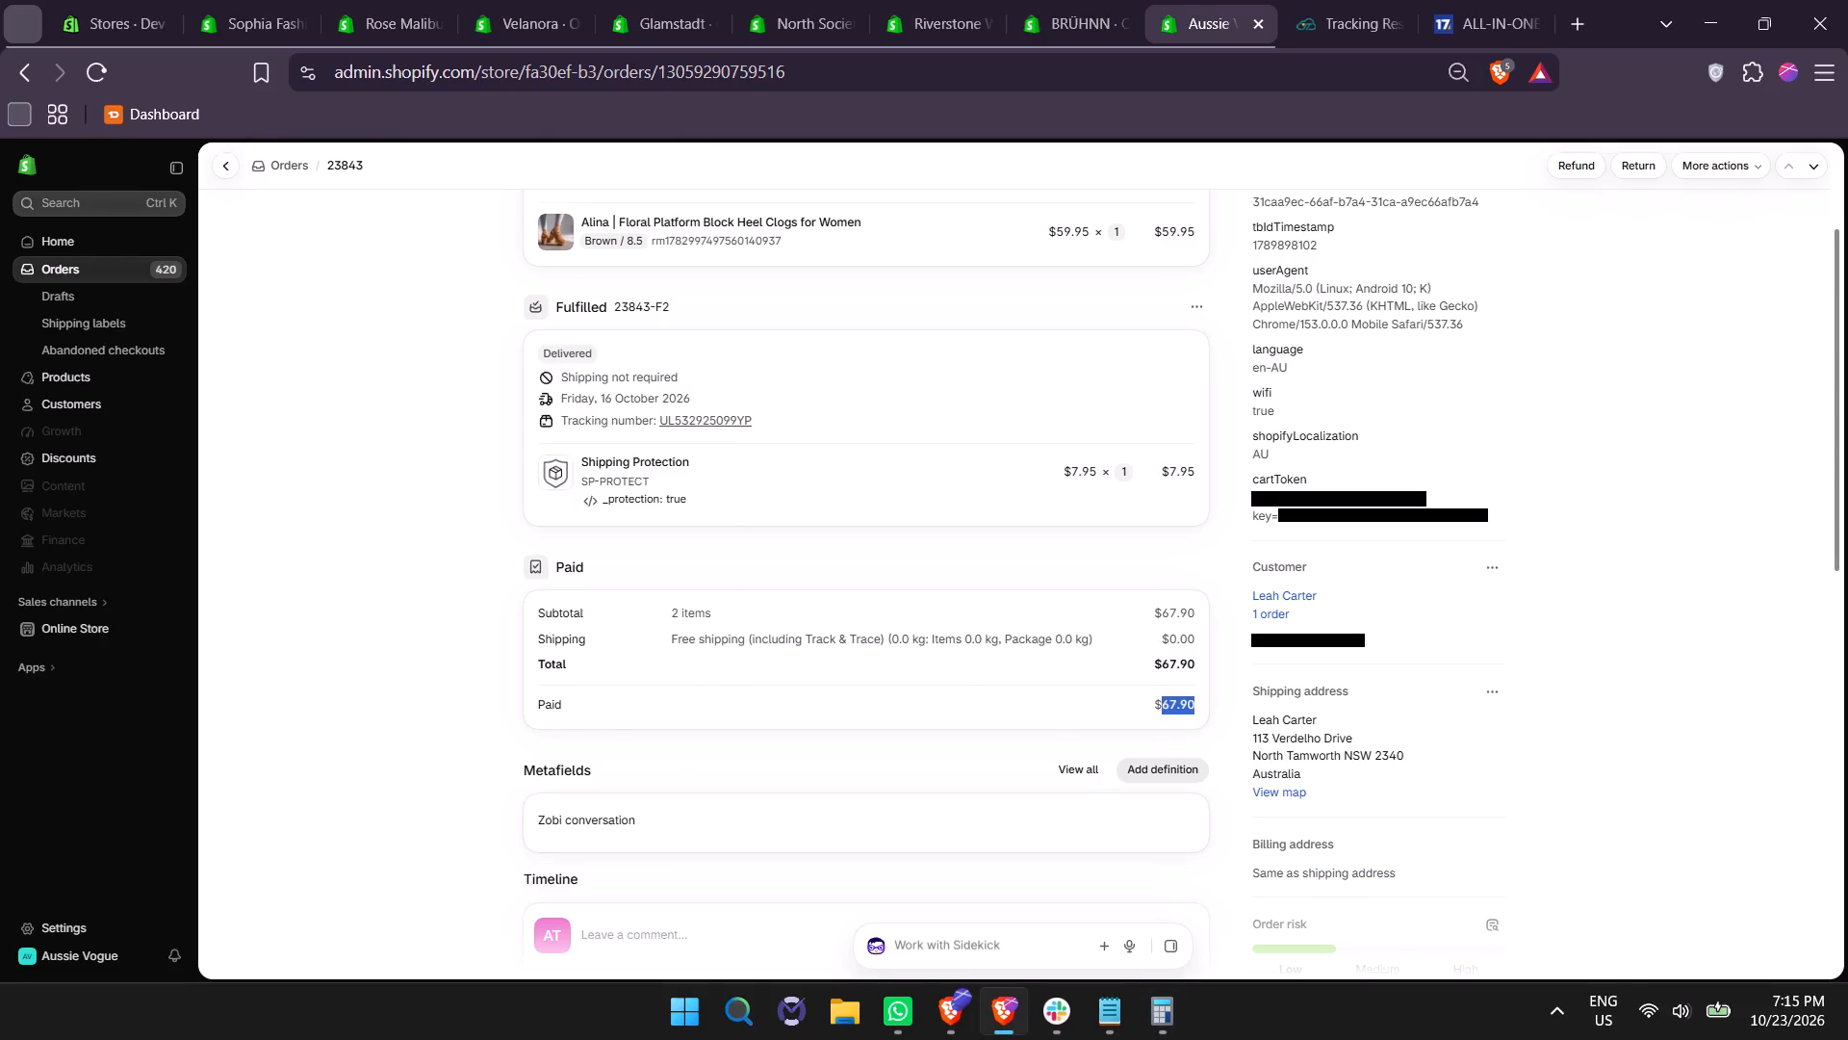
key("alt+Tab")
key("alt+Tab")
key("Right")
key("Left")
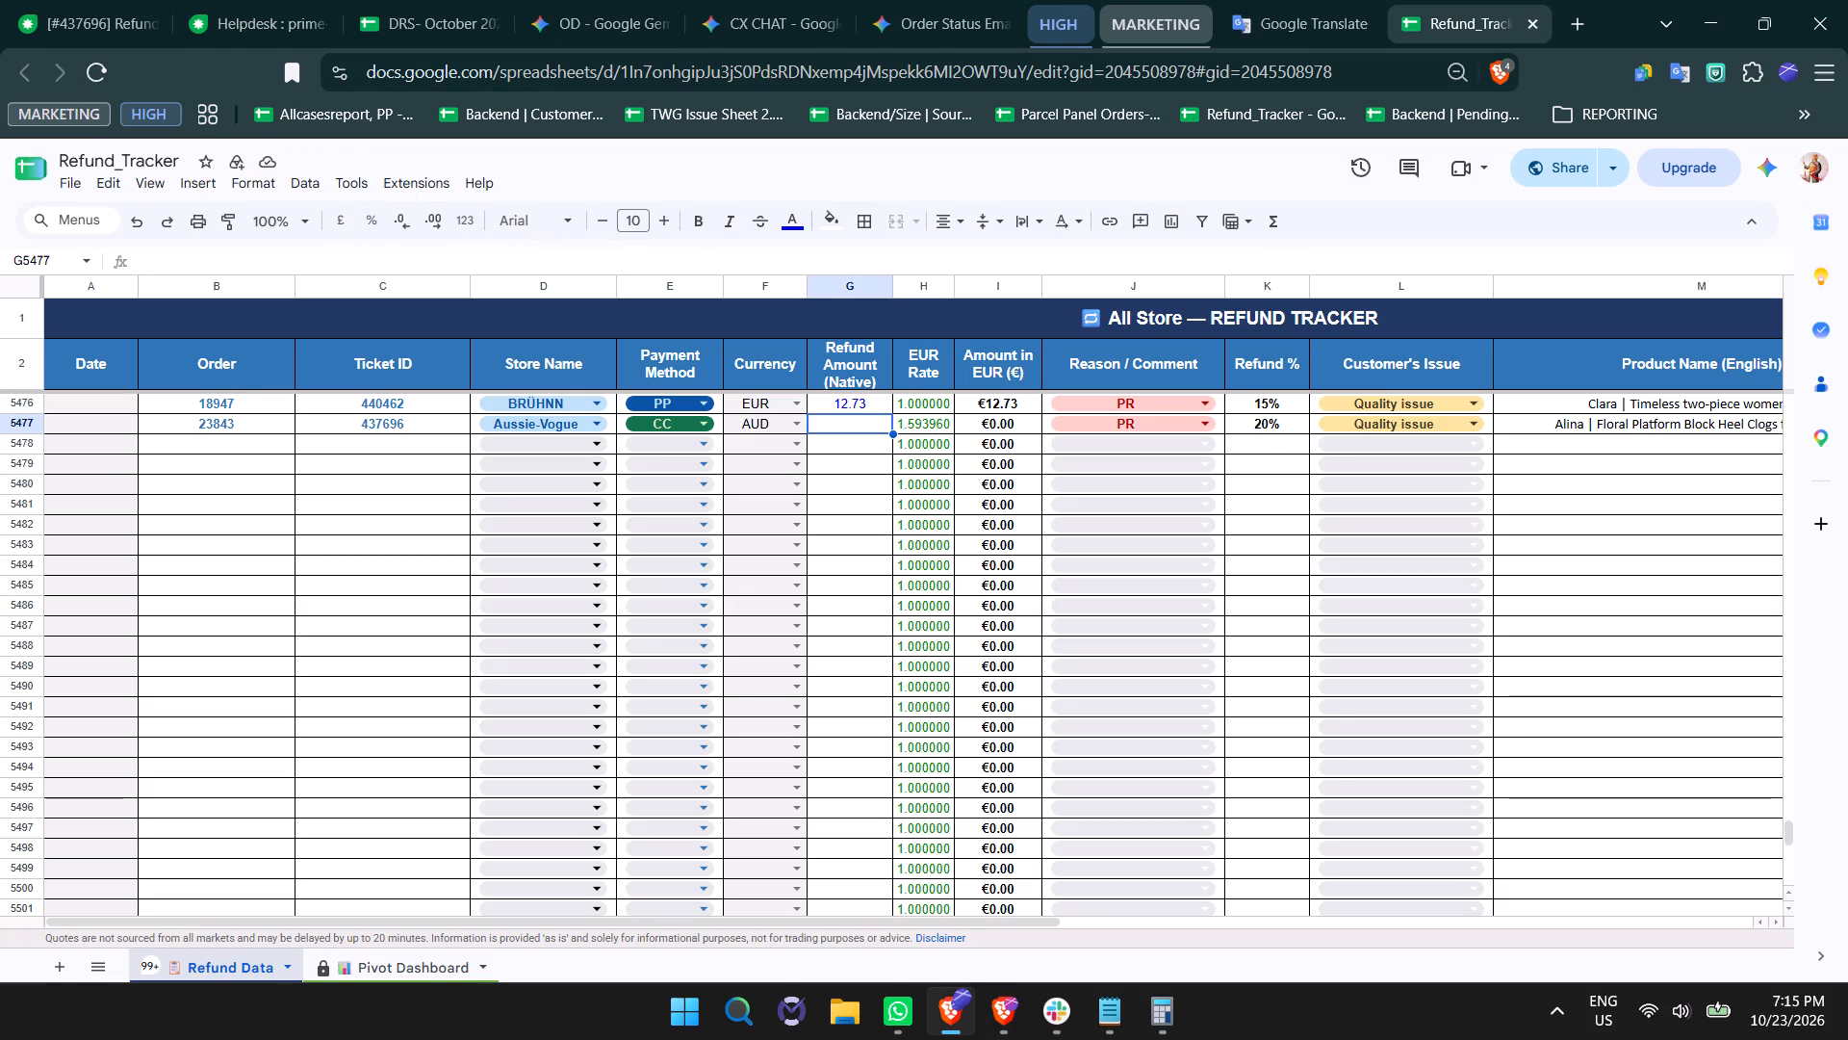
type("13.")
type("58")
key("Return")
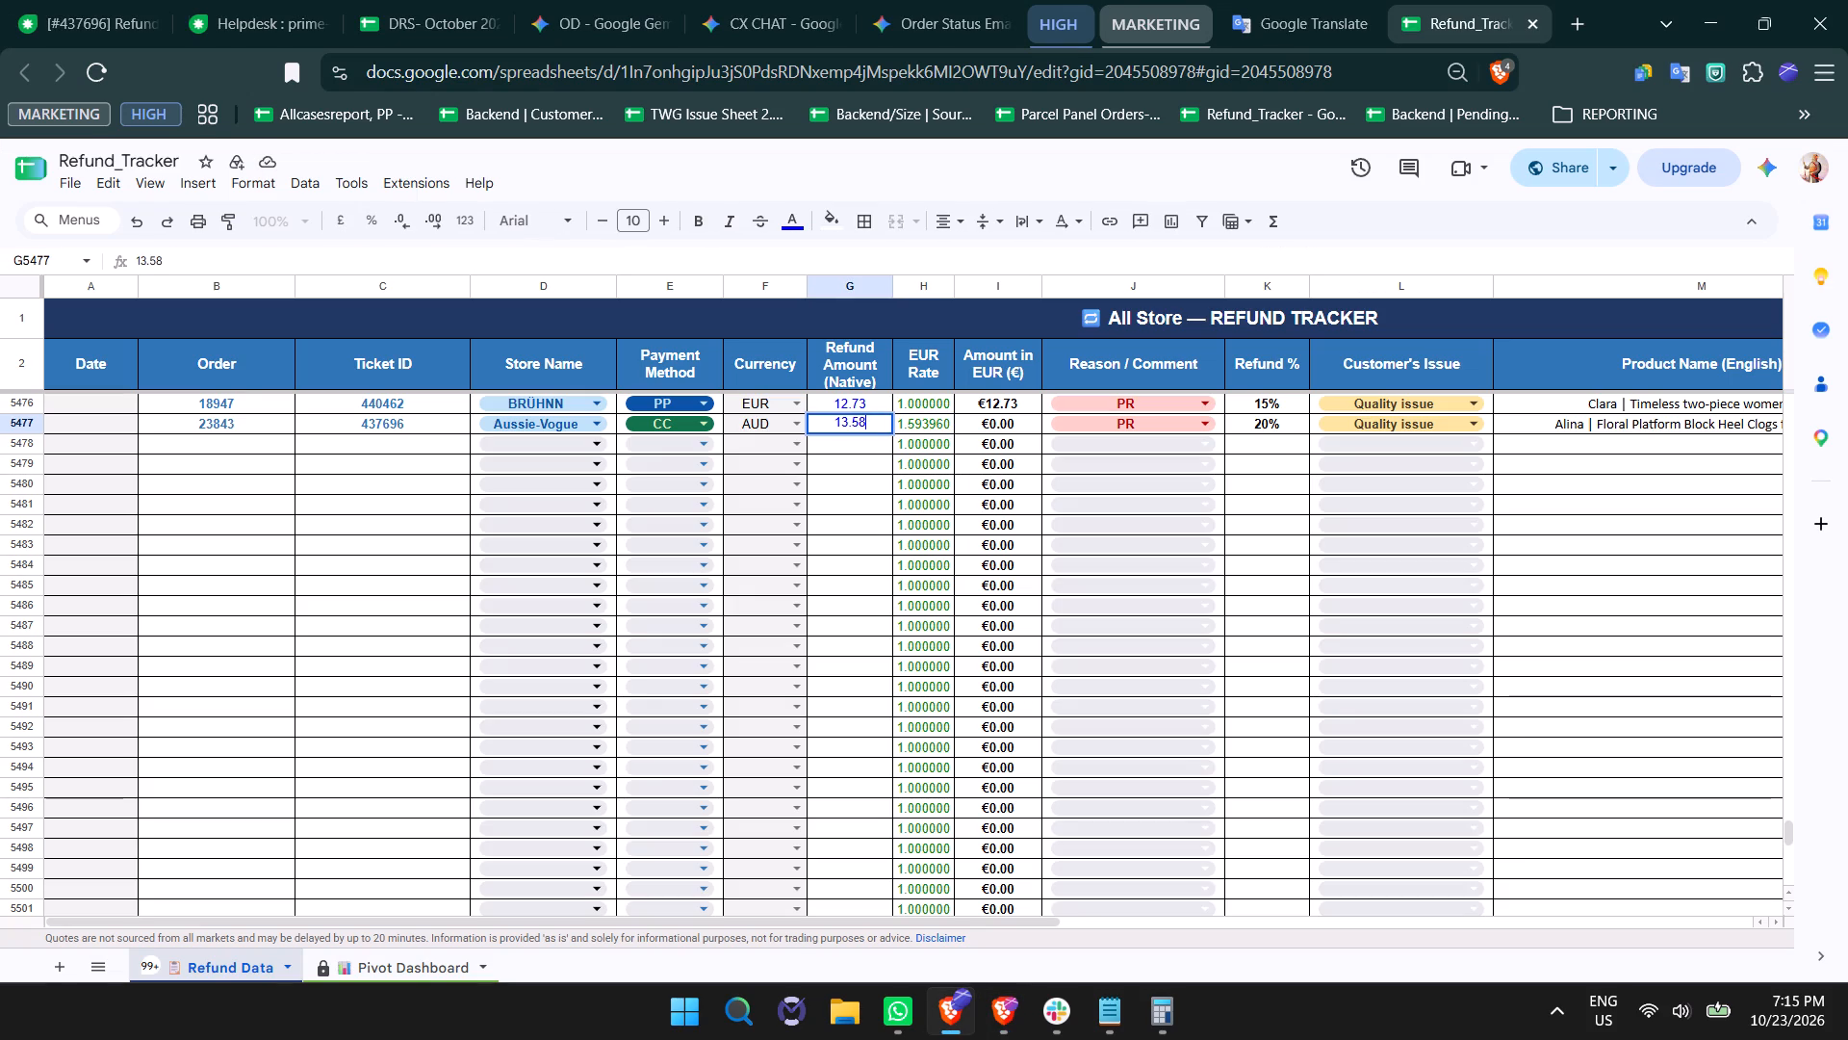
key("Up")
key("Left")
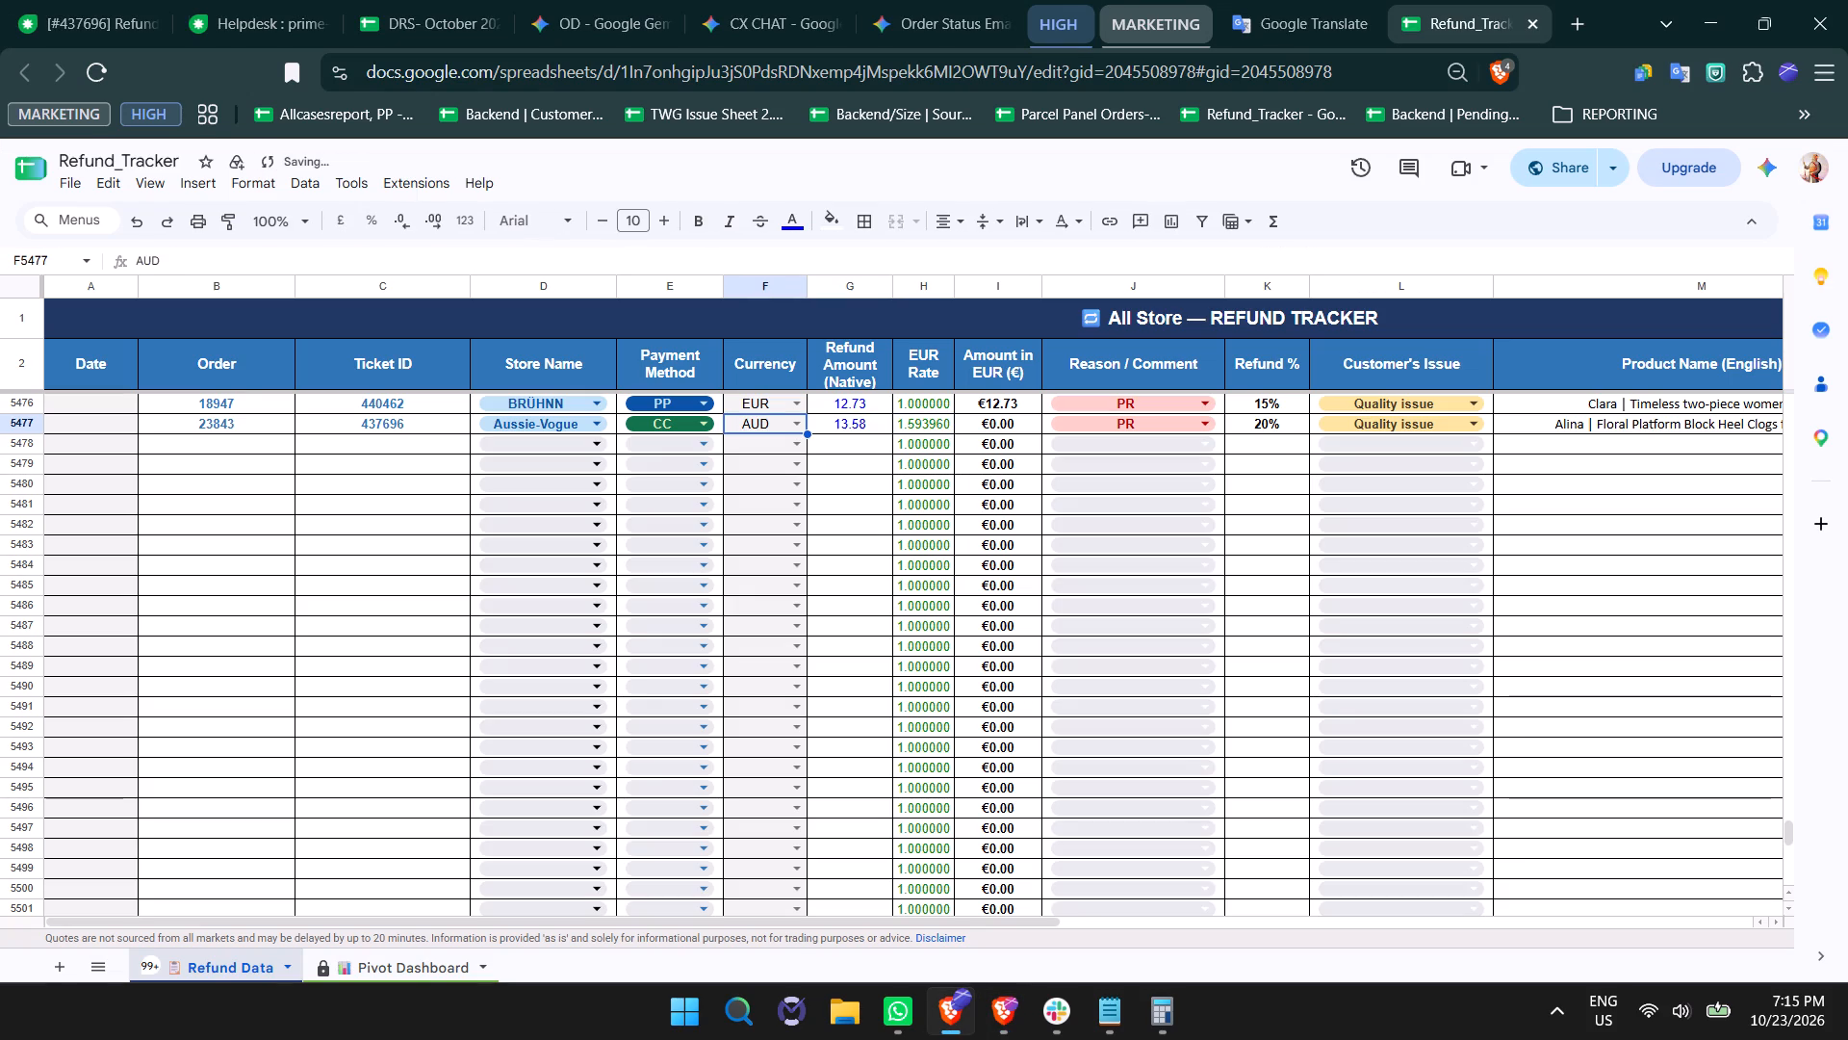
left_click(999, 418)
left_click(878, 419)
left_click(926, 421)
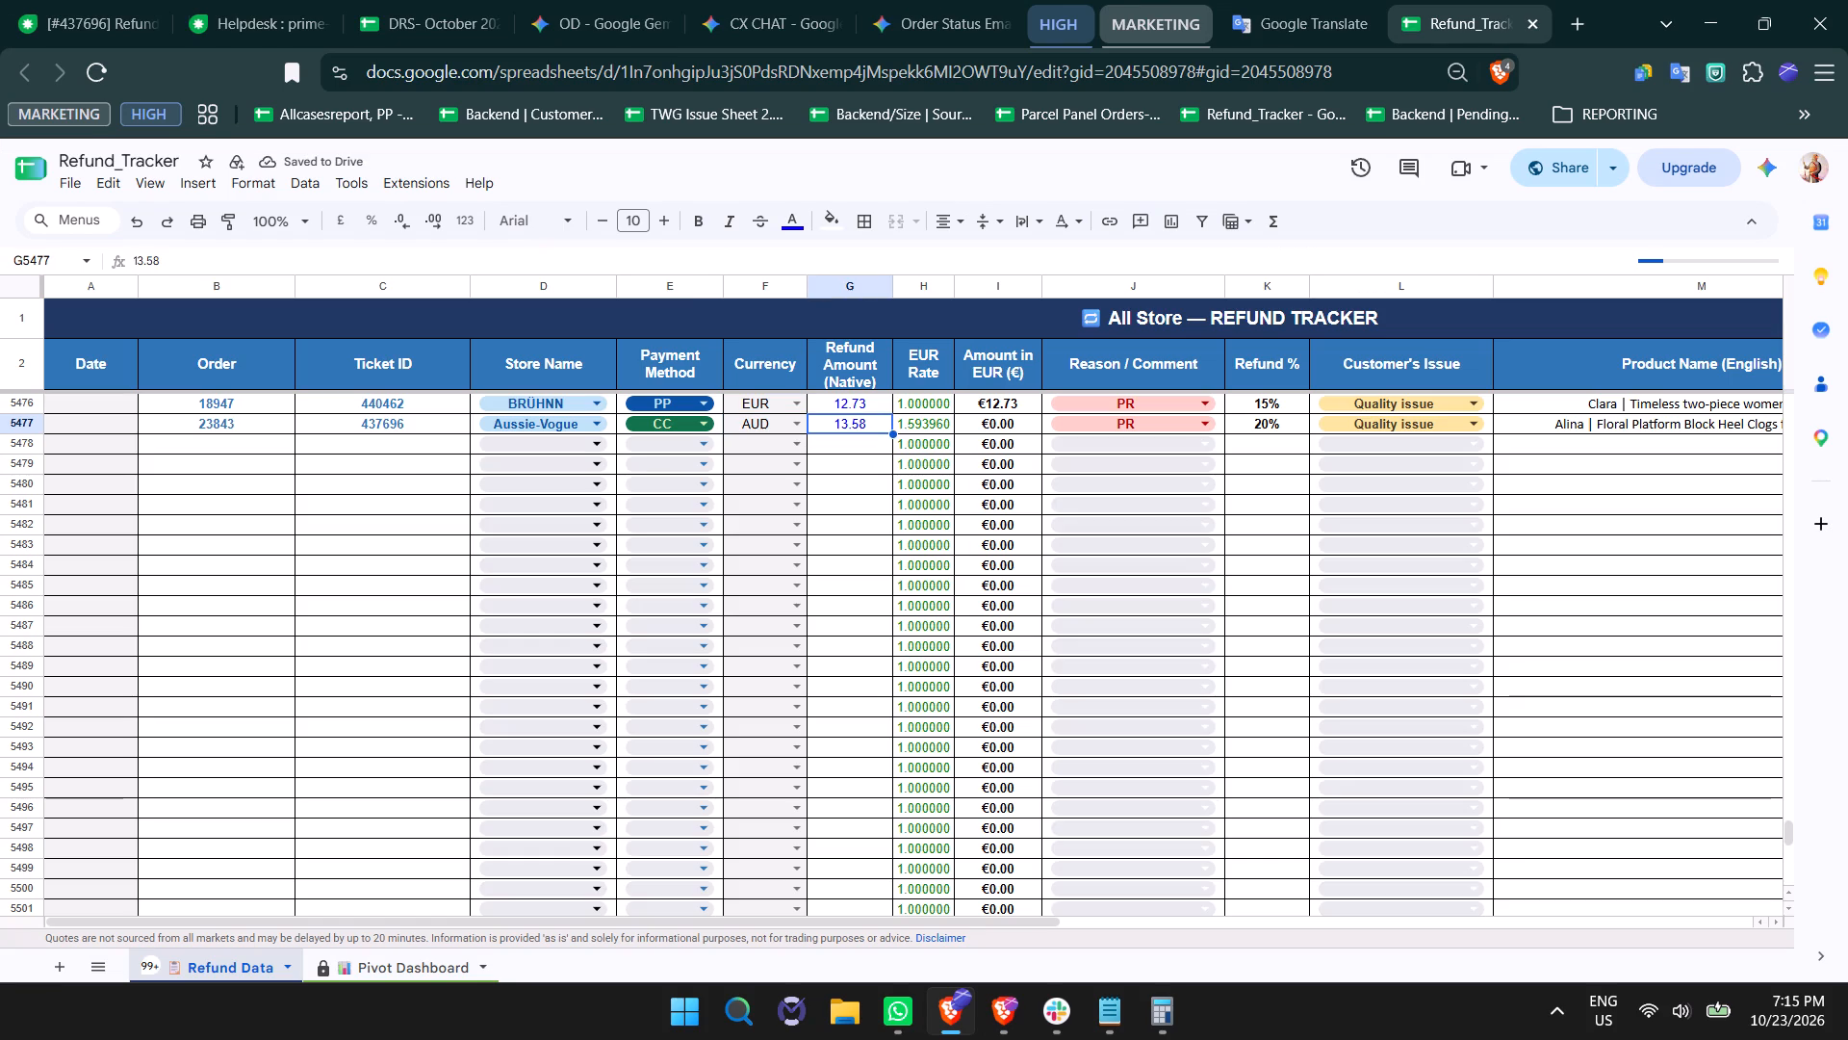
left_click(967, 427)
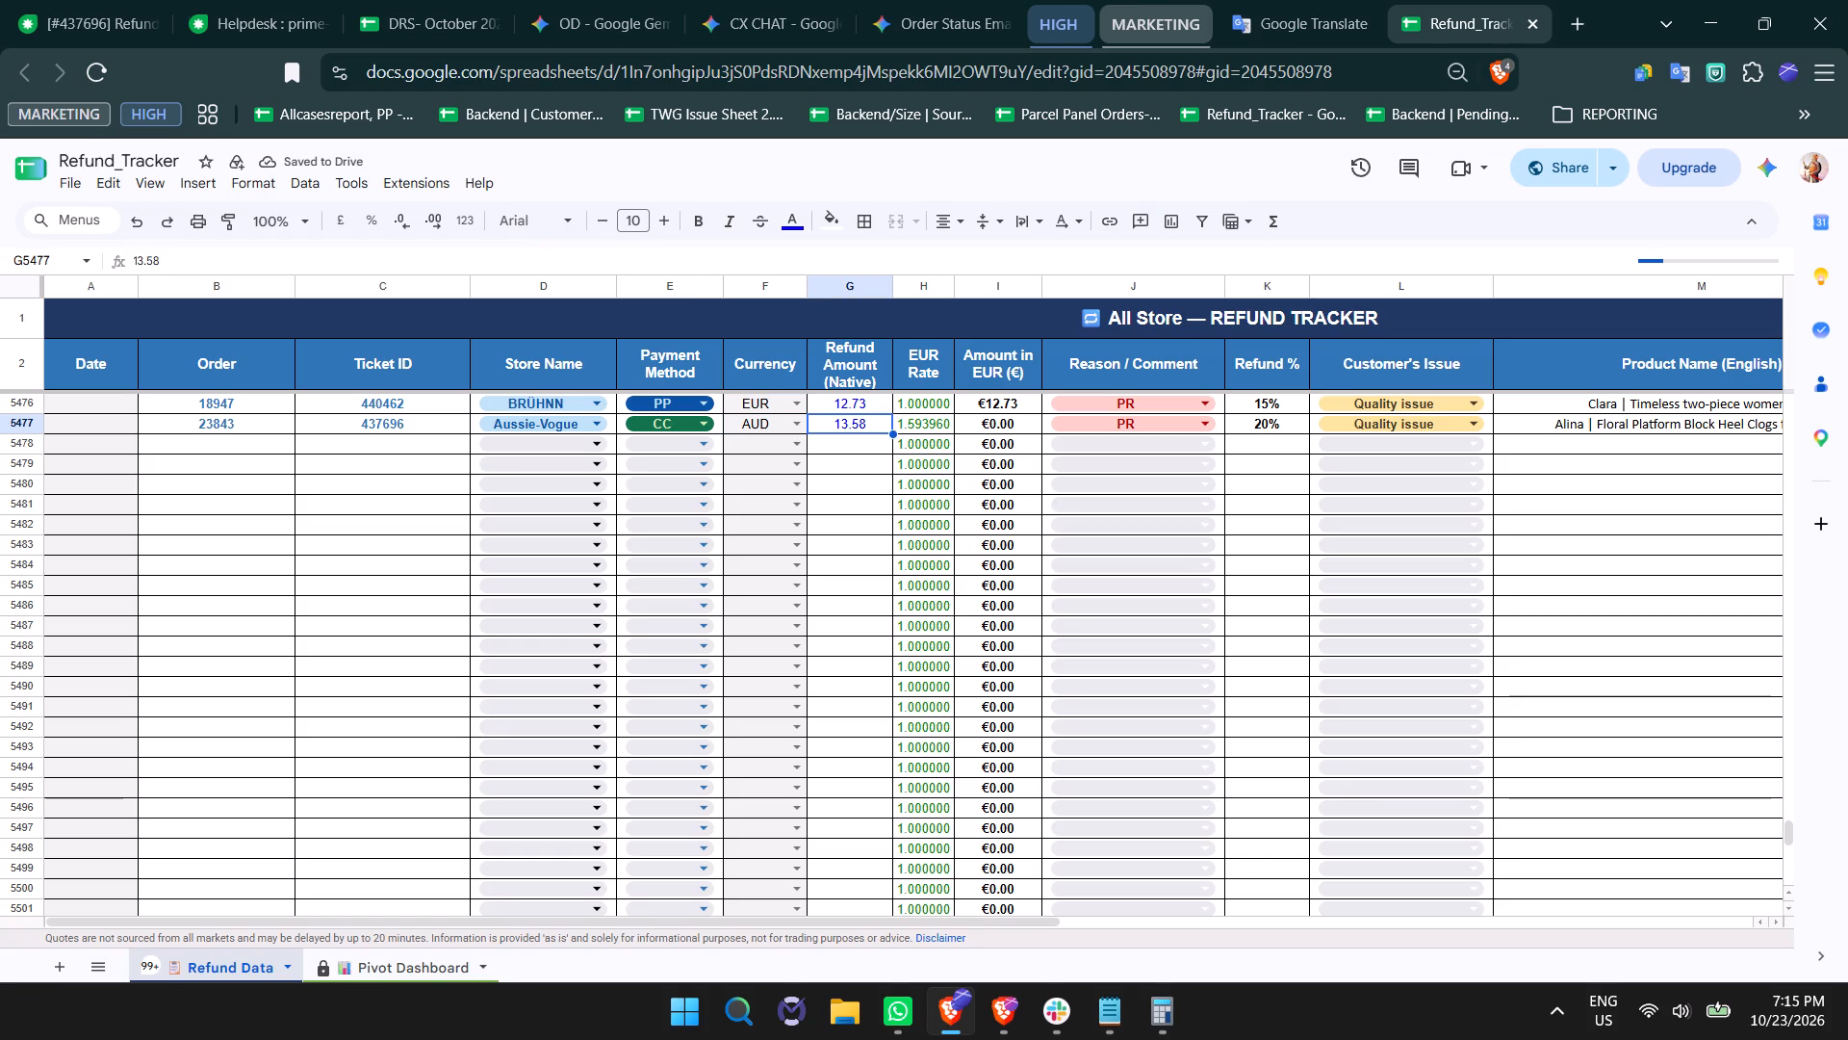
left_click(877, 427)
left_click(409, 421)
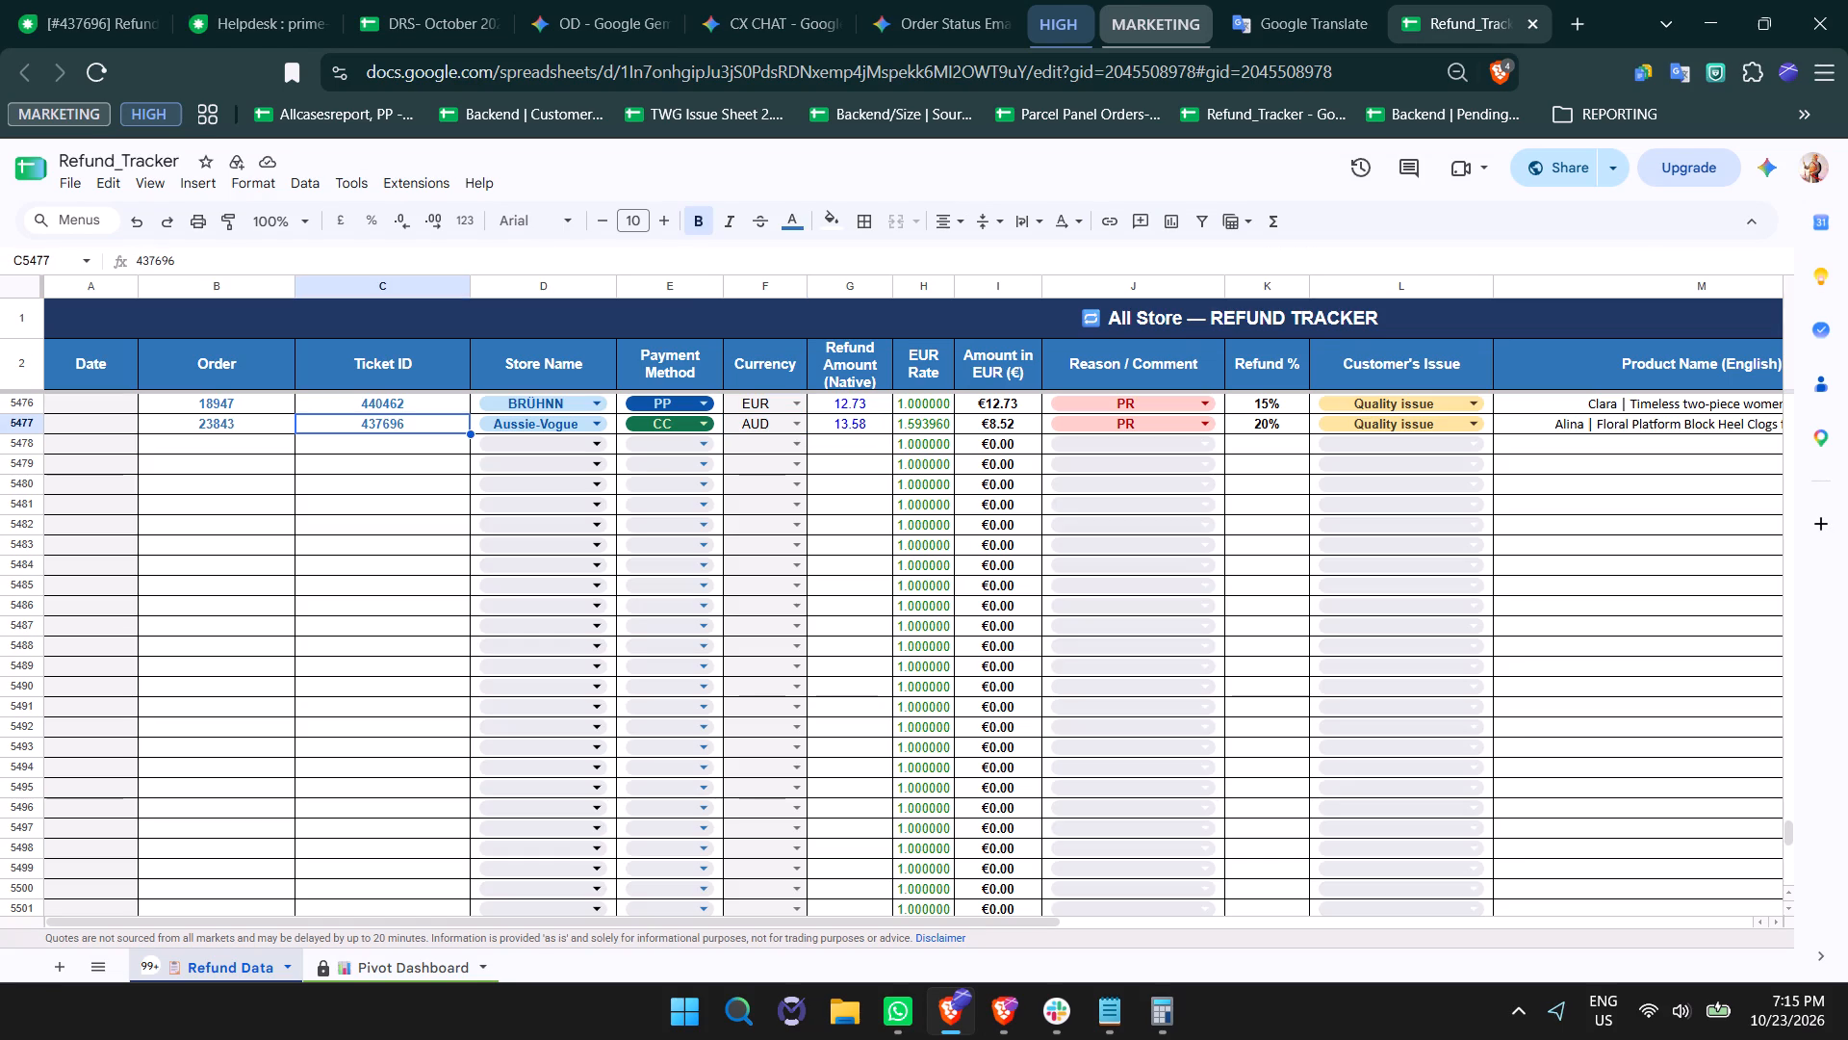
left_click(836, 459)
left_click(846, 425)
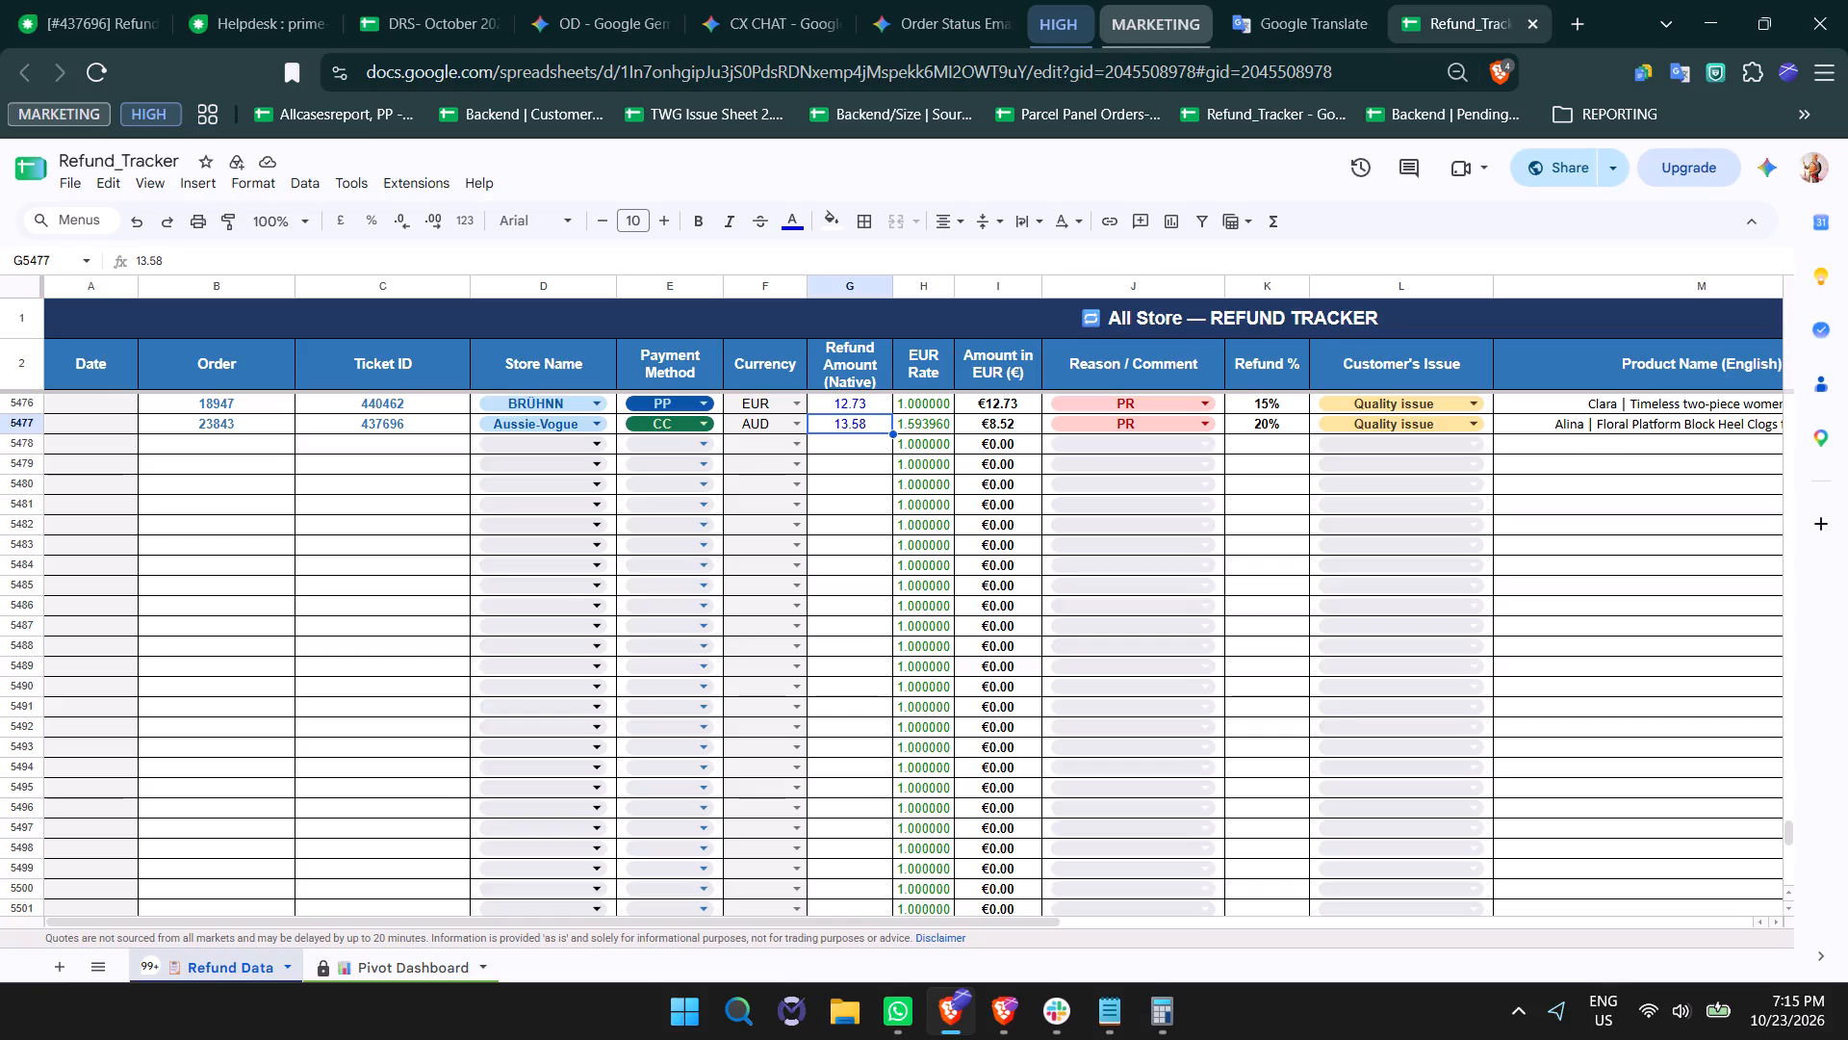
Read the latest messages about the partial refund in the Refund Request ticket.
left_click(65, 0)
scroll(236, 553, "down", 1)
scroll(236, 553, "up", 2)
scroll(237, 556, "down", 1)
scroll(242, 565, "up", 1)
scroll(246, 570, "down", 3)
scroll(247, 572, "up", 1)
scroll(252, 575, "down", 1)
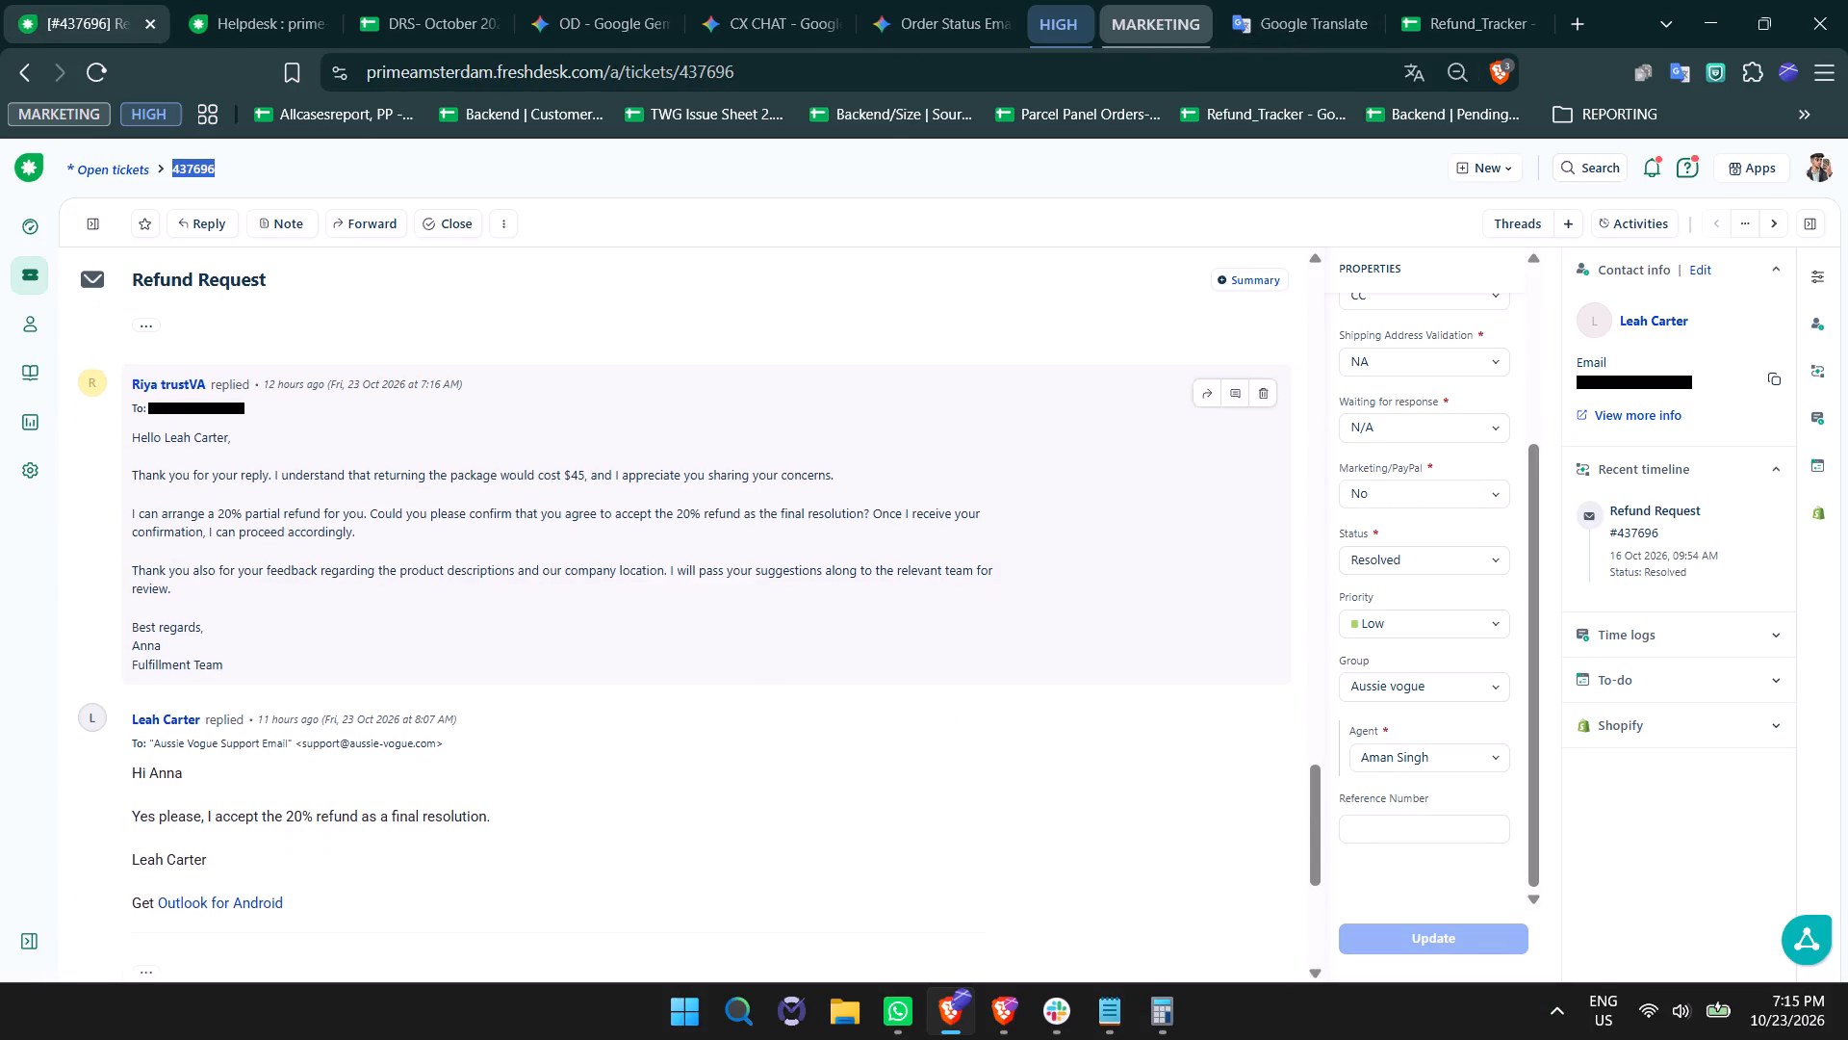
scroll(258, 578, "down", 2)
scroll(258, 578, "up", 1)
scroll(258, 578, "down", 2)
scroll(258, 578, "up", 1)
scroll(258, 578, "down", 5)
scroll(263, 579, "up", 4)
scroll(264, 580, "down", 3)
scroll(281, 586, "up", 4)
scroll(1345, 493, "down", 3)
scroll(1399, 514, "up", 1)
scroll(1410, 516, "down", 2)
scroll(1425, 520, "up", 1)
scroll(563, 666, "down", 1)
scroll(561, 668, "up", 1)
scroll(560, 671, "down", 3)
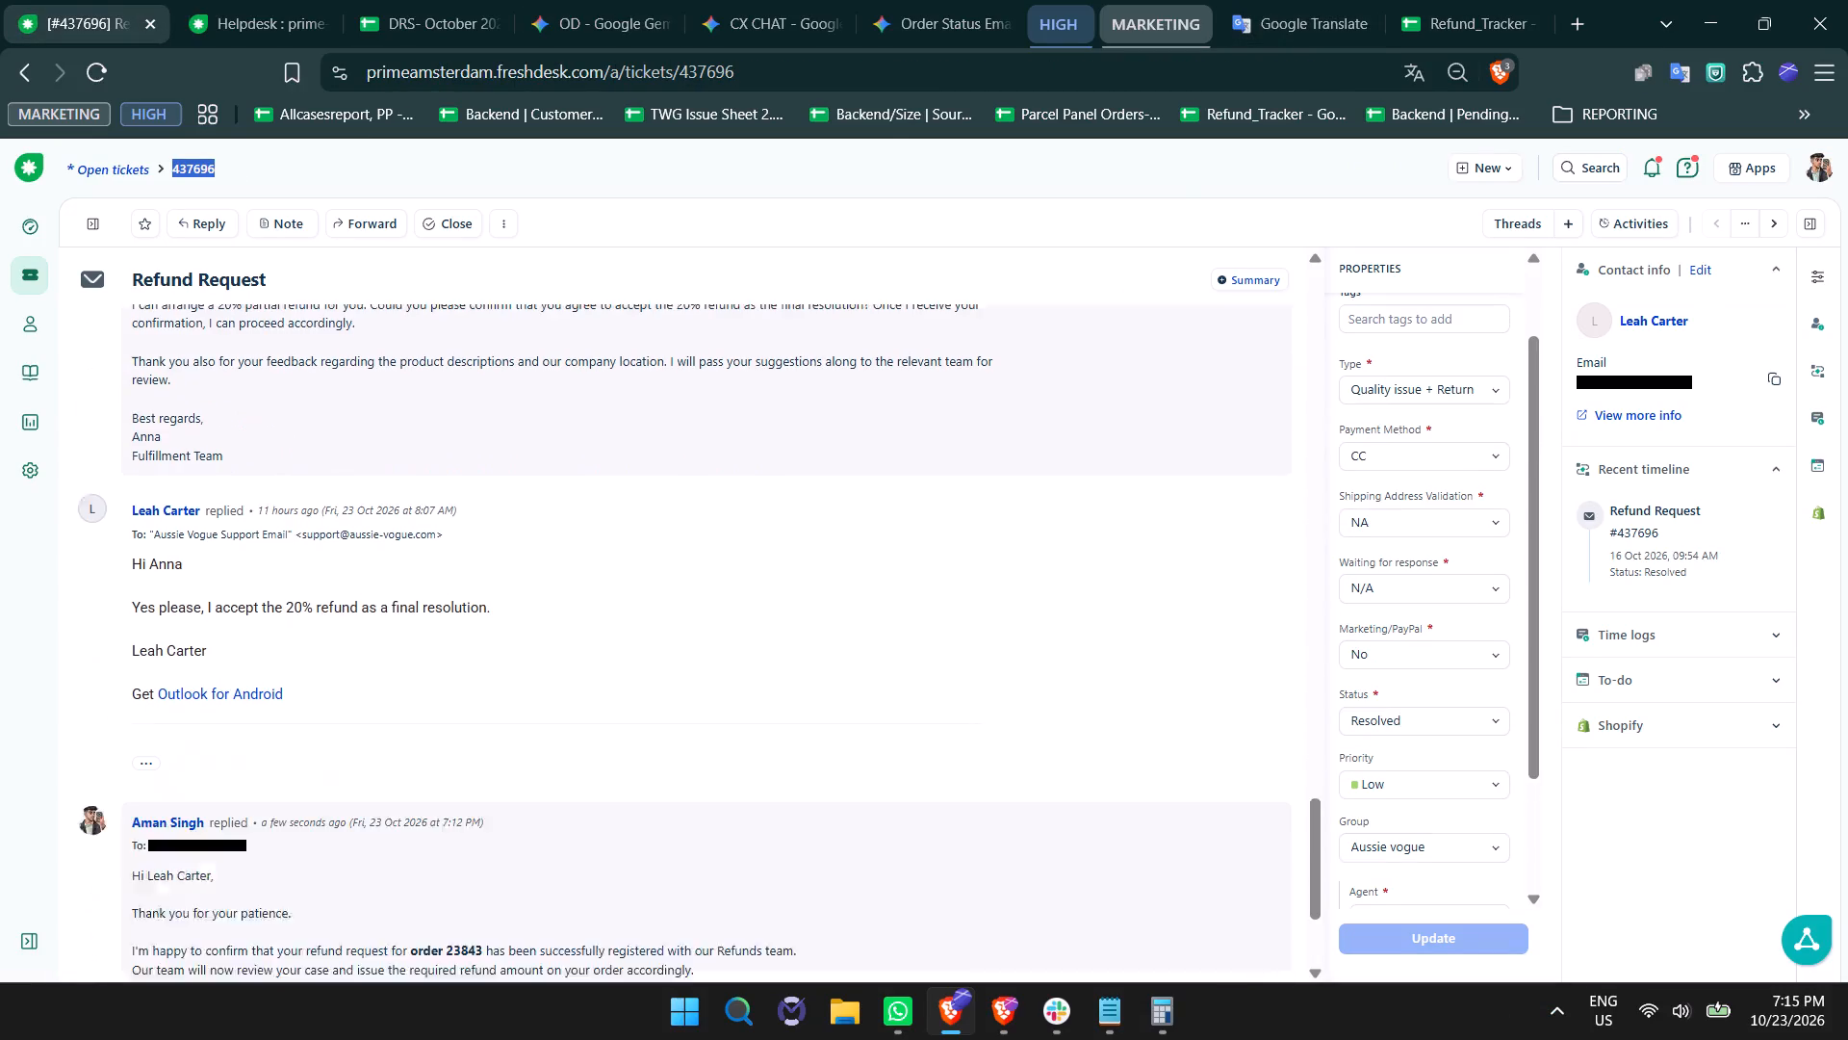
double_click(201, 170)
key("ctrl+c")
left_click(244, 0, "ctrl")
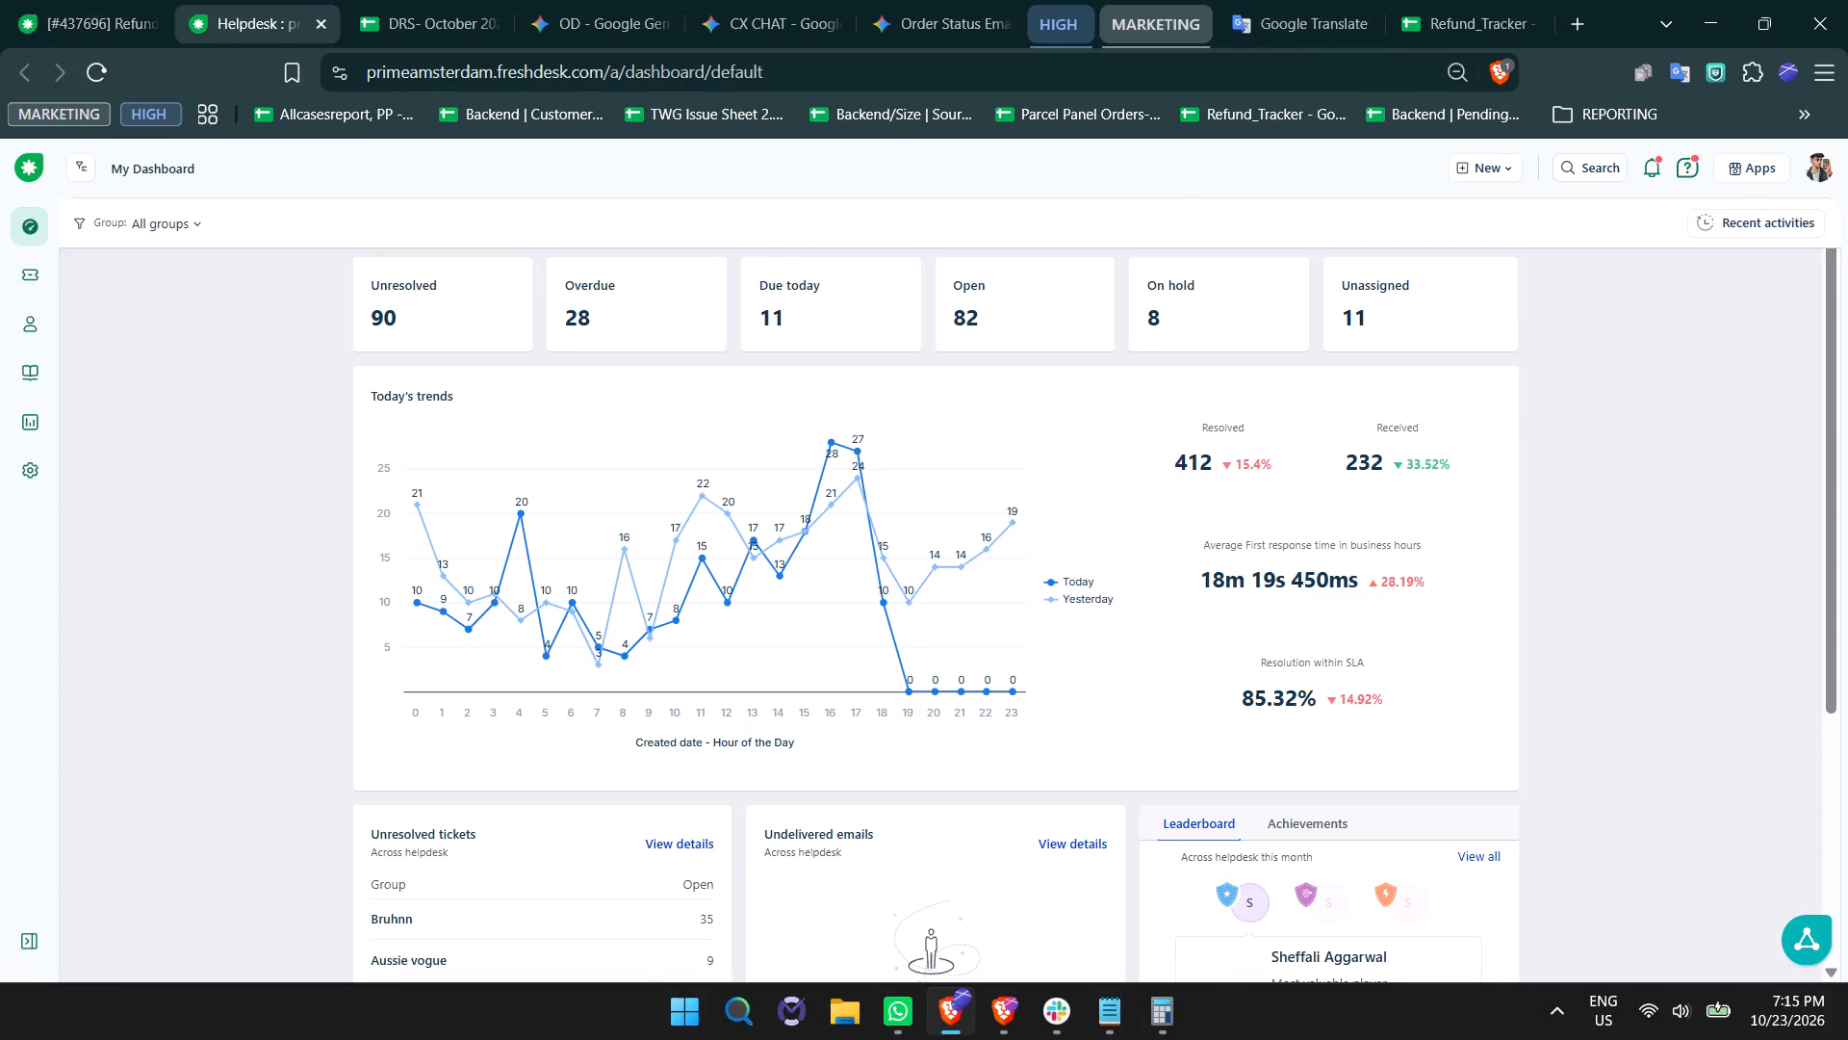
left_click(379, 0)
key("ctrl+f")
key("ctrl+v")
key("Escape")
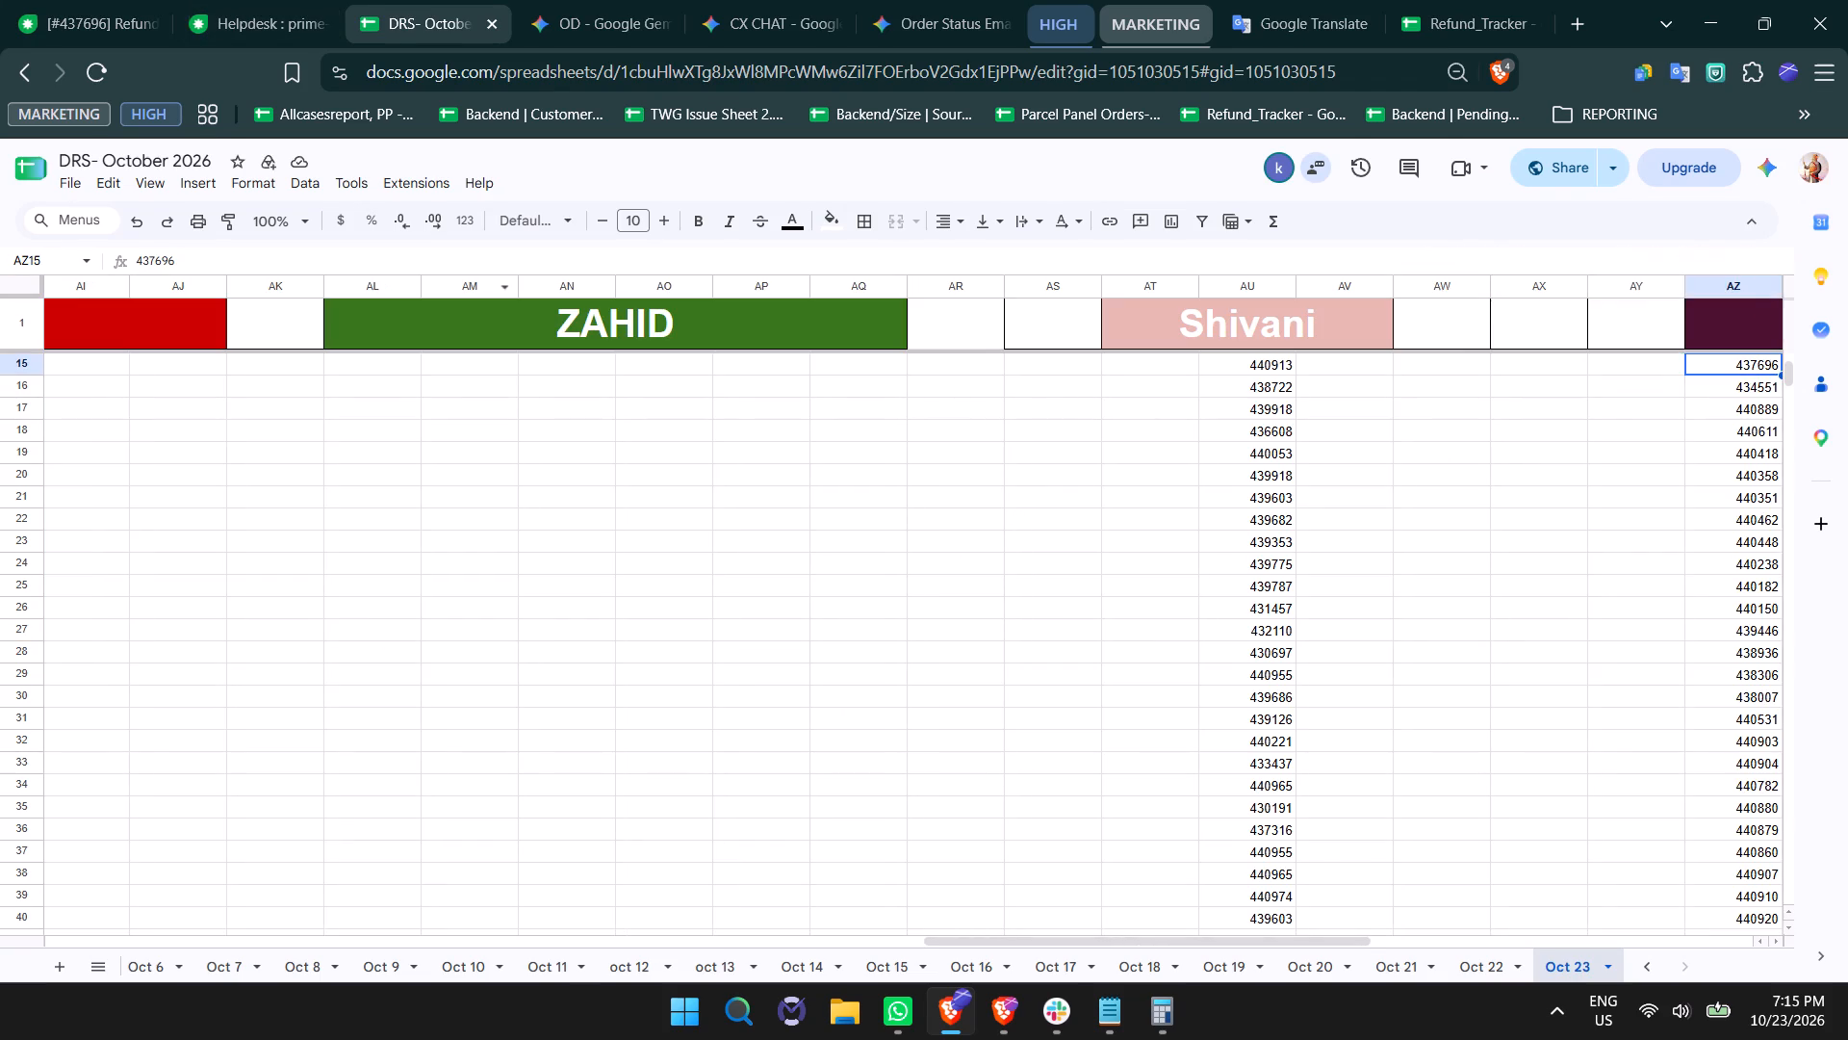
key("ctrl+f")
key("ctrl+v")
Inspect where ticket 437696 is logged across the agents' columns, and close the search.
left_click_drag(924, 944, 1037, 947)
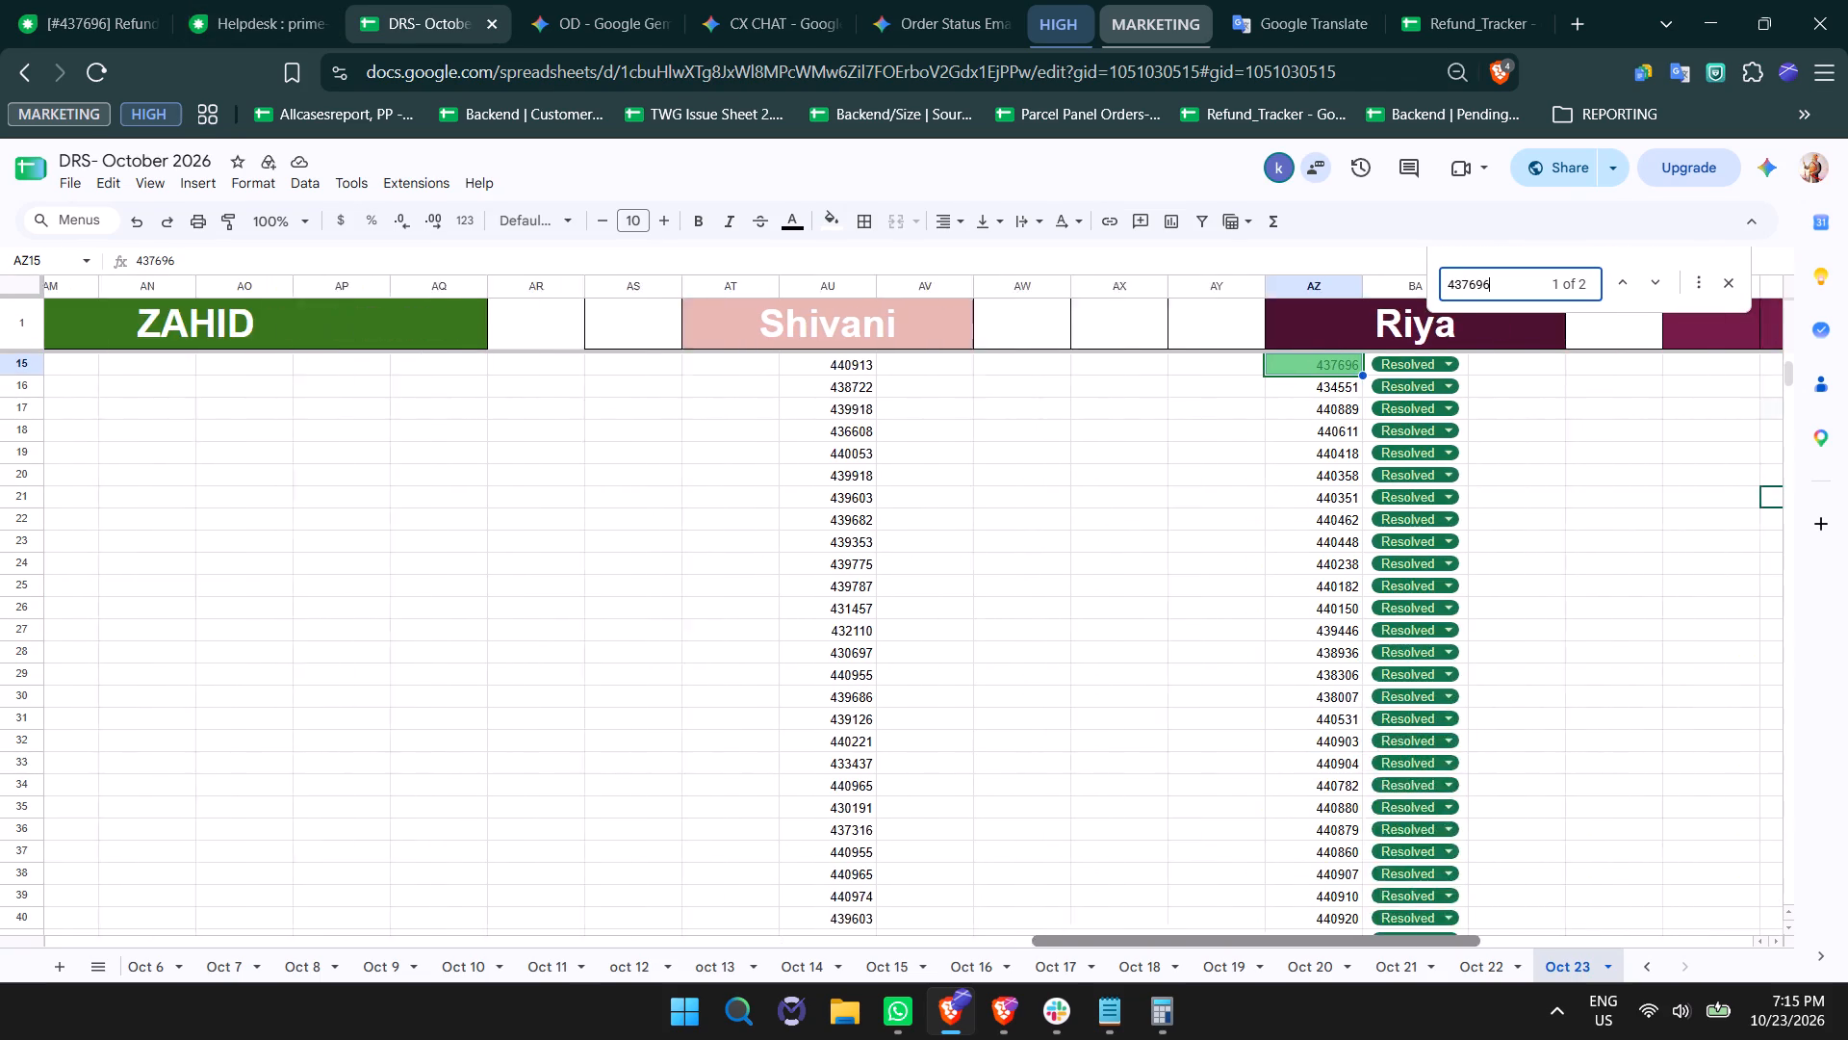
left_click_drag(1037, 947, 1254, 958)
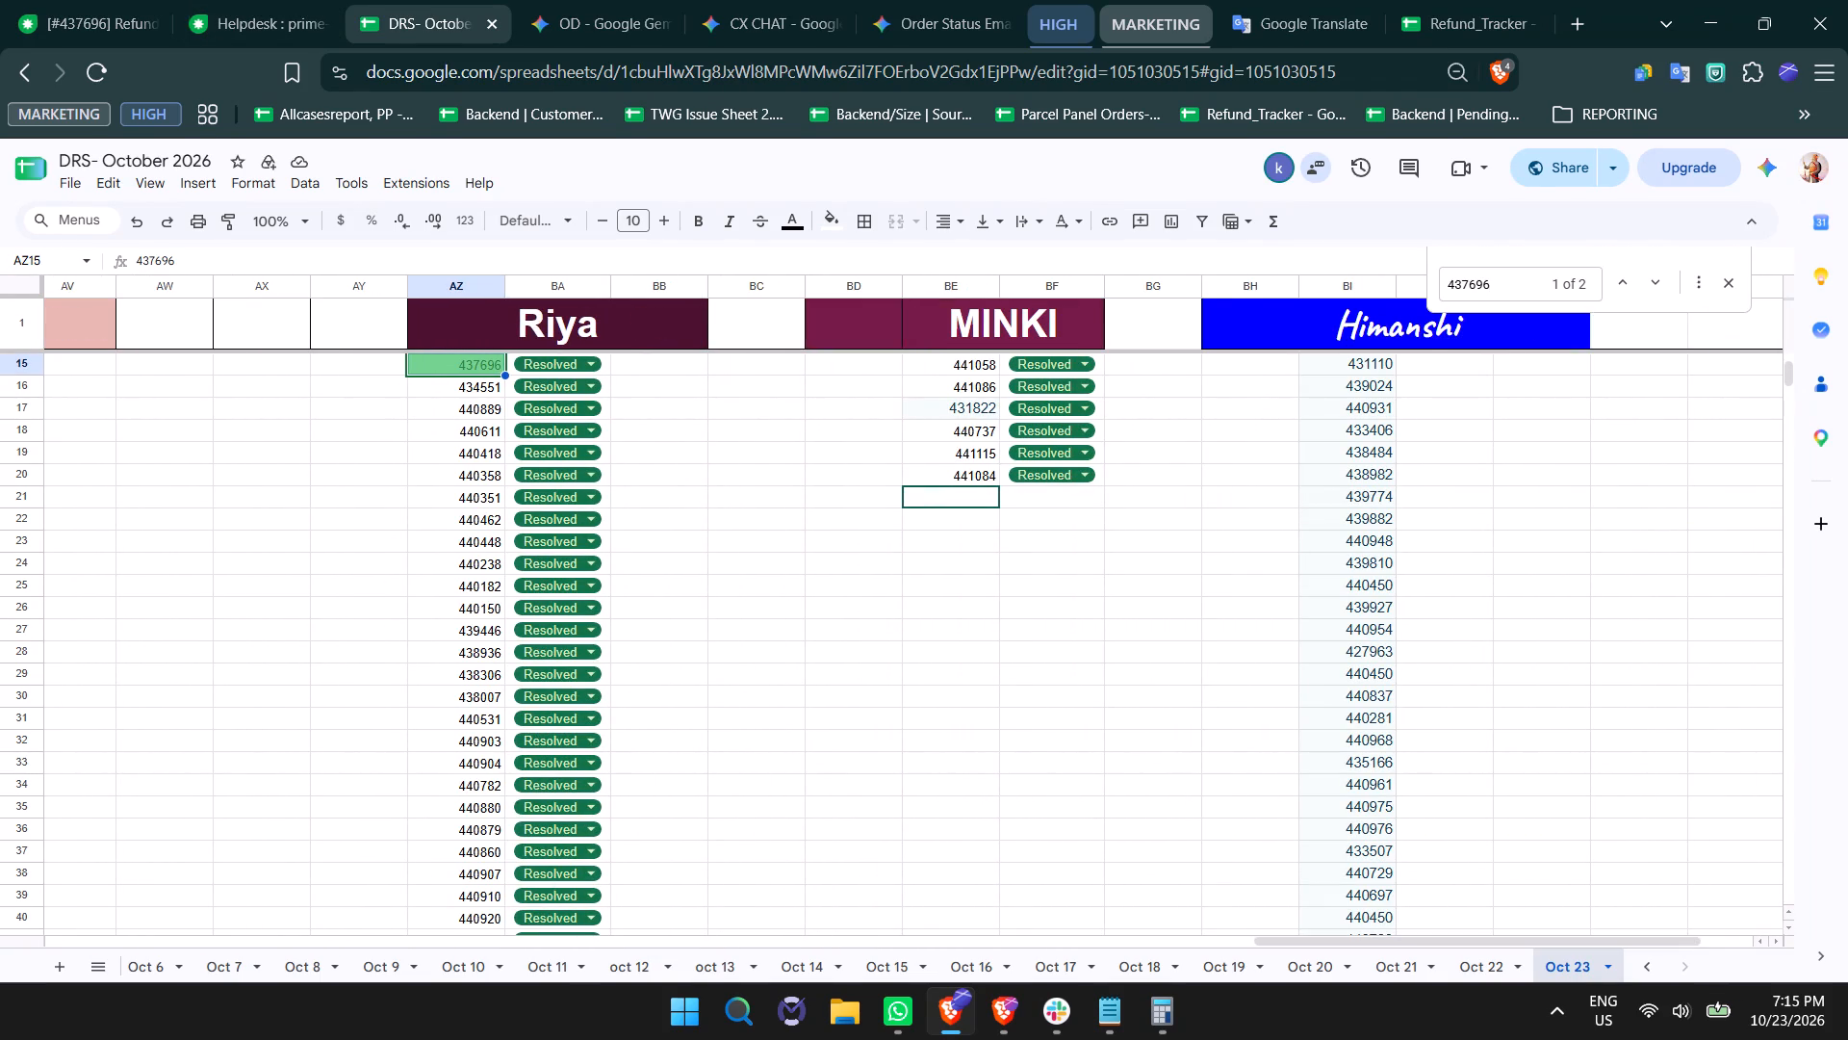
left_click(944, 498)
left_click_drag(1316, 939, 1277, 941)
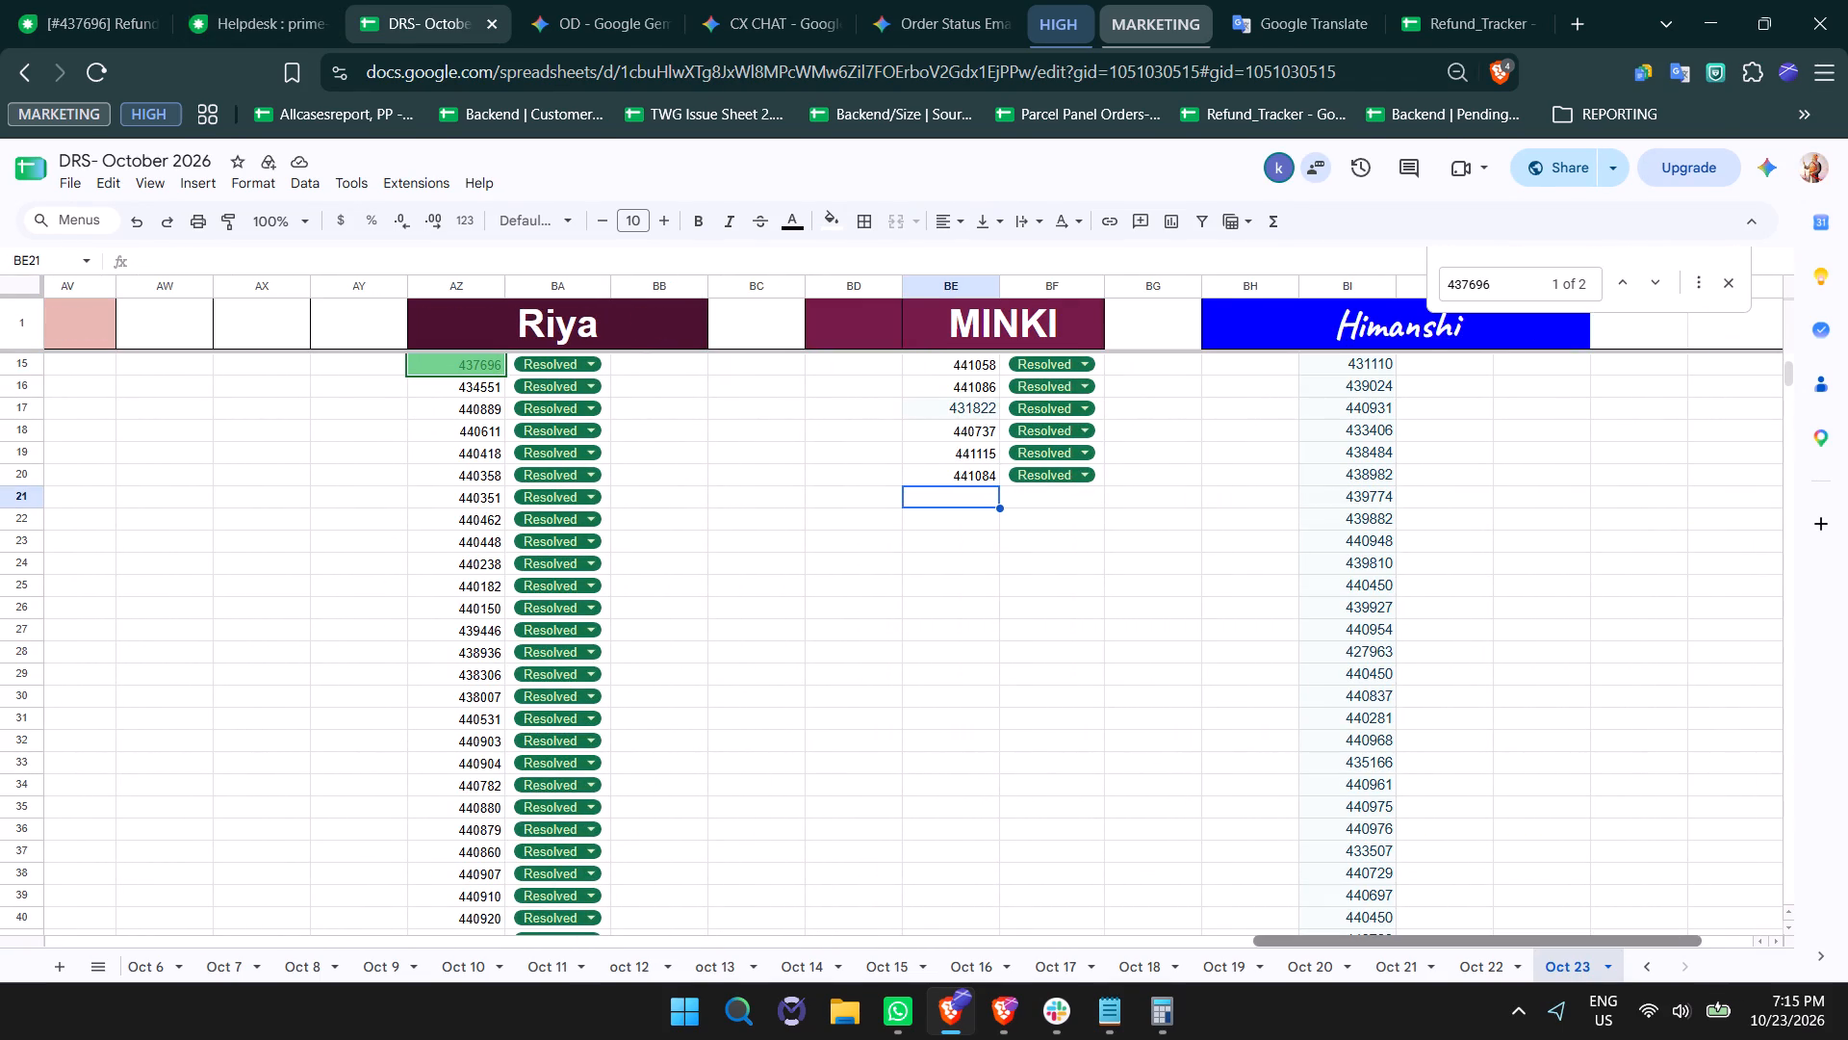
left_click_drag(1277, 941, 629, 975)
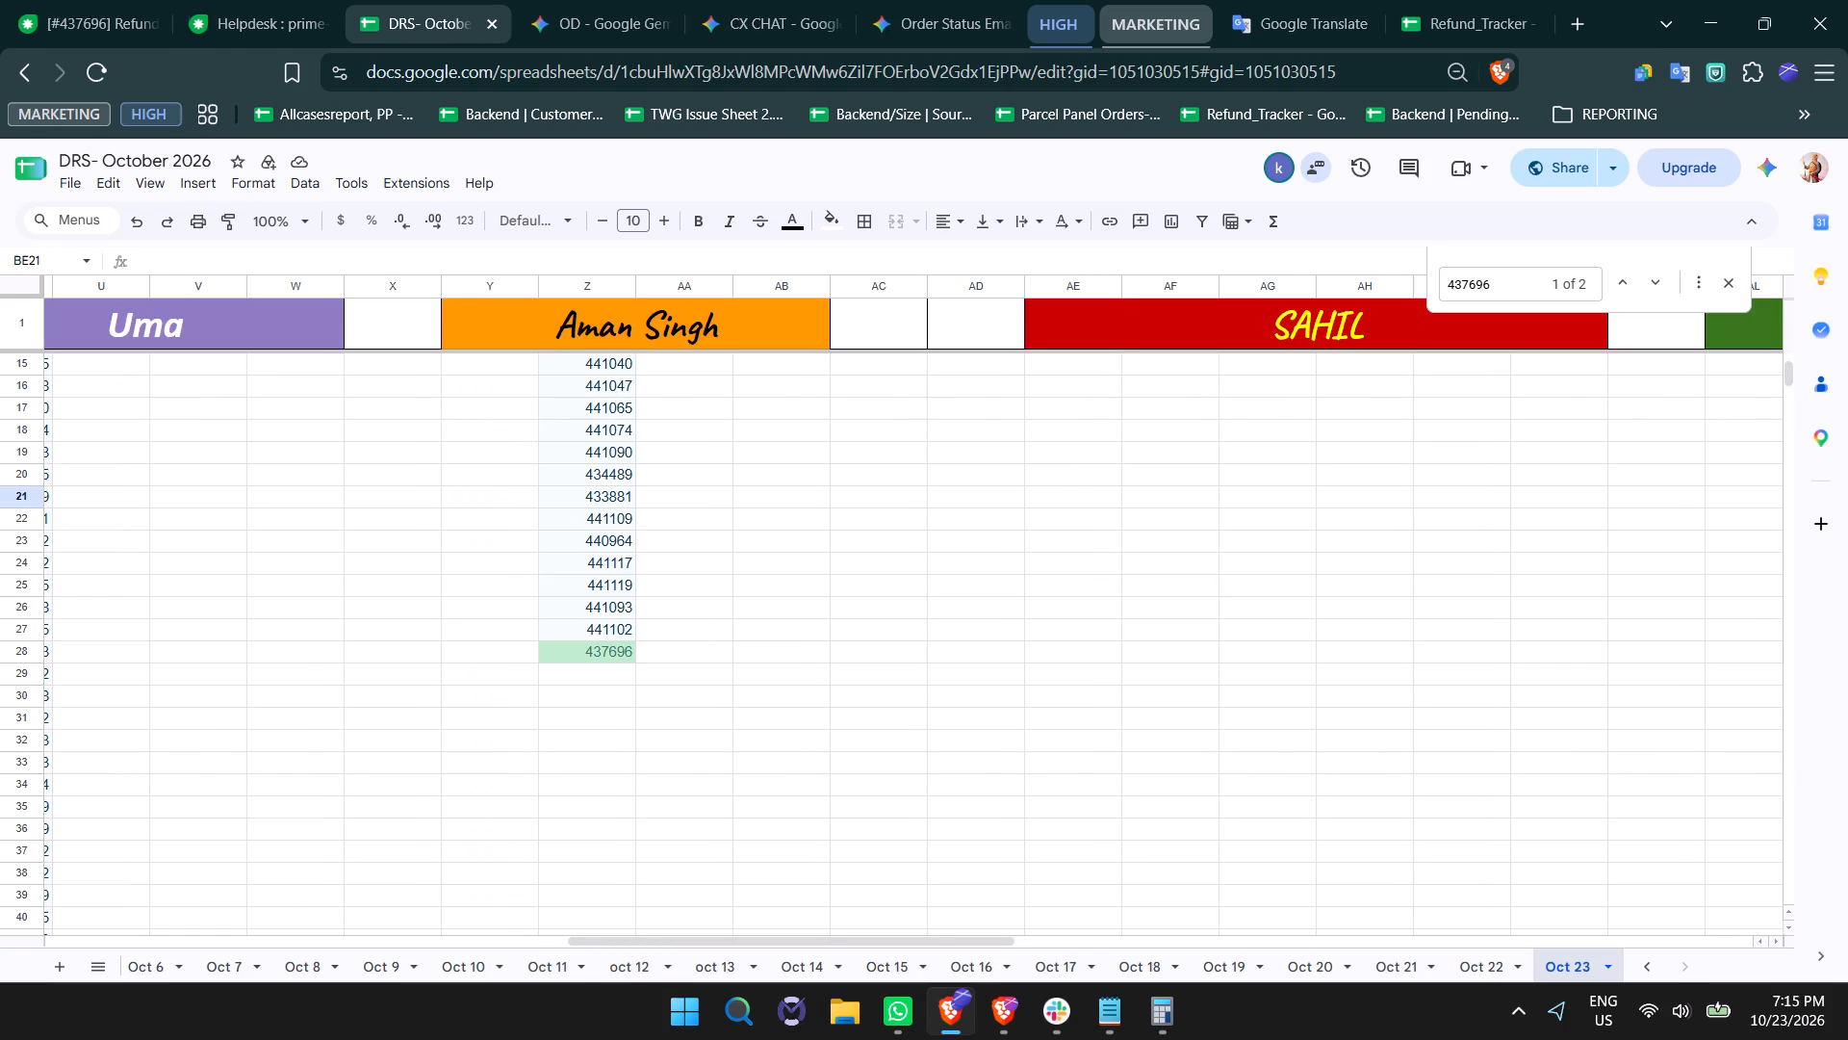
left_click(608, 659)
left_click(609, 507)
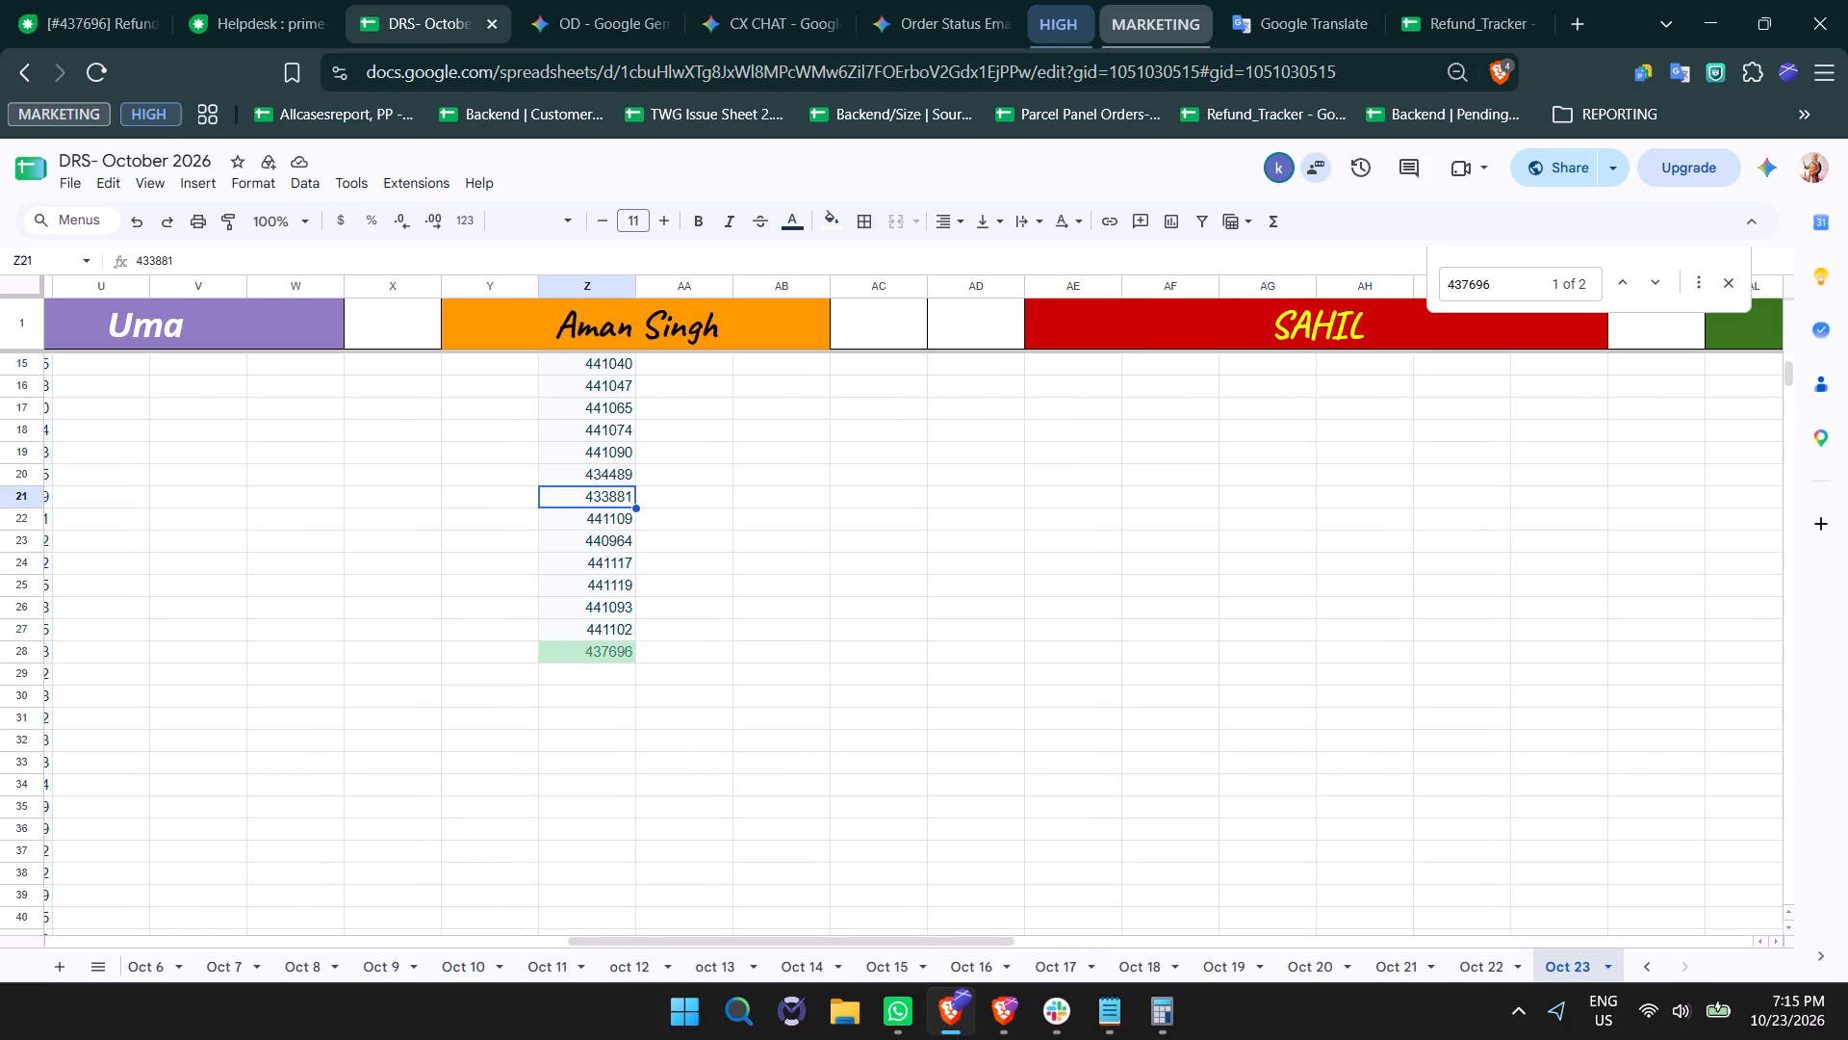
left_click(1727, 277)
Select the ticket numbers in Z22 to Z28 under the orange agent header and show their numeric count.
left_click(487, 521)
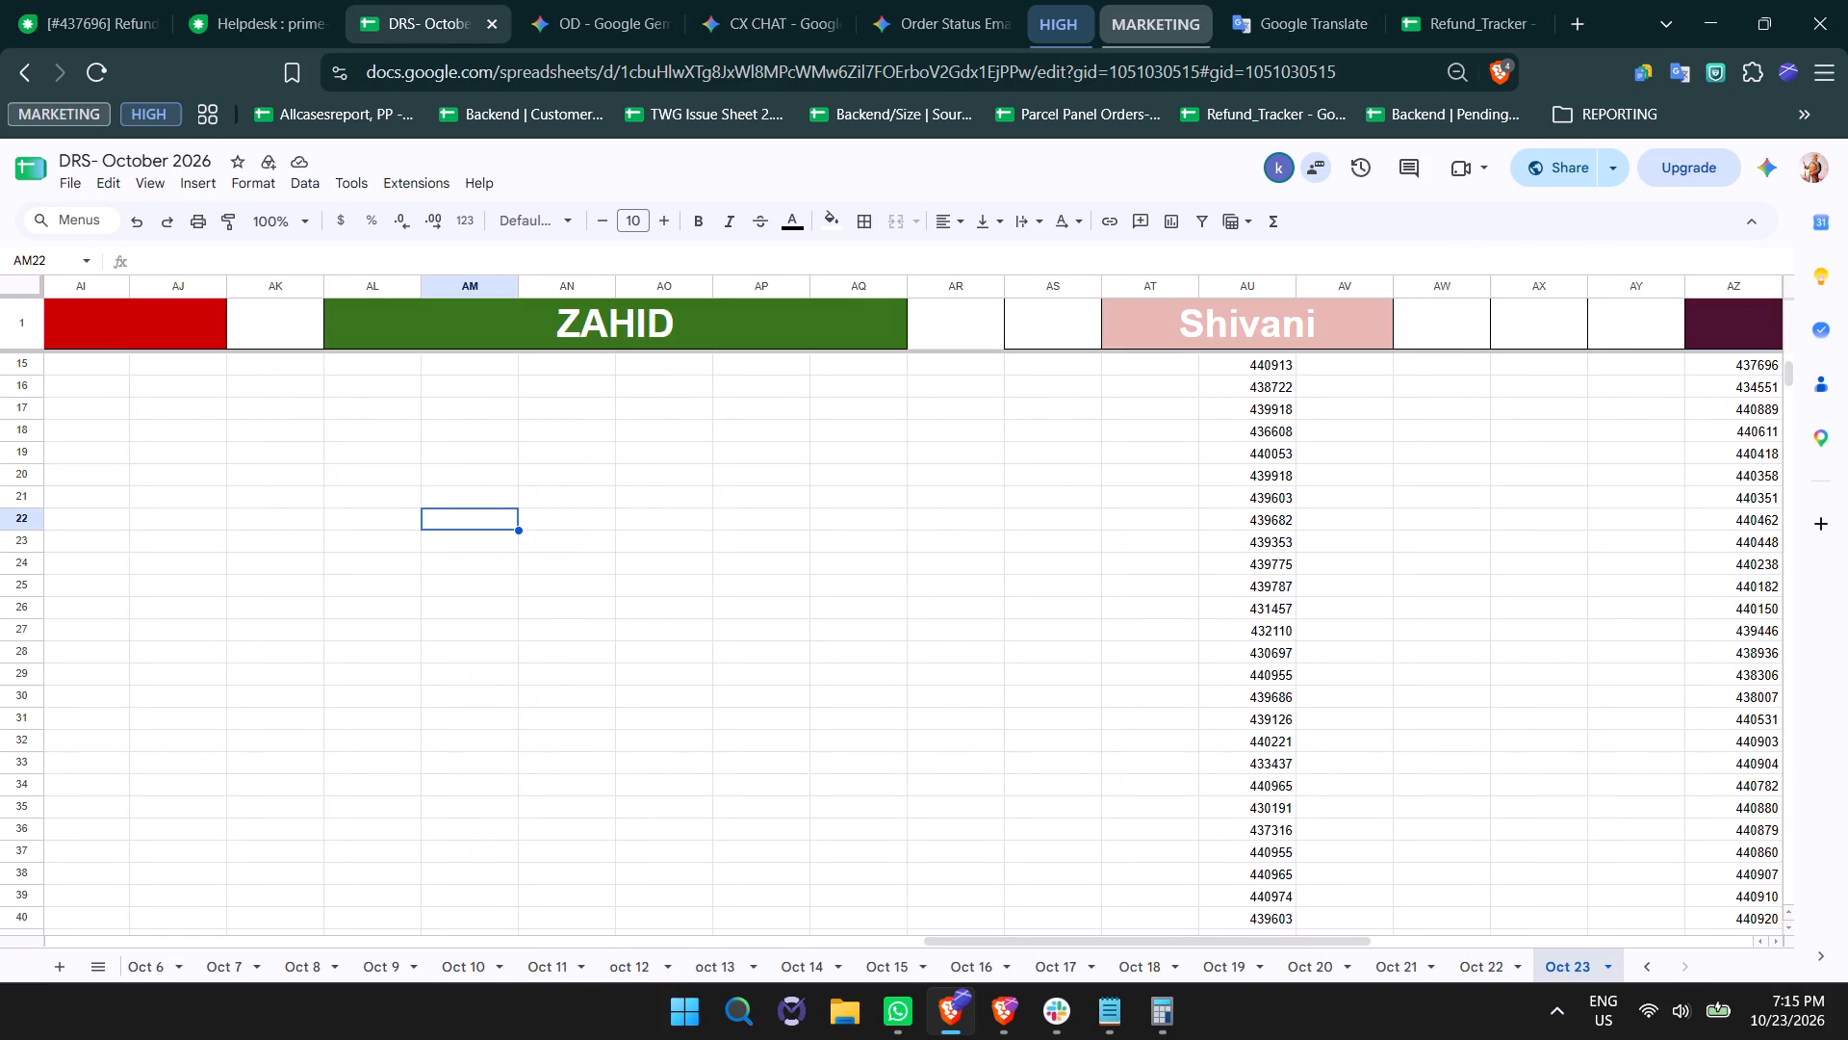
left_click_drag(1213, 944, 757, 958)
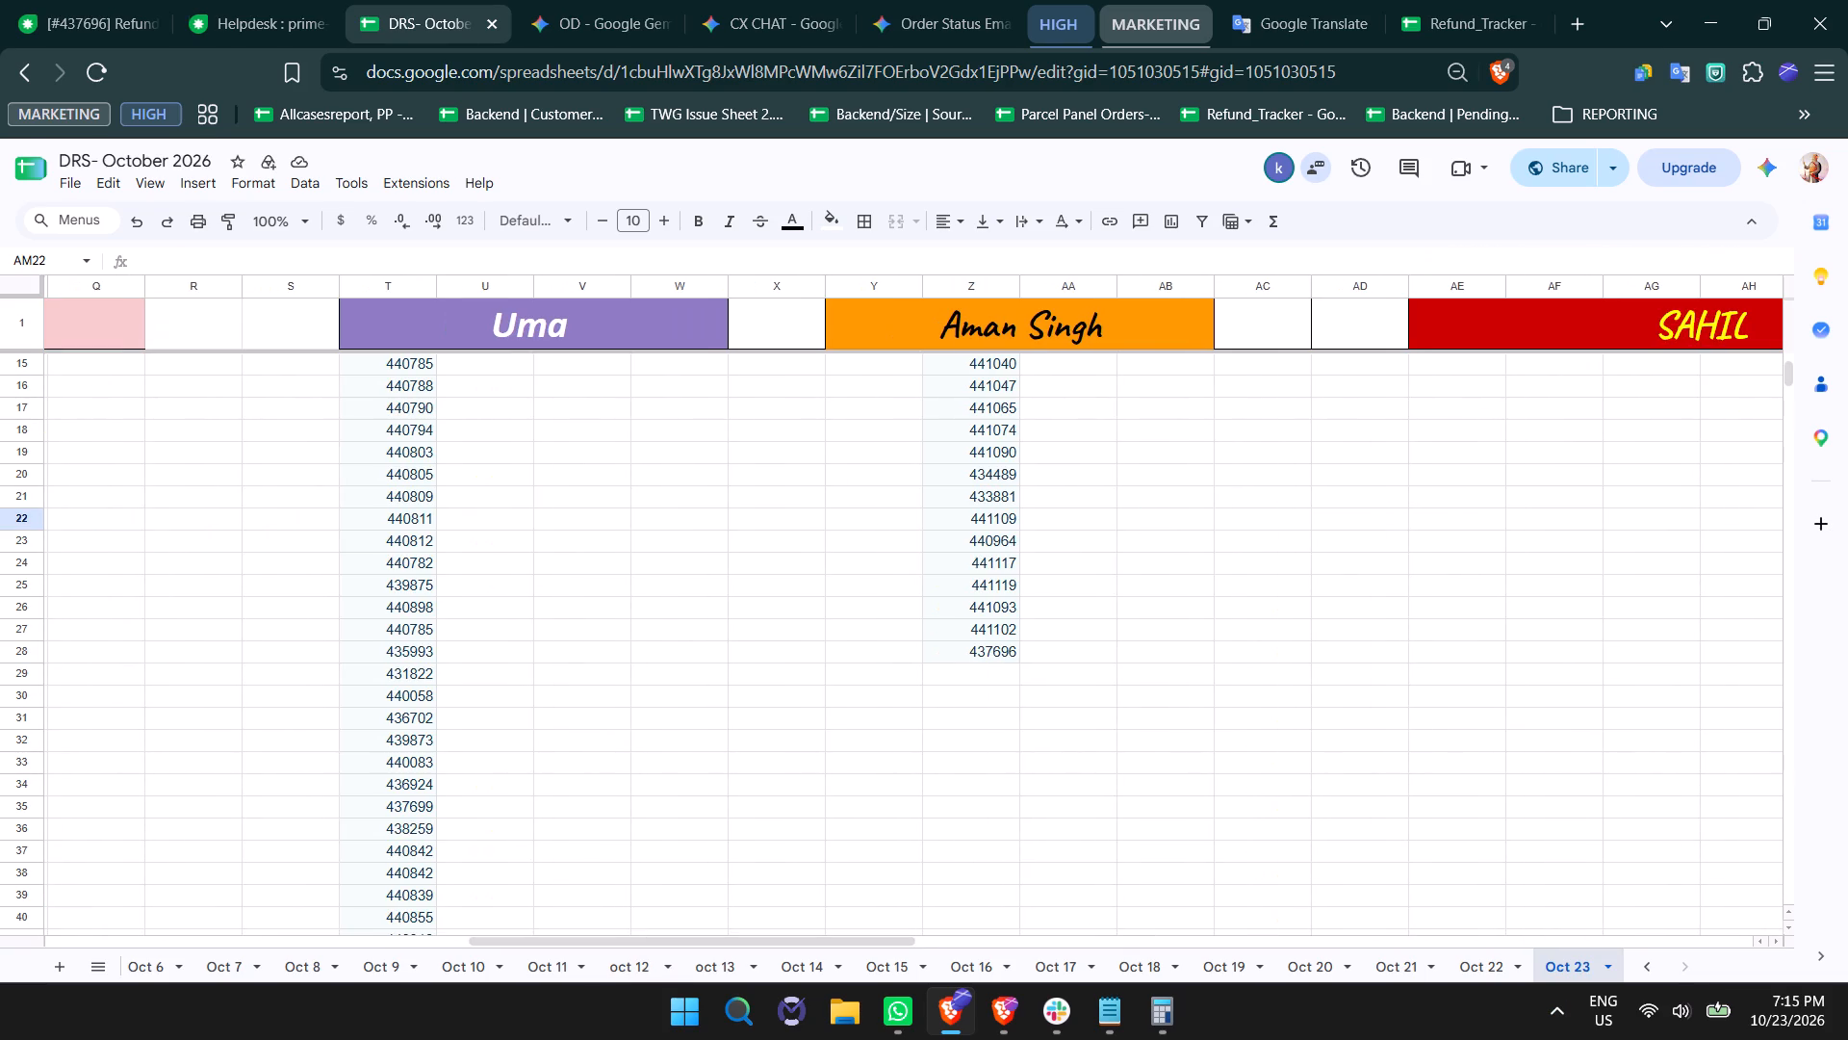
left_click(1000, 491)
key("Down")
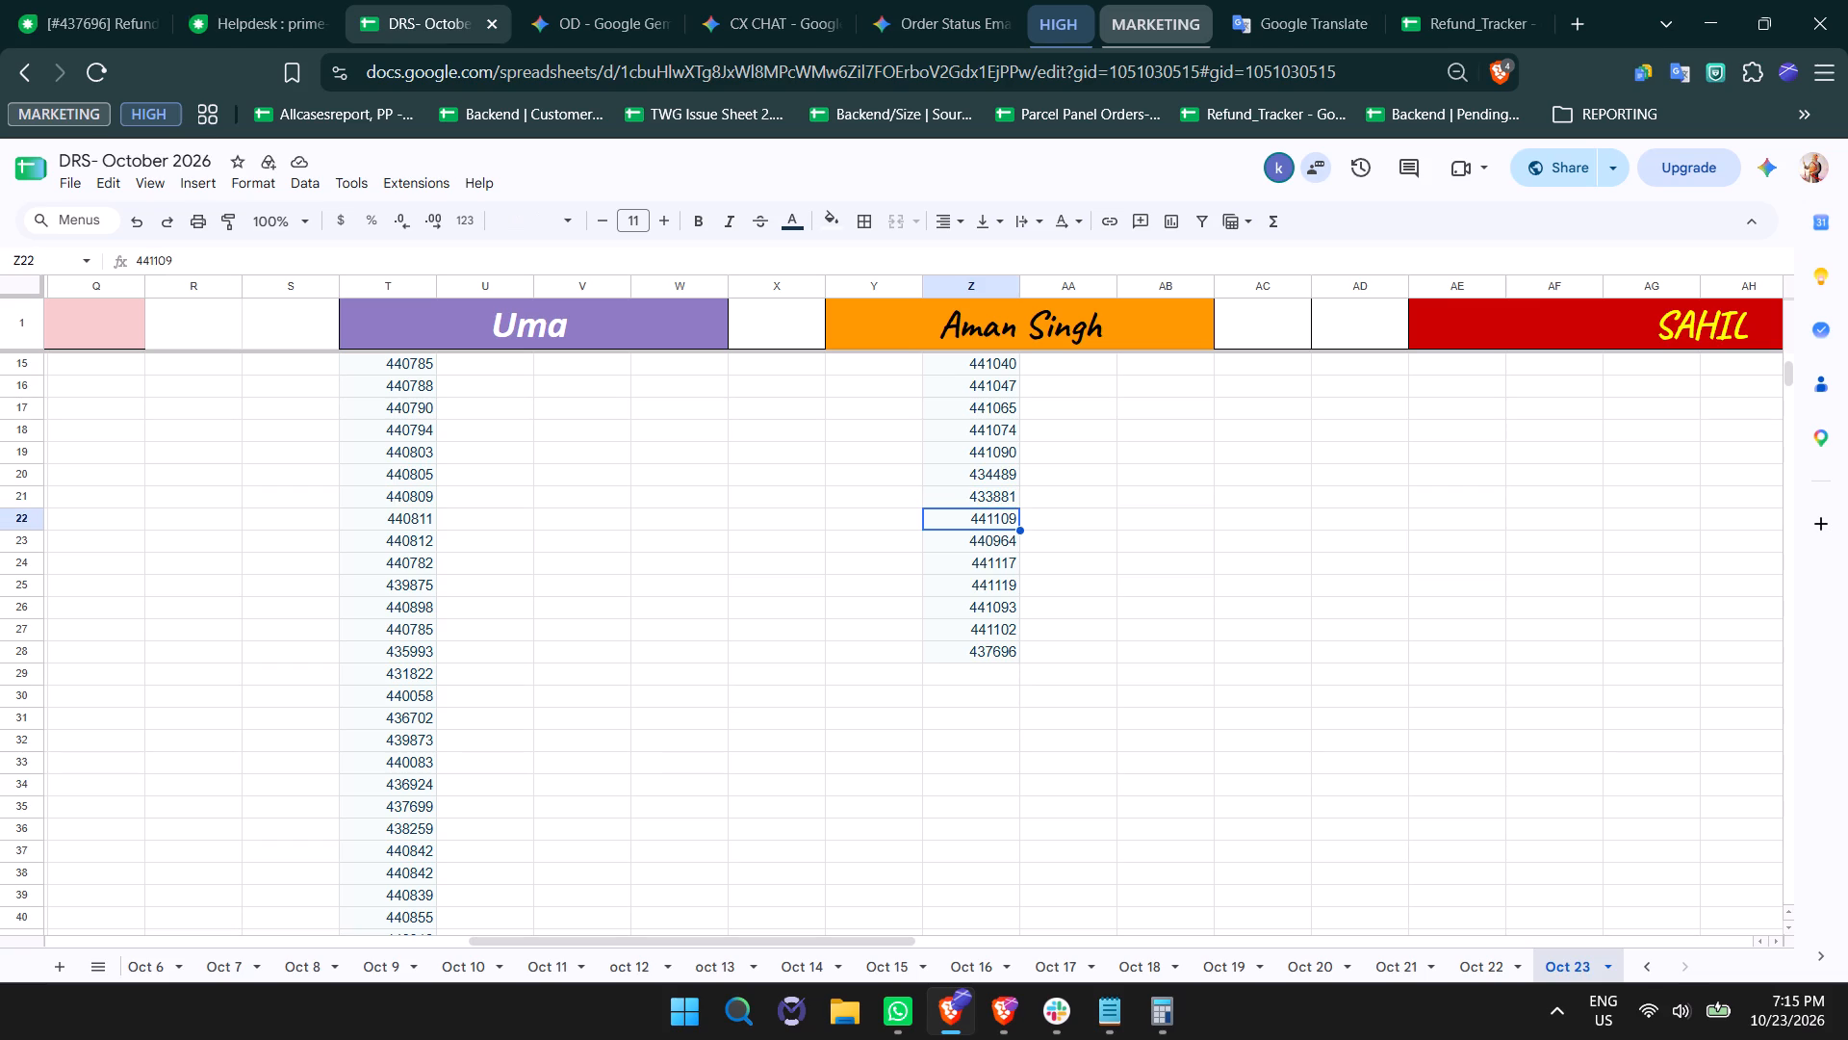
key("shift+Down")
key("shift+Down")
key("shift+Down")
key("shift+Down")
key("shift+Down")
key("shift+Down")
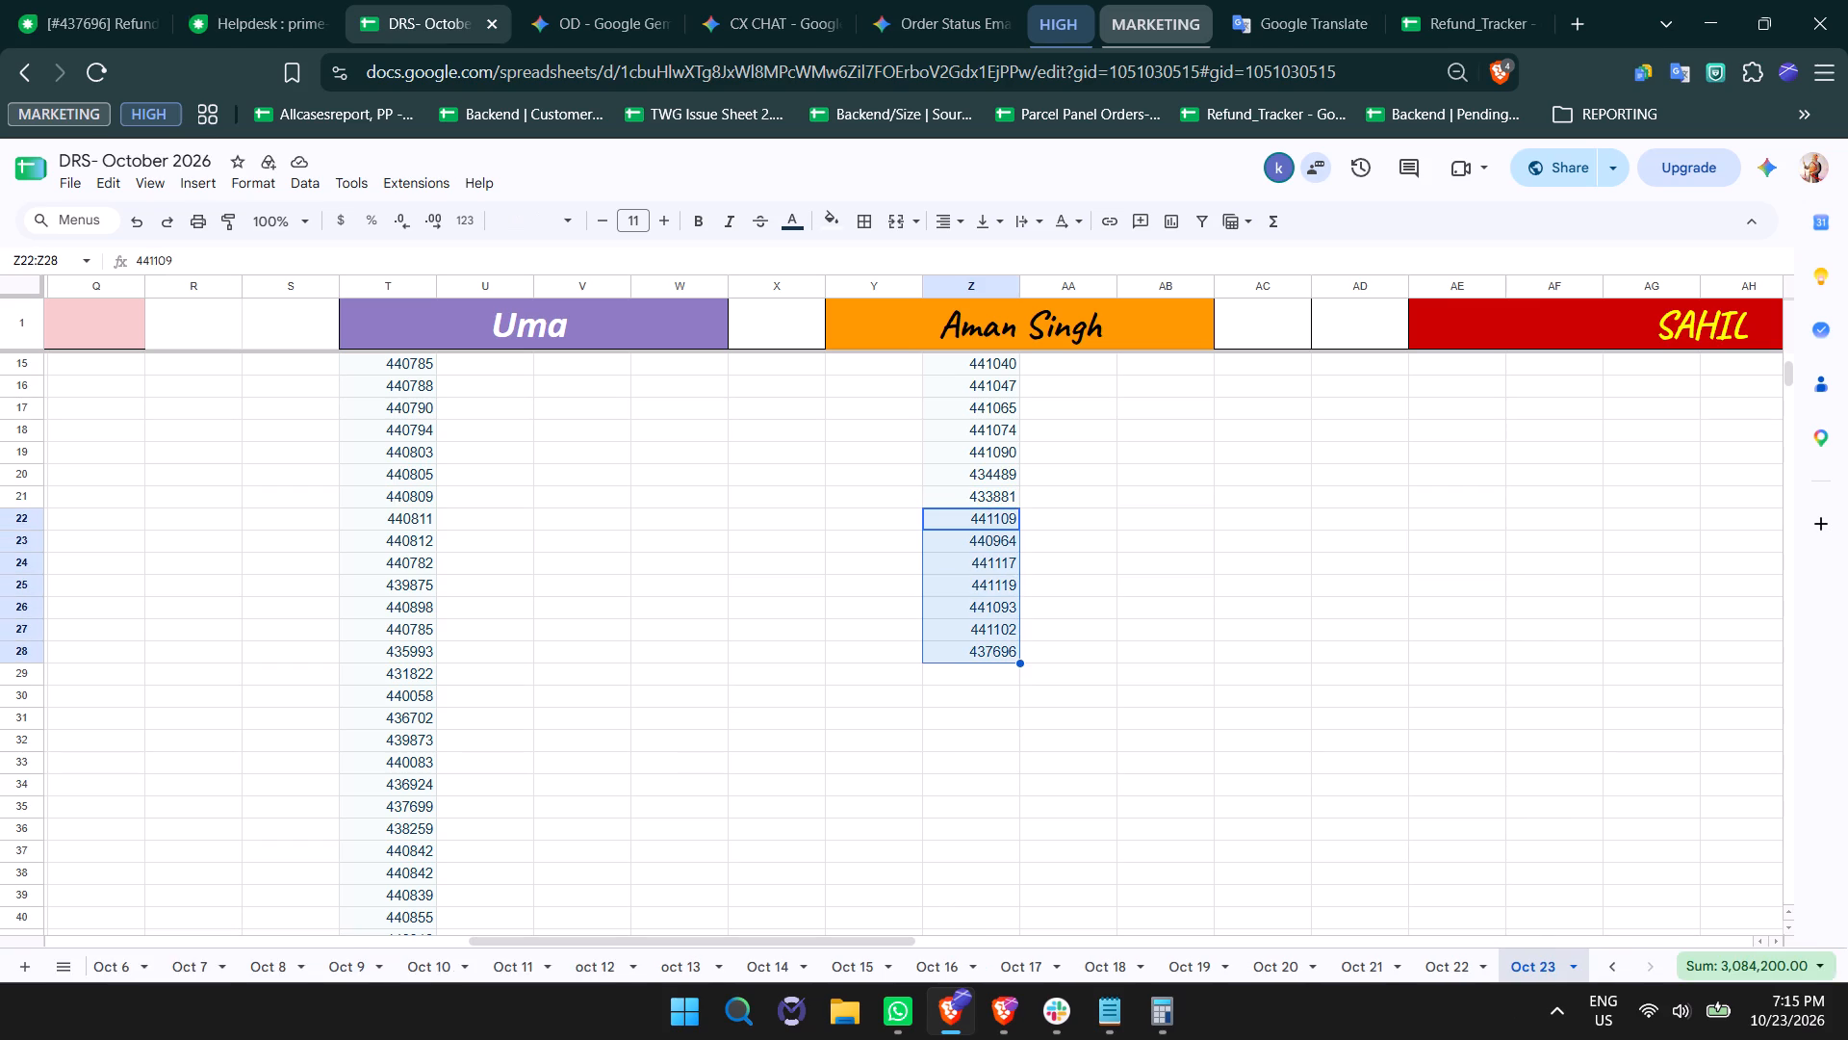
left_click(1703, 952)
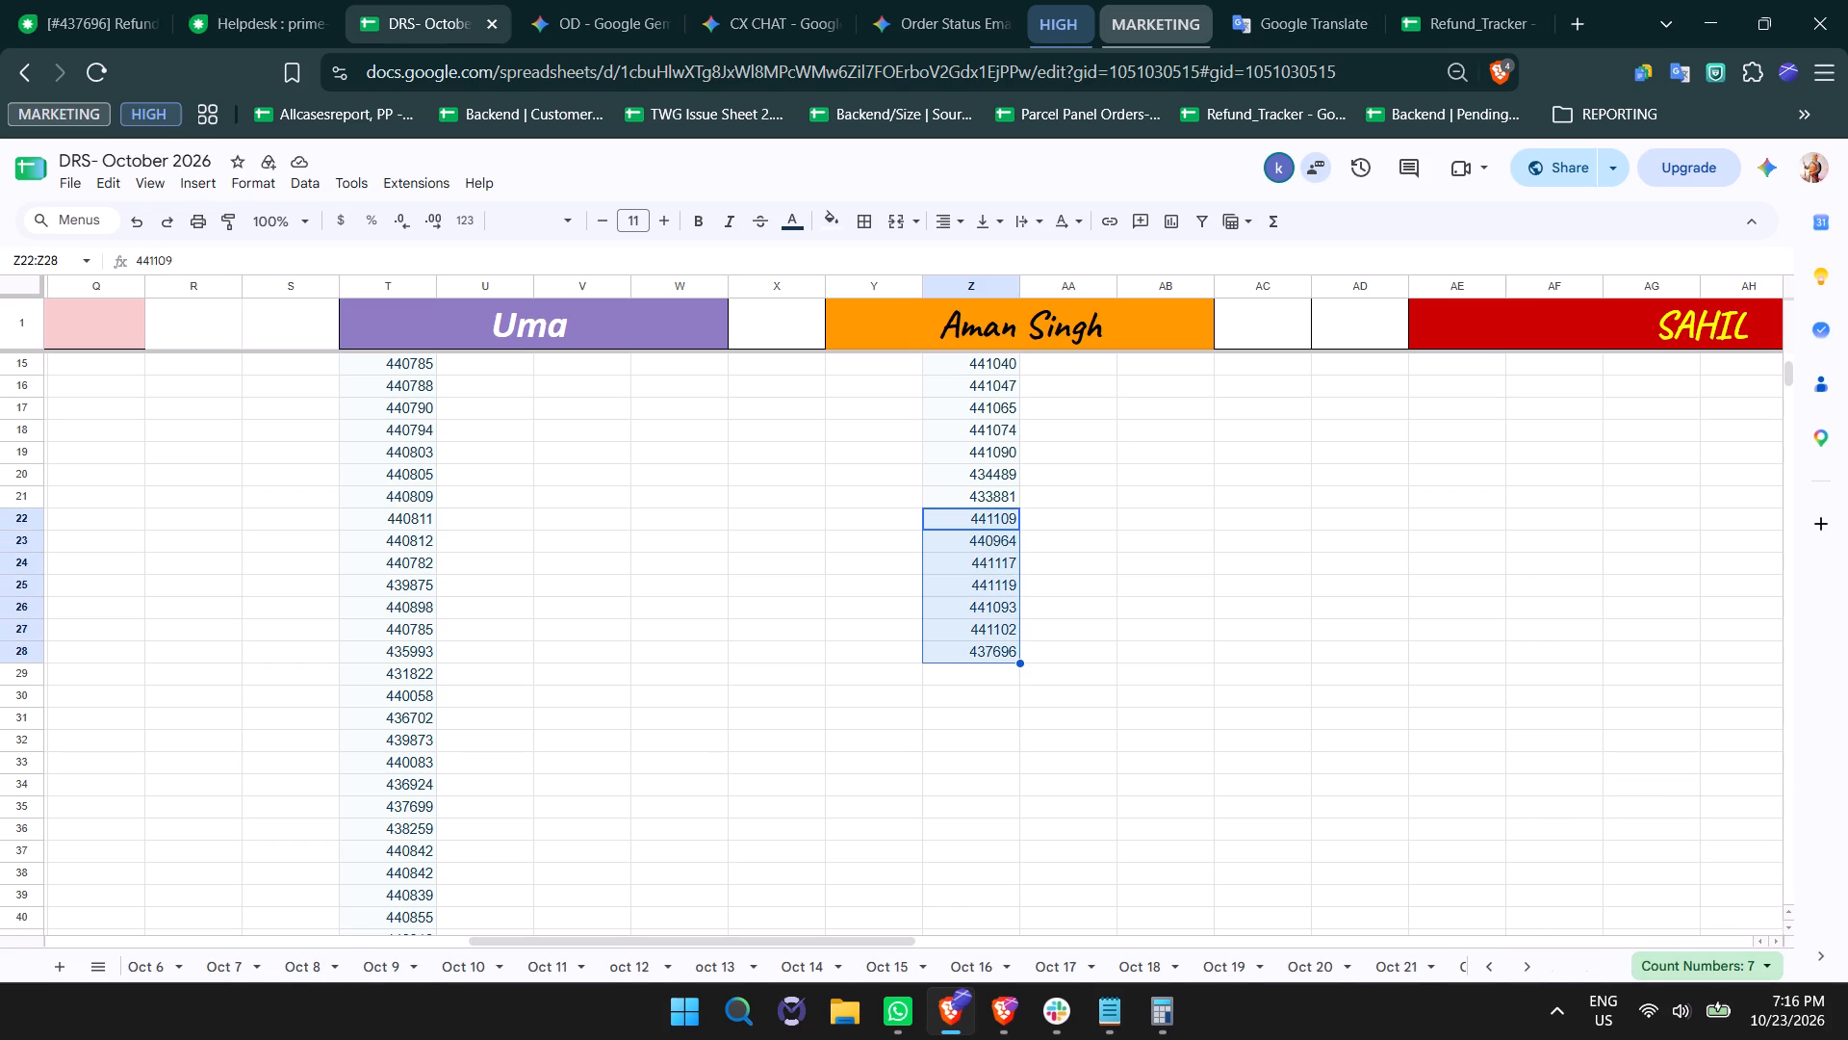
Select the first empty cell below ticket 437696 in the orange agent's column of the Oct 23 sheet.
left_click(1019, 670)
key("ctrl+Down")
key("ctrl+Up")
key("Down")
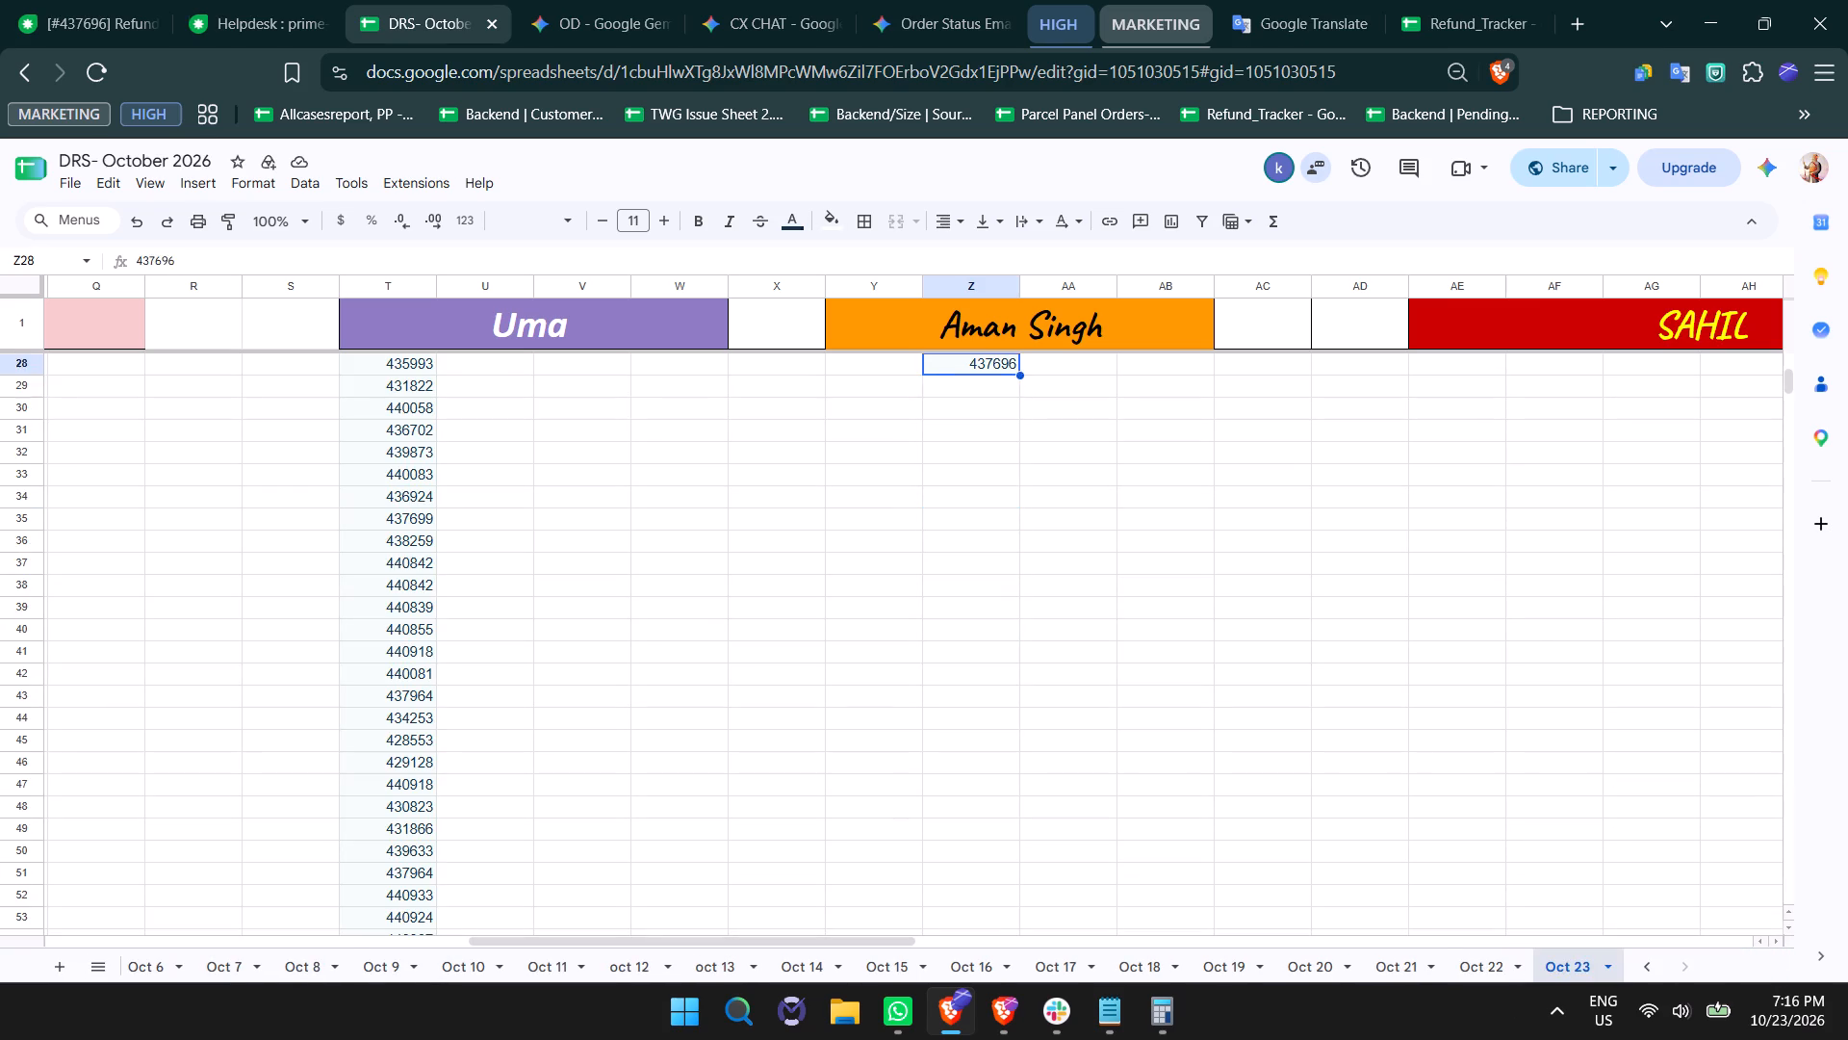
left_click(269, 0)
left_click(41, 0)
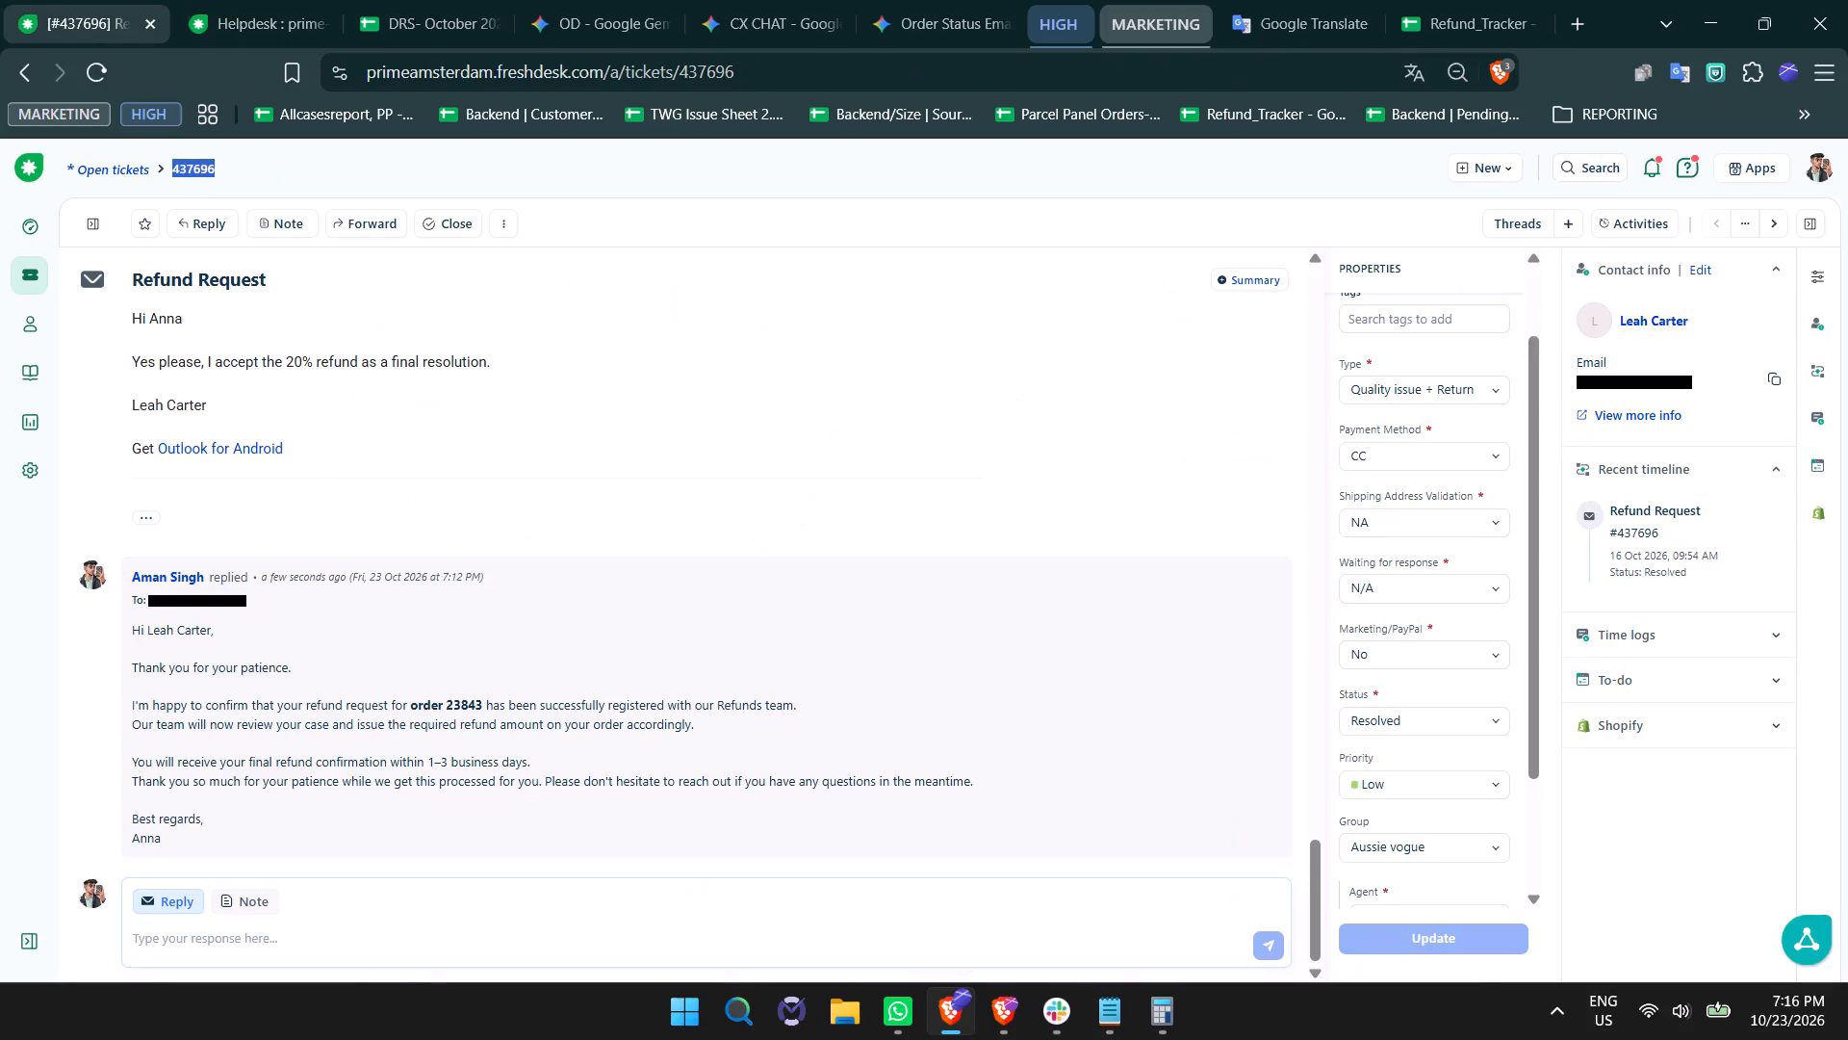
left_click(35, 265)
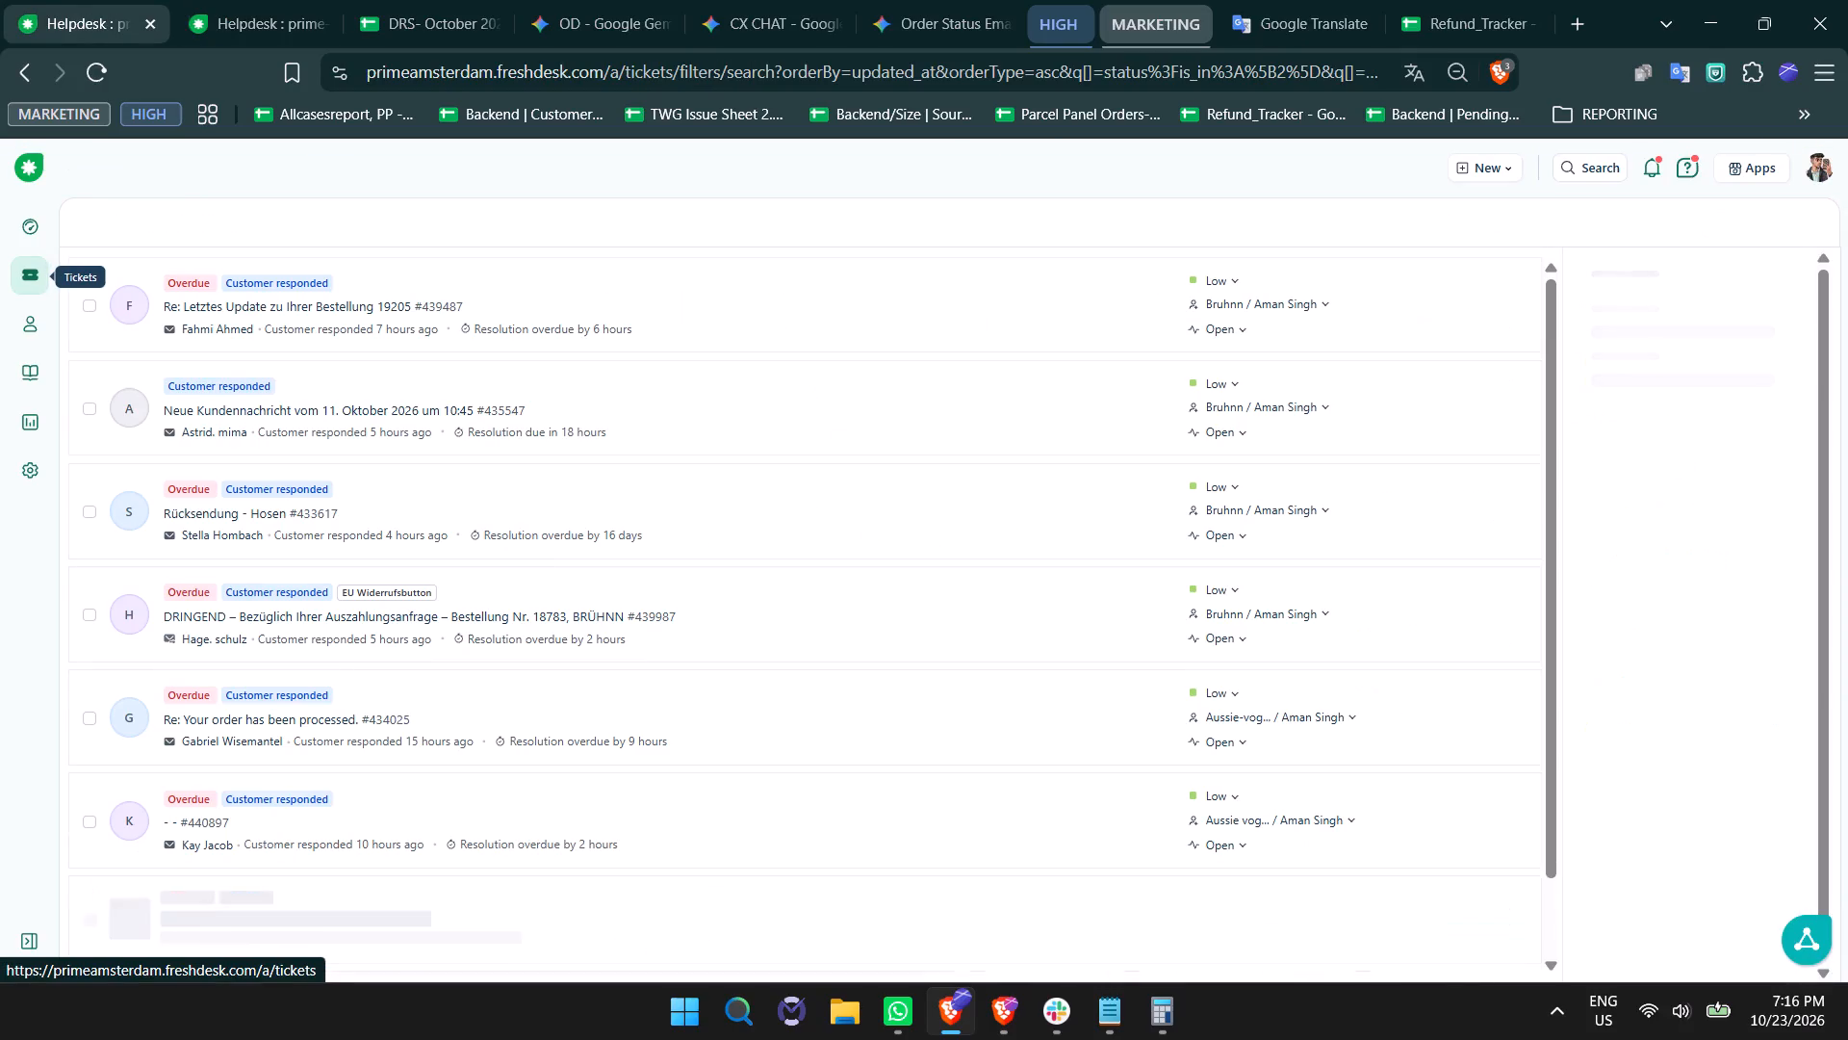
left_click(213, 301)
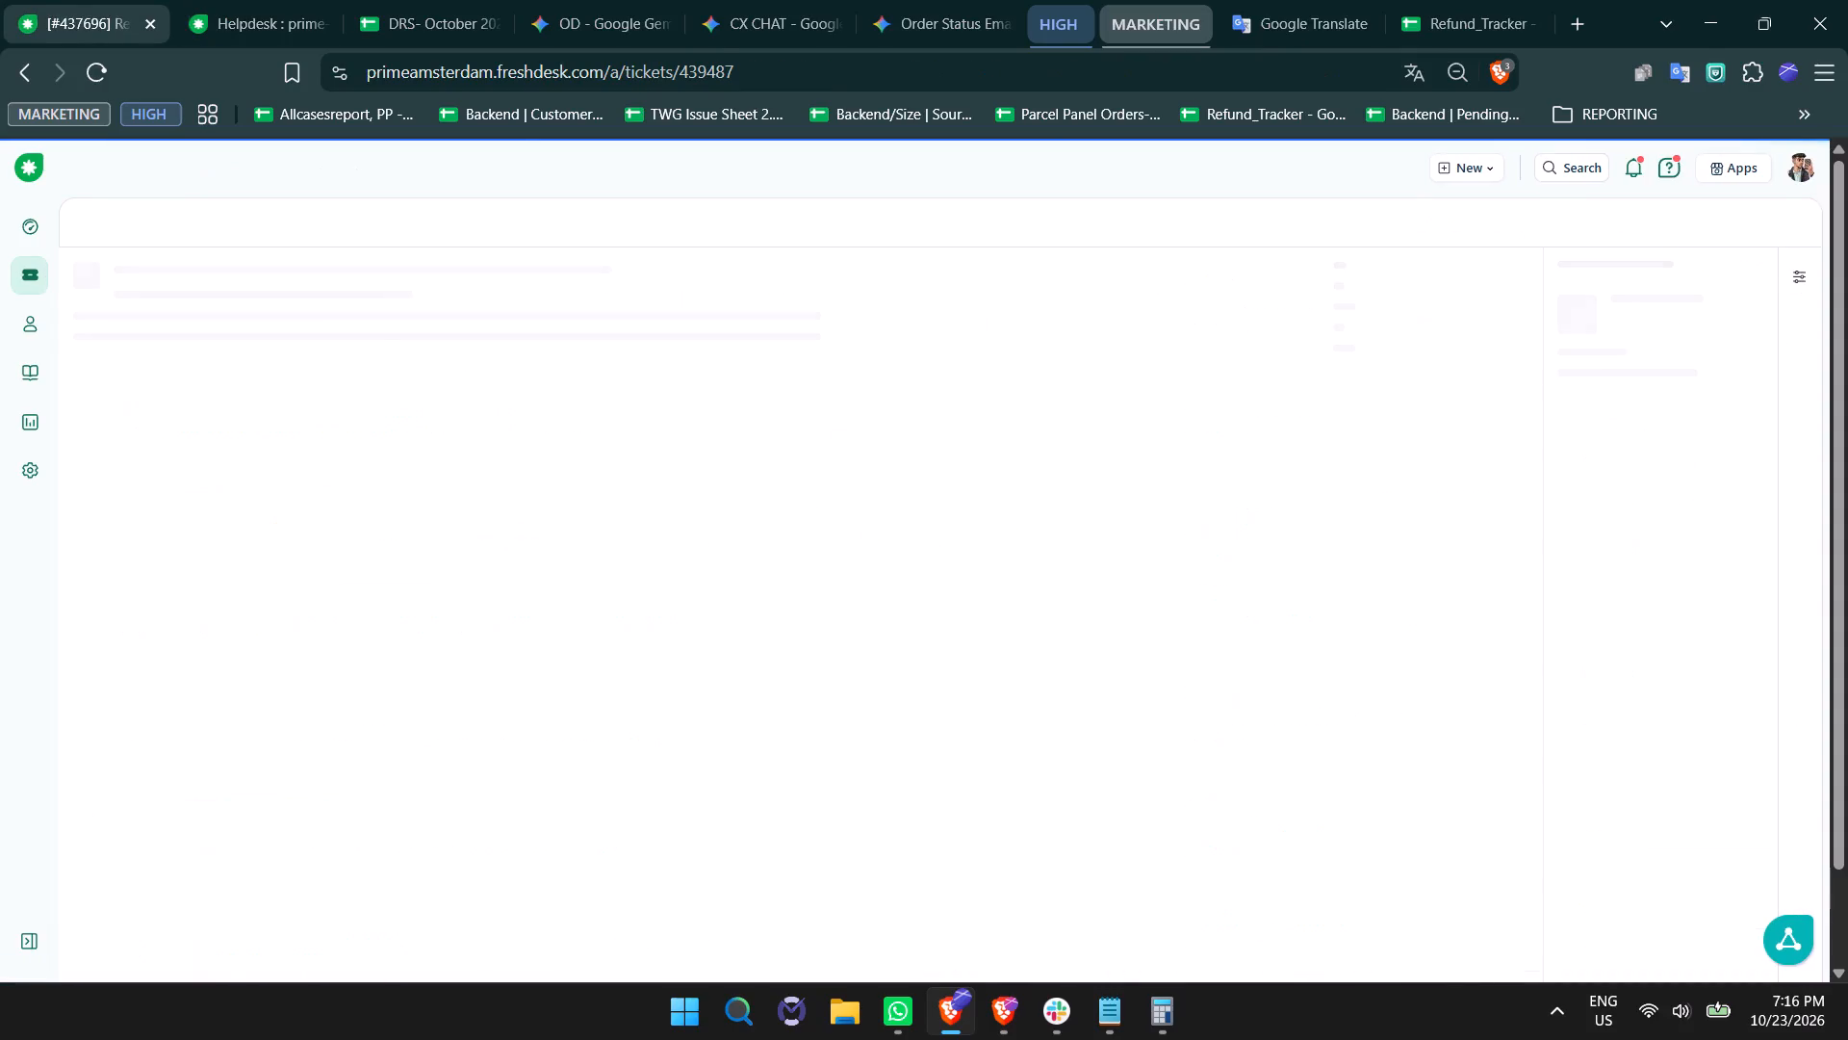
scroll(317, 384, "down", 6)
scroll(322, 422, "up", 3)
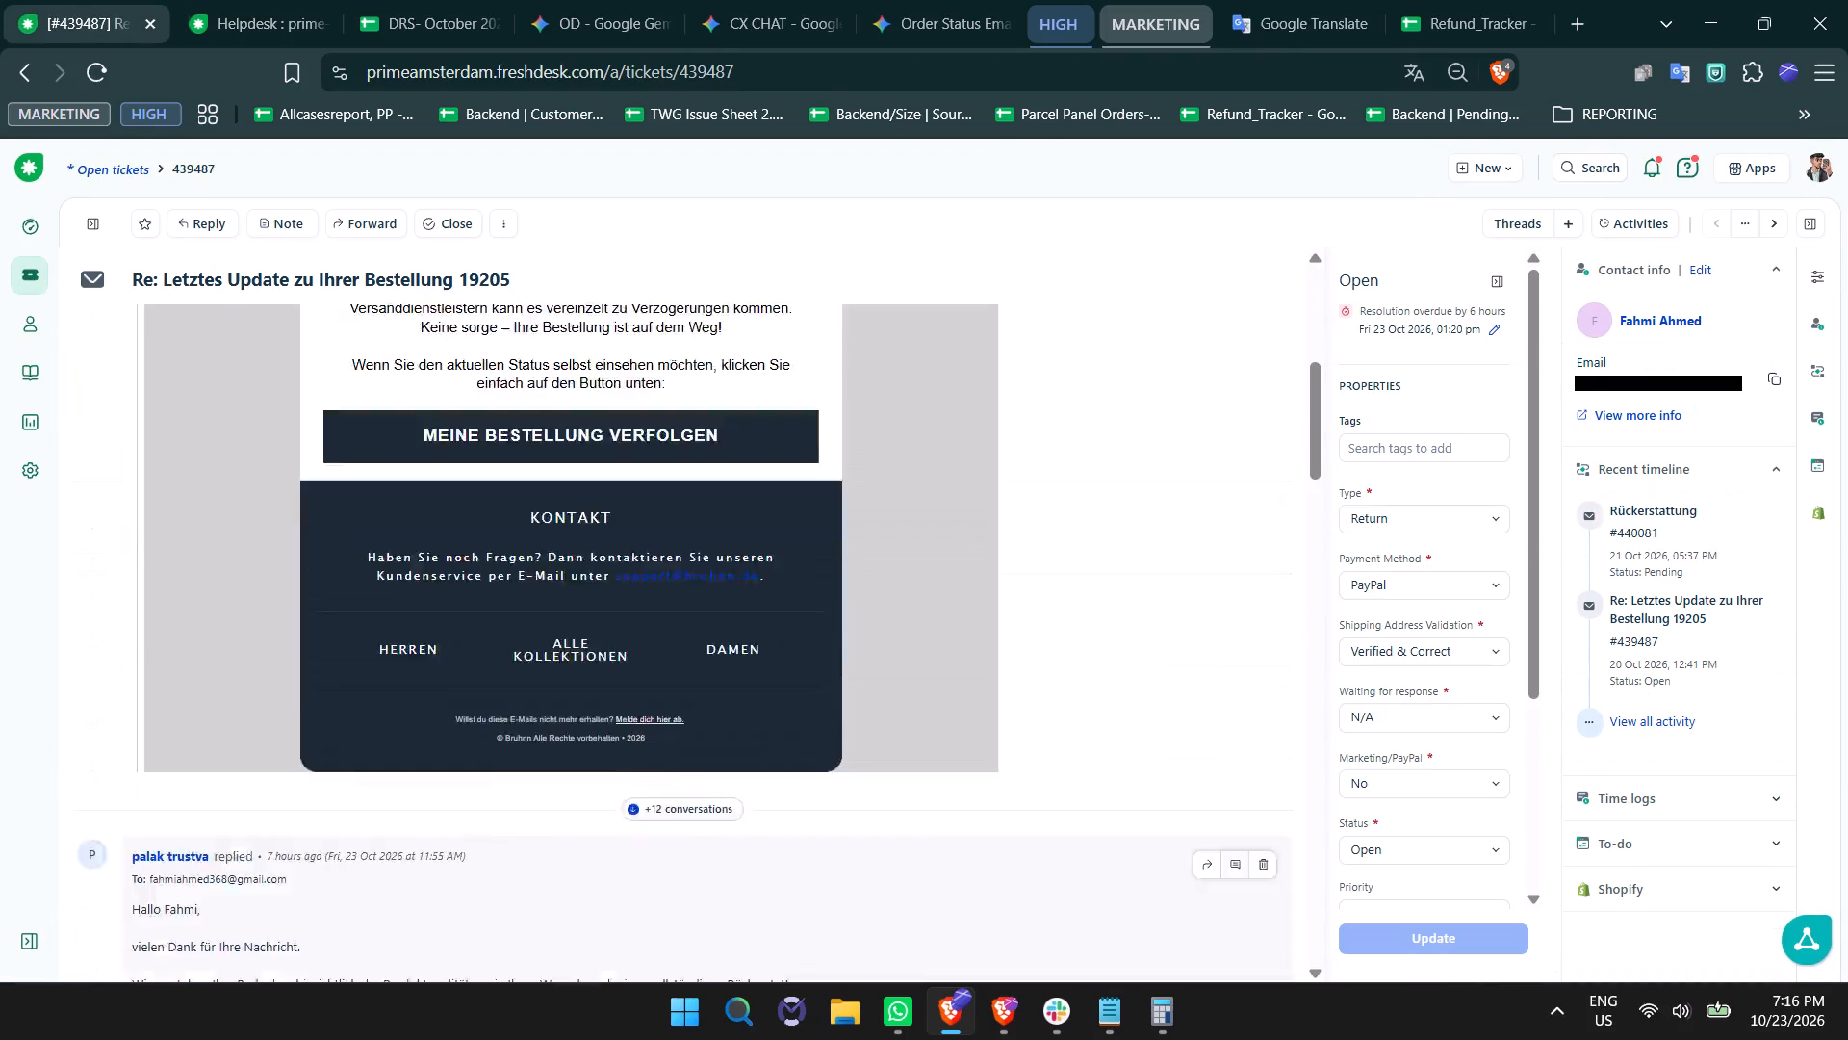
scroll(322, 423, "up", 3)
scroll(324, 463, "down", 3)
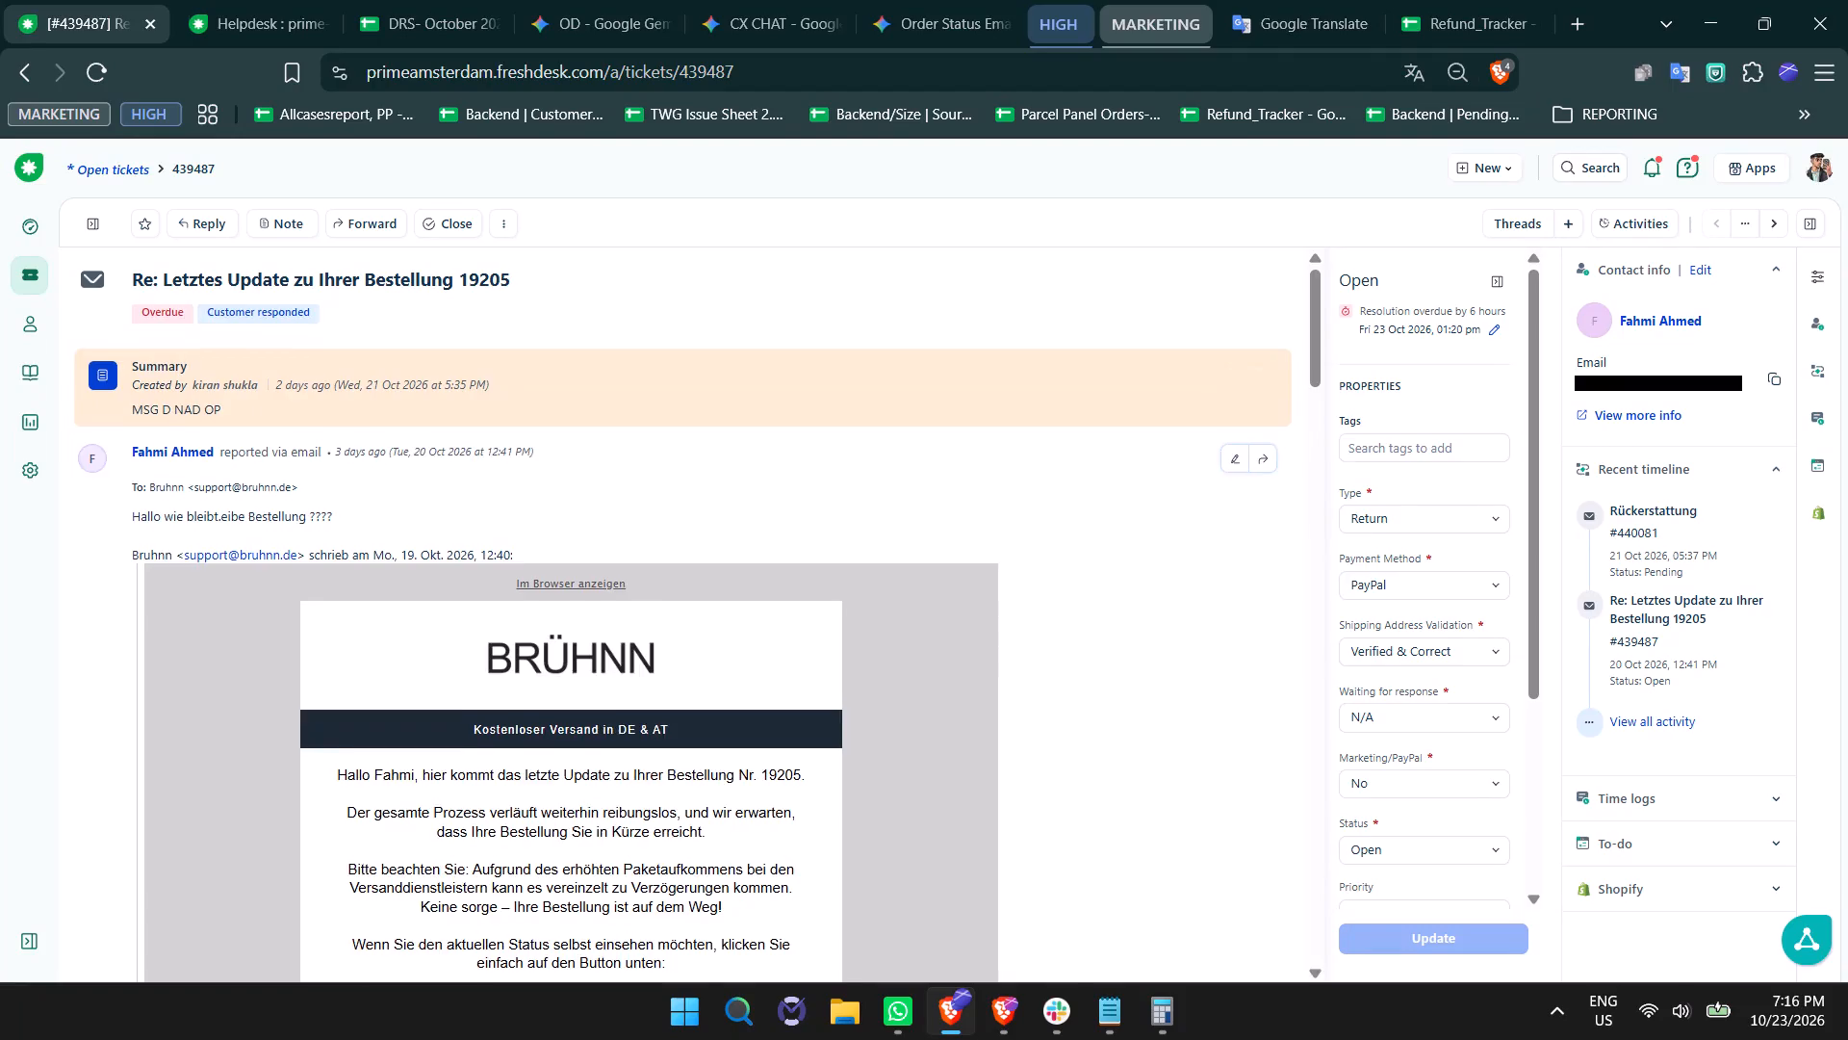
scroll(324, 463, "down", 14)
scroll(324, 463, "up", 1)
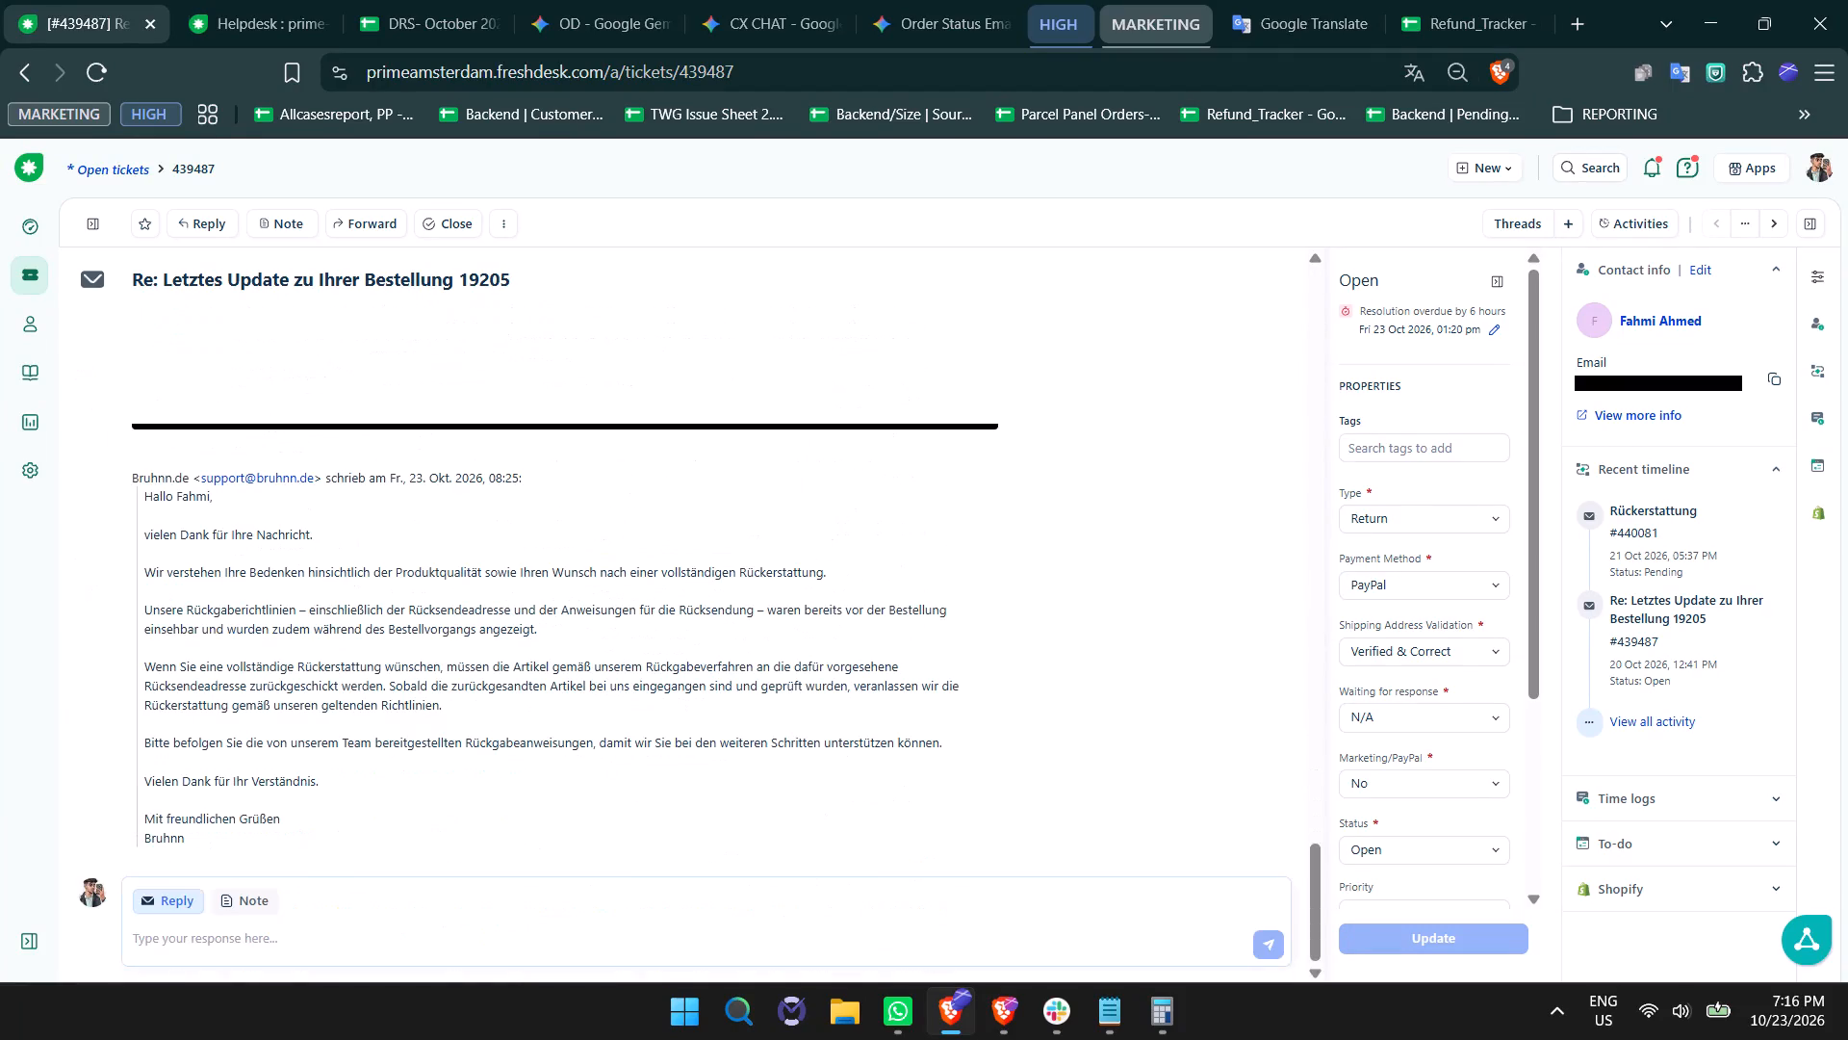
scroll(324, 463, "up", 2)
scroll(326, 463, "down", 5)
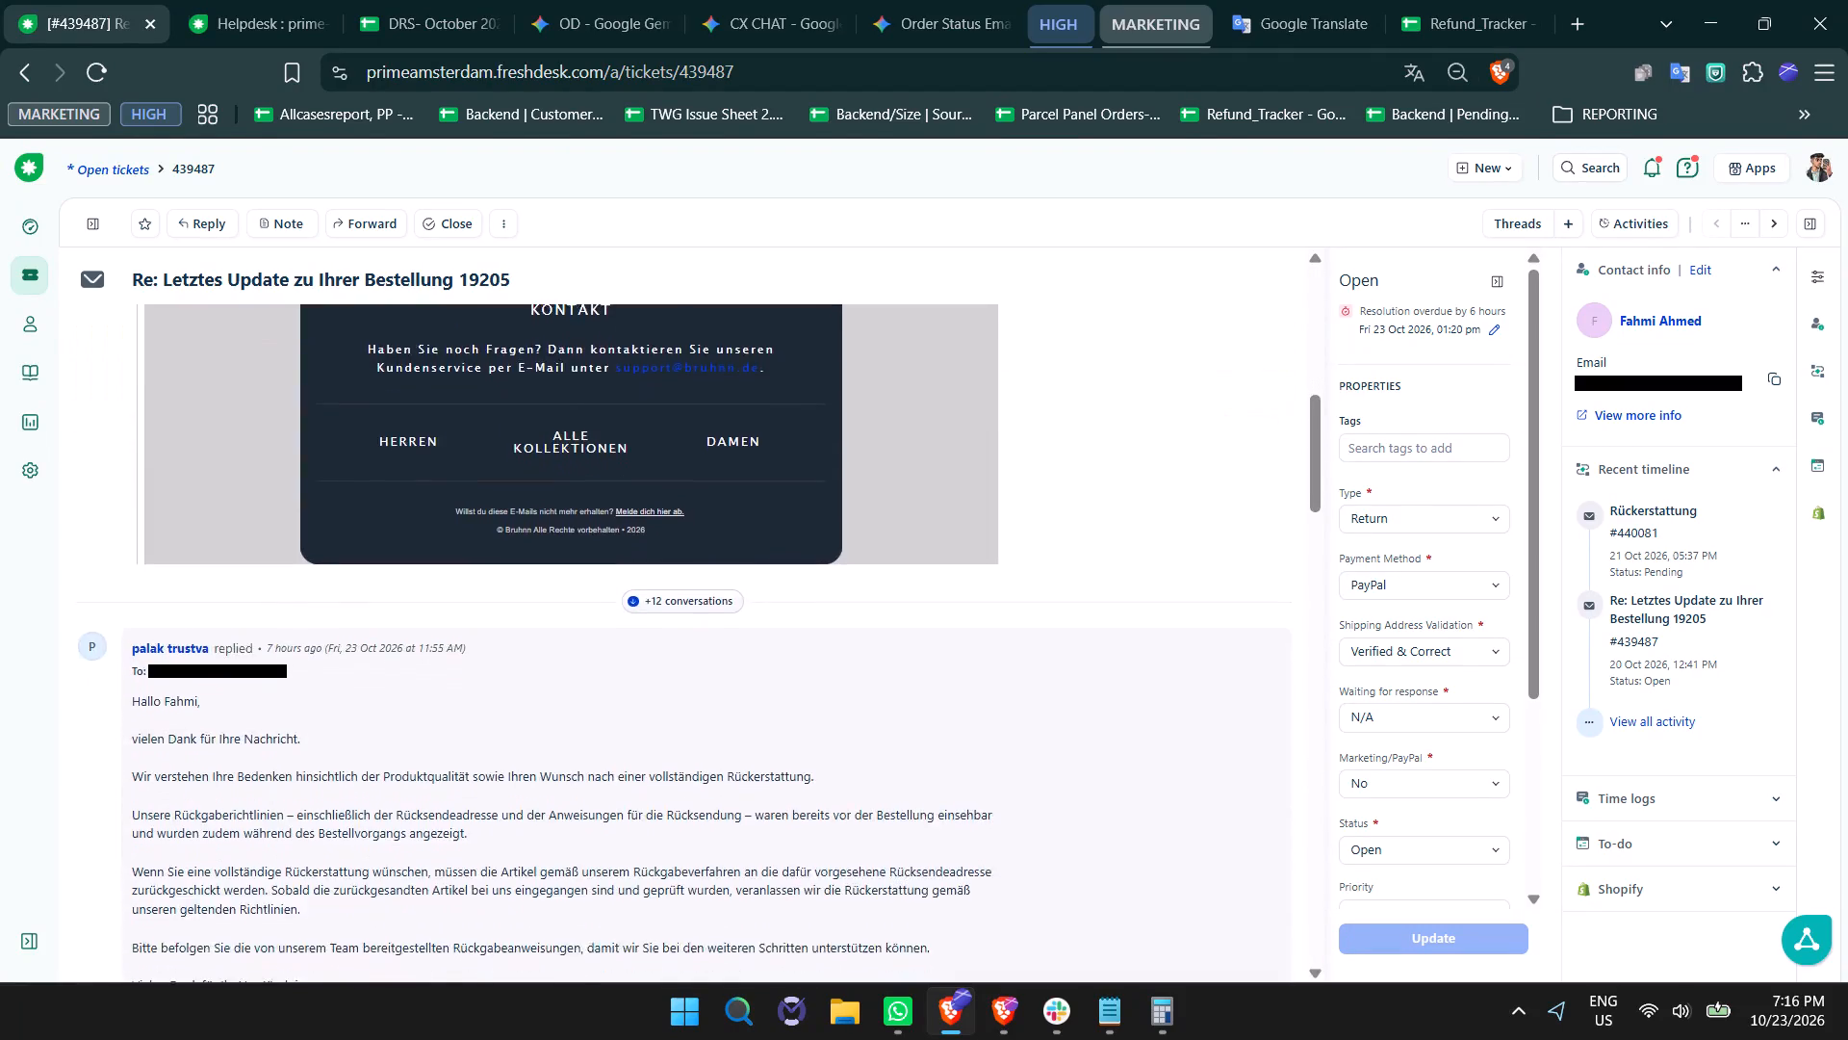
scroll(326, 463, "down", 2)
scroll(326, 463, "left", 3)
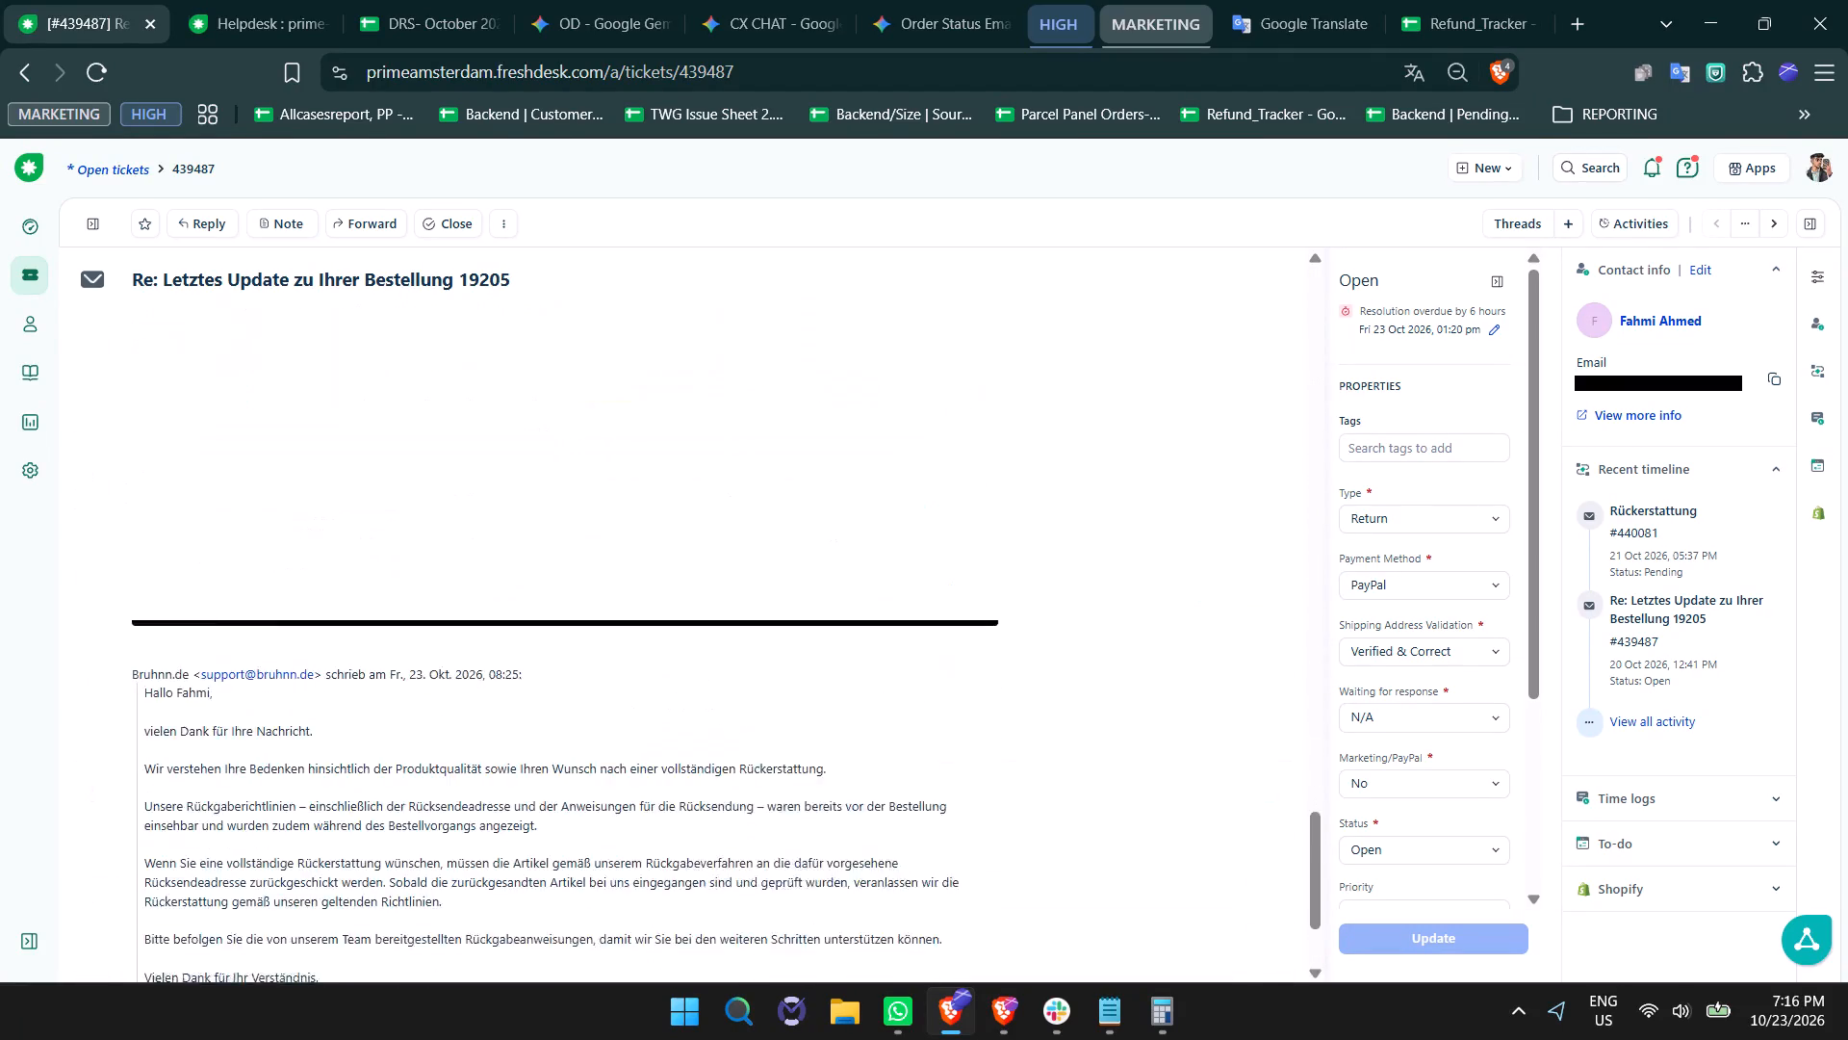
scroll(326, 463, "left", 3)
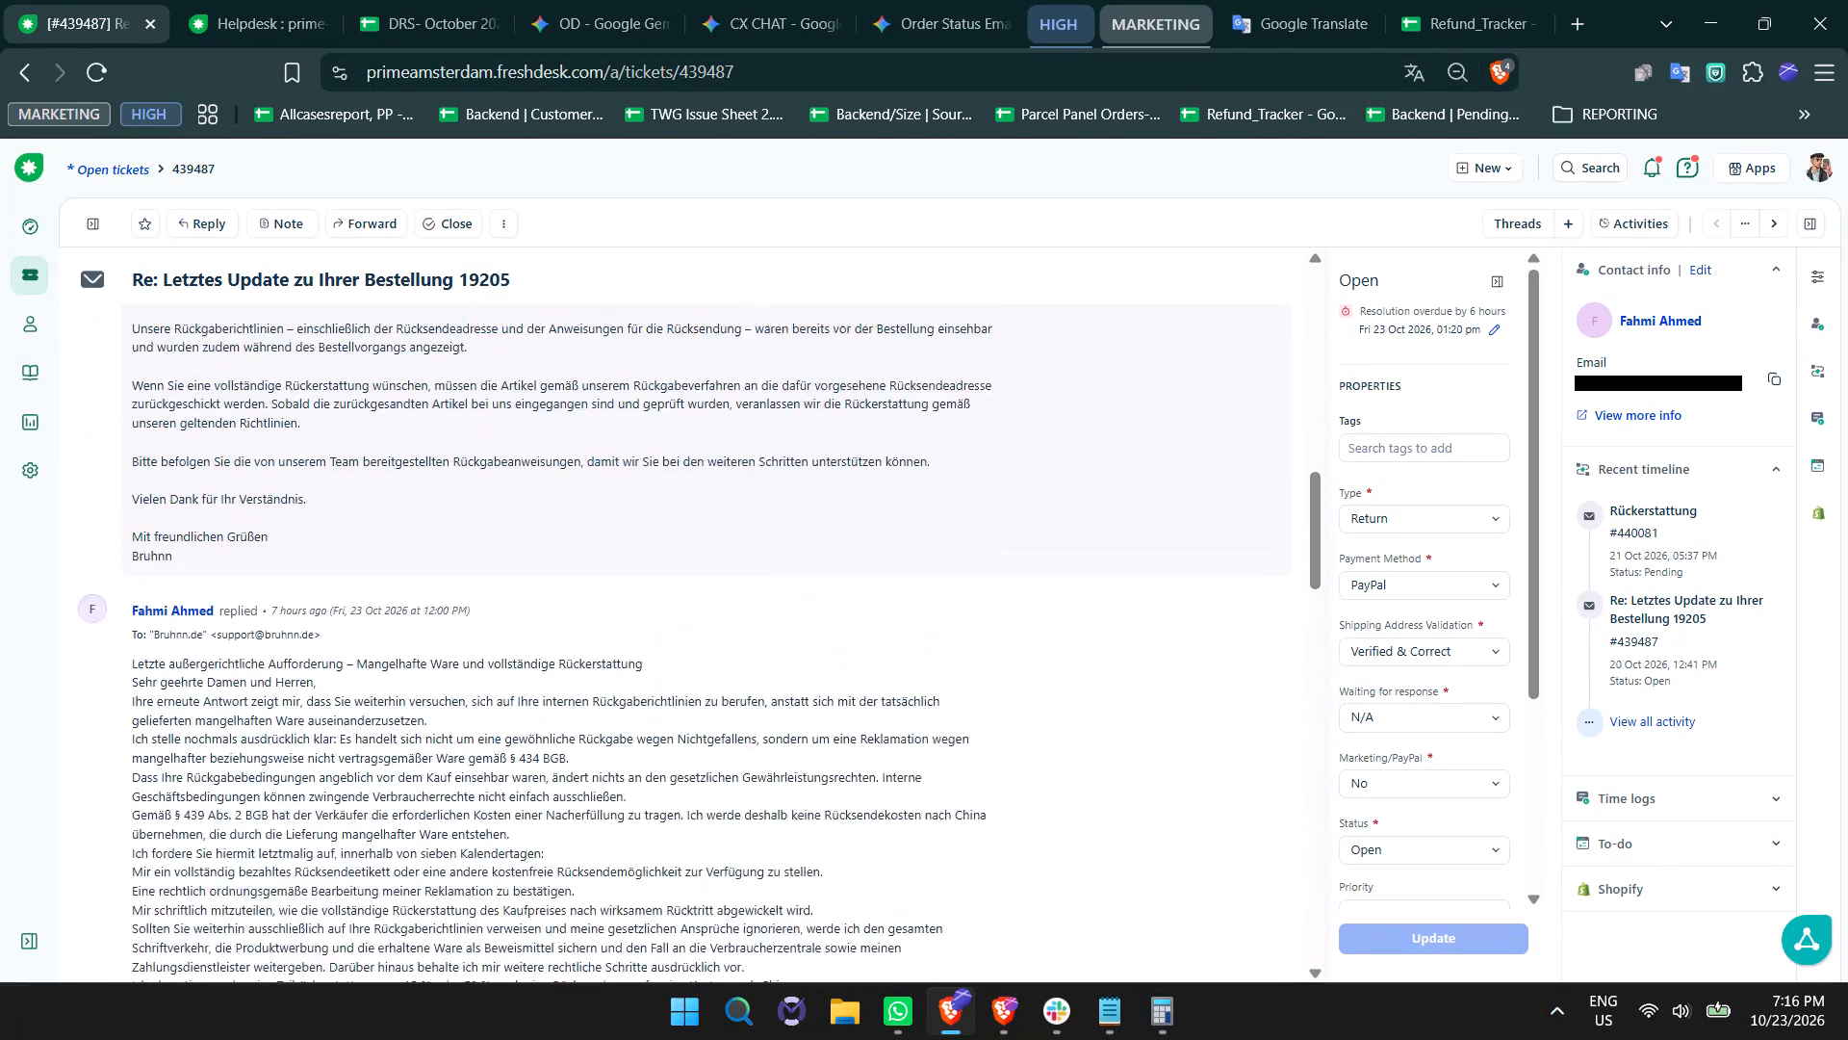
scroll(326, 463, "down", 1)
scroll(412, 633, "up", 1)
left_click(412, 633)
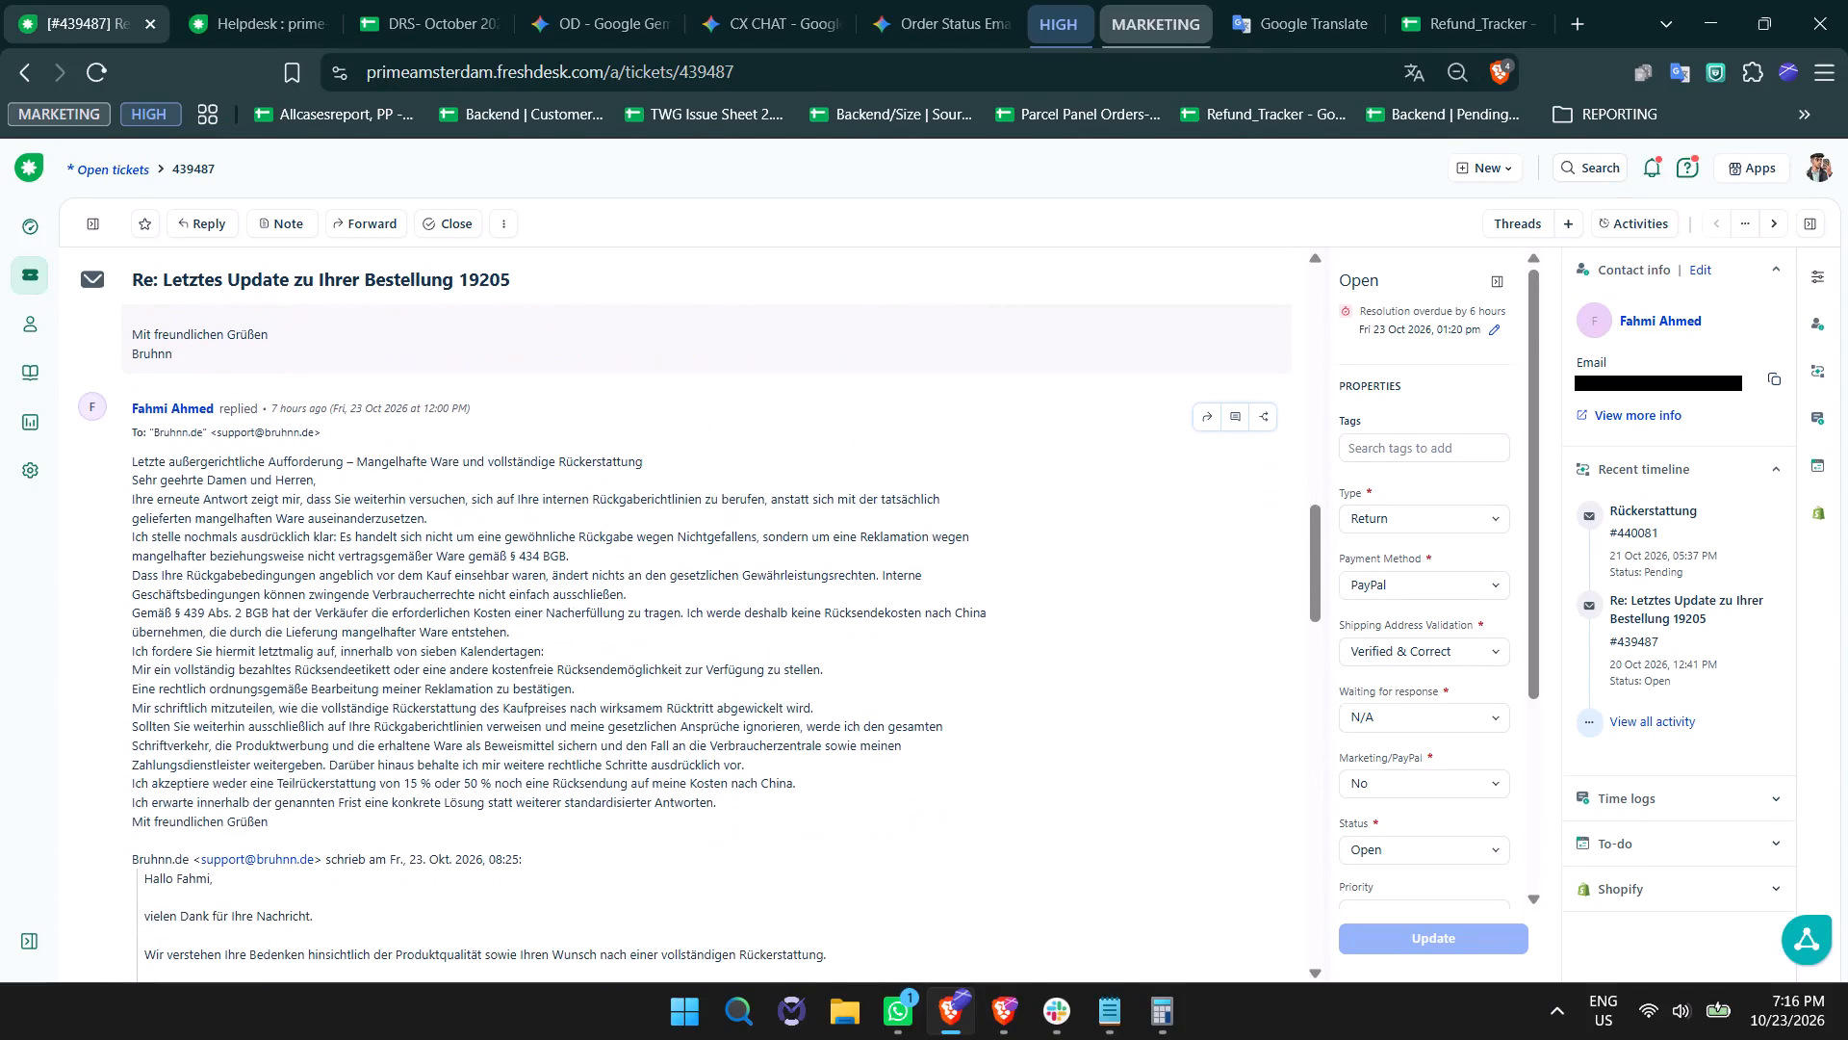
scroll(412, 633, "up", 1)
scroll(1147, 613, "up", 2)
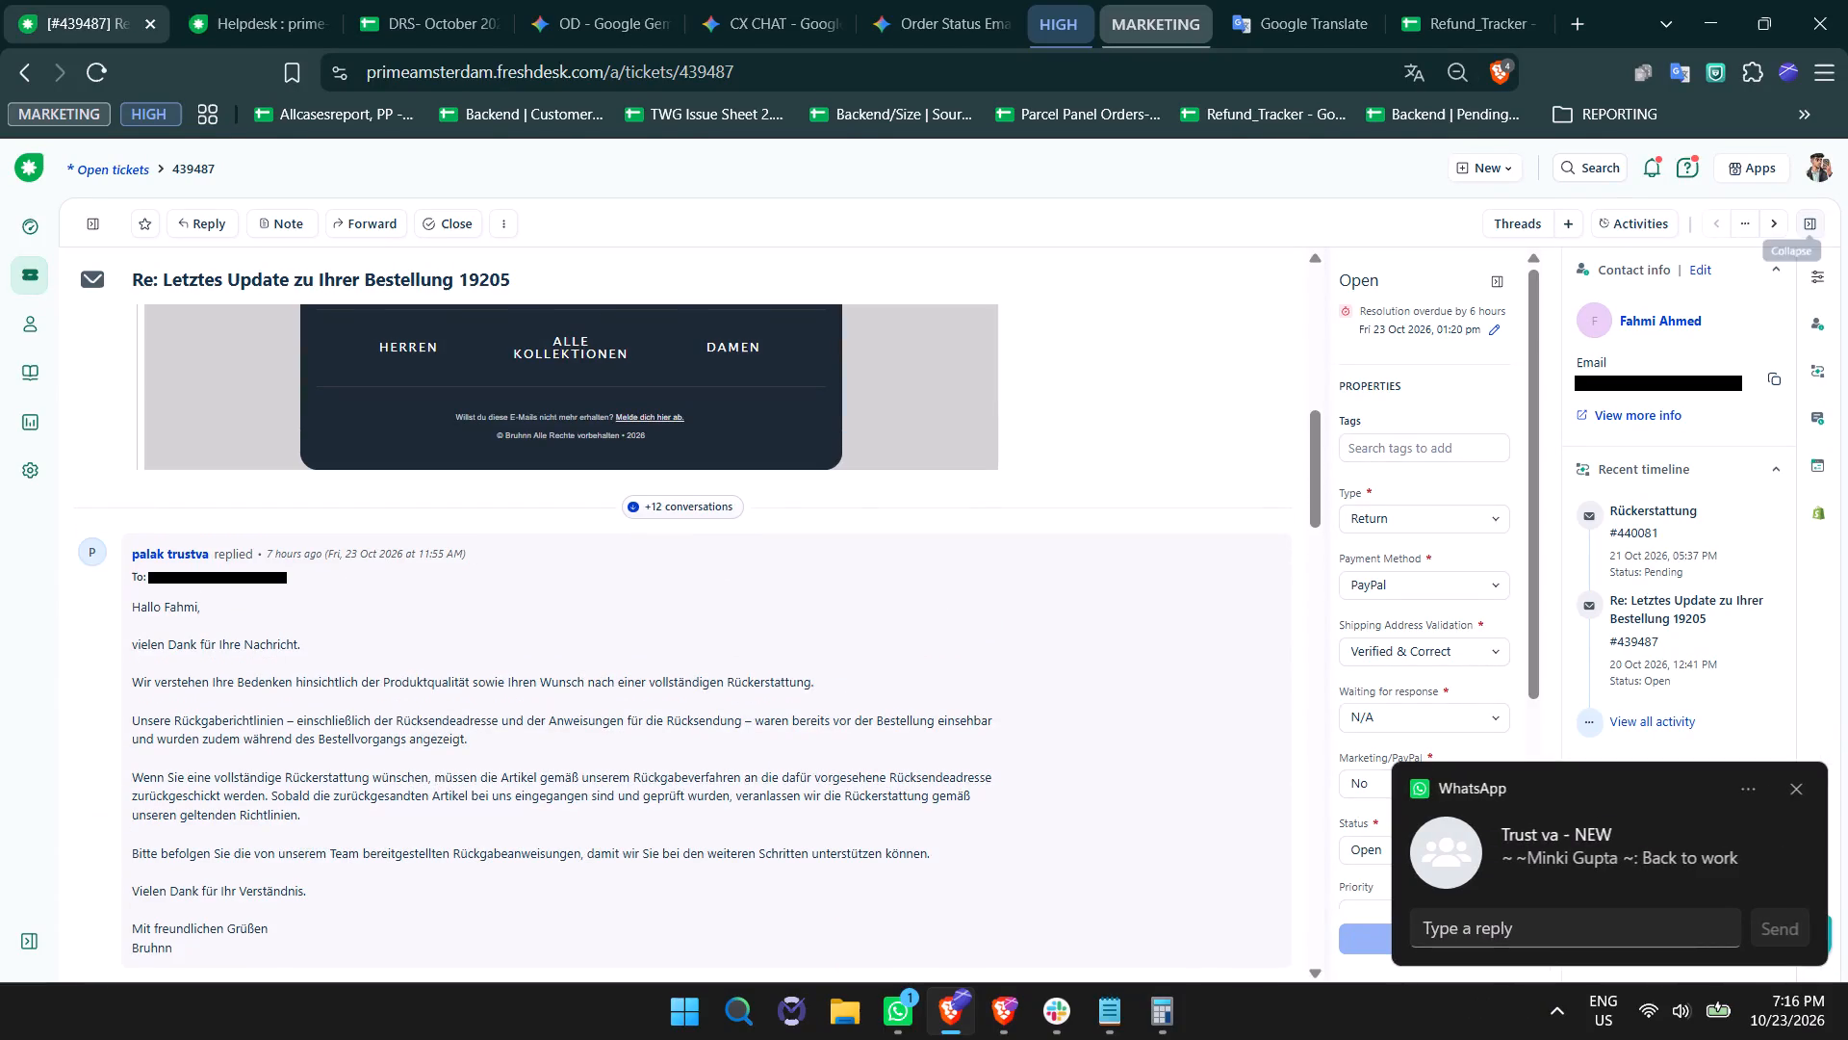
left_click(1776, 217)
left_click(1800, 793)
scroll(620, 711, "down", 1)
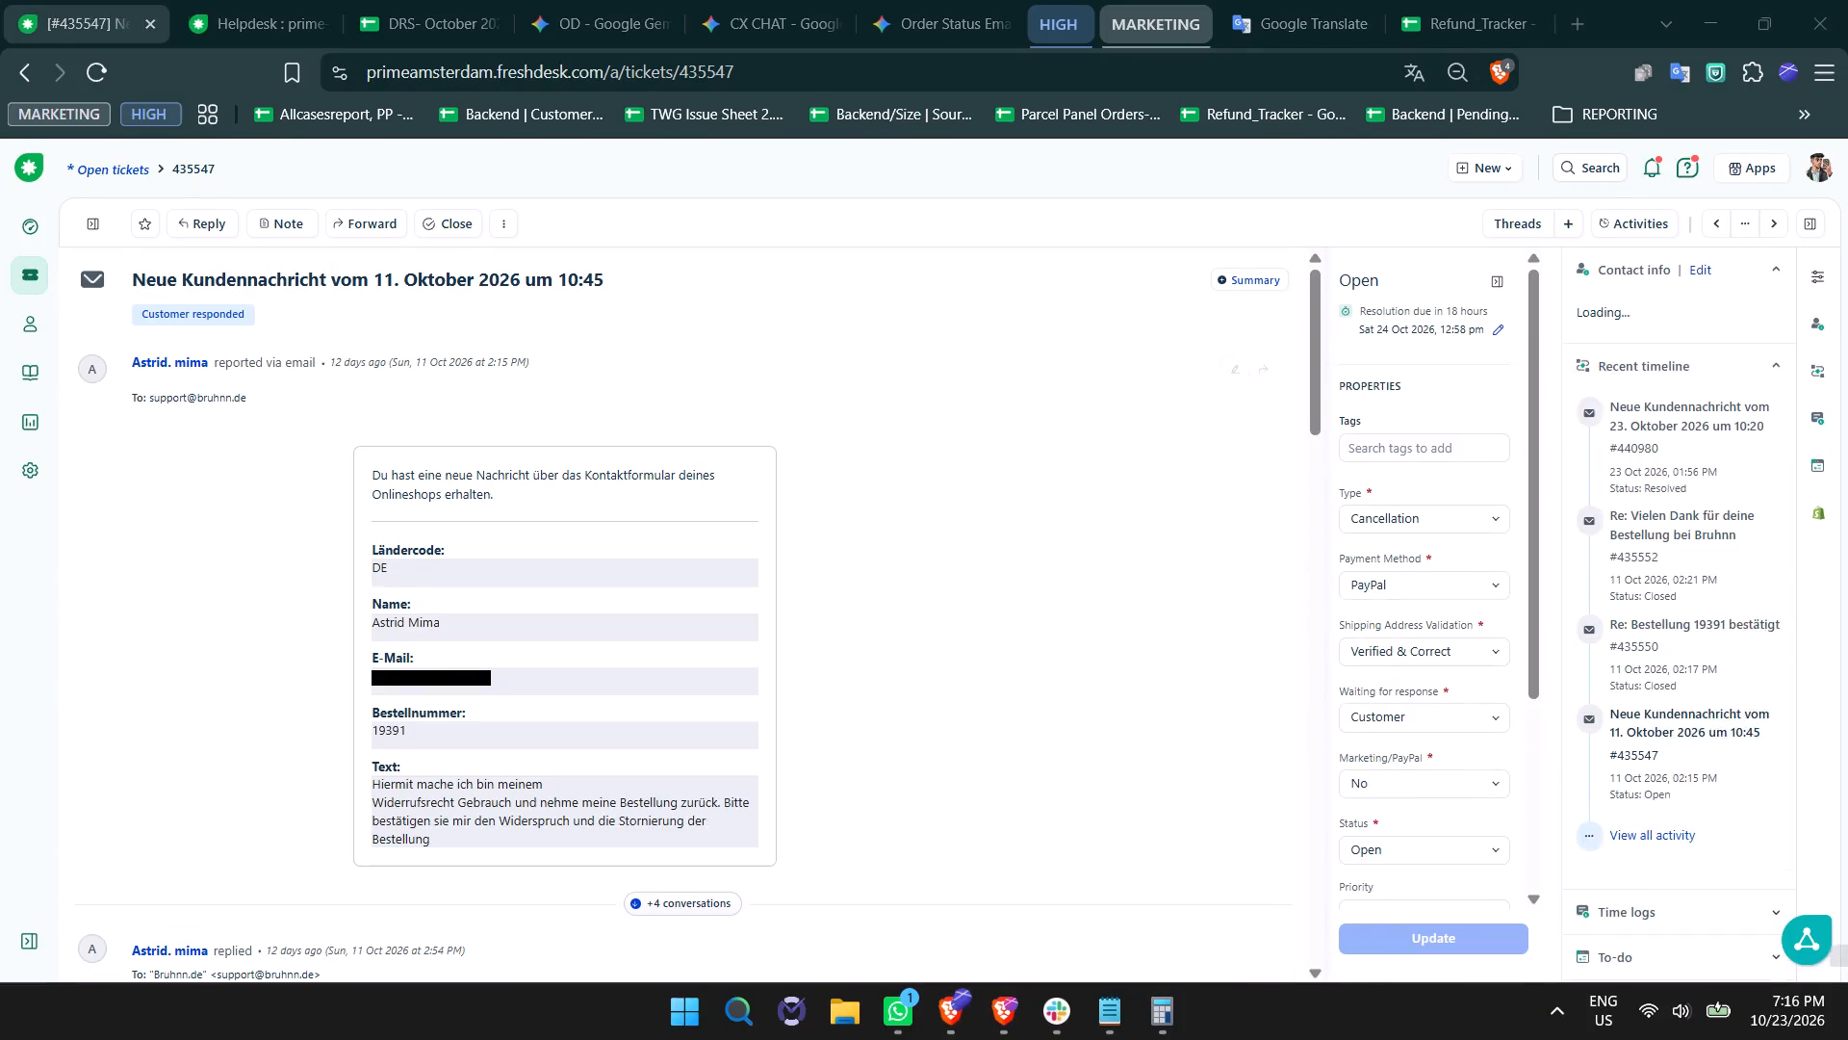
scroll(626, 711, "down", 7)
scroll(560, 706, "left", 1)
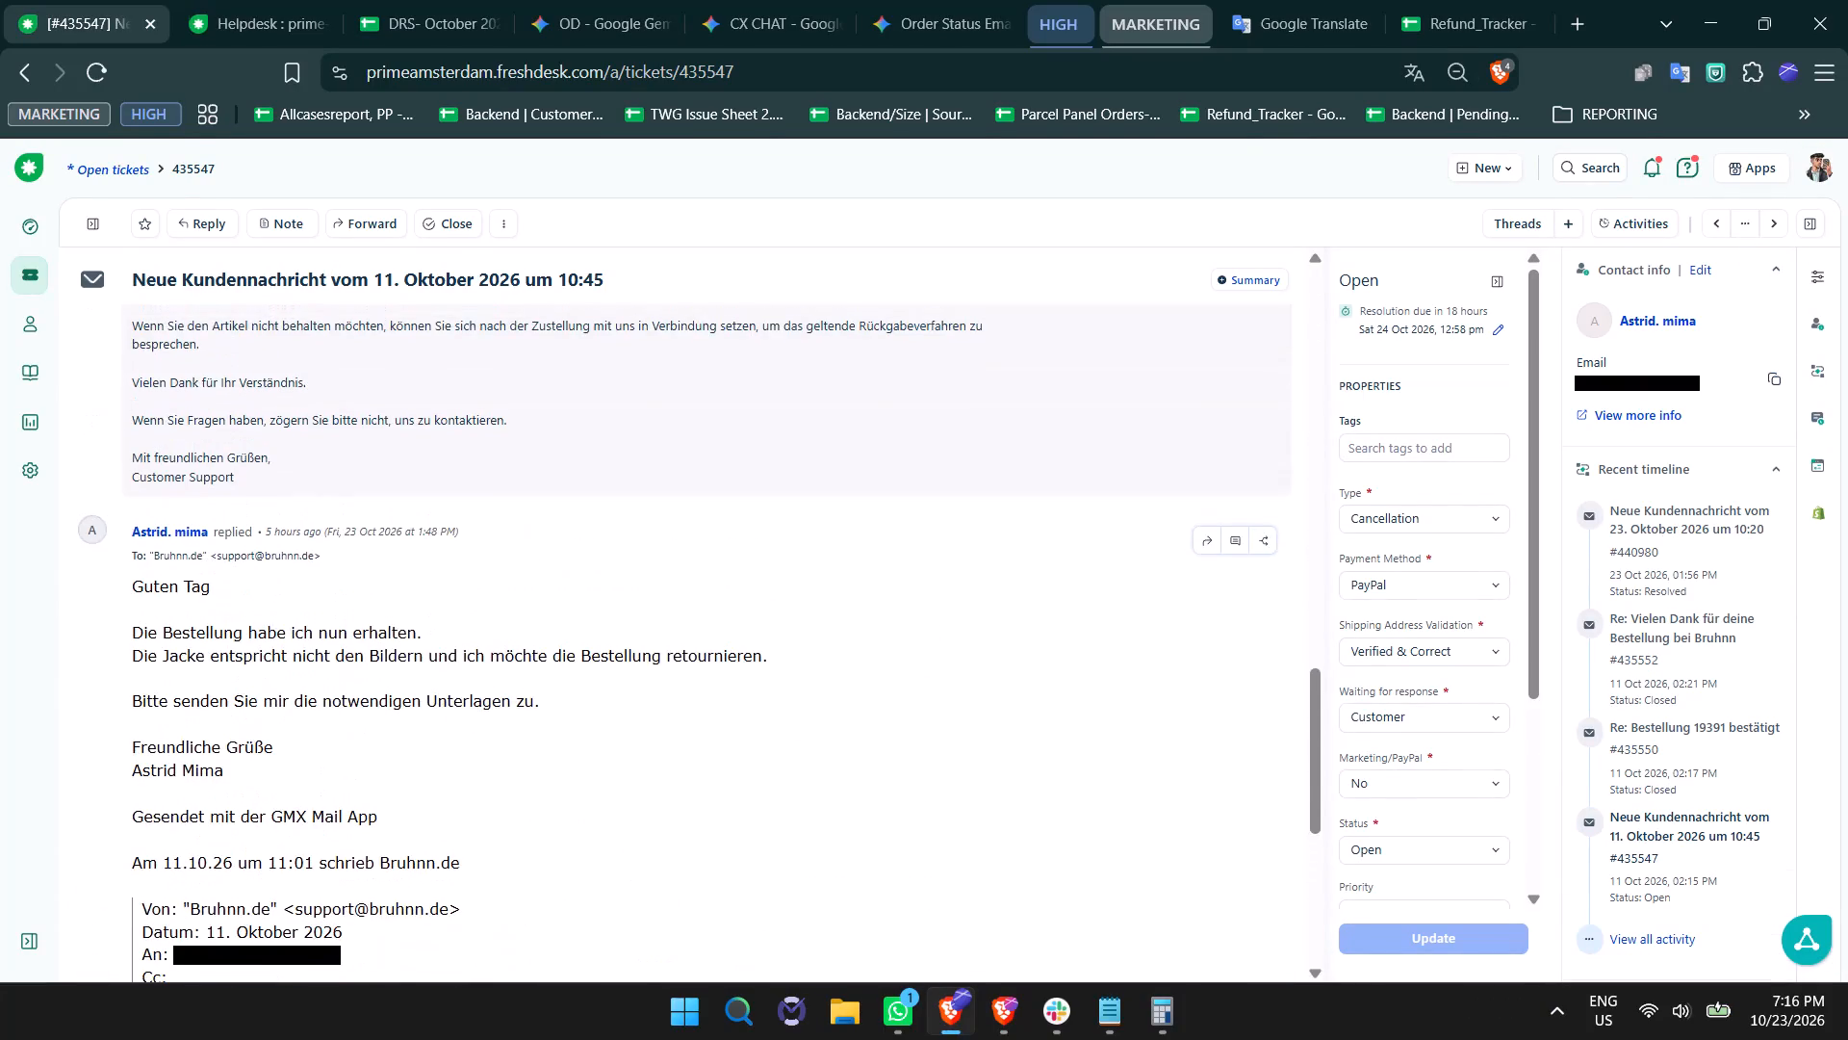
scroll(299, 669, "left", 1)
Translate the customer's latest German message in ticket 435547 into English, read it, and close the translation.
left_click_drag(105, 579, 300, 785)
scroll(300, 771, "left", 1)
left_click(336, 724)
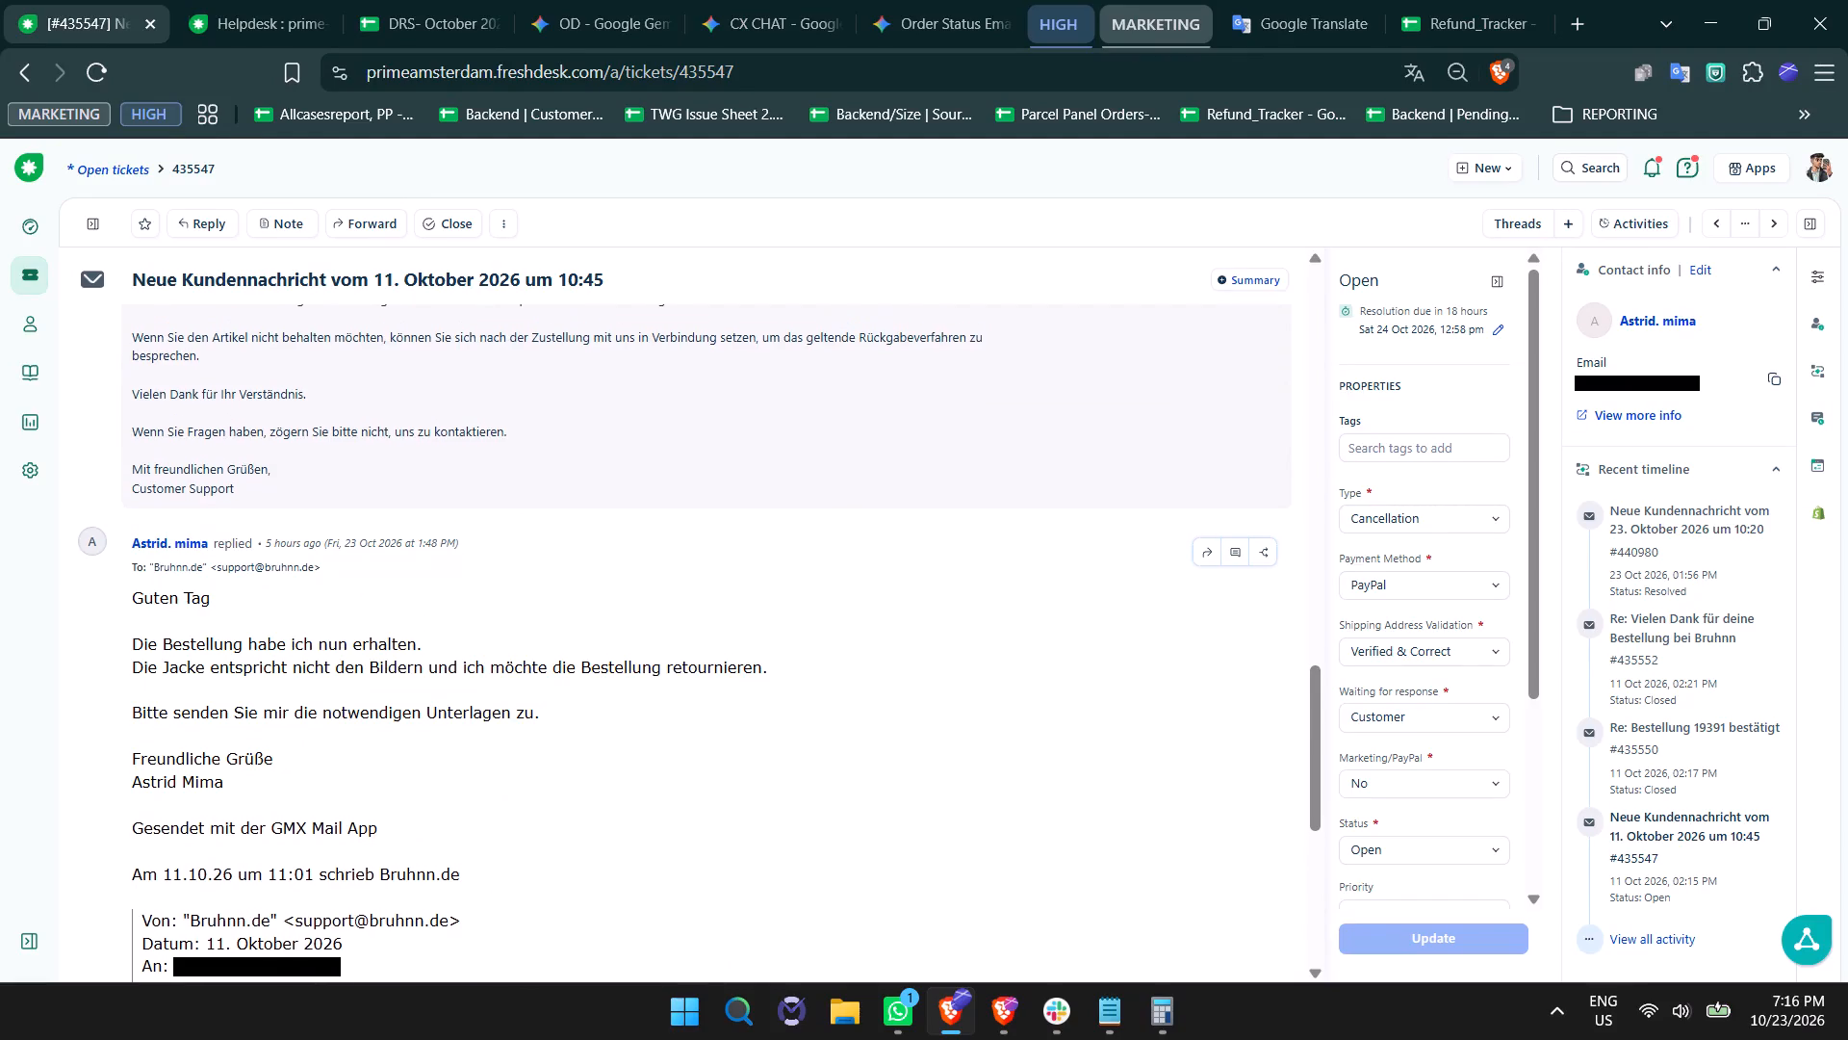
left_click_drag(120, 617, 343, 772)
left_click(342, 798)
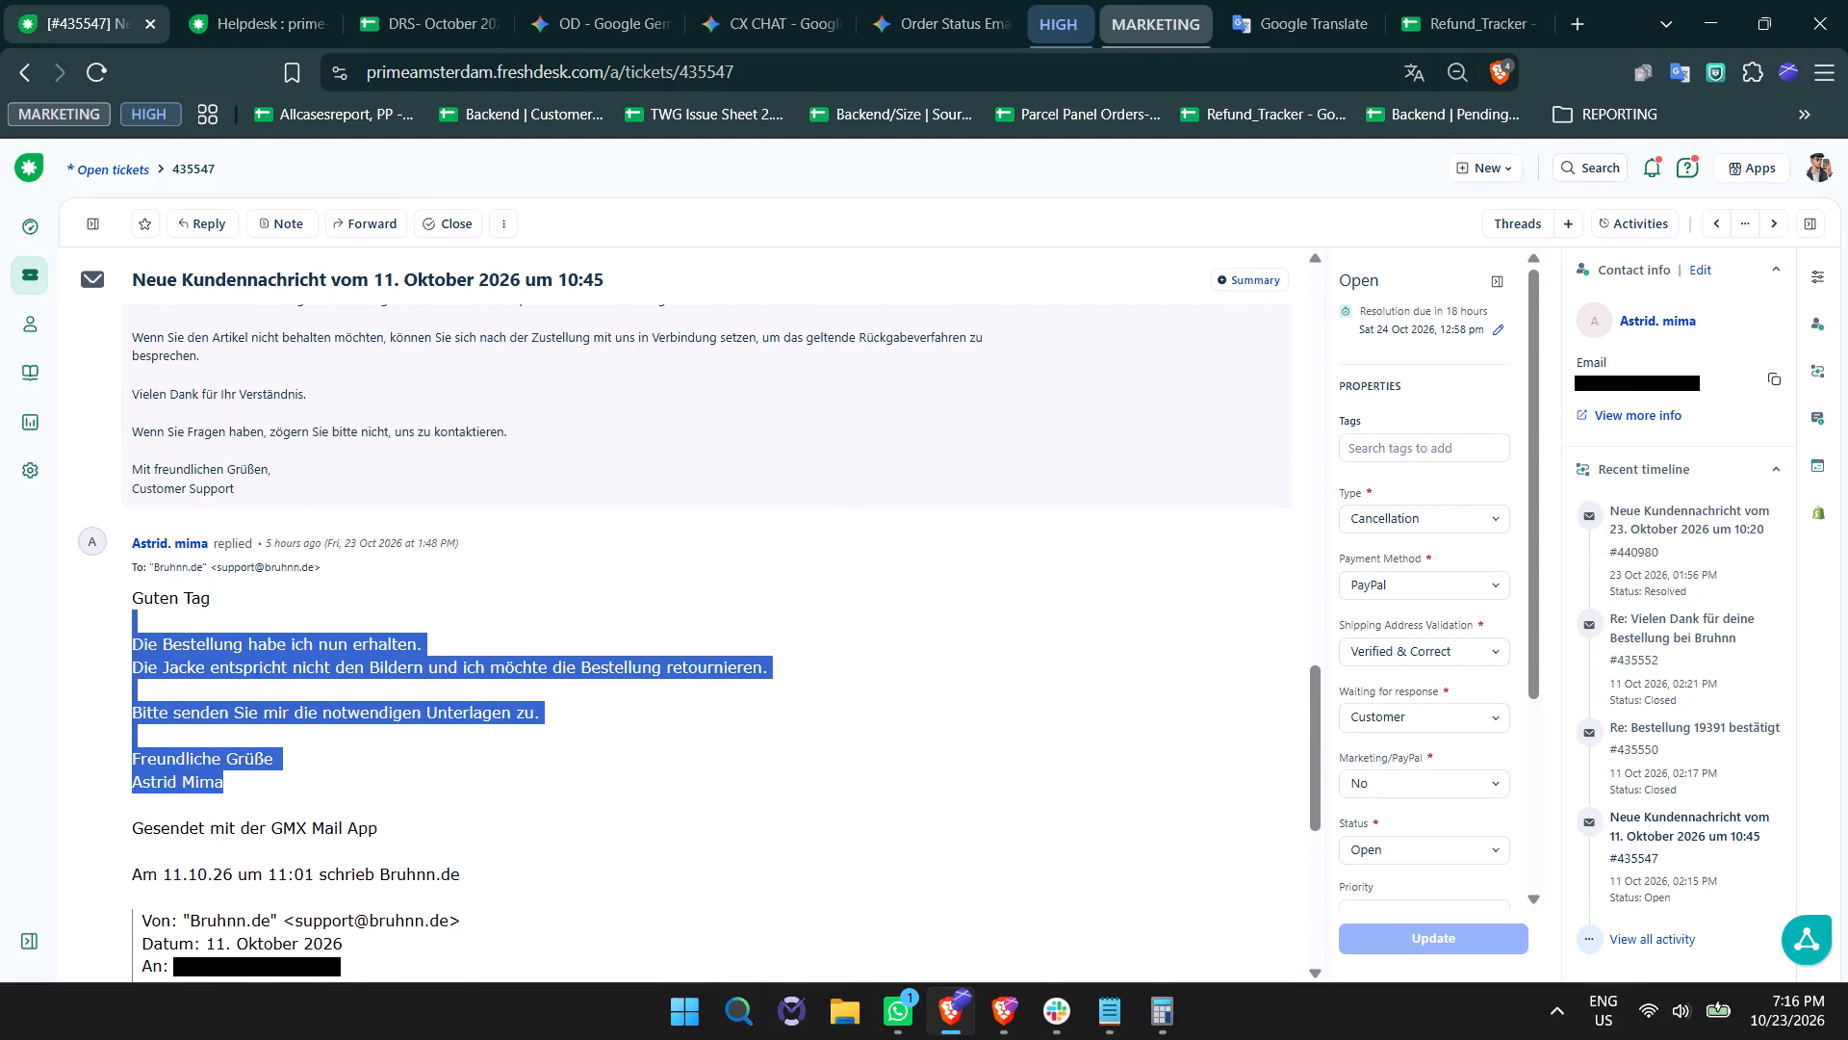
scroll(342, 798, "left", 1)
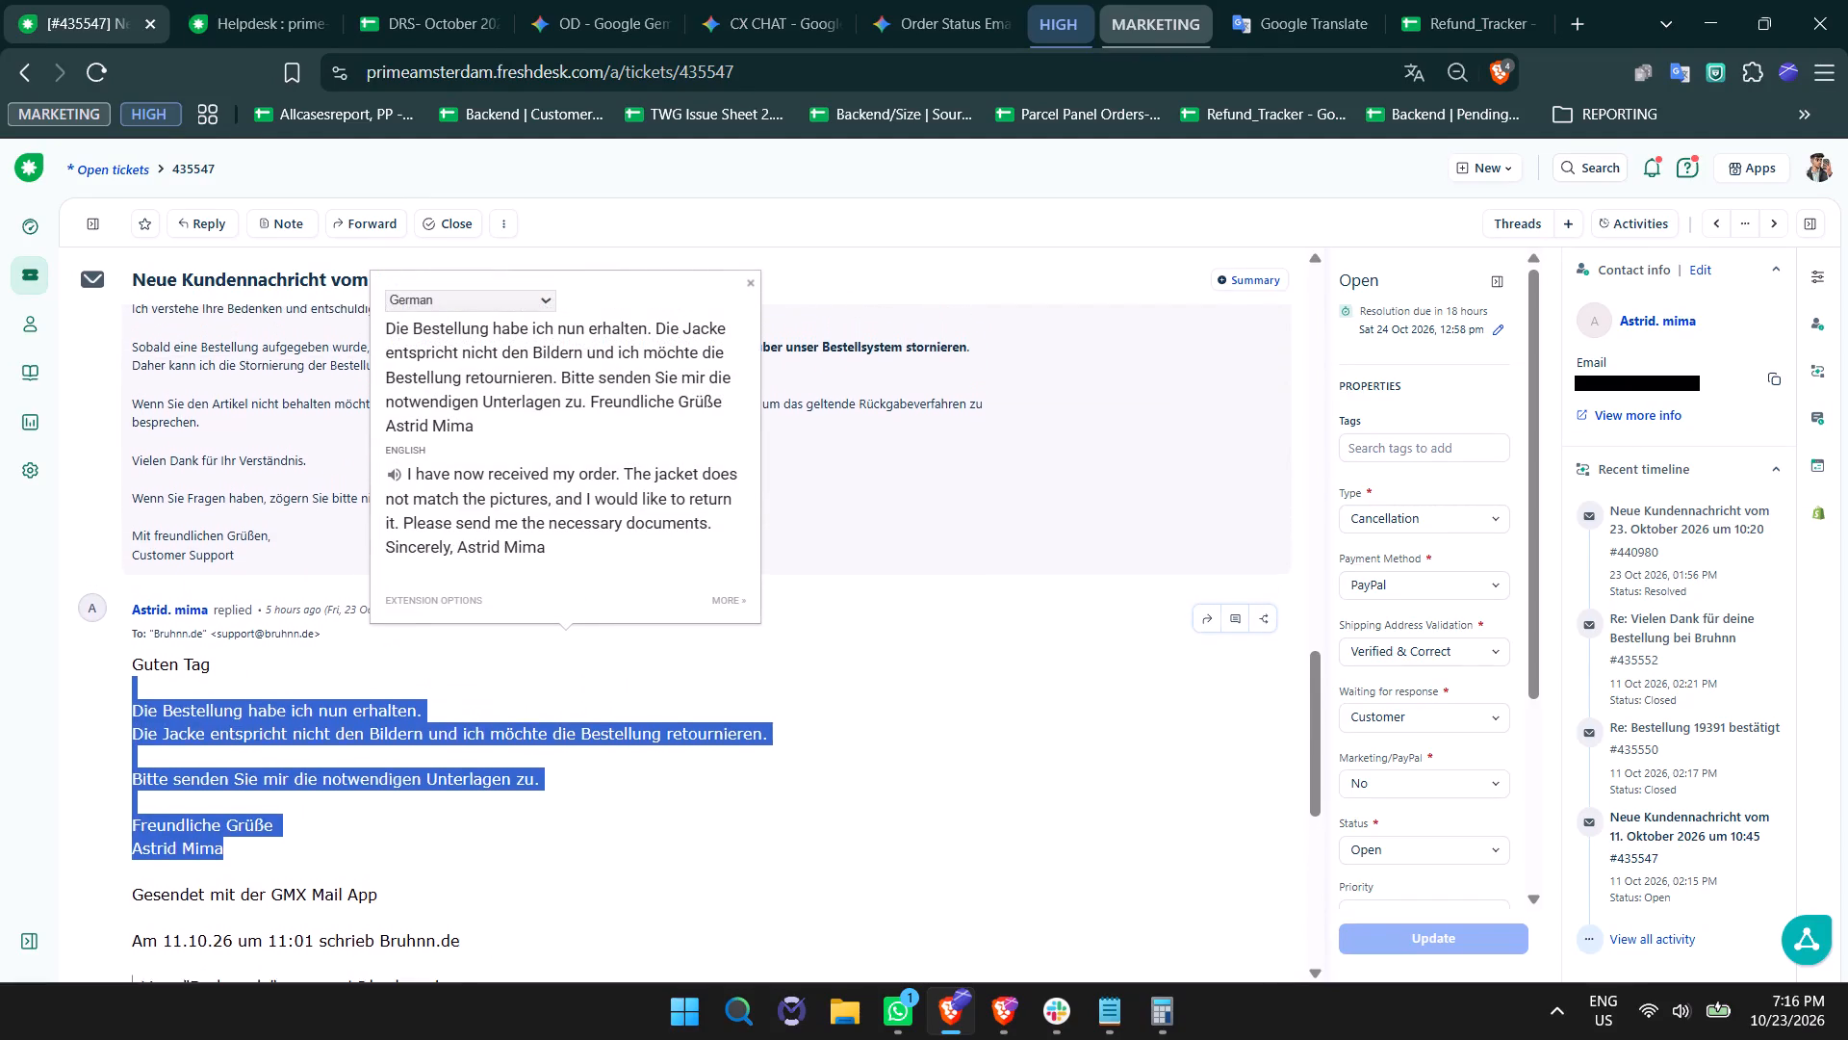
scroll(325, 782, "left", 1)
left_click(361, 727)
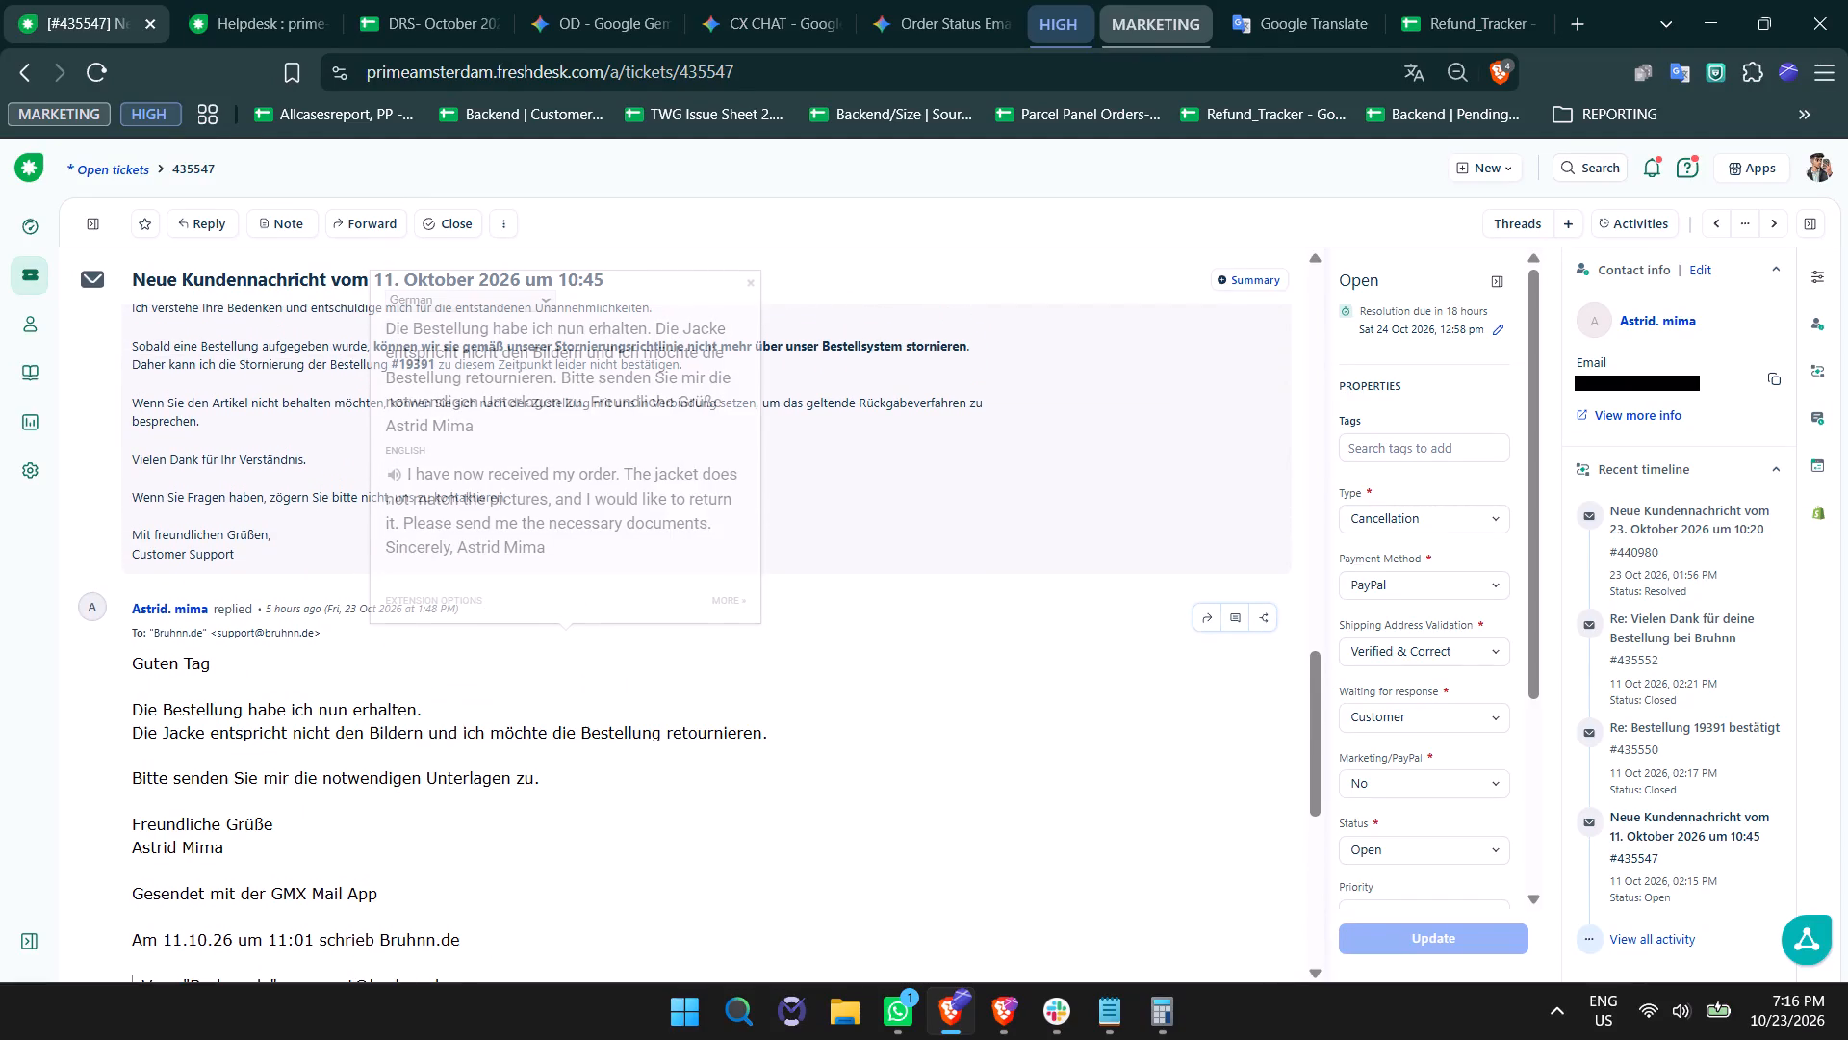
left_click(611, 689)
Reclassify ticket 435547 by choosing a different Type in its properties.
left_click(1505, 510)
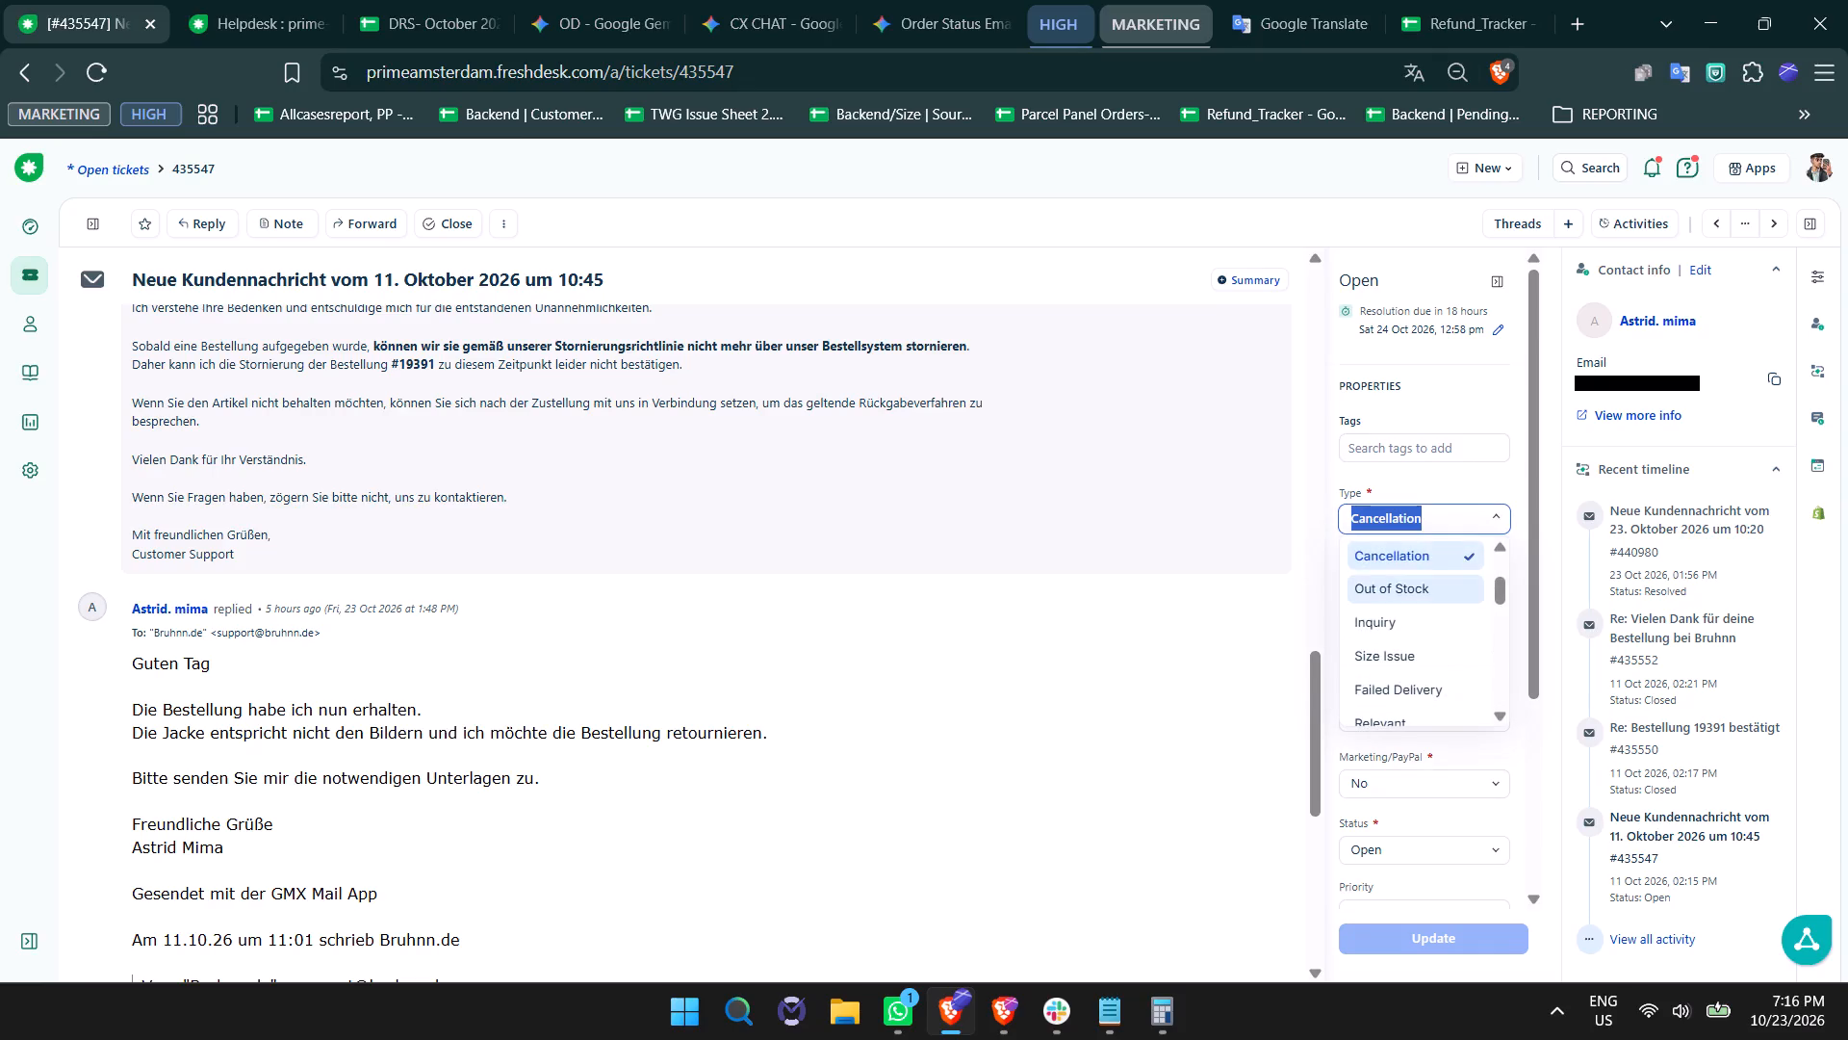
scroll(1411, 627, "up", 3)
scroll(1412, 629, "down", 2)
scroll(1412, 629, "up", 1)
scroll(1412, 629, "down", 2)
scroll(1412, 629, "up", 1)
scroll(1412, 629, "down", 1)
scroll(1412, 629, "up", 2)
scroll(1412, 629, "down", 3)
scroll(1412, 629, "up", 2)
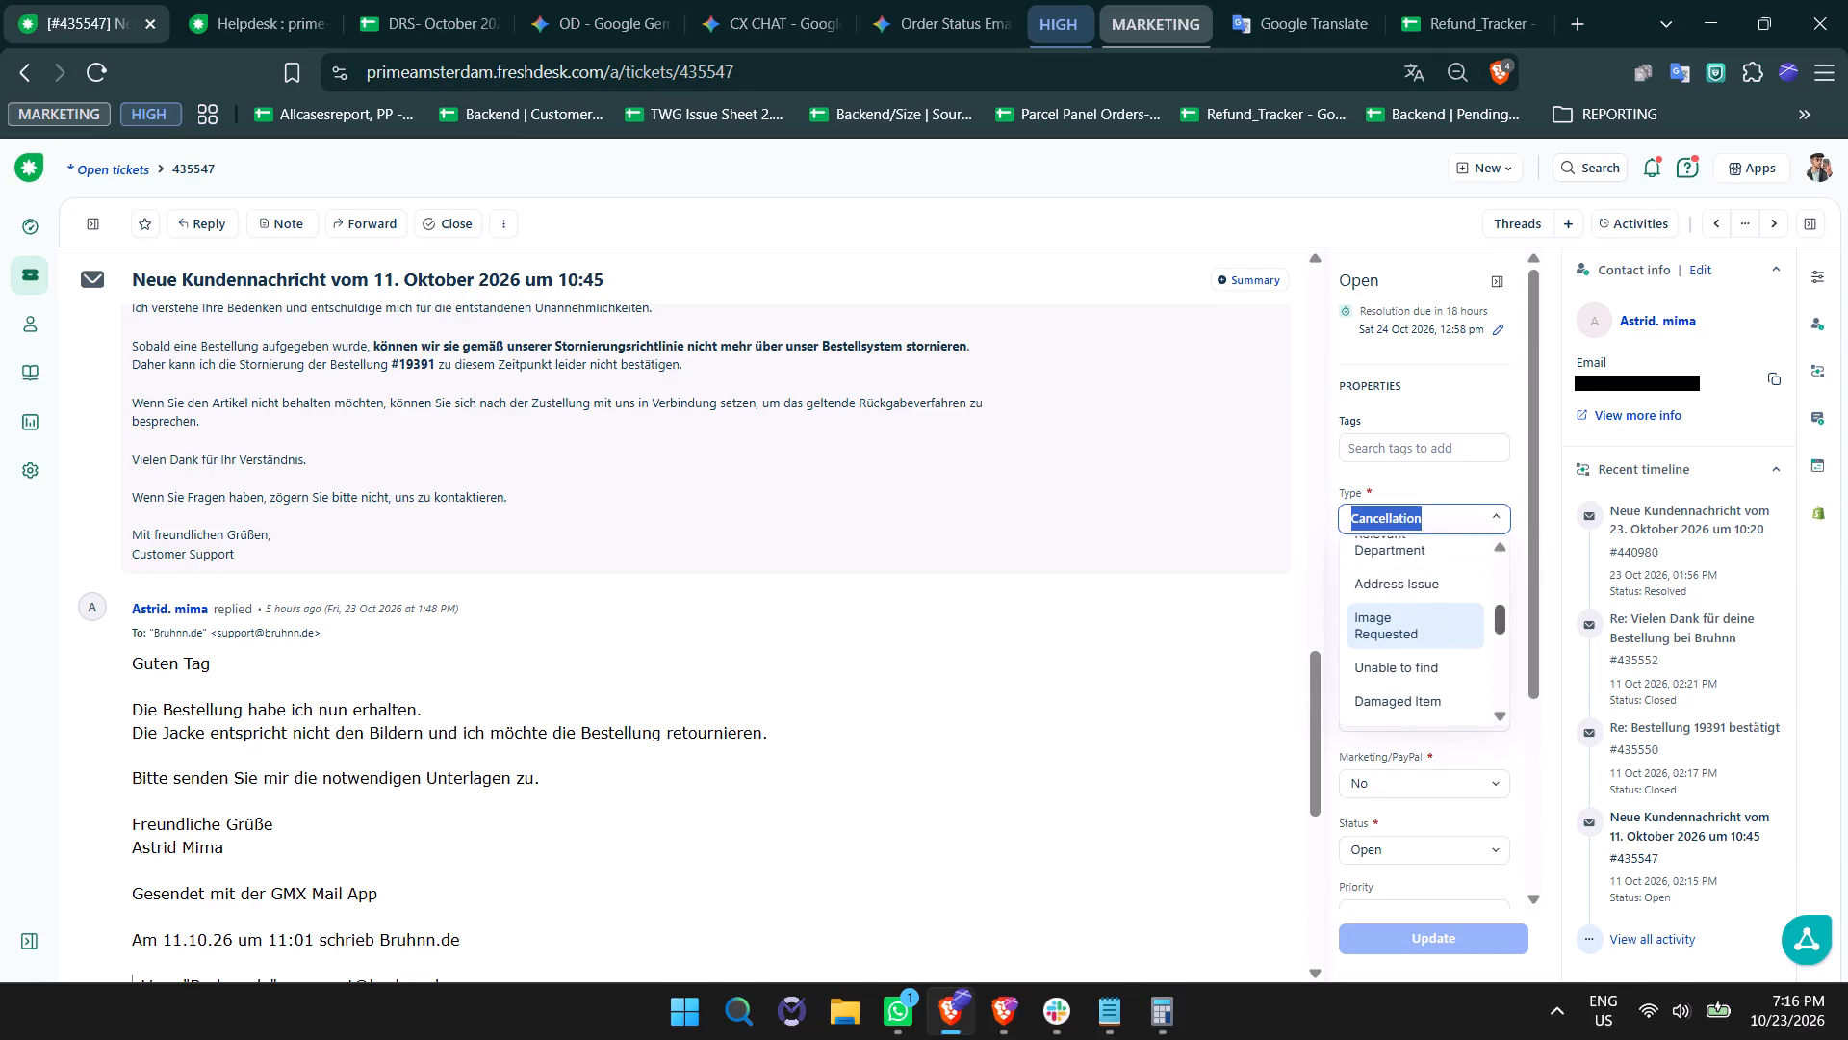
left_click_drag(1497, 625, 1484, 515)
left_click(1406, 607)
scroll(1427, 559, "down", 2)
scroll(1435, 555, "up", 1)
scroll(1435, 555, "down", 2)
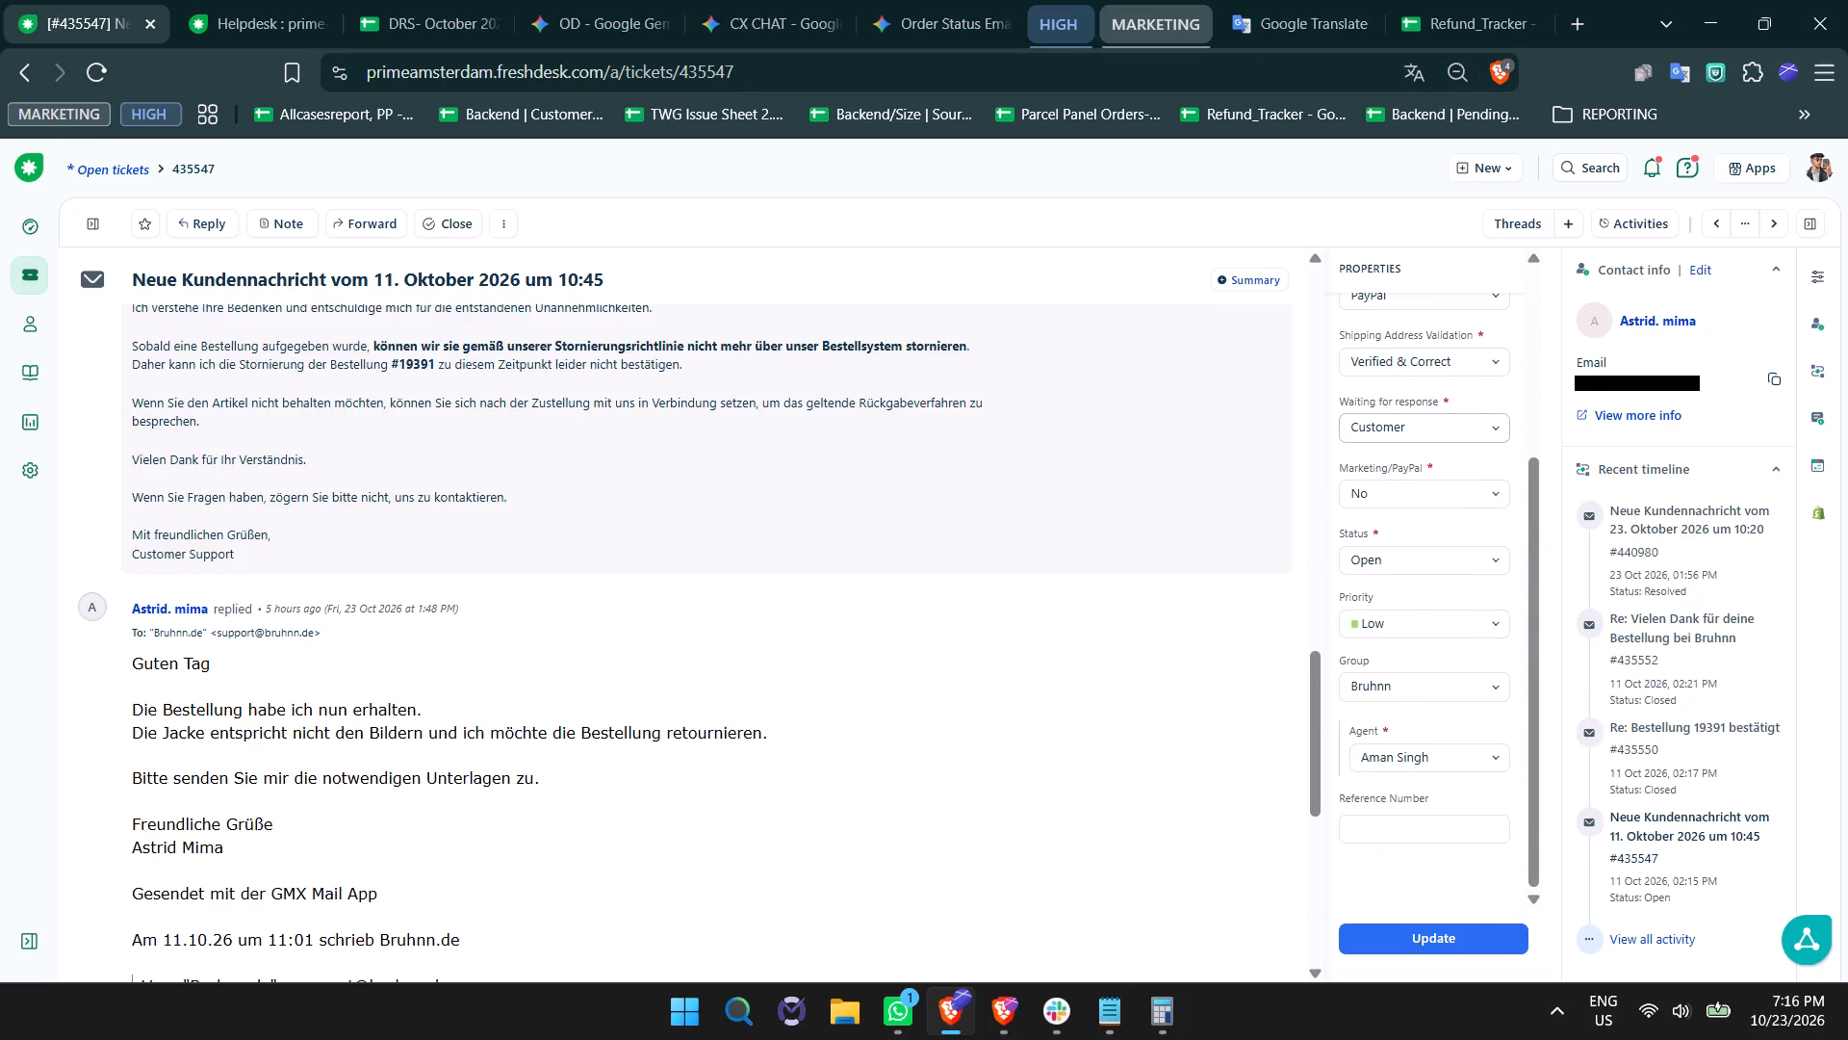
Set the status of ticket 435547 to Resolved and save the updated ticket properties.
left_click(1418, 571)
left_click(1390, 668)
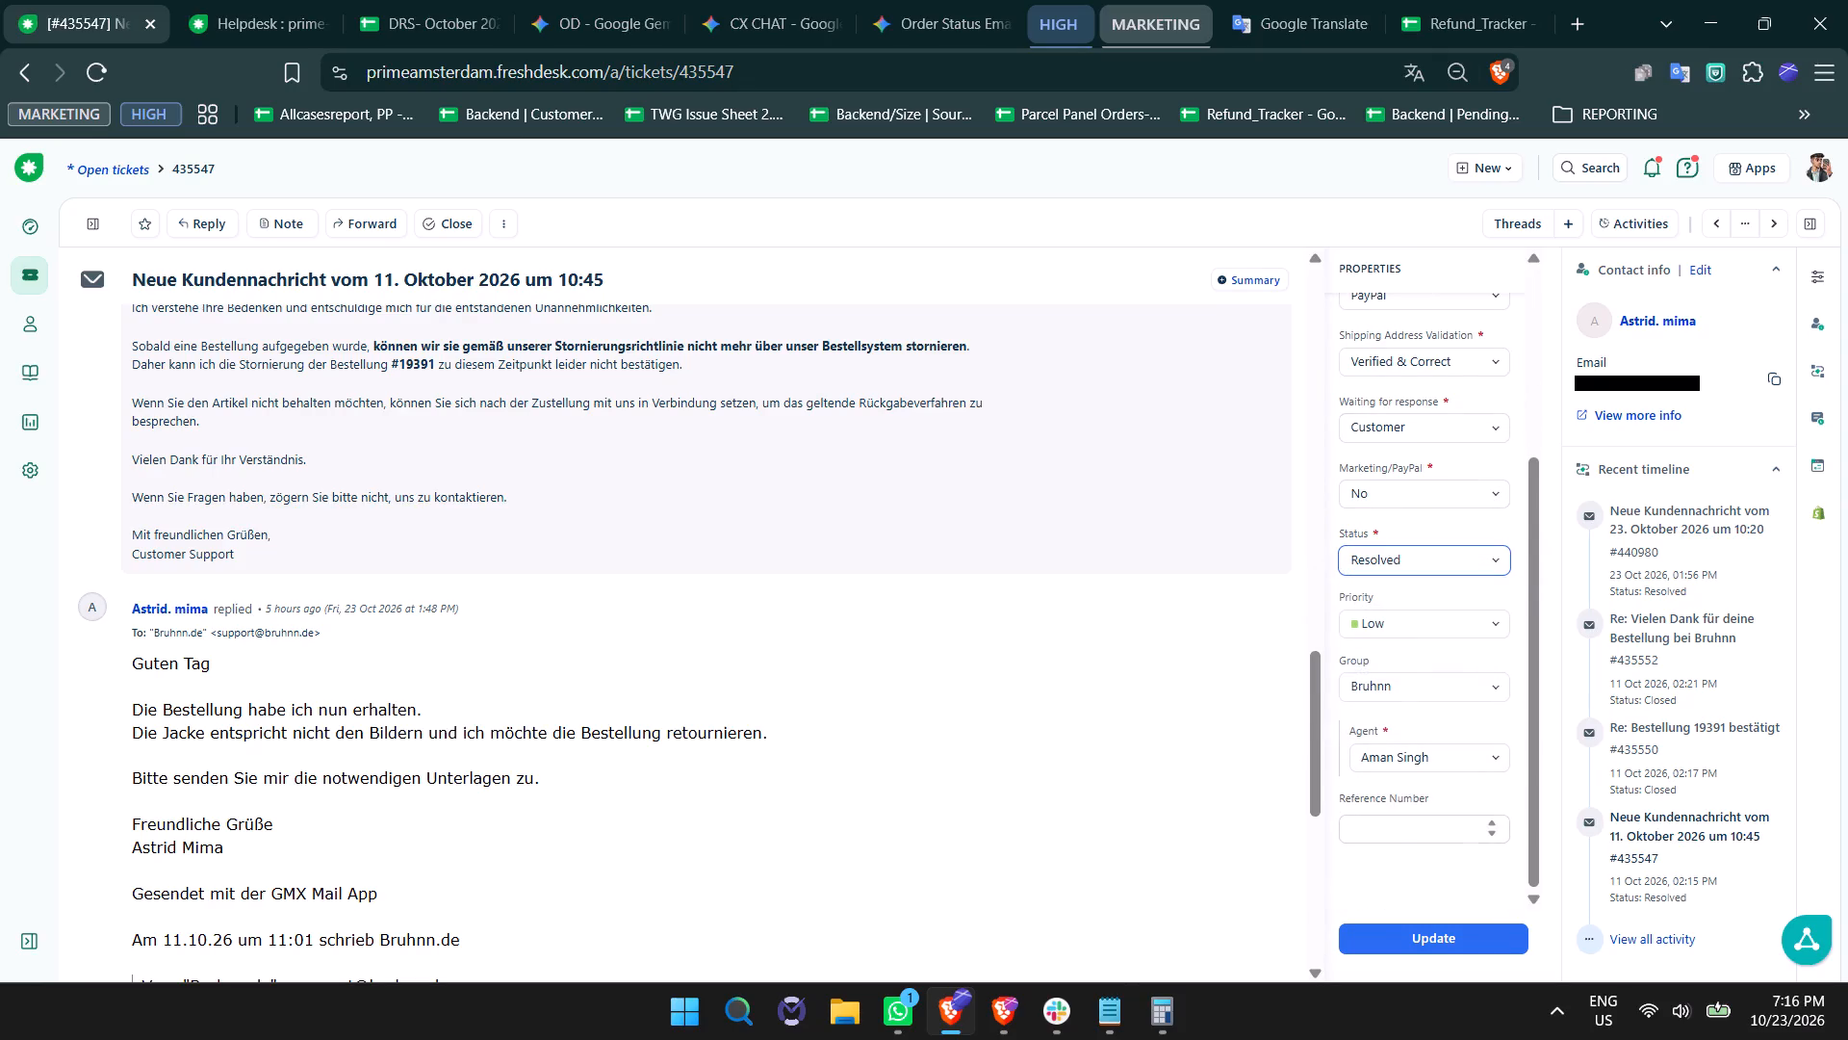
left_click(1433, 943)
scroll(1454, 731, "up", 5)
scroll(1454, 731, "down", 1)
scroll(1454, 731, "up", 1)
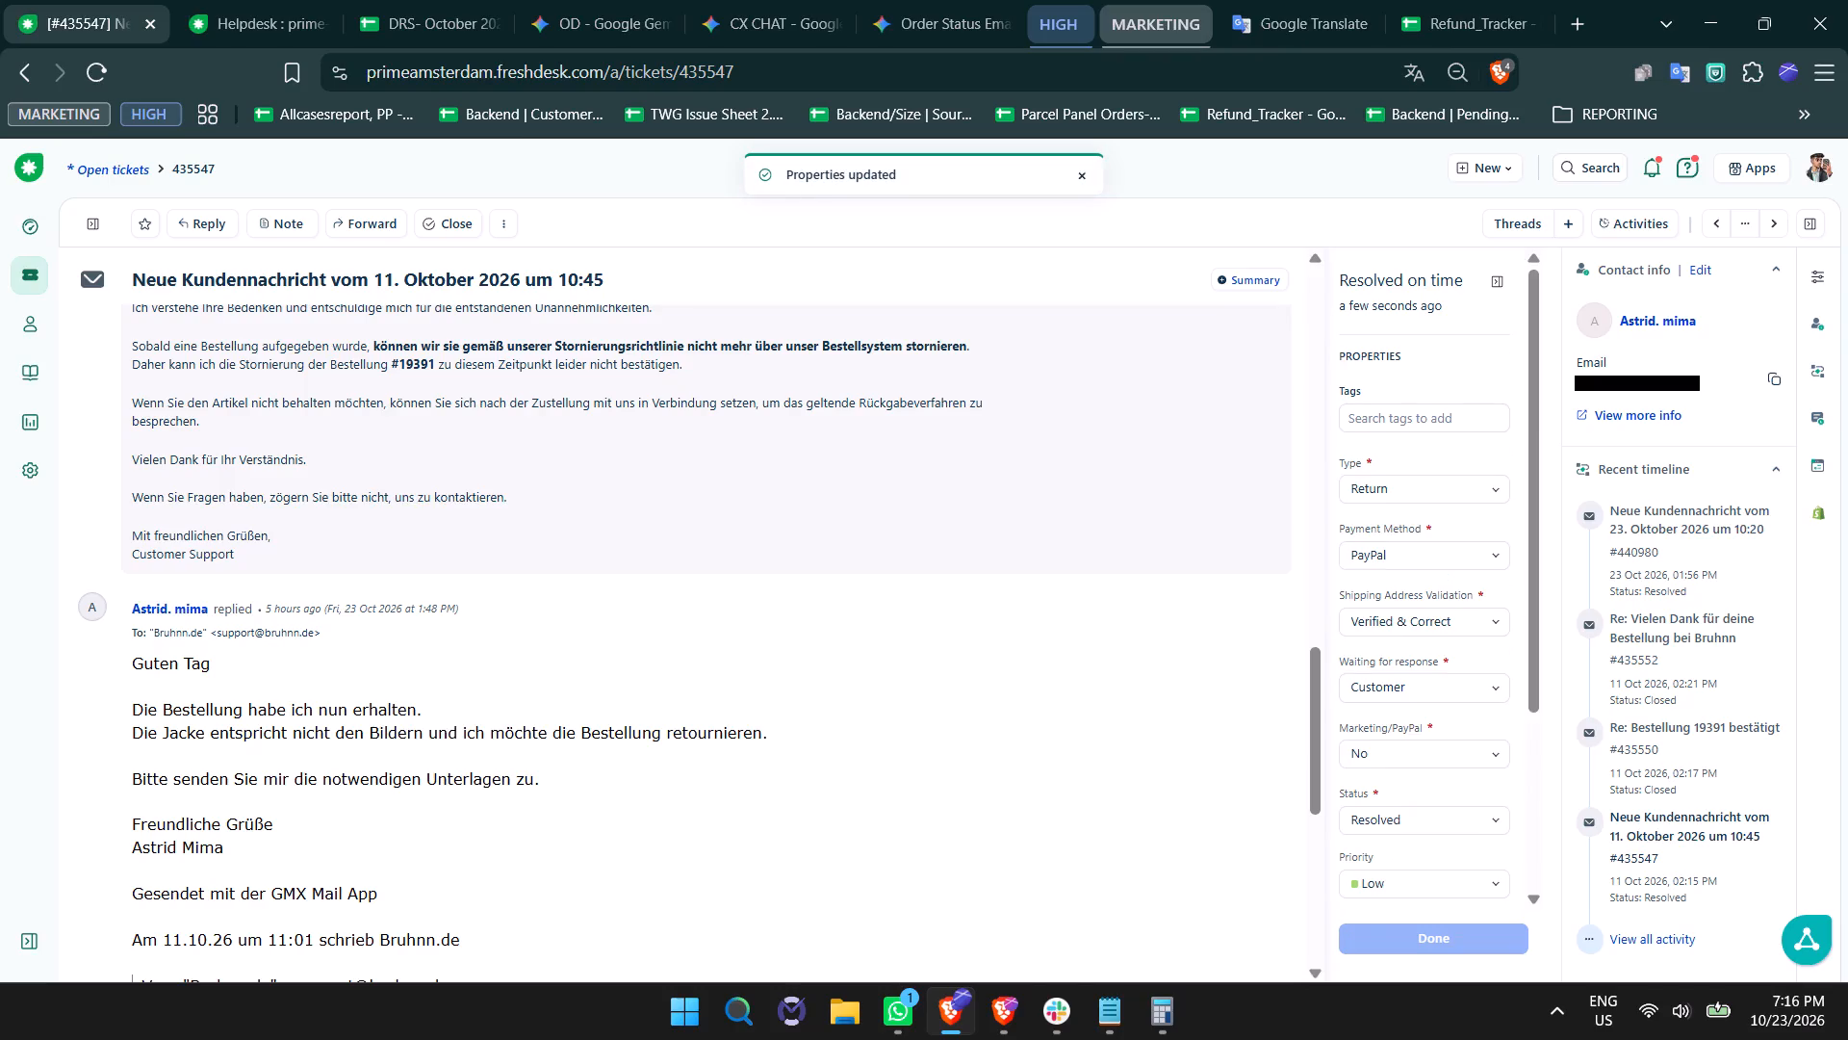
Copy ticket number 435547 and paste it below 437696 in the orange agent's column of the DRS- October 2026 sheet.
double_click(184, 167)
key("ctrl+c")
left_click(320, 0)
left_click(390, 0)
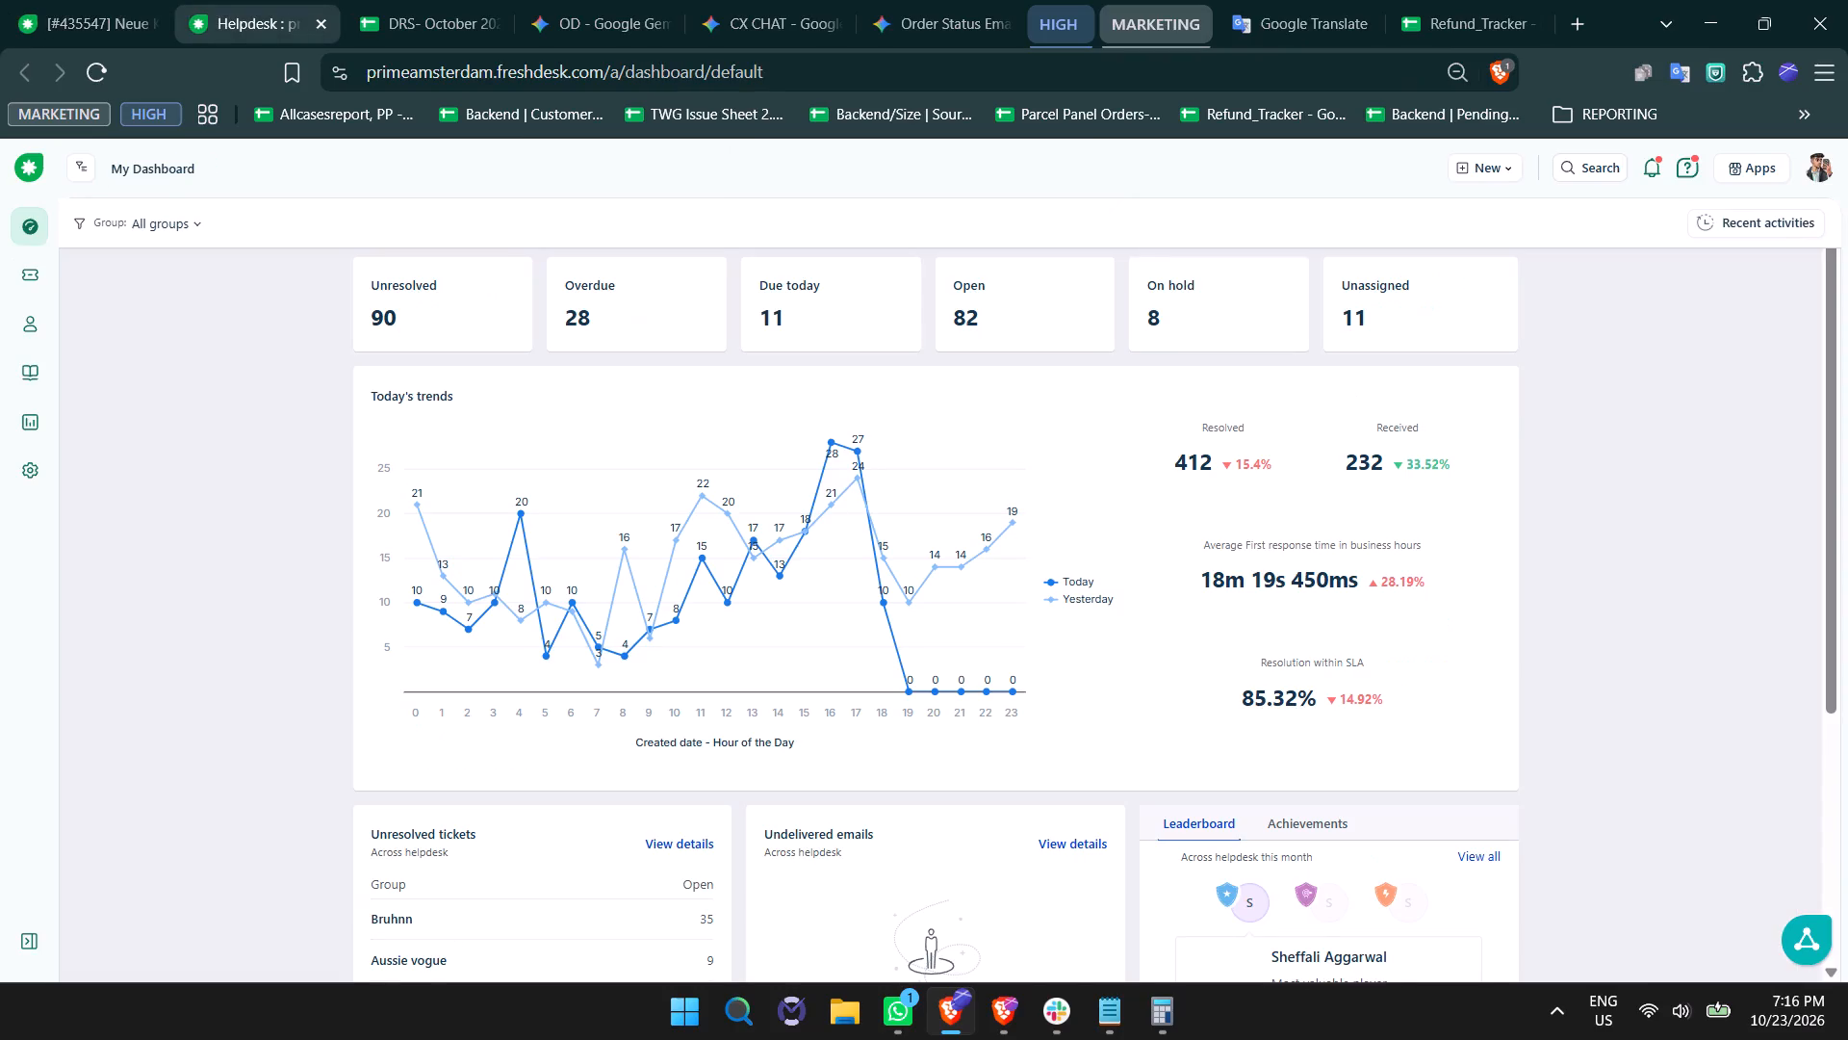
key("ctrl+v")
left_click(1000, 408)
left_click(250, 0)
left_click(40, 0)
left_click(339, 411)
left_click(426, 427)
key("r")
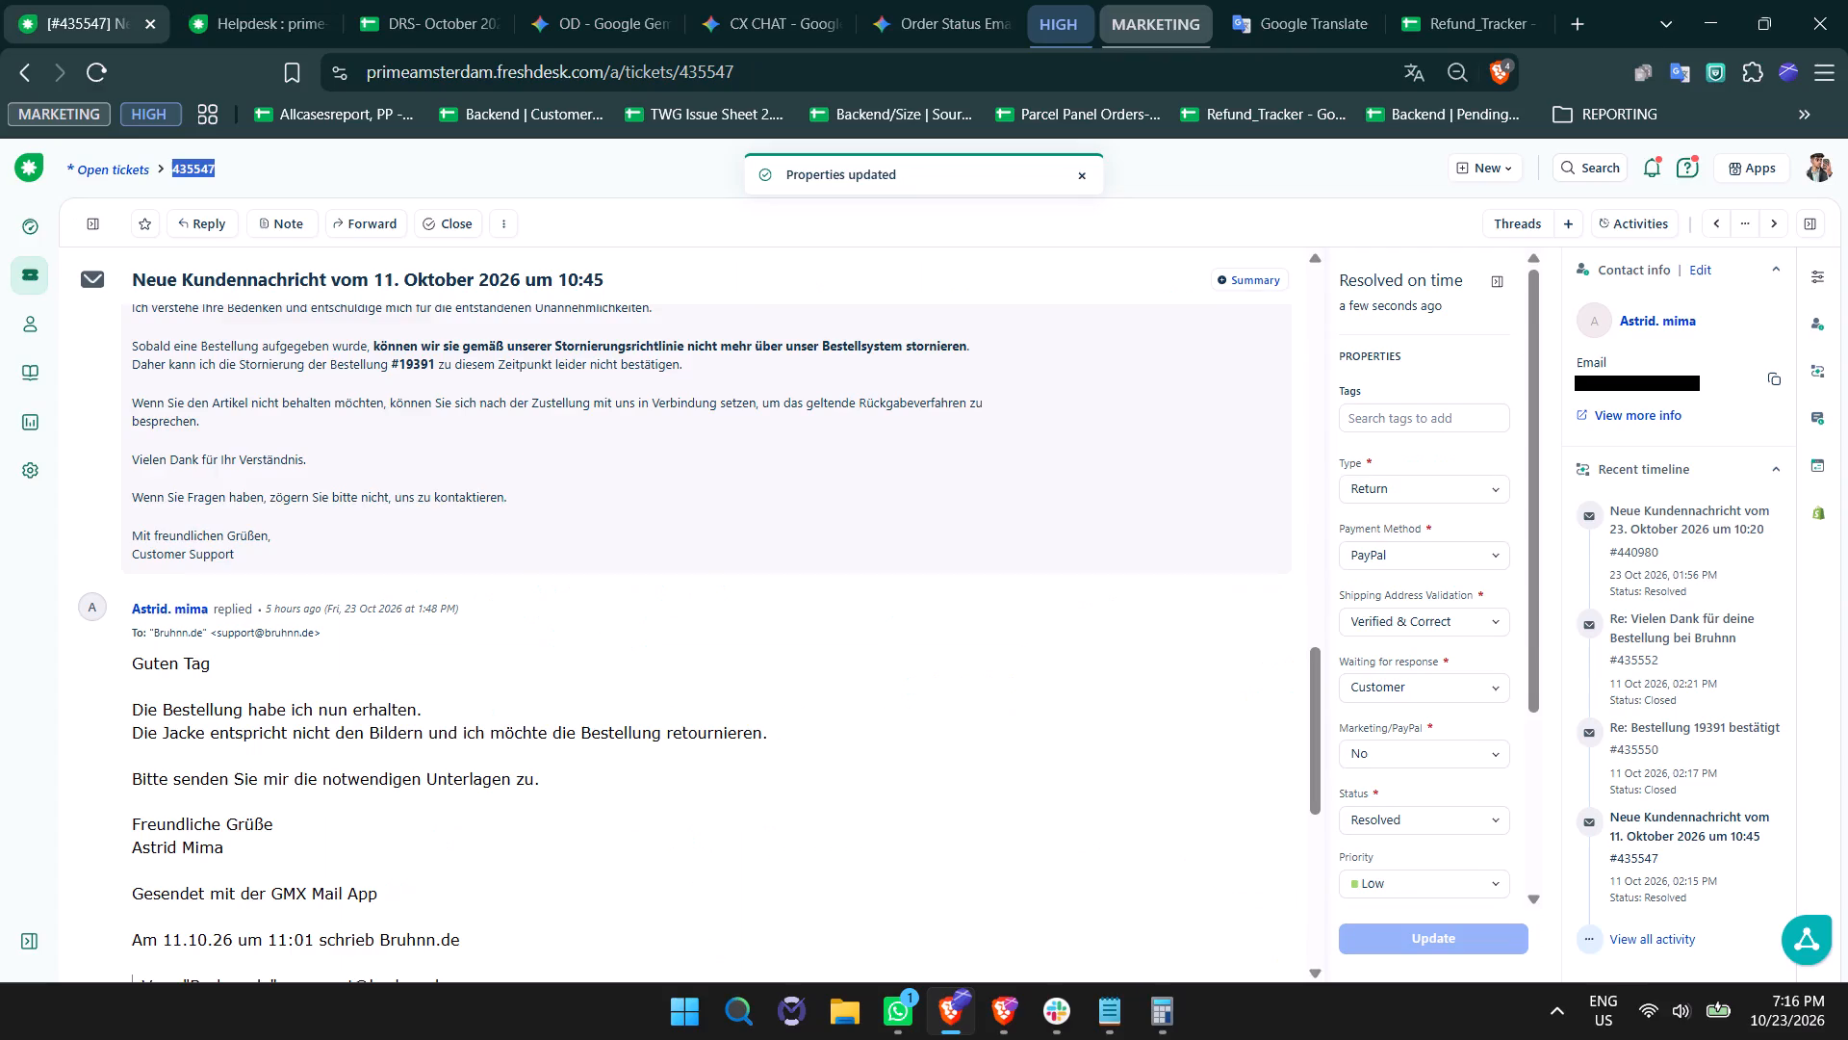
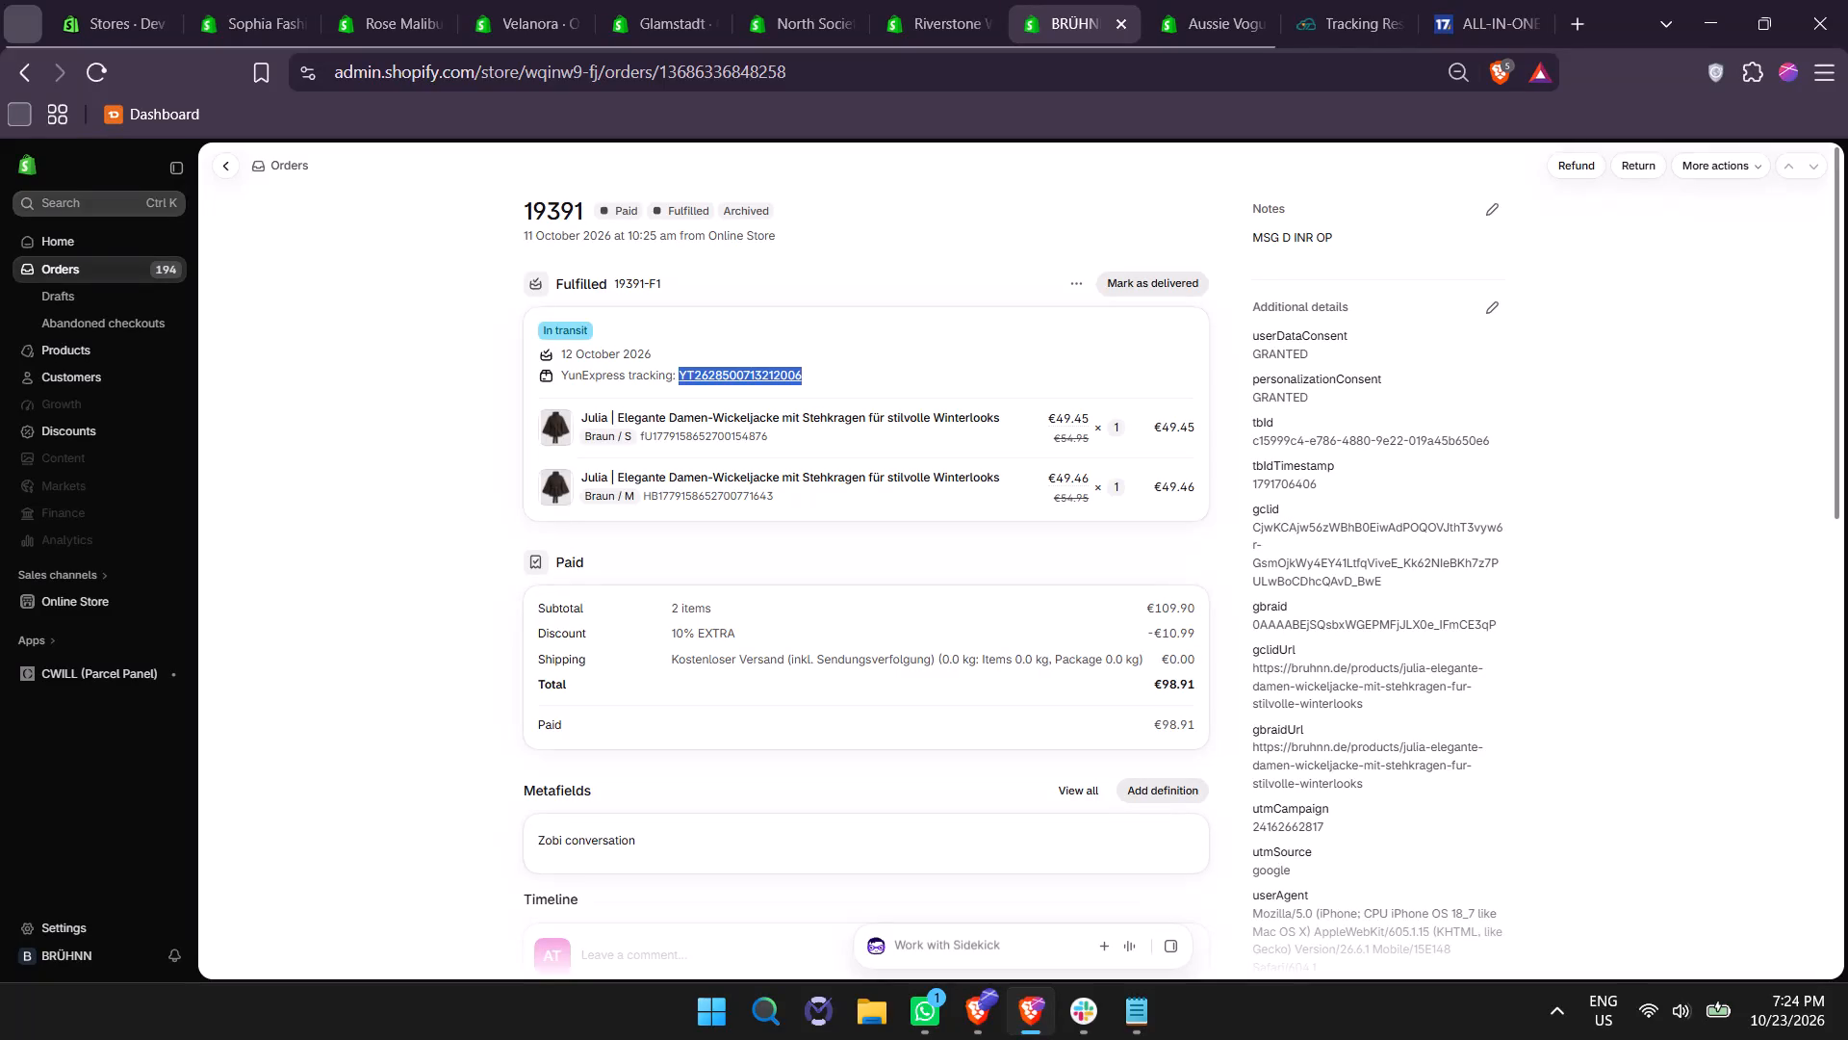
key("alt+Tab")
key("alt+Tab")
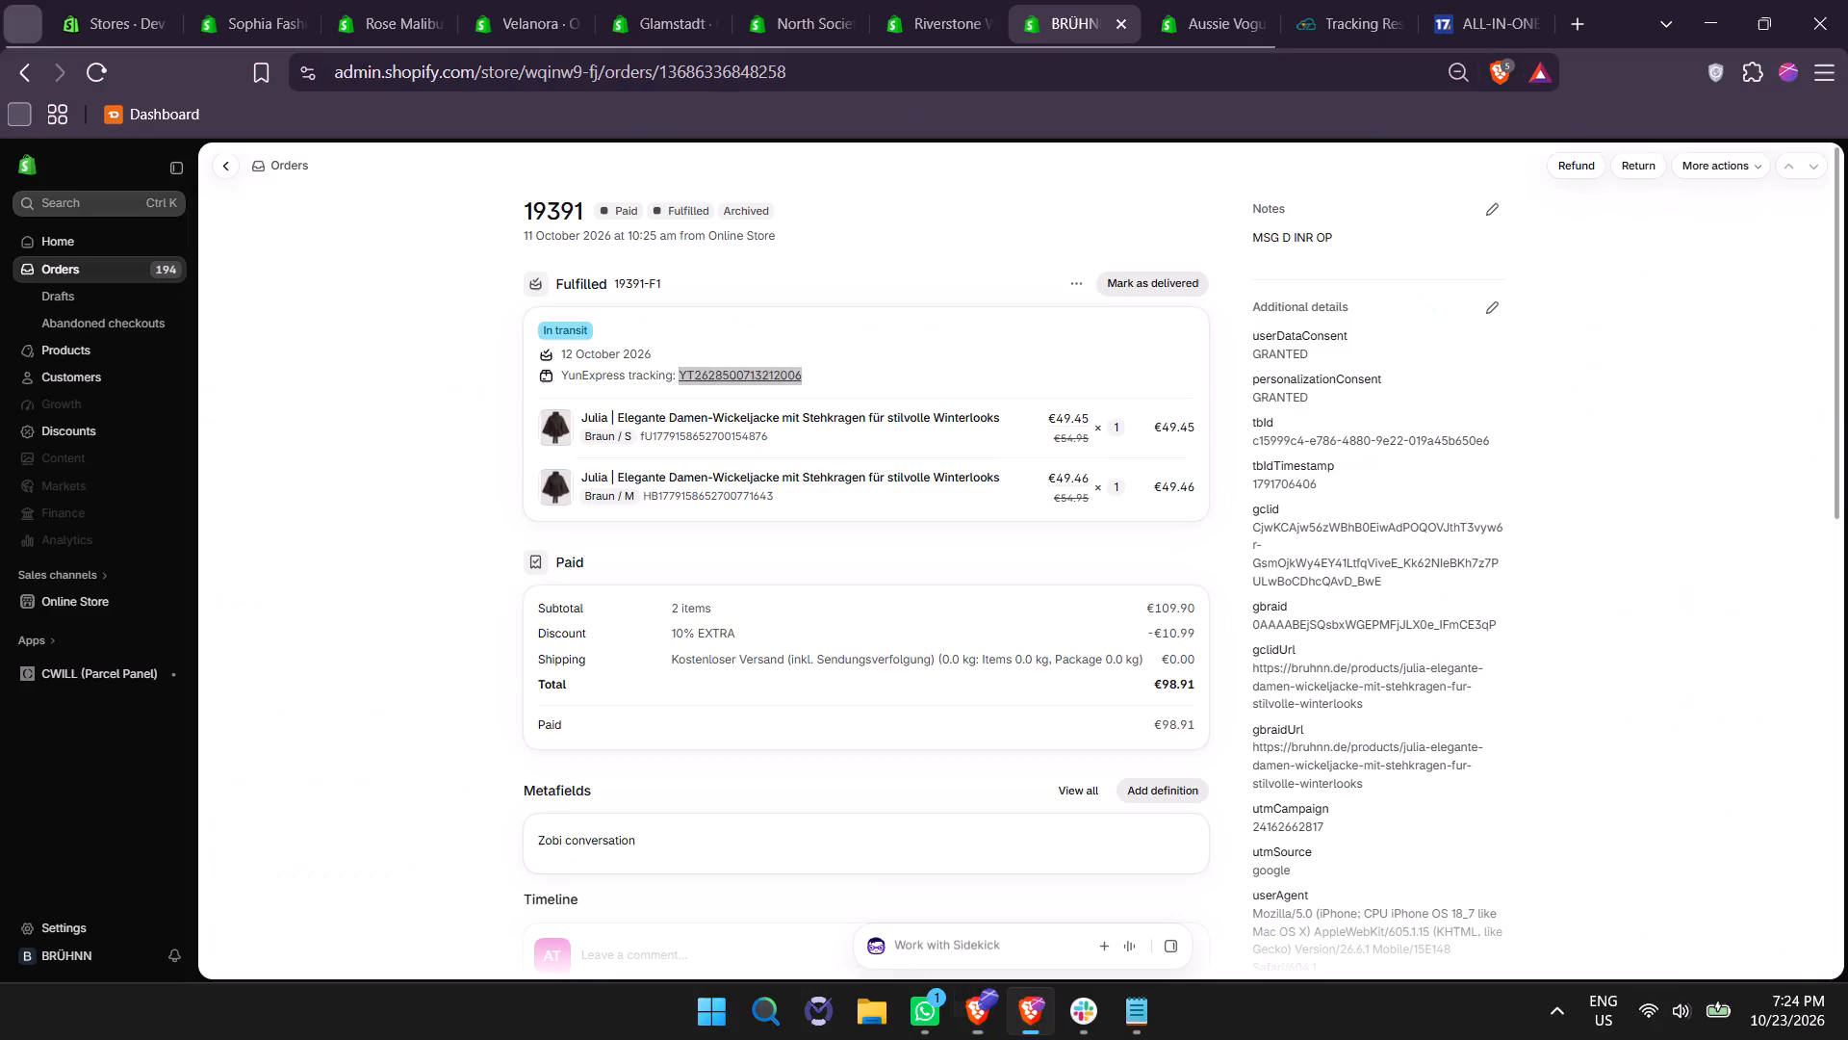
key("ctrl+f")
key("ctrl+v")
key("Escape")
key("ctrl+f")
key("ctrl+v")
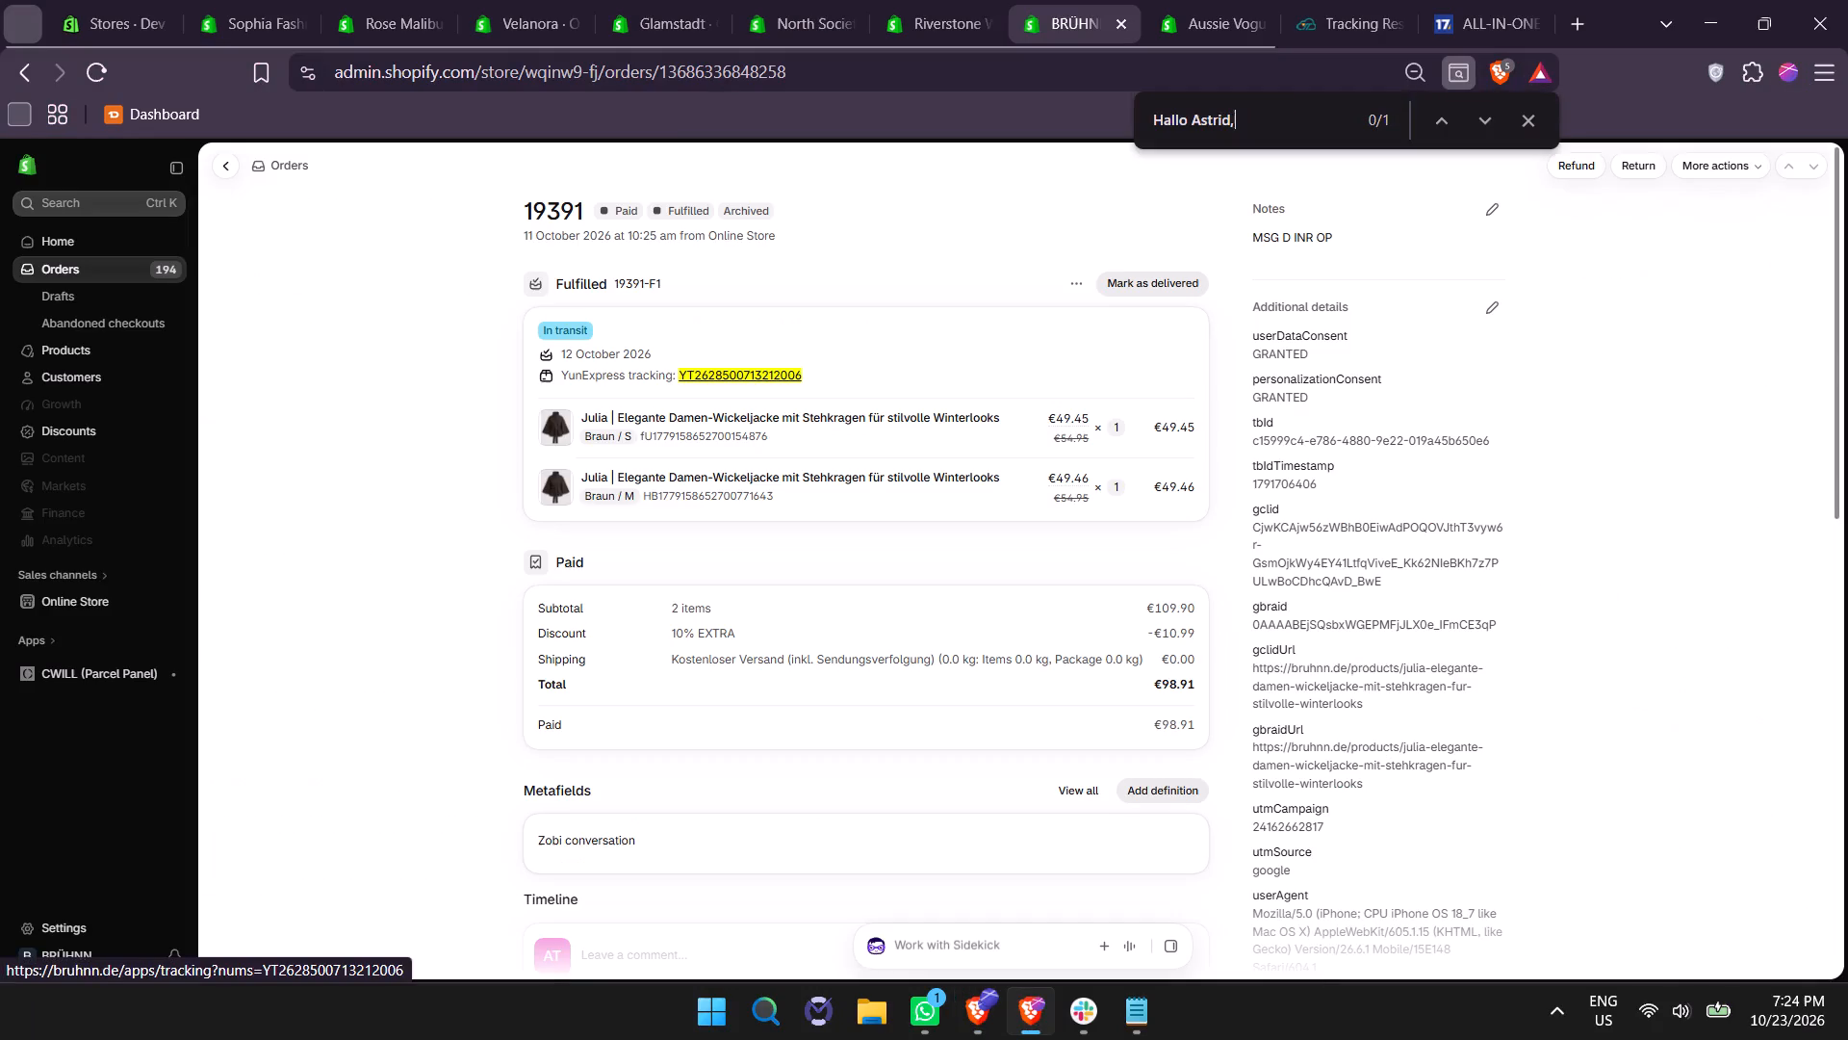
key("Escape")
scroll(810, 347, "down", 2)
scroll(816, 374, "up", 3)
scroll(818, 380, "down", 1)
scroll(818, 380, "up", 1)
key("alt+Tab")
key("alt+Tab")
left_click(1316, 0)
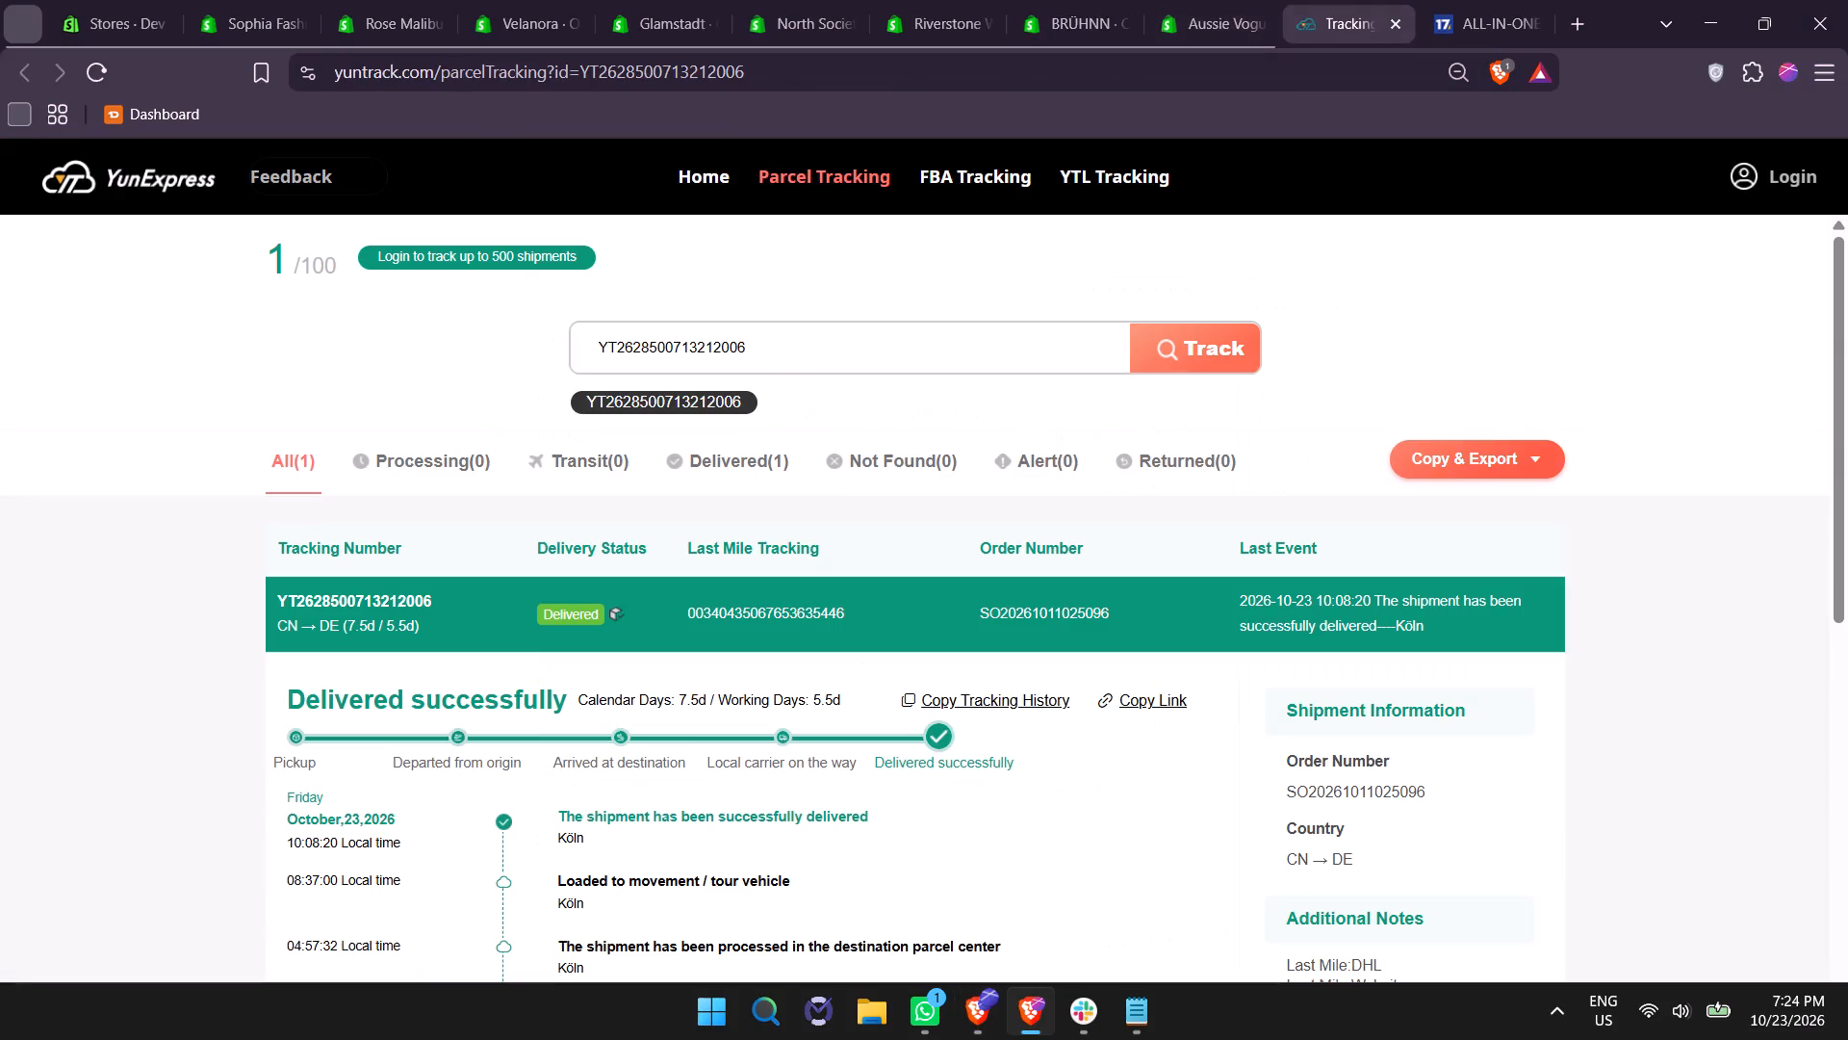
left_click(1076, 0)
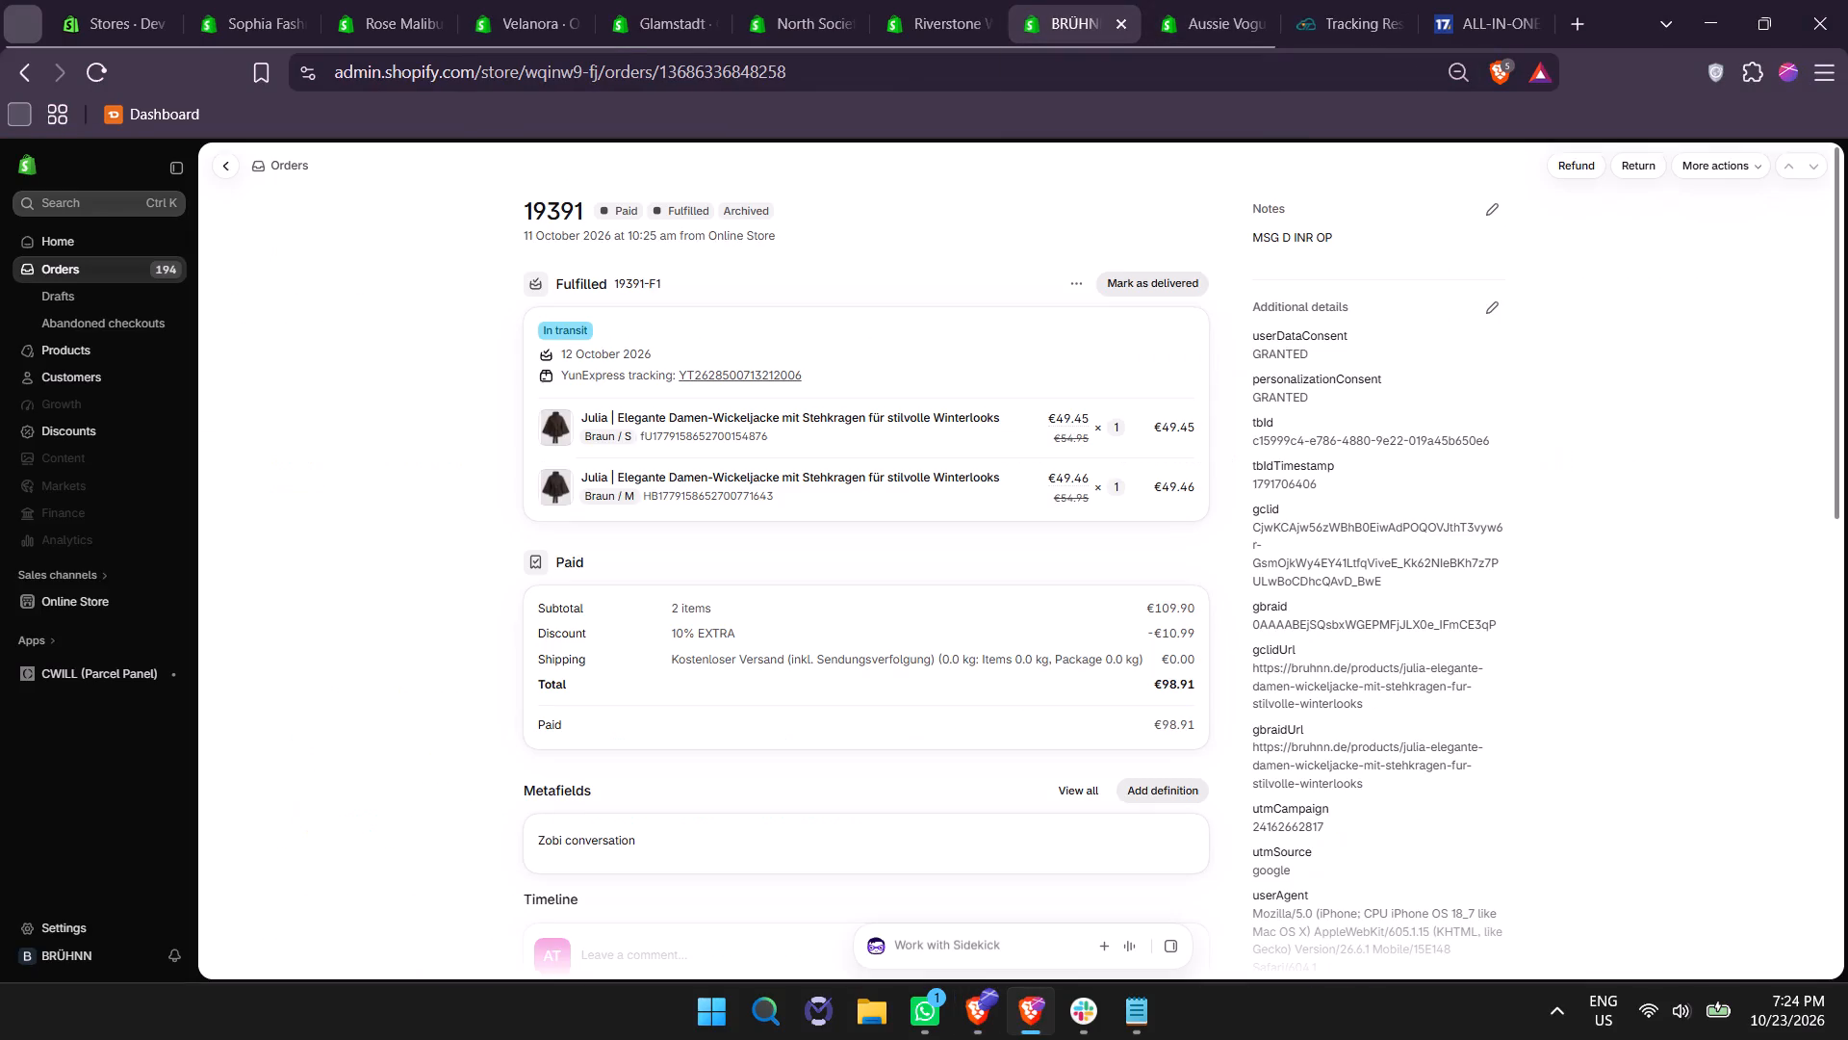
left_click(1148, 293)
left_click_drag(504, 195, 1204, 514)
key("ctrl+c")
key("ctrl+c")
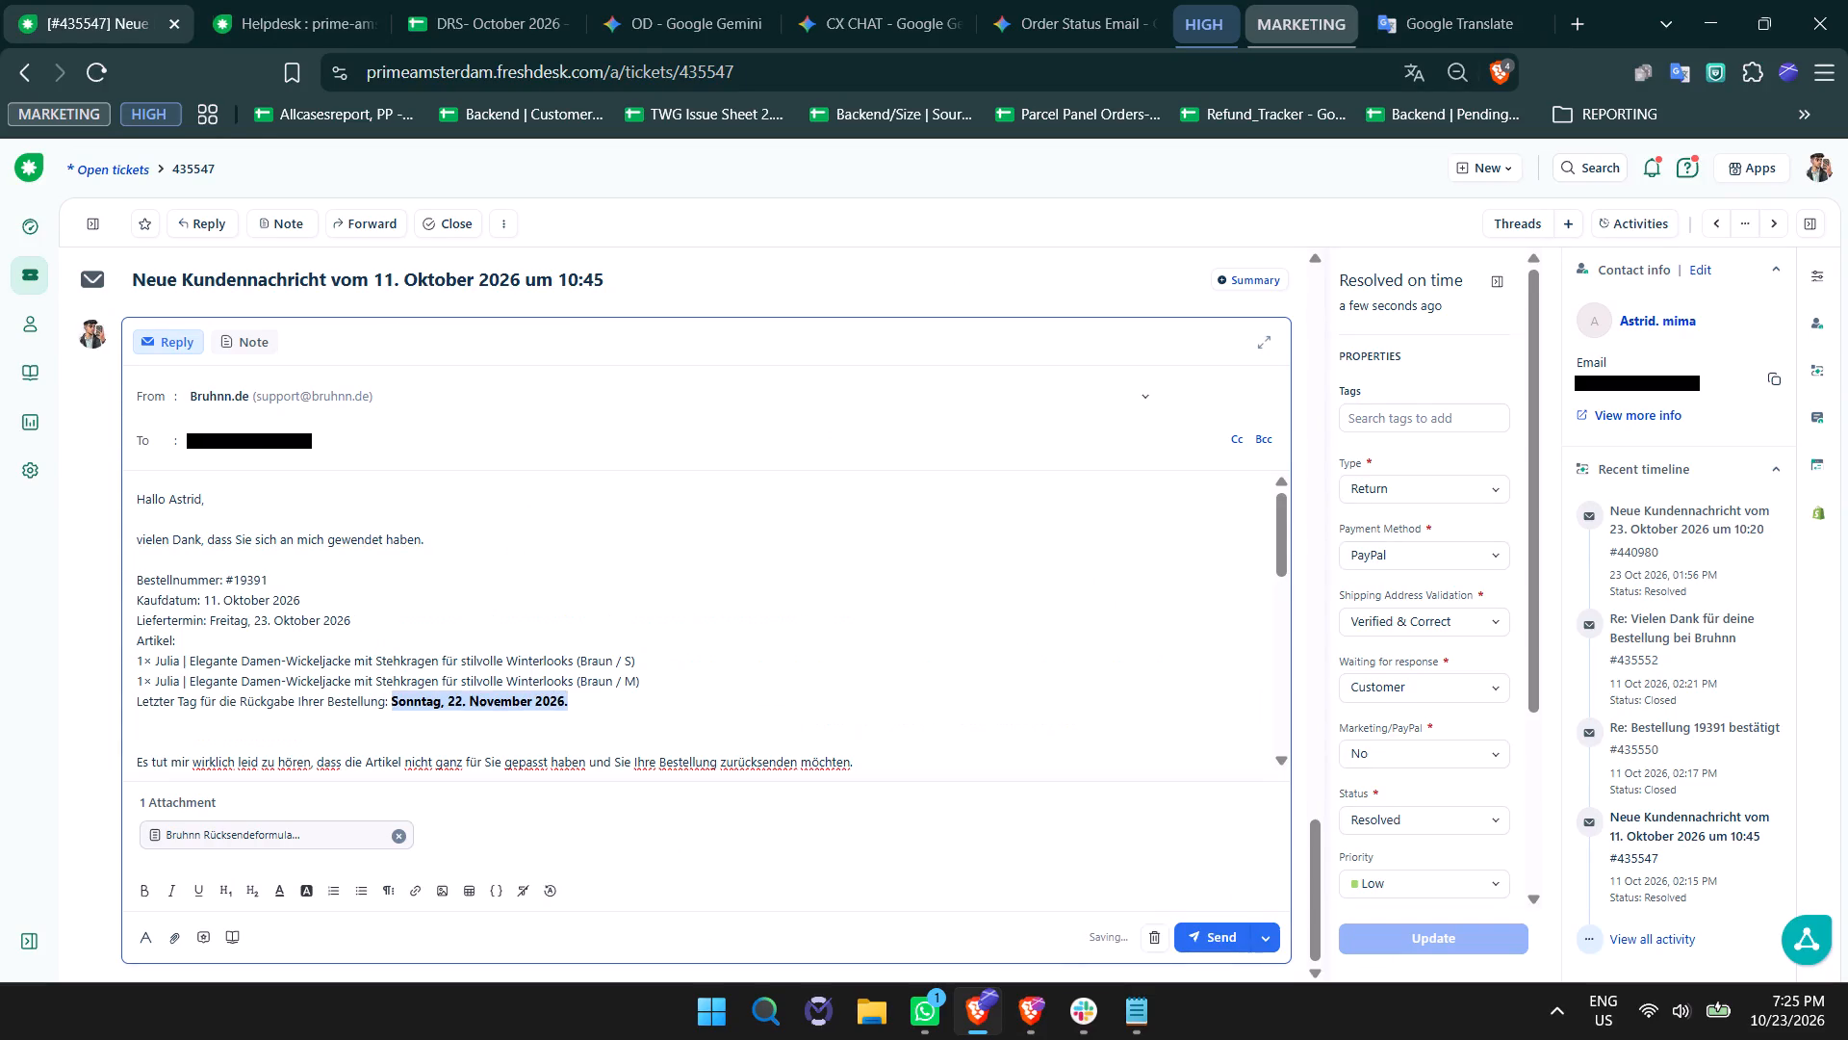
key("Down")
key("BackSpace")
Send the return-options reply on ticket 435547 and check the ticket's properties.
scroll(494, 656, "down", 4)
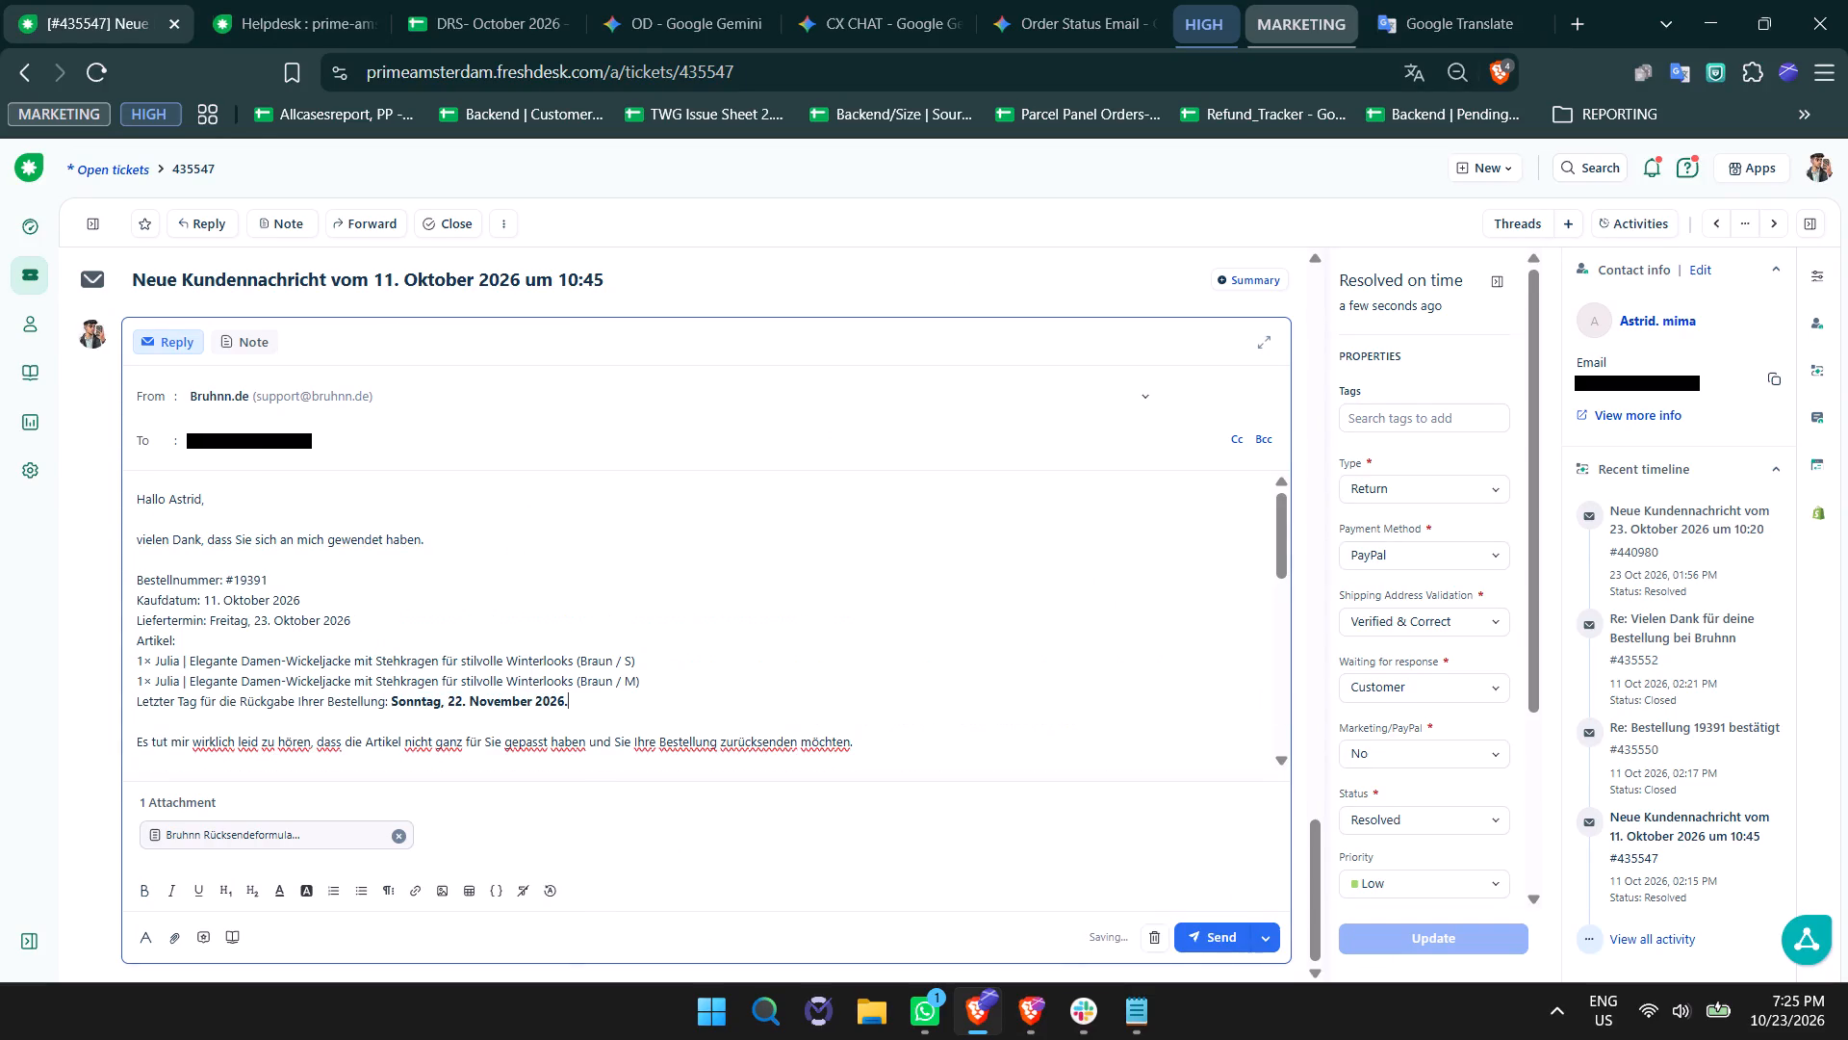
scroll(529, 666, "down", 1)
left_click(1214, 946)
scroll(1365, 637, "up", 3)
scroll(1370, 628, "down", 1)
scroll(1371, 627, "up", 1)
scroll(1373, 624, "down", 1)
scroll(1373, 623, "up", 1)
scroll(1375, 619, "down", 1)
scroll(1380, 612, "up", 1)
scroll(1382, 611, "down", 3)
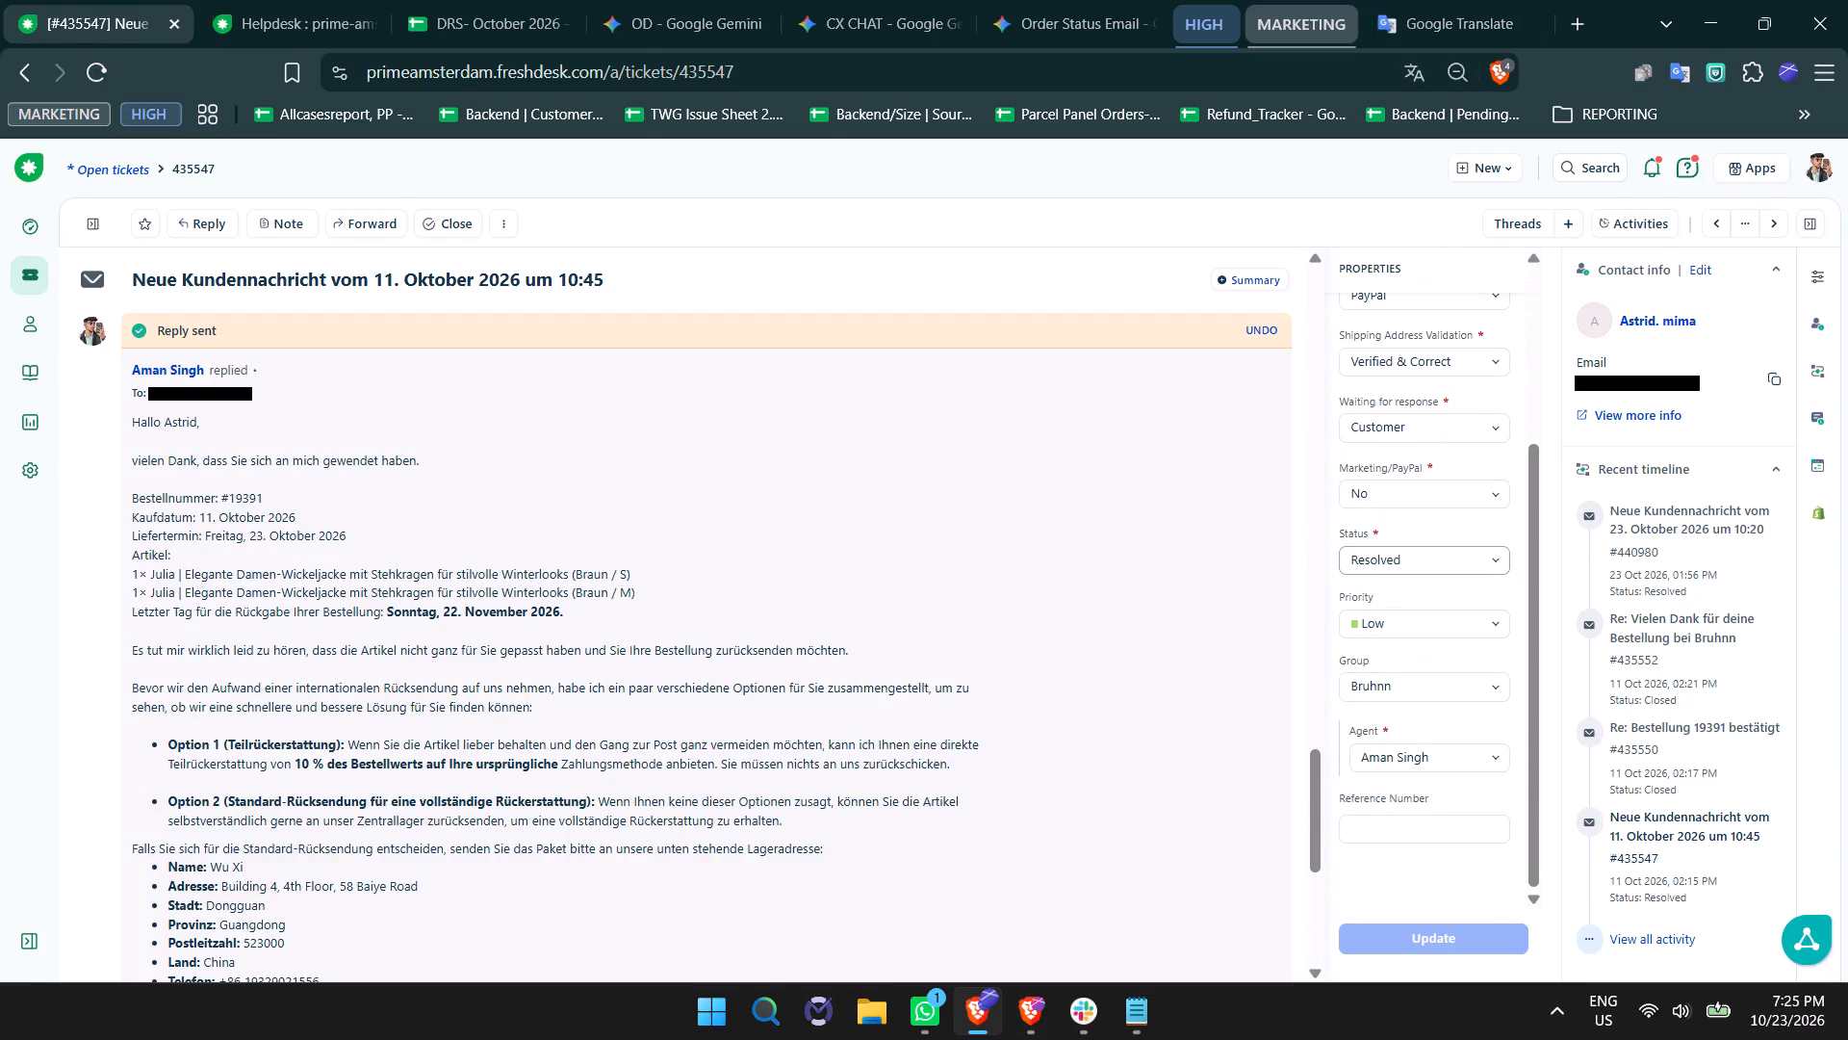
double_click(1397, 561)
Copy ticket number 435547 and search for it in the DRS- October 2026 sheet.
double_click(207, 163)
key("ctrl+c")
left_click(282, 0)
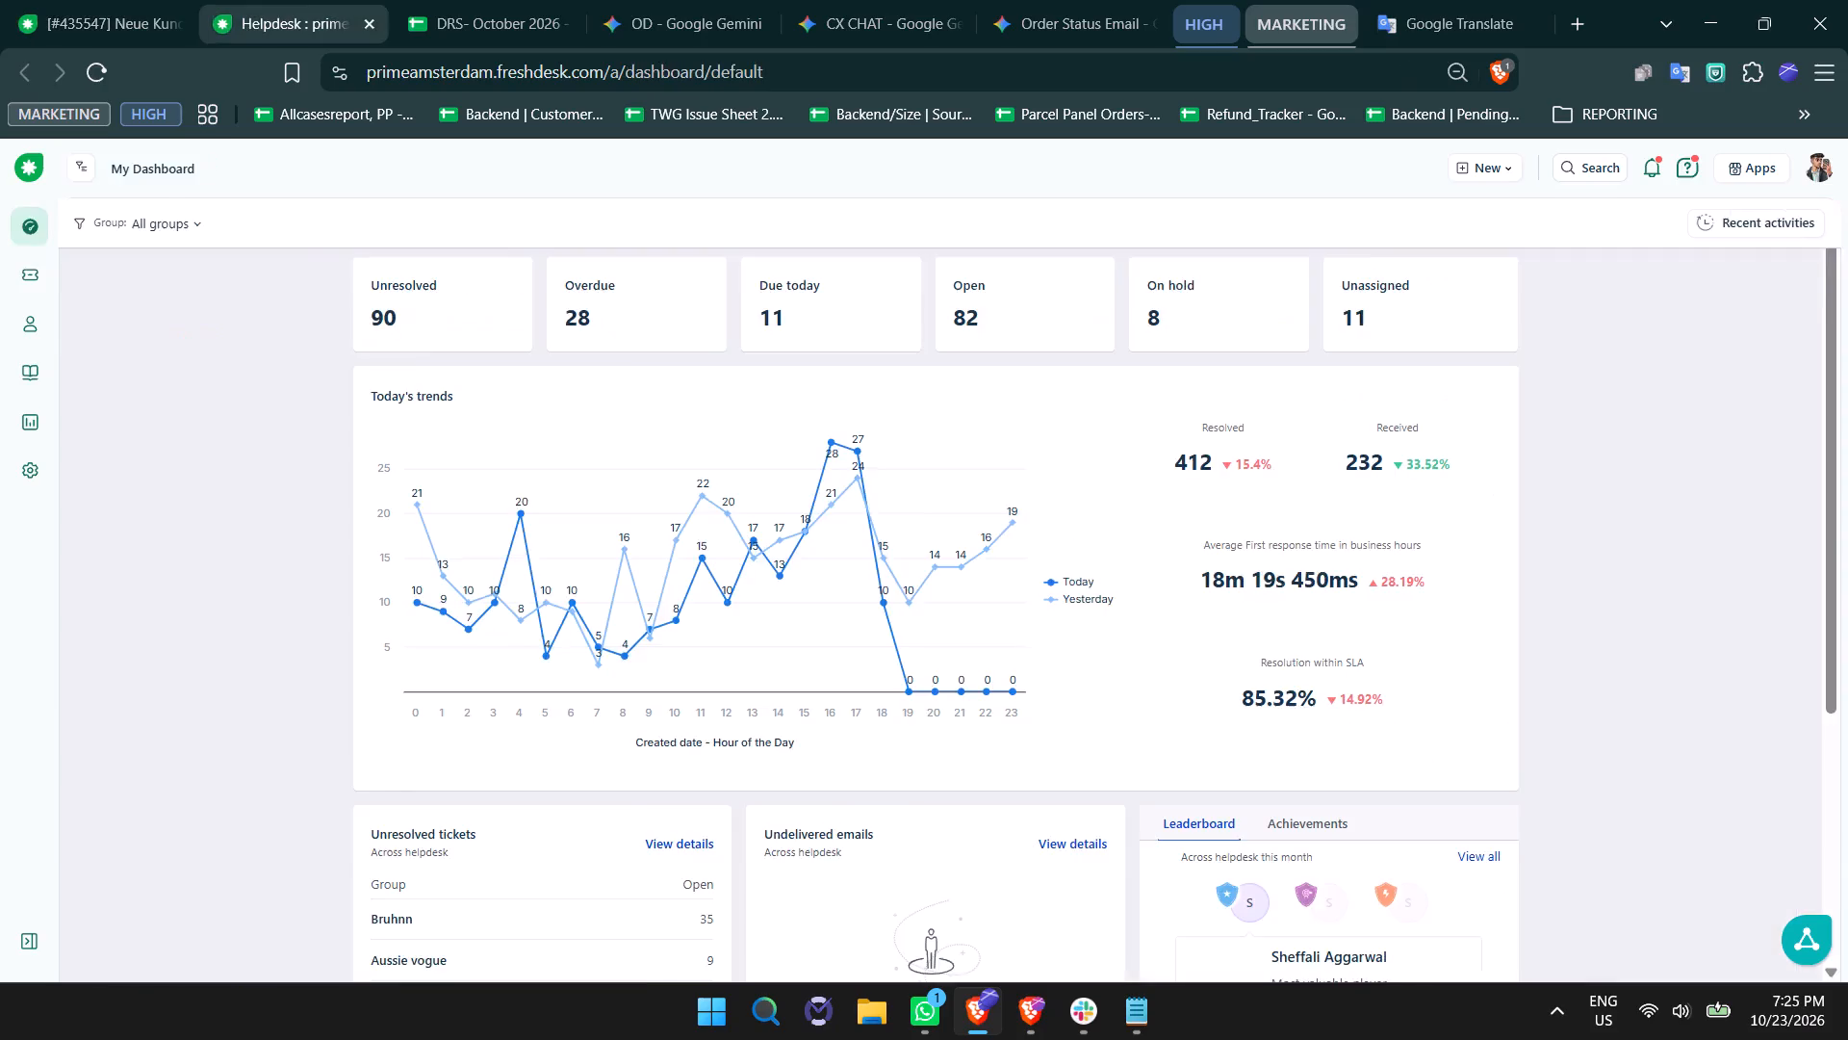
left_click(520, 0)
key("ctrl+f")
key("ctrl+v")
key("Escape")
Return to helpdesk ticket 435547 and move on to the next open ticket.
left_click(0, 0)
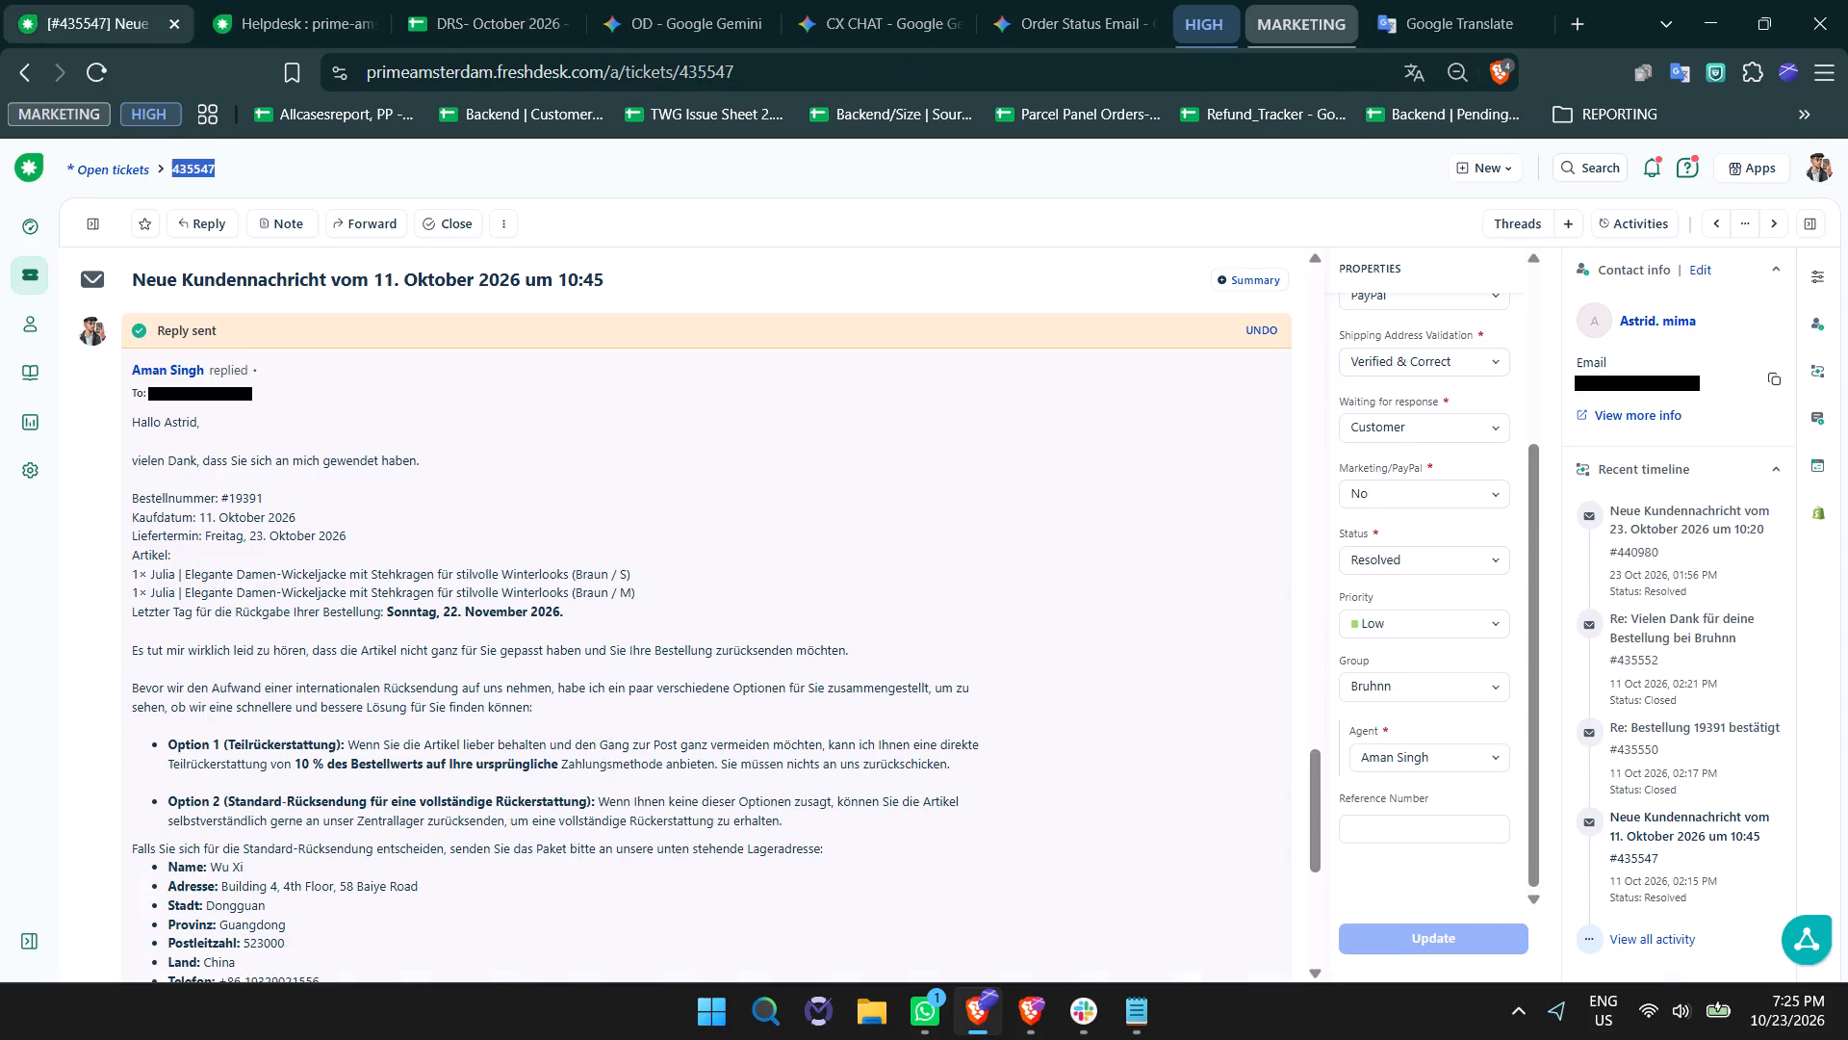
left_click(1772, 213)
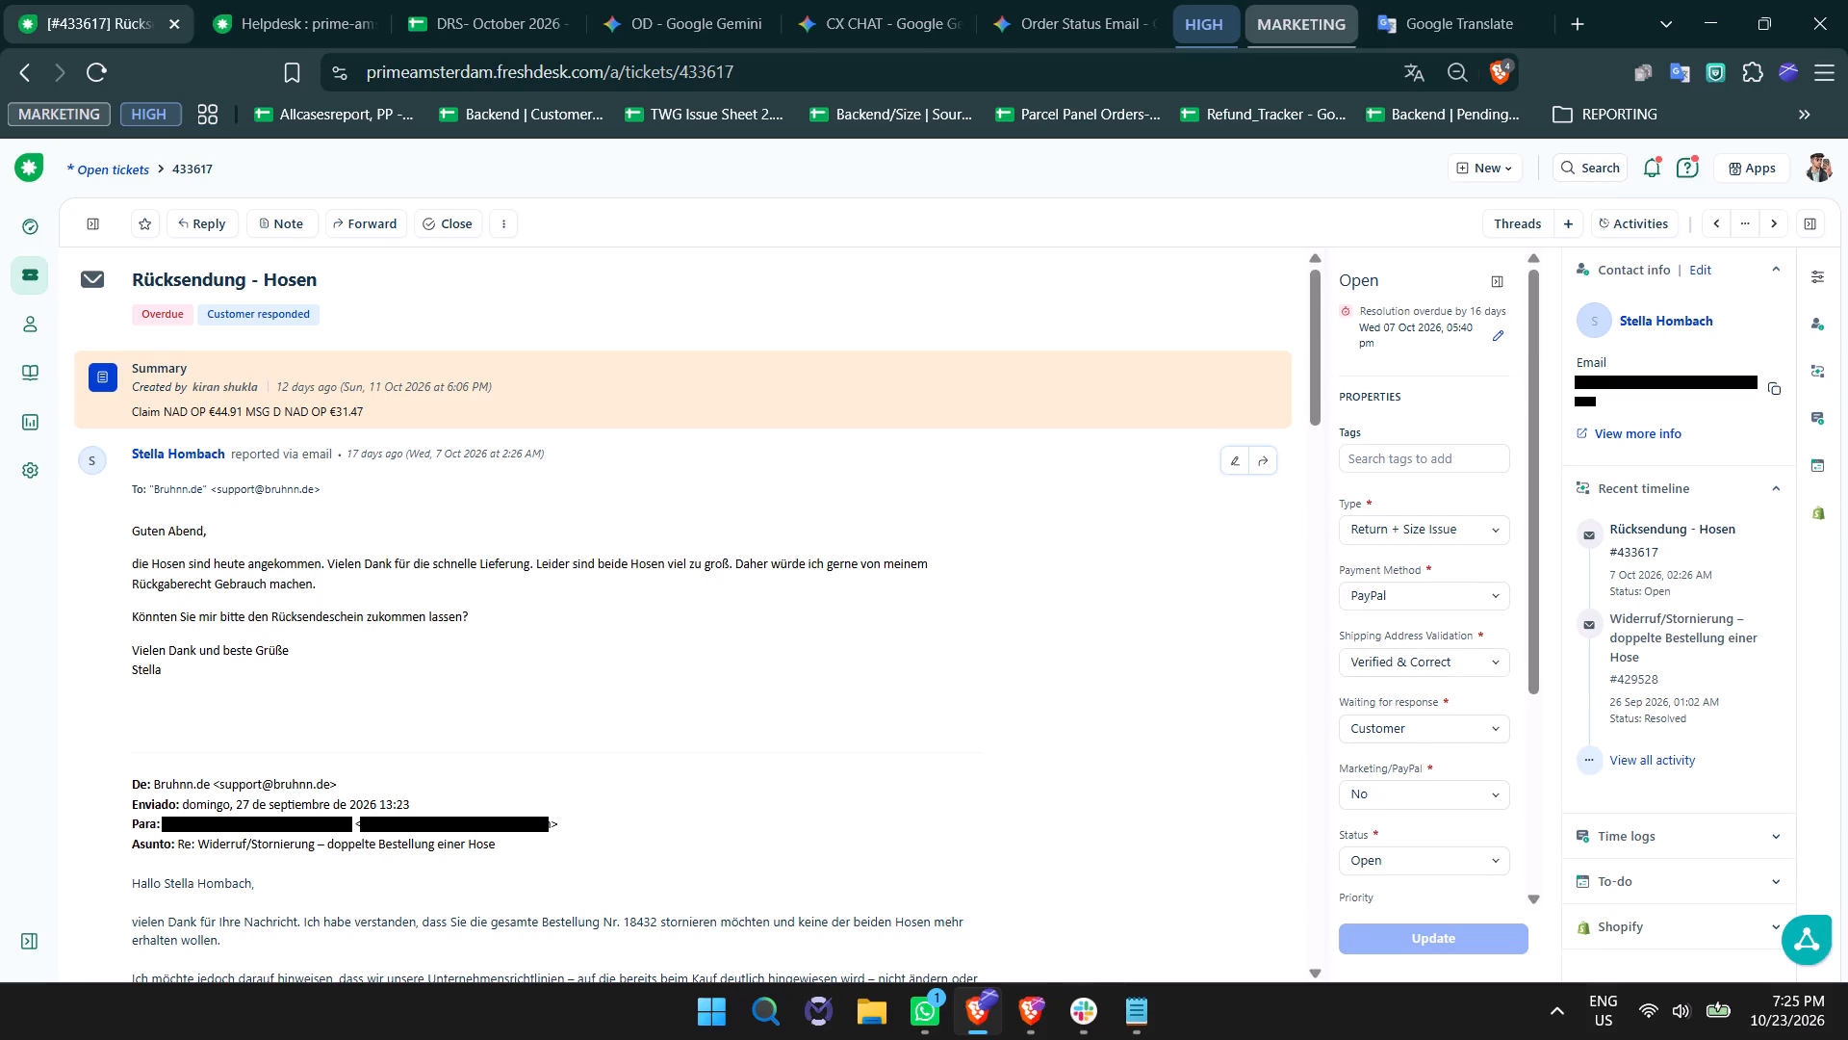
Go through the conversation on ticket 433617 from the summary note down to the customer's latest message.
triple_click(258, 420)
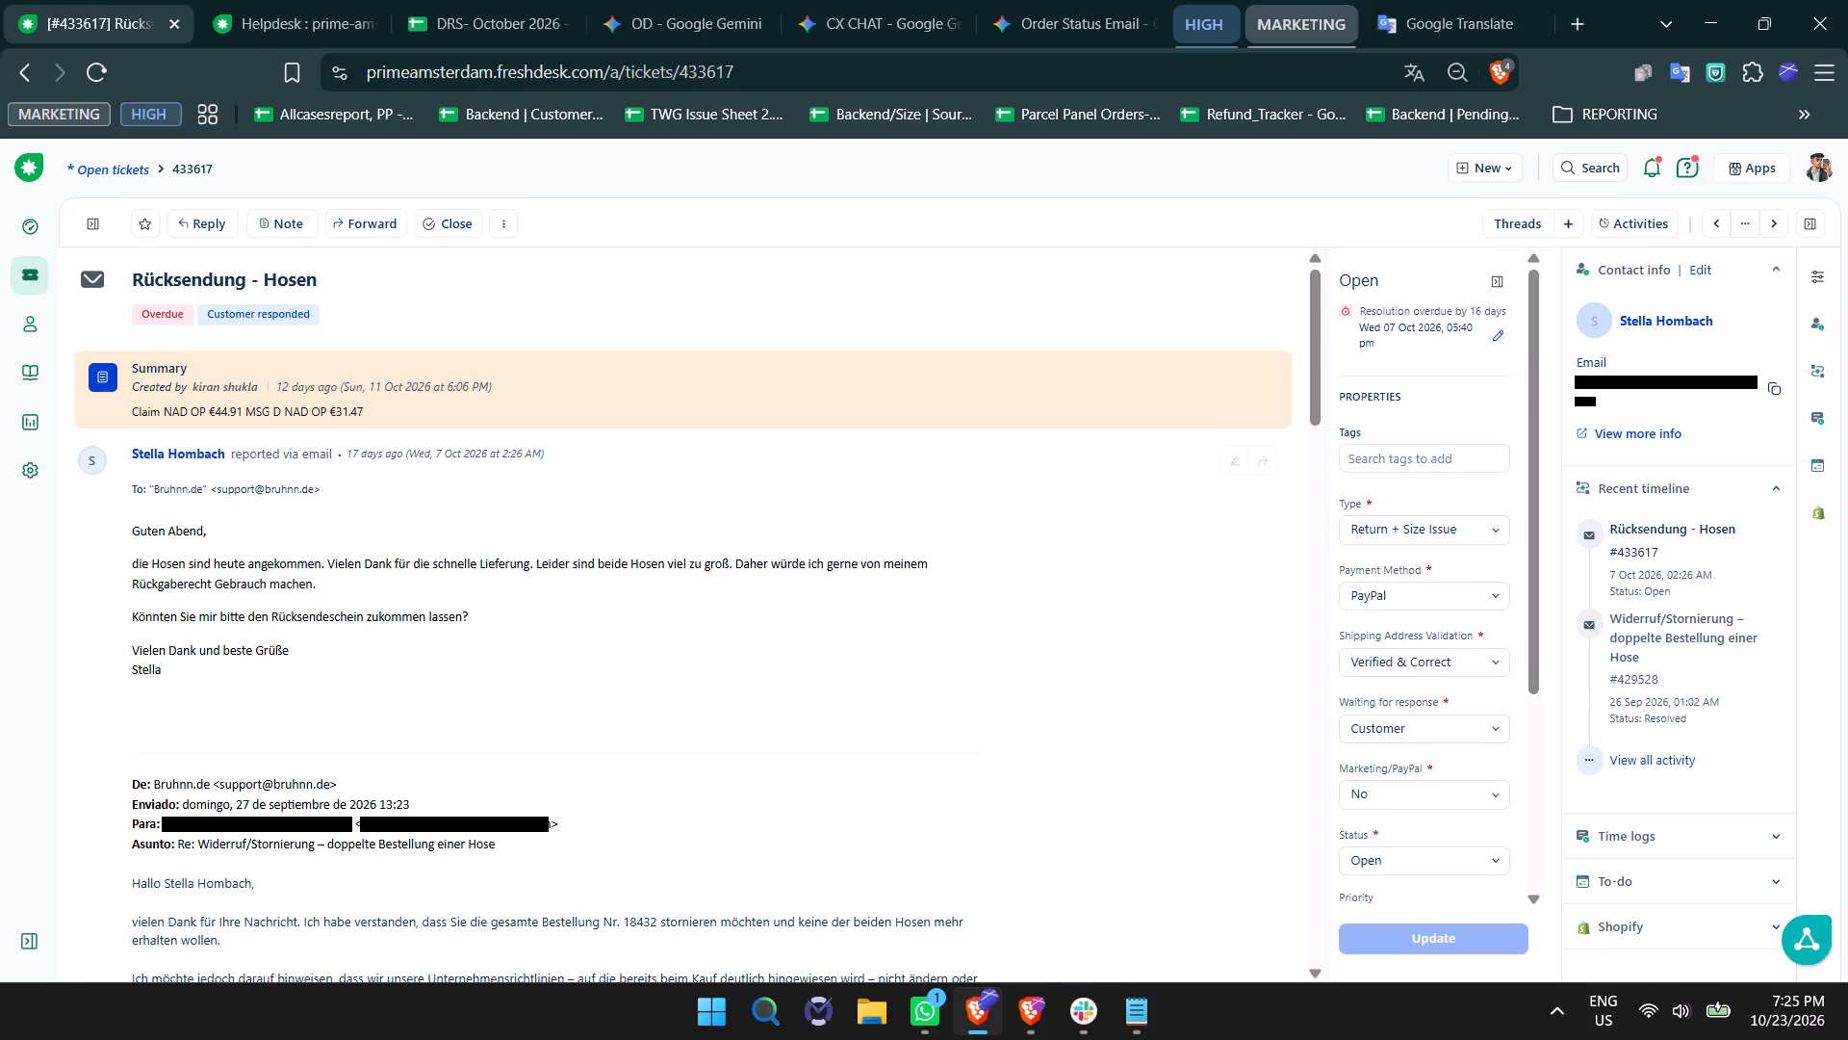
left_click(373, 495)
scroll(380, 509, "down", 2)
scroll(388, 514, "up", 4)
scroll(389, 515, "down", 3)
scroll(396, 519, "up", 1)
scroll(410, 524, "down", 3)
scroll(508, 553, "down", 2)
scroll(512, 556, "up", 2)
scroll(512, 556, "down", 4)
scroll(515, 558, "up", 1)
scroll(515, 558, "down", 1)
scroll(515, 558, "up", 1)
scroll(515, 558, "down", 3)
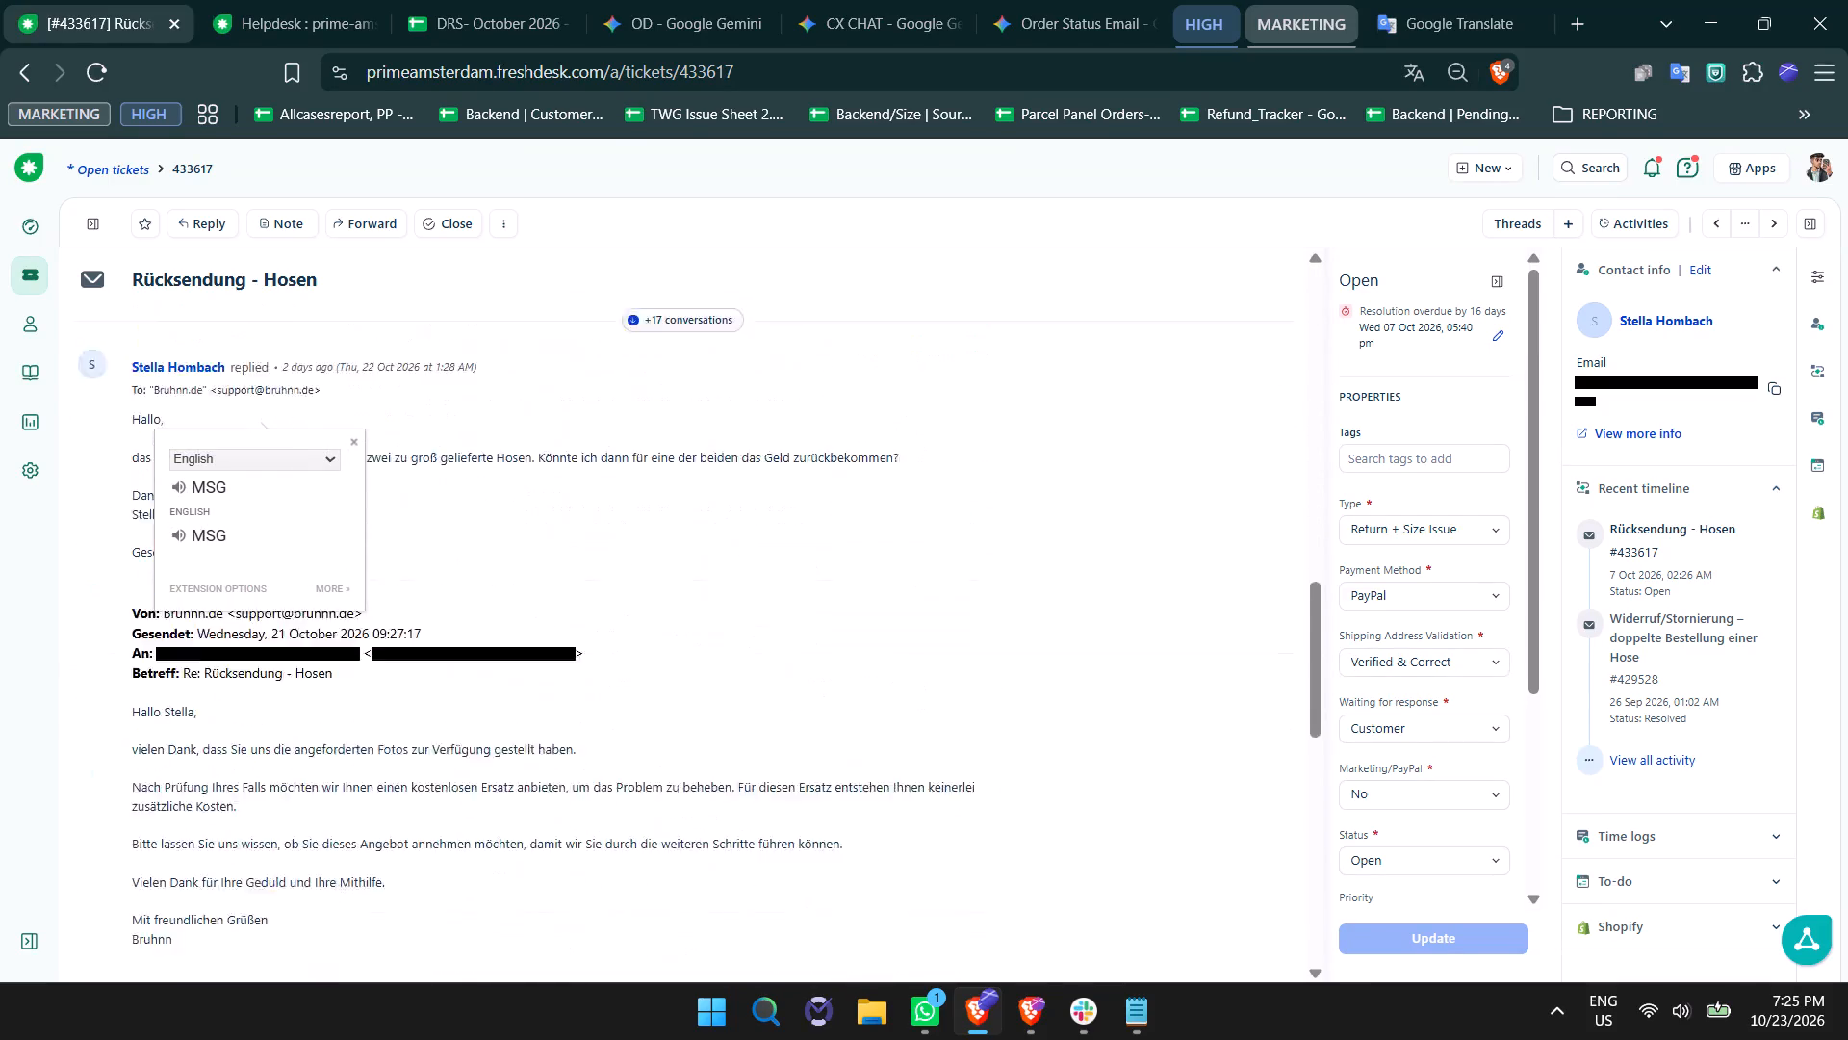
scroll(515, 559, "down", 4)
scroll(572, 617, "down", 6)
scroll(577, 630, "up", 3)
scroll(599, 679, "down", 2)
scroll(599, 681, "up", 1)
scroll(603, 686, "down", 3)
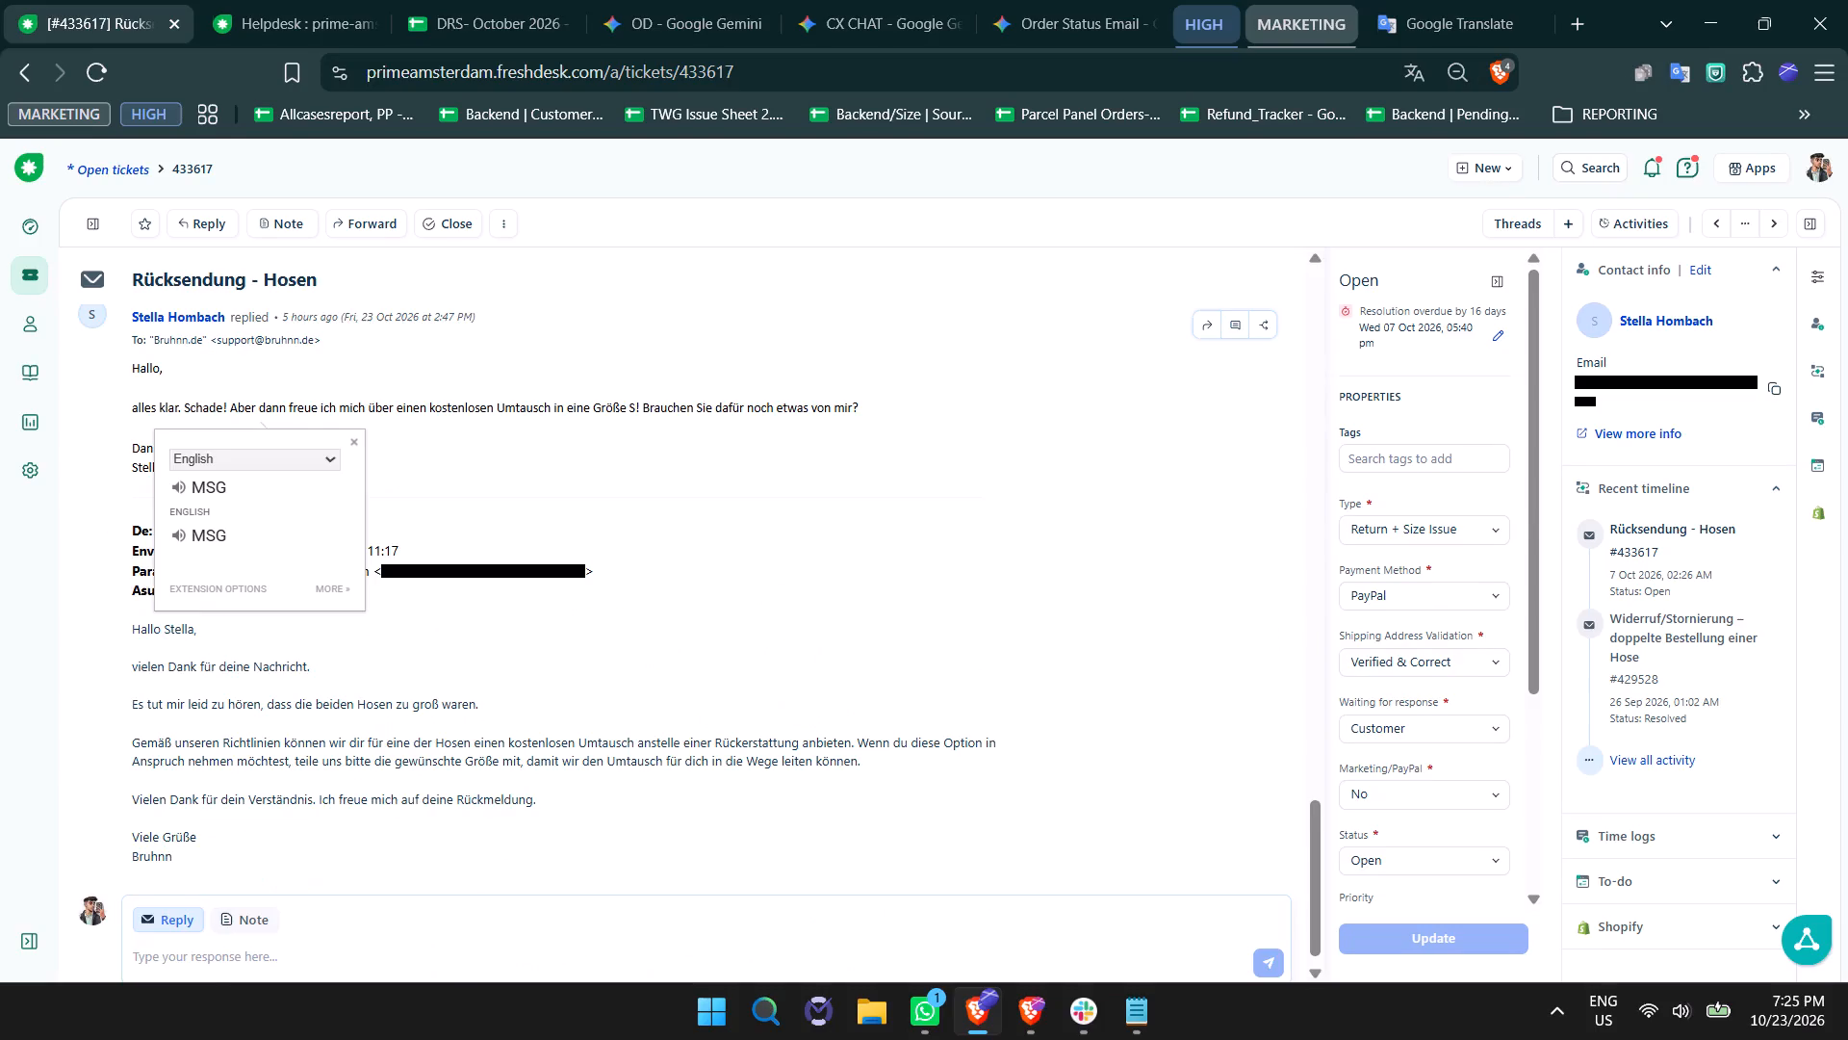
Translate the customer's latest reply, dated 23 October, from German into English and read it.
scroll(610, 686, "up", 2)
left_click(605, 686)
left_click_drag(131, 669, 430, 784)
left_click(431, 791)
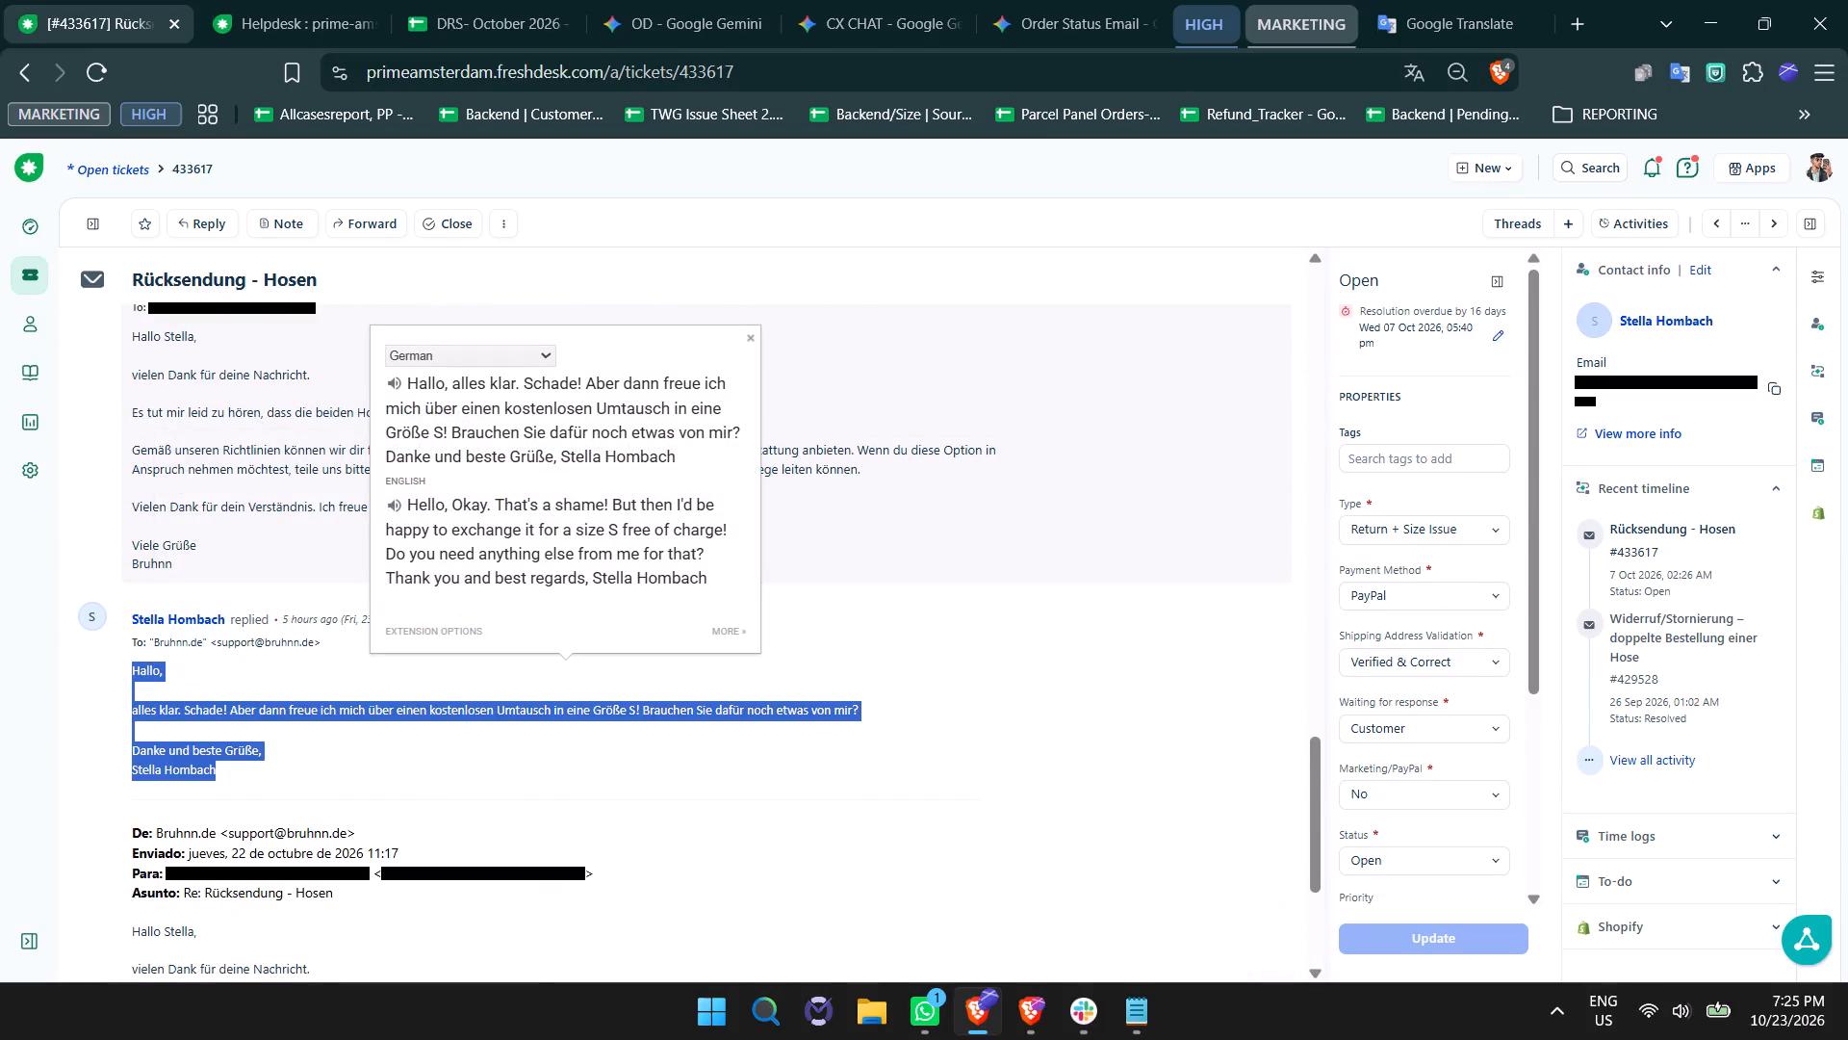
triple_click(571, 574)
left_click(523, 671)
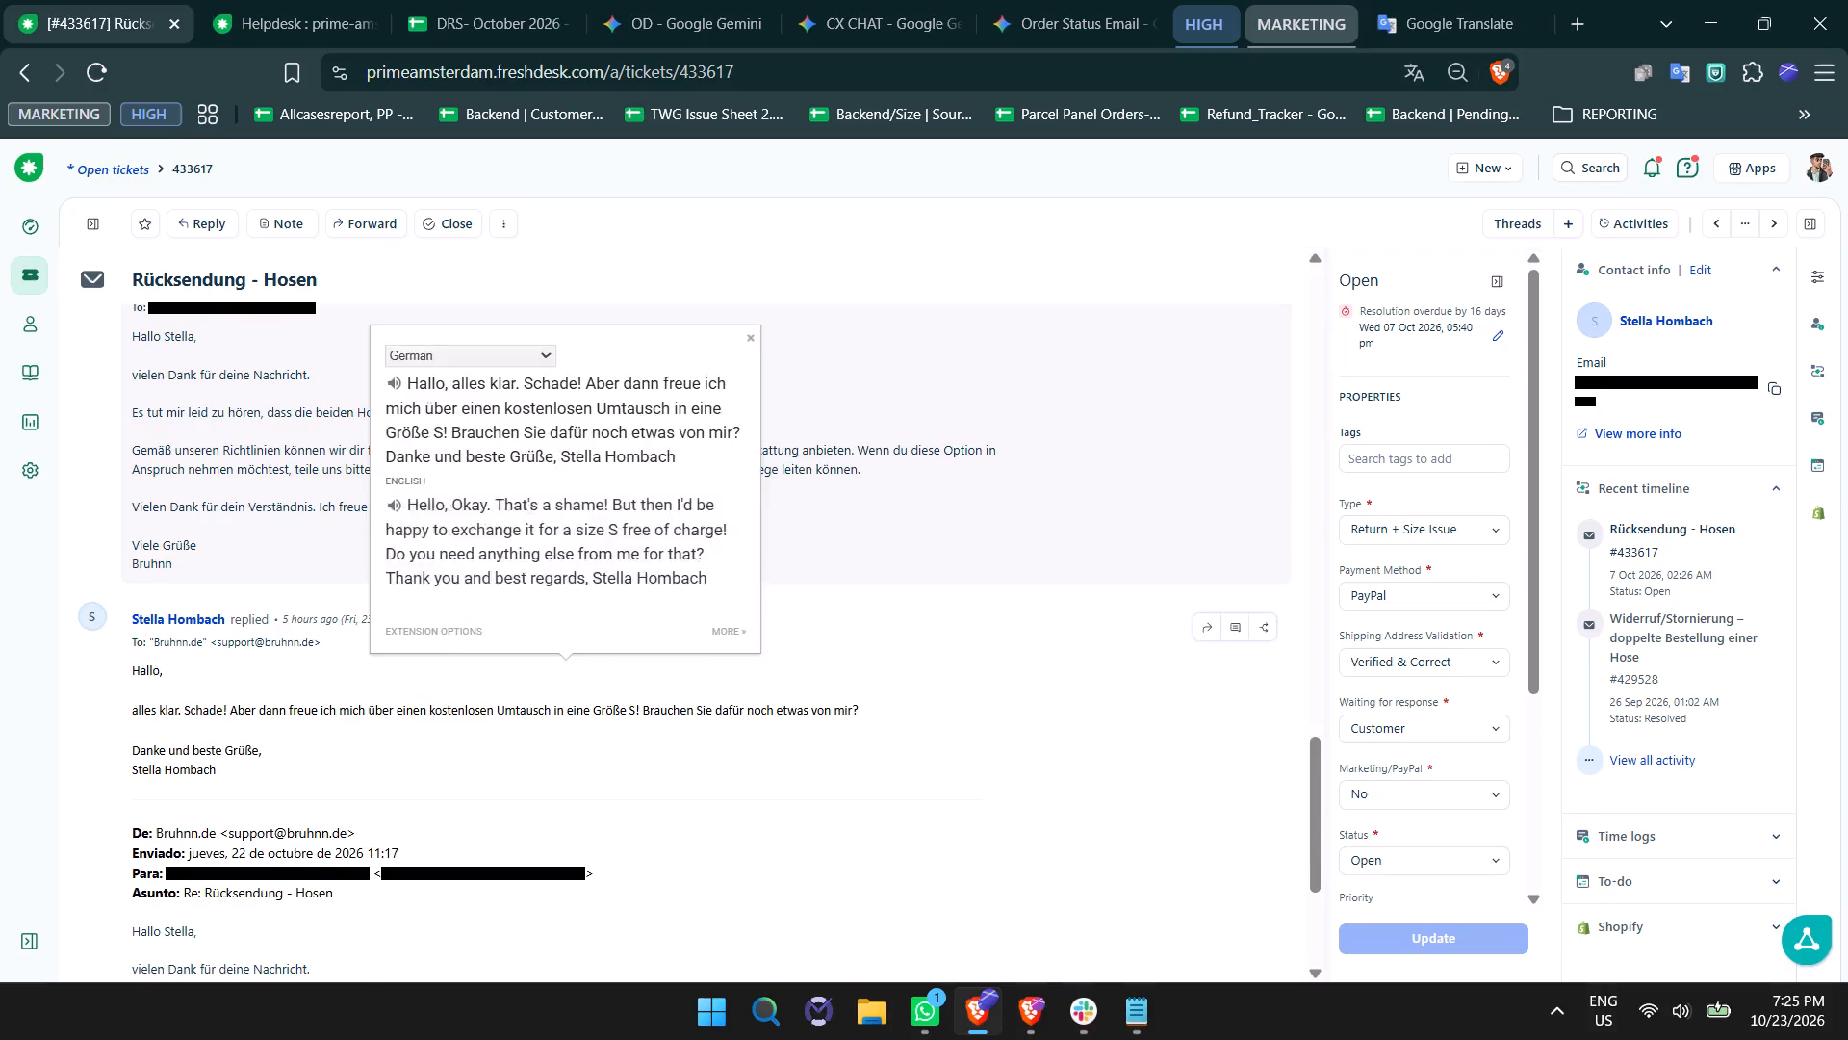
Translate the whole ticket page into English and read the 22 October support reply and the customer's answer.
scroll(464, 695, "up", 1)
left_click(536, 614)
left_click(626, 461)
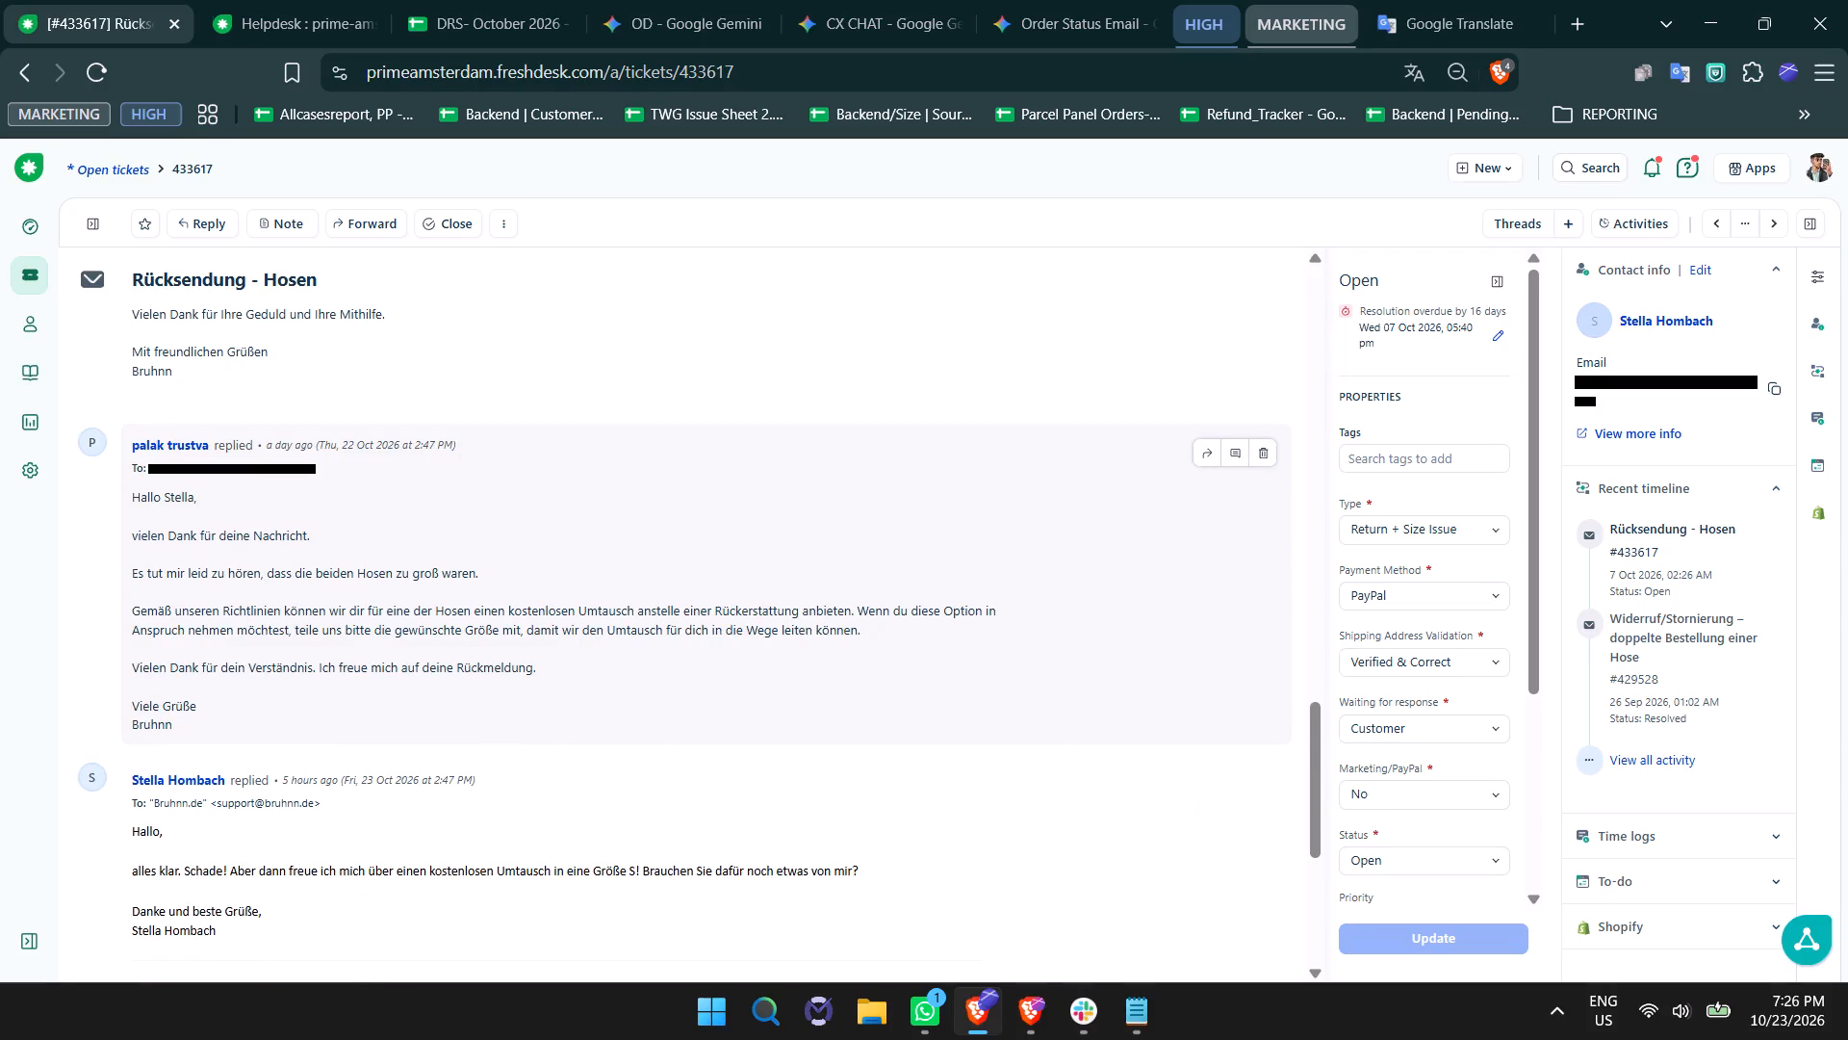
right_click(639, 432)
left_click(776, 758)
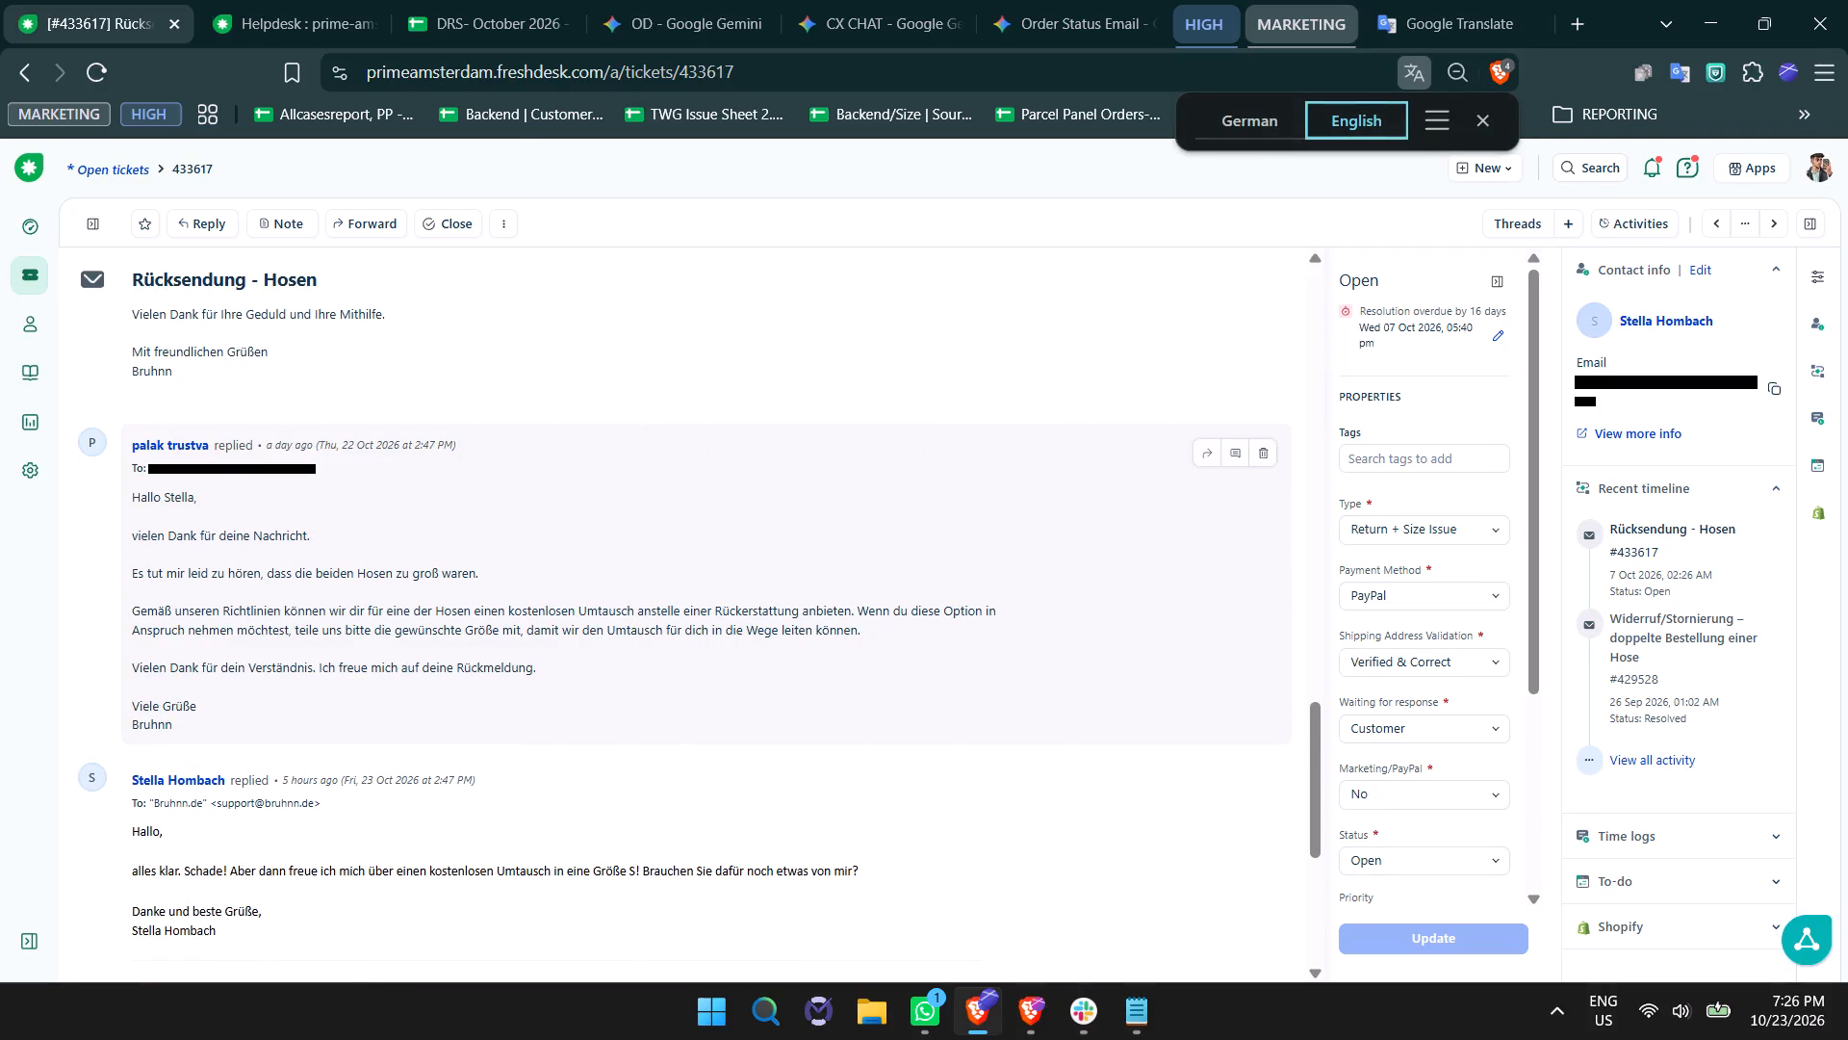
scroll(437, 588, "down", 1)
scroll(442, 592, "up", 2)
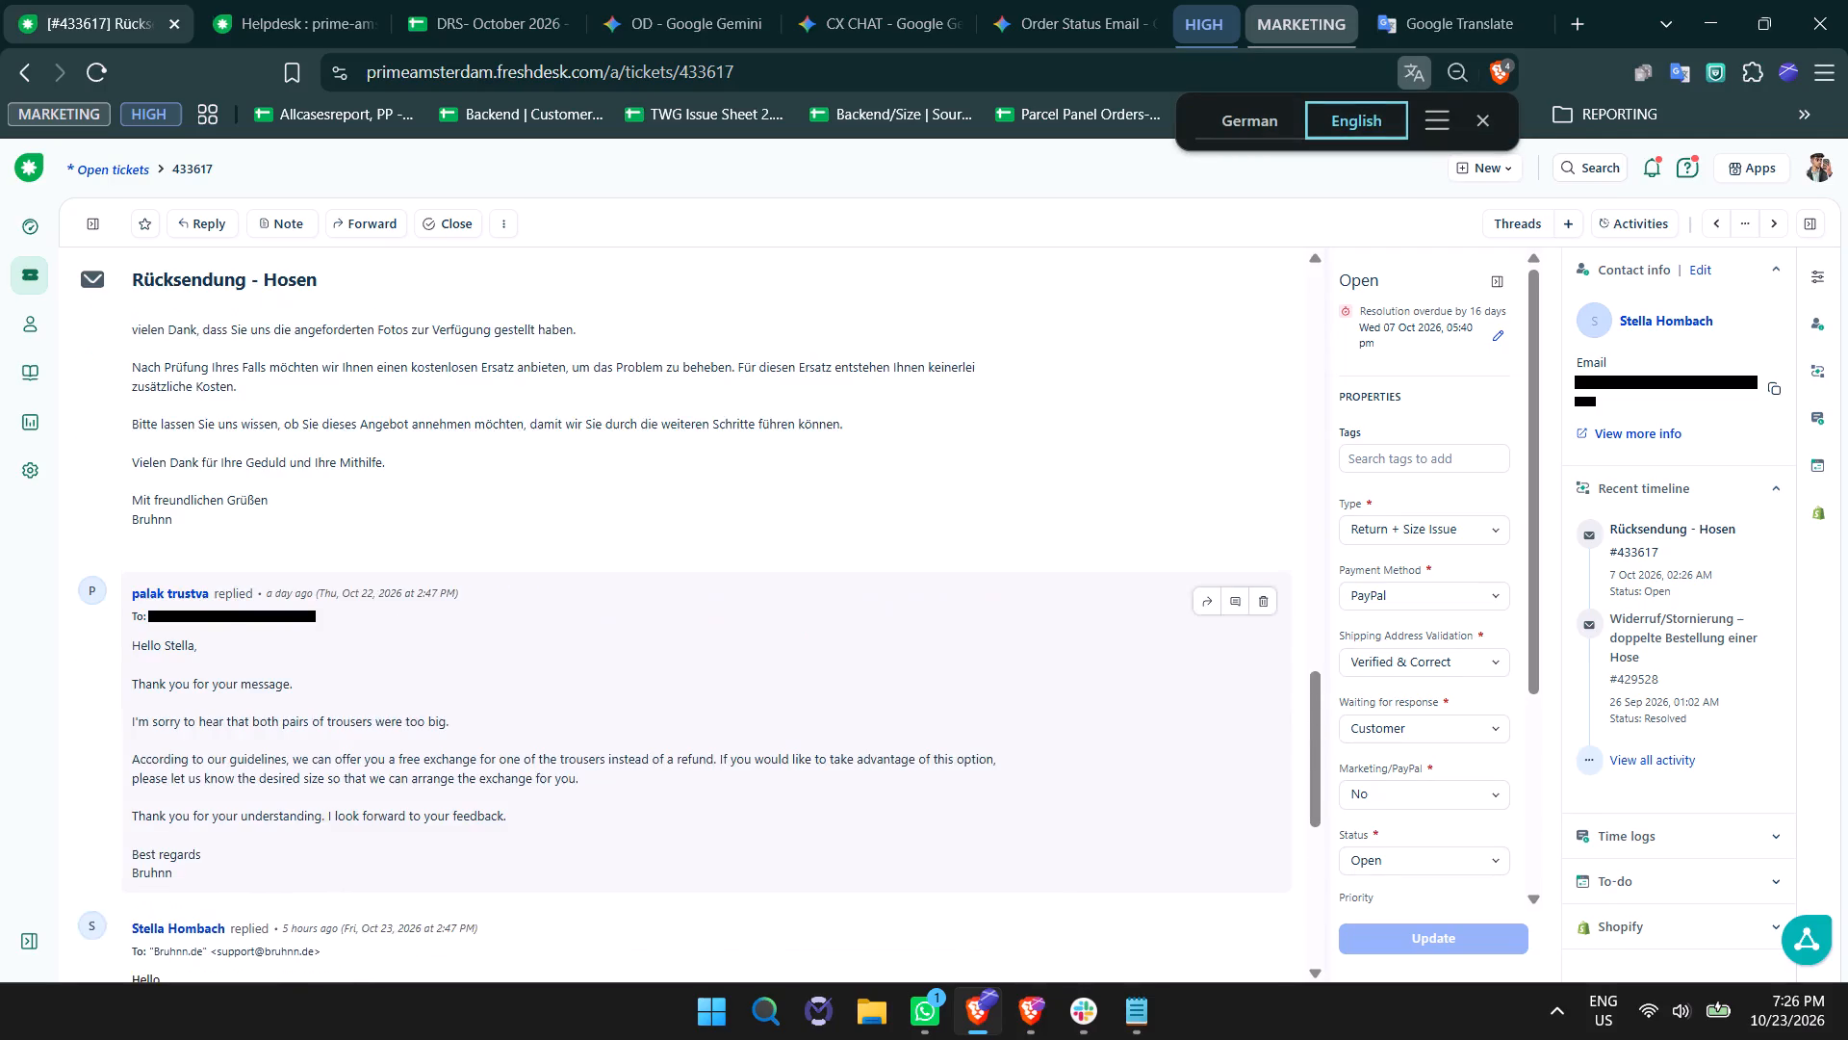
scroll(442, 663, "down", 2)
scroll(442, 663, "up", 1)
scroll(442, 690, "down", 1)
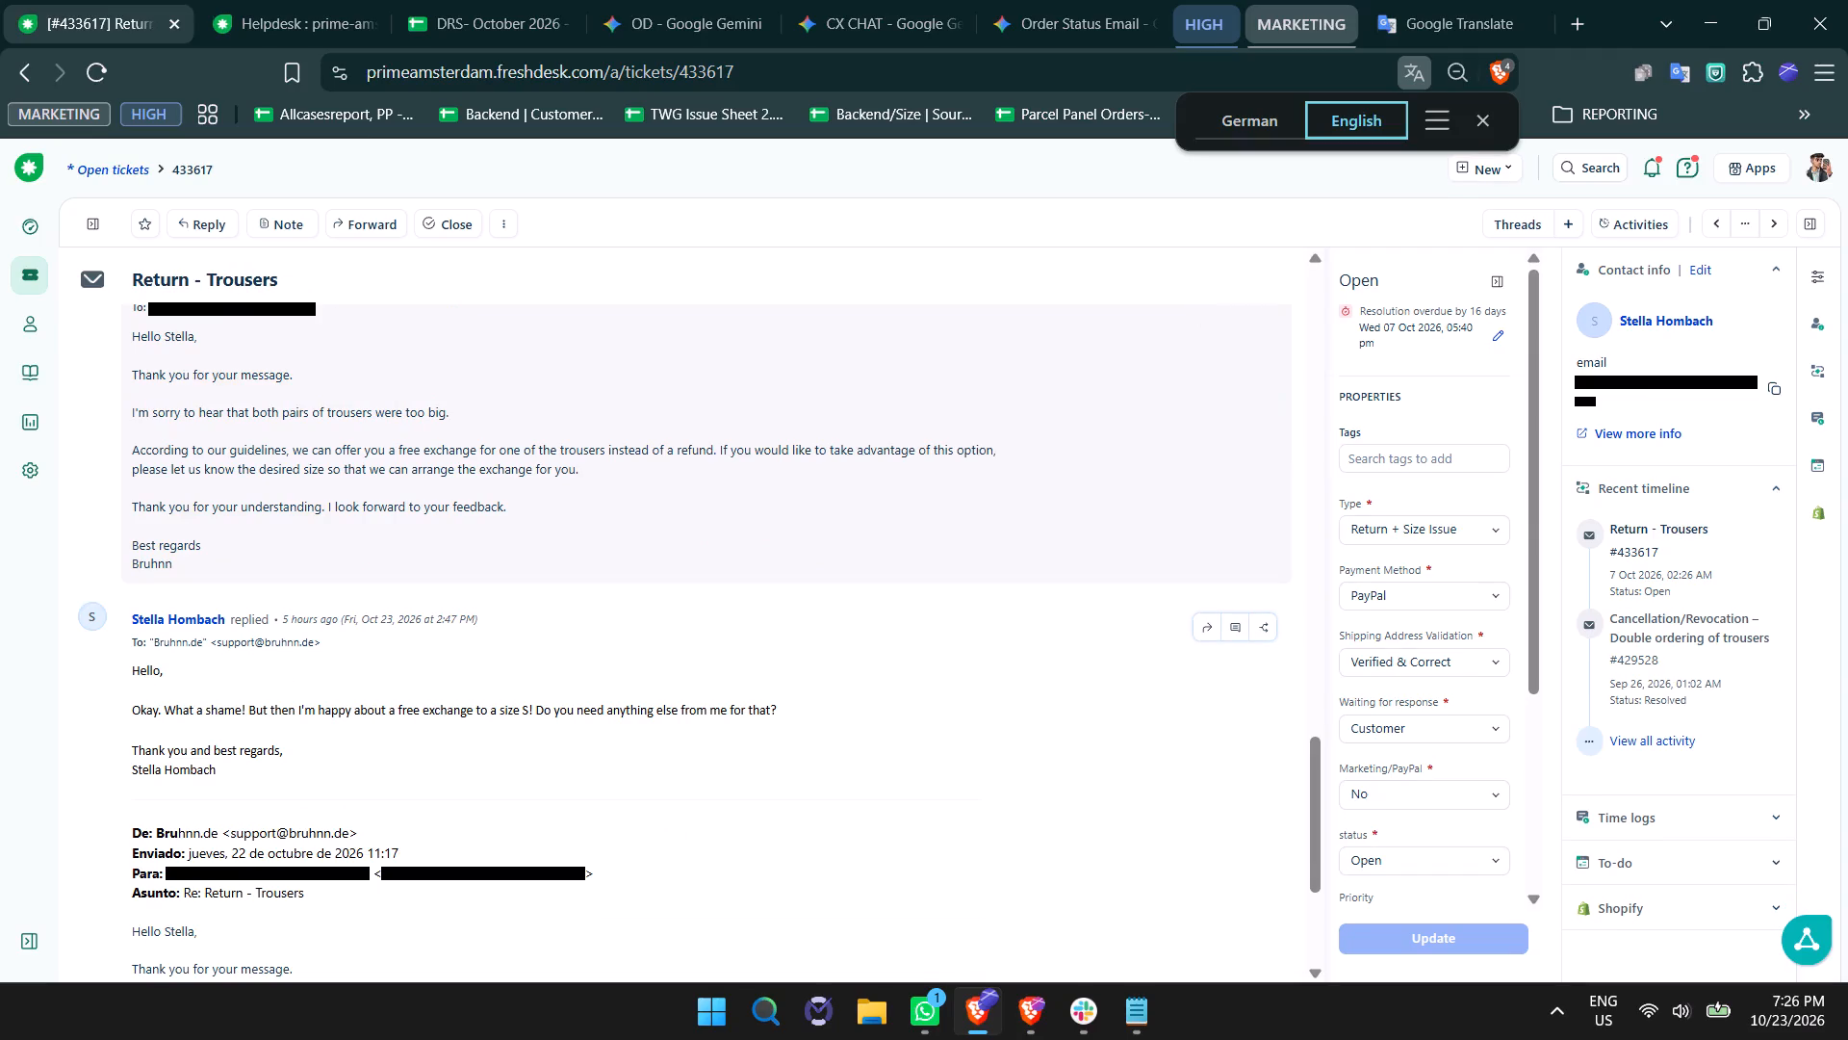
scroll(650, 648, "up", 6)
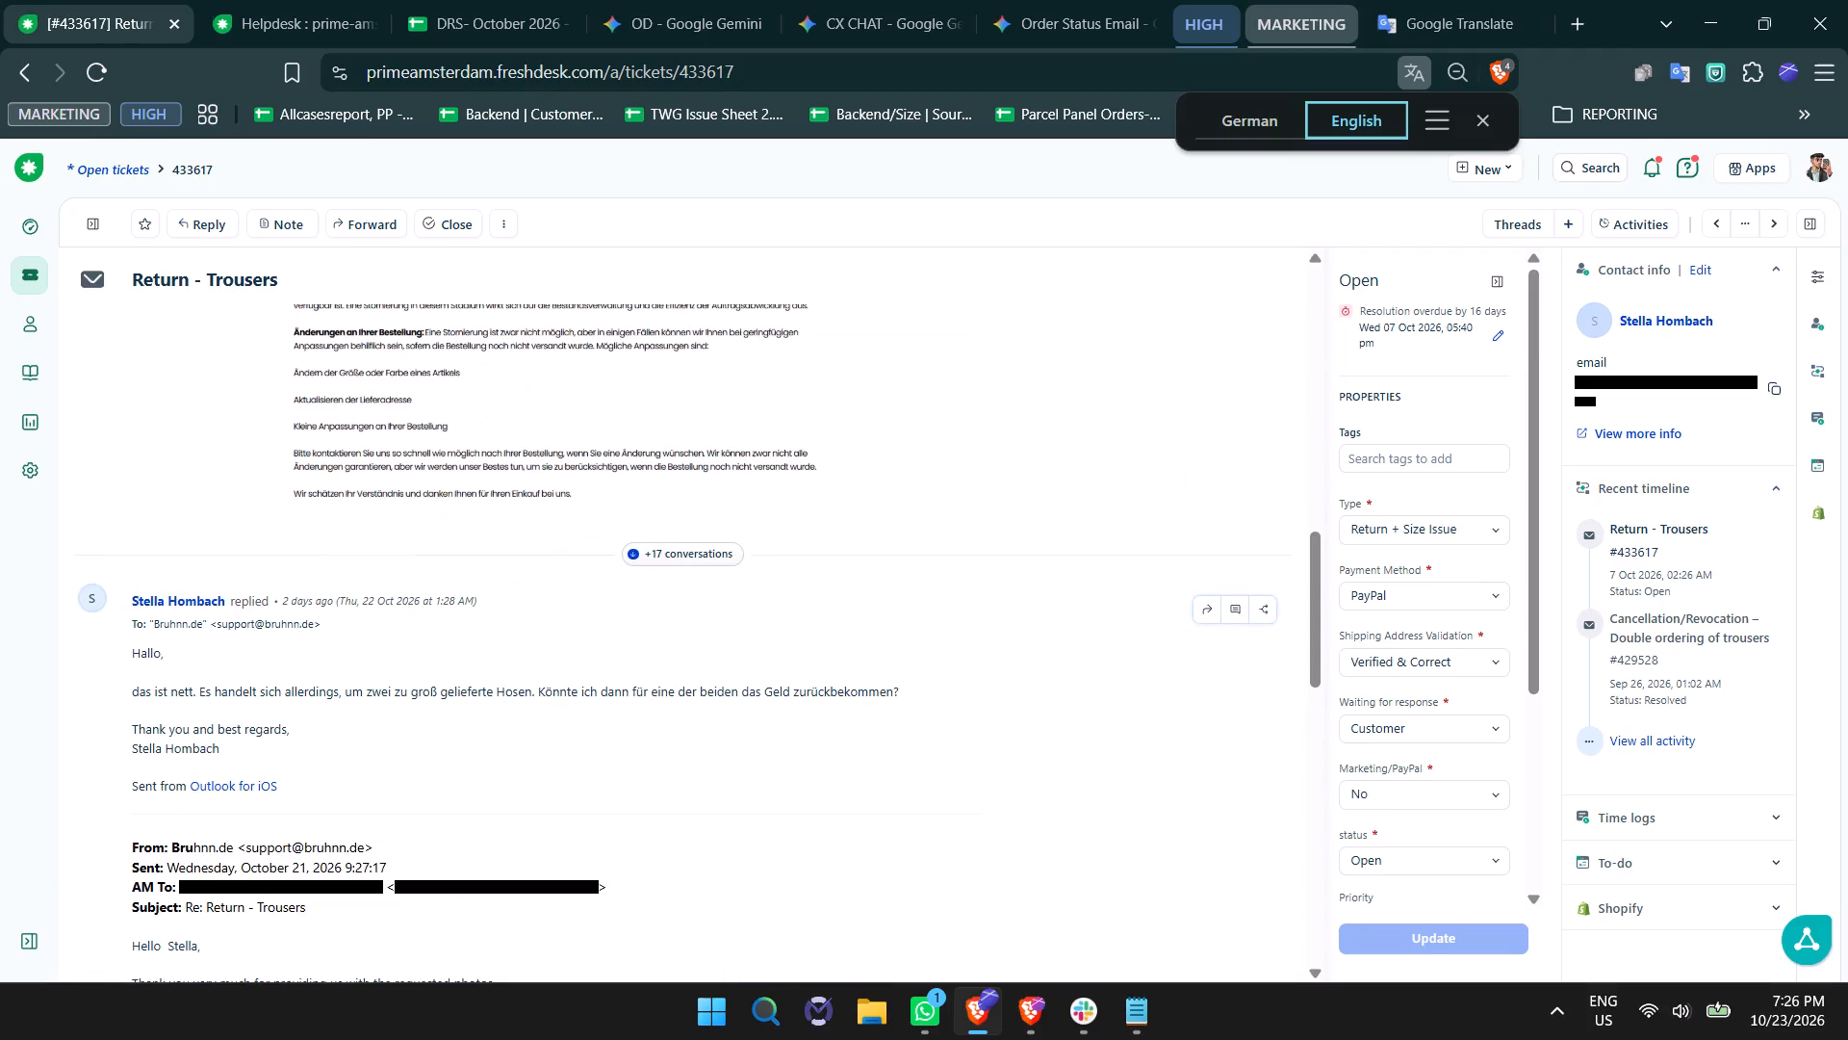
Expand the 17 hidden conversations in the thread of ticket 433617.
left_click(661, 539)
left_click(650, 555)
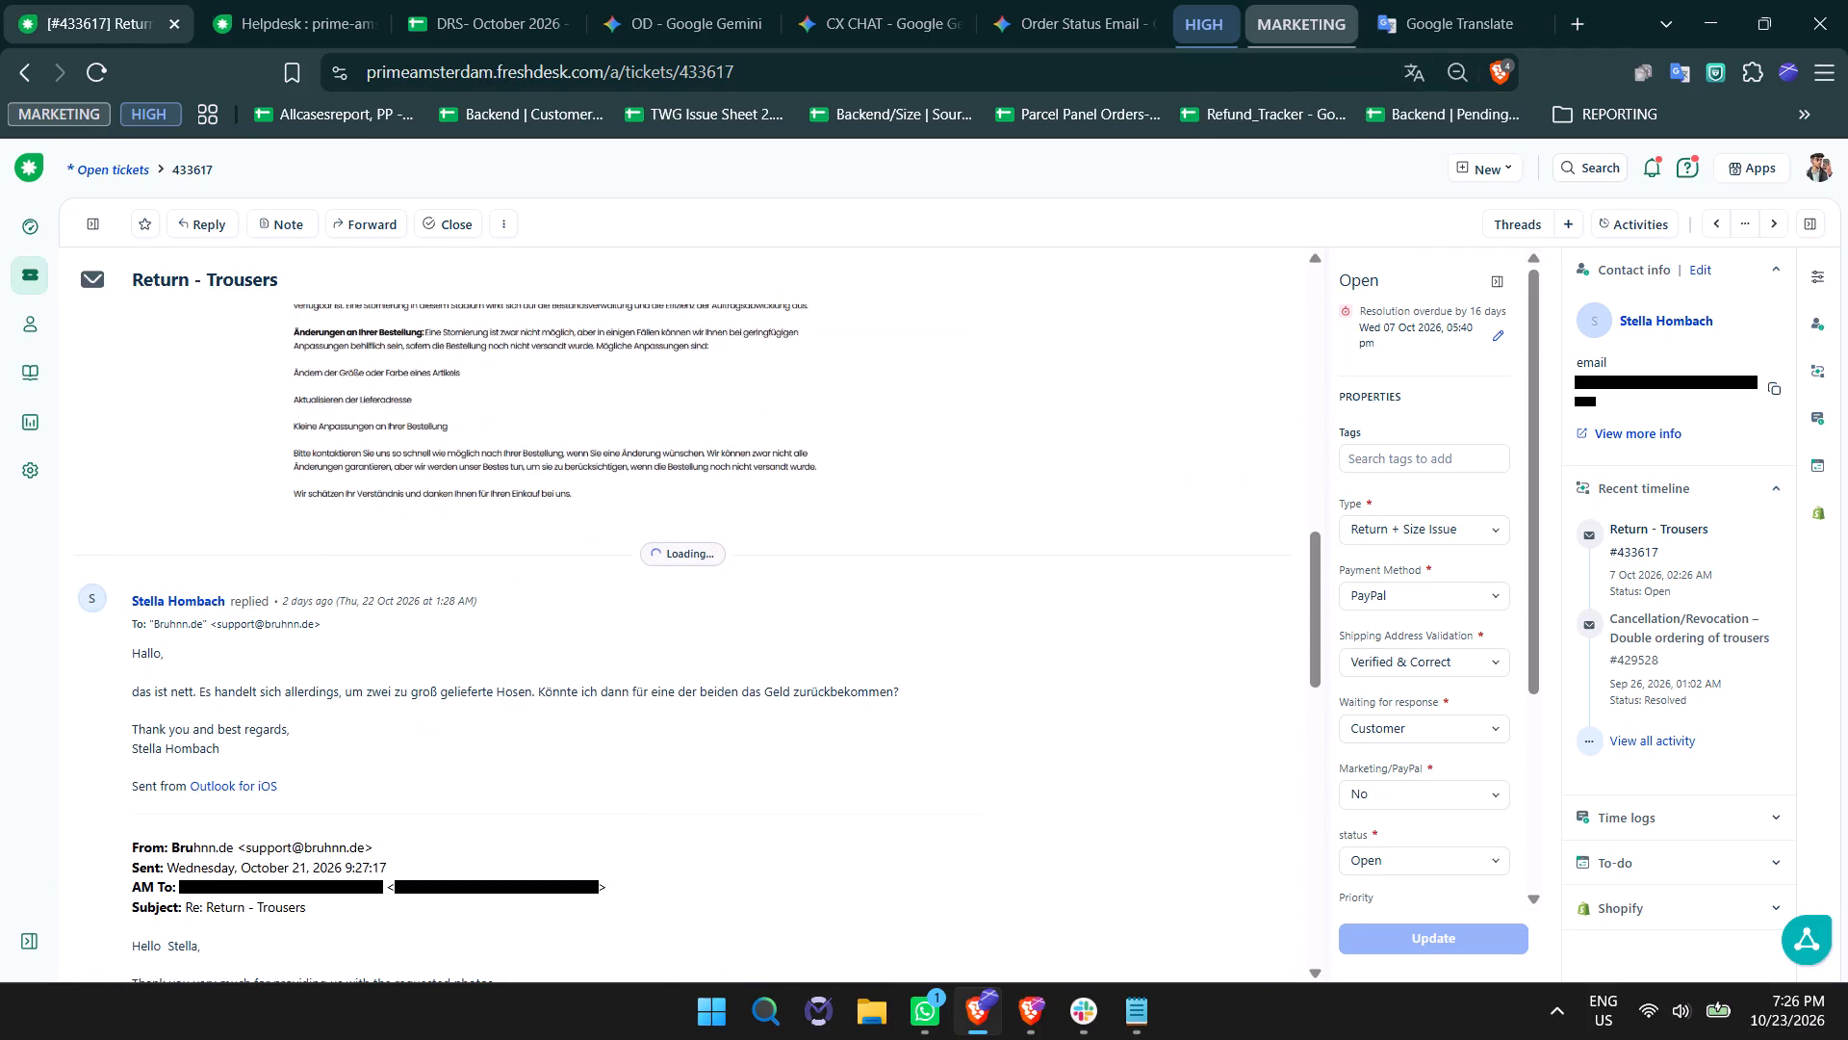
scroll(483, 570, "down", 4)
scroll(483, 570, "up", 2)
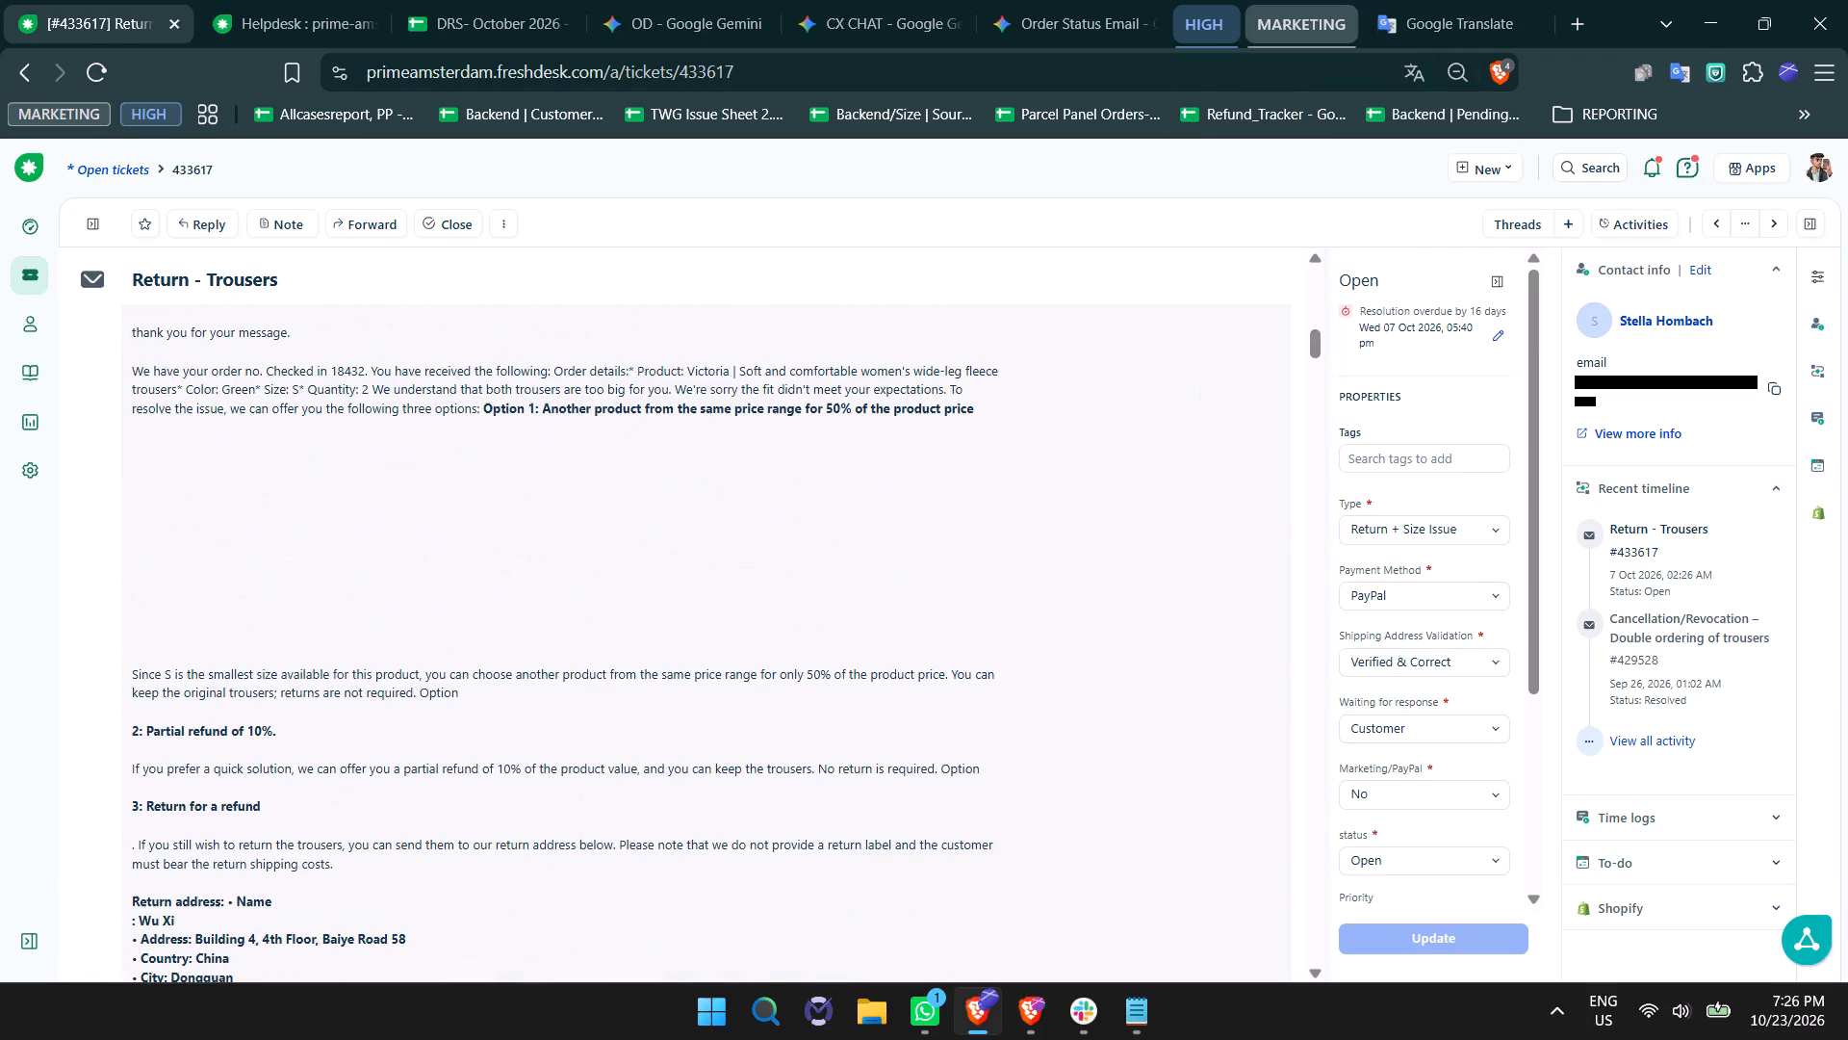
left_click(307, 368)
scroll(320, 435, "up", 1)
double_click(328, 524)
double_click(341, 529)
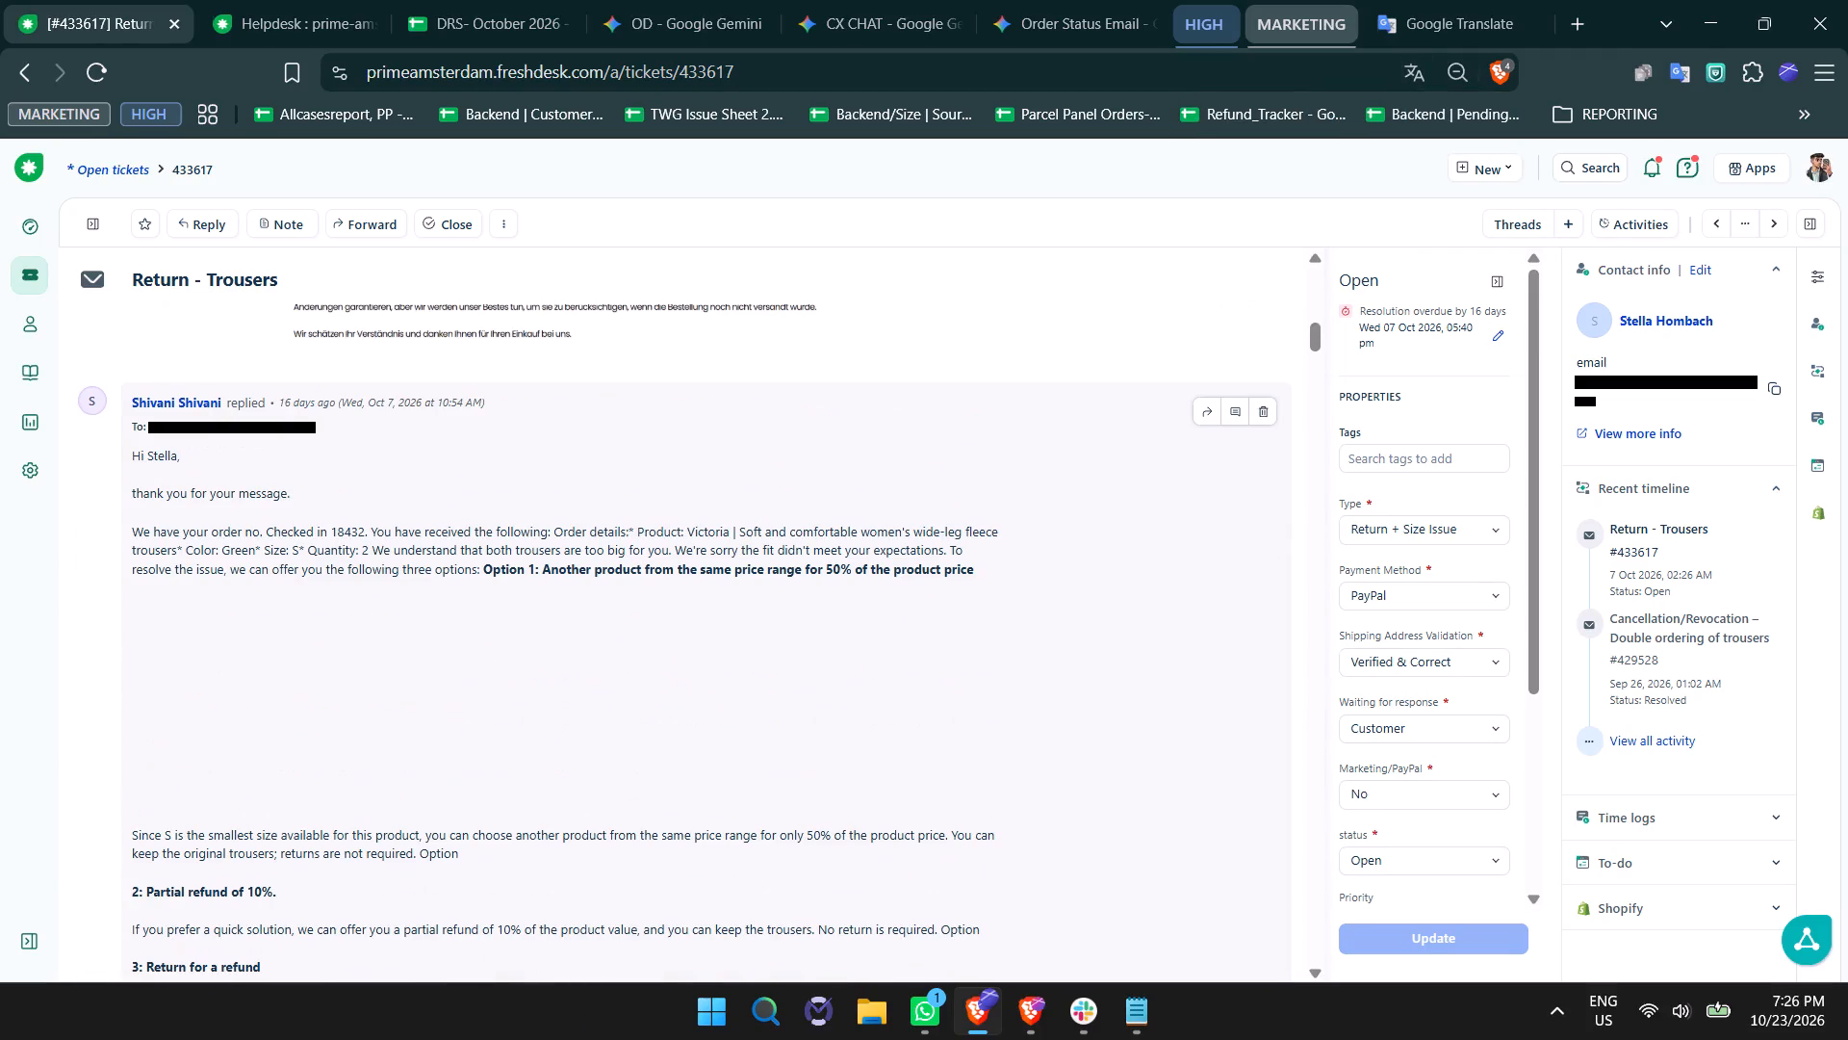
right_click(341, 529)
left_click(381, 549)
scroll(372, 547, "up", 7)
scroll(372, 547, "down", 2)
scroll(372, 547, "up", 1)
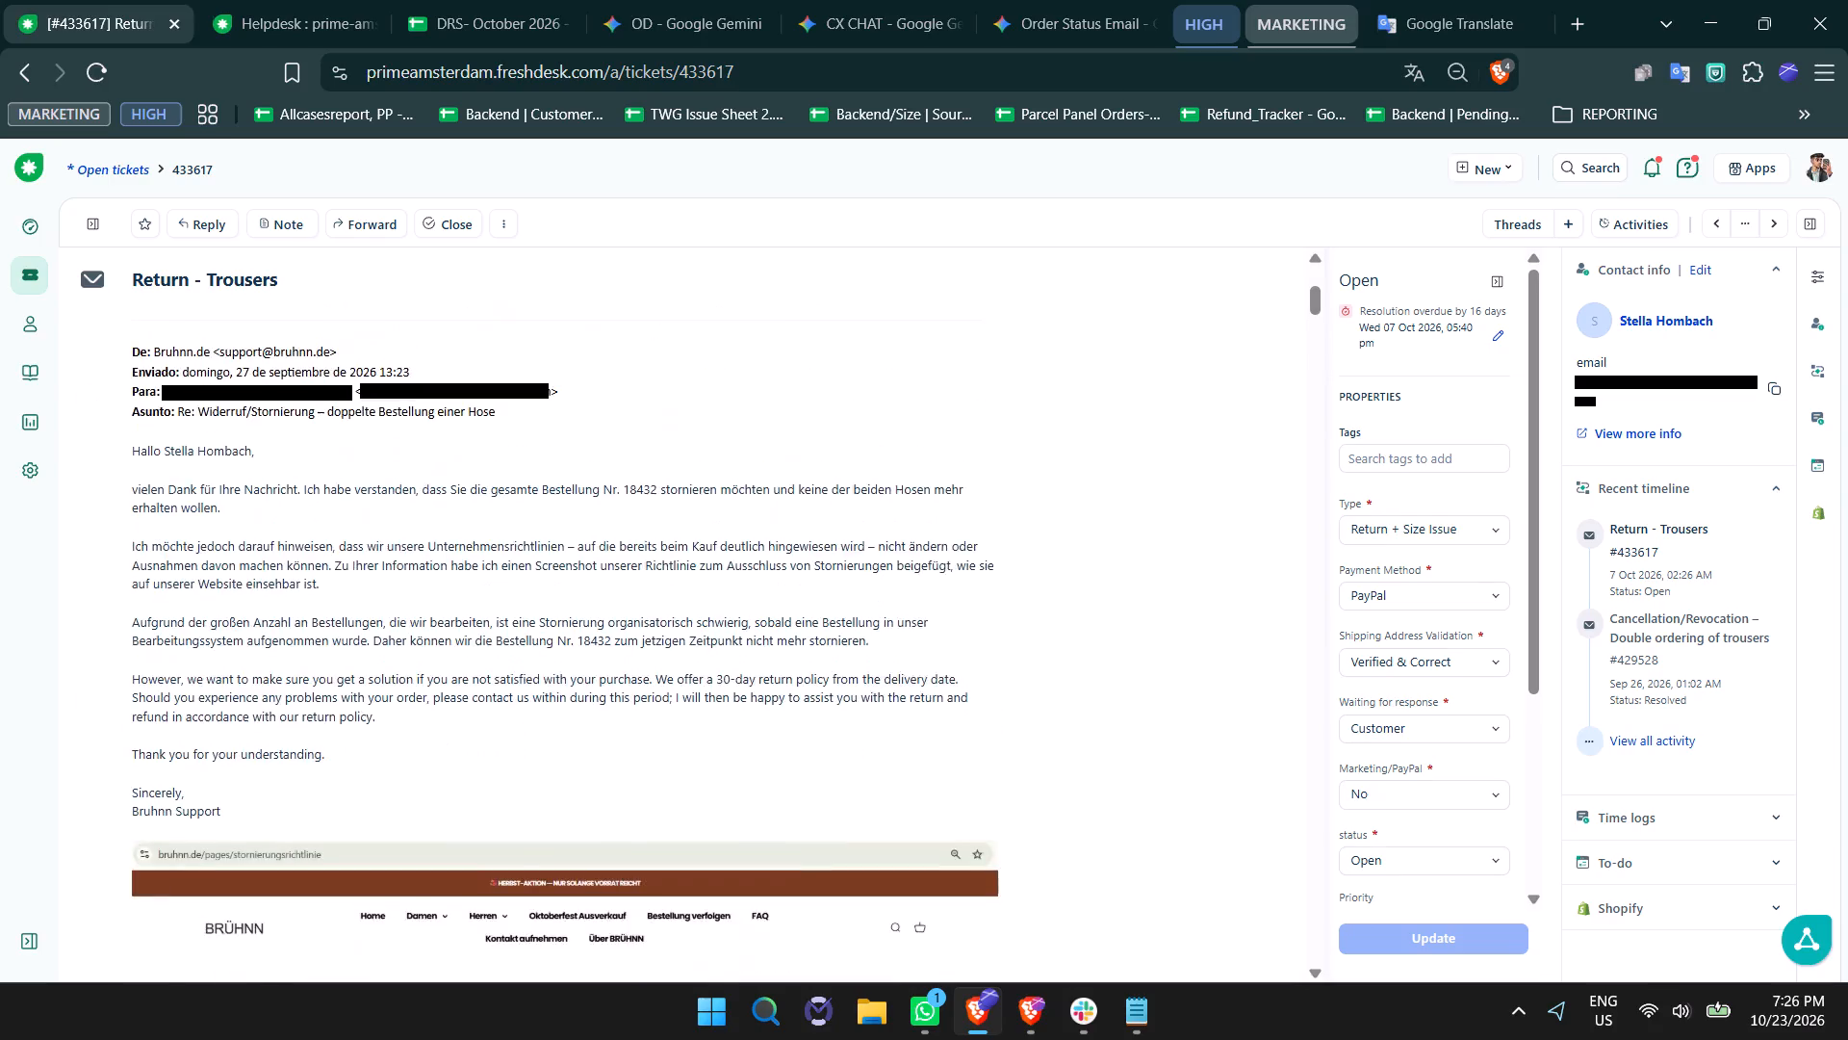
scroll(372, 546, "up", 2)
scroll(372, 546, "down", 2)
scroll(372, 546, "up", 3)
left_click(387, 554)
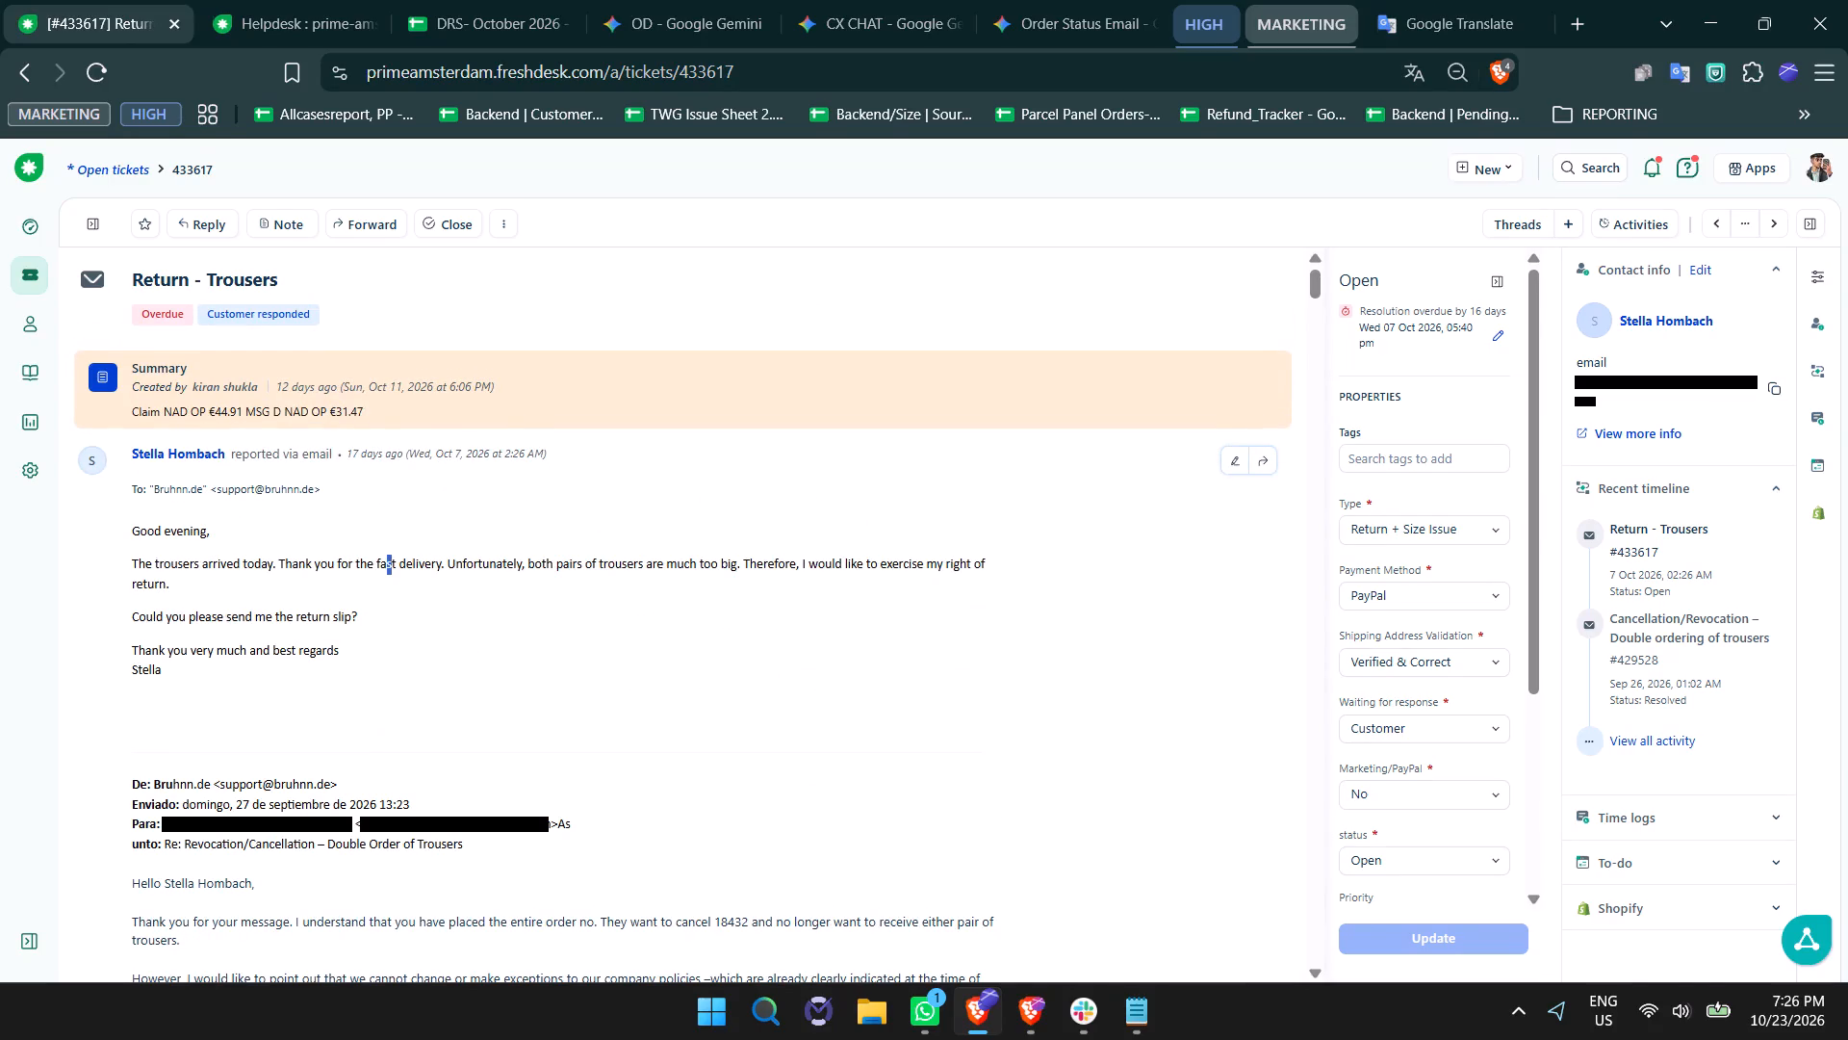
left_click(1019, 1033)
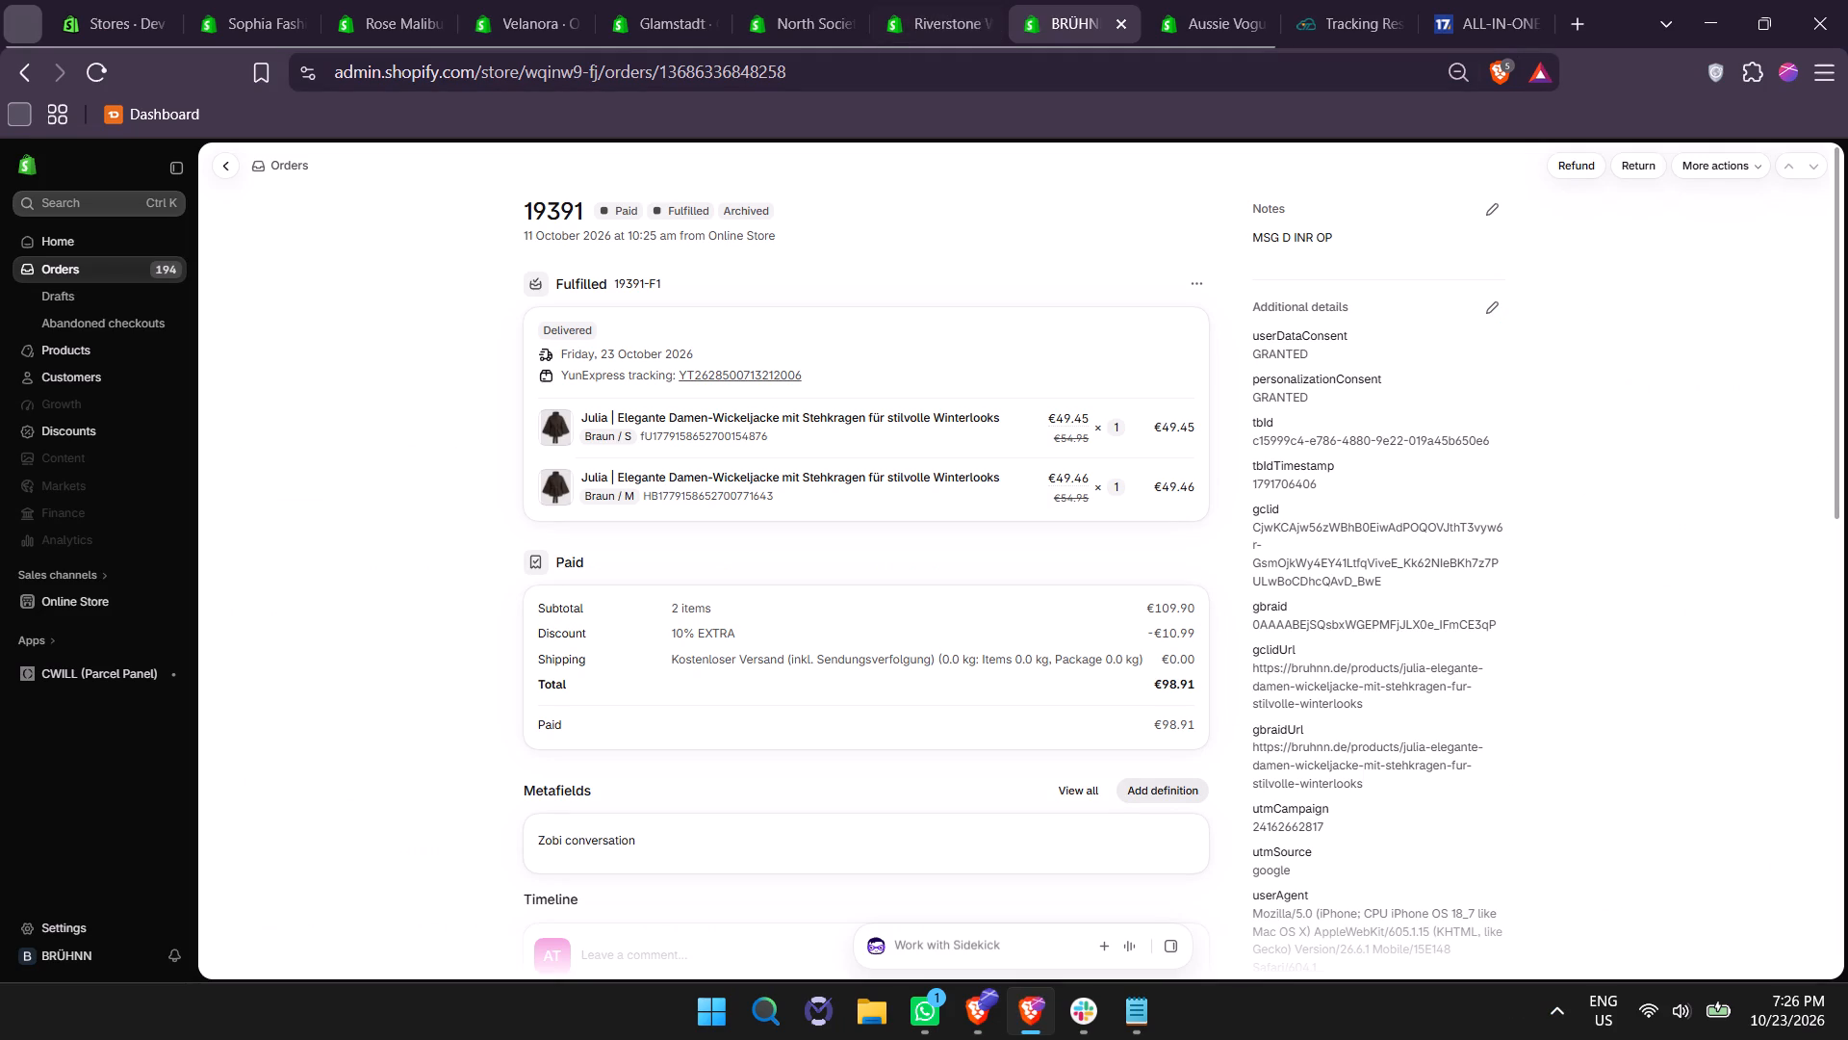
left_click(294, 165)
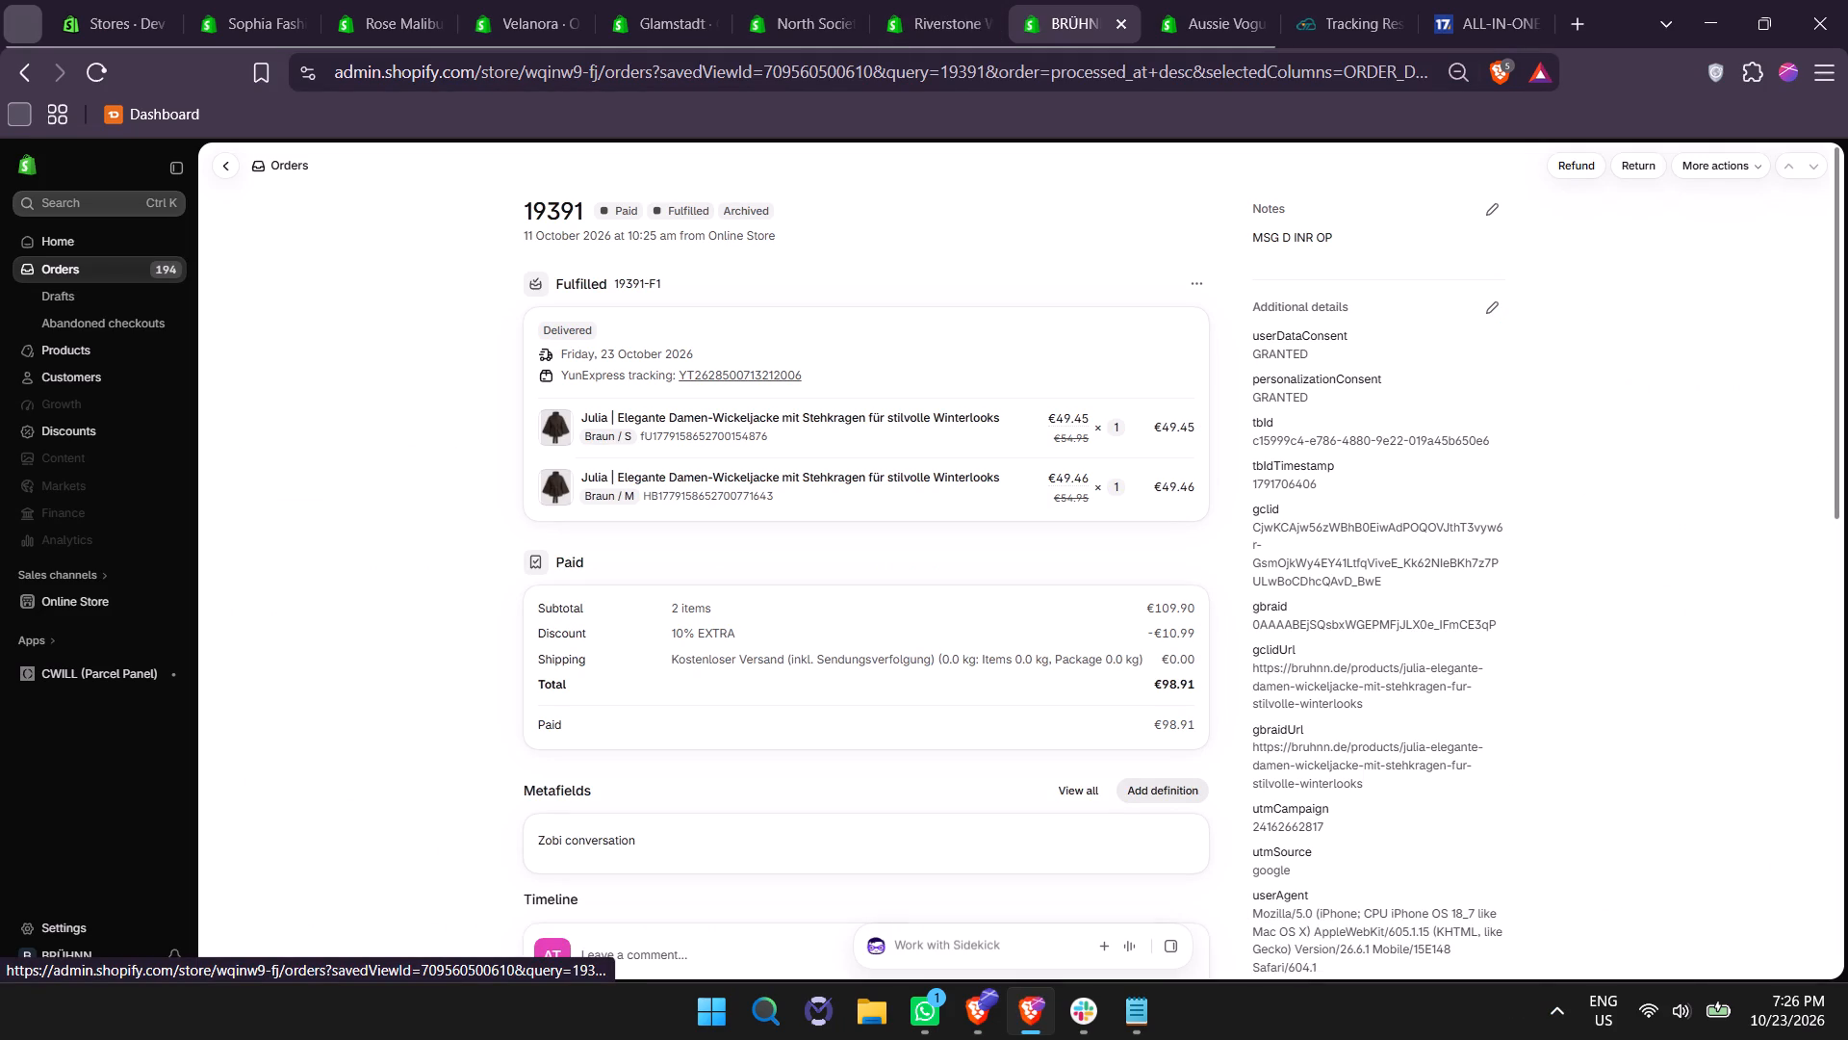
left_click(629, 201)
key("ctrl+a")
key("ctrl+v")
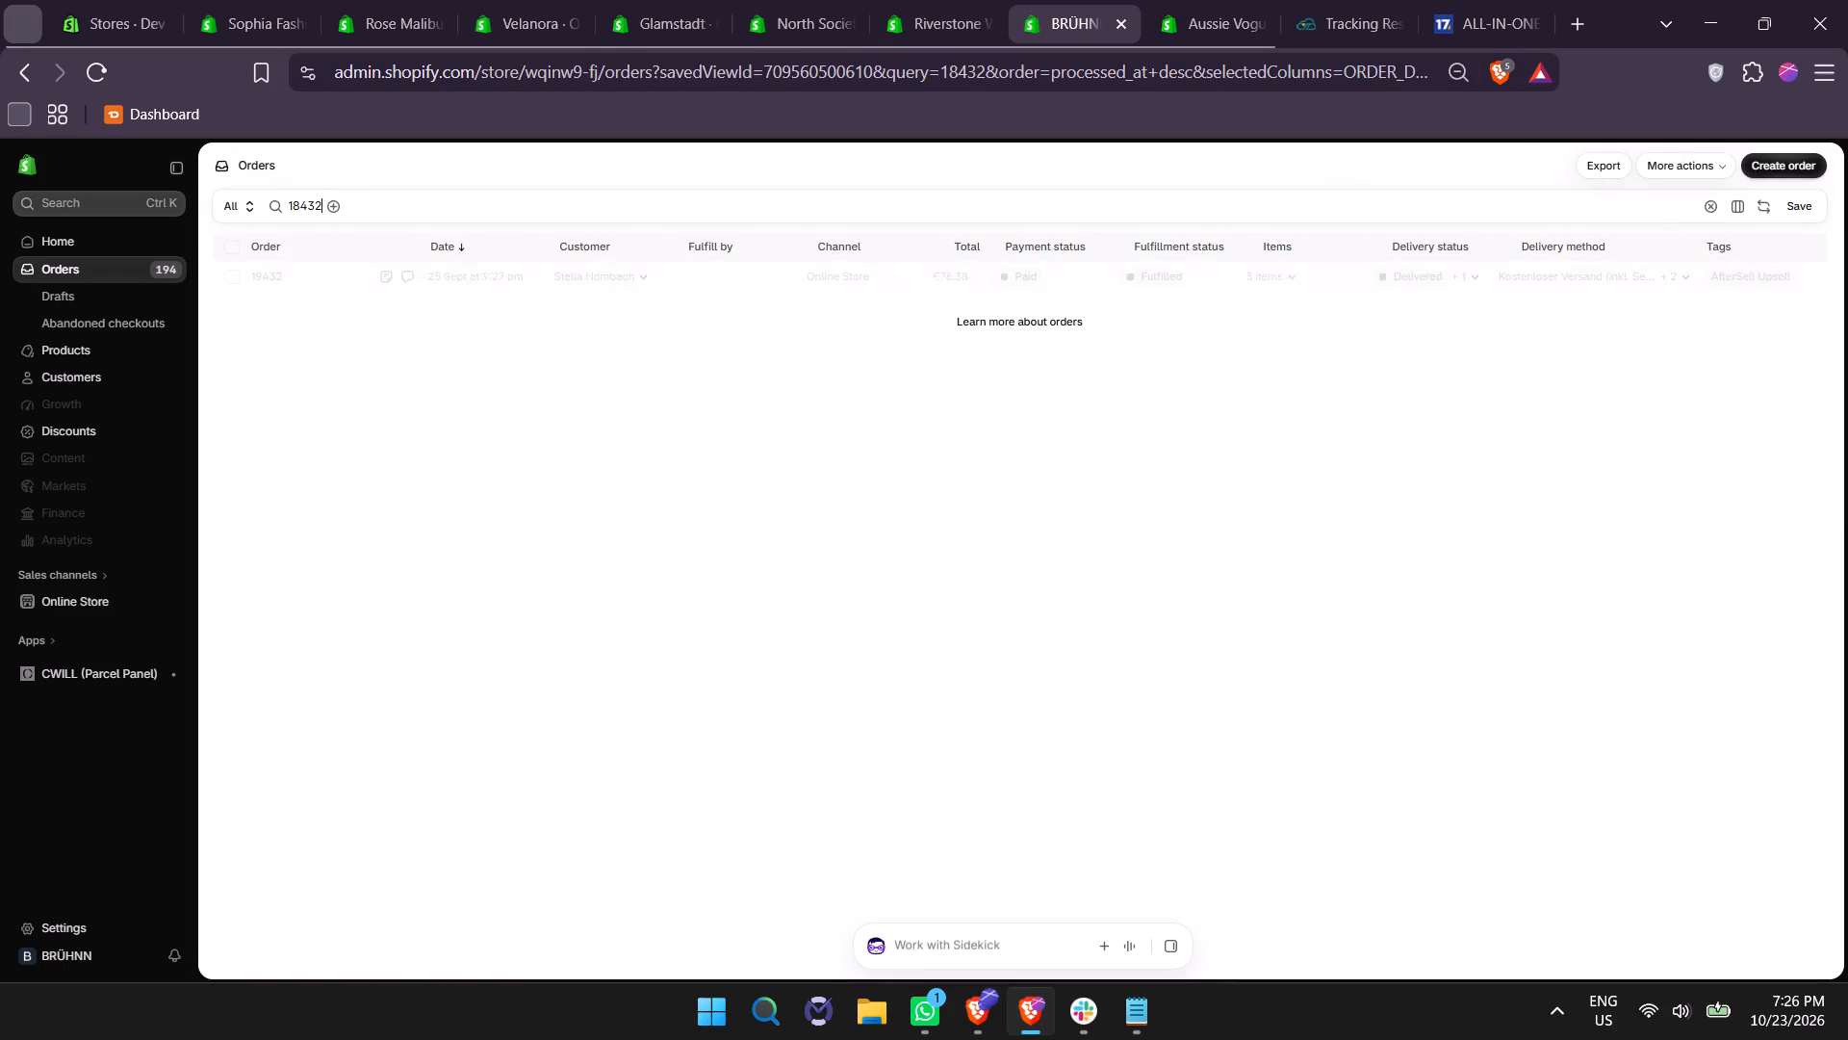
left_click(257, 287)
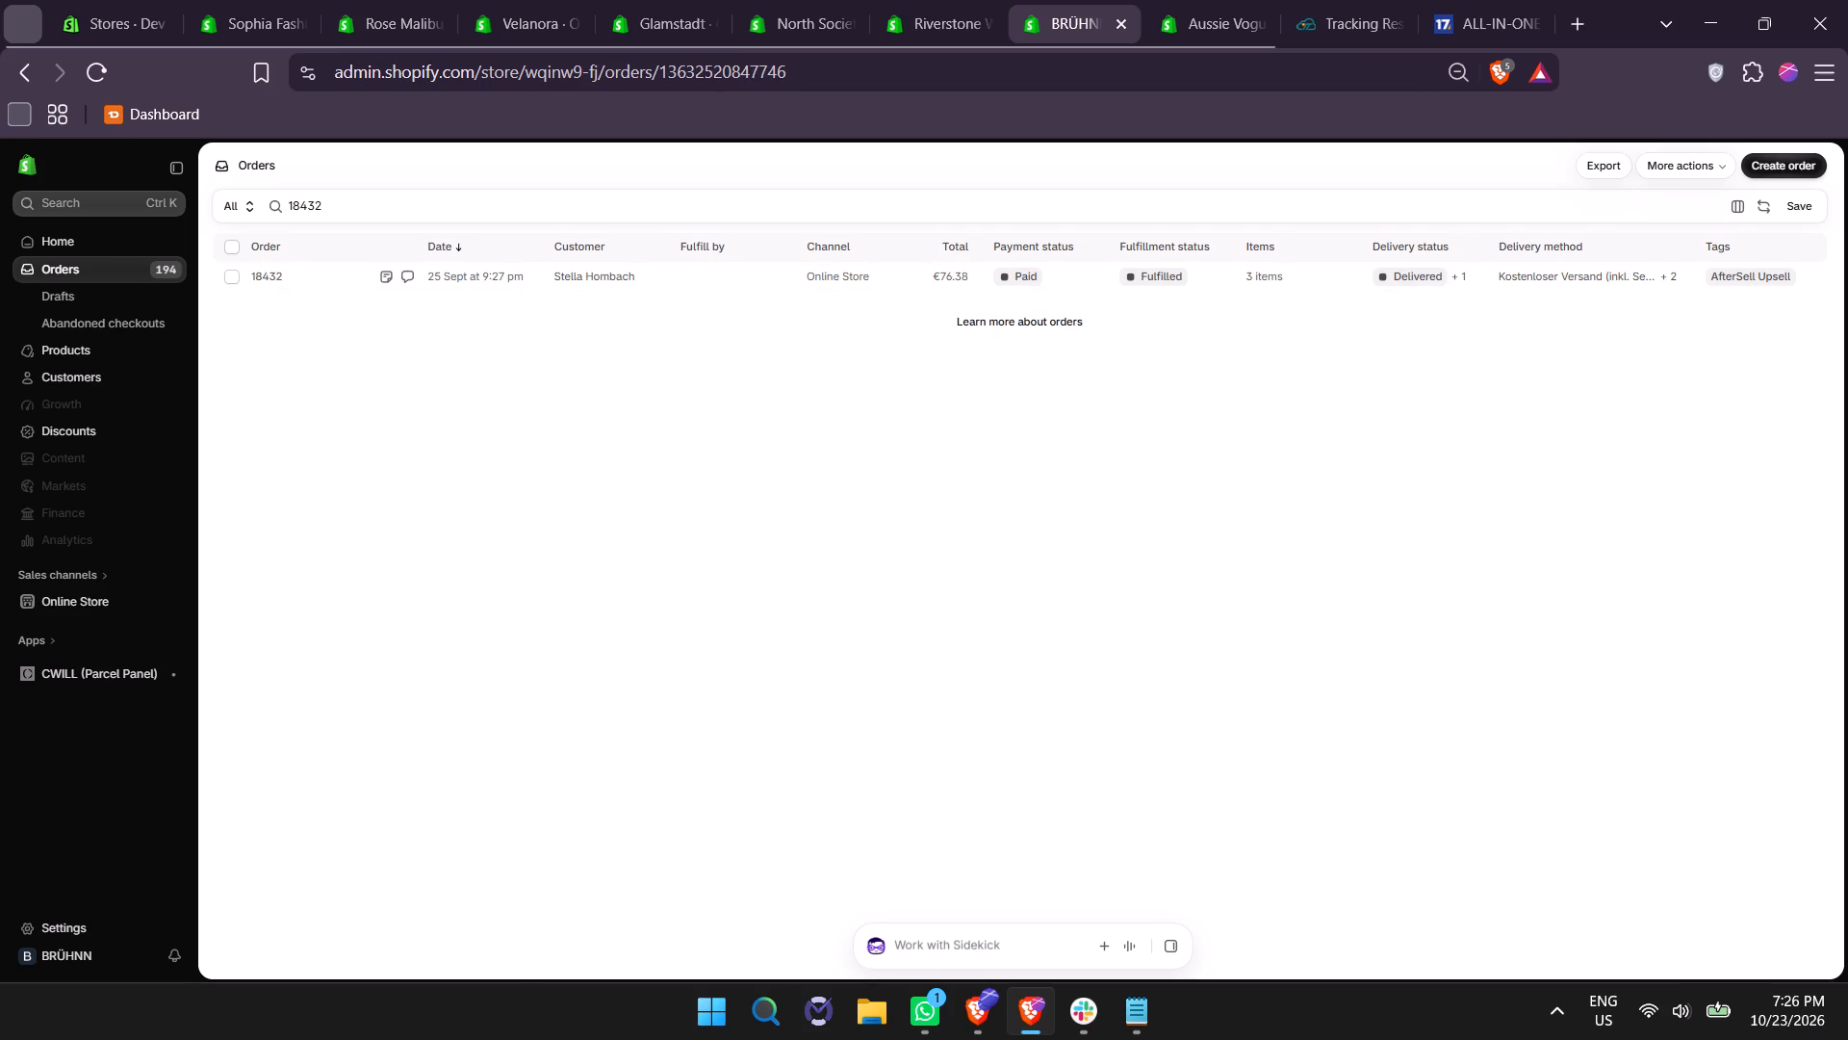
left_click(336, 348)
left_click(349, 361)
left_click(359, 362)
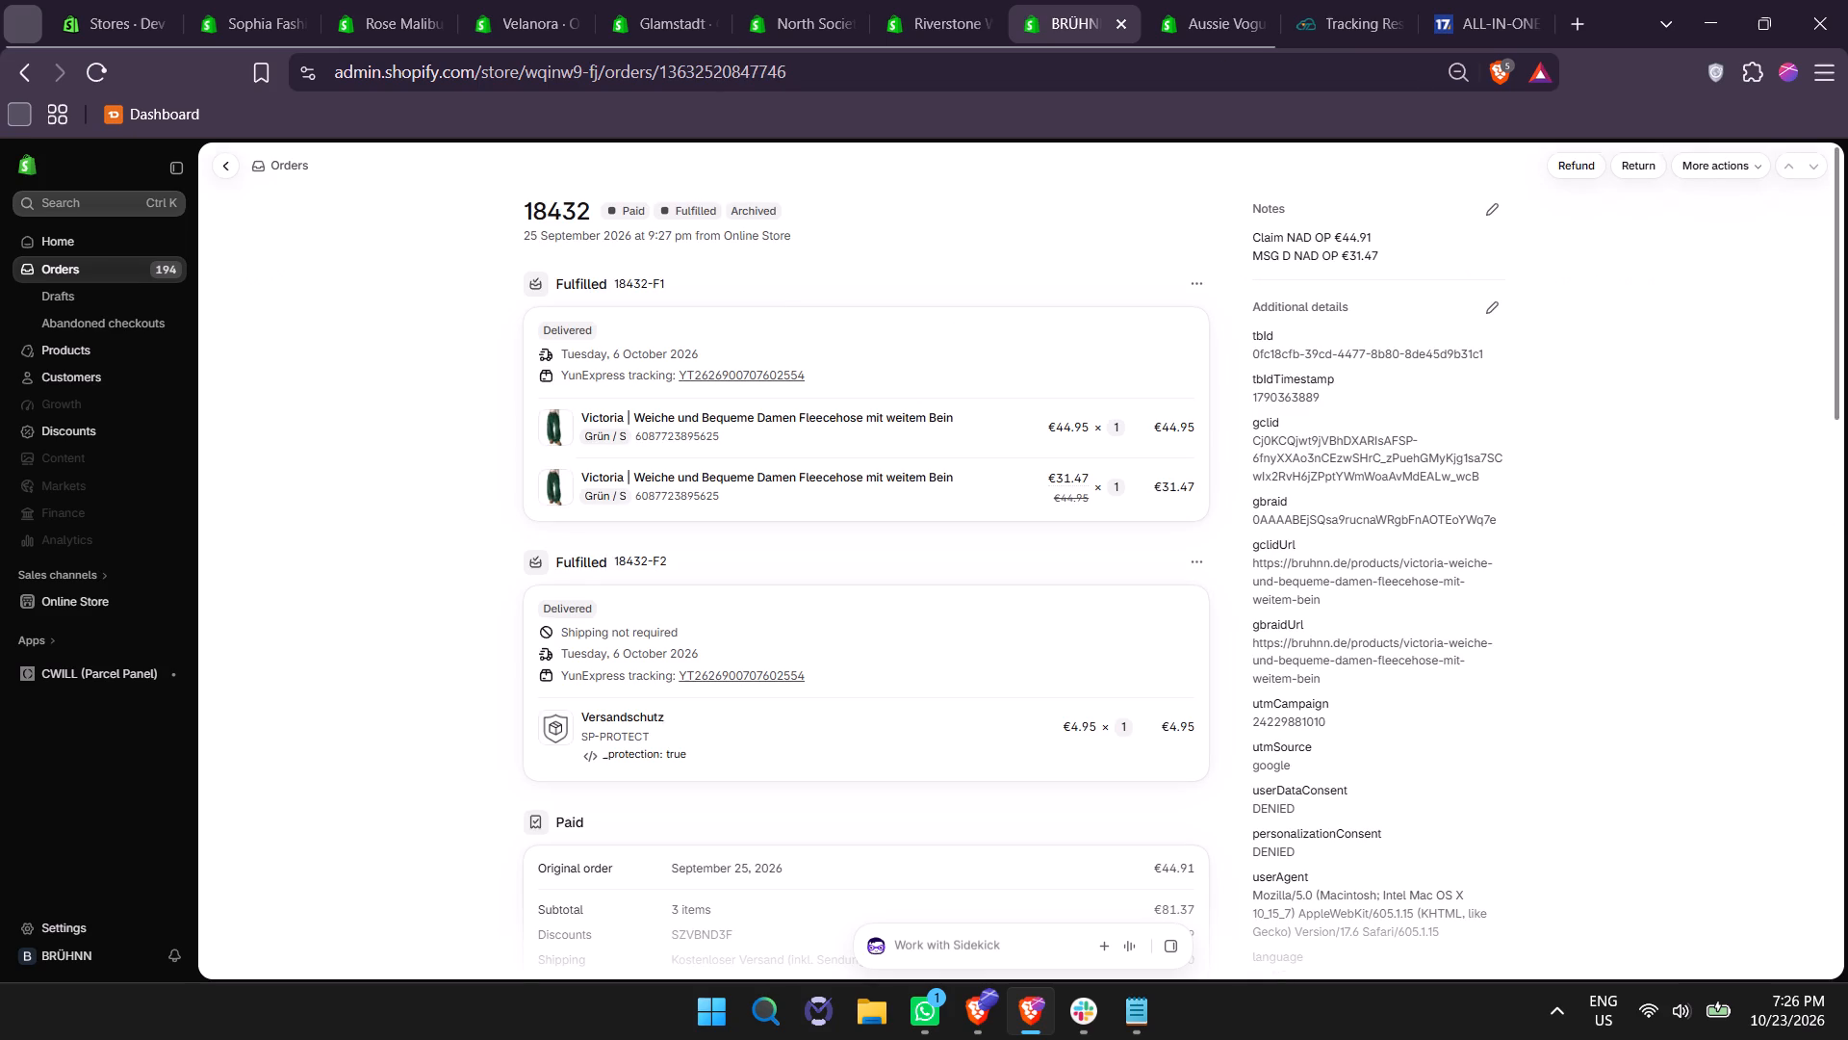
left_click(443, 354)
left_click(431, 362)
left_click(437, 358)
Return to ticket 433617 in the helpdesk and read through the support replies sent on 7 October.
key("alt+Tab")
scroll(471, 470, "down", 9)
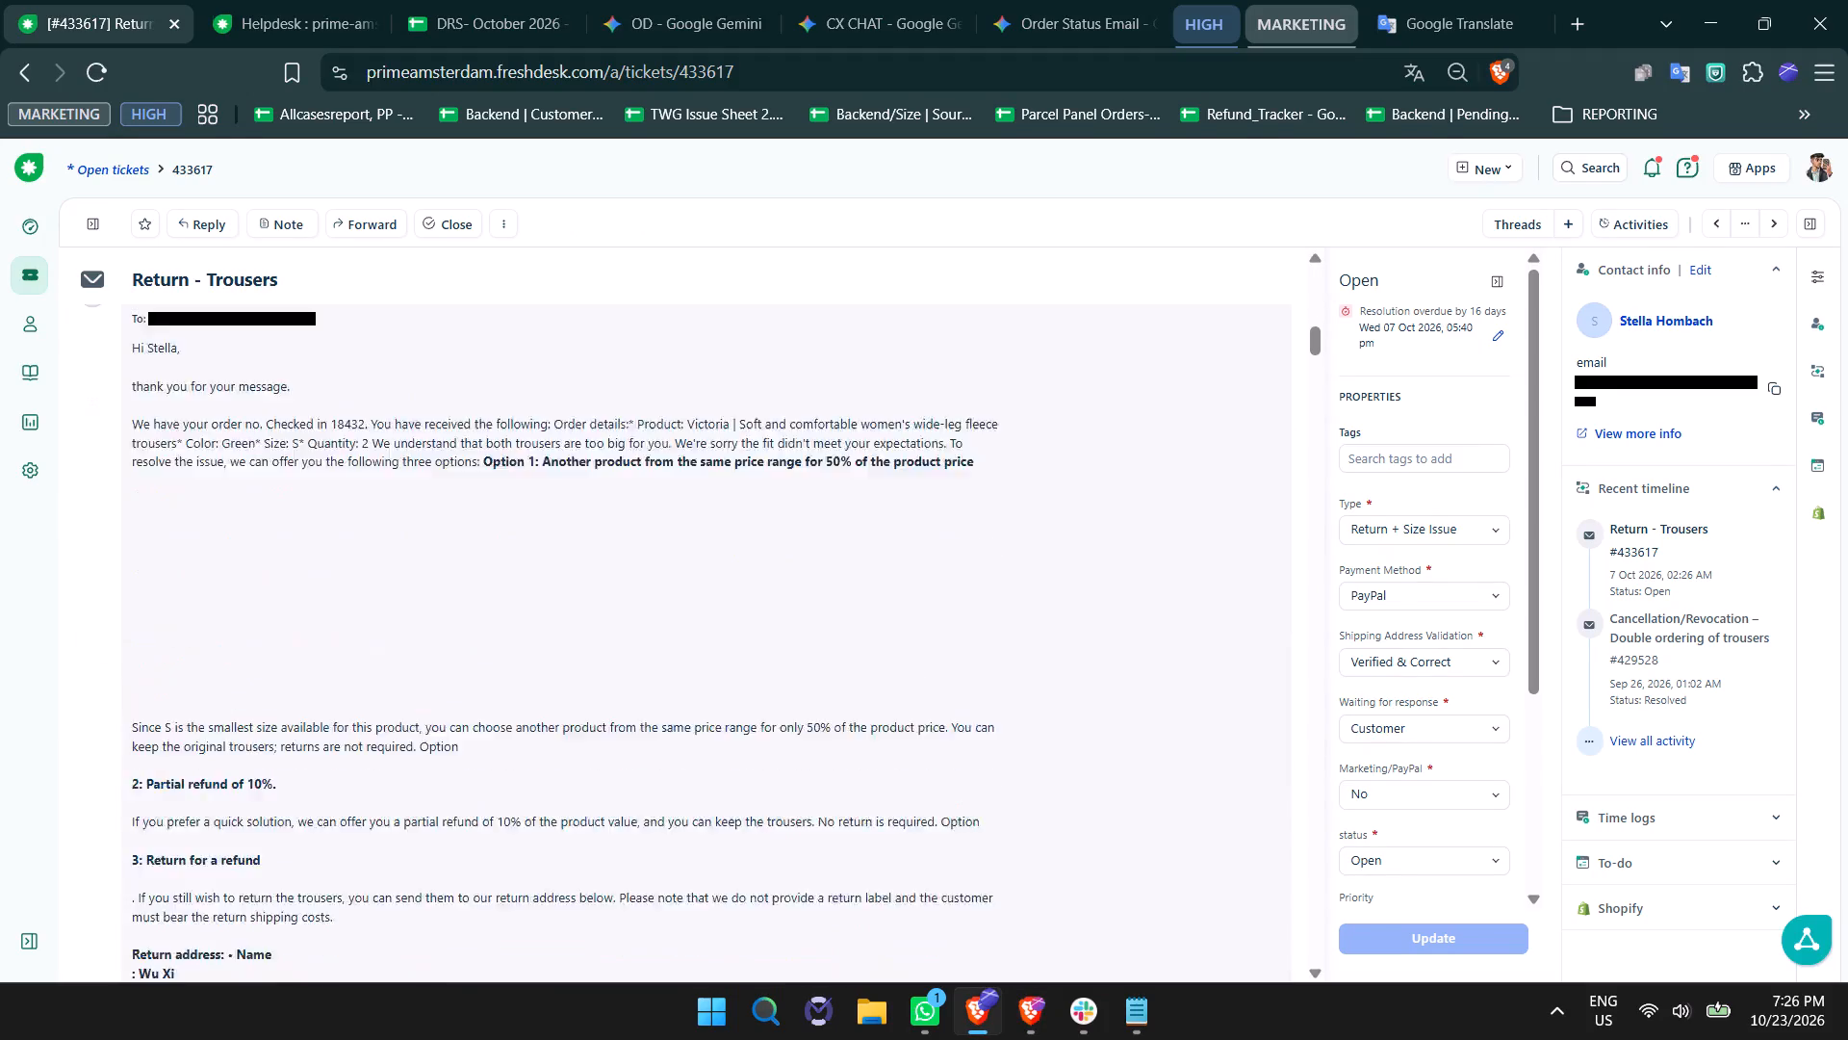
scroll(471, 470, "down", 7)
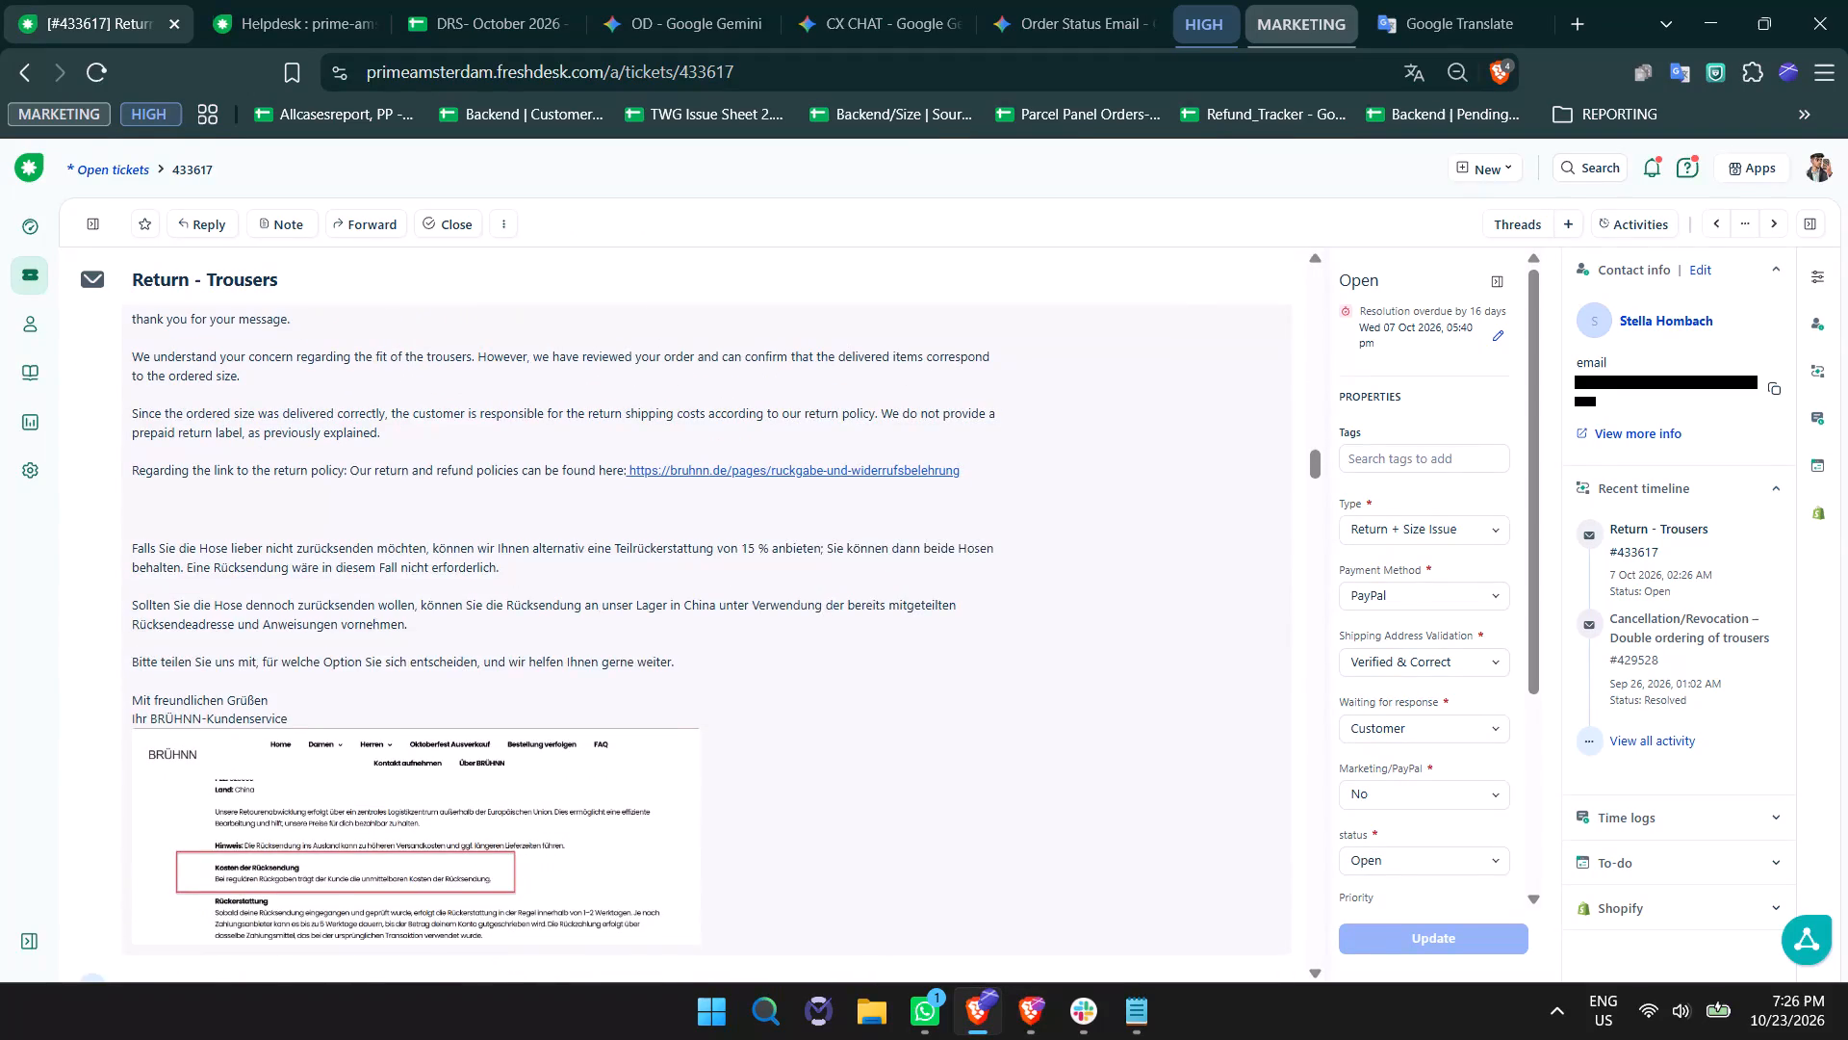
scroll(454, 514, "up", 2)
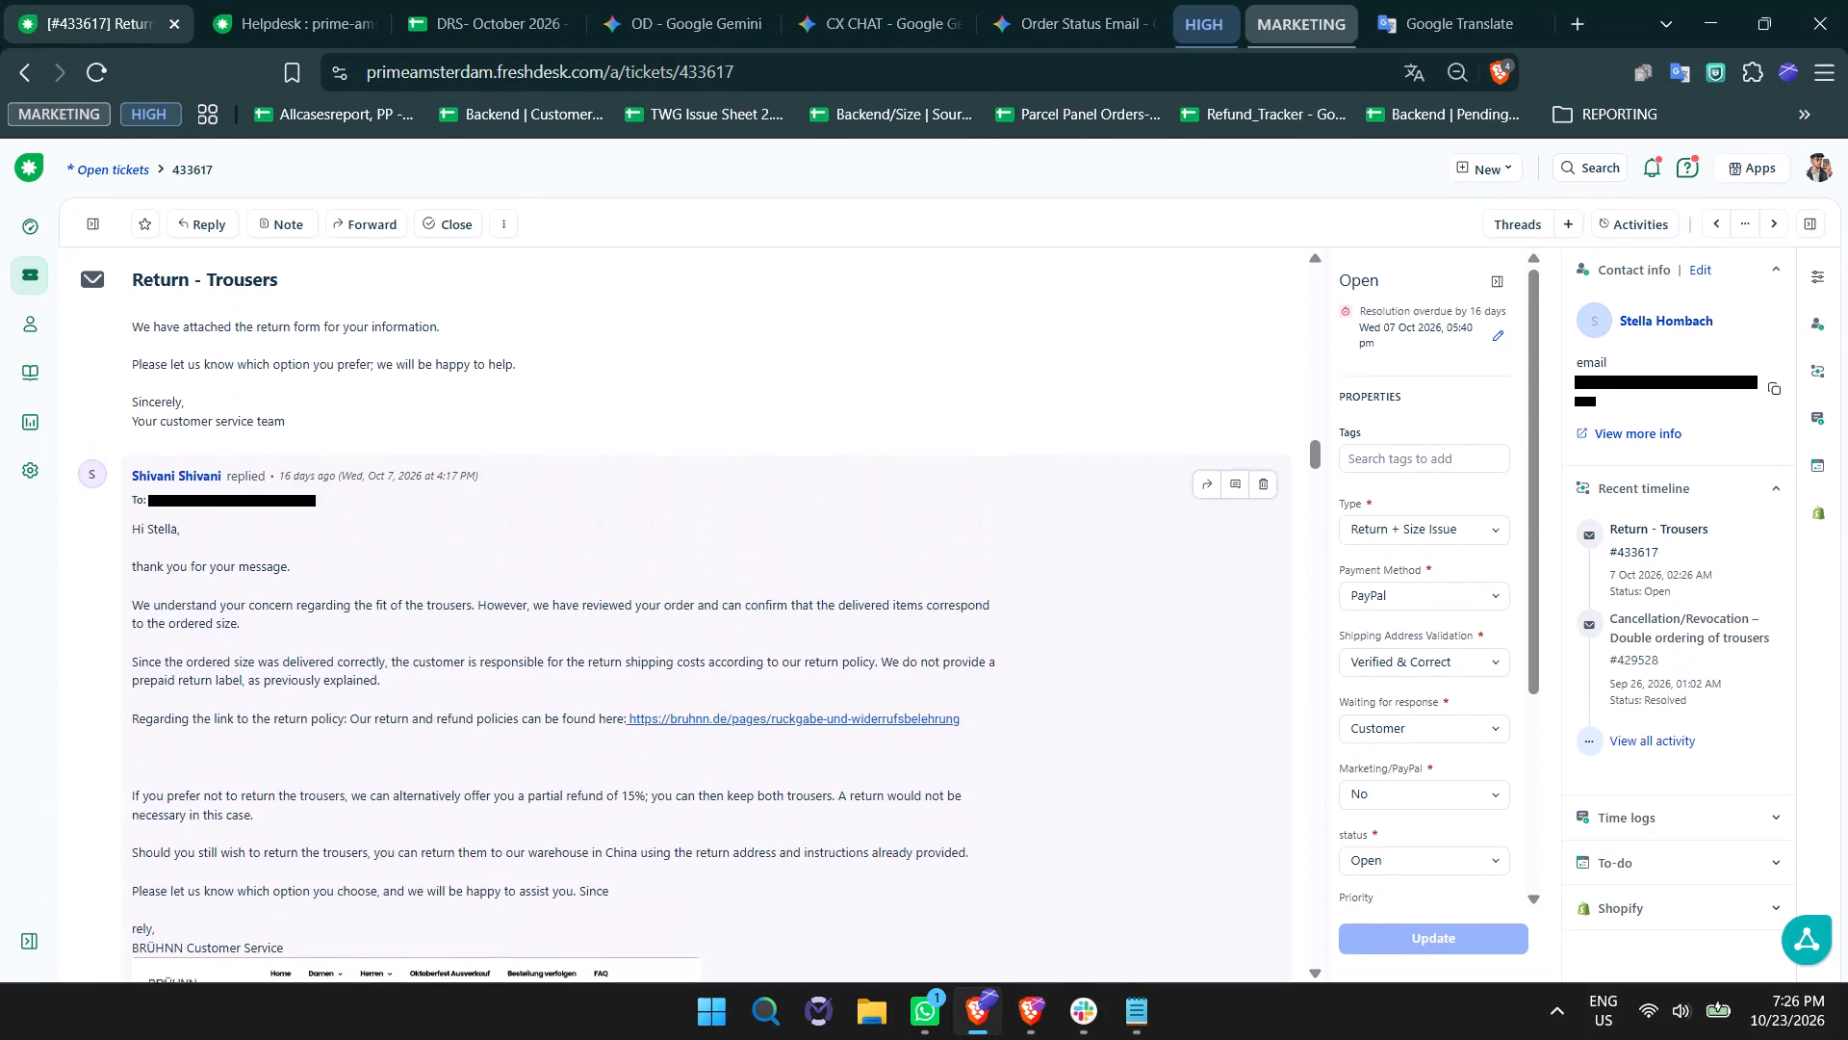
scroll(454, 514, "up", 7)
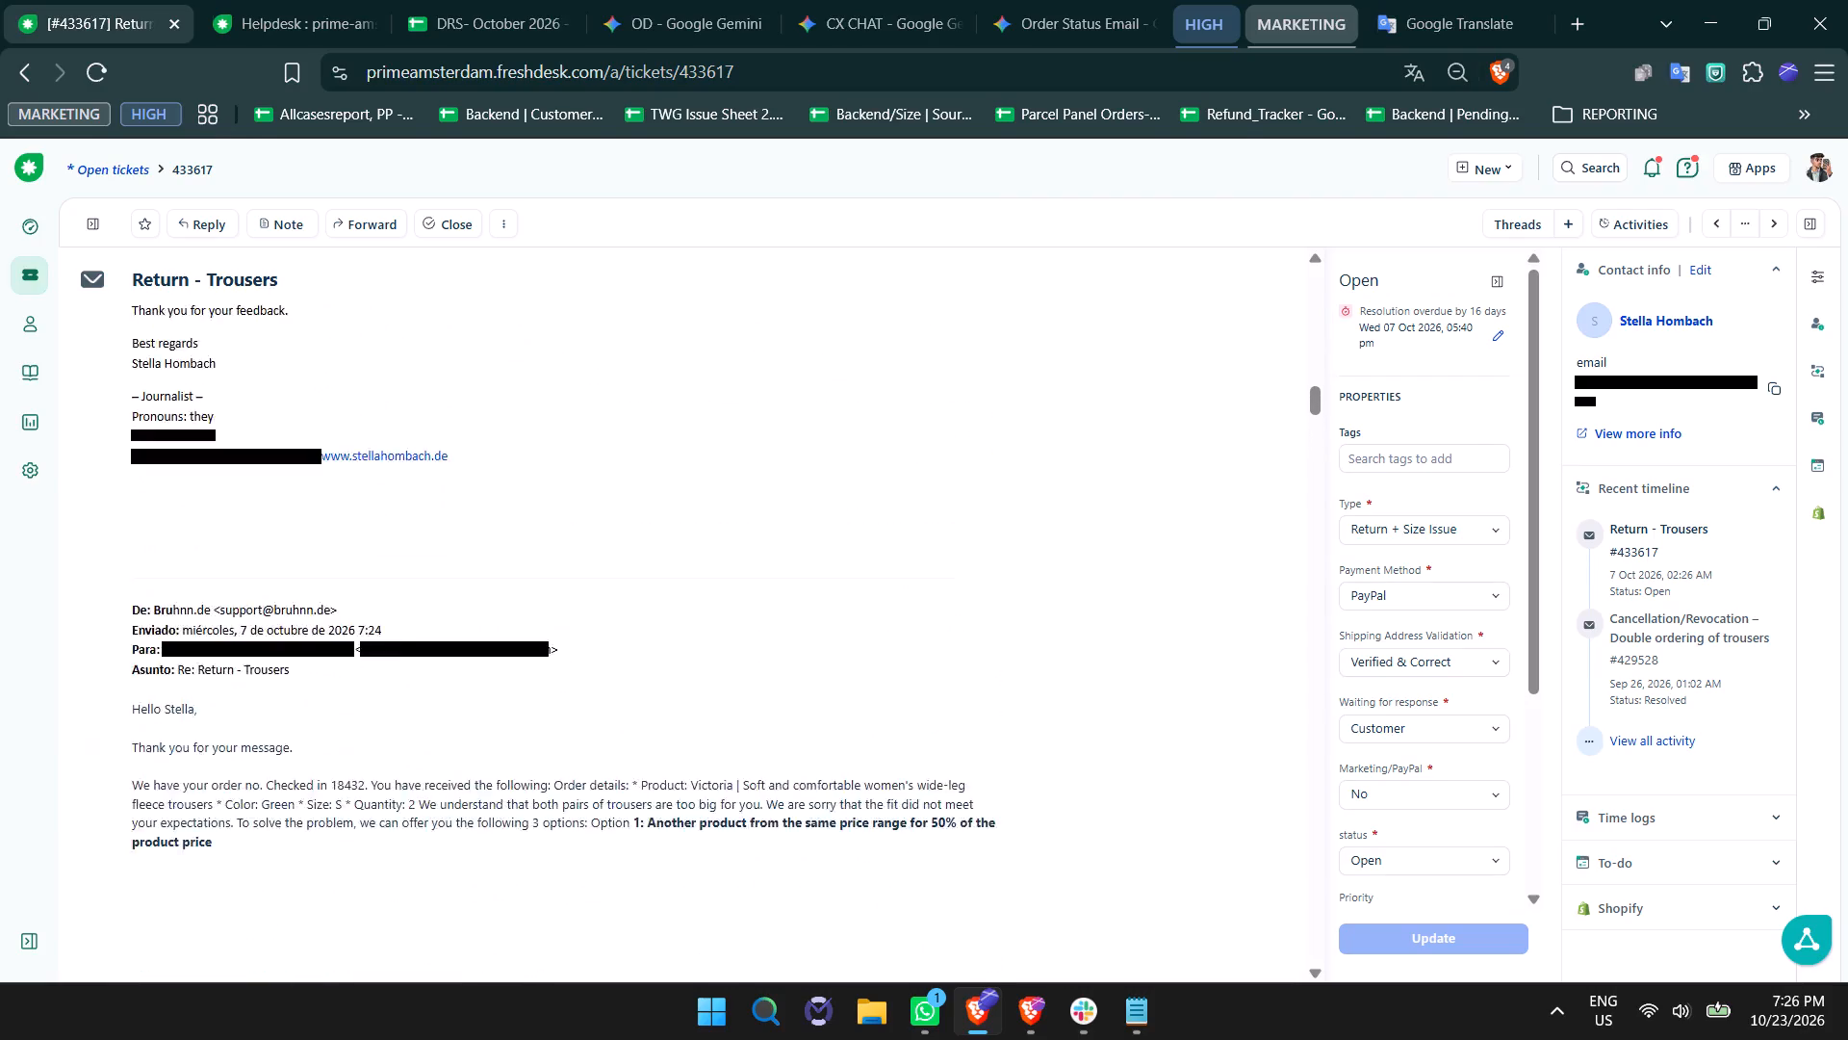
scroll(454, 514, "up", 5)
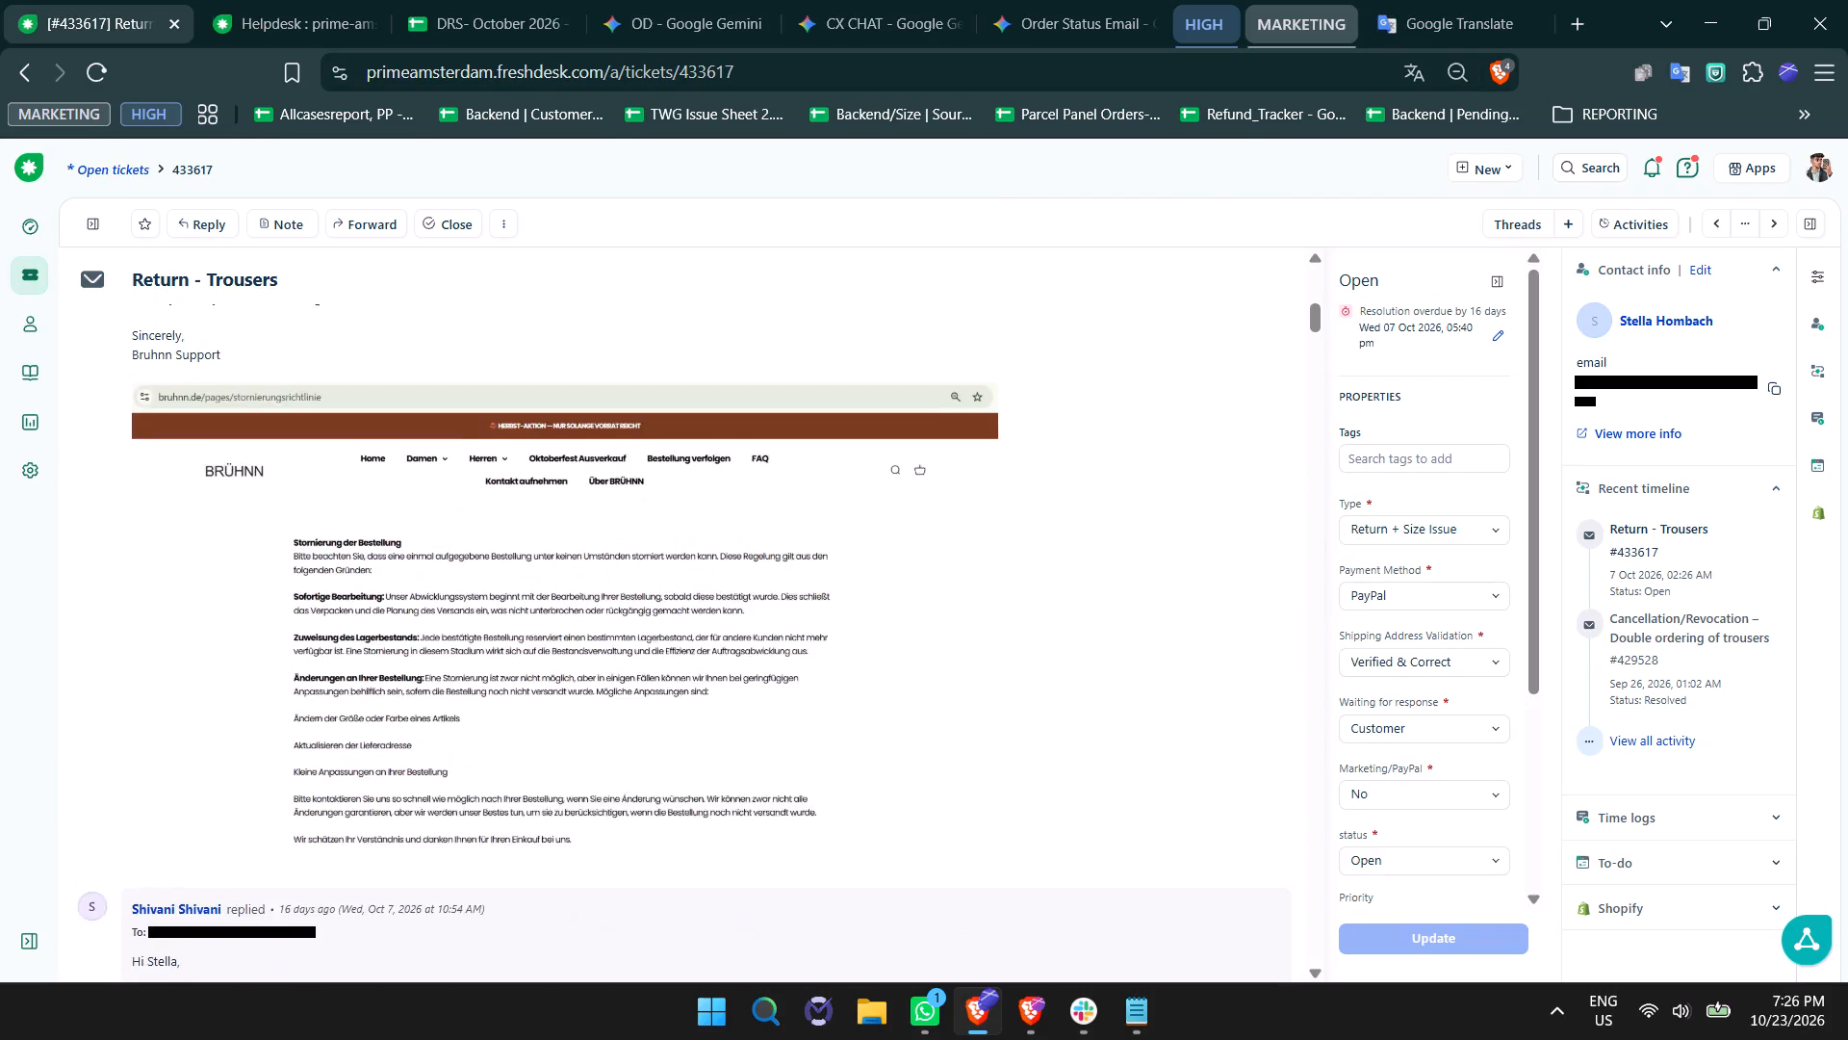
scroll(454, 514, "up", 7)
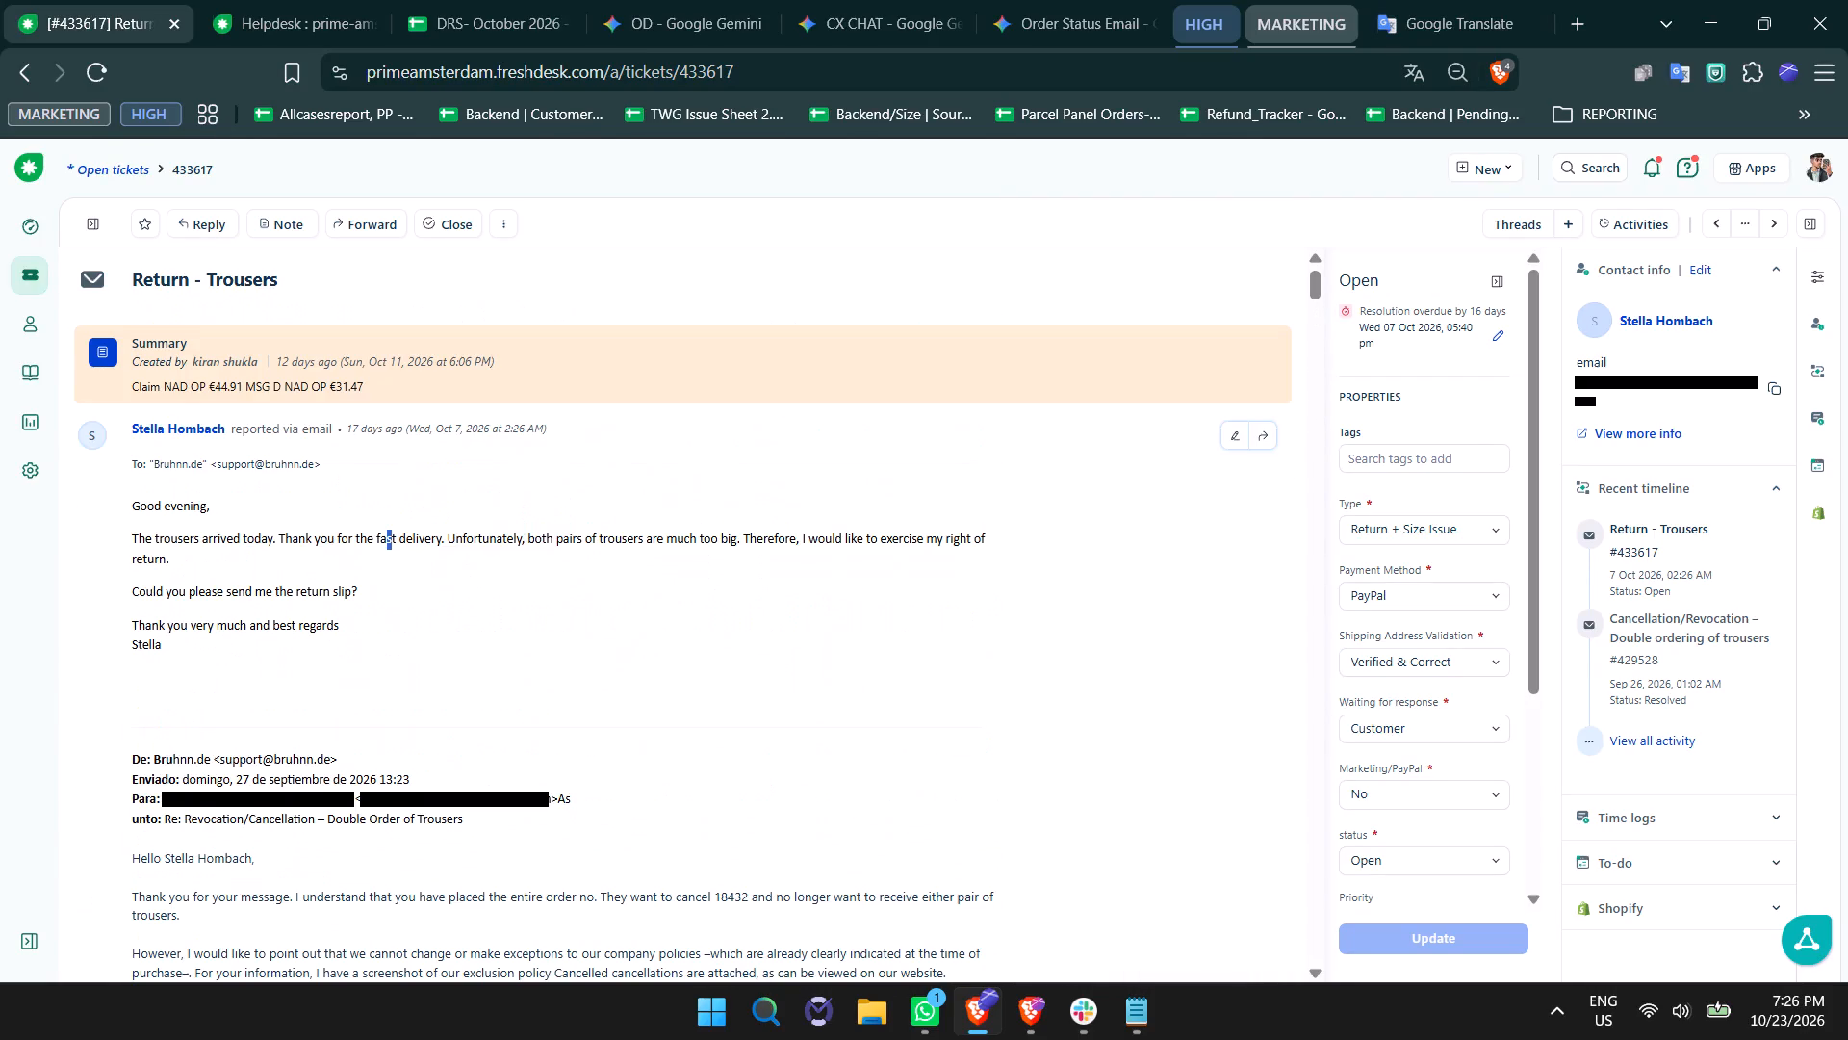
Read the customer's original return request and the quoted September reply about cancelling the order.
triple_click(462, 561)
left_click(462, 559)
left_click(449, 595)
triple_click(383, 606)
left_click(383, 606)
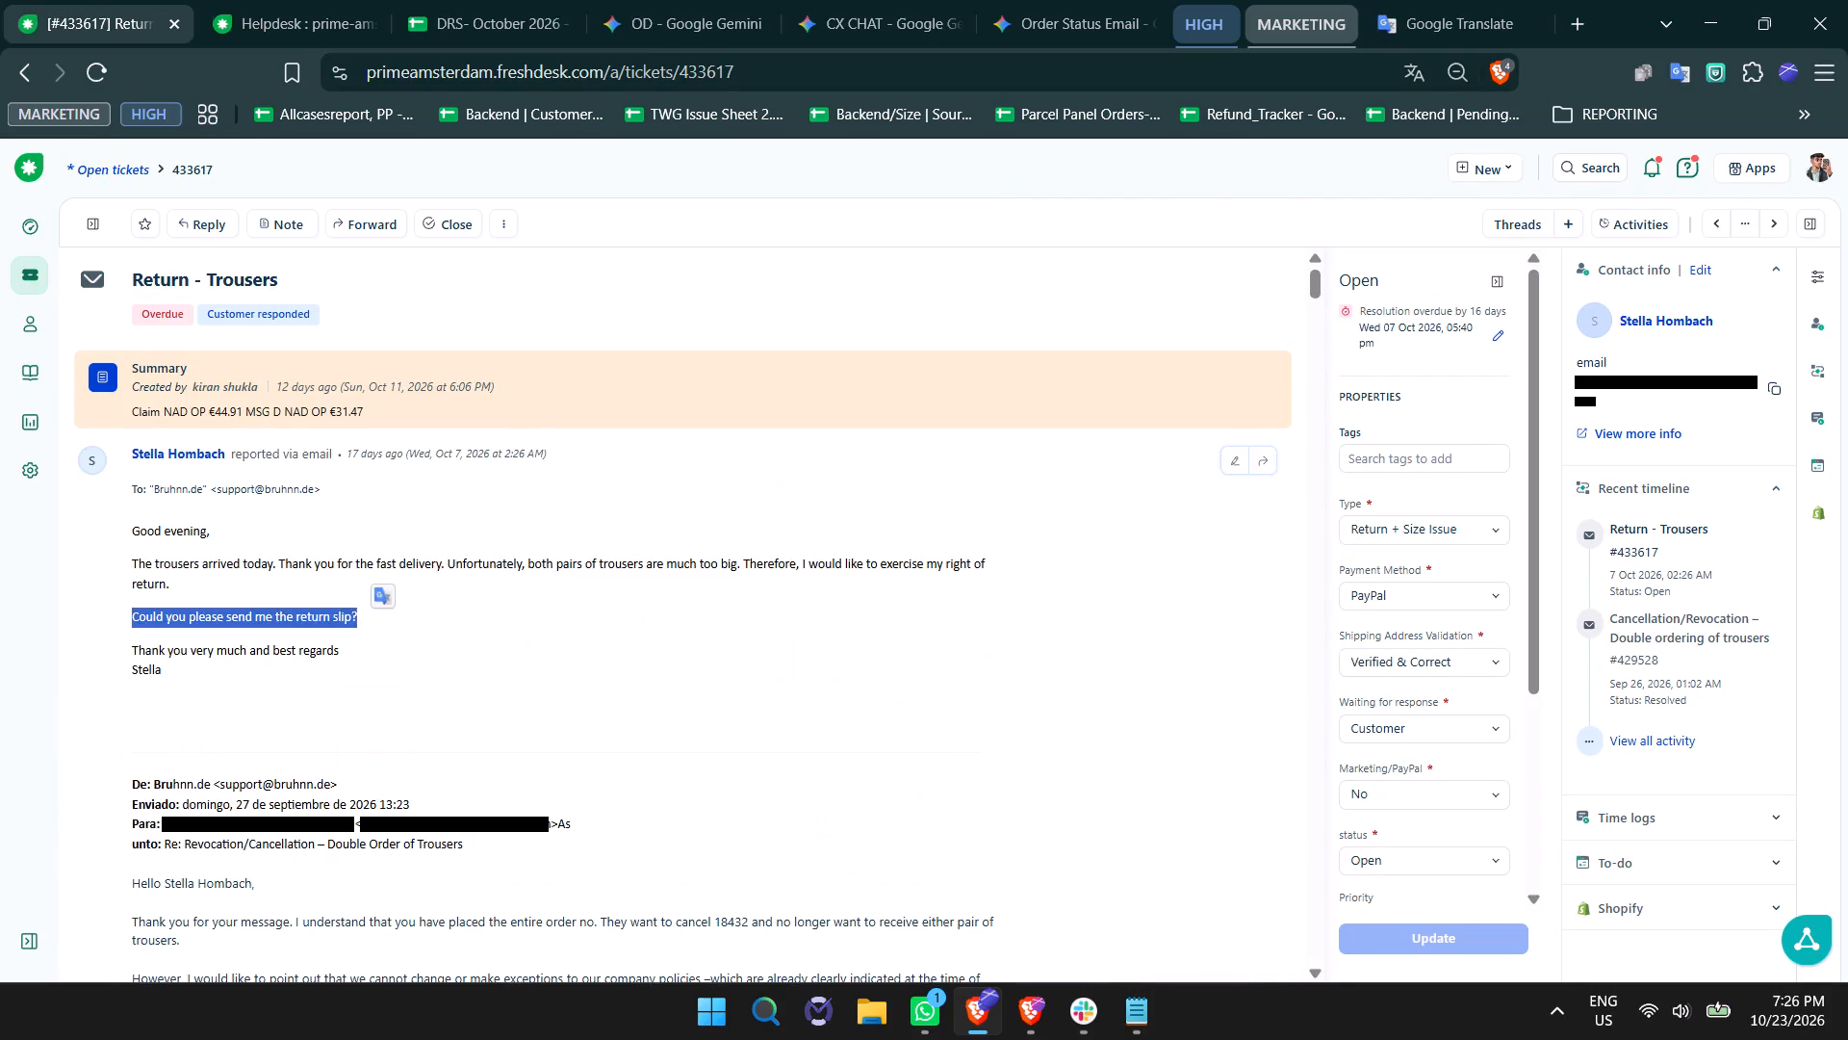
left_click(414, 648)
scroll(415, 649, "down", 2)
left_click(415, 649)
triple_click(415, 649)
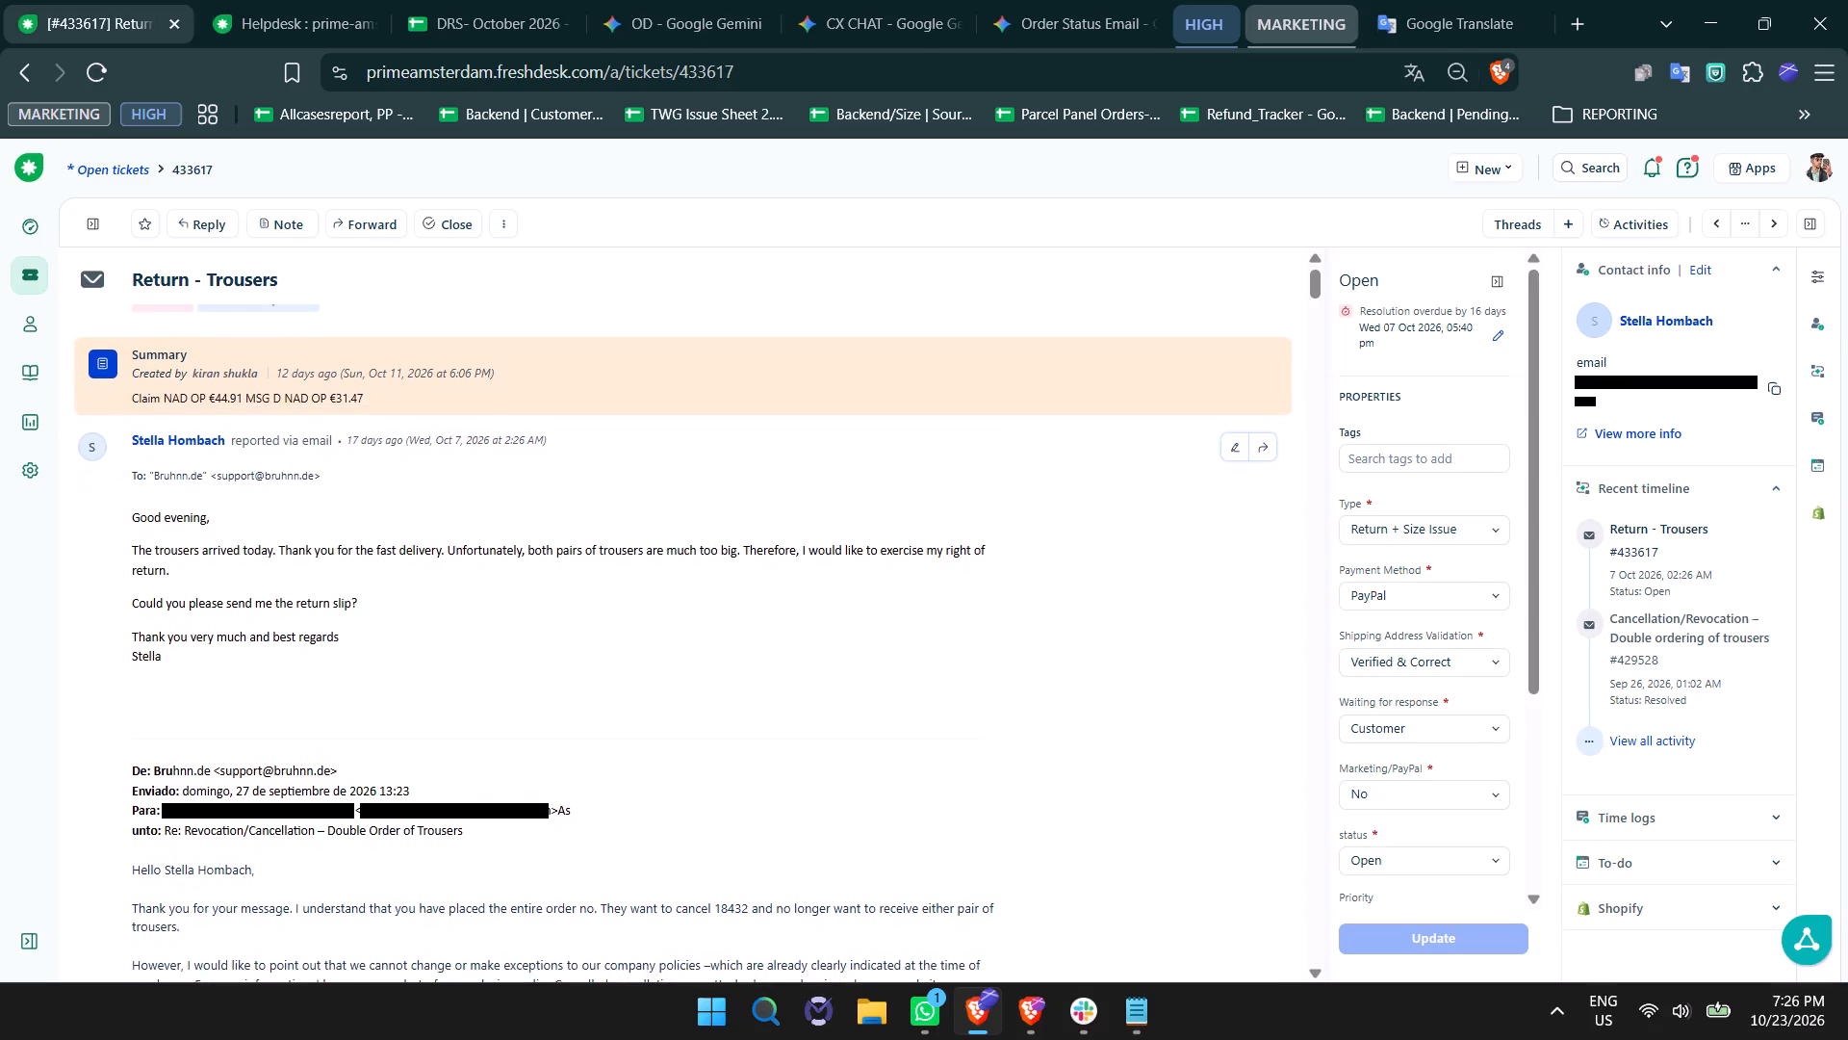
scroll(415, 649, "down", 3)
left_click(423, 676)
left_click(423, 676)
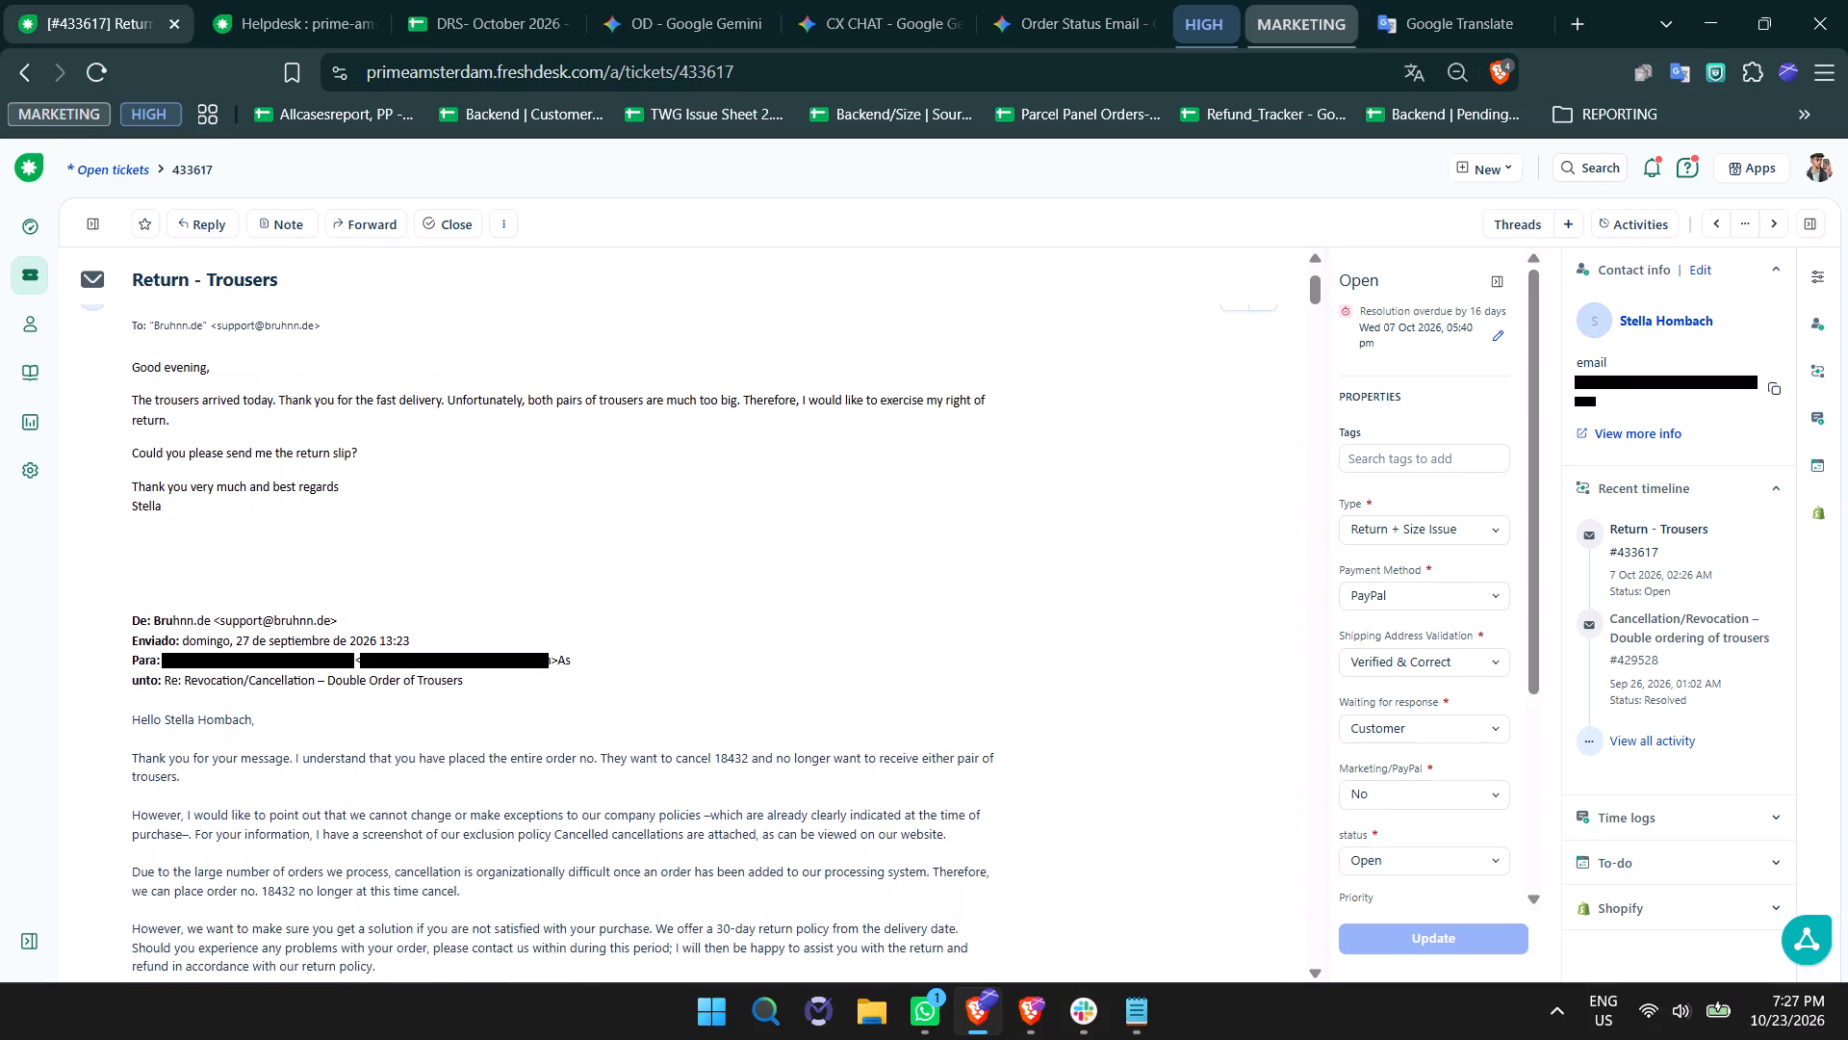
Read the 7 October support reply with its three options and the customer's answer from the same day in ticket 433617.
scroll(487, 669, "down", 5)
double_click(487, 669)
scroll(487, 669, "down", 1)
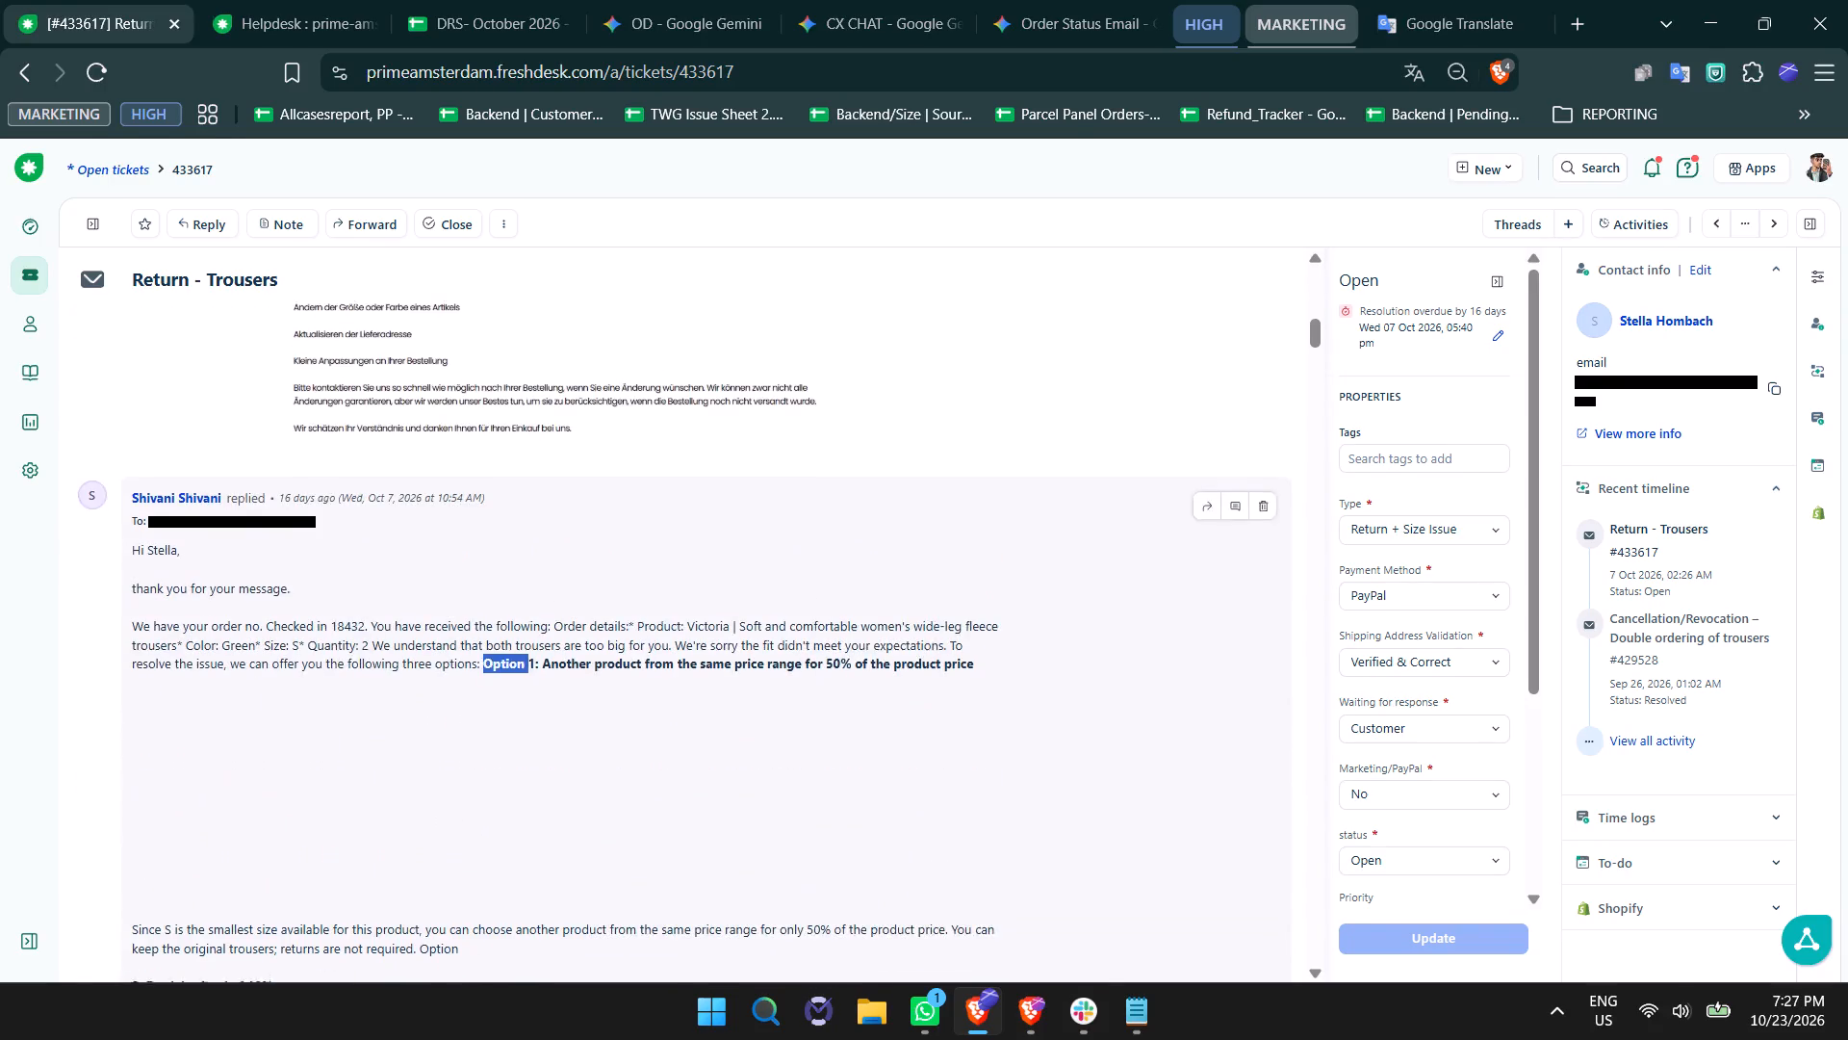
scroll(487, 669, "down", 1)
left_click(487, 669)
left_click(487, 669)
scroll(487, 669, "down", 1)
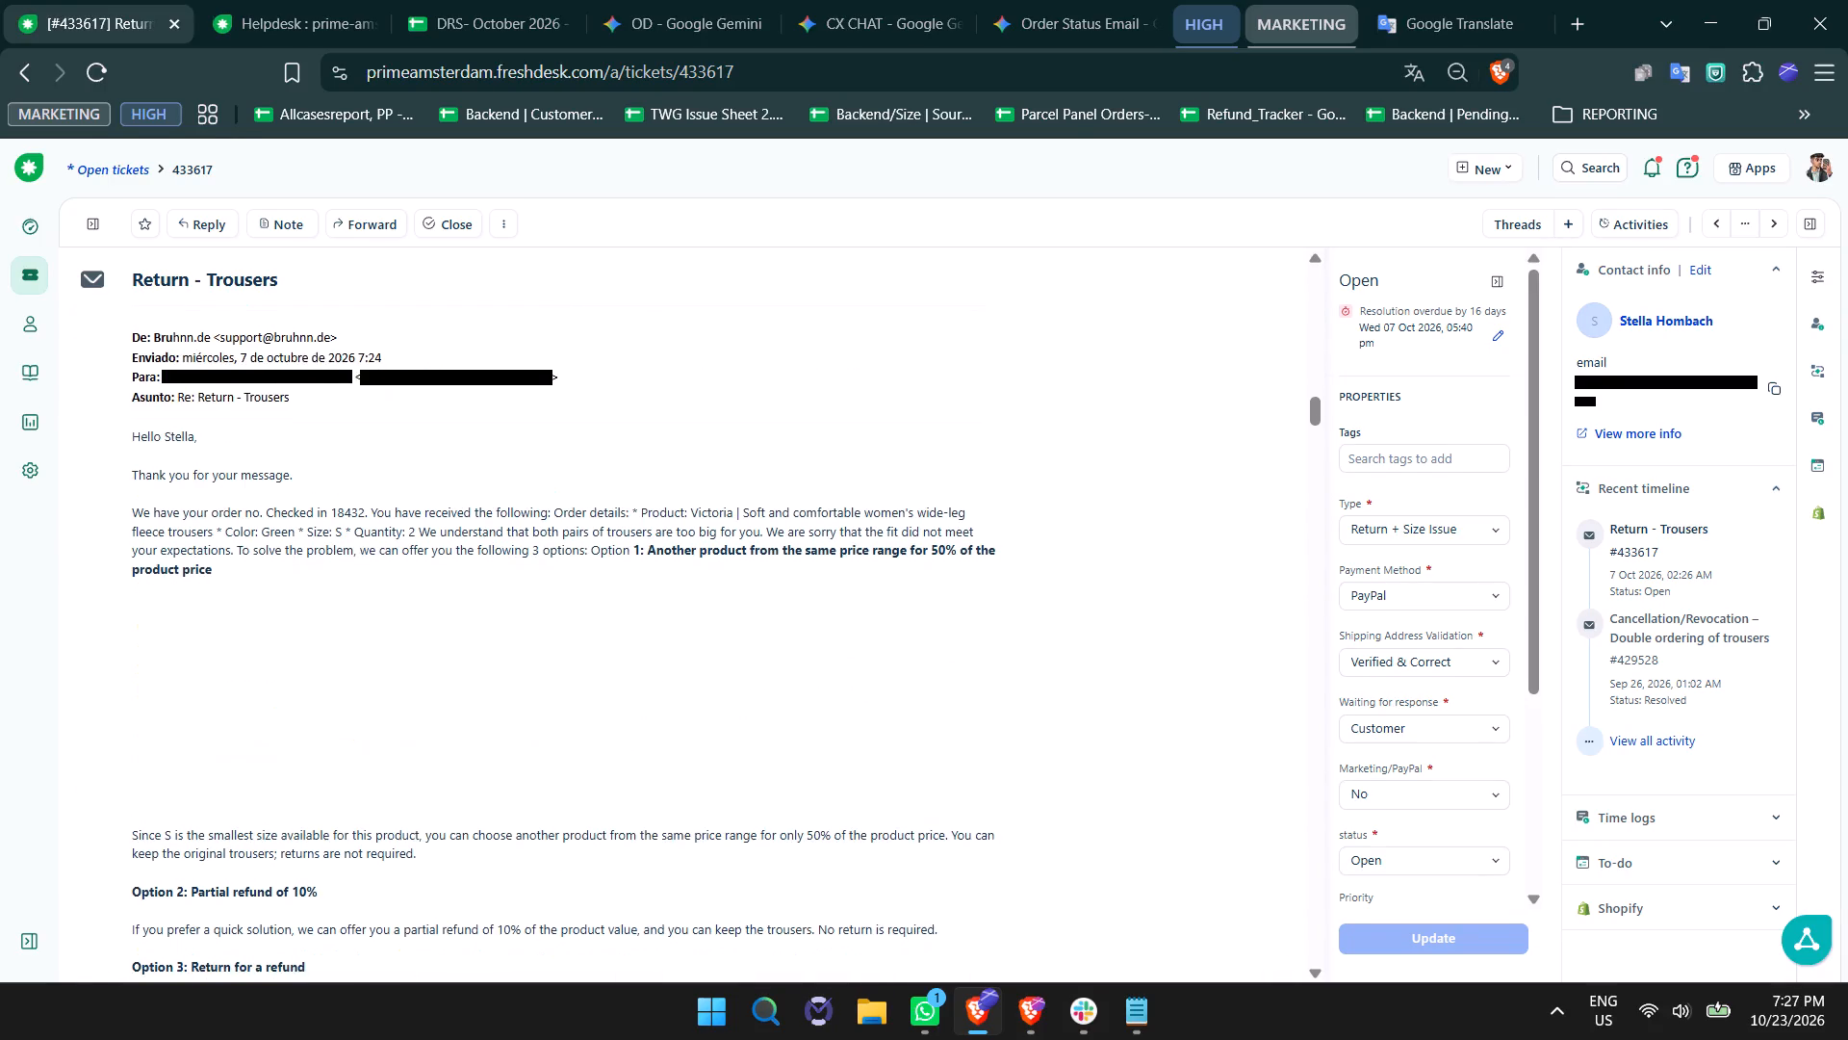
scroll(487, 669, "up", 3)
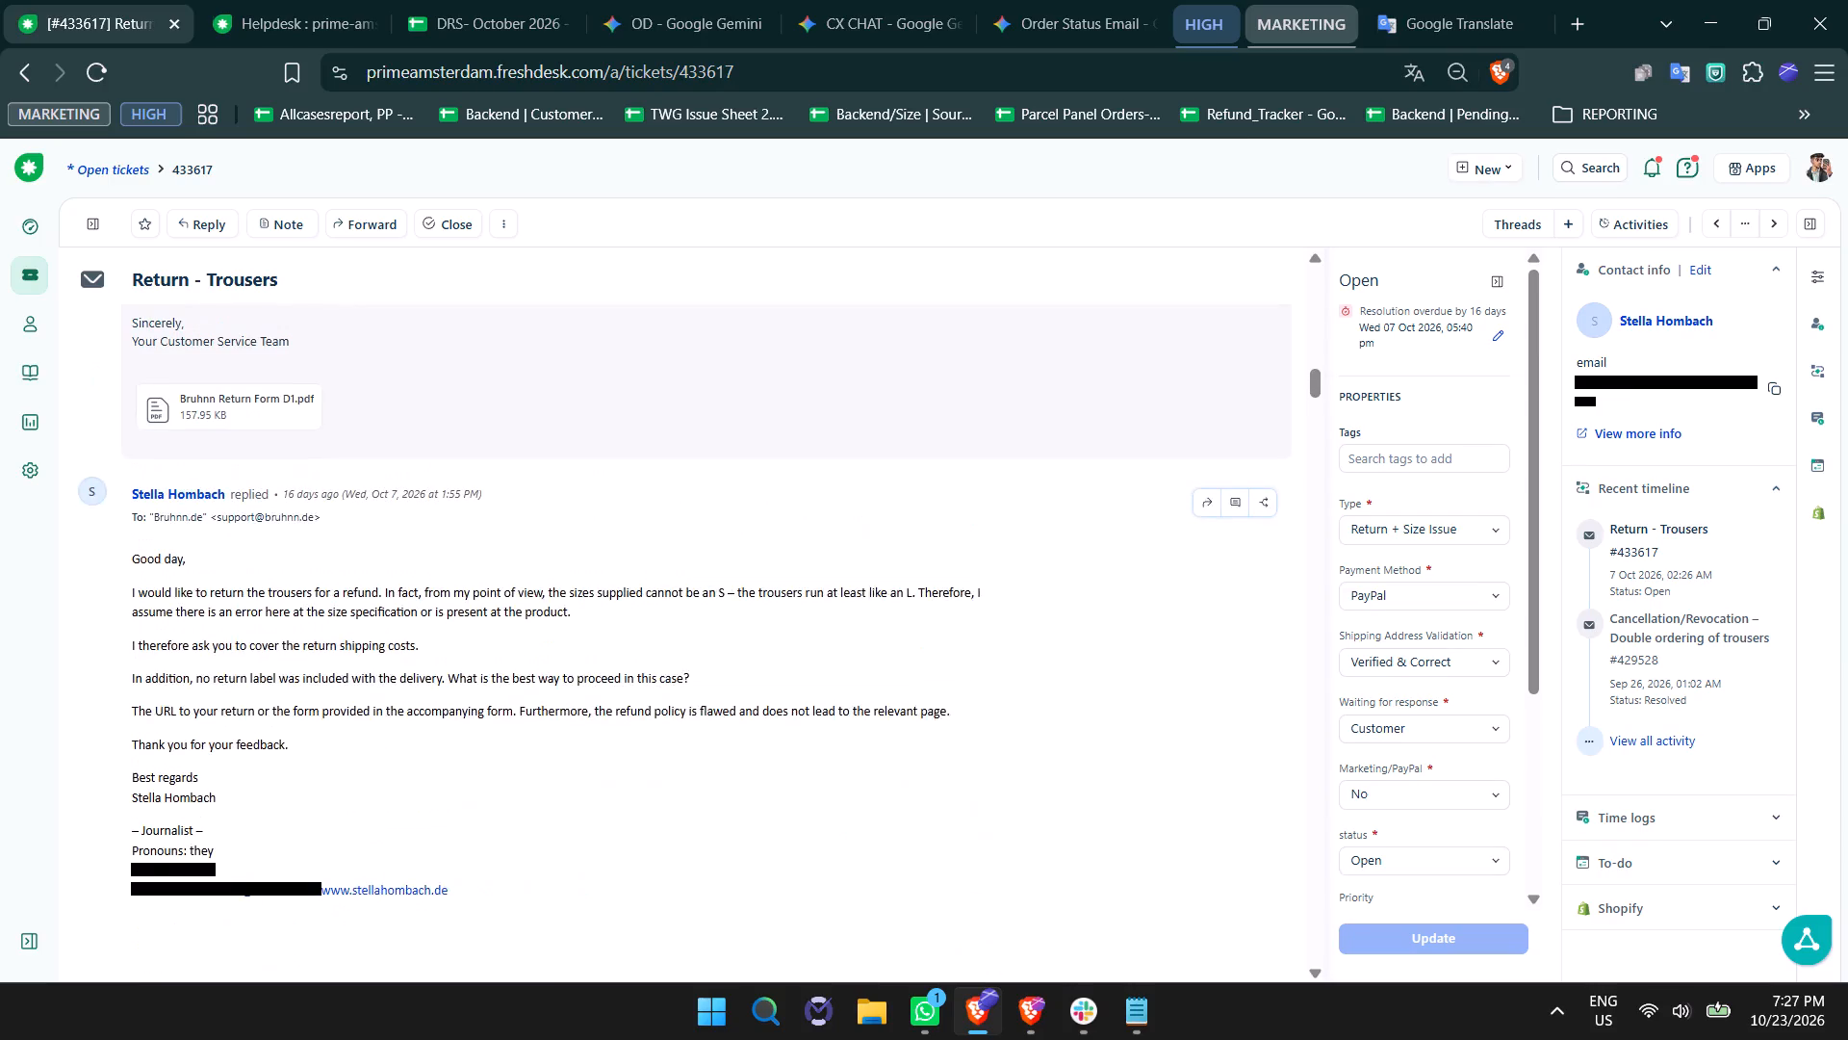
double_click(487, 669)
scroll(487, 669, "up", 1)
left_click(487, 669)
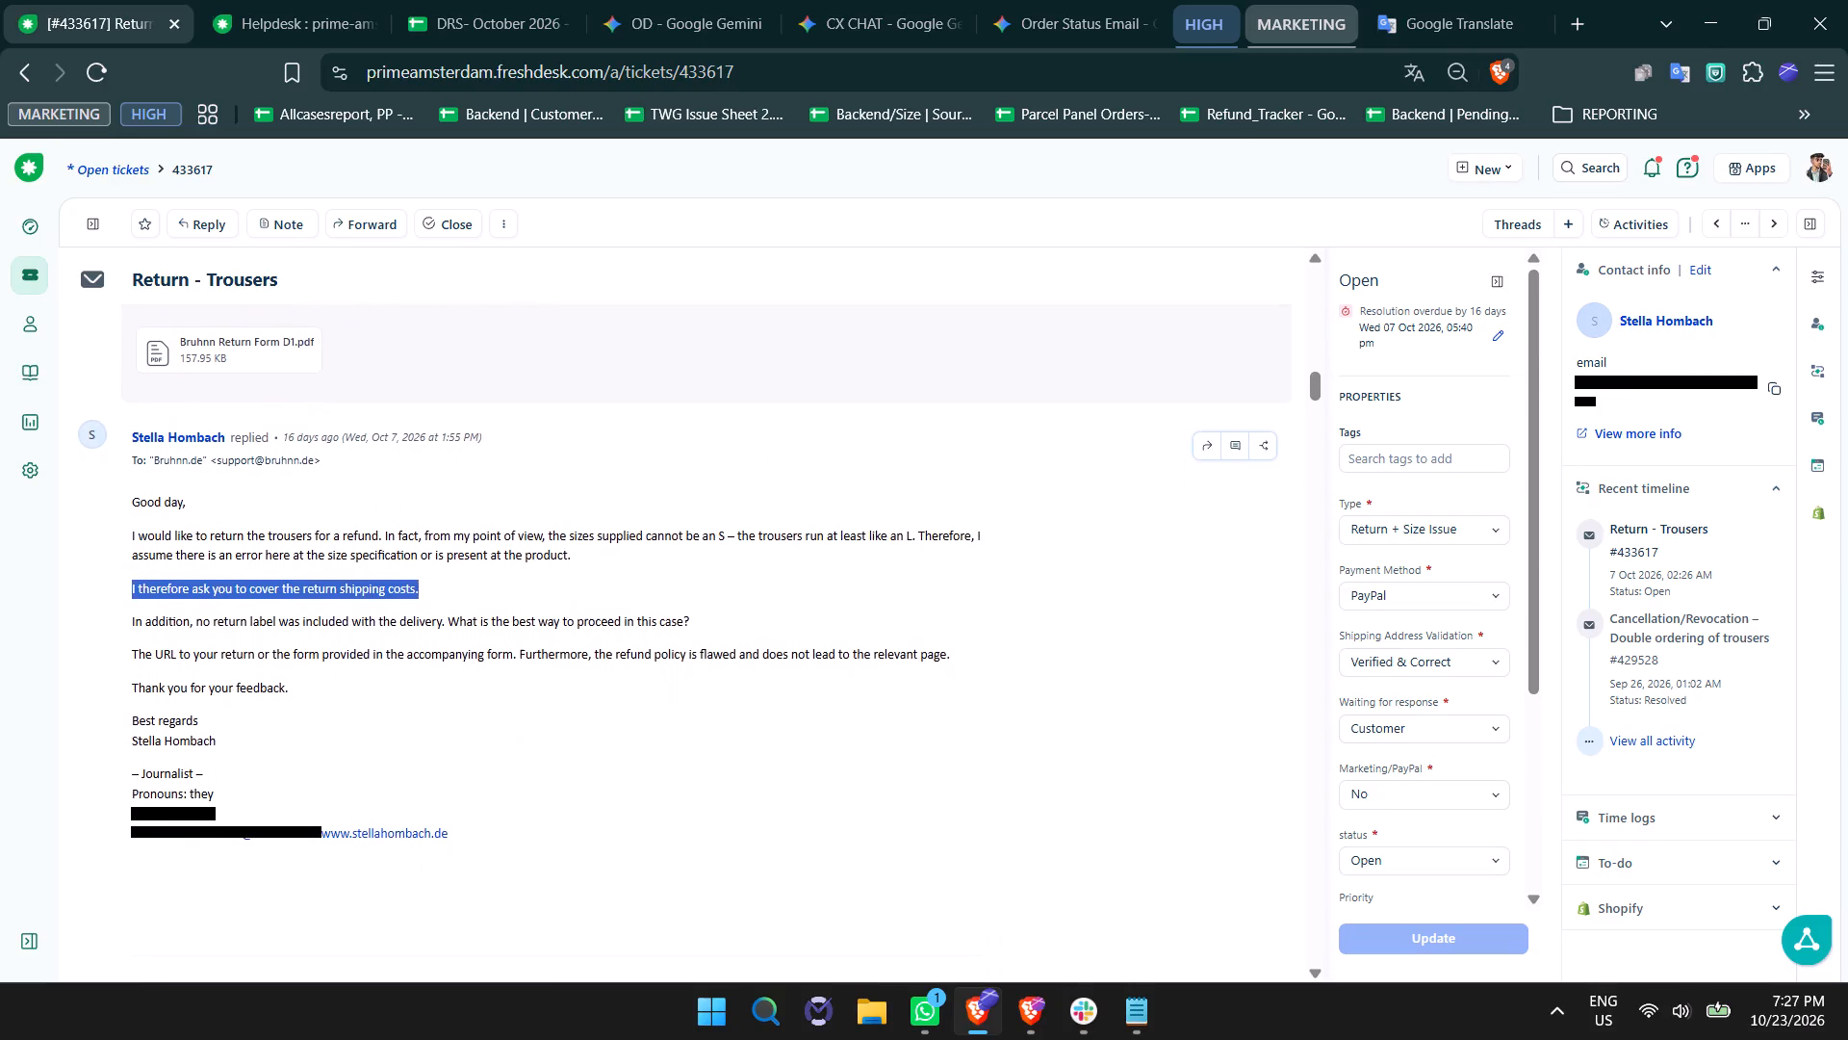
scroll(497, 657, "up", 1)
triple_click(491, 649)
left_click(491, 649)
scroll(491, 649, "down", 1)
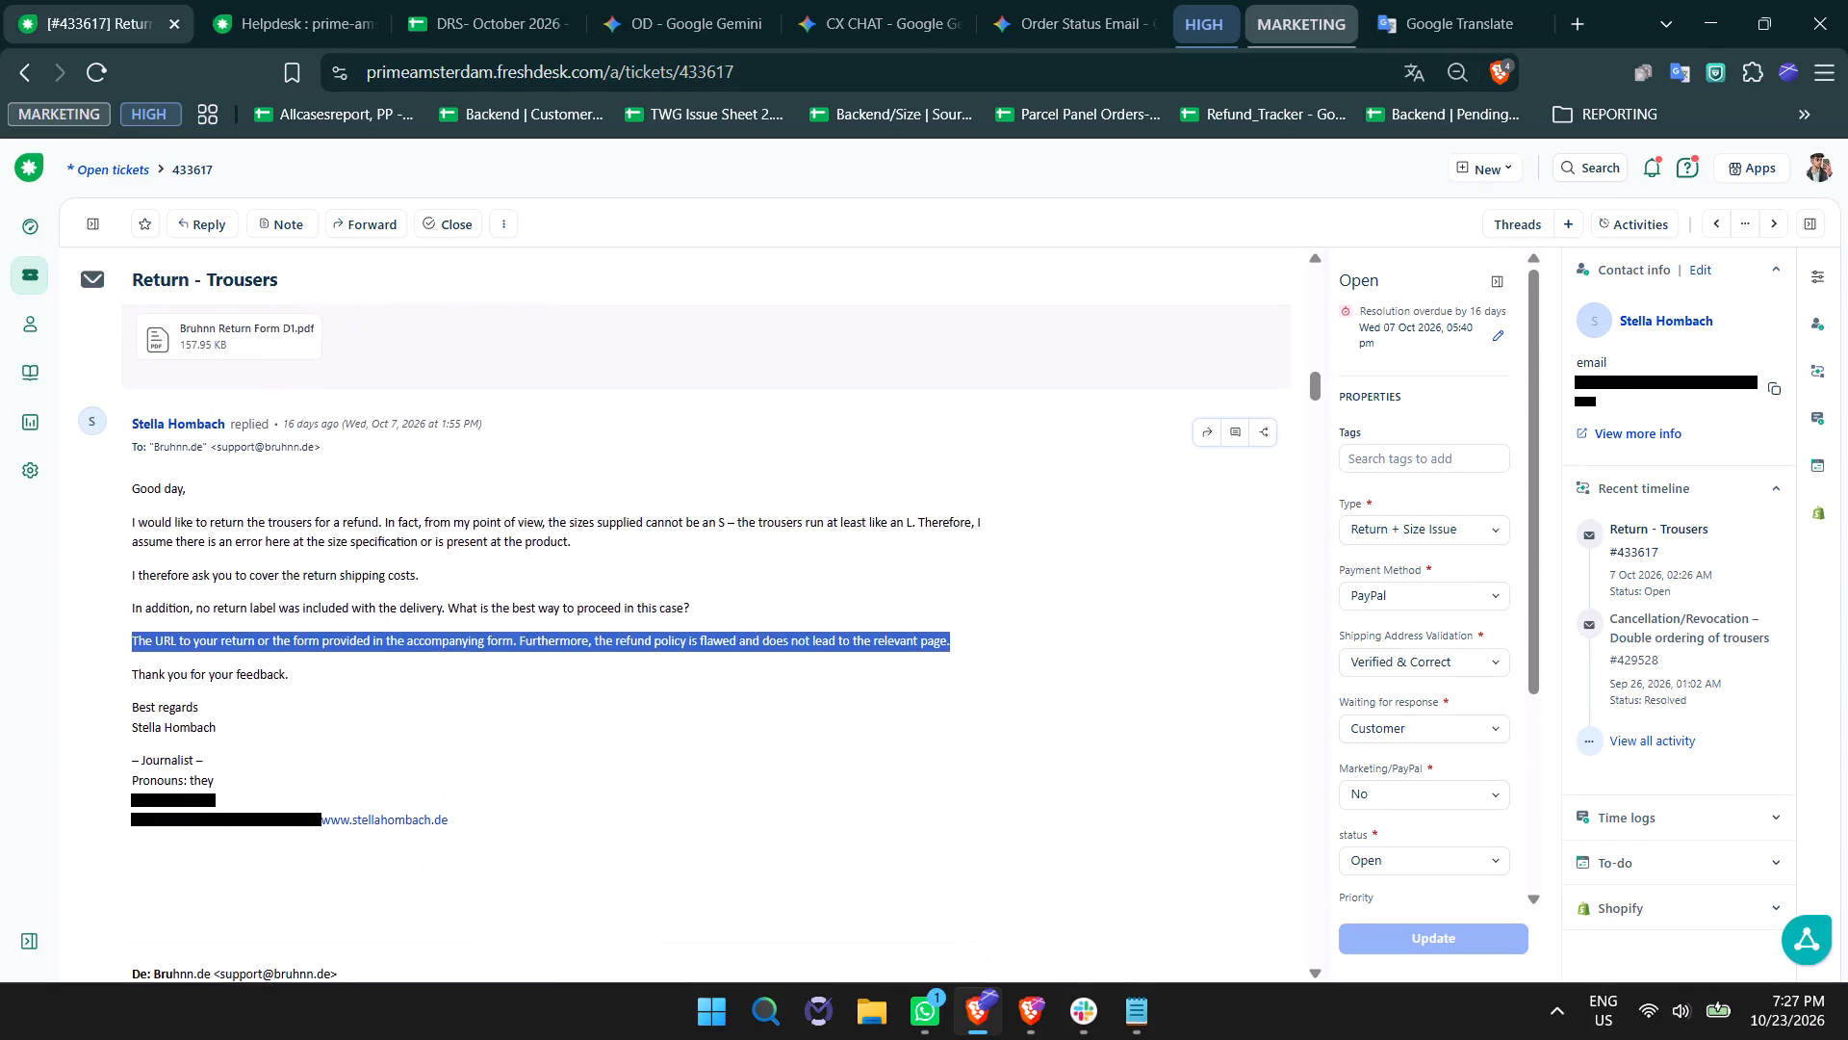
scroll(491, 649, "down", 1)
triple_click(464, 585)
scroll(448, 624, "down", 5)
left_click(380, 665)
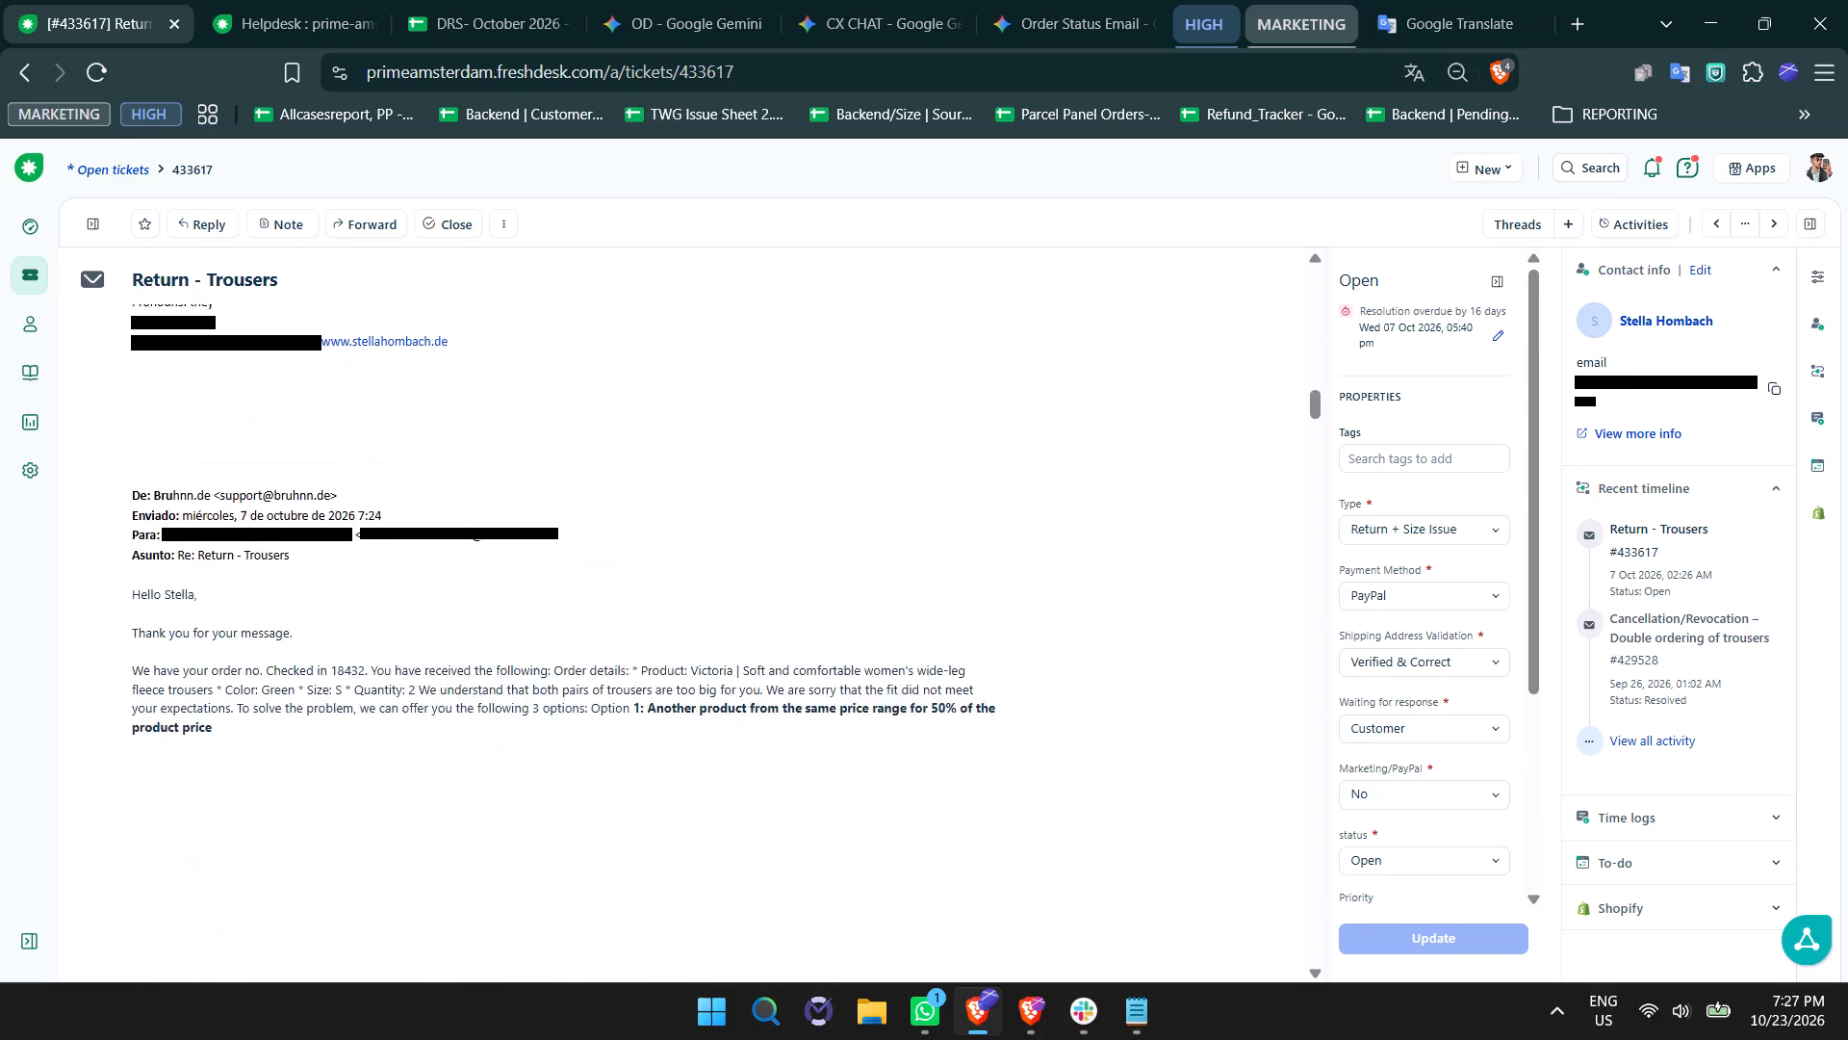
Read the ticket's further correspondence from 9 to 13 October, including the support offers and the requests for photos.
scroll(380, 667, "down", 8)
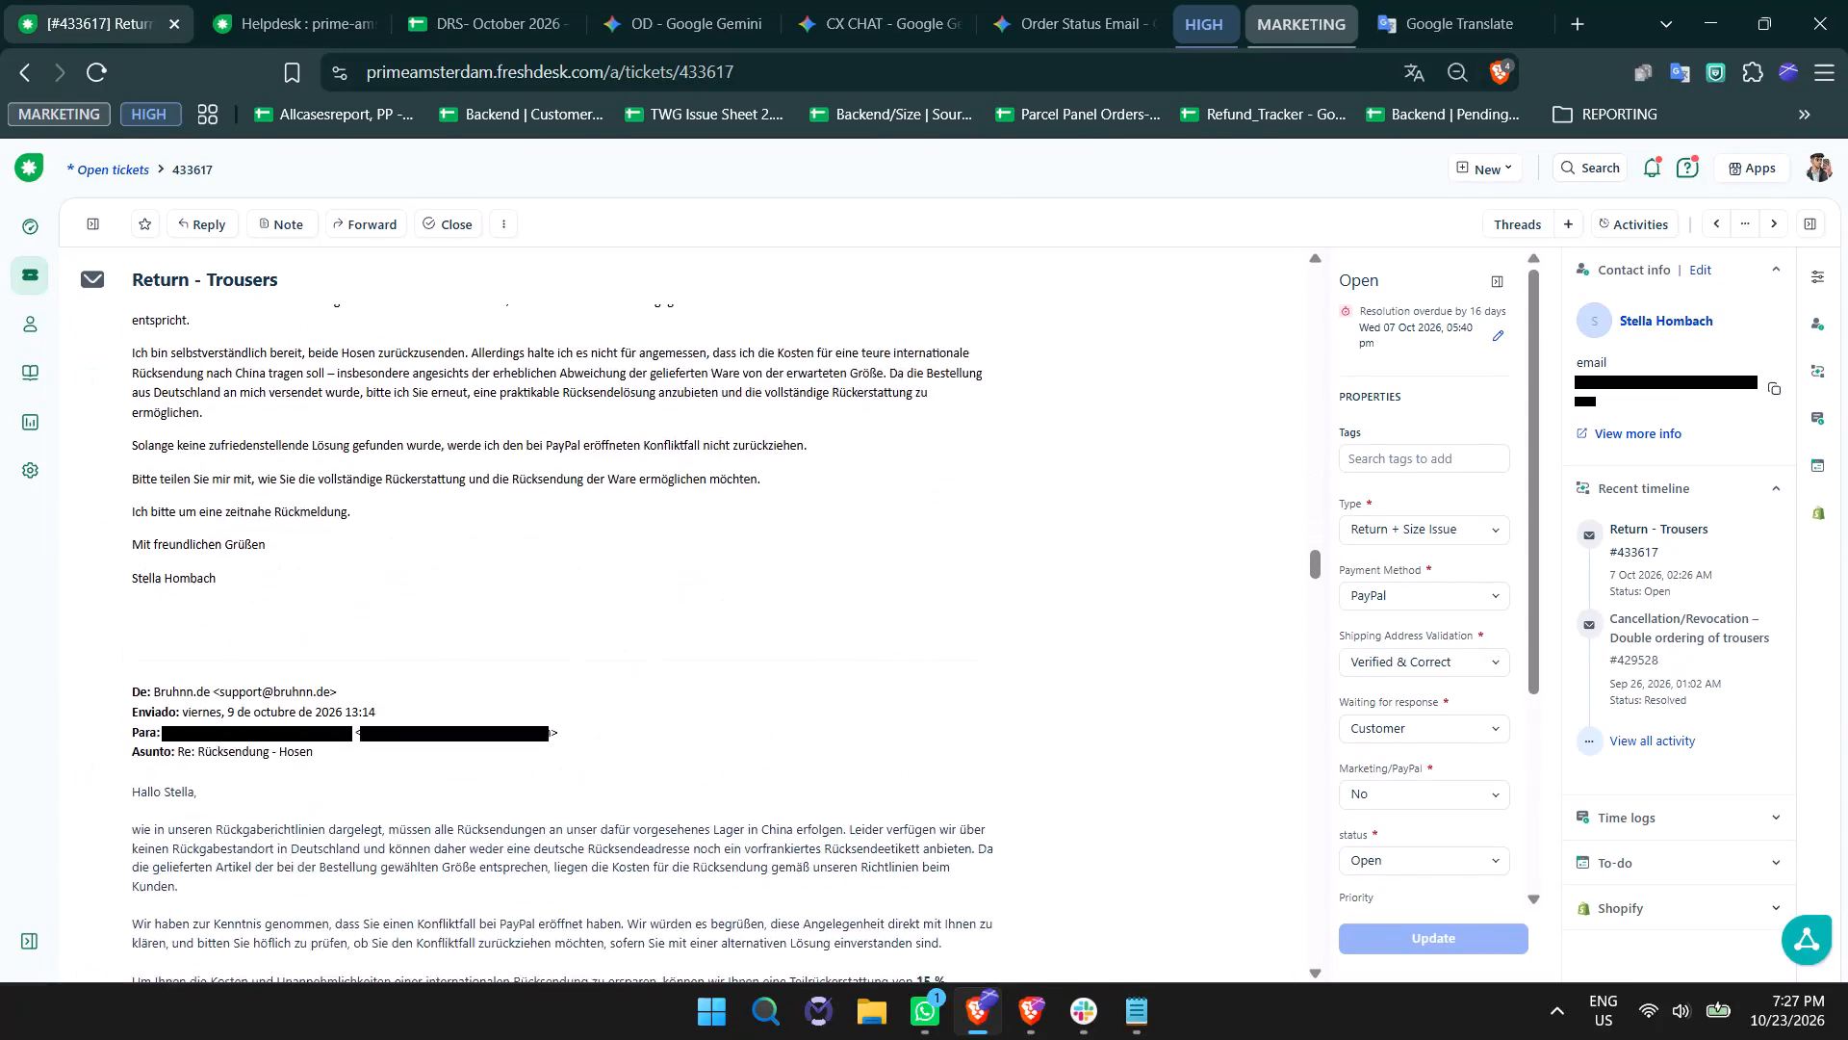
scroll(380, 667, "down", 8)
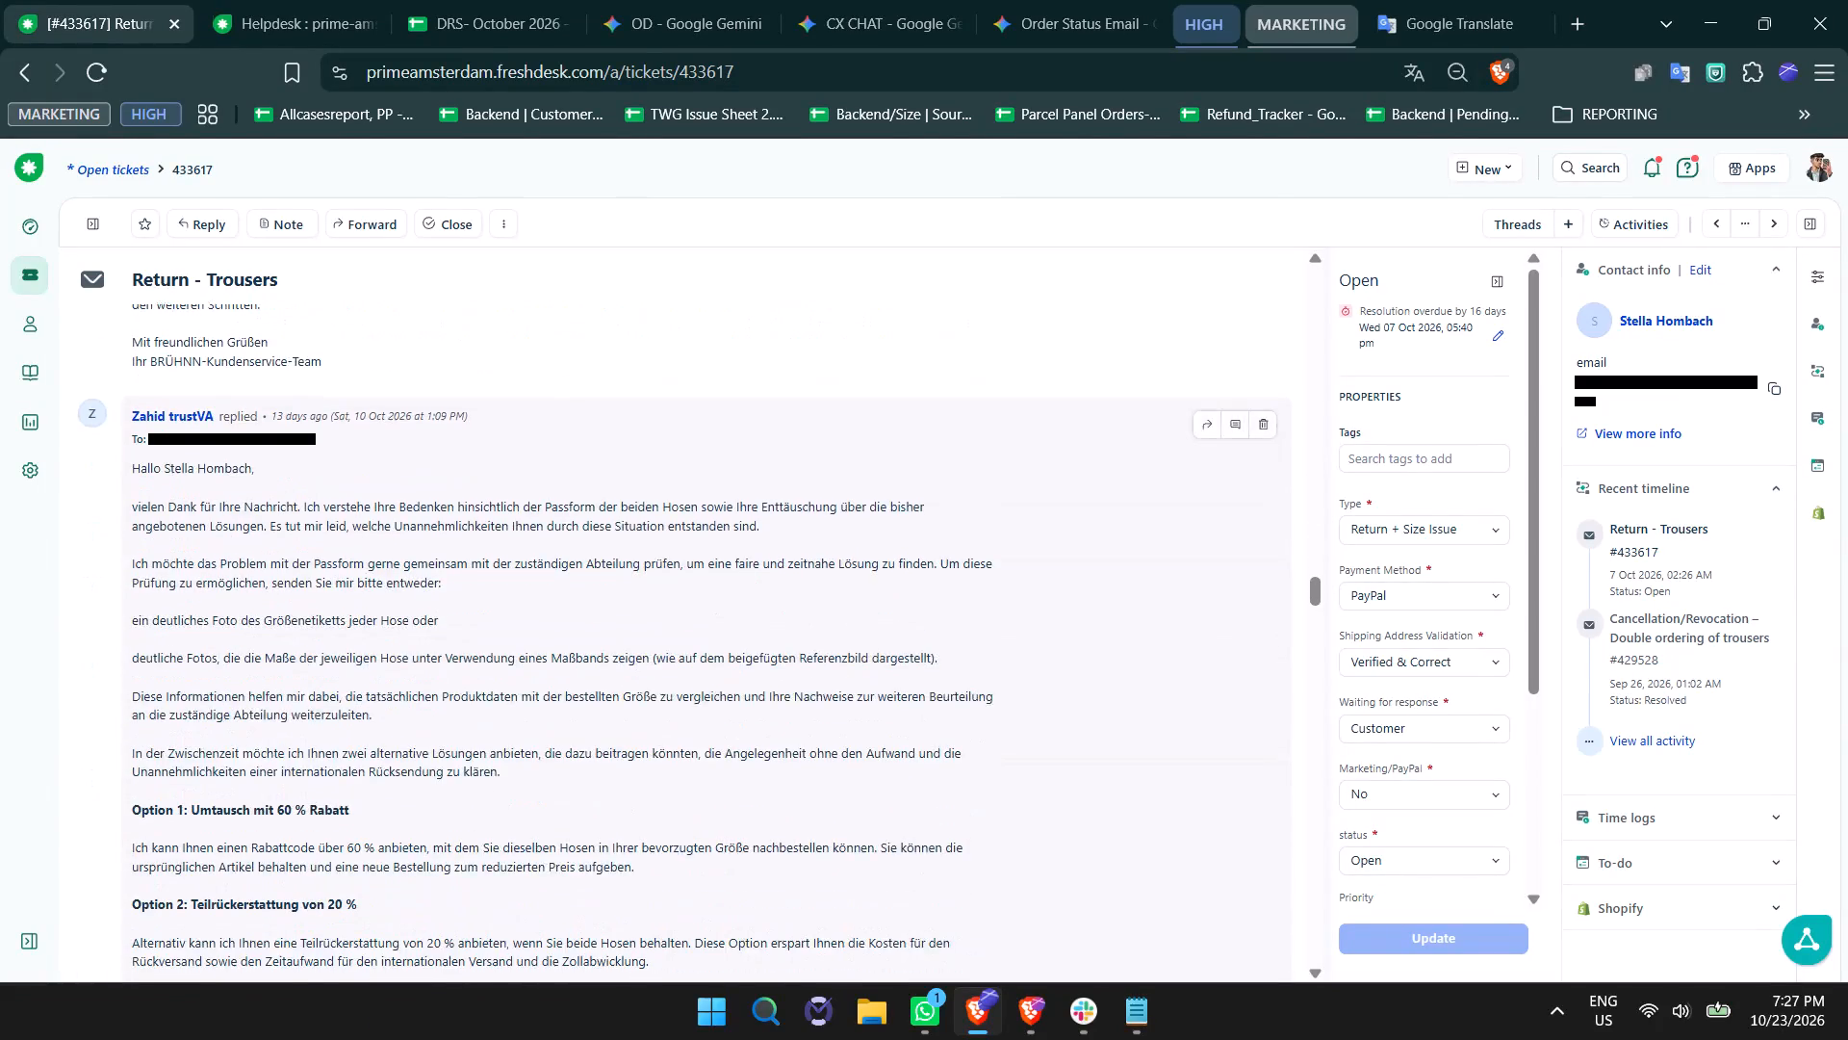
scroll(380, 667, "down", 9)
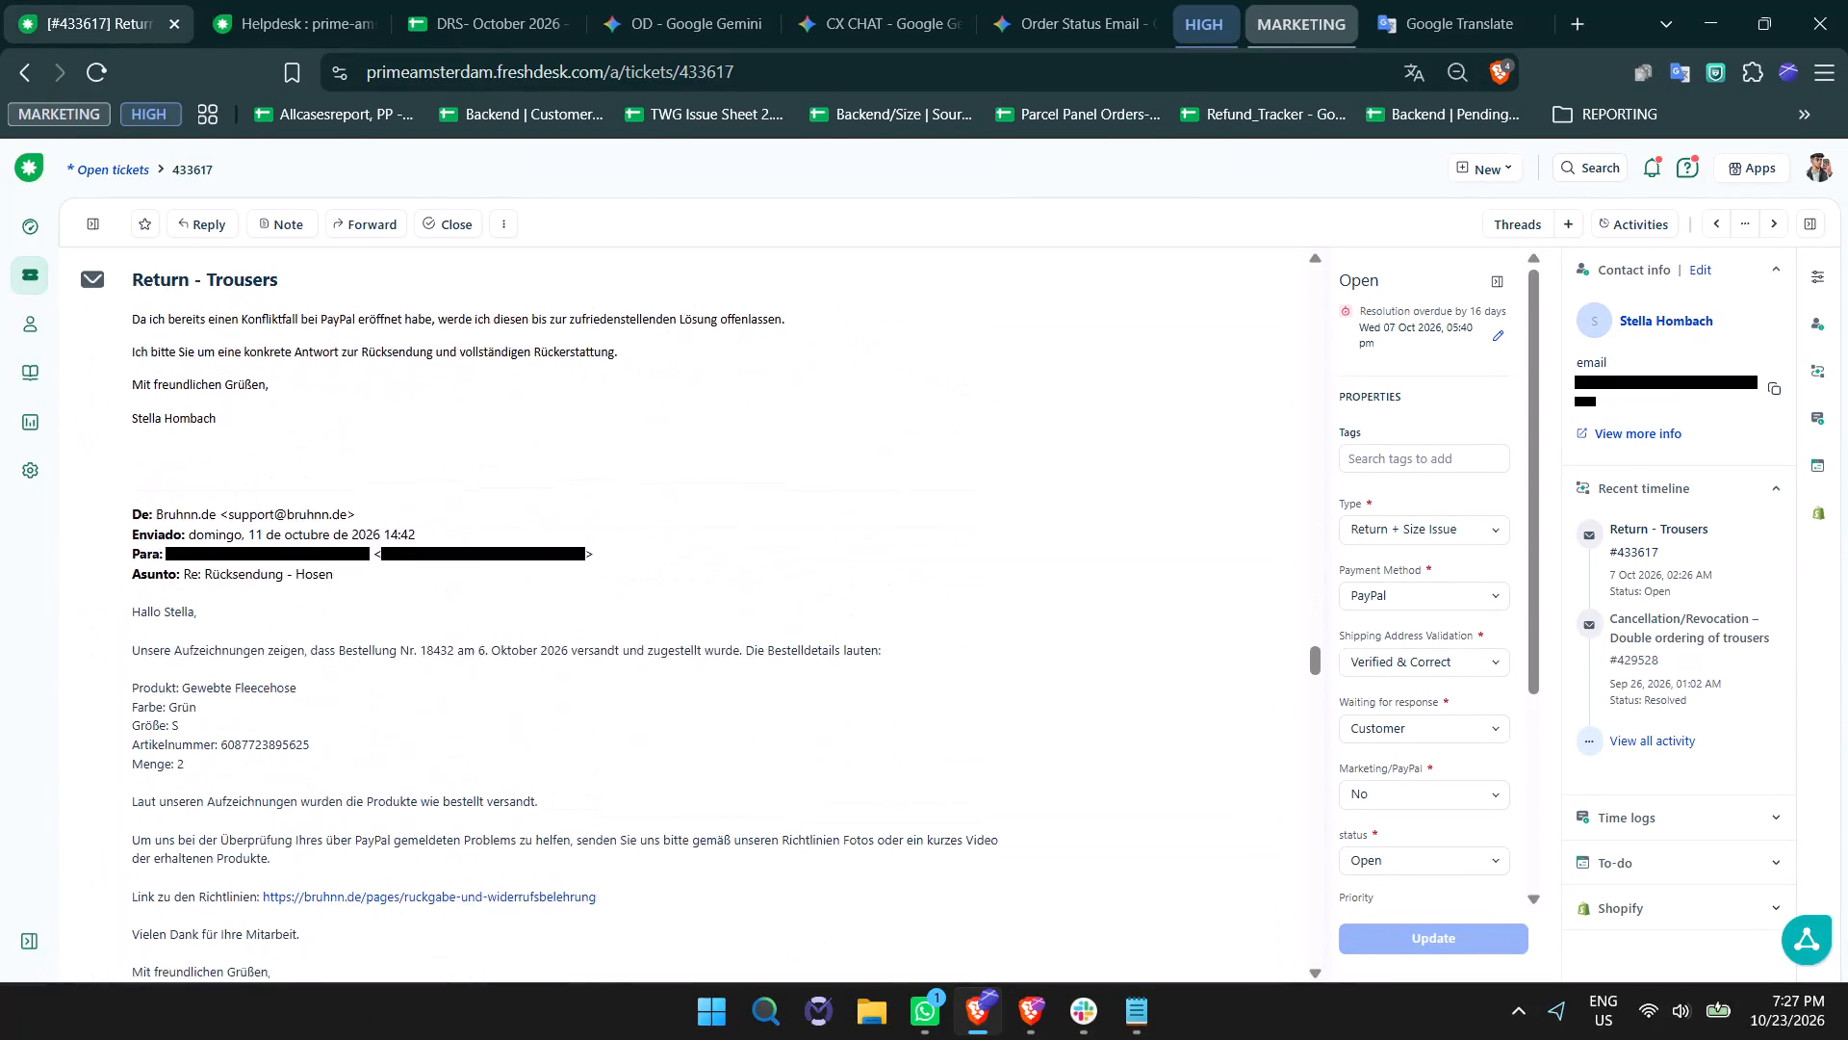
scroll(380, 667, "down", 2)
scroll(380, 667, "up", 5)
scroll(380, 667, "down", 1)
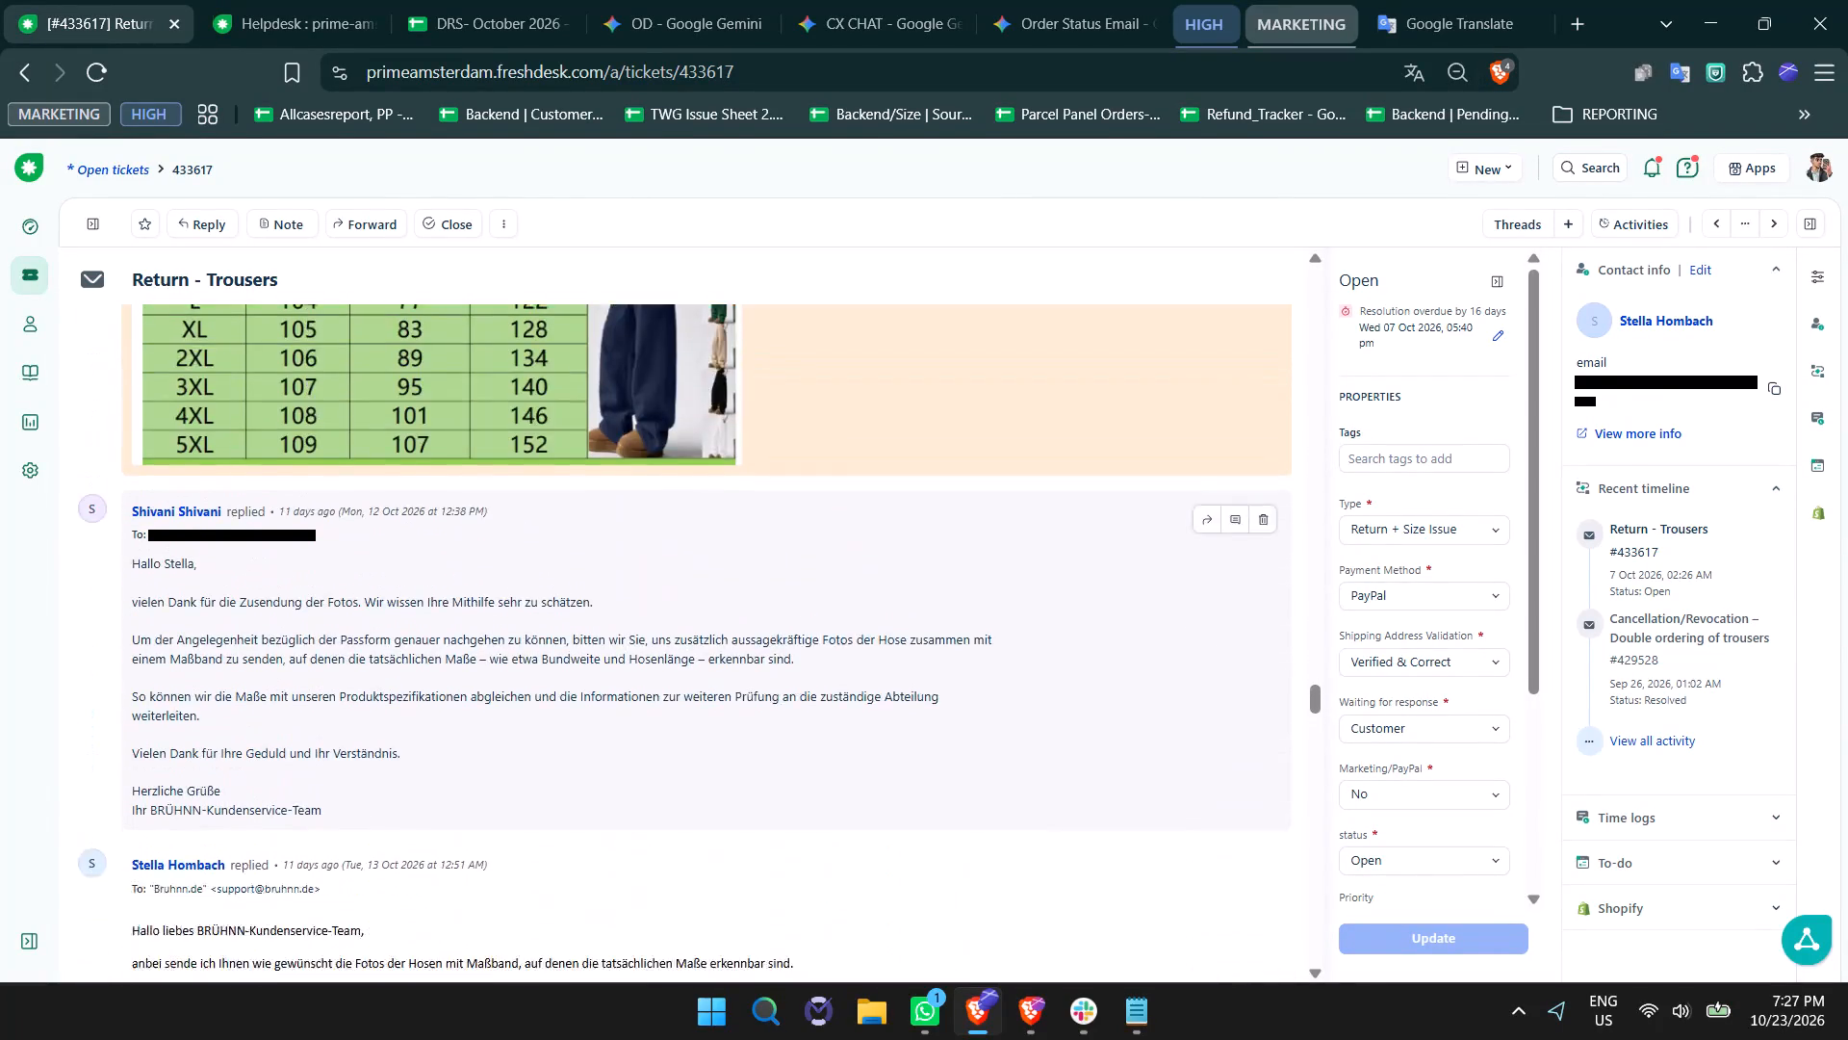
scroll(380, 667, "down", 4)
scroll(380, 667, "up", 3)
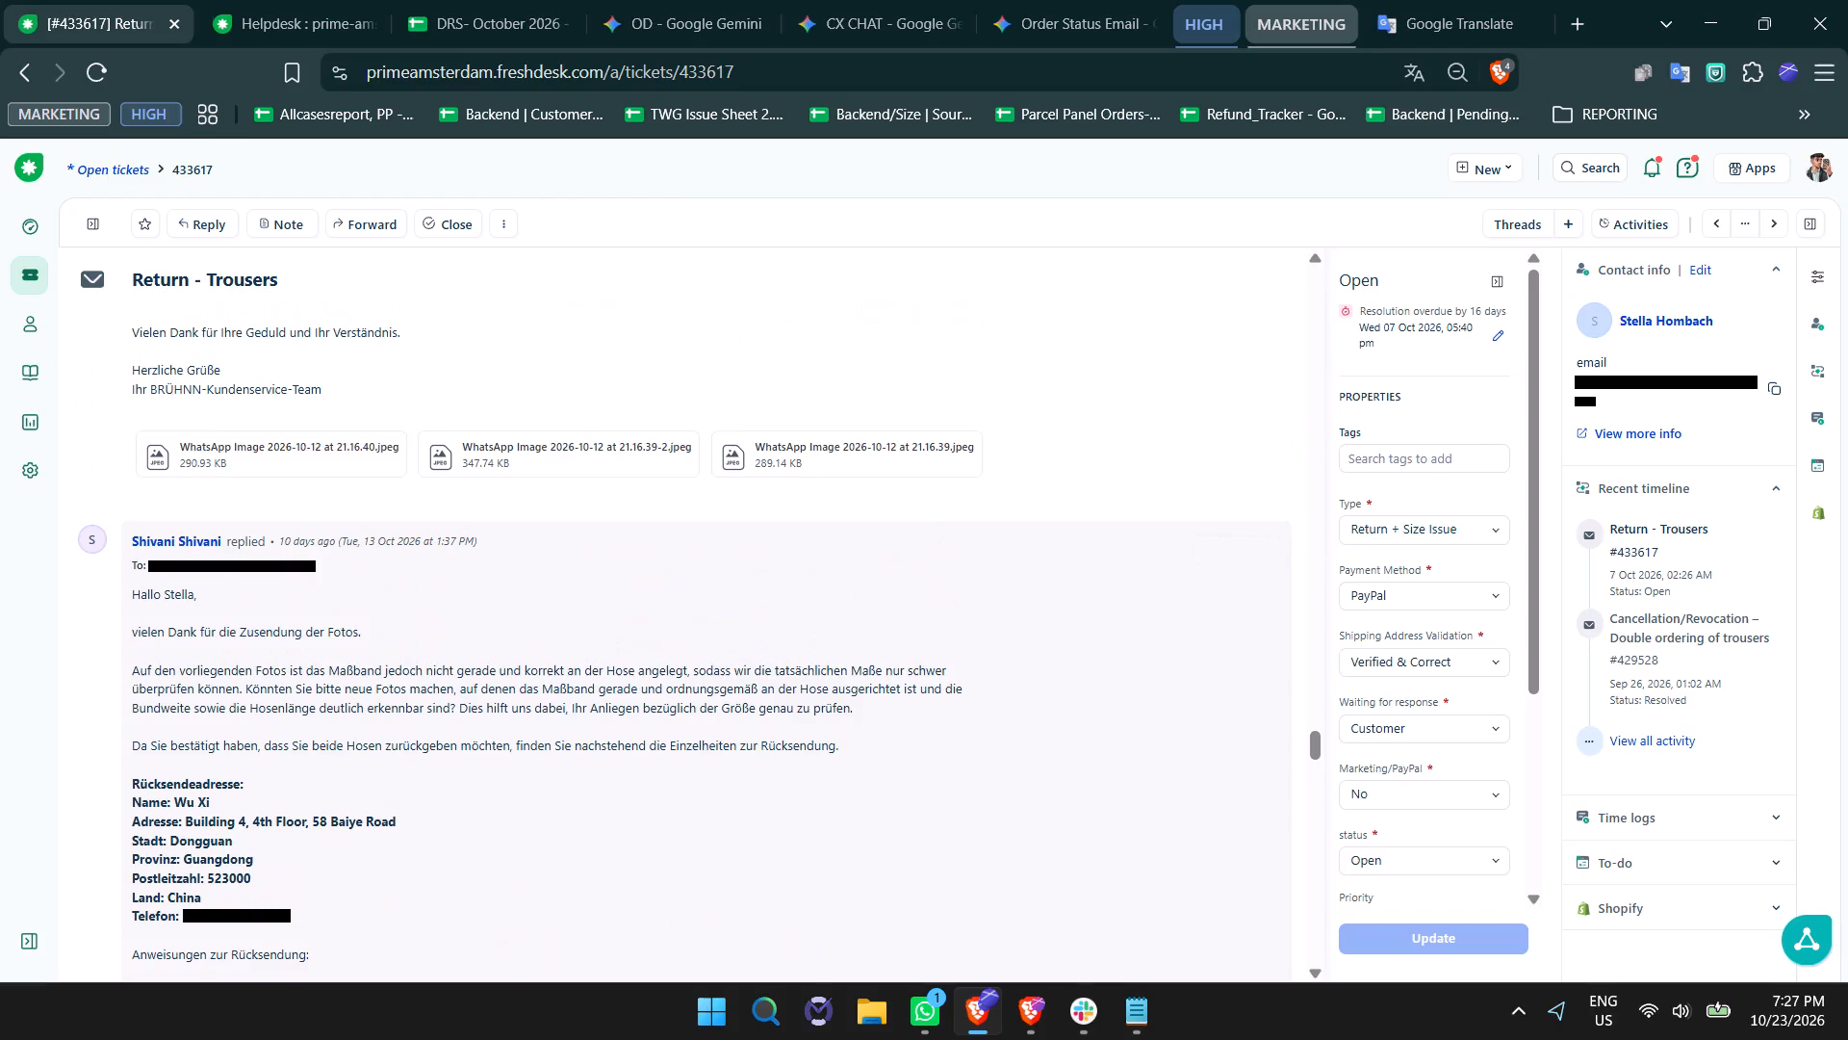
View the customer's 12 October WhatsApp photos of the trousers with the measuring tape.
left_click(140, 416)
left_click(164, 444)
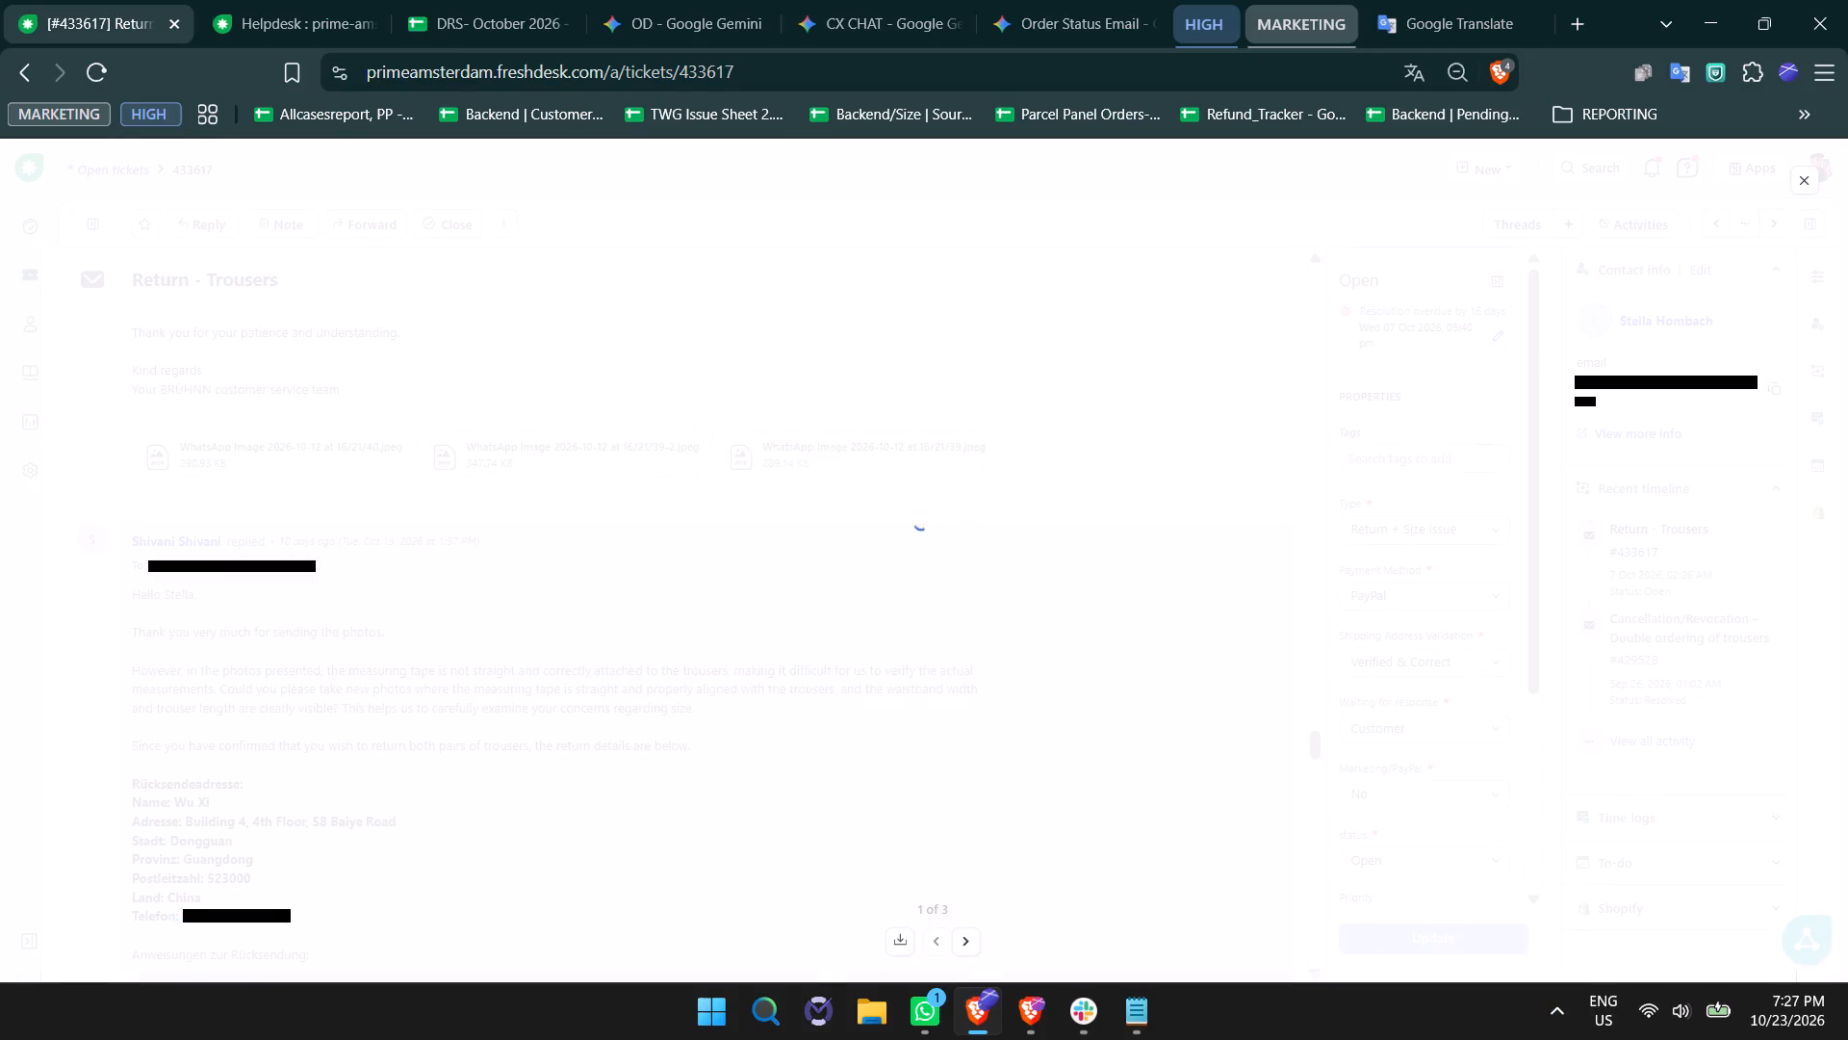
left_click(968, 944)
left_click(968, 944)
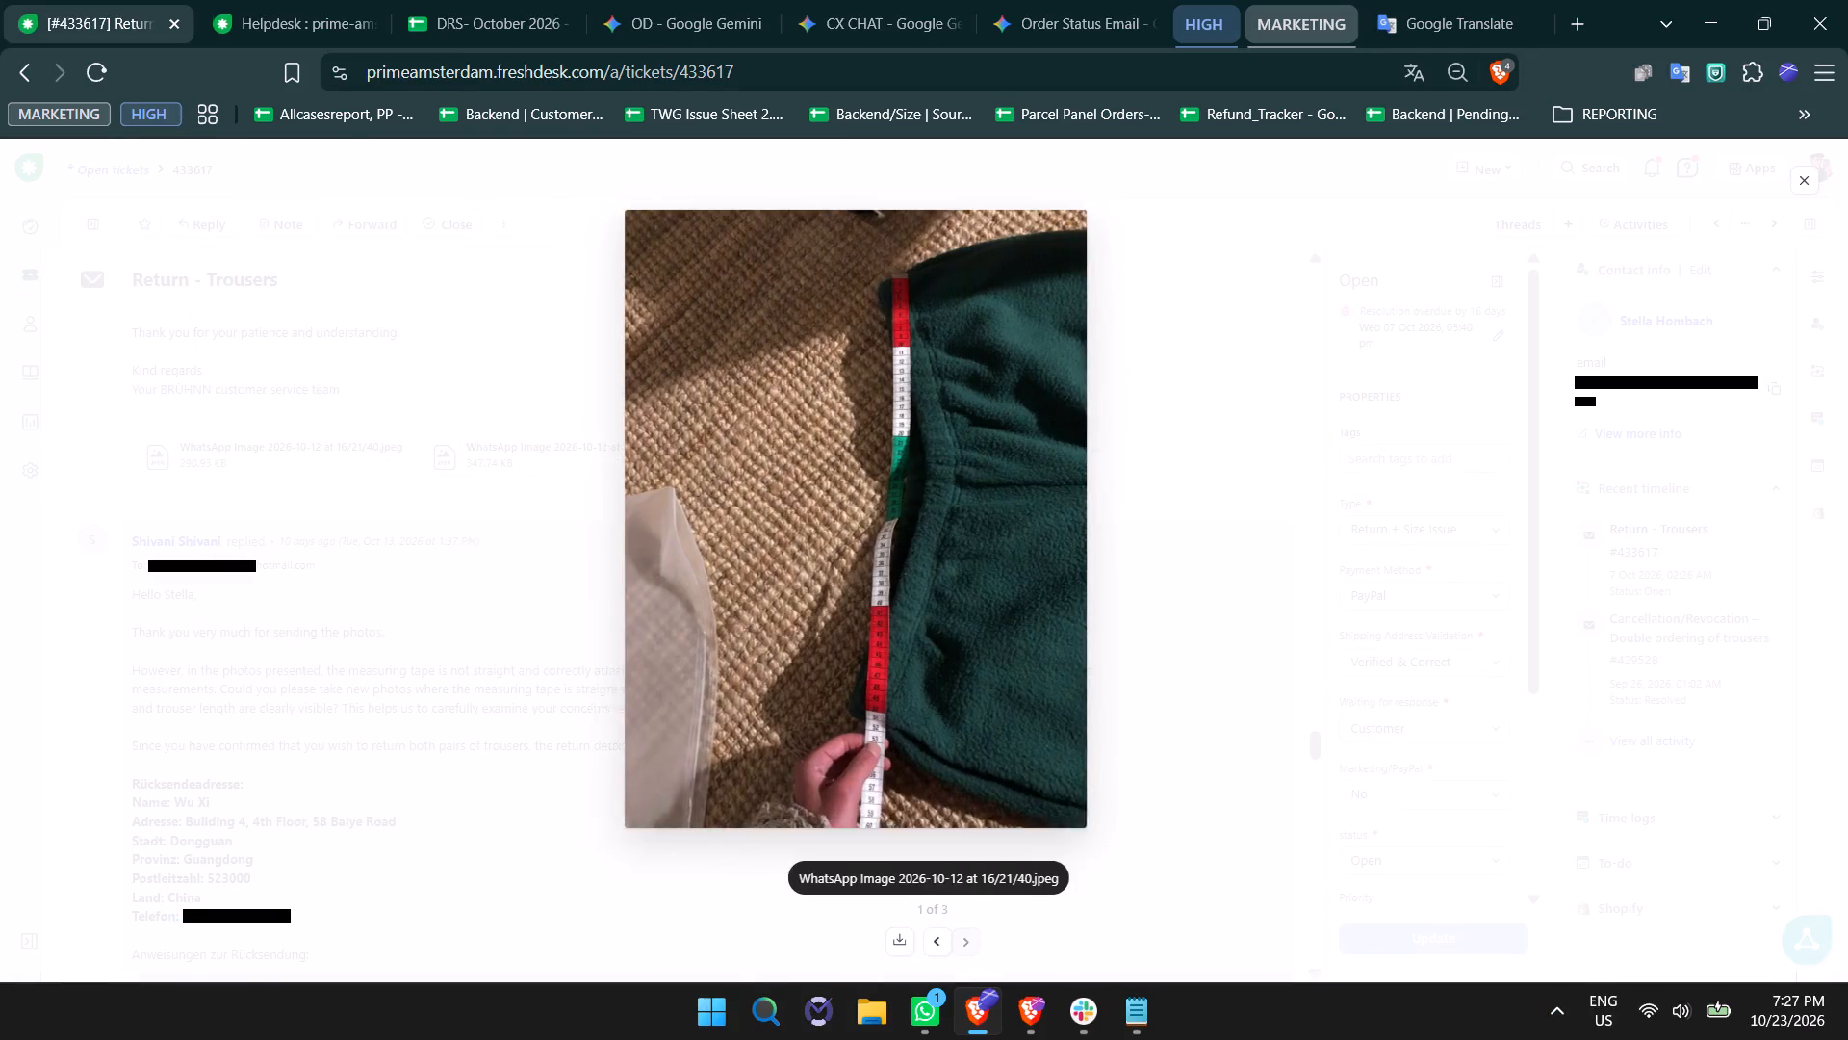
left_click(232, 559)
Read the customer's 13 October reply and the correspondence that follows, down to the 21 October support message.
scroll(366, 591, "down", 5)
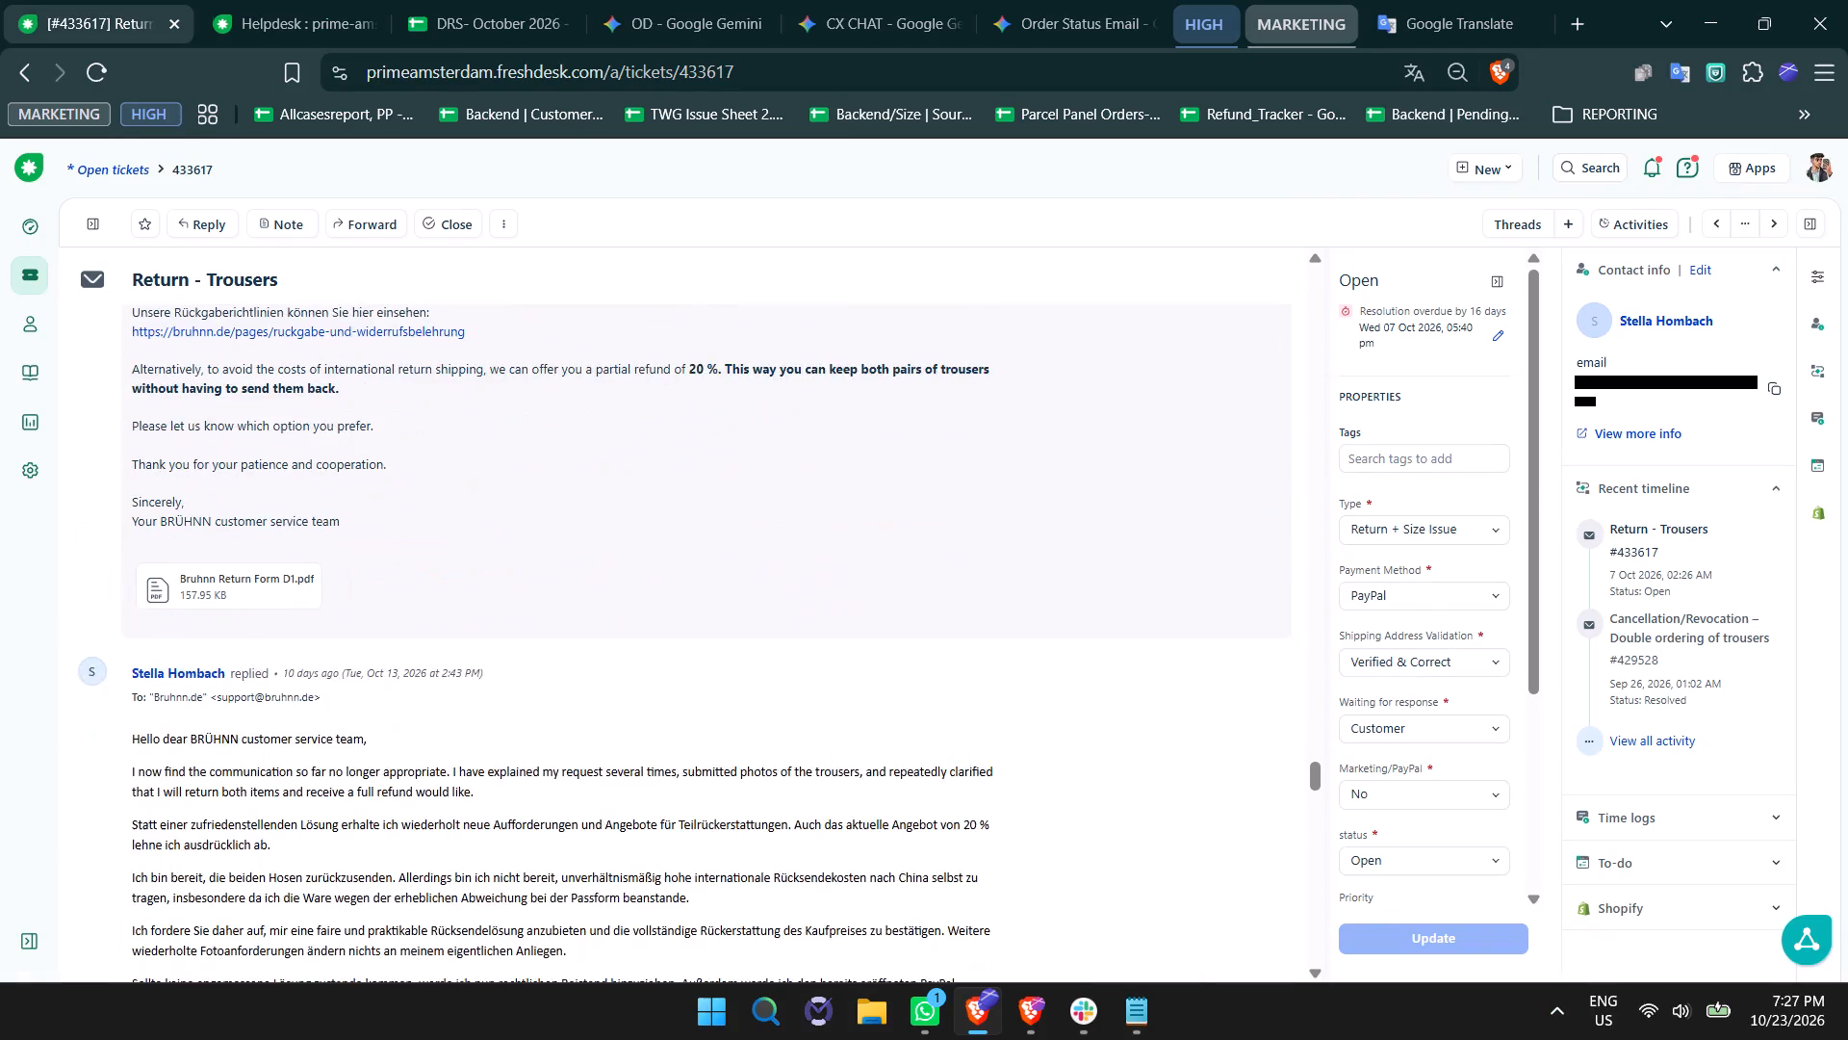
scroll(366, 591, "down", 1)
scroll(354, 616, "left", 8)
scroll(352, 616, "down", 4)
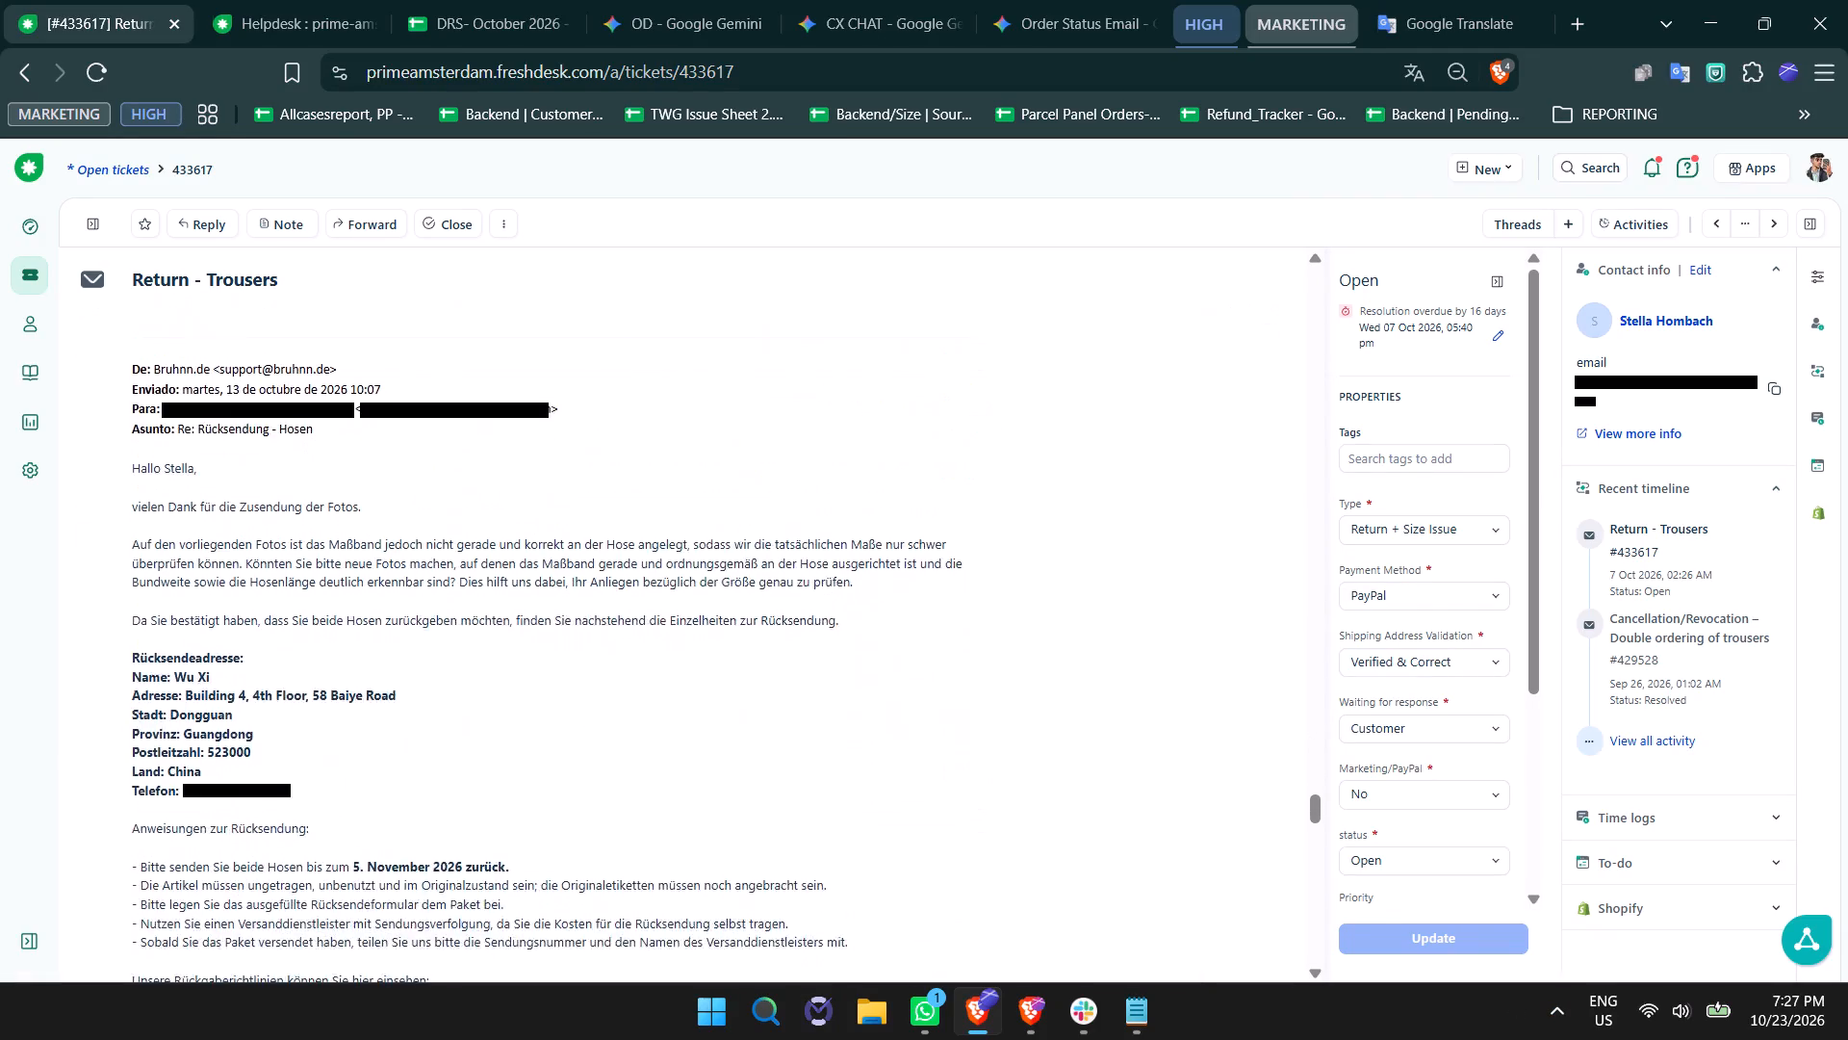
scroll(352, 616, "down", 5)
View the customer's 20 October WhatsApp photos of the measured trousers and close the preview.
right_click(352, 616)
left_click(253, 558)
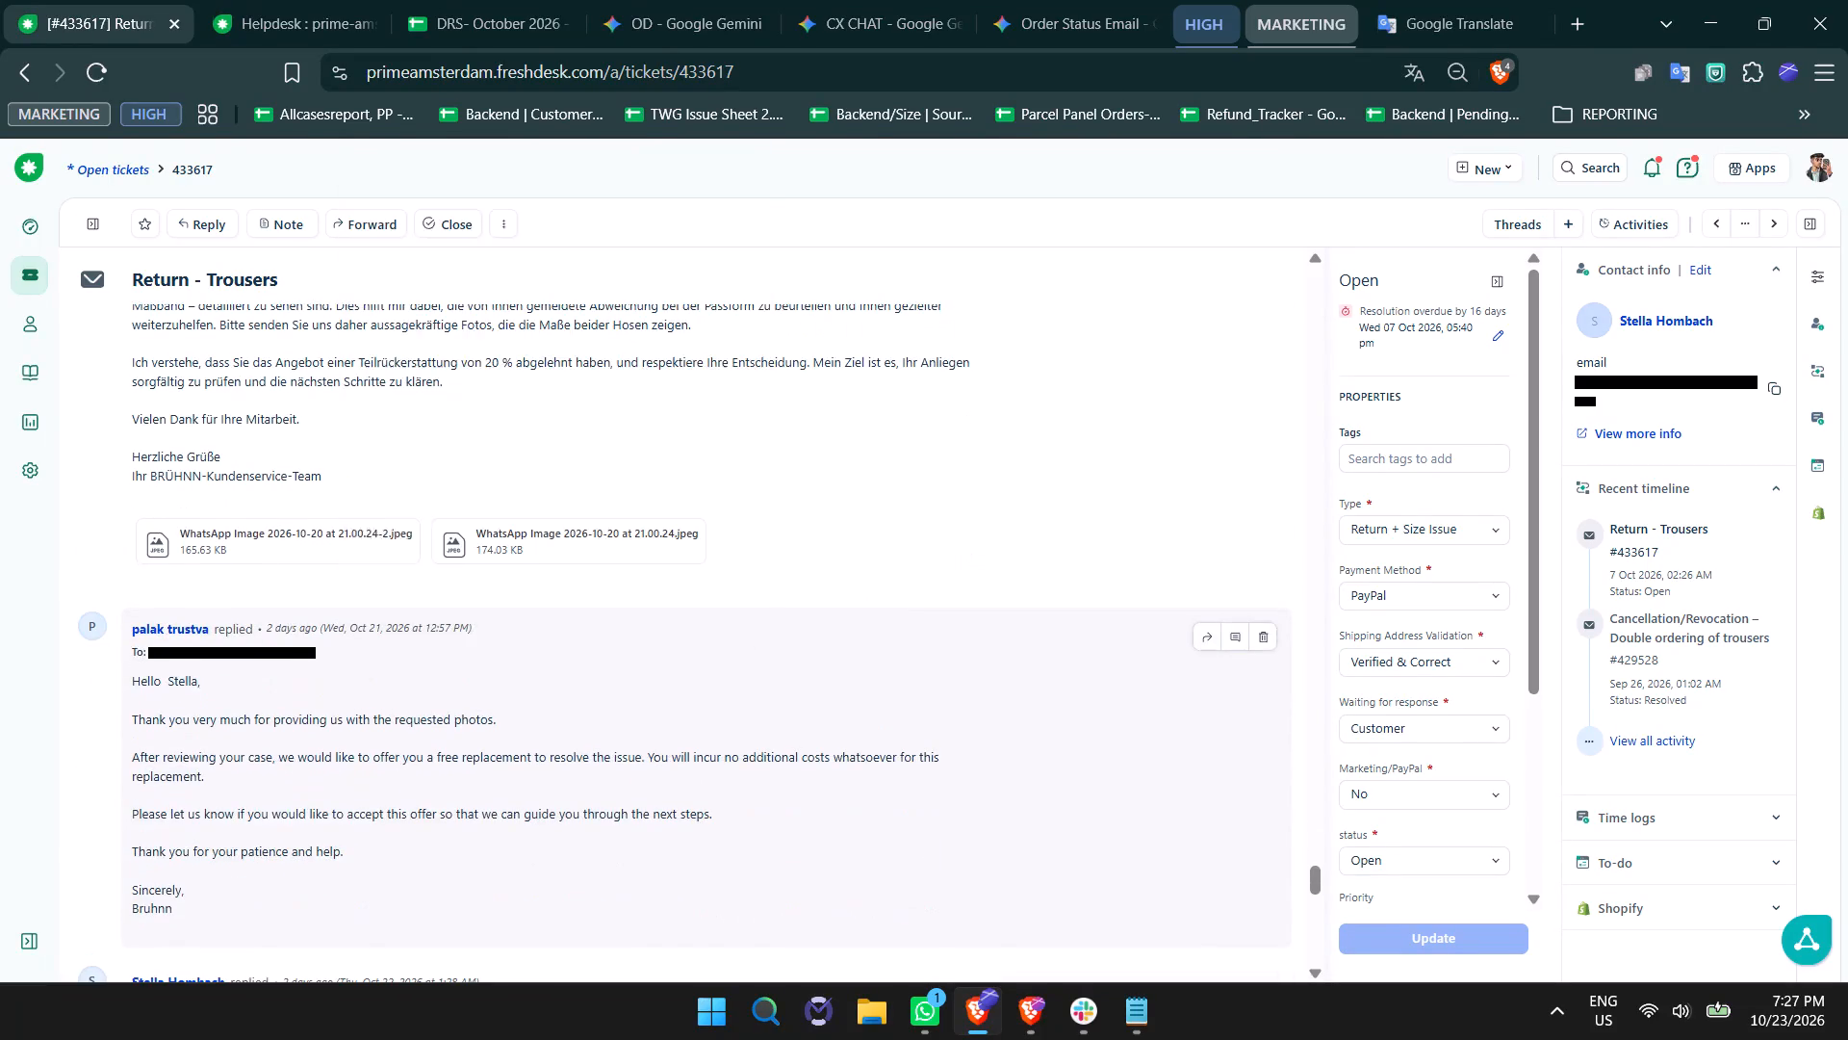
left_click(963, 949)
left_click(963, 949)
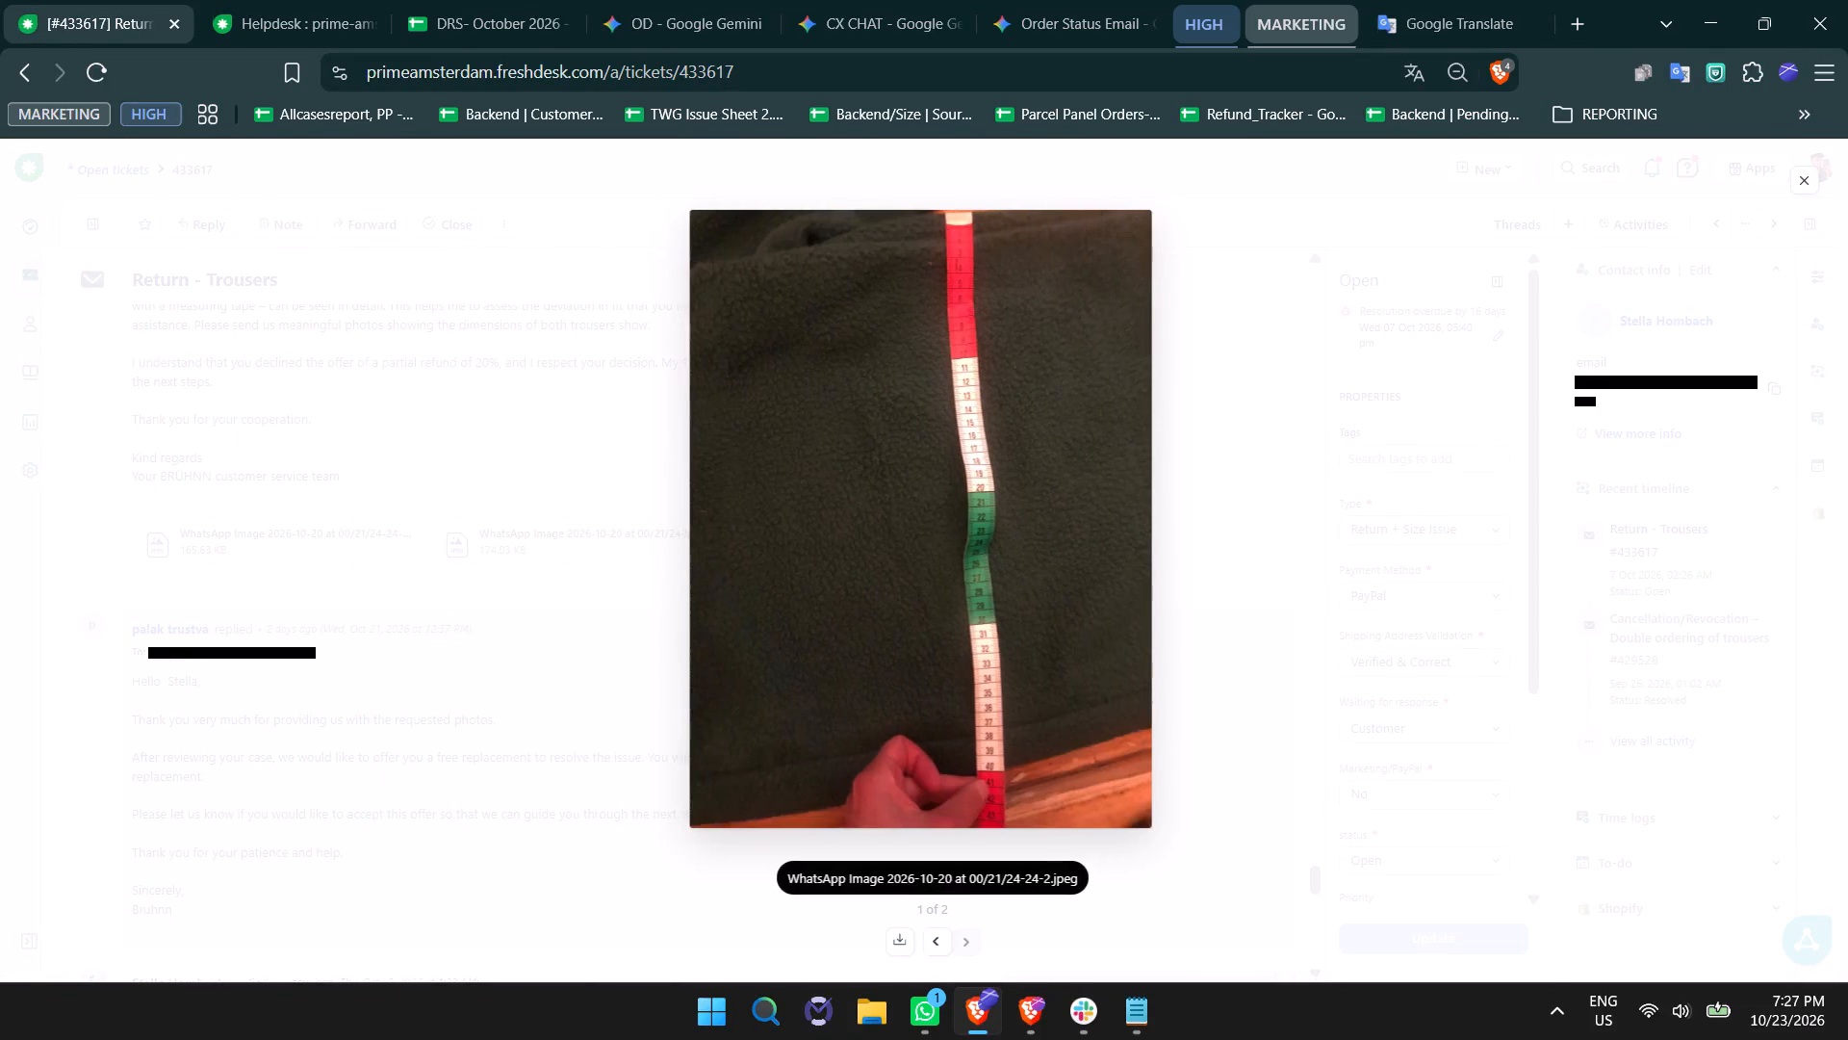
scroll(601, 851, "down", 5)
left_click(528, 804)
scroll(528, 804, "down", 4)
left_click(528, 803)
left_click(582, 737)
left_click(598, 695)
left_click(702, 403)
left_click(465, 333)
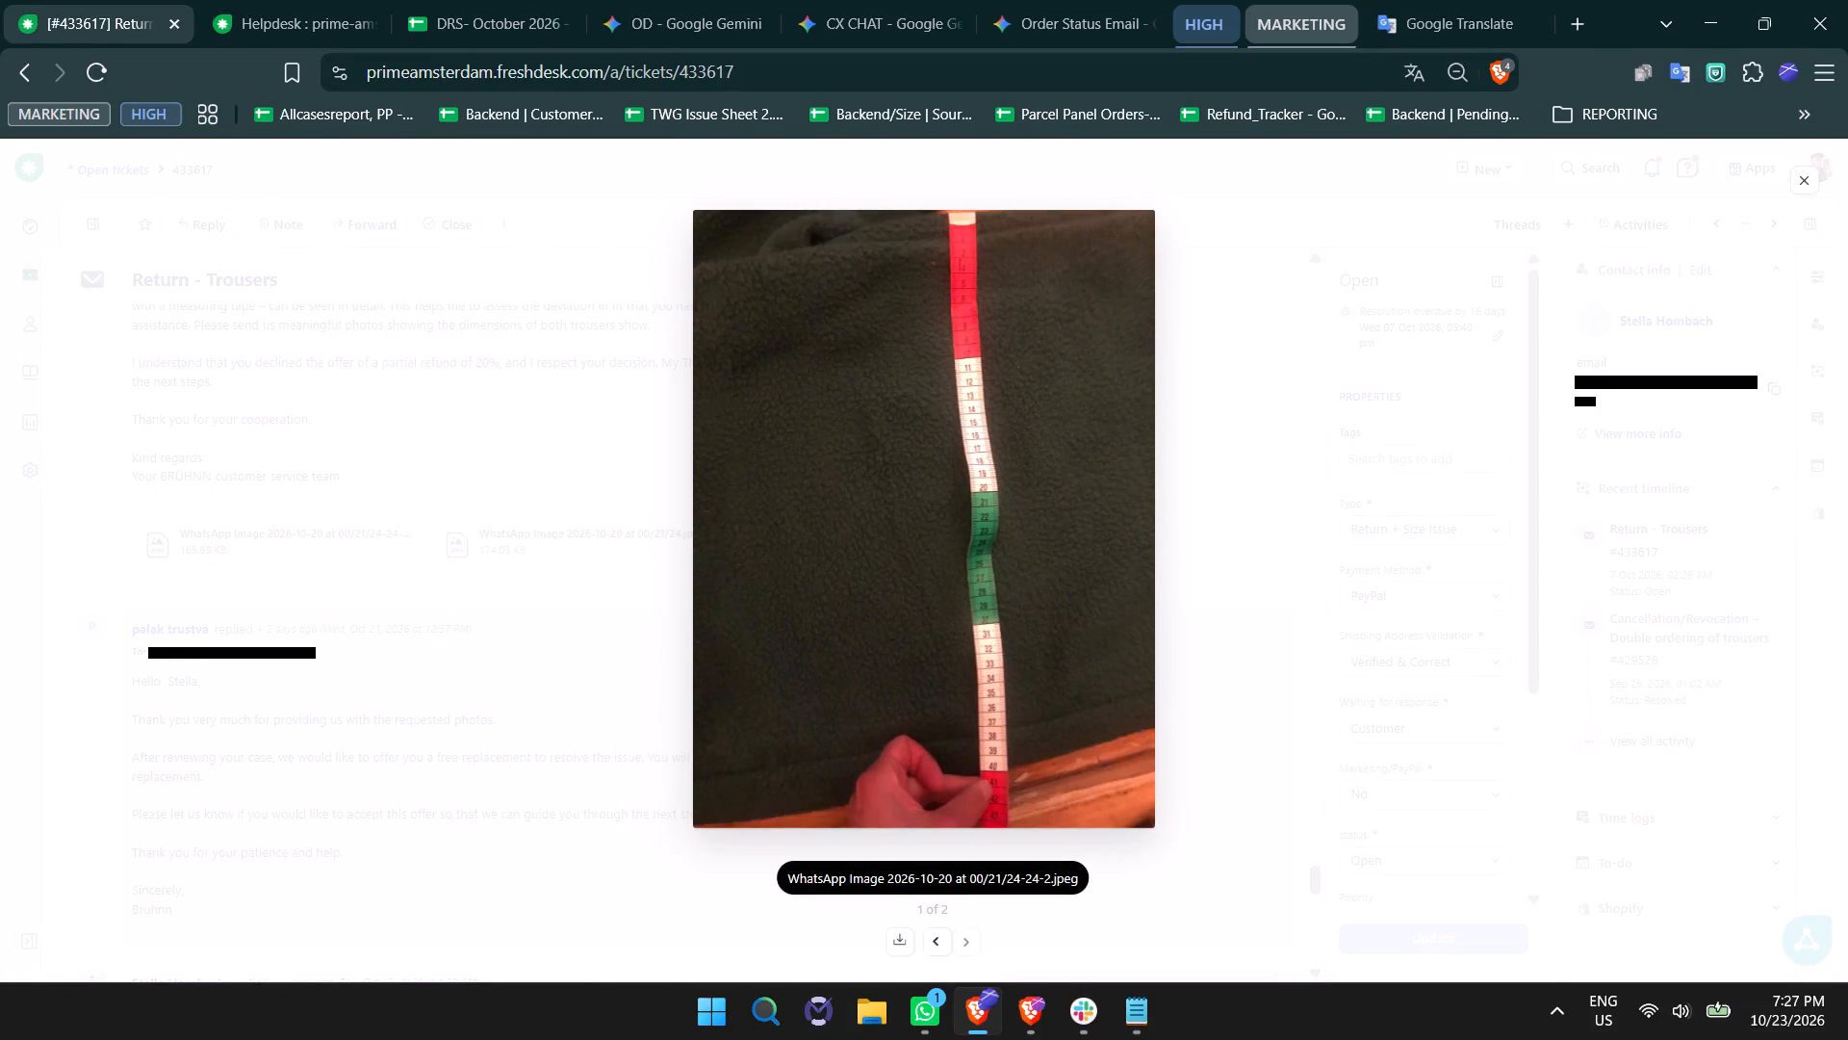
scroll(633, 474, "down", 7)
scroll(646, 490, "up", 3)
scroll(687, 536, "down", 10)
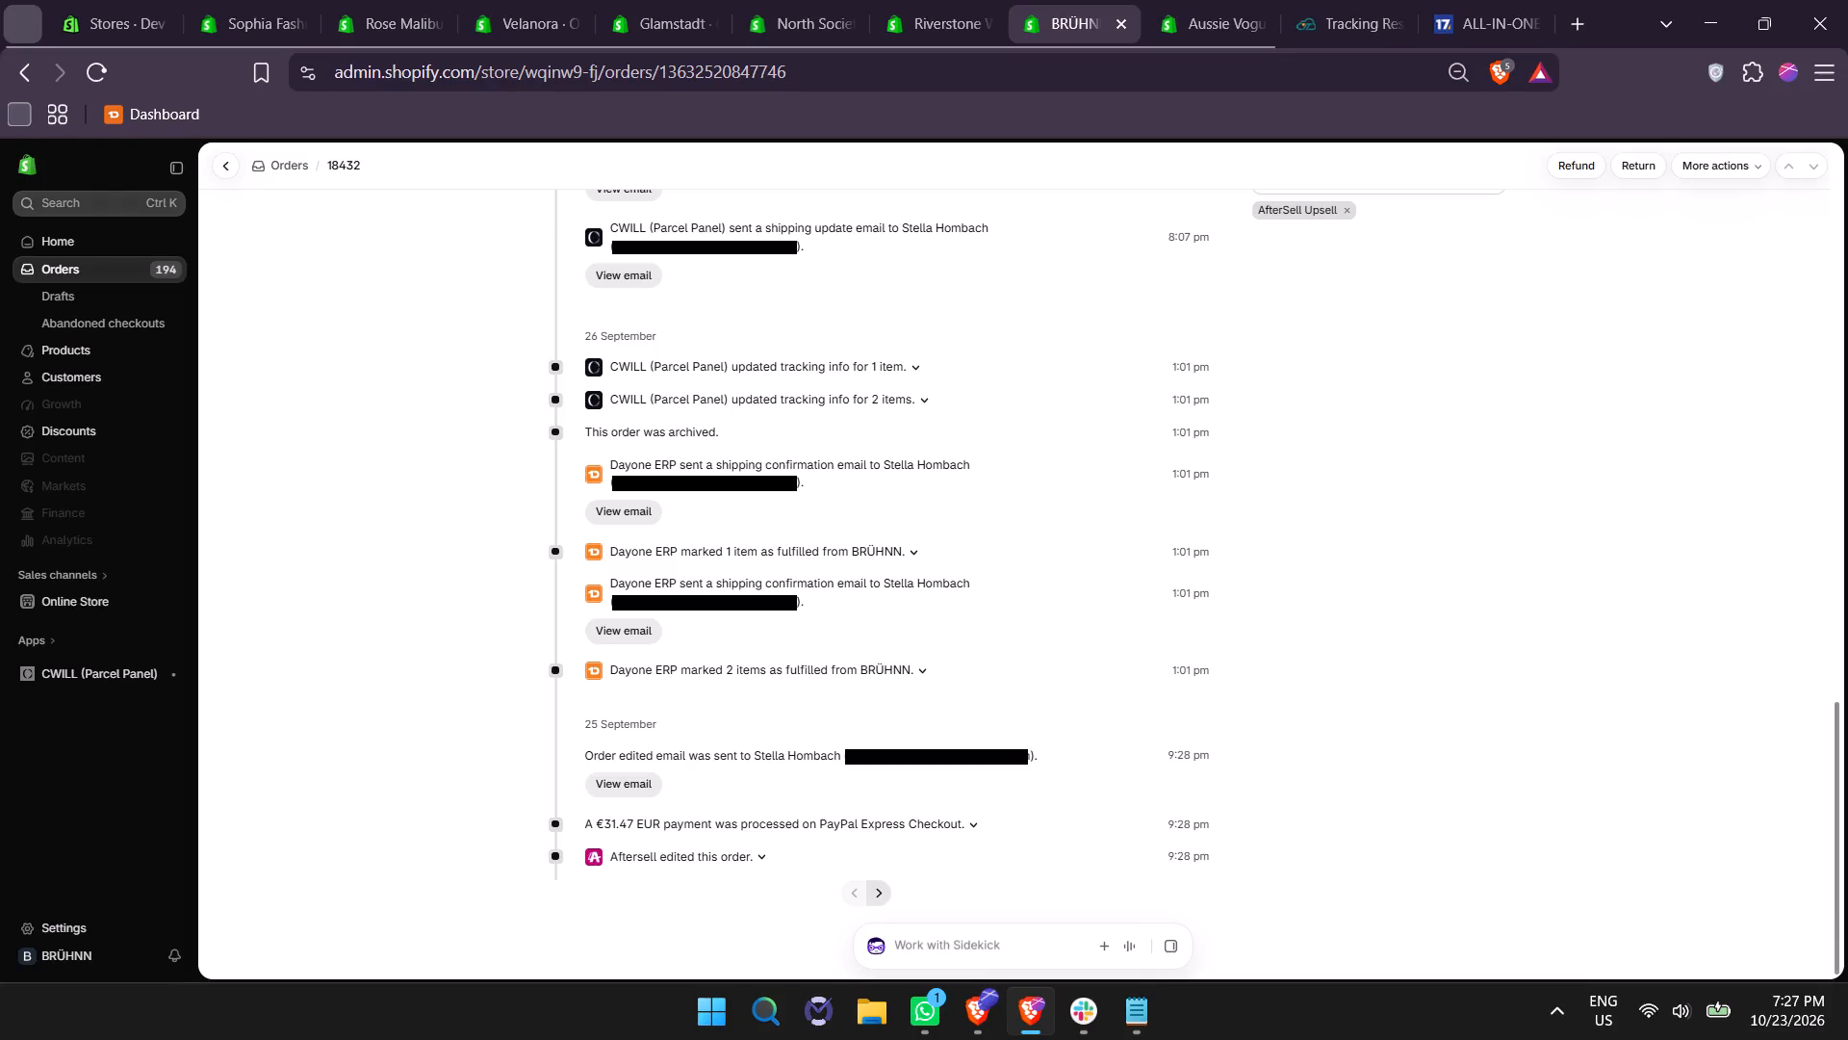
left_click(878, 822)
scroll(882, 806, "down", 3)
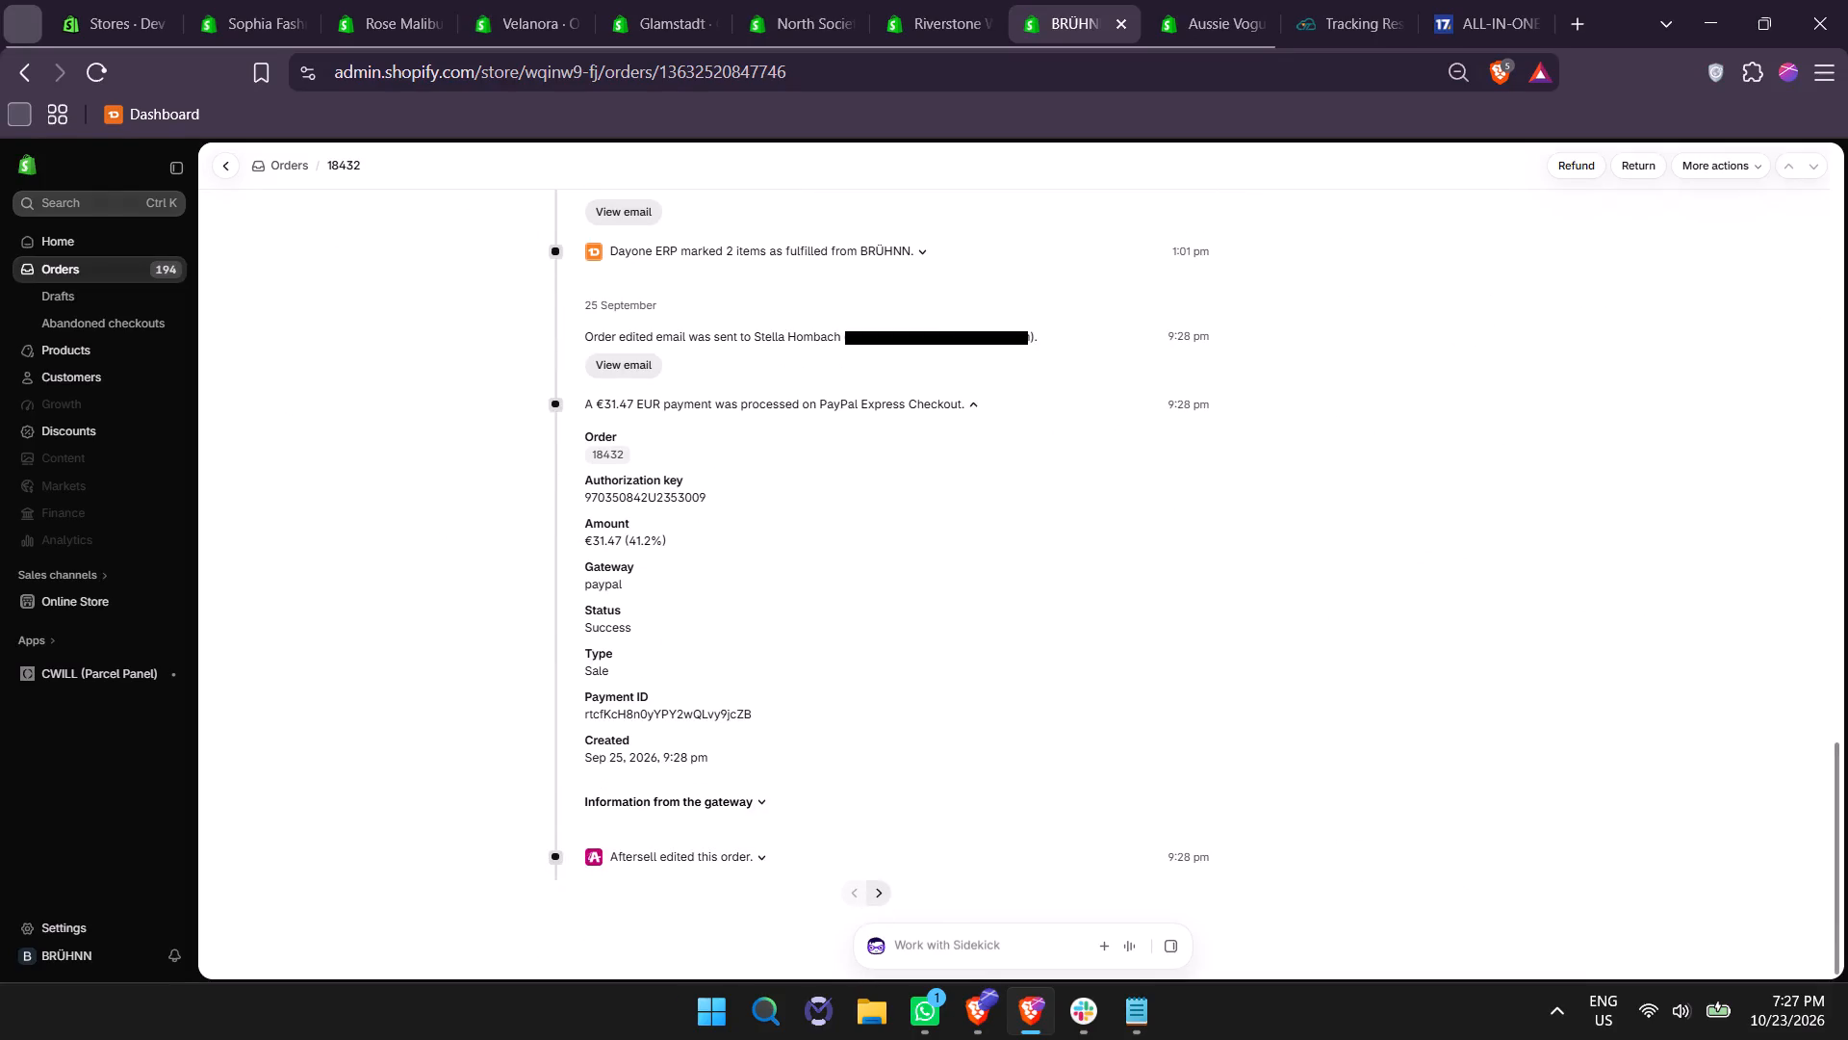
double_click(652, 725)
key("ctrl+c")
key("ctrl+c")
Return to the helpdesk browser window and open the Allcasesreport spreadsheet in a new tab.
key("alt+Tab")
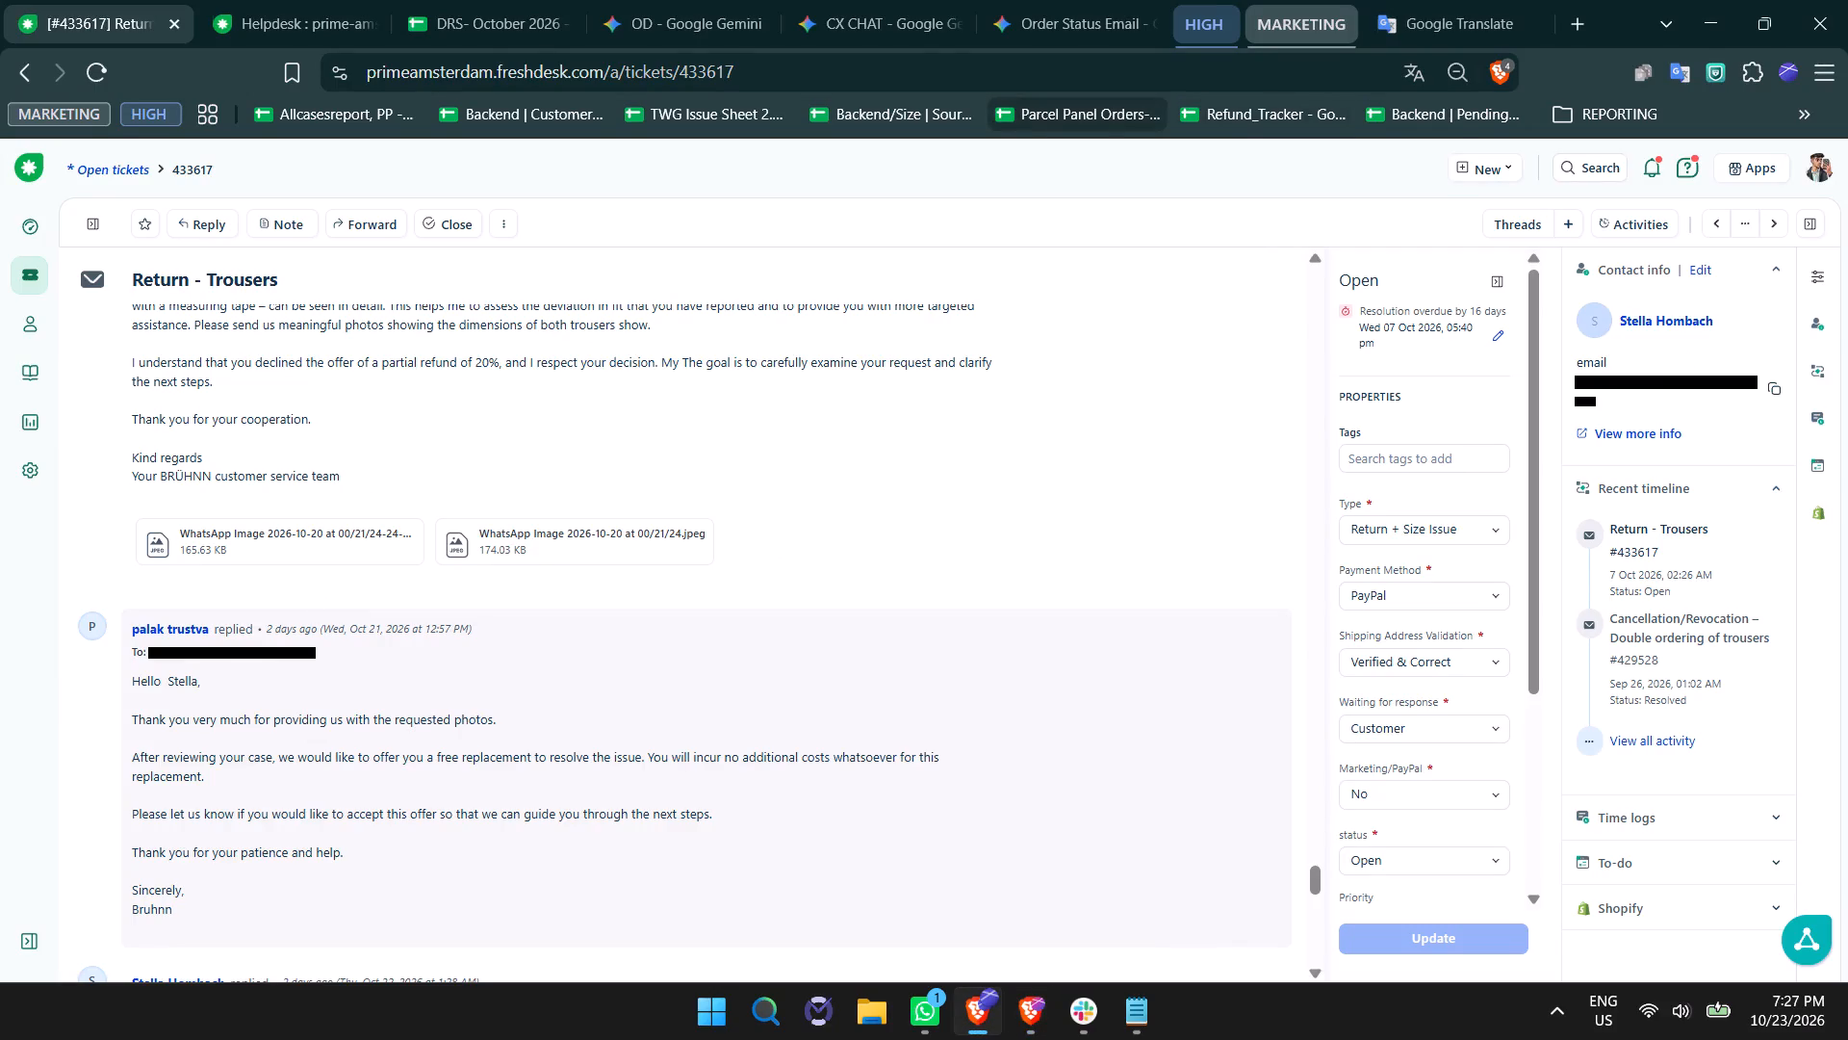
left_click(337, 119, "ctrl")
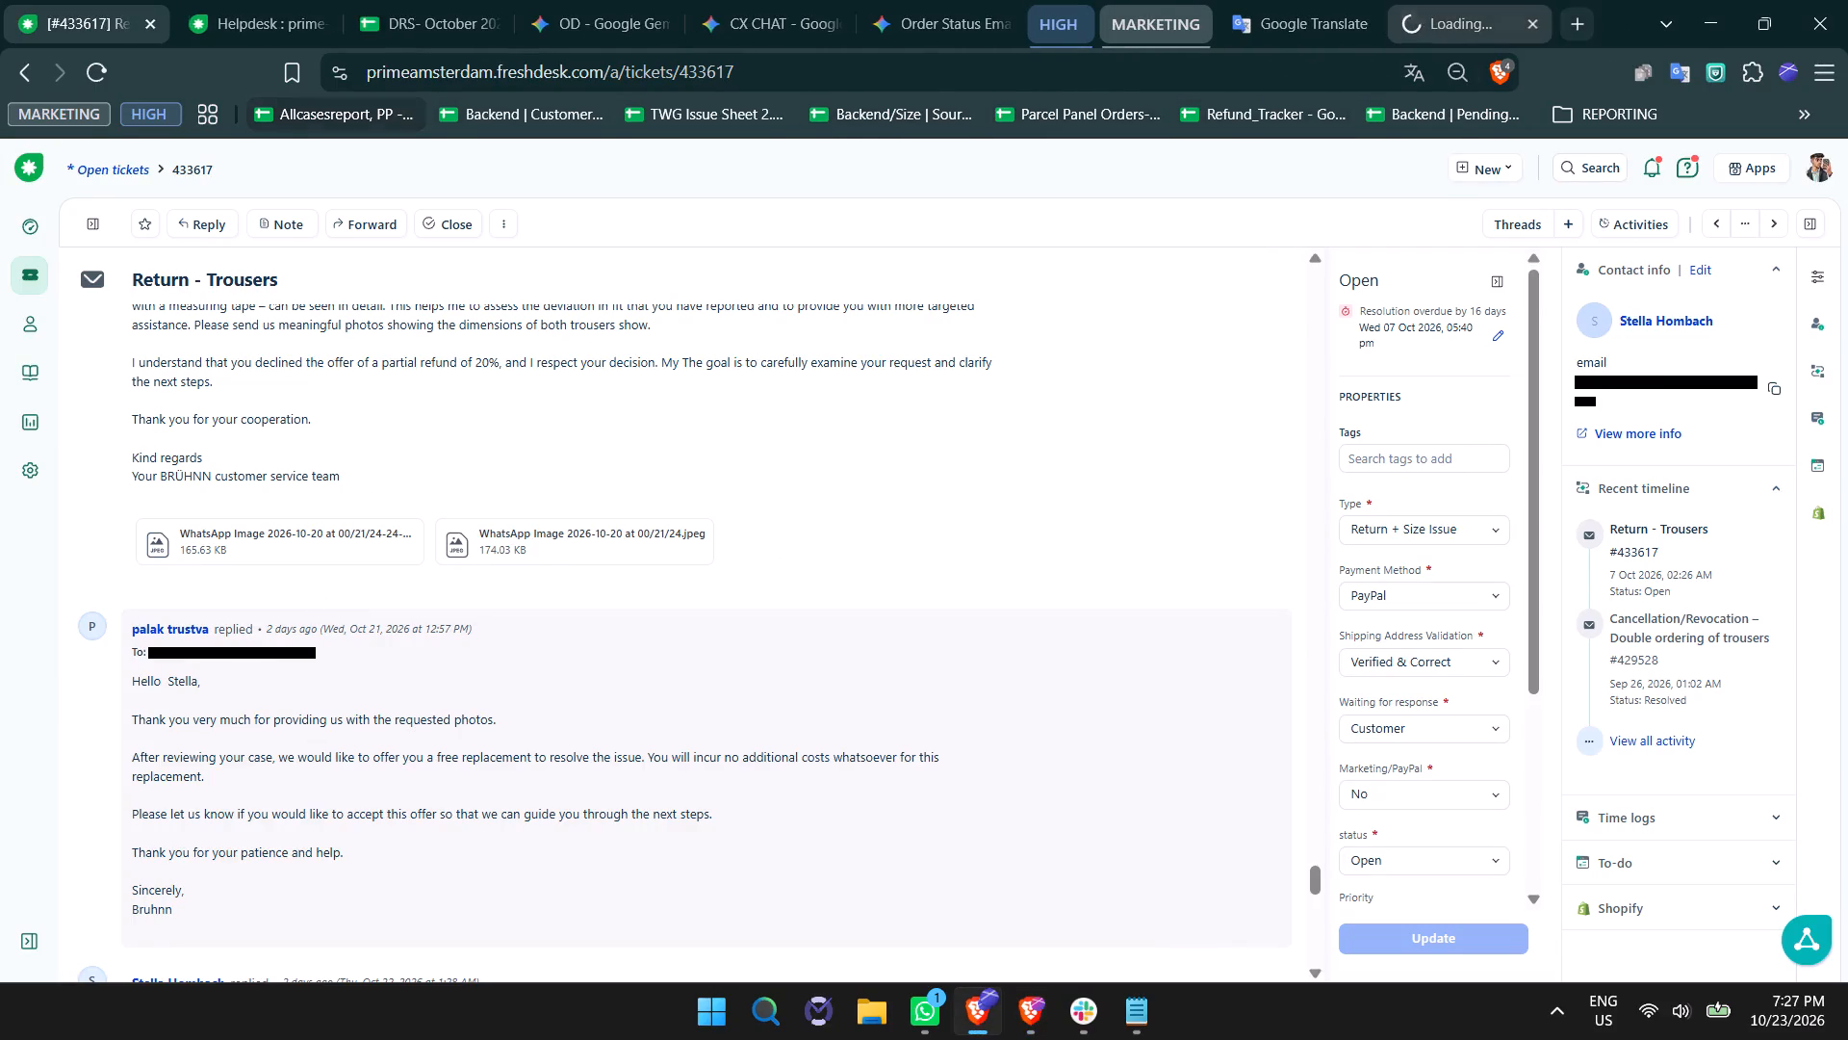
left_click(1466, 0)
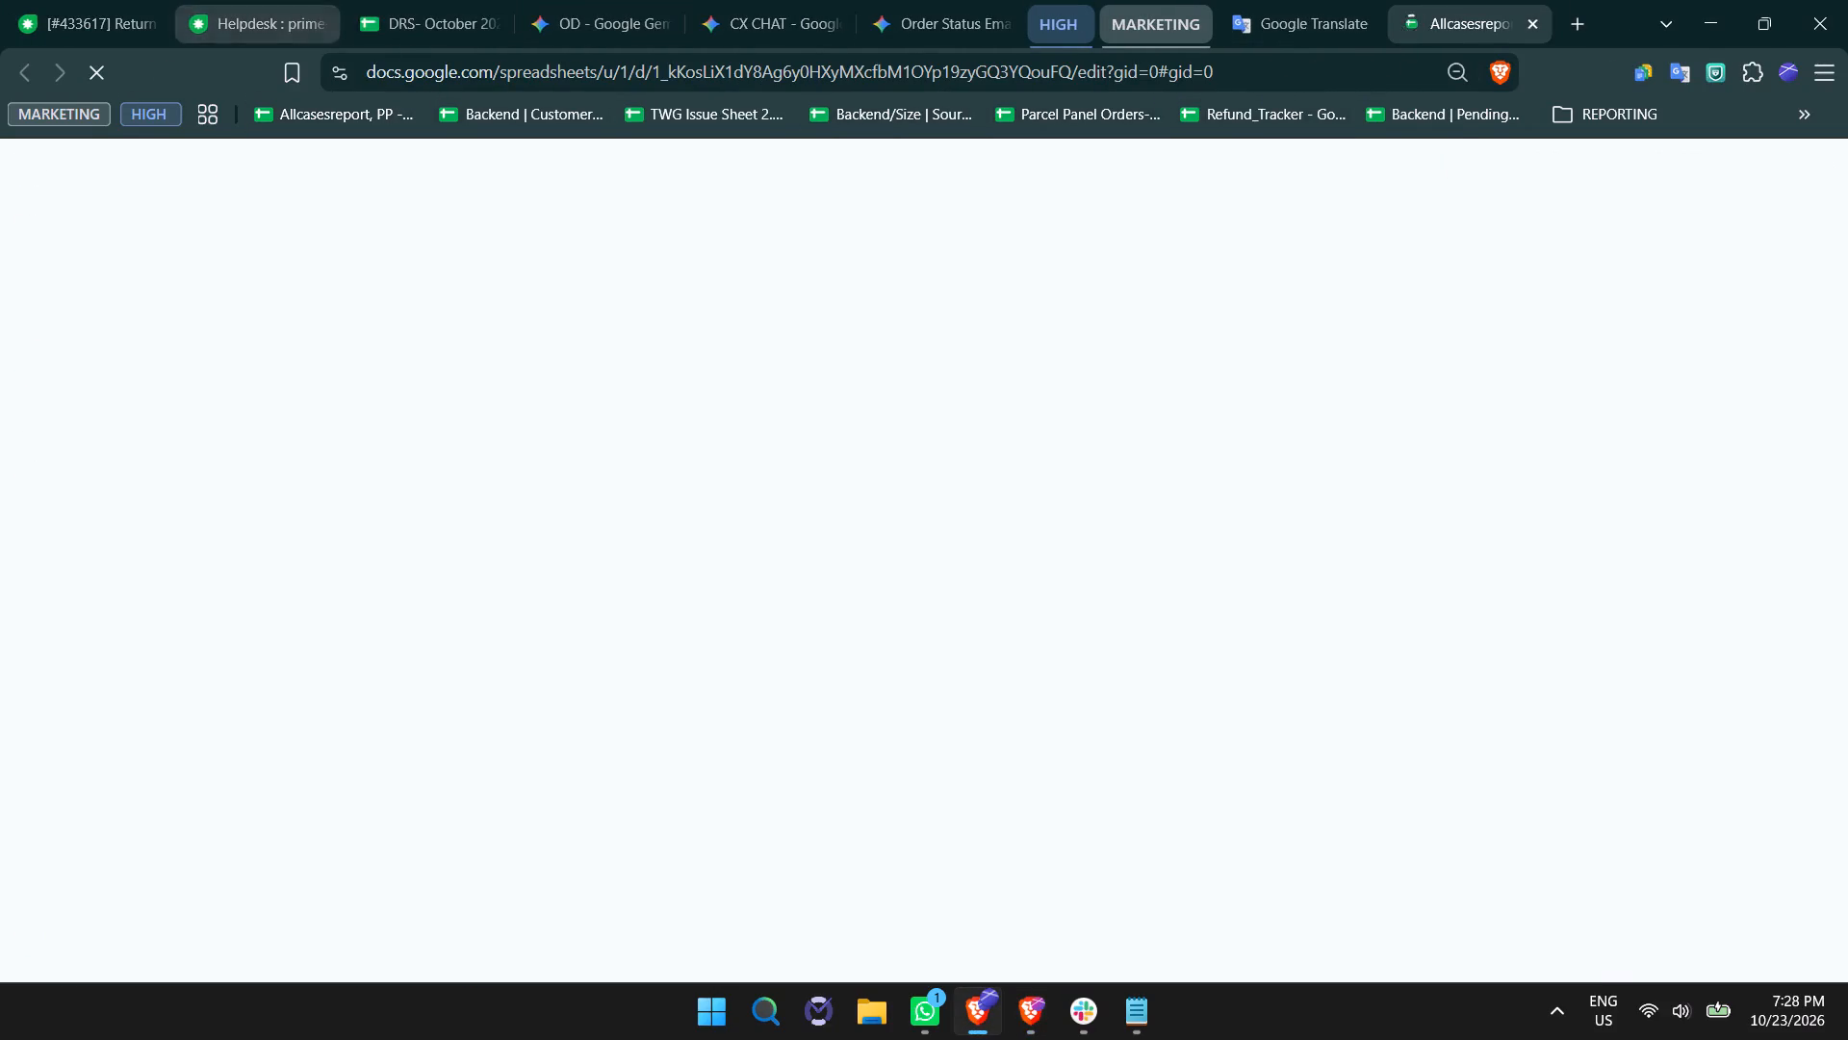
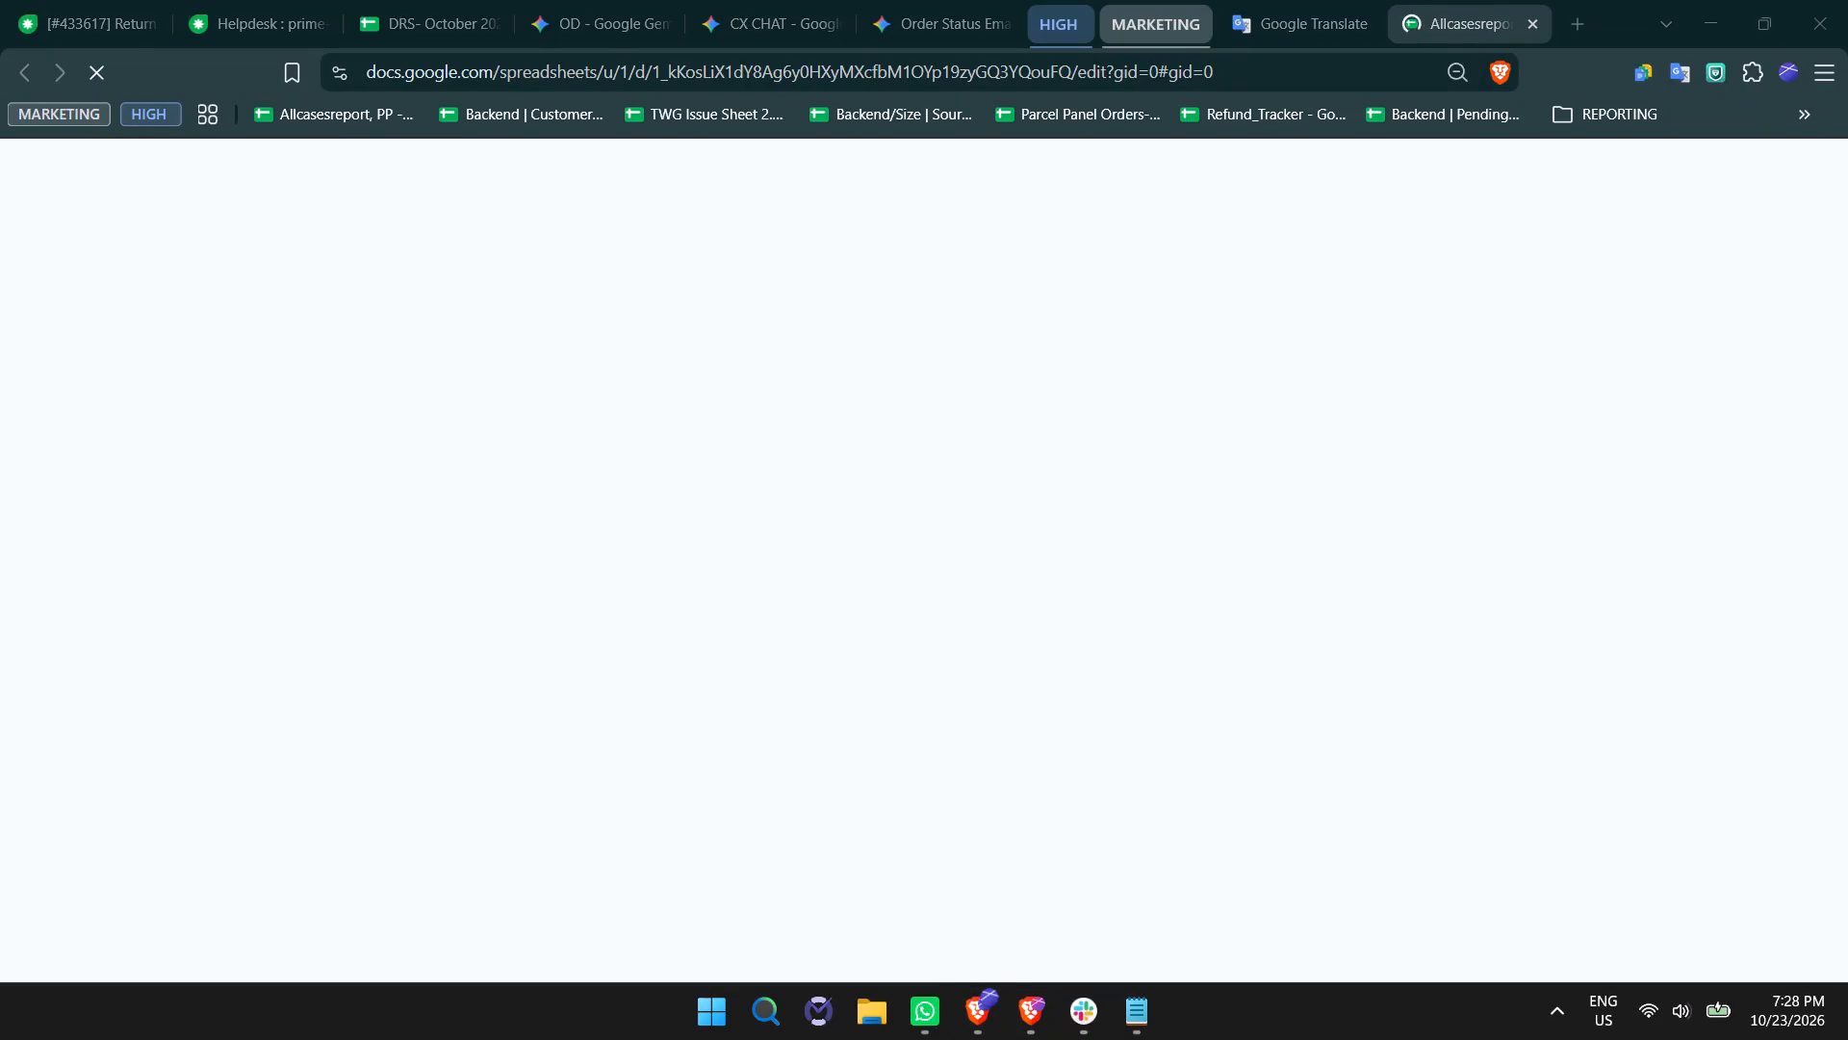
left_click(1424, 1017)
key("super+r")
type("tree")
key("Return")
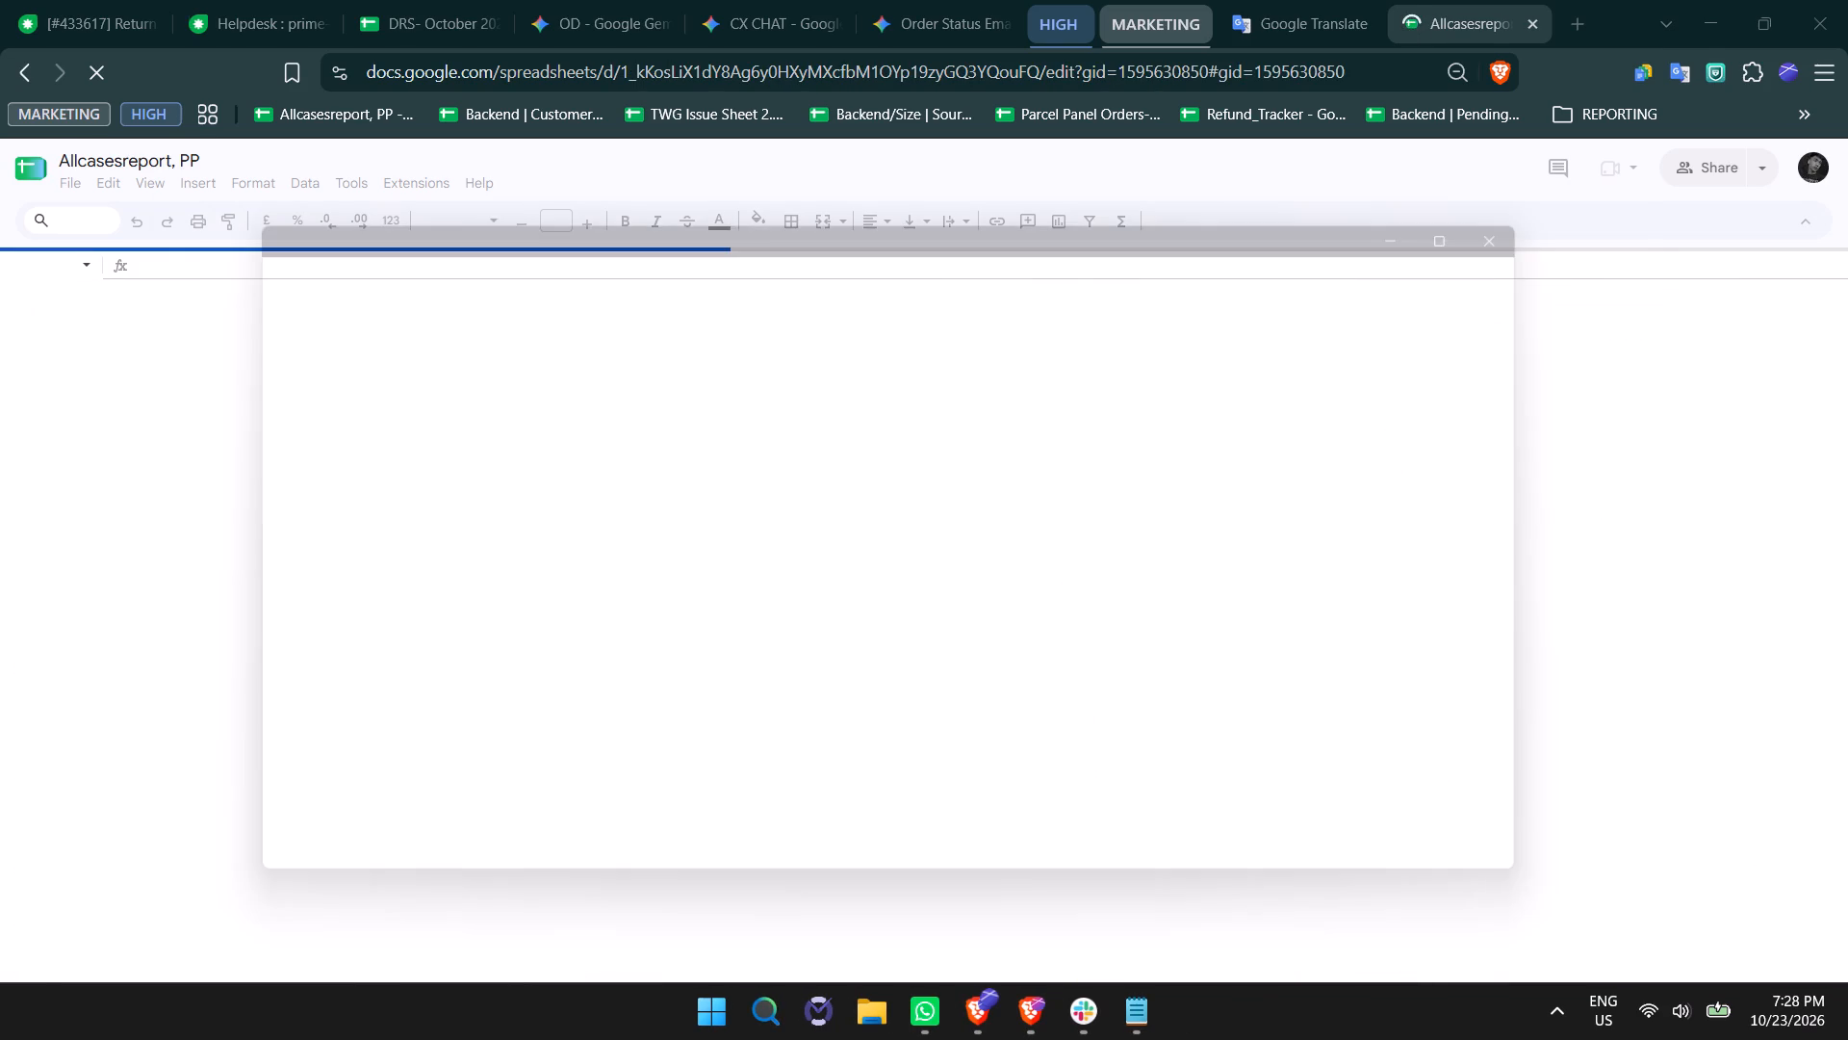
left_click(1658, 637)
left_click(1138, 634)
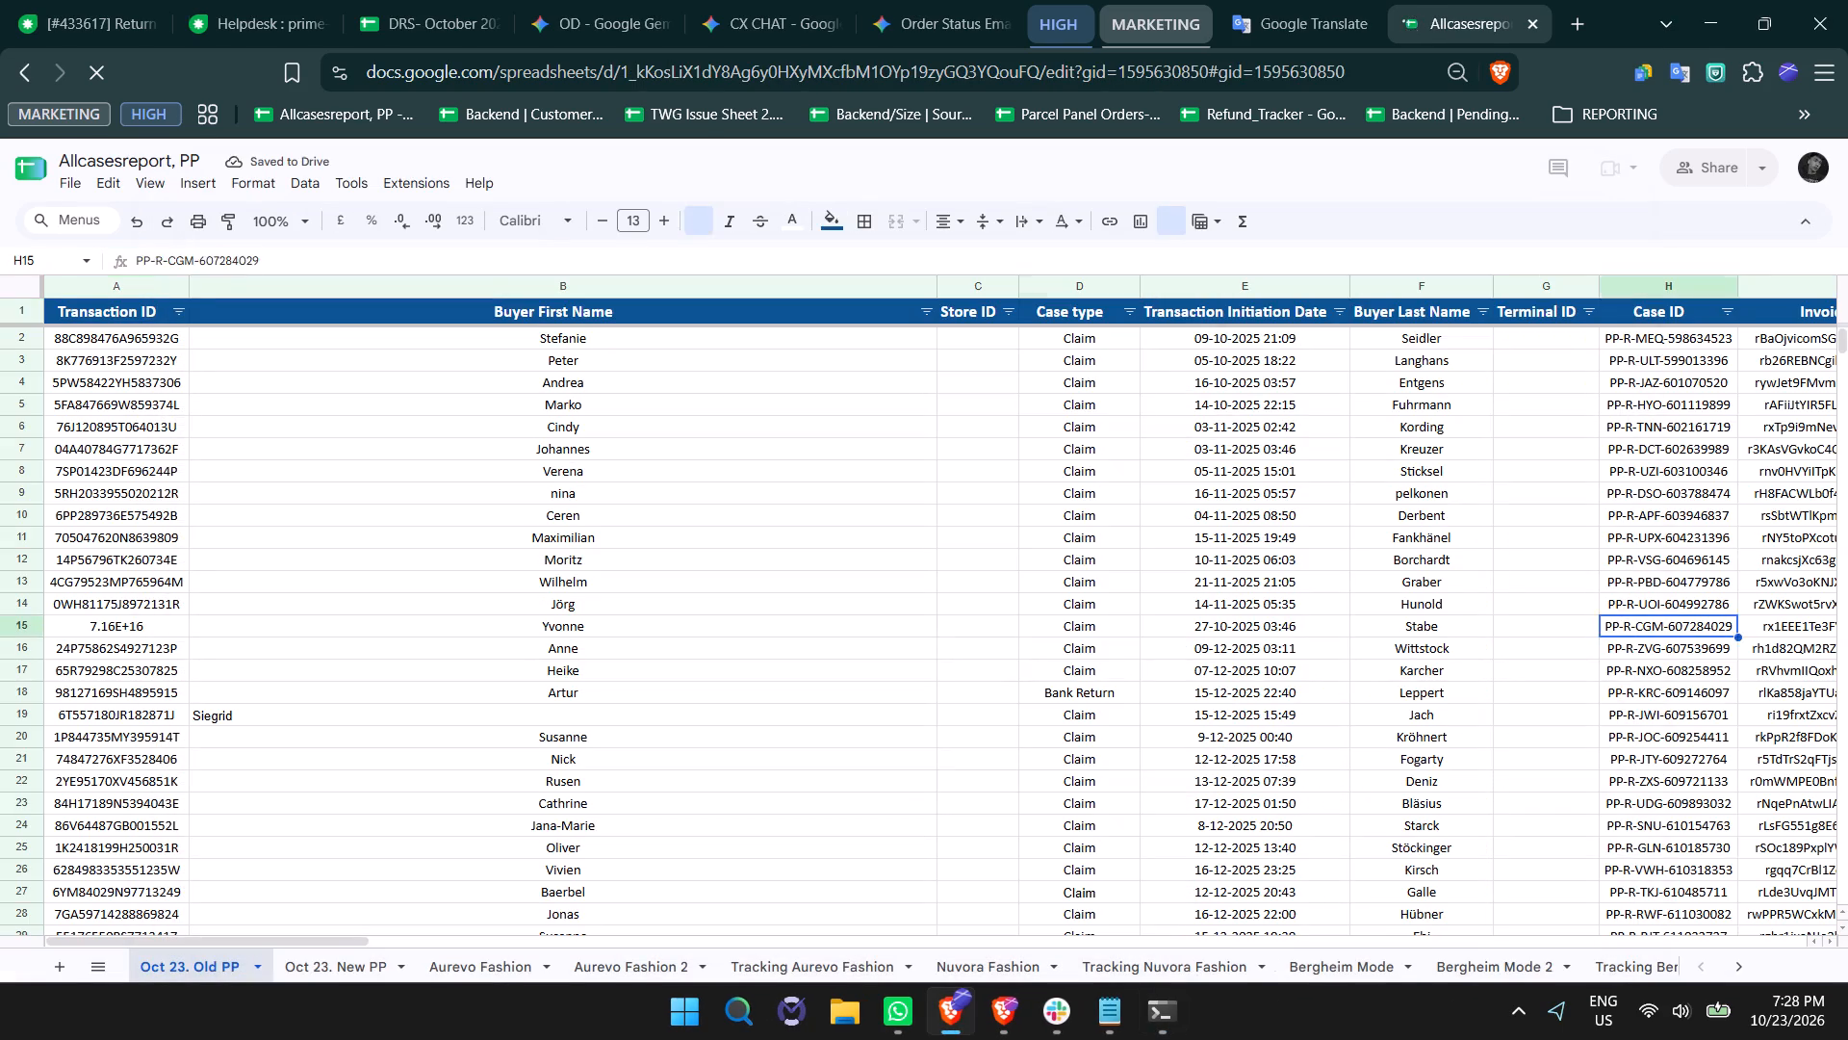
Search the Oct 23. Old PP sheet for the copied PayPal payment ID.
left_click(983, 657)
left_click(816, 672)
key("ctrl+f")
key("ctrl+v")
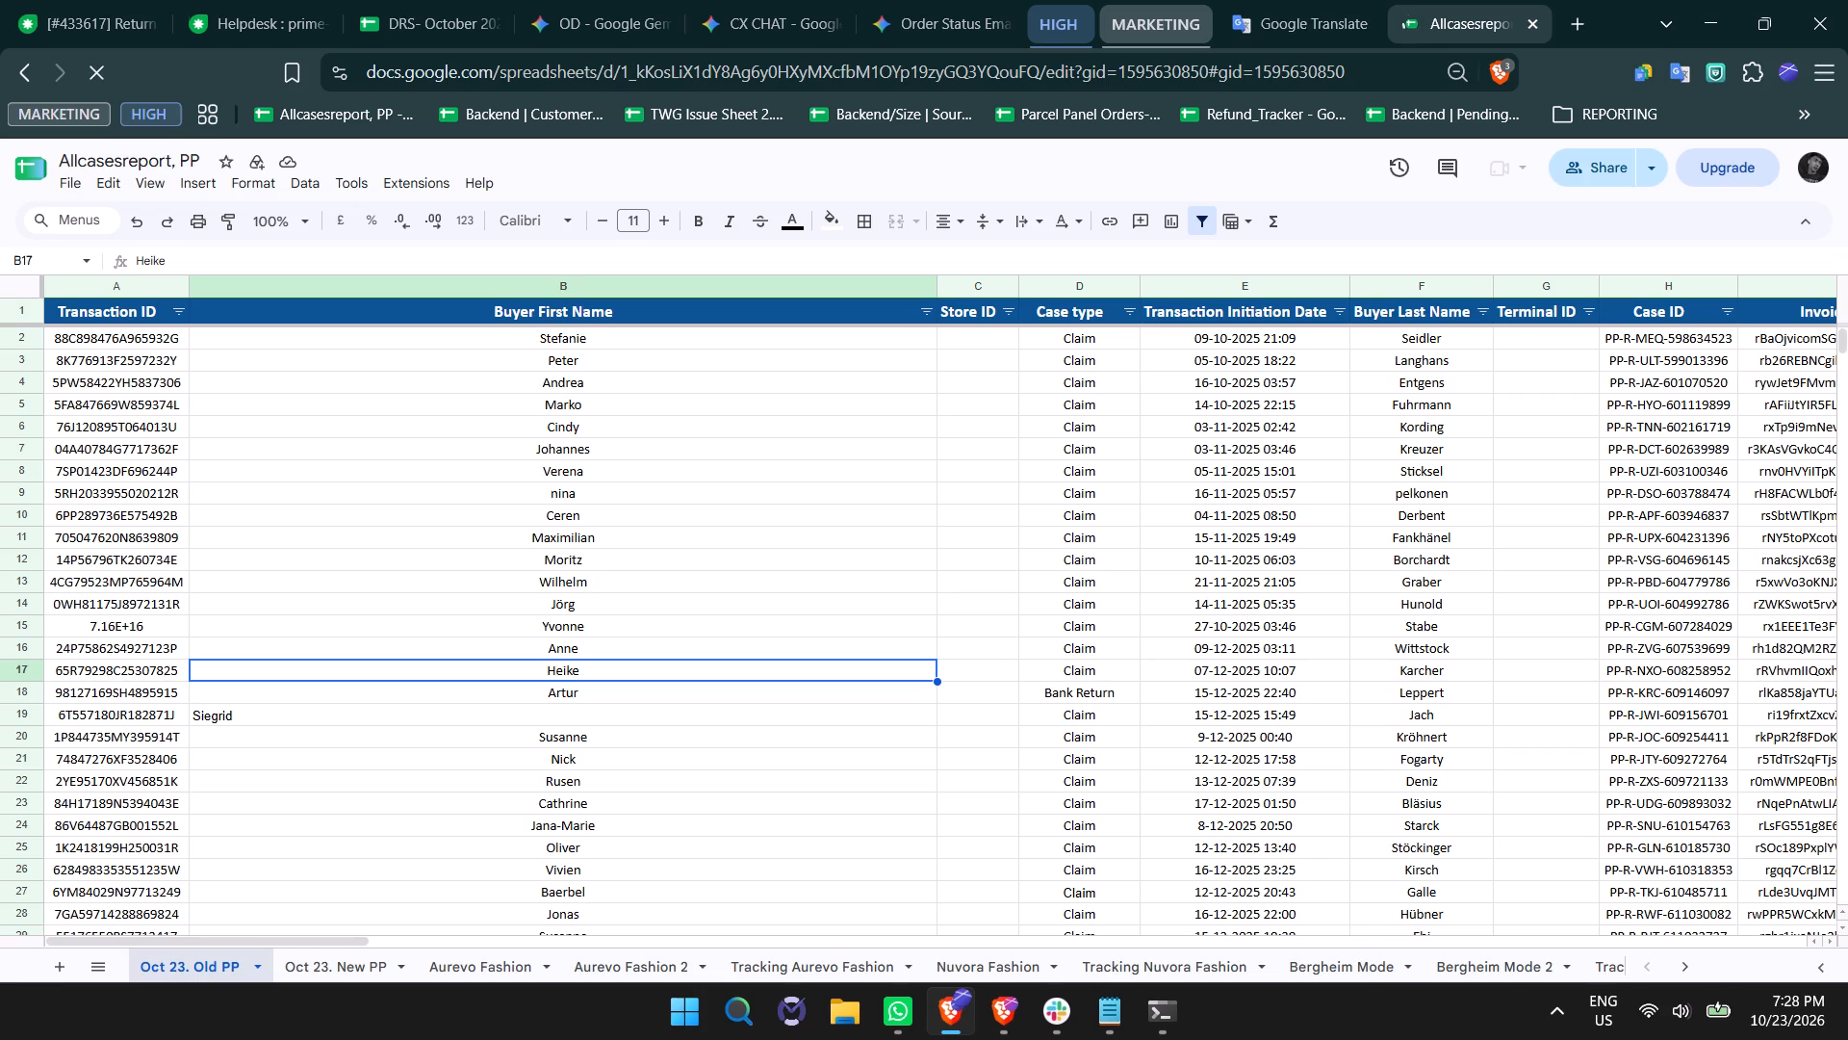
left_click(776, 705)
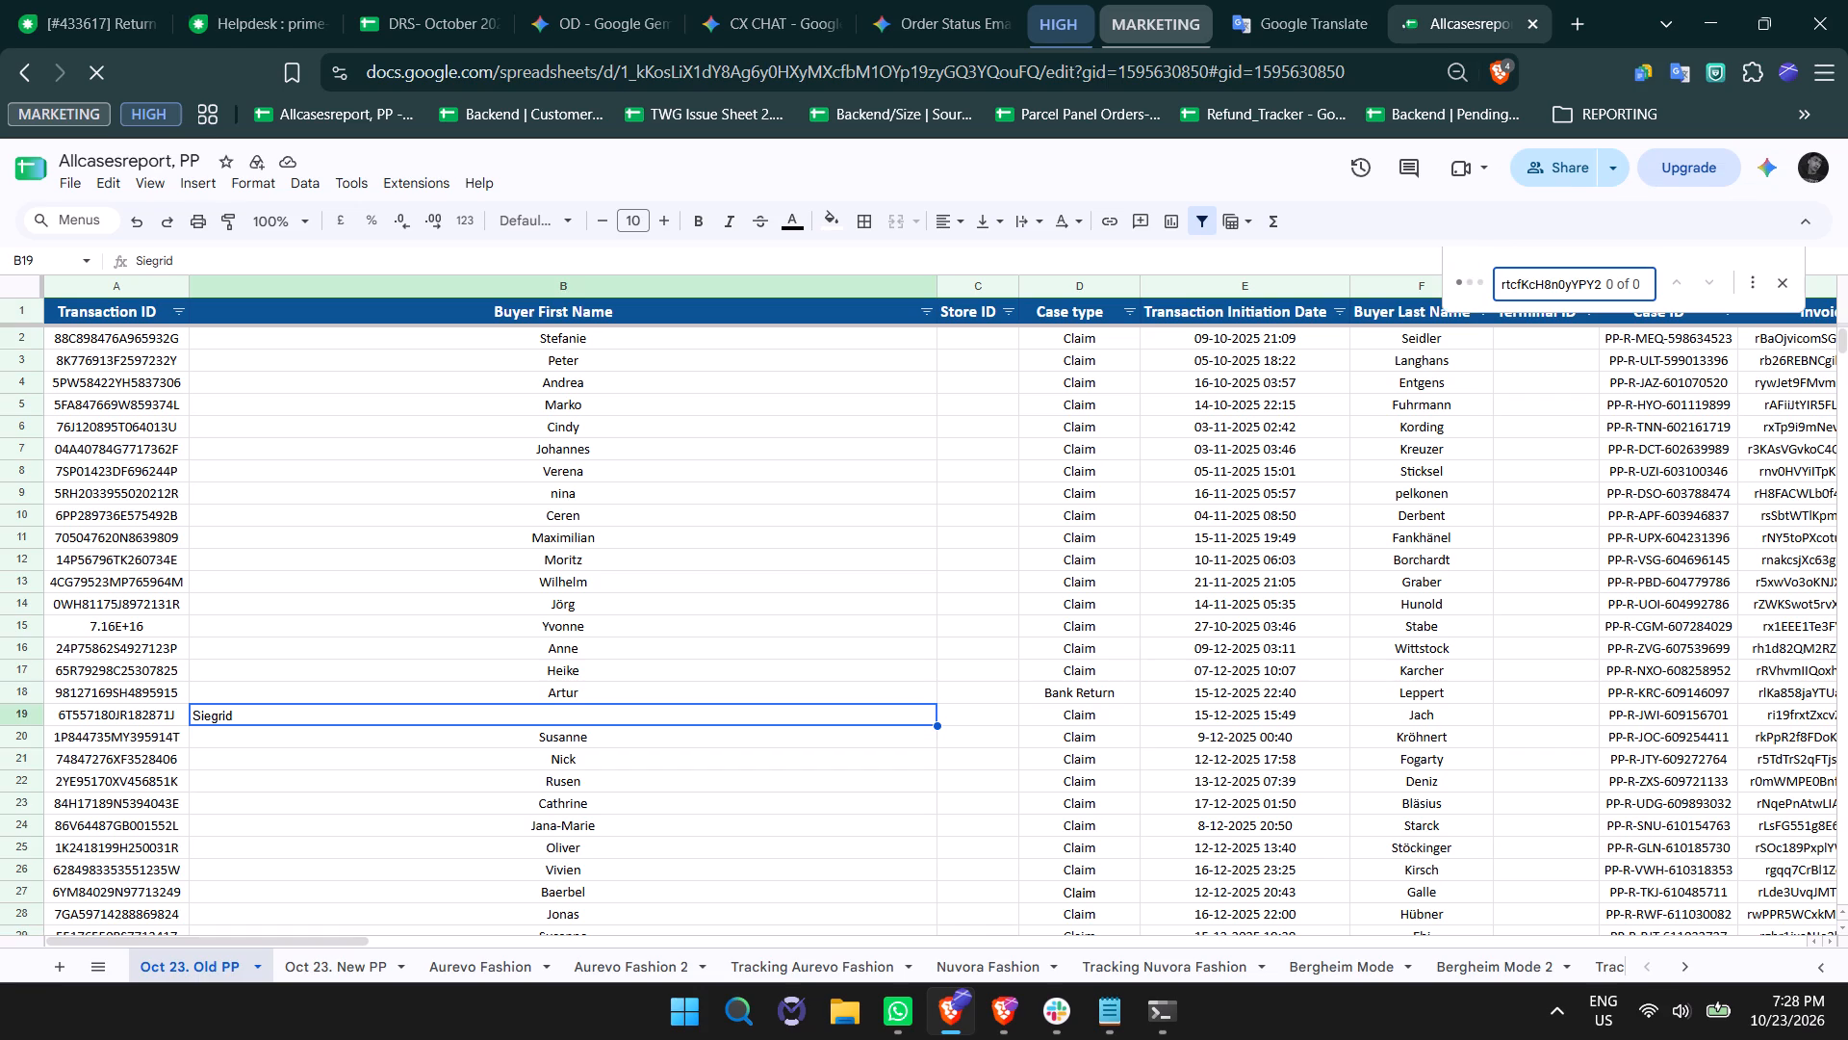
key("alt+Tab")
left_click(676, 631, "alt")
key("alt+Tab")
scroll(1521, 776, "down", 2)
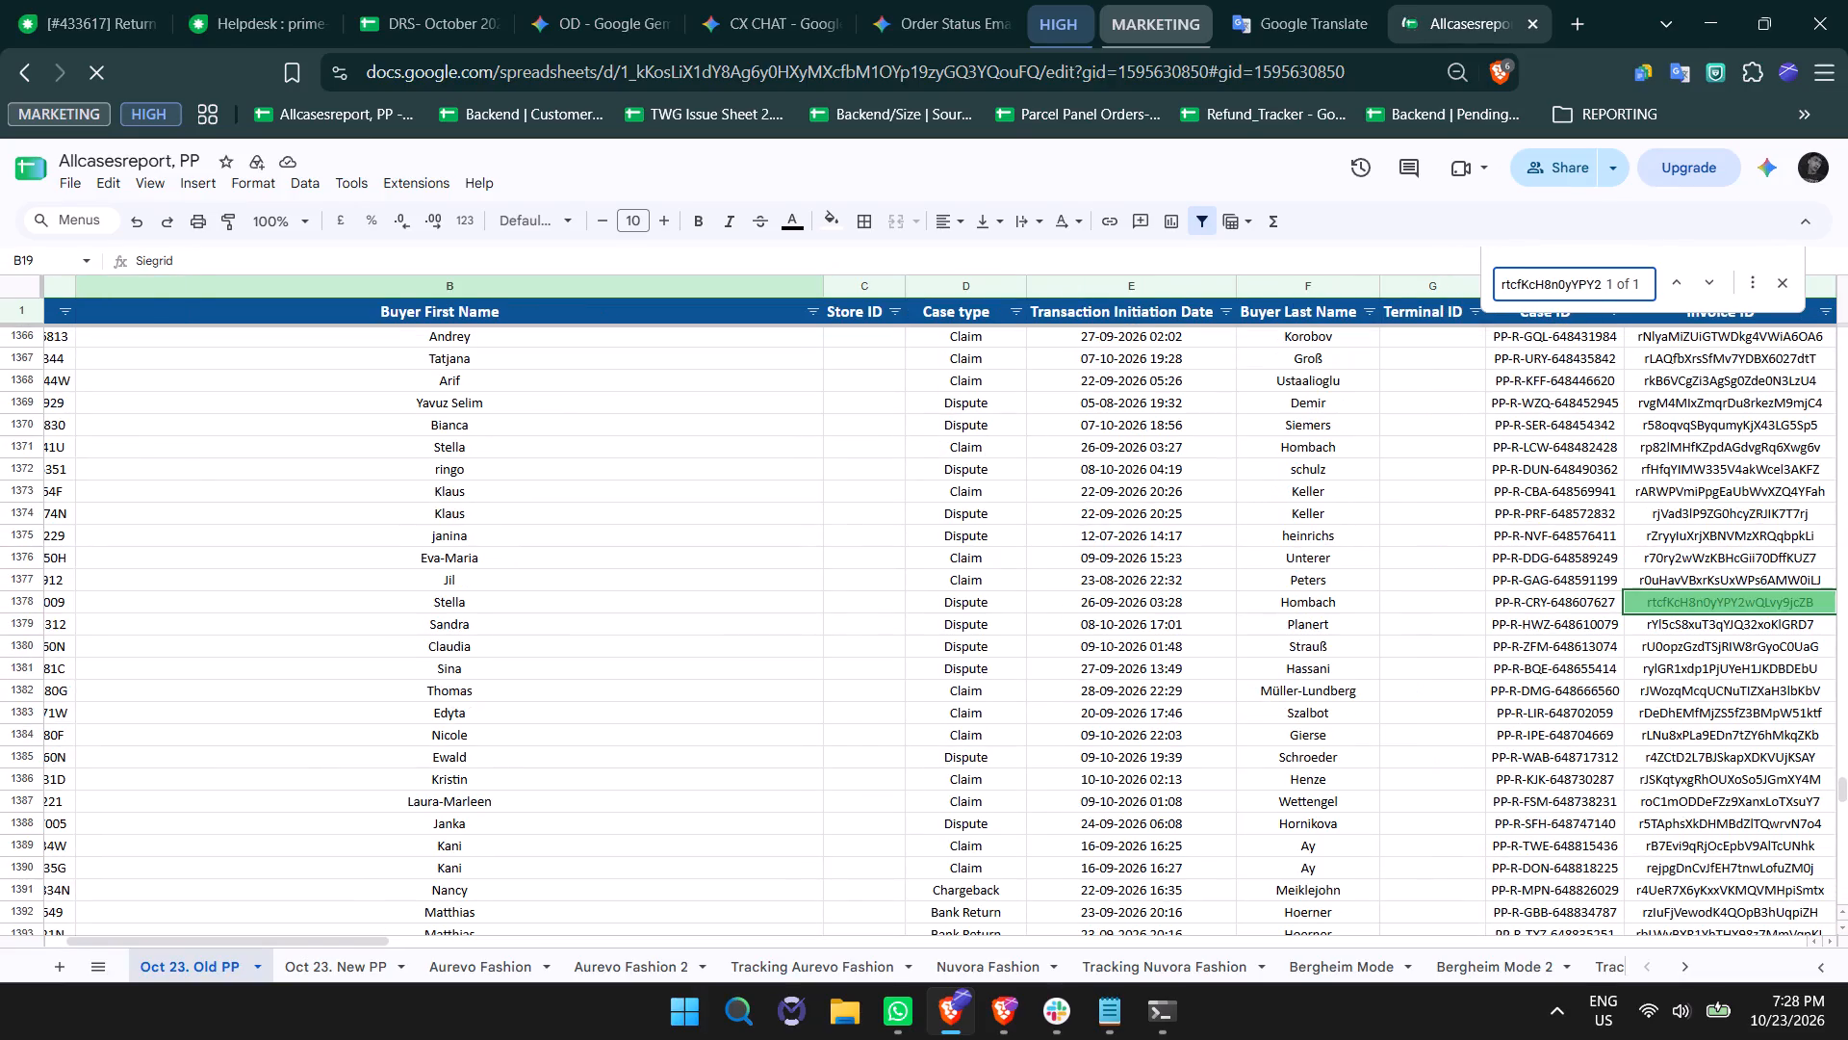
Check the transaction ID, buyer name, case type and initiation date in the matching case's row.
left_click(1508, 604)
key("Left")
key("Left")
key("Left")
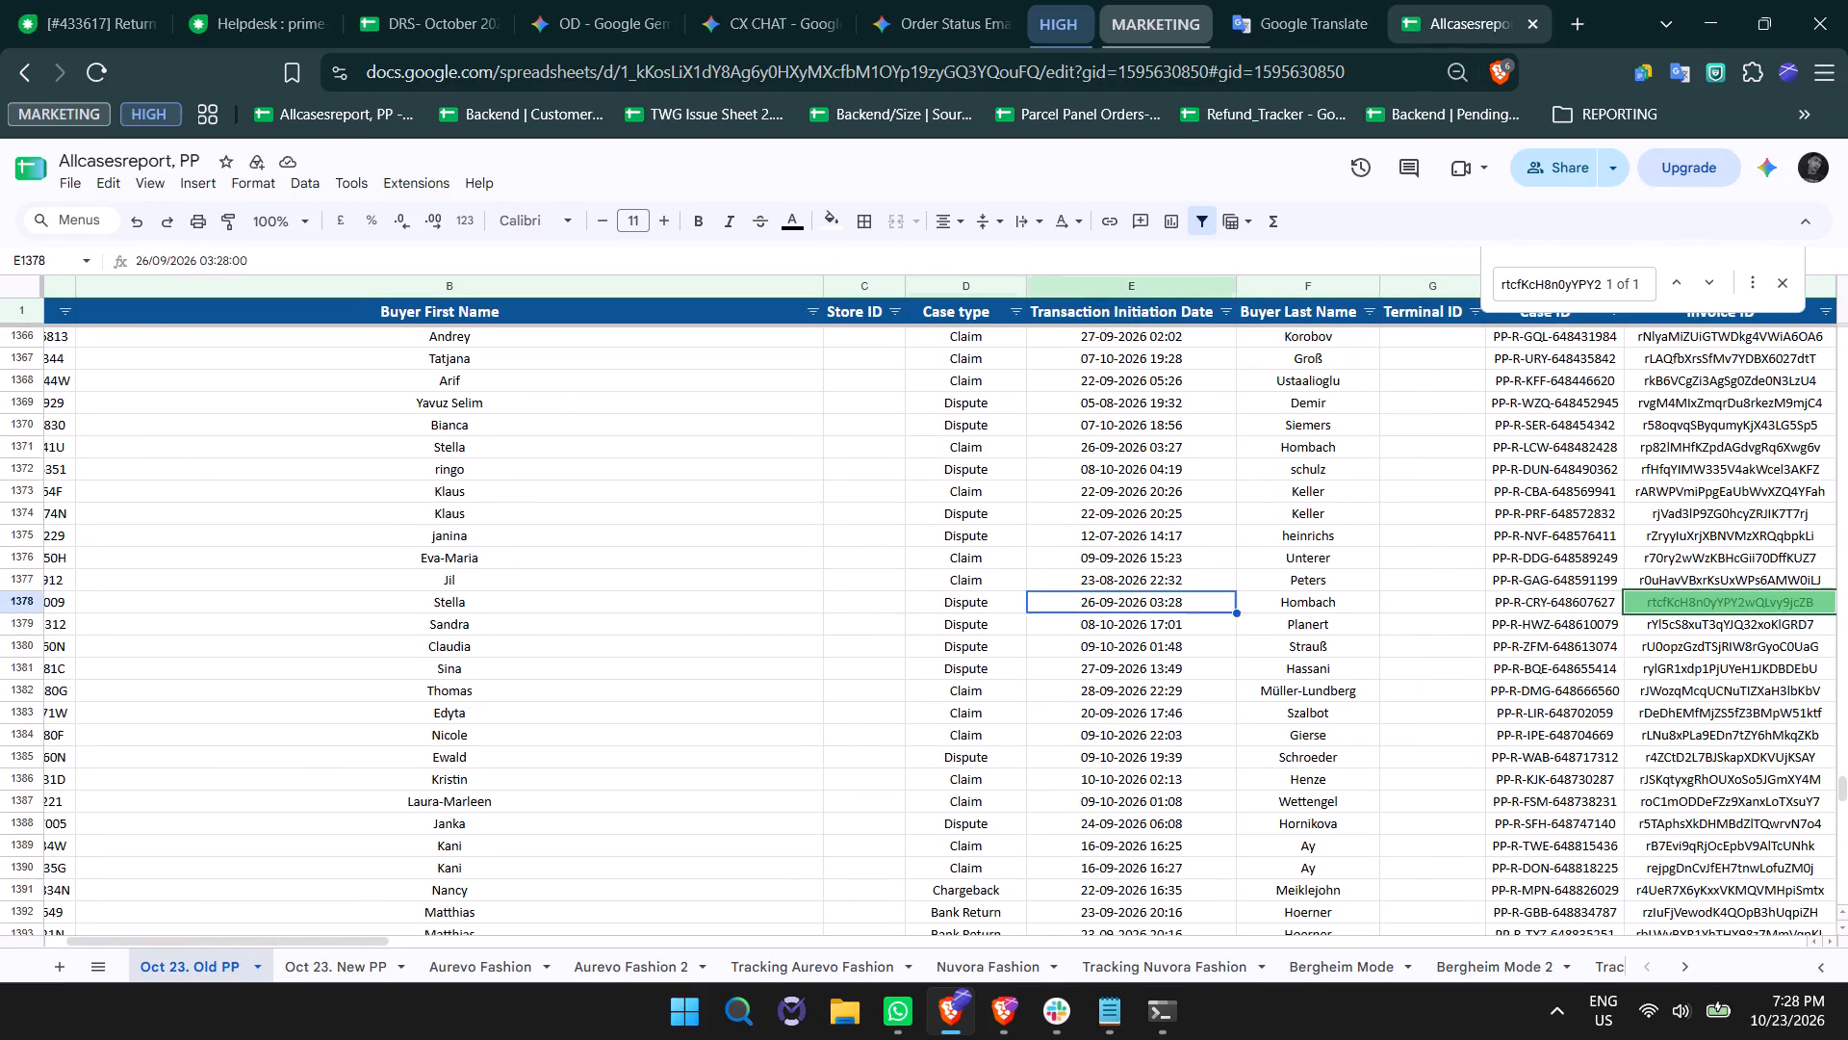
key("Left")
key("Left")
key("Left")
key("Left")
key("Left")
key("Right")
key("Right")
key("Right")
key("Right")
key("Right")
key("Right")
key("Right")
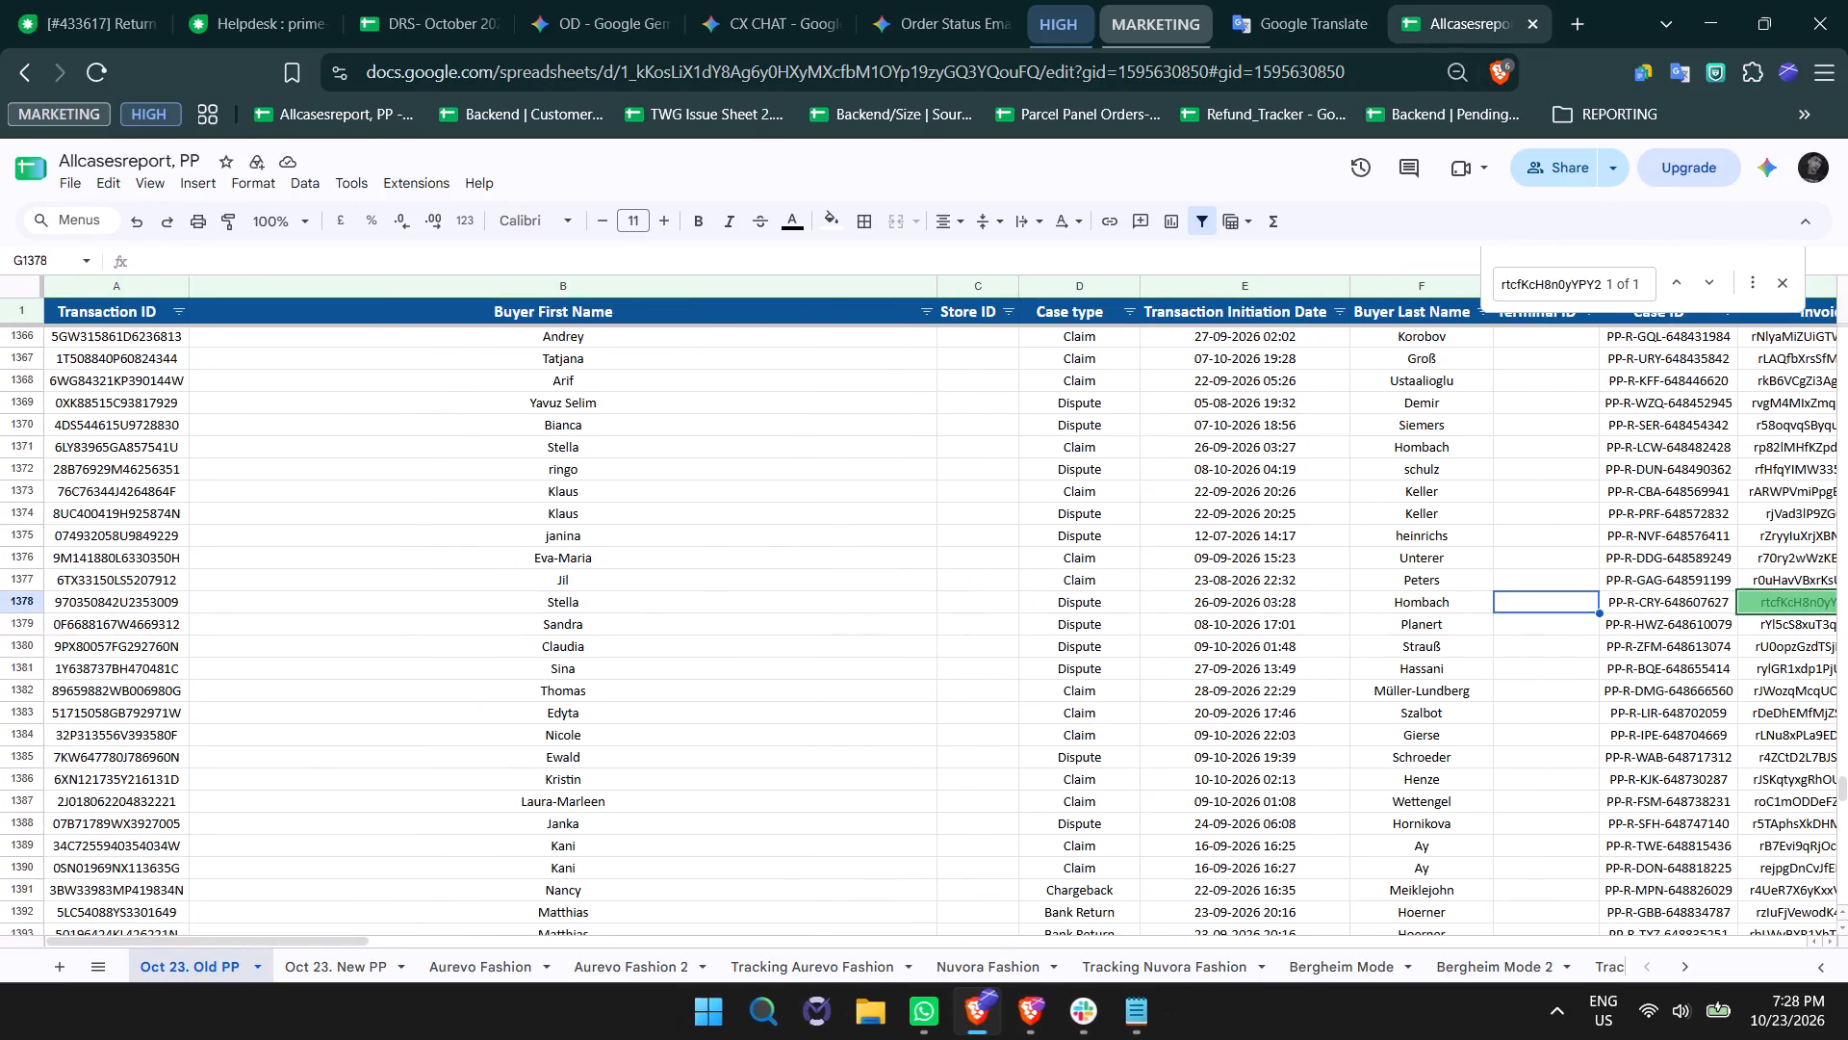
Check the matching case's reason, filing date, case status and PayPal reference ID along the same row.
key("Right")
key("Right")
key("Right")
key("Right")
key("Right")
key("Right")
key("Right")
key("Right")
key("Right")
key("Right")
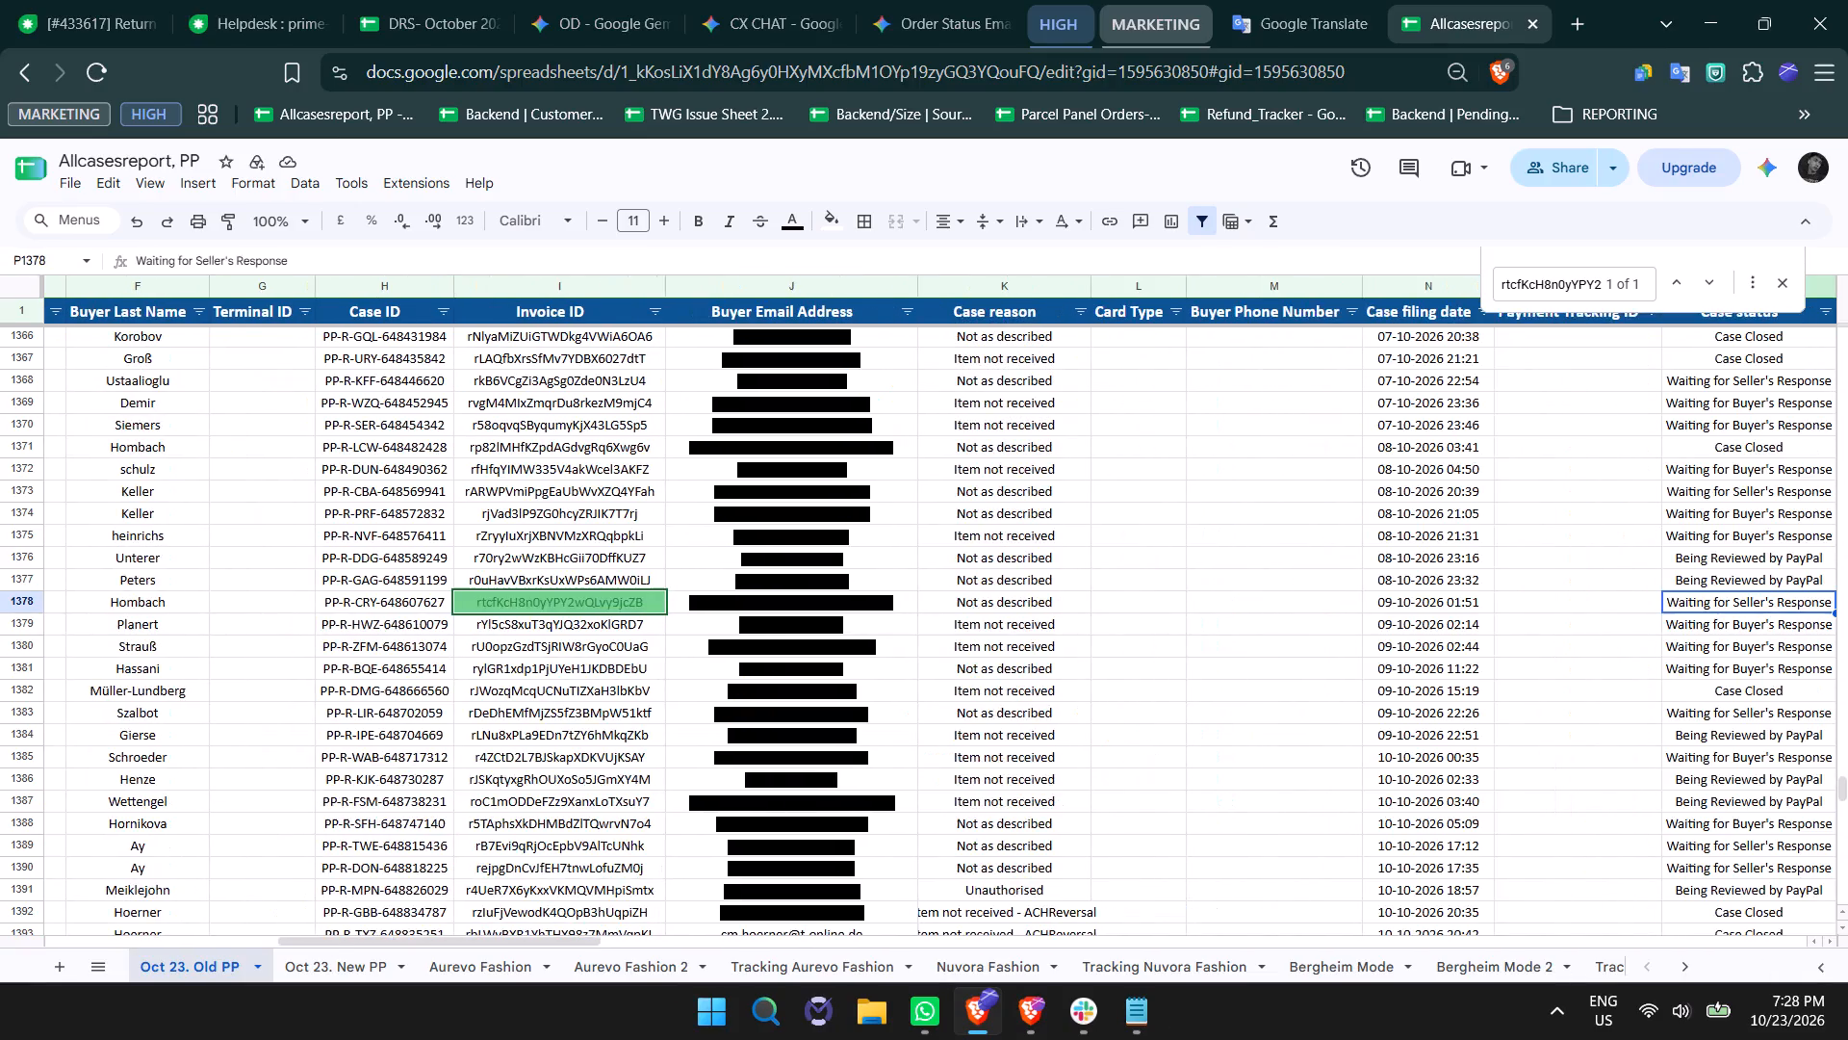
key("Right")
key("Left")
key("Left")
key("Left")
key("Right")
key("Right")
key("Right")
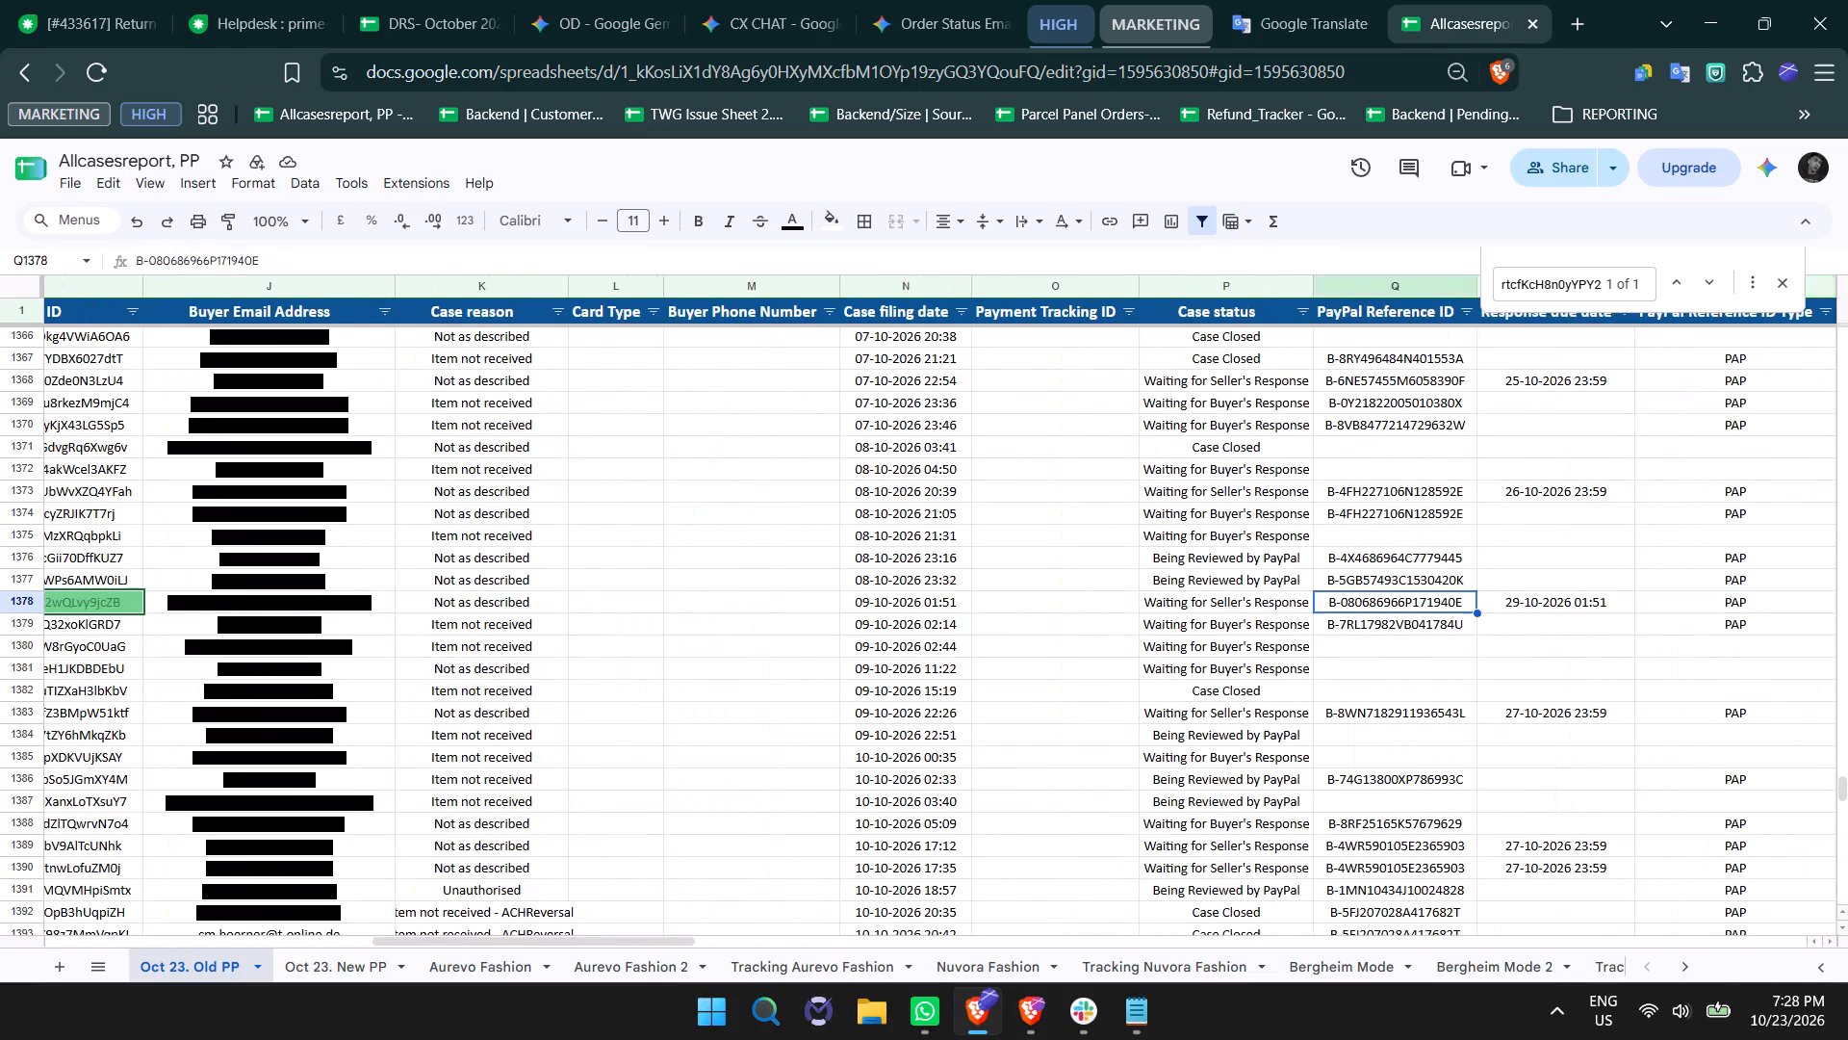
Check the case's response due date, disputed and gross amounts, money movement, seller protection and fee details.
key("Right")
key("Right")
key("Right")
key("Right")
key("Right")
key("Right")
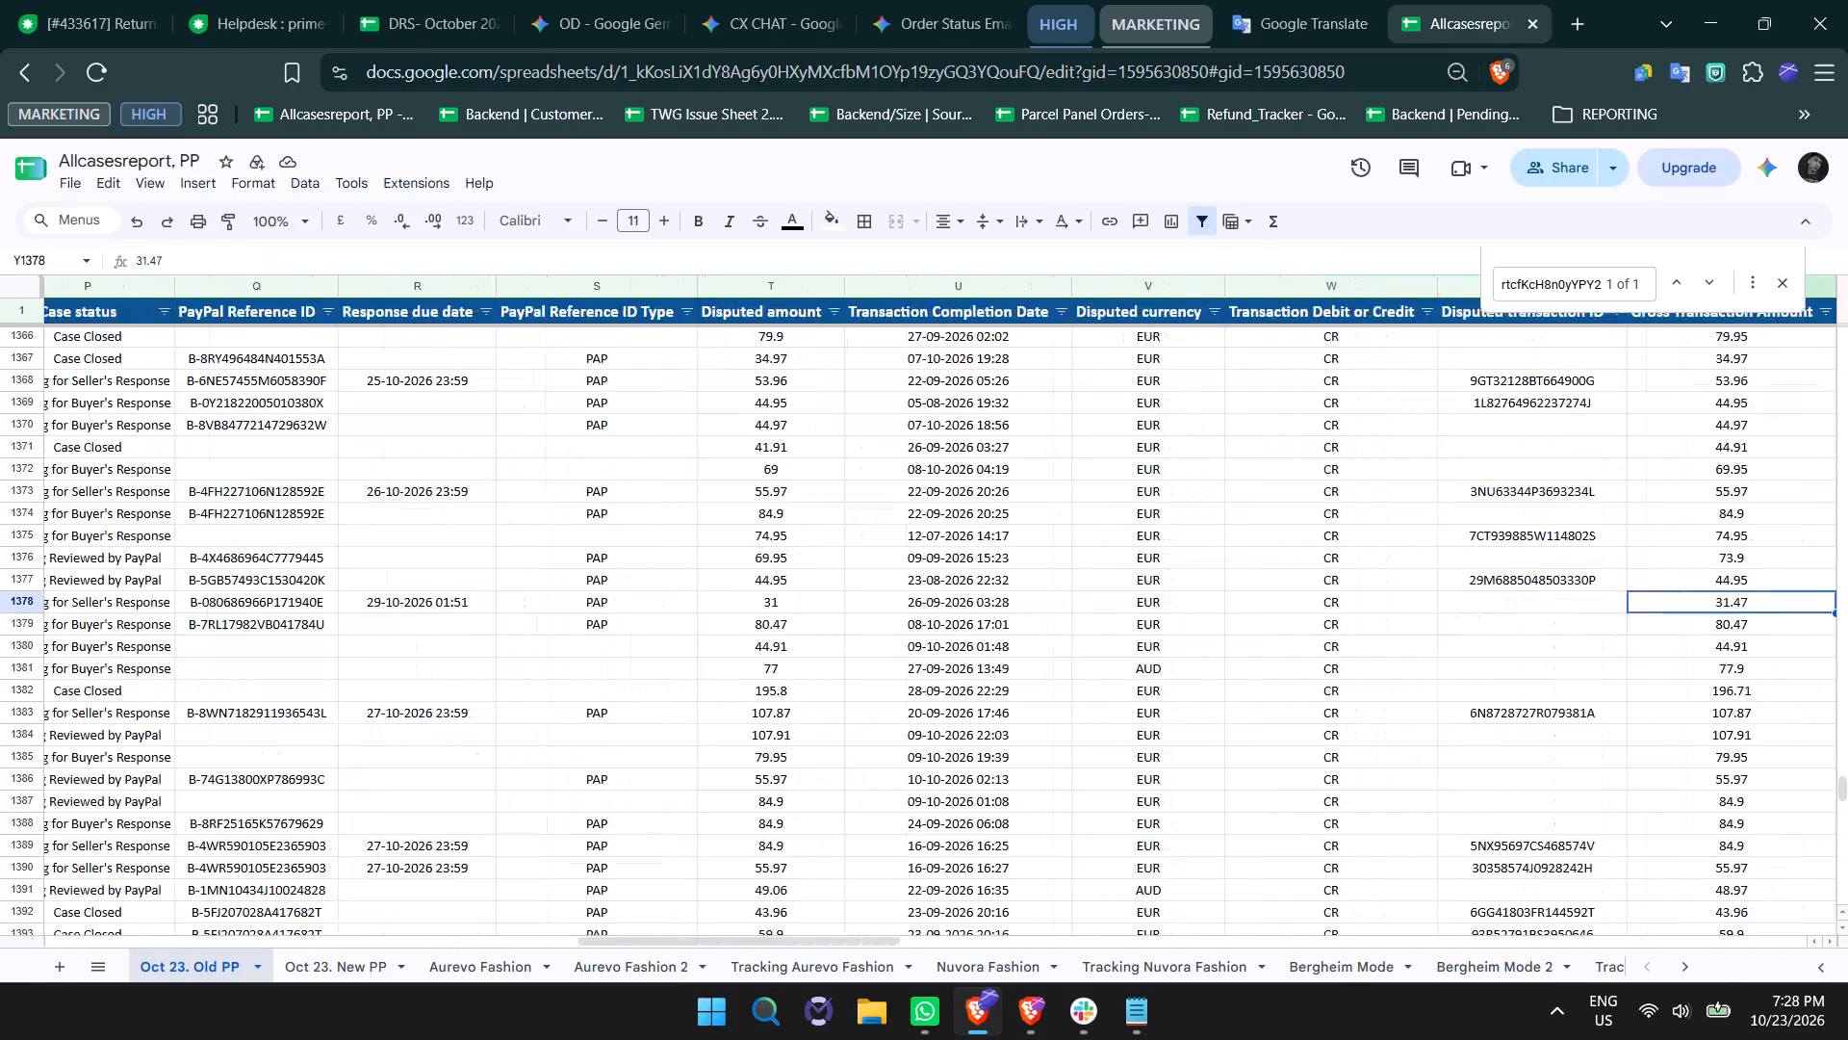
key("Right")
key("Right")
key("Right")
key("Right")
key("Right")
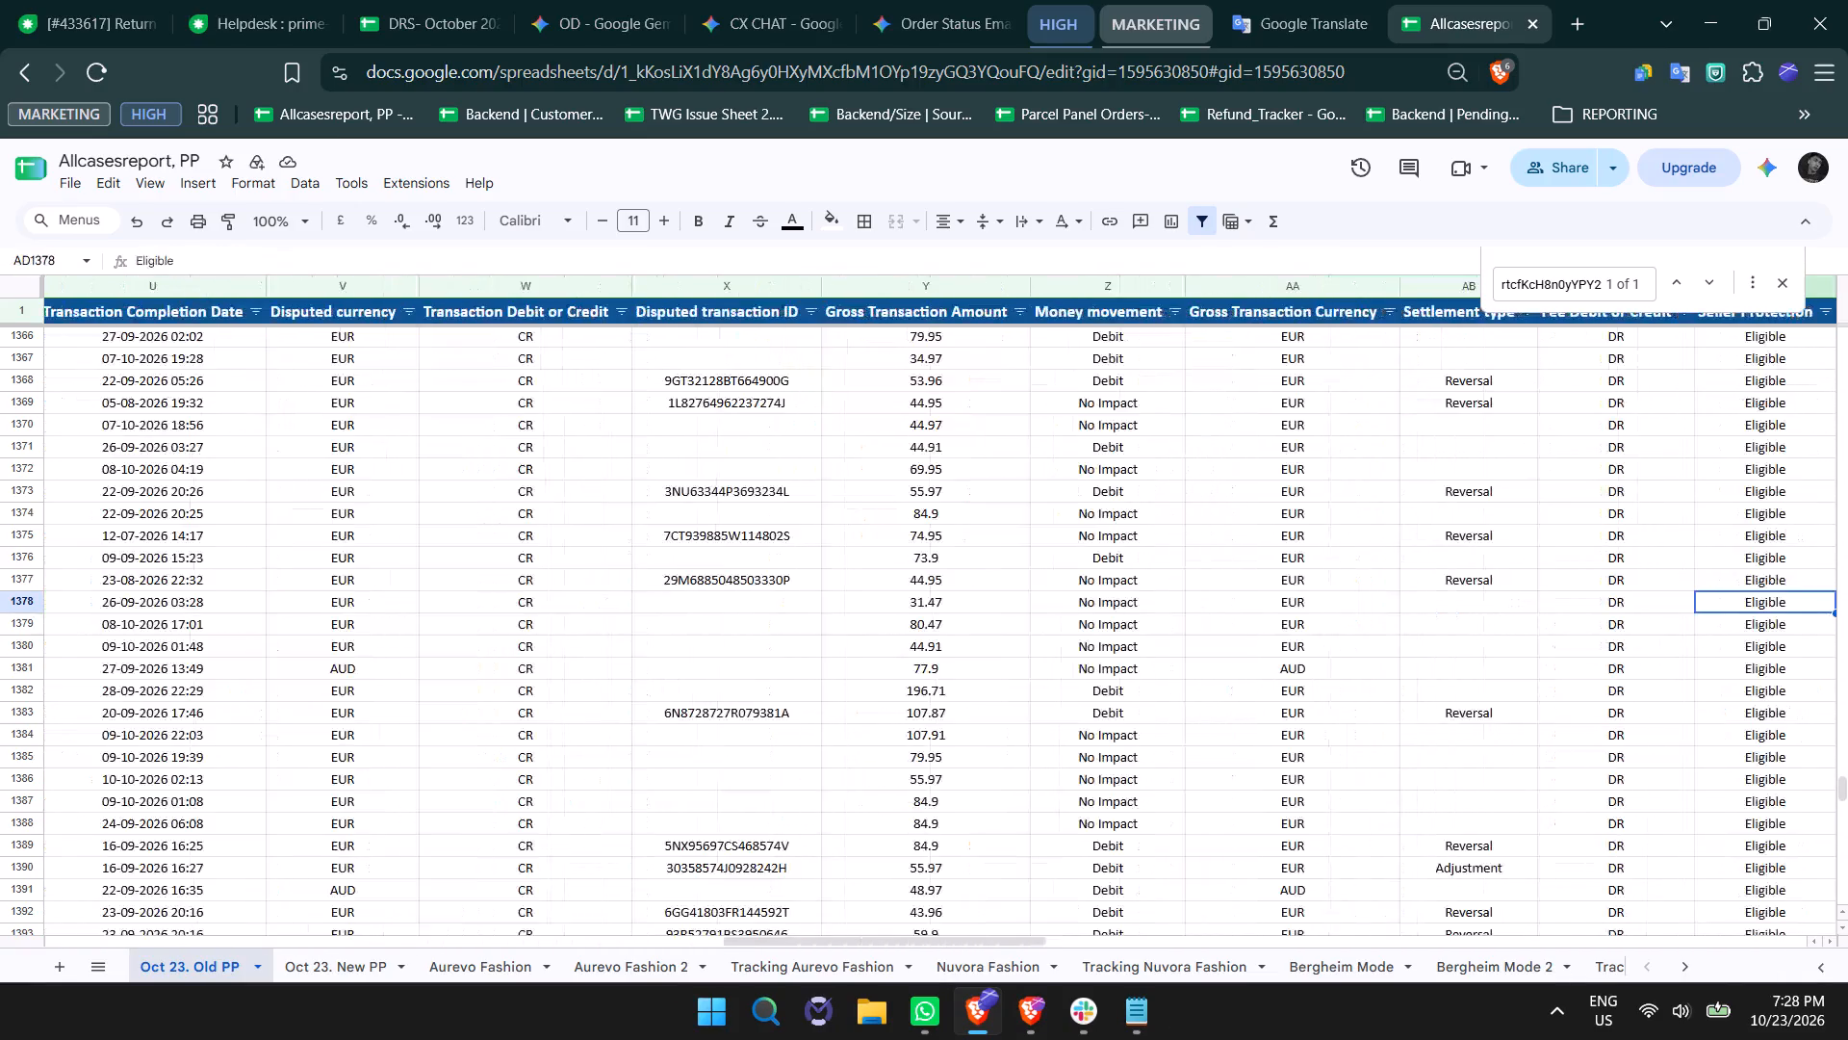
key("Right")
key("Right")
key("Right")
key("Right")
key("Right")
key("Right")
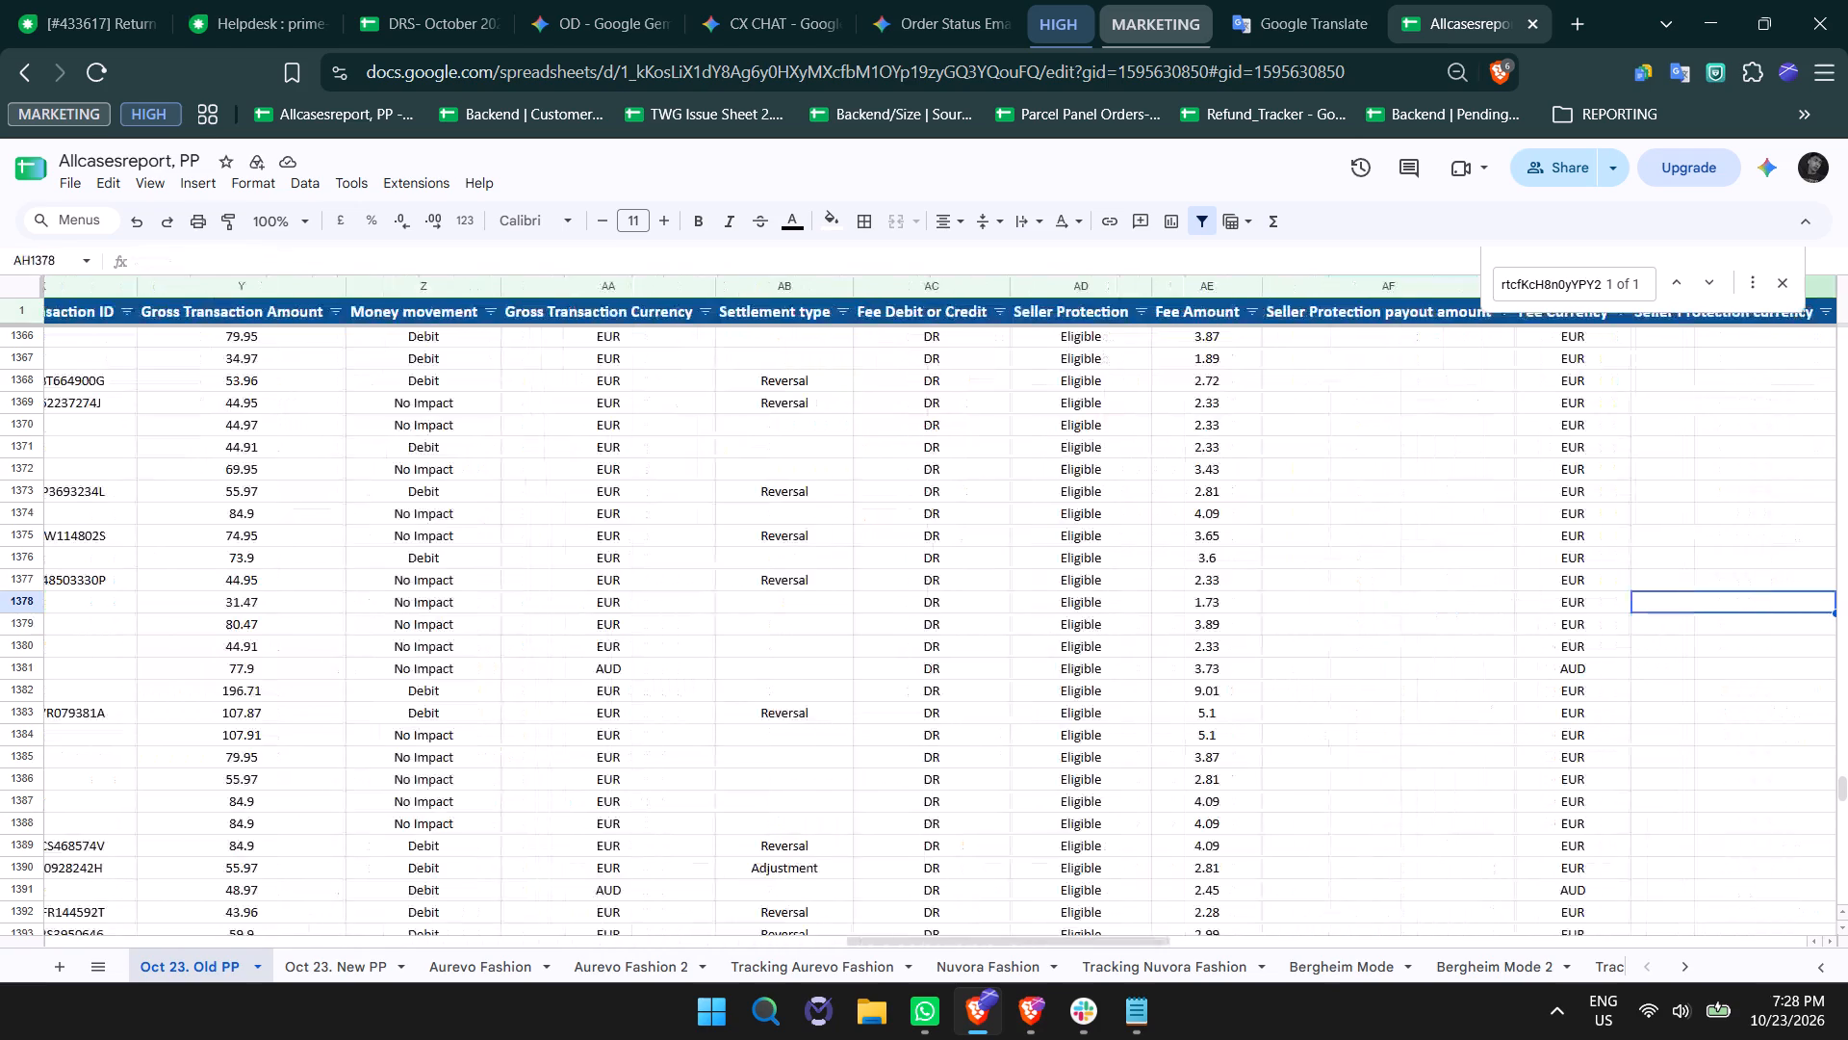
Read the buyer comments for this case and check its outcome, settled amount, closure date and final outcome columns.
key("Right")
key("Right")
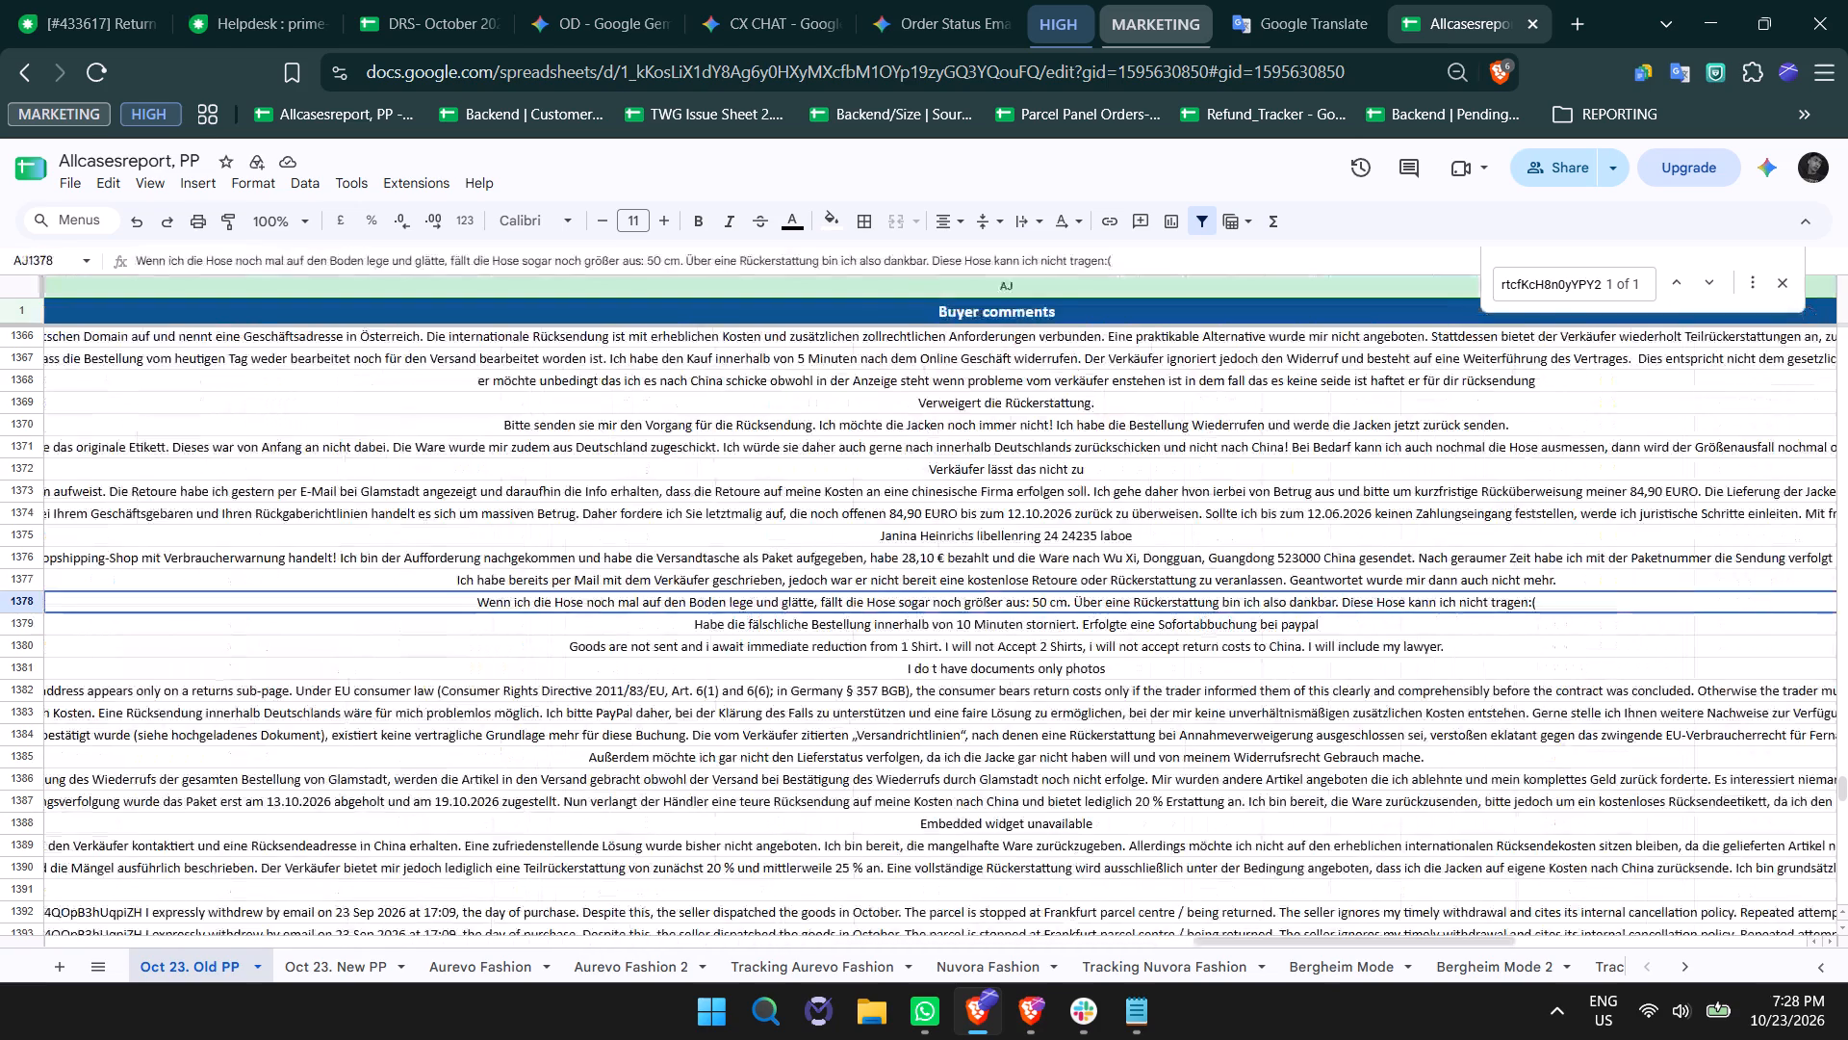
key("Right")
key("Right")
key("Right")
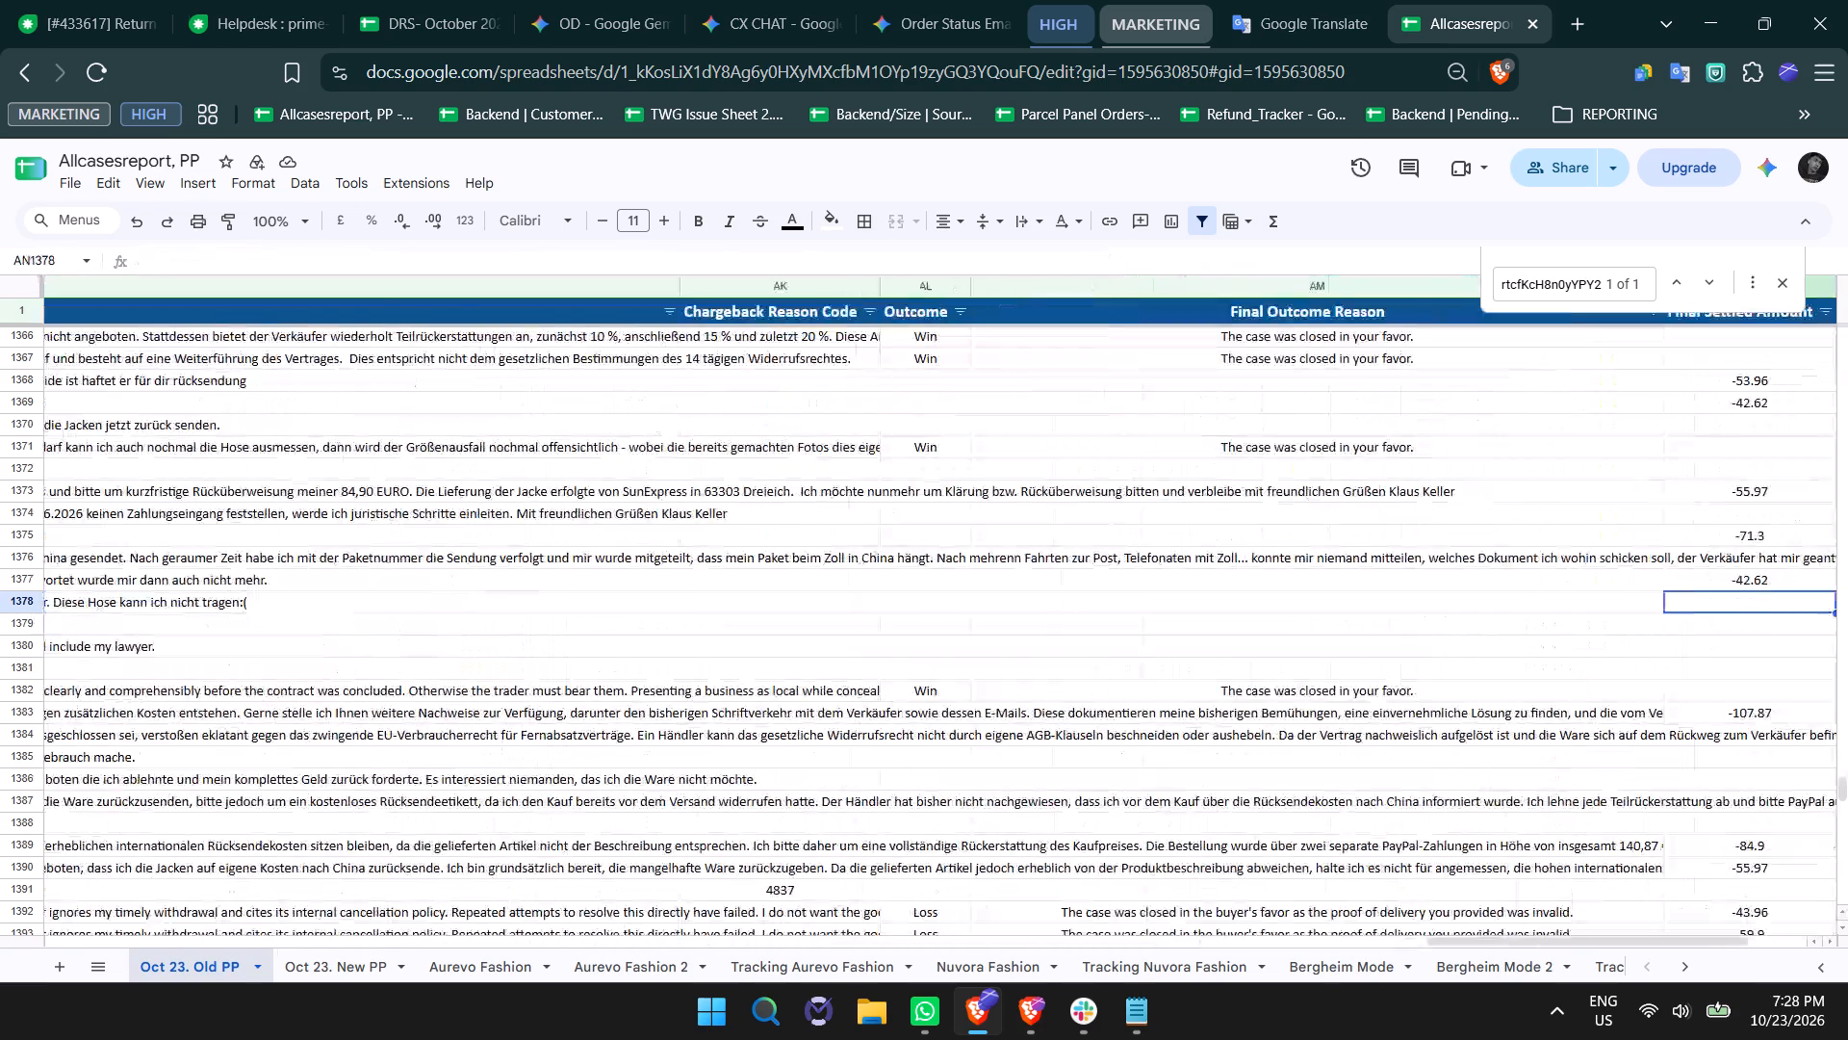
key("Right")
key("Right")
key("Right")
key("Right")
key("Right")
key("Right")
key("Right")
key("Right")
key("Right")
key("Right")
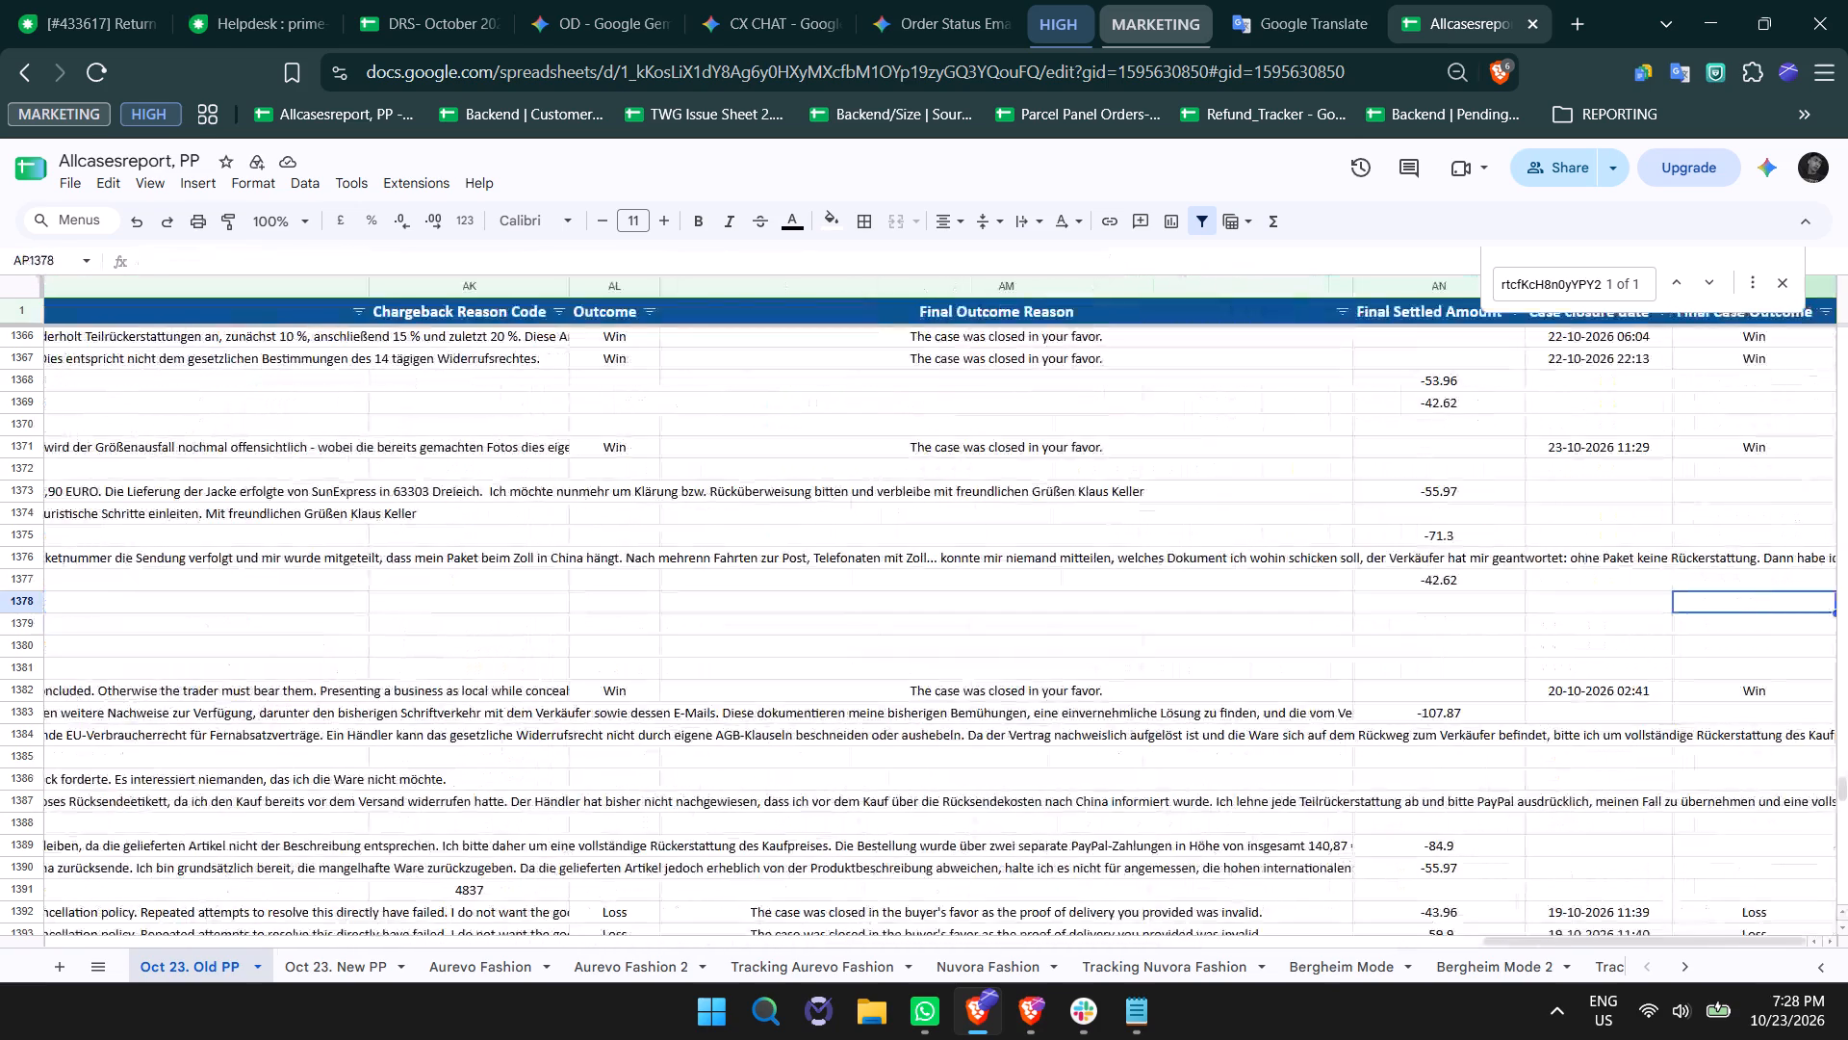
key("Right")
key("Left")
key("Left")
key("alt+Tab")
scroll(754, 423, "up", 7)
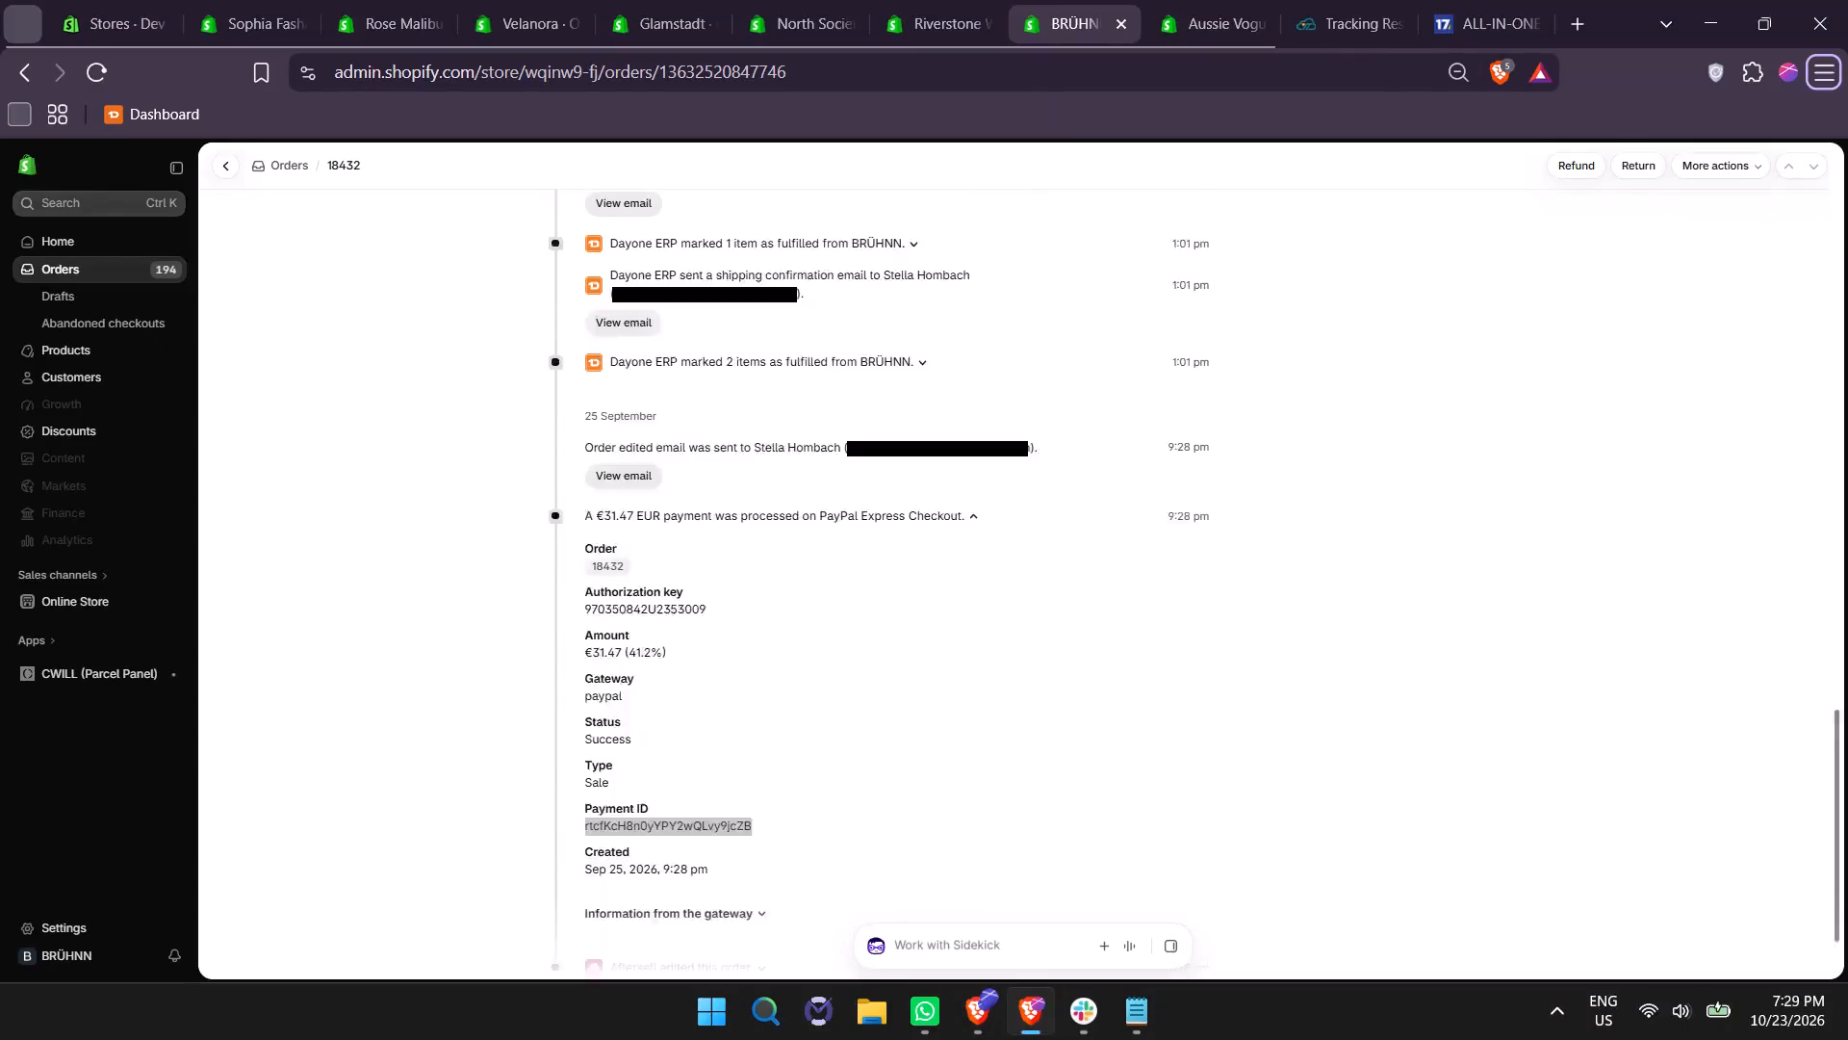
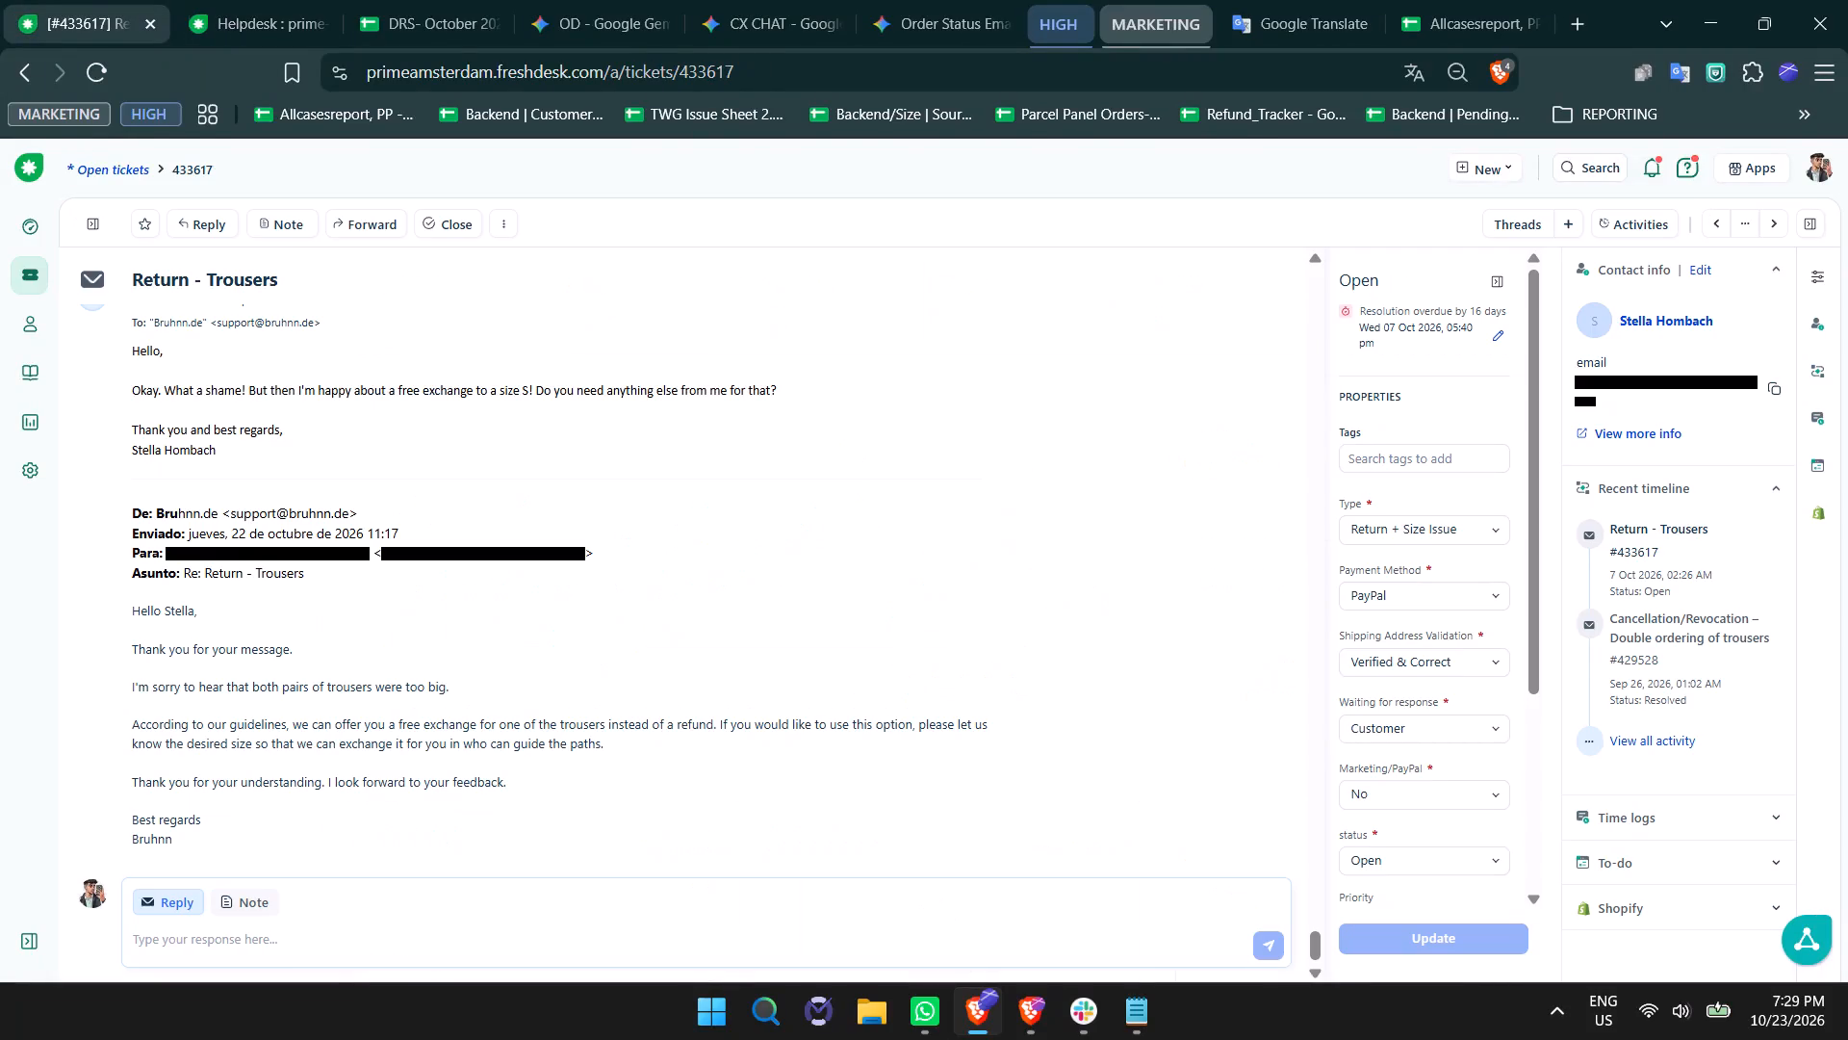
Return to the open tickets list and open ticket 437547, Order 3675.
left_click(24, 283)
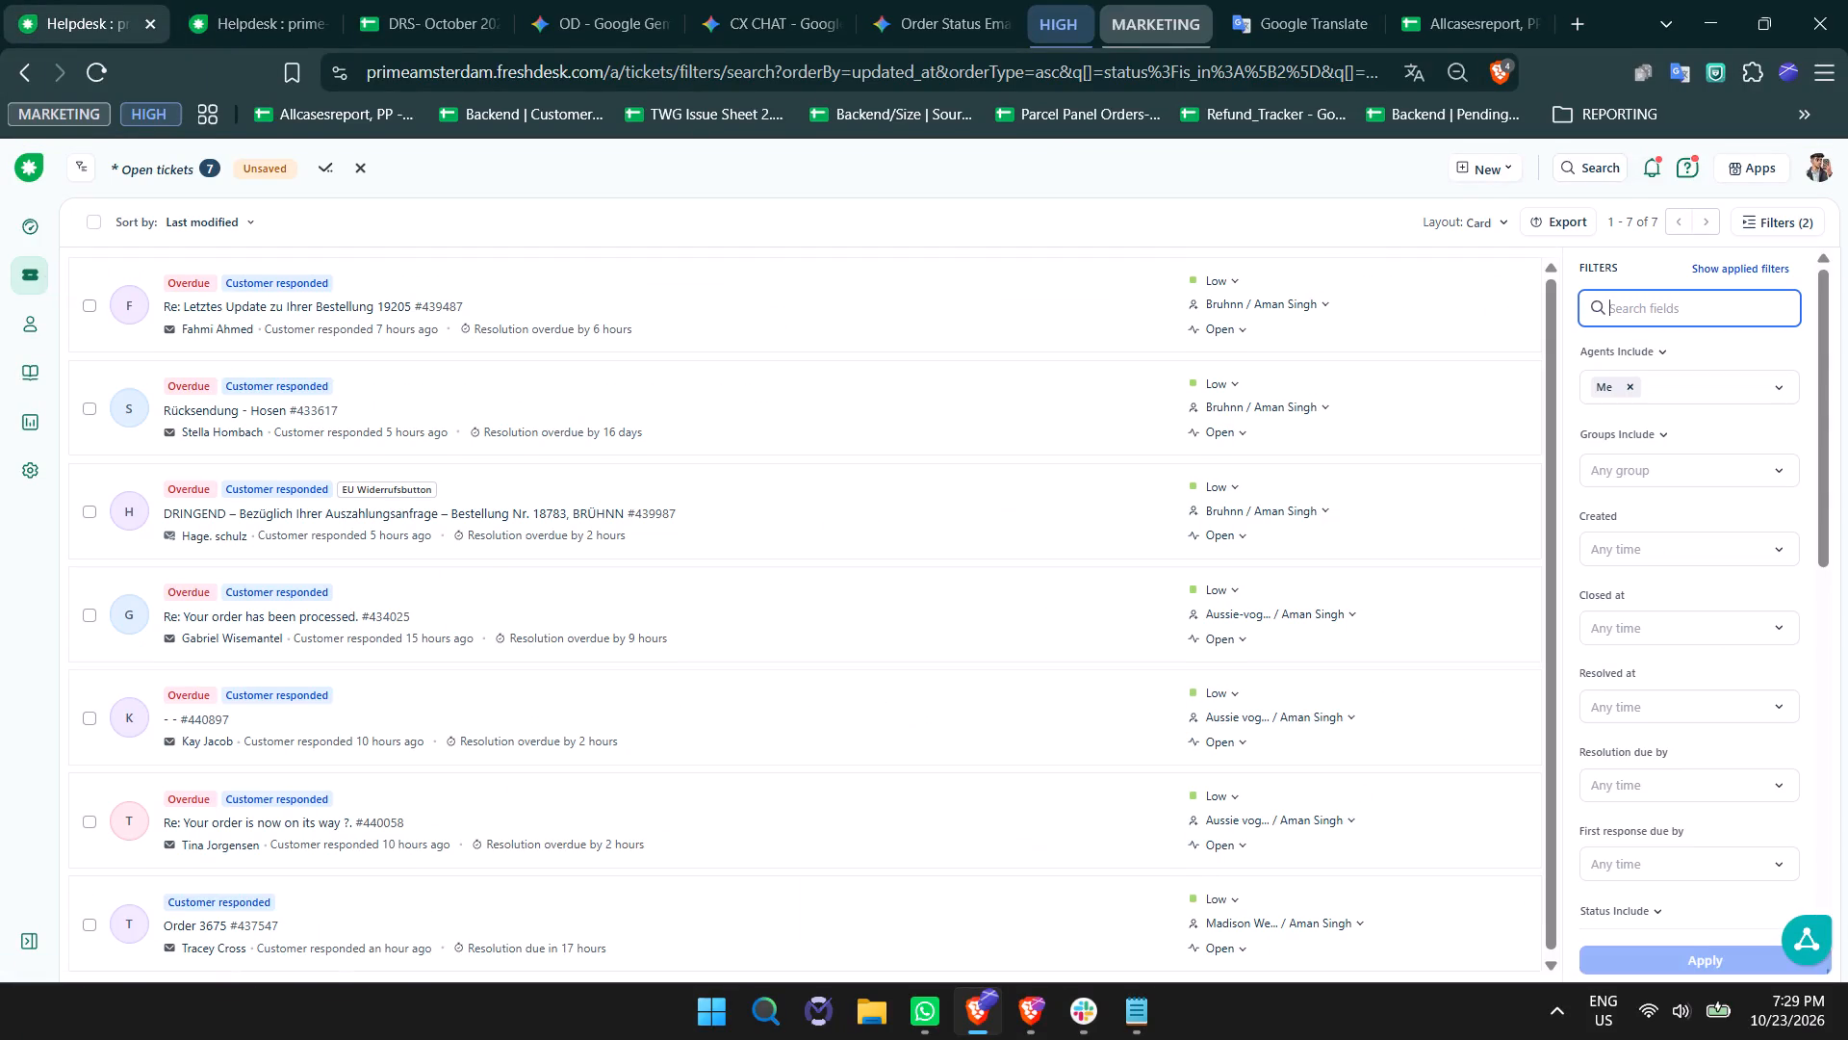
scroll(427, 600, "down", 5)
scroll(392, 671, "down", 2)
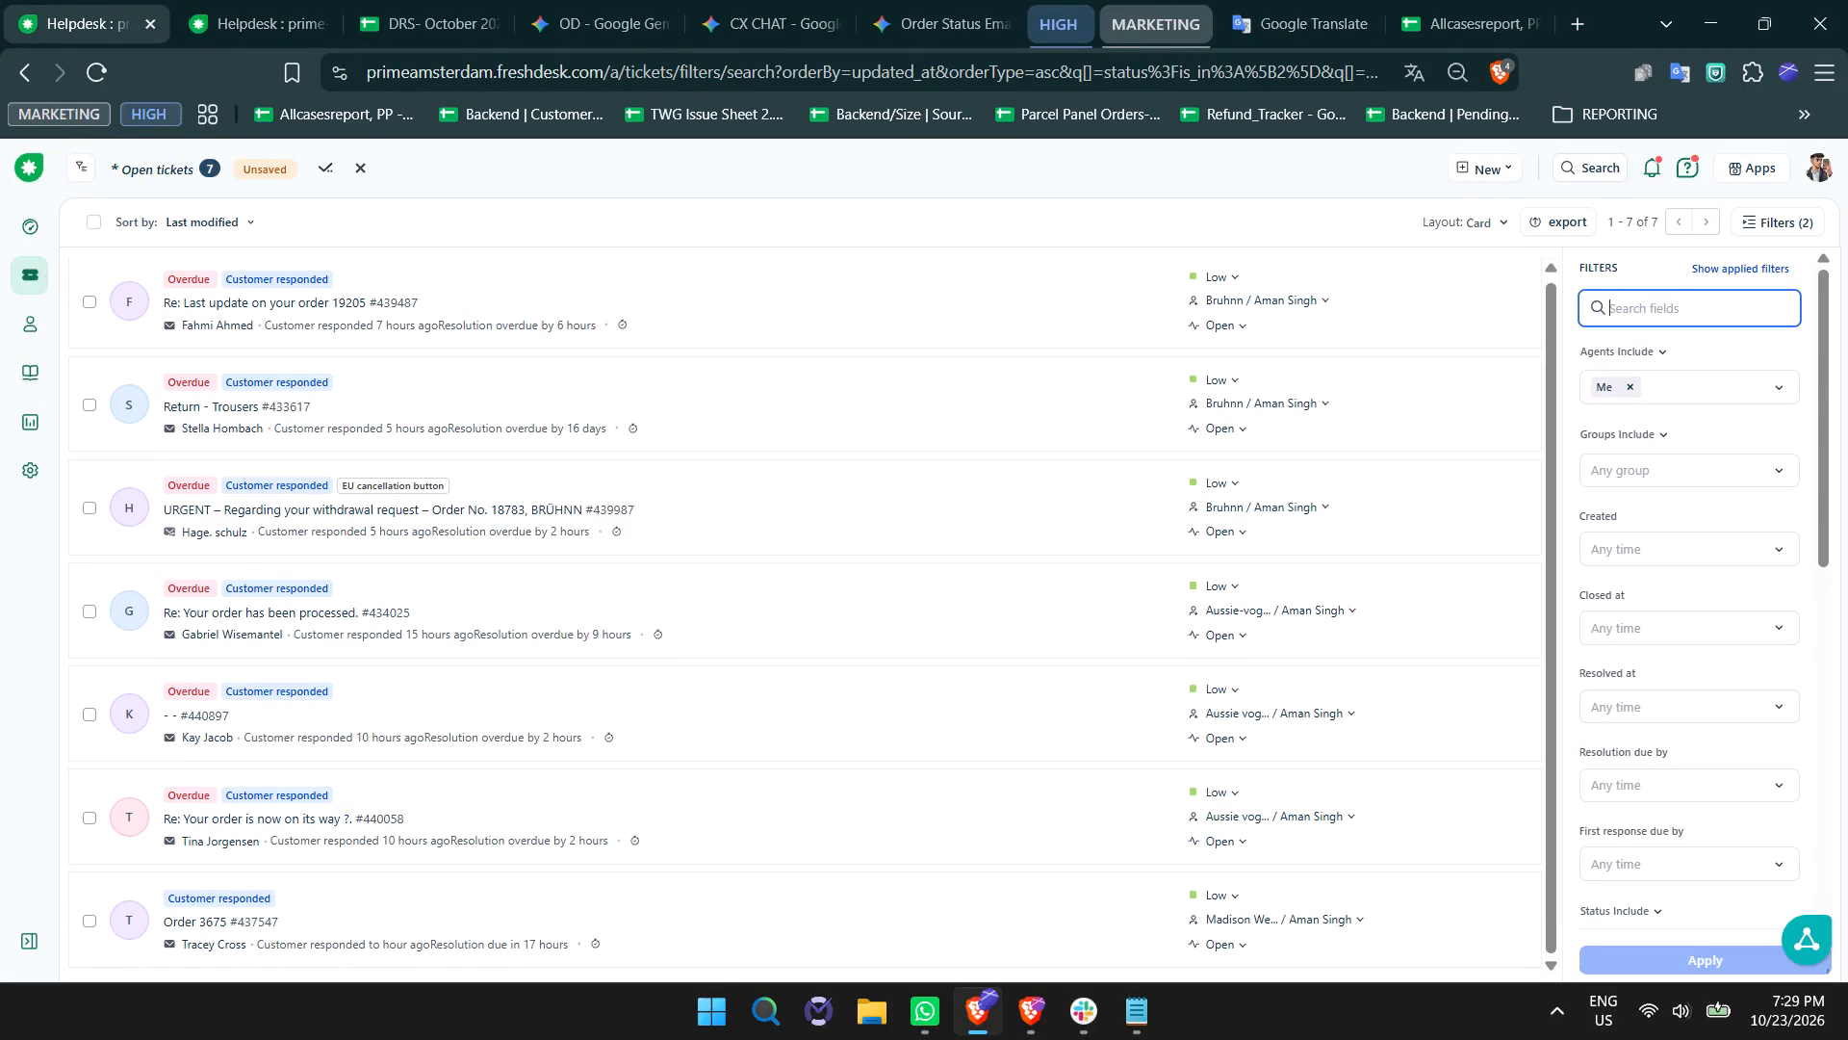
left_click(226, 924)
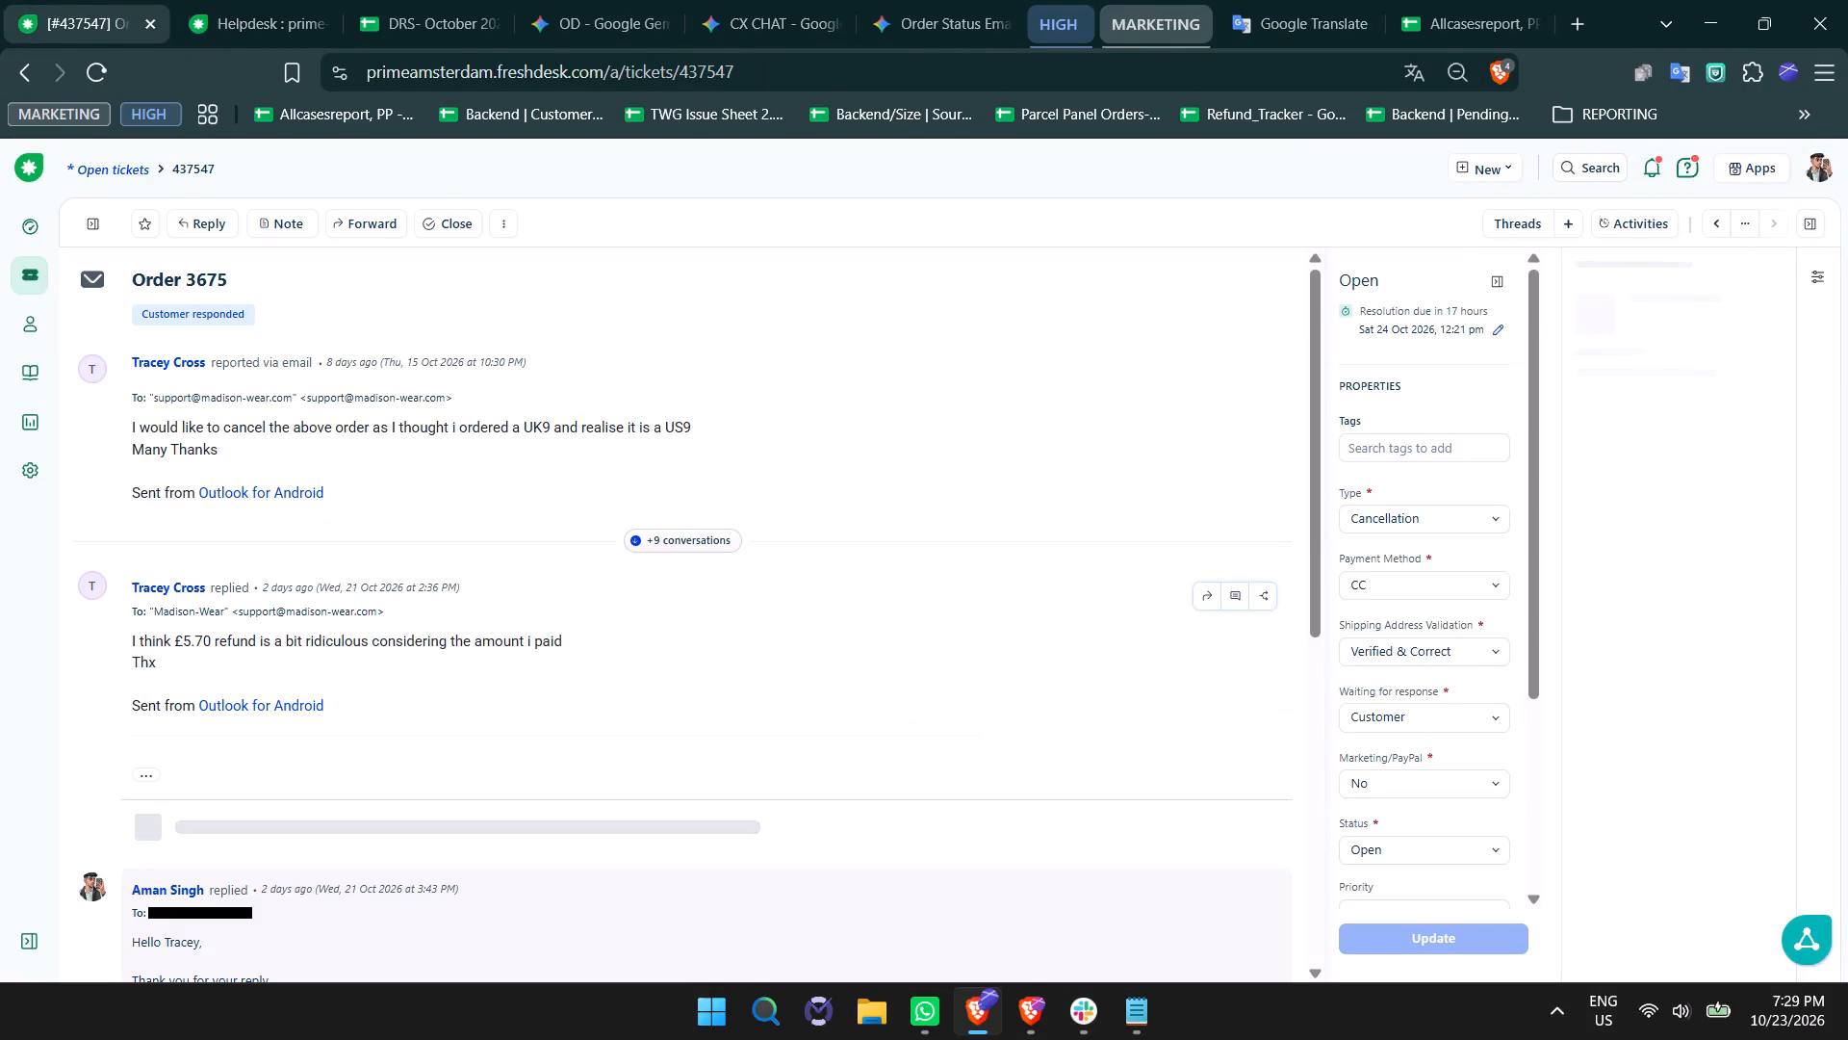
scroll(337, 632, "down", 5)
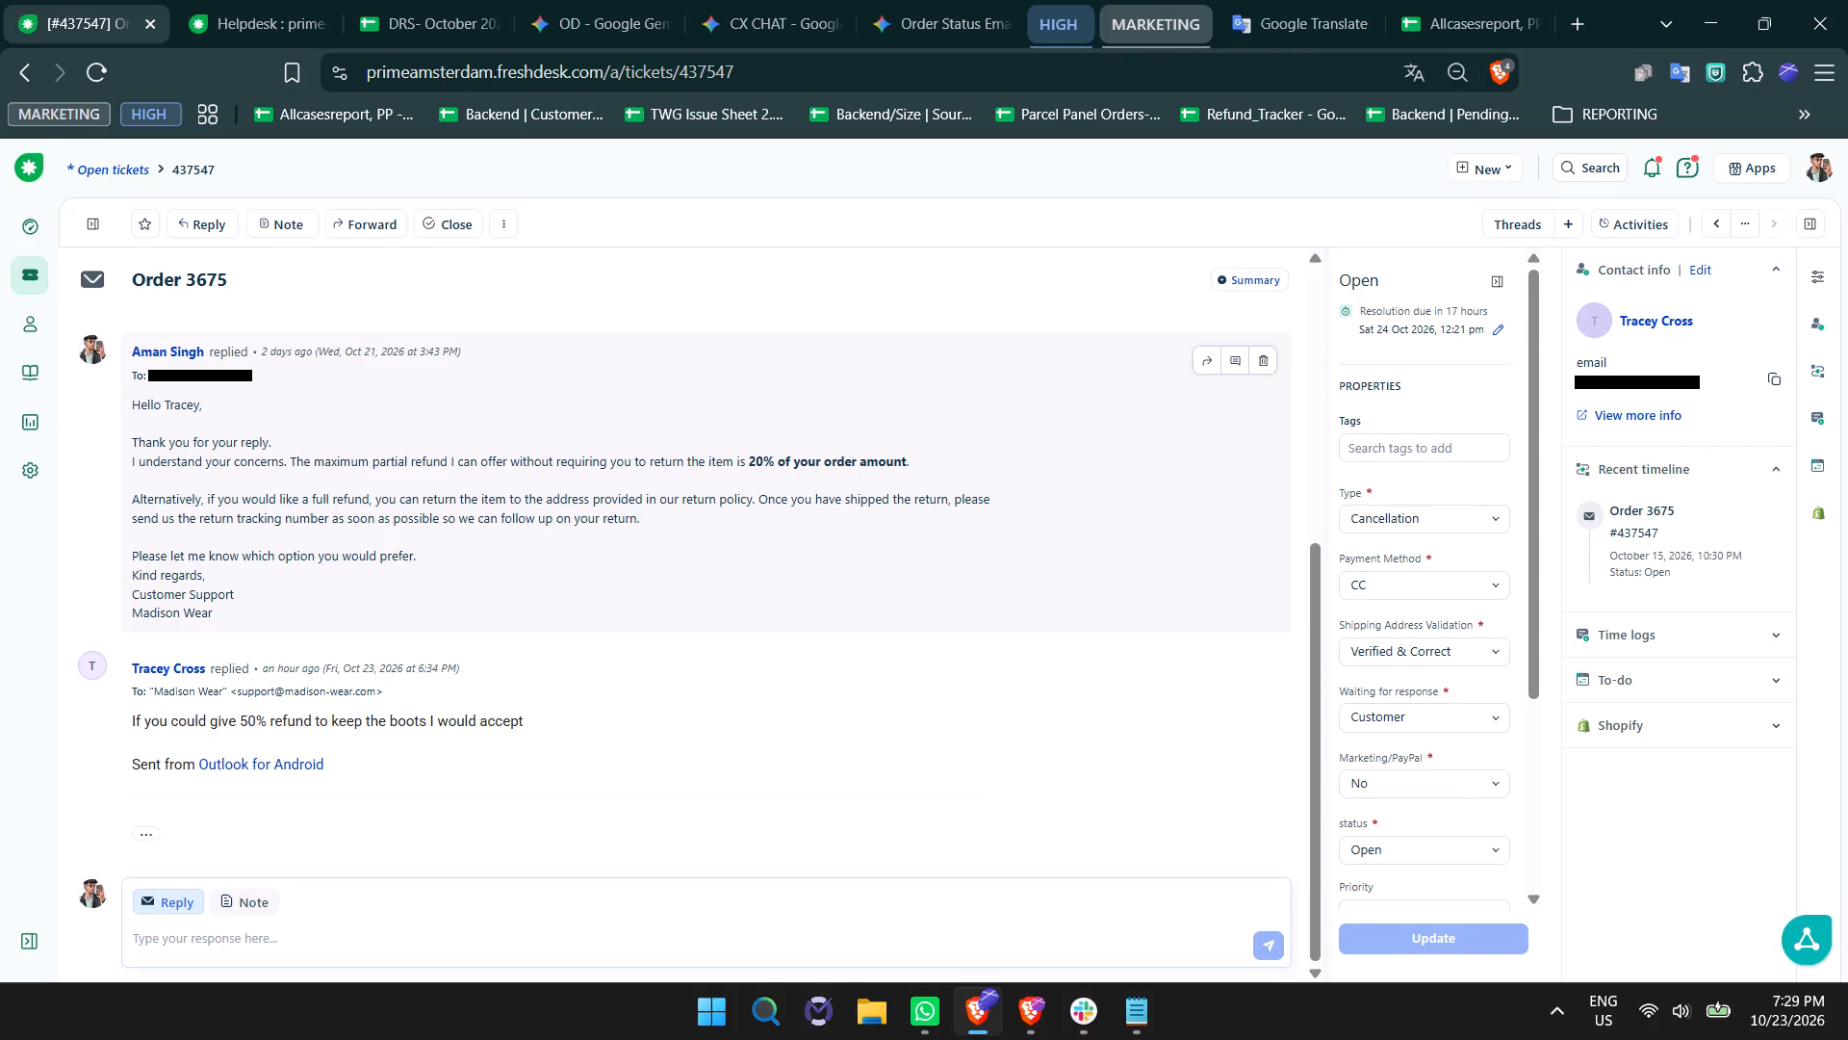
scroll(437, 627, "left", 1)
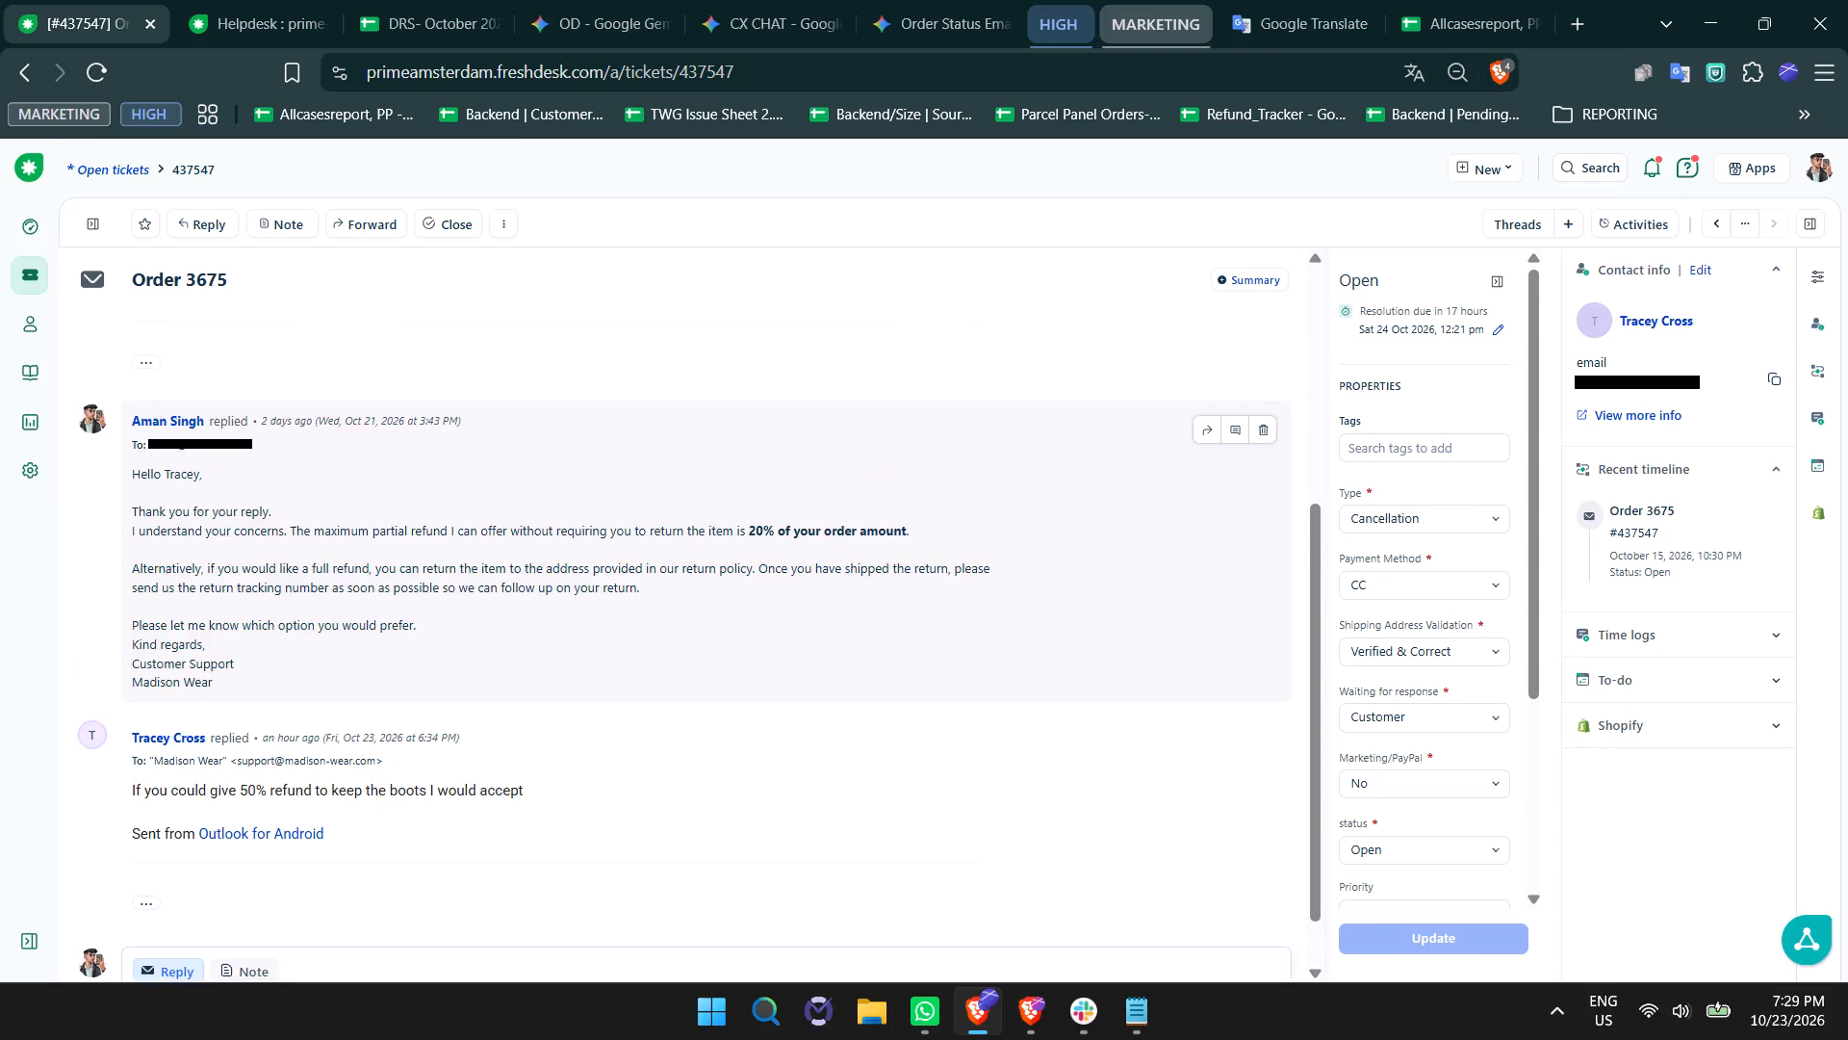
scroll(441, 627, "left", 1)
scroll(708, 394, "left", 1)
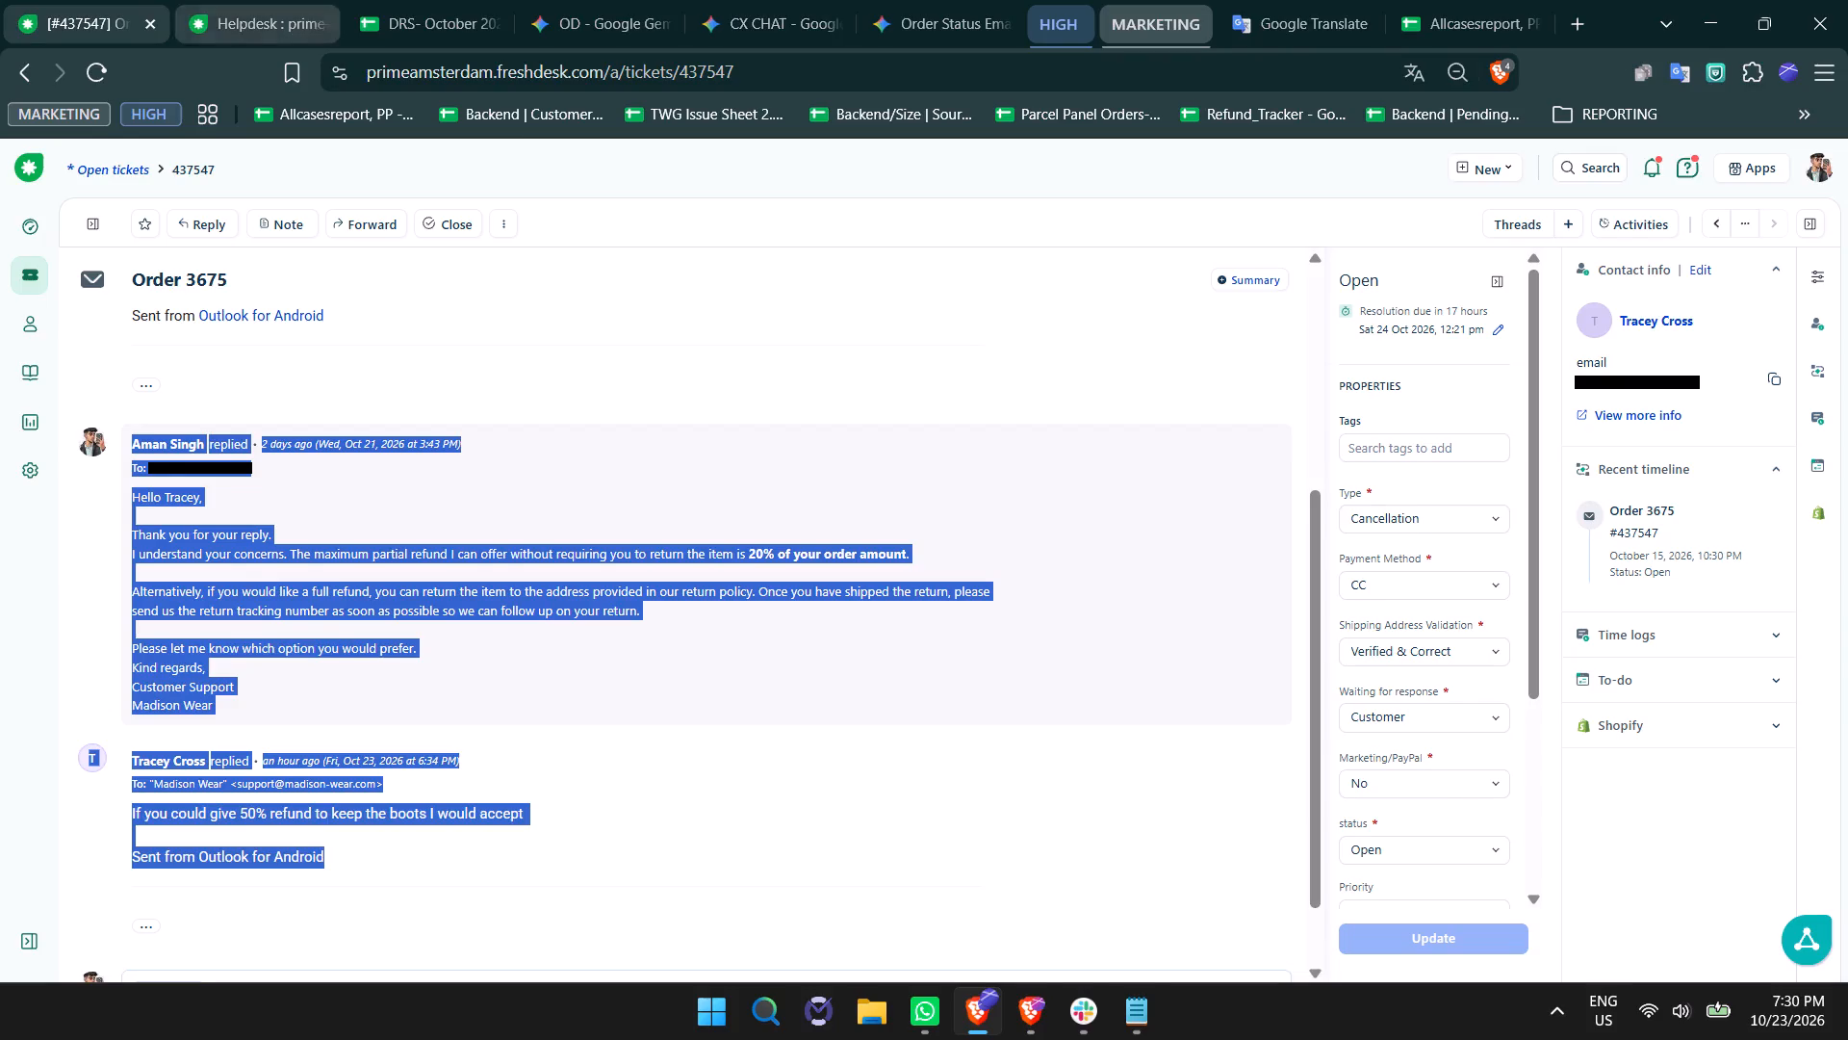
left_click(319, 516)
left_click(322, 622)
left_click(287, 544)
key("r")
key("ctrl+a")
key("BackSpace")
key("ctrl+BackSpace")
key("ctrl+a")
key("BackSpace")
key("ctrl+a")
key("ctrl+BackSpace")
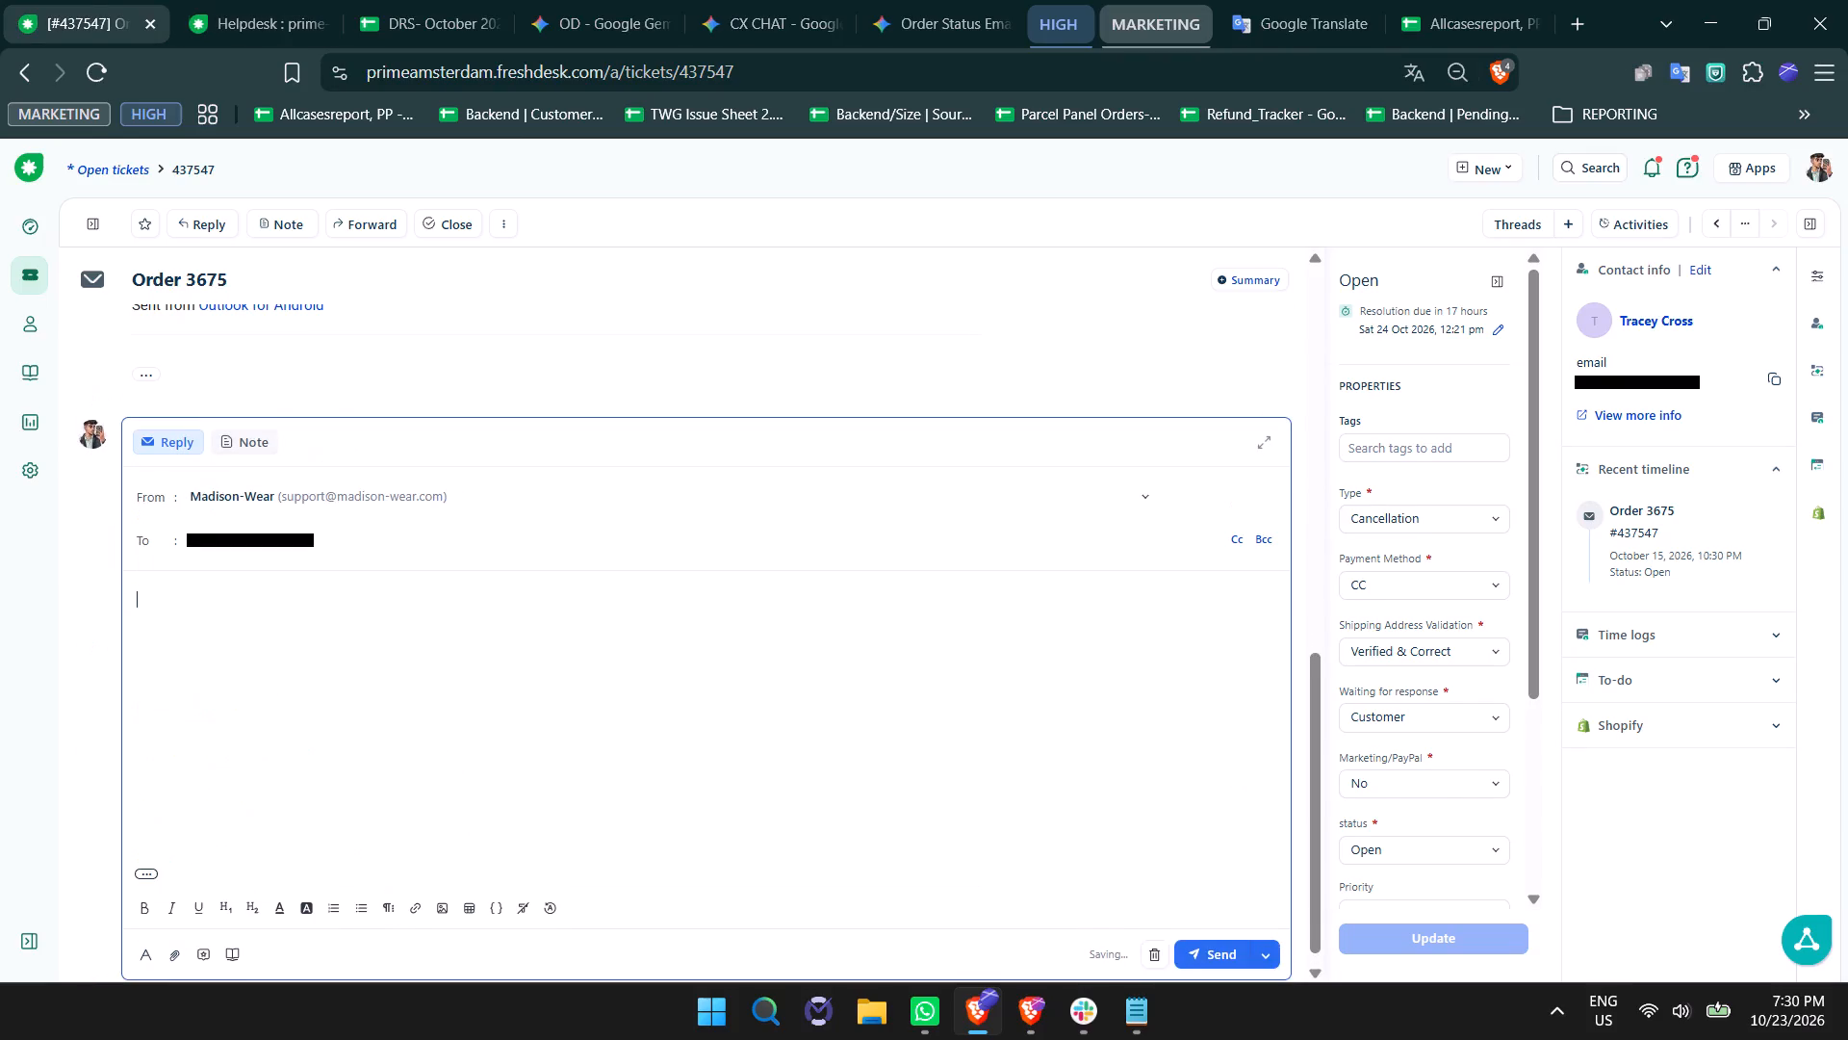
key("ctrl+BackSpace")
key("ctrl+v")
key("ctrl+a")
key("ctrl+BackSpace")
key("ctrl+a")
key("BackSpace")
key("ctrl+a")
key("ctrl+BackSpace")
key("BackSpace")
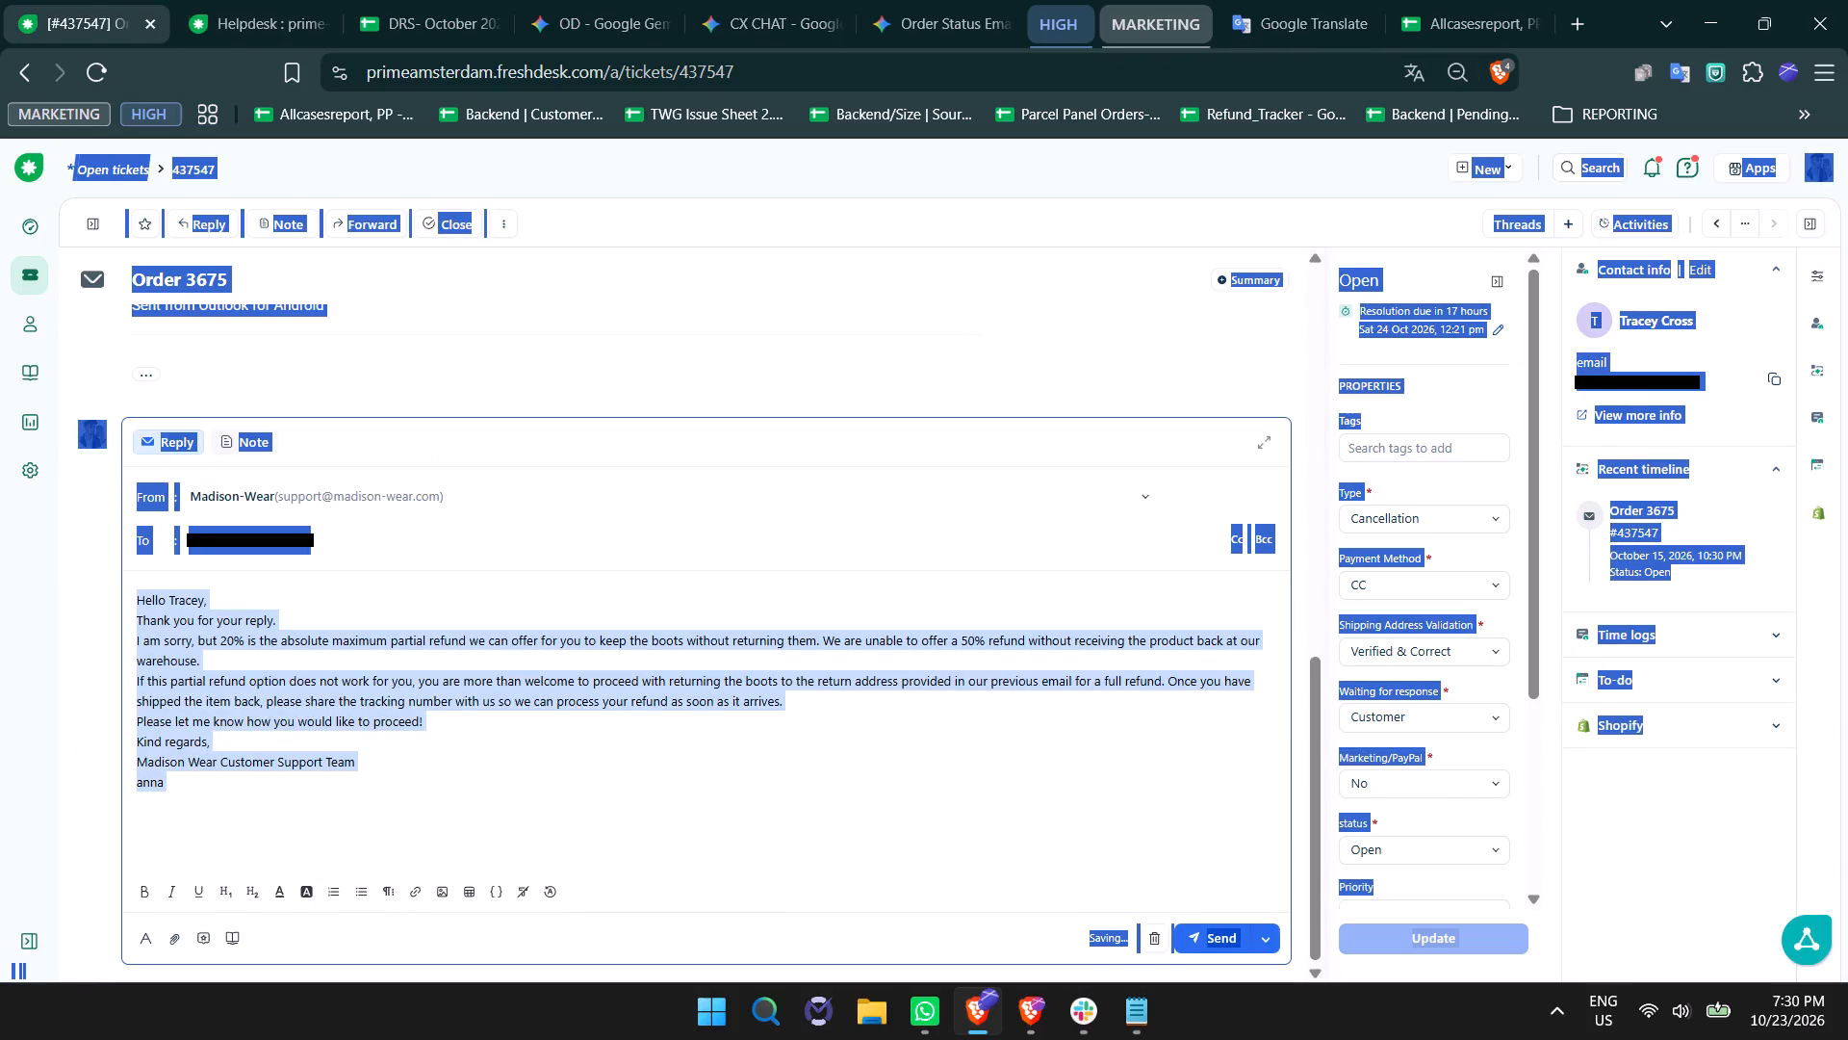
double_click(397, 624)
key("ctrl+a")
key("ctrl+v")
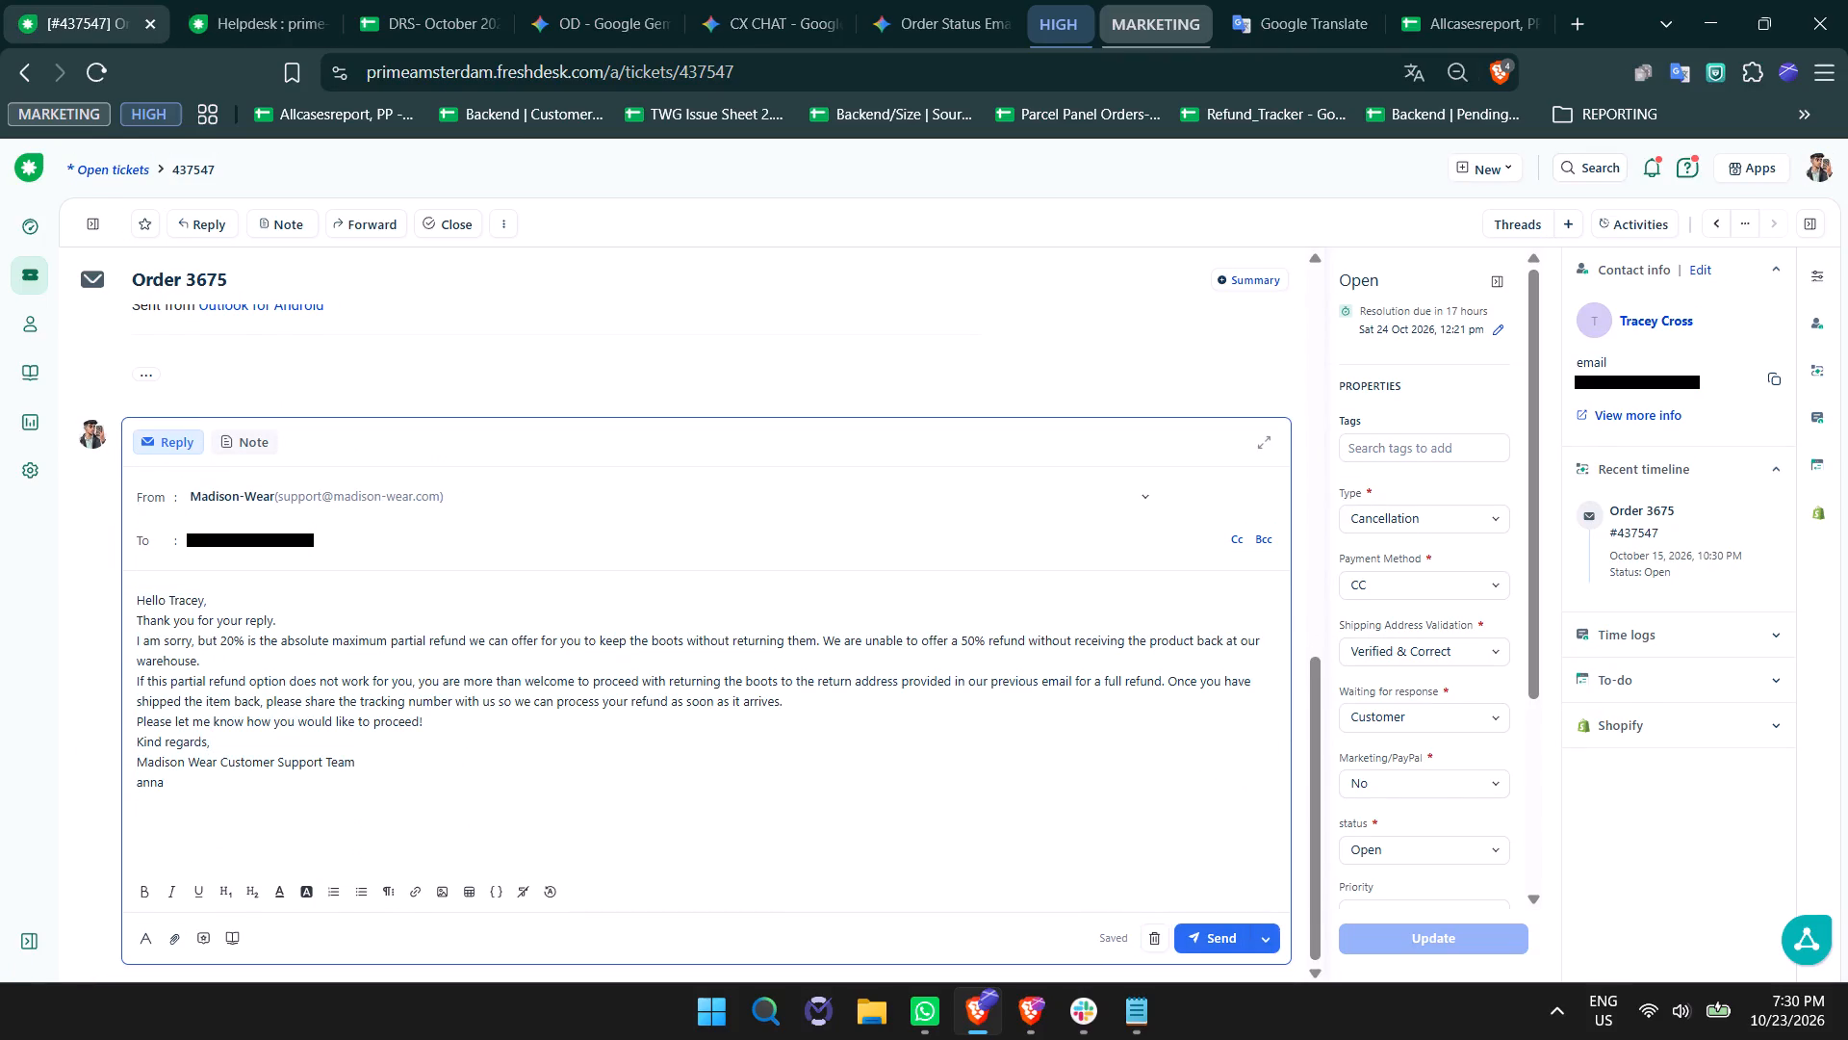
Insert blank lines between the greeting and each paragraph of the reply, down to the closing request.
left_click(381, 568)
left_click(396, 610)
left_click(390, 592)
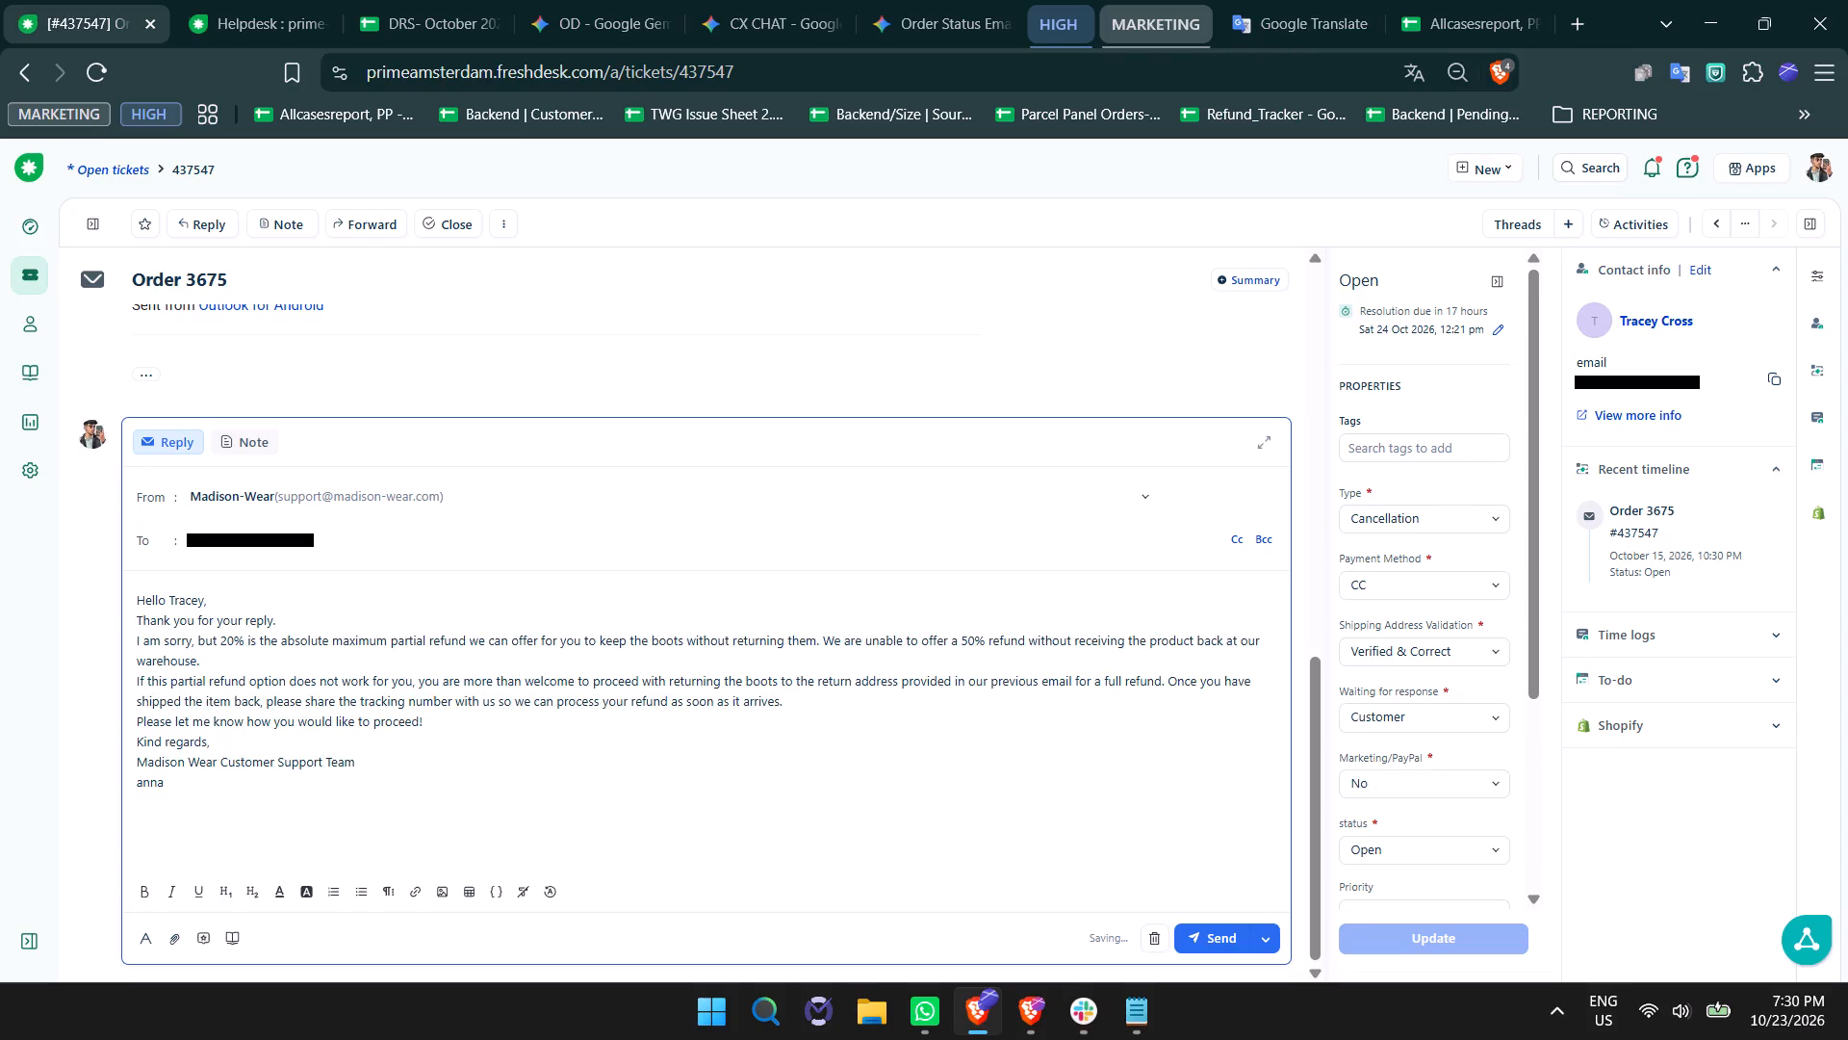
key("shift+Return")
key("Down")
key("Down")
key("shift+Return")
key("Down")
key("Down")
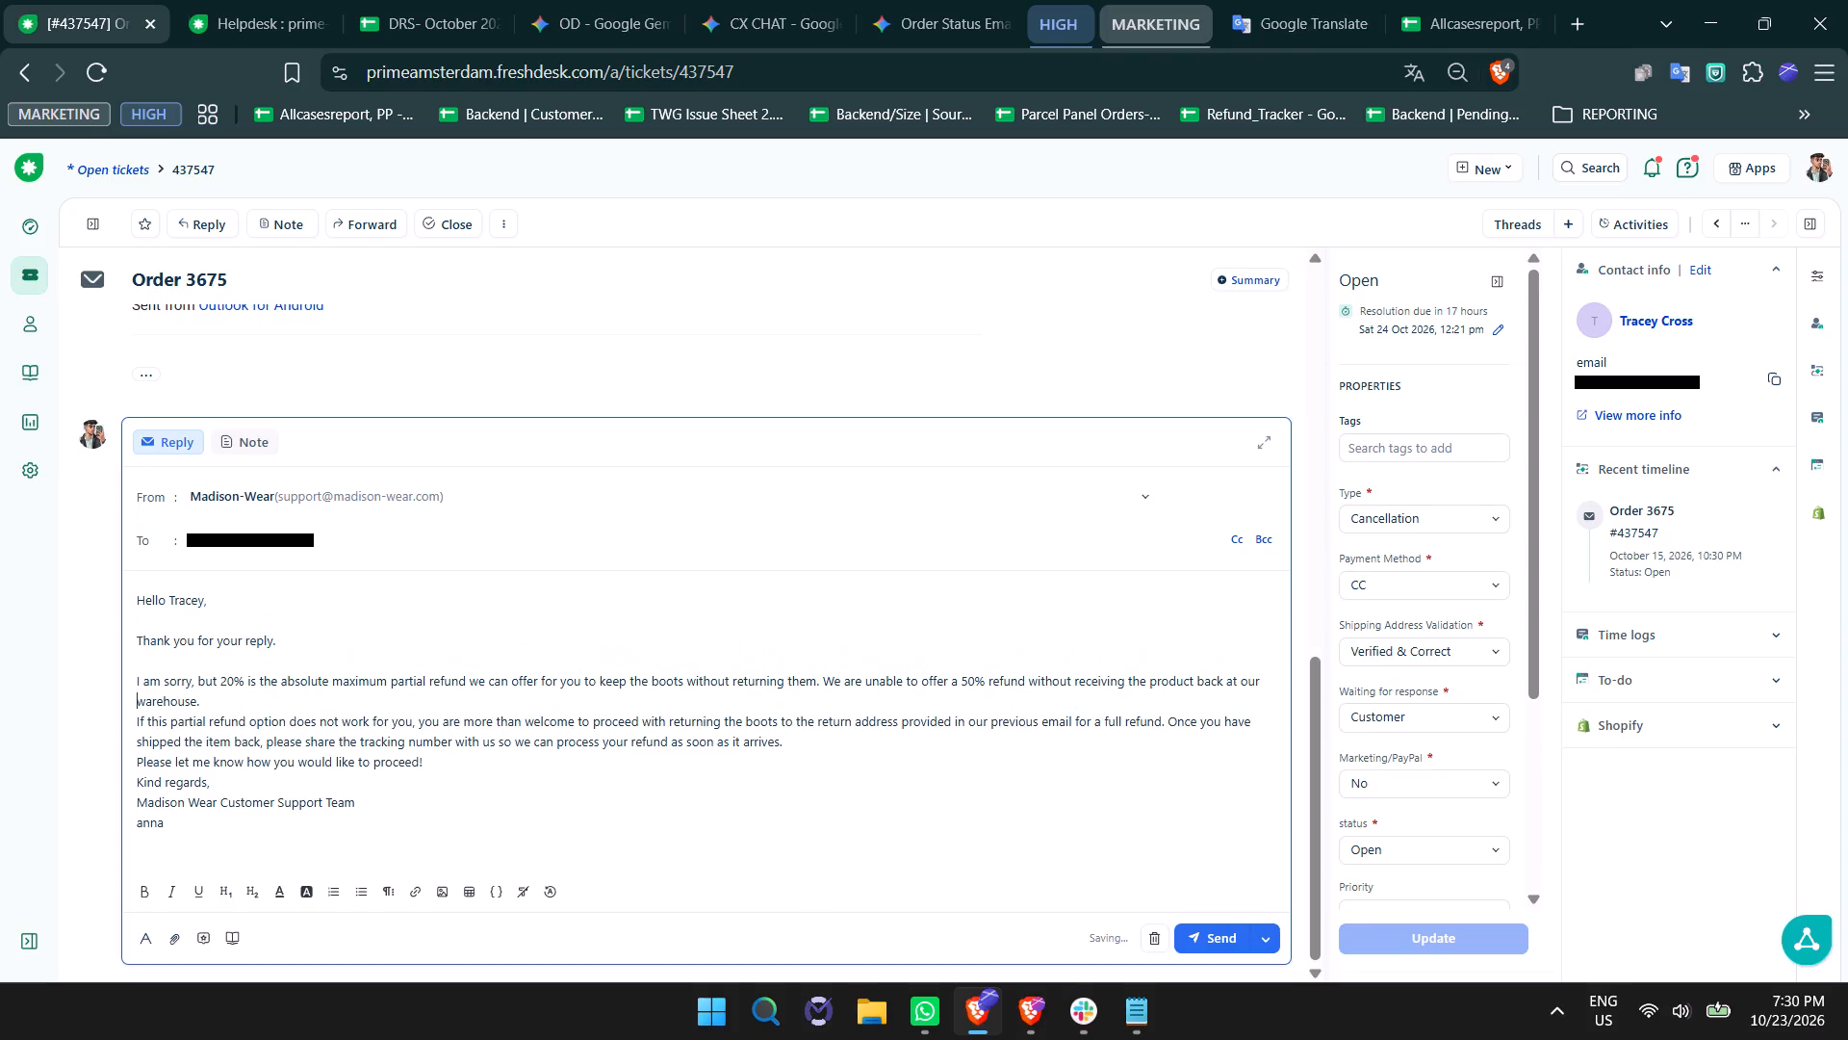
key("shift+Return")
key("Down")
key("Down")
key("shift+Return")
key("Down")
key("Down")
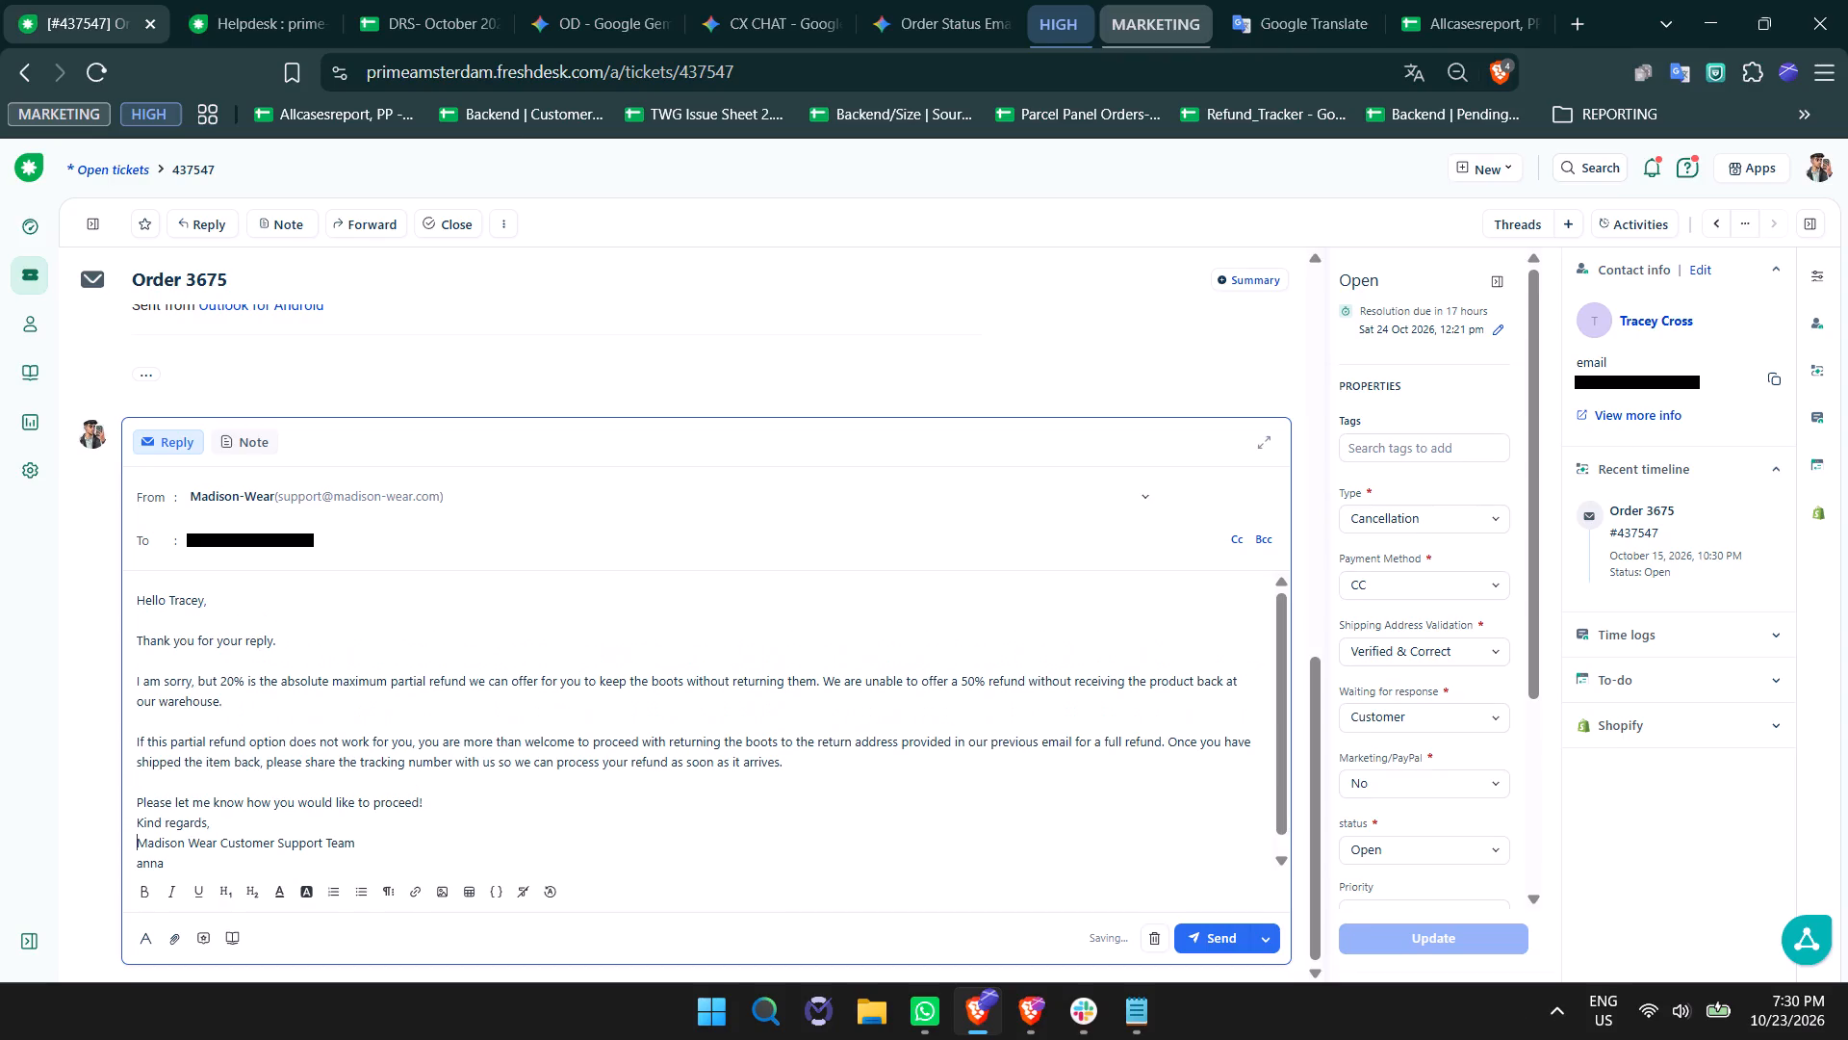
Capitalise the sign-off name to Anna and insert a blank line above "Kind regards".
key("Down")
key("Right")
key("BackSpace")
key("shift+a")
key("Up")
key("Up")
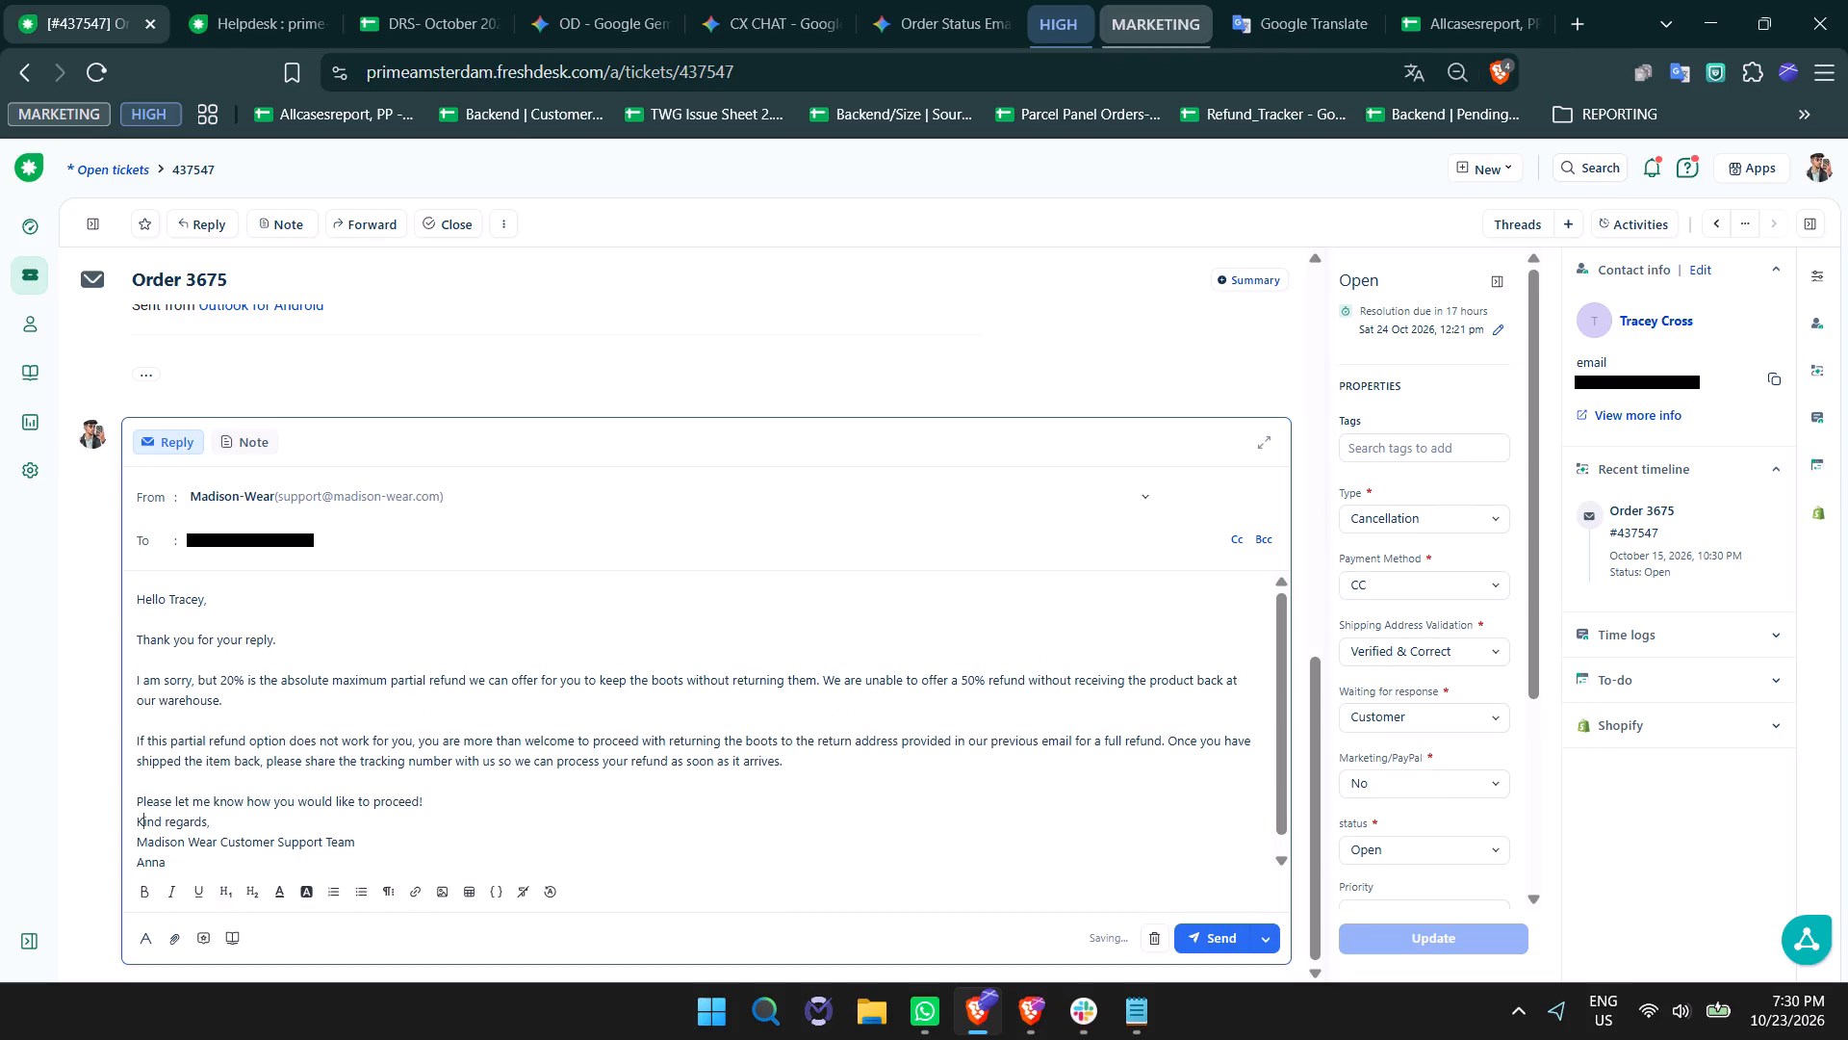
key("Left")
key("shift+Return")
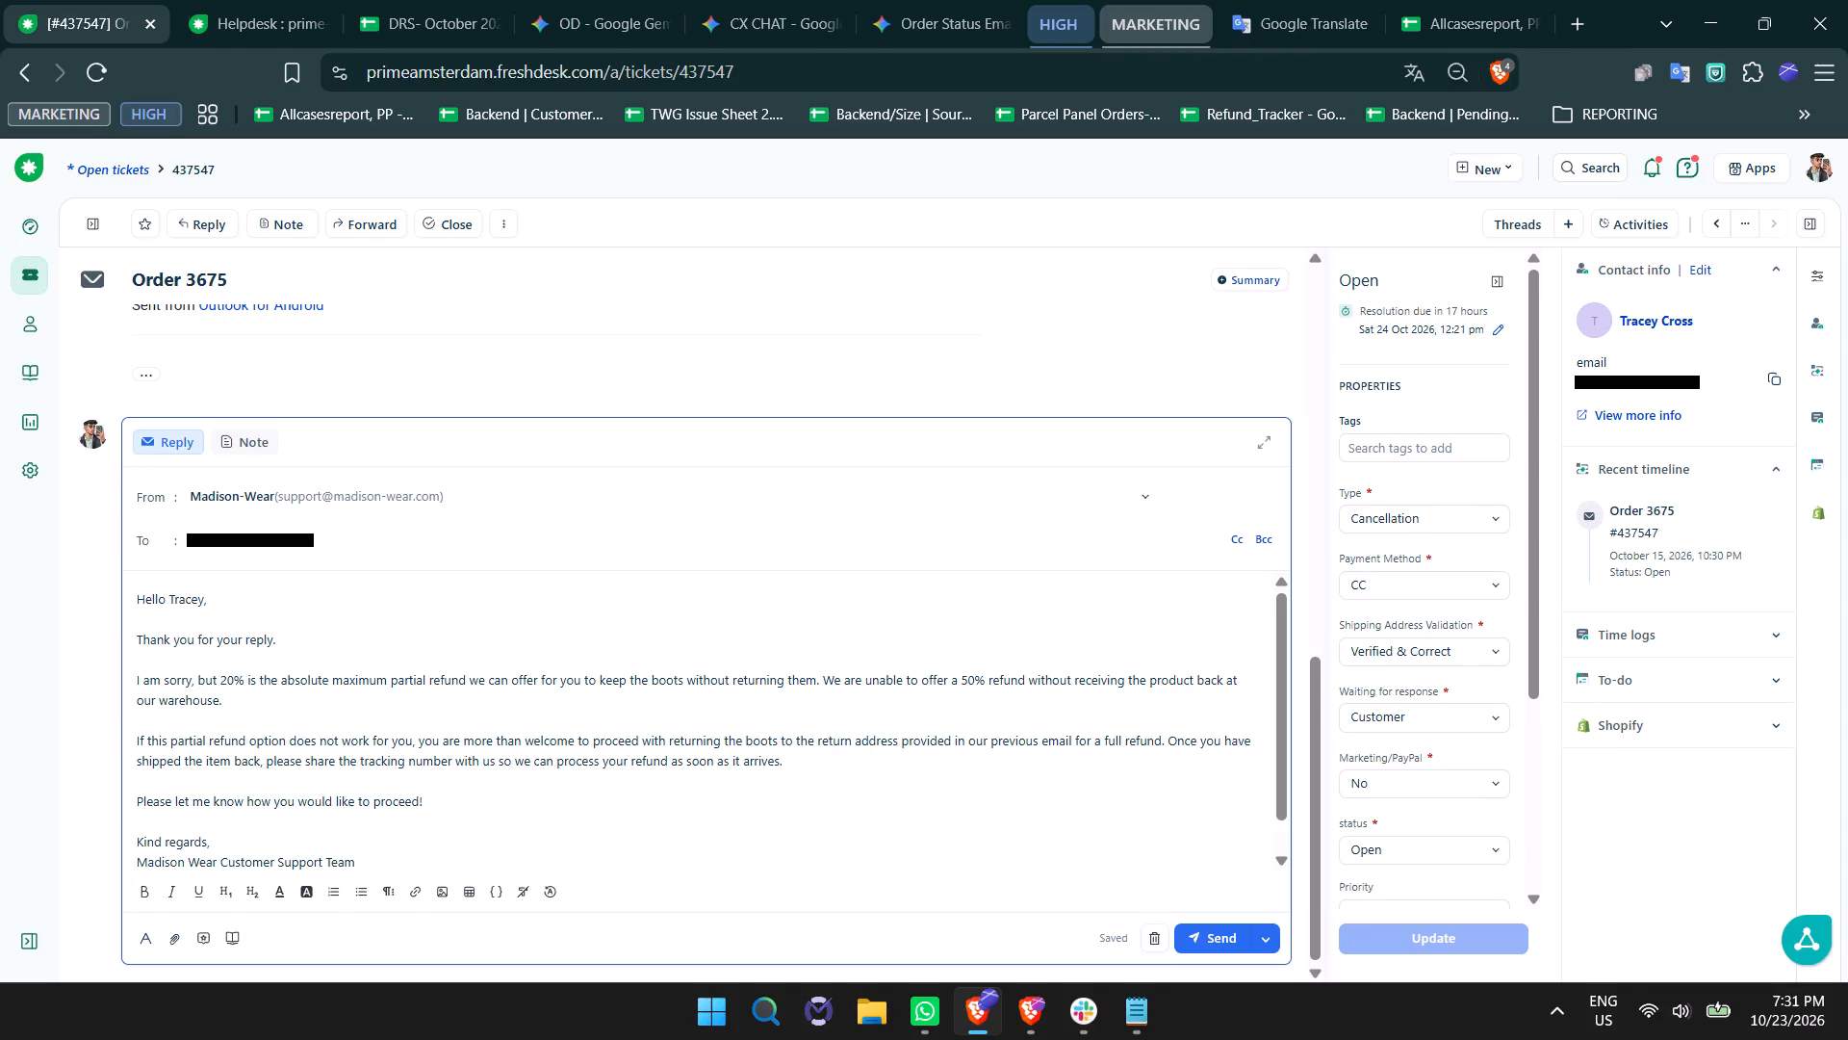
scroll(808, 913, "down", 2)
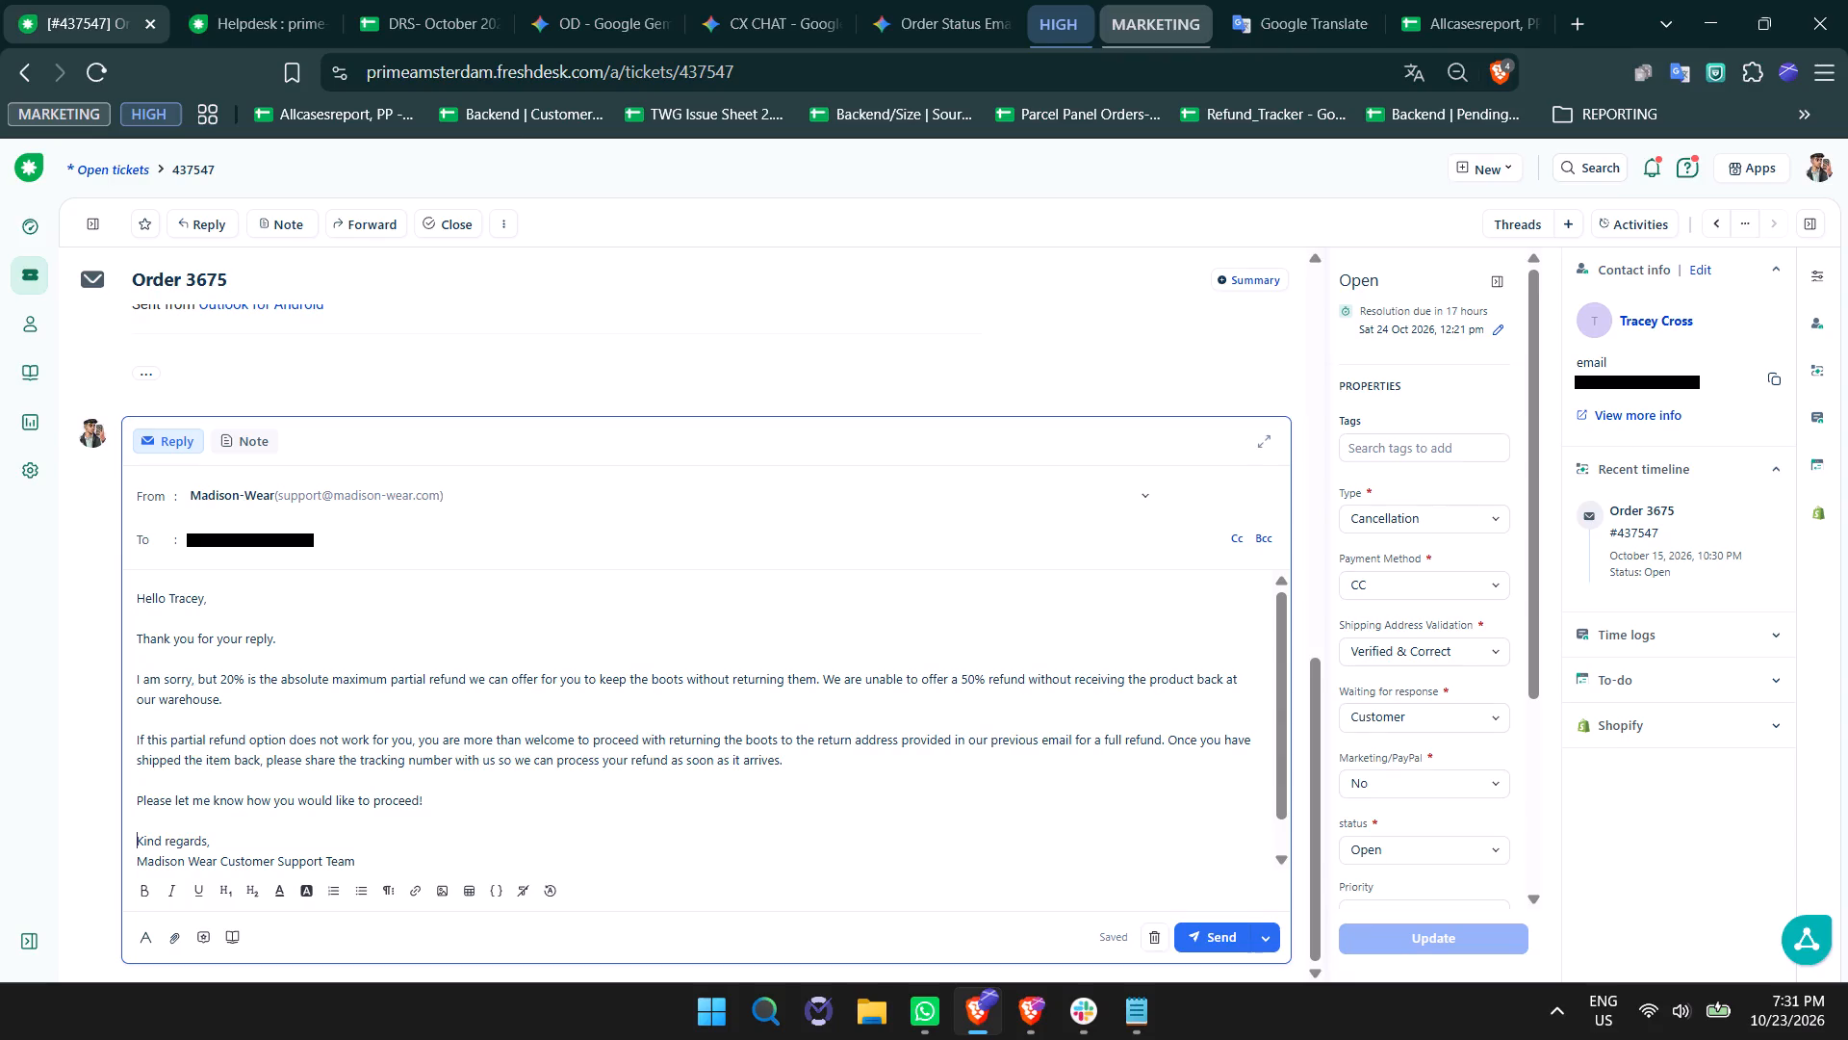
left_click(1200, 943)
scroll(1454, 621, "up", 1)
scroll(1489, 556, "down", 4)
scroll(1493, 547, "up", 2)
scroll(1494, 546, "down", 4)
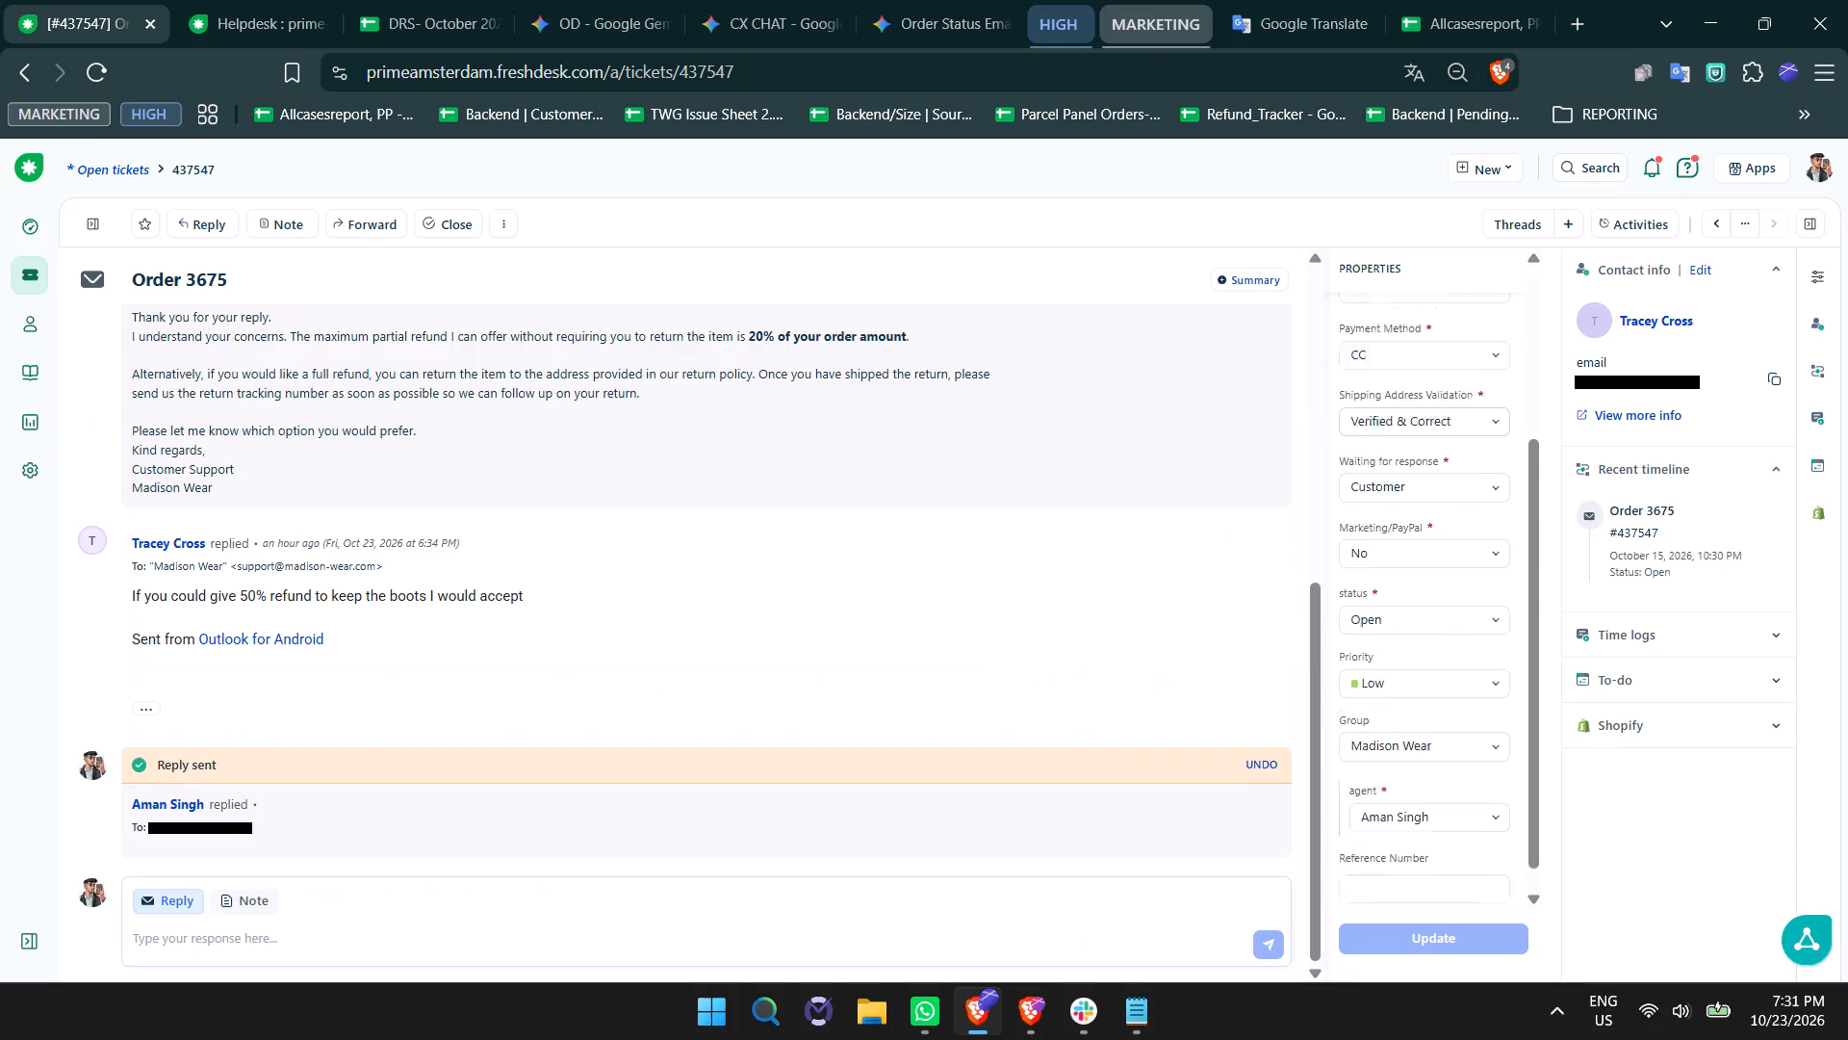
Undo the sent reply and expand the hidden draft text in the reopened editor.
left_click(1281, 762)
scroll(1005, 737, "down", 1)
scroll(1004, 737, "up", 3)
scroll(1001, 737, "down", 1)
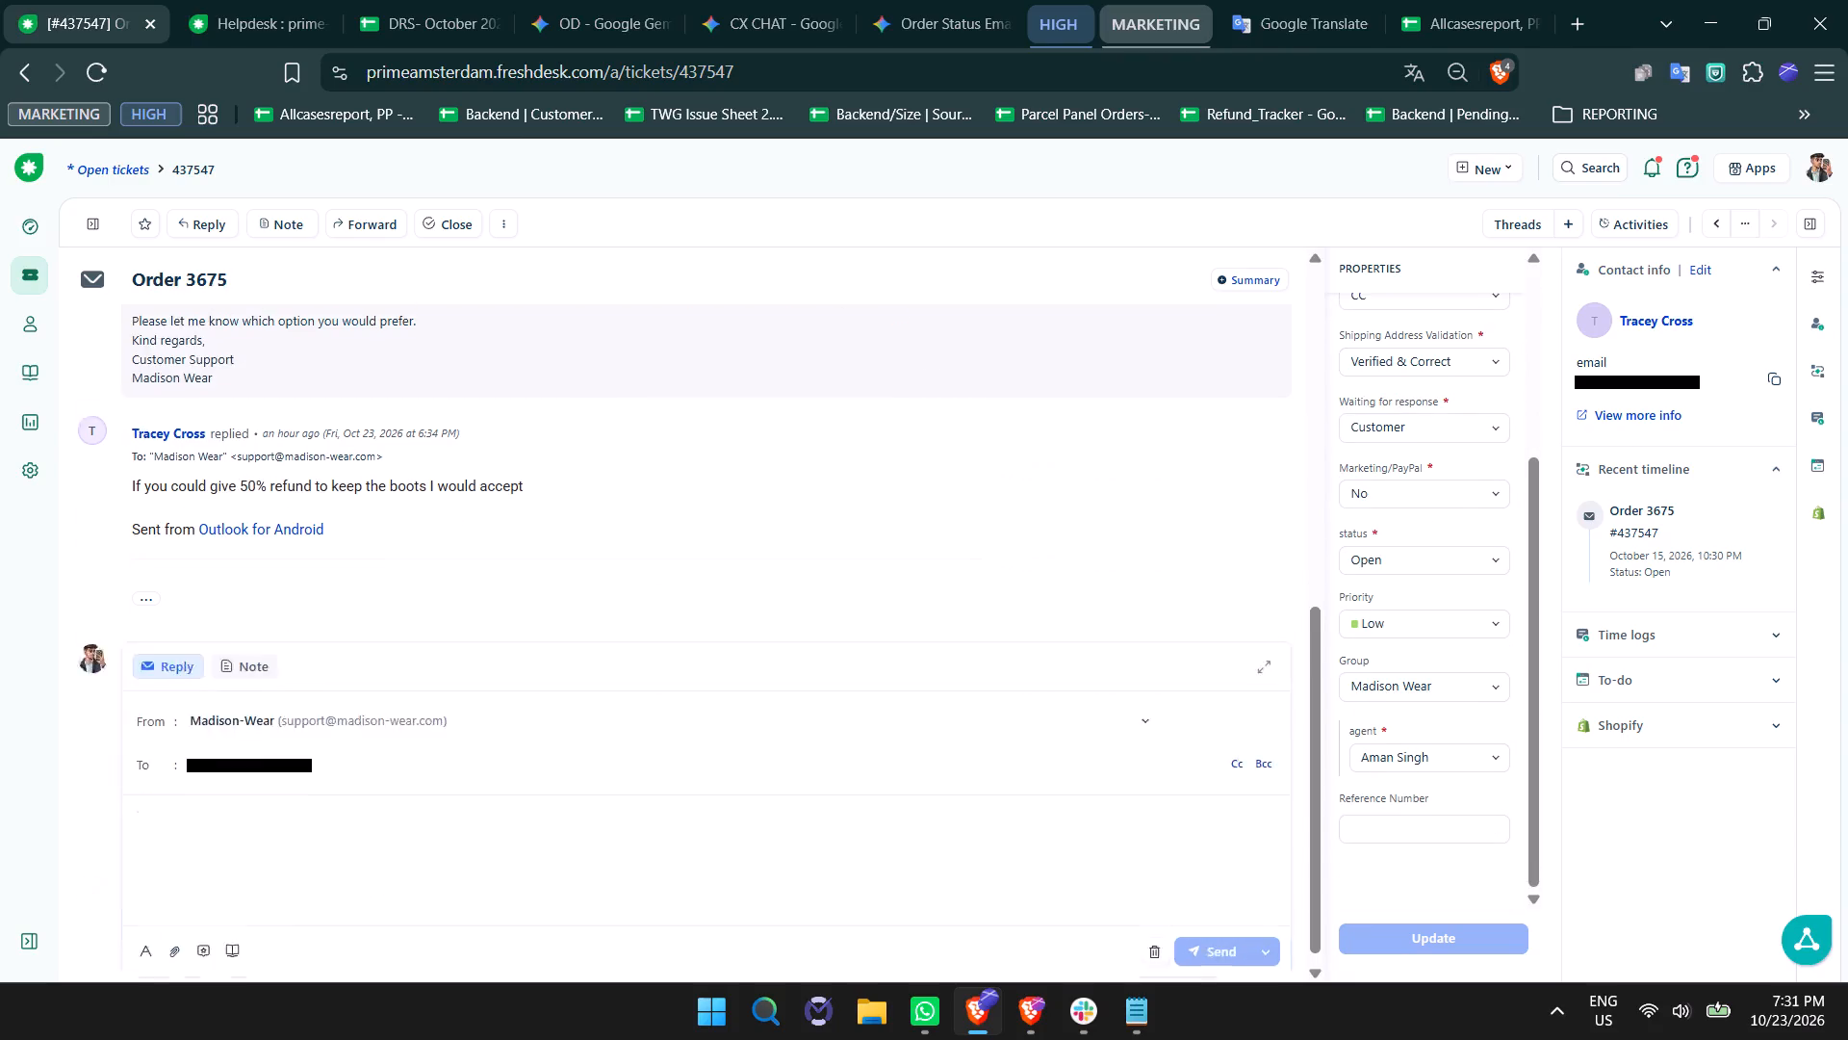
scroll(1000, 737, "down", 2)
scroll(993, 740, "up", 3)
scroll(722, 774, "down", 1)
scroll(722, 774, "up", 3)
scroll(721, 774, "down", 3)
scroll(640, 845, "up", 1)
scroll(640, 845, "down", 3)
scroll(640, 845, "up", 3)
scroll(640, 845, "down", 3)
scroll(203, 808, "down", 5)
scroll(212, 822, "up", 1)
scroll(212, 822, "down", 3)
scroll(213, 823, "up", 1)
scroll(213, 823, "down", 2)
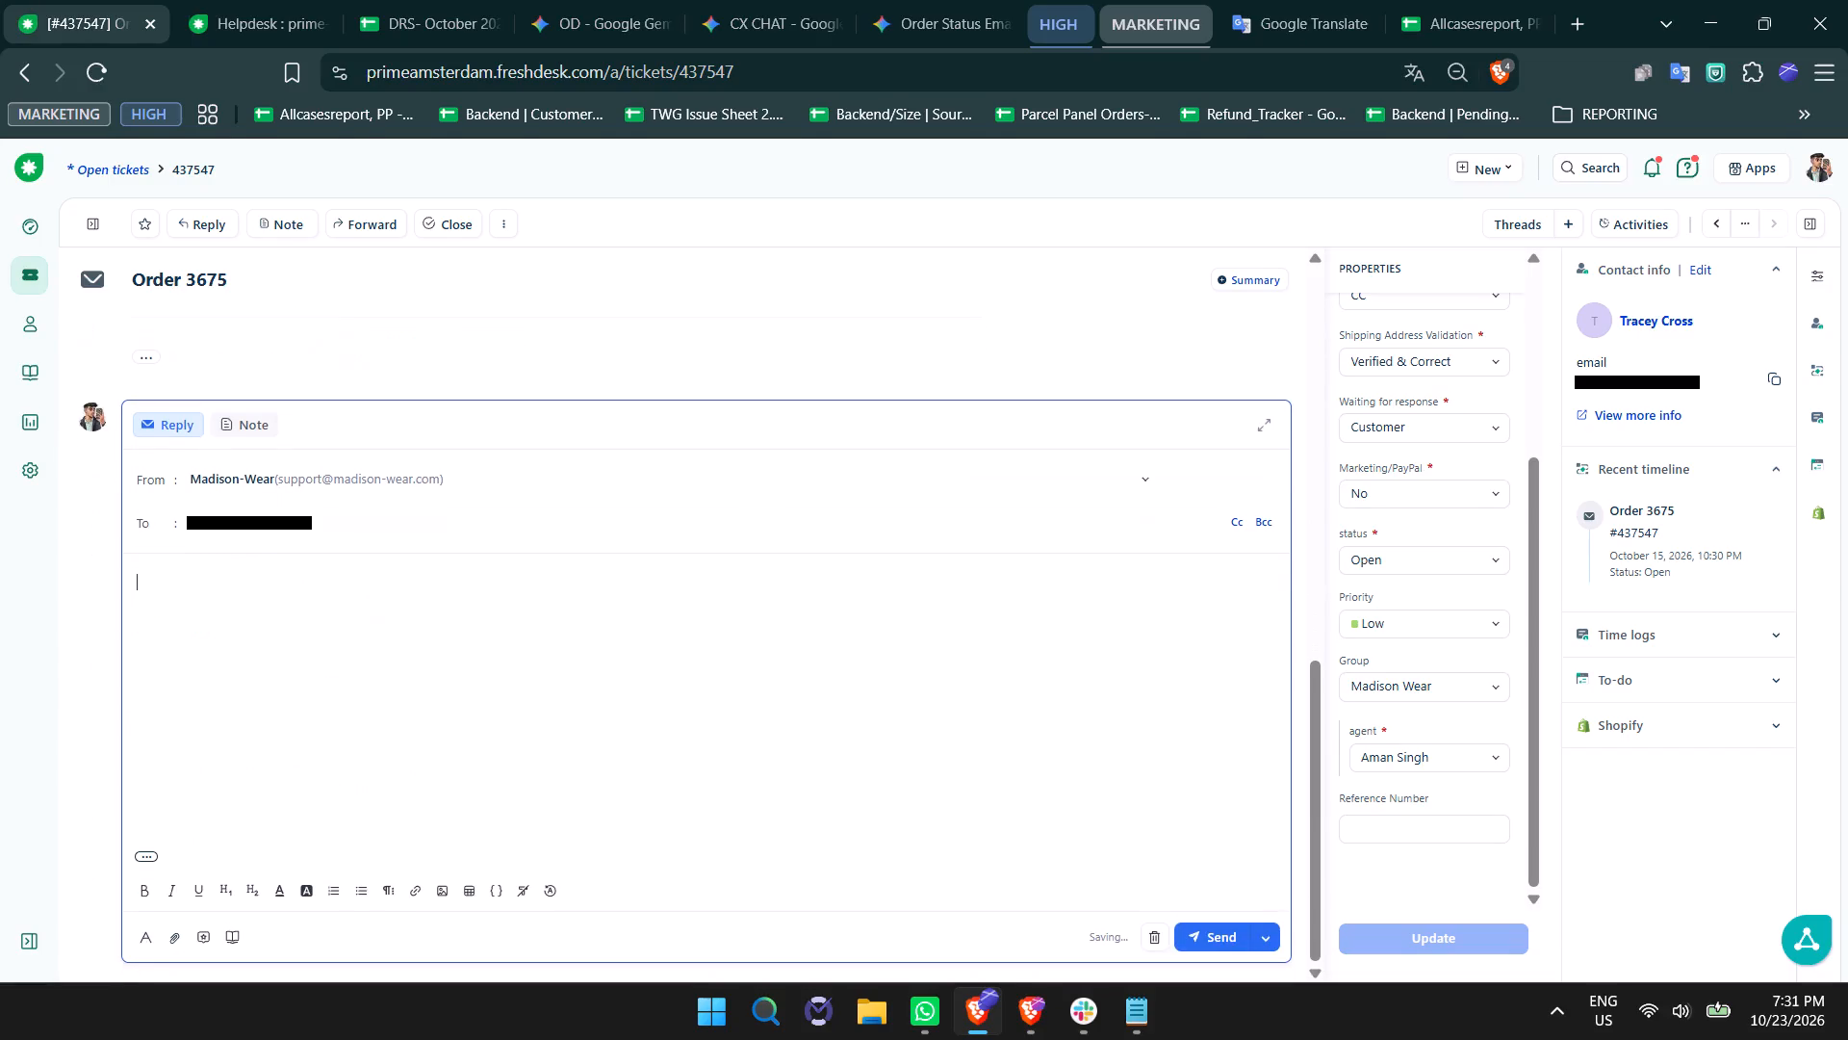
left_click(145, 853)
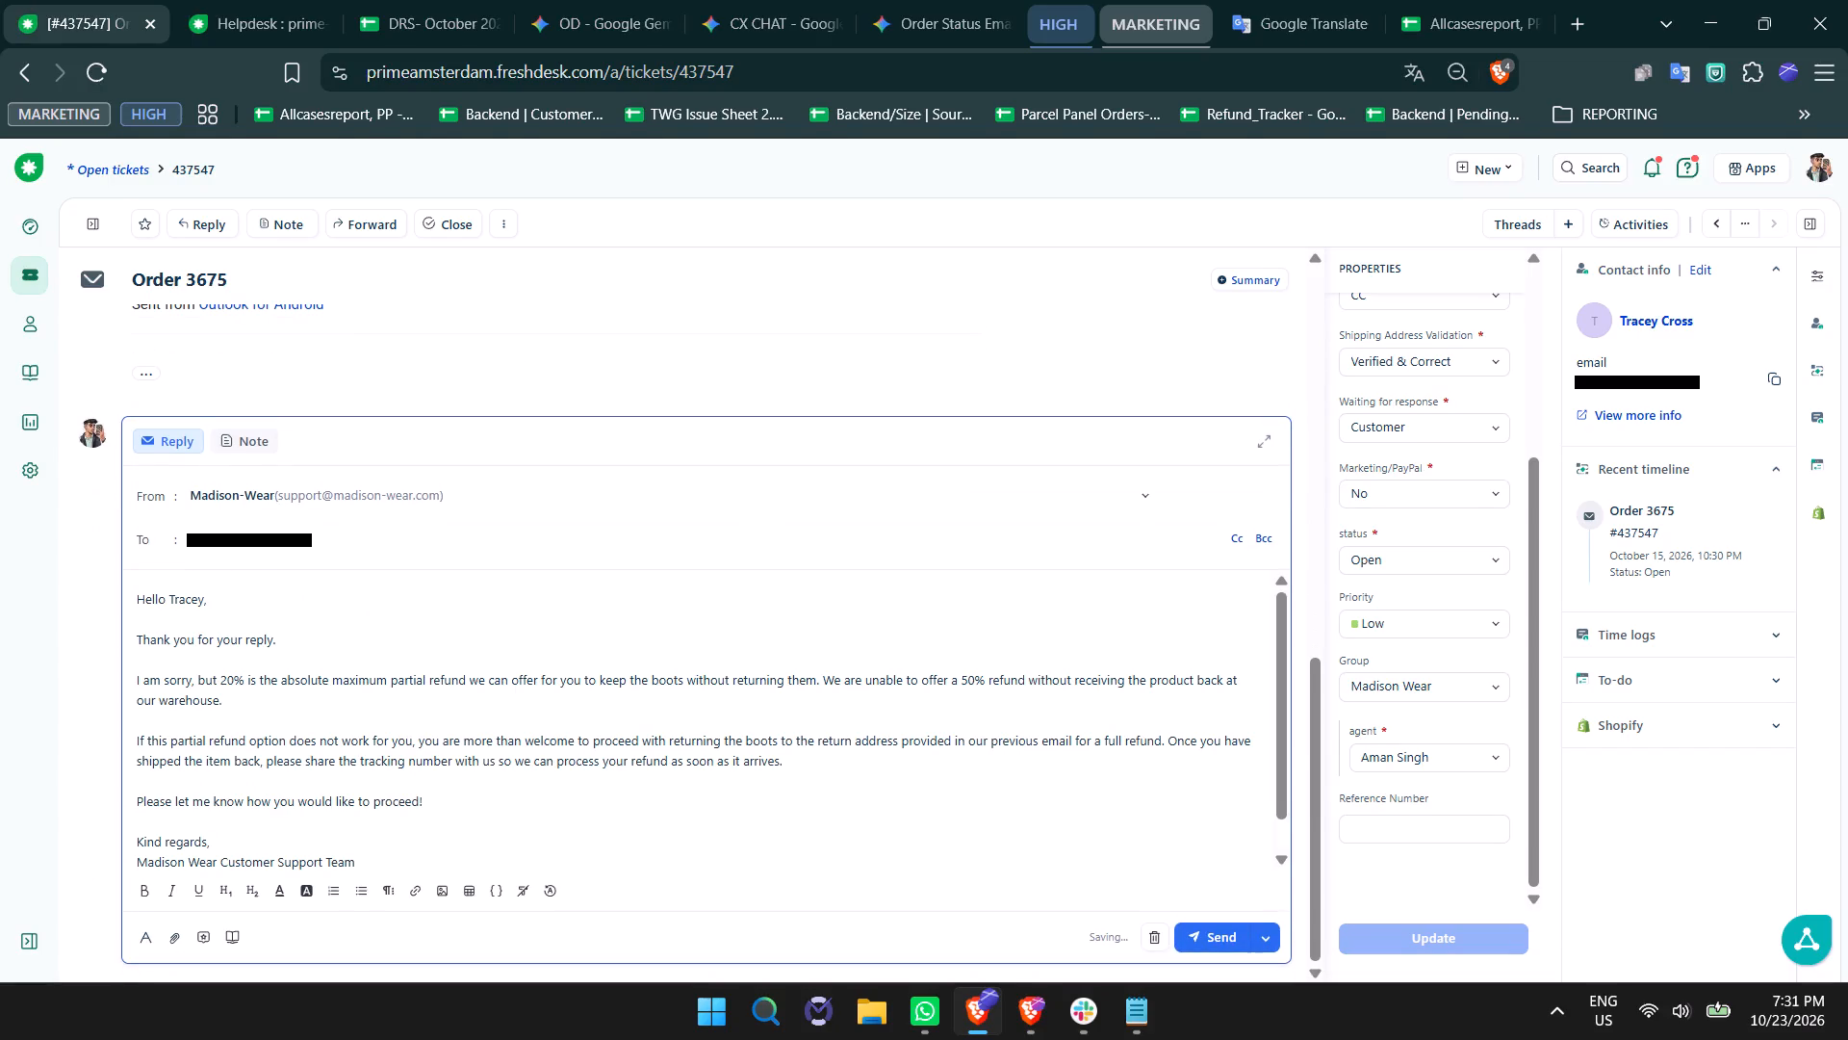
Cut the reply text out of the reopened draft.
left_click(249, 659)
key("ctrl+a")
key("ctrl+x")
key("ctrl+a")
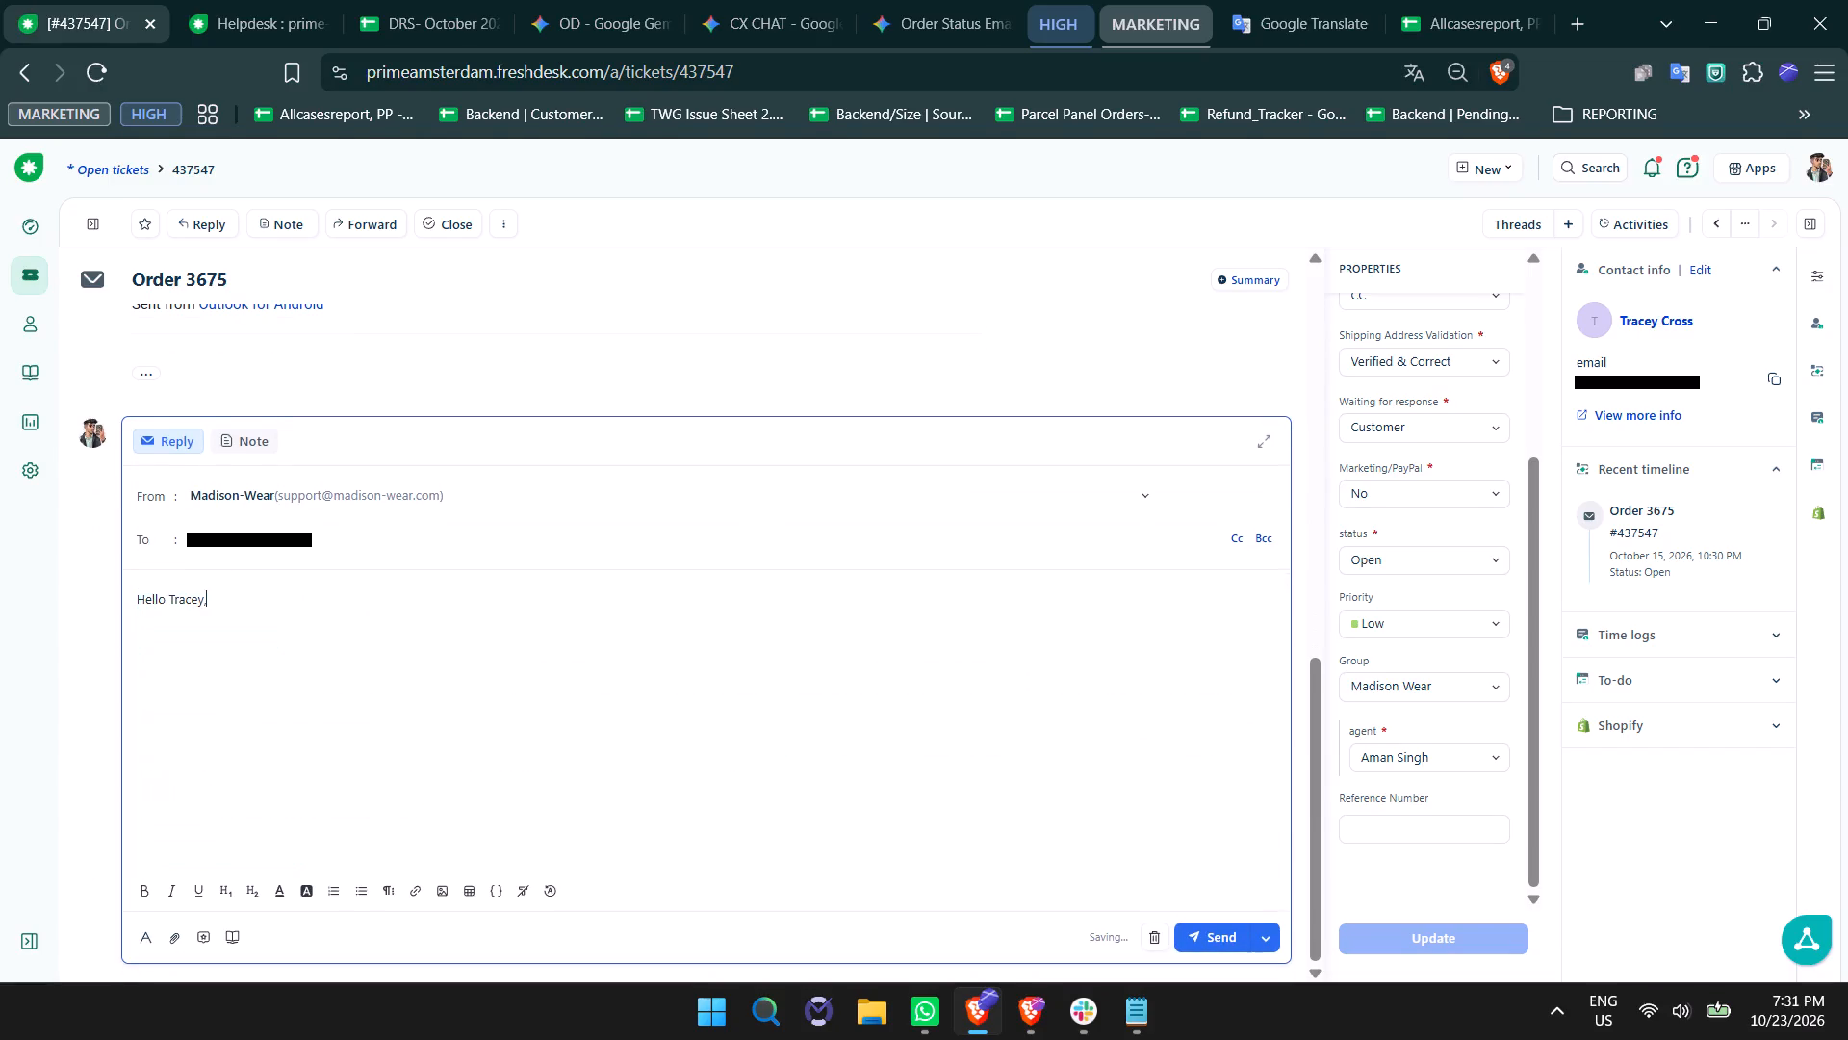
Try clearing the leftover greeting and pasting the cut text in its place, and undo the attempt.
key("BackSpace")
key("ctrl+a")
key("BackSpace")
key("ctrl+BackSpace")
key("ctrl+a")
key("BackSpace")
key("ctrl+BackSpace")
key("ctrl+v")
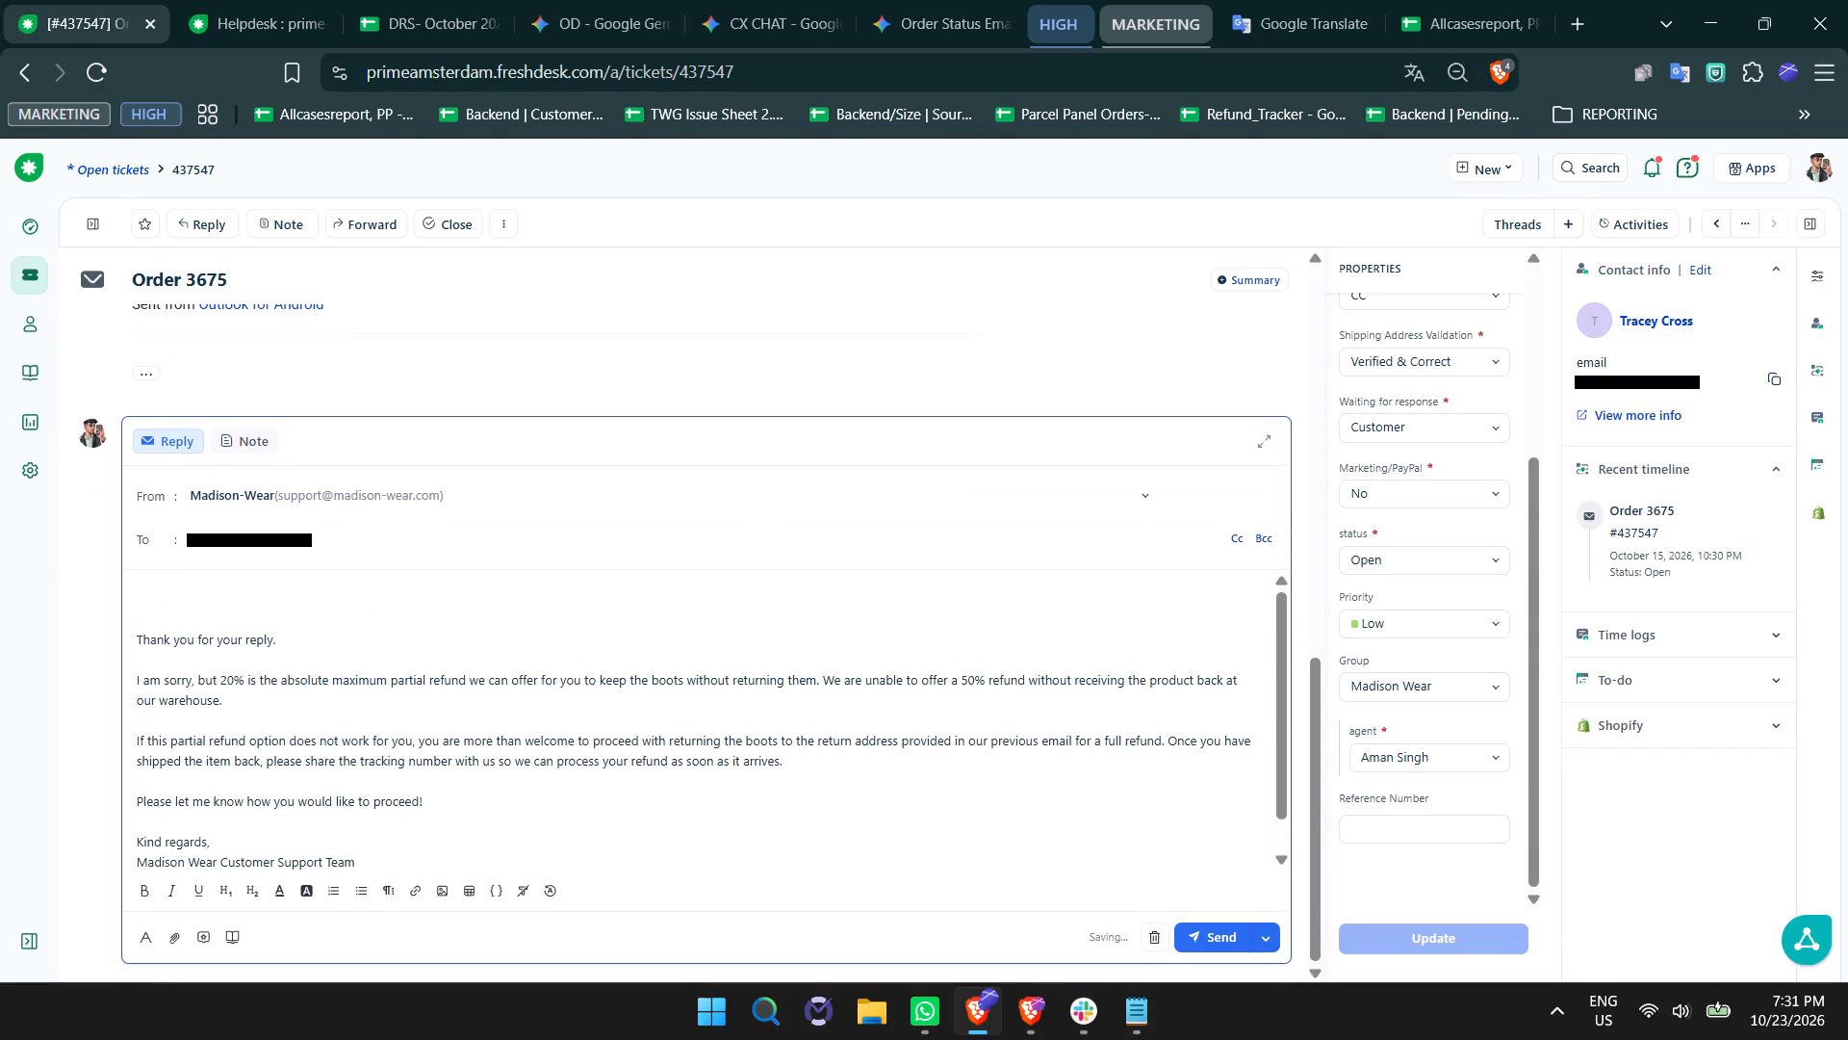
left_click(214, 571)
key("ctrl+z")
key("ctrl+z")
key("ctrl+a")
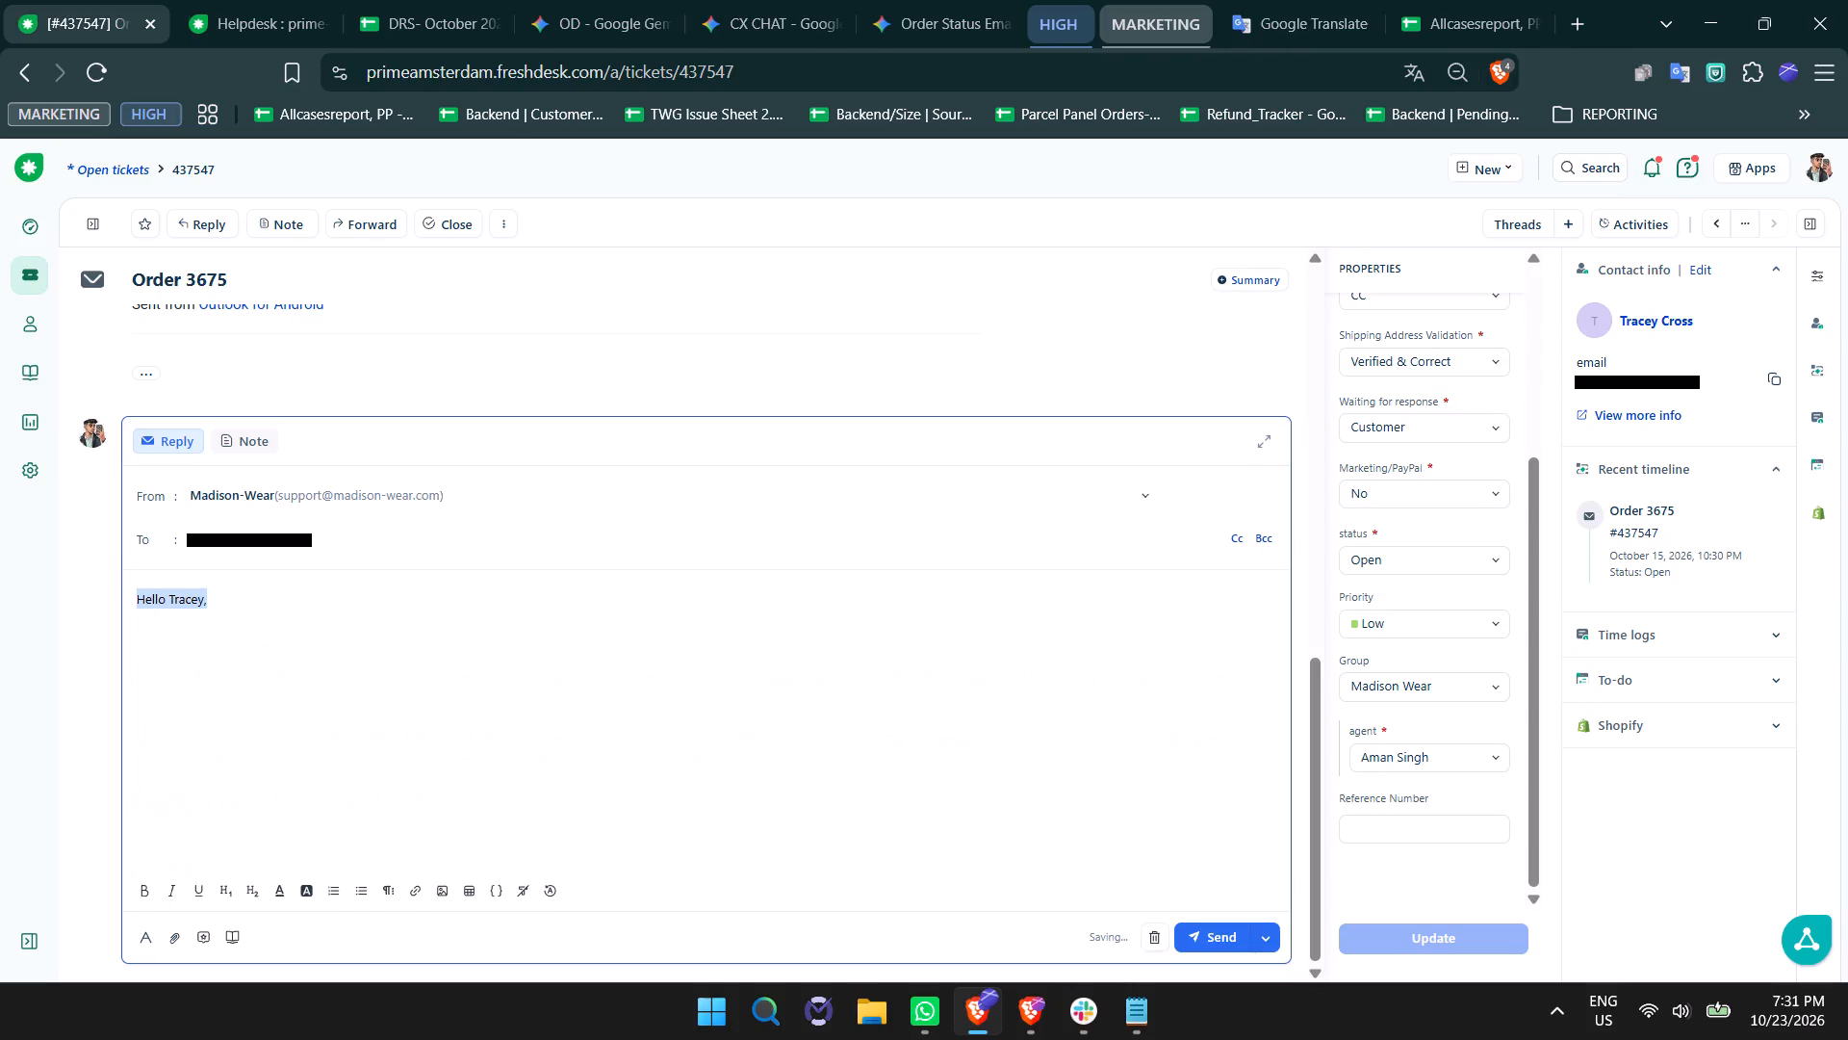
Paste the cut reply text below the greeting in the draft and remove the extra blank lines between them.
left_click(256, 645)
left_click(268, 619)
left_click(271, 598)
left_click(265, 585)
key("shift+Return")
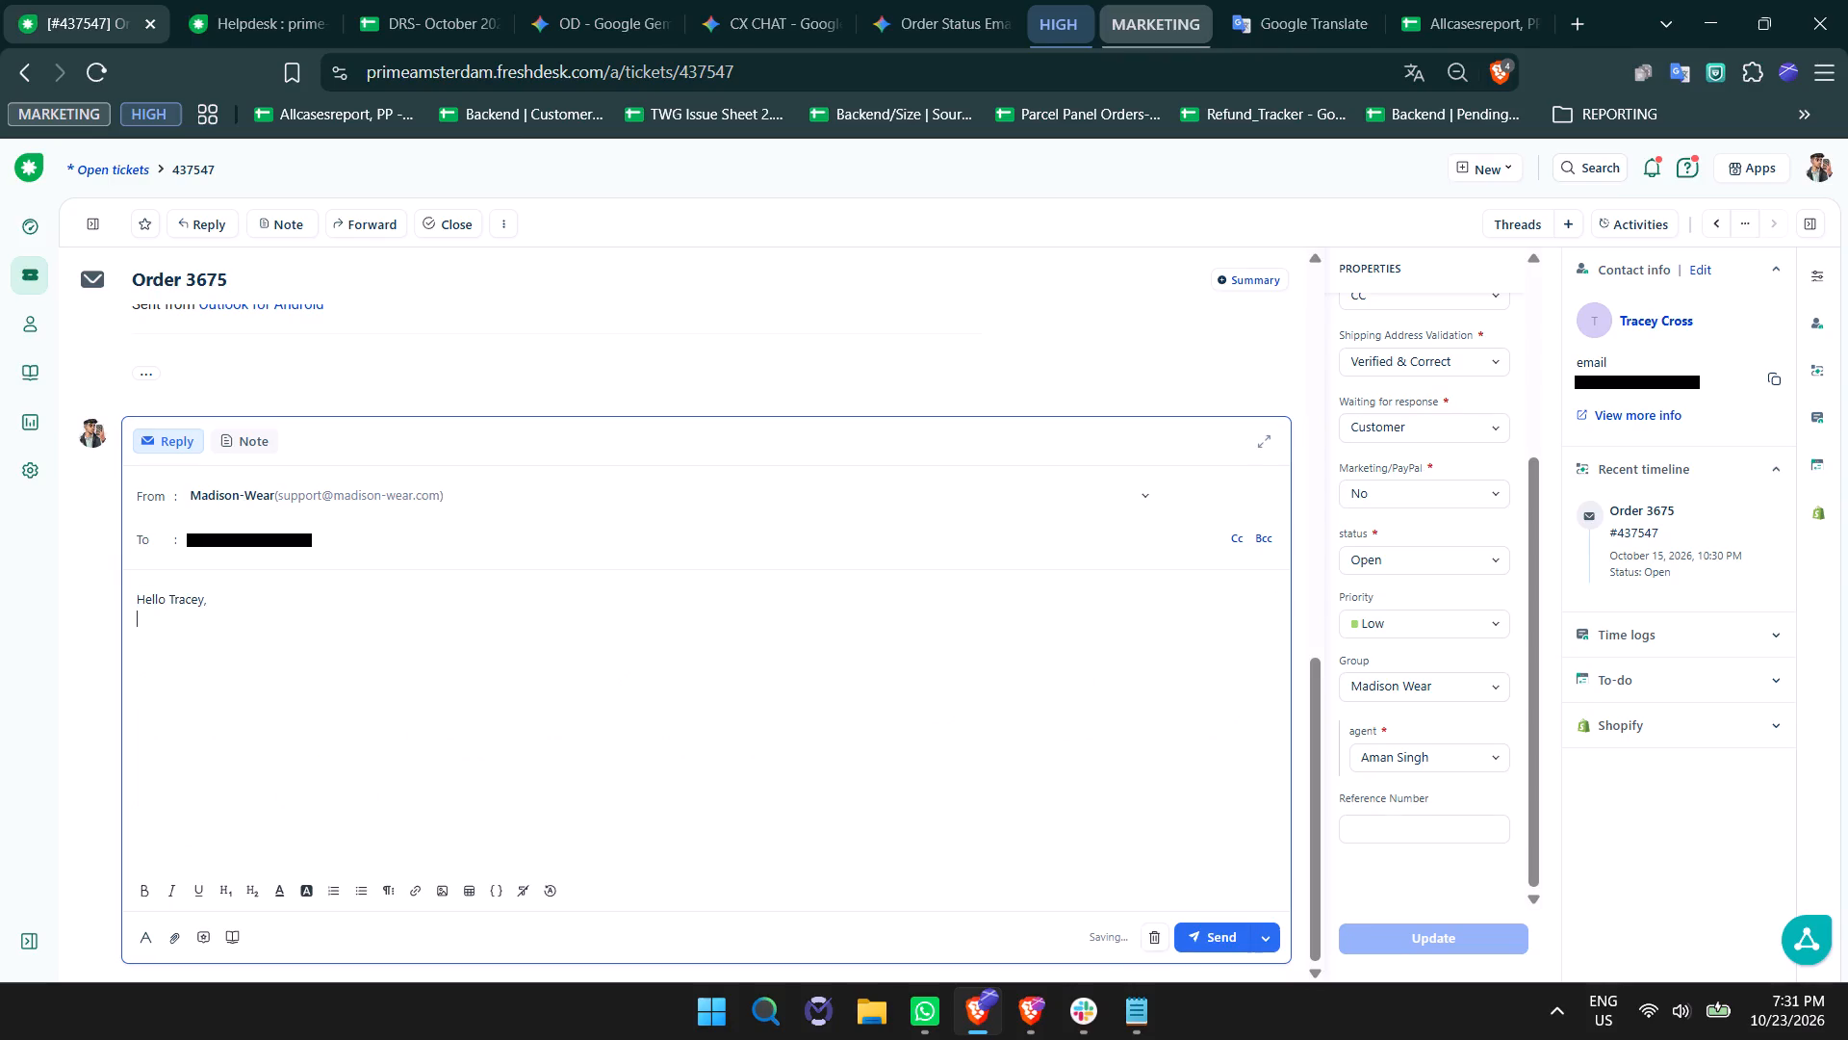
key("shift+Return")
key("ctrl+v")
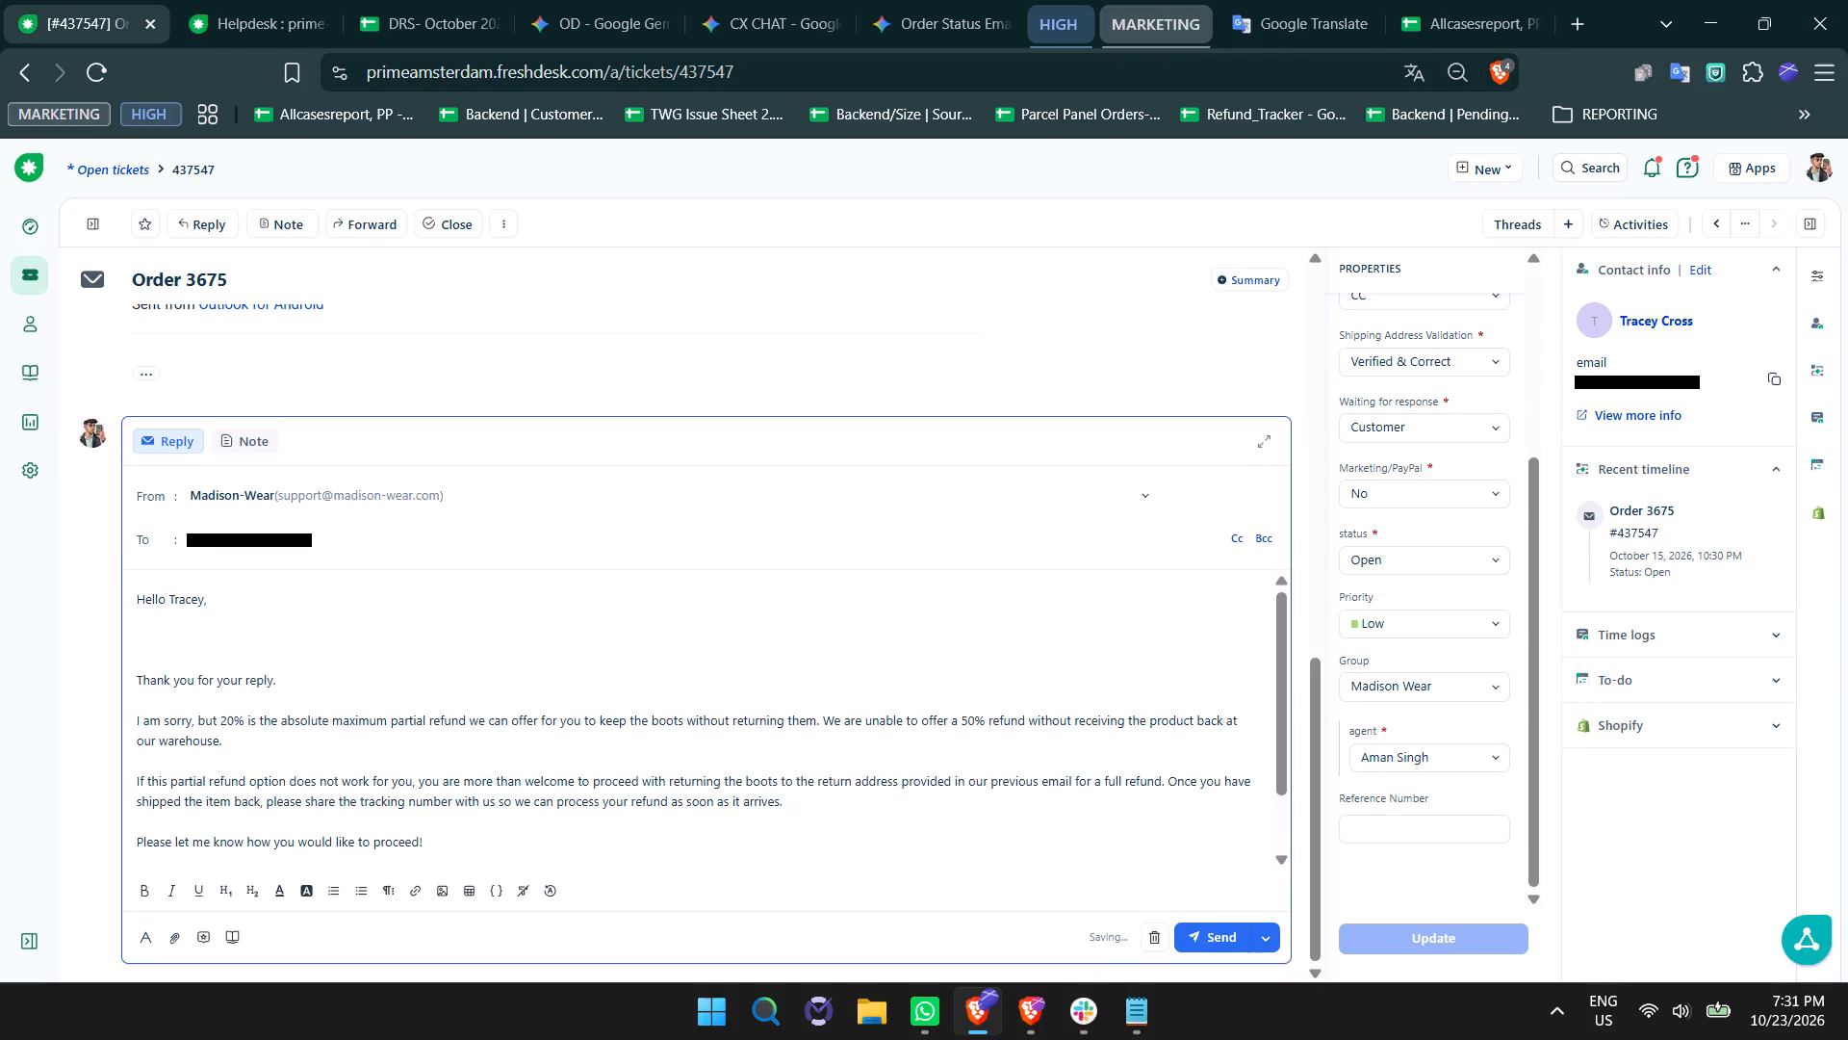
left_click(297, 651)
key("BackSpace")
key("BackSpace")
key("shift+Return")
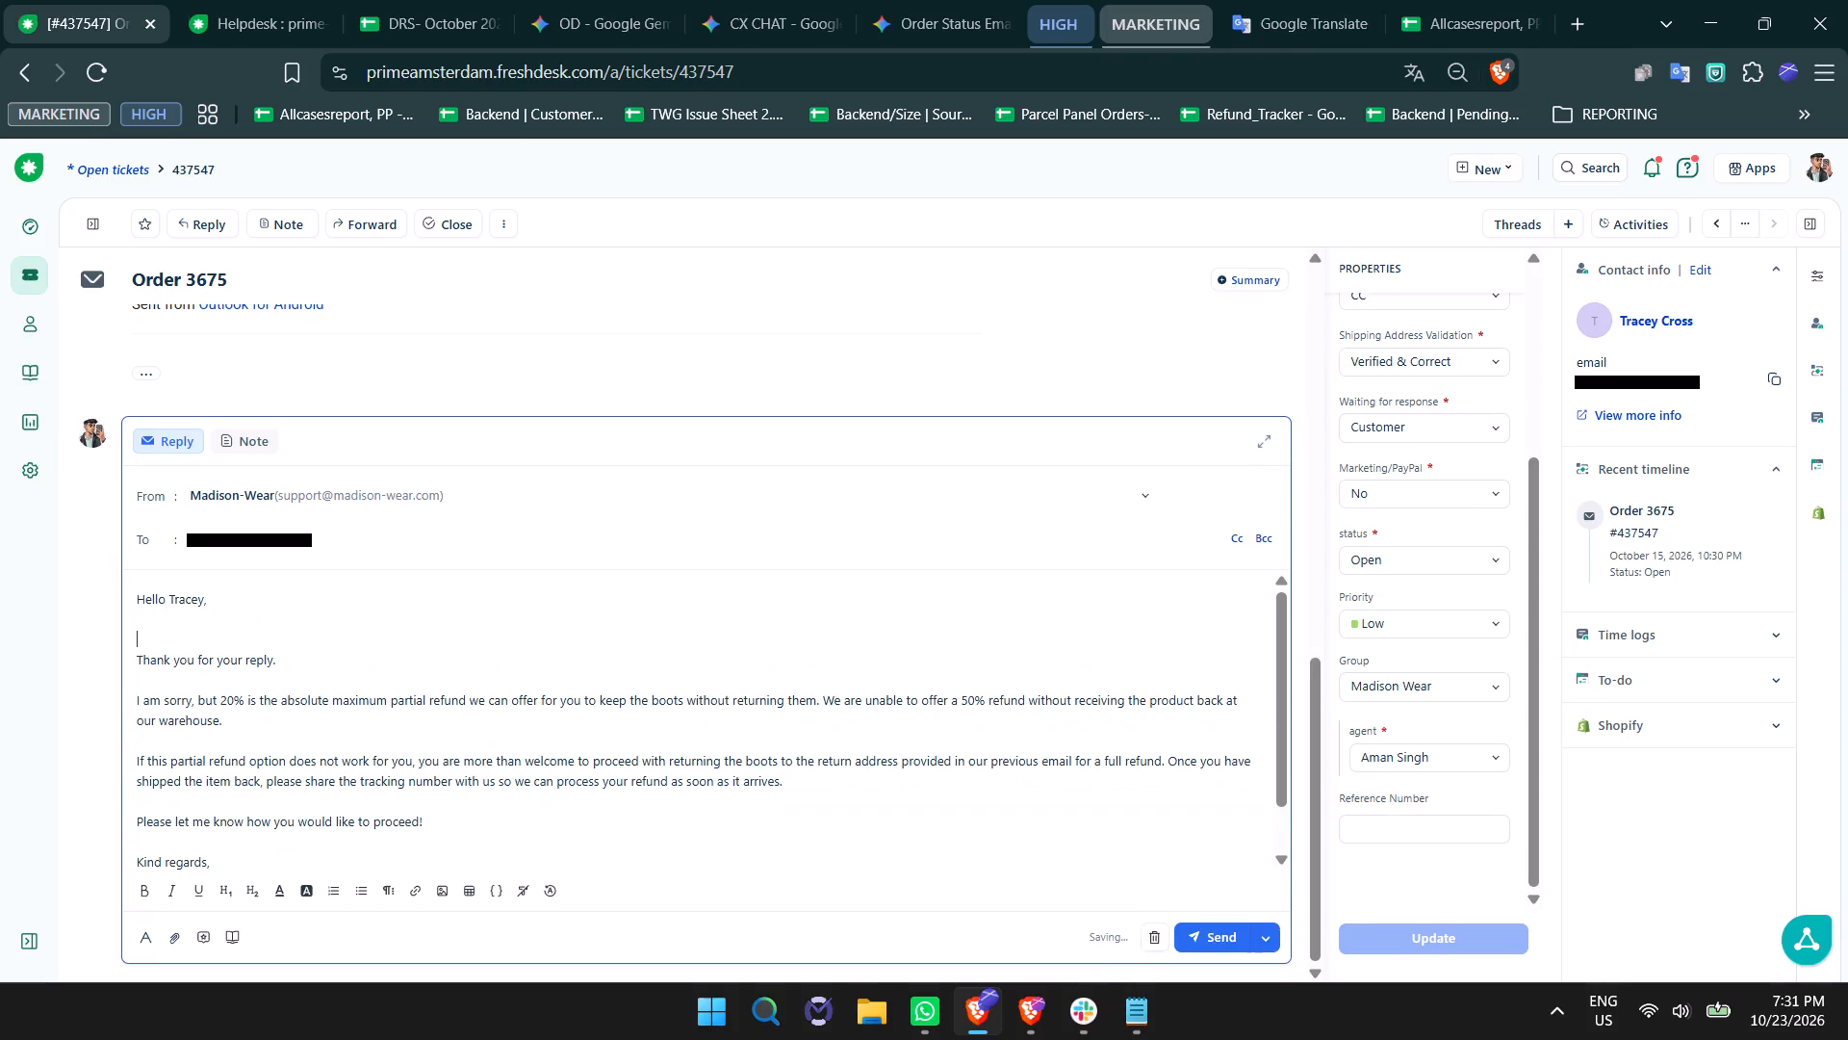
key("BackSpace")
scroll(297, 651, "down", 2)
scroll(340, 660, "up", 1)
scroll(346, 661, "down", 2)
scroll(429, 686, "up", 3)
scroll(457, 695, "down", 1)
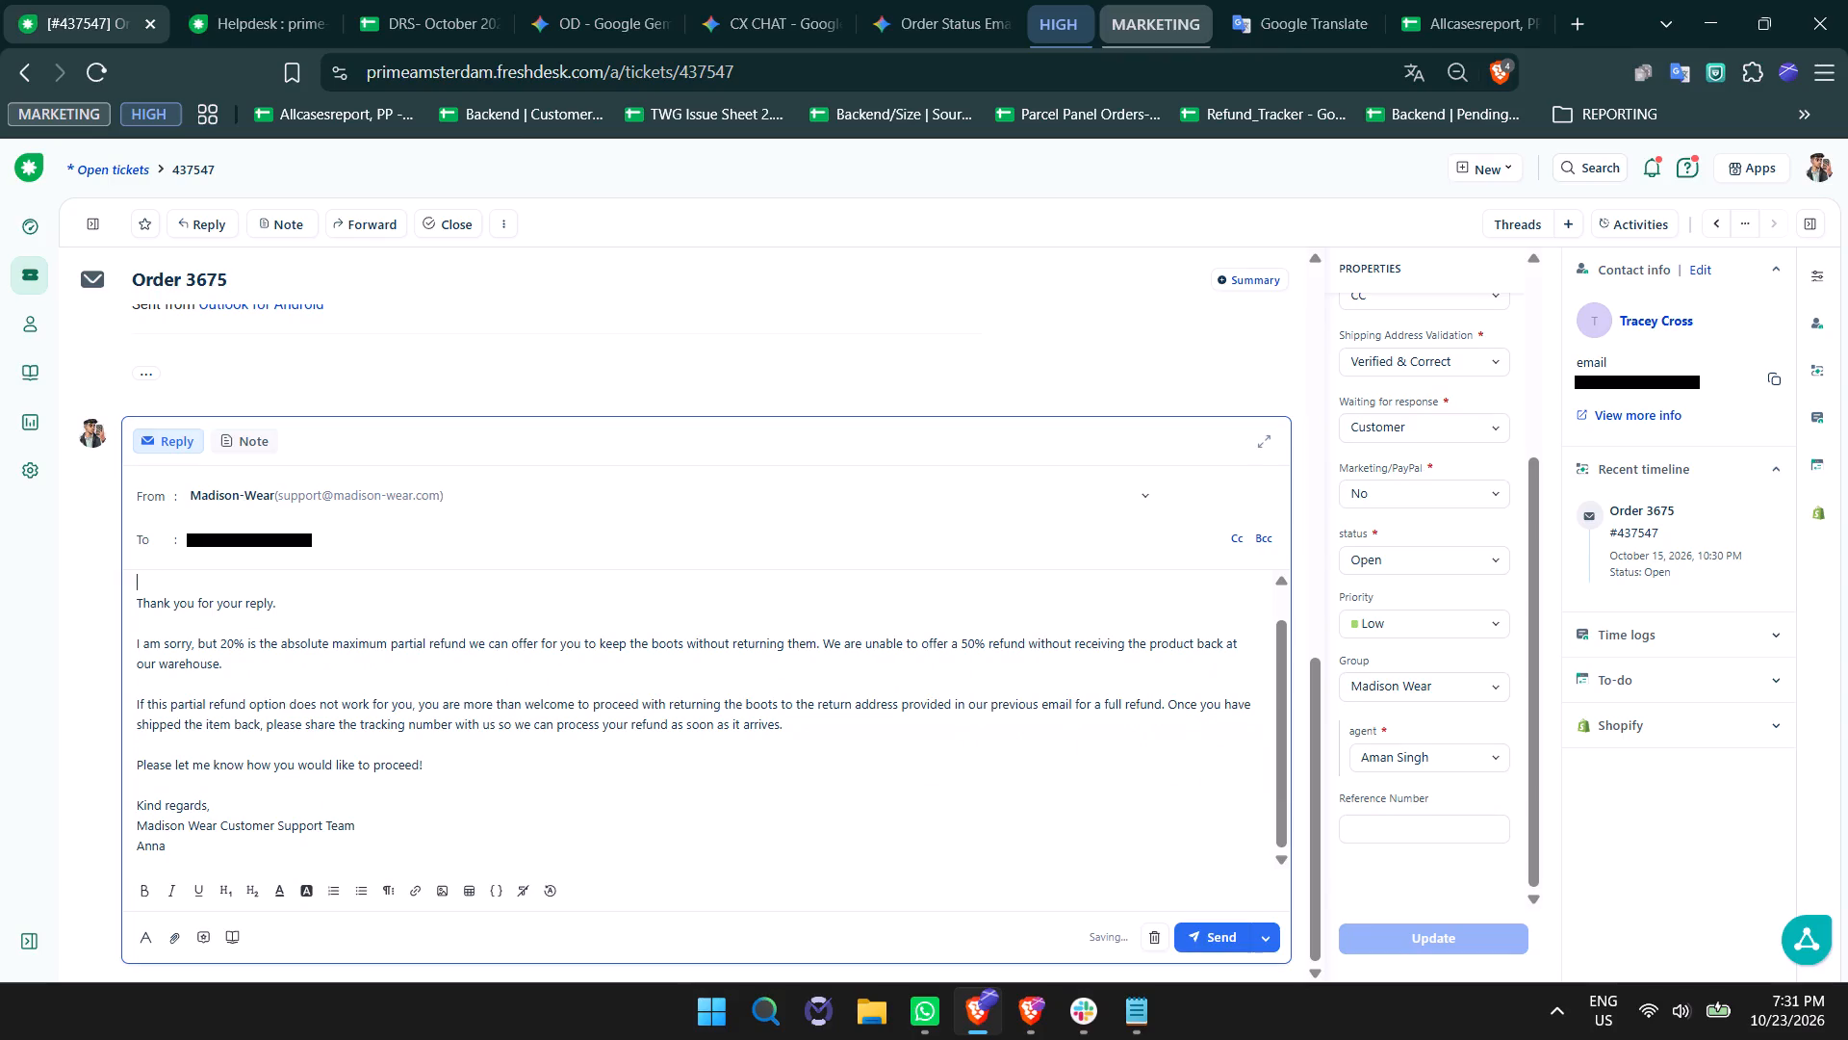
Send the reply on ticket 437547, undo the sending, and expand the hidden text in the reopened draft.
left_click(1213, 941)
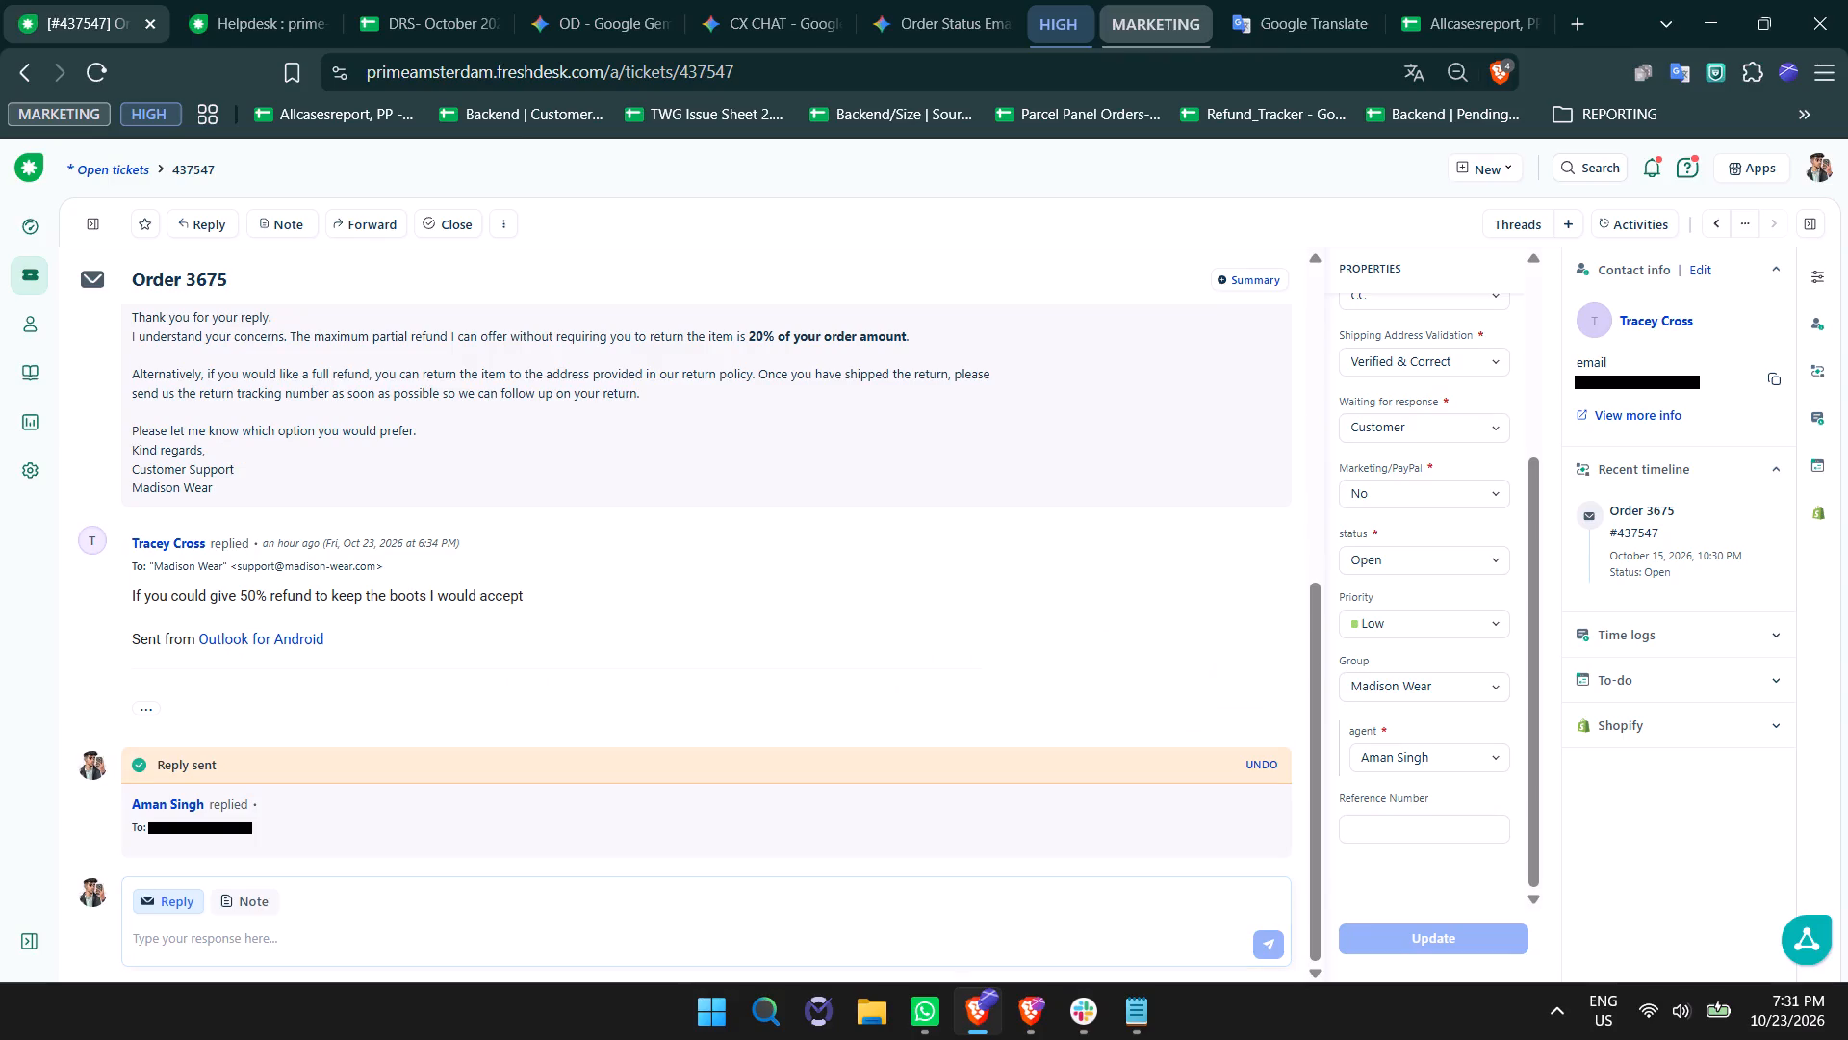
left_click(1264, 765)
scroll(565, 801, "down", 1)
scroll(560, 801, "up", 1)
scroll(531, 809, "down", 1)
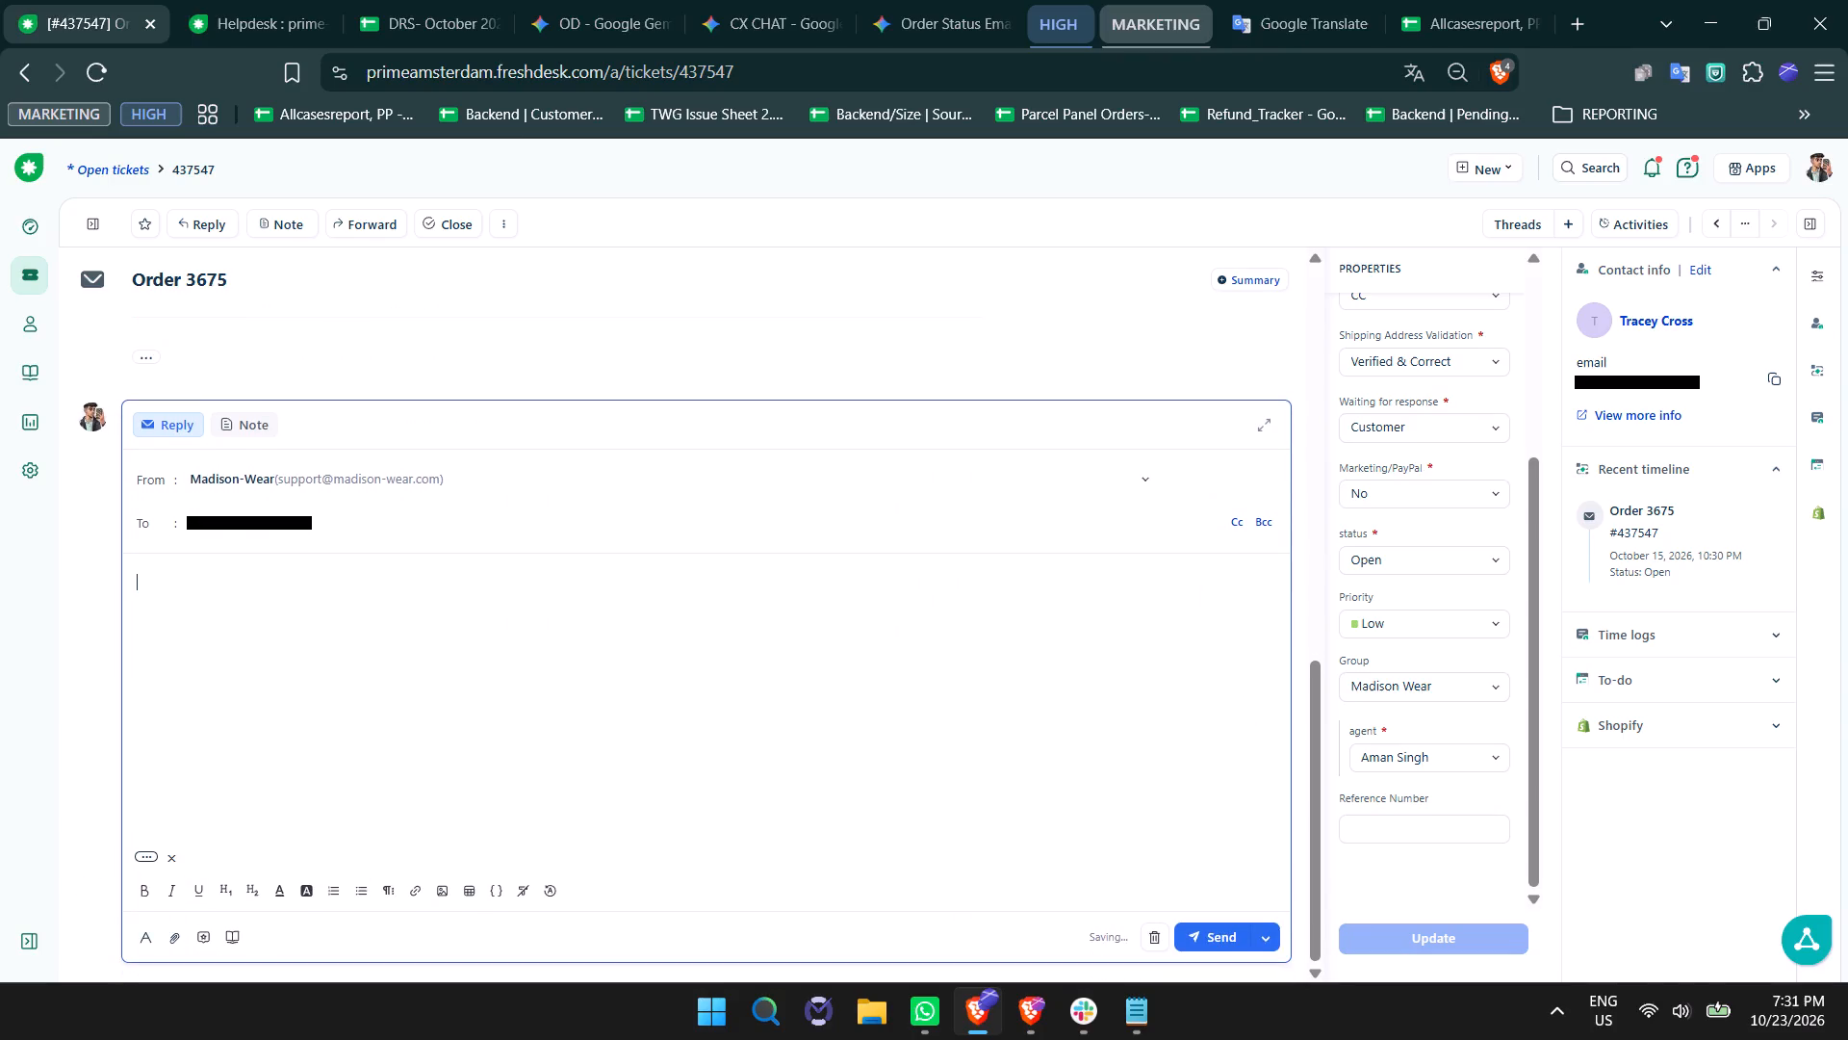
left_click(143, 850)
Copy the reply from the greeting through "Madison Wear Customer Support Team", leaving out the agent name below it.
left_click(256, 737)
key("ctrl+a")
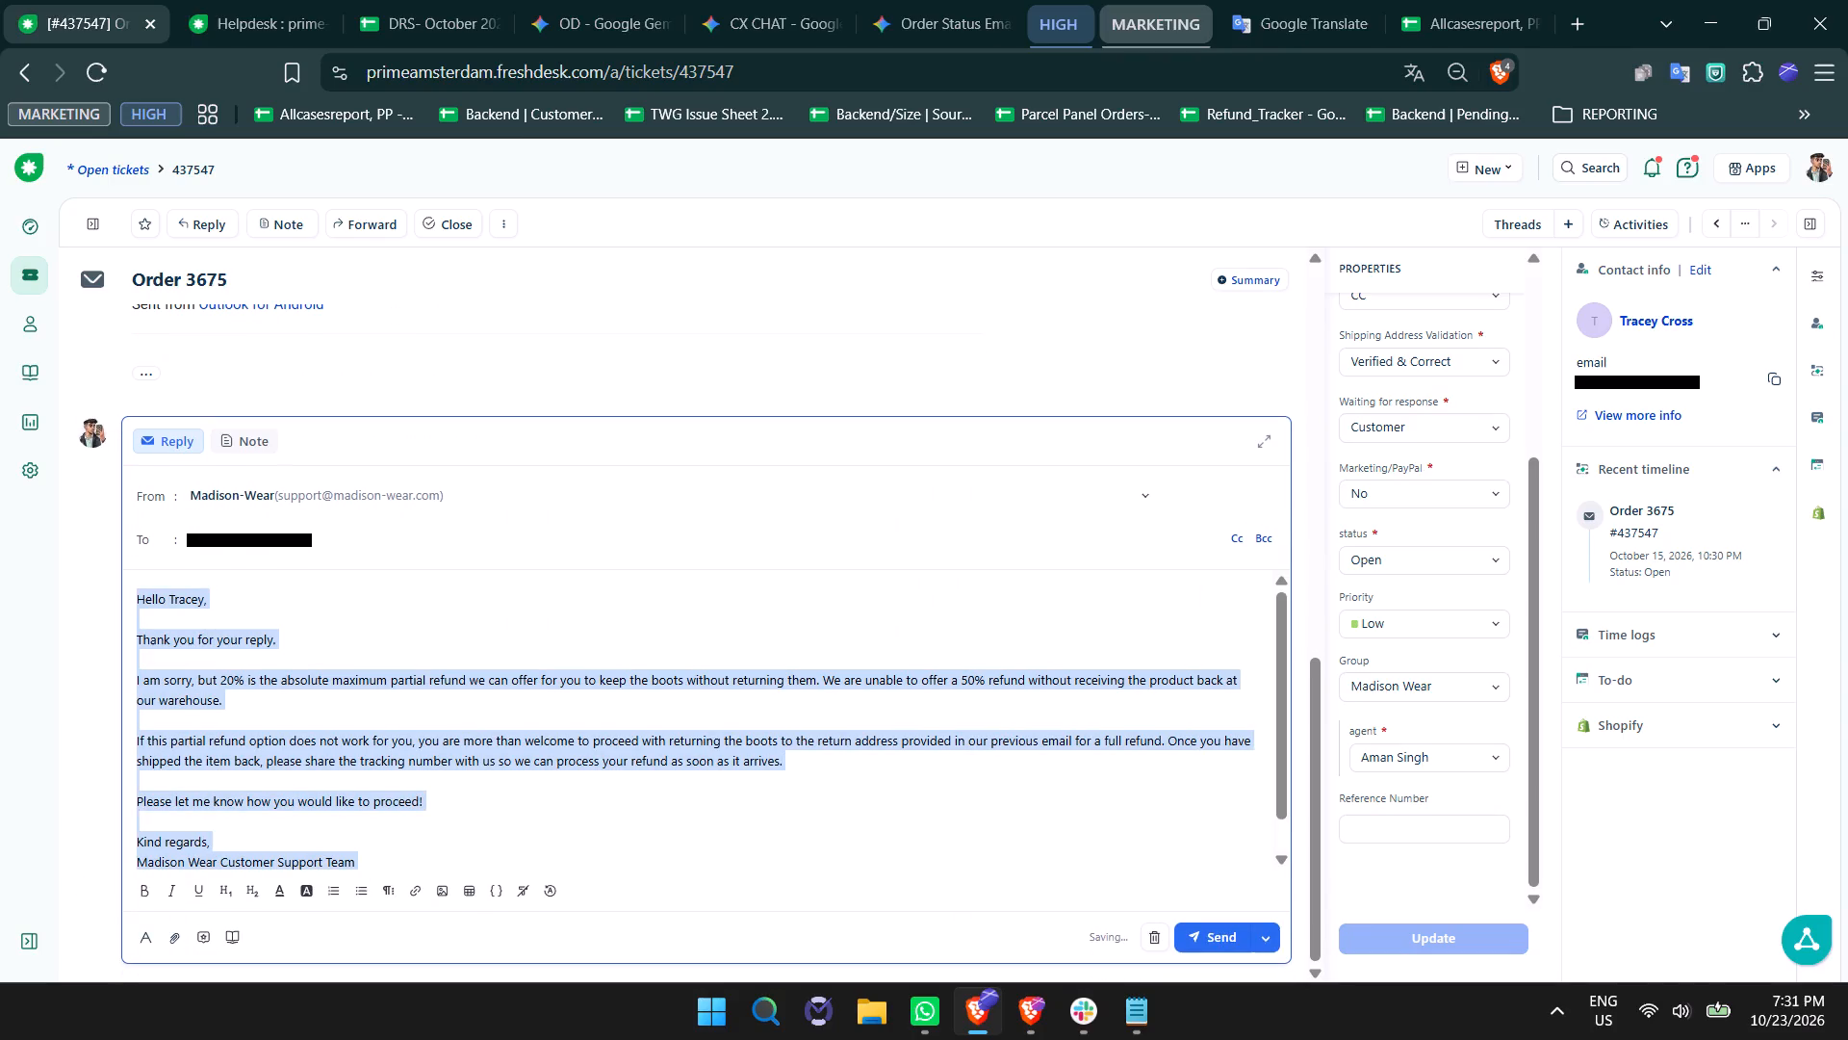
left_click(341, 818)
left_click_drag(374, 856, 110, 546)
key("ctrl+c")
key("ctrl+c")
key("ctrl+c")
key("Escape")
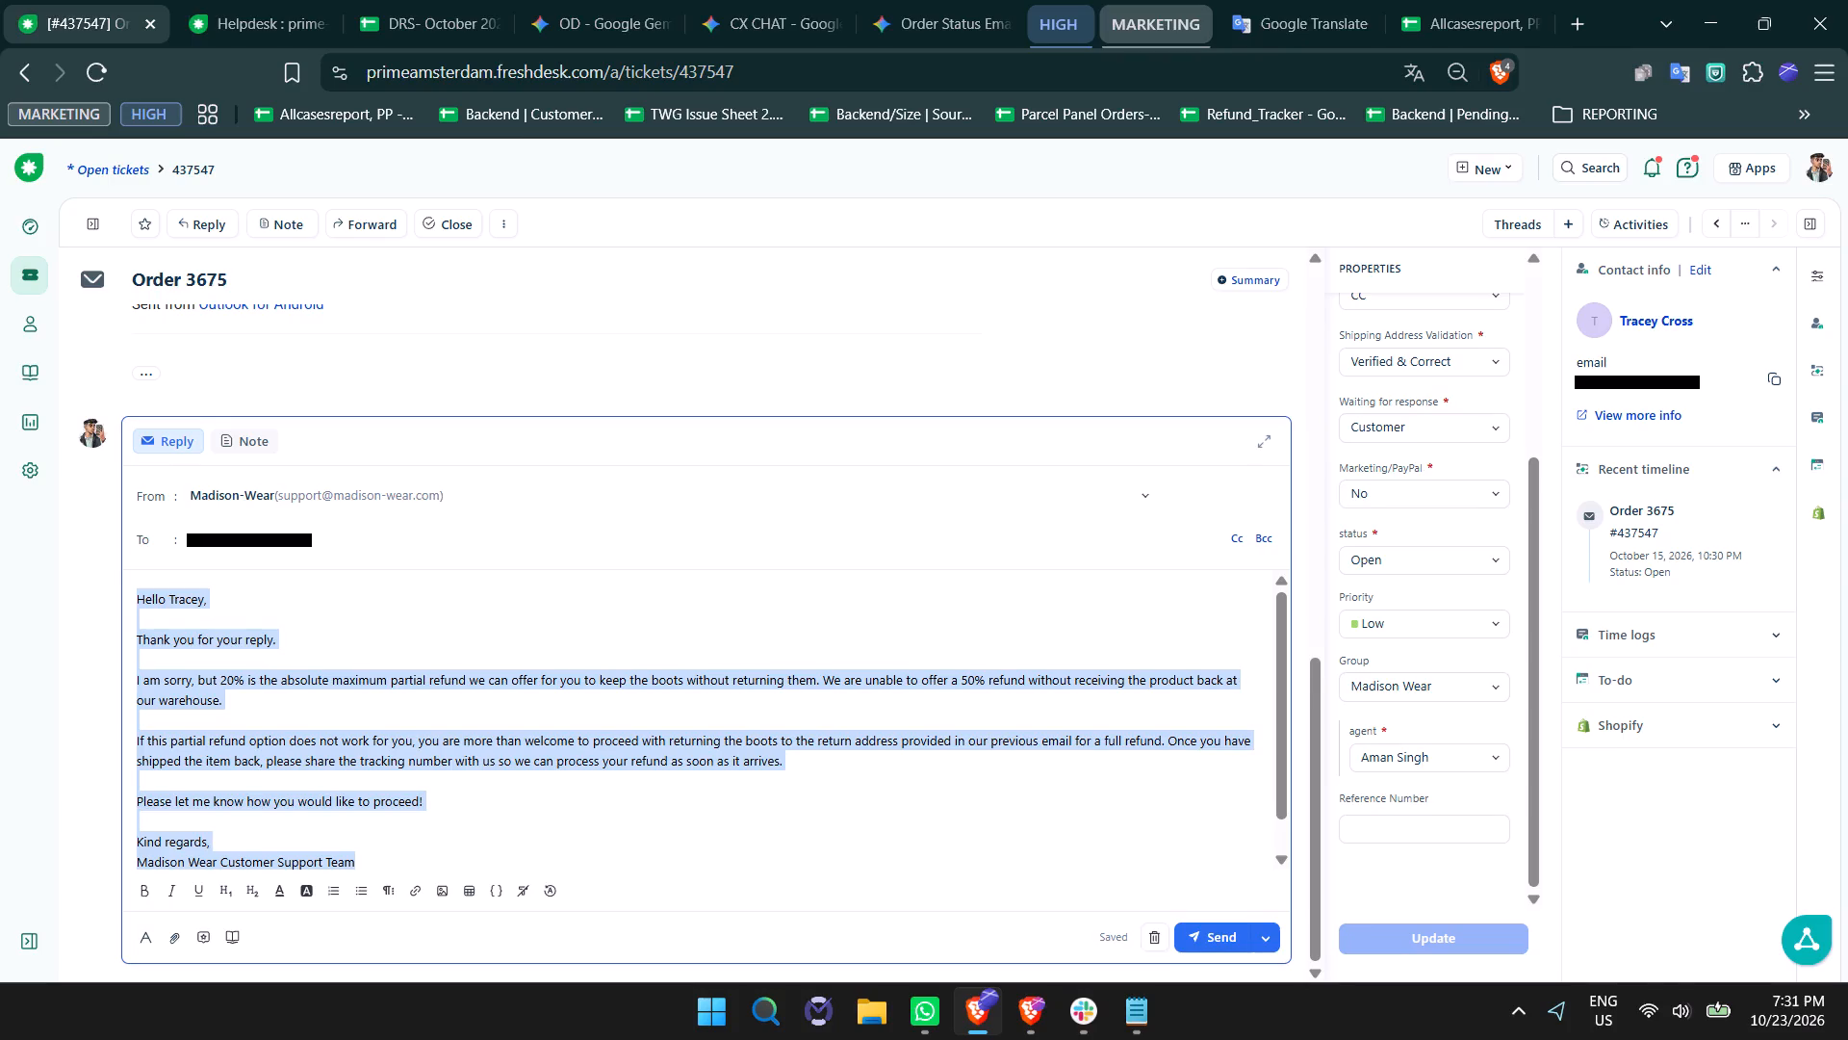
Close the draft, start a new reply, clear its prefilled text, paste the copied reply and send it.
left_click(1131, 280)
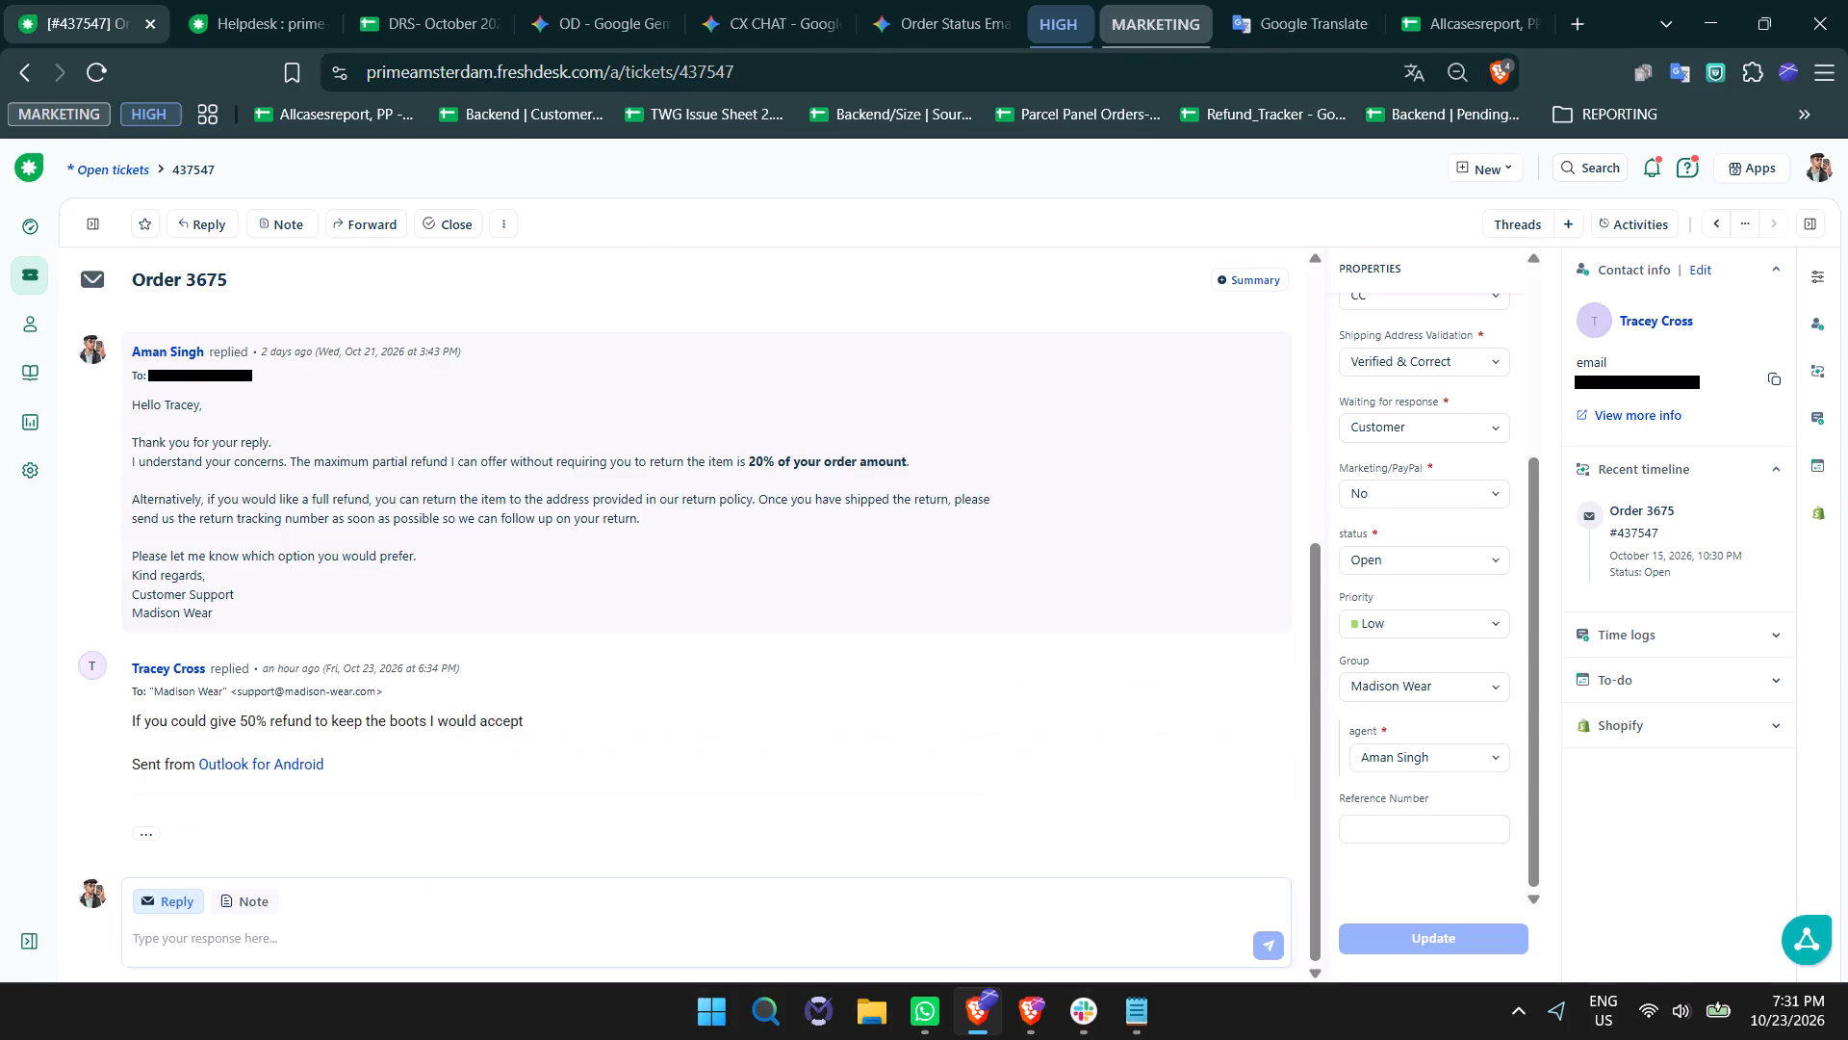
left_click(1025, 372)
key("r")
key("ctrl+a")
key("ctrl+BackSpace")
key("ctrl+BackSpace")
key("ctrl+a")
key("BackSpace")
key("ctrl+a")
key("ctrl+BackSpace")
key("ctrl+BackSpace")
key("BackSpace")
key("BackSpace")
key("BackSpace")
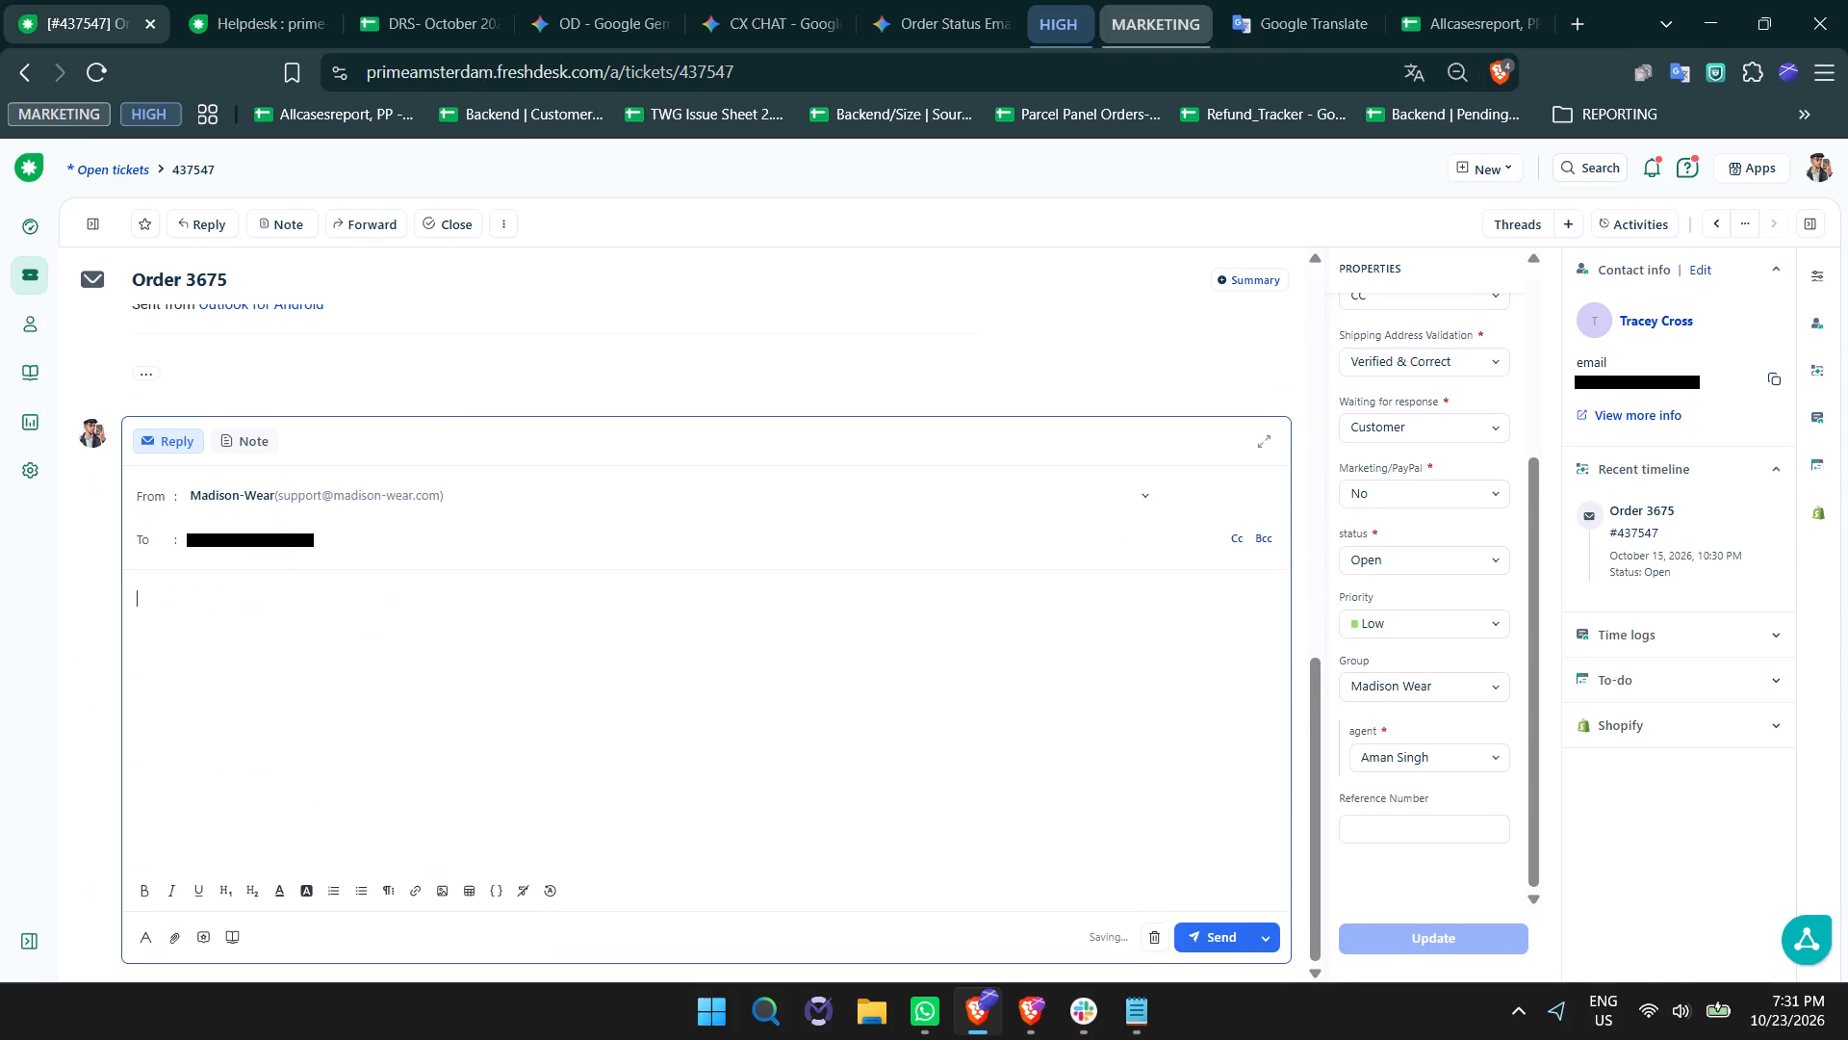
key("ctrl+v")
left_click(1224, 925)
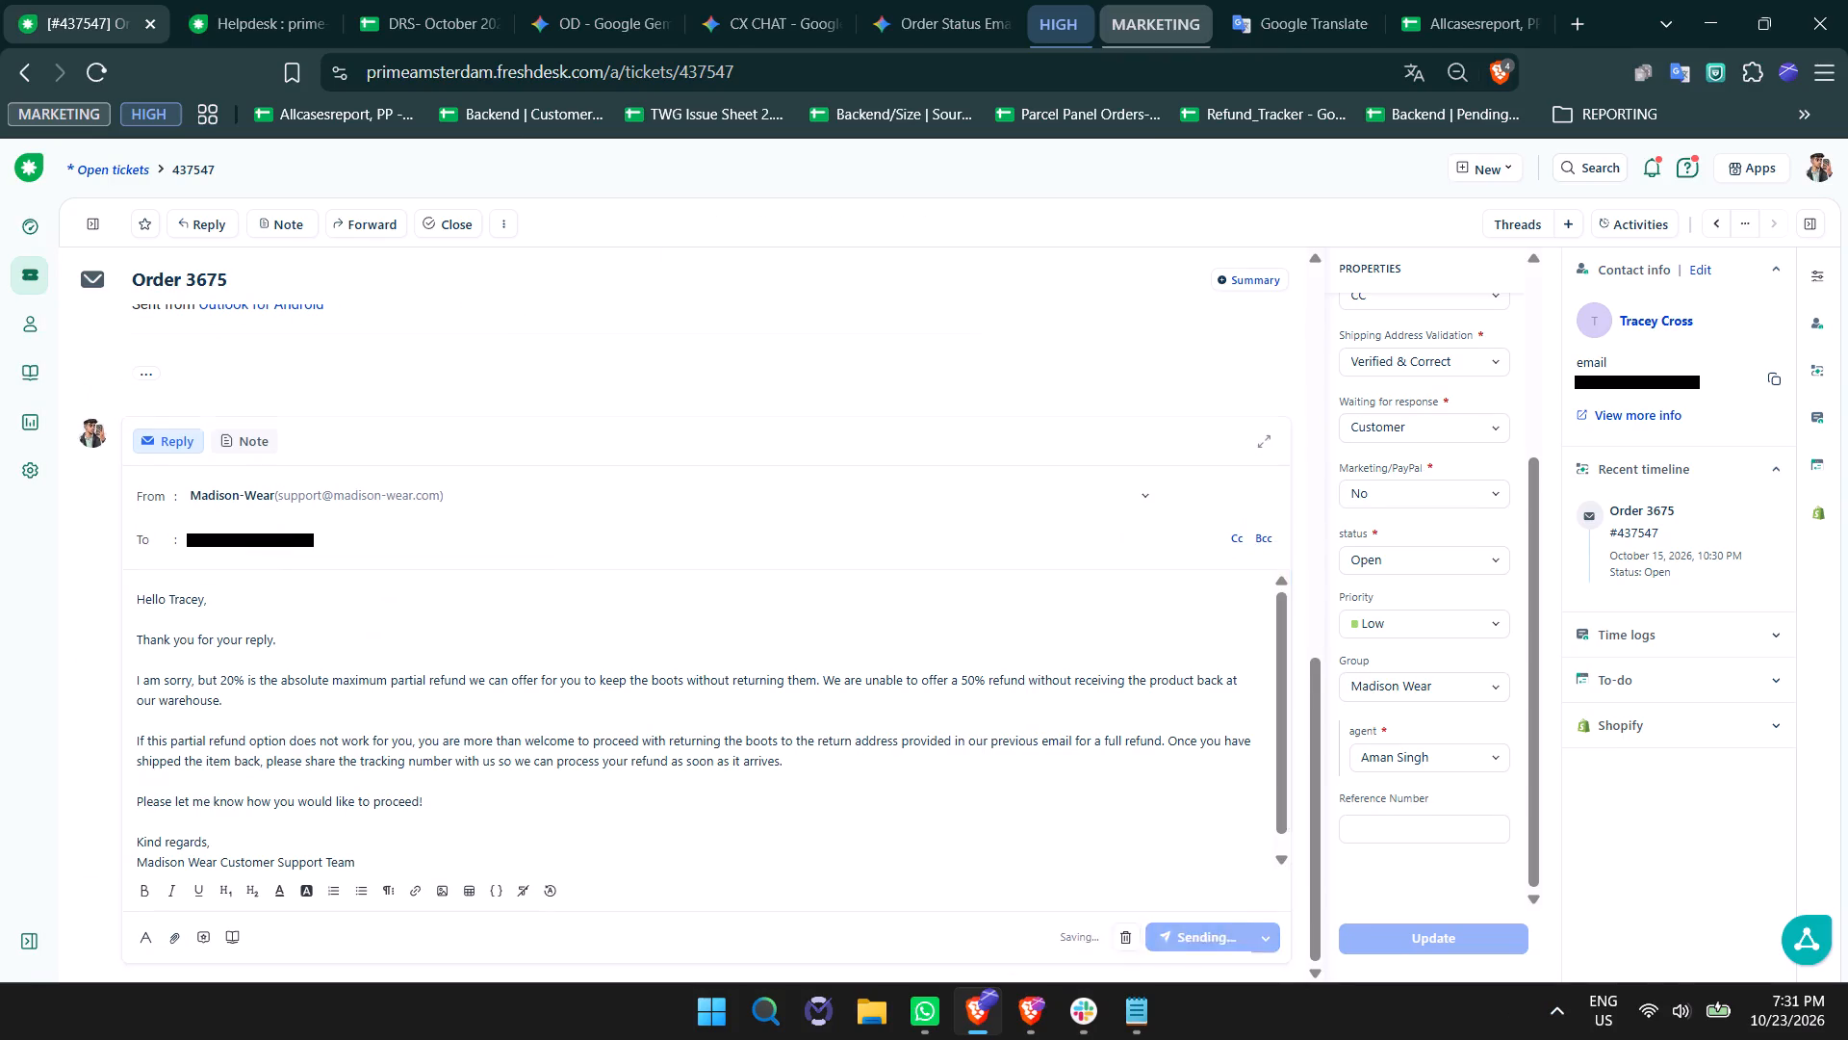
Set the status of ticket 437547 to Resolved and update the ticket properties.
scroll(1470, 606, "down", 4)
scroll(1470, 606, "up", 1)
scroll(1470, 606, "down", 4)
scroll(1470, 606, "up", 1)
left_click(1434, 551)
left_click(1418, 679)
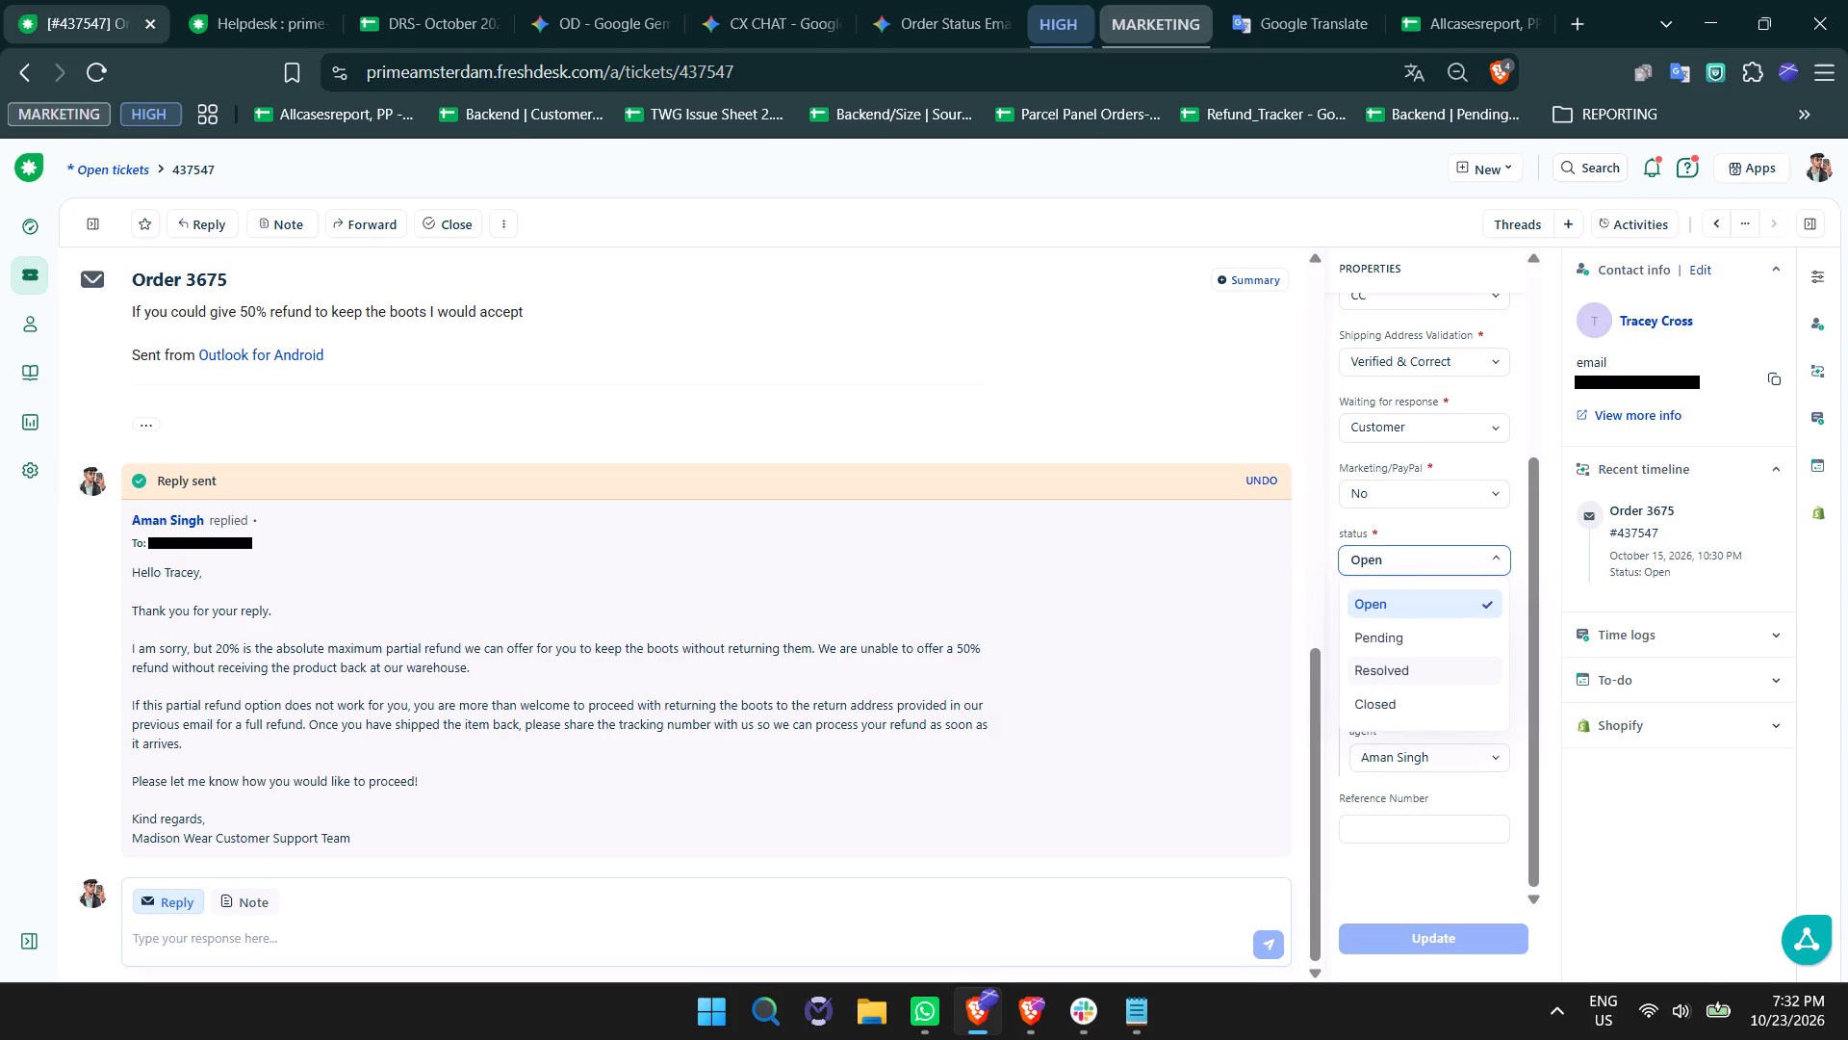
left_click(1409, 935)
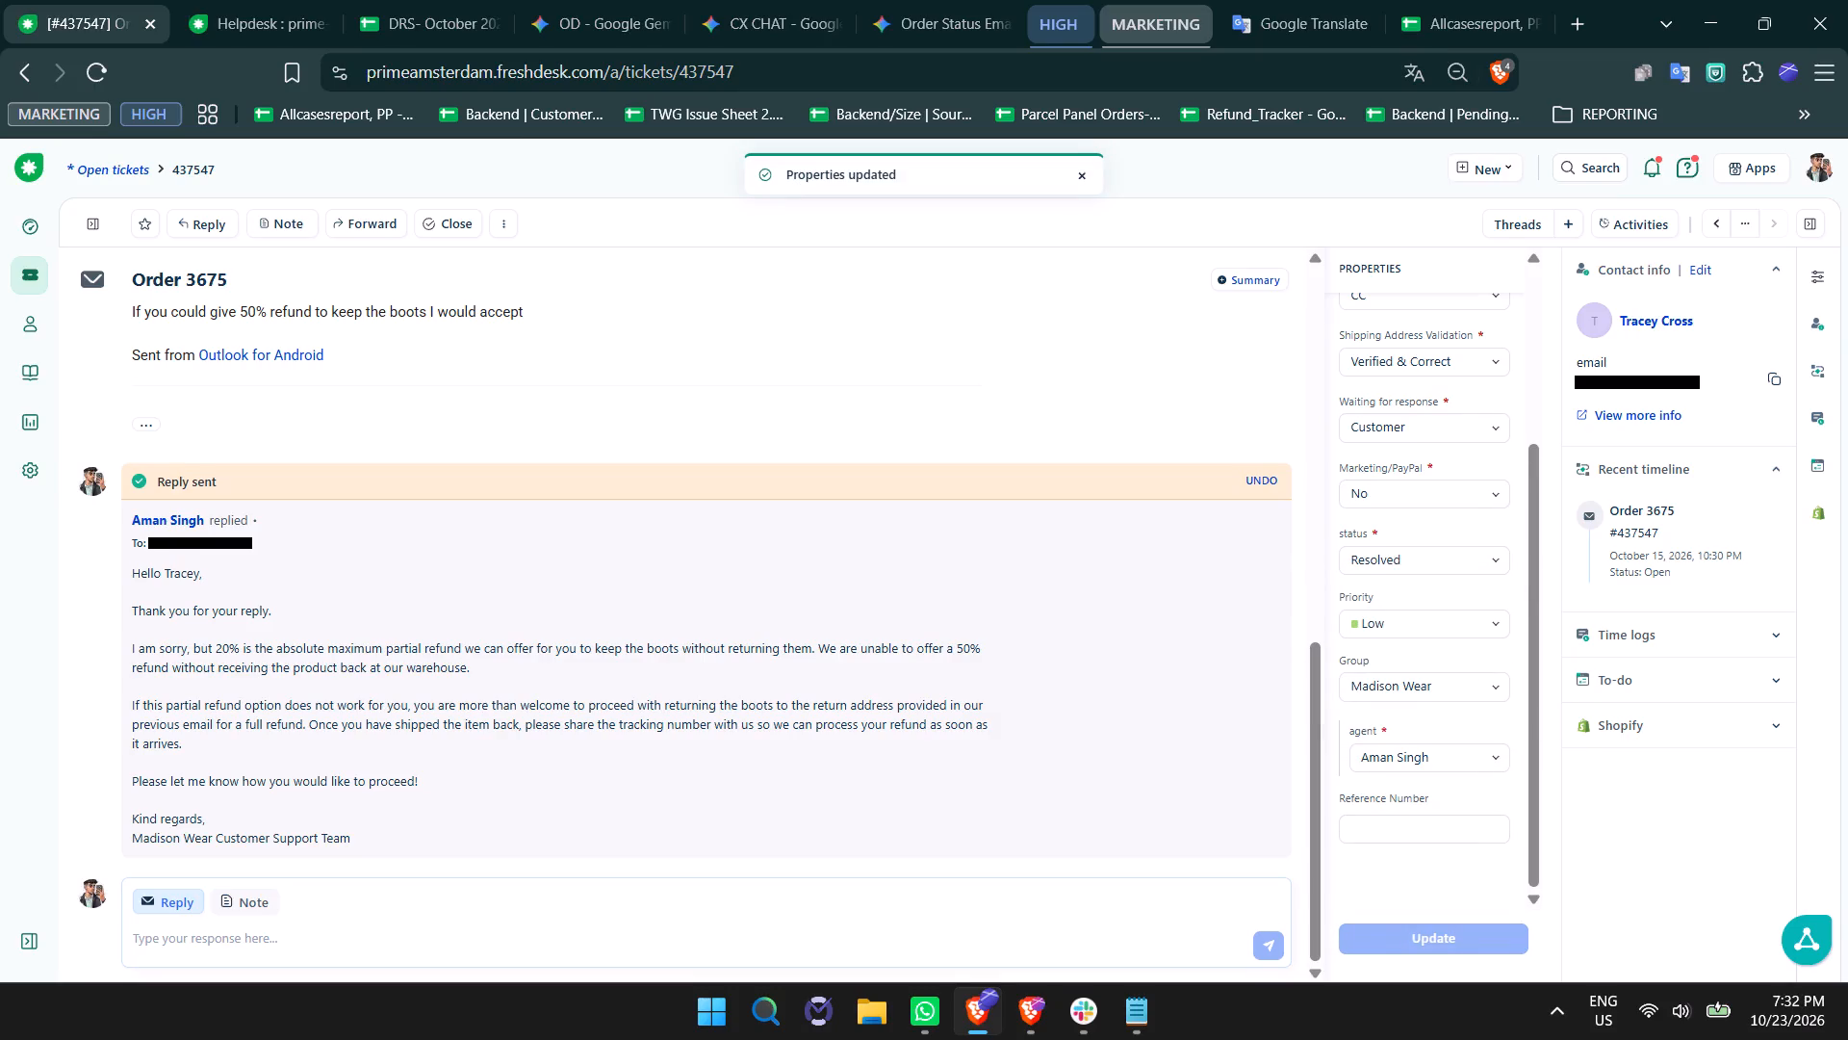
Copy ticket number 437547 and search for it in the Oct 23 sheet of the DRS- October 2026 spreadsheet.
double_click(203, 168)
key("ctrl+c")
left_click(245, 0, "ctrl")
left_click(439, 0)
key("ctrl+f")
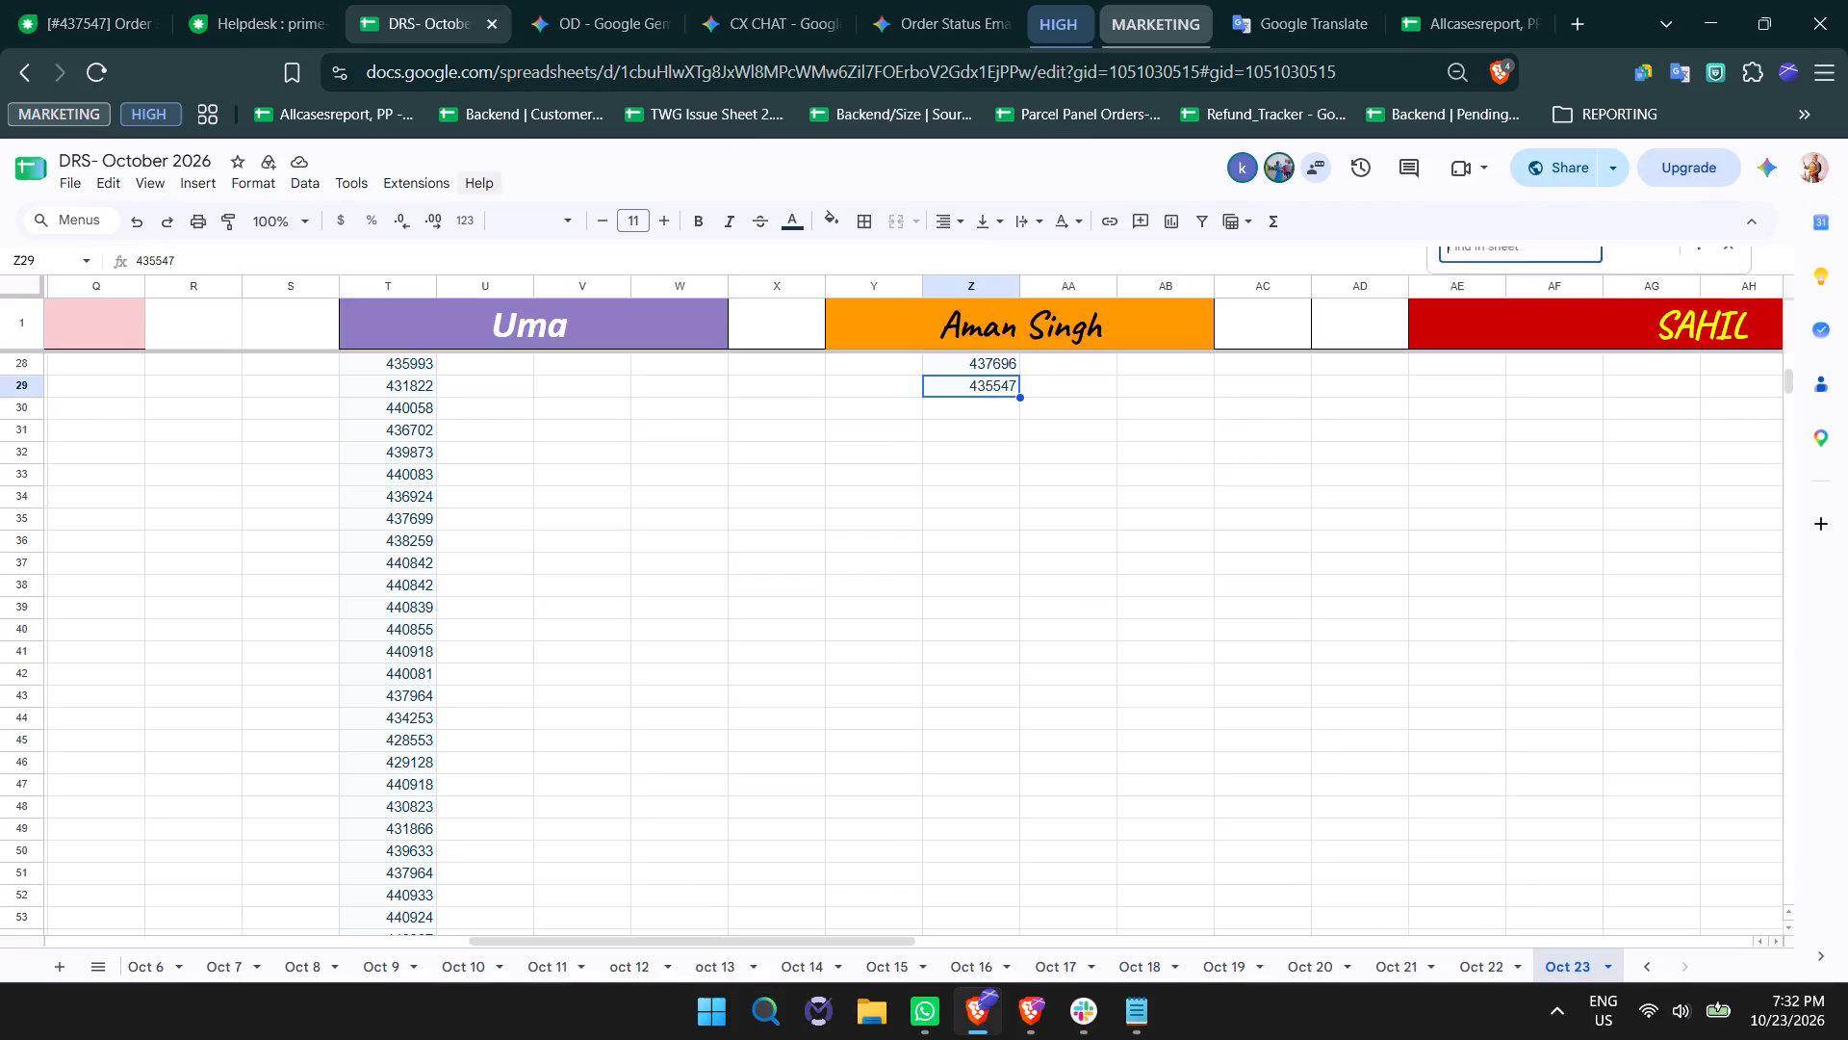
key("ctrl+v")
key("Escape")
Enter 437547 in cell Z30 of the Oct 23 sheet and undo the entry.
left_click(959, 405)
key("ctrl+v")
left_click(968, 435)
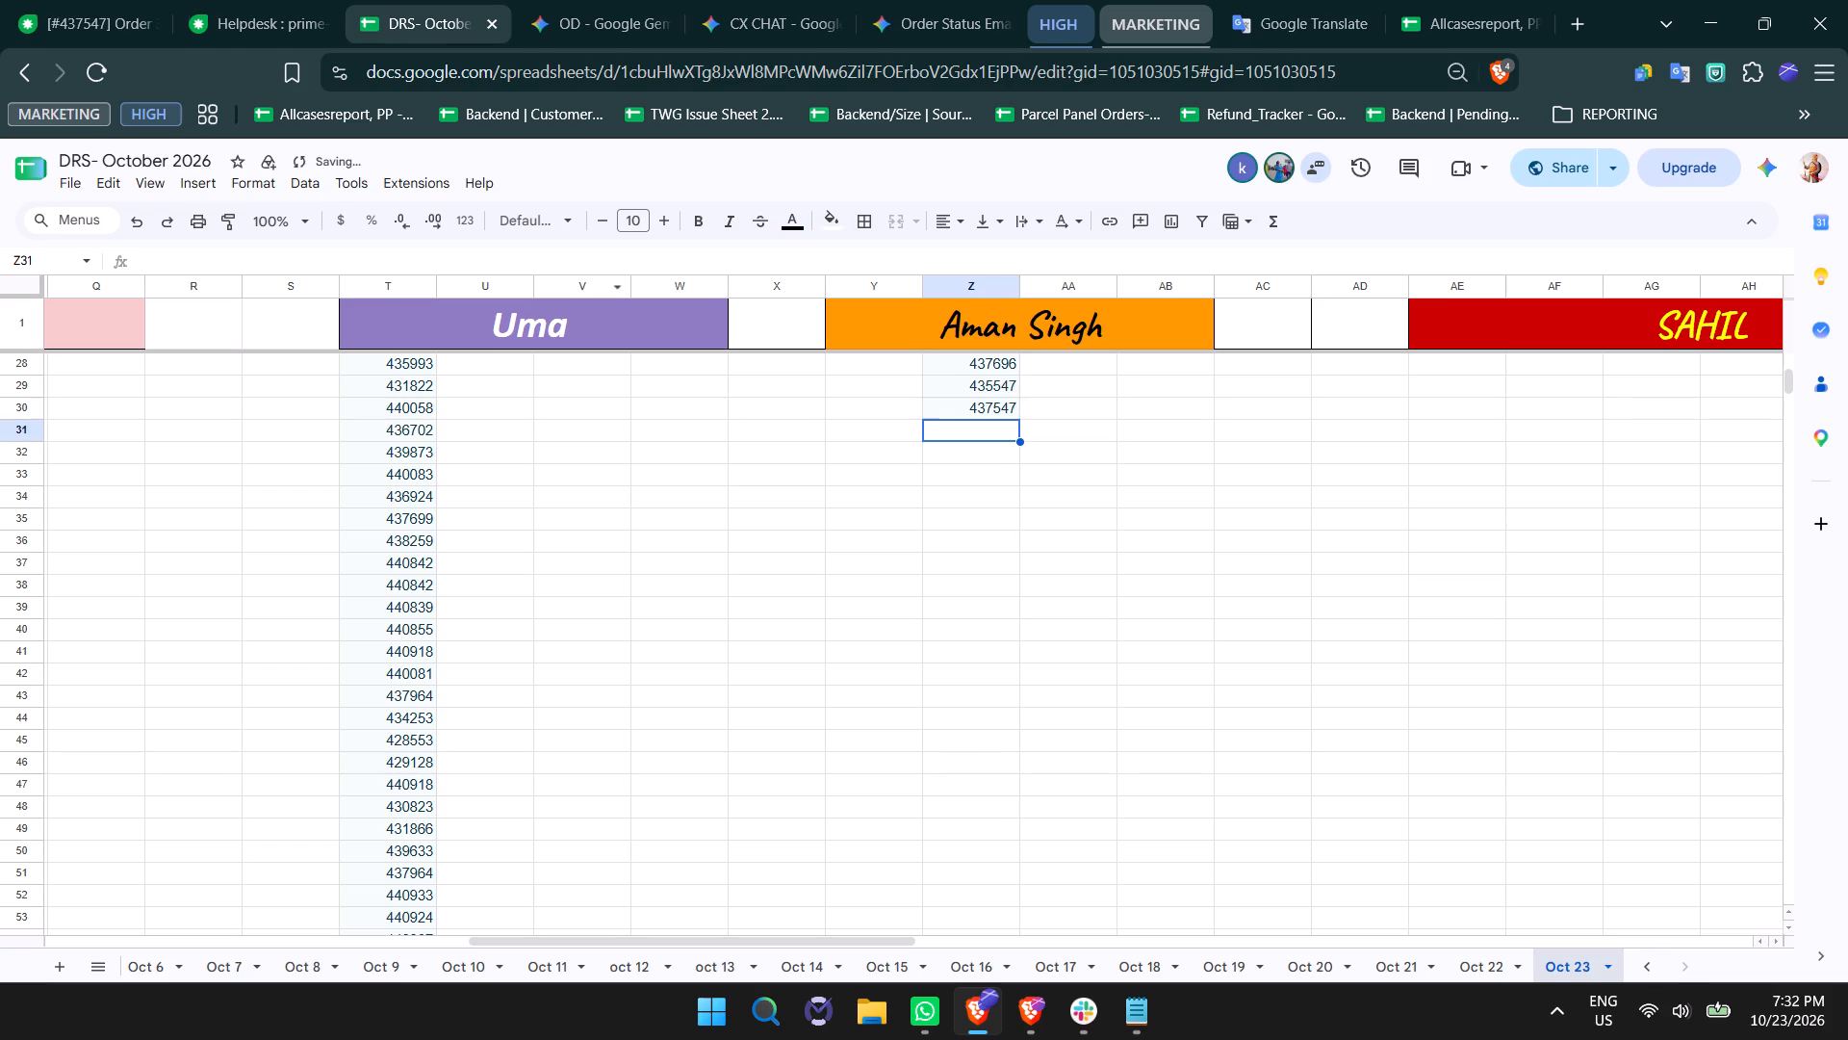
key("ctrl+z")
Search the Oct 23 sheet for 437547 to check for an existing entry.
left_click(837, 416)
left_click(877, 400)
left_click_drag(868, 481, 877, 479)
key("ctrl+f")
key("ctrl+v")
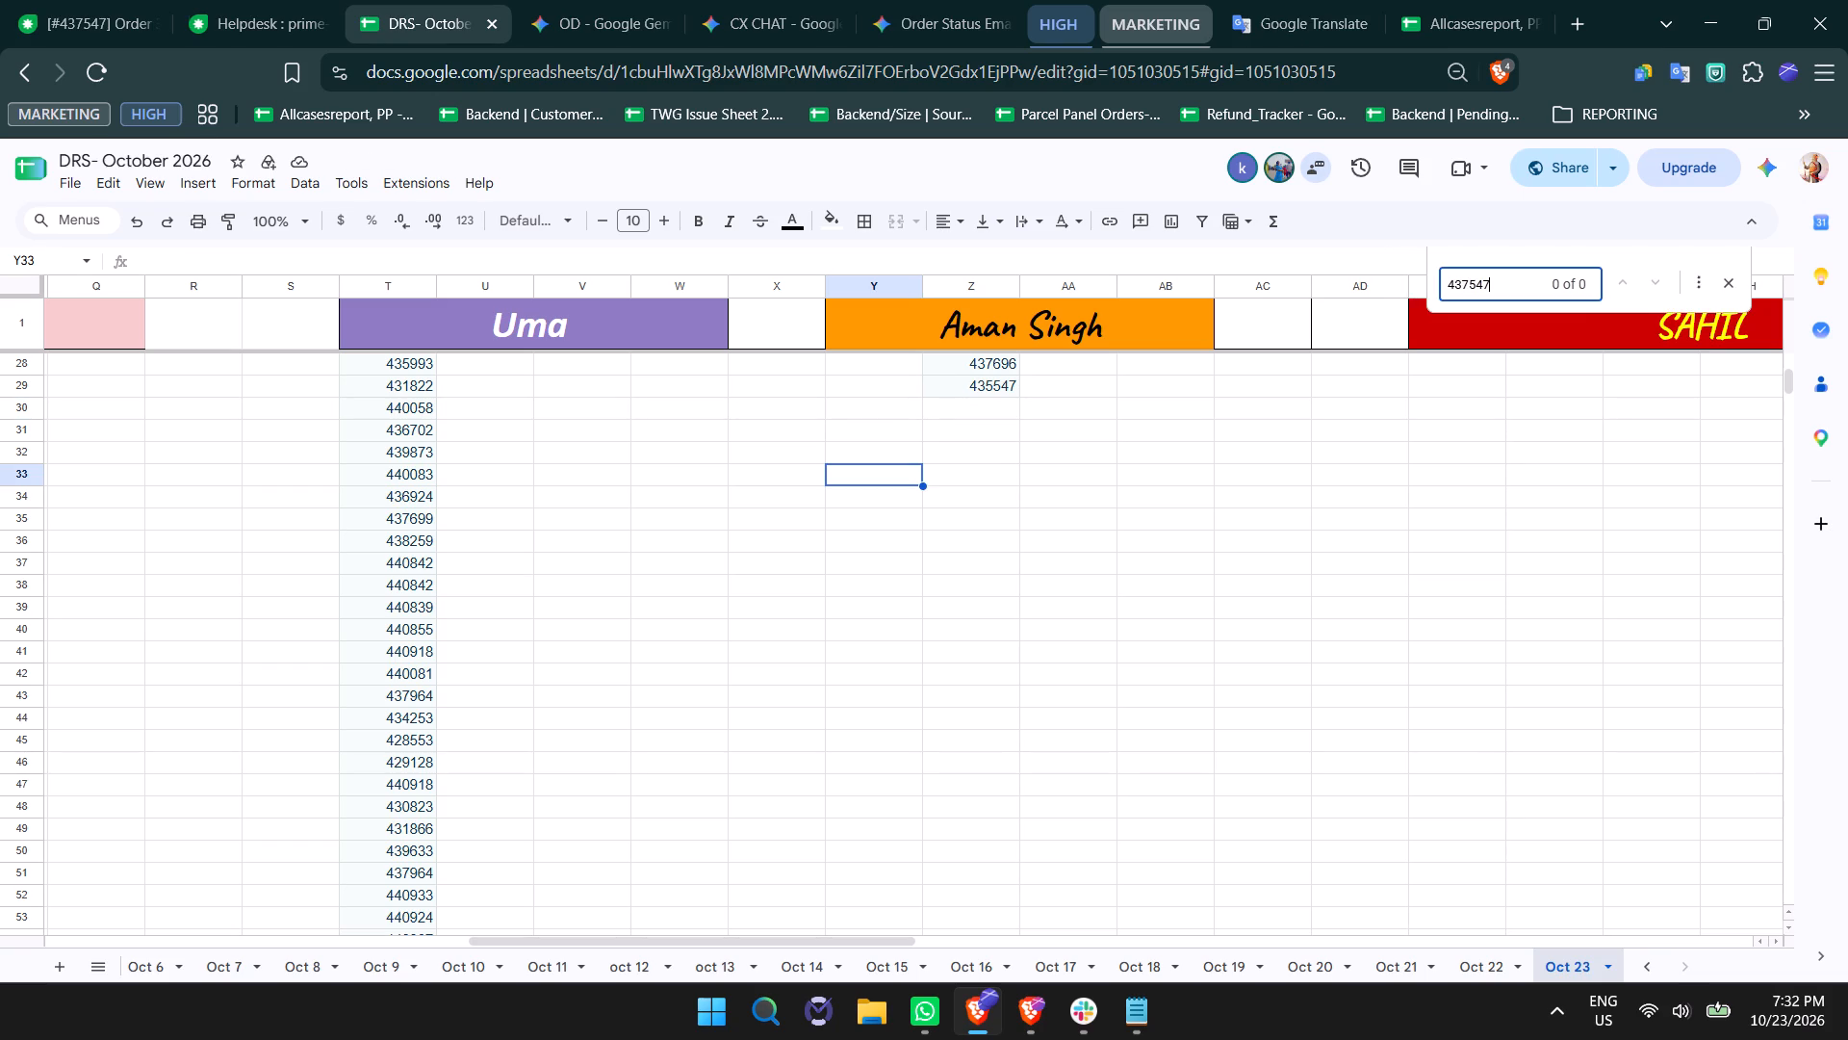
left_click(1206, 374)
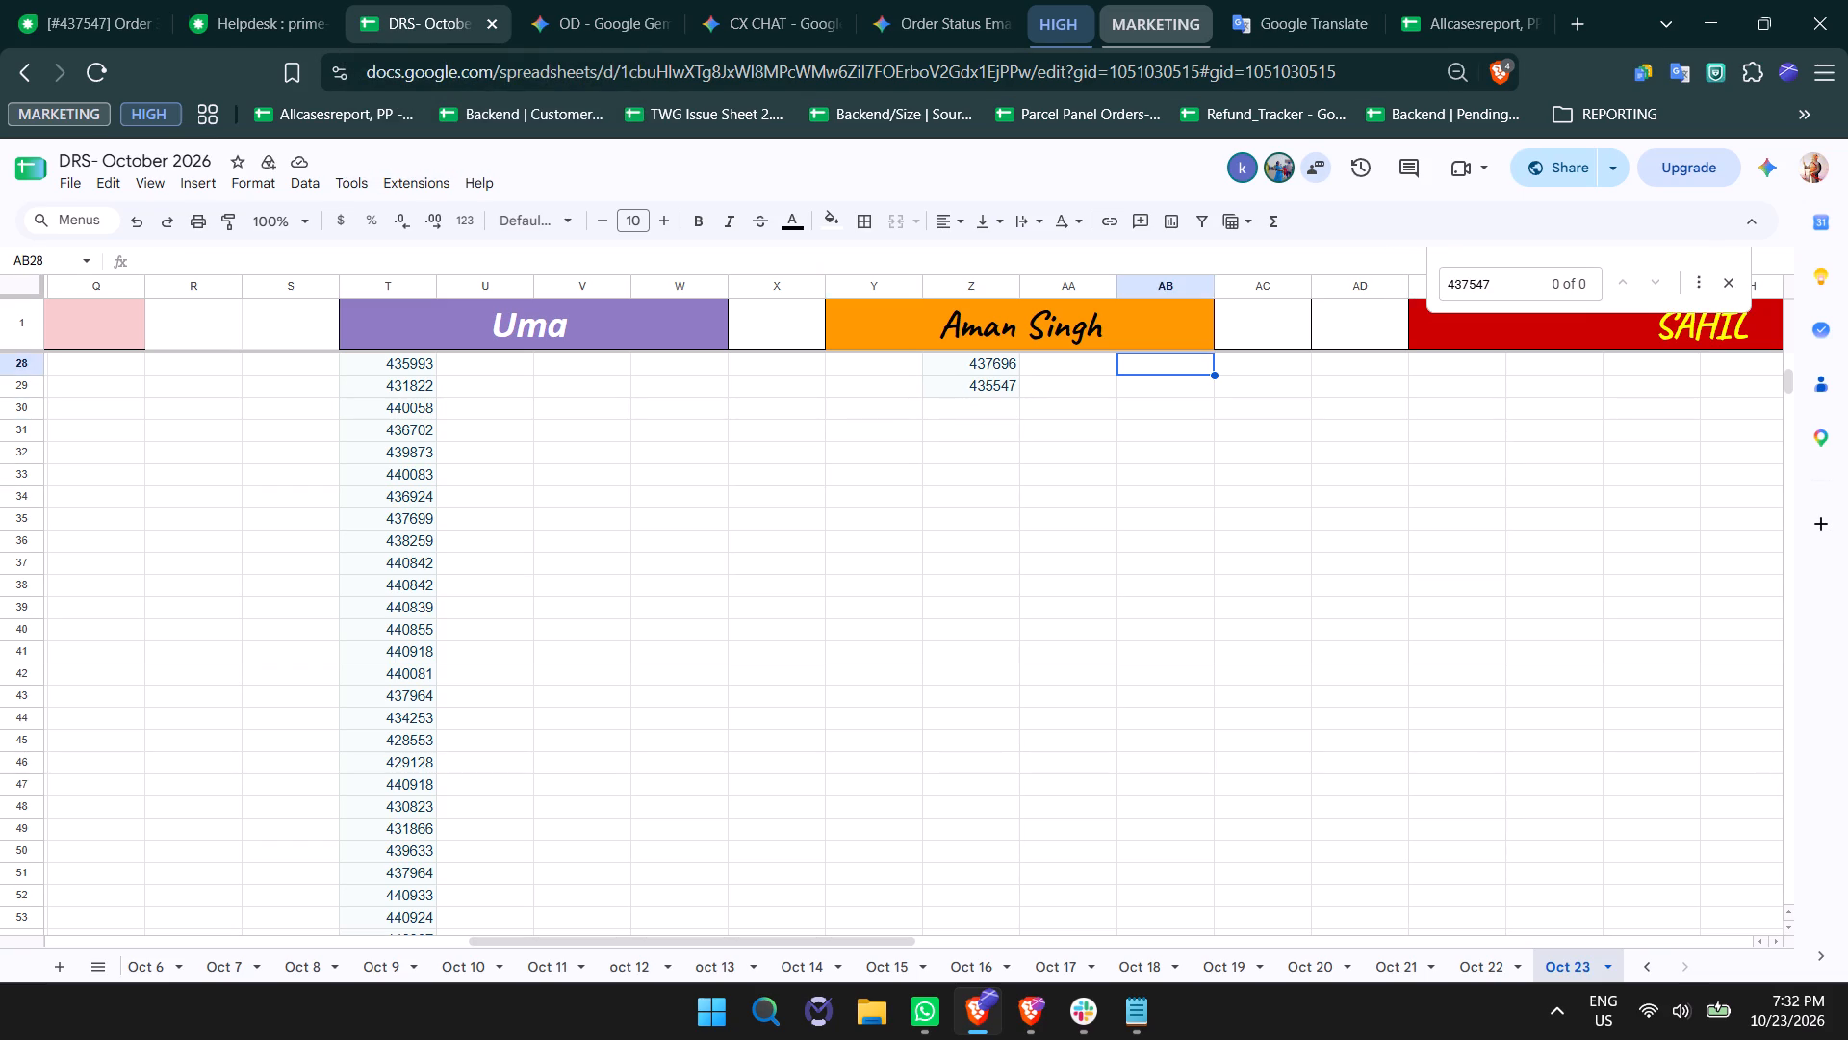
Log ticket number 437547 in cell Z30, below 435547, and close the sheet search.
left_click(999, 410)
key("ctrl+v")
left_click(973, 448)
key("Escape")
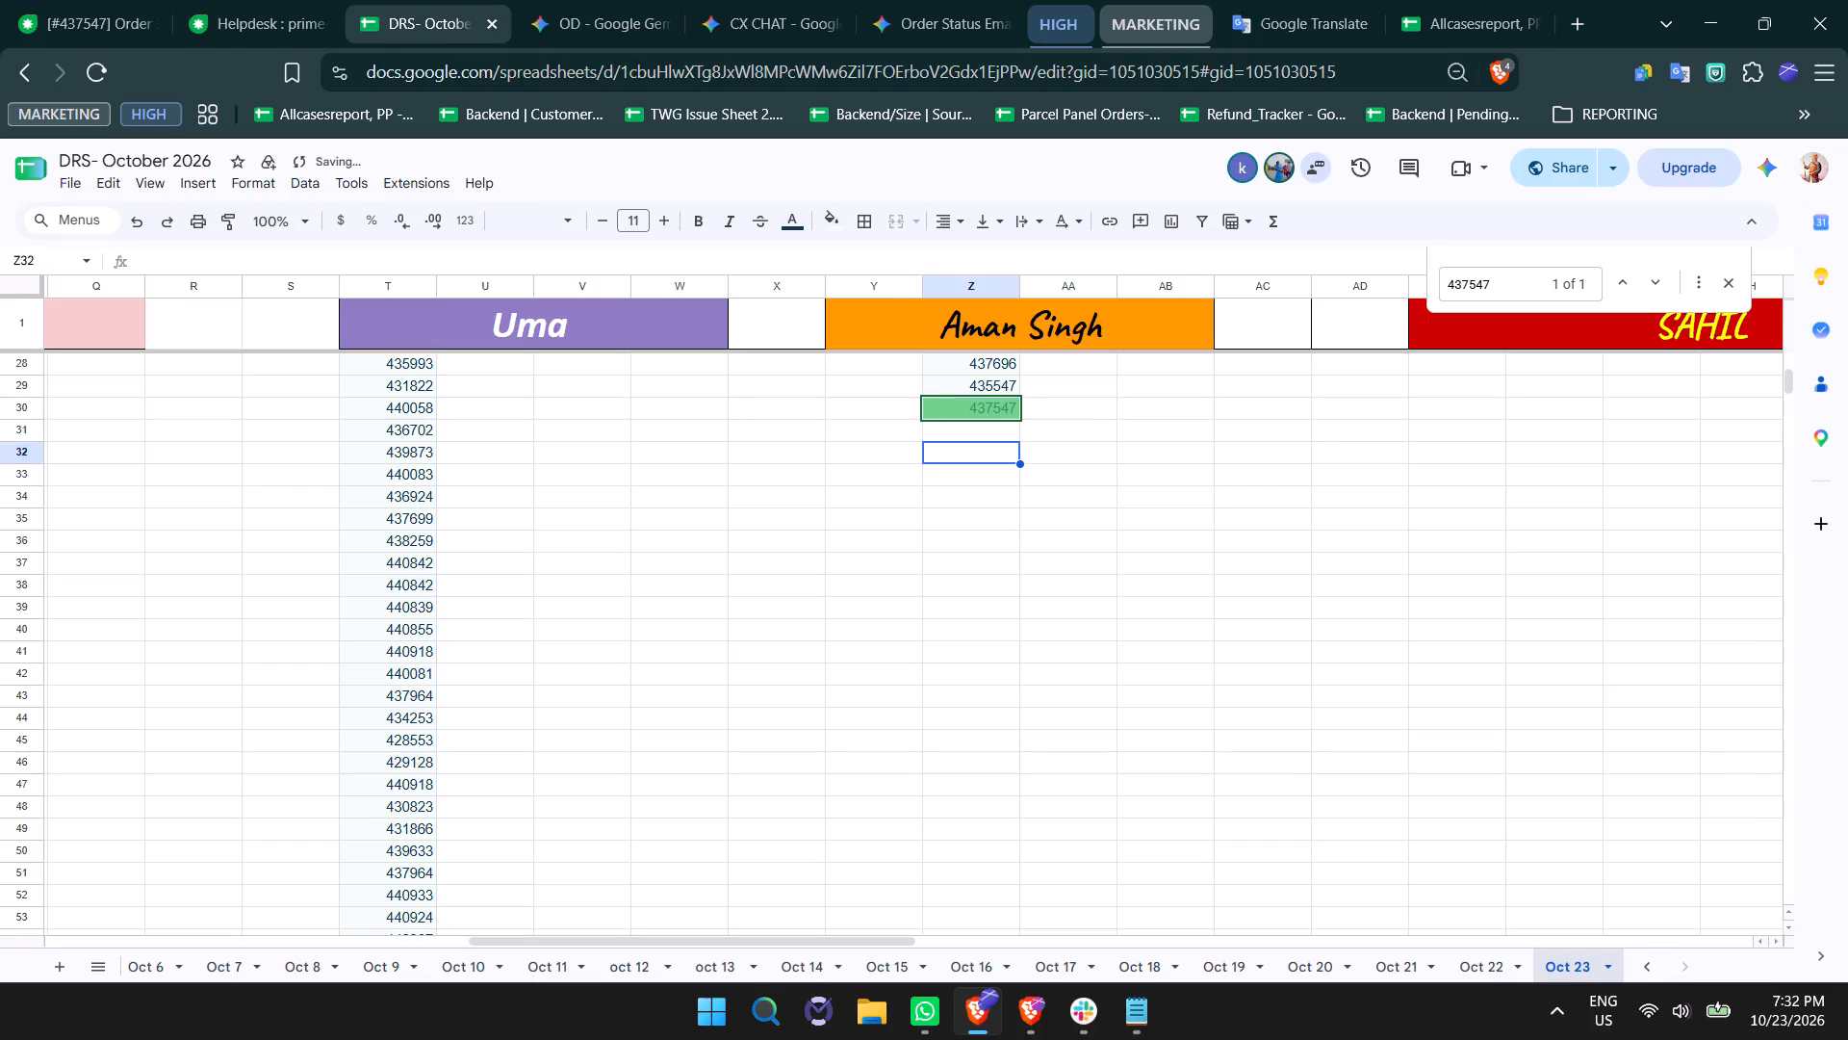
left_click(1273, 434)
left_click(1729, 287)
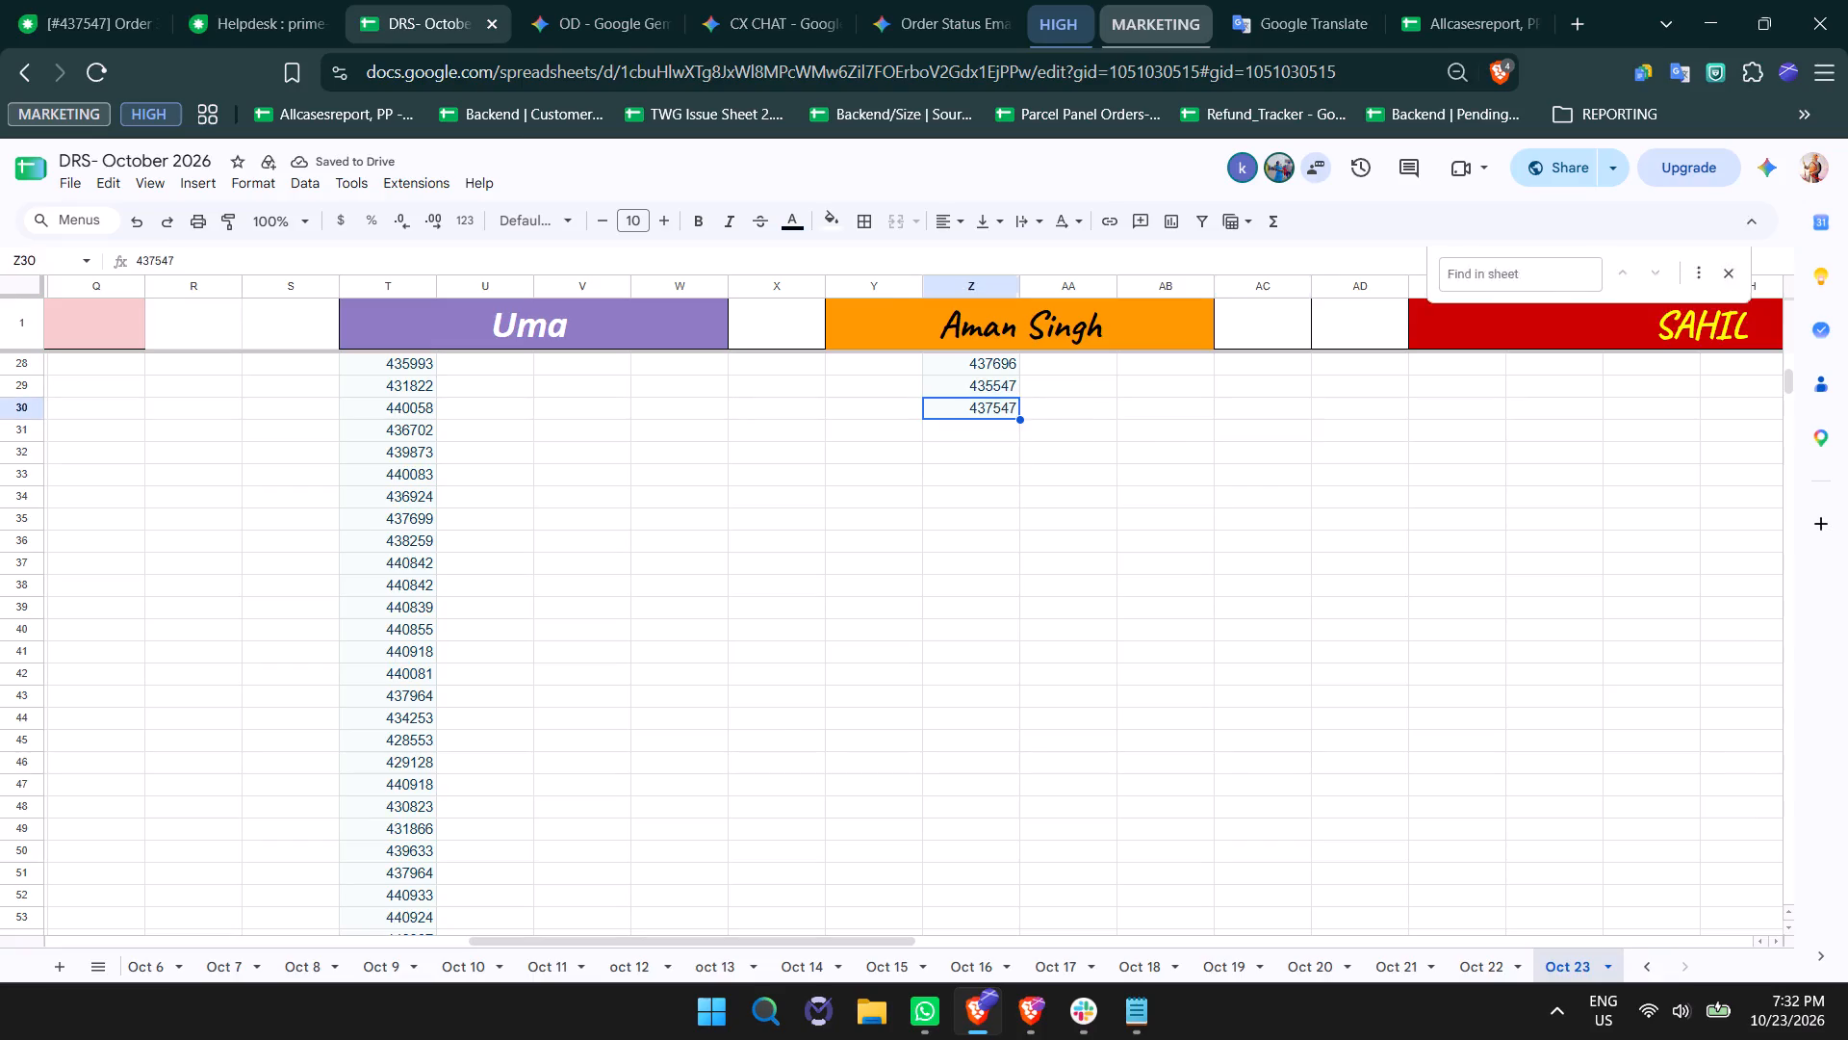
left_click(1465, 507)
Return to ticket 437547 in the helpdesk and open the adjacent open ticket, 440058.
left_click(22, 0)
left_click(467, 627)
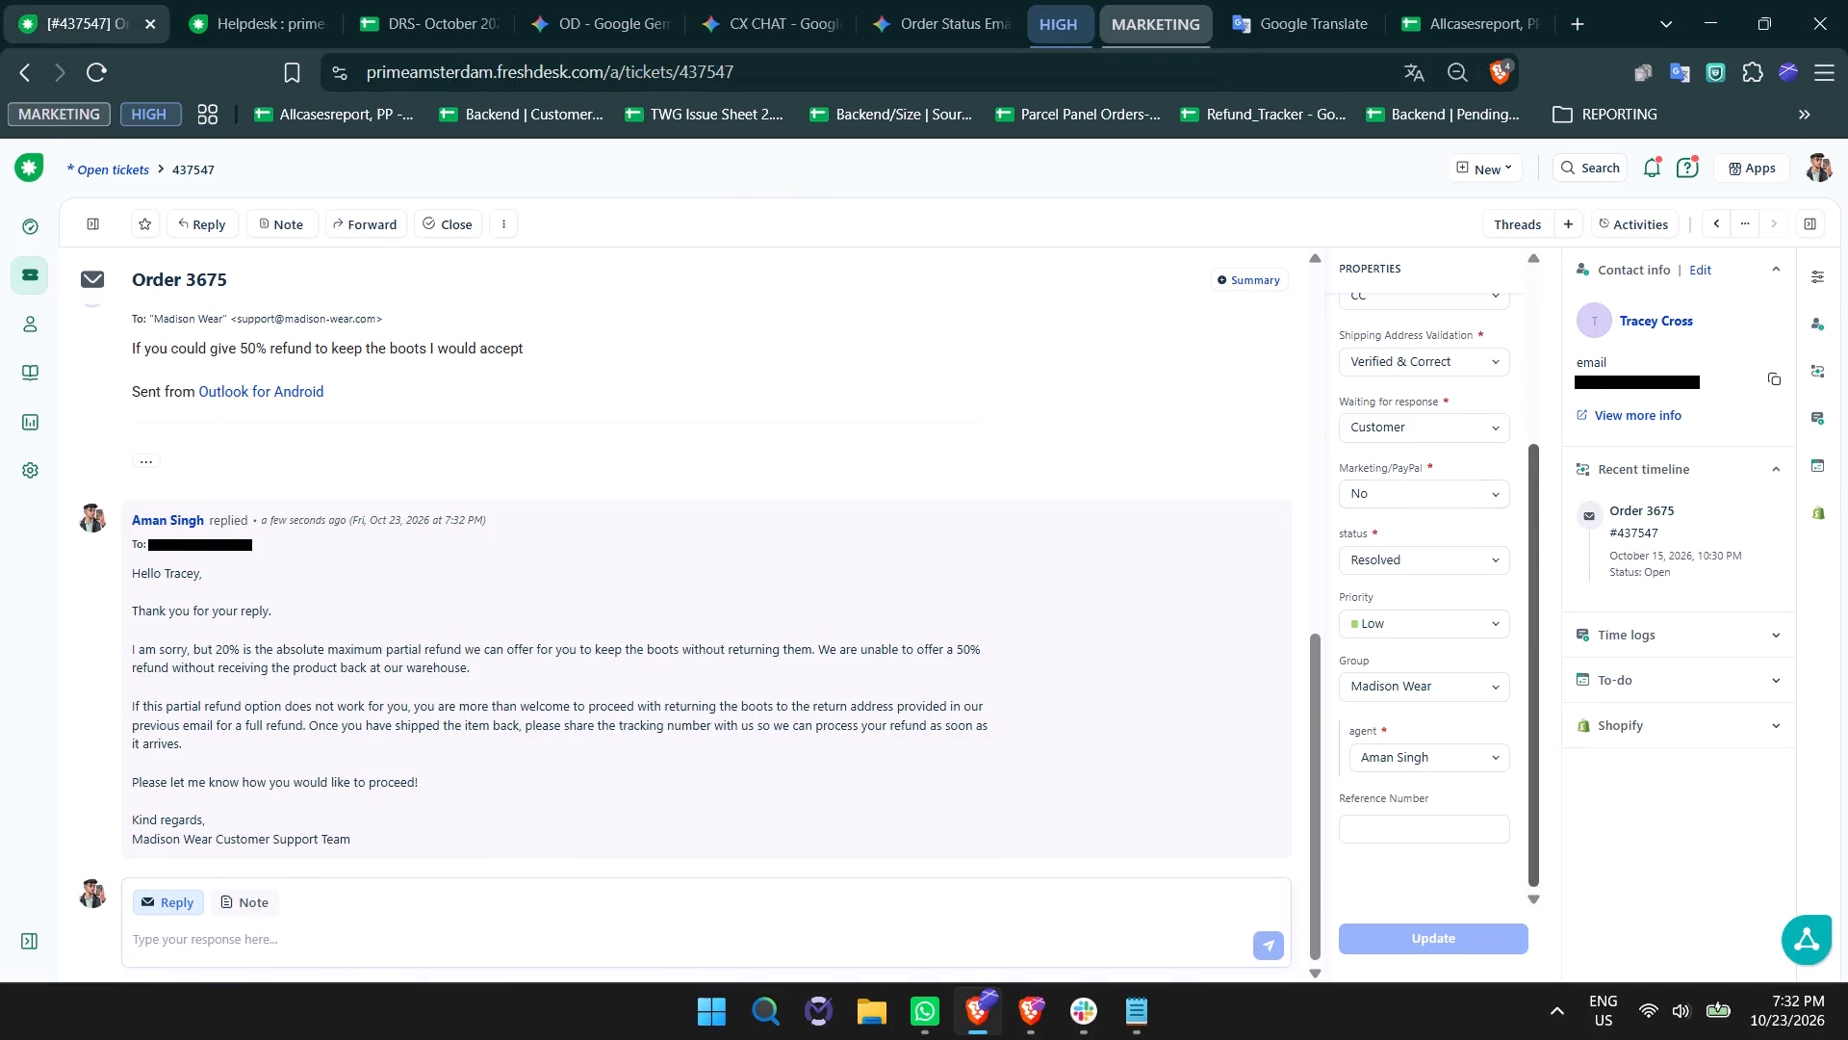
left_click(1713, 221)
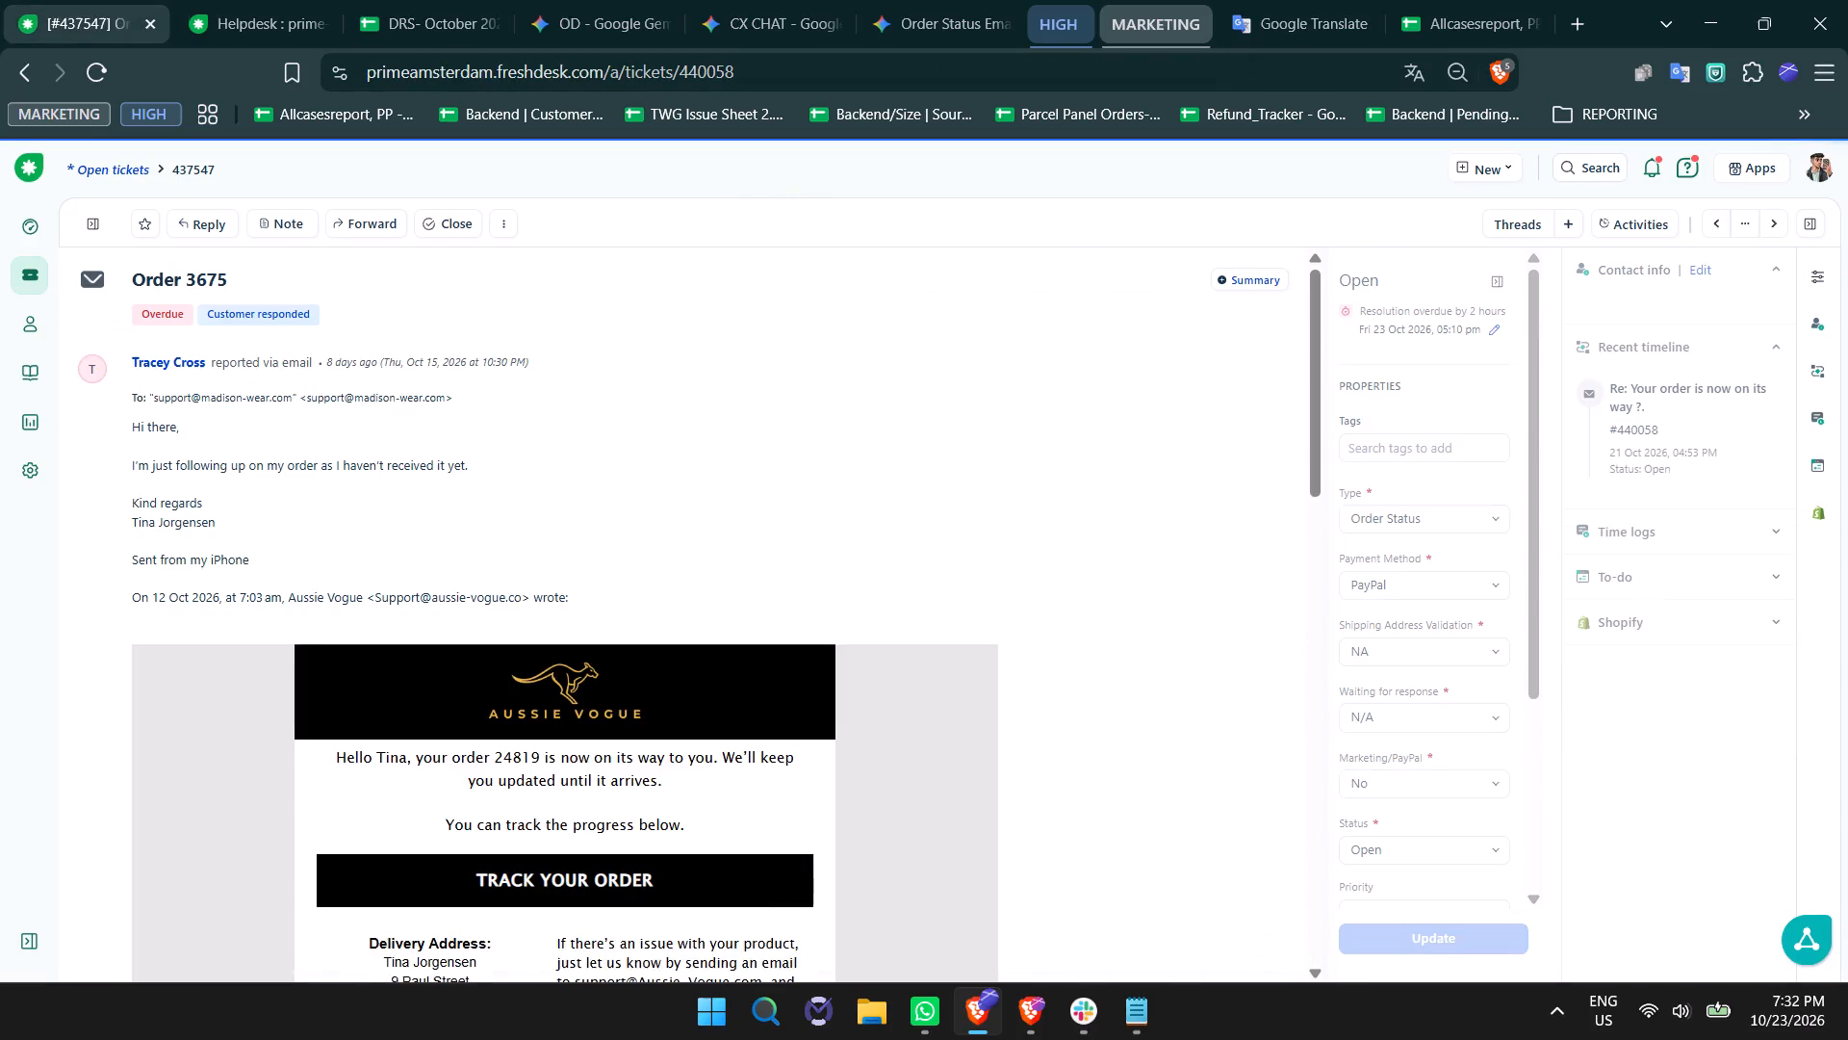
scroll(804, 368, "up", 1)
scroll(799, 373, "down", 4)
scroll(796, 378, "up", 1)
scroll(793, 382, "down", 3)
scroll(738, 422, "up", 2)
scroll(736, 428, "down", 3)
scroll(736, 429, "up", 3)
scroll(731, 447, "down", 1)
scroll(730, 452, "up", 1)
scroll(730, 455, "down", 4)
scroll(730, 455, "up", 4)
scroll(707, 519, "down", 5)
scroll(707, 521, "up", 1)
scroll(710, 521, "down", 7)
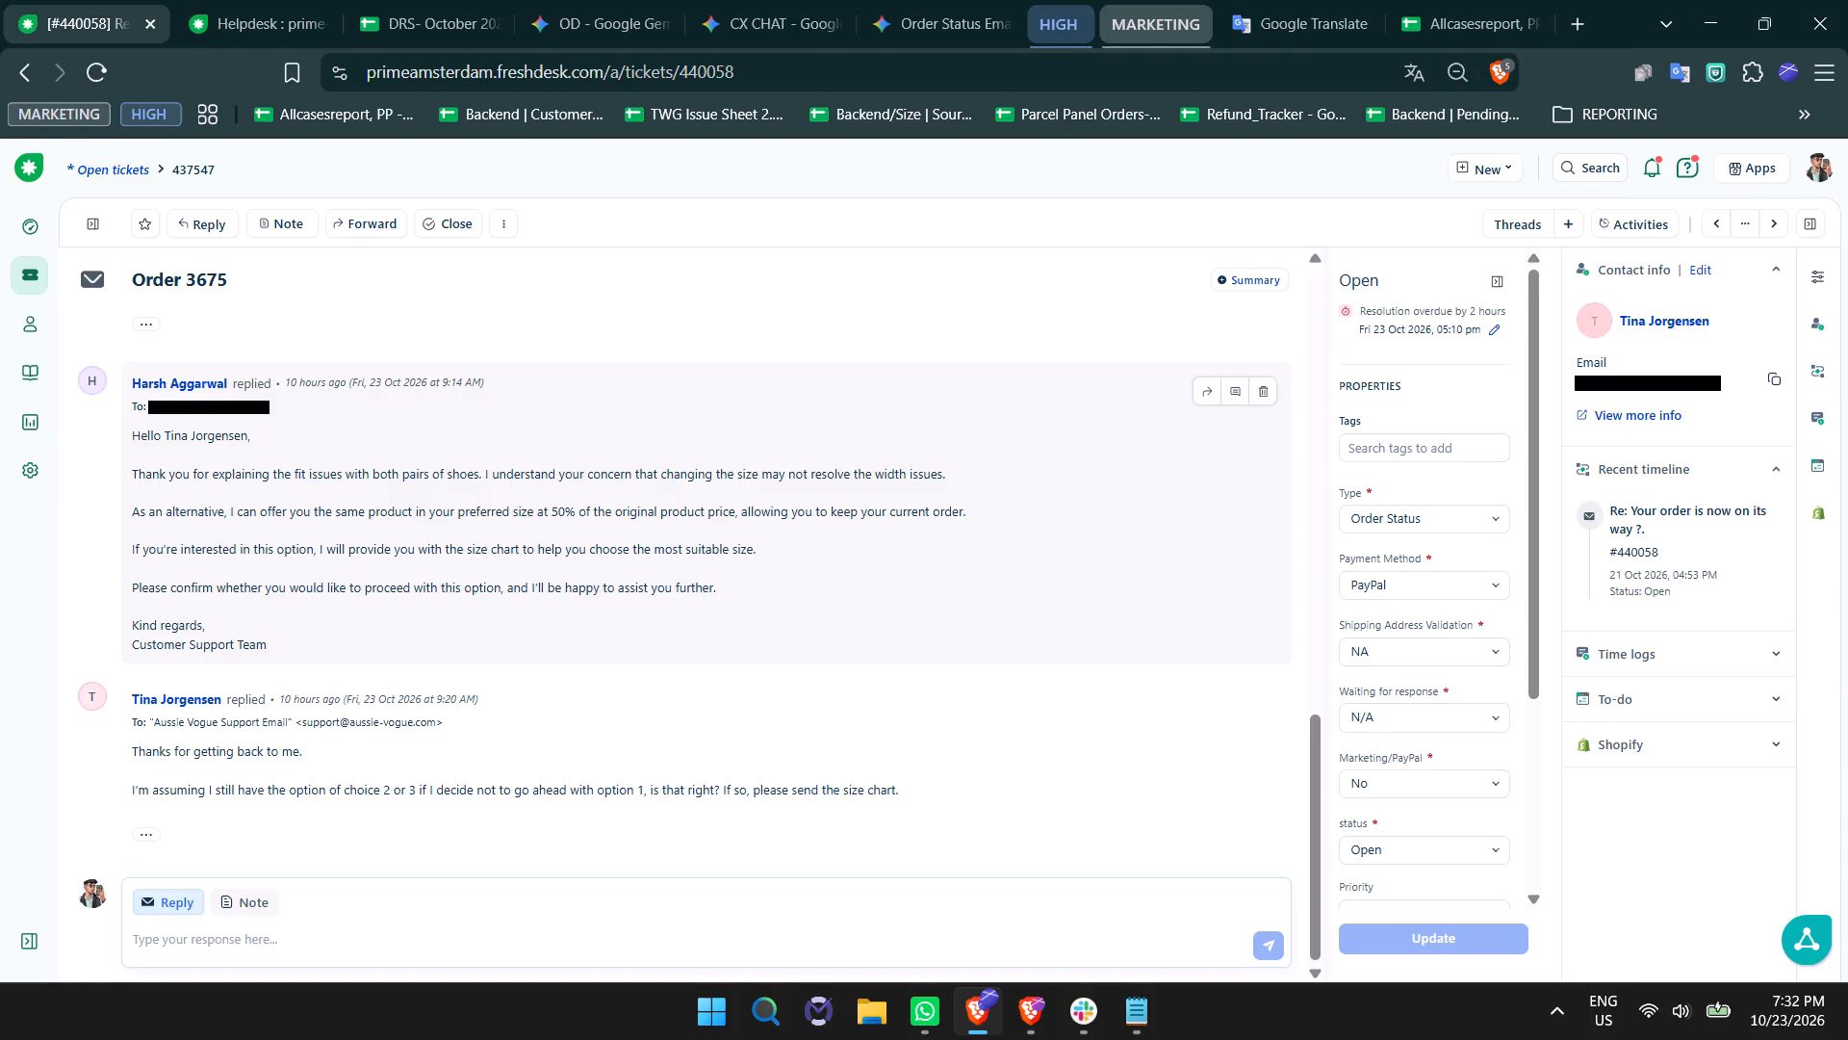
triple_click(233, 751)
left_click(484, 850)
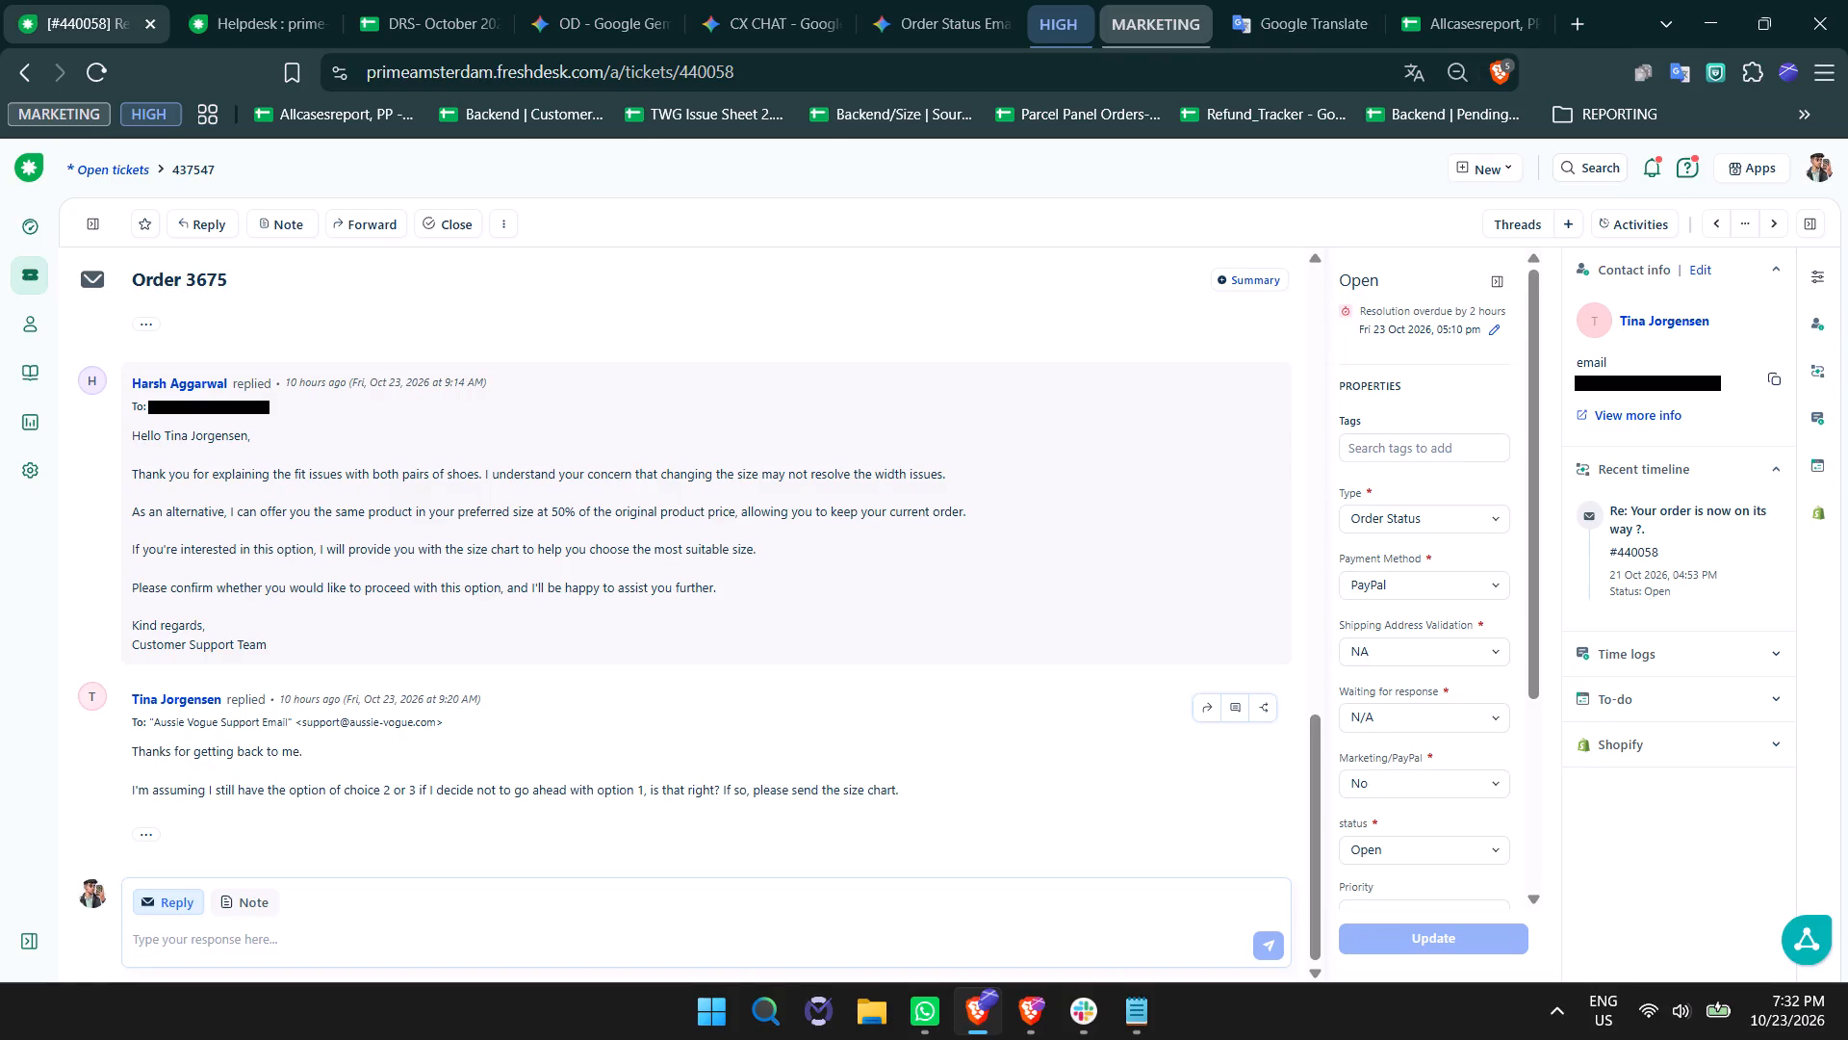
scroll(475, 760, "up", 1)
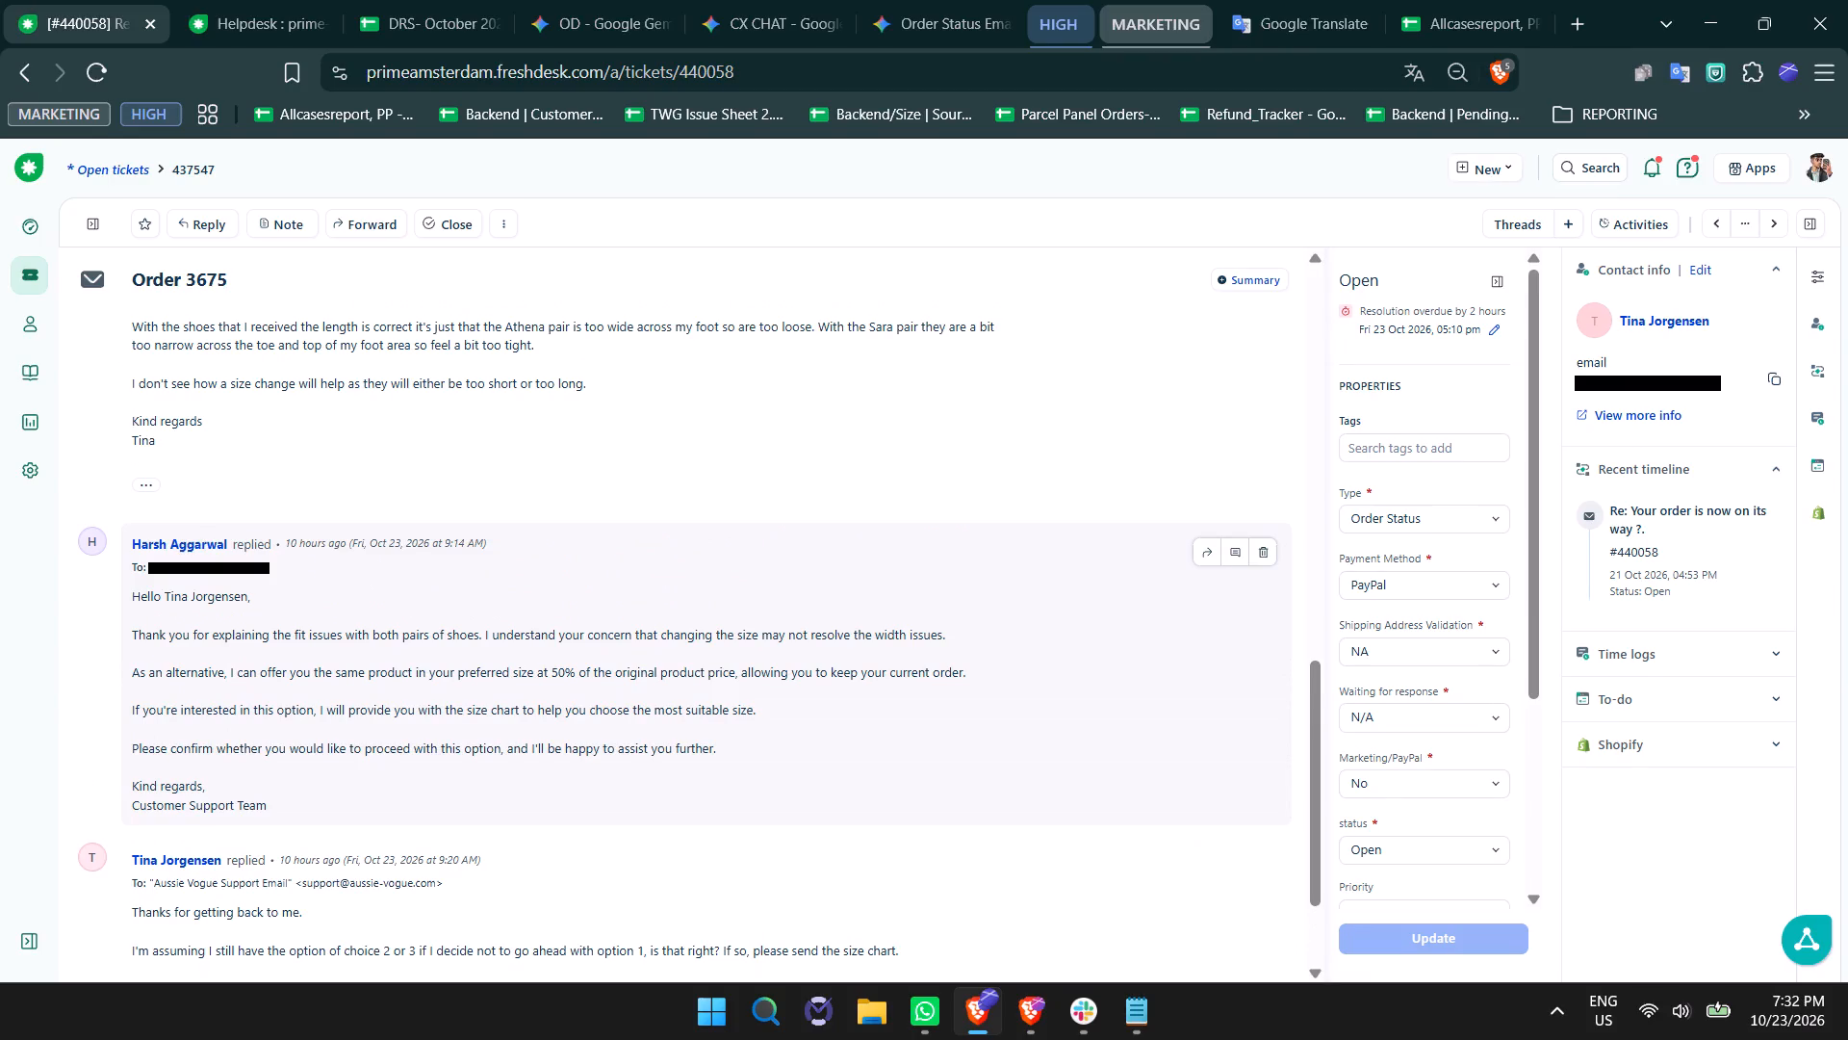
scroll(475, 760, "up", 2)
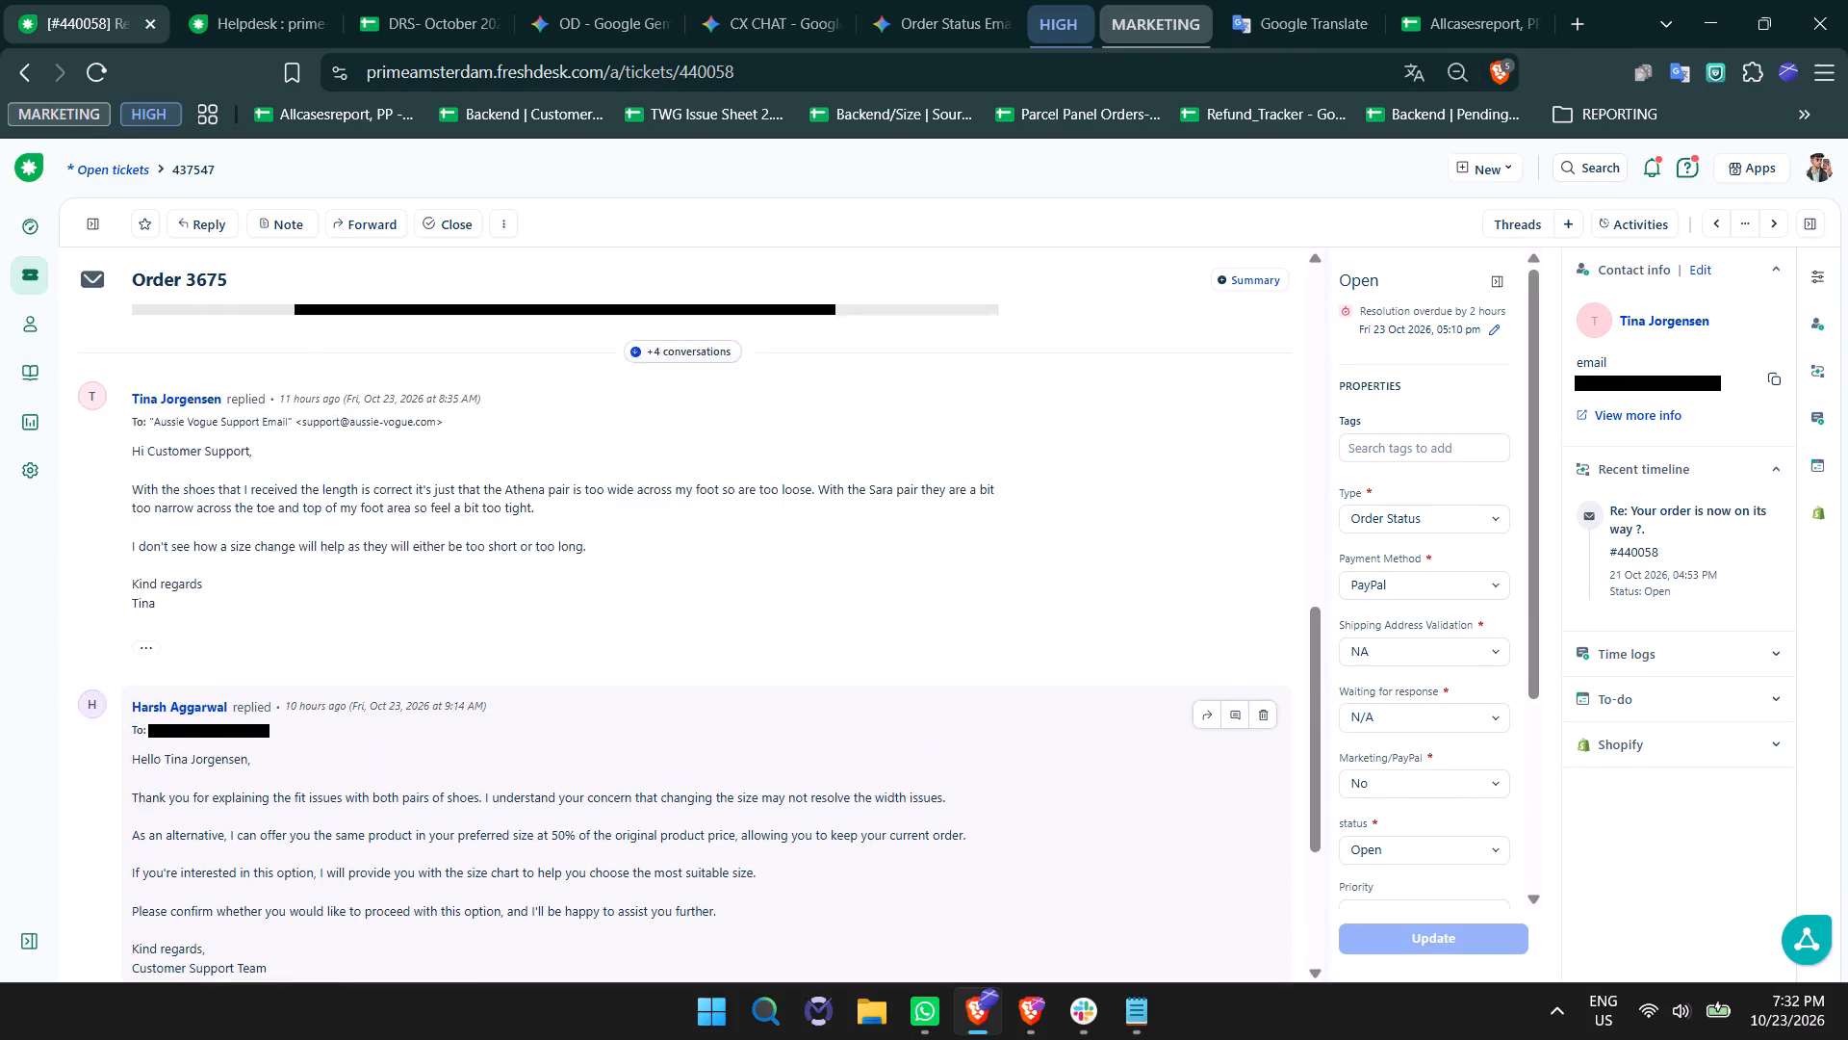
Expand the hidden earlier conversations on ticket 440058 and read through the order details and return request.
left_click(657, 502)
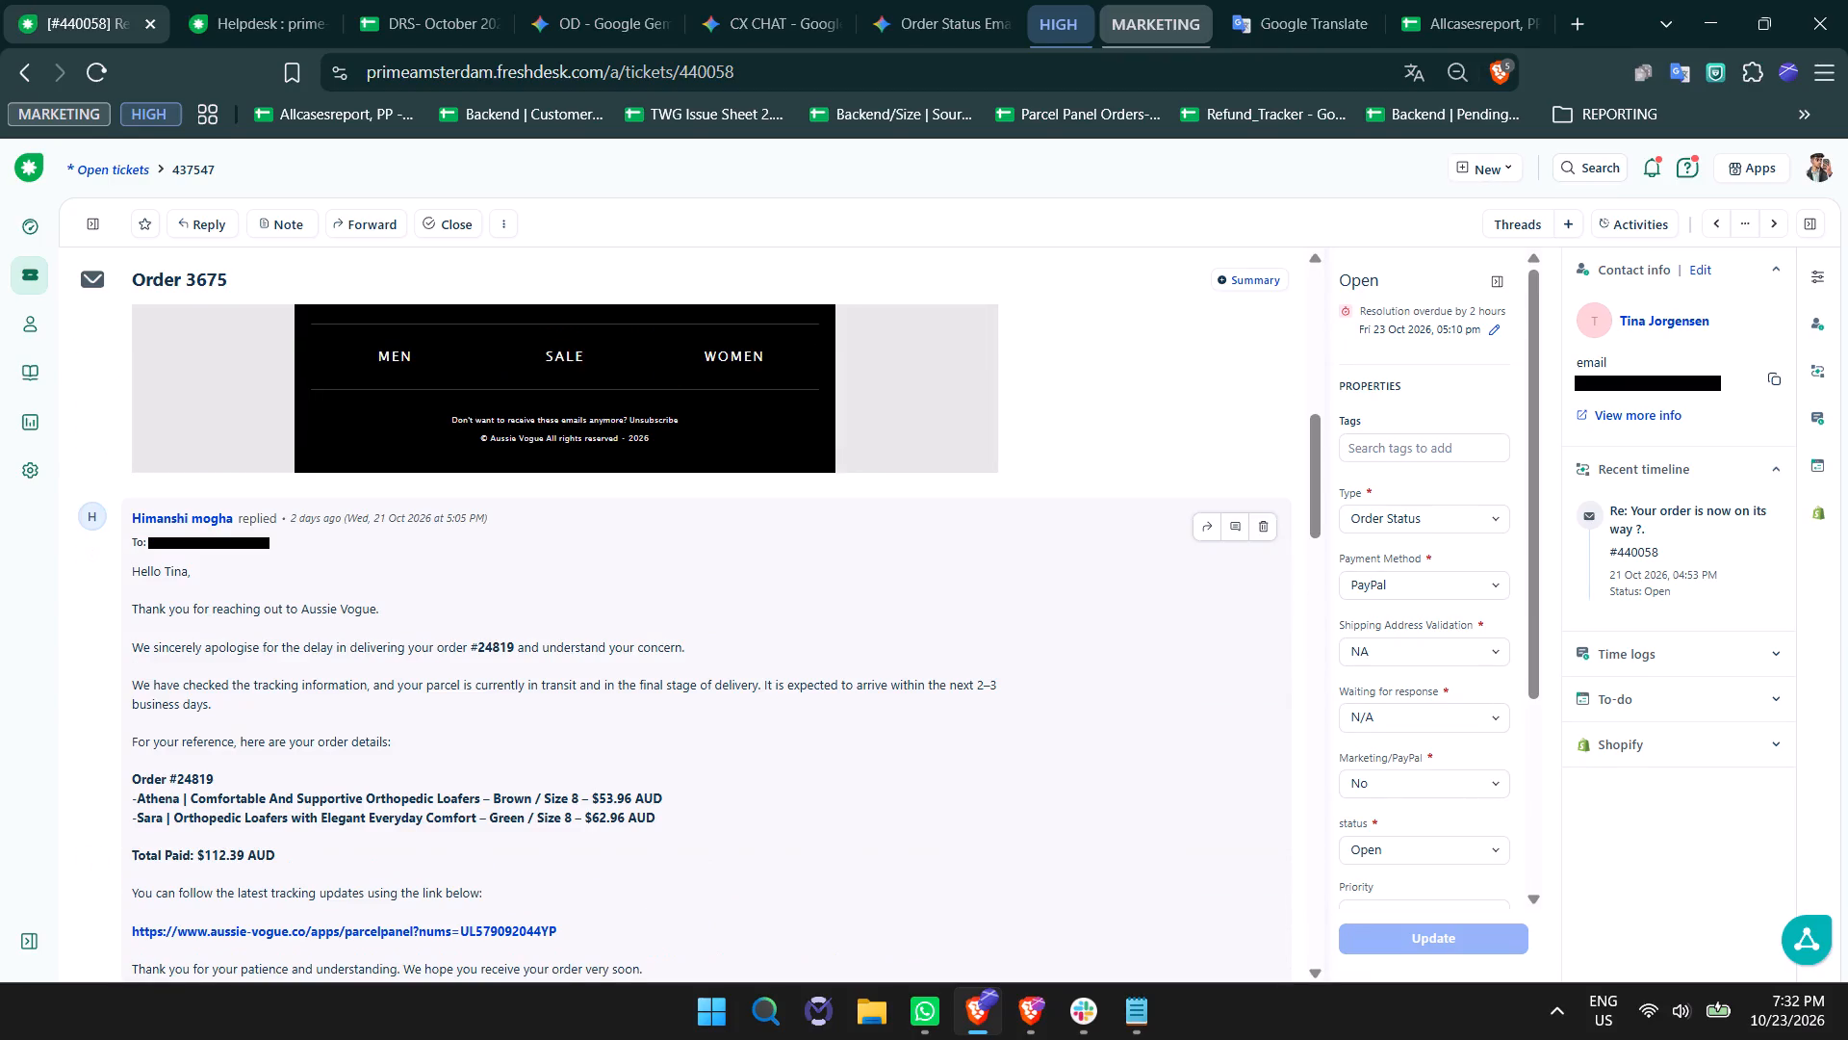
scroll(636, 543, "down", 6)
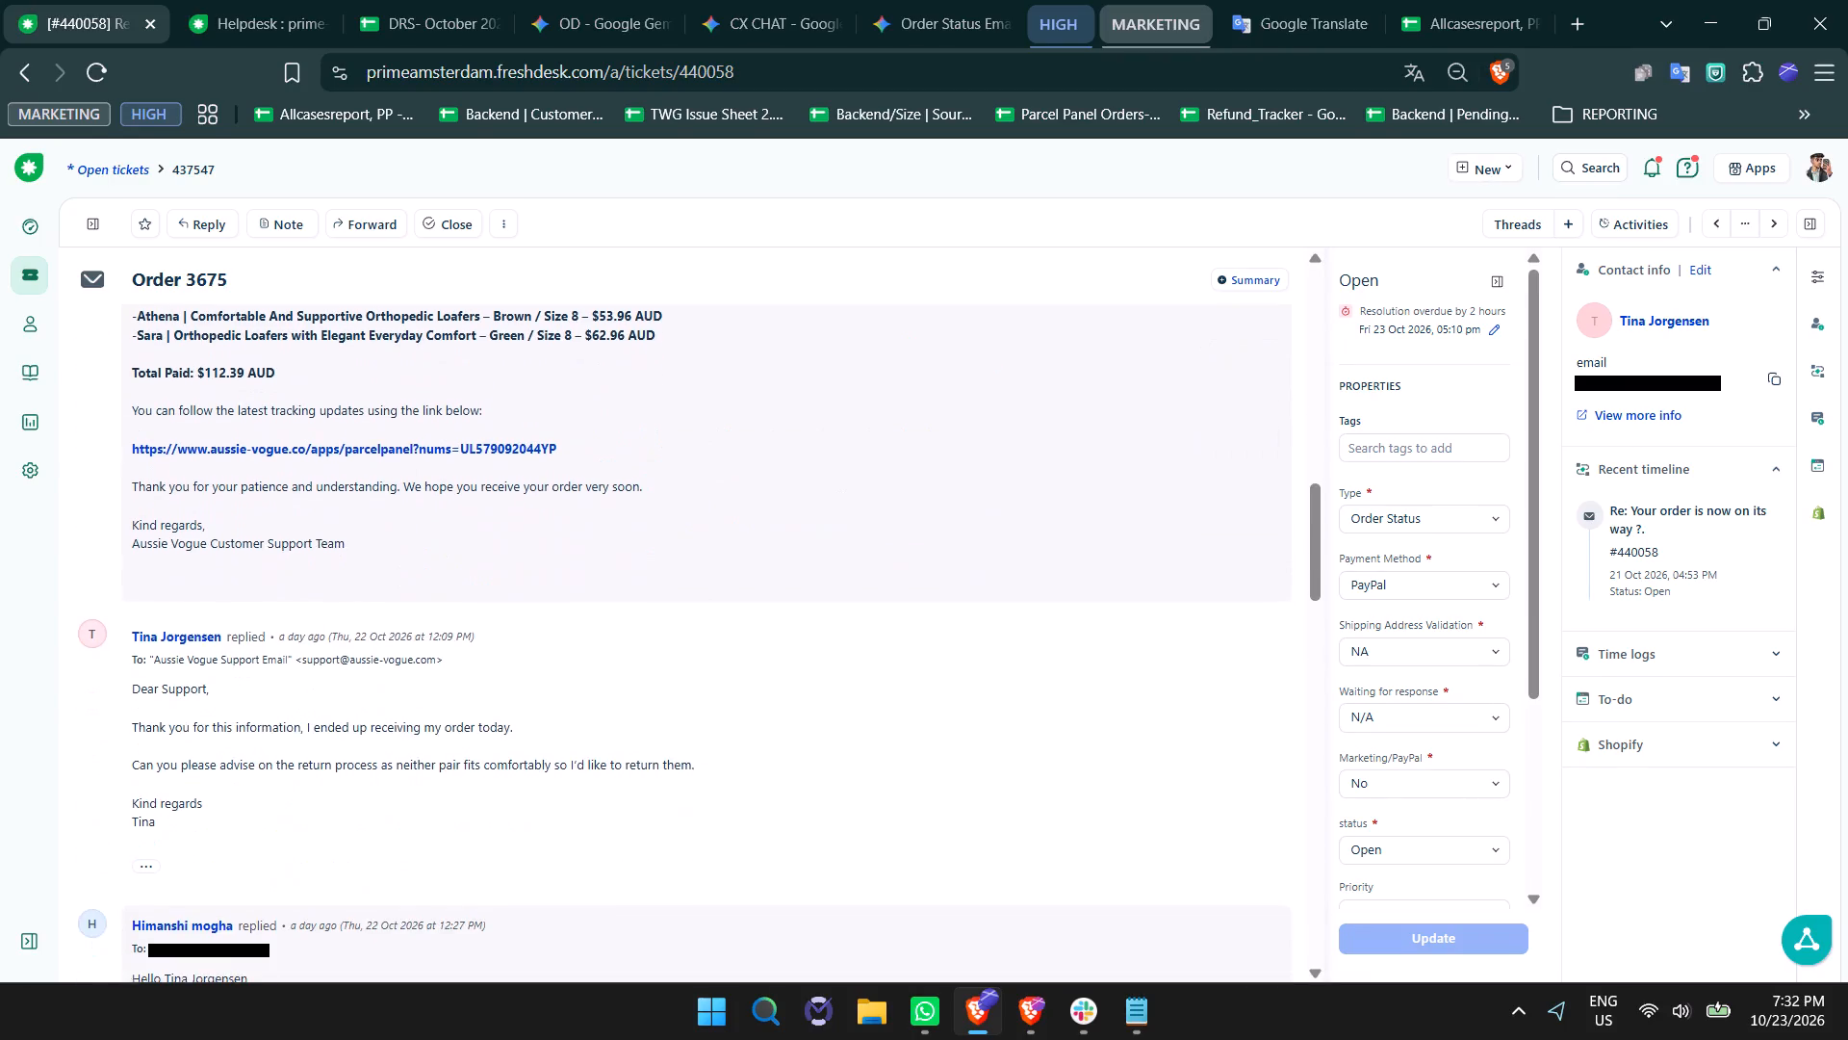
scroll(636, 544, "down", 7)
scroll(636, 544, "up", 3)
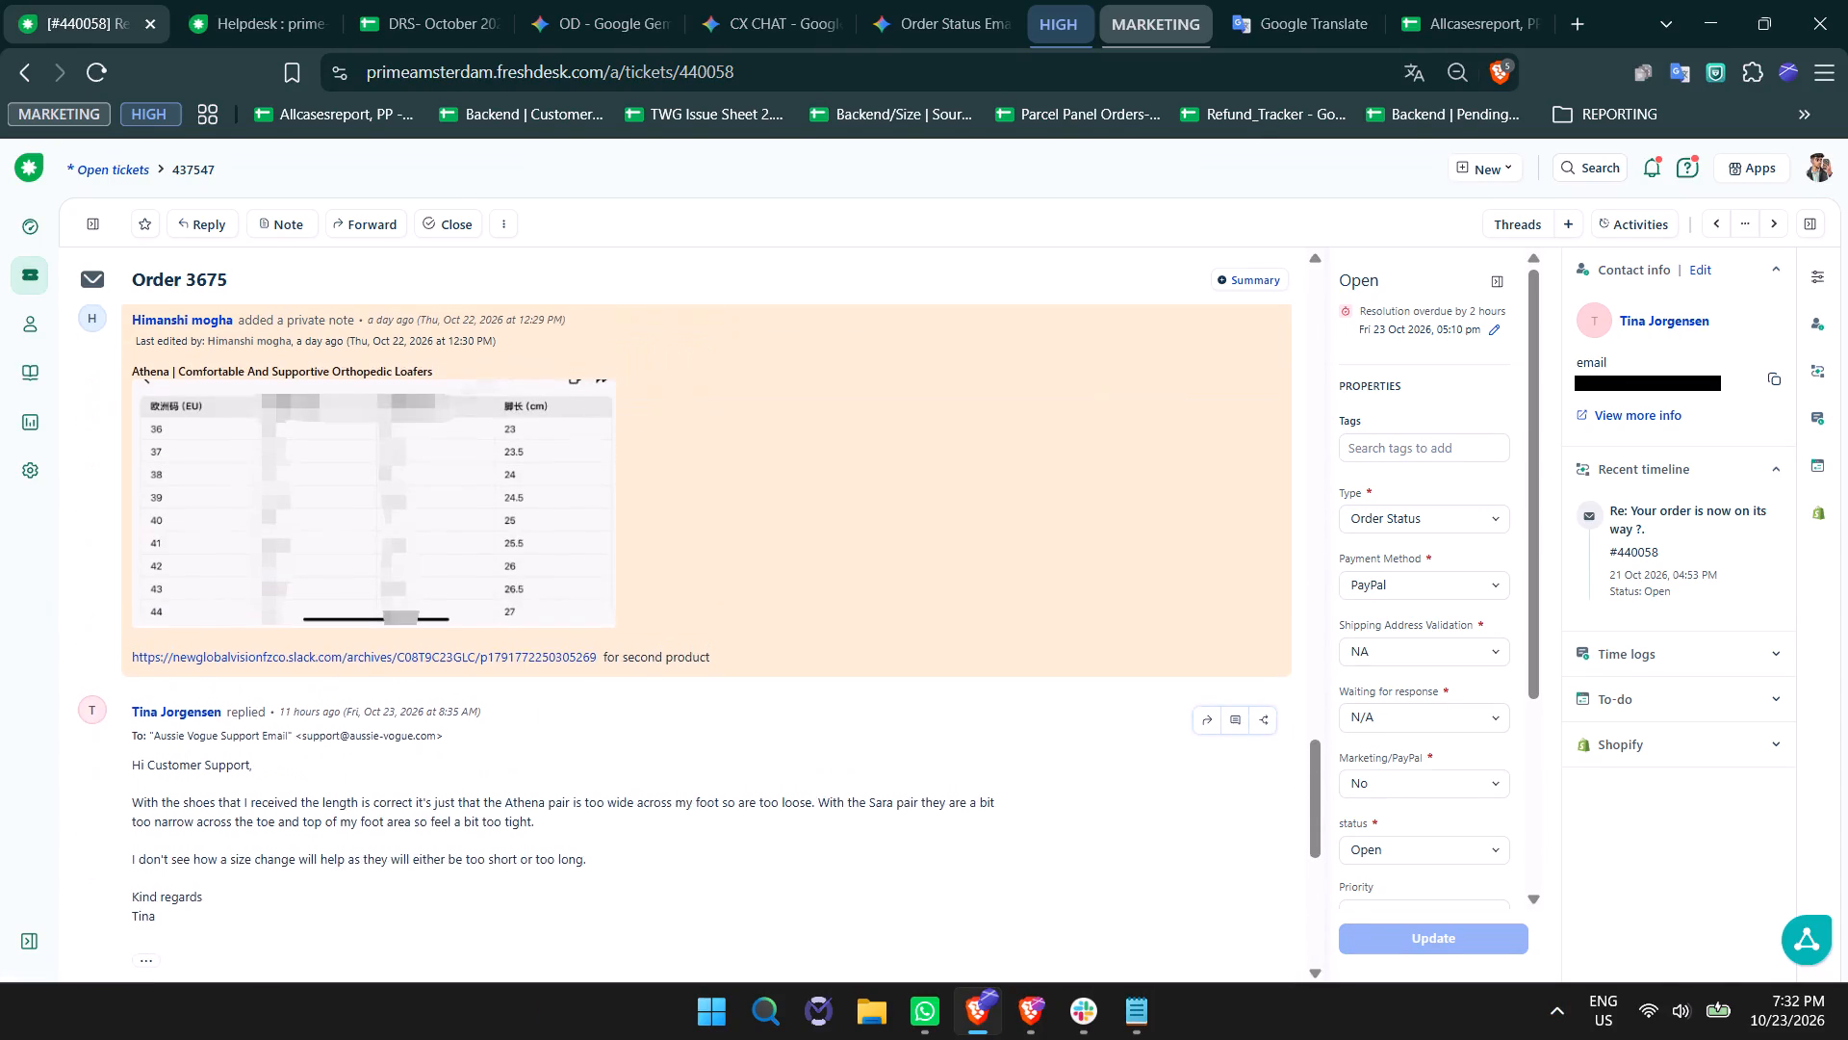
Enlarge the Athena loafers size chart in the private note, close it, and reread the fit complaint and following replies.
scroll(636, 544, "up", 1)
scroll(521, 503, "up", 1)
right_click(476, 488)
left_click(396, 610)
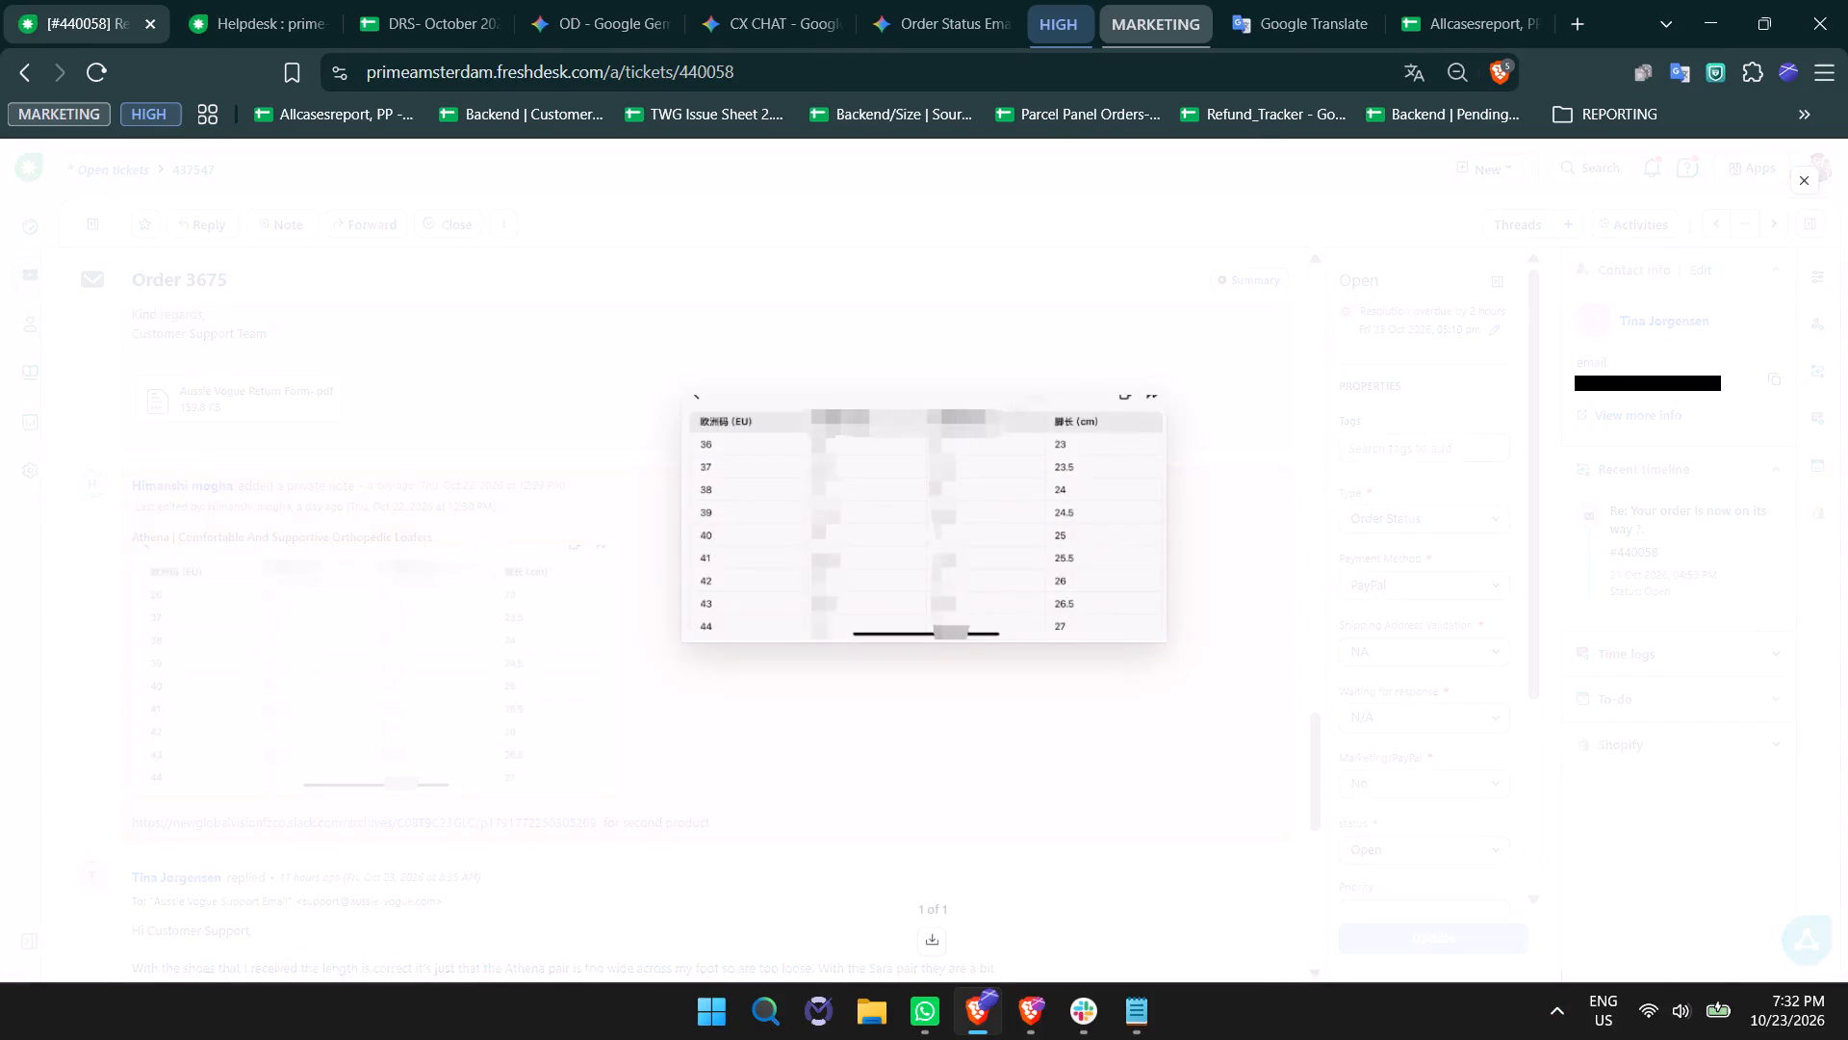
left_click(395, 610)
scroll(294, 605, "down", 3)
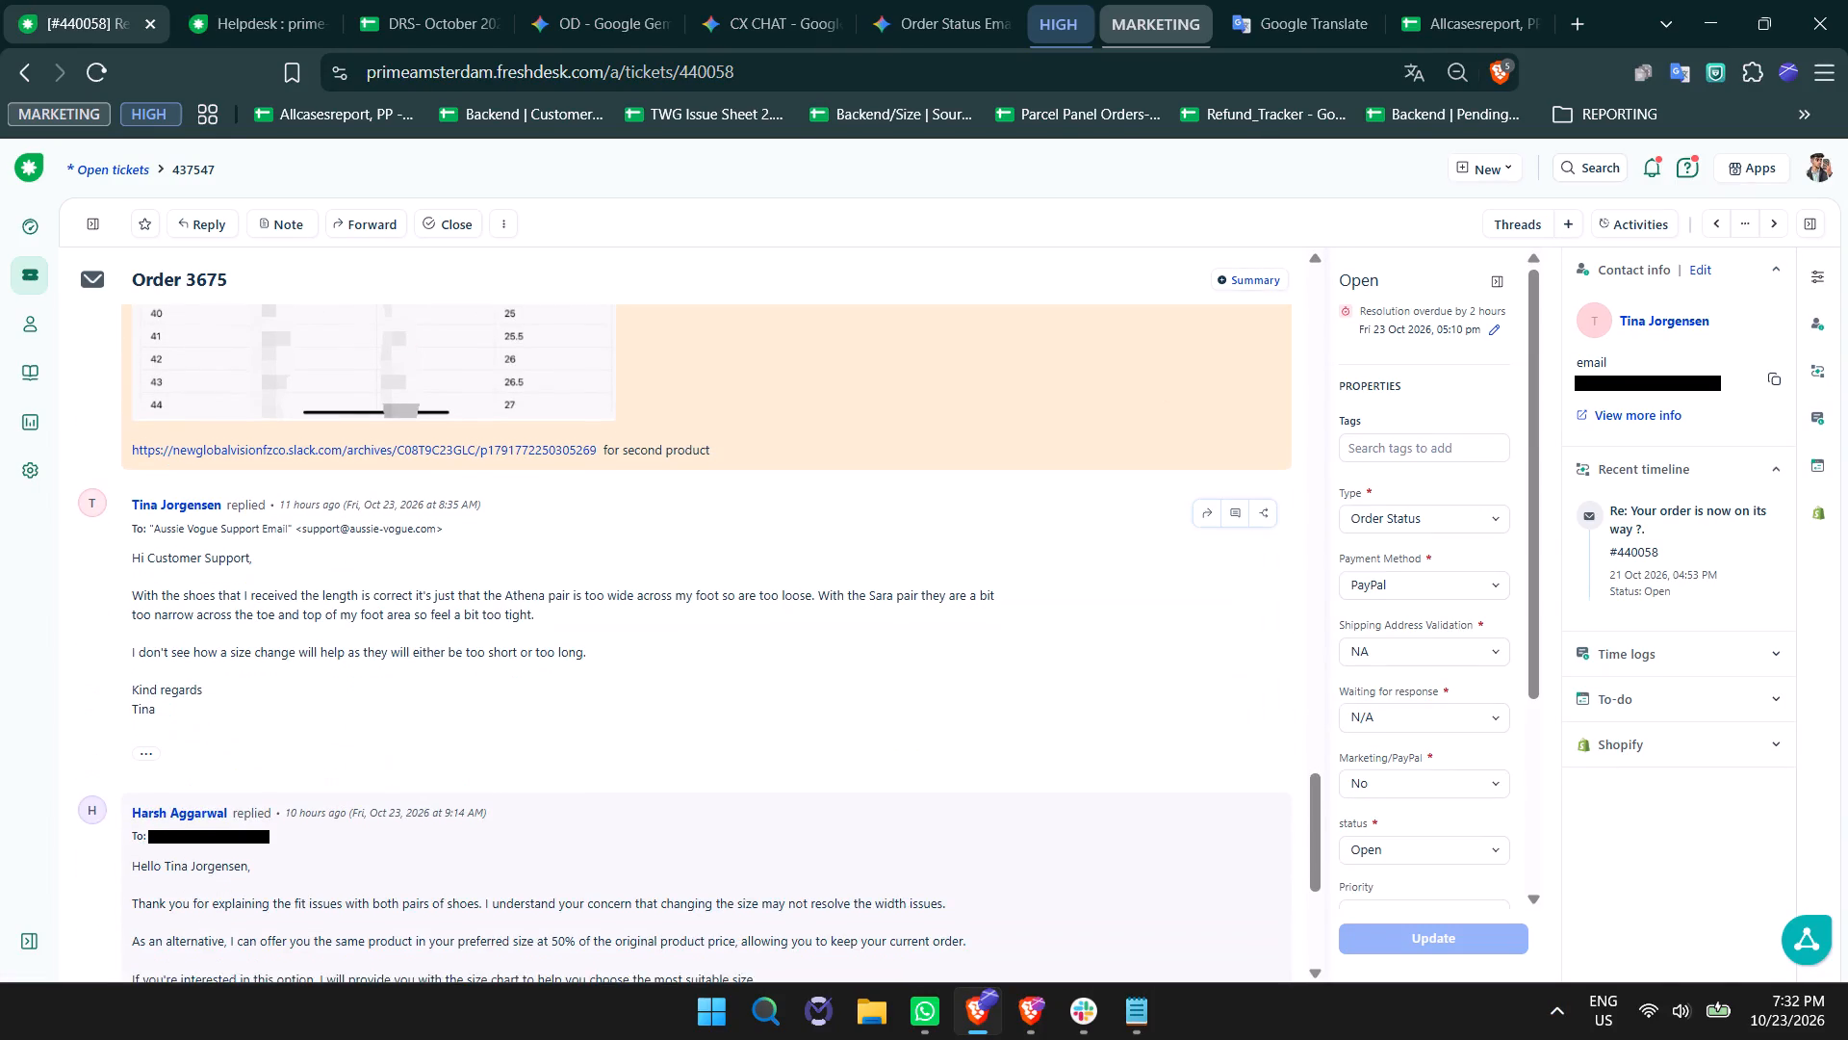
scroll(294, 605, "down", 1)
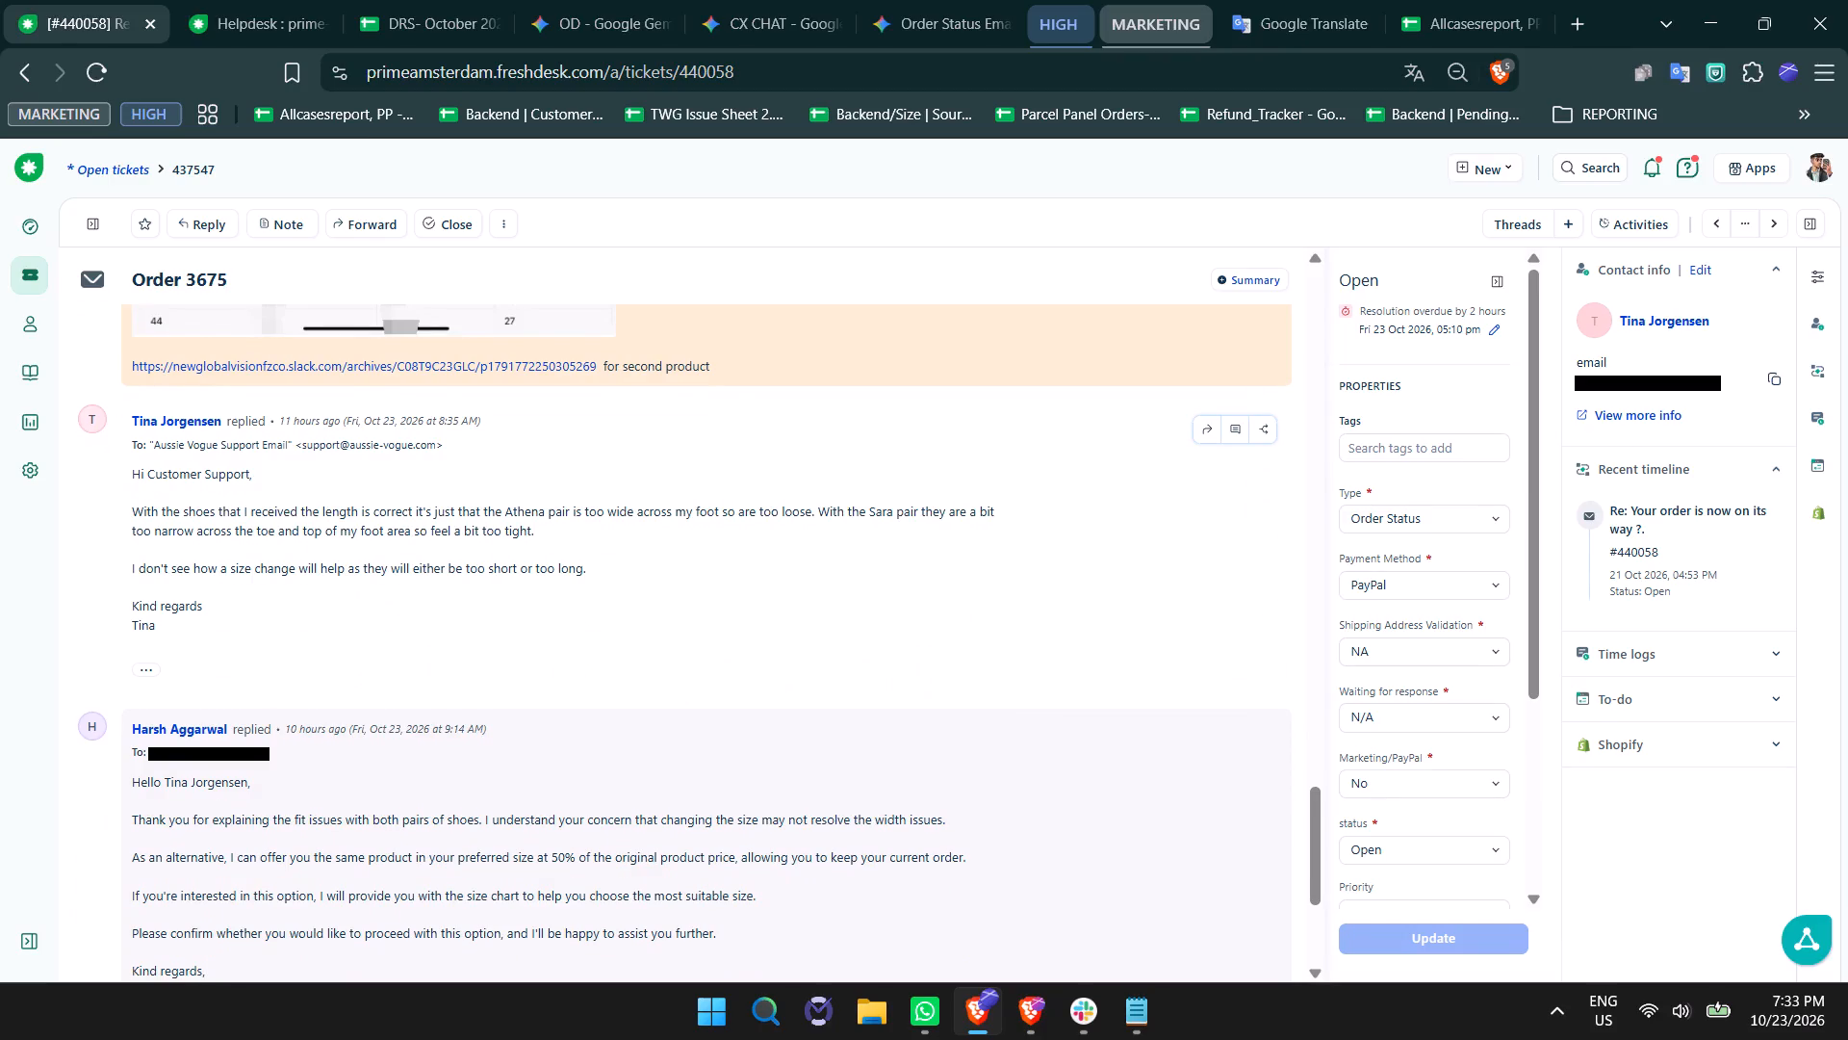
scroll(298, 620, "down", 1)
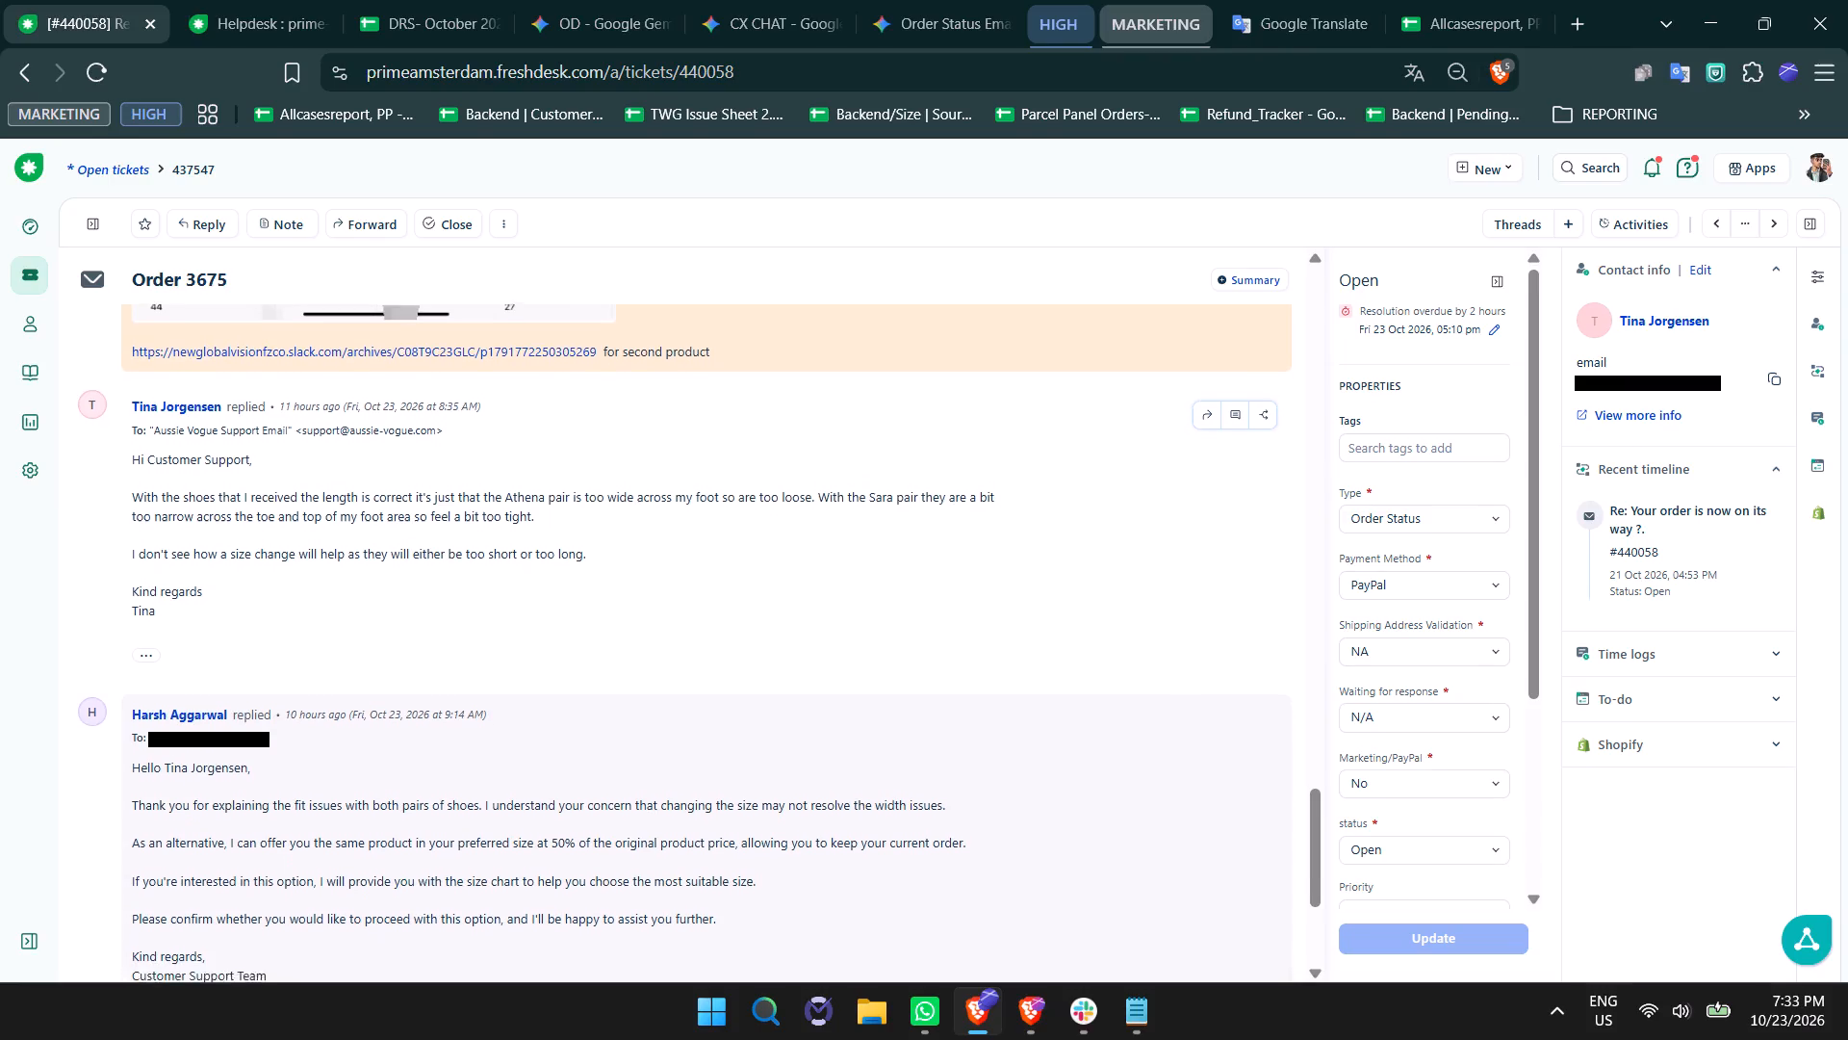
scroll(298, 620, "down", 2)
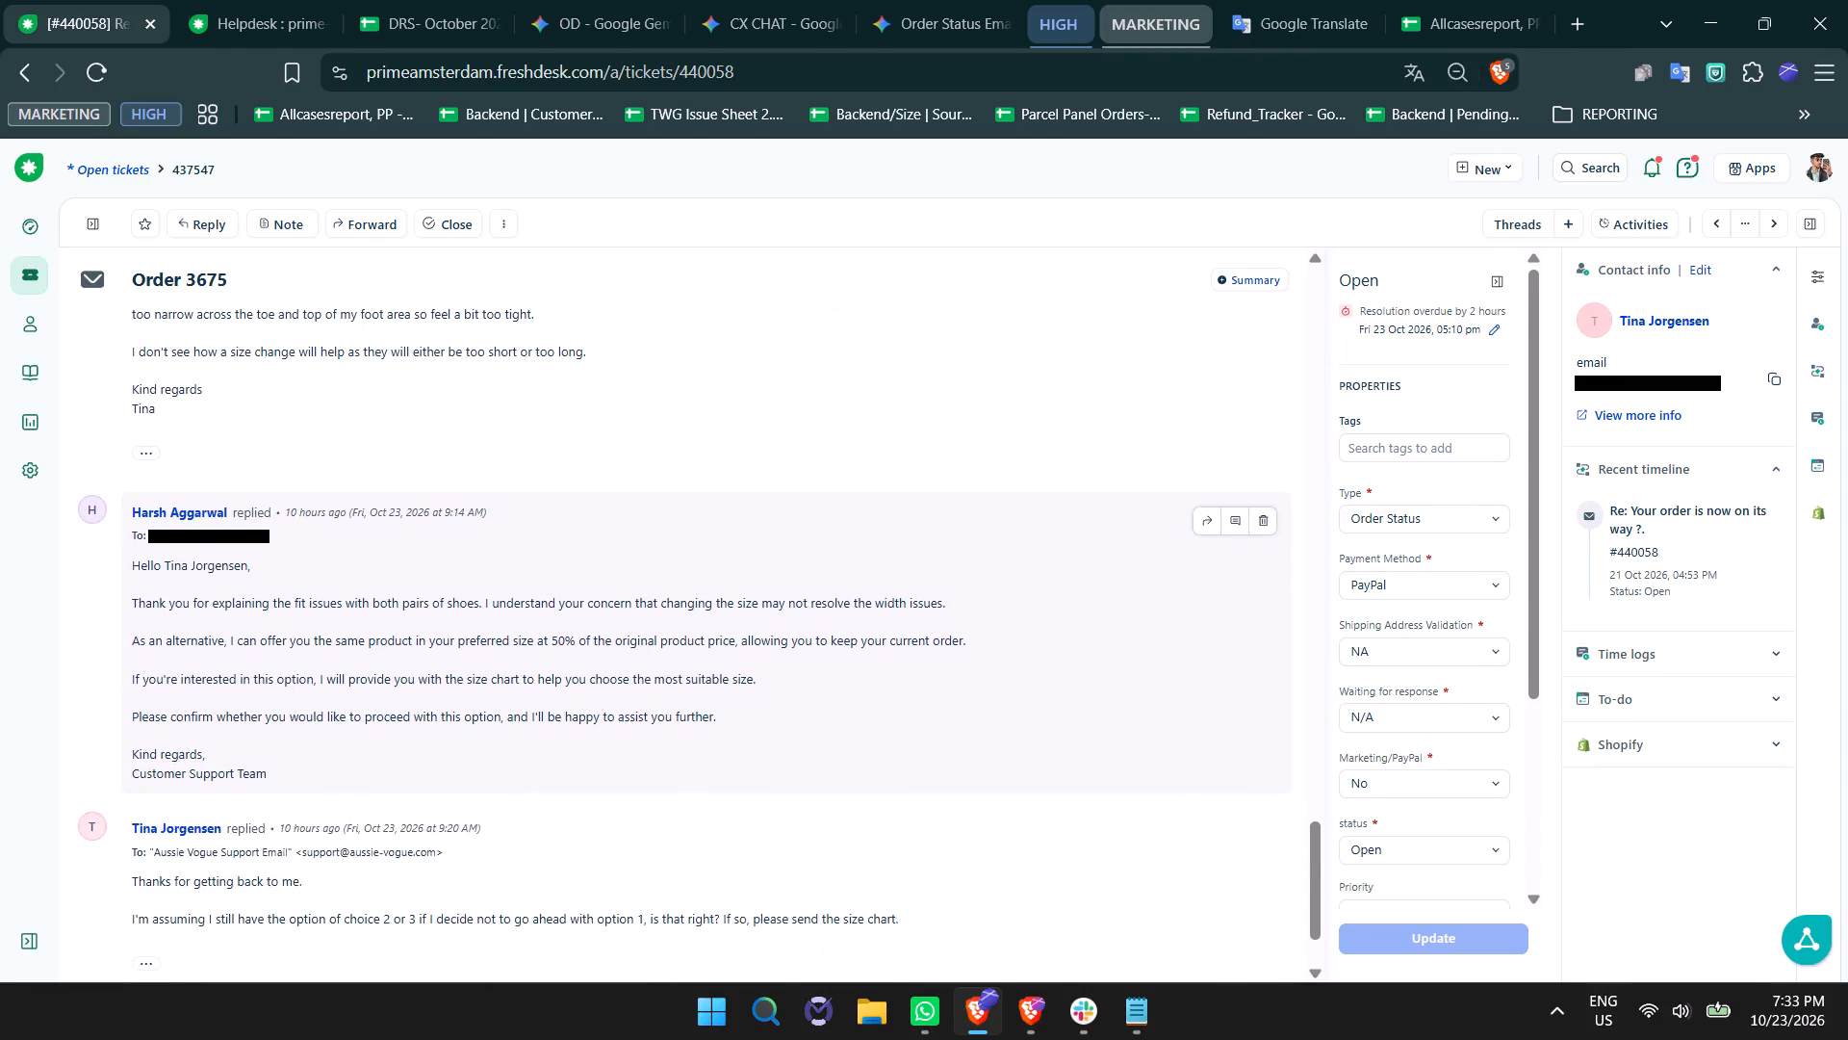
Copy the number 3675 from the ticket title and search the ticket's conversation for it.
scroll(298, 620, "up", 9)
double_click(199, 268)
key("ctrl+c")
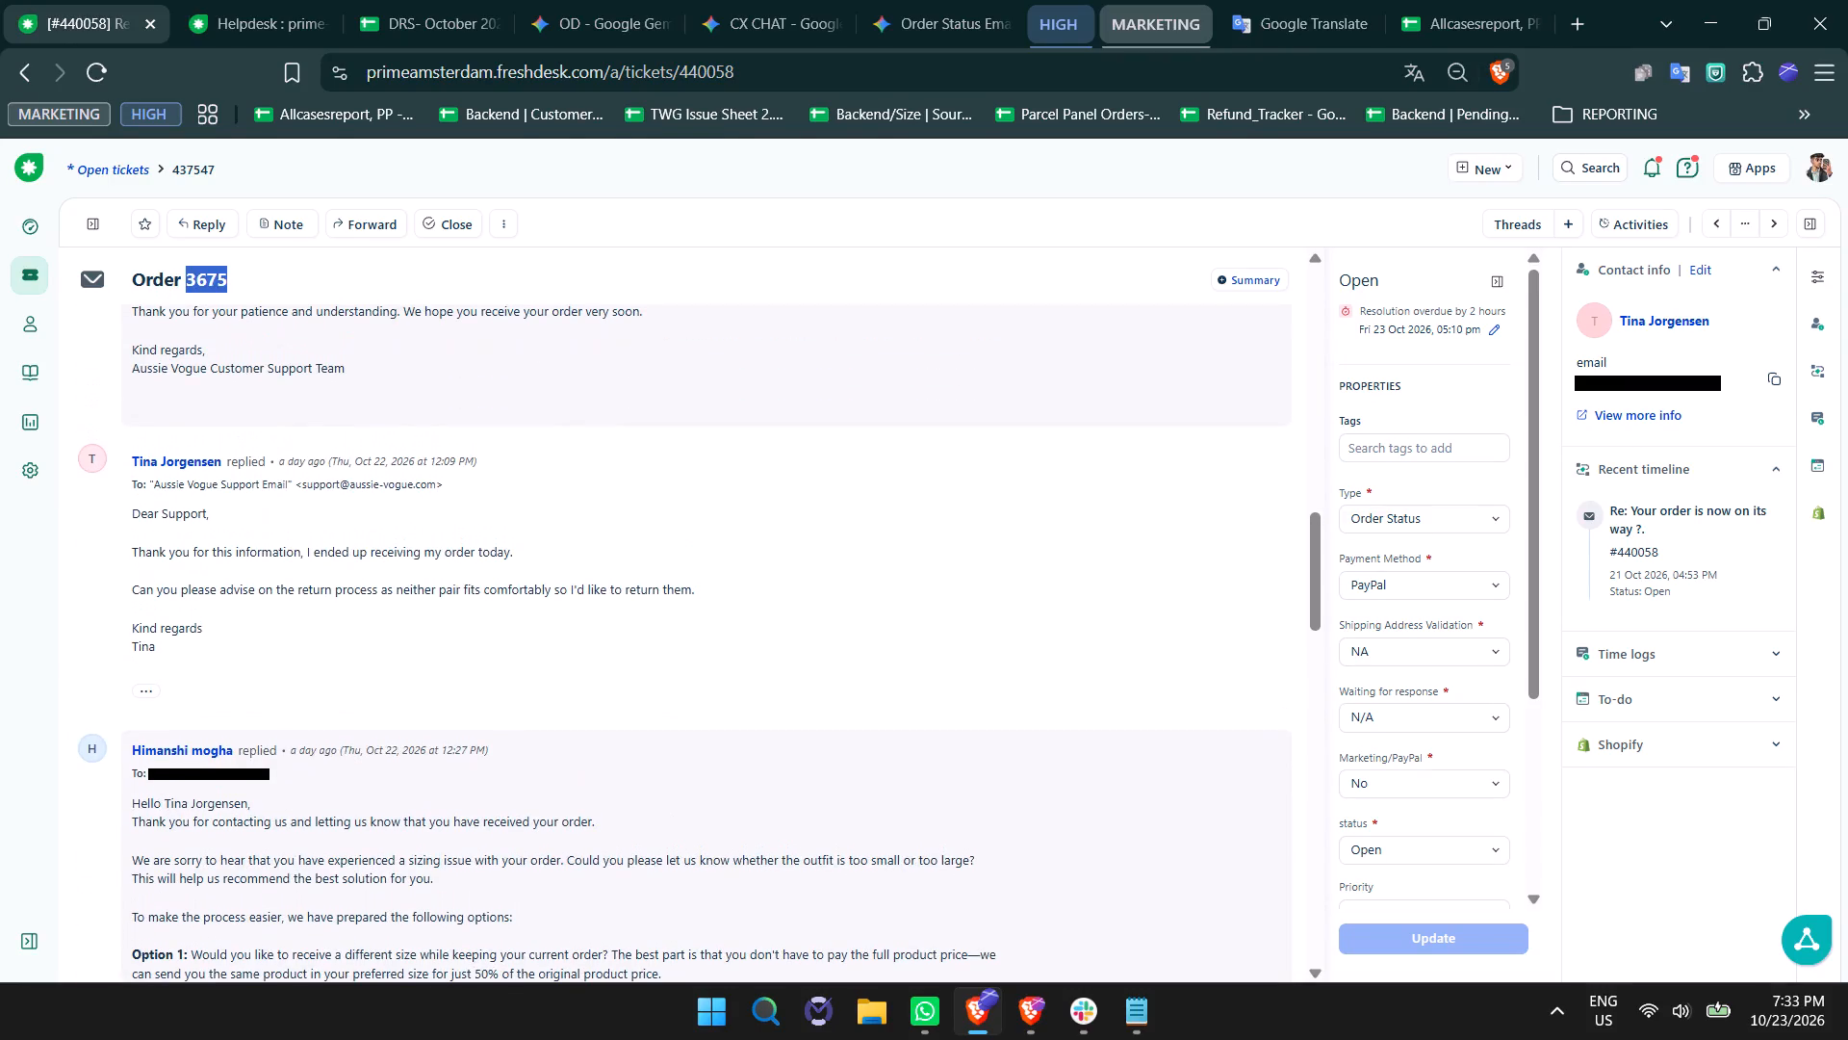
key("ctrl+c")
scroll(368, 520, "down", 2)
scroll(368, 522, "up", 4)
scroll(364, 607, "up", 5)
scroll(364, 610, "down", 1)
scroll(365, 611, "up", 2)
scroll(365, 611, "down", 1)
scroll(365, 611, "up", 2)
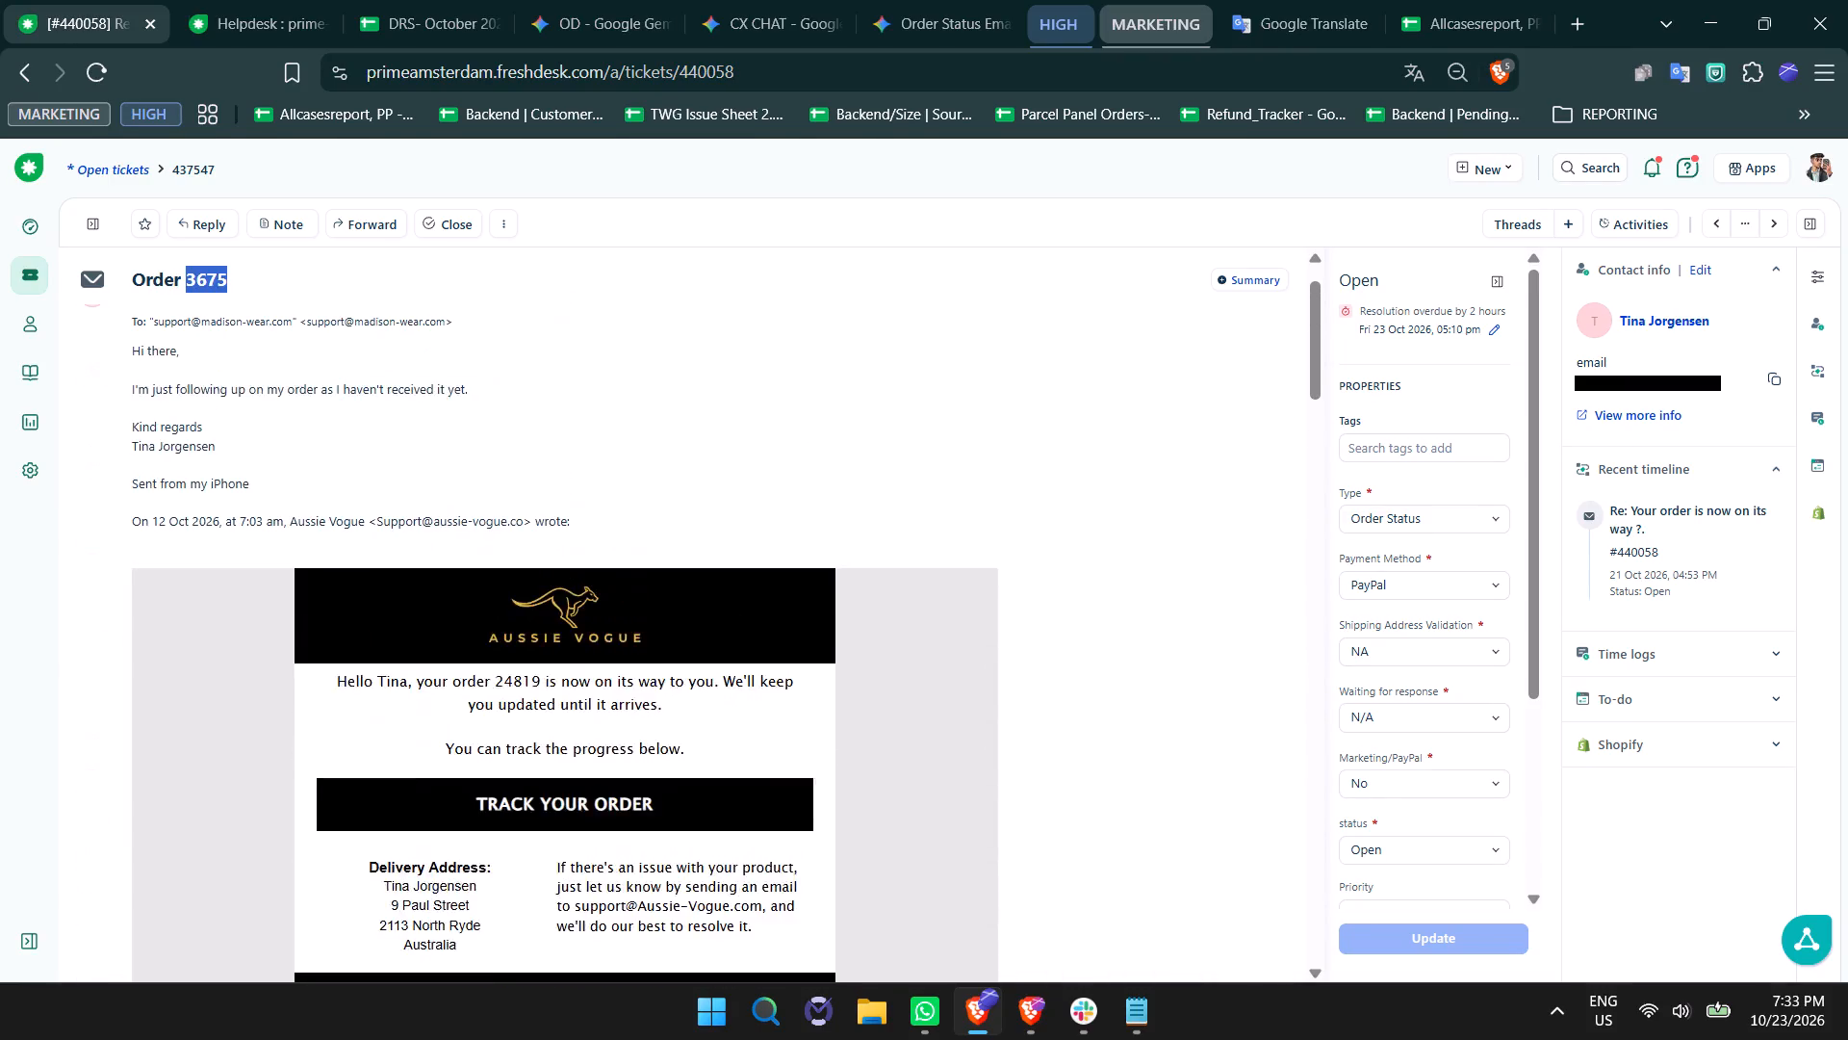
scroll(372, 597, "down", 8)
scroll(375, 597, "up", 2)
scroll(377, 597, "down", 2)
scroll(378, 587, "up", 2)
key("ctrl+f")
key("ctrl+v")
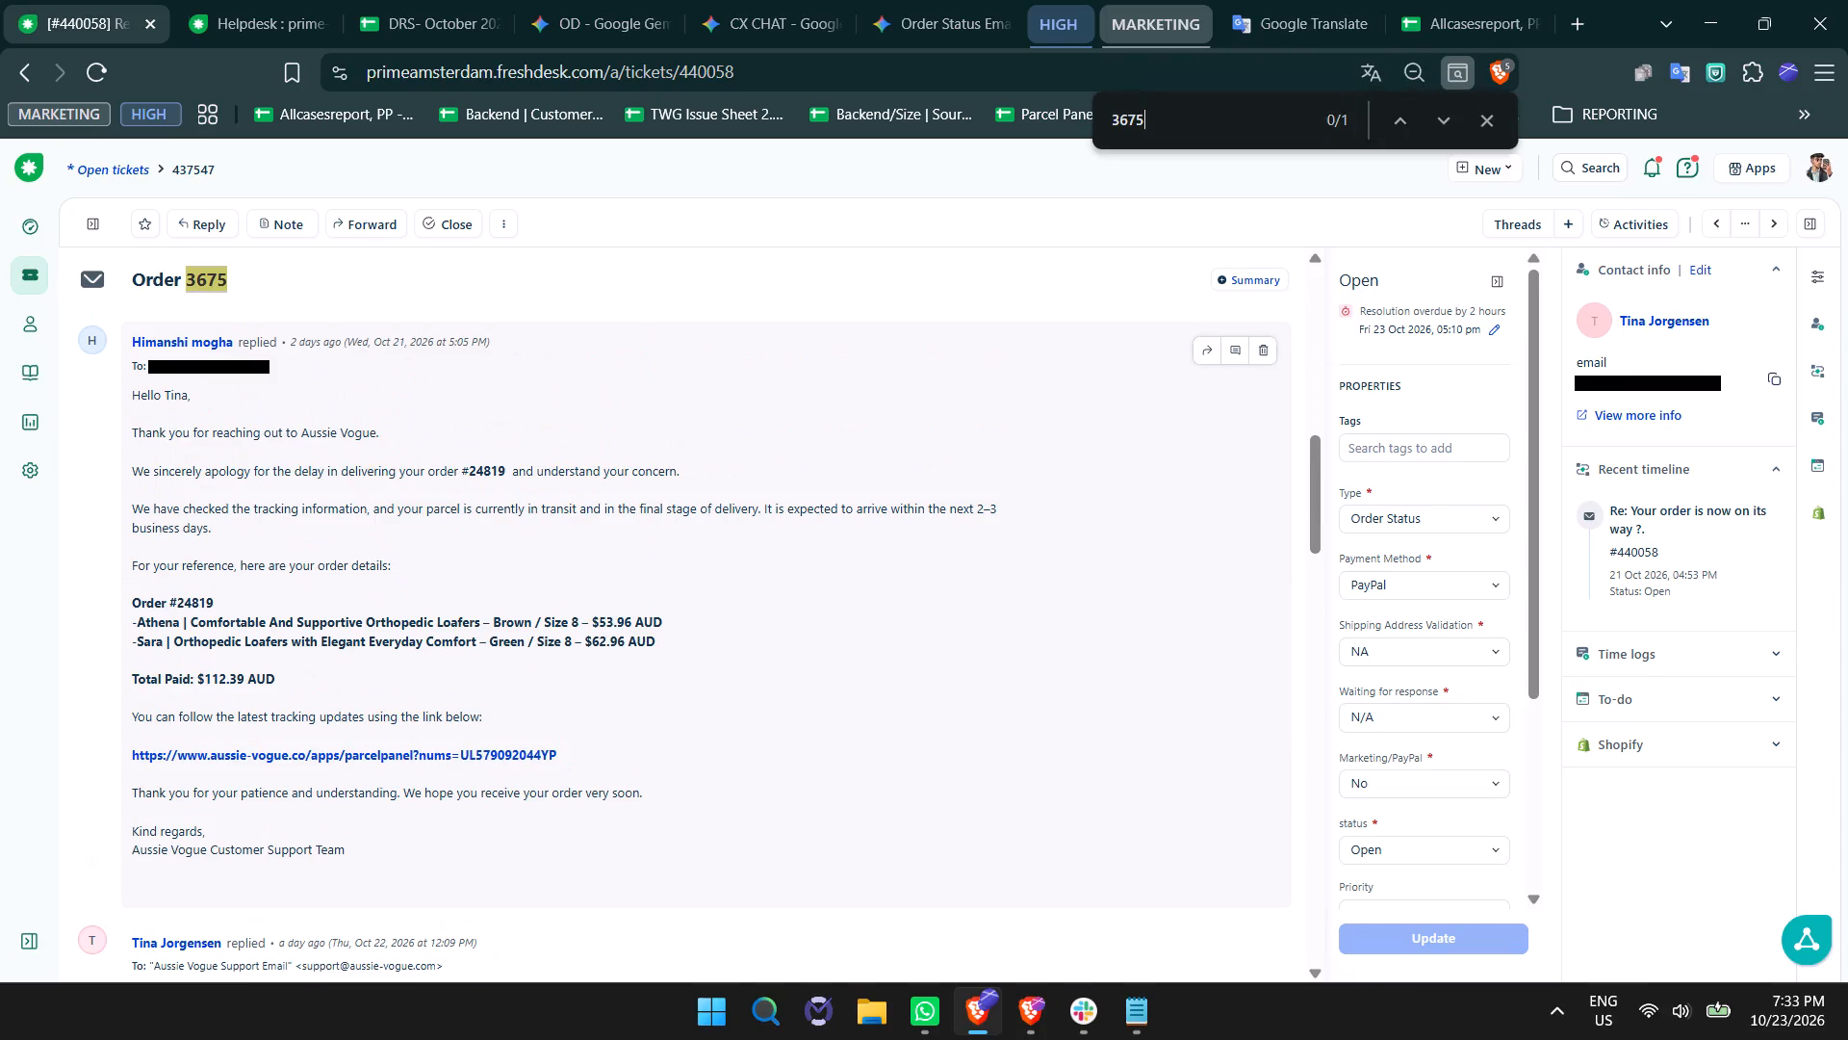
key("Escape")
Reread the customer's return request, the three options offered in reply, and the private note with the Athena size chart.
scroll(381, 637, "down", 2)
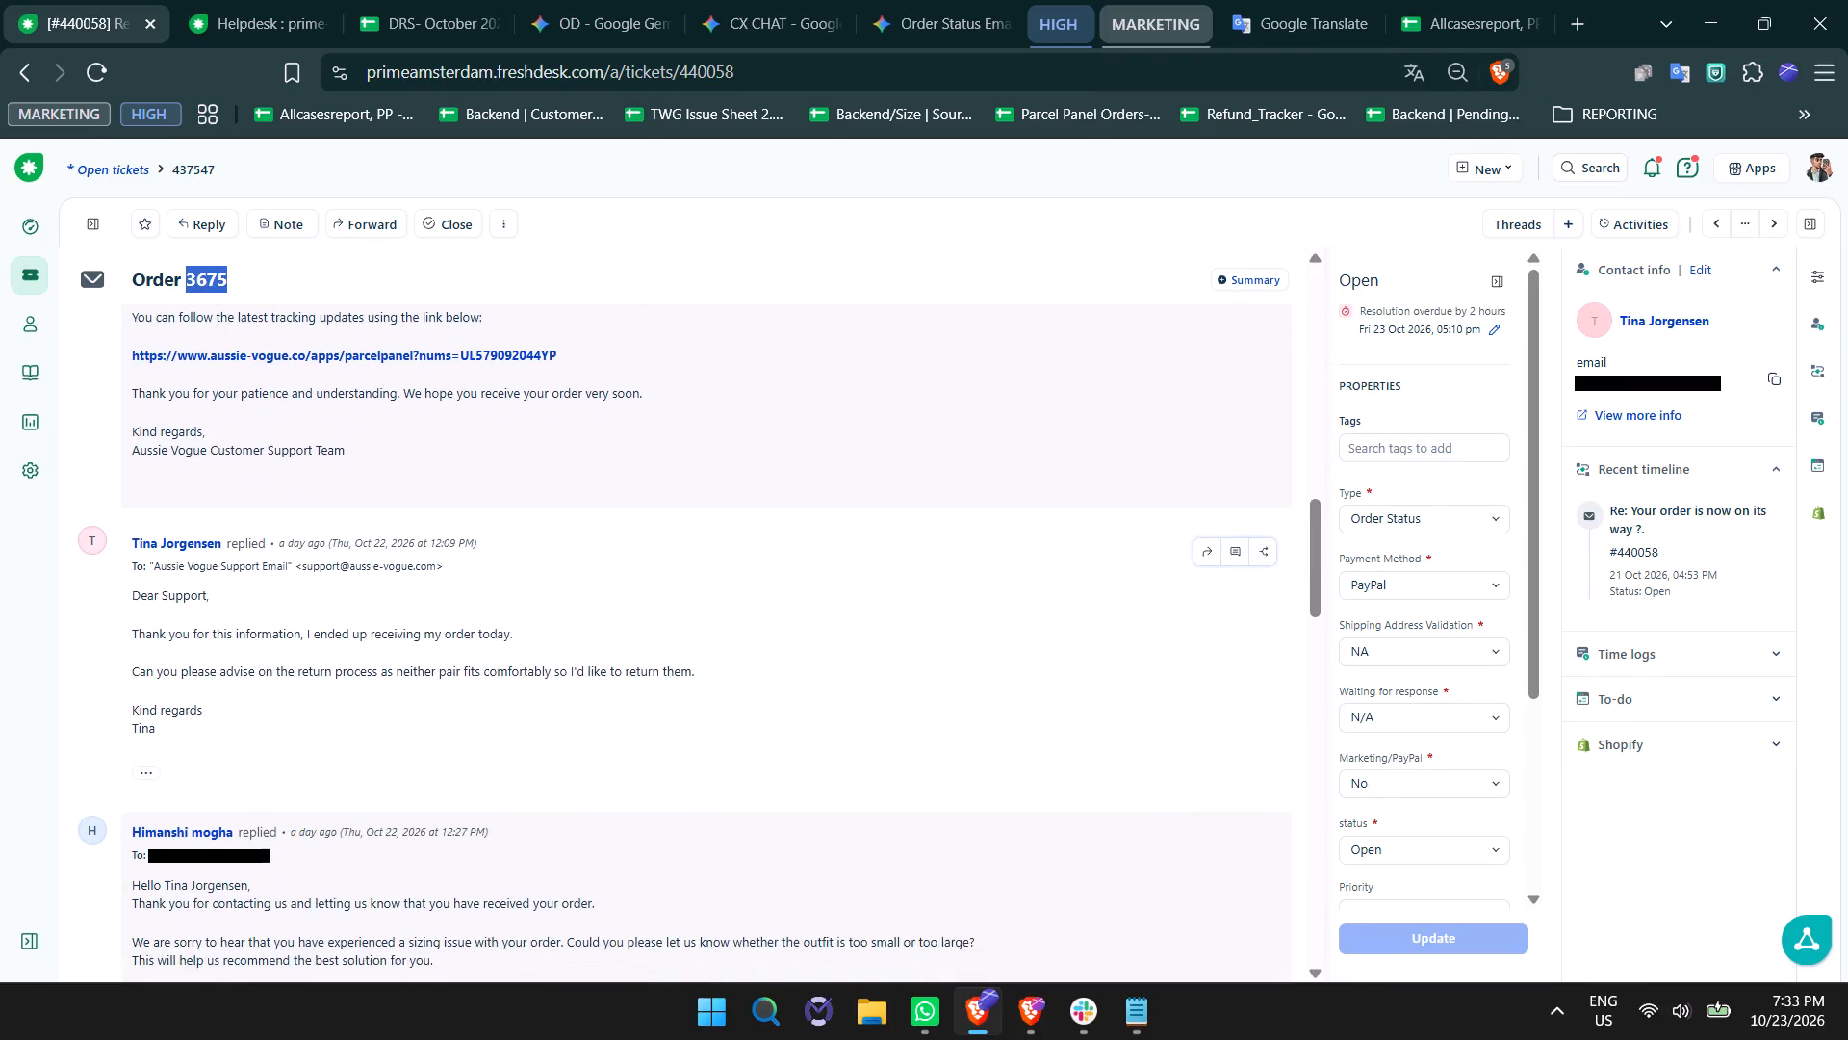
scroll(338, 666, "down", 2)
triple_click(259, 629)
left_click(262, 657)
scroll(264, 663, "down", 1)
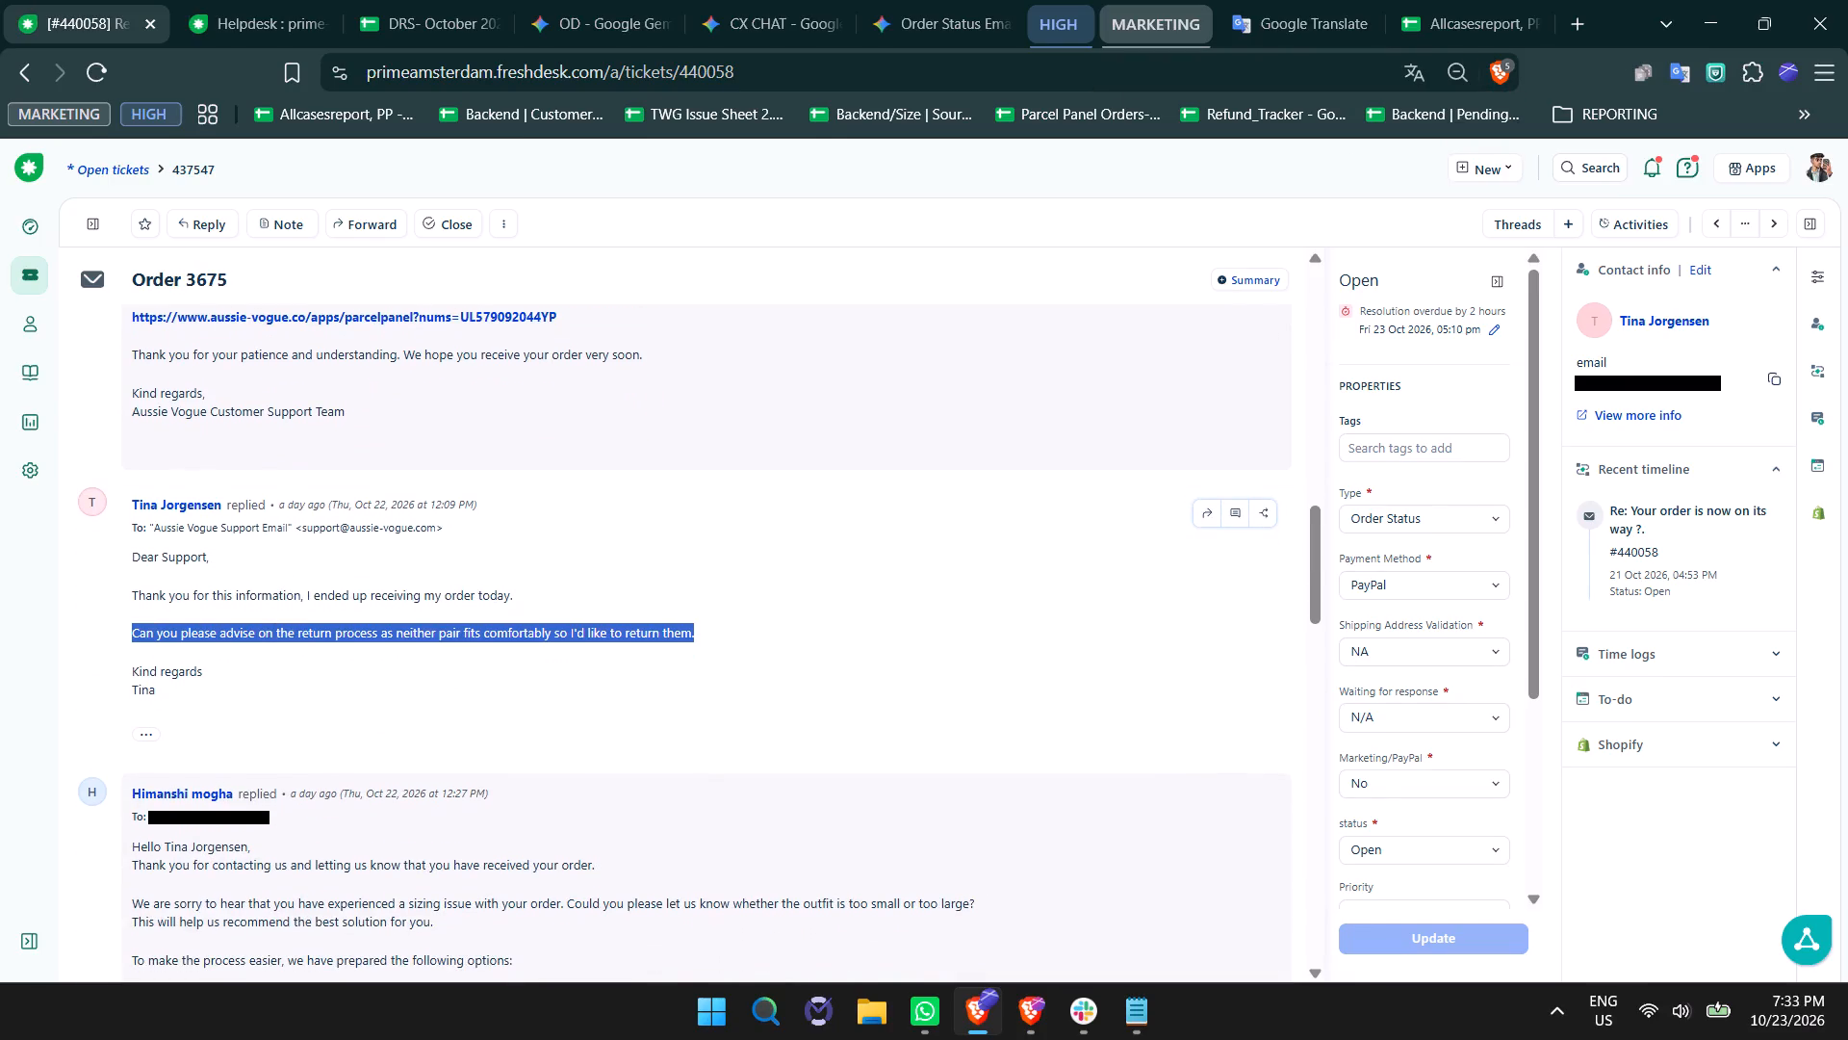
scroll(264, 663, "down", 1)
left_click(264, 663)
scroll(264, 663, "down", 2)
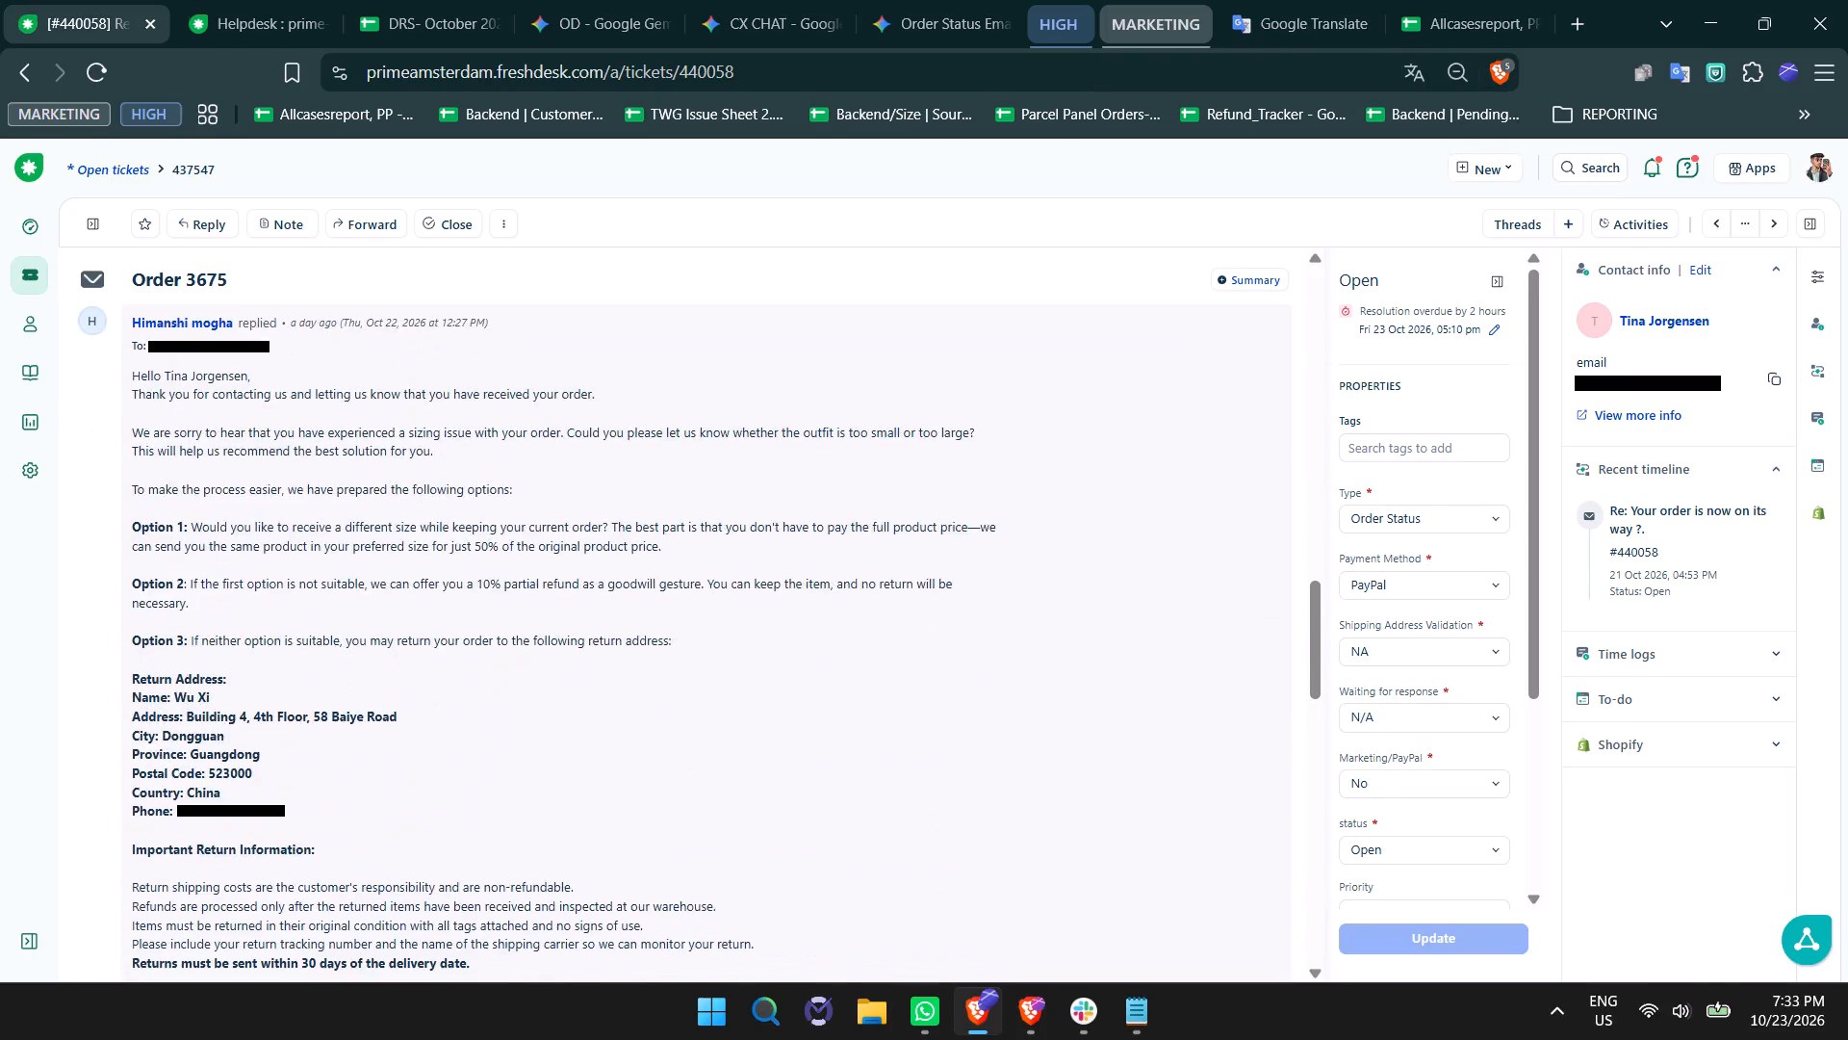
scroll(264, 663, "down", 2)
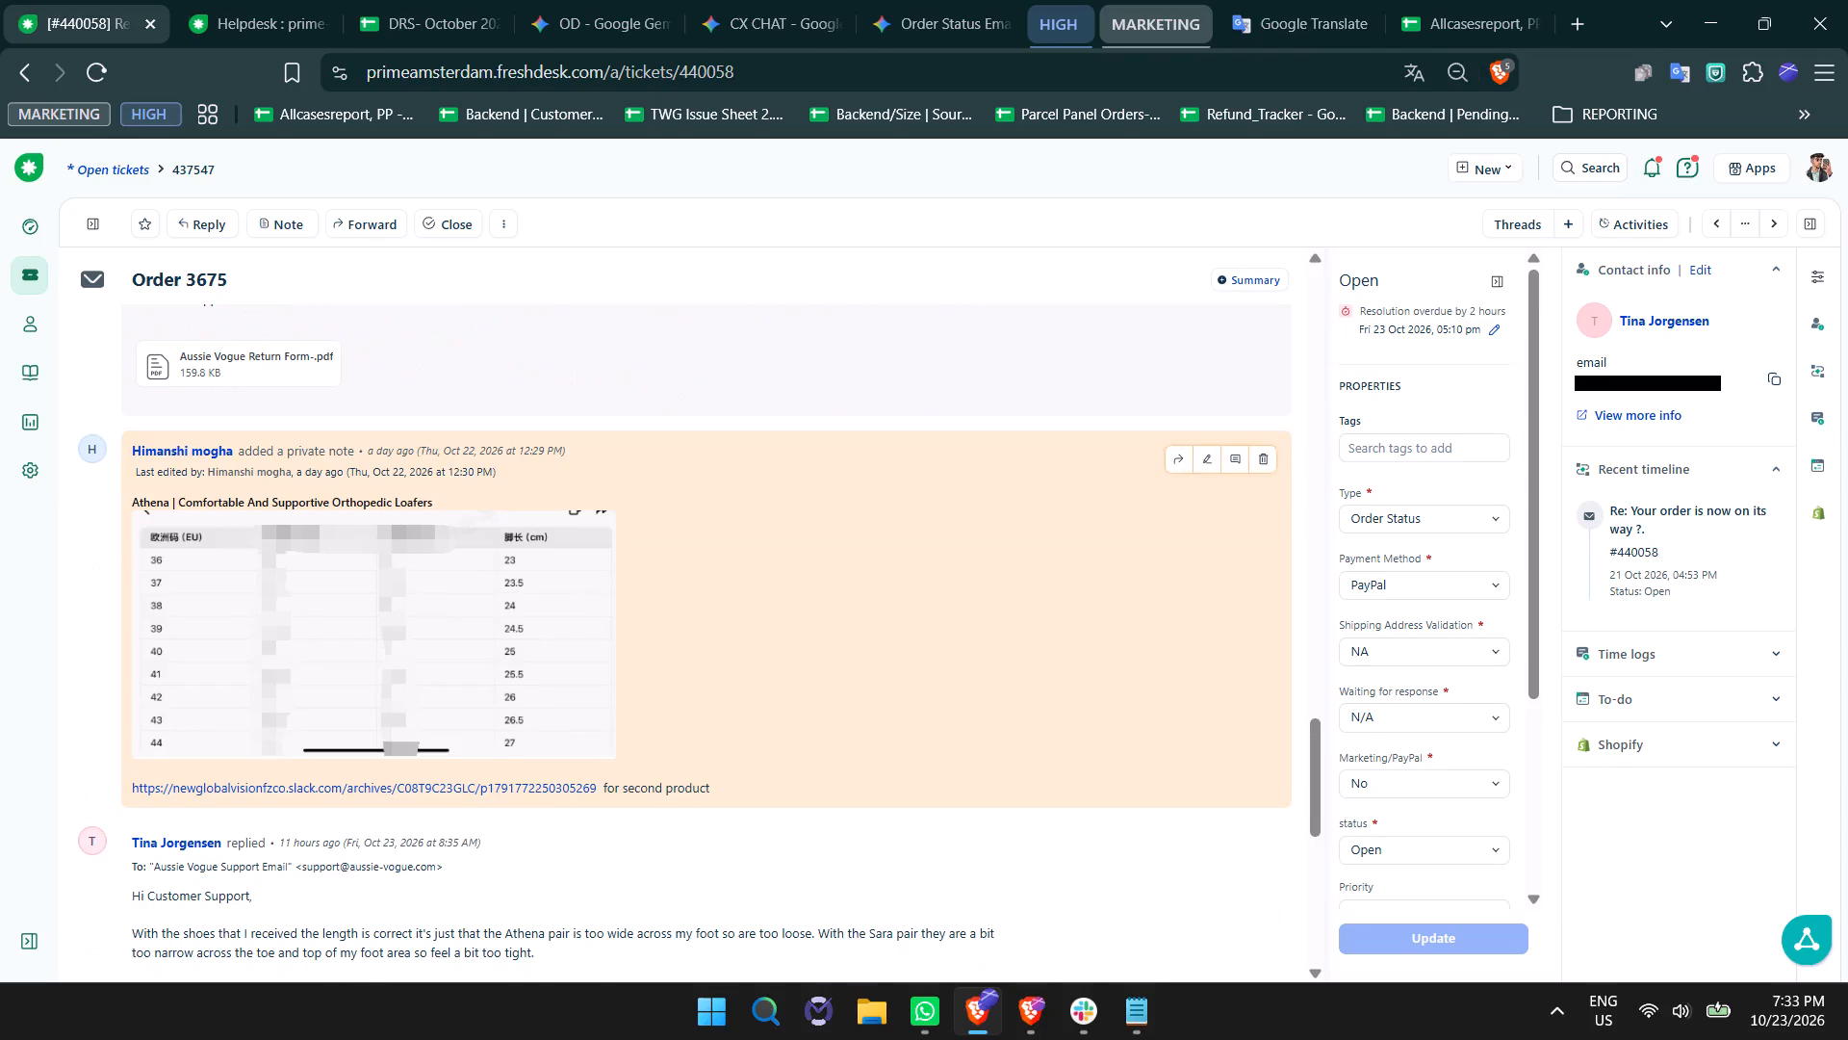
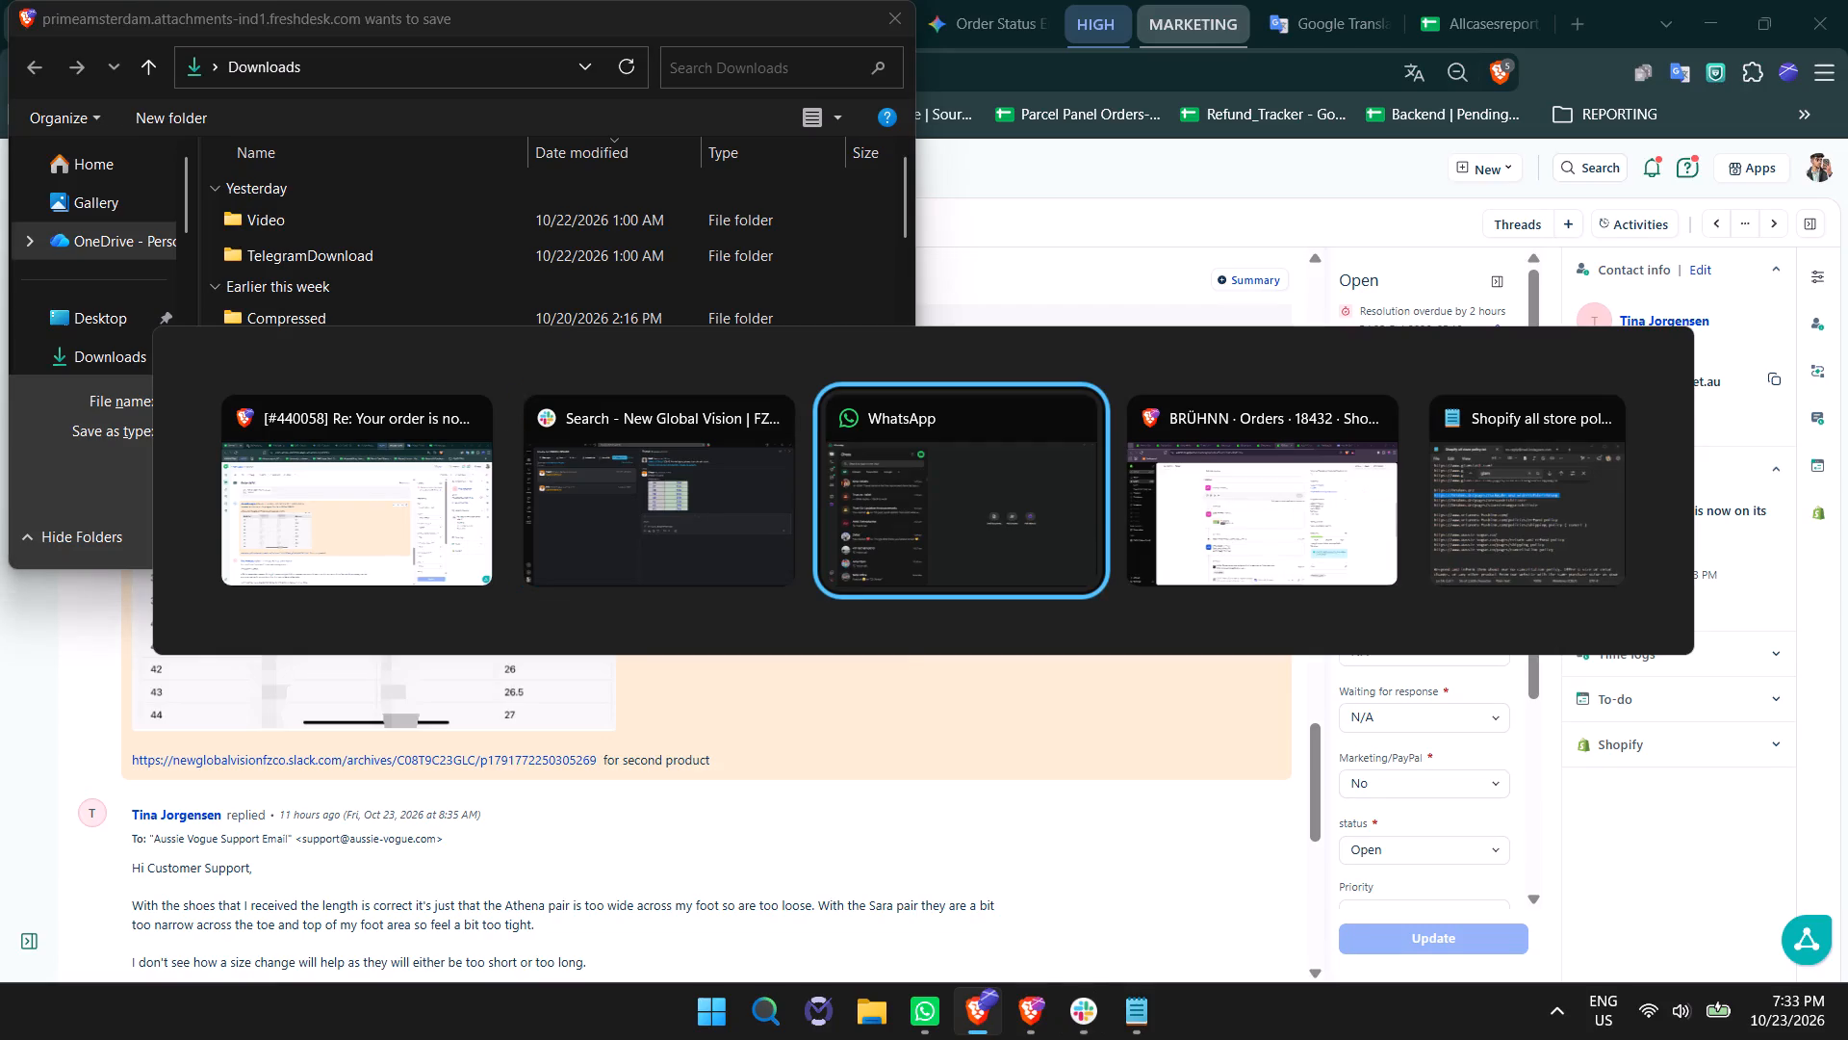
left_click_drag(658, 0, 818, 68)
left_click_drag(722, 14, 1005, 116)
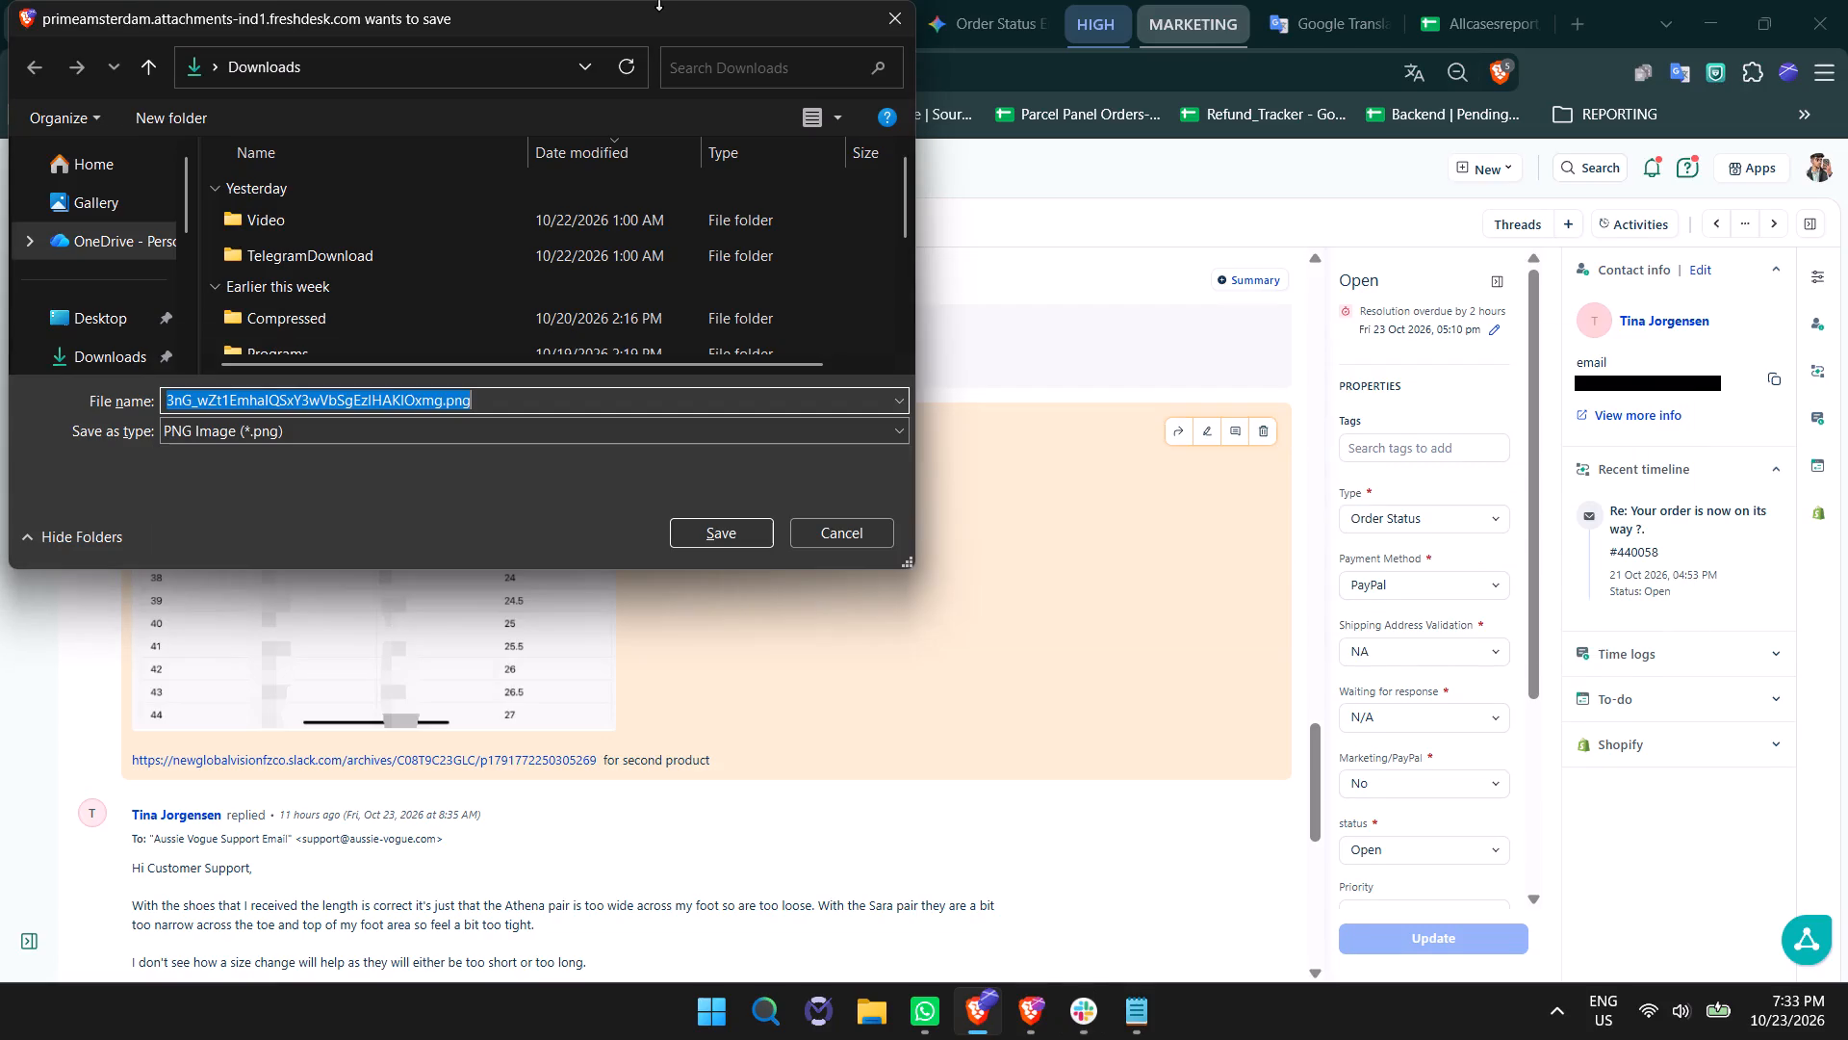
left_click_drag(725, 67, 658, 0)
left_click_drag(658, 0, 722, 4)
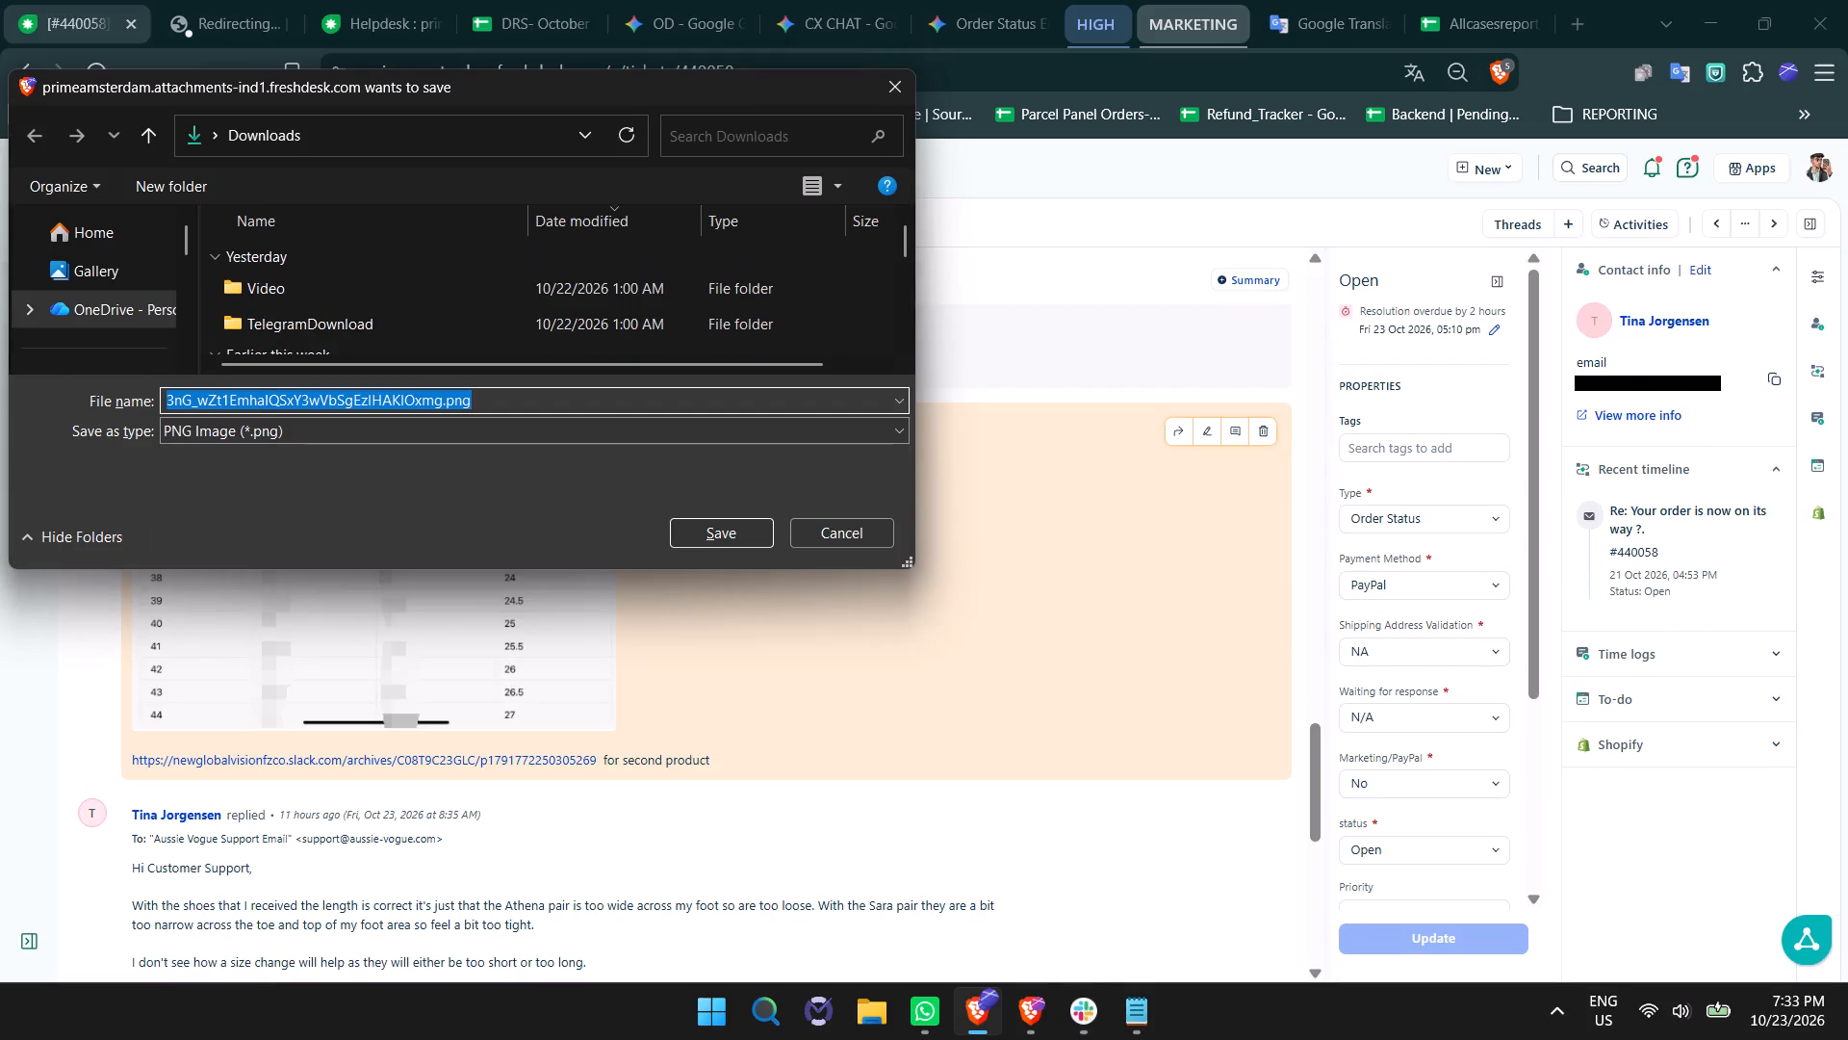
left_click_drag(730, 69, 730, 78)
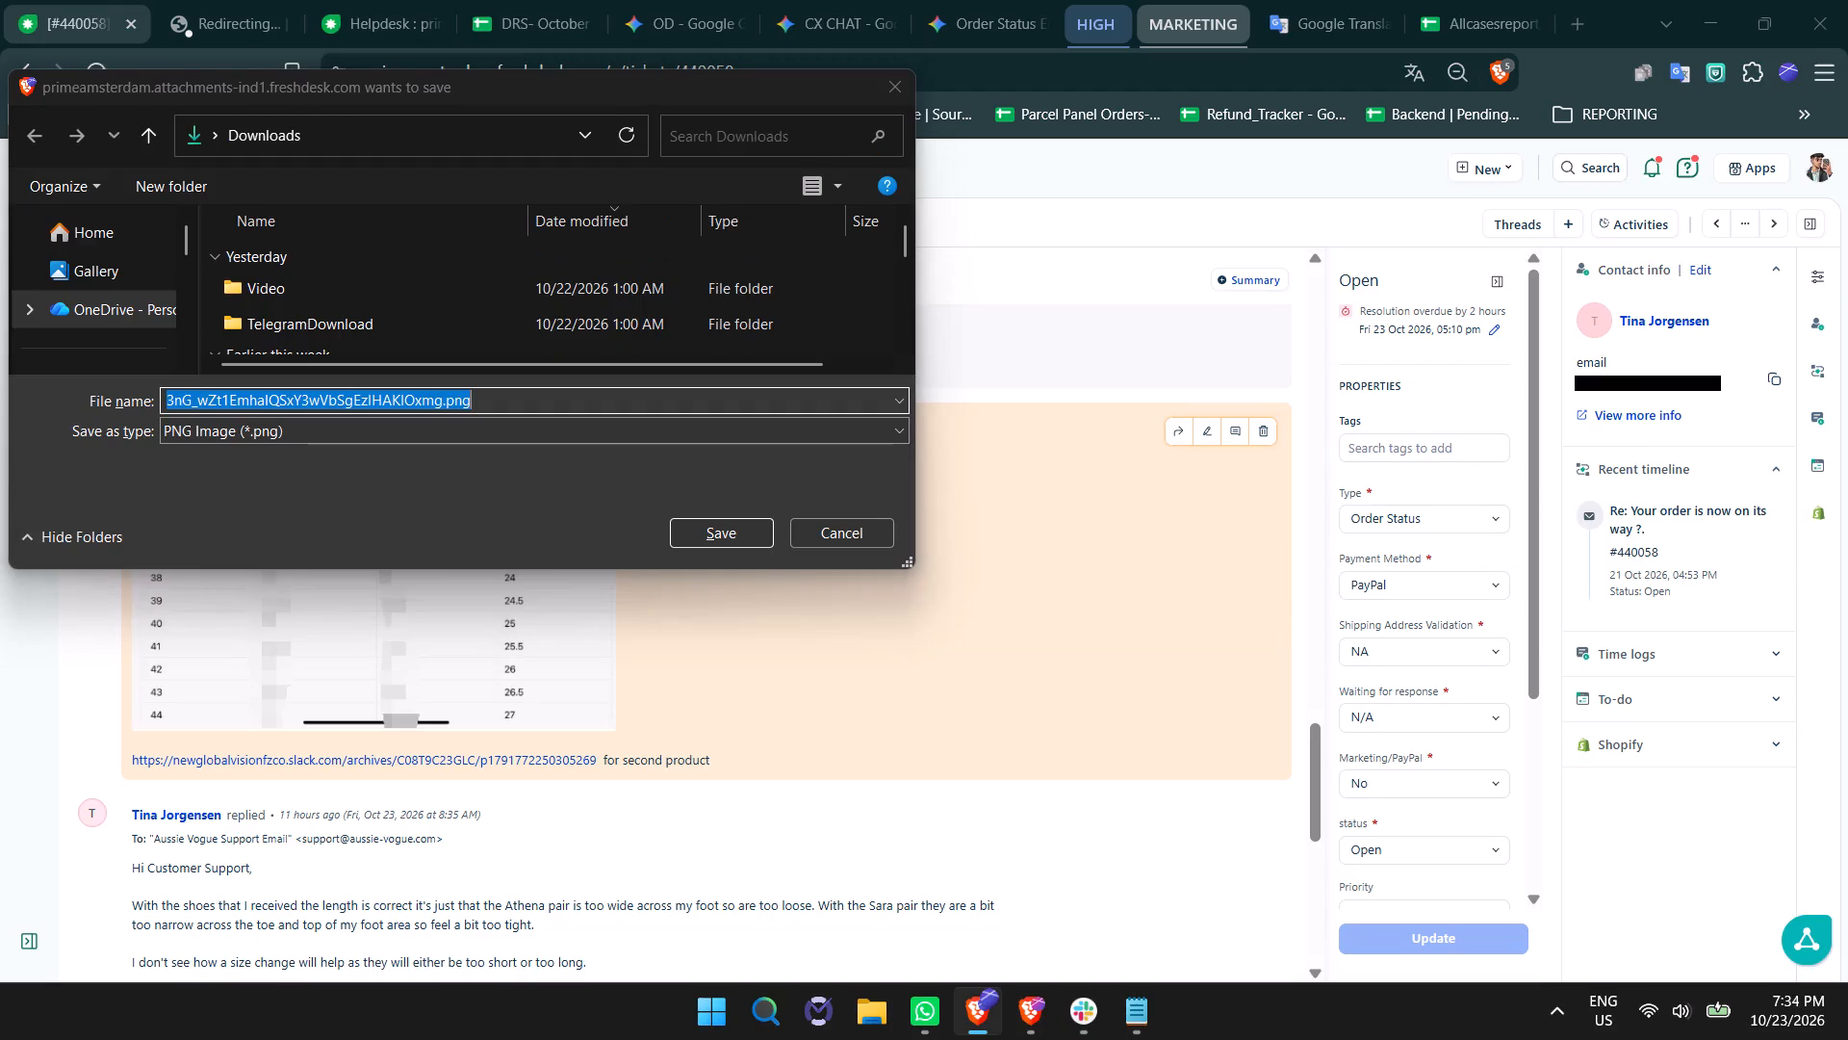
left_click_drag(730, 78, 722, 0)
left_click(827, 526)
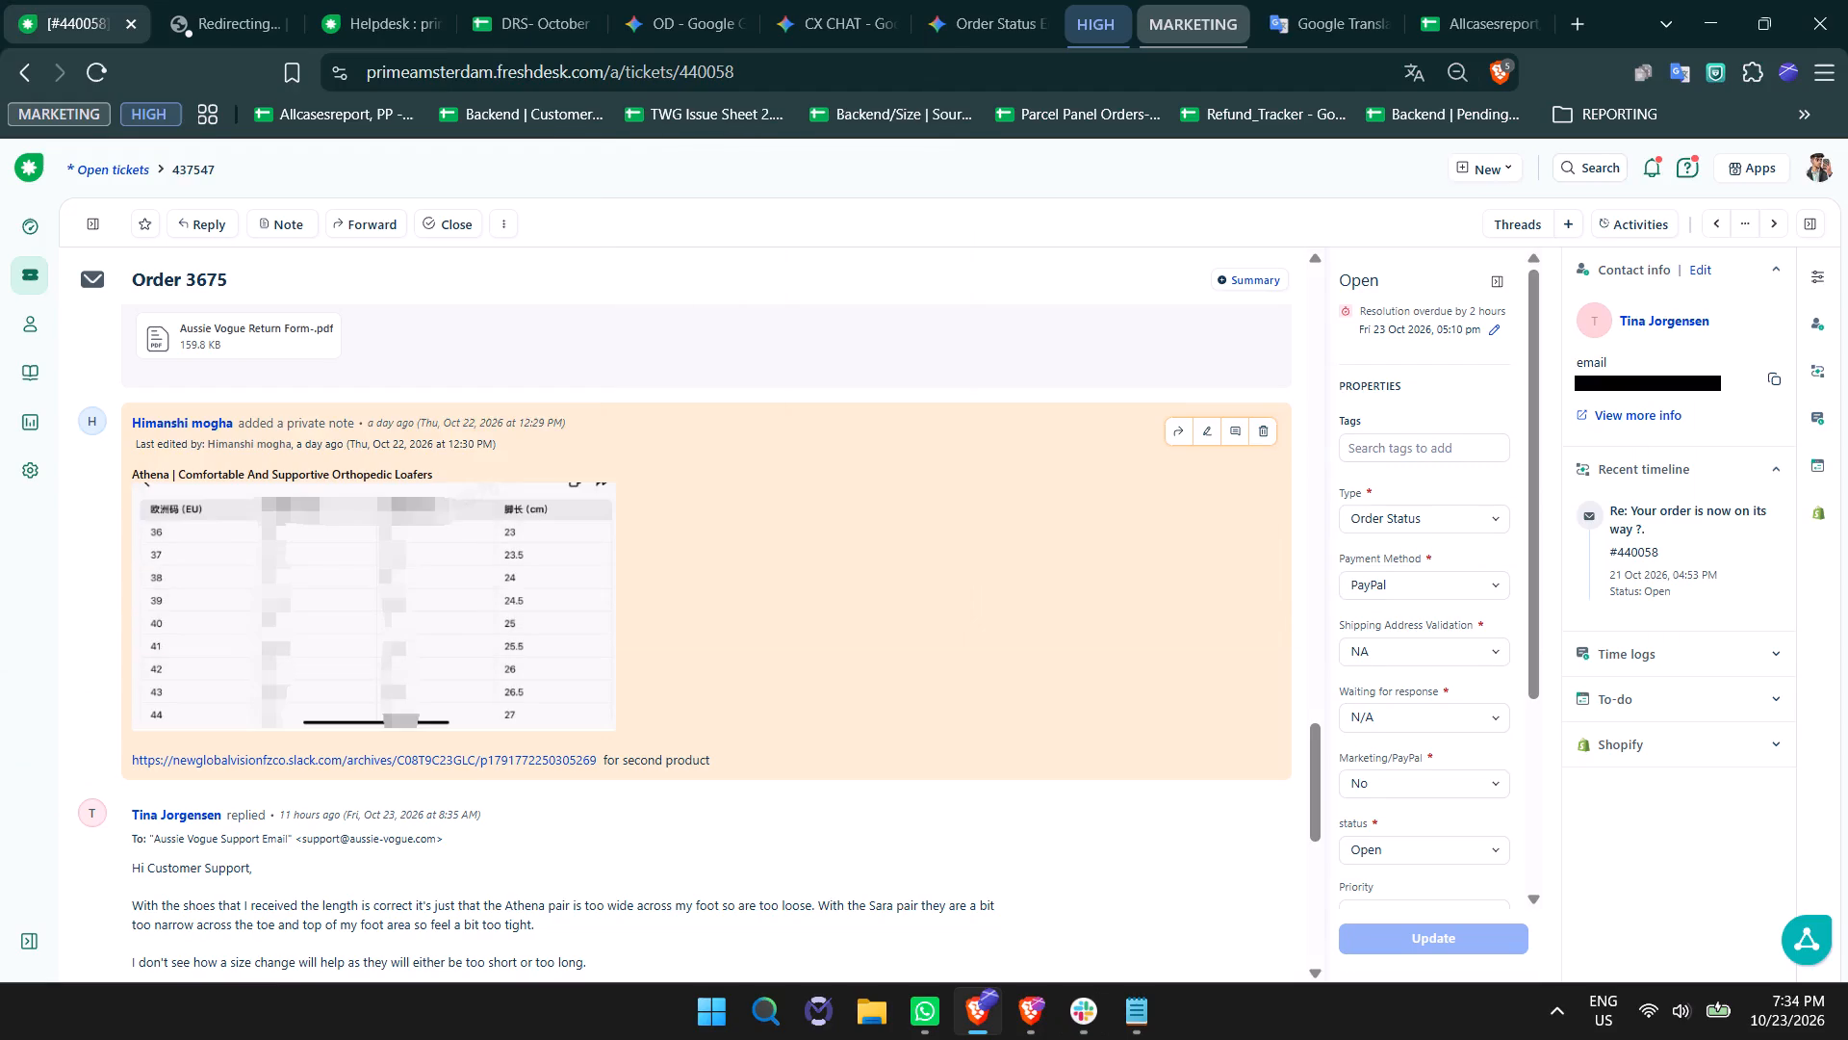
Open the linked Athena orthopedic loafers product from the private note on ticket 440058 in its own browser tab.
triple_click(254, 469)
left_click(254, 469)
triple_click(254, 469)
left_click(254, 469)
key("ctrl+w")
left_click(213, 0)
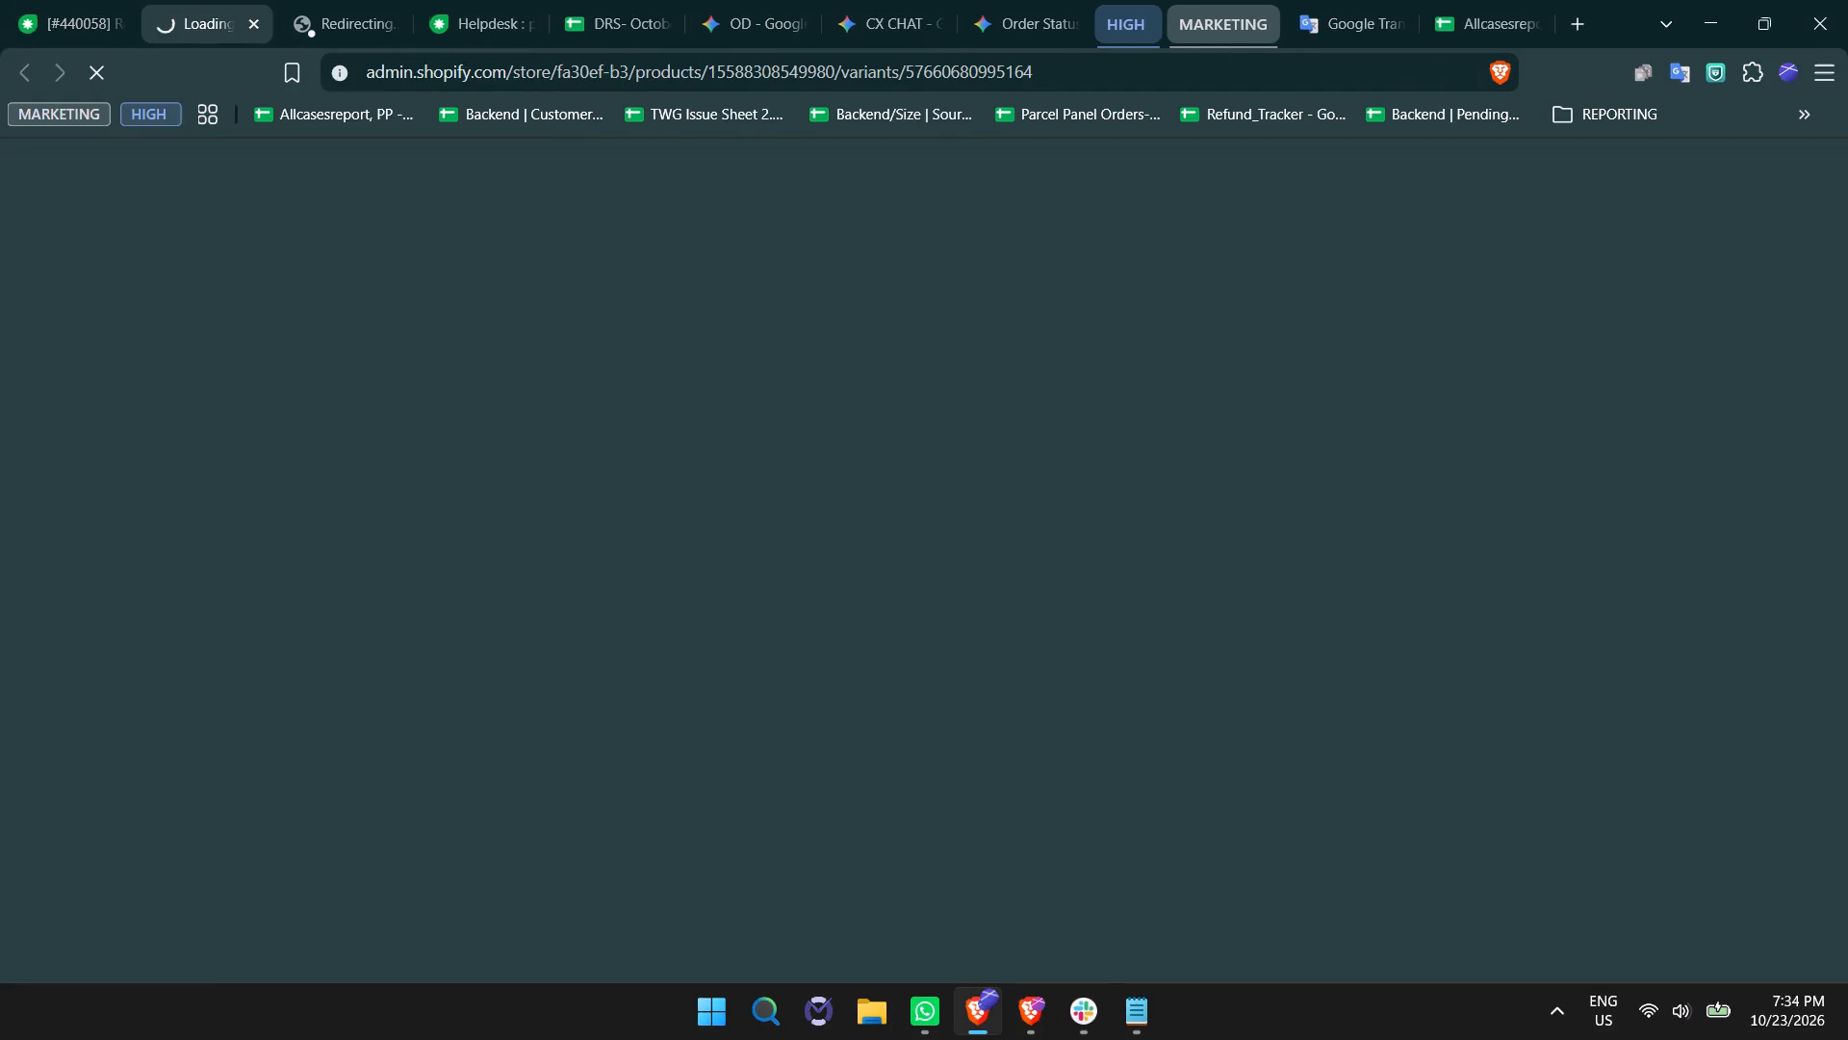
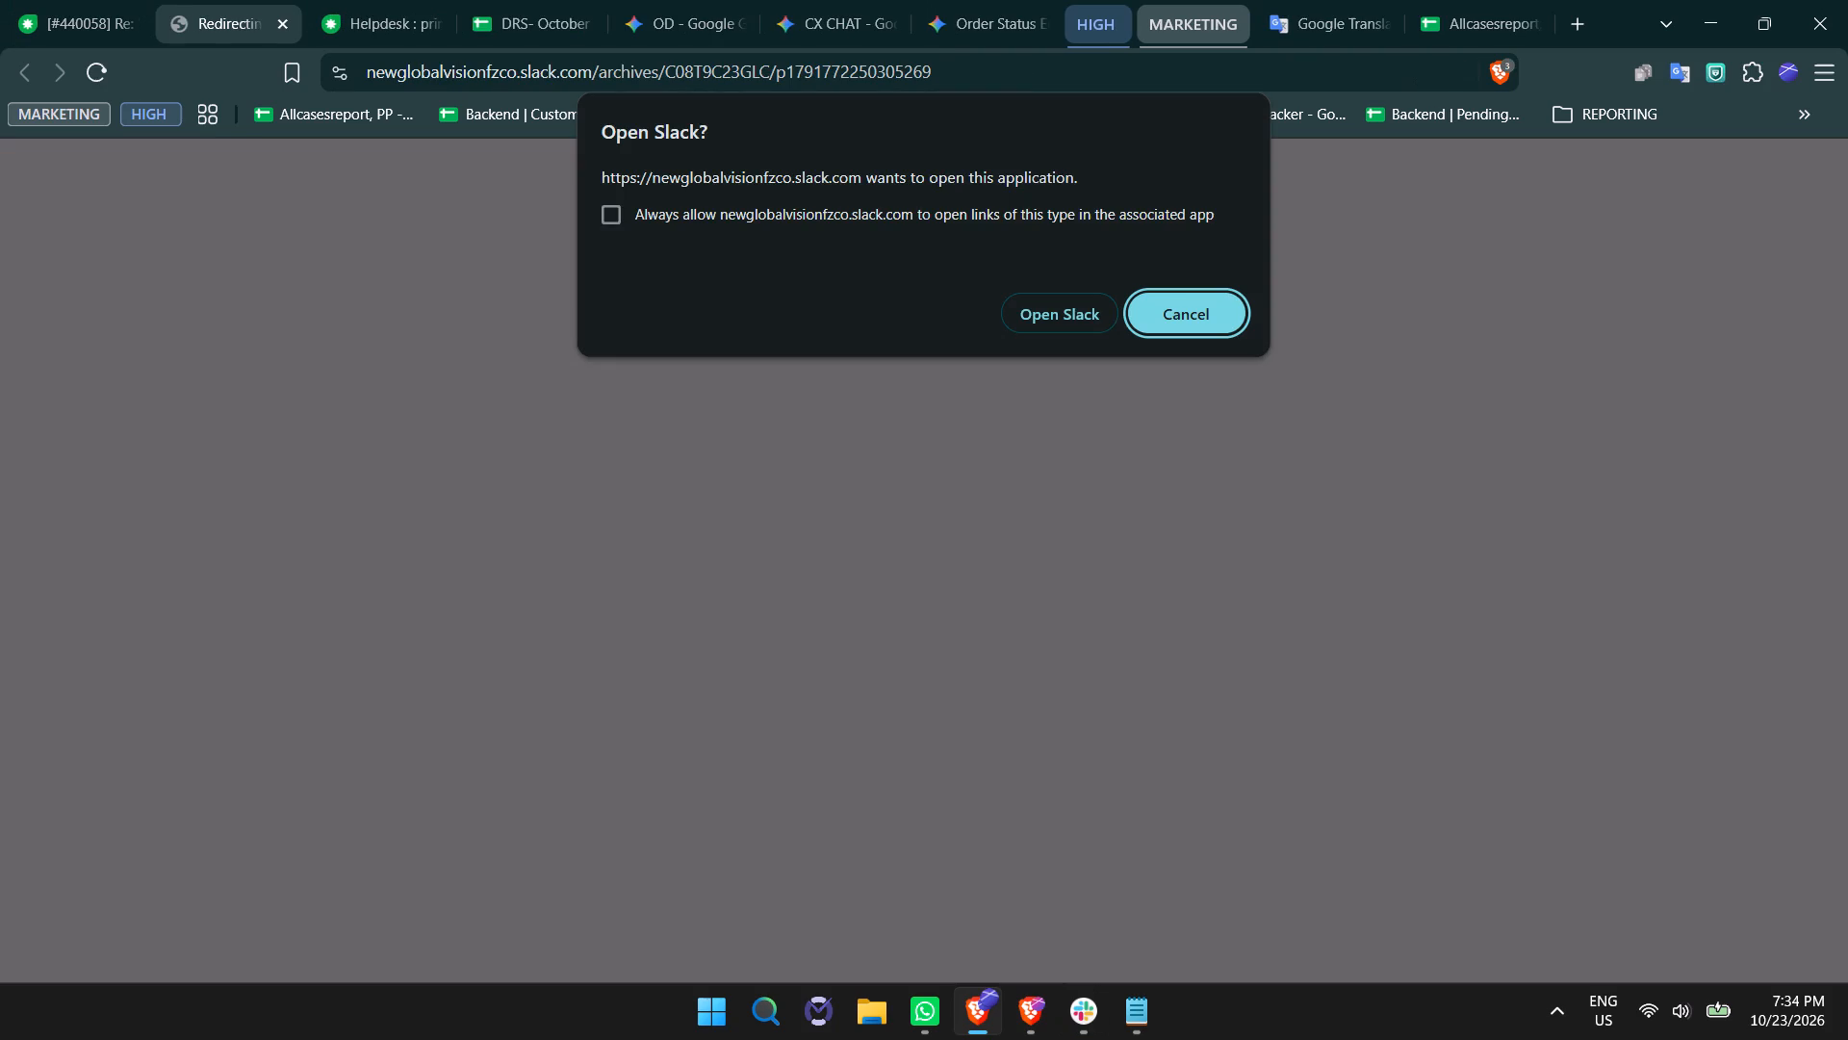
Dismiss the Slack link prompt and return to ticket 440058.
left_click(839, 380)
left_click(839, 380)
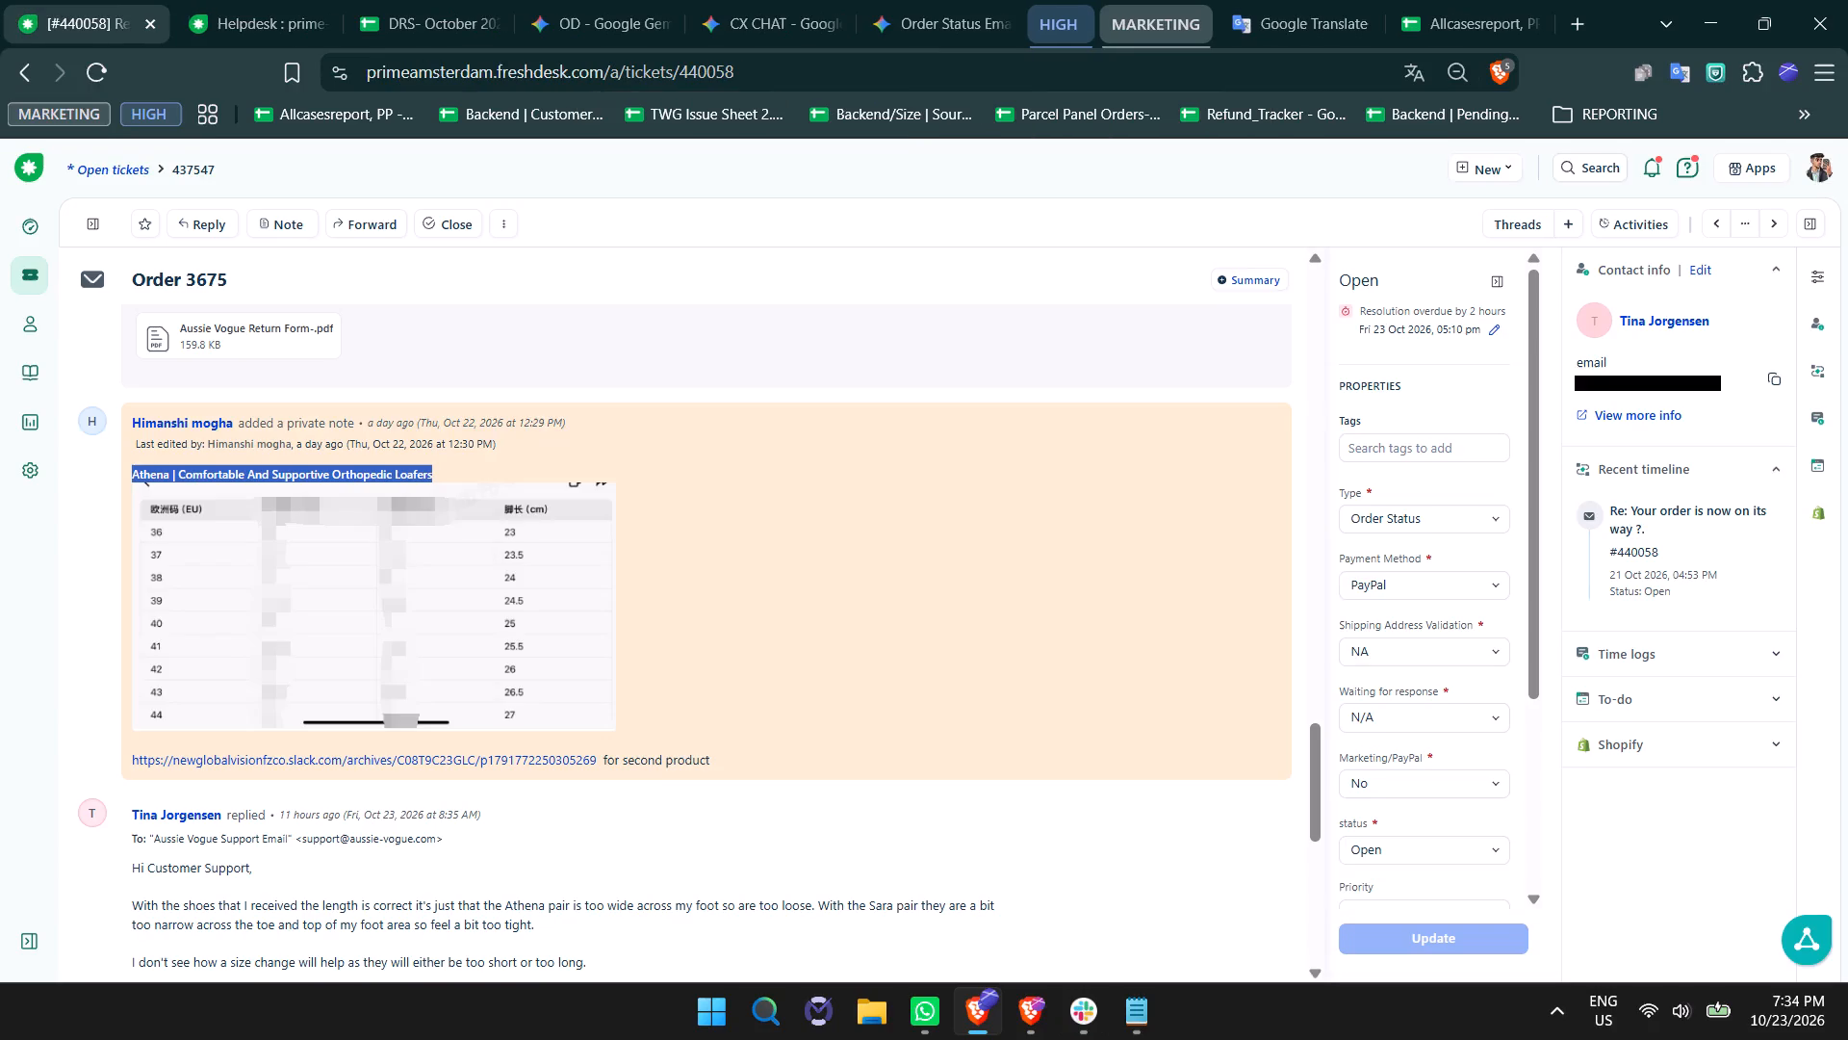
Try to save the private note's size chart image as "Athena | Comfortable And Supportive Orthopedic Loafers".
right_click(405, 612)
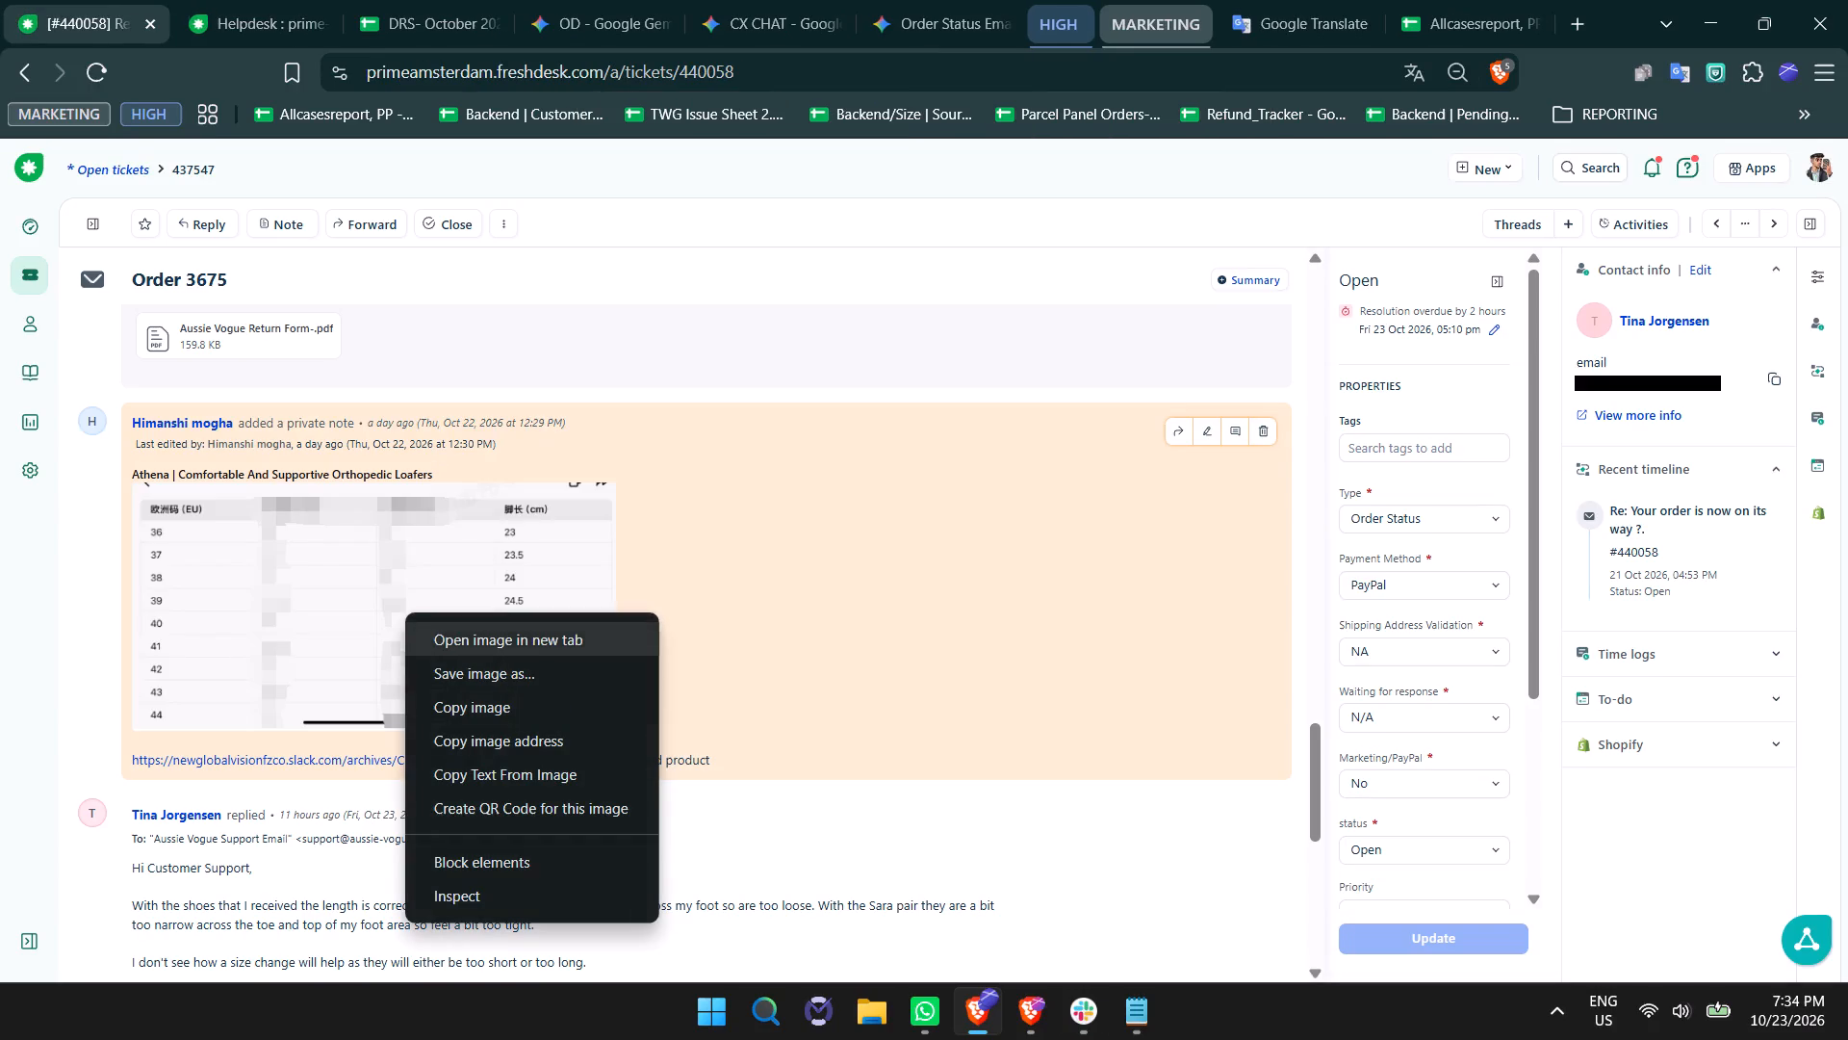
left_click(478, 689)
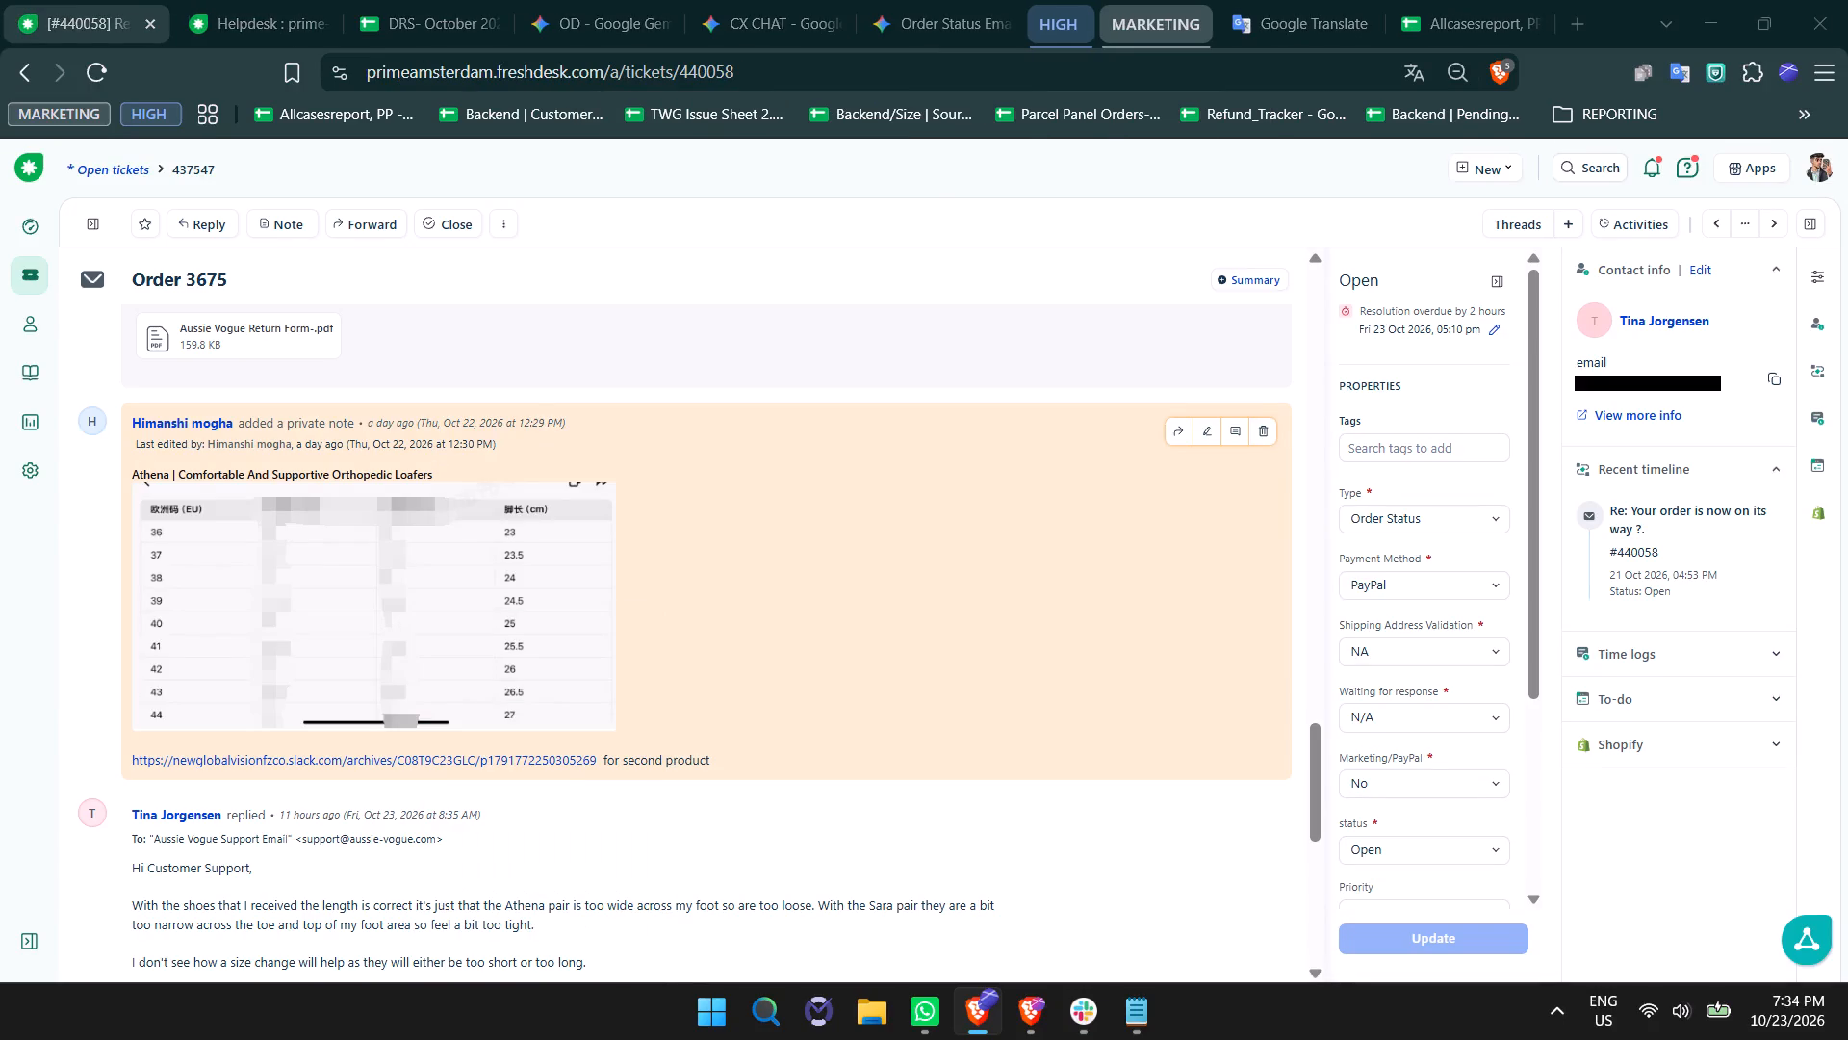
key("ctrl+v")
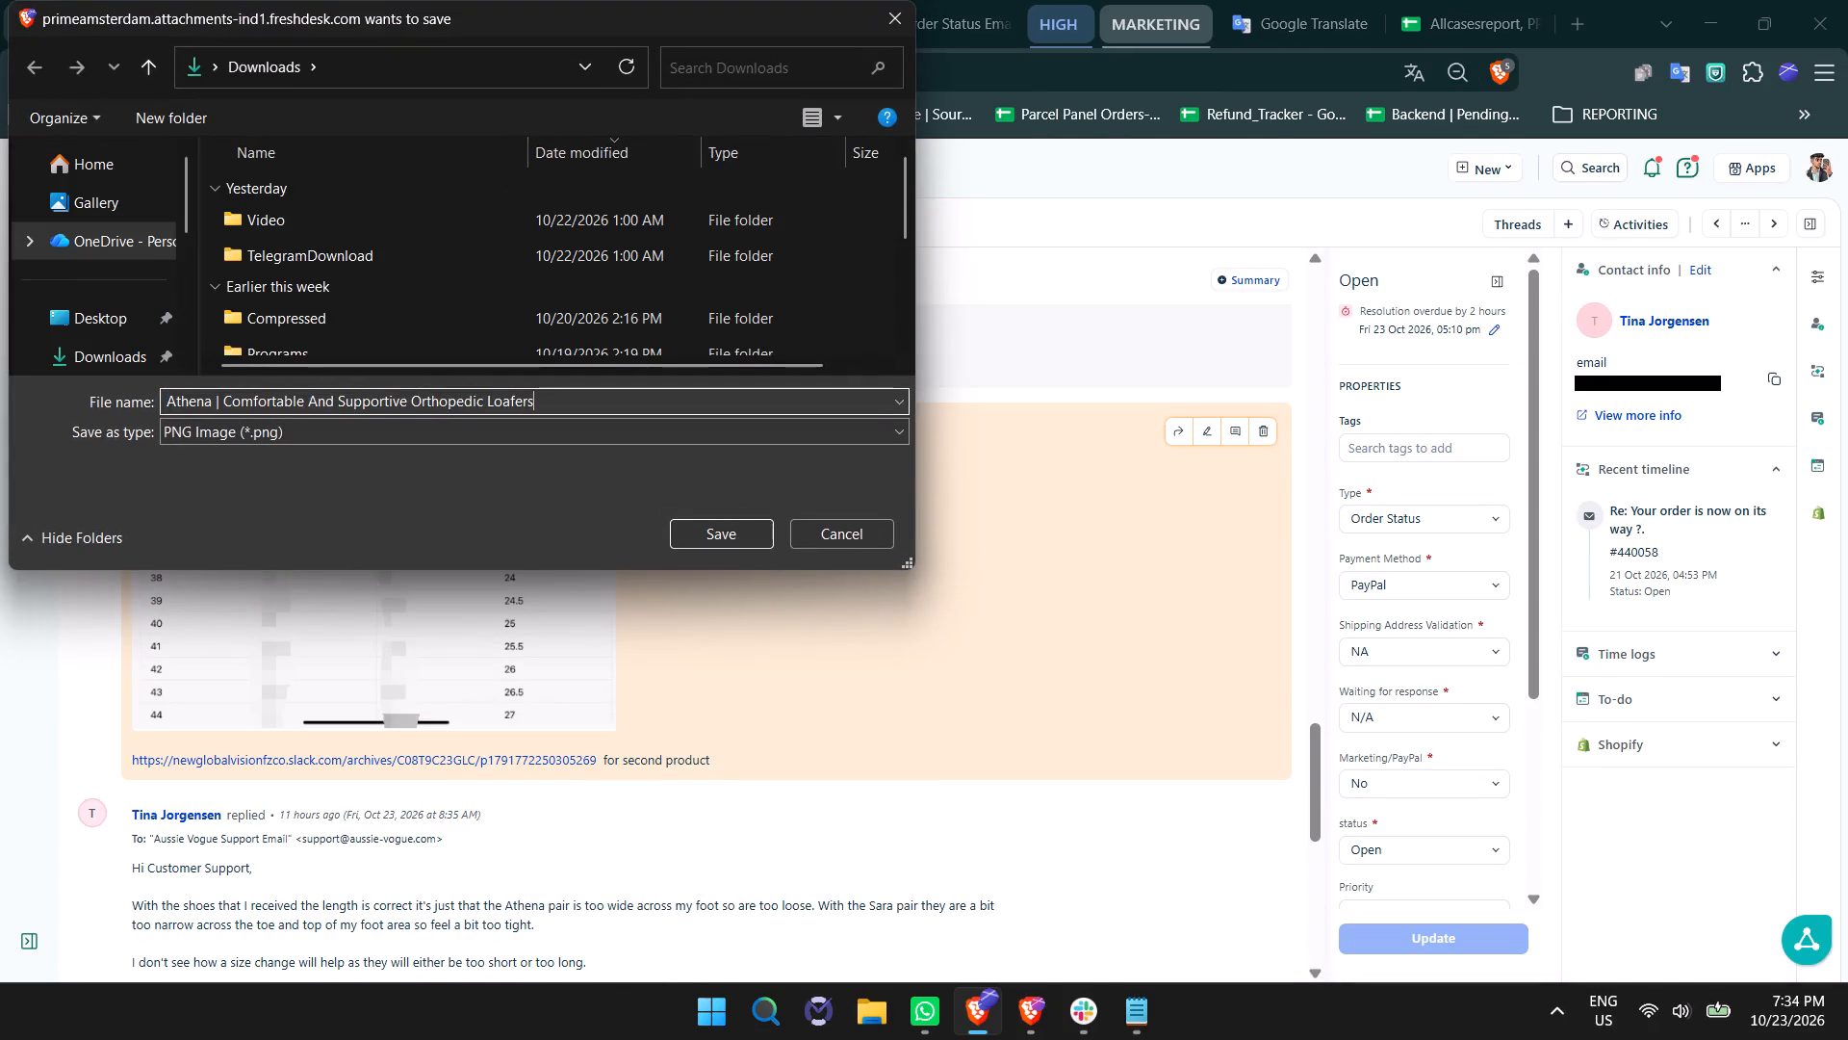
left_click(703, 547)
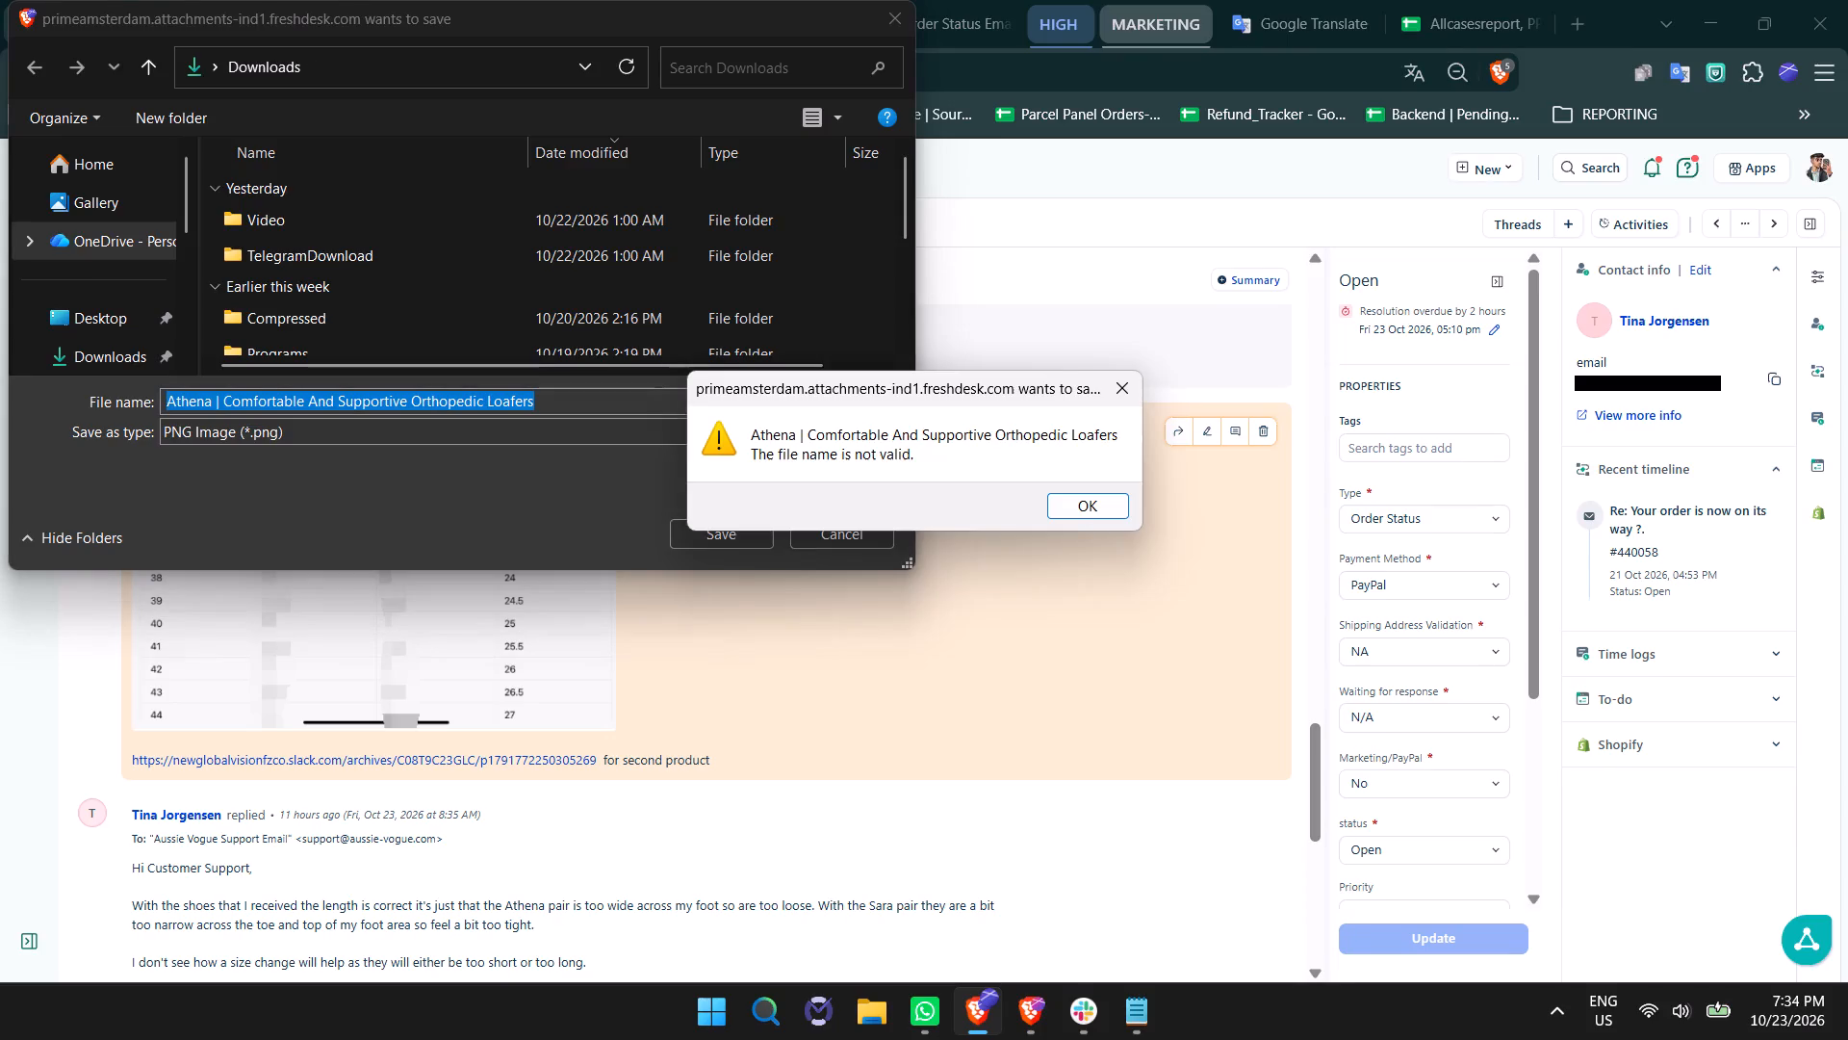
left_click(1097, 505)
Rename the image file "Athena Size Chart" and save it as a PNG in Downloads.
left_click(216, 401)
key("Right")
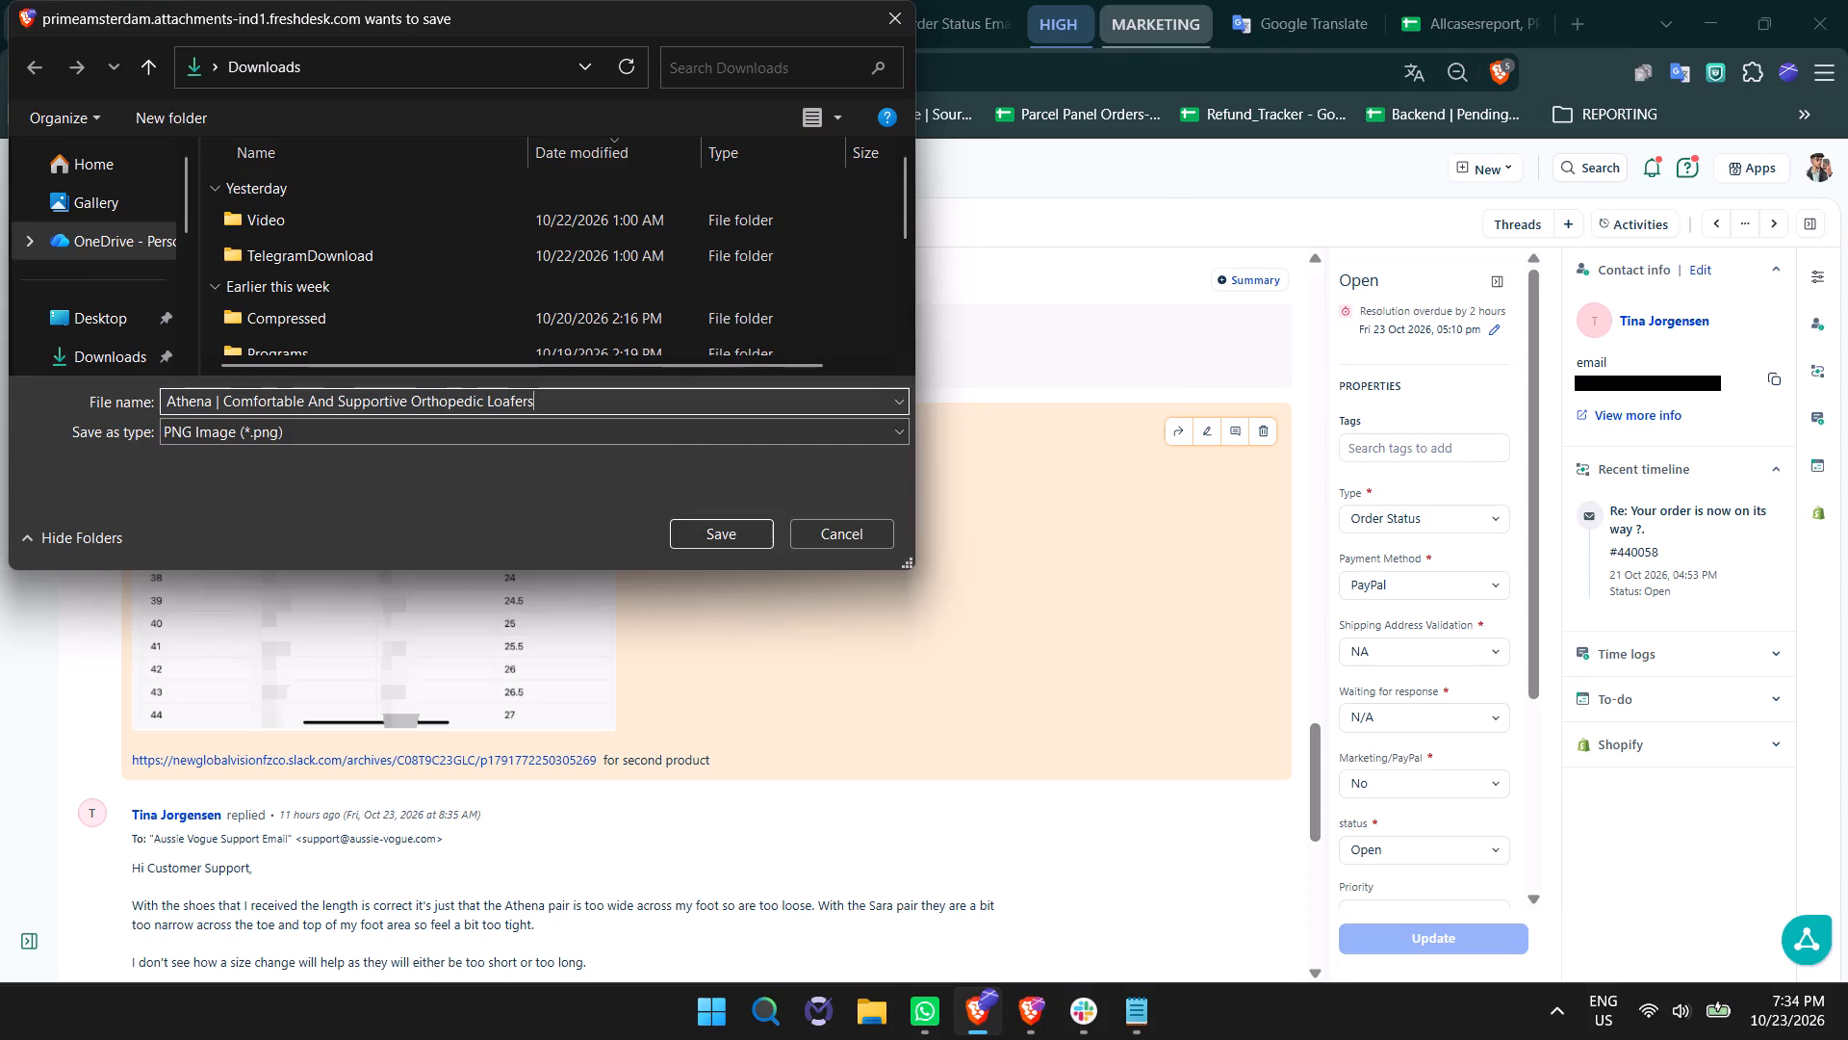
key("Left")
key("ctrl+Left")
key("ctrl+Left")
key("ctrl+Left")
key("ctrl+Left")
key("ctrl+Left")
key("BackSpace")
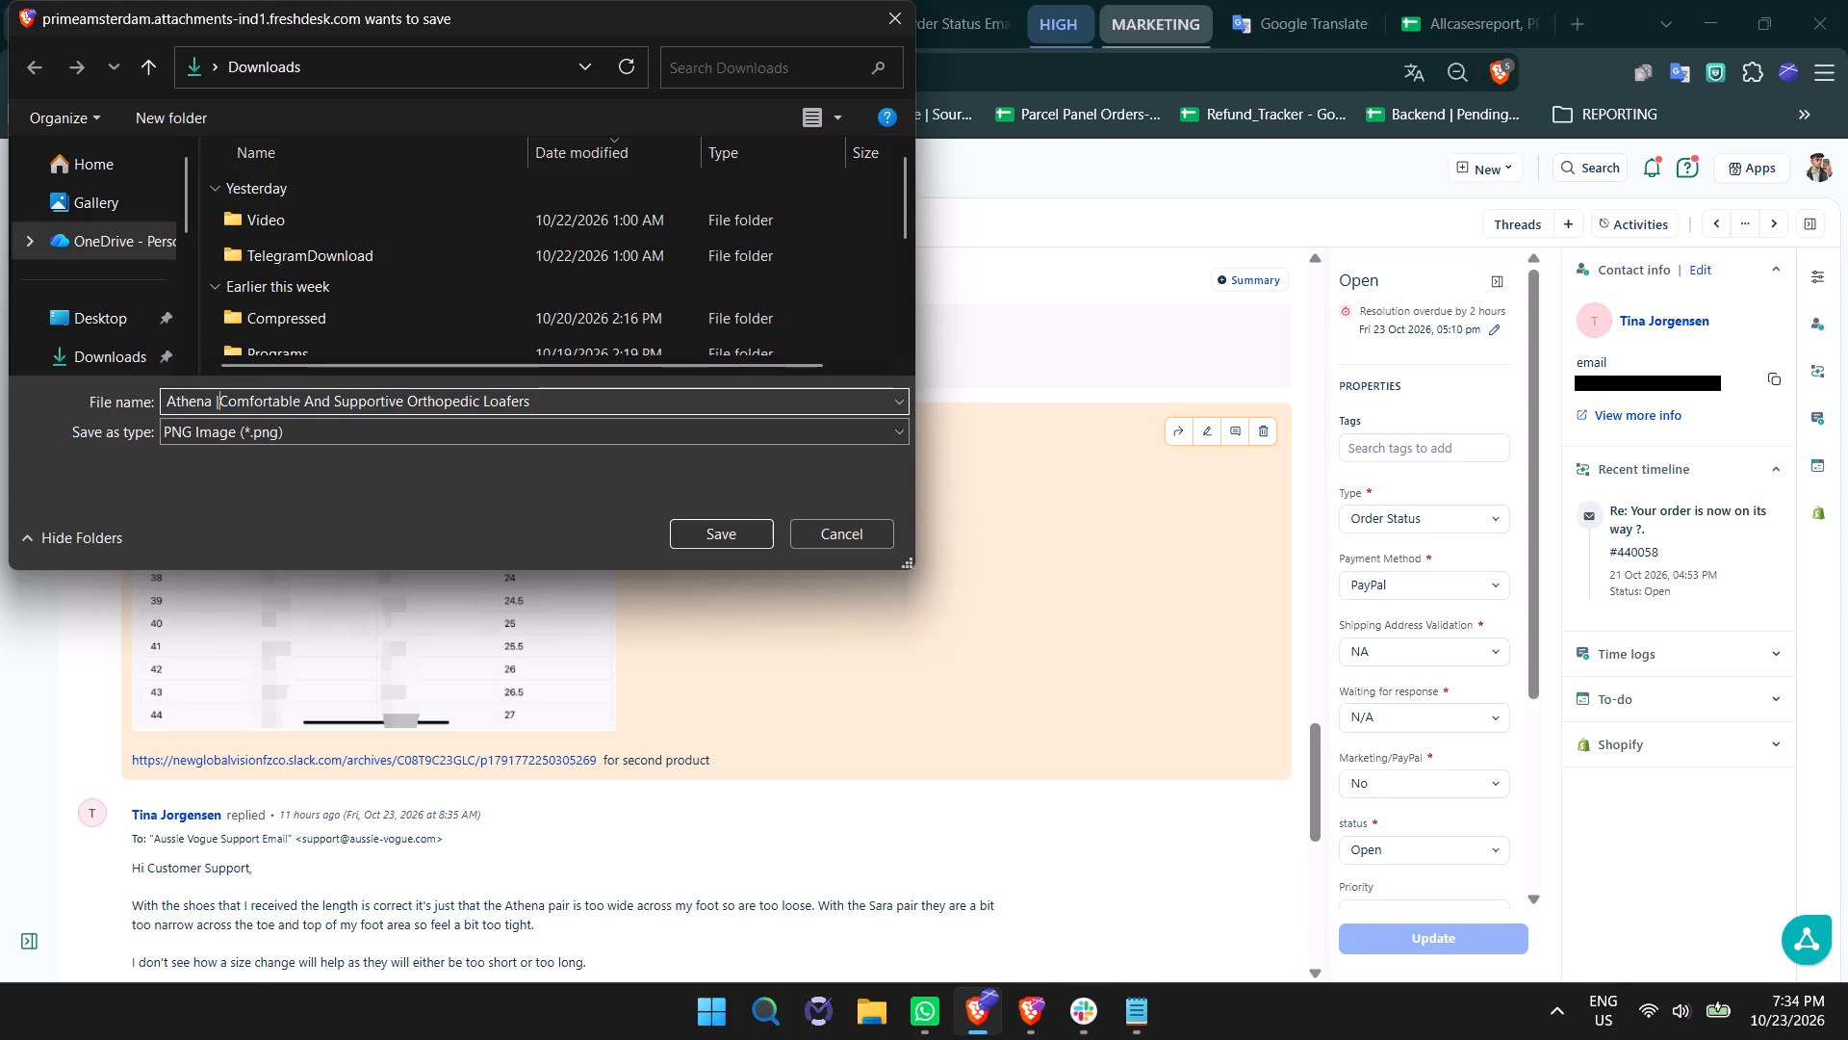
key("ctrl+shift+Right")
key("ctrl+shift+Right")
key("ctrl+shift+Right")
key("ctrl+shift+Right")
key("ctrl+shift+Right")
key("ctrl+shift+Right")
key("BackSpace")
key("BackSpace")
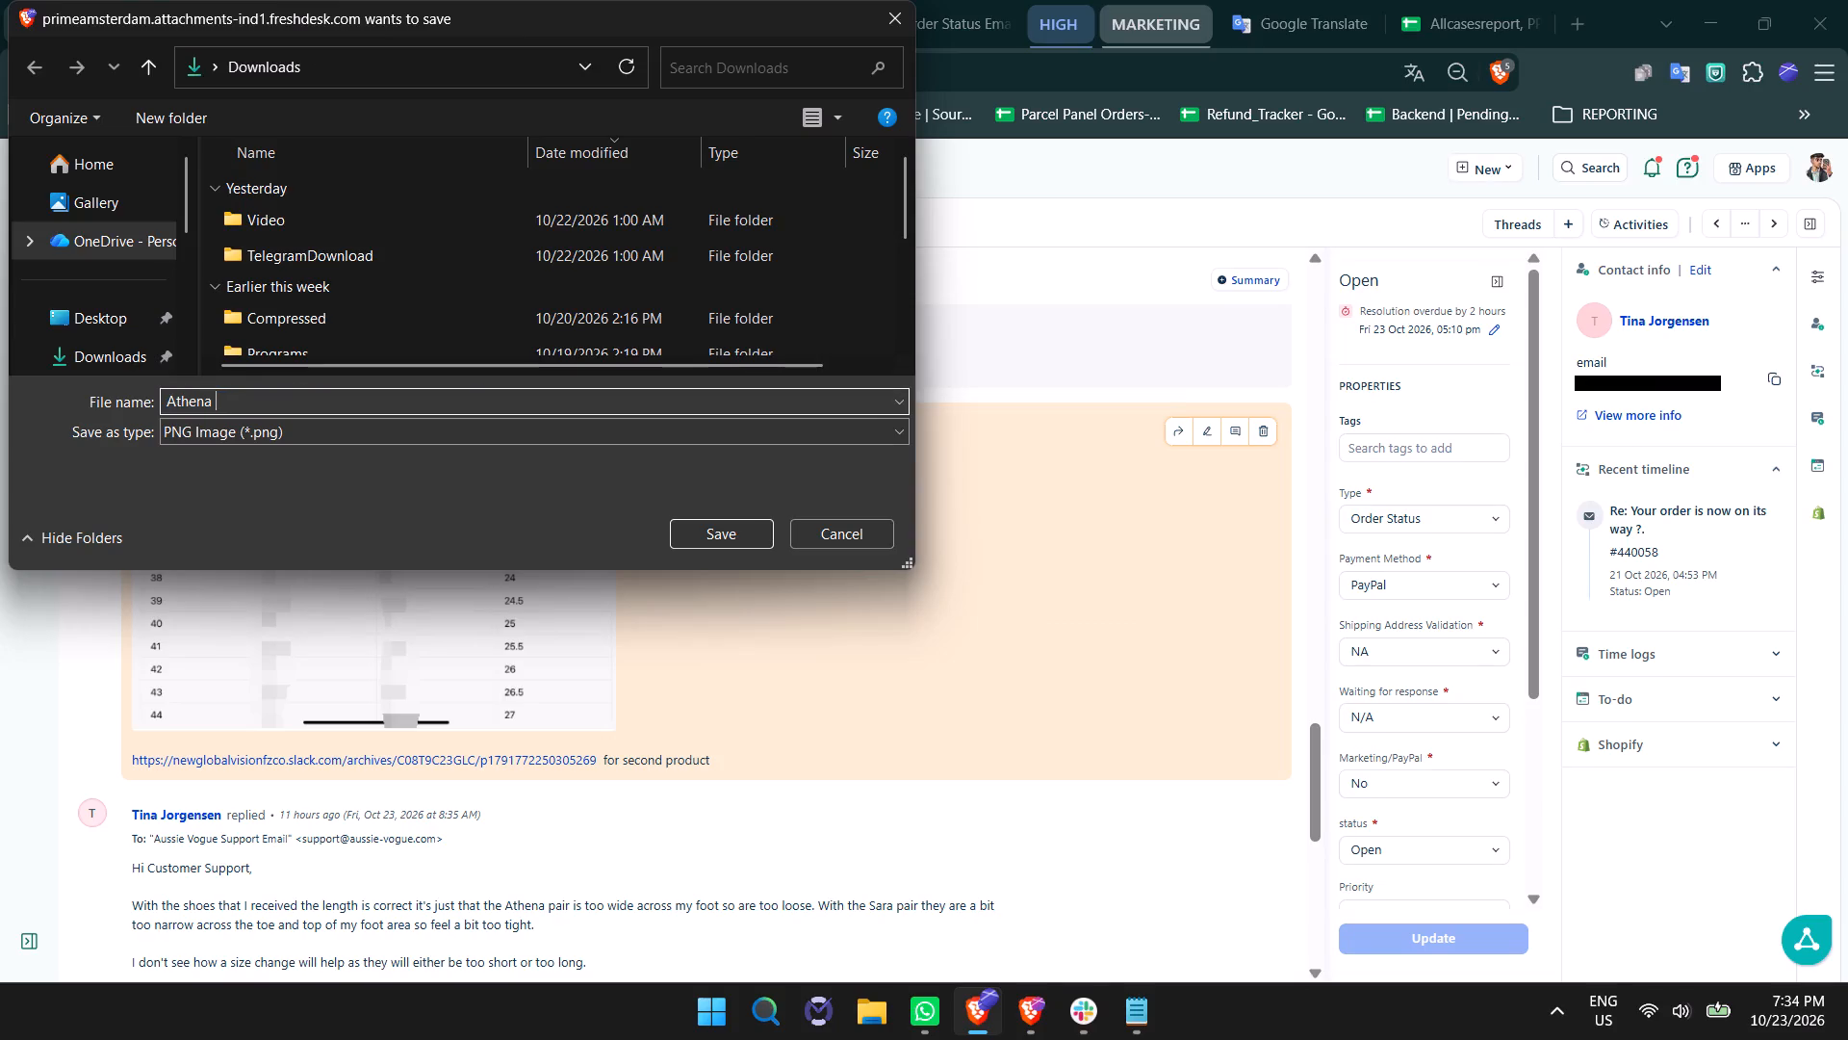
type("Size Chartr")
key("BackSpace")
key("BackSpace")
key("t")
key("Return")
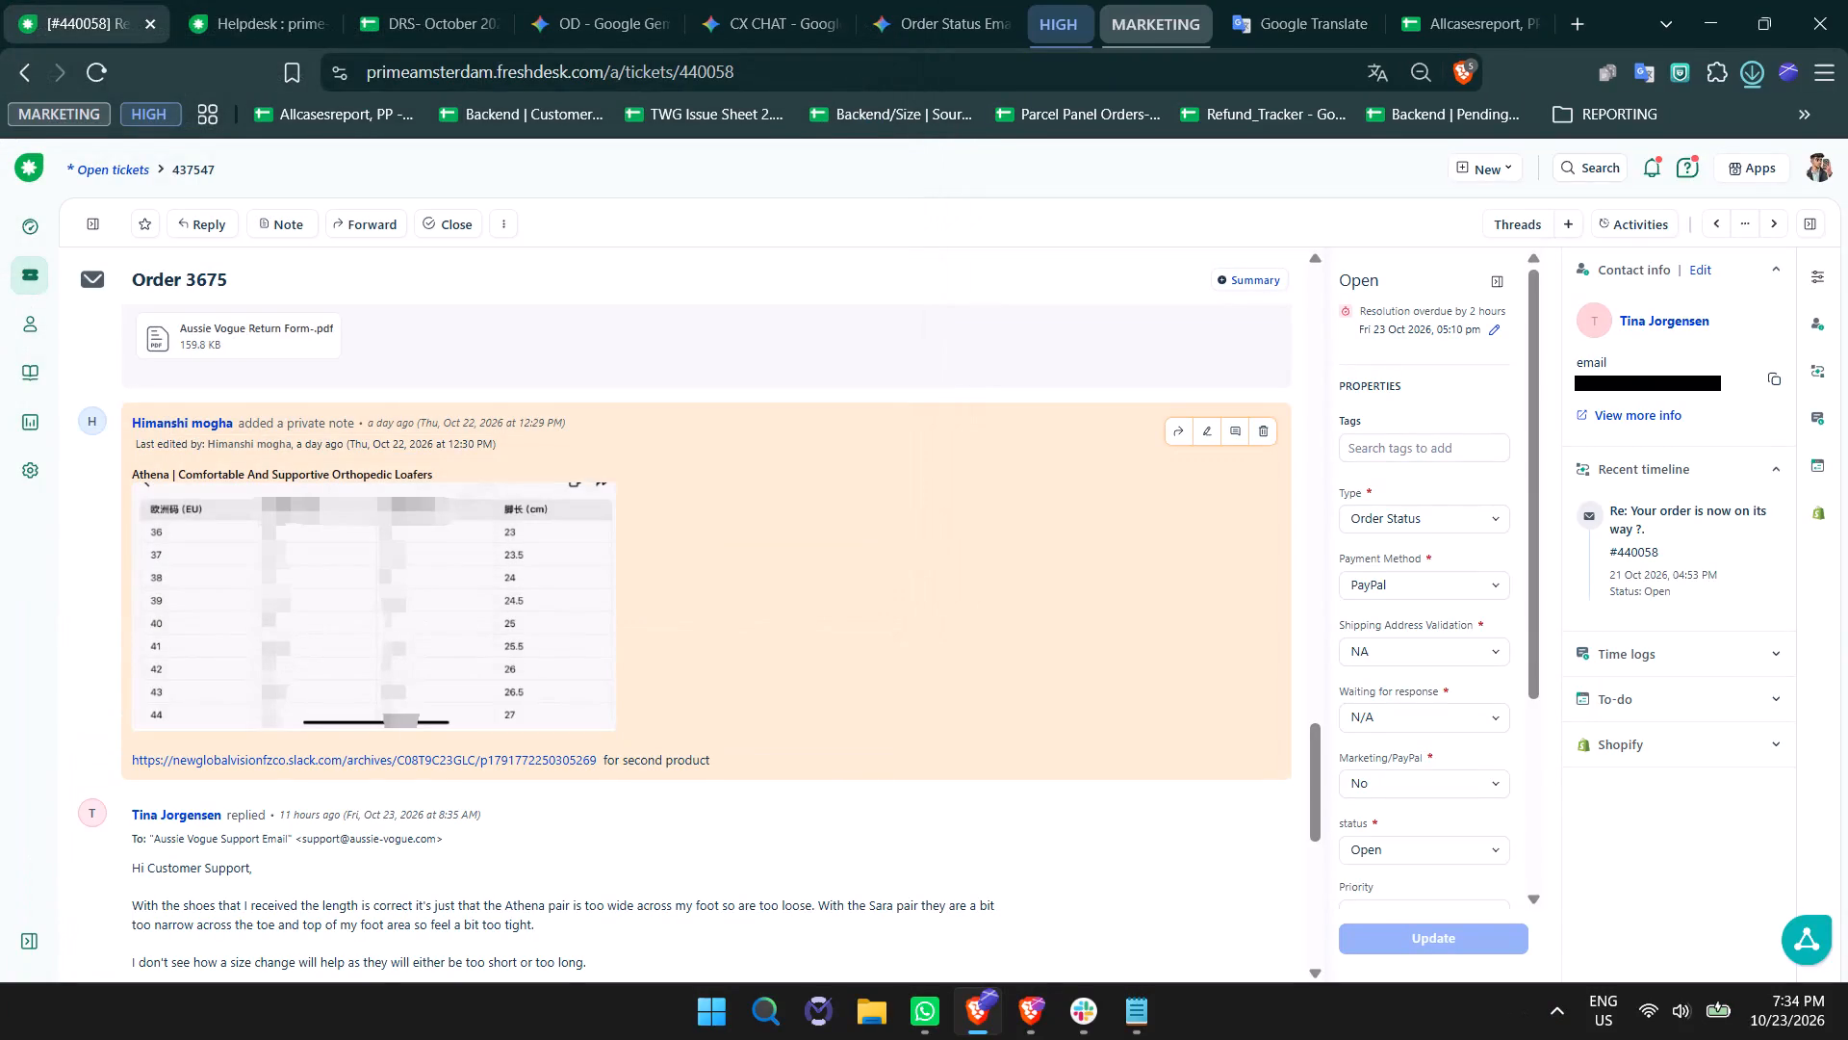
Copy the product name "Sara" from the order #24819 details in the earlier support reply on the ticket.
scroll(436, 445, "up", 3)
scroll(430, 588, "up", 3)
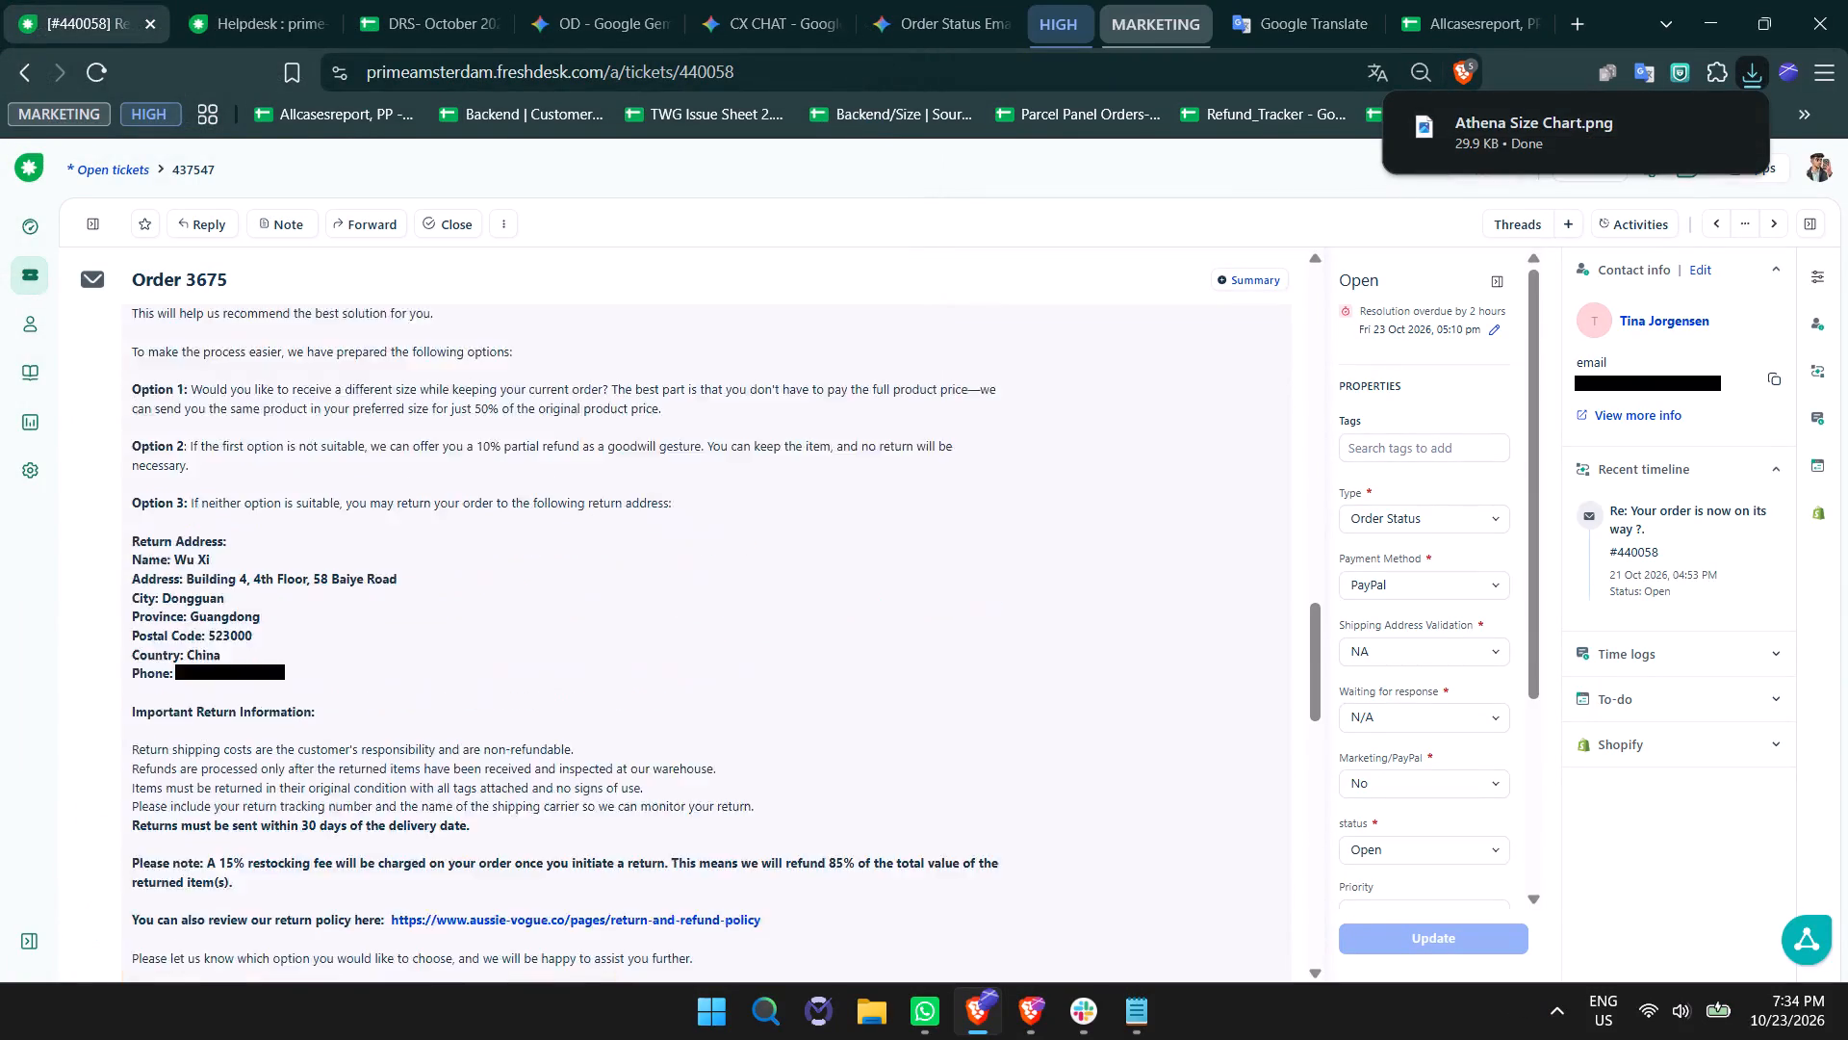
scroll(383, 613, "up", 1)
scroll(383, 613, "down", 2)
scroll(383, 613, "up", 2)
scroll(383, 614, "down", 4)
scroll(383, 614, "up", 5)
scroll(401, 656, "down", 1)
scroll(403, 658, "up", 2)
scroll(404, 665, "down", 1)
scroll(404, 665, "up", 1)
scroll(404, 665, "down", 1)
scroll(404, 665, "up", 2)
scroll(405, 666, "down", 3)
scroll(405, 666, "up", 1)
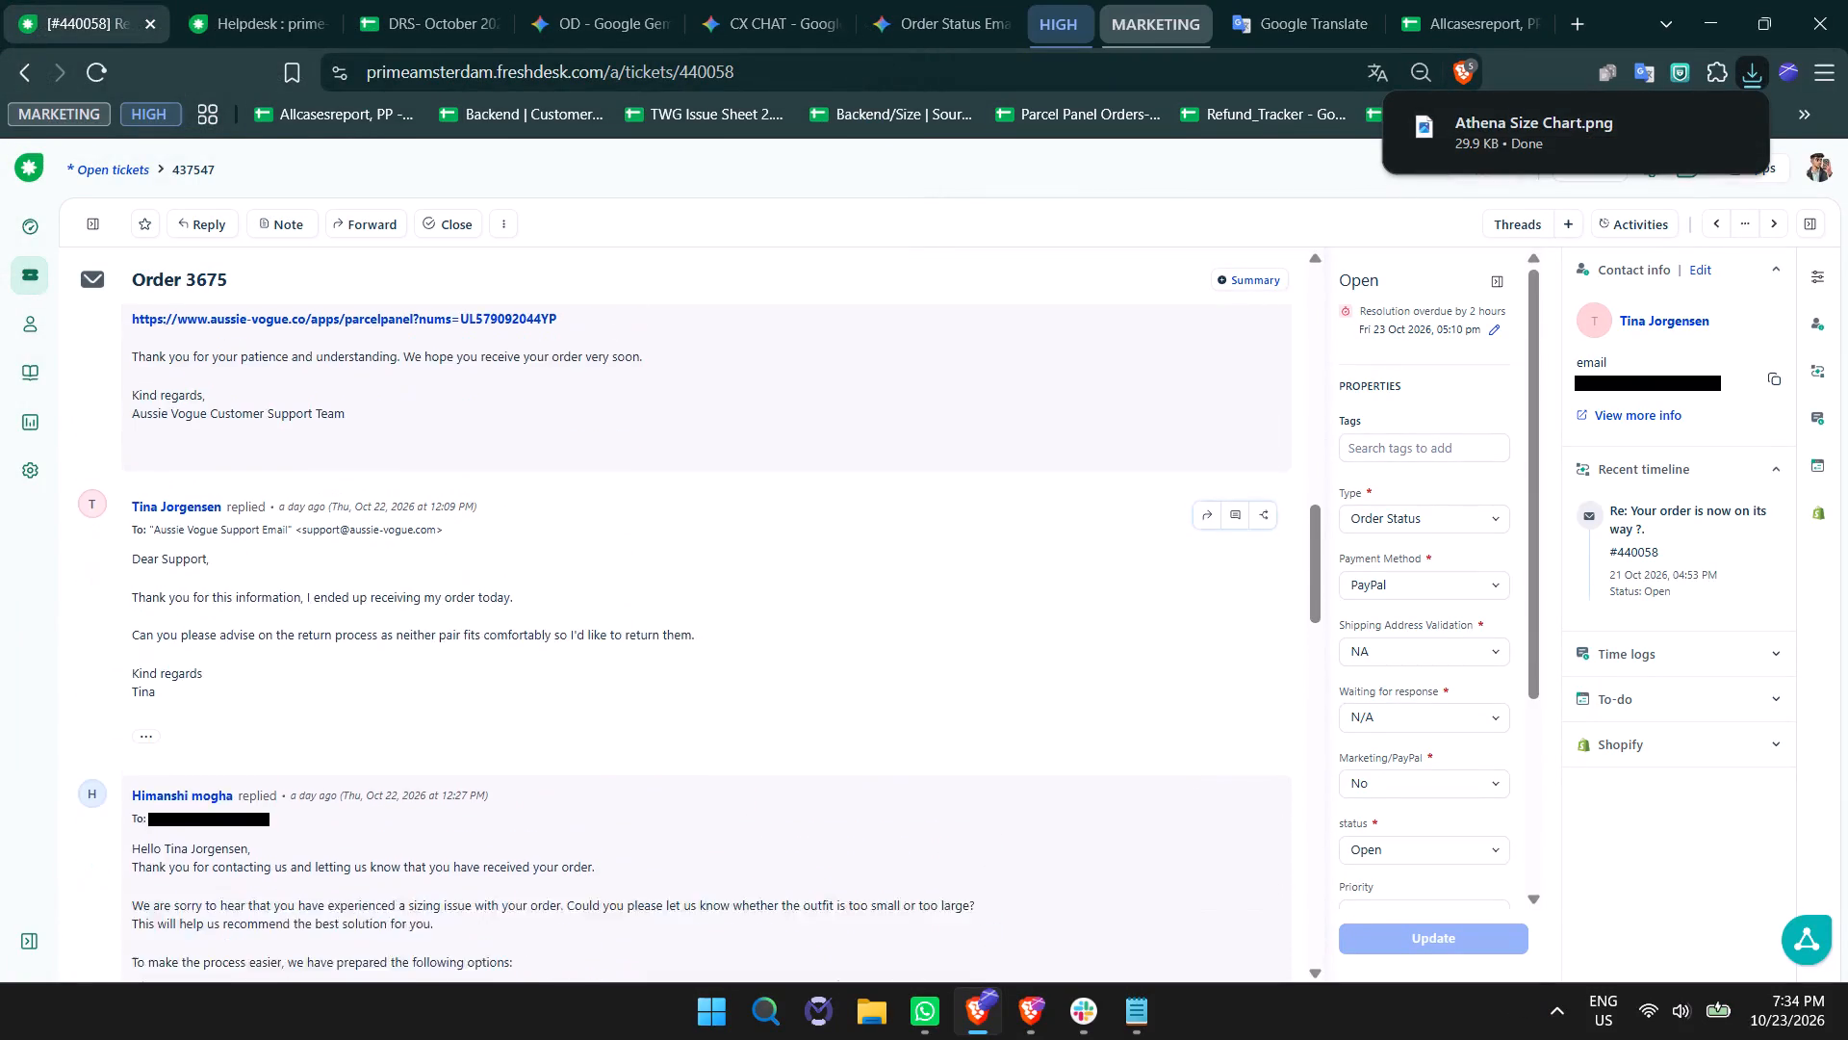
scroll(405, 666, "up", 4)
double_click(244, 768)
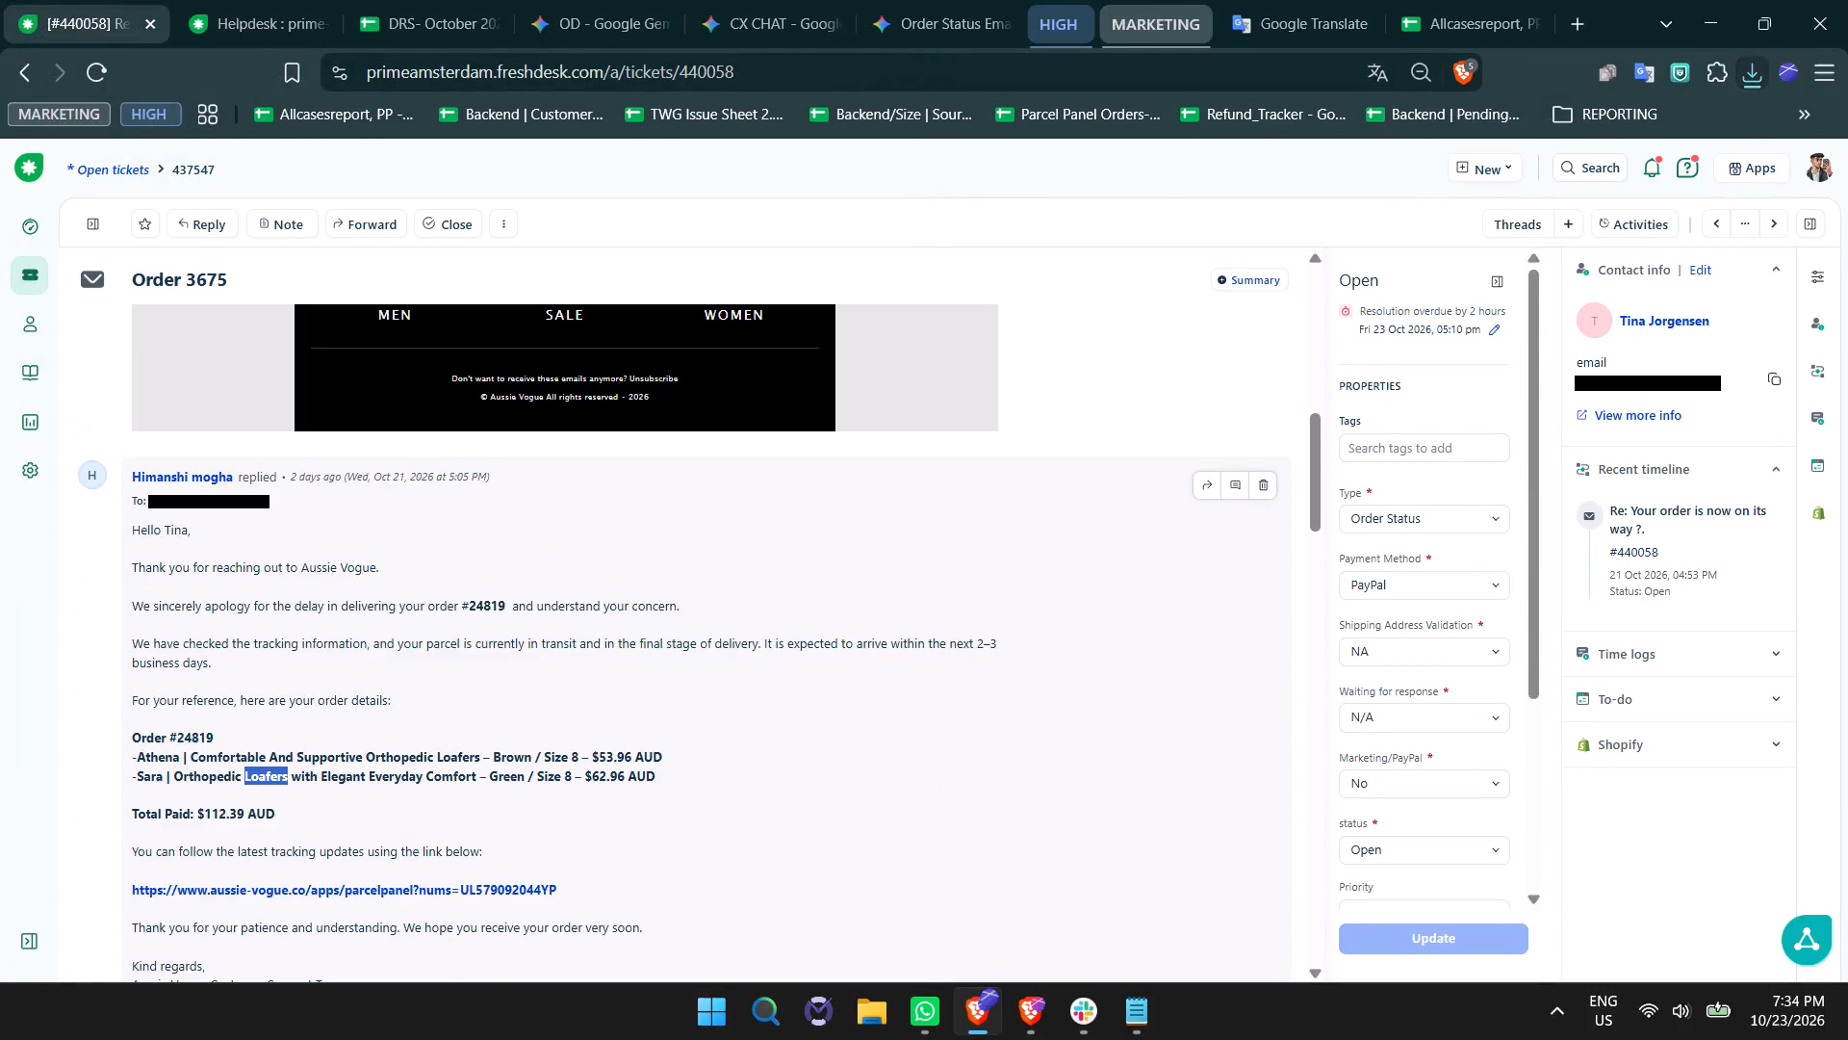
double_click(140, 776)
key("ctrl+c")
key("ctrl+c")
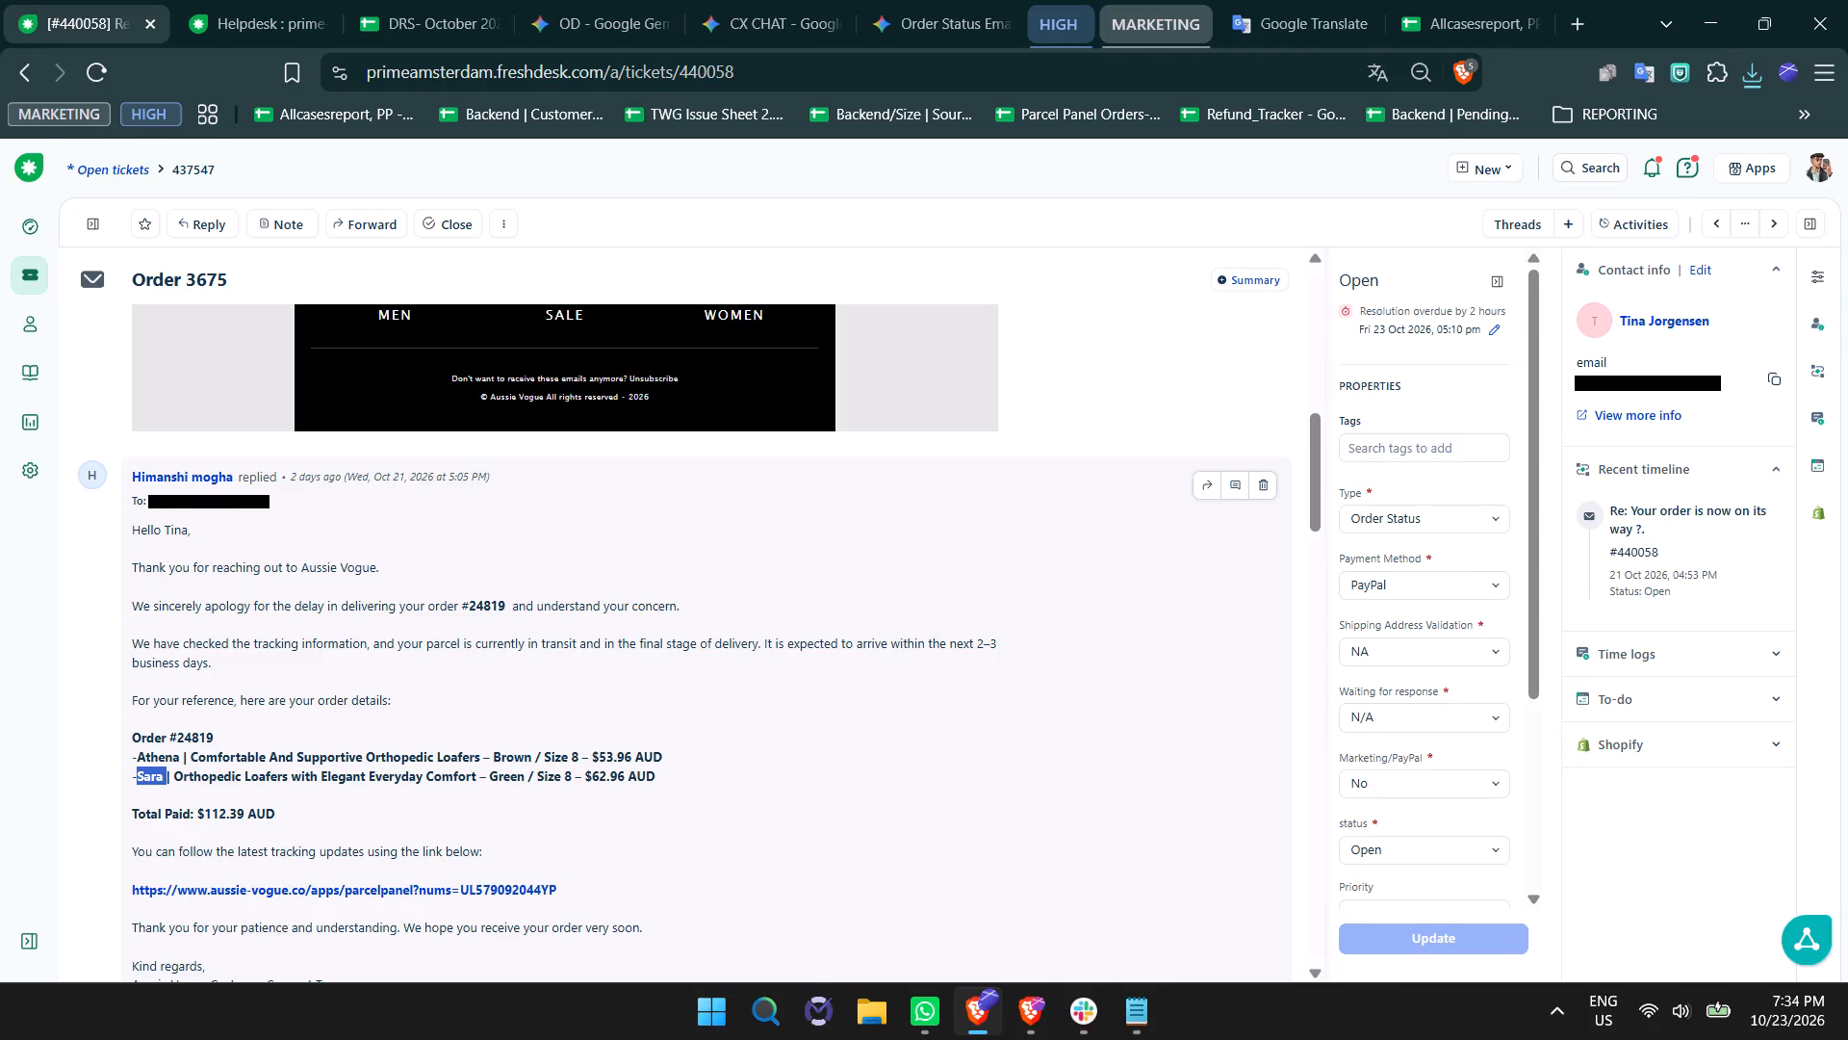
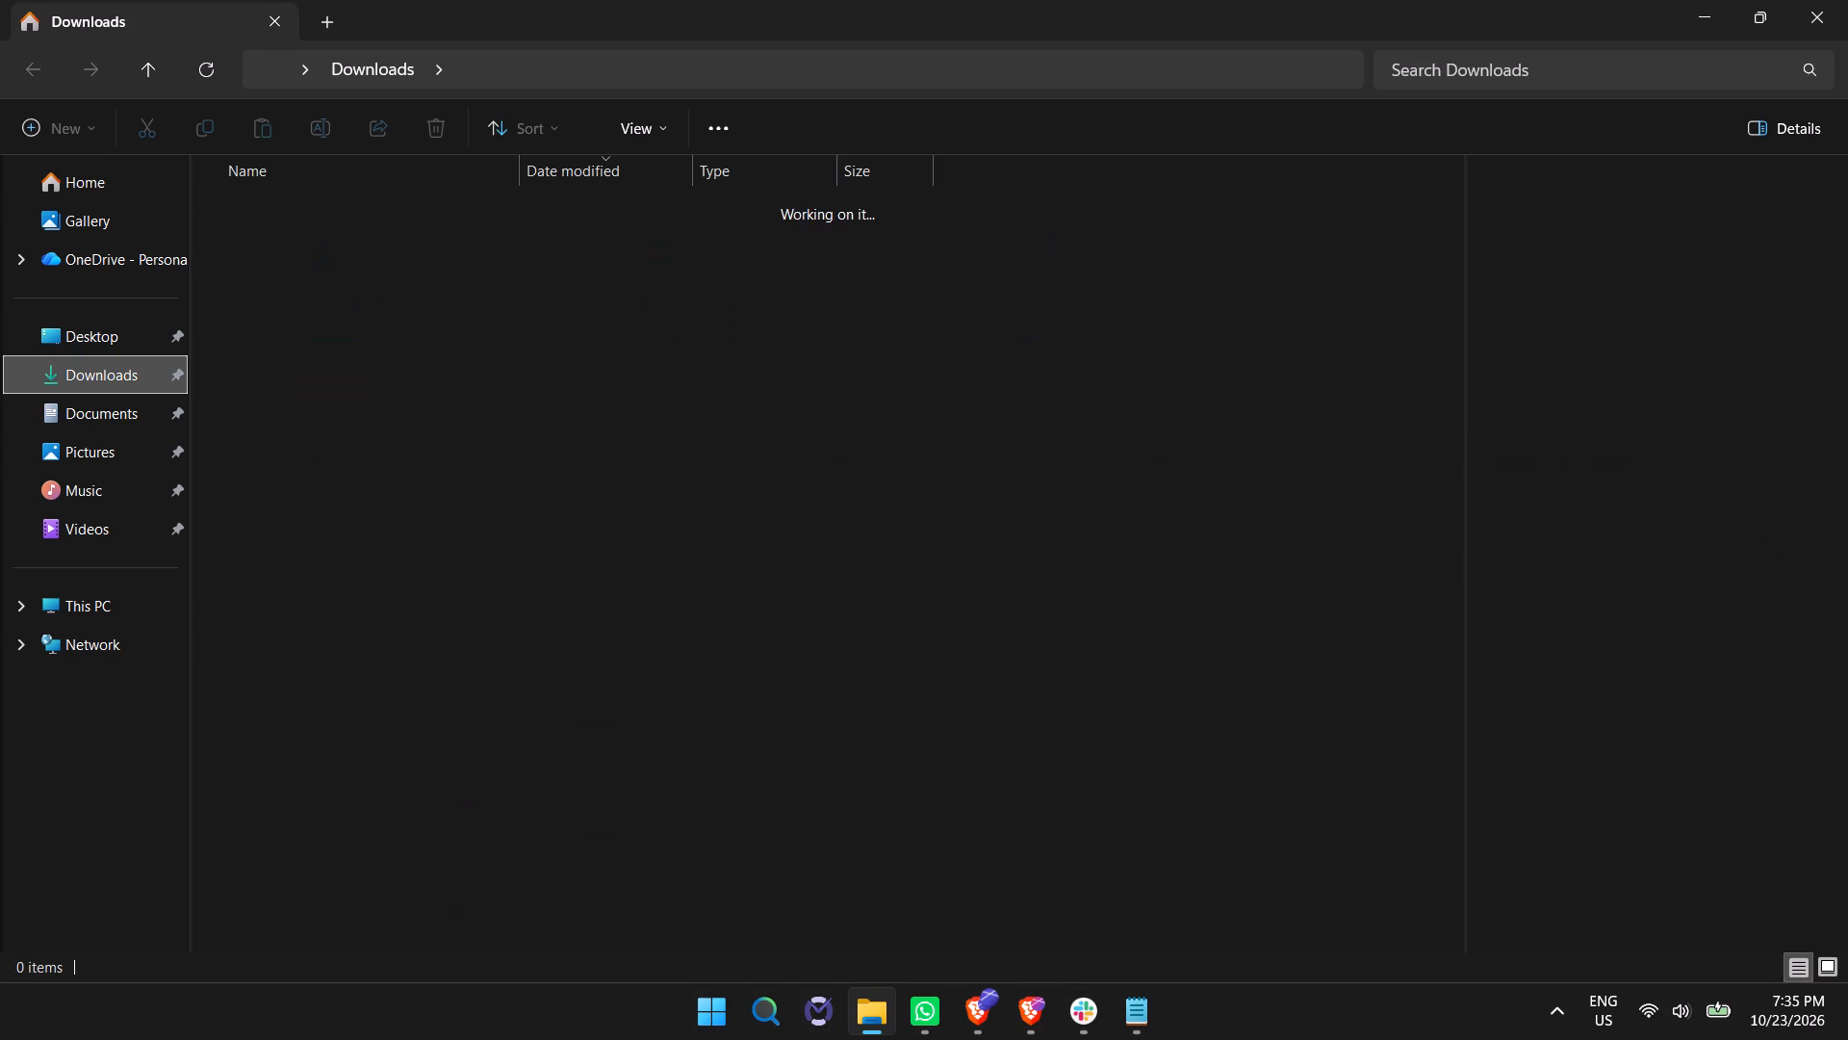
Rename image.png in Downloads using the copied product name, beginning the new file name with "Sara Siz".
left_click(410, 247)
key("F2")
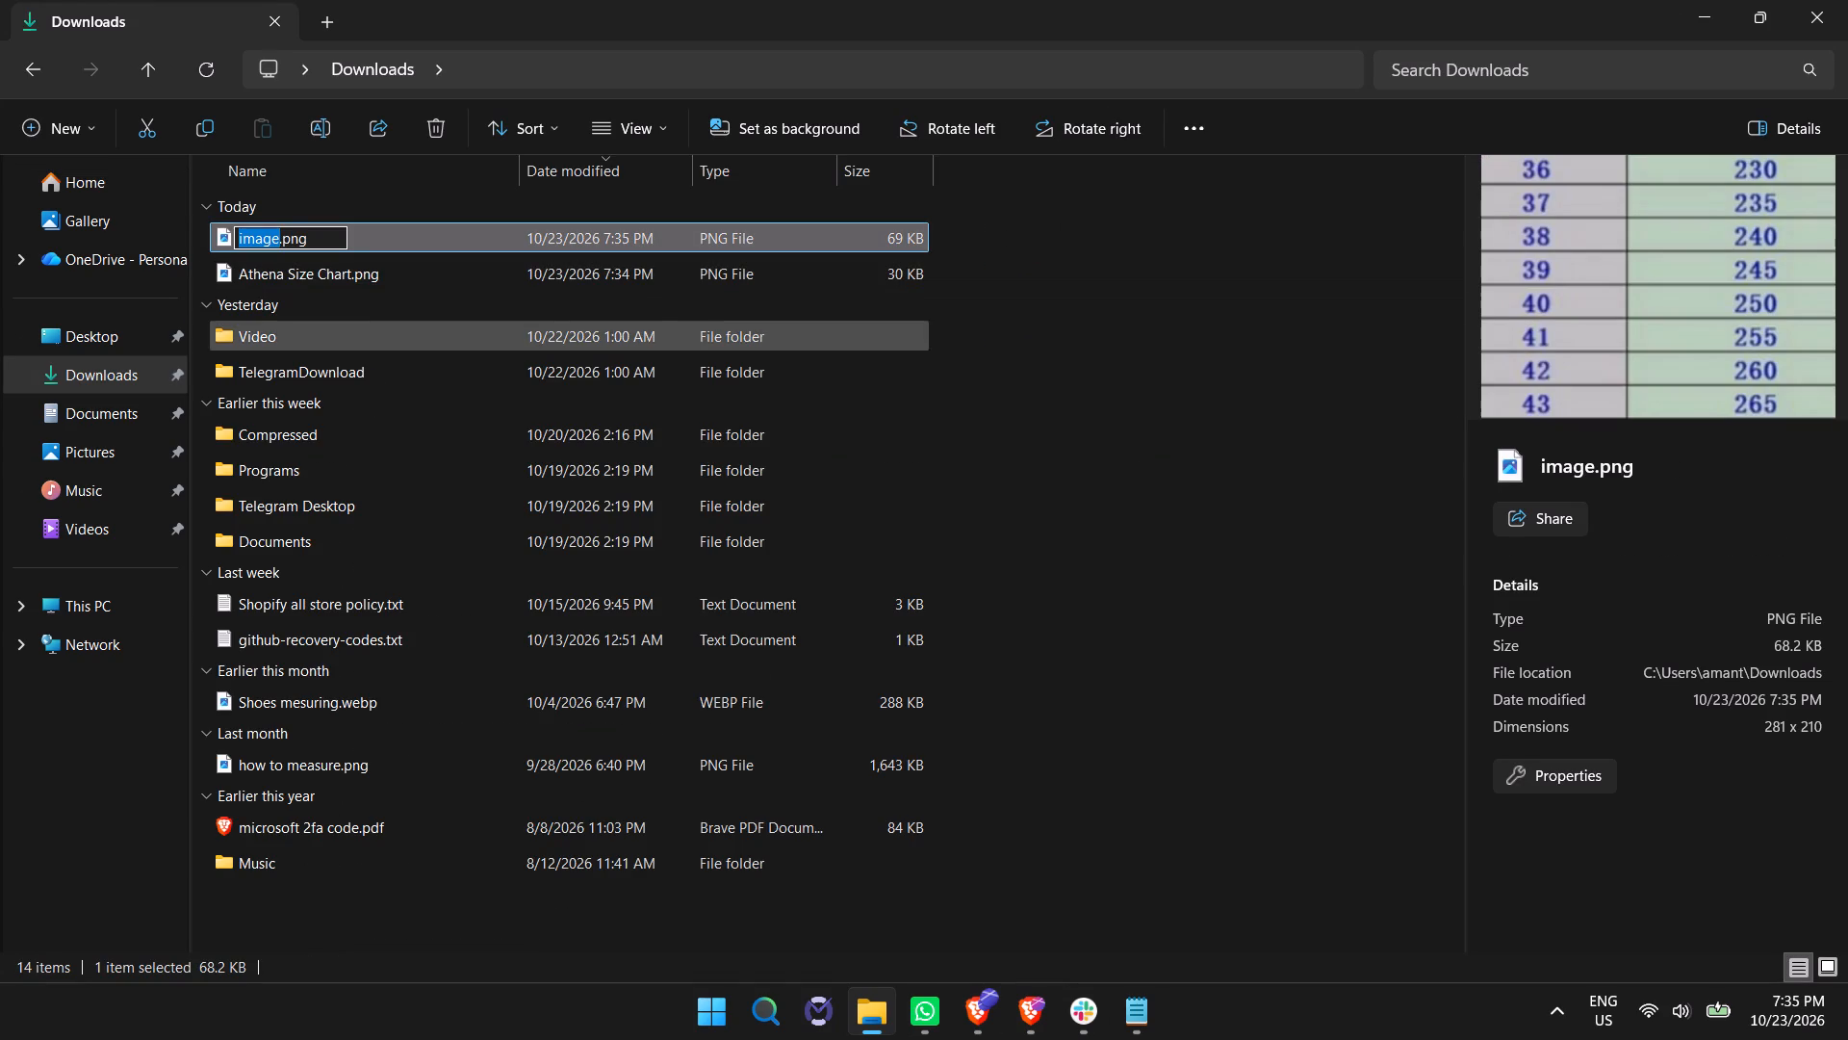
key("ctrl+v")
type("Siz")
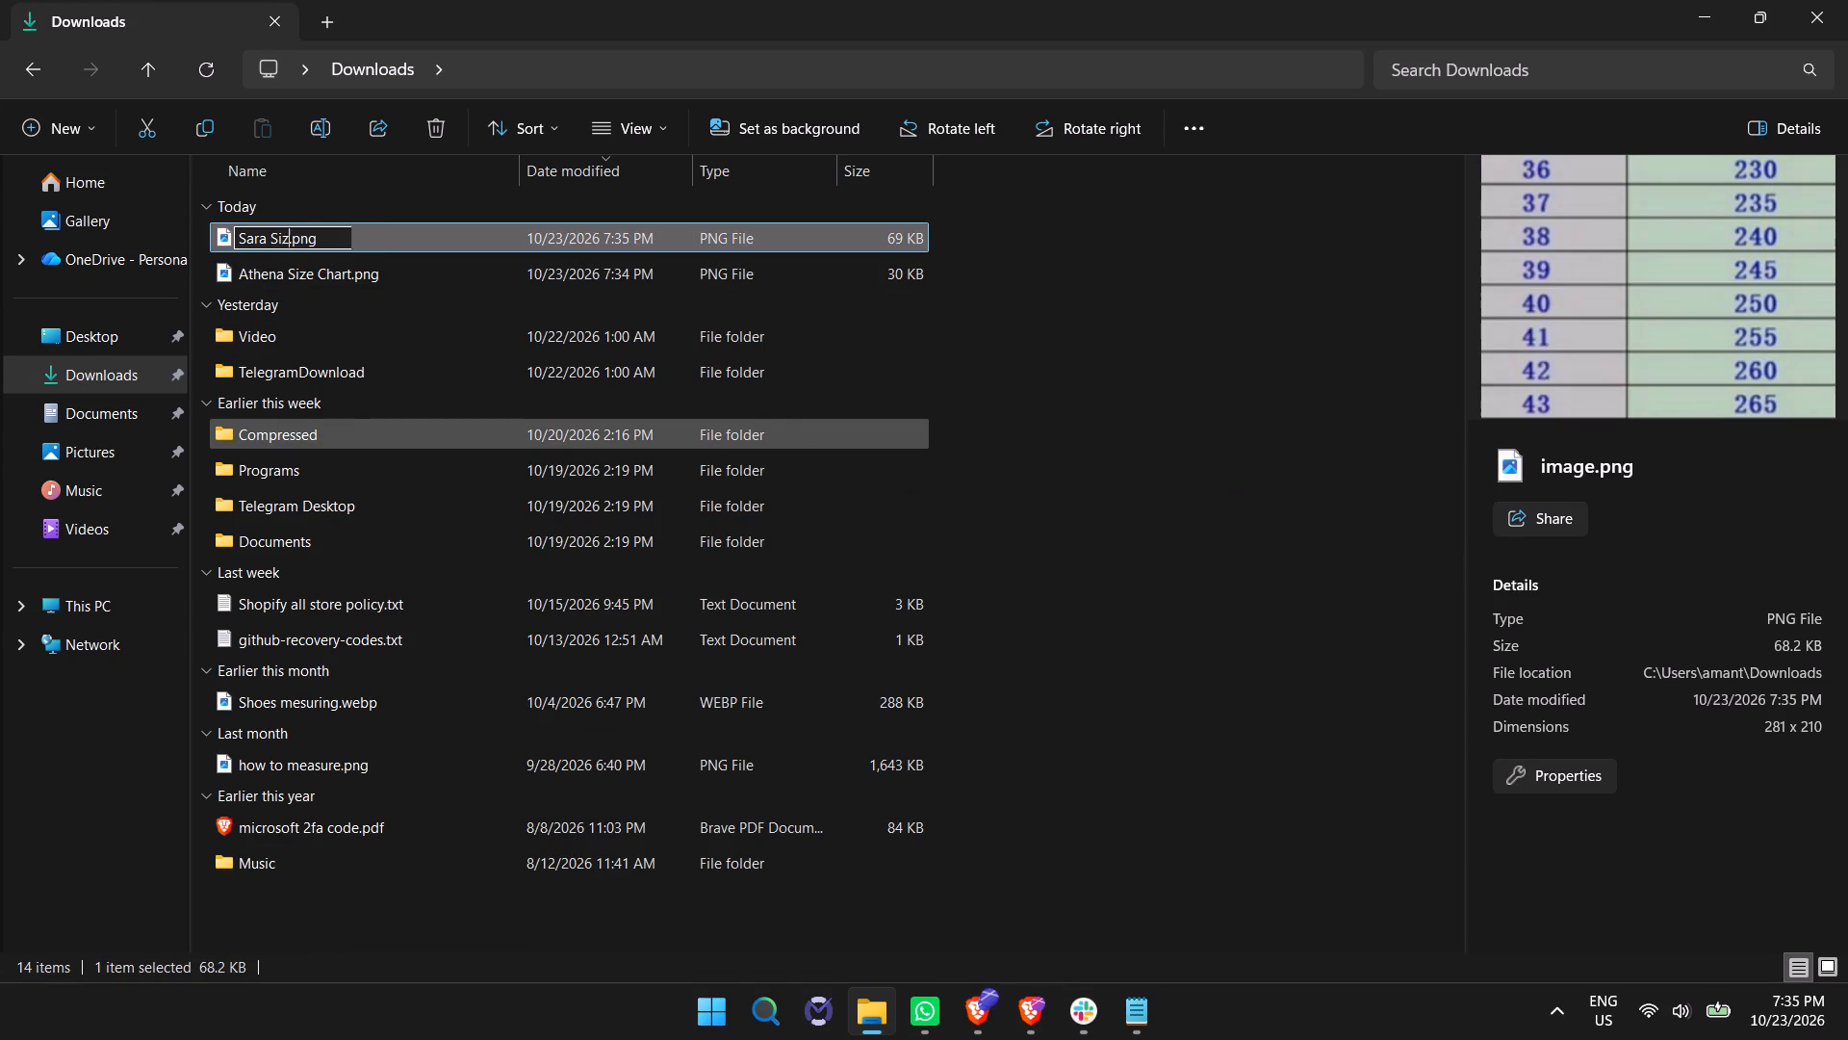
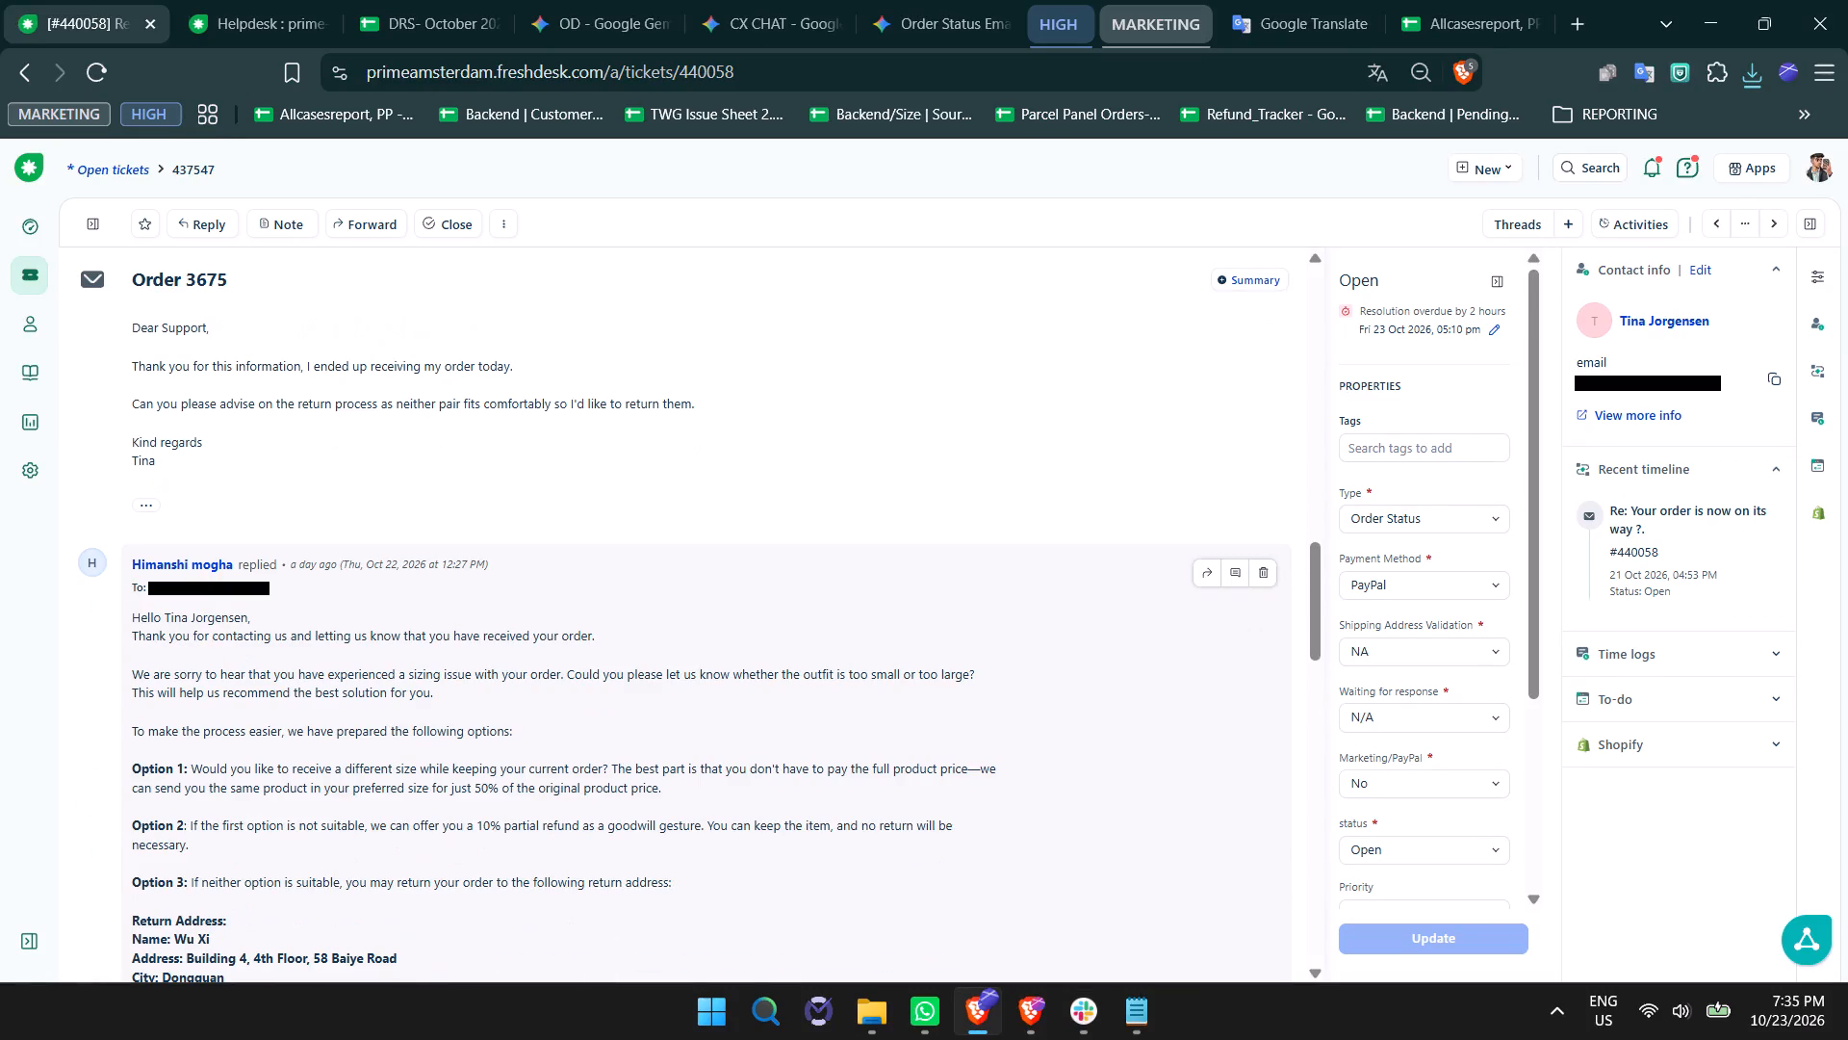
left_click_drag(1315, 619, 1270, 1010)
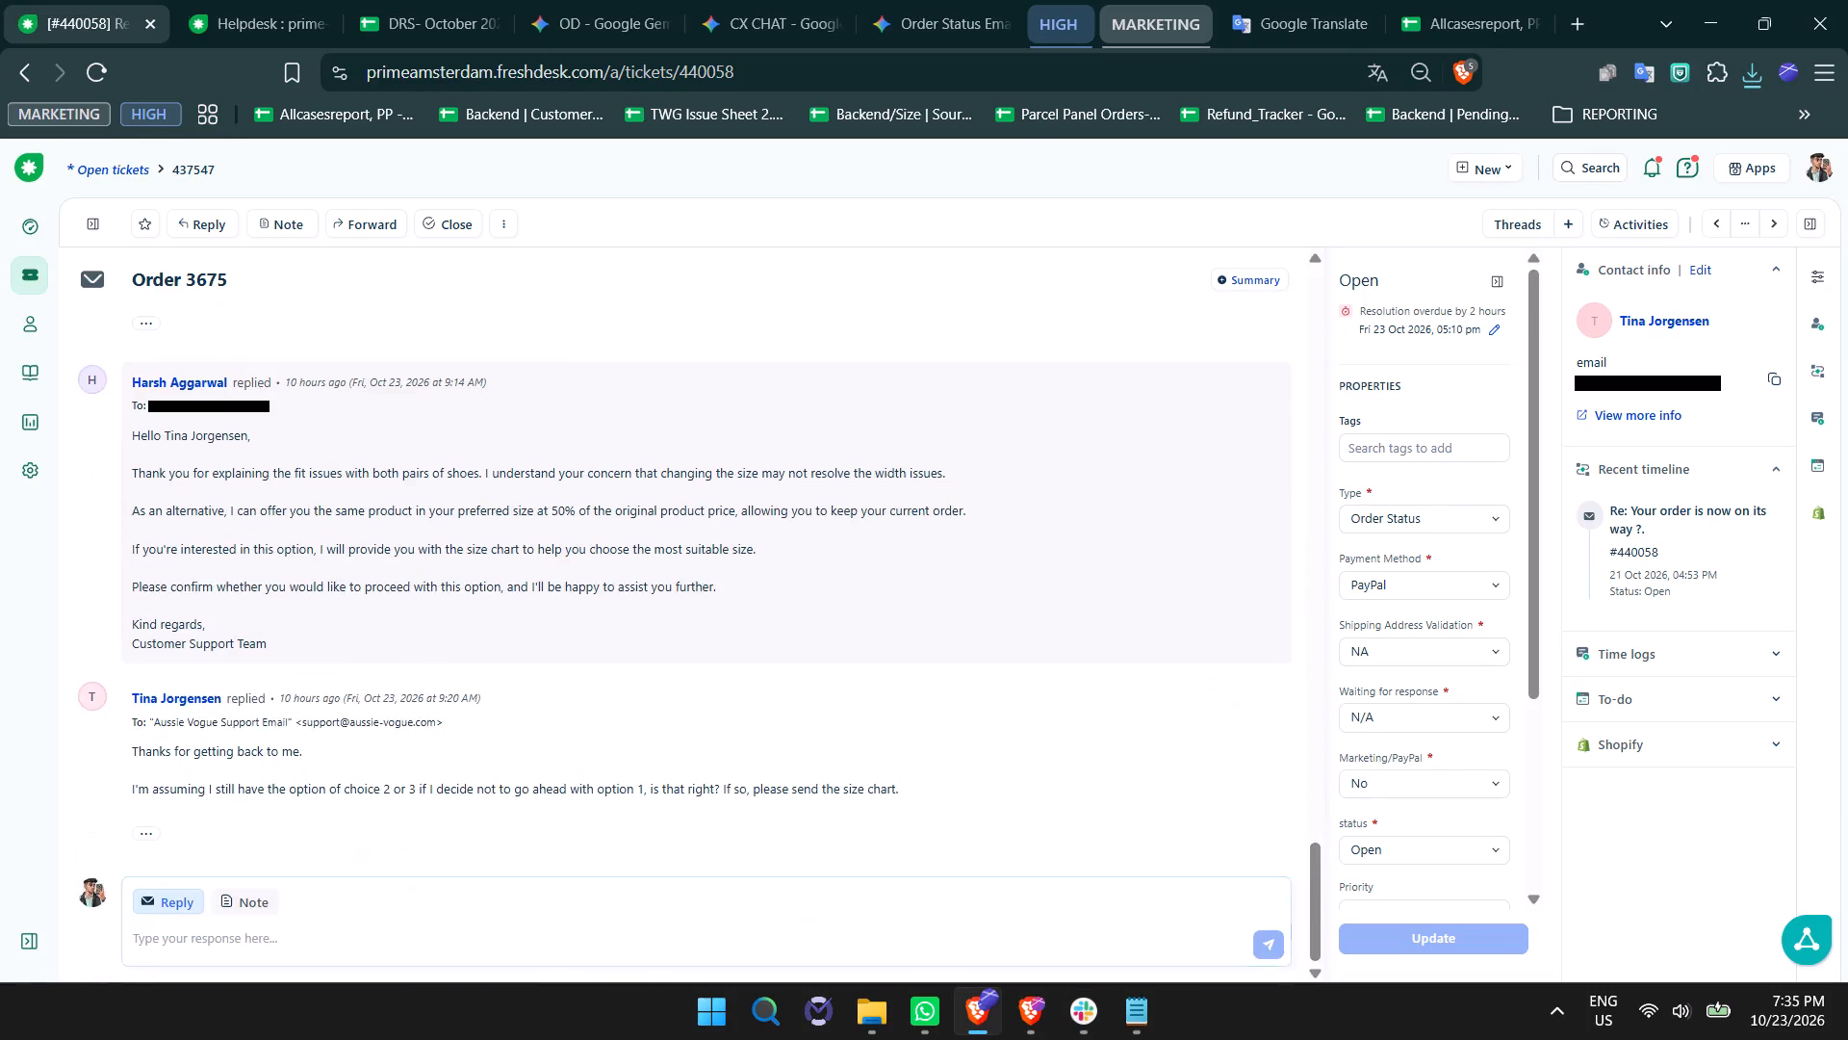
scroll(719, 734, "up", 1)
scroll(717, 730, "down", 3)
left_click_drag(111, 694, 119, 700)
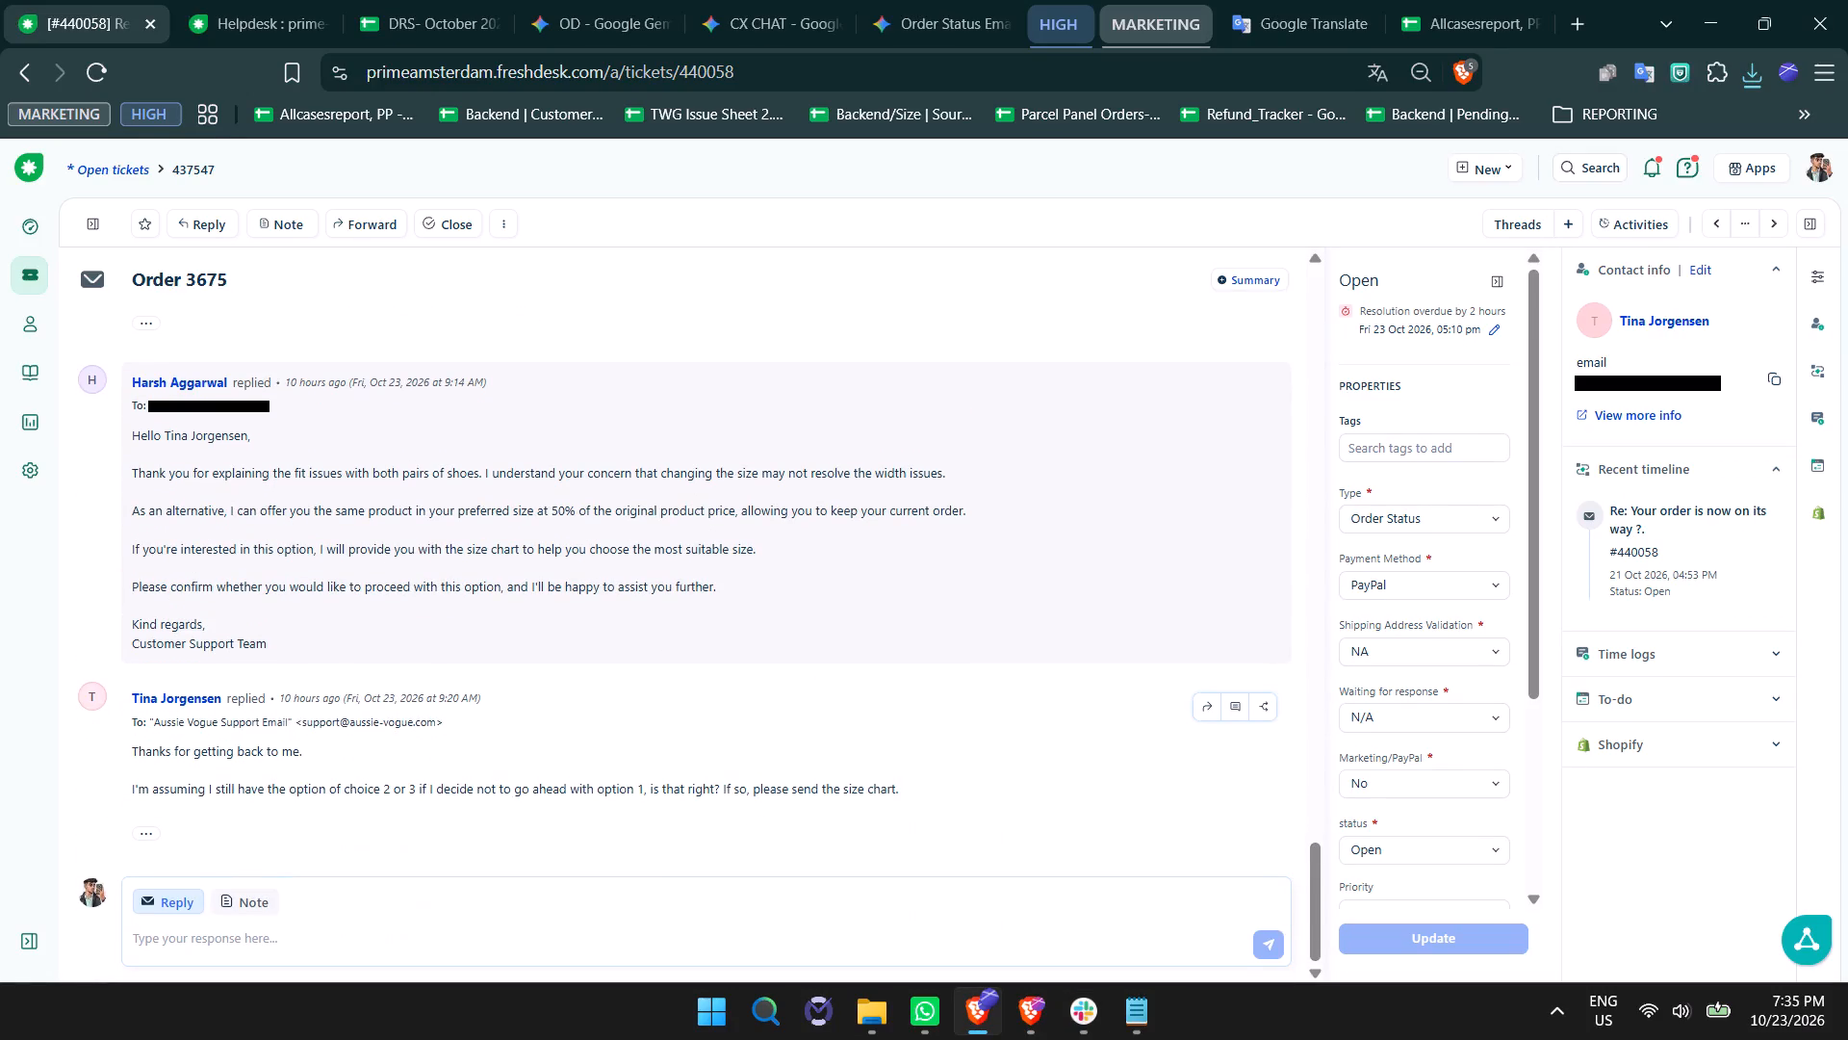
left_click_drag(119, 700, 971, 796)
key("ctrl+c")
key("ctrl+c")
left_click(247, 0)
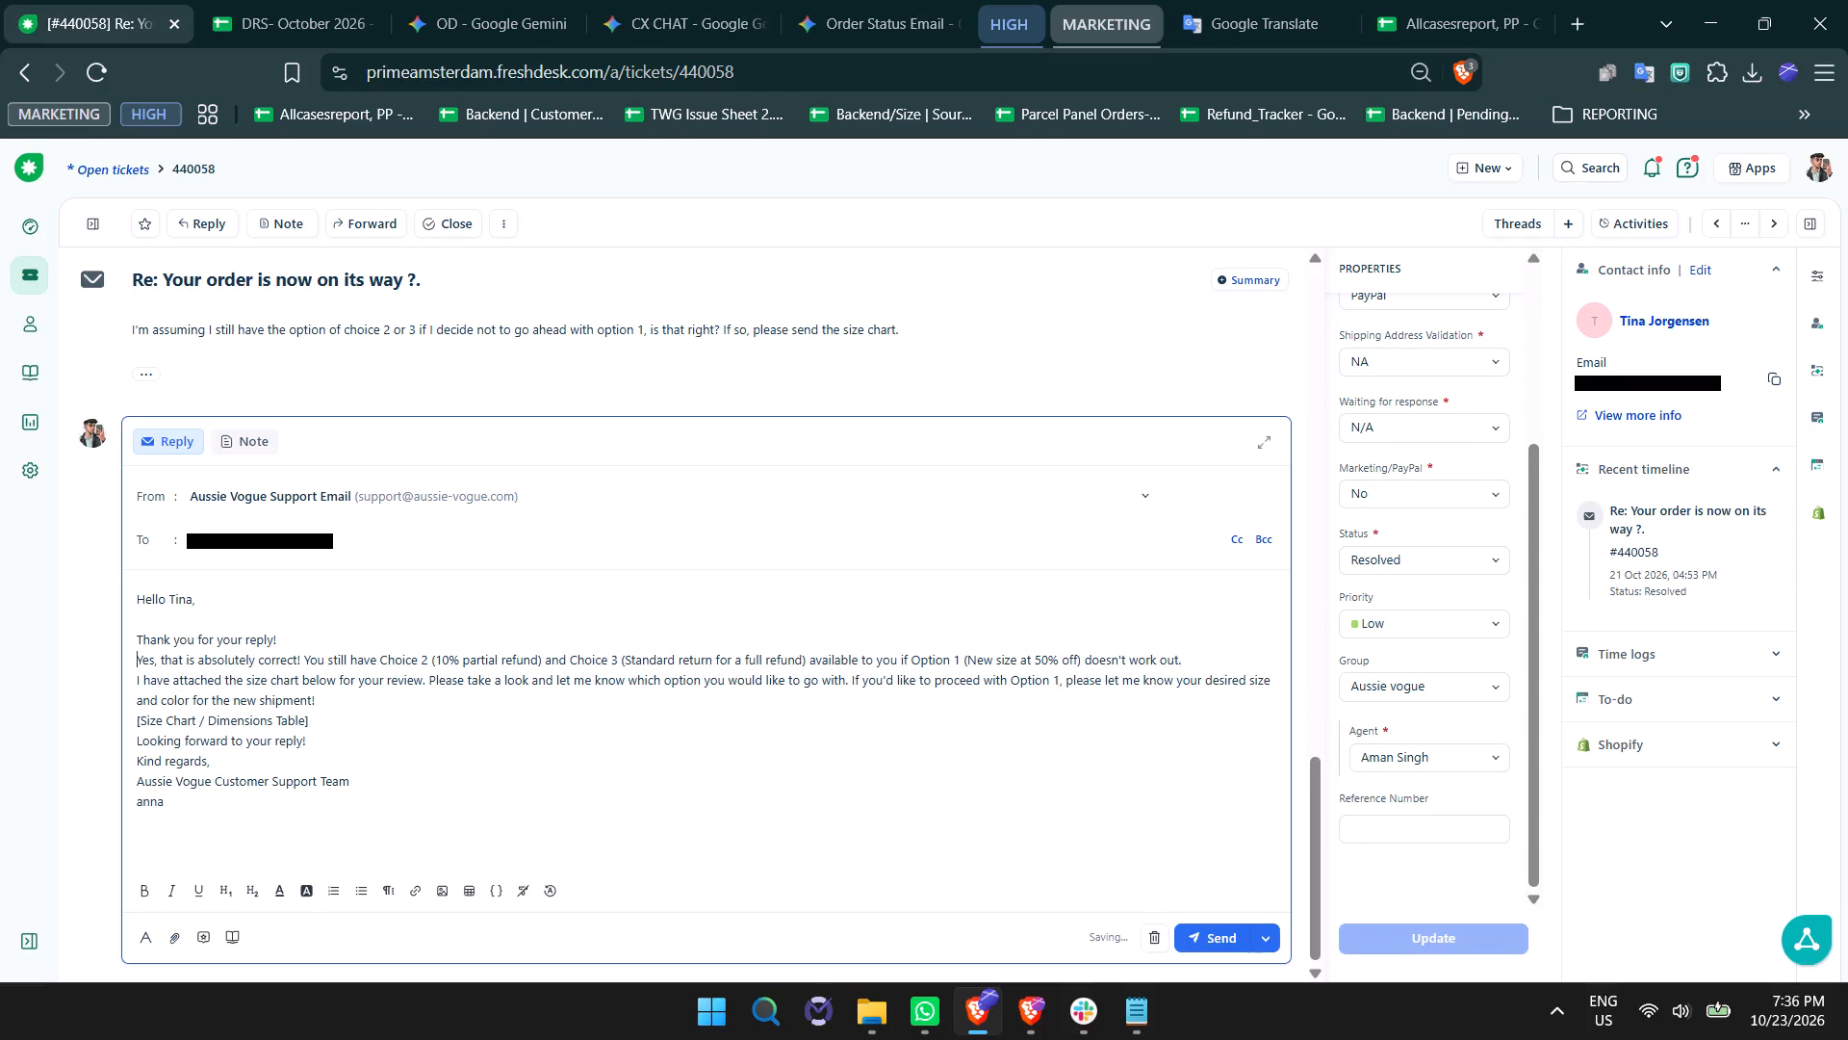
key("Down")
key("shift+Return")
key("Down")
key("Down")
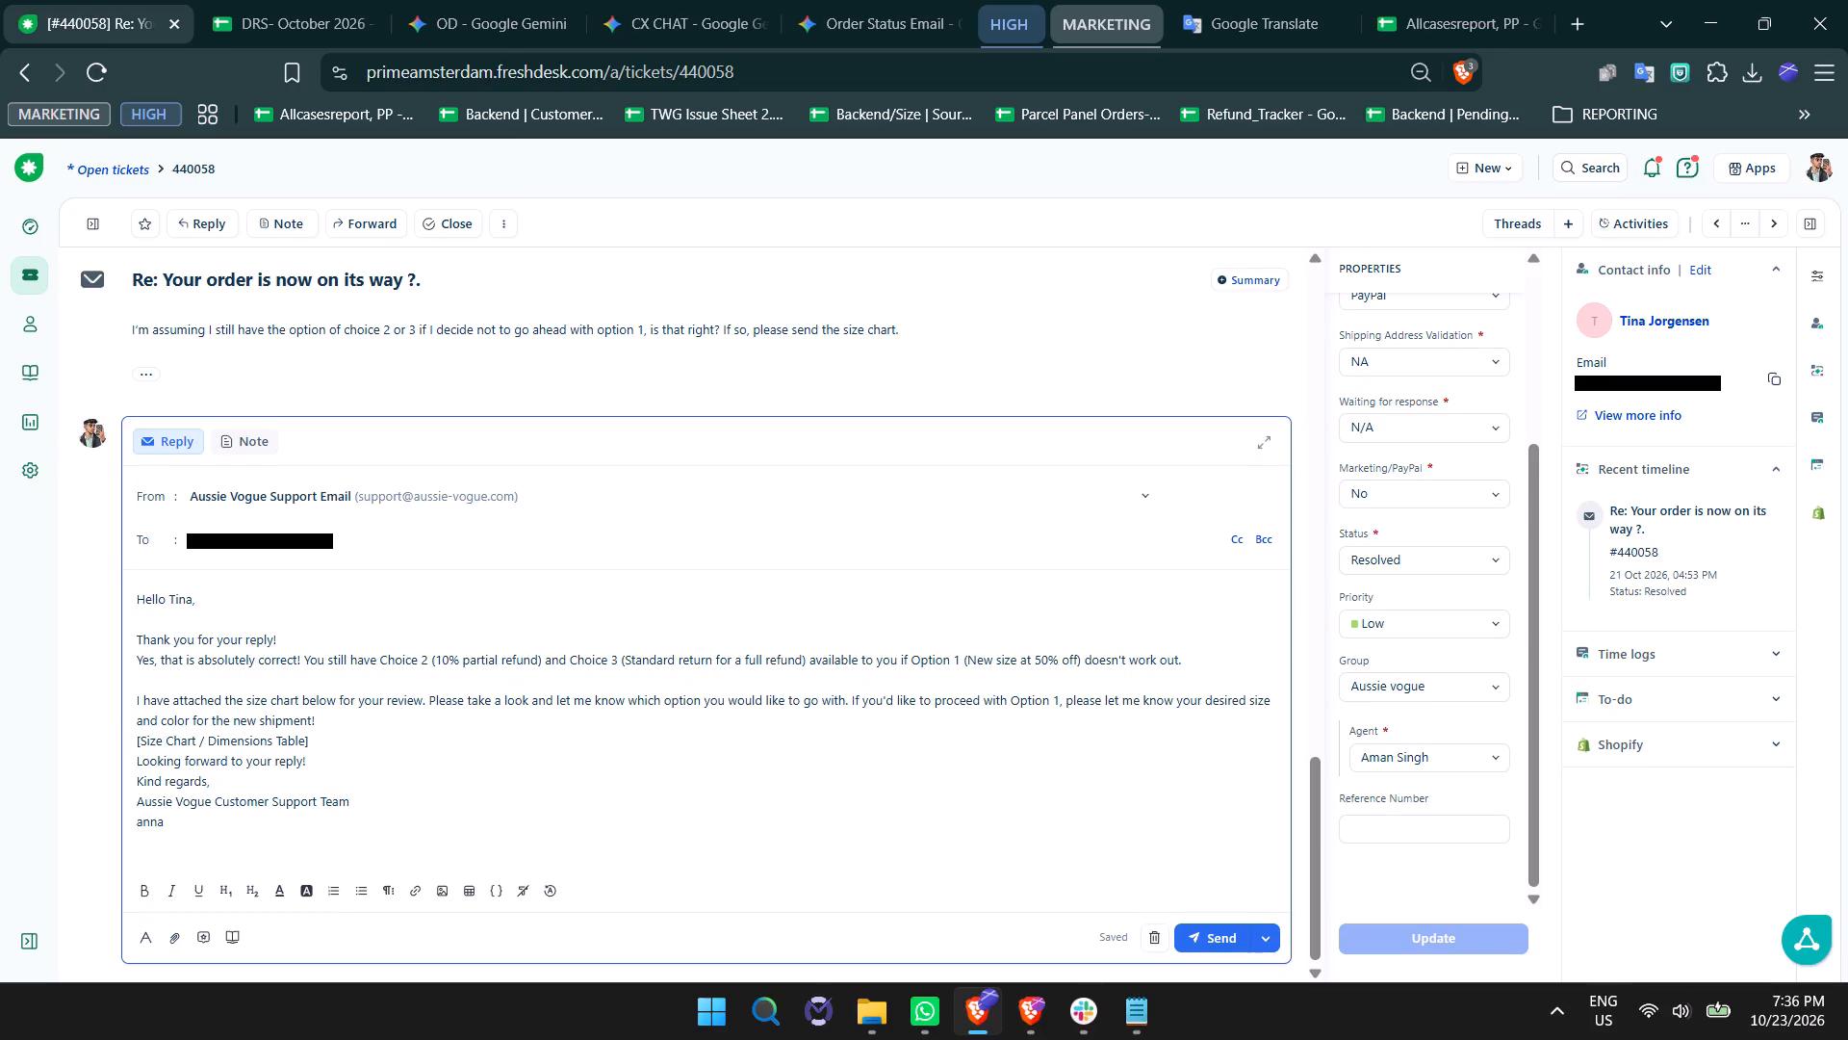
key("Down")
key("Up")
key("shift+Return")
key("Down")
key("shift+Return")
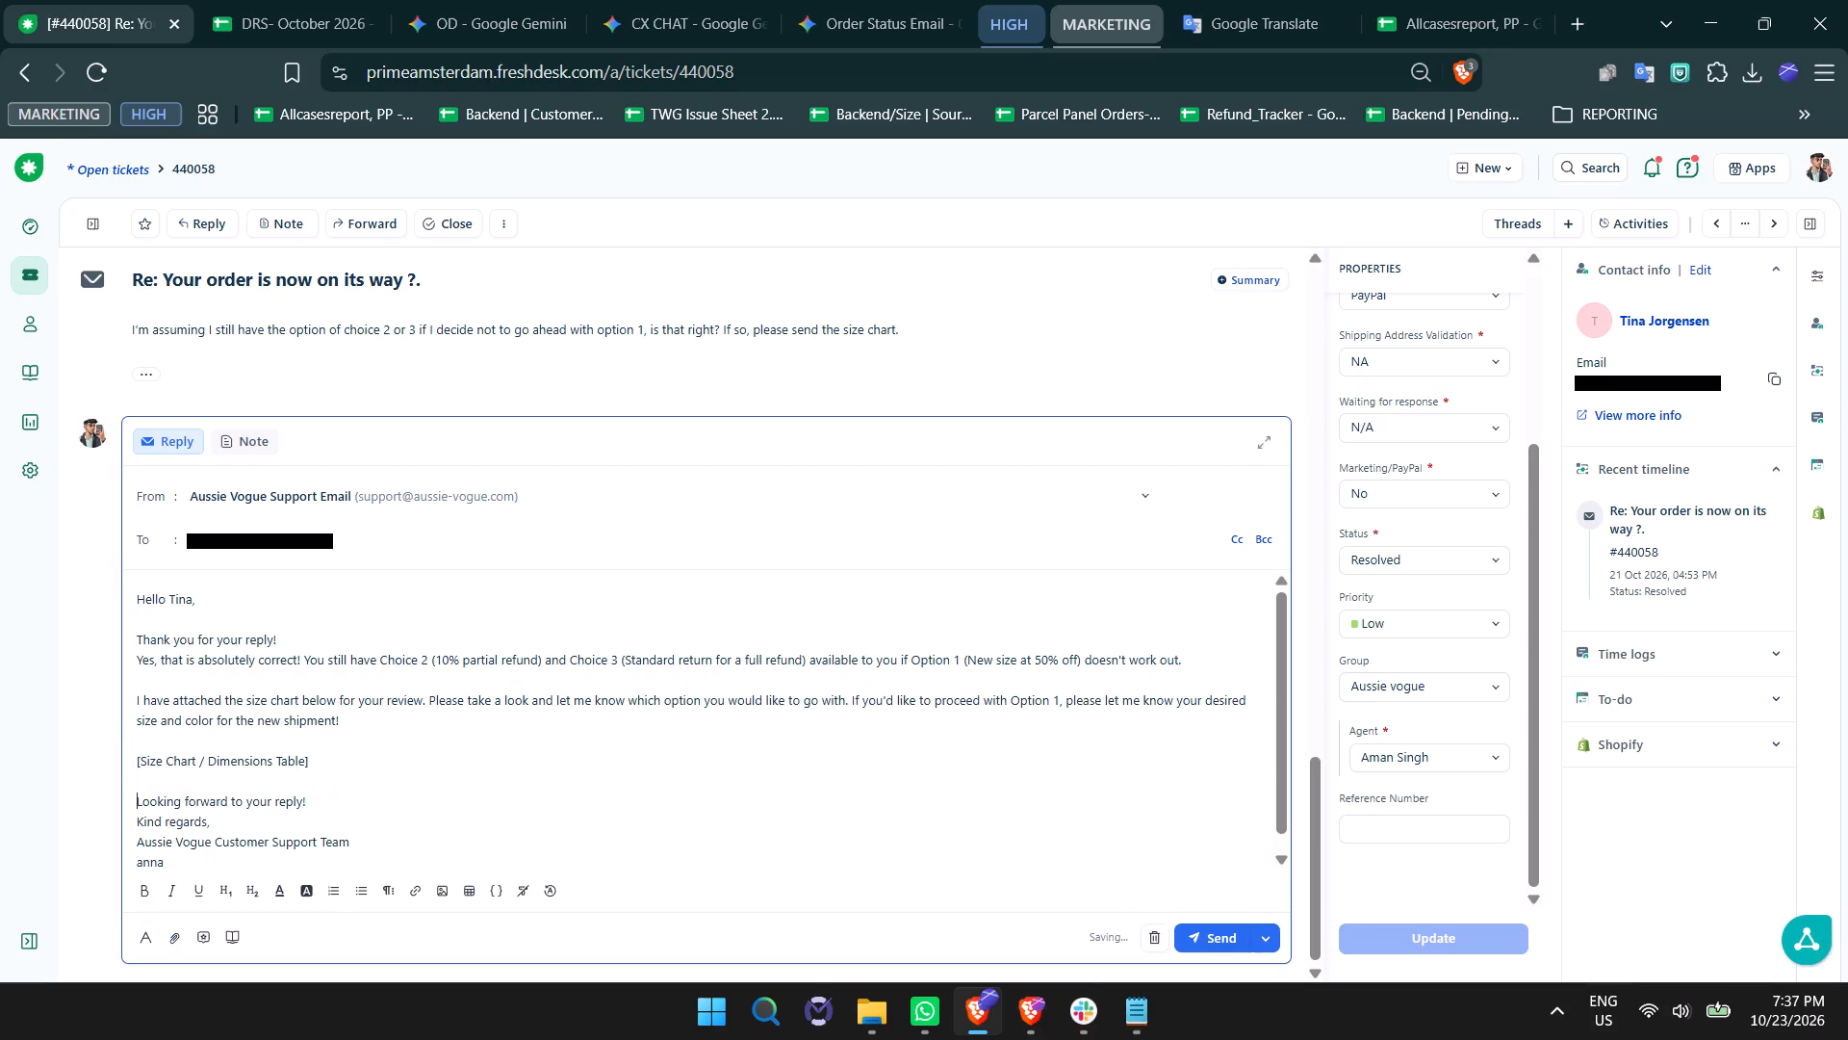
key("Down")
key("shift+Return")
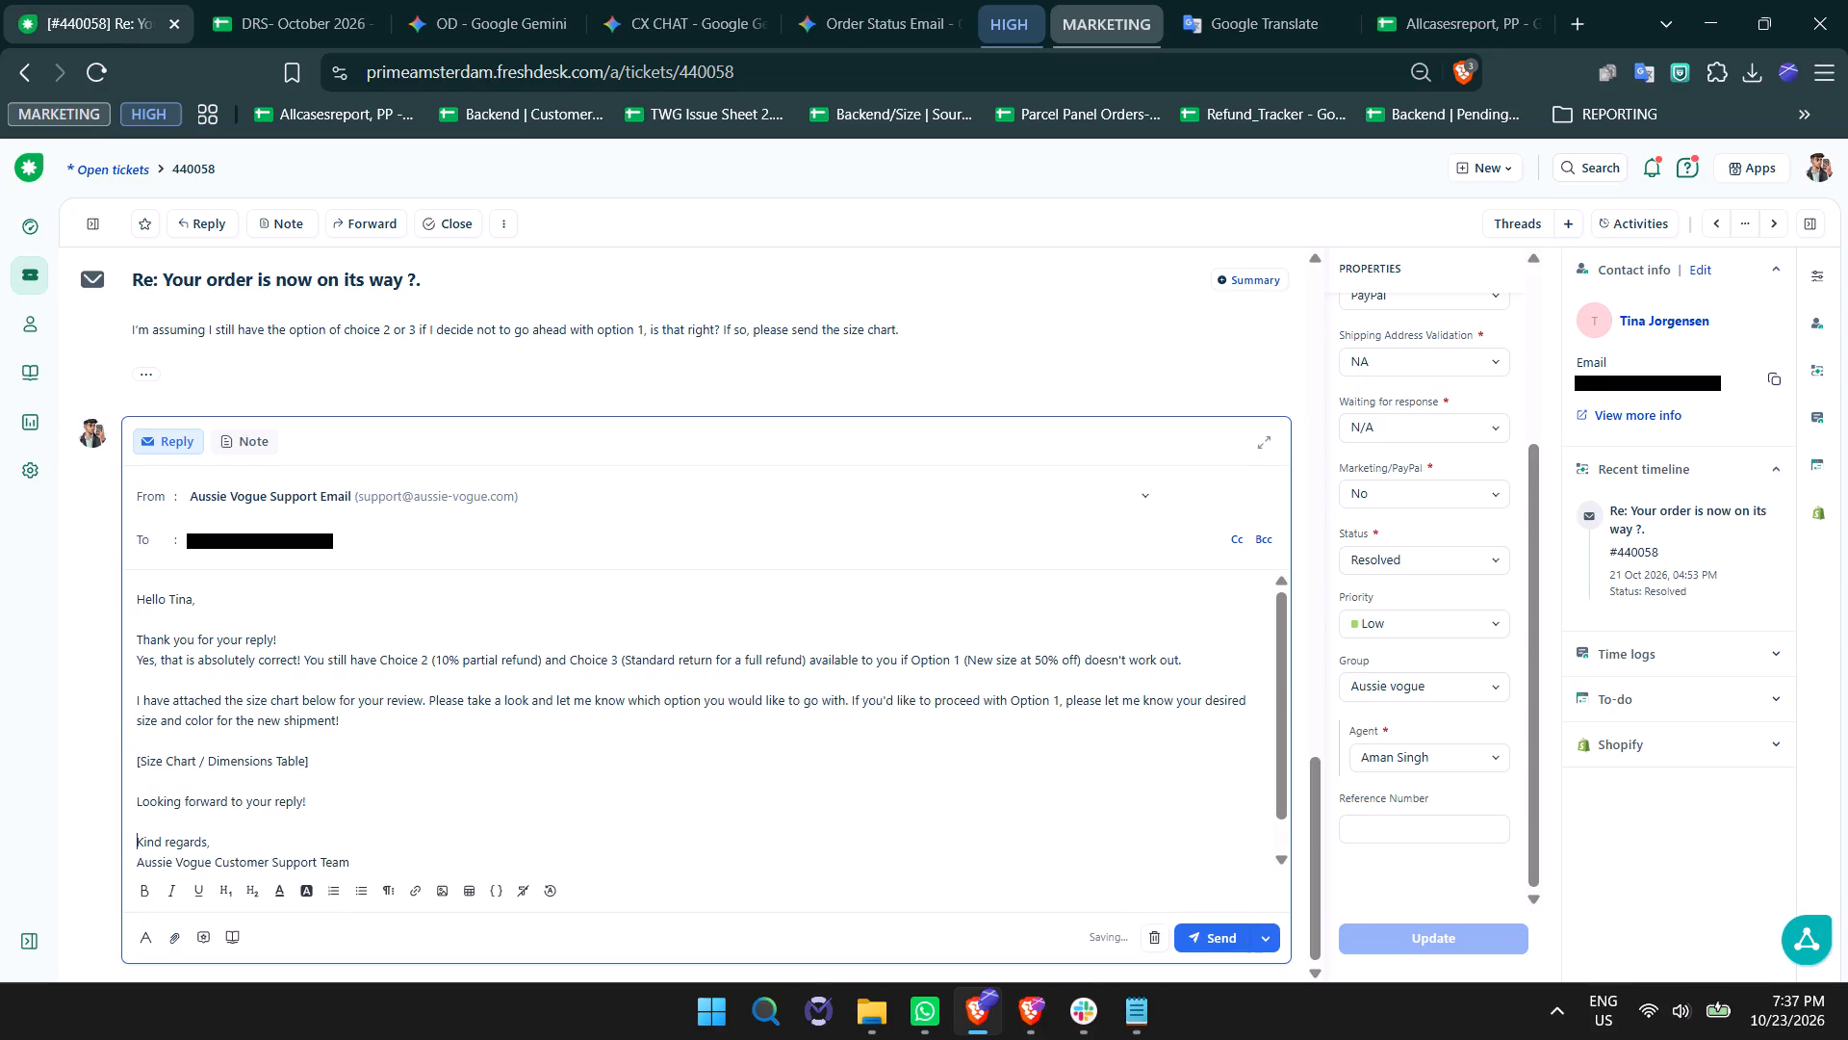
Delete the "[Size Chart / Dimensions Table]" placeholder from the reply.
triple_click(243, 754)
key("BackSpace")
key("BackSpace")
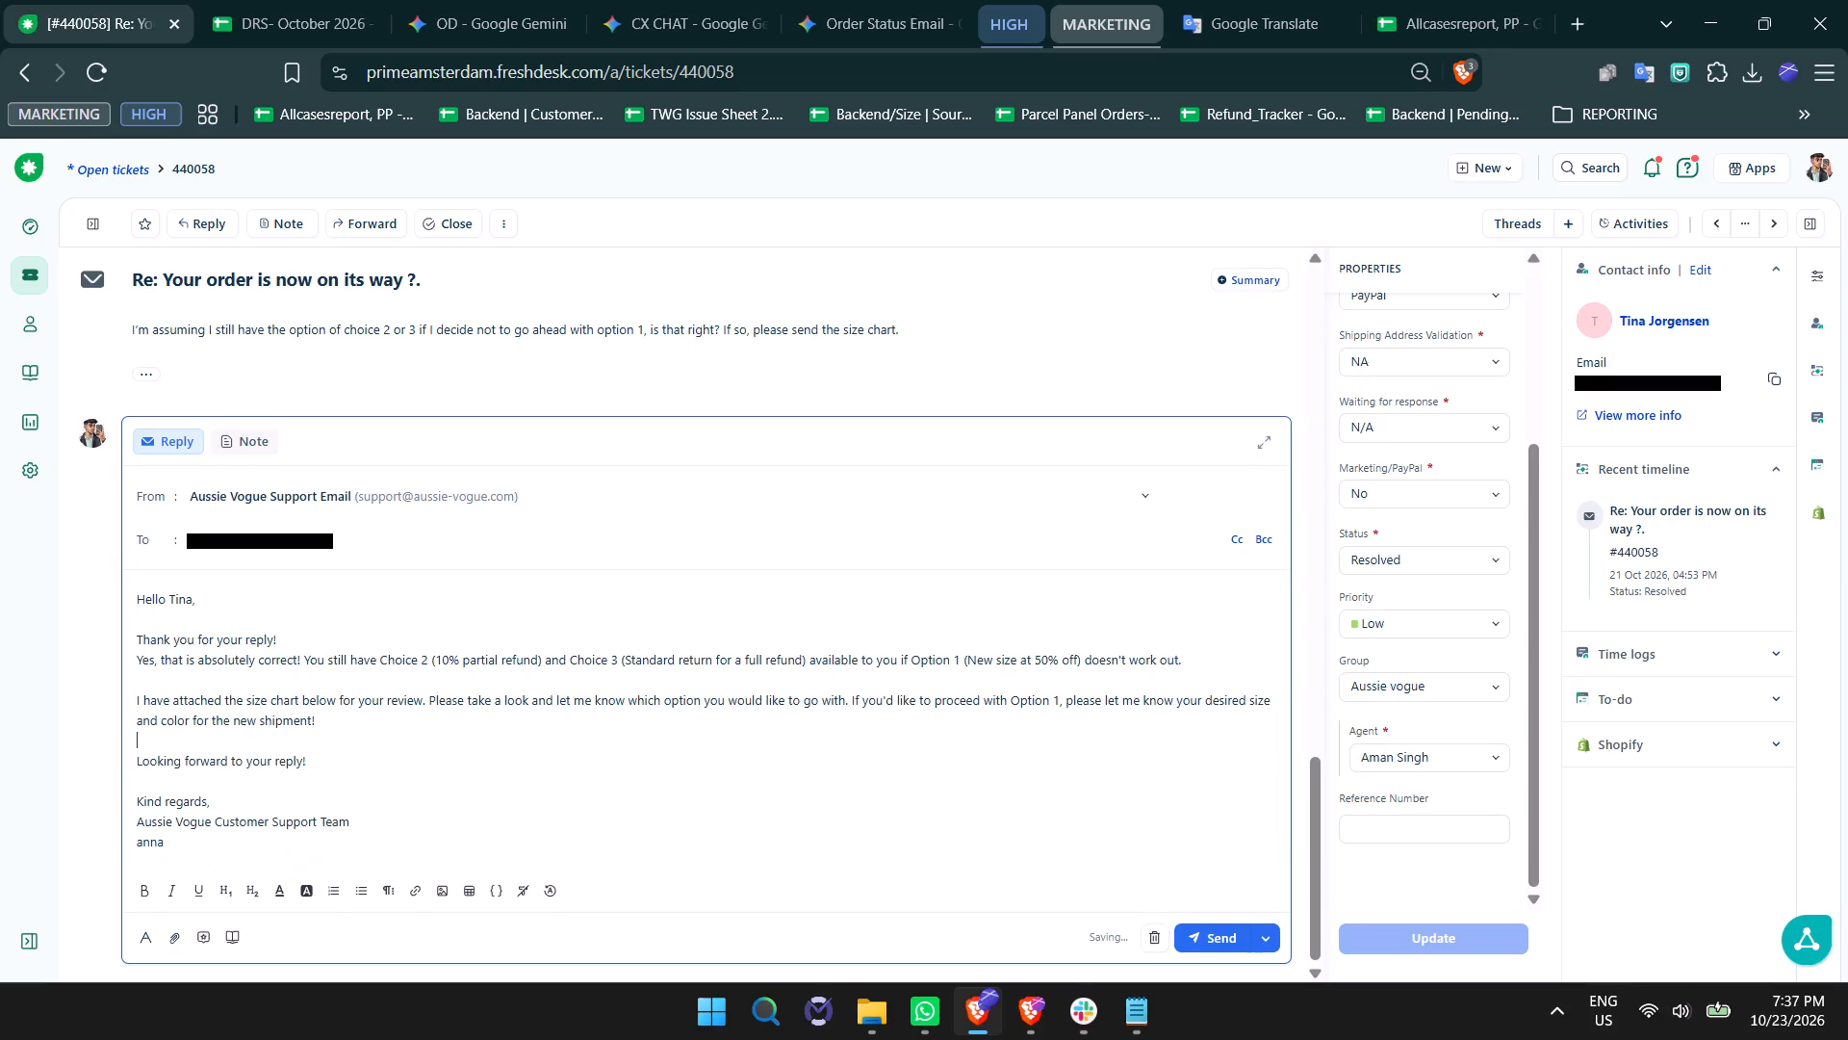
key("BackSpace")
End the size chart paragraph with "I have attached both product size chart pls let me know which product you want in 50% off.".
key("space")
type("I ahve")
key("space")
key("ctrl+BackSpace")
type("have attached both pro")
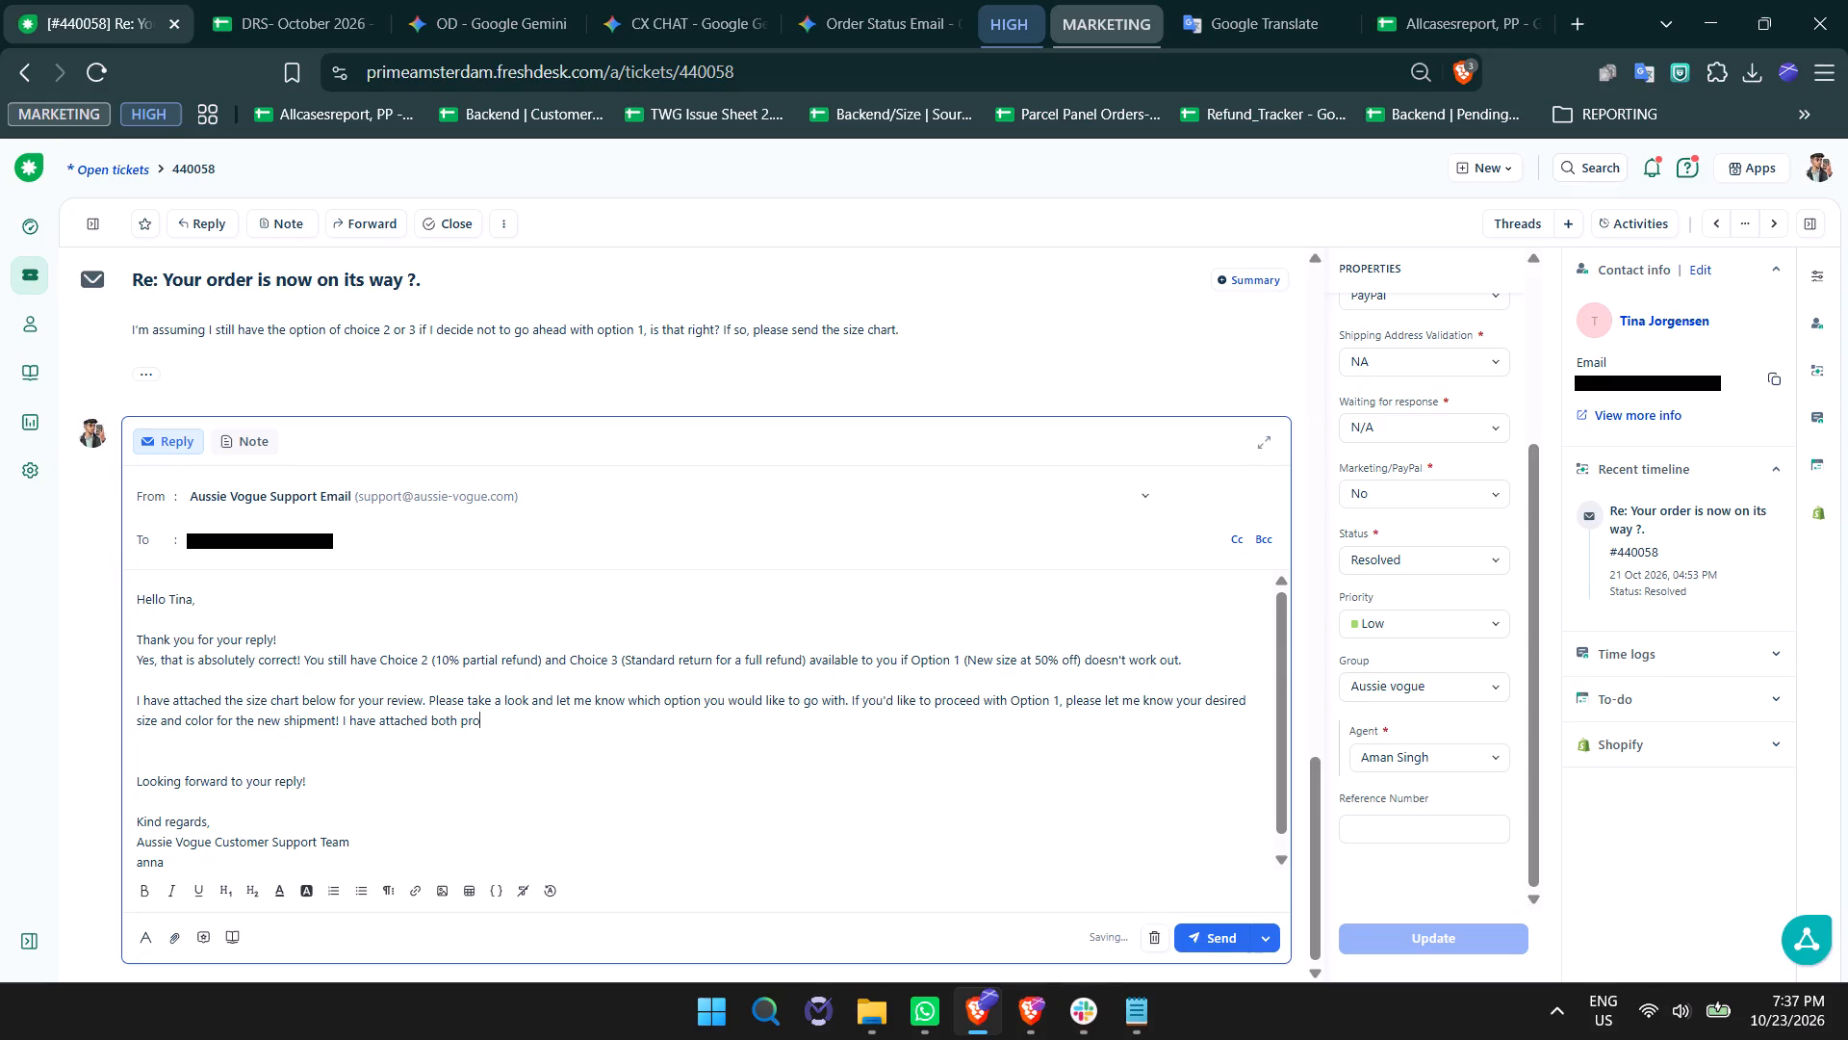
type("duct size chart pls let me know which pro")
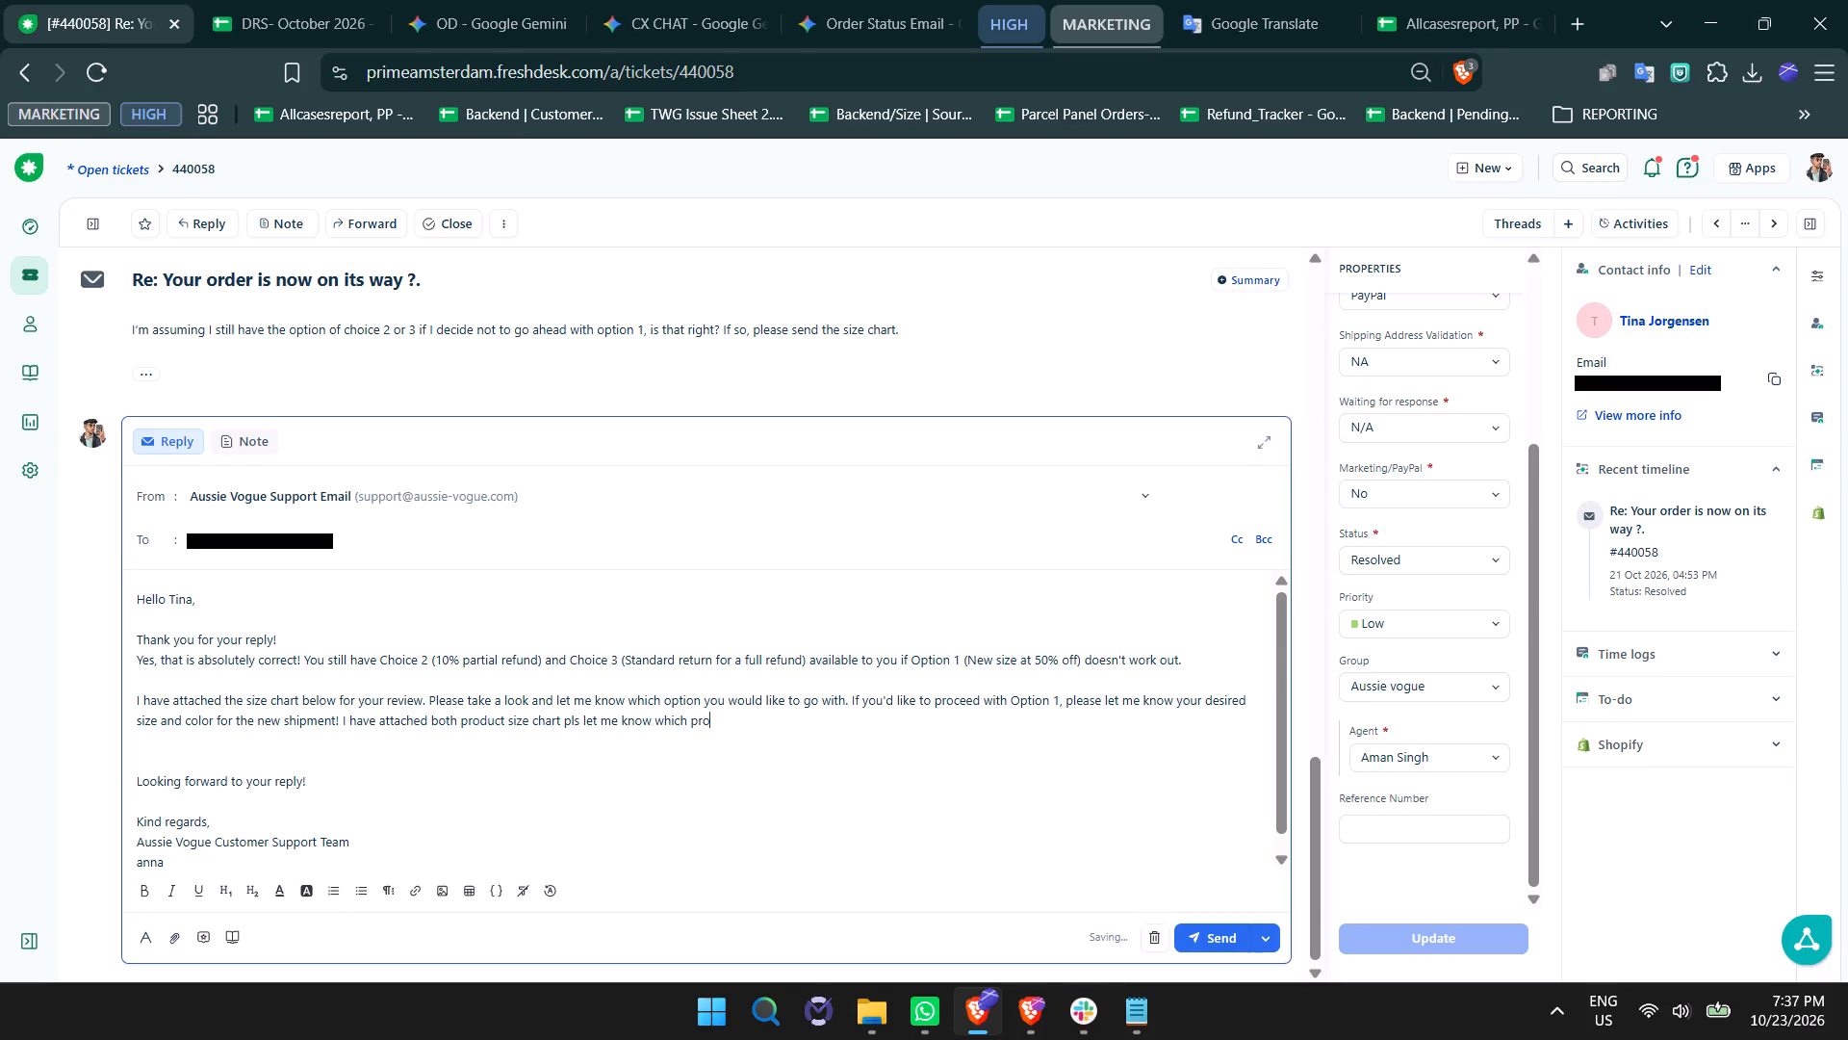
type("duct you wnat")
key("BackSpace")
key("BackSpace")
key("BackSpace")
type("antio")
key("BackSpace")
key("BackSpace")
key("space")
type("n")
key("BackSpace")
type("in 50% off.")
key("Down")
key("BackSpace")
Capitalise the name in the reply's signature to "Anna".
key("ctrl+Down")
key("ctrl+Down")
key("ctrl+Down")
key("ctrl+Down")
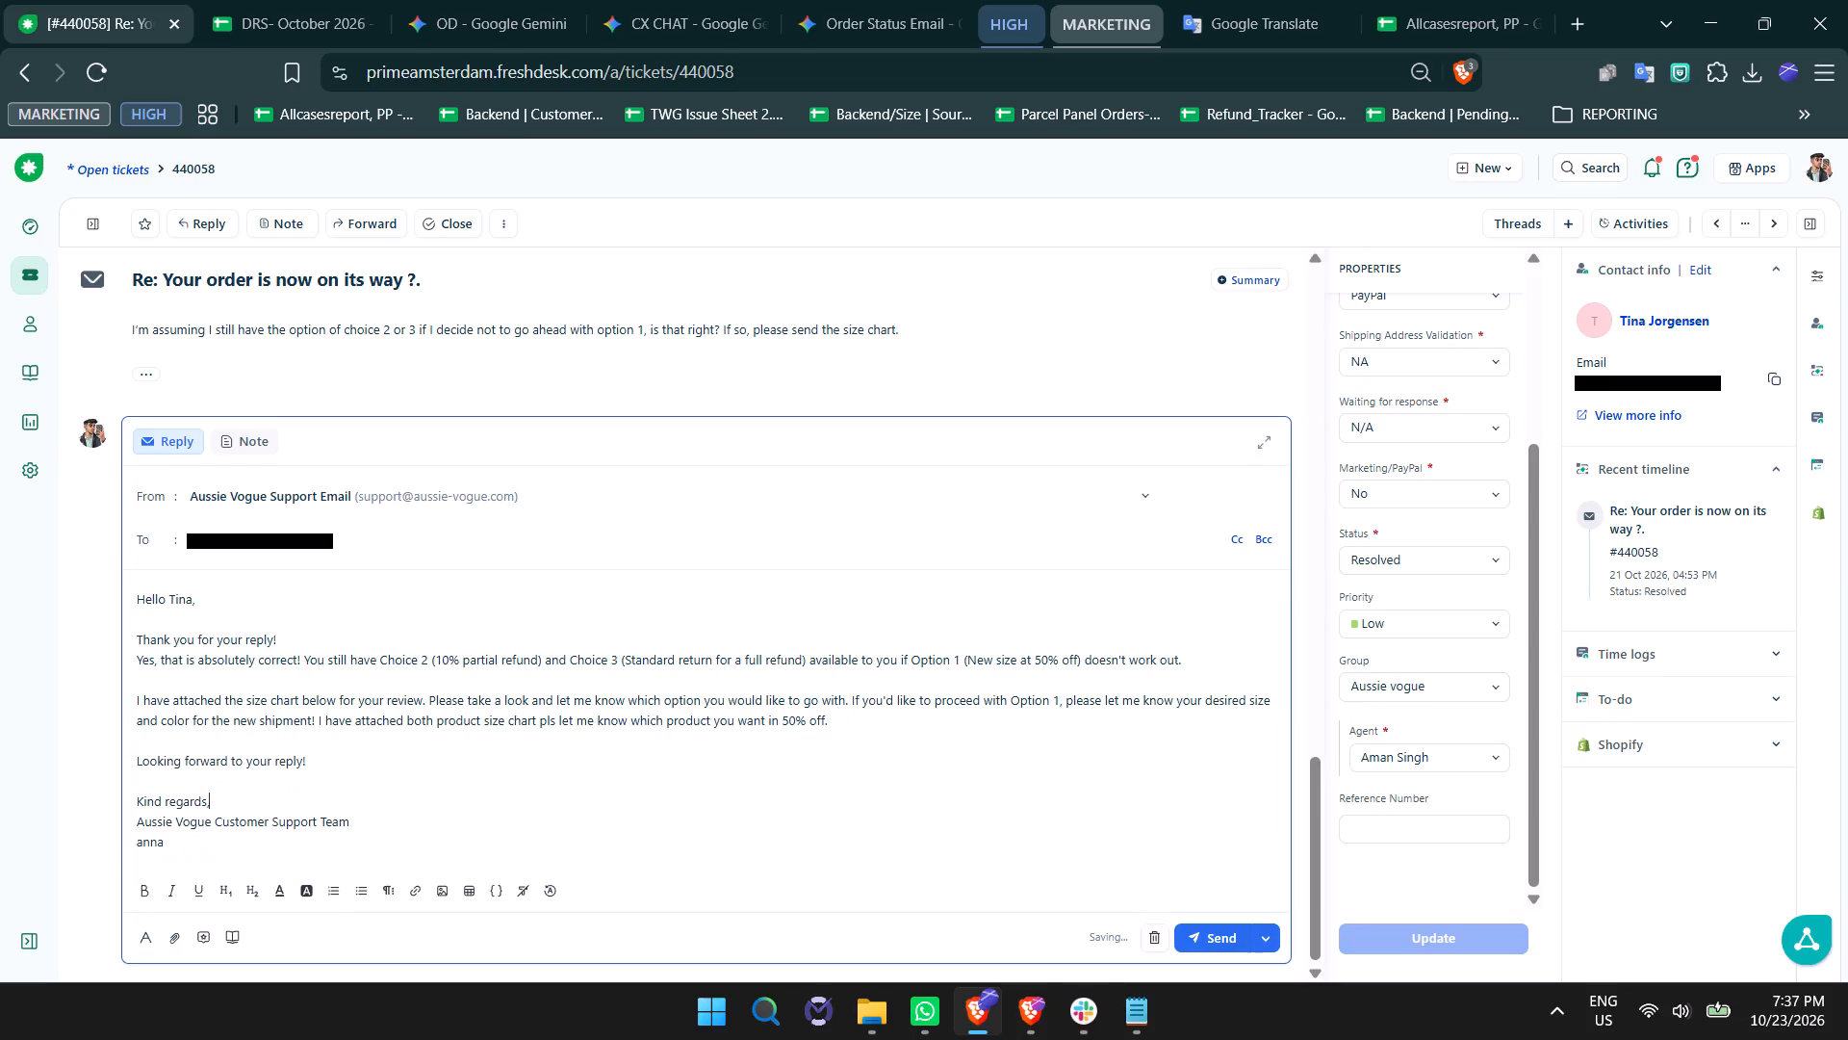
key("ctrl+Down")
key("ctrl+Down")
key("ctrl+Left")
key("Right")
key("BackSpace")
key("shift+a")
Attach "Sara Size chart.png" and "Athena Size Chart.png" from Downloads to the reply.
scroll(243, 755, "up", 1)
scroll(243, 755, "down", 8)
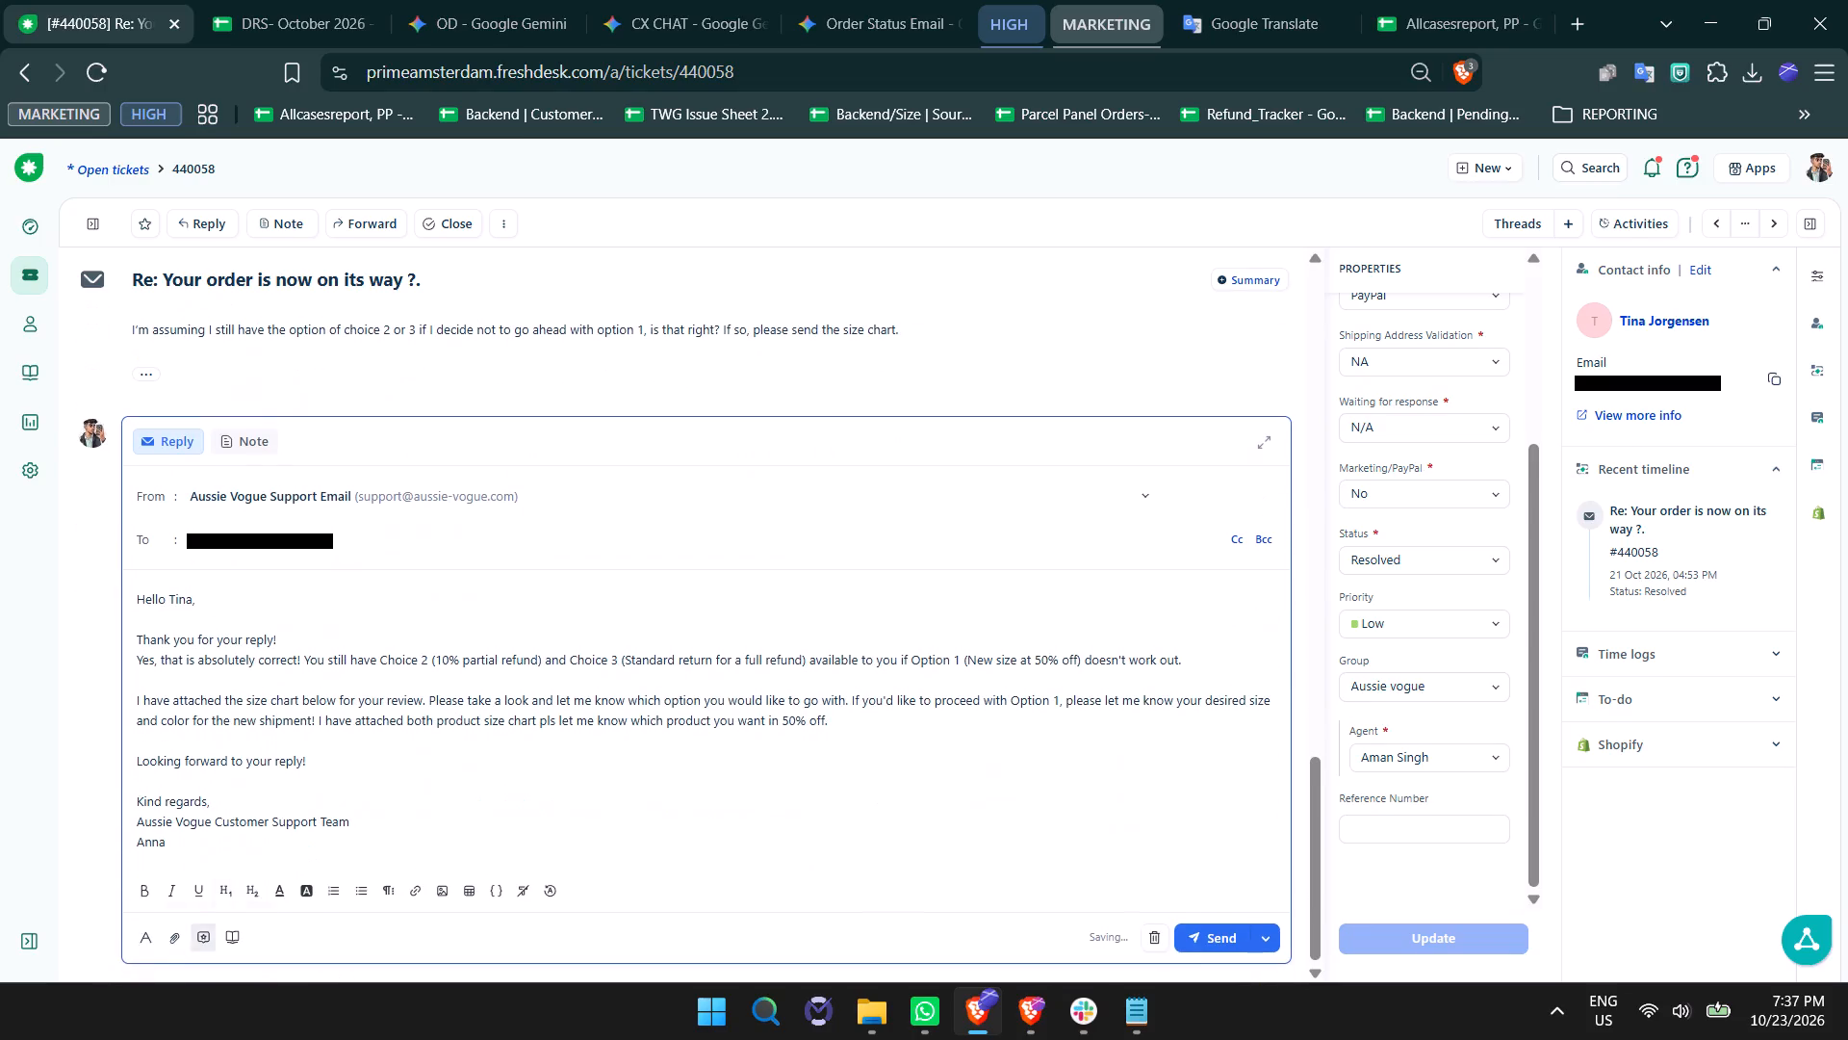
left_click(178, 940)
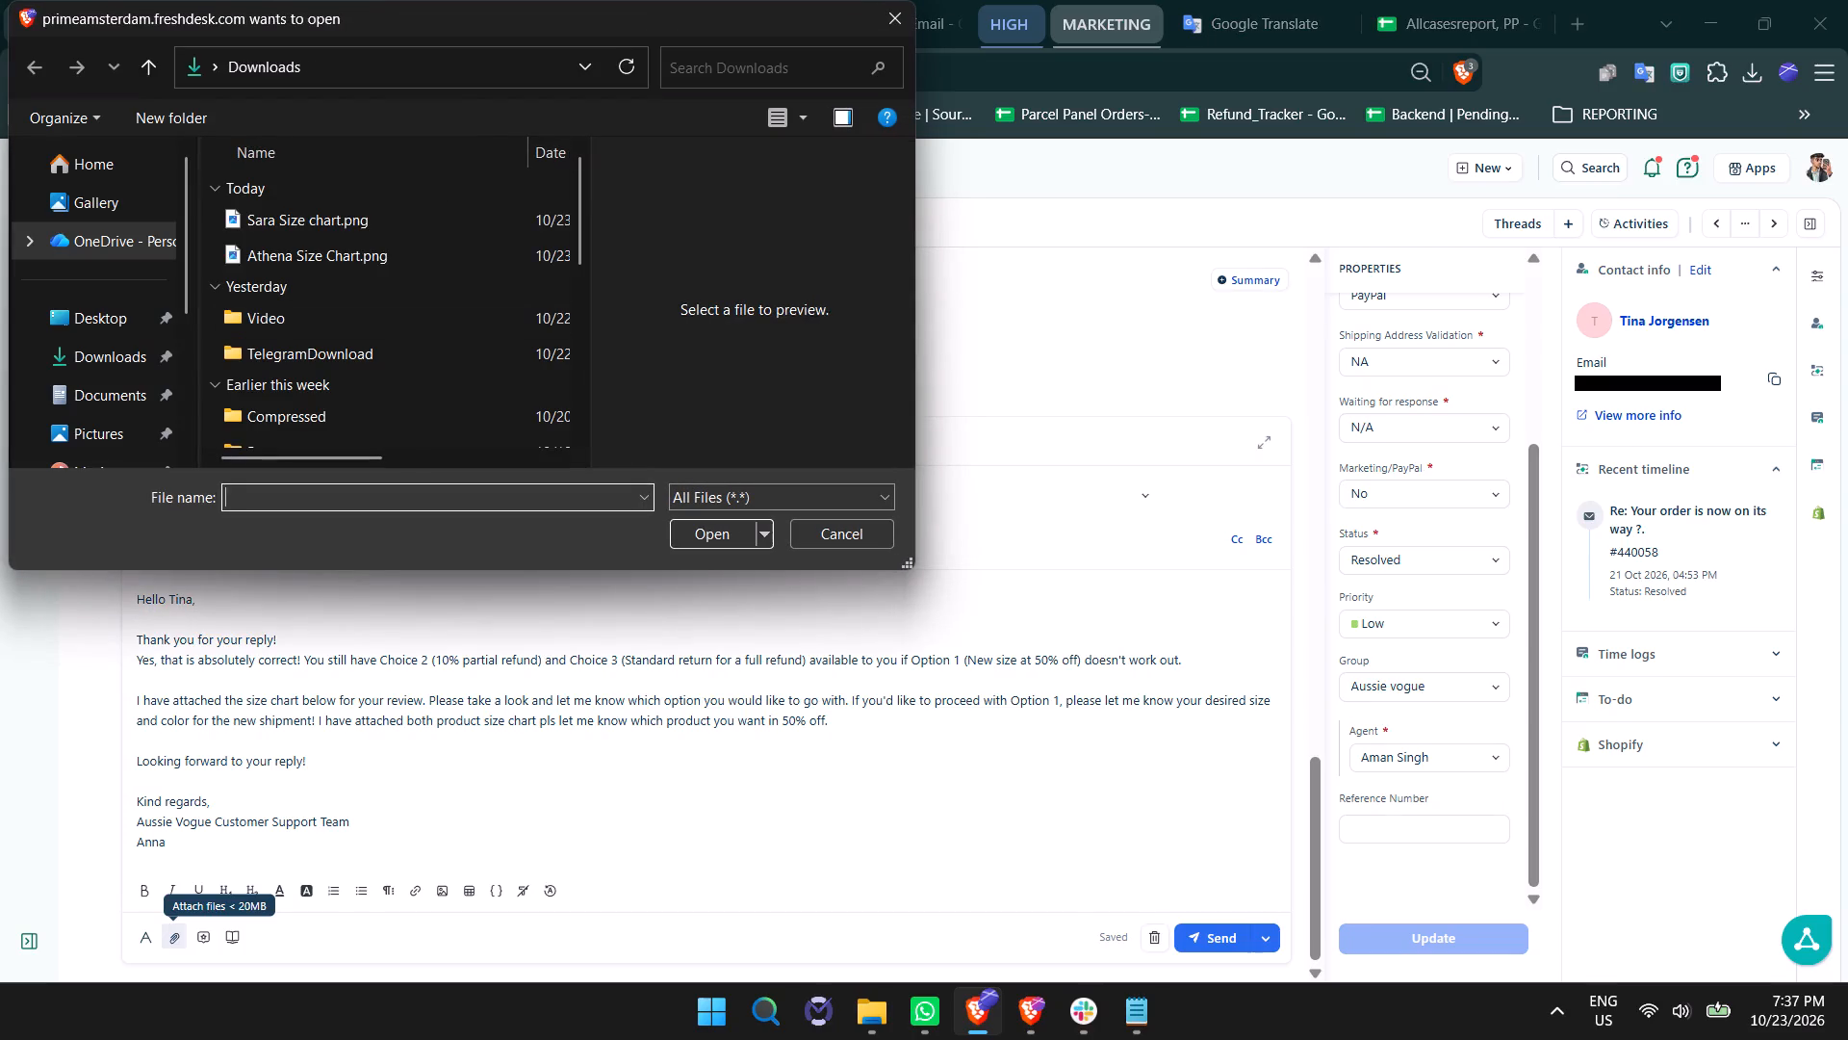
left_click(288, 242, "ctrl")
left_click(303, 204, "ctrl")
left_click(717, 529)
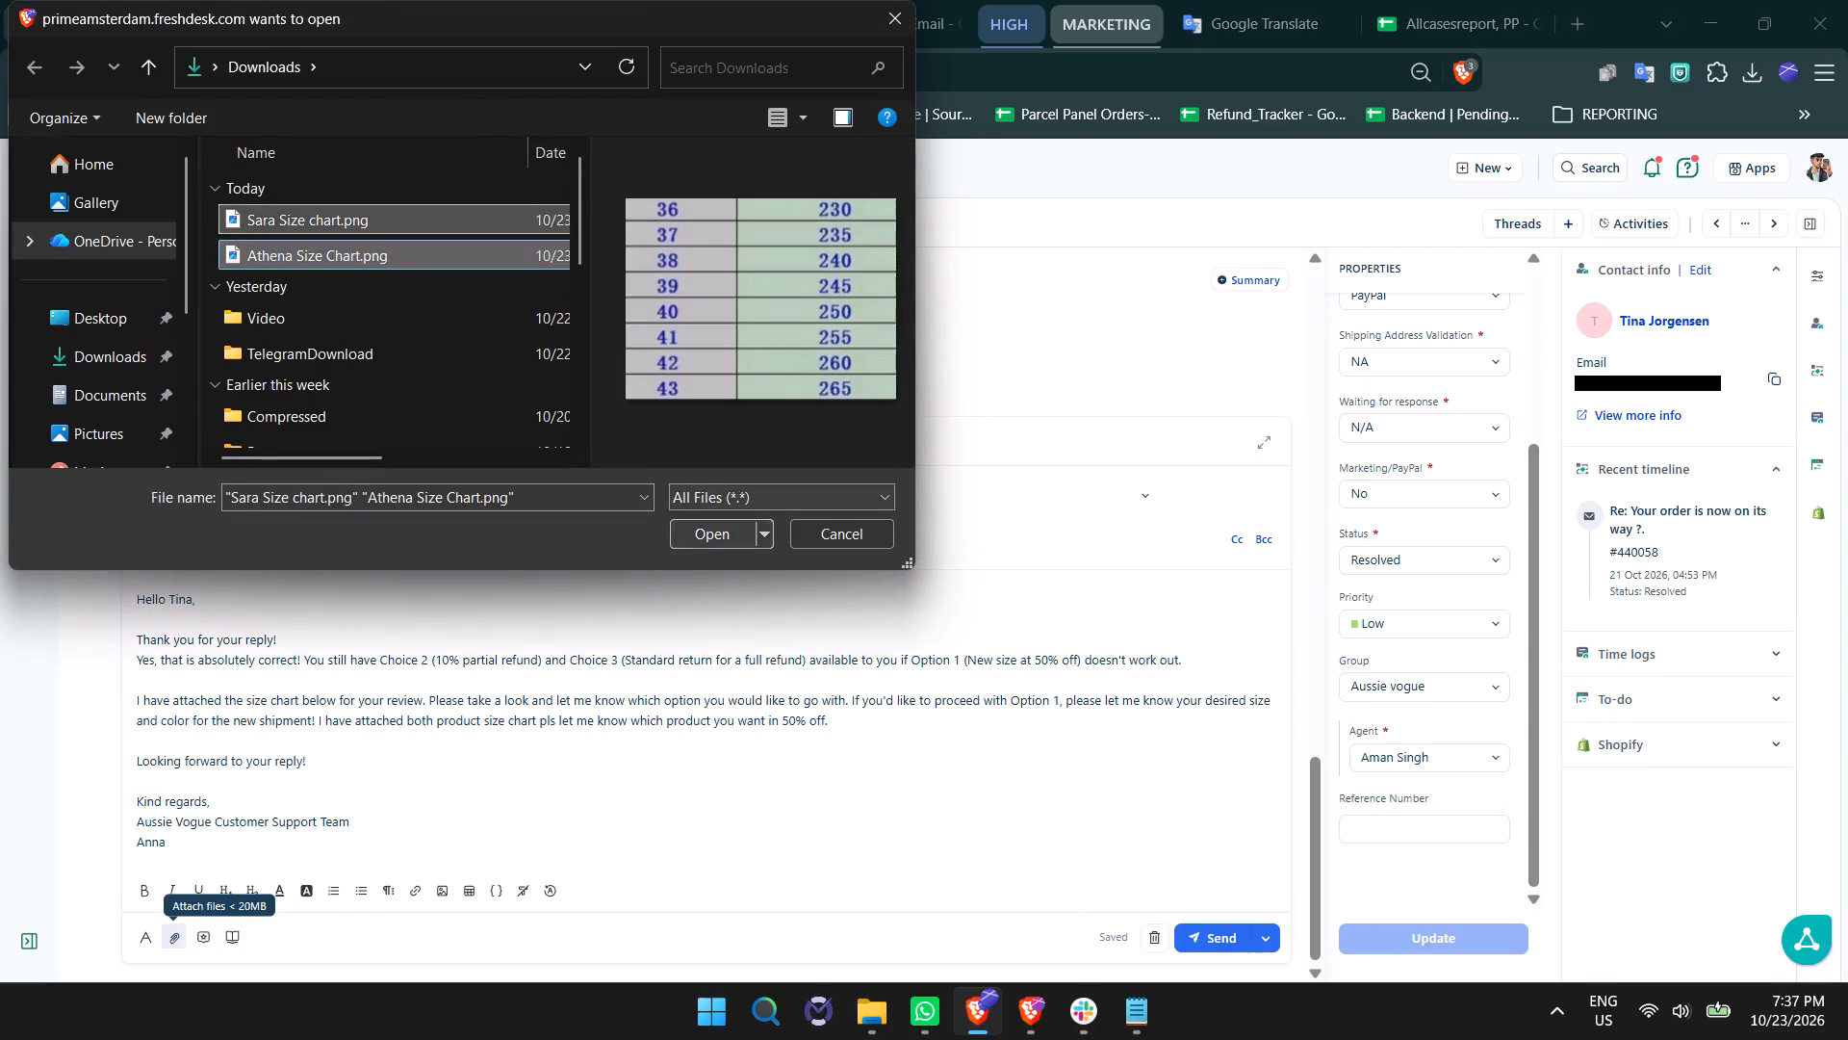
scroll(1225, 782, "down", 3)
left_click(1216, 924)
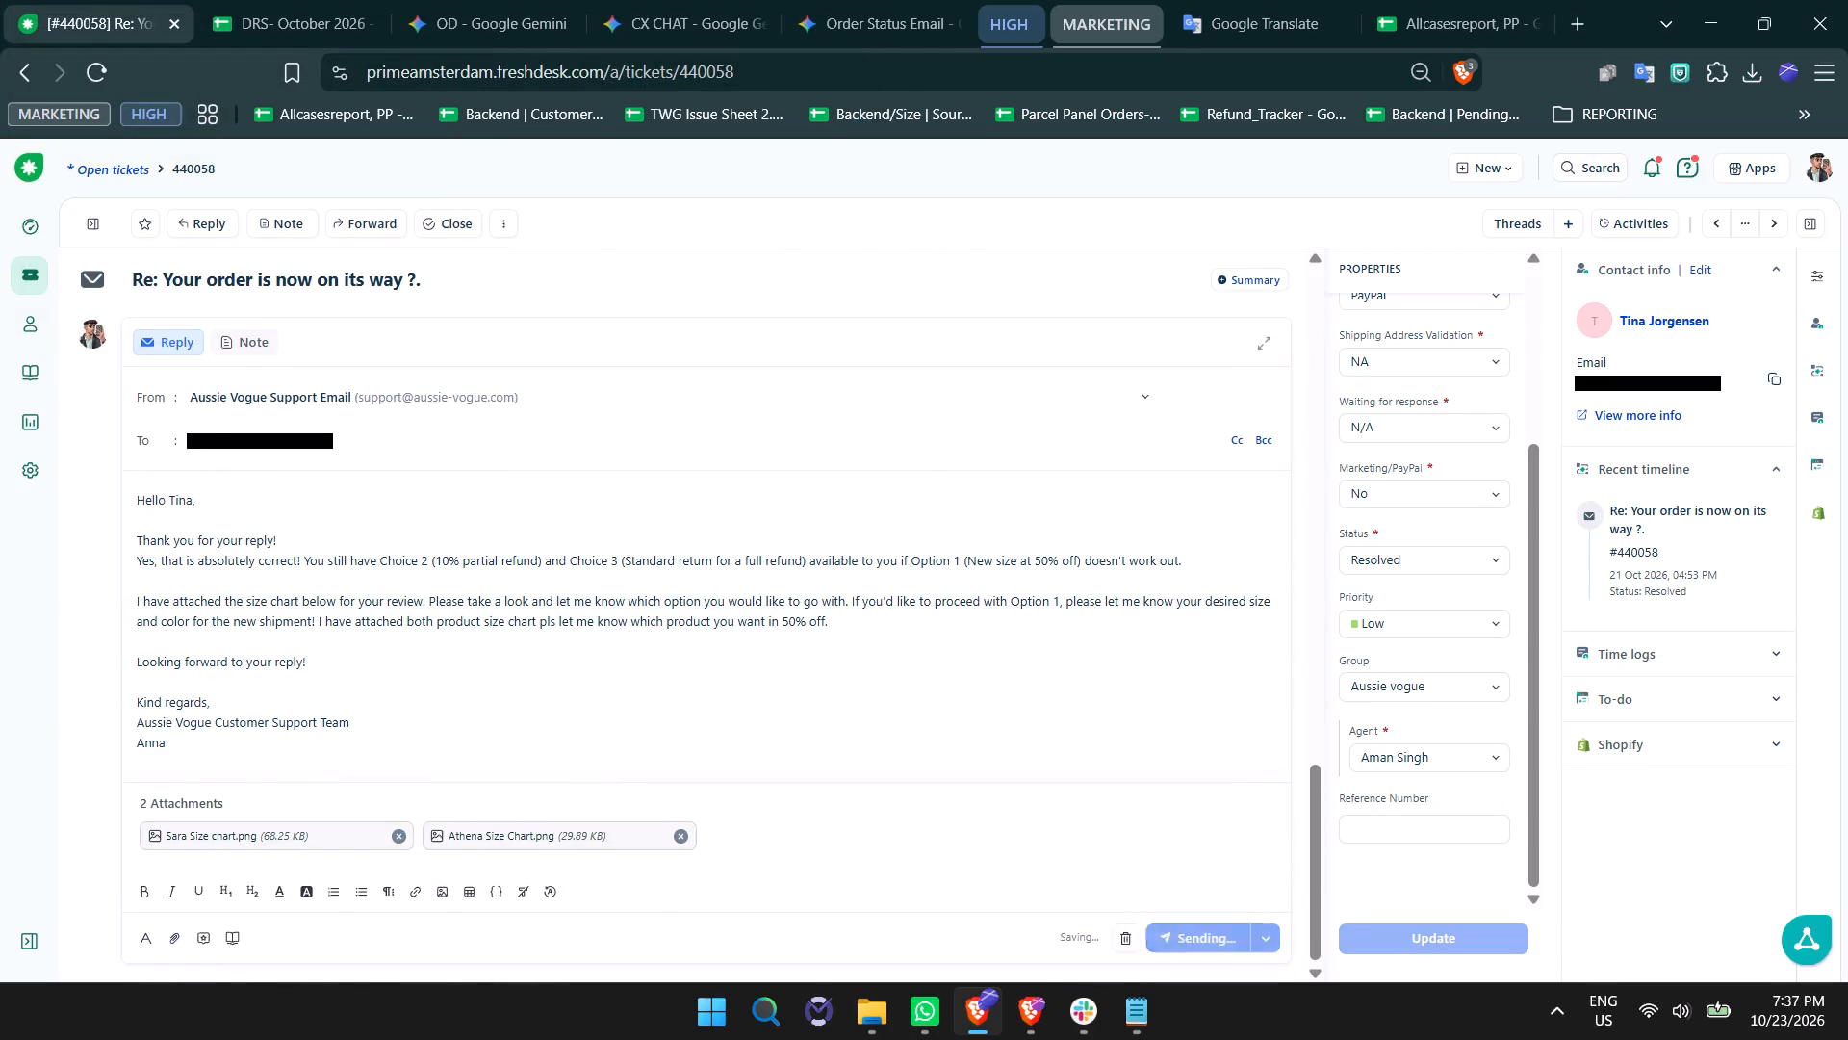
Search the DRS sheet's Oct 23 tab for ticket number 440058.
double_click(190, 172)
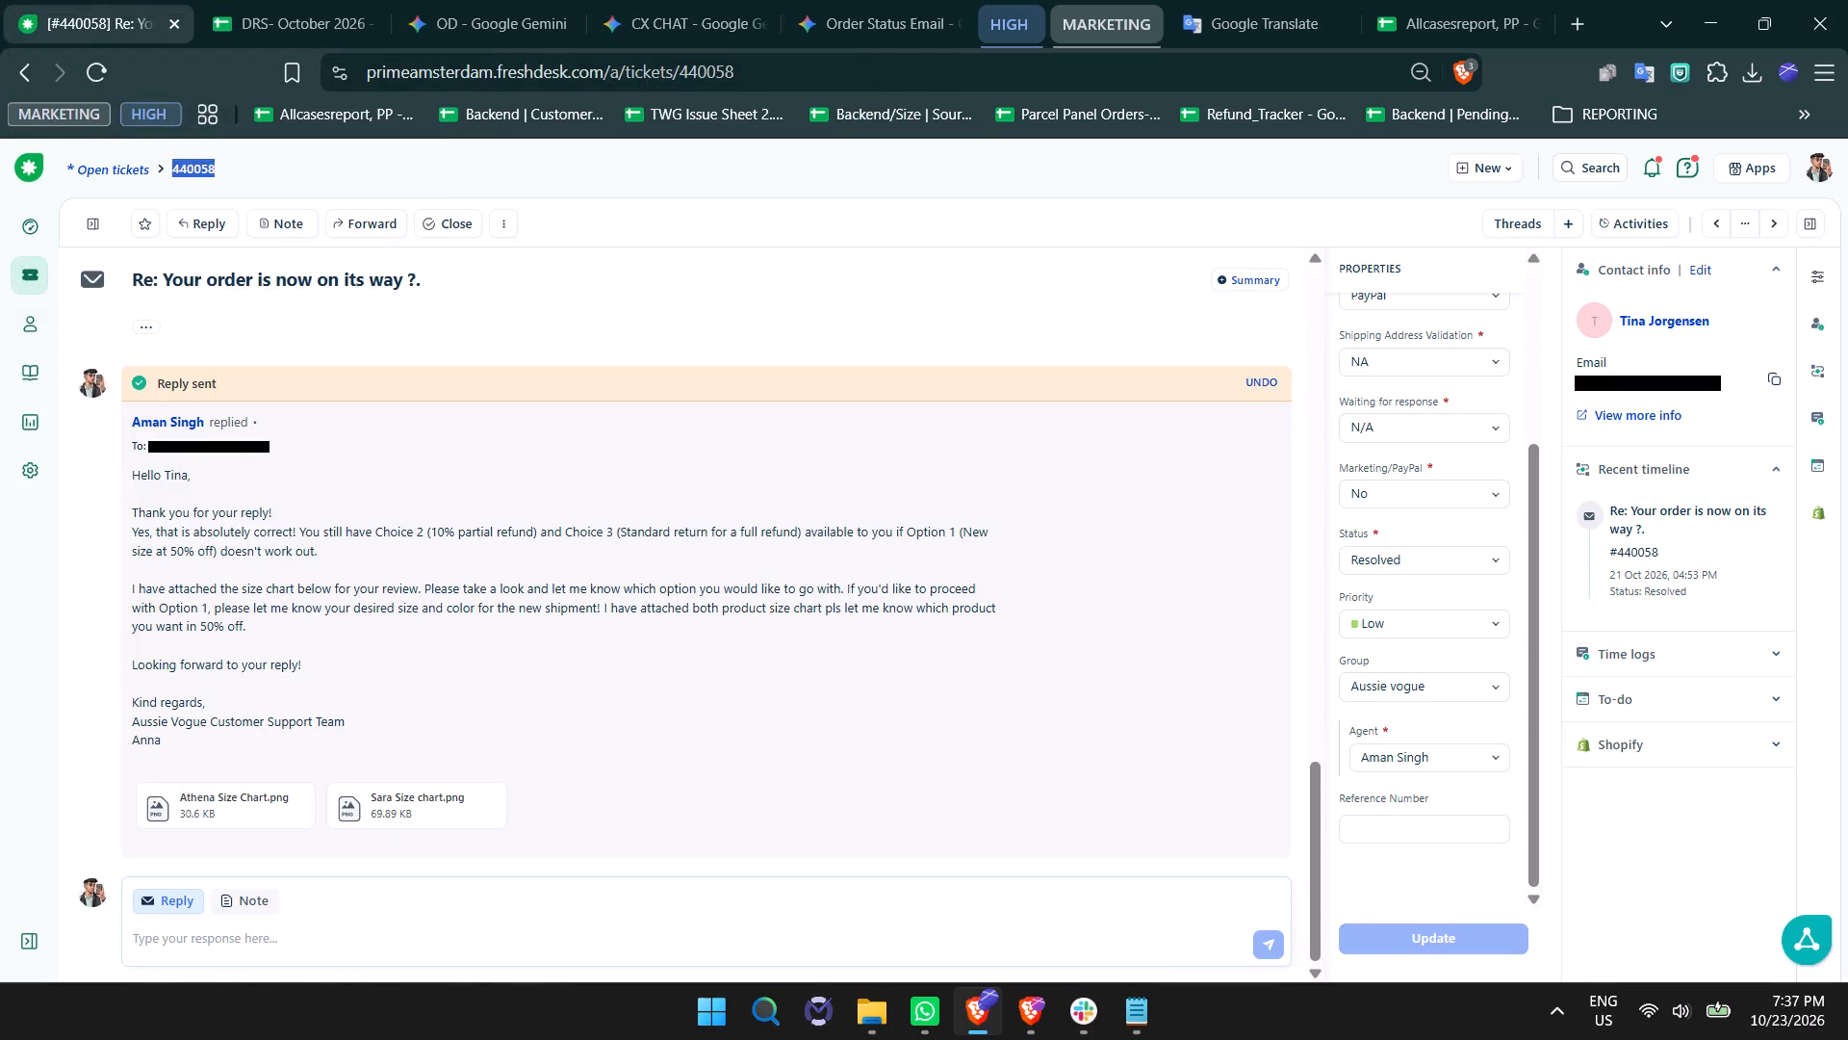
key("ctrl+c")
left_click(289, 0)
key("ctrl+f")
key("ctrl+v")
key("Escape")
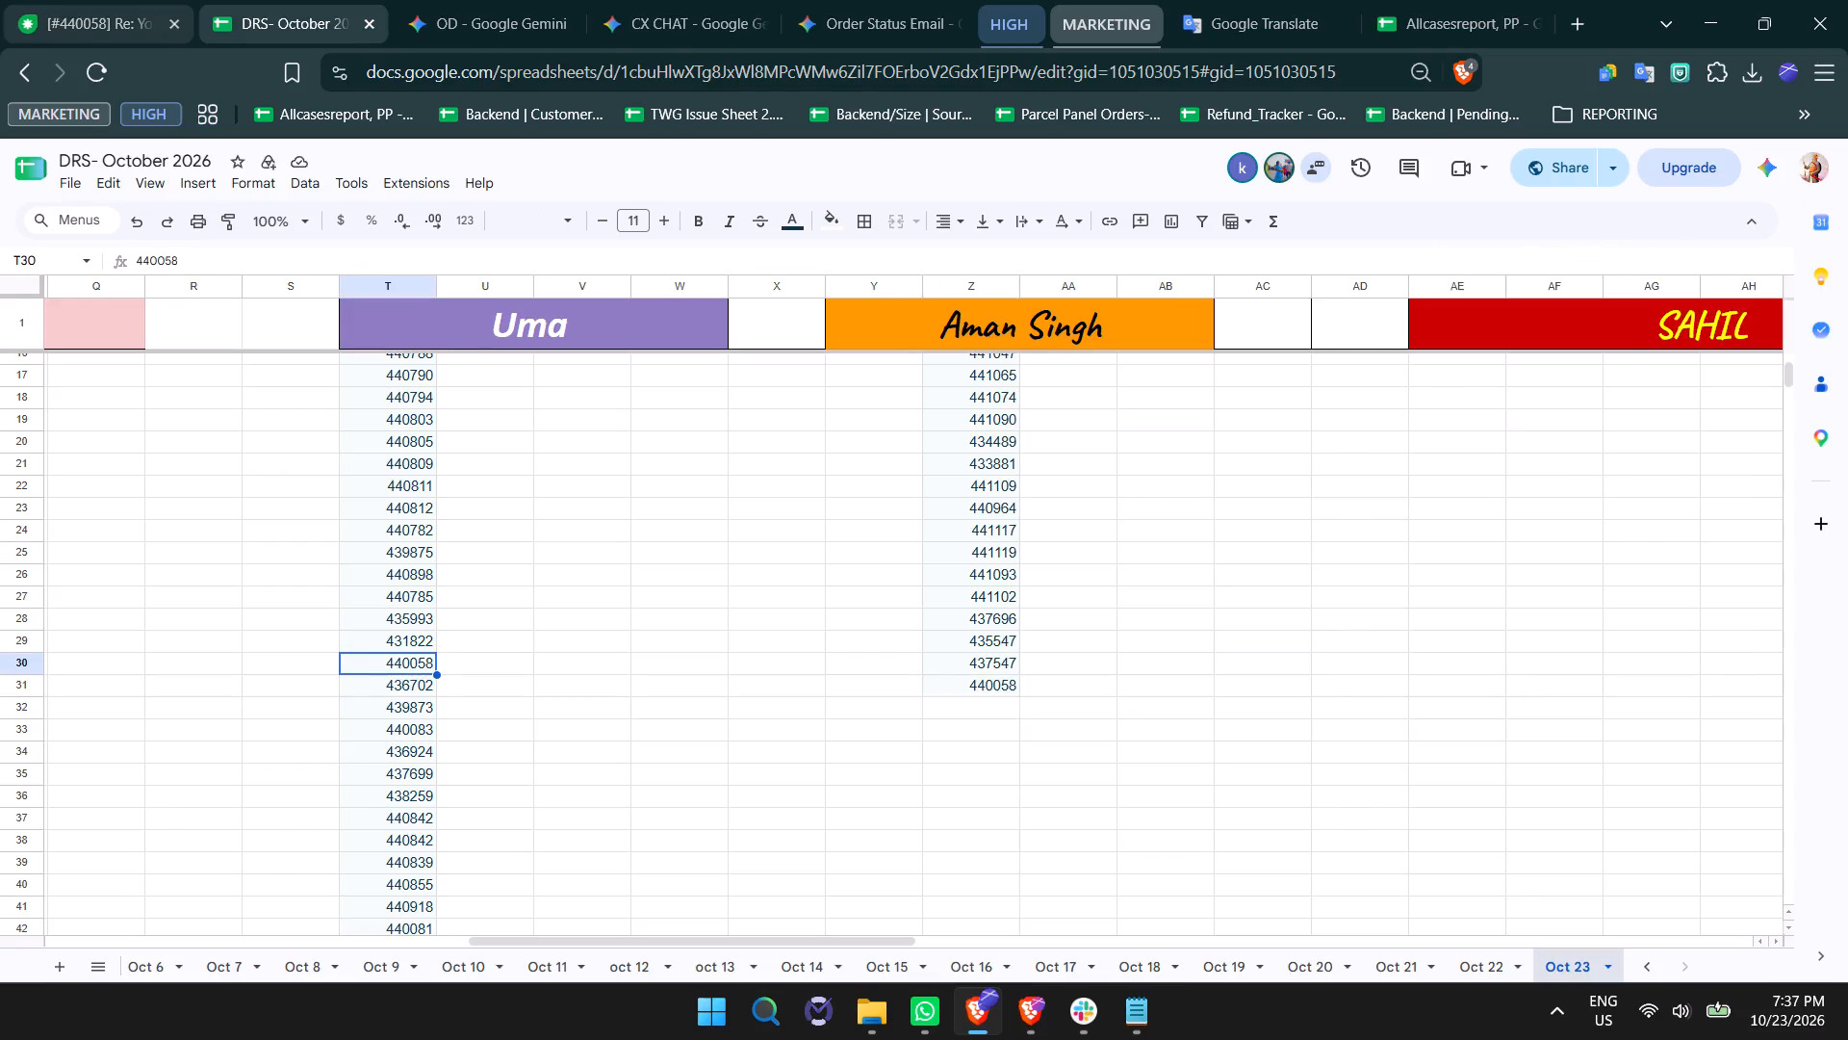
Return to the open tickets and move to the previous ticket, 440897.
left_click(49, 0)
left_click(1719, 221)
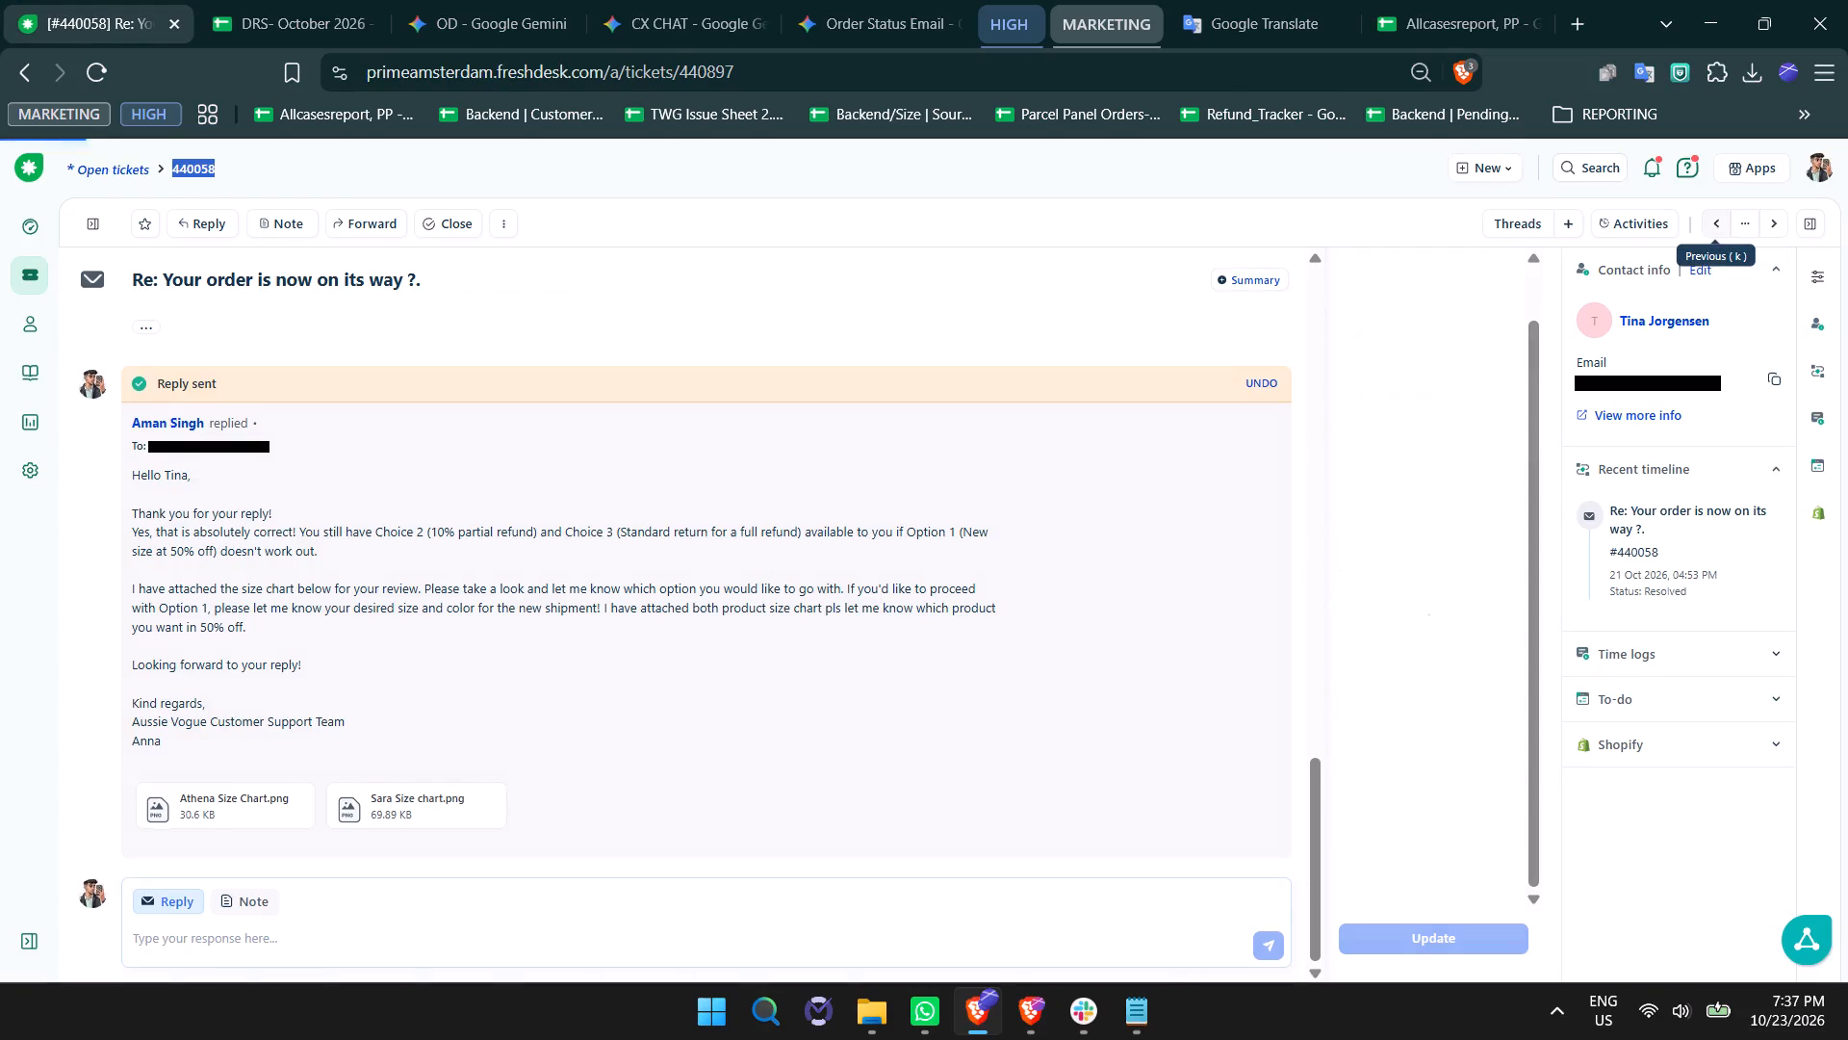
scroll(413, 510, "down", 4)
scroll(413, 514, "up", 2)
scroll(413, 519, "down", 4)
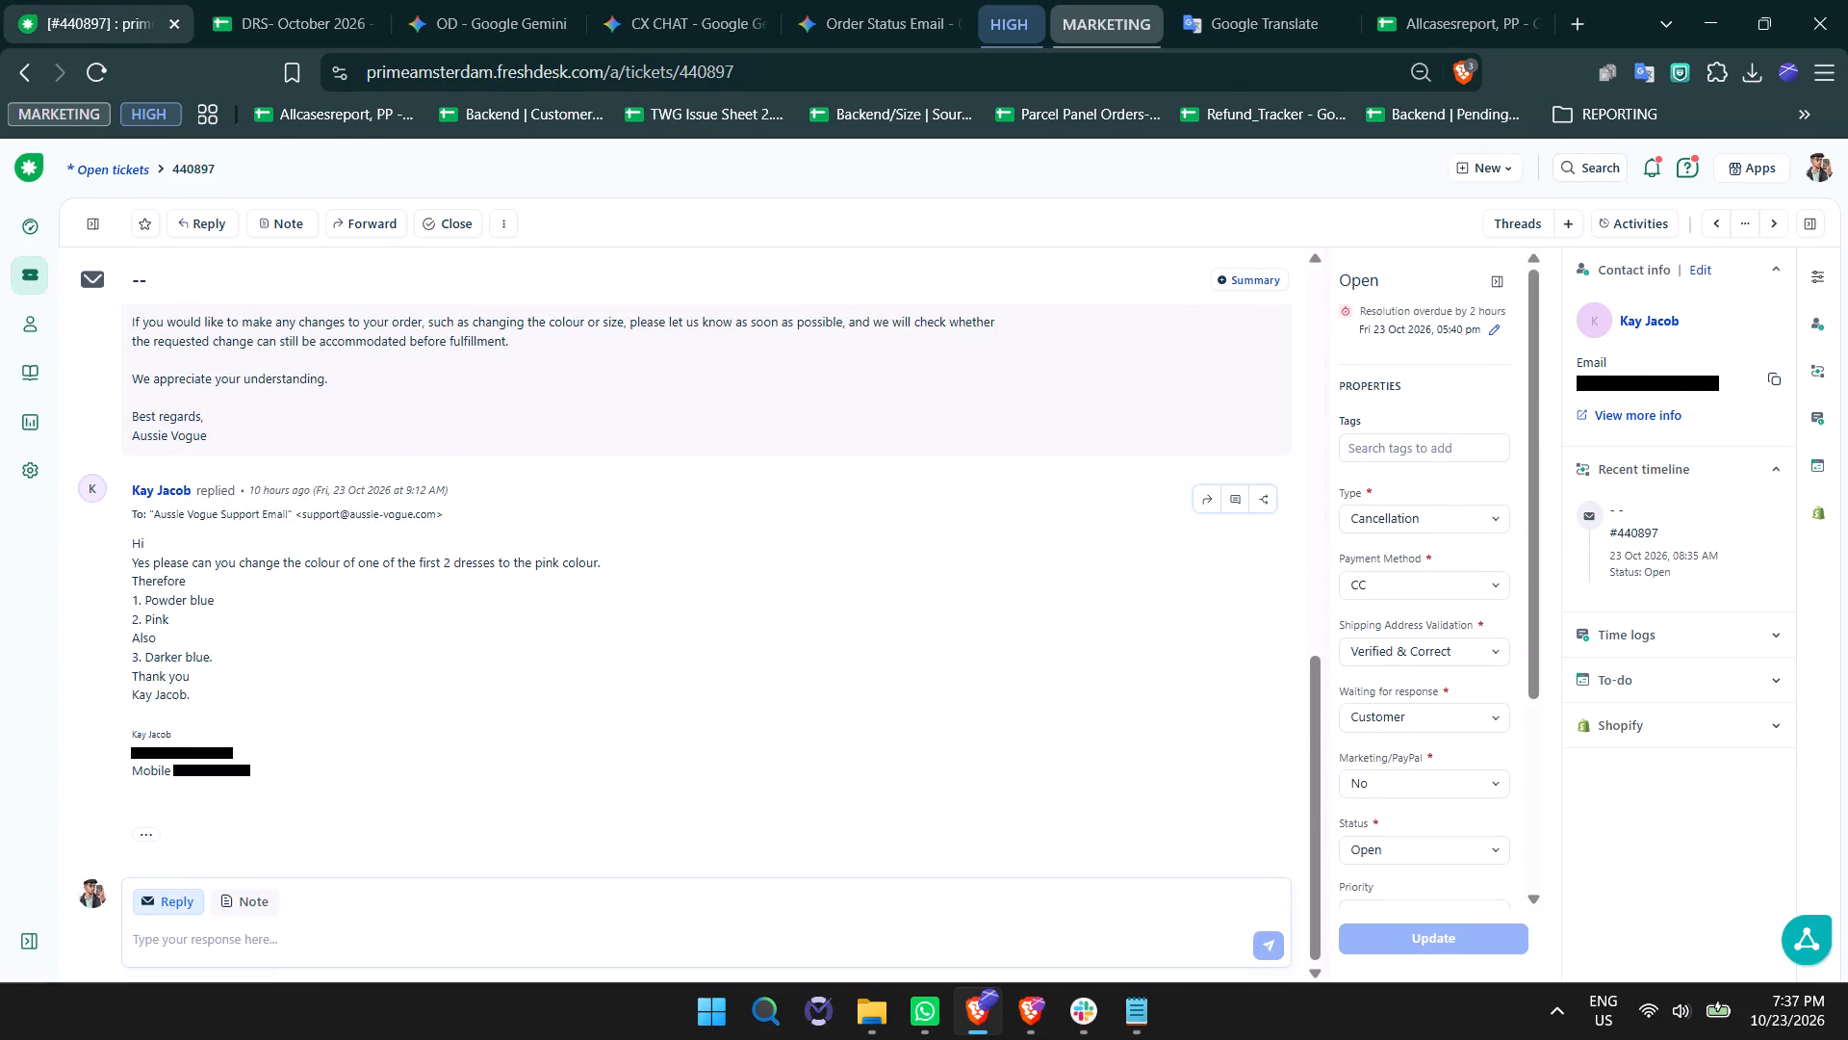
scroll(226, 564, "up", 1)
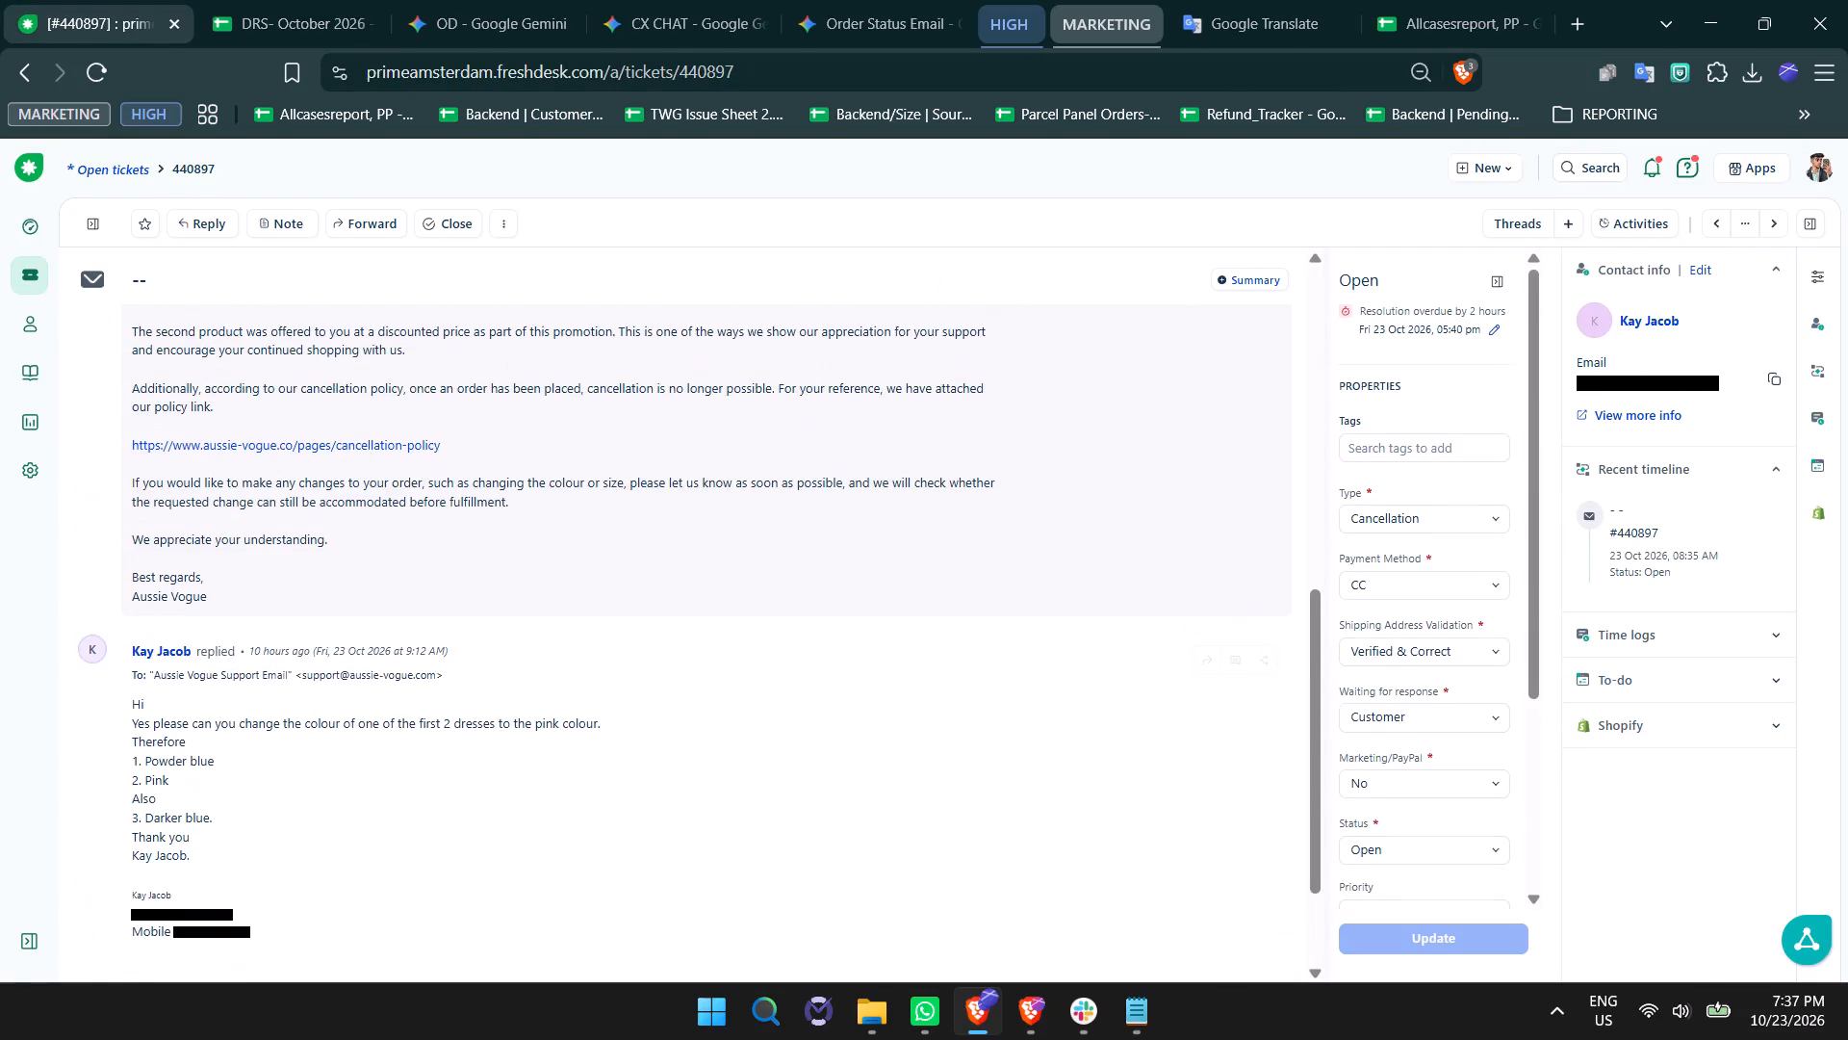
scroll(246, 602, "up", 1)
scroll(306, 544, "up", 5)
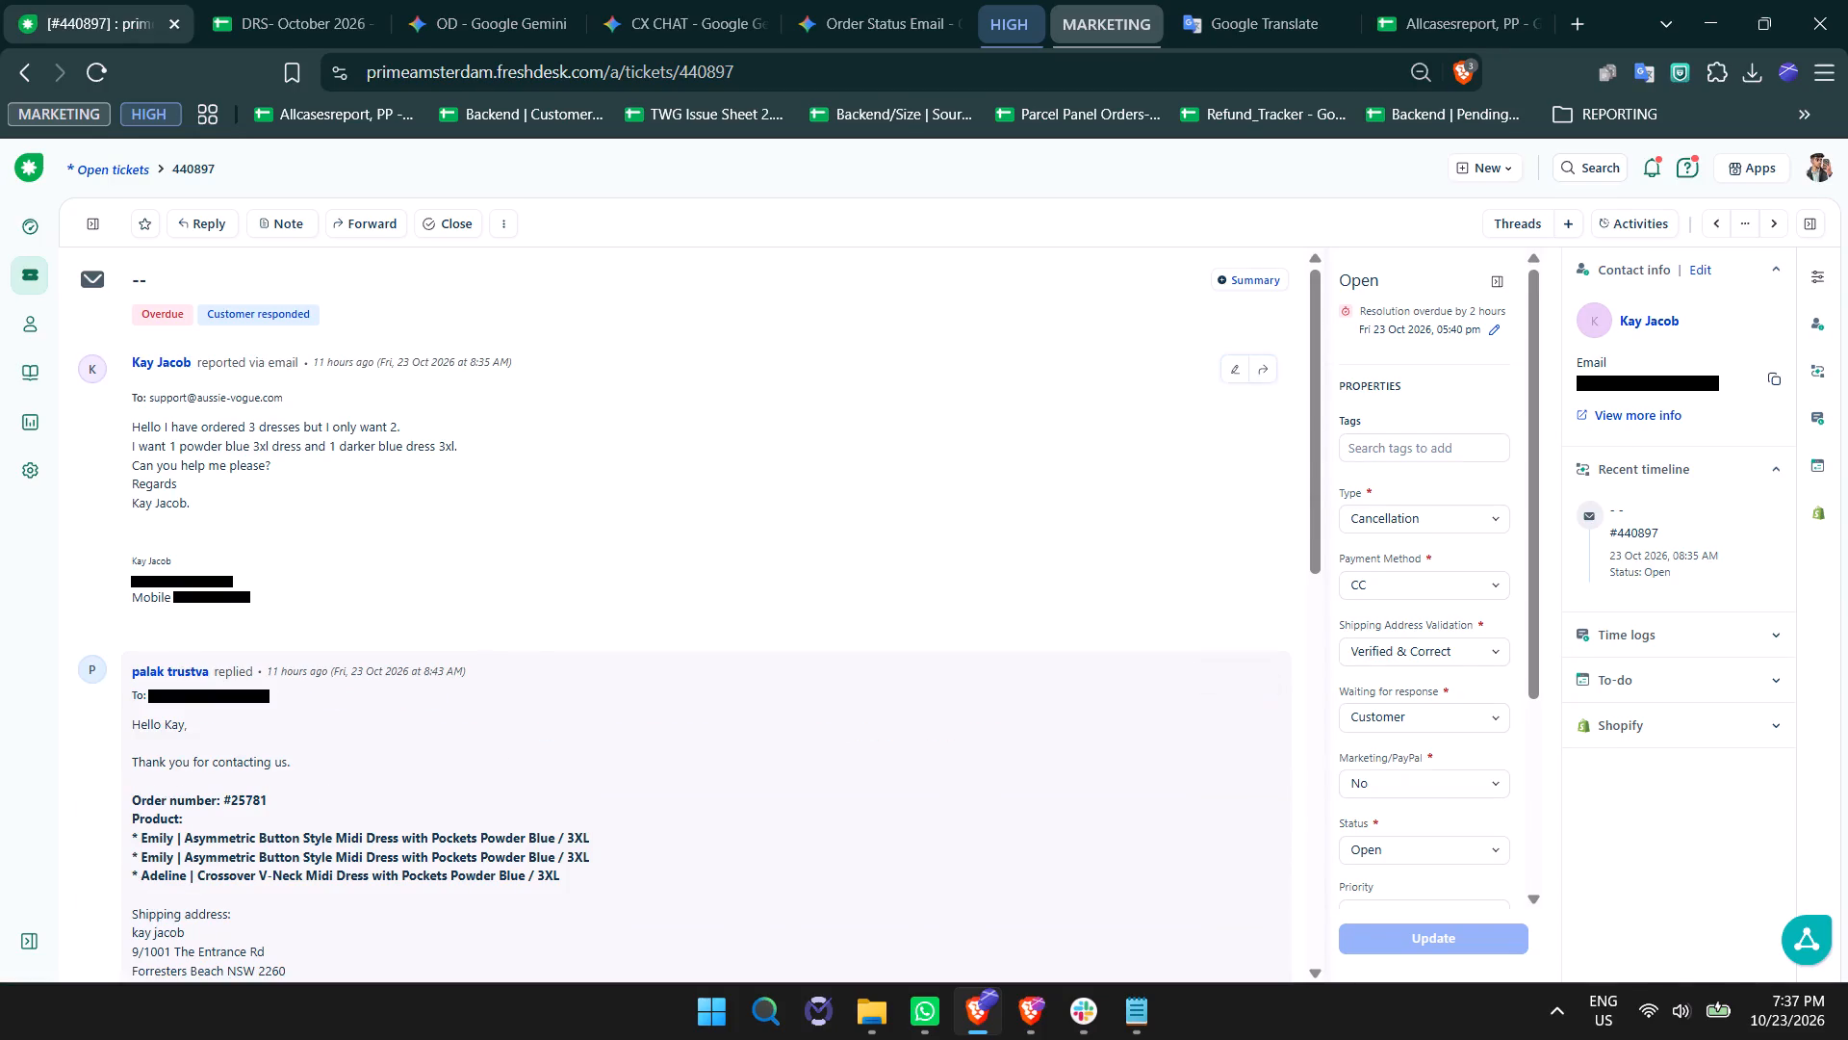
scroll(337, 553, "up", 3)
scroll(337, 553, "down", 1)
scroll(337, 553, "up", 4)
scroll(337, 553, "down", 10)
scroll(364, 593, "up", 1)
scroll(364, 594, "down", 2)
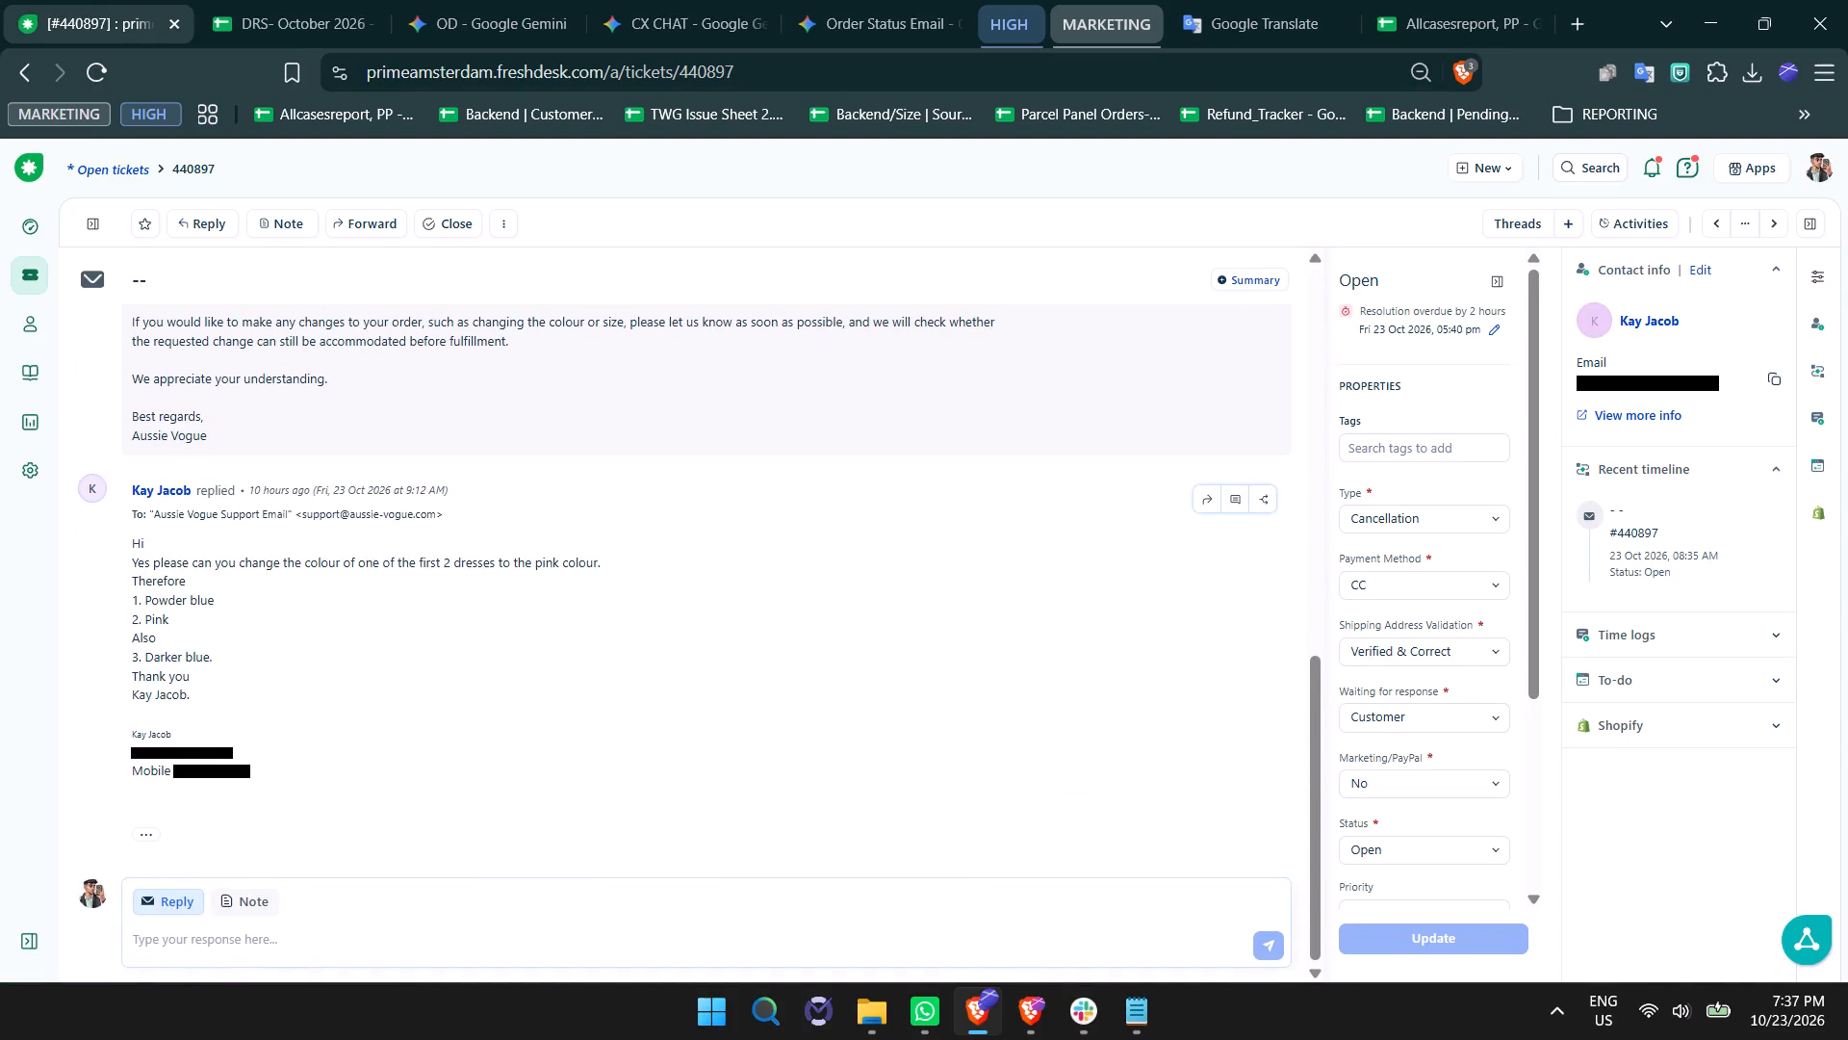
triple_click(192, 565)
left_click_drag(232, 603, 236, 611)
triple_click(352, 588)
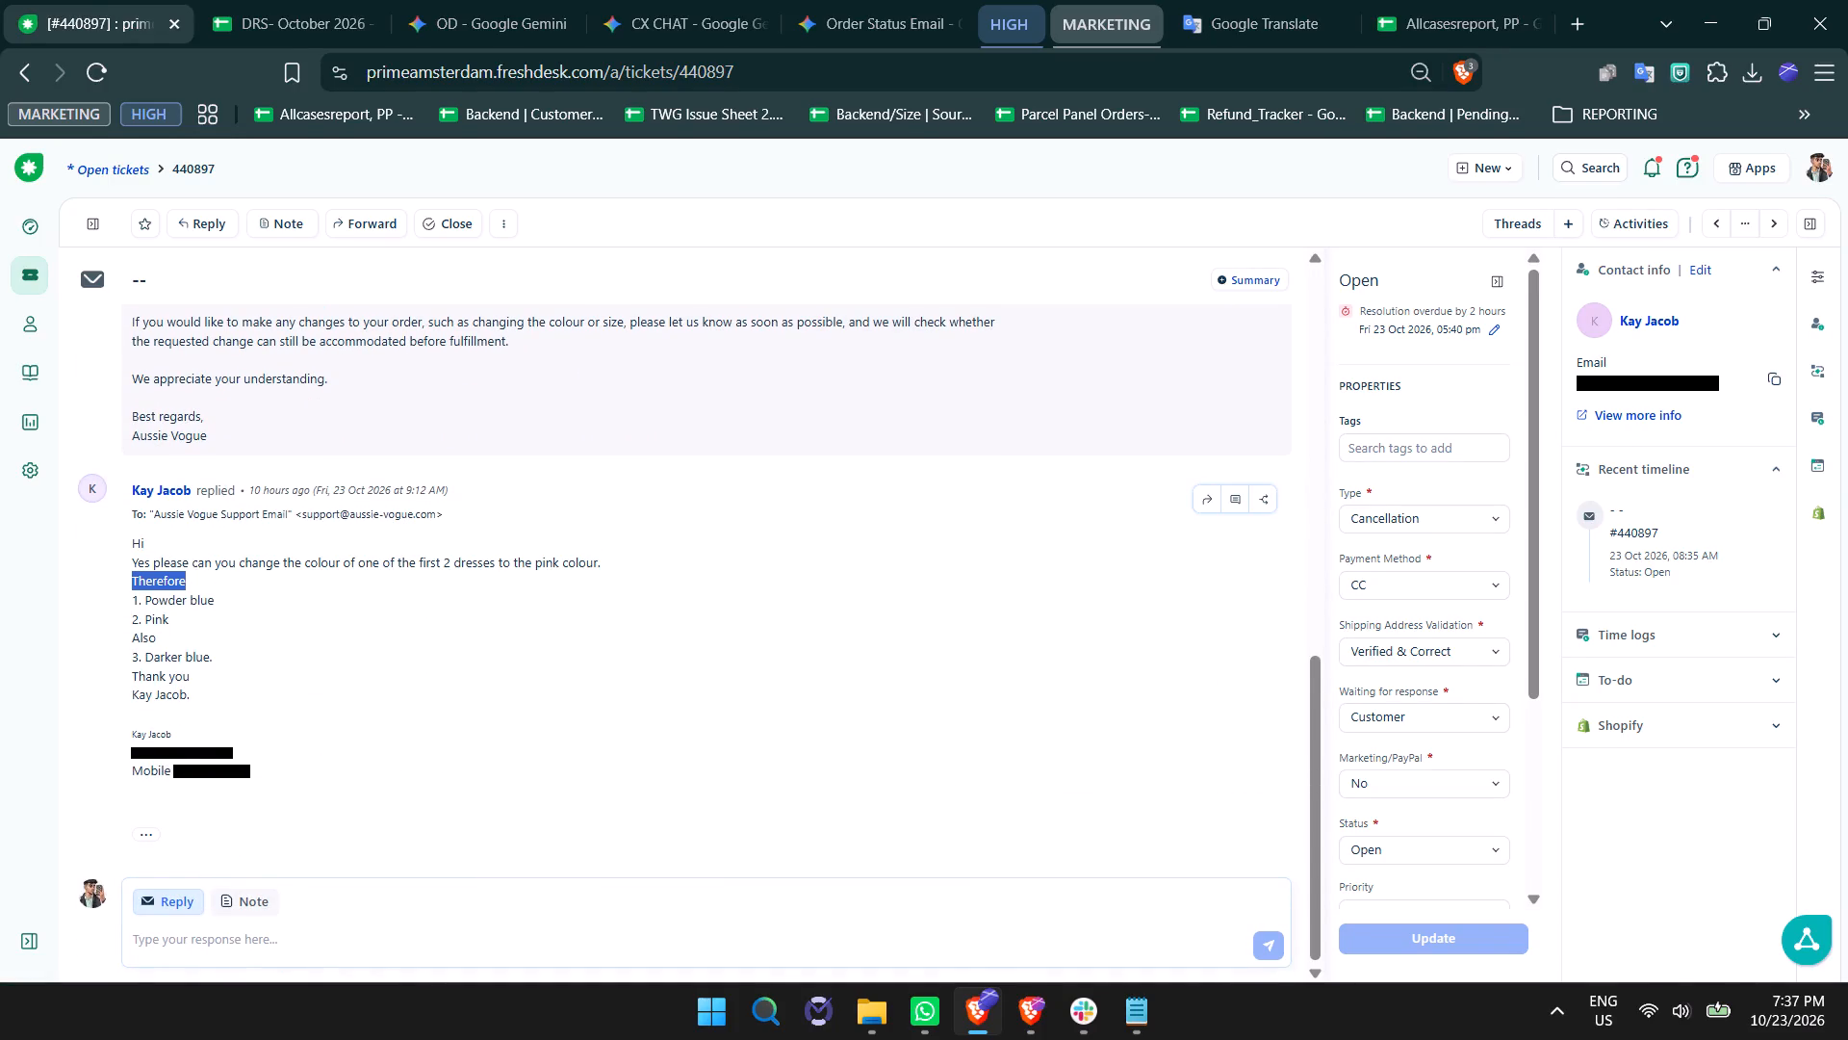
left_click(446, 579)
left_click(402, 594)
left_click(401, 571)
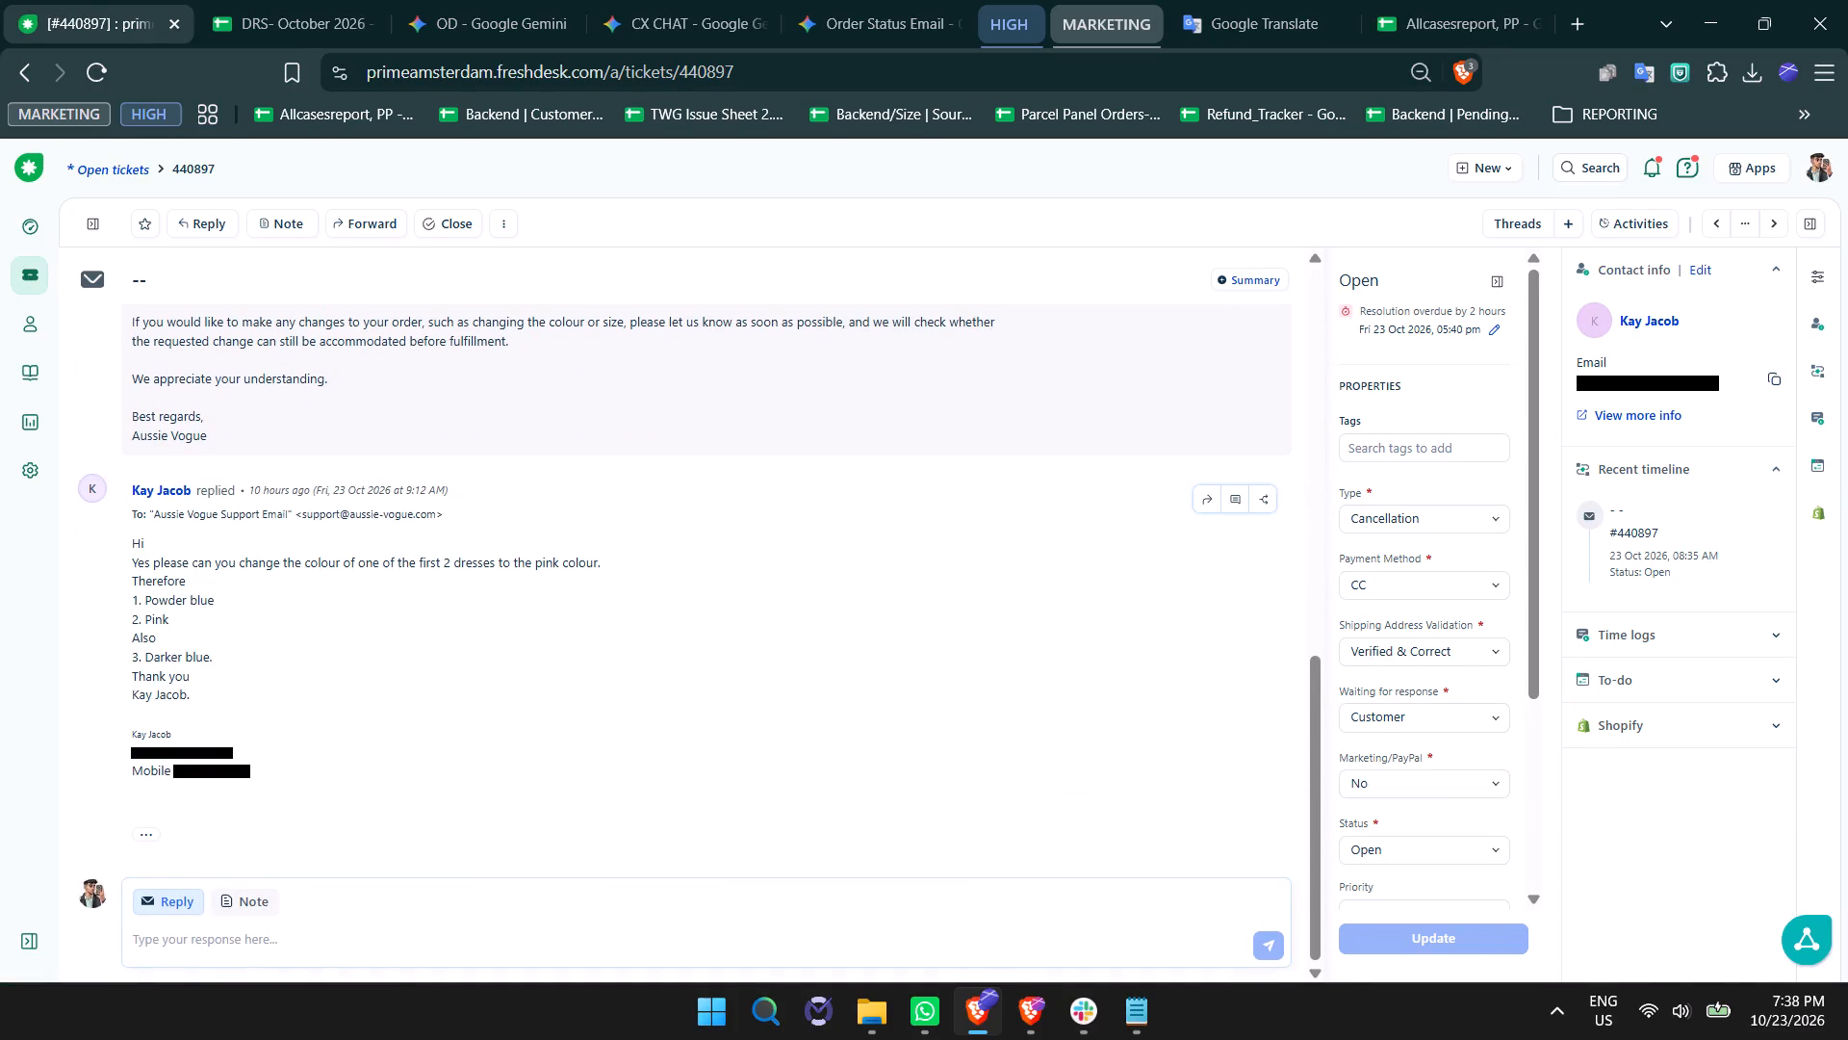
left_click(322, 577)
triple_click(163, 566)
left_click(191, 630)
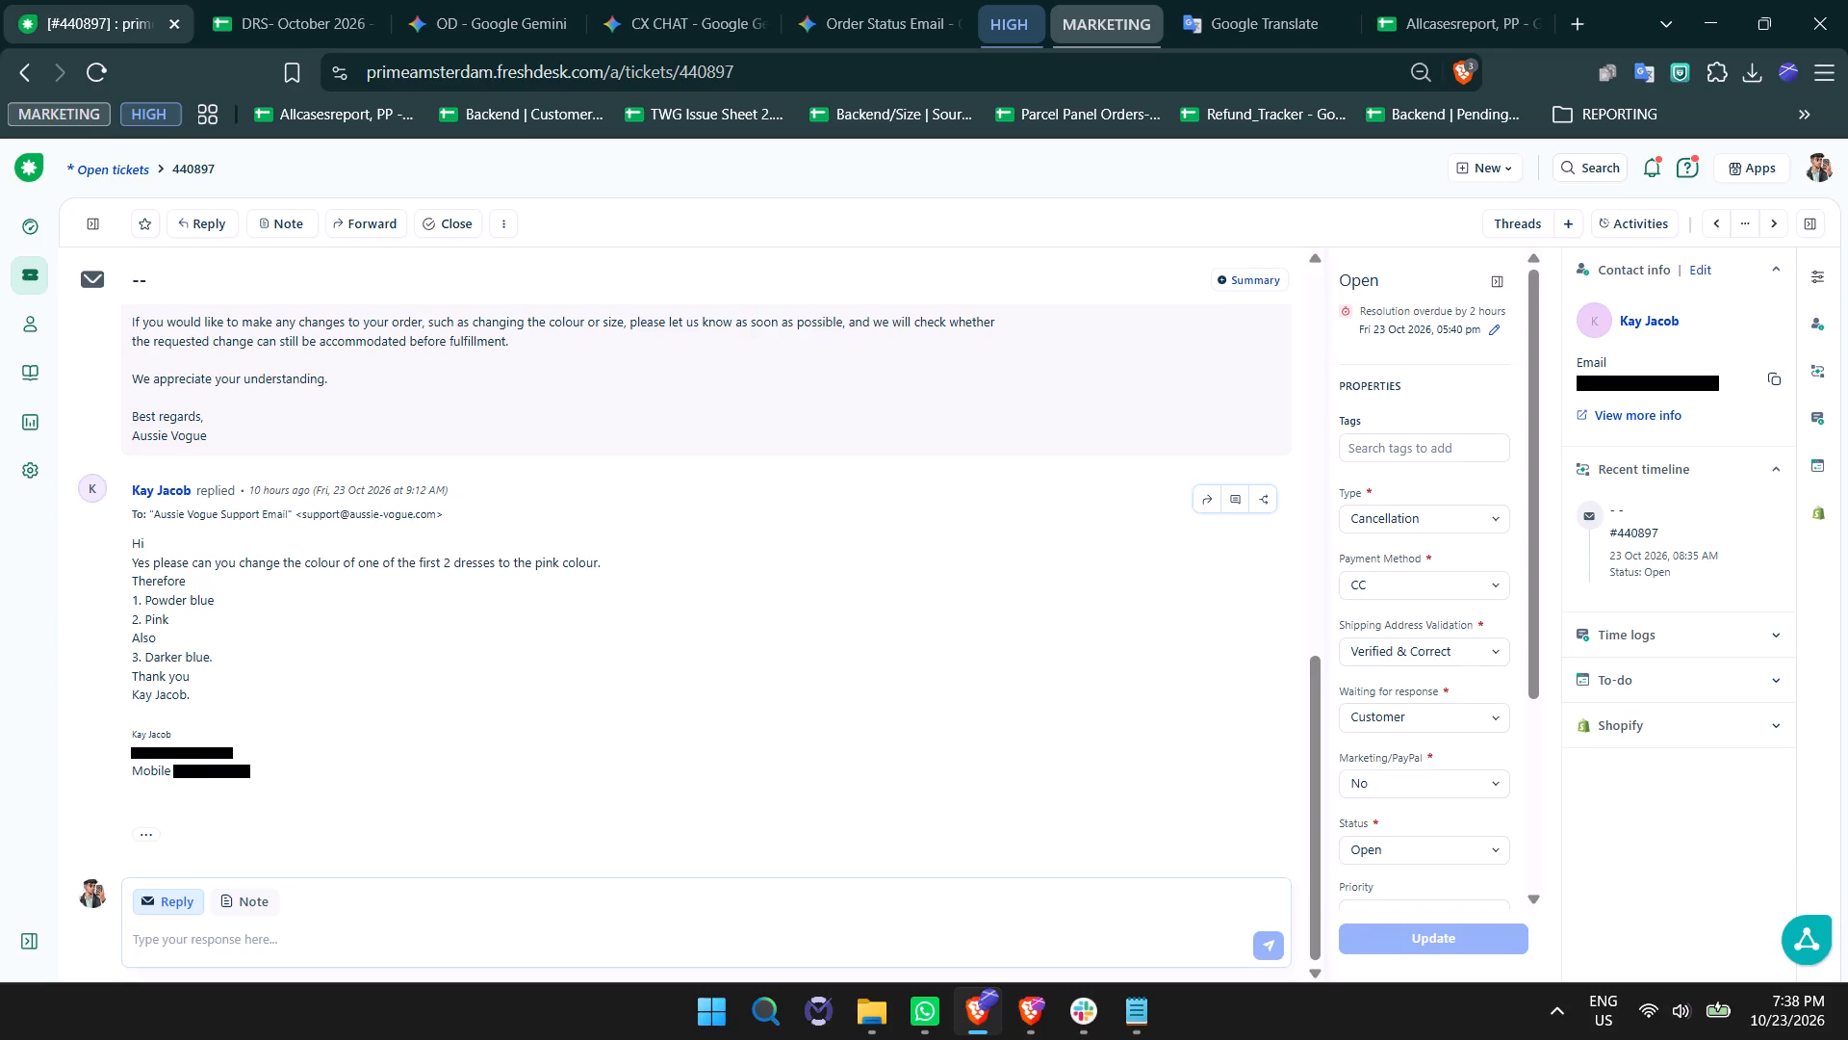
left_click_drag(183, 564, 305, 562)
left_click(347, 559)
left_click(324, 608)
left_click_drag(313, 574, 331, 577)
left_click_drag(331, 577, 417, 571)
left_click(431, 573)
left_click(428, 598)
left_click_drag(420, 572, 502, 578)
left_click(546, 571)
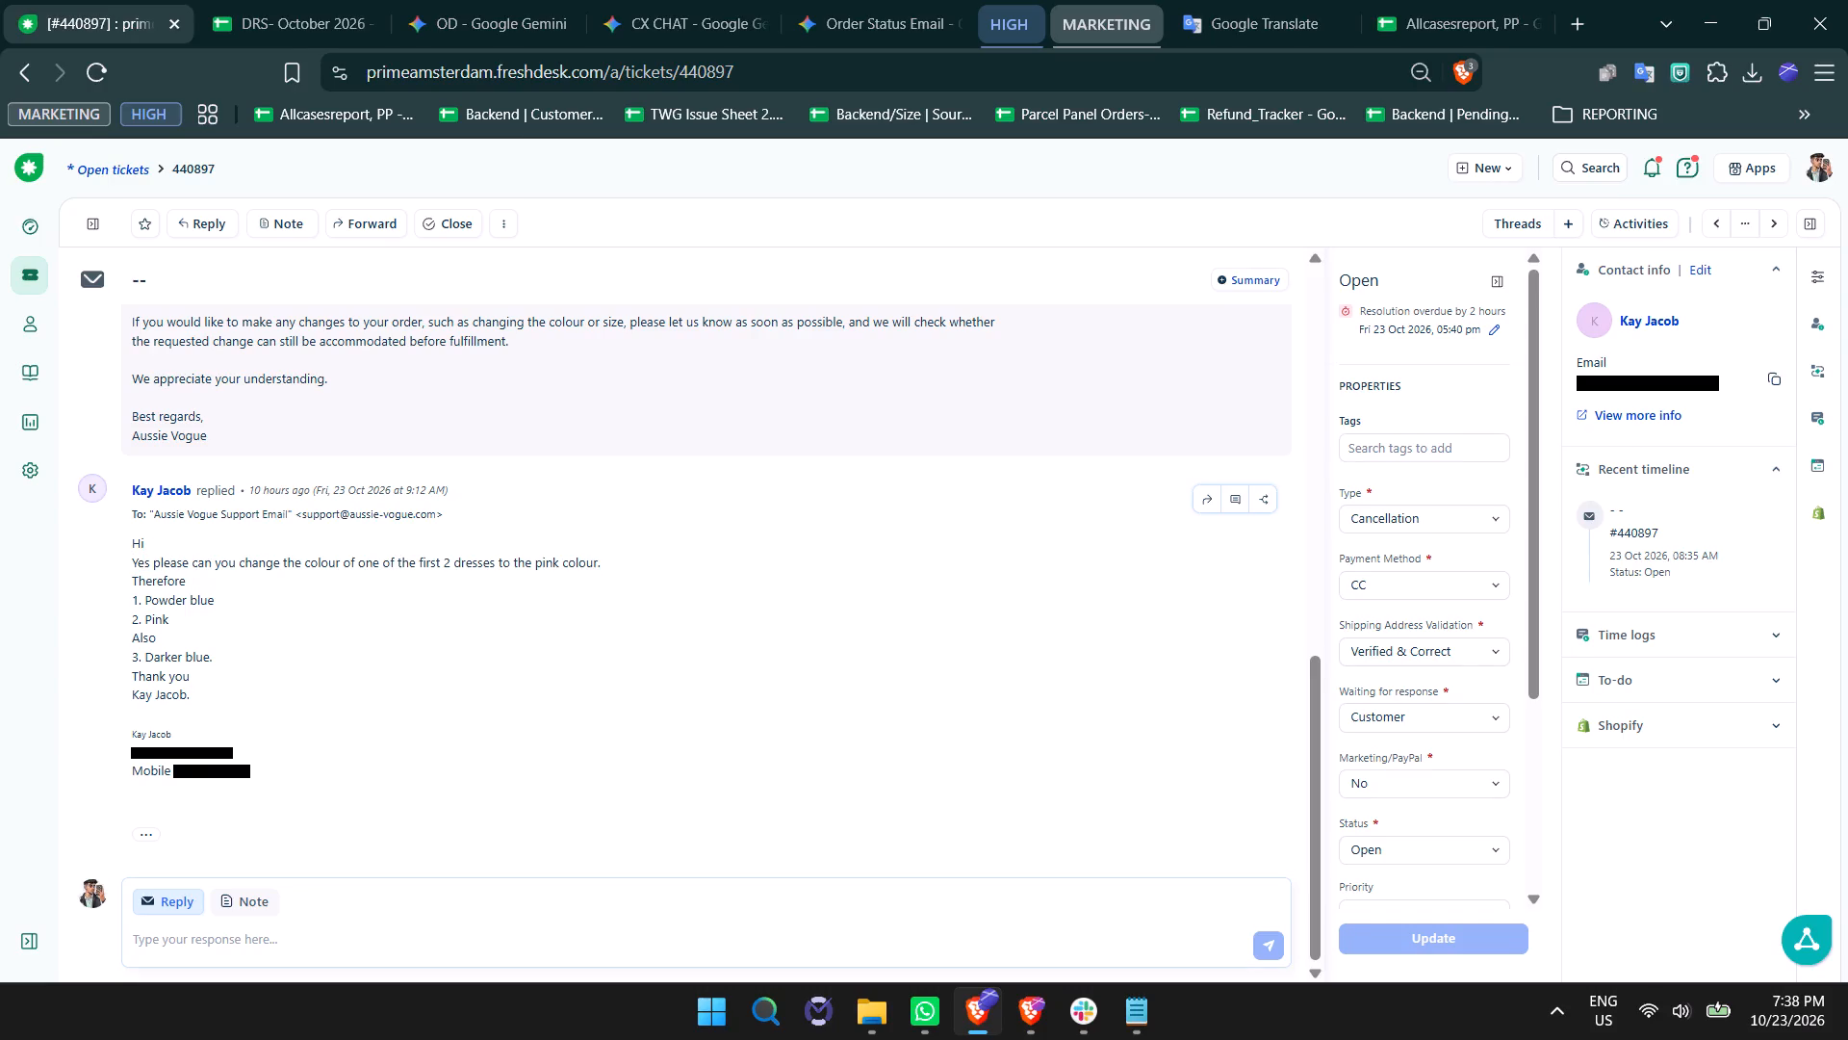
left_click(531, 588)
double_click(530, 588)
left_click(460, 591)
scroll(252, 676, "up", 1)
scroll(252, 676, "down", 1)
scroll(252, 676, "up", 3)
scroll(252, 676, "down", 1)
scroll(252, 676, "up", 1)
scroll(333, 504, "up", 3)
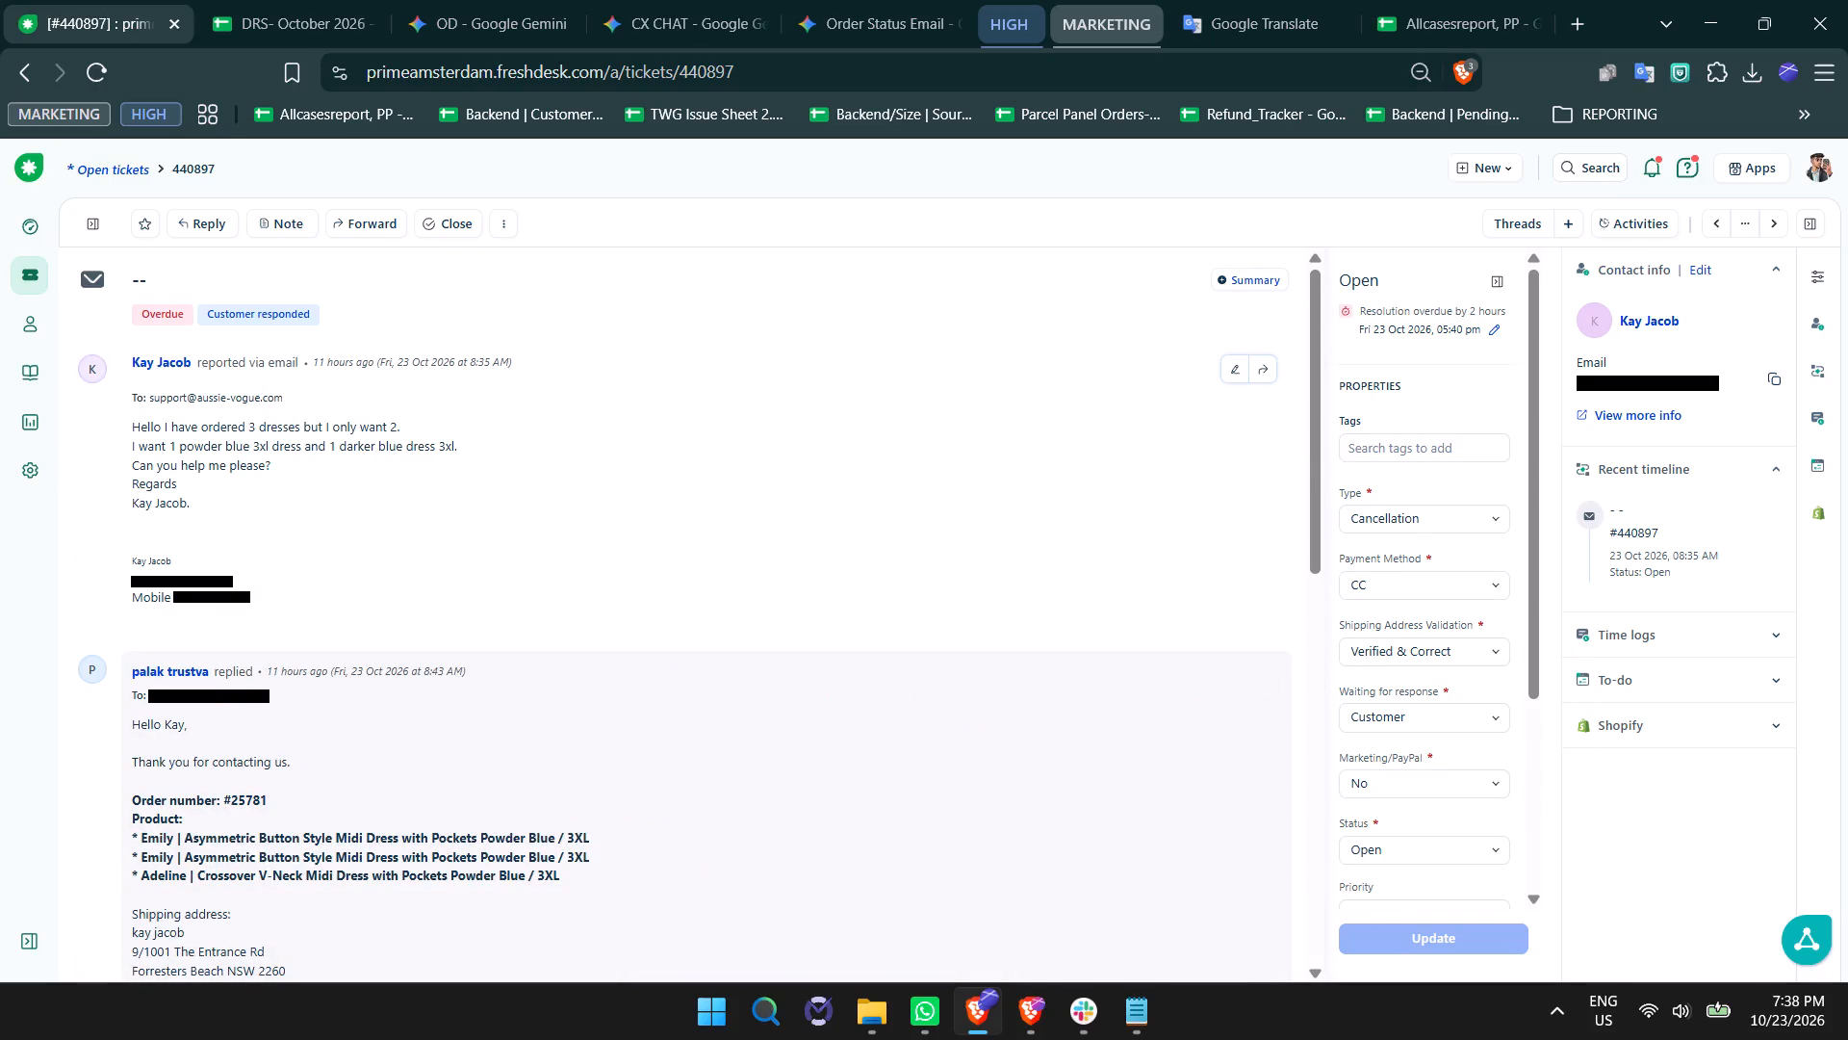
scroll(326, 460, "up", 1)
left_click(1775, 377)
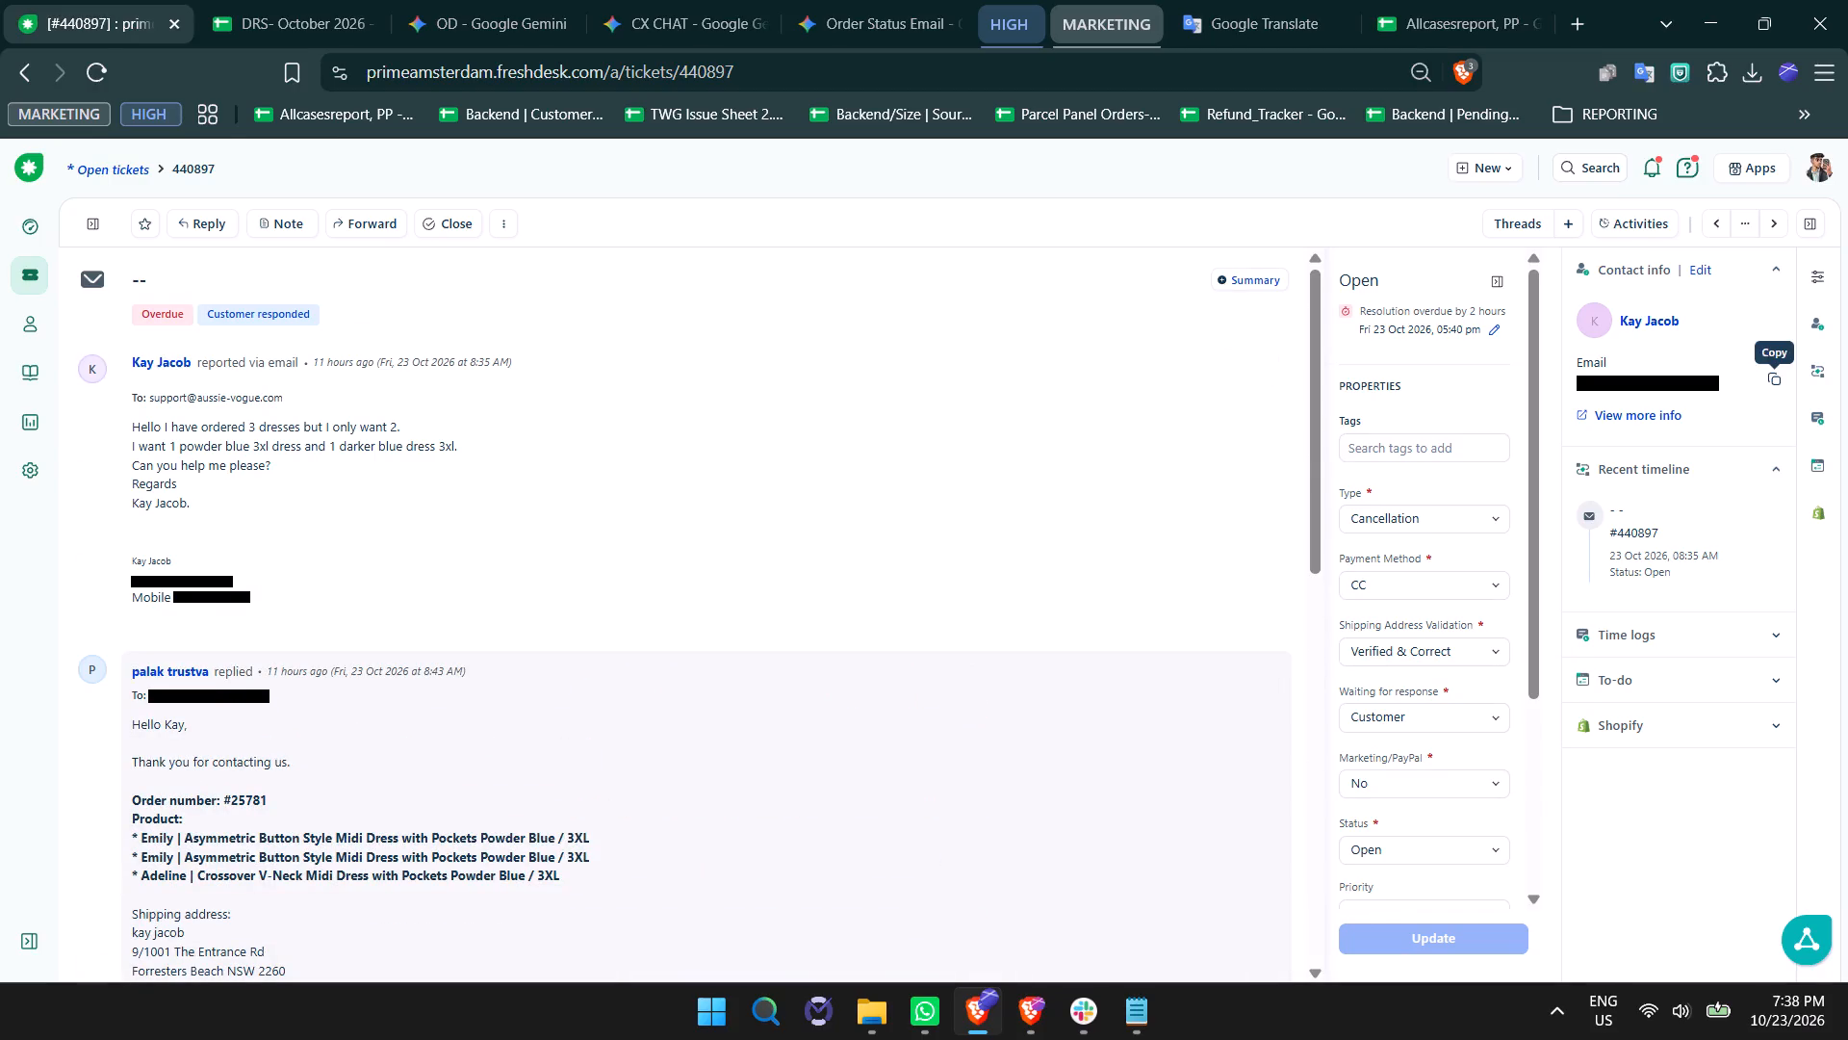
left_click(633, 424)
left_click(632, 424)
Close the Downloads File Explorer window and switch to the Aussie Vogue store's orders list in Shopify.
key("alt+Tab")
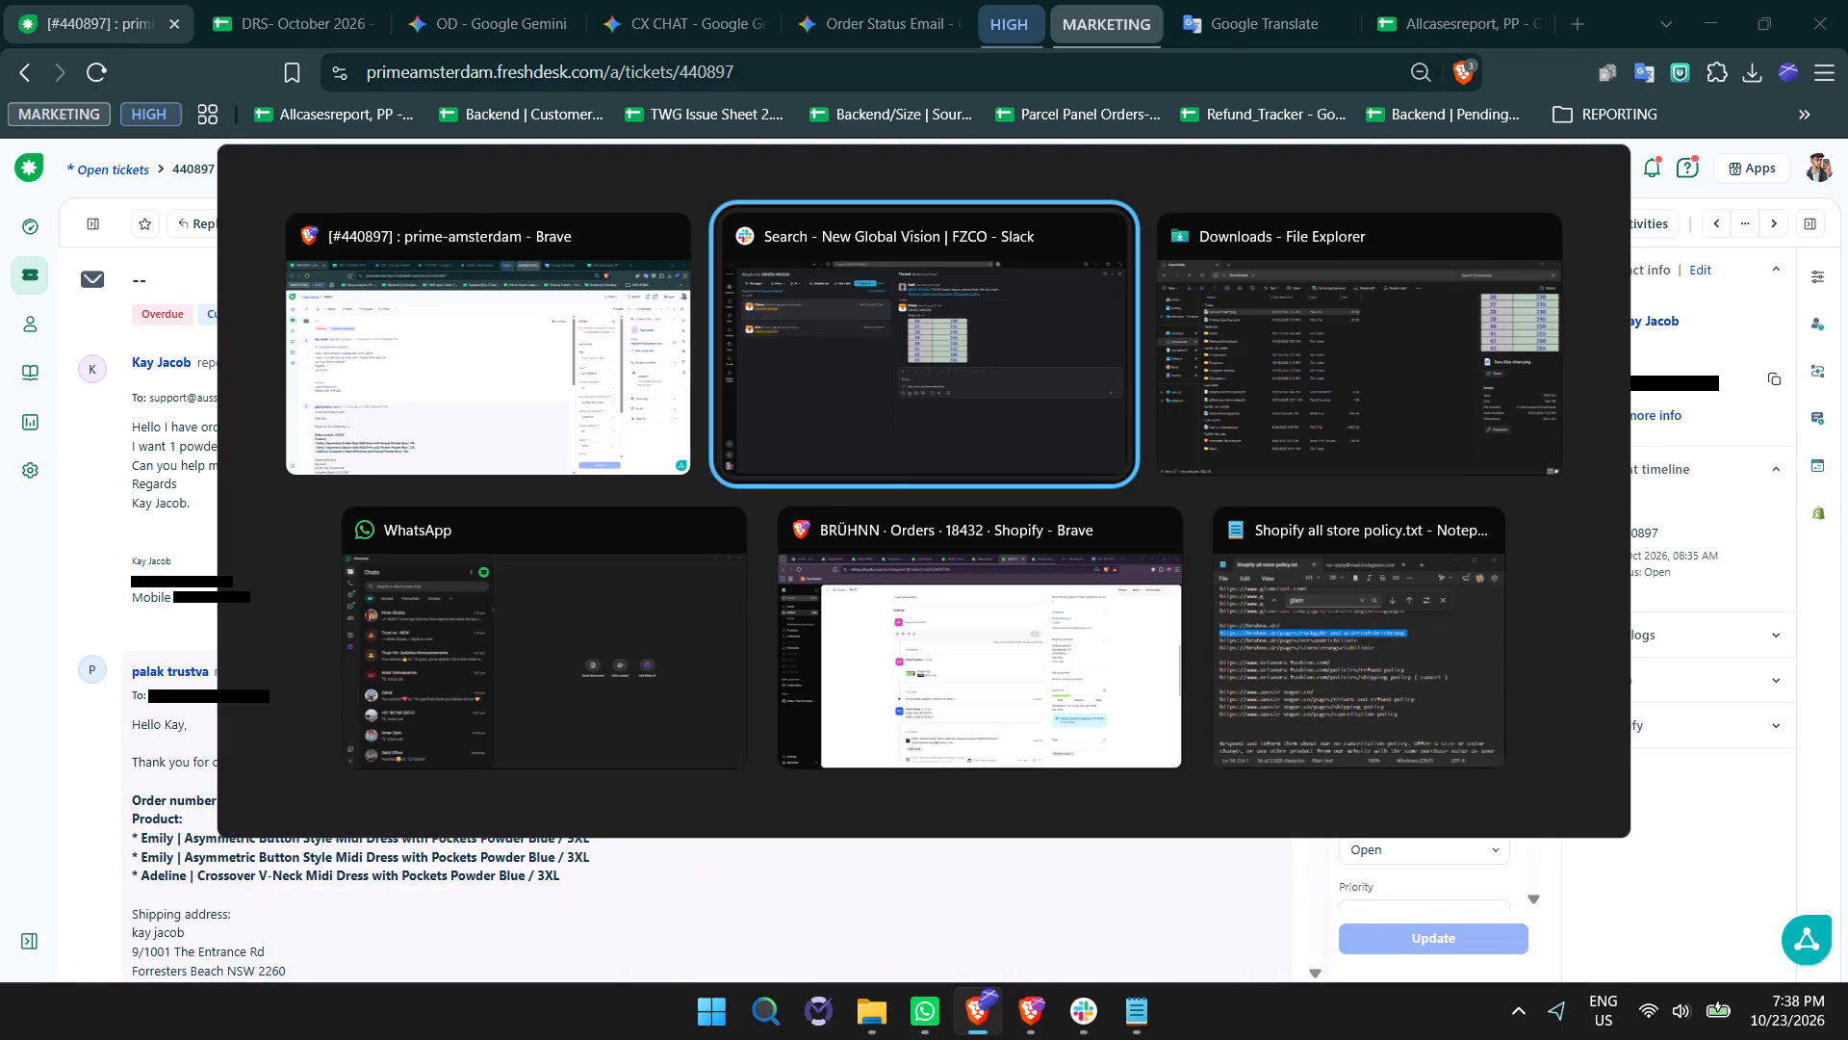
left_click(1552, 247, "alt")
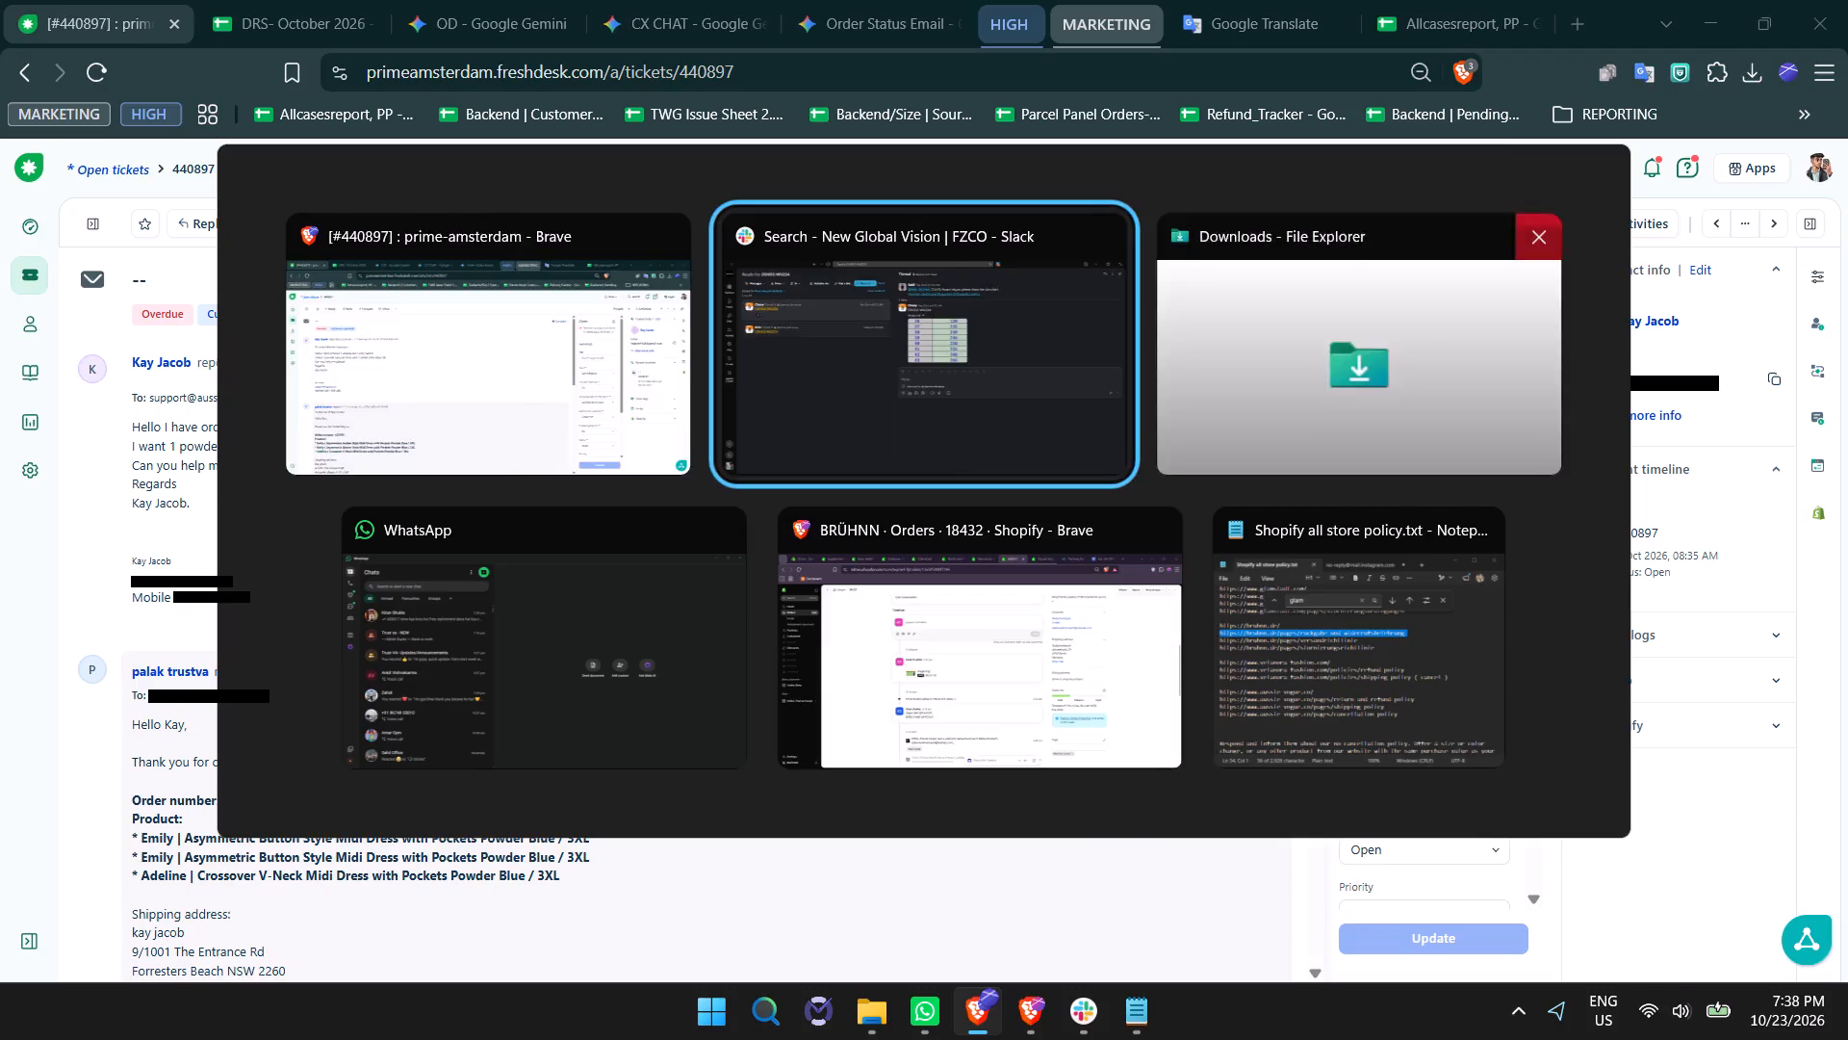
left_click(1058, 550, "alt")
left_click(1195, 0)
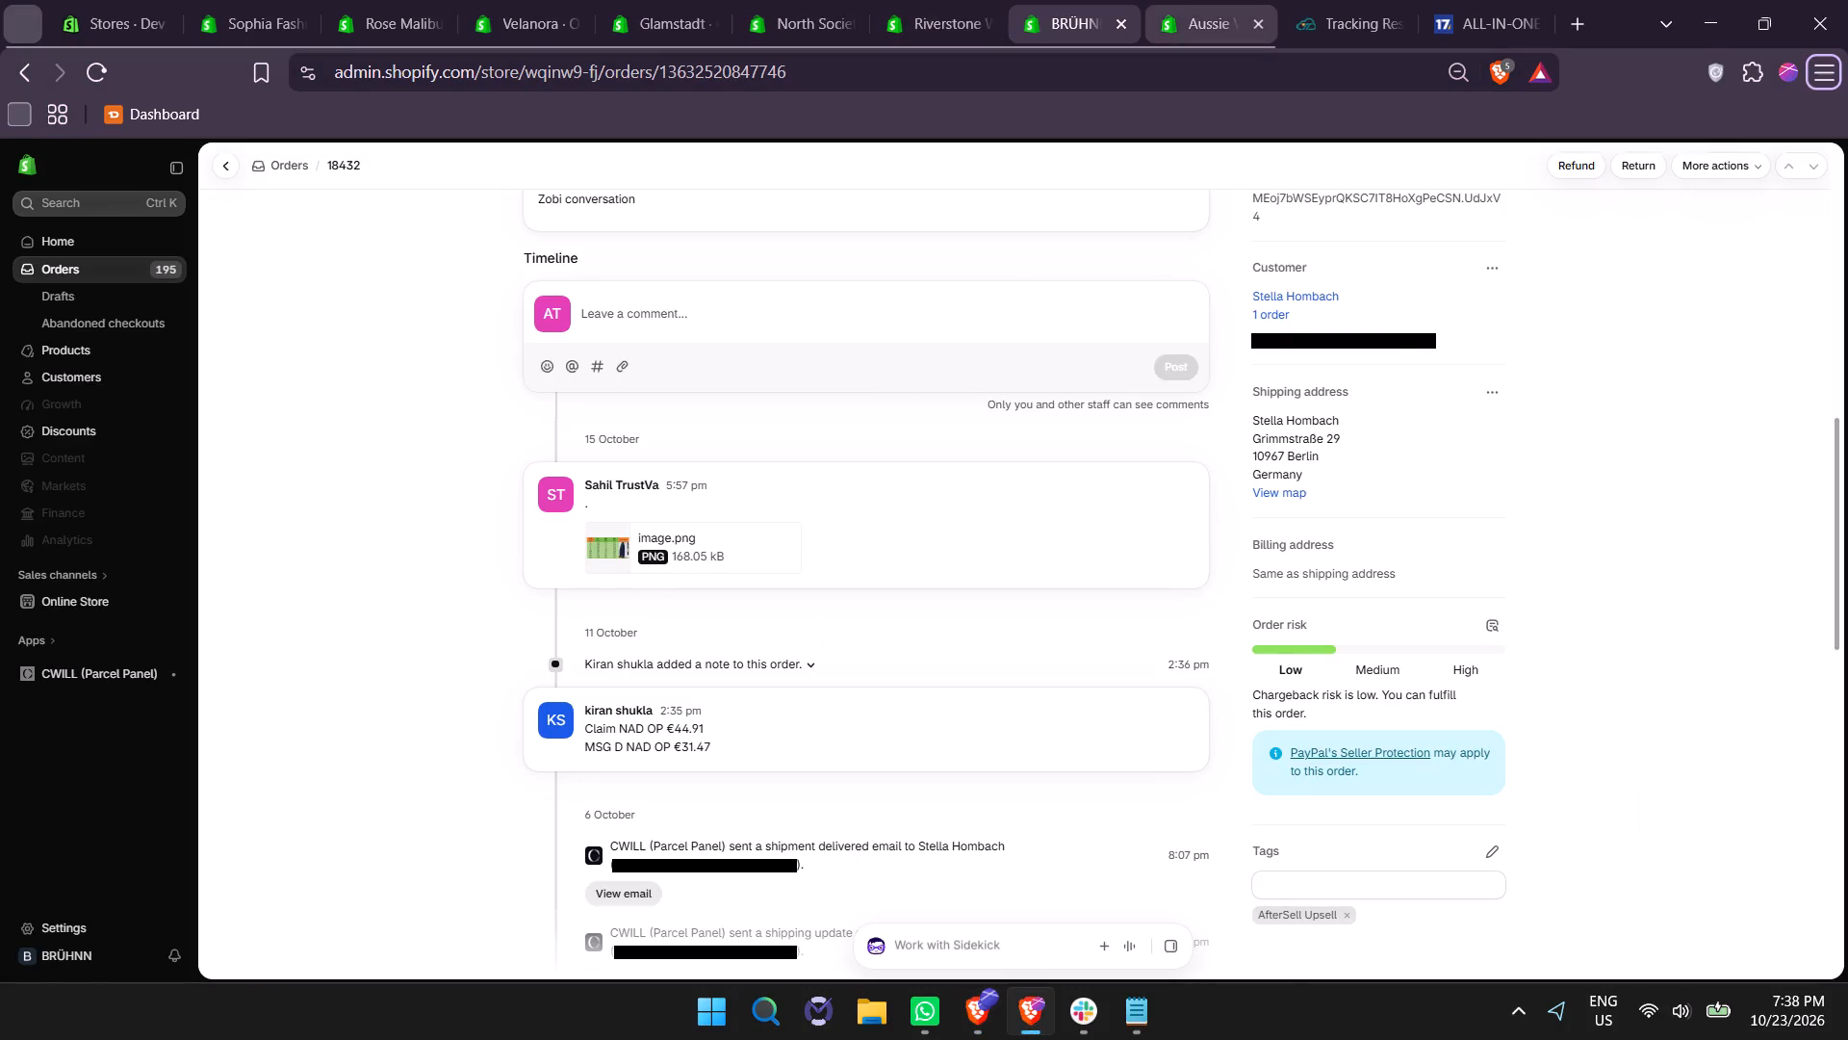
left_click(292, 162)
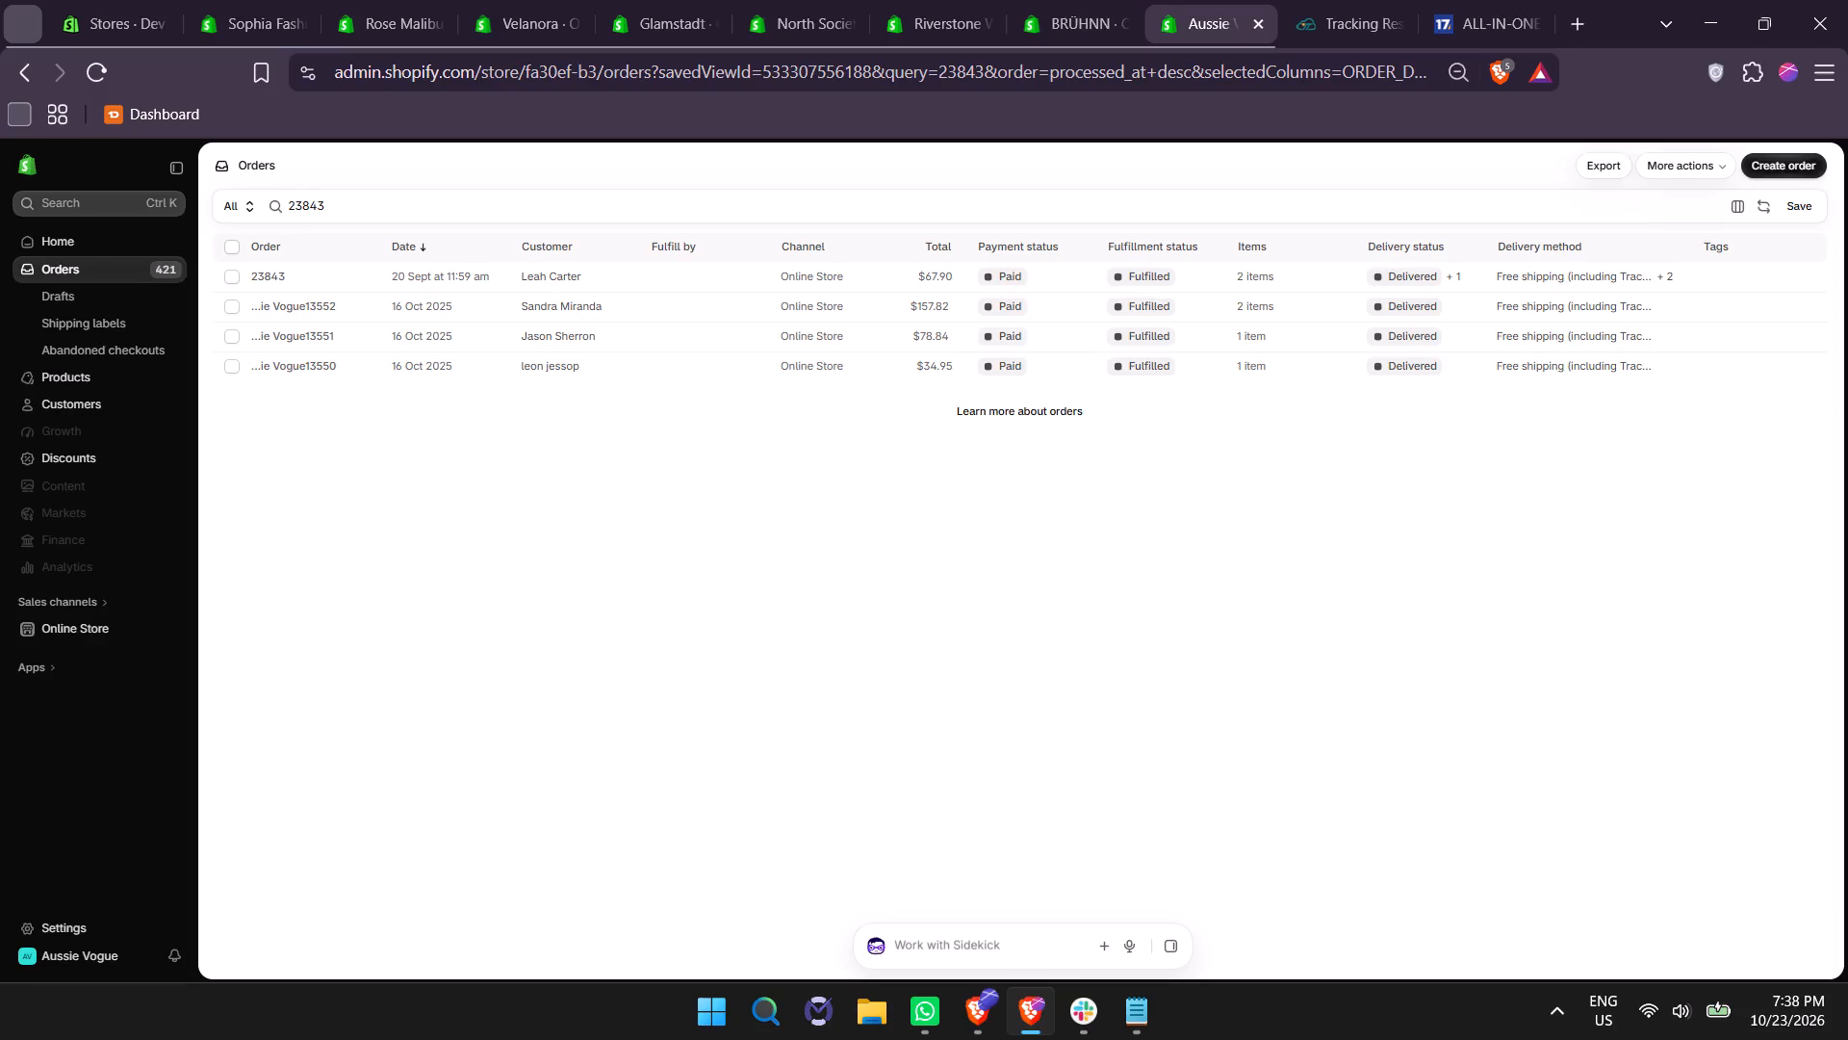
Search the Aussie Vogue orders by the copied customer email, open the matching order and review its dresses.
left_click(357, 202)
key("ctrl+a")
key("ctrl+v")
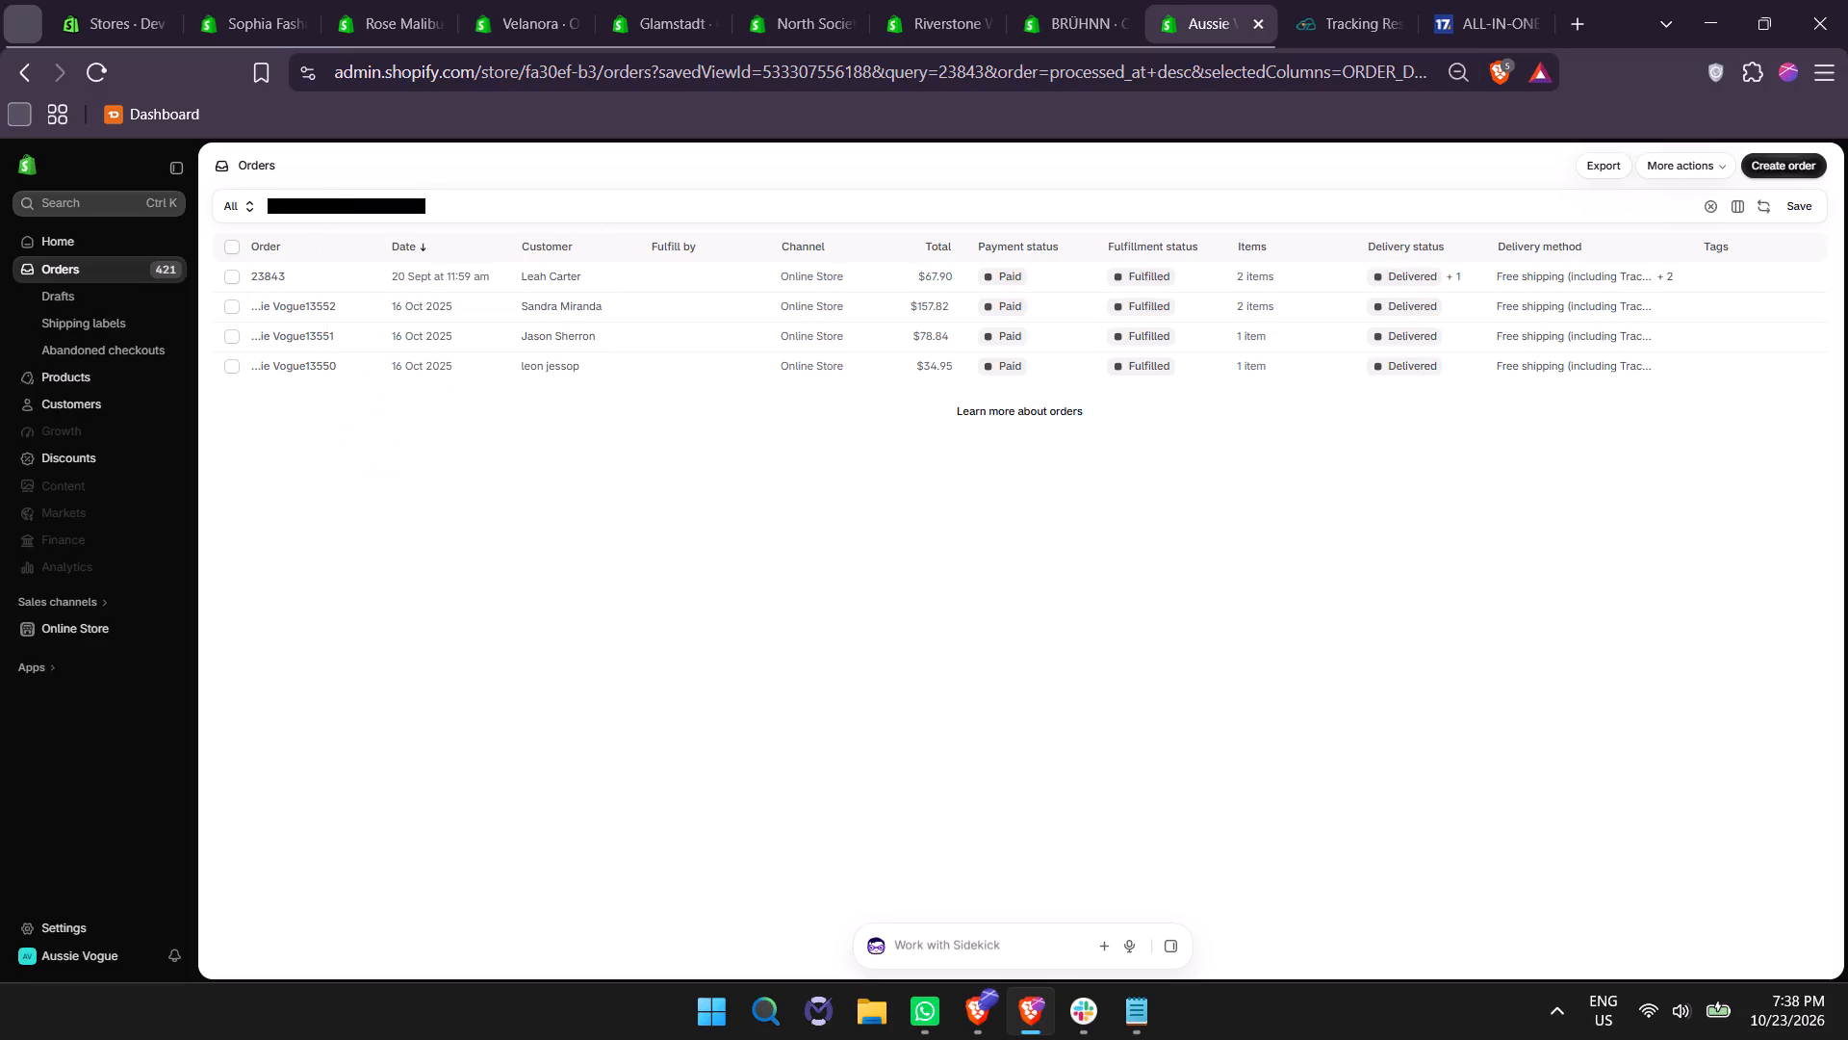
left_click(276, 279)
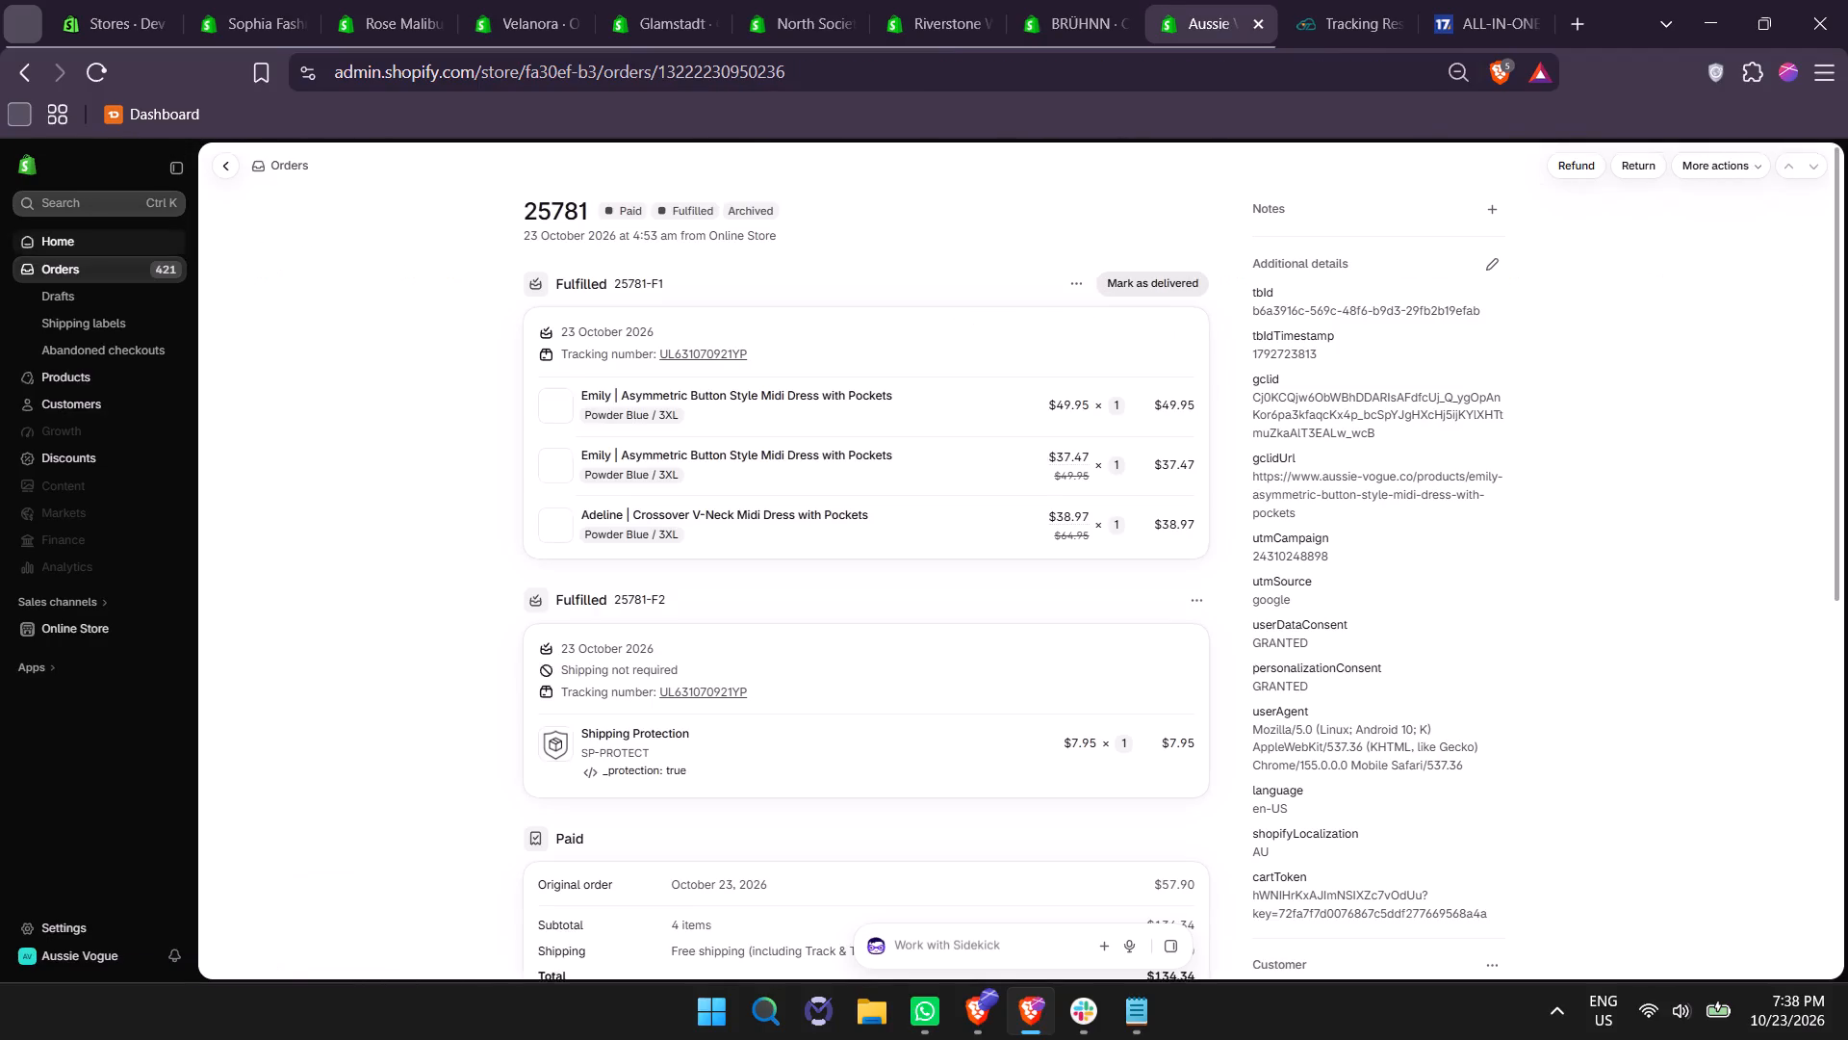
scroll(390, 492, "down", 2)
scroll(397, 496, "up", 3)
left_click(397, 496)
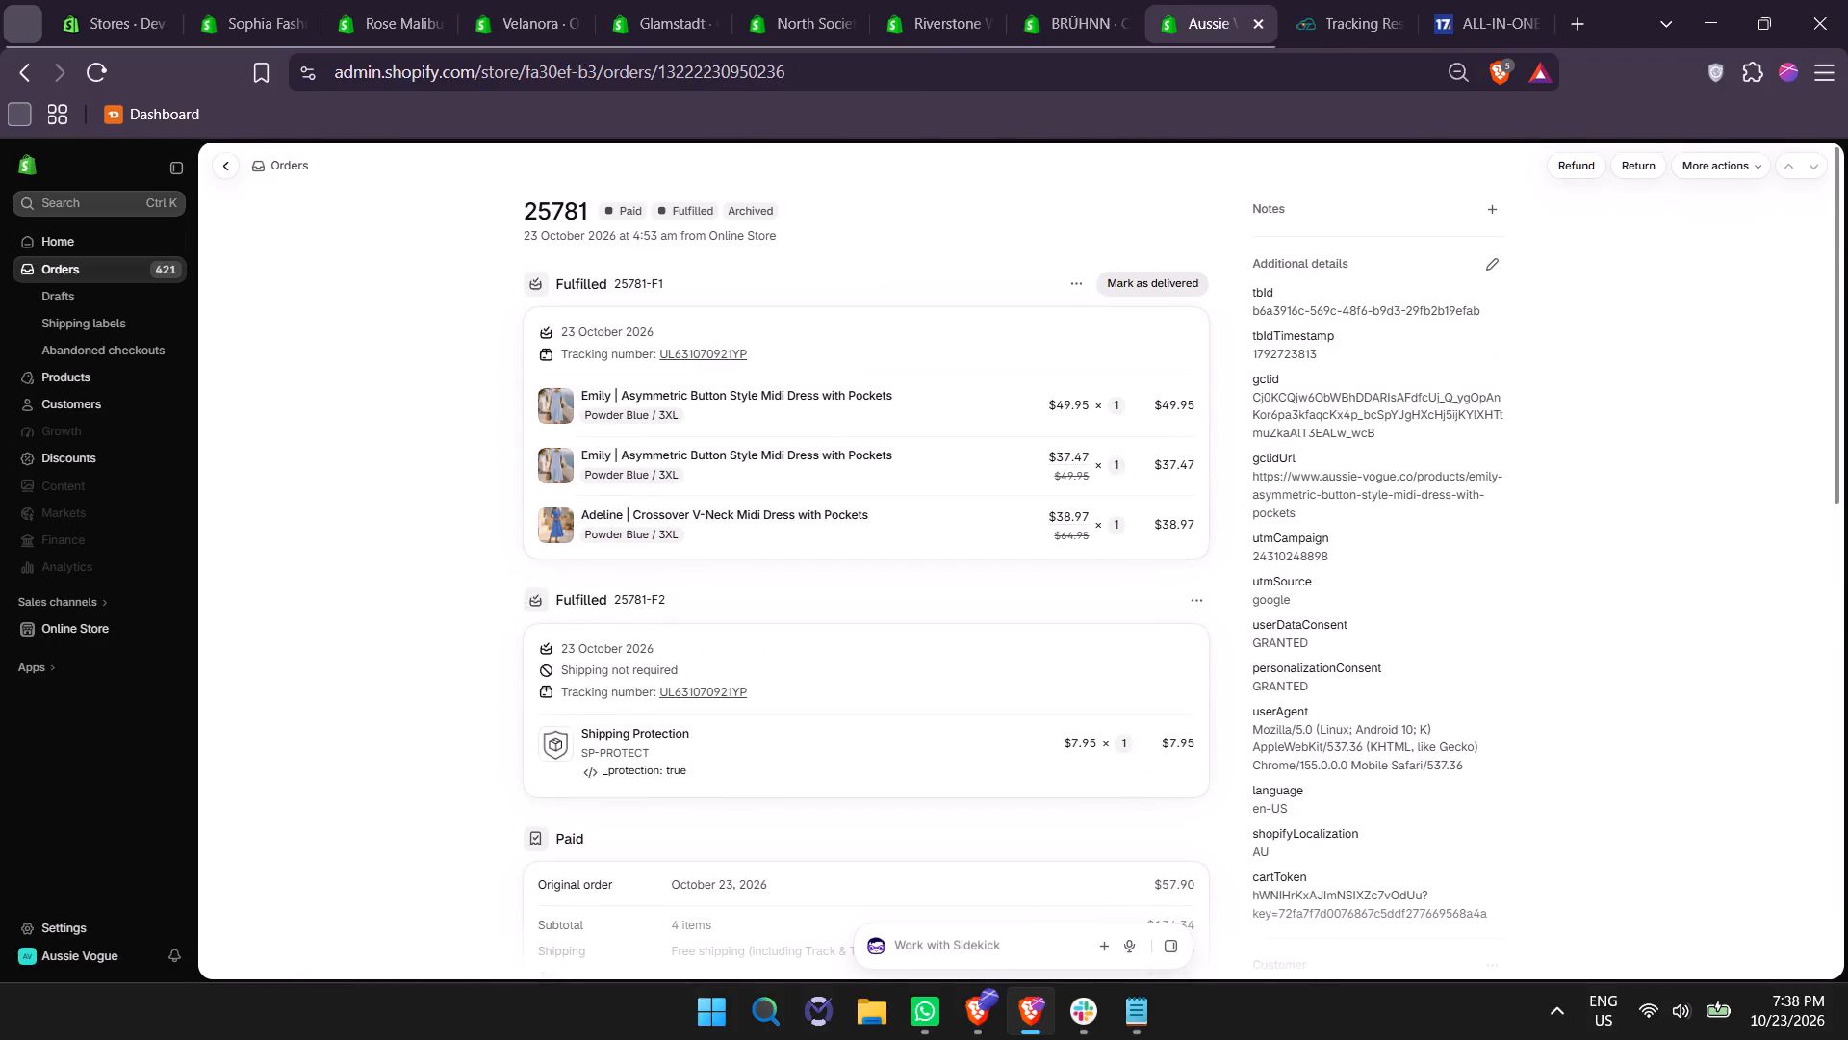
left_click(398, 465)
scroll(398, 465, "down", 3)
scroll(398, 465, "up", 7)
left_click(398, 465)
key("alt+Tab")
scroll(346, 573, "down", 5)
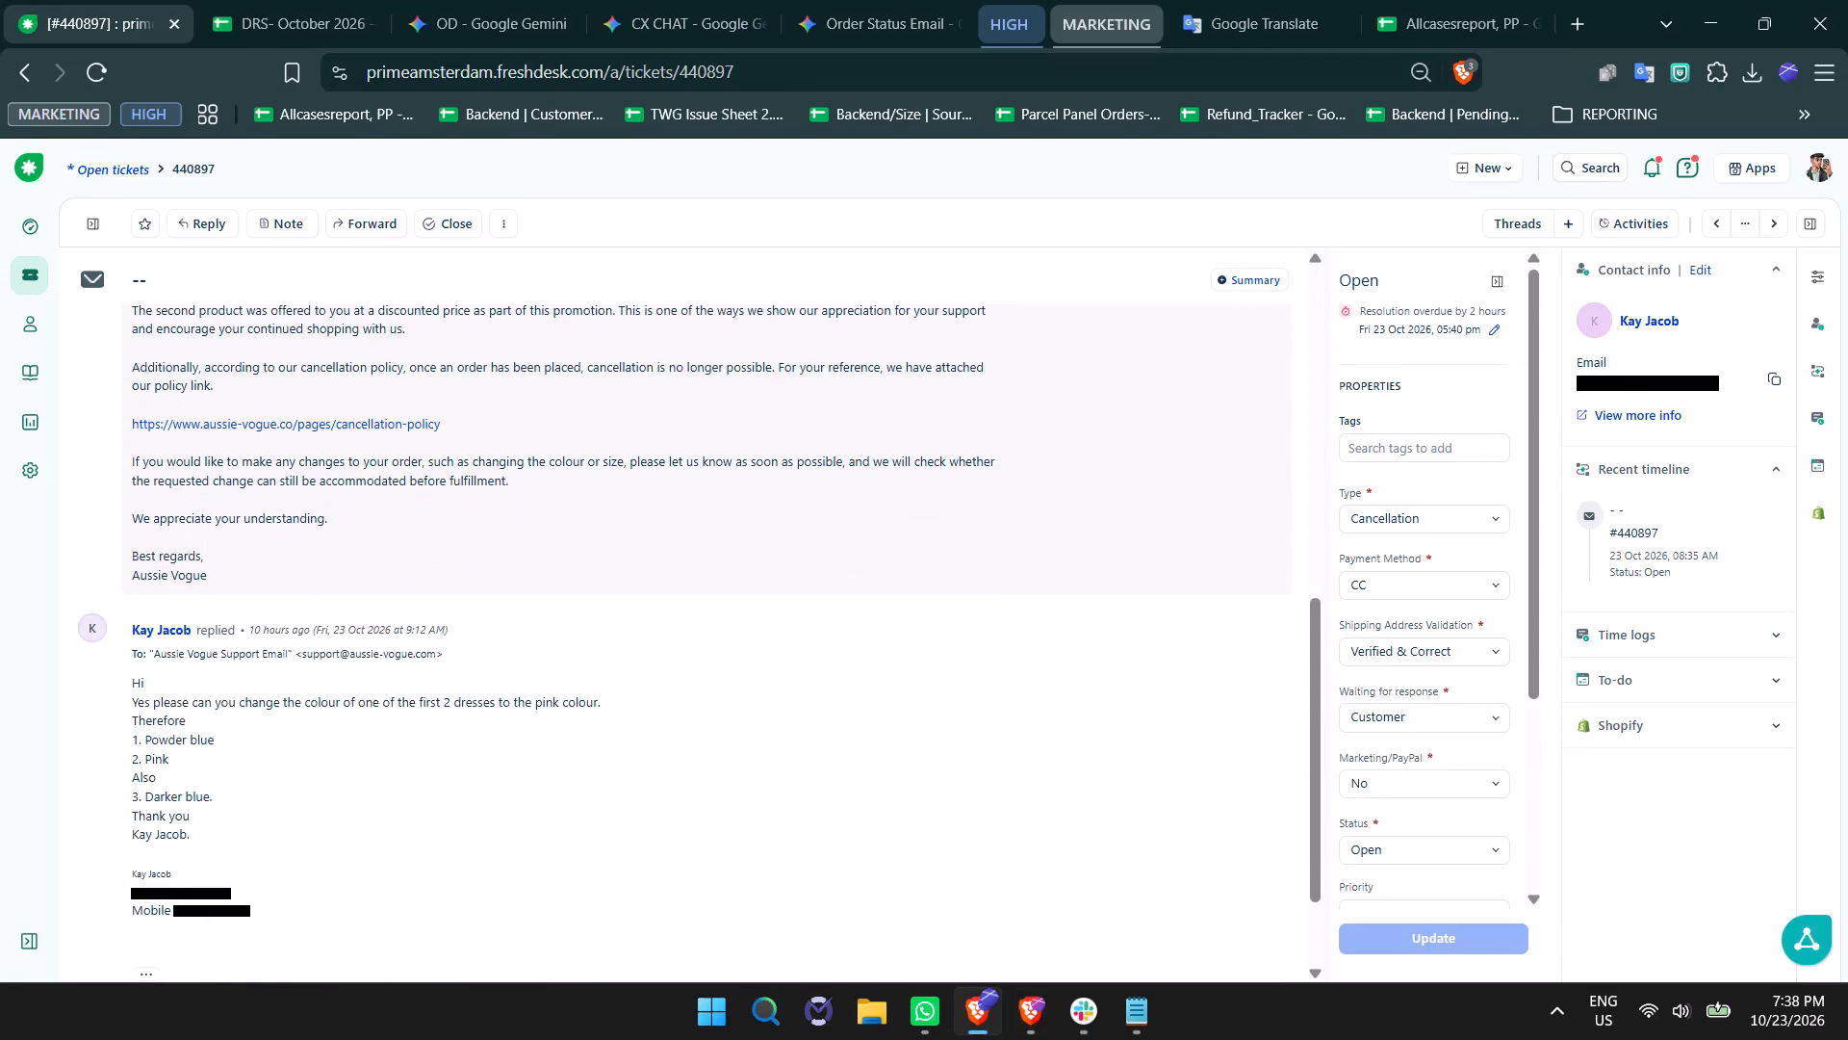
scroll(344, 577, "down", 1)
left_click_drag(198, 644, 380, 652)
left_click(411, 660)
left_click(363, 689)
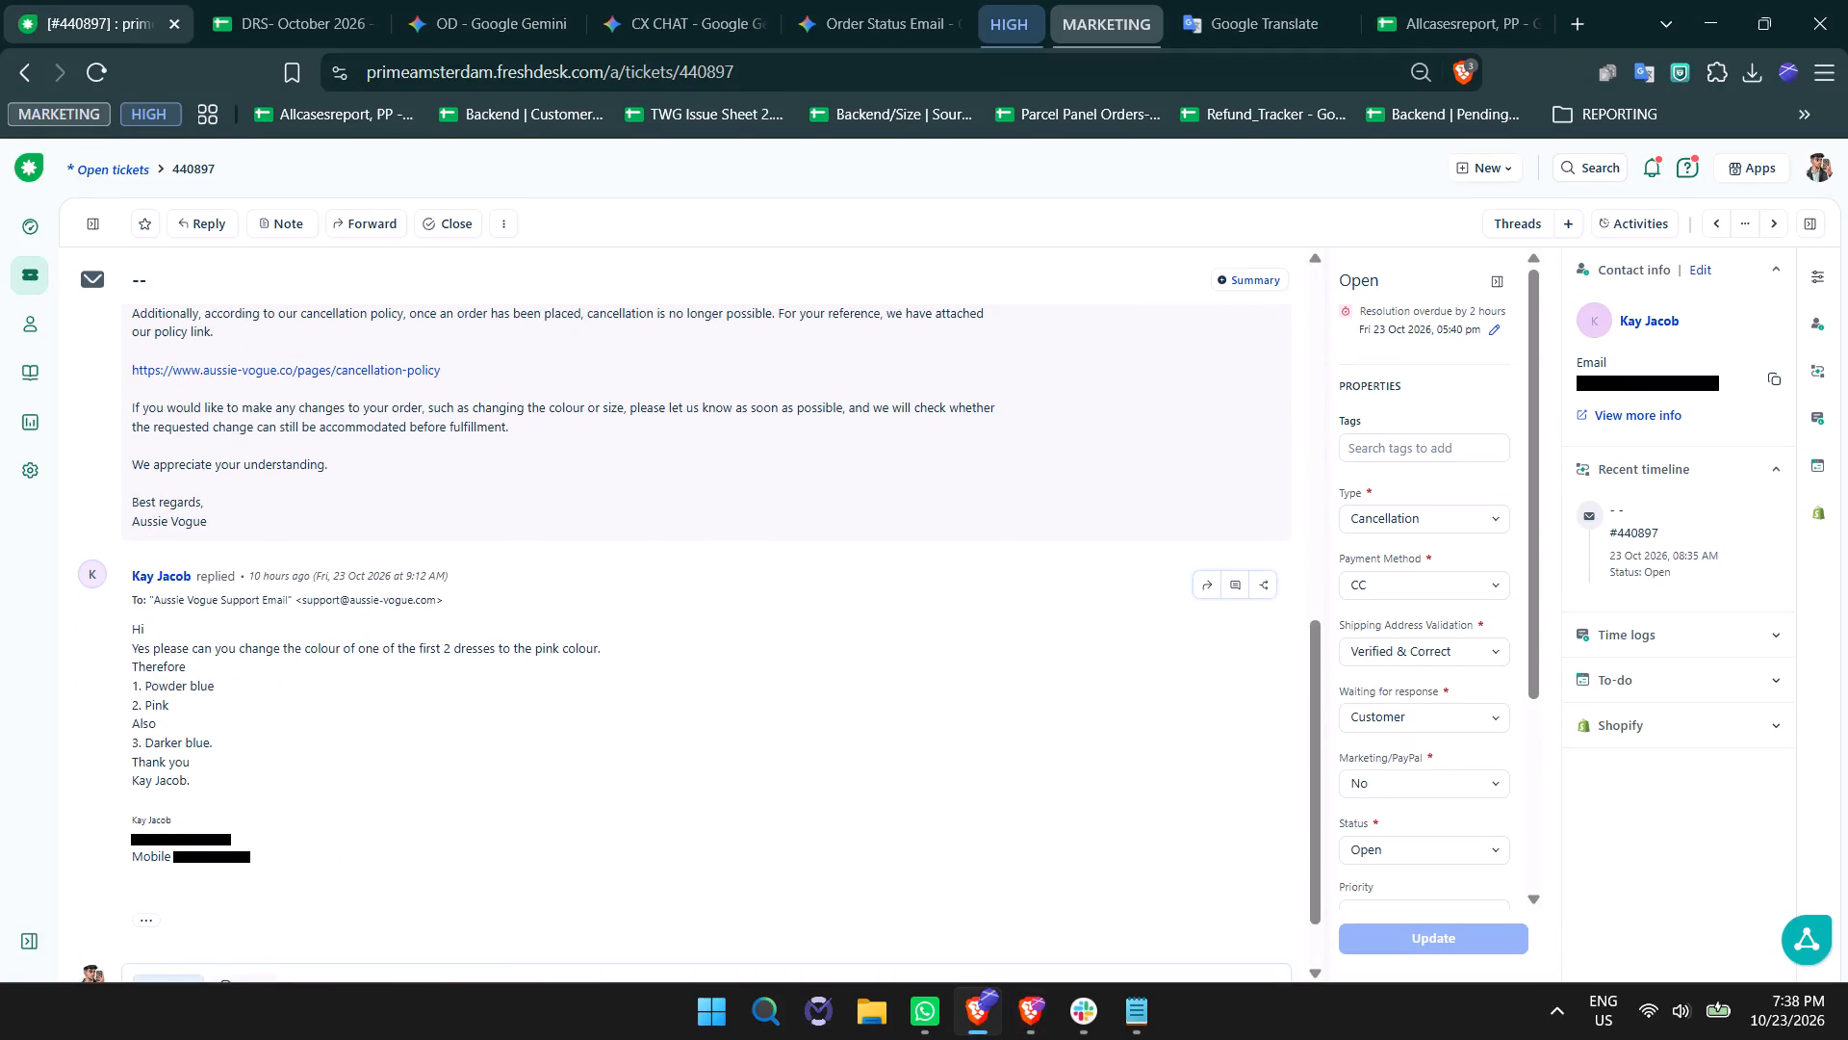
scroll(346, 684, "down", 1)
left_click_drag(266, 624, 362, 614)
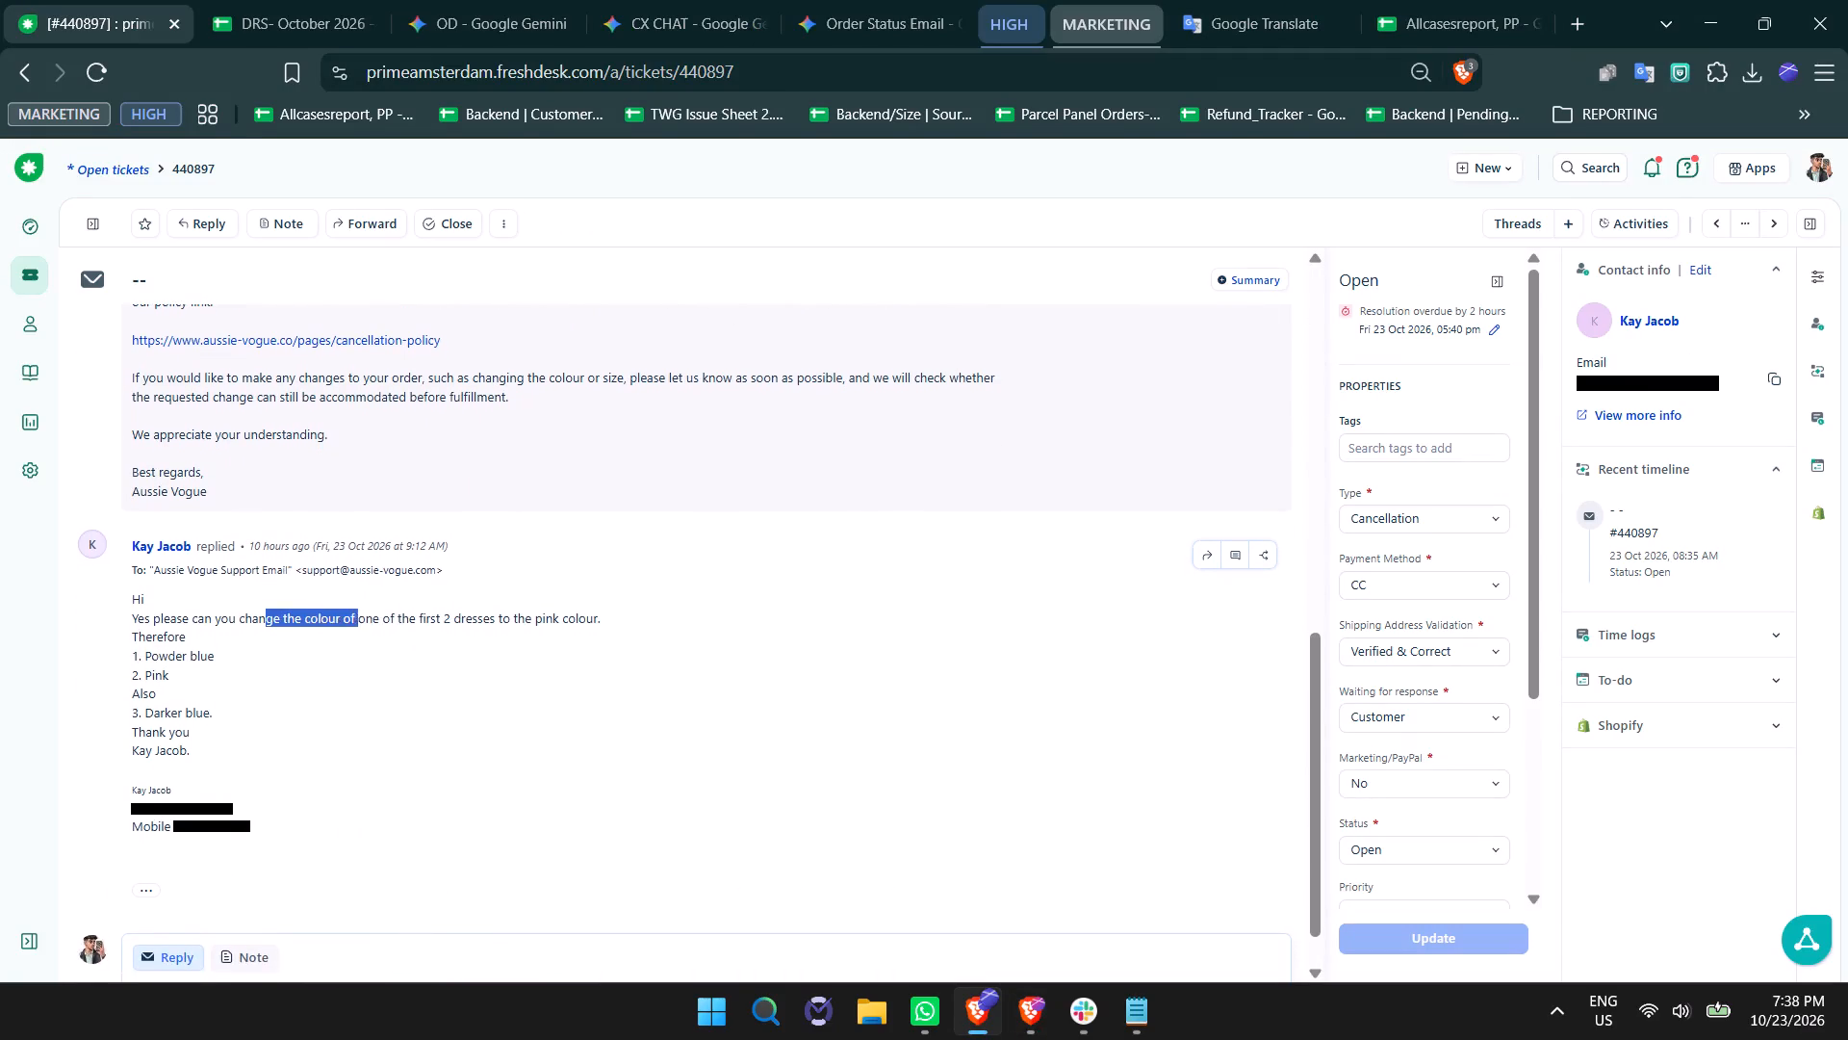
left_click_drag(362, 614, 556, 604)
left_click(590, 620)
left_click(623, 632)
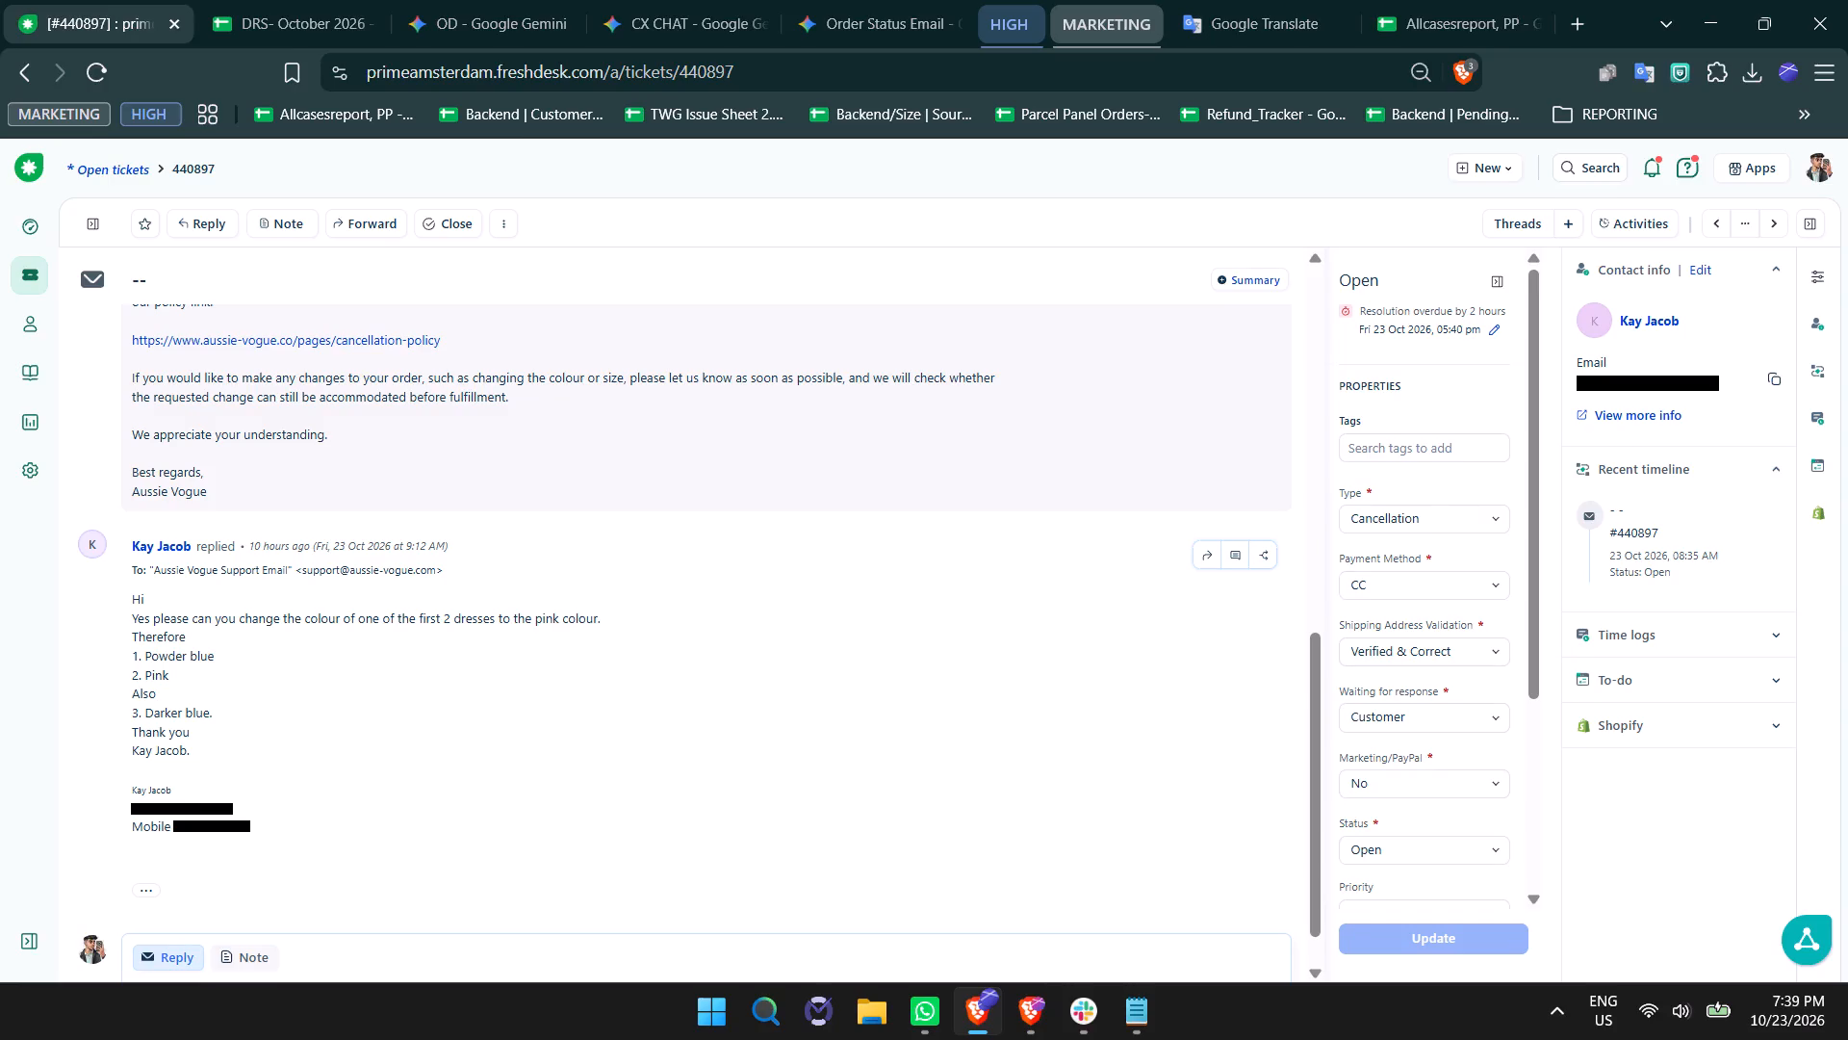
left_click(586, 633, "alt")
left_click(443, 723, "alt")
left_click(370, 730)
left_click(298, 743)
key("alt+Tab")
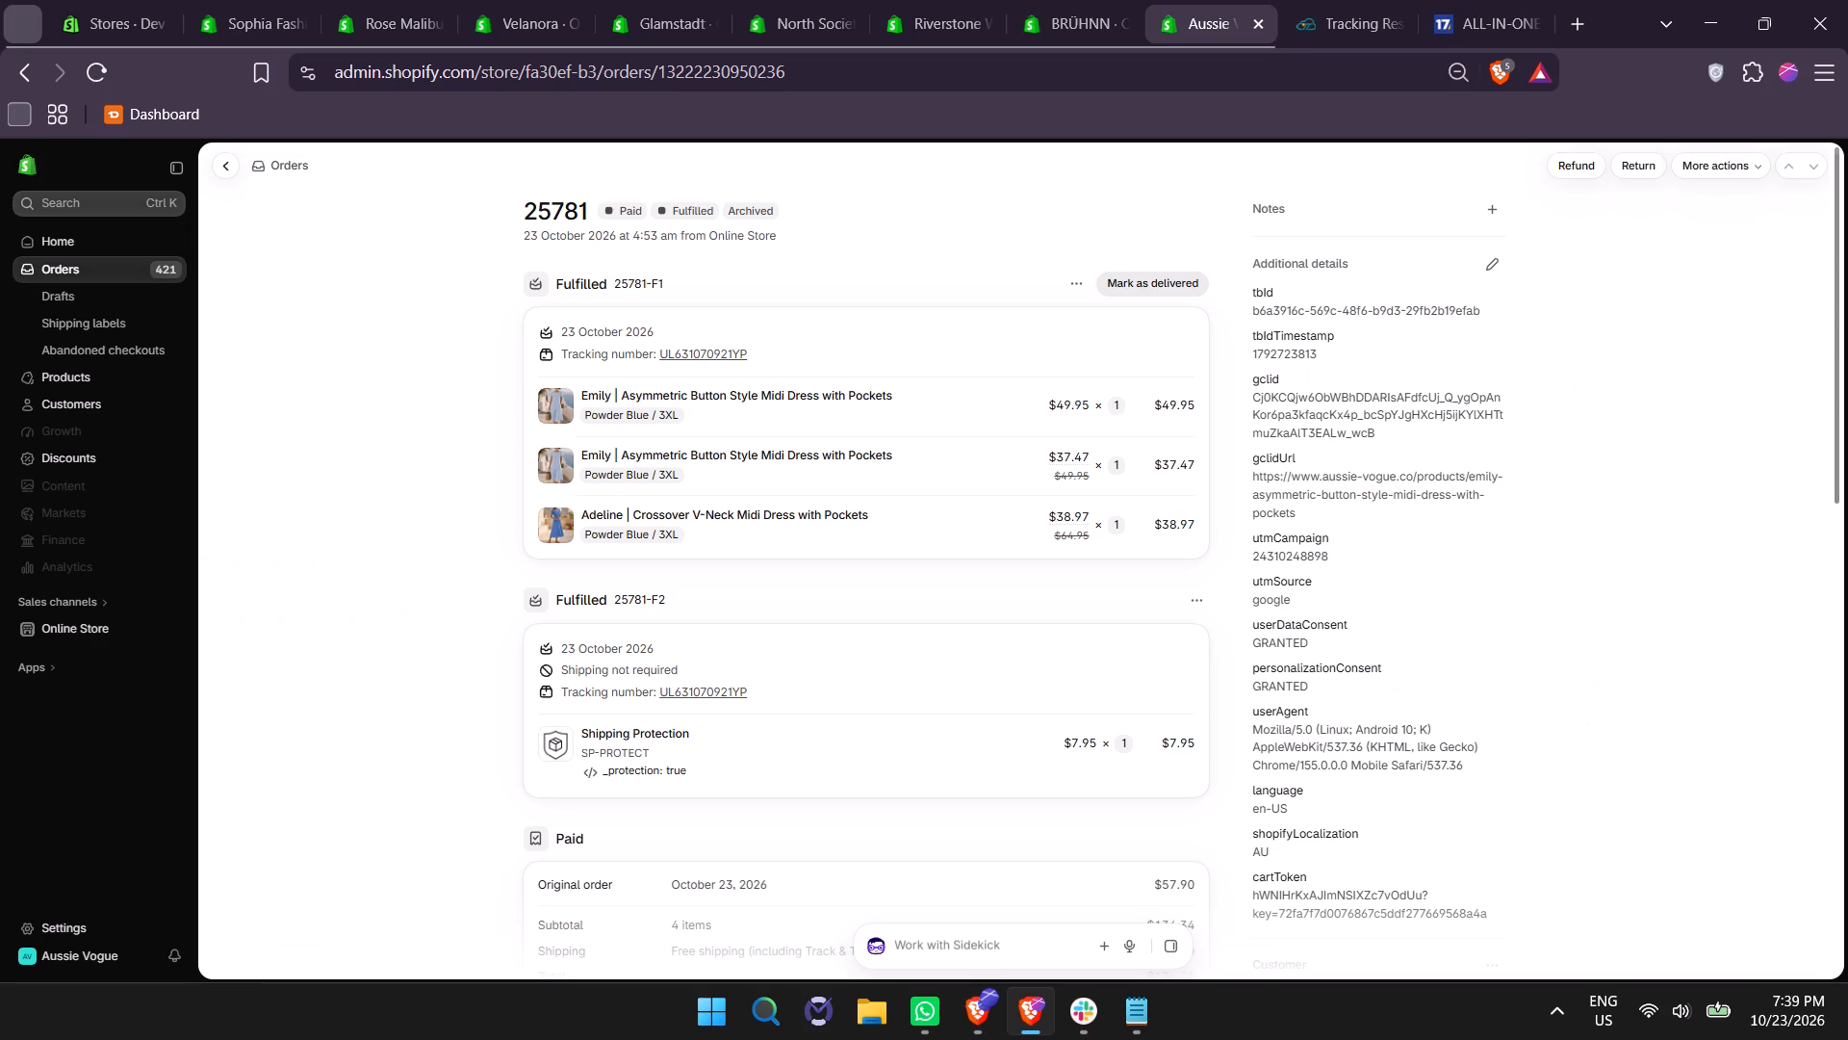
left_click(444, 596)
left_click(444, 596)
key("alt+Tab")
key("alt+Tab")
key("alt+Tab")
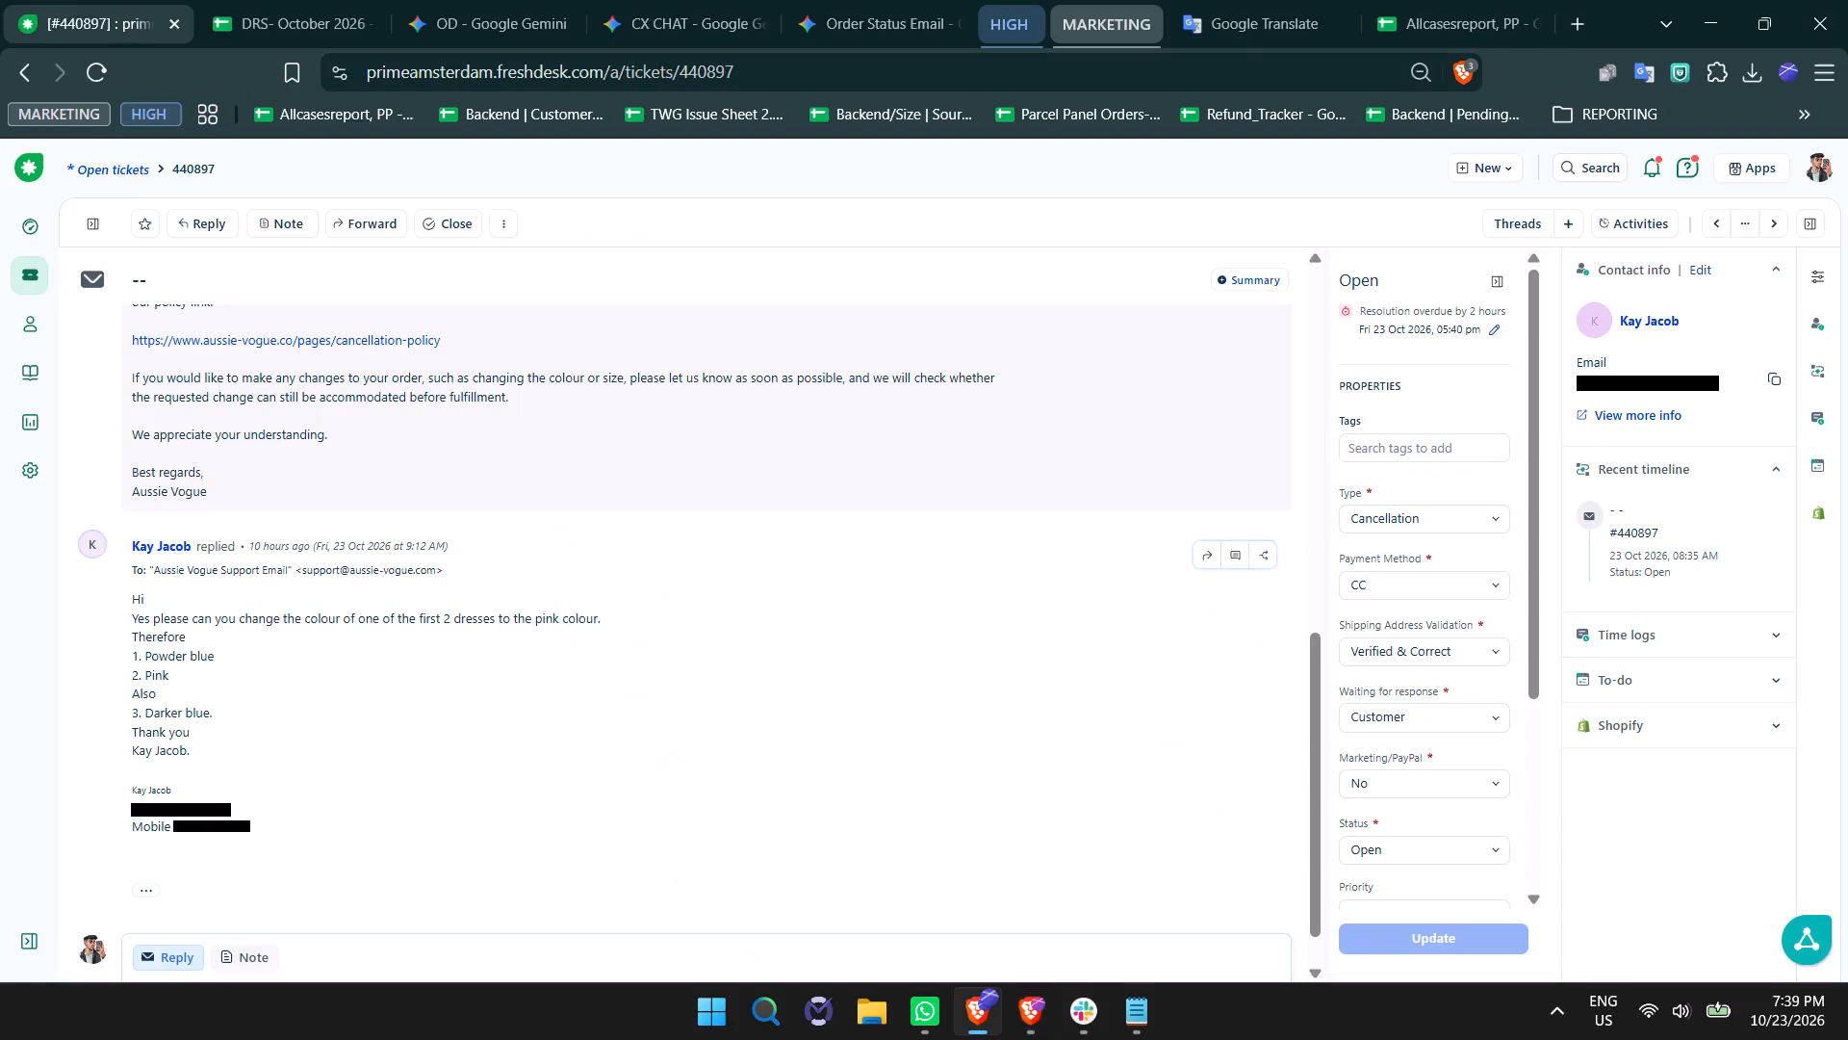
key("alt+Tab")
right_click(553, 519)
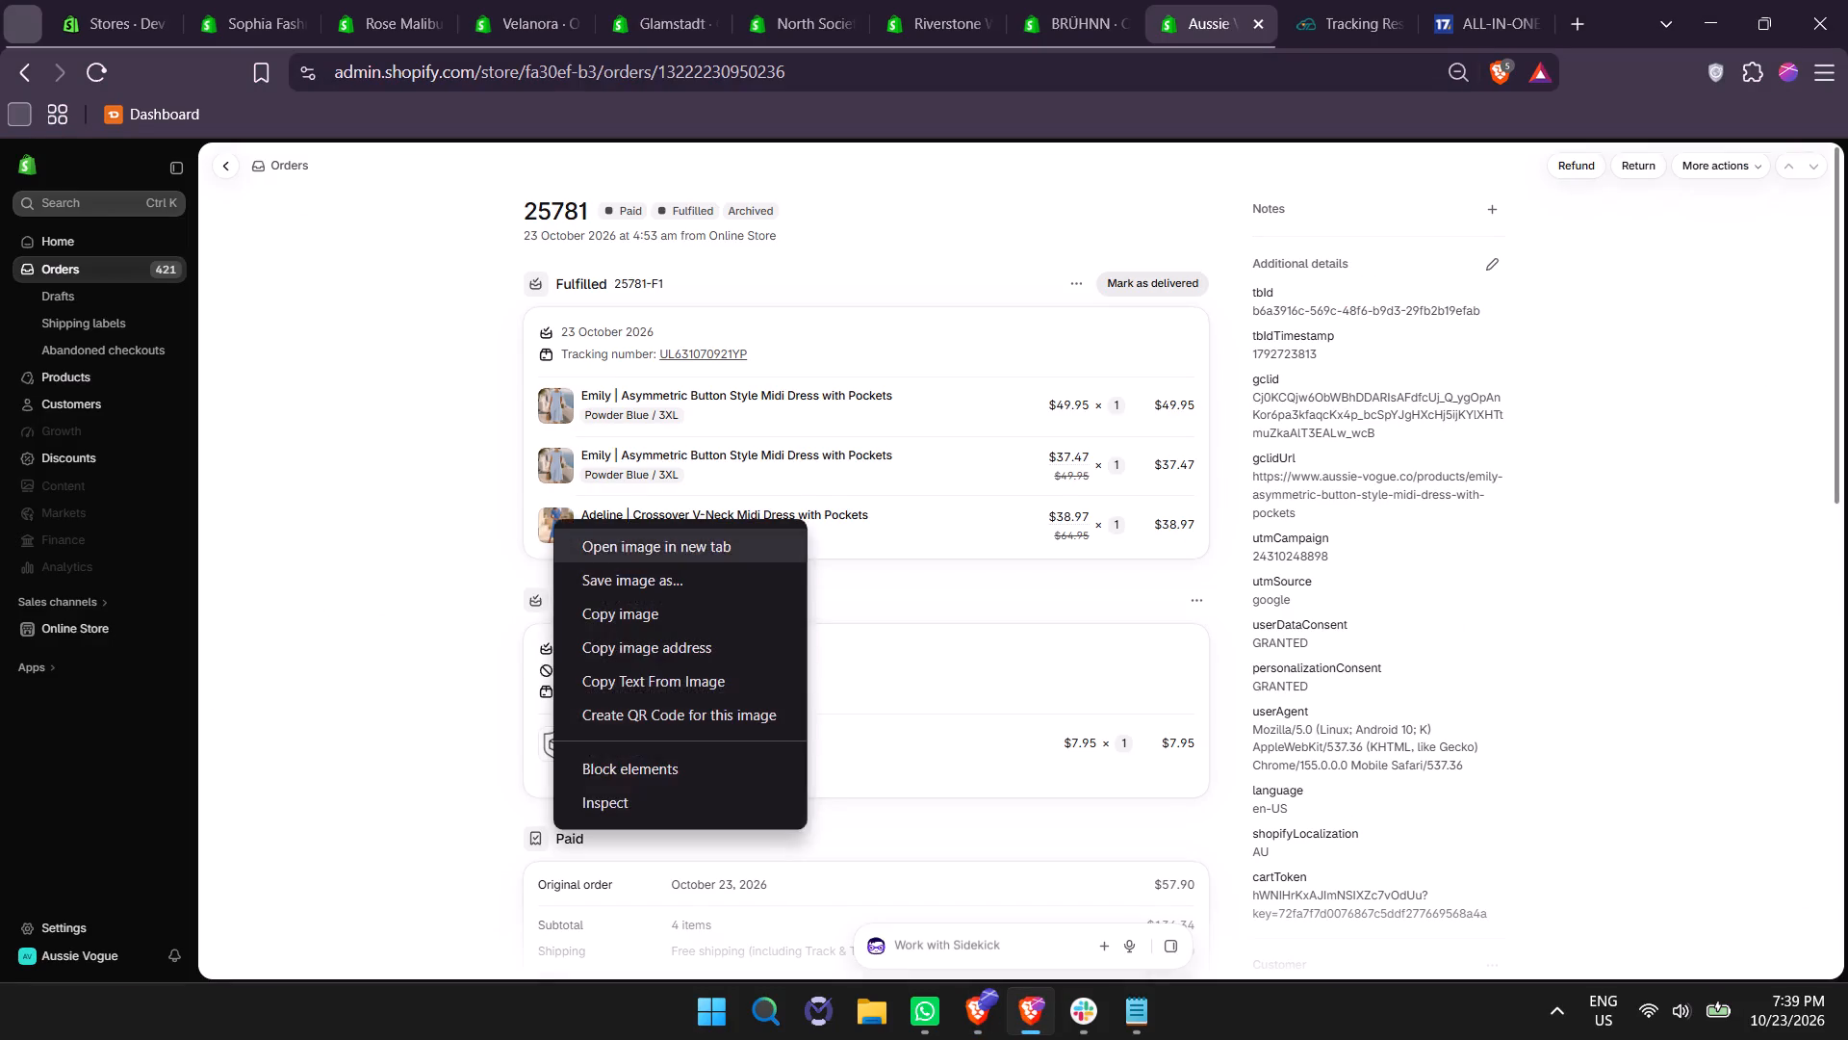
left_click(601, 540)
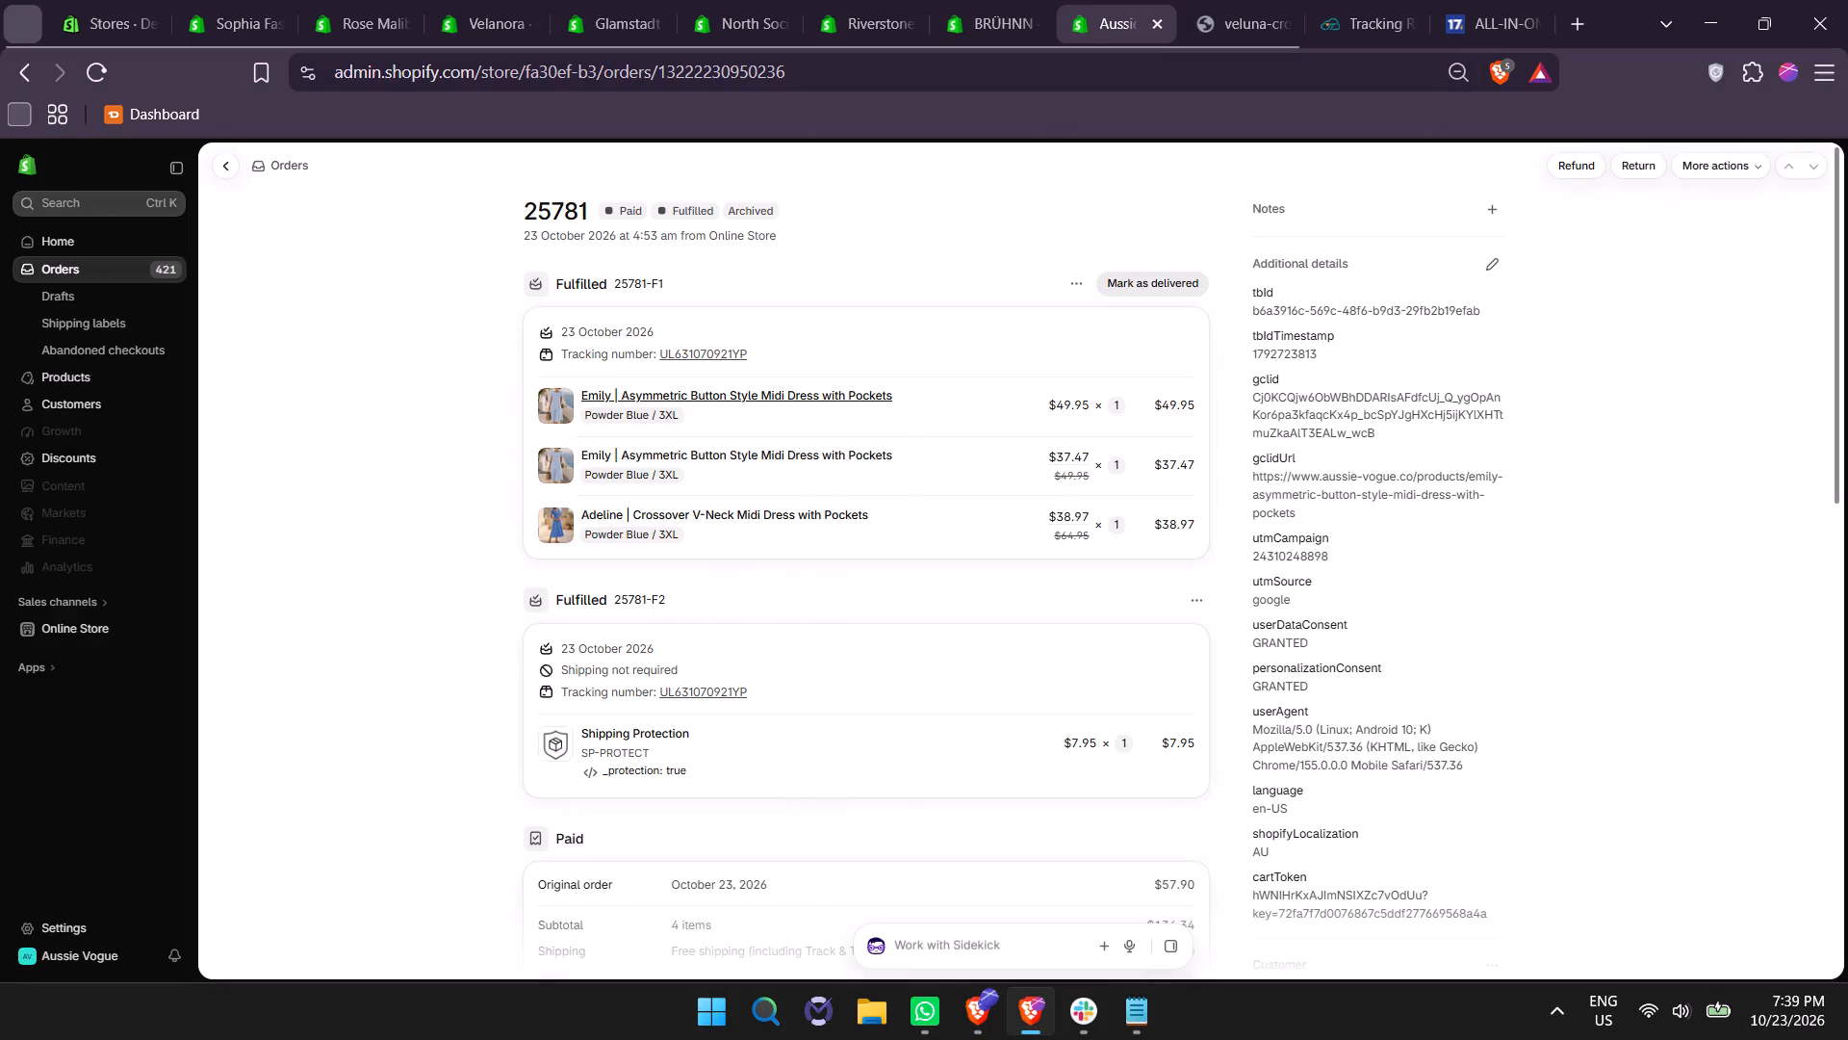
left_click(1205, 0)
key("ctrl+w")
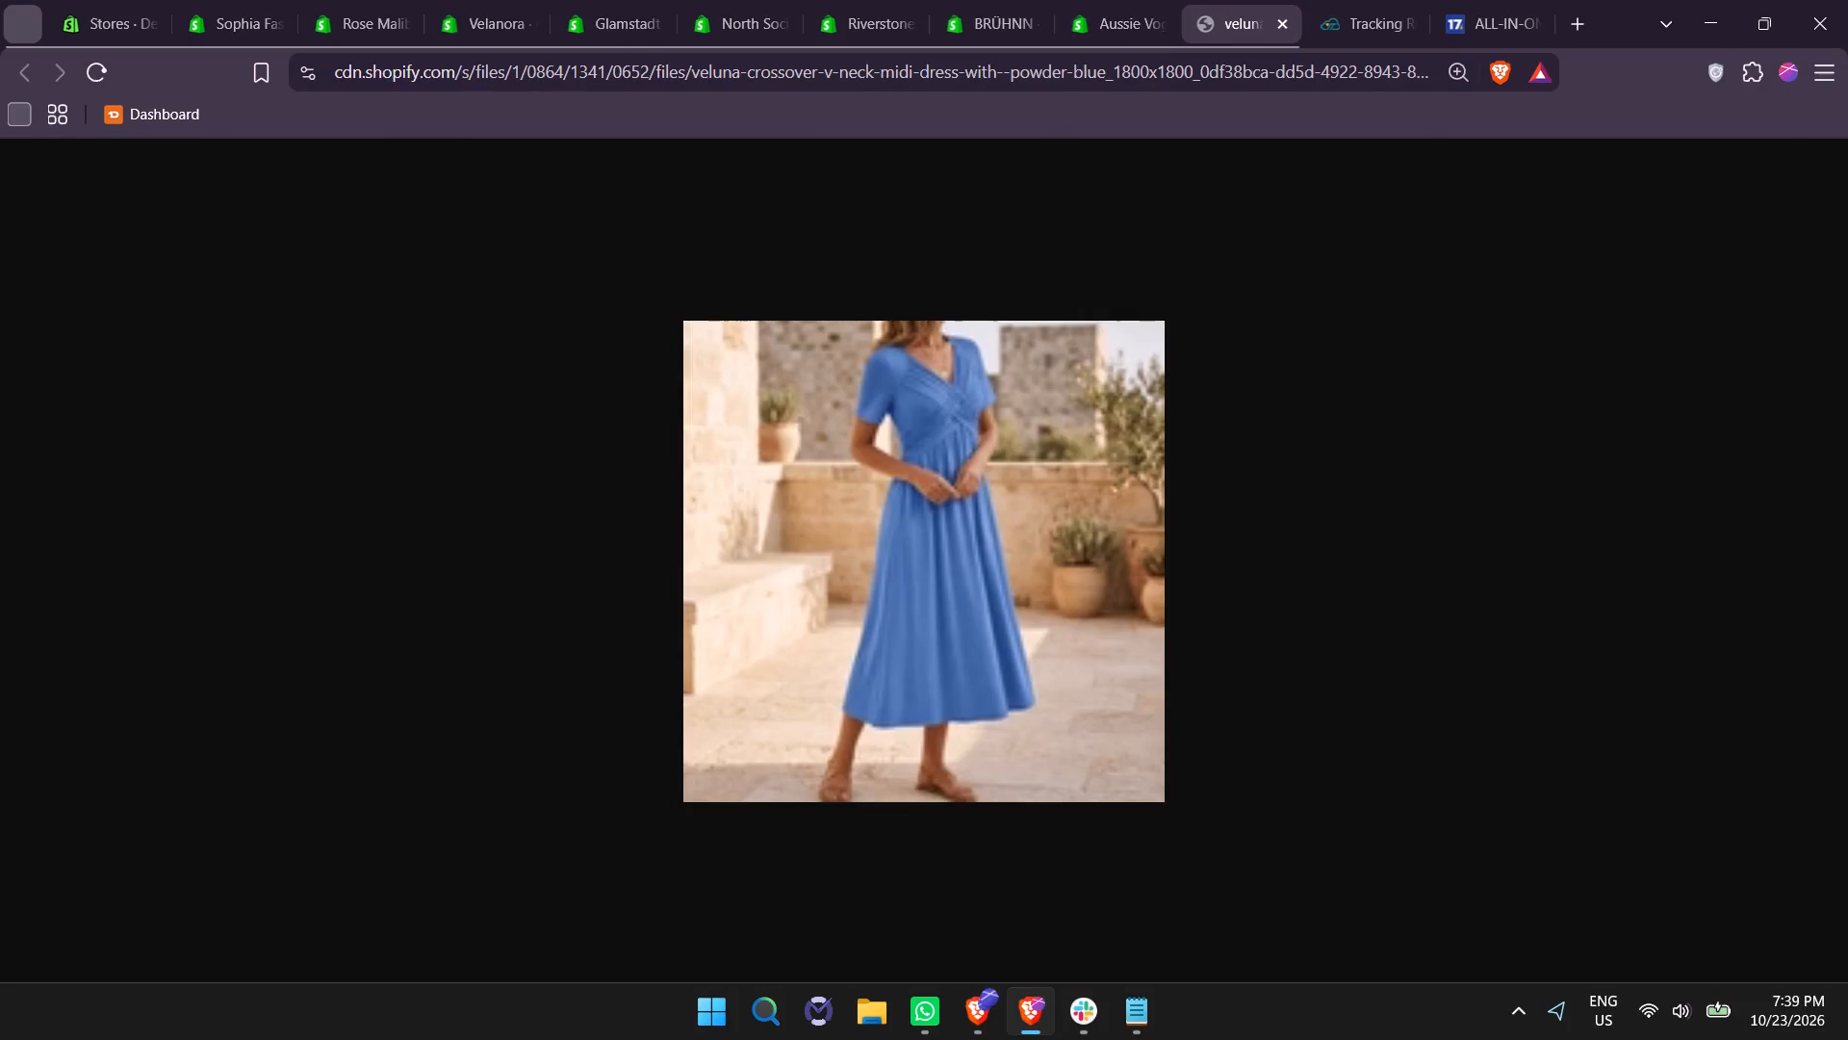
right_click(546, 467)
left_click(575, 481)
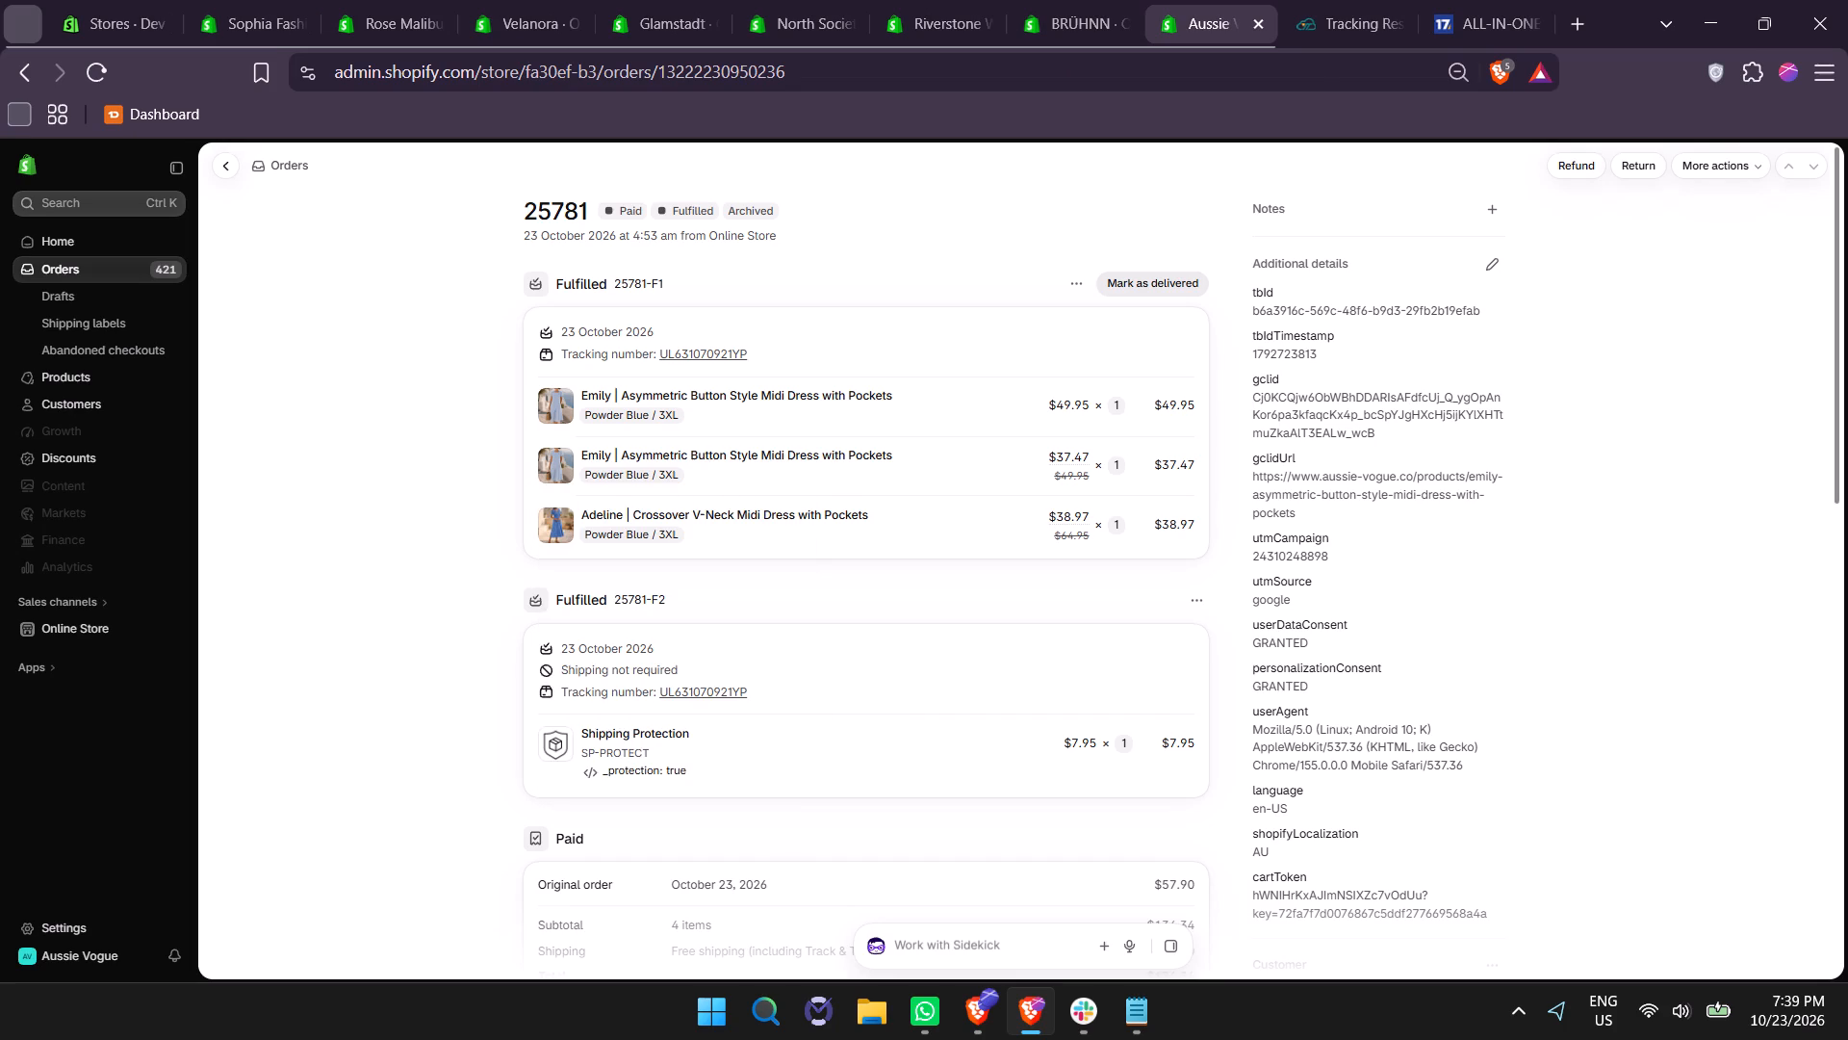
left_click(1225, 0)
key("ctrl+w")
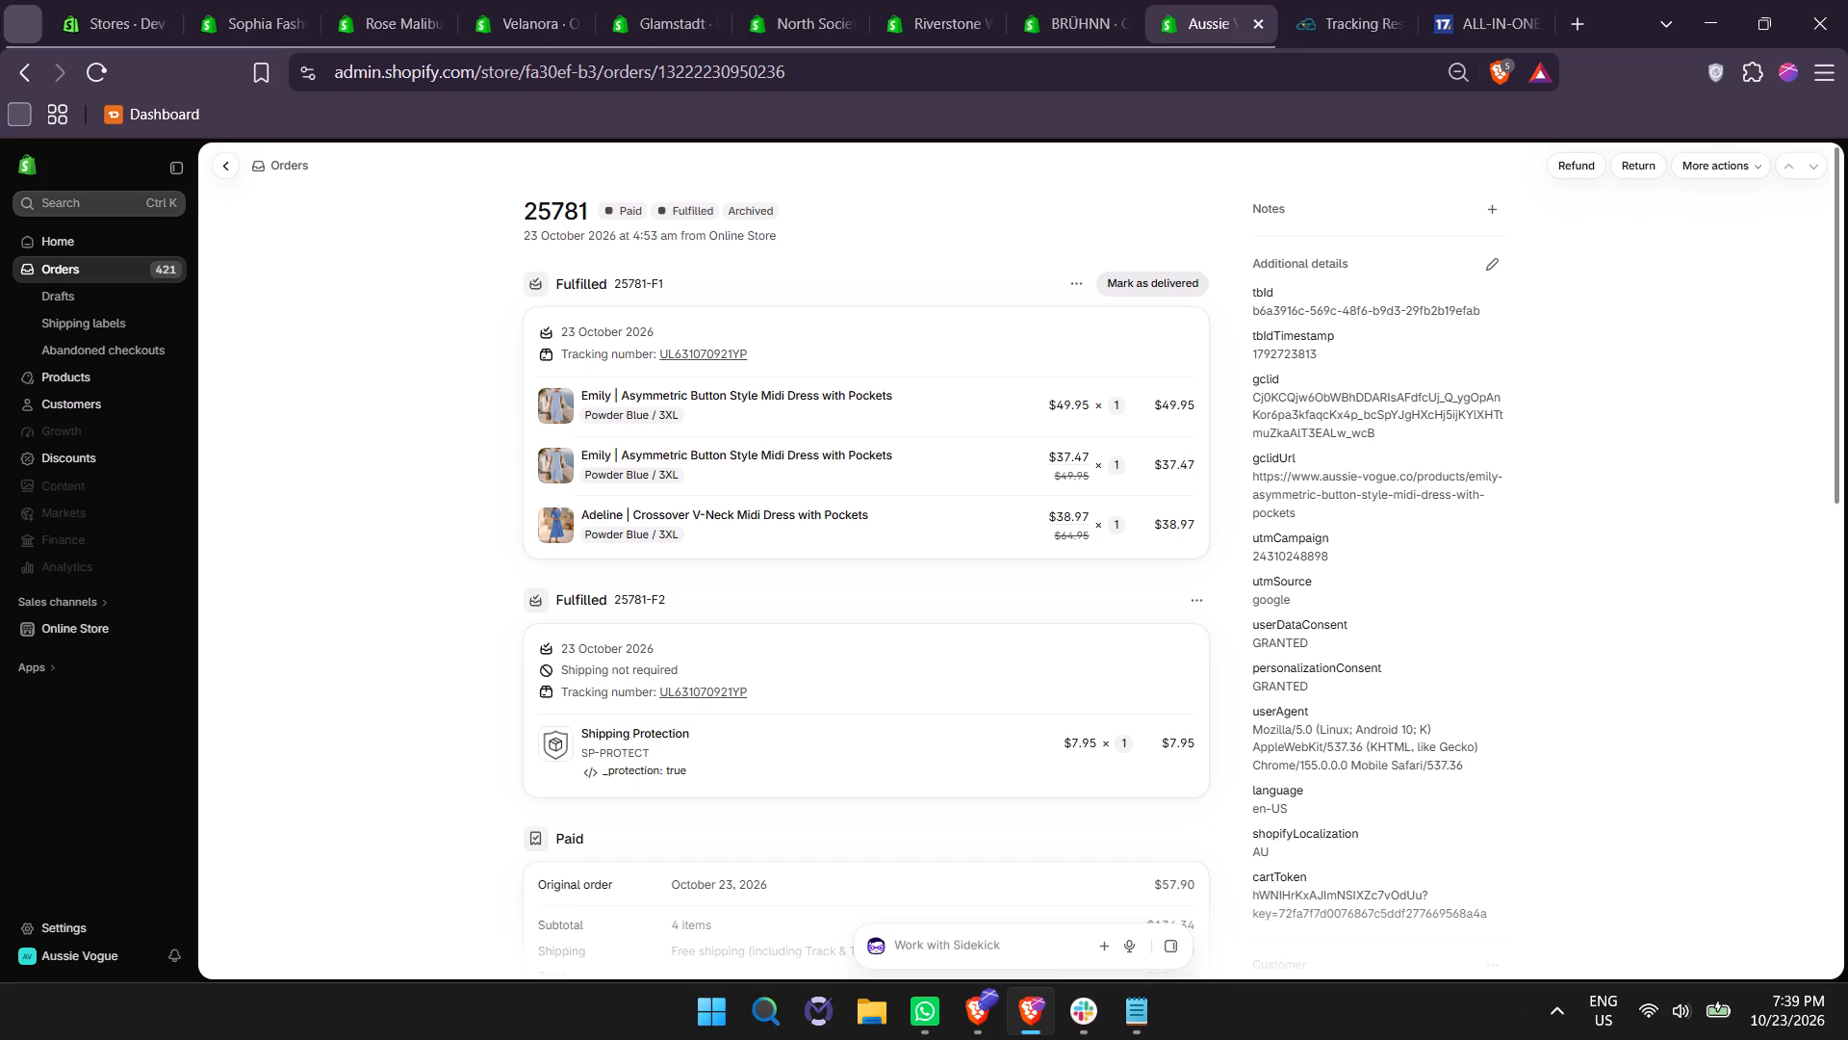
left_click(1113, 212)
left_click(1715, 163)
left_click(1601, 233)
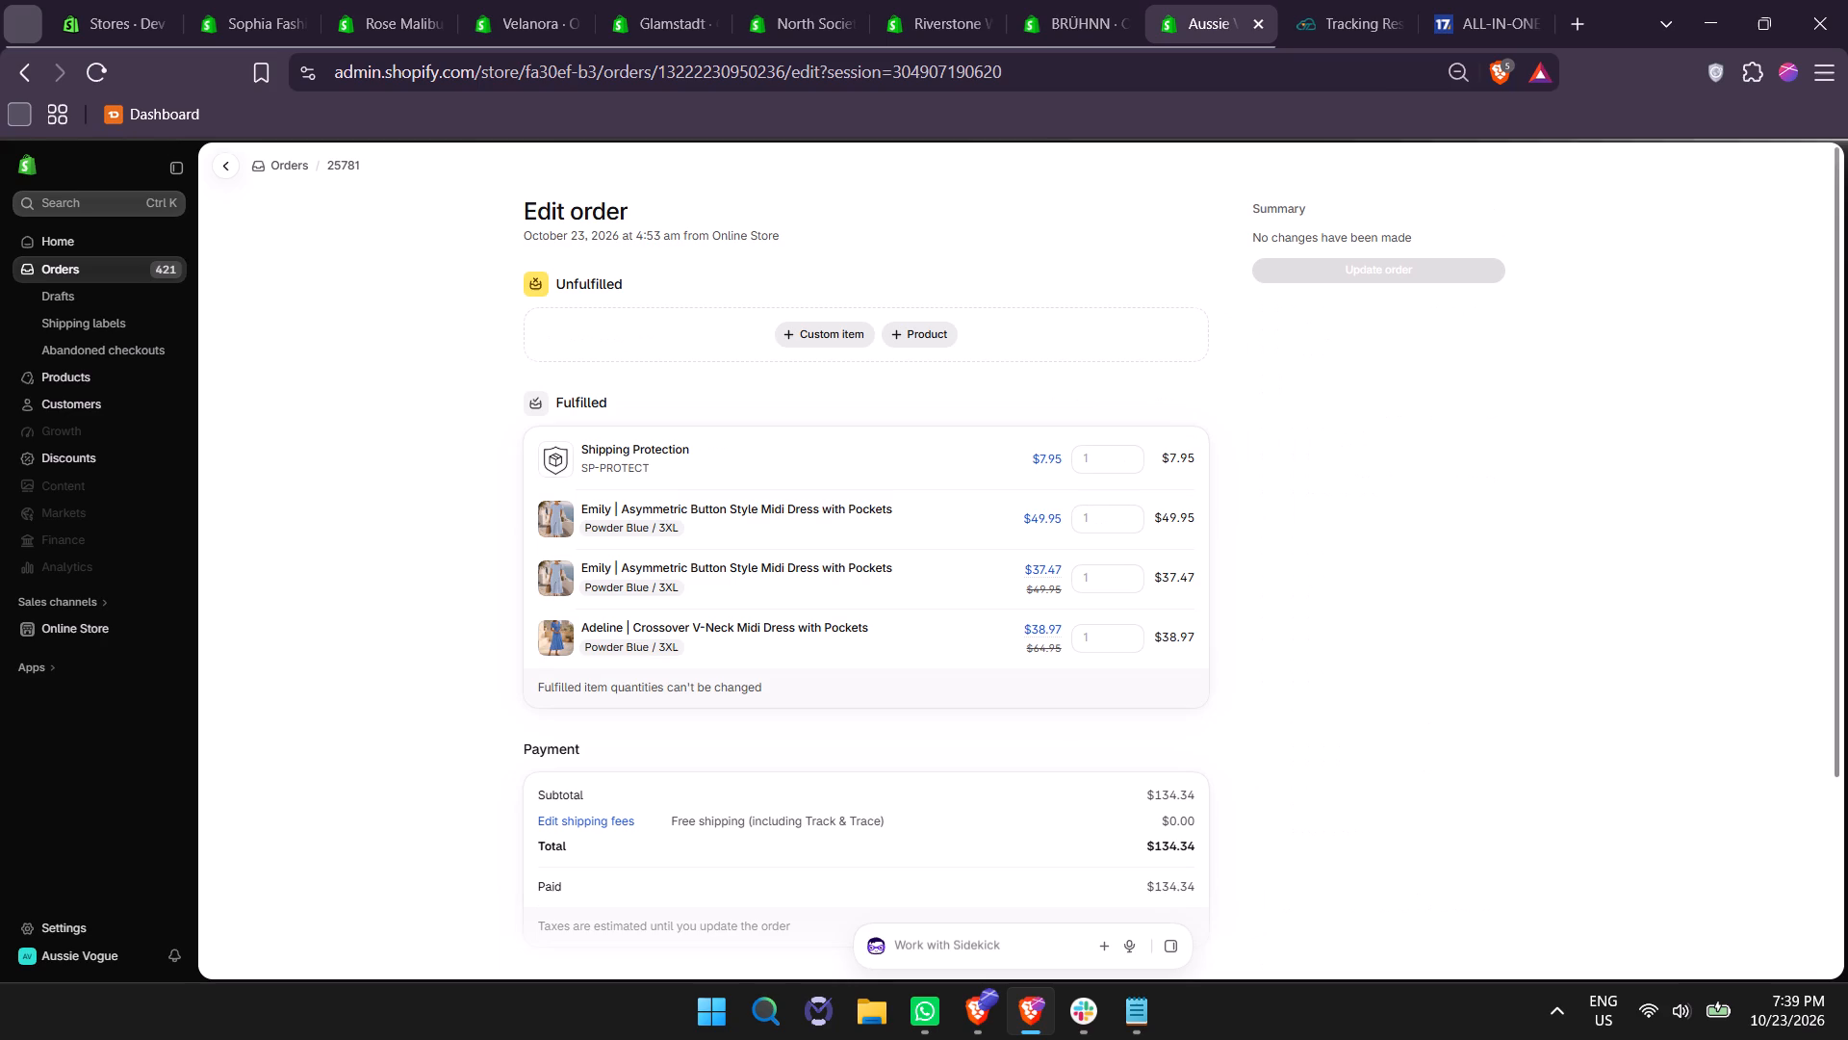
Search the products to add to the order for "Emily | Asymmetric Button Style Midi Dress with Pockets", using the copied product name.
triple_click(957, 499)
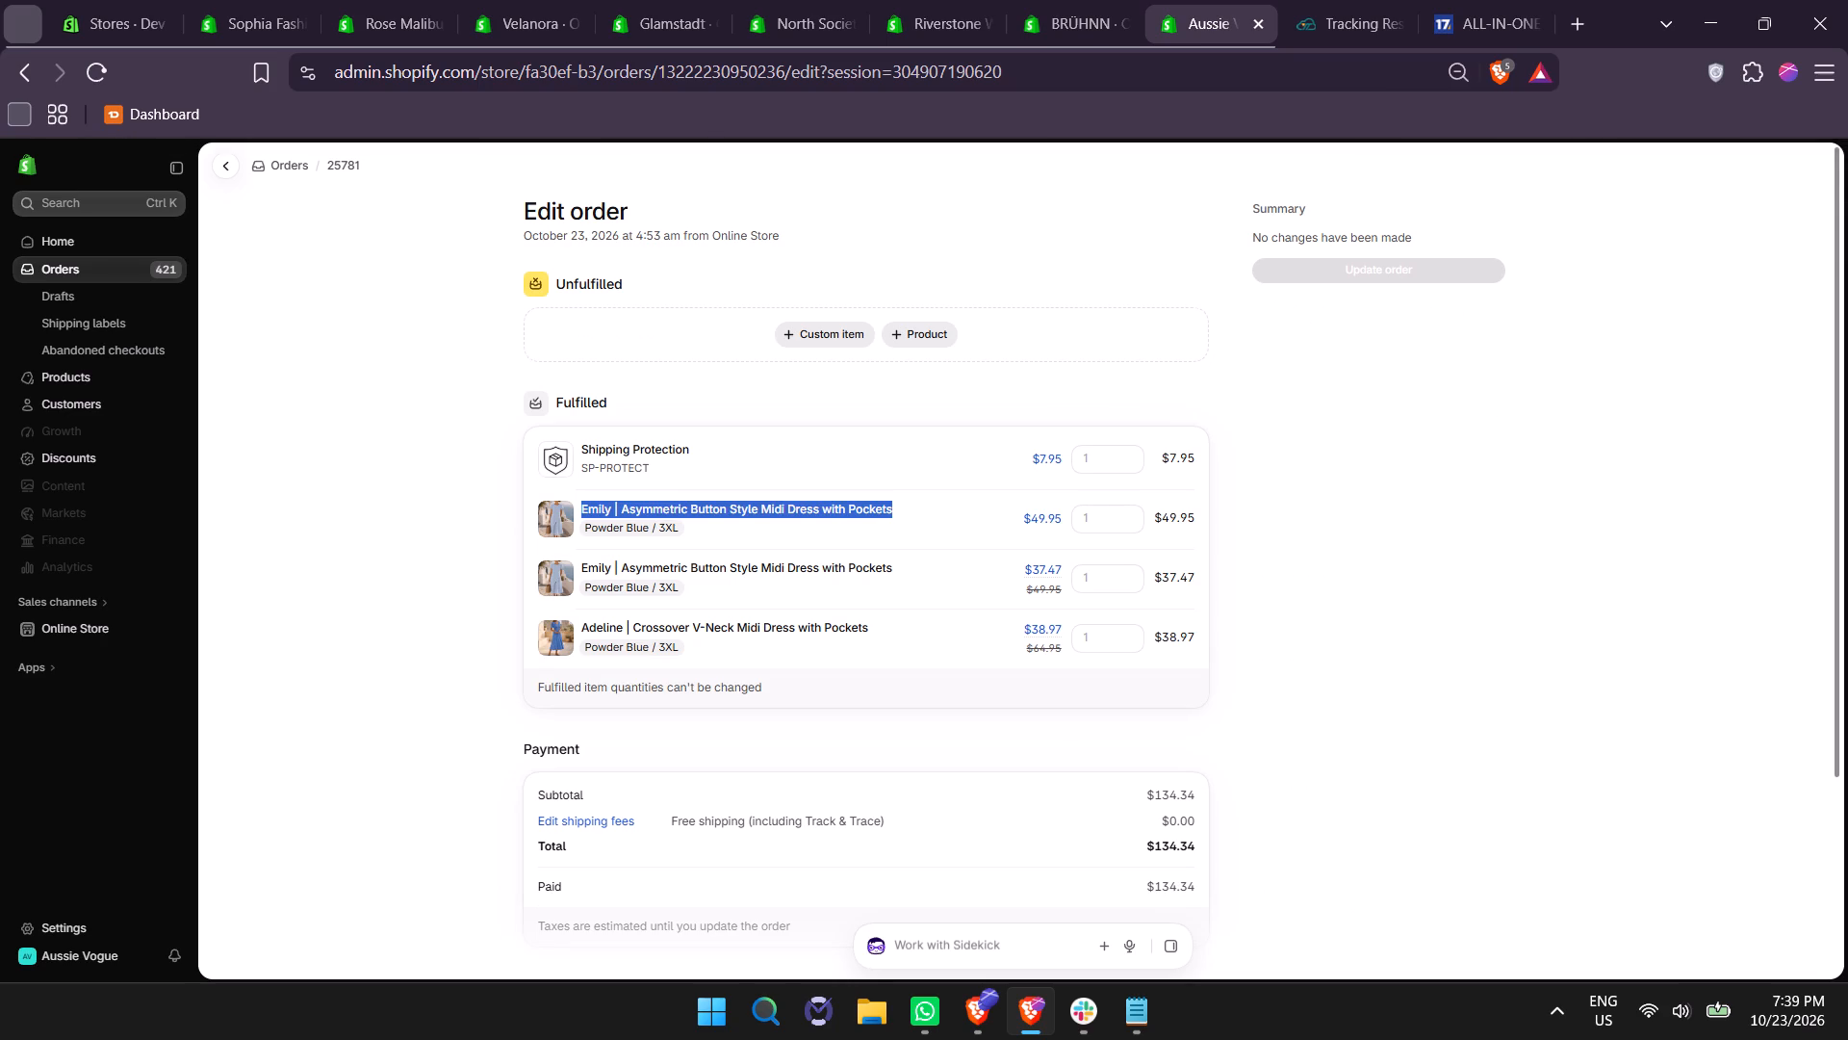
key("ctrl+c")
key("ctrl+c")
left_click(929, 340)
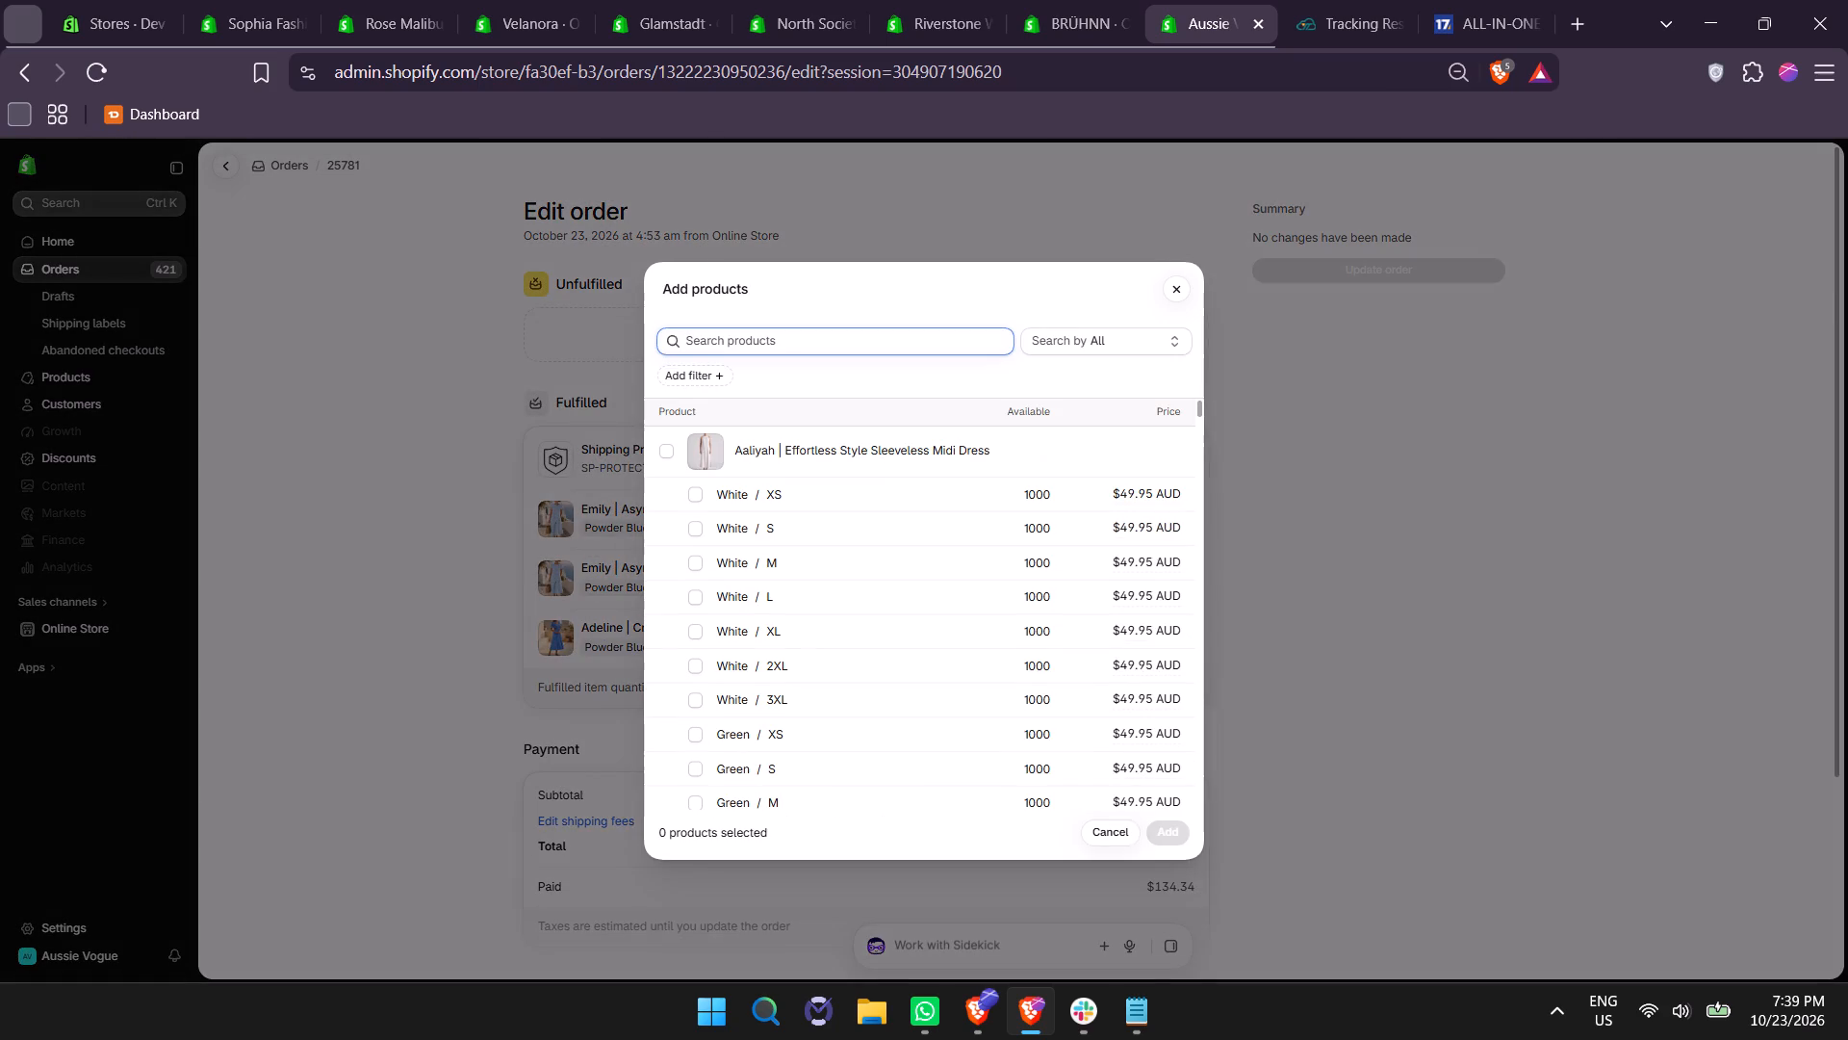
key("ctrl+v")
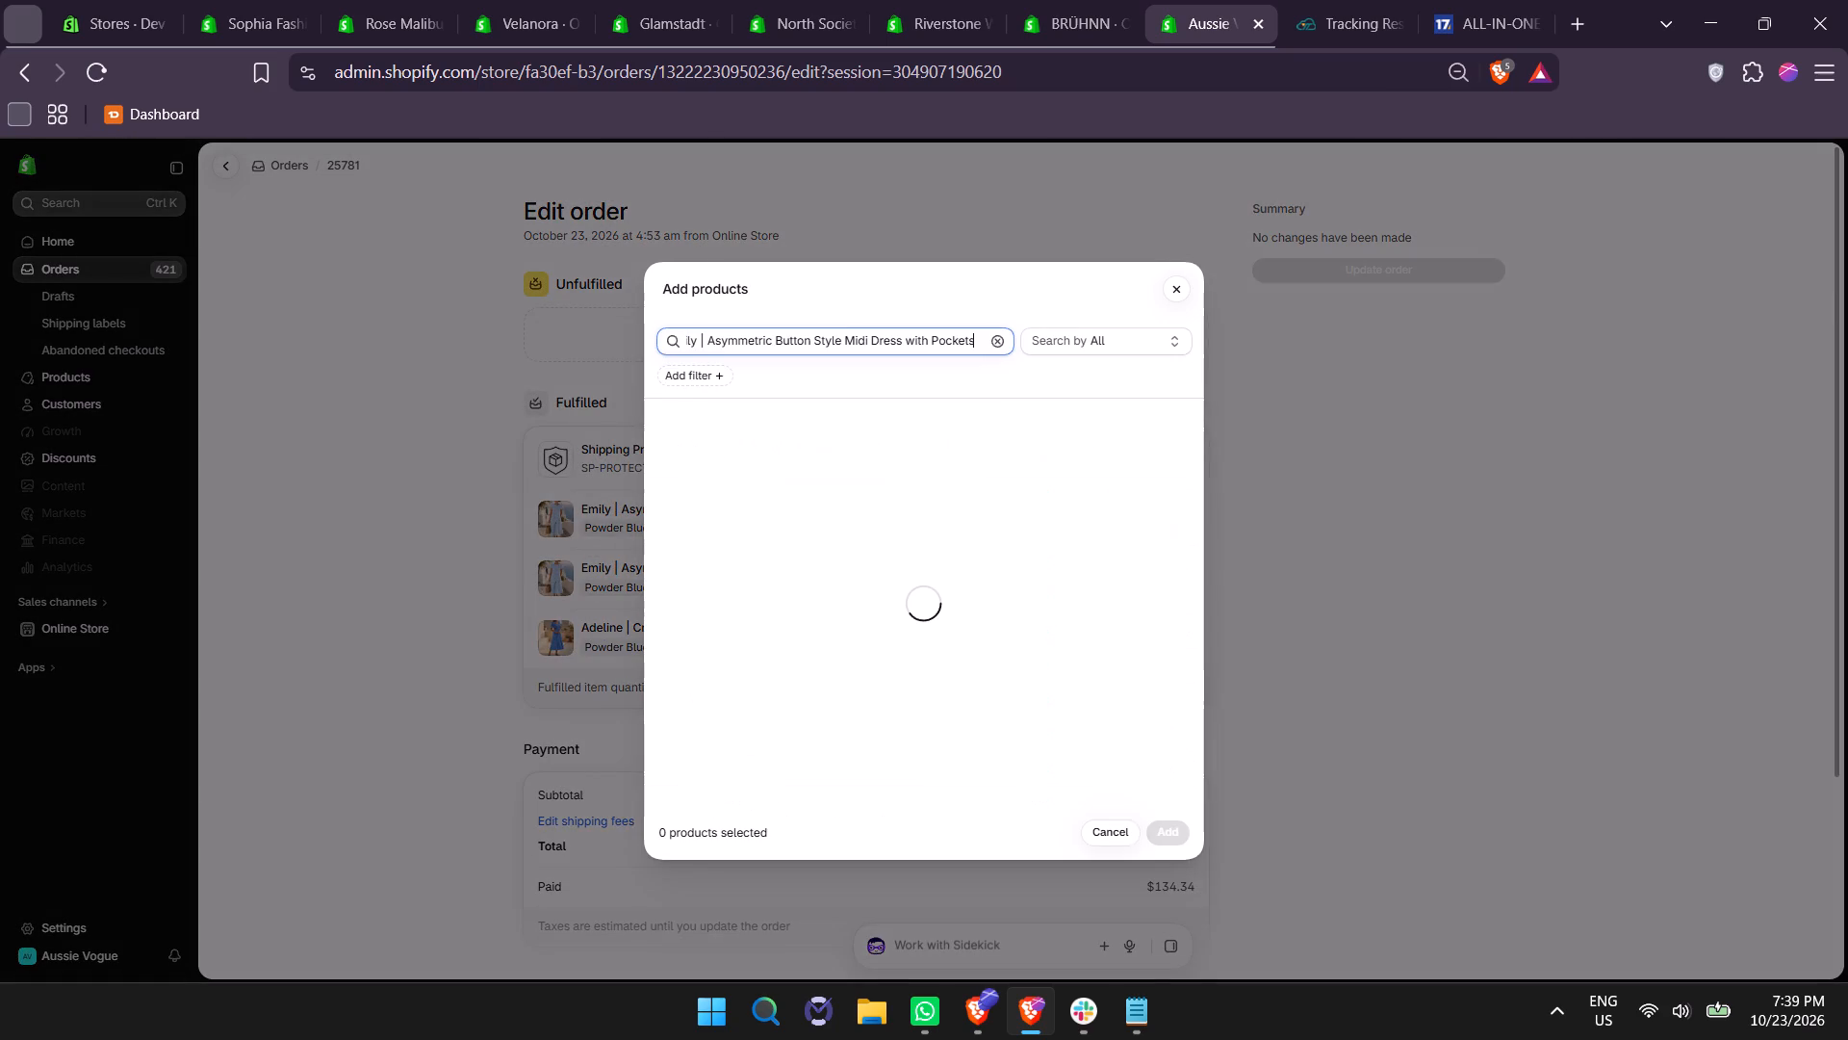
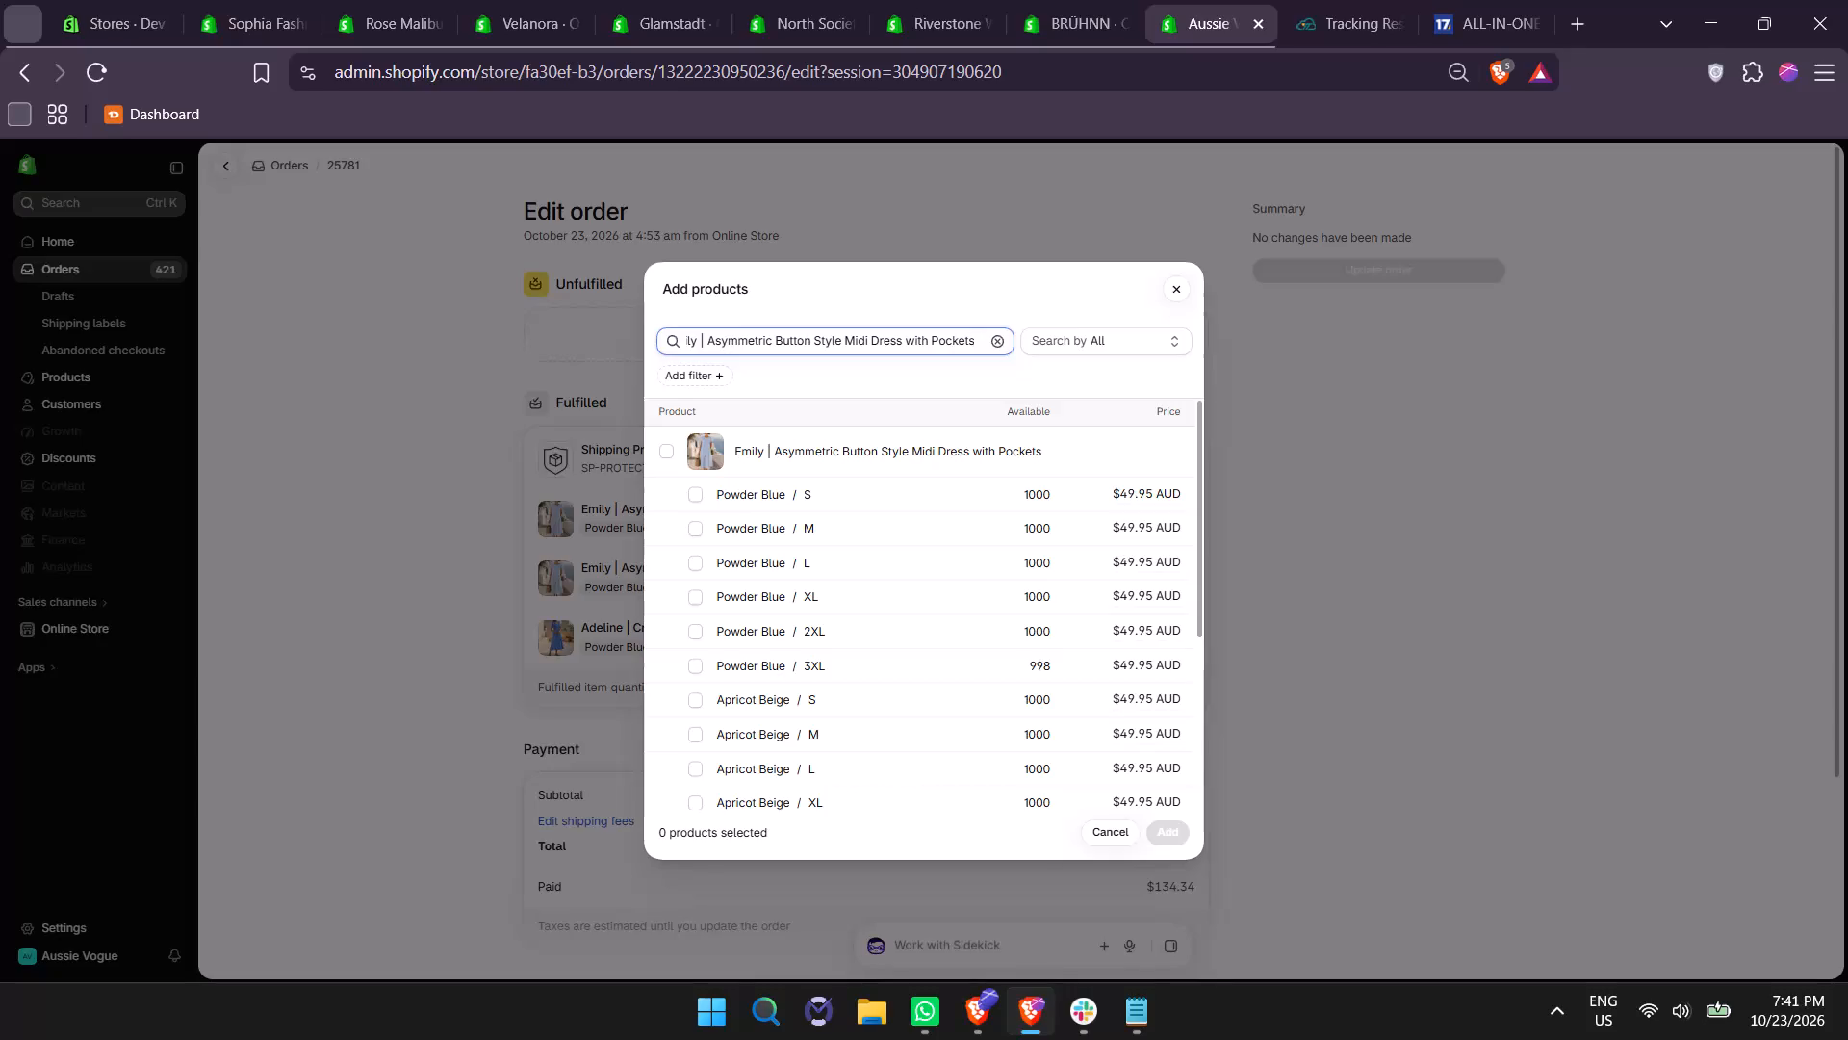
key("alt+Tab")
key("alt+Tab")
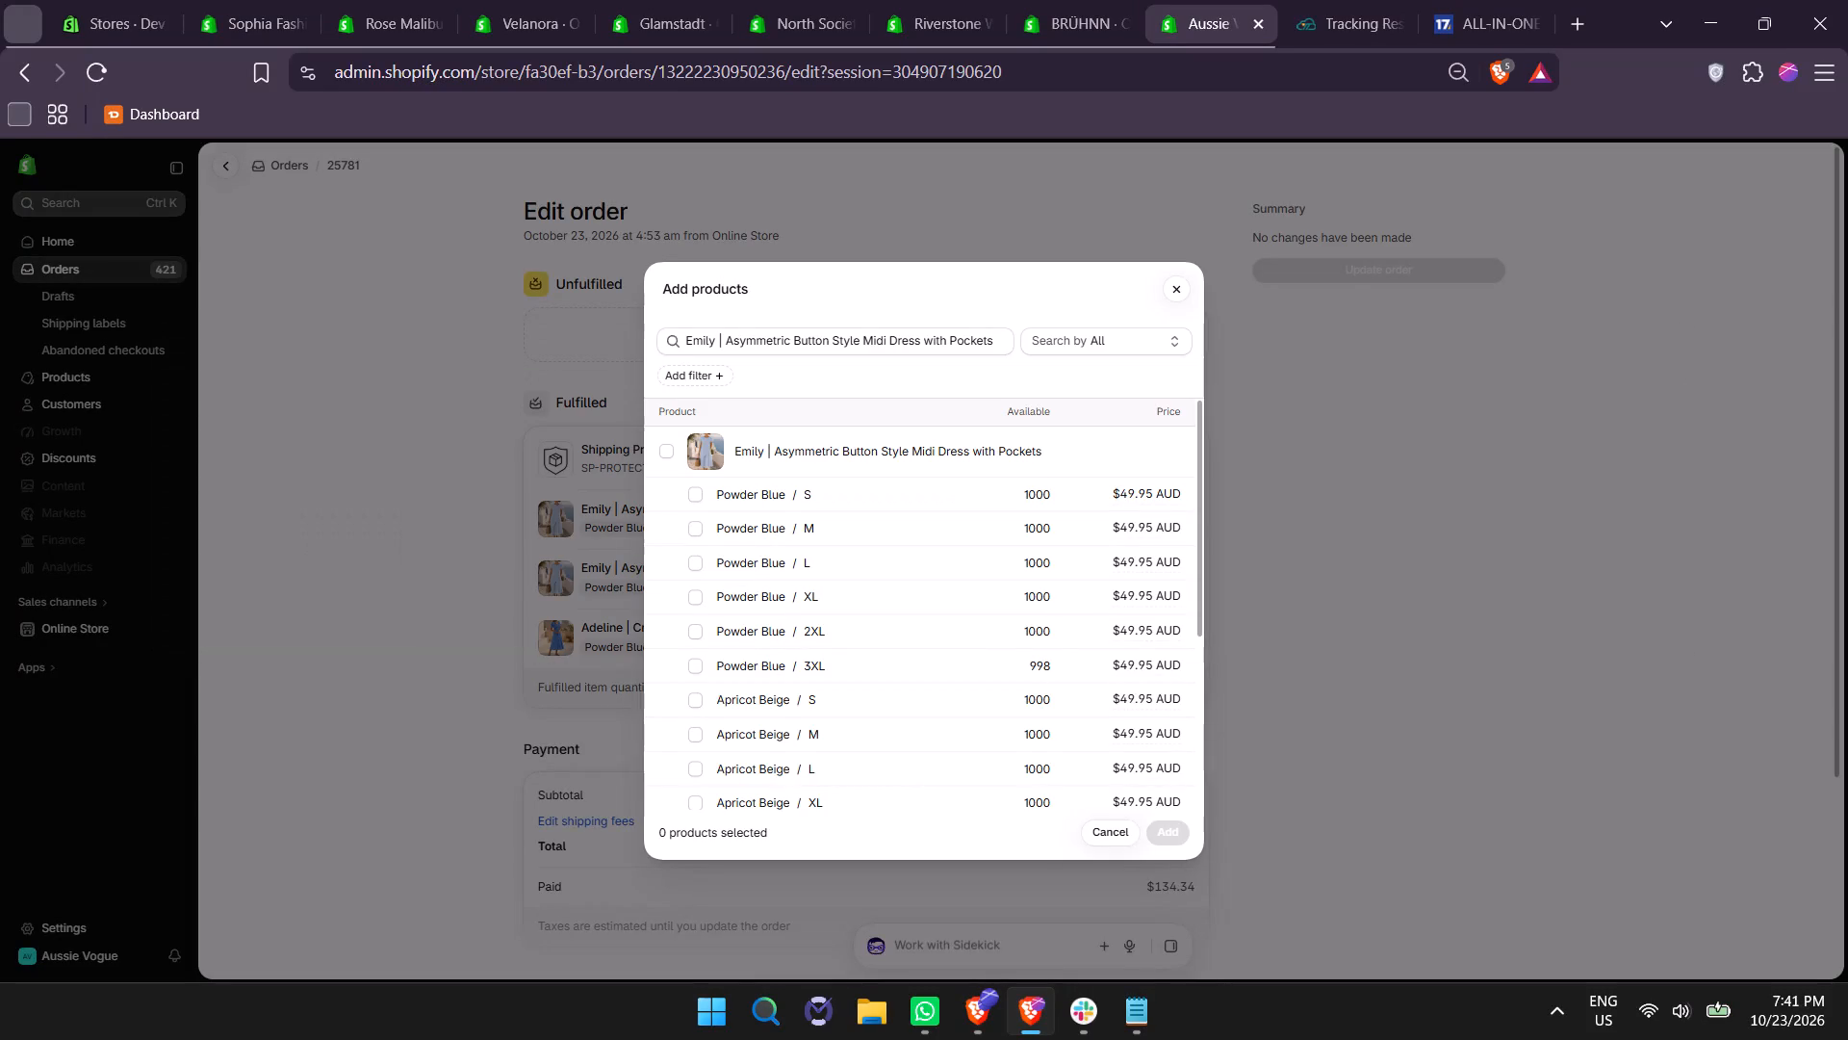
key("alt+Tab")
key("alt+Tab")
key("alt+Tab")
key("alt+Tab")
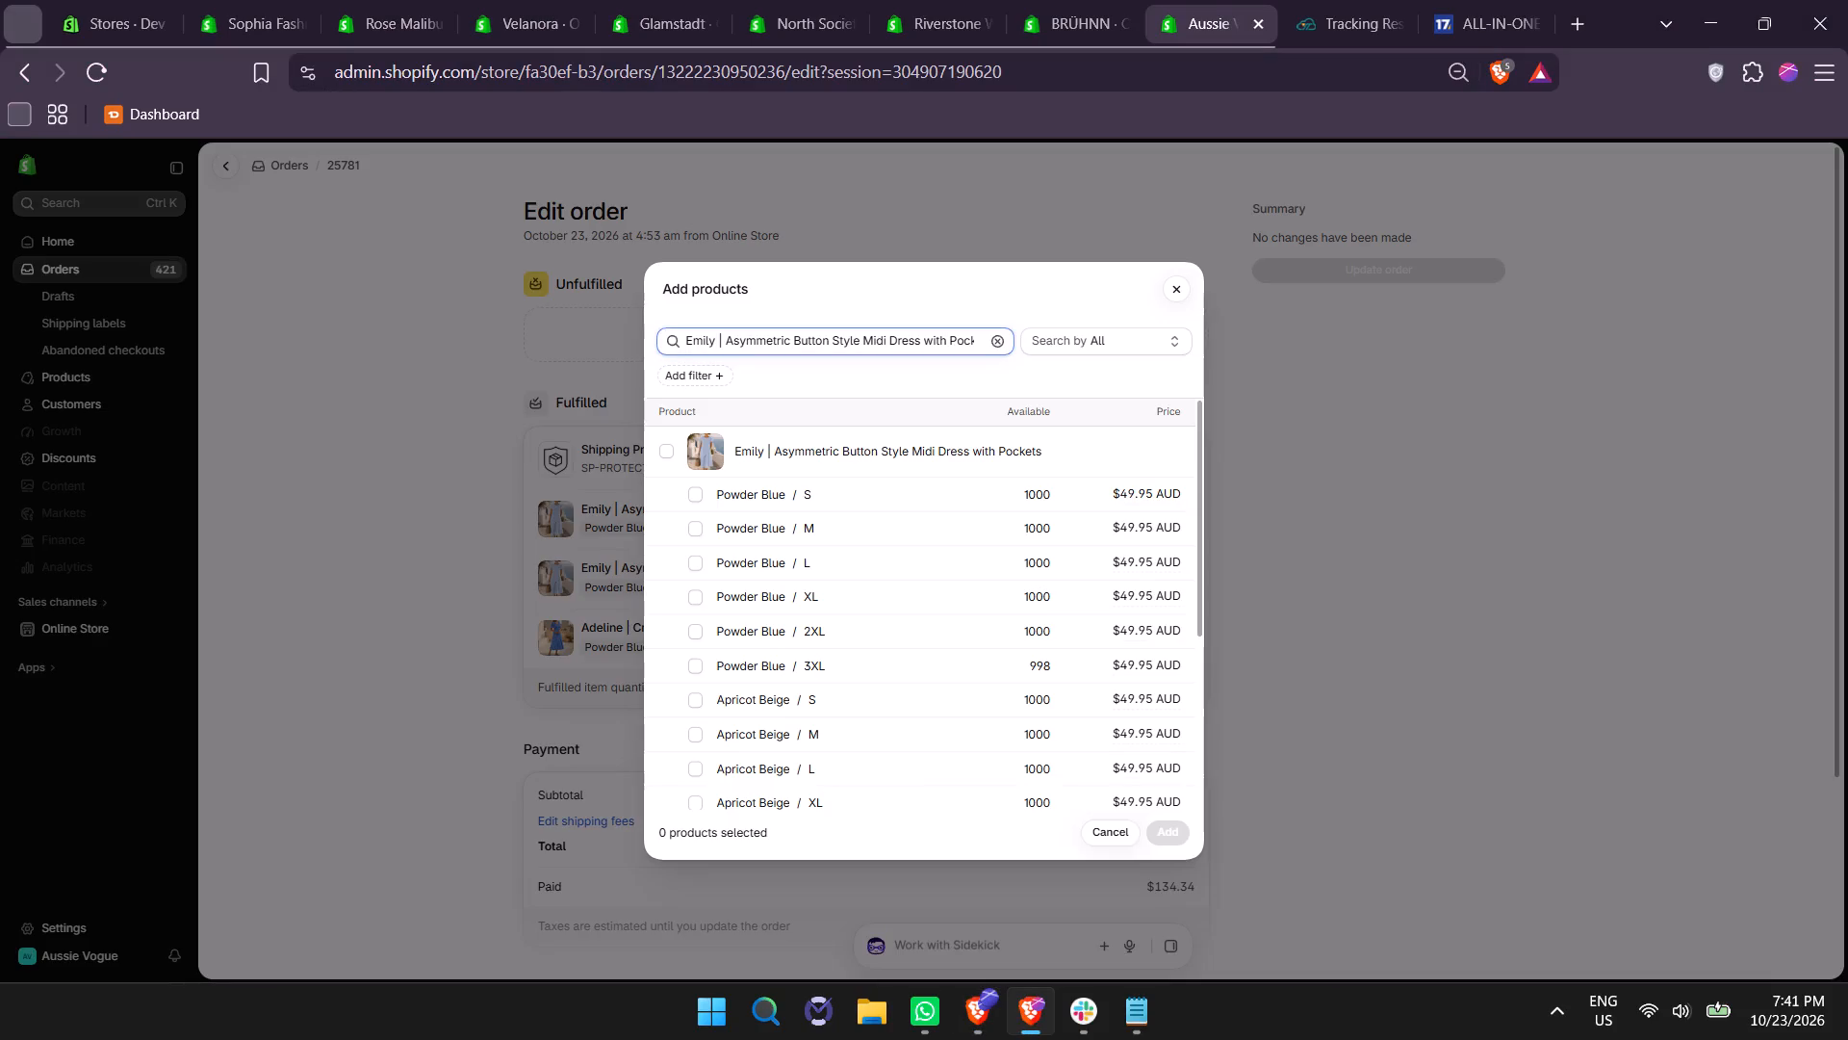
key("alt+Tab")
key("alt+Tab")
key("alt+Tab")
key("alt+Tab")
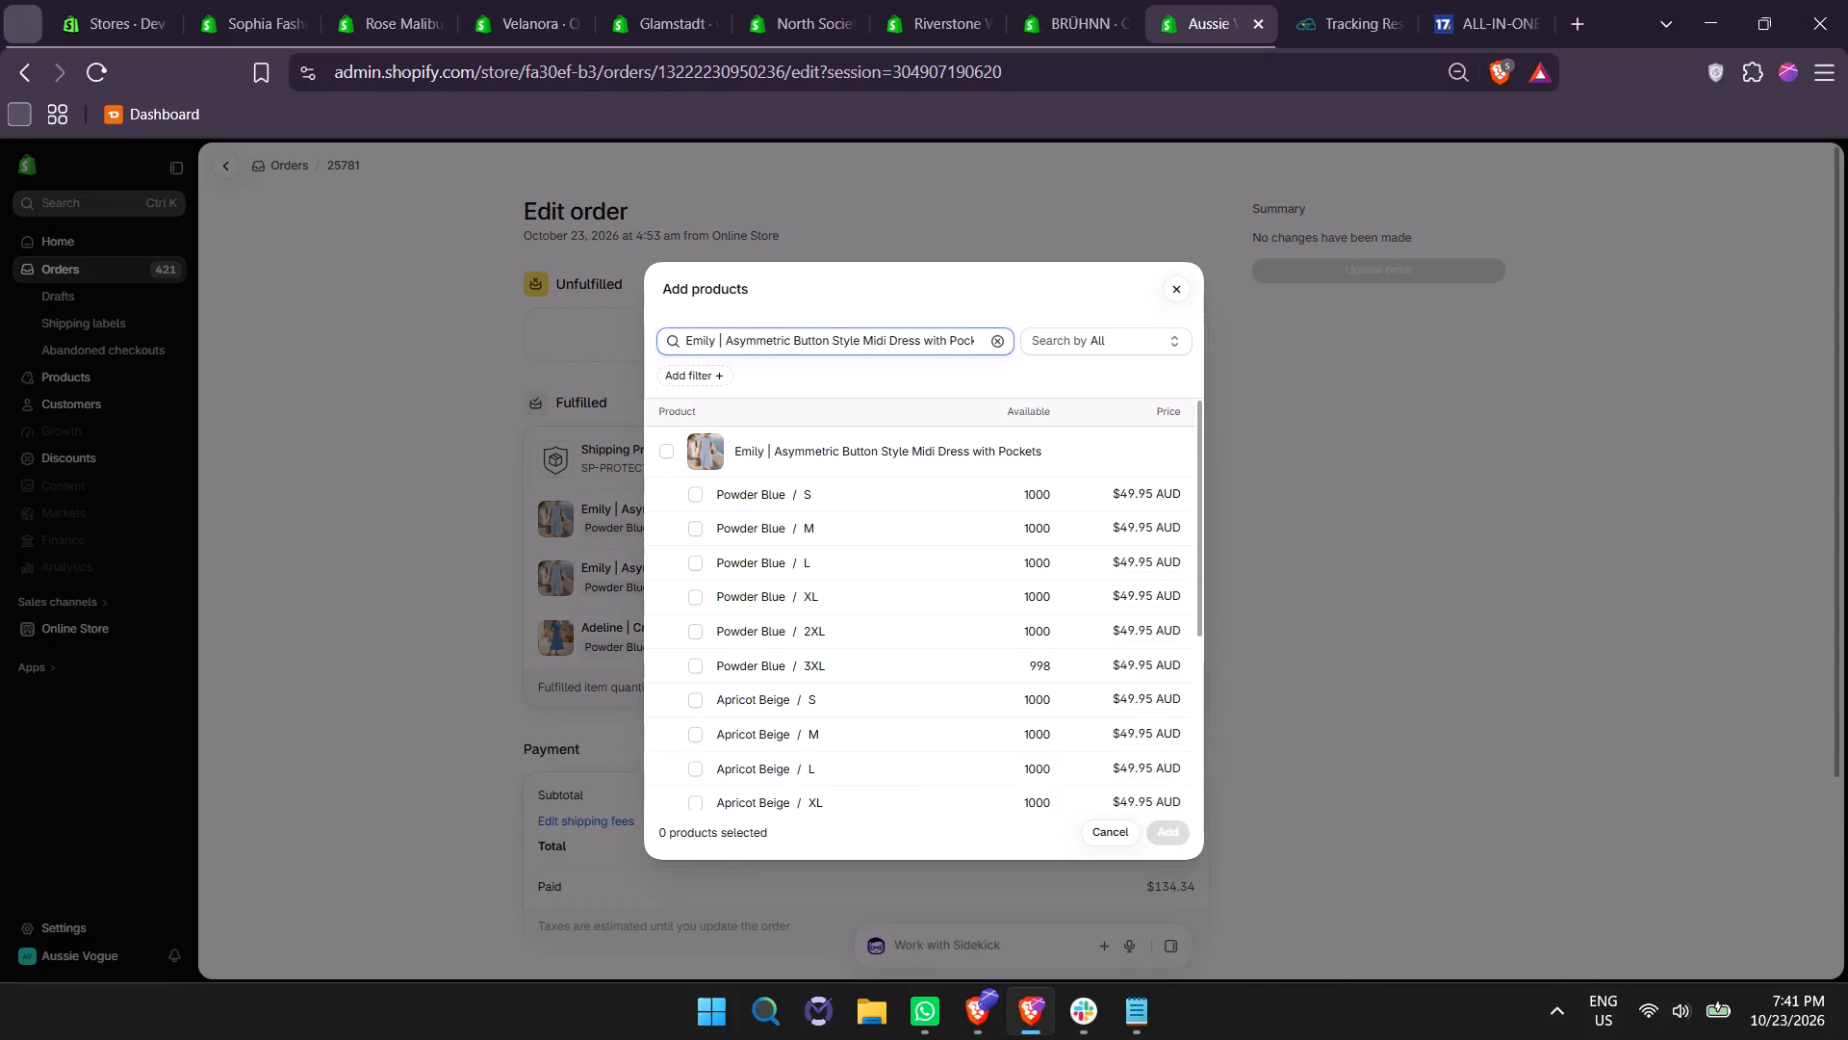
key("alt+Tab")
key("alt+Tab")
Look through all colour and size variants of the Emily asymmetric button style midi dress.
scroll(884, 600, "down", 5)
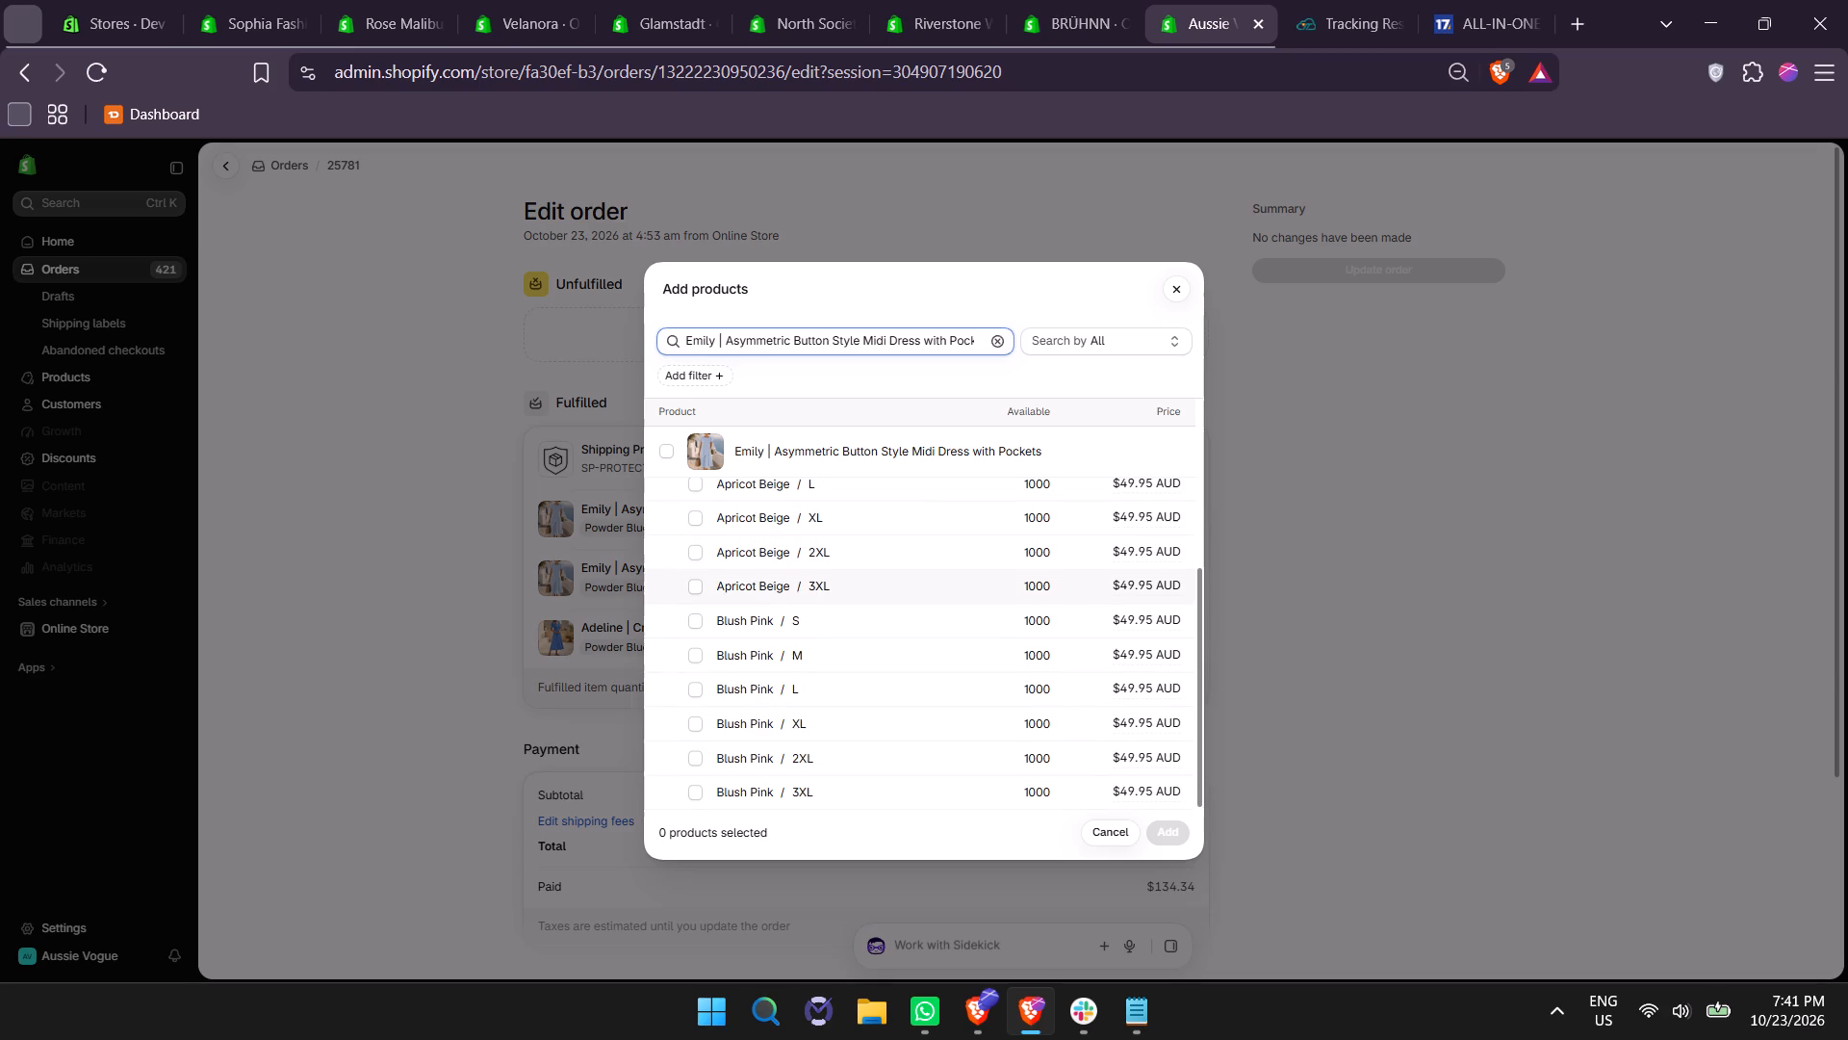
scroll(884, 600, "down", 6)
scroll(884, 600, "up", 2)
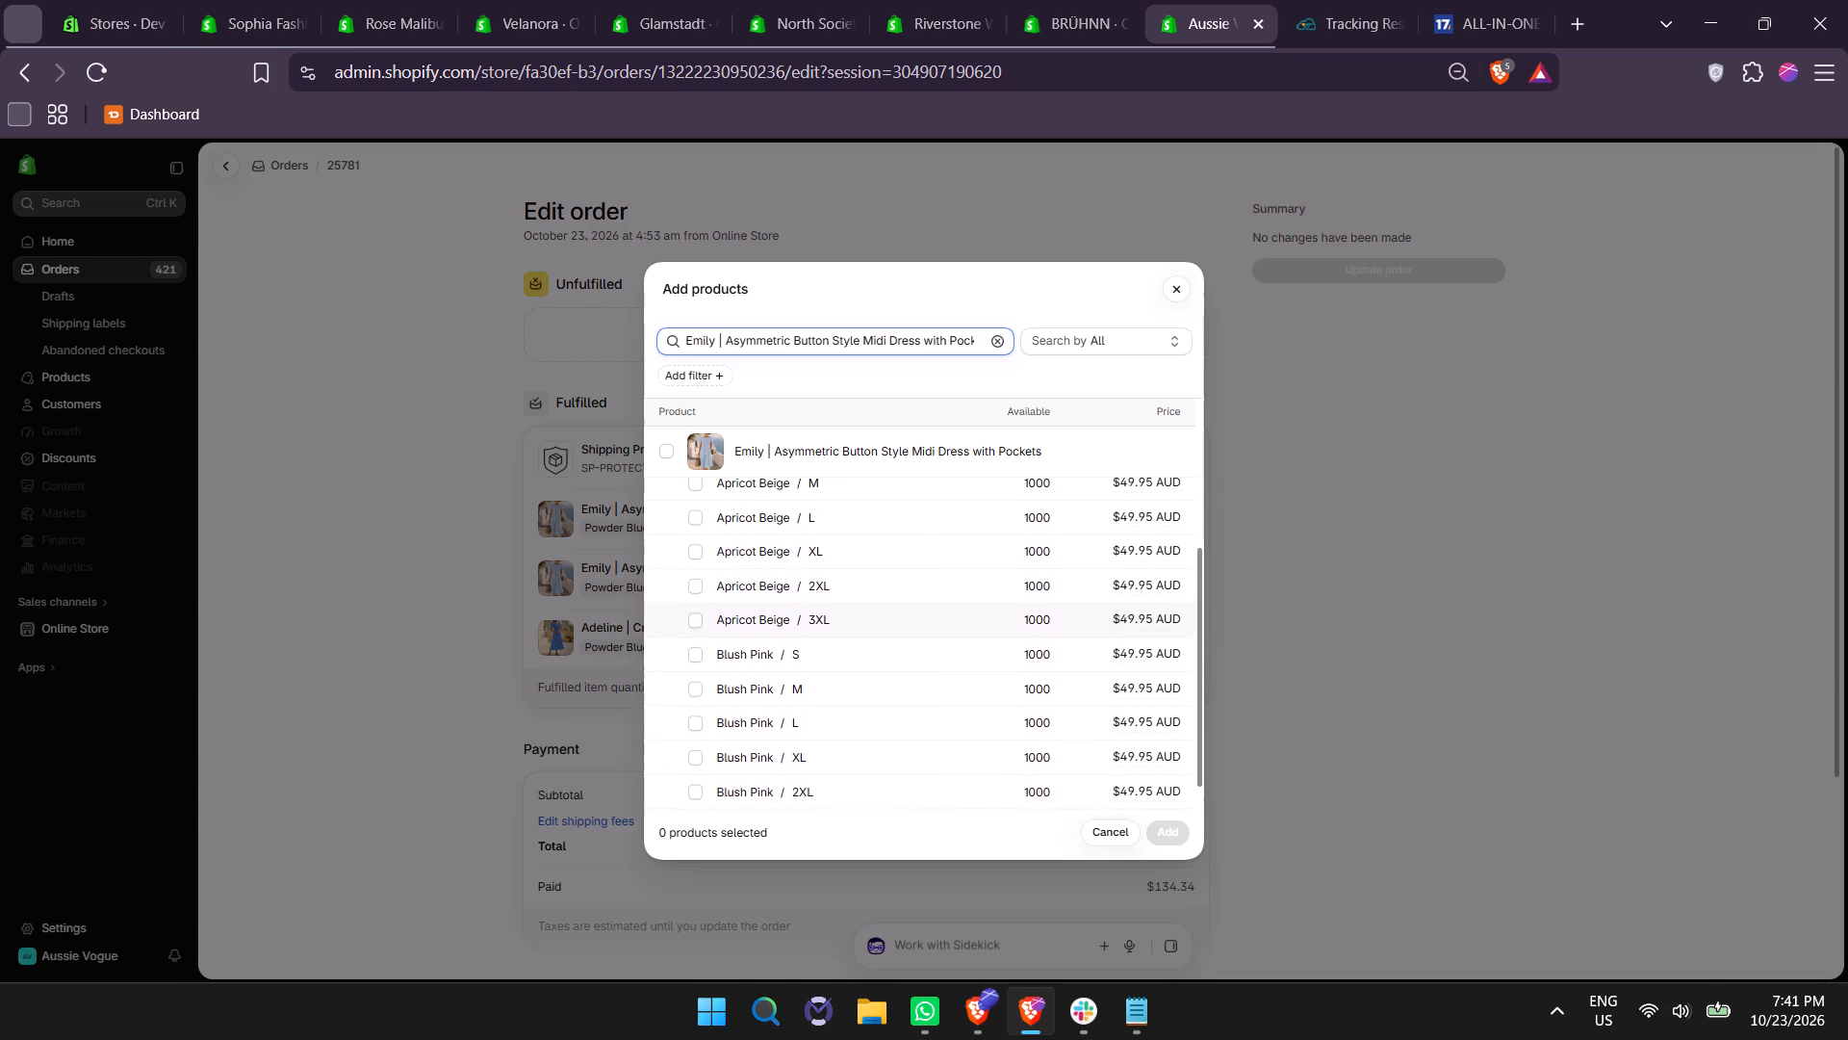
scroll(884, 600, "up", 8)
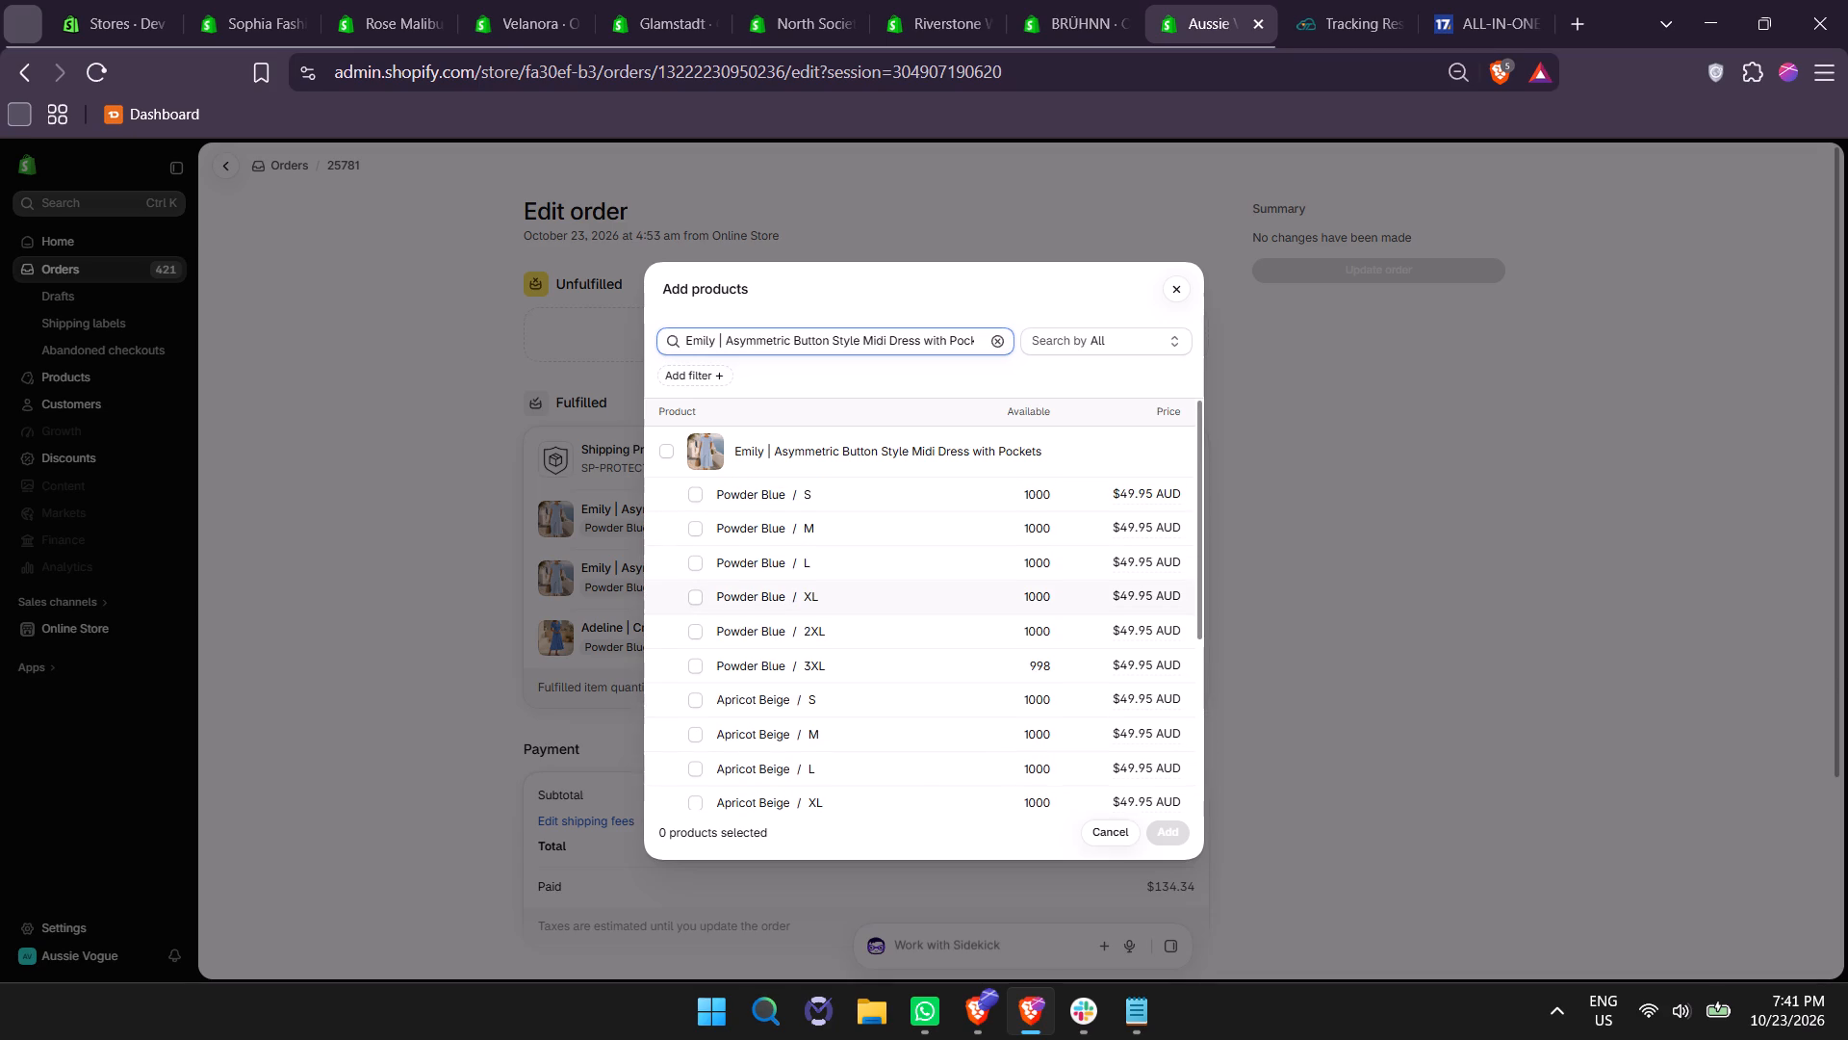
scroll(837, 592, "down", 9)
scroll(870, 626, "left", 1)
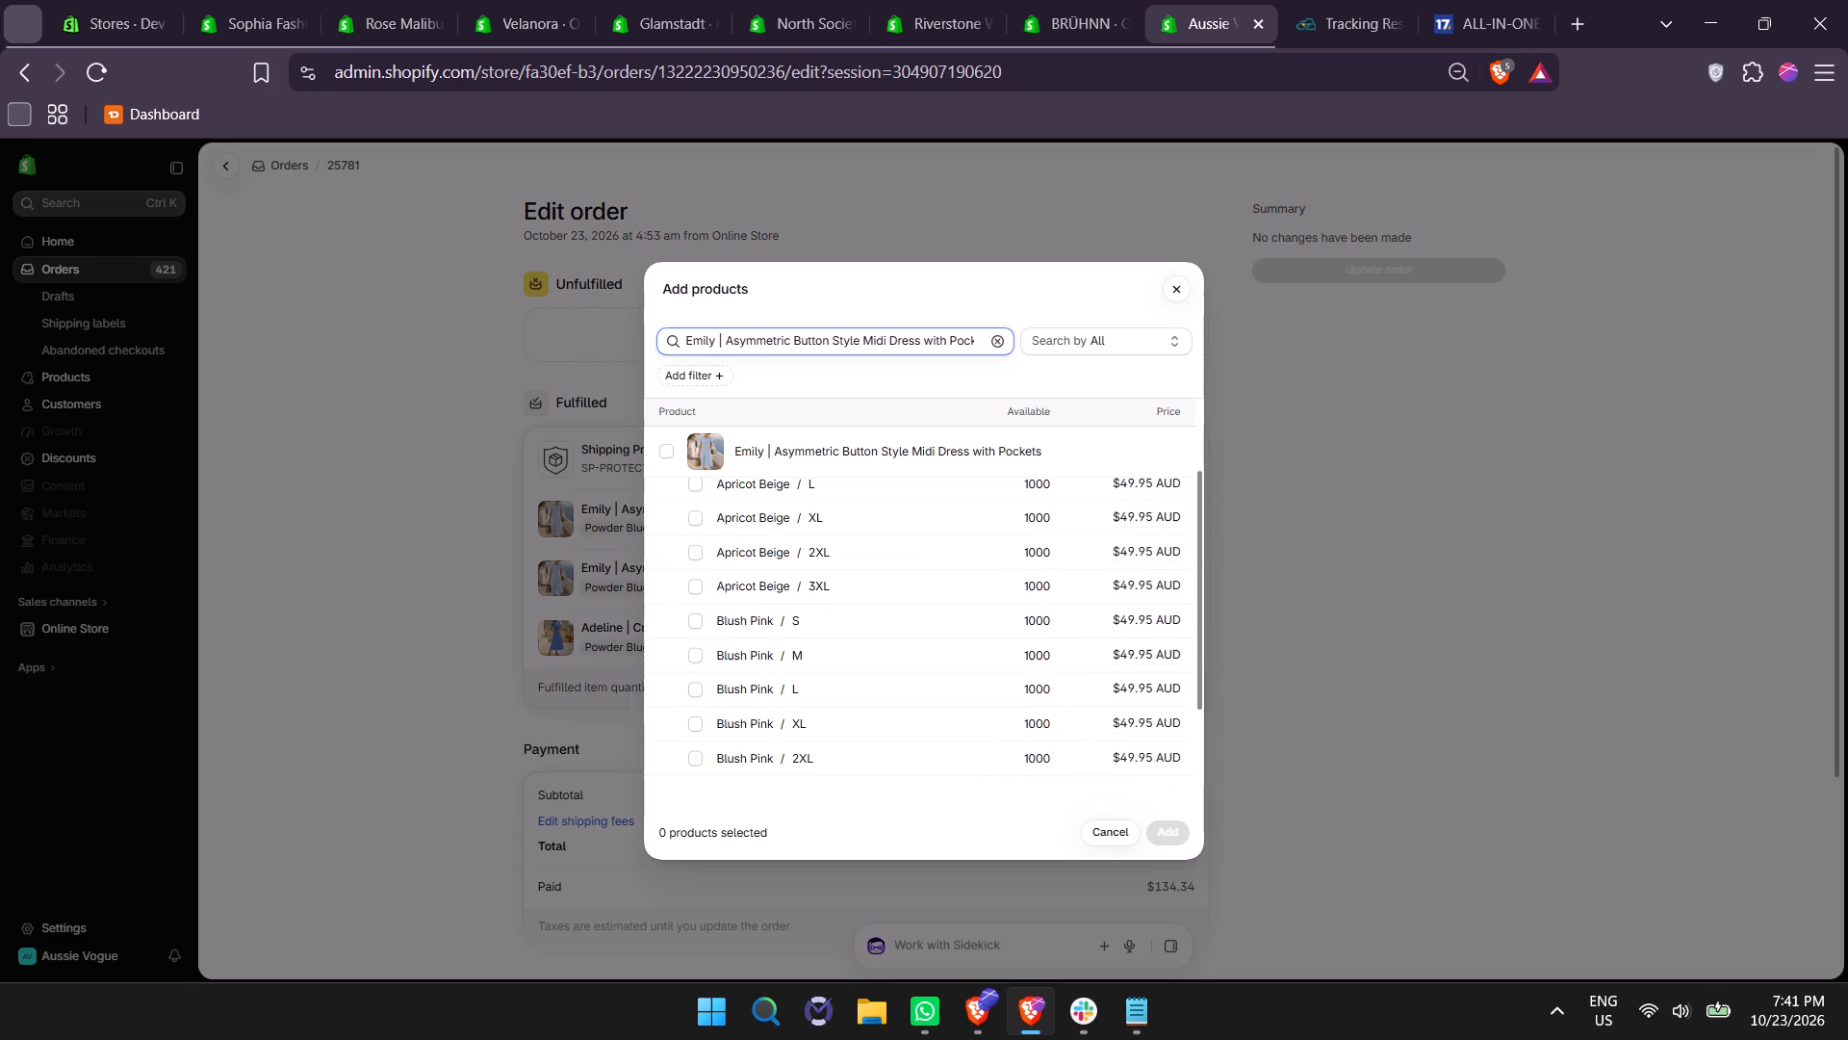
scroll(870, 626, "left", 1)
scroll(871, 626, "down", 3)
scroll(871, 626, "up", 8)
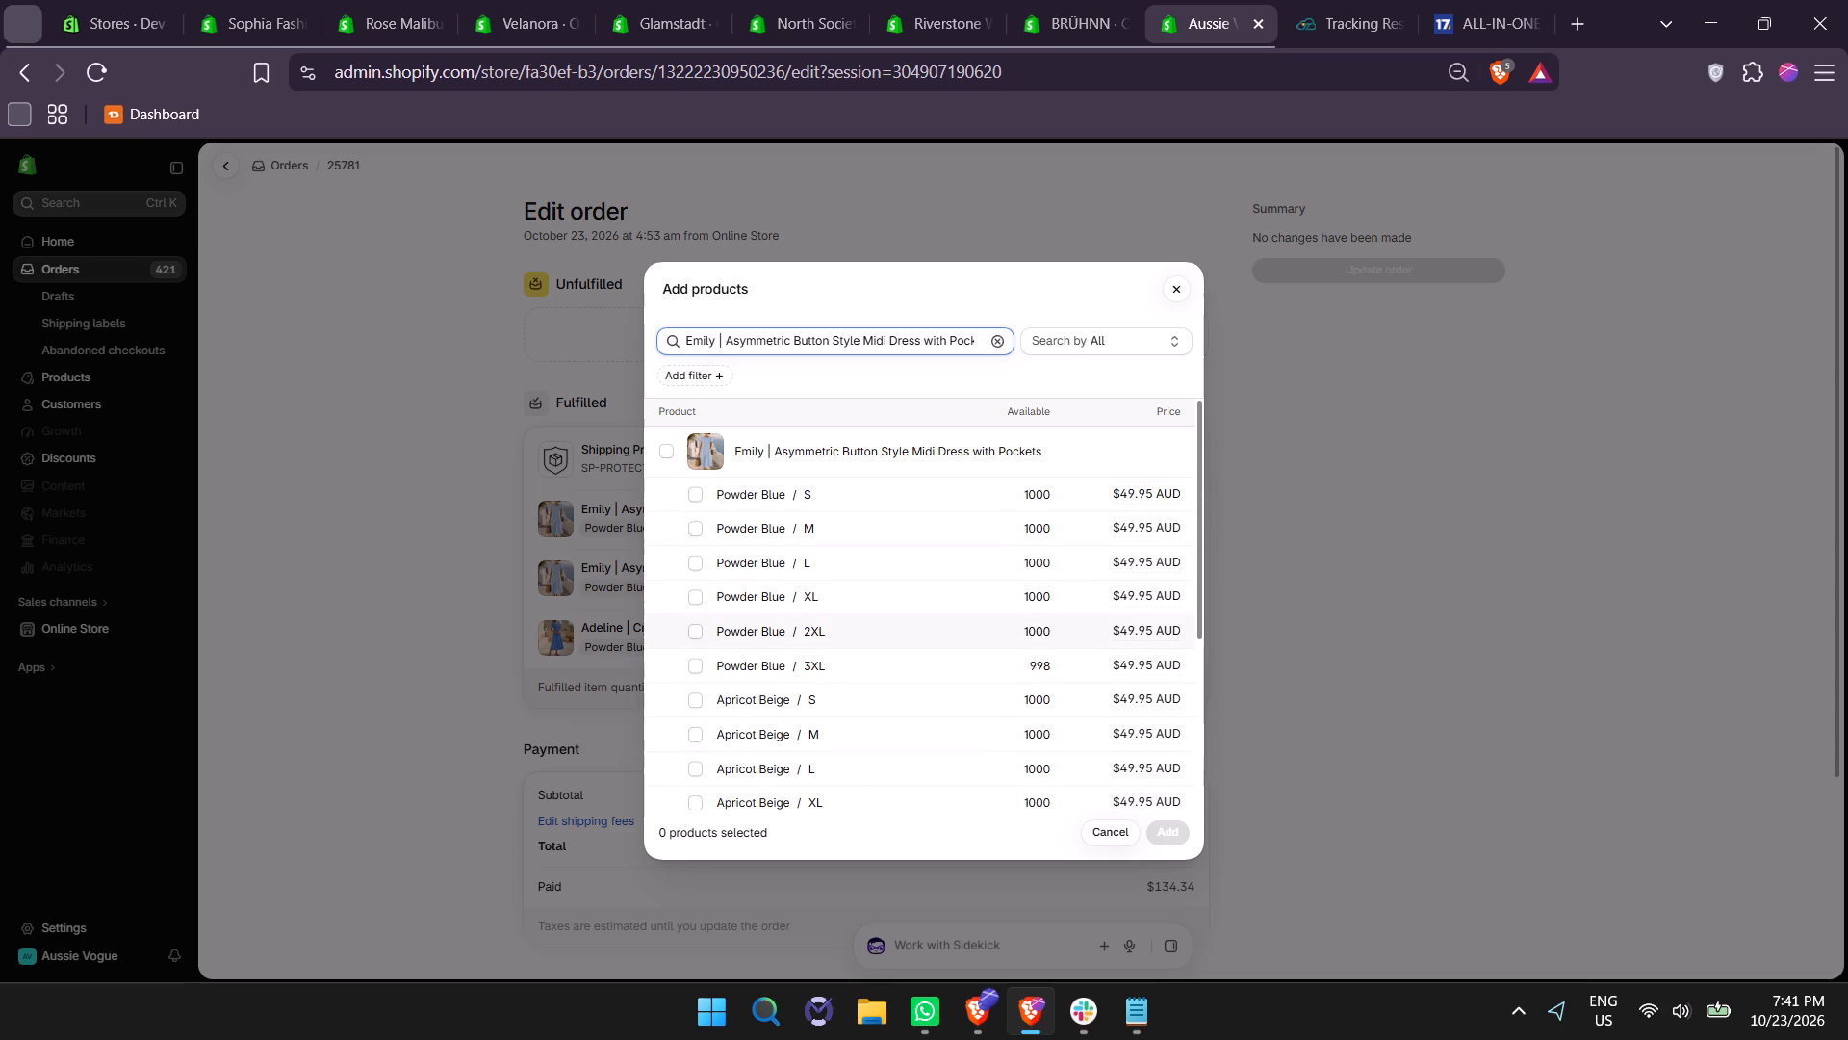
scroll(871, 626, "up", 6)
scroll(987, 495, "down", 7)
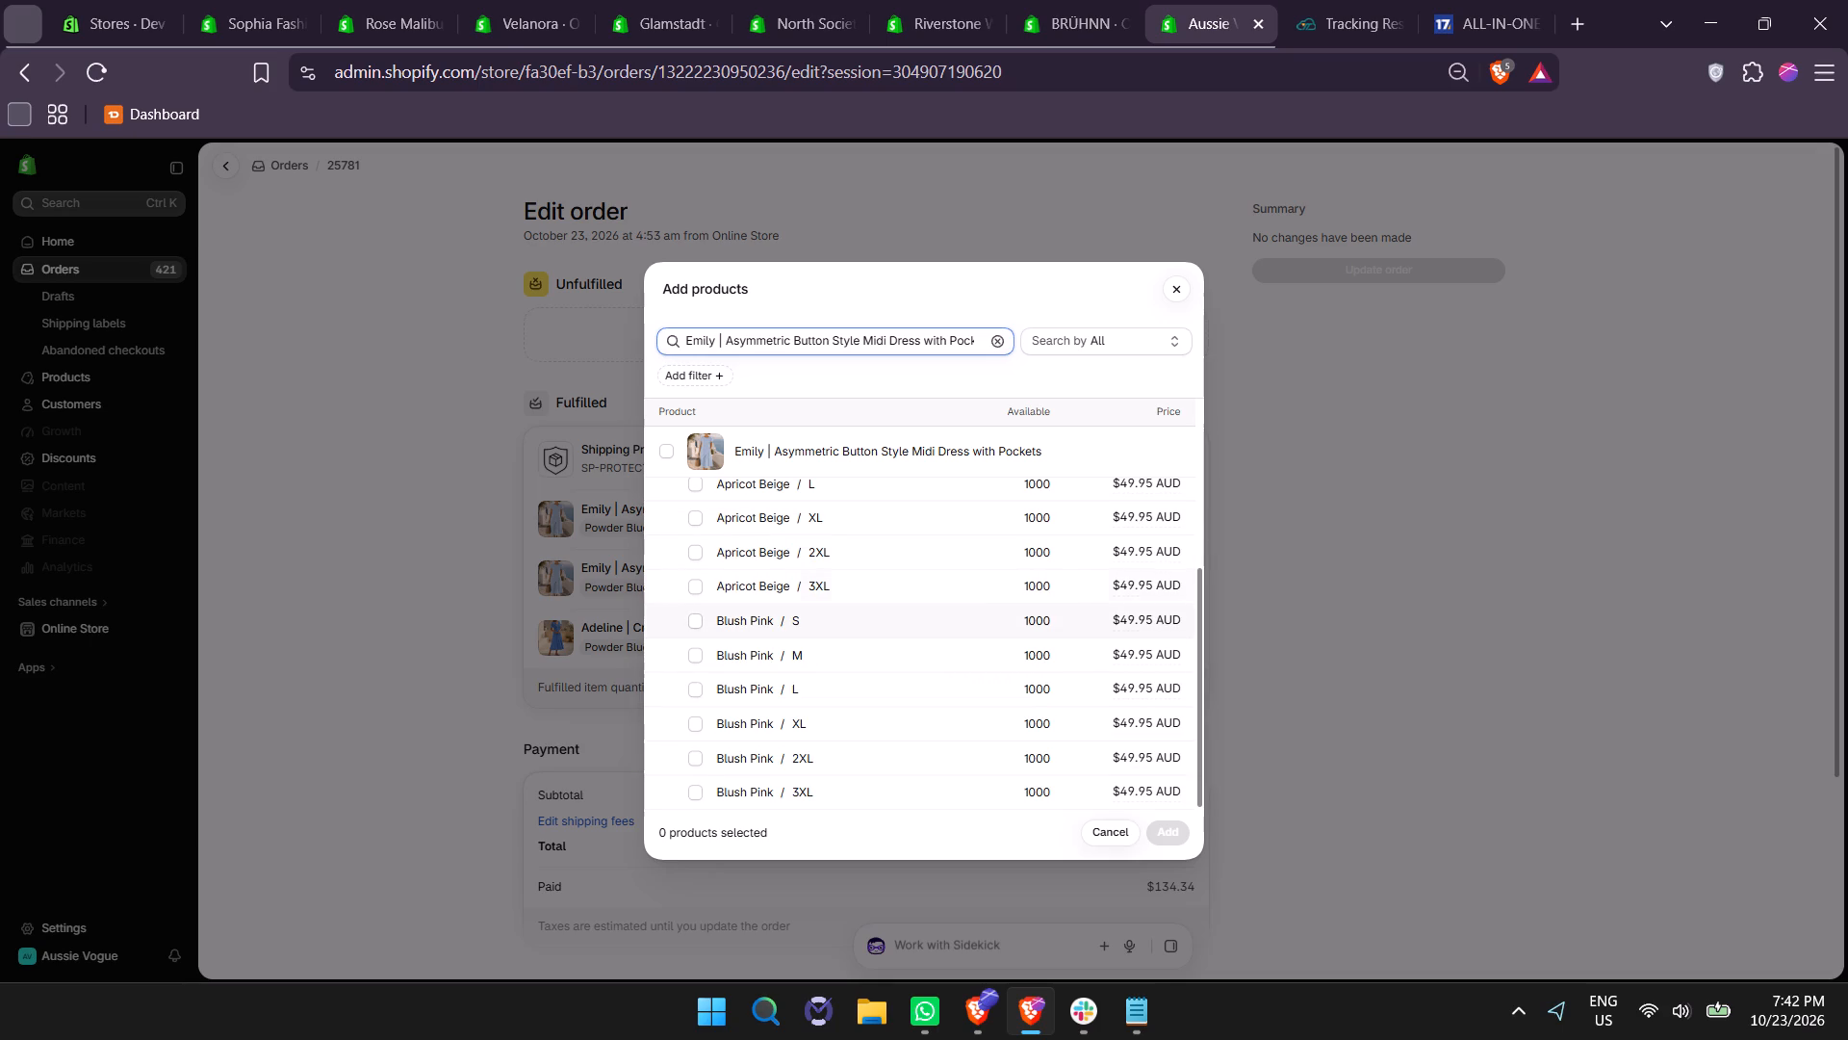
scroll(906, 664, "down", 5)
scroll(773, 653, "down", 3)
scroll(854, 660, "down", 3)
Check the dress colours requested in the customer's reply on ticket 440897 against the Emily dress variants.
key("alt+Tab")
left_click(294, 710)
triple_click(181, 658)
left_click(277, 733)
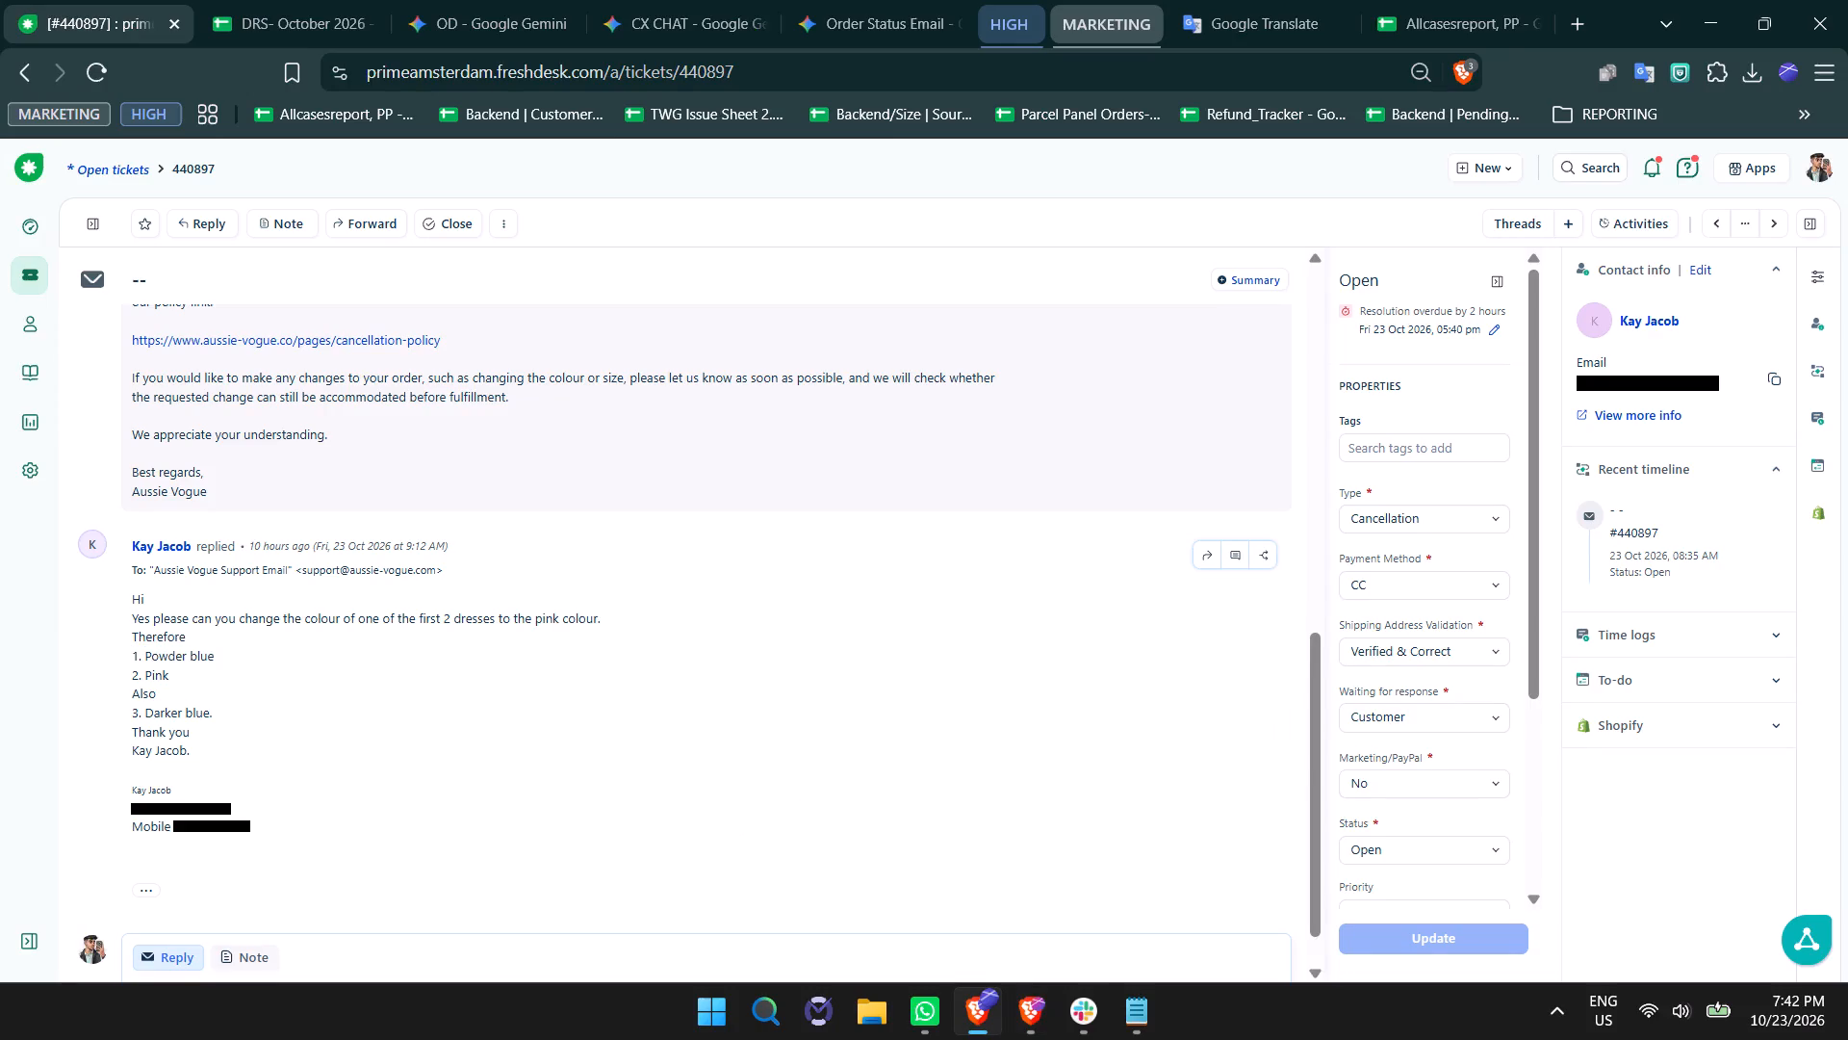
triple_click(164, 671)
key("alt+Tab")
key("alt+Tab")
key("alt+Tab")
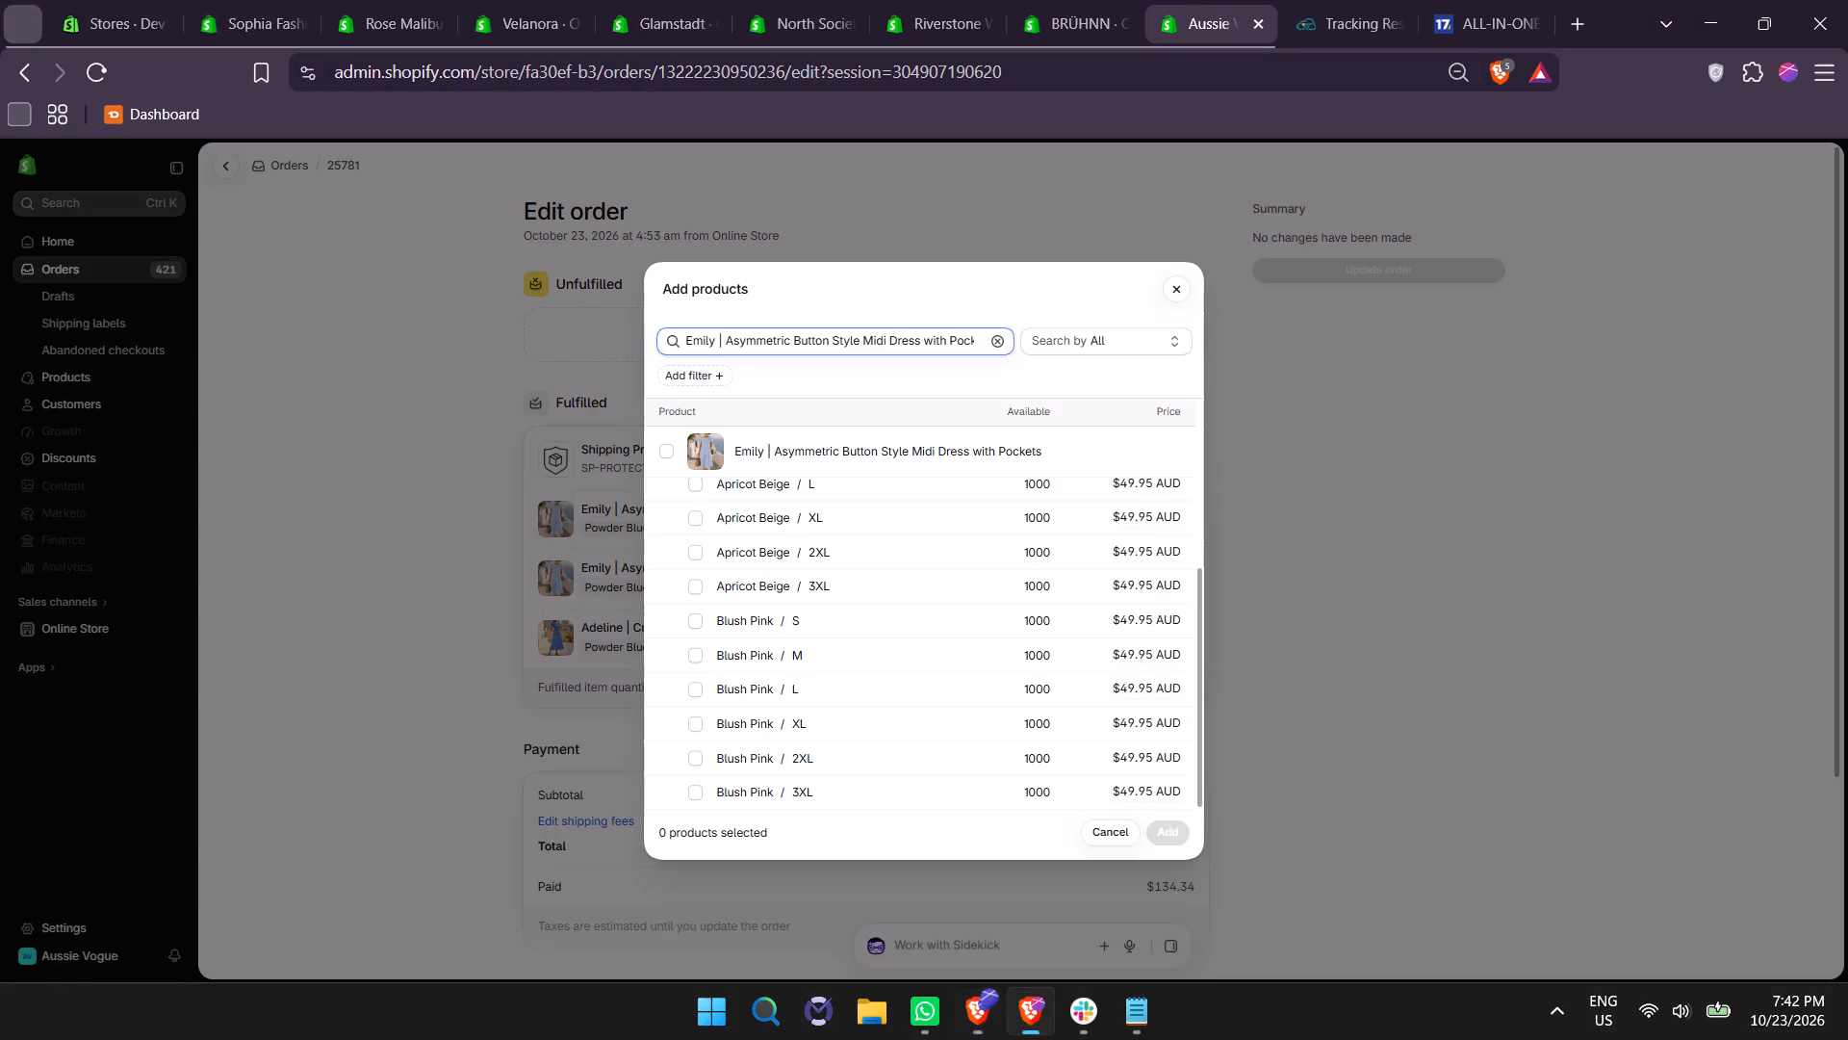
key("alt+Tab")
double_click(358, 649)
key("alt+Tab")
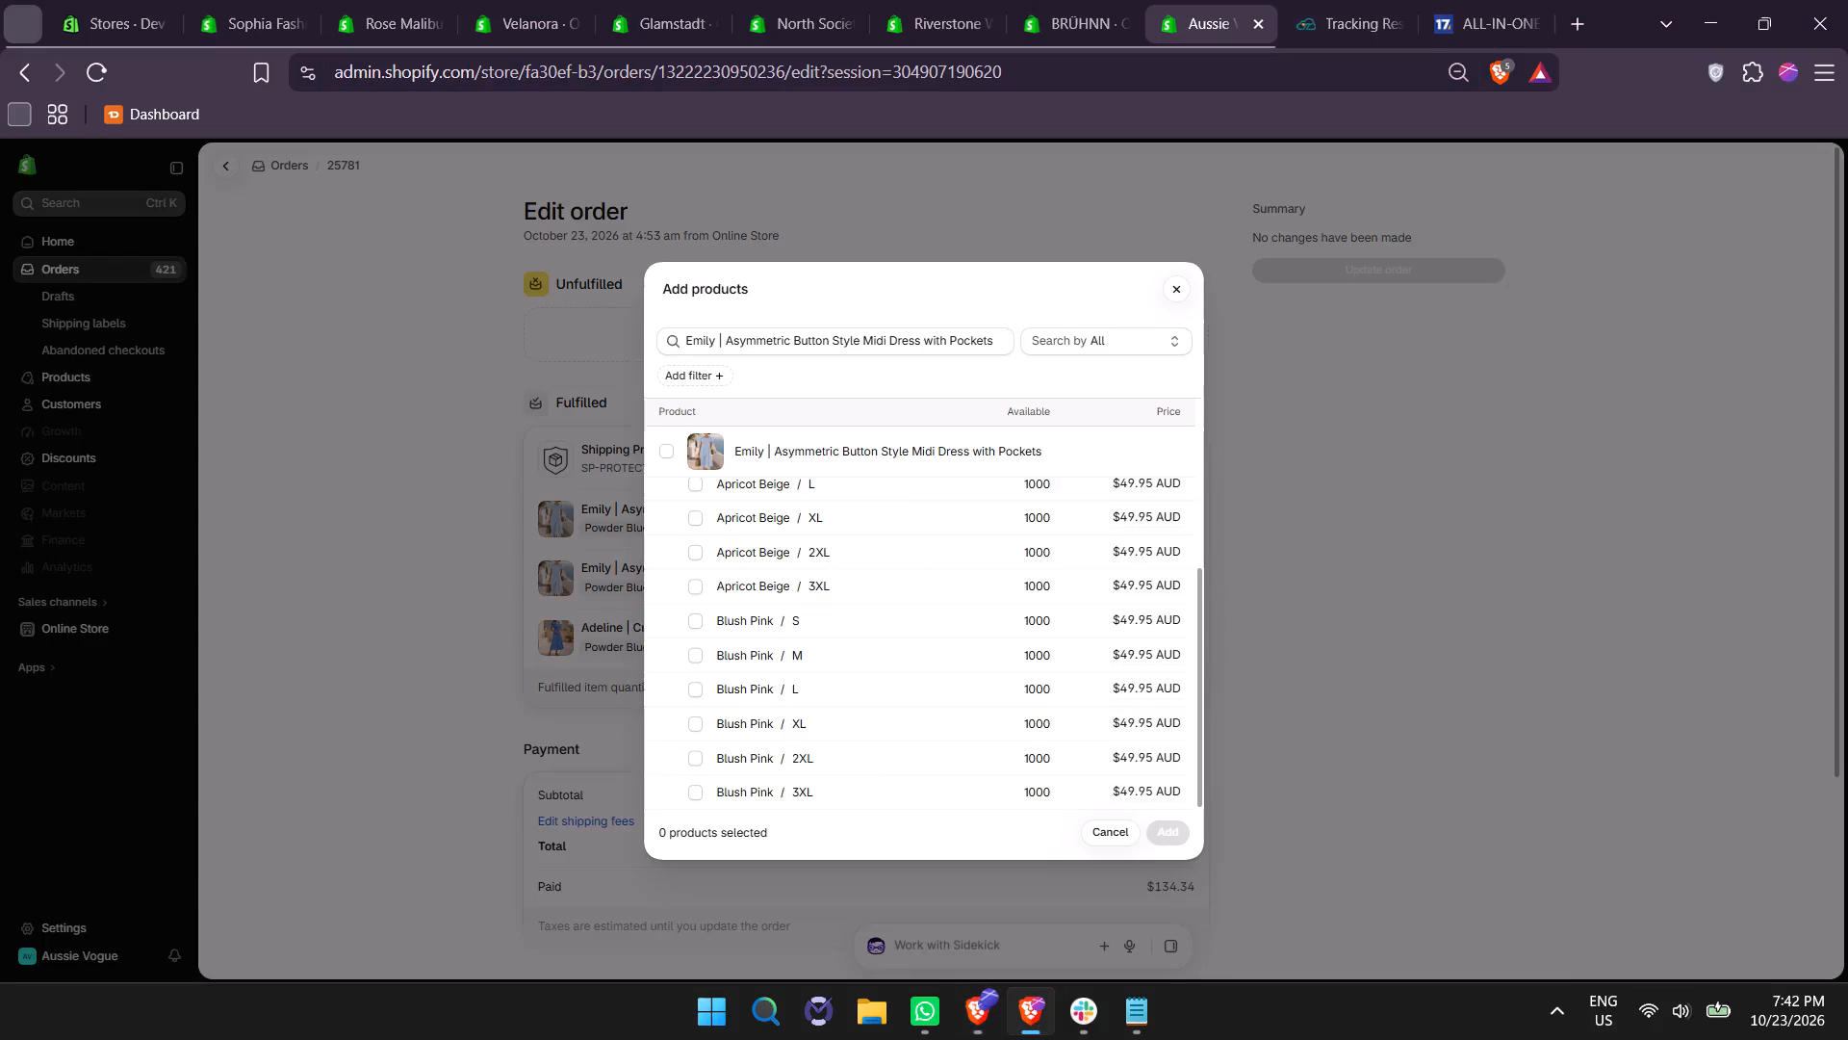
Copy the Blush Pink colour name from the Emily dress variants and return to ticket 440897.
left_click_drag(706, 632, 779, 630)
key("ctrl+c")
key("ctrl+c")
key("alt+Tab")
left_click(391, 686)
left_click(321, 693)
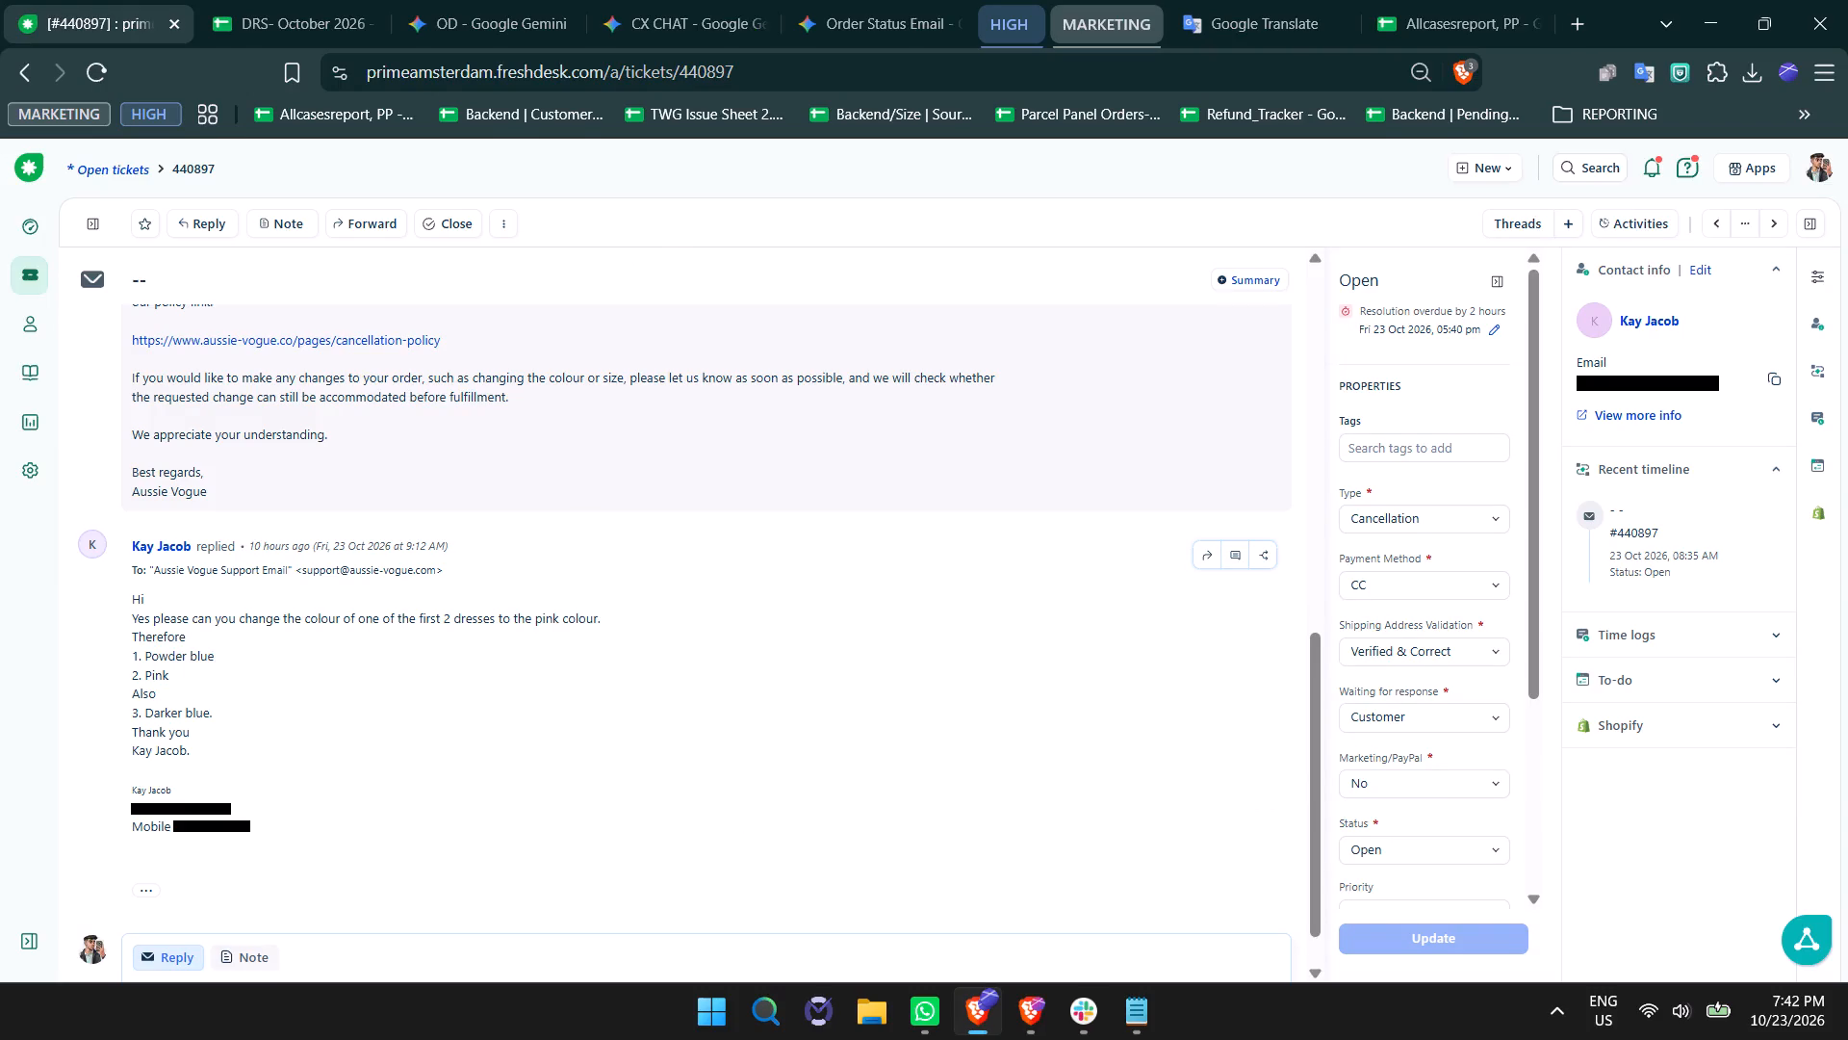
Return to order 25781 in Shopify and close the product selection without adding a product.
key("alt+Tab")
left_click(1179, 295)
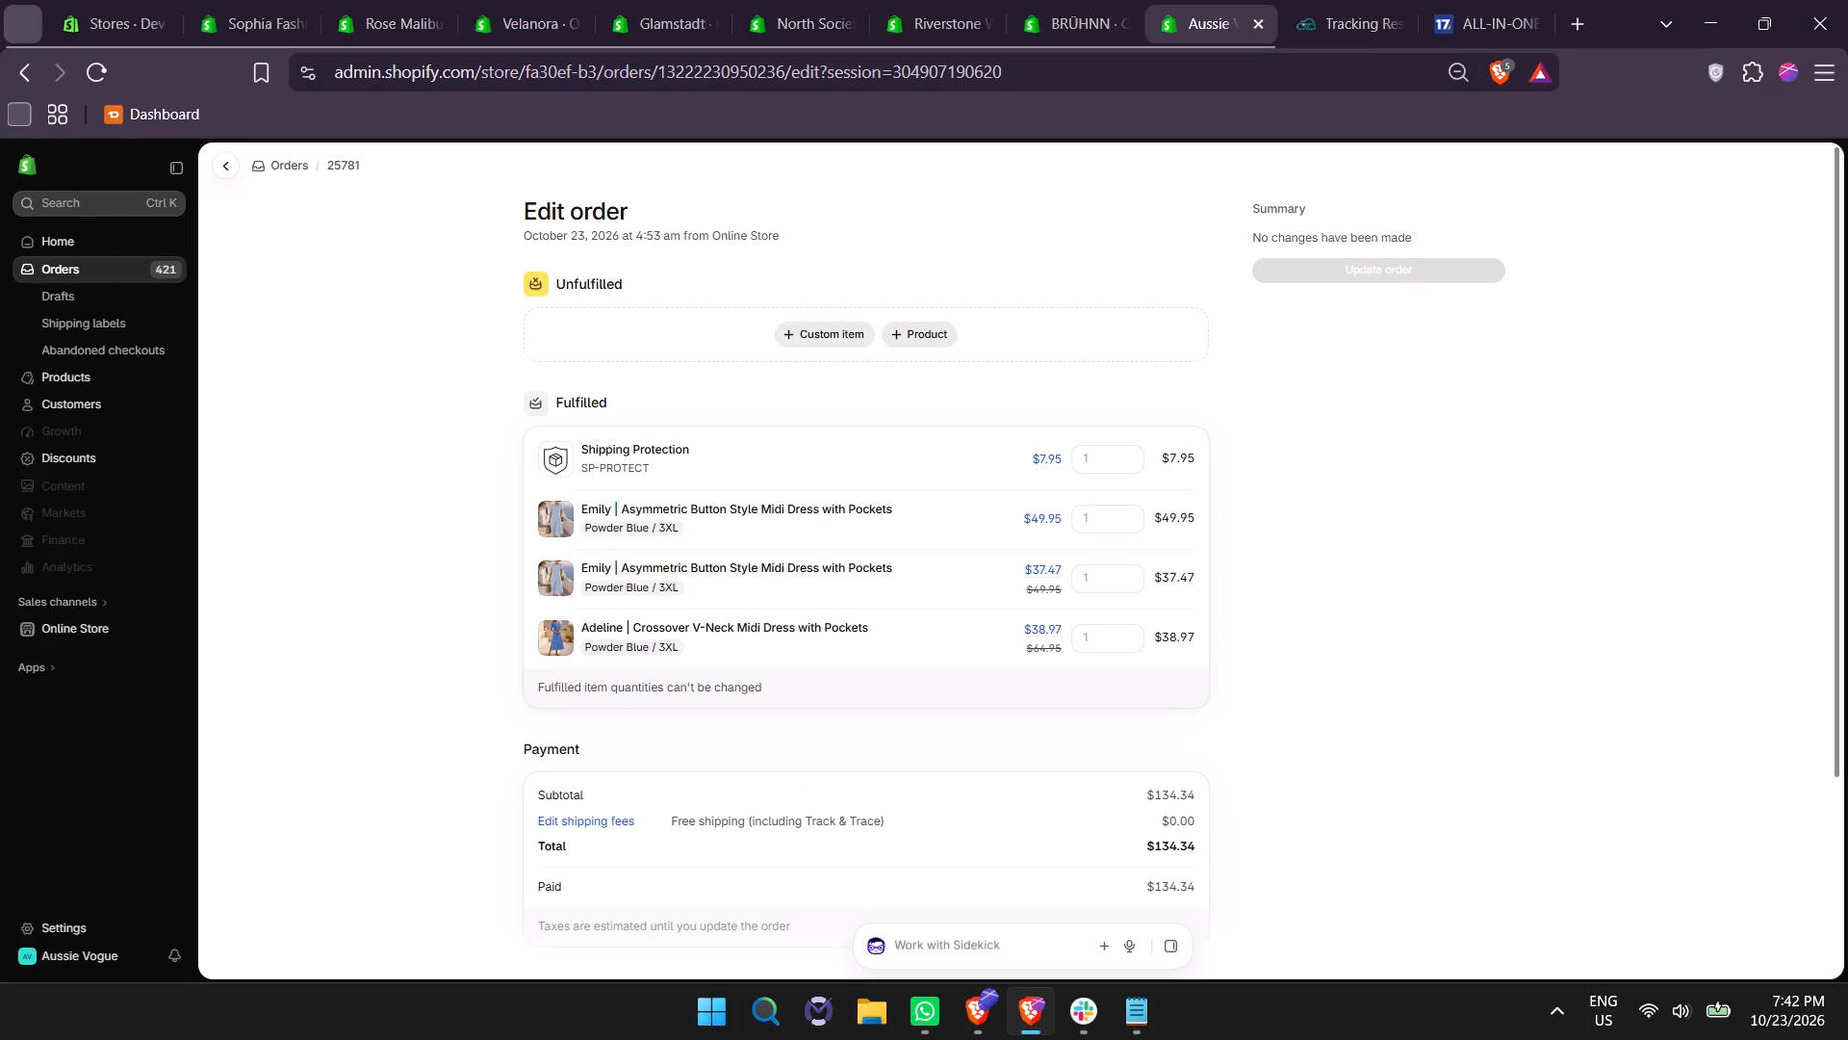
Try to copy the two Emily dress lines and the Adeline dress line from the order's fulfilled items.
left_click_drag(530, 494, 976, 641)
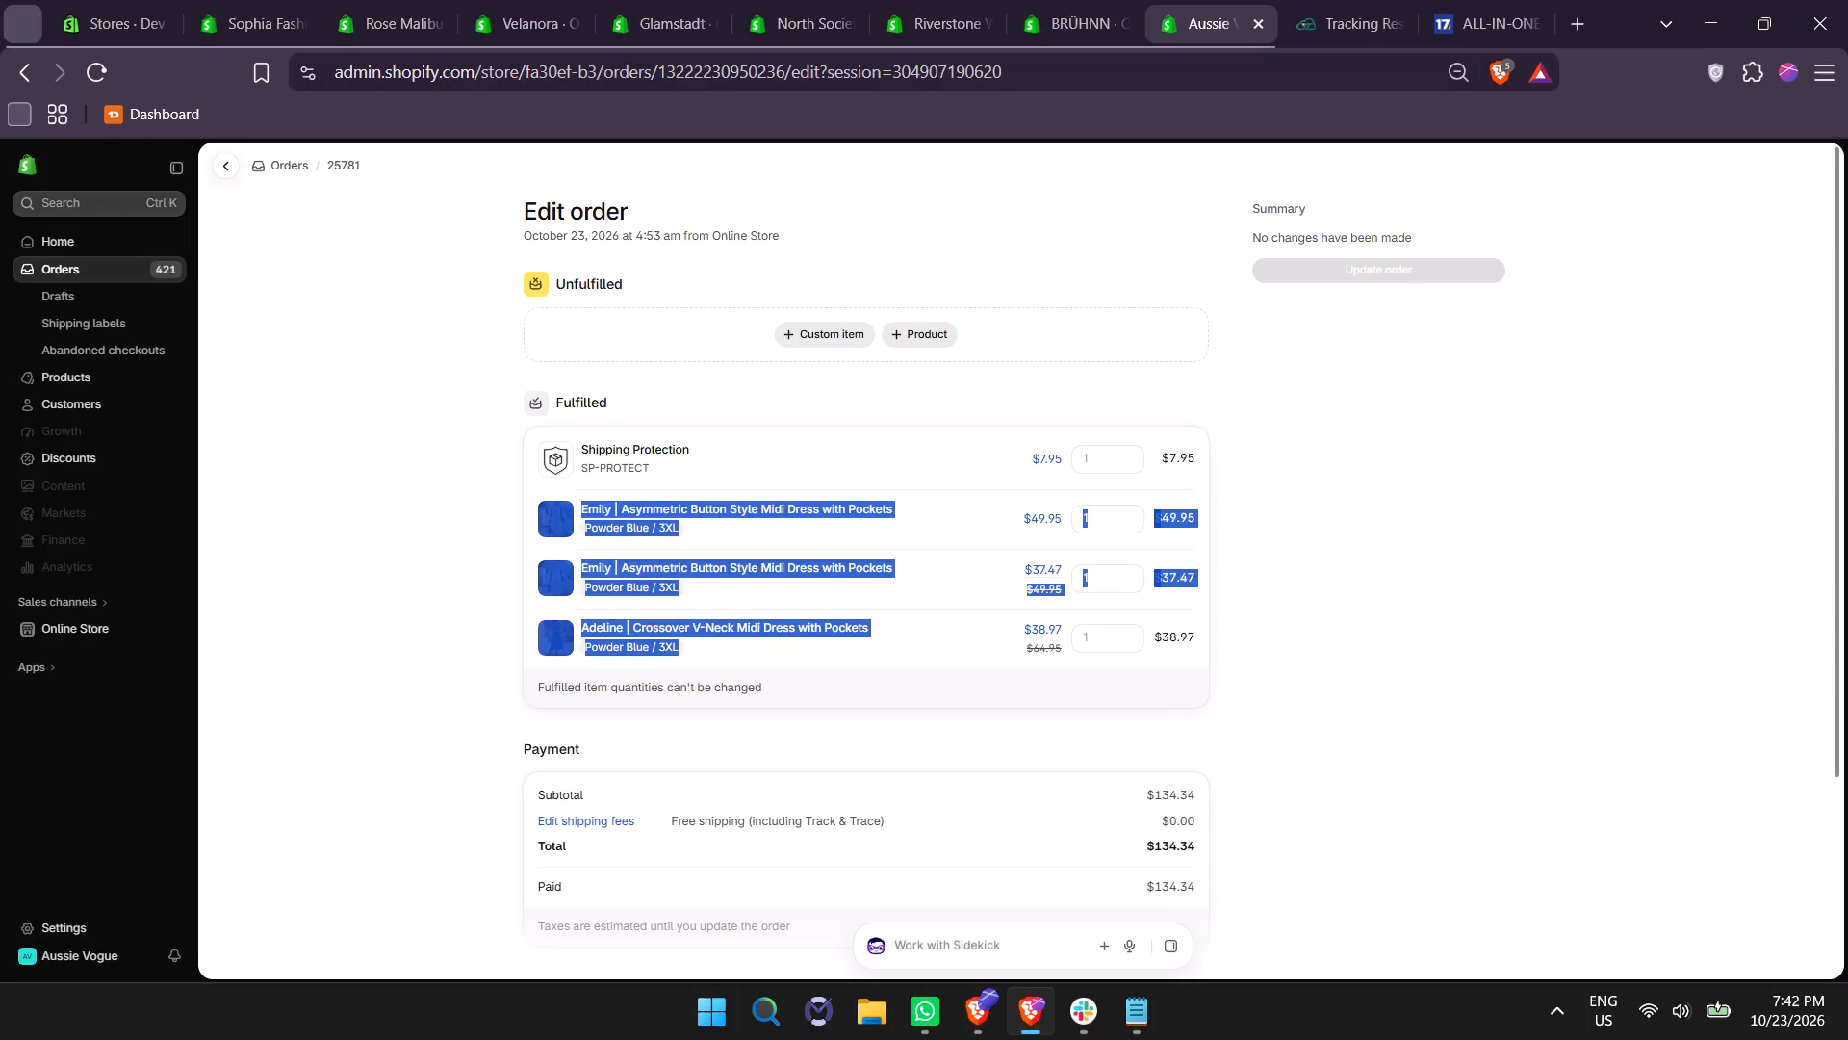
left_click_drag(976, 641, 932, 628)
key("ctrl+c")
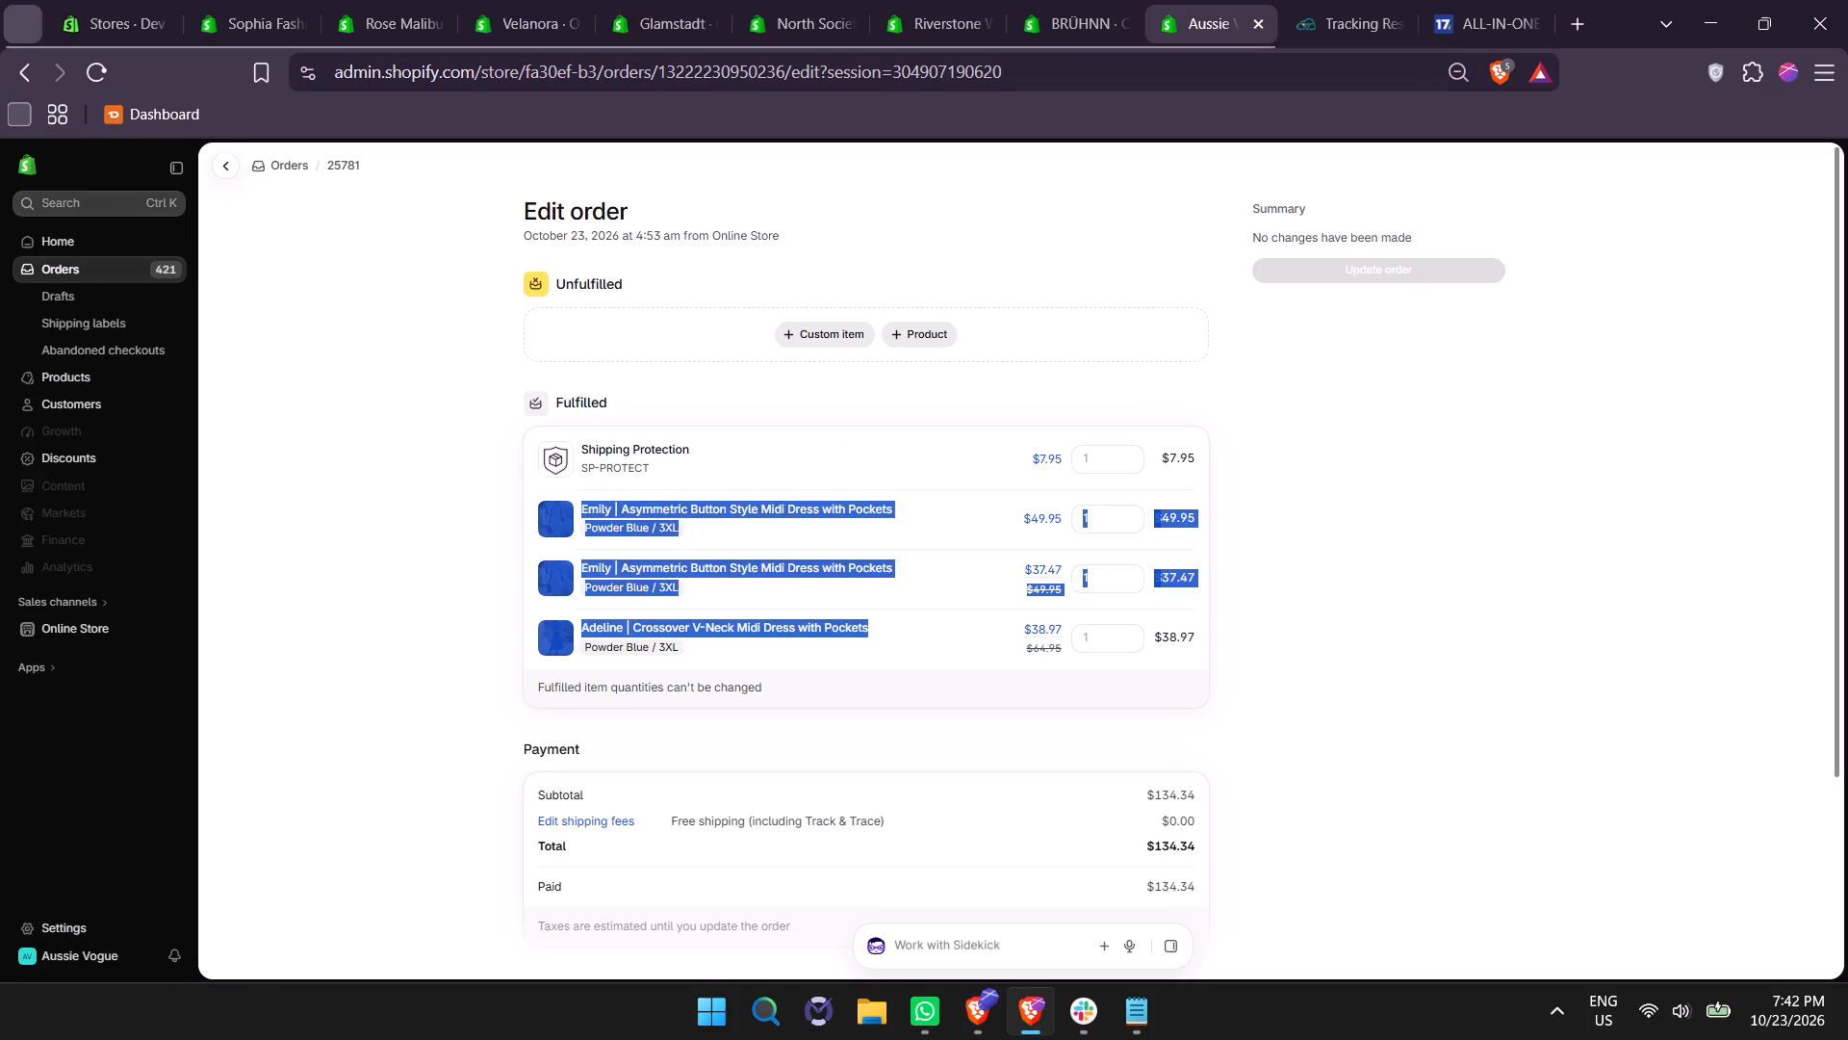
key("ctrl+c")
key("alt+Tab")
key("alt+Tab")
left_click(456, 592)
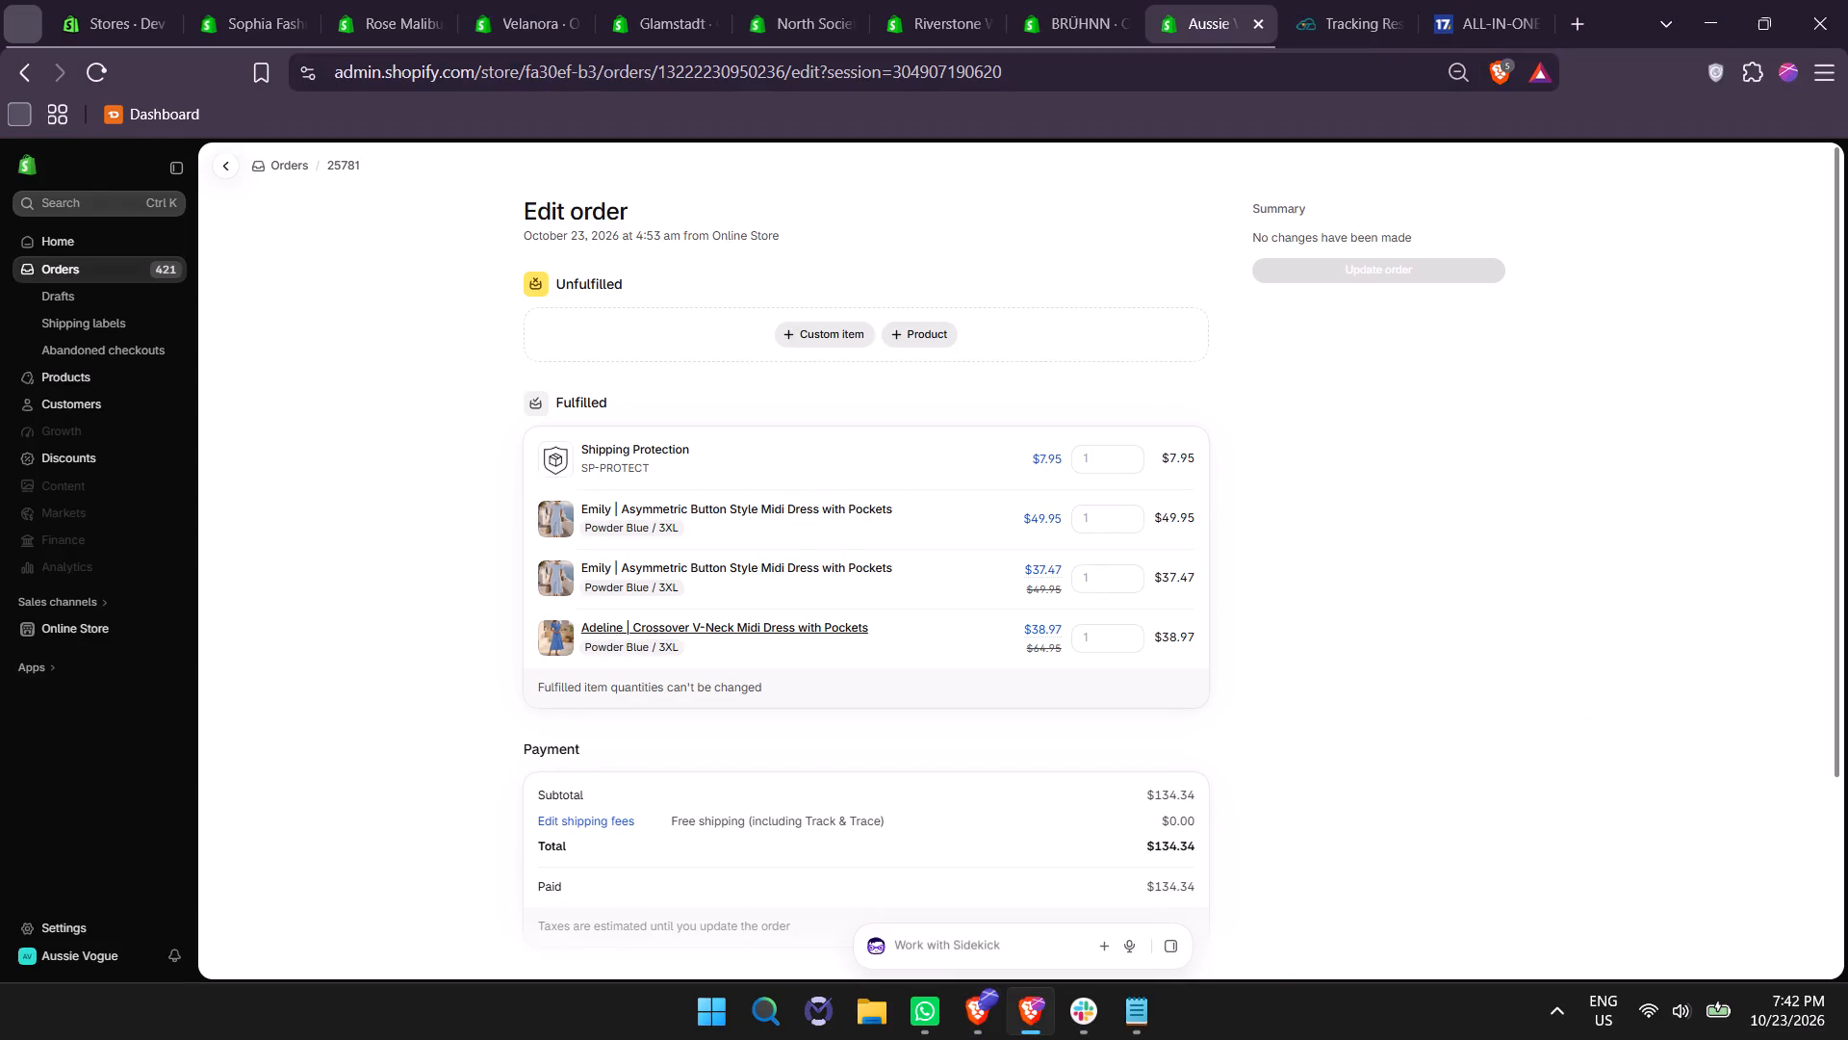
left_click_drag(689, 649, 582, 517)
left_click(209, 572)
Capture the fulfilled Emily and Adeline dress lines with the screen text extractor and copy all their text.
key("shift+super+t")
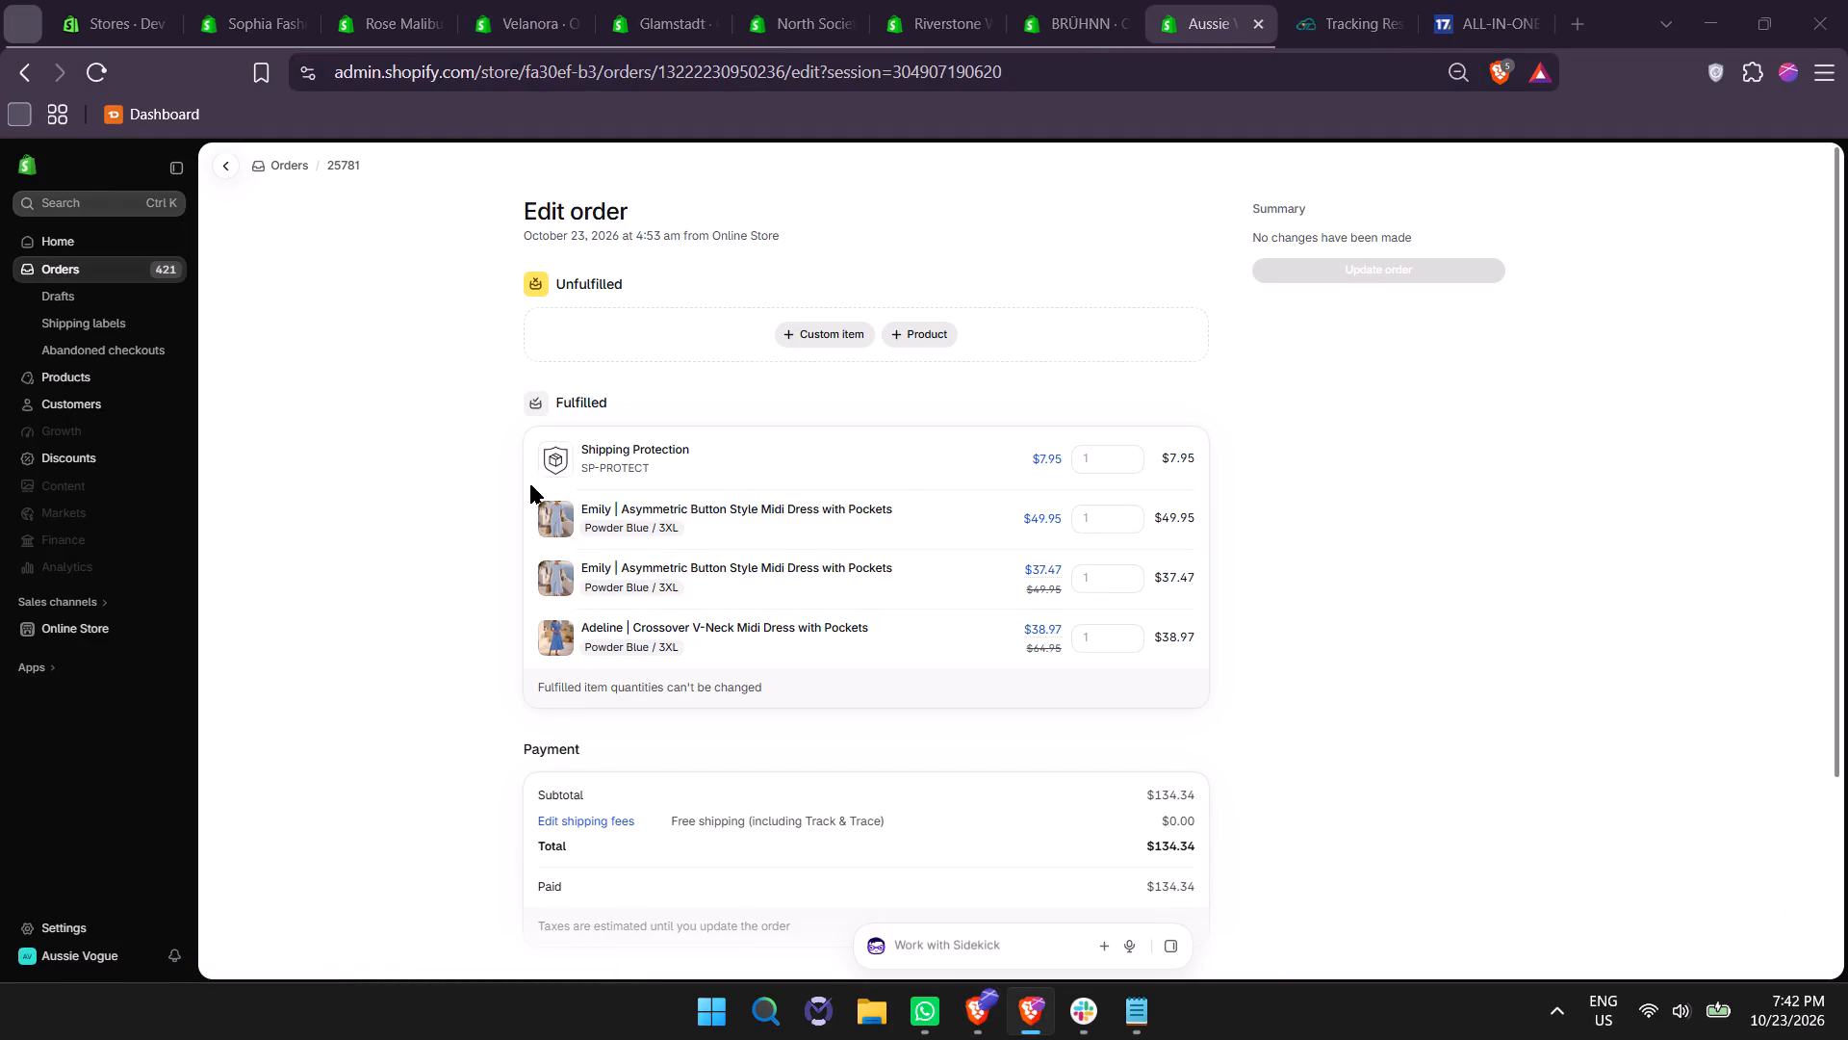
left_click_drag(525, 484, 927, 667)
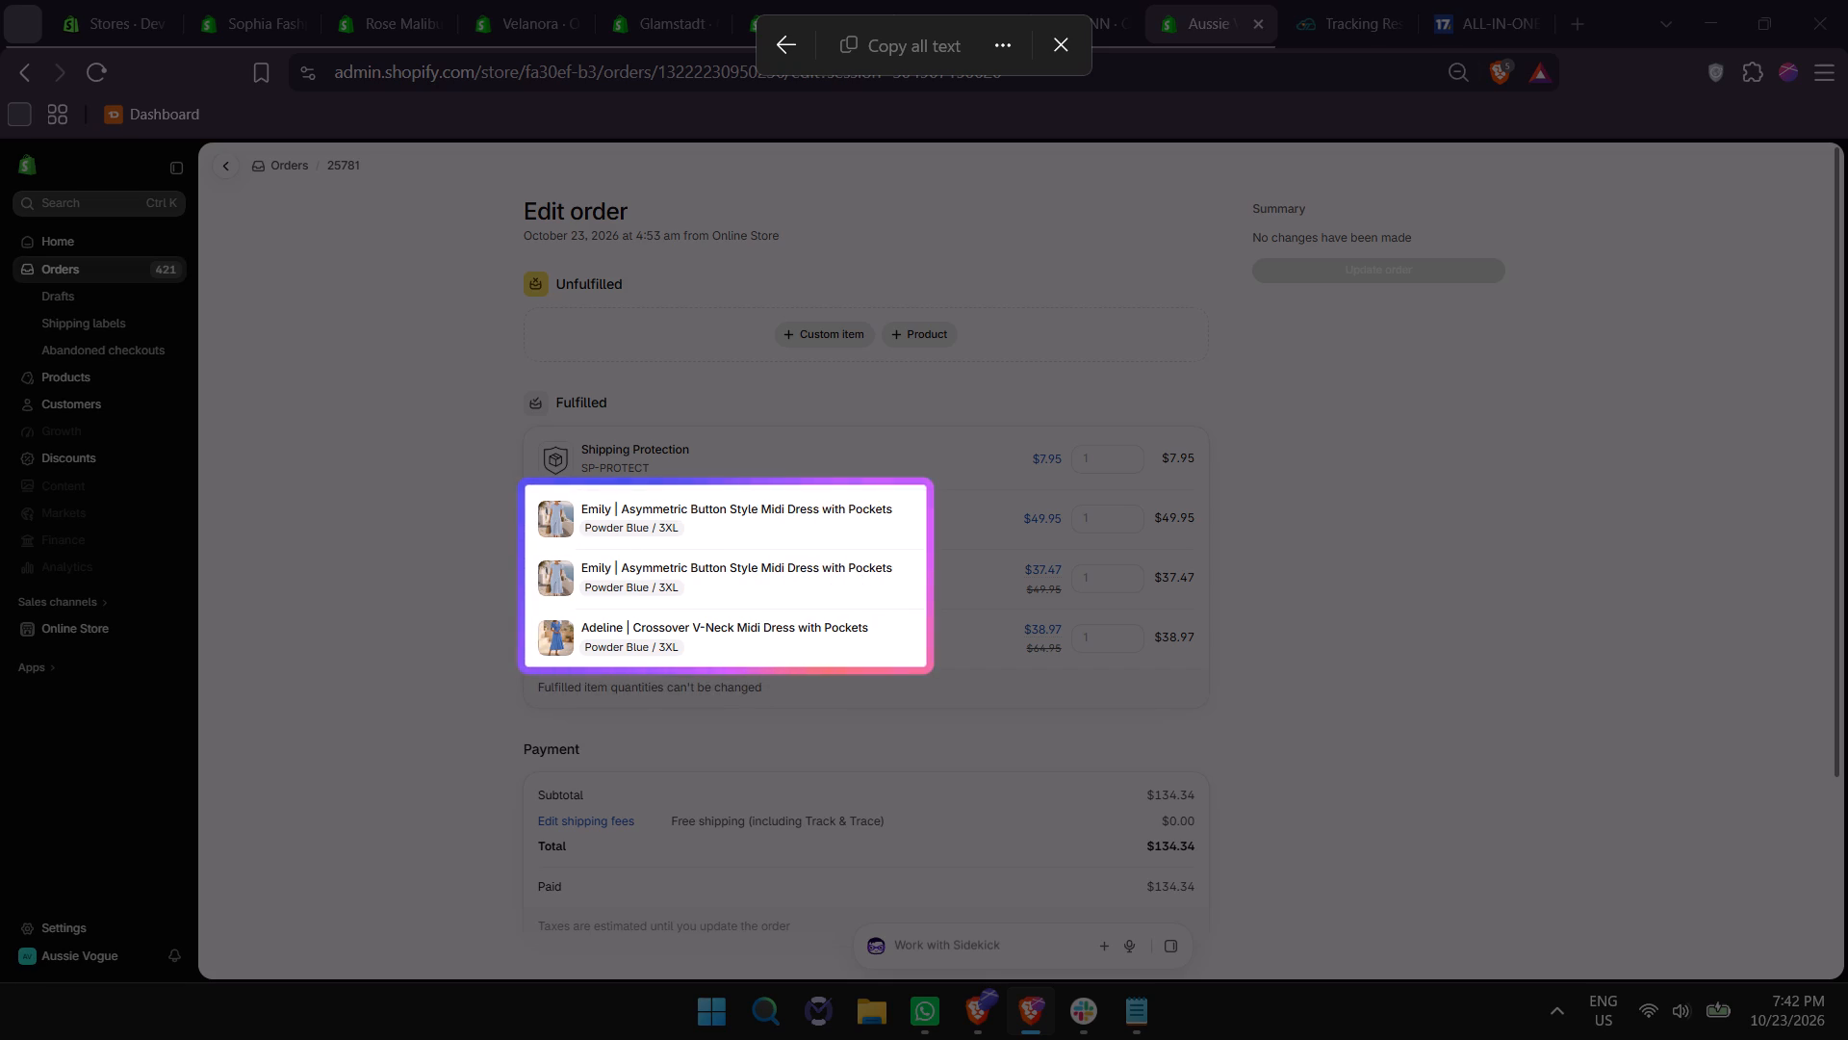
left_click(929, 53)
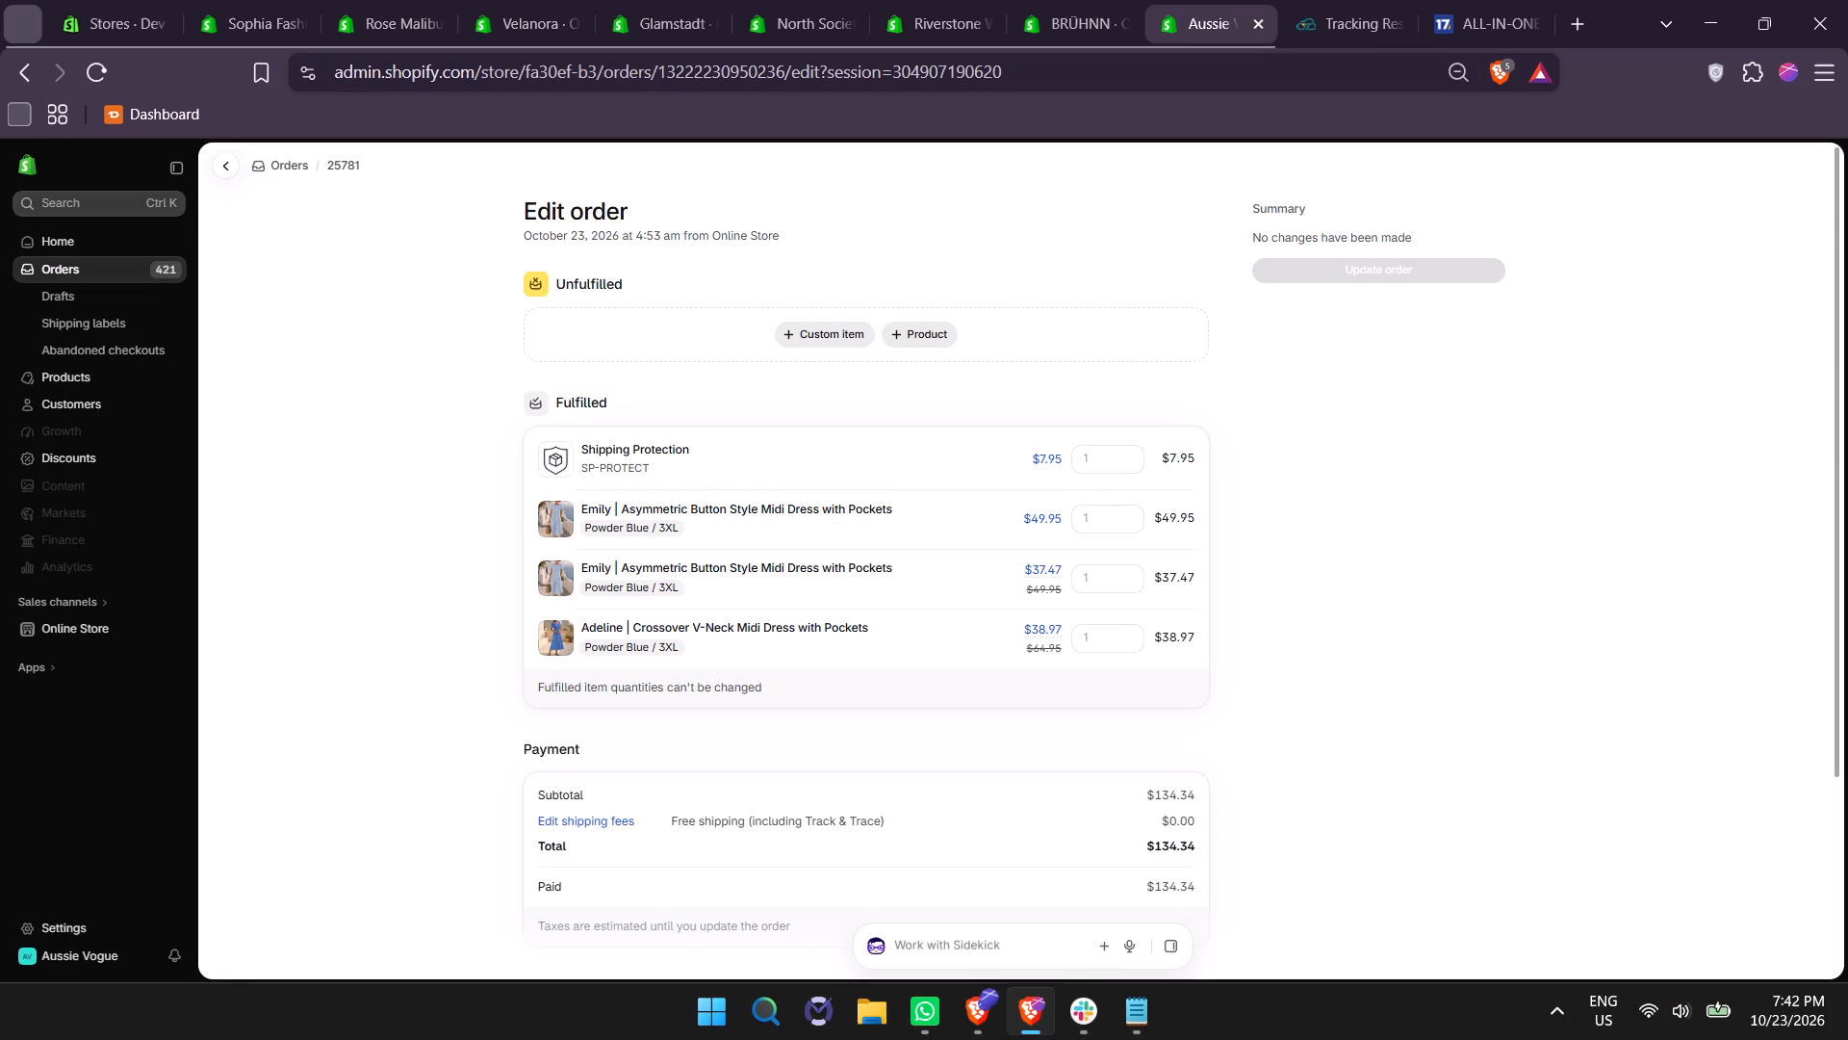
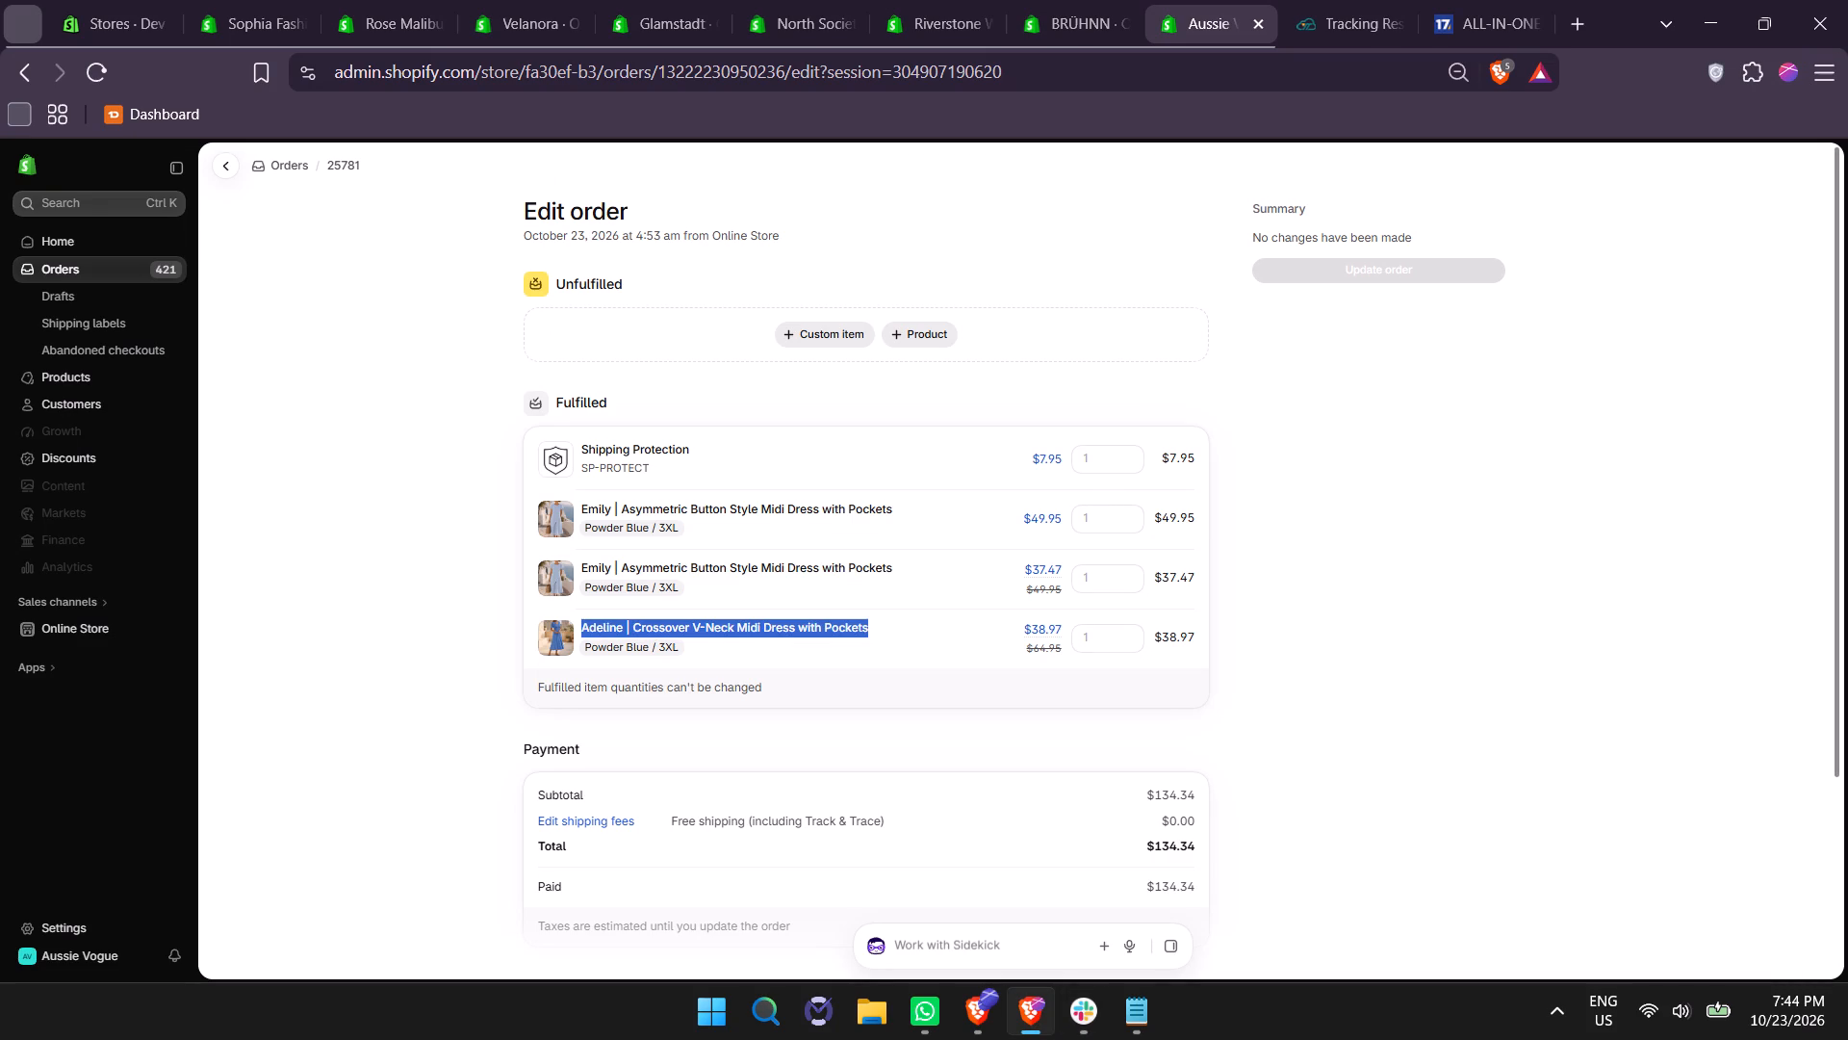
Copy the Adeline | Crossover V-Neck Midi Dress with Pockets title from the fulfilled items and open the order's product selection.
key("ctrl+c")
key("ctrl+c")
left_click(915, 333)
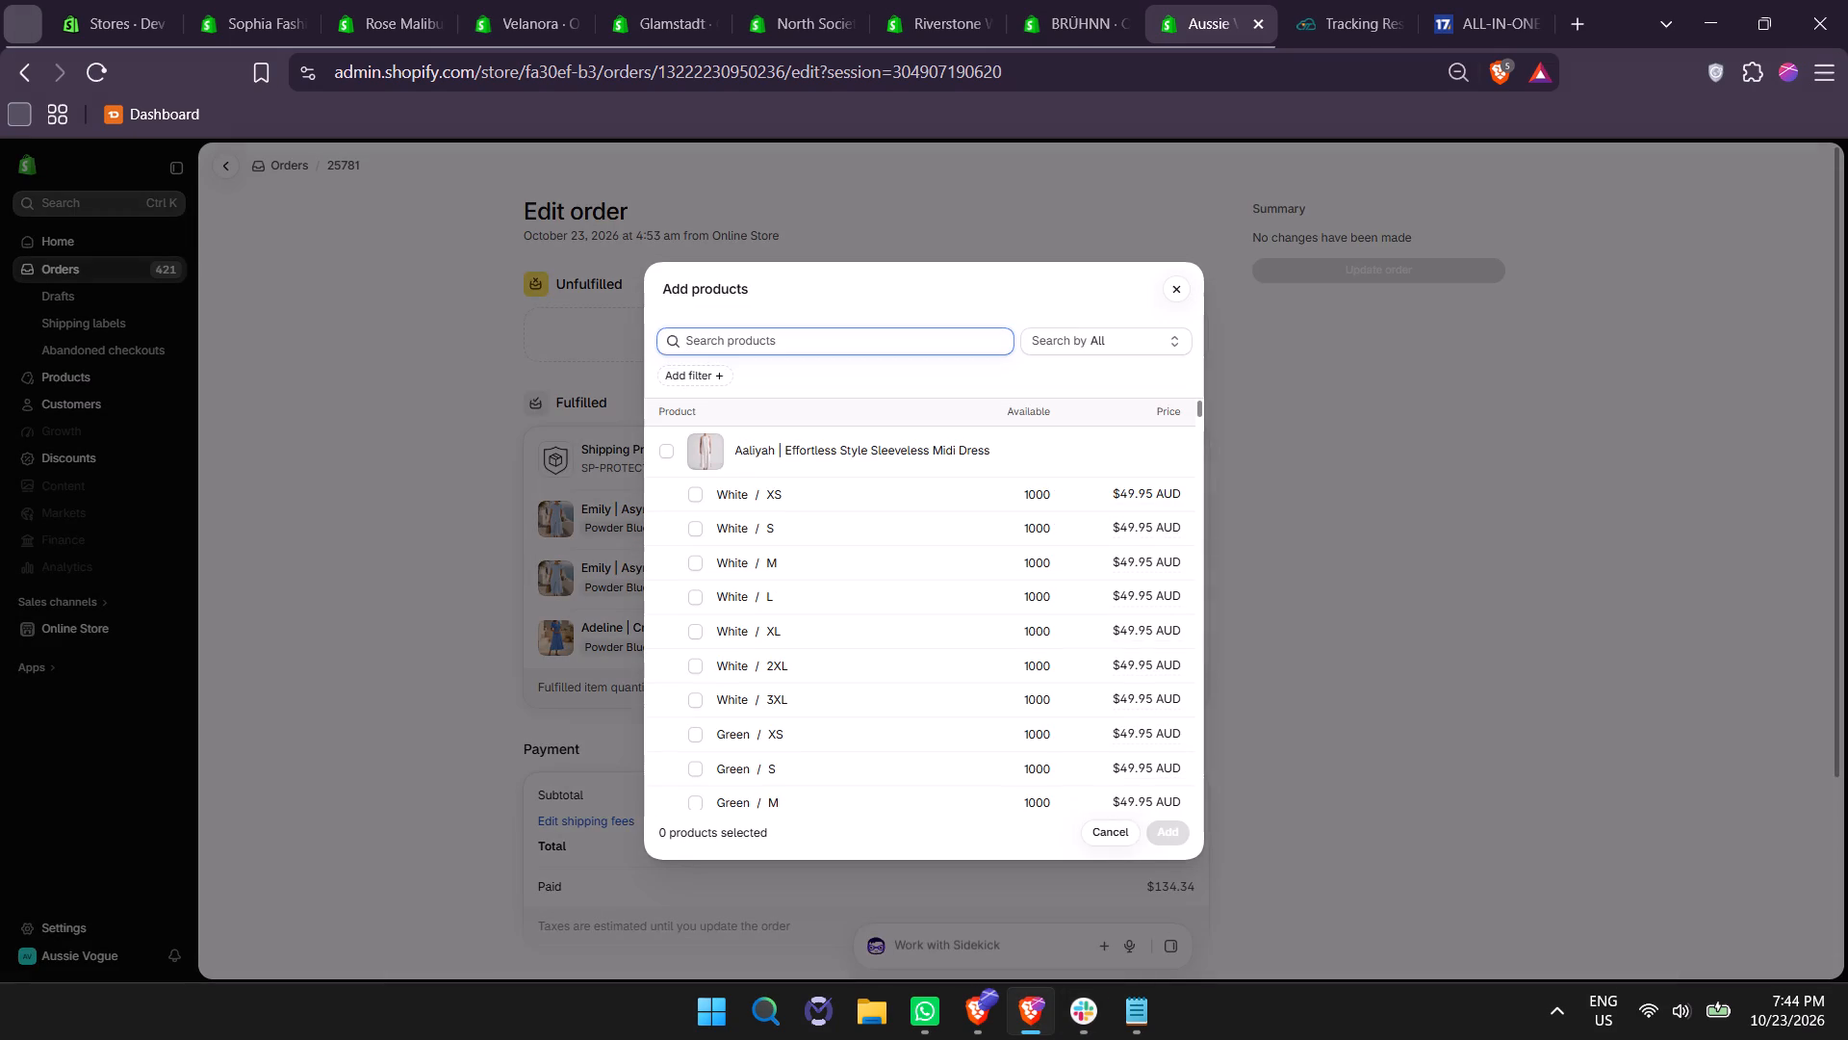
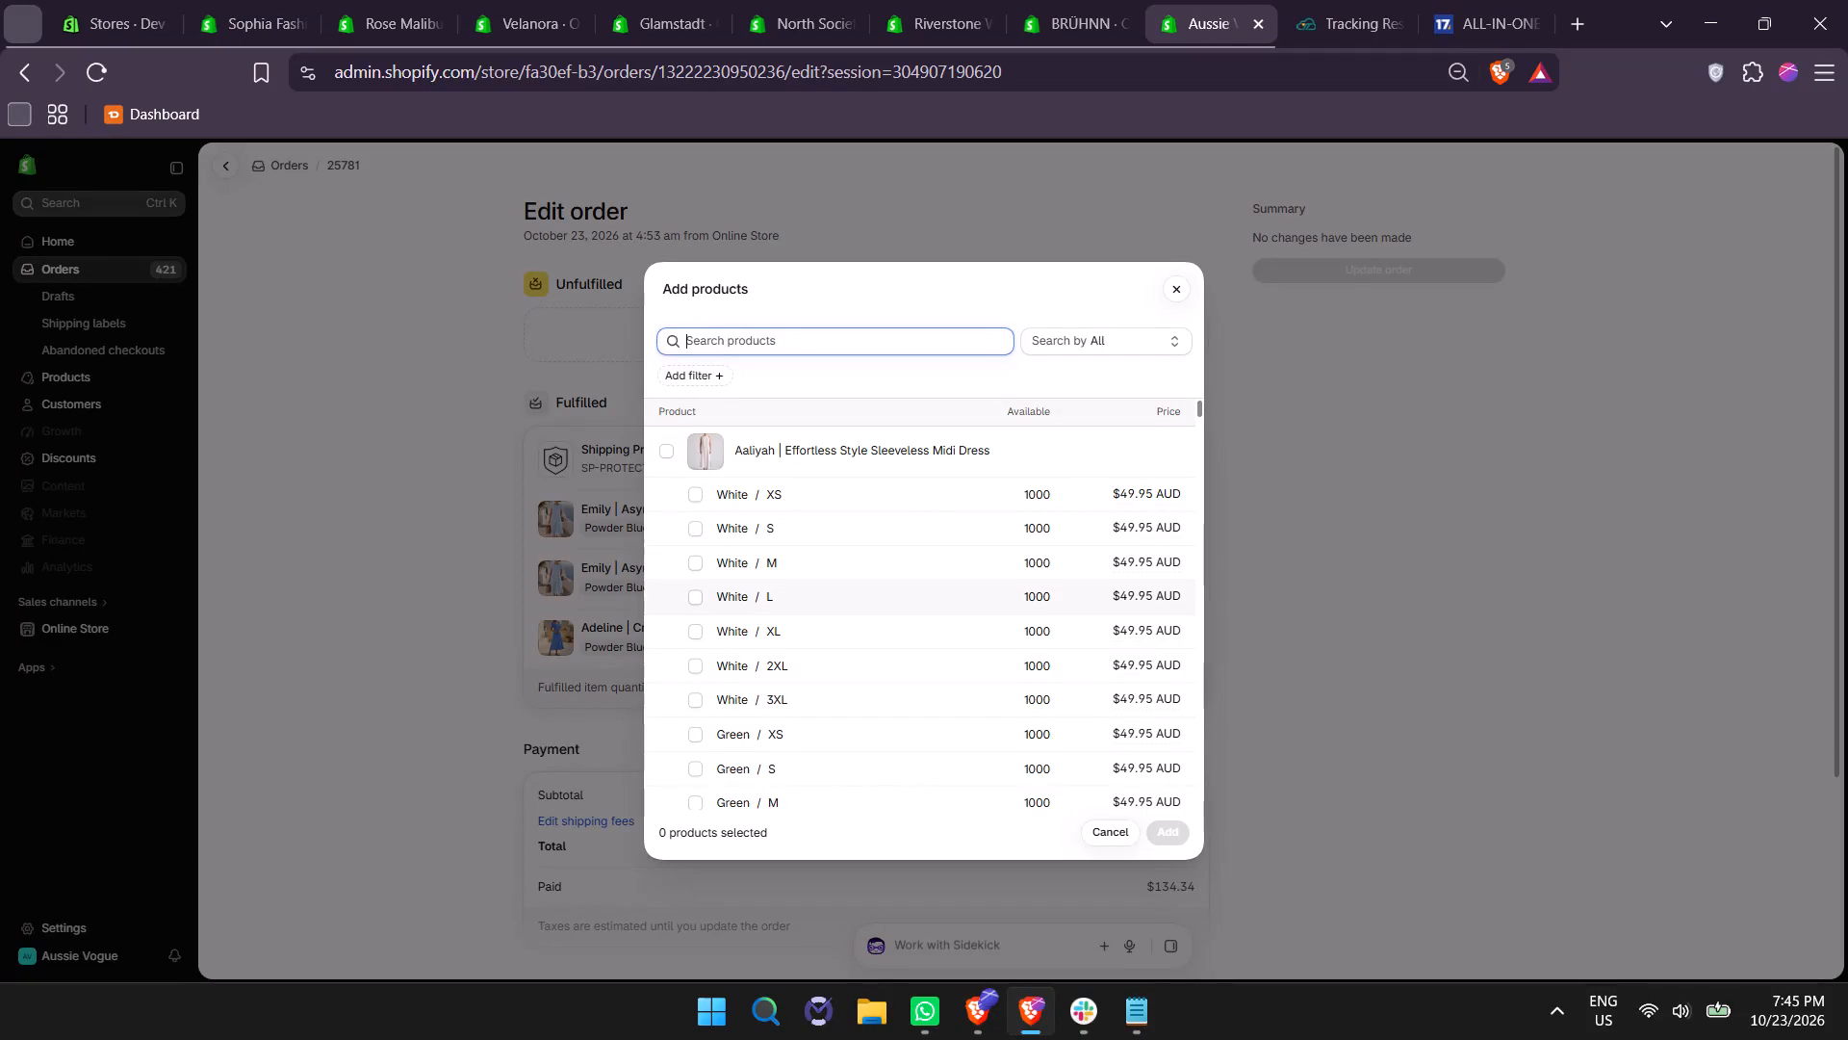
Search the products for "Adeline | Crossover V-Neck Midi Dress with Pockets" and examine its colour and size variants for availability.
scroll(834, 596, "down", 5)
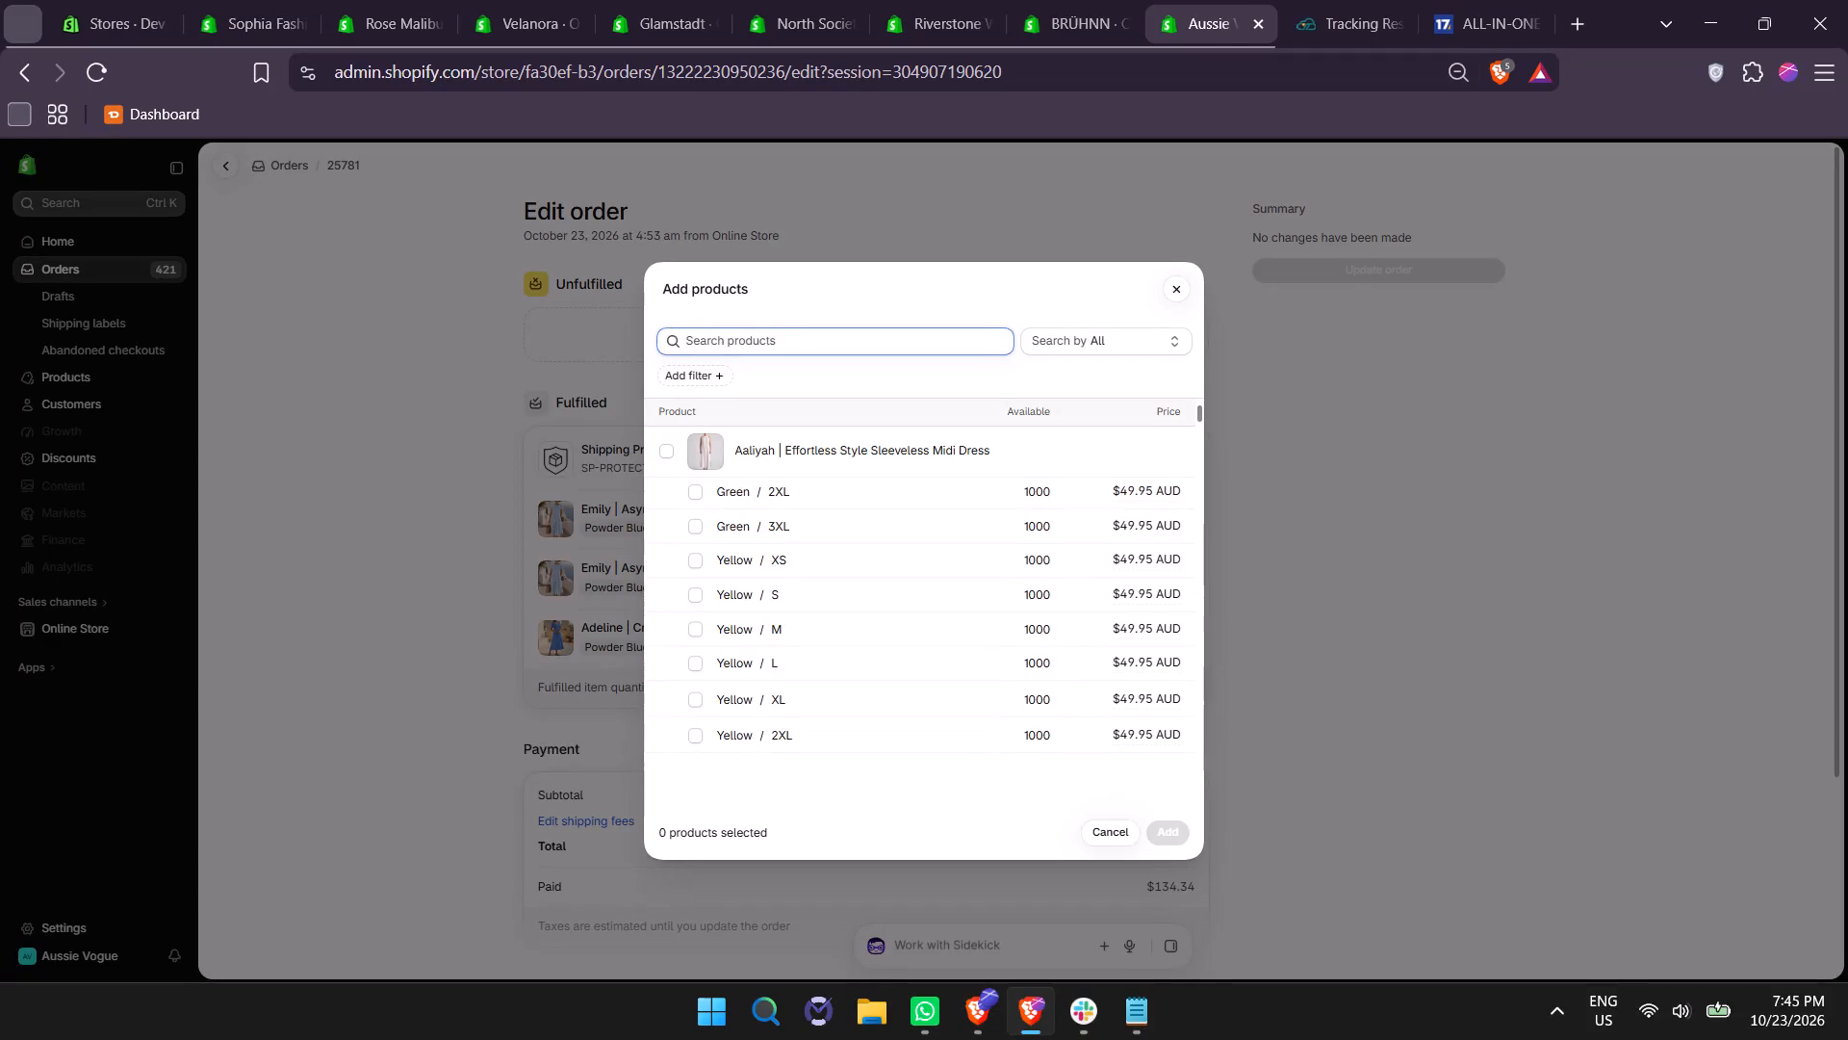
scroll(835, 596, "down", 5)
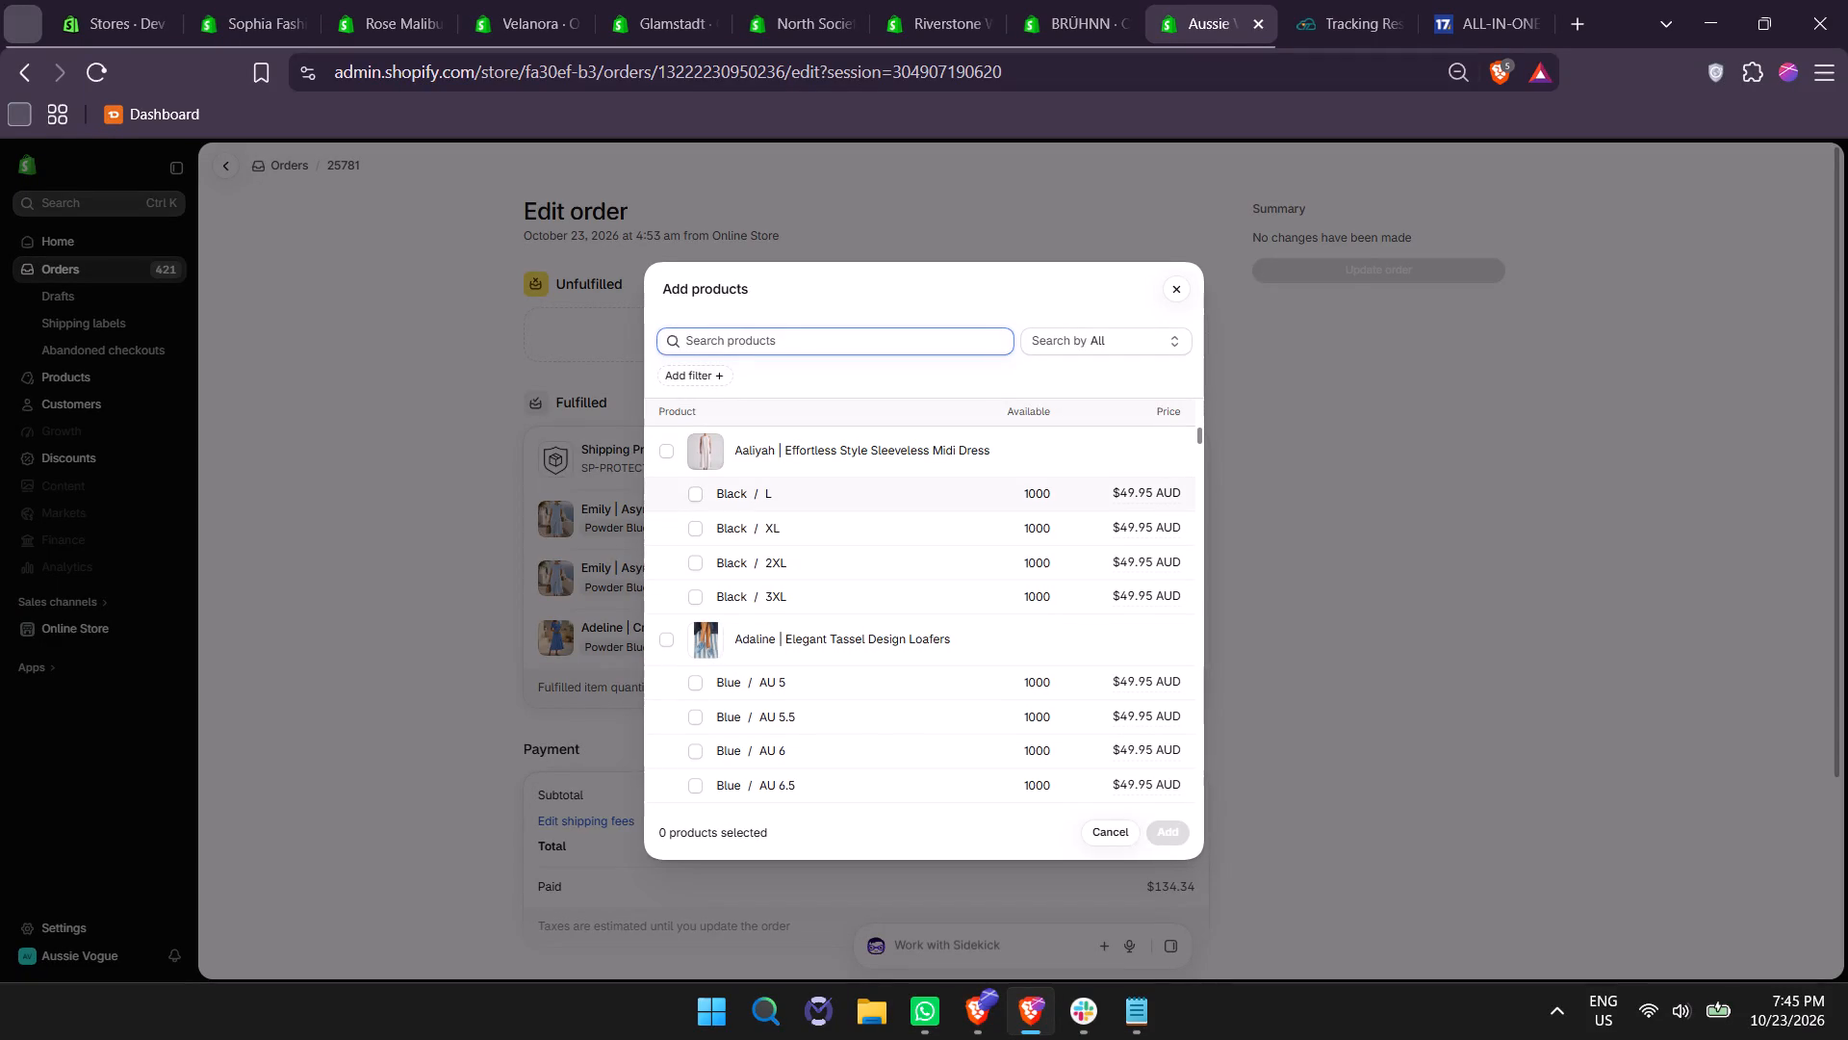
key("ctrl+v")
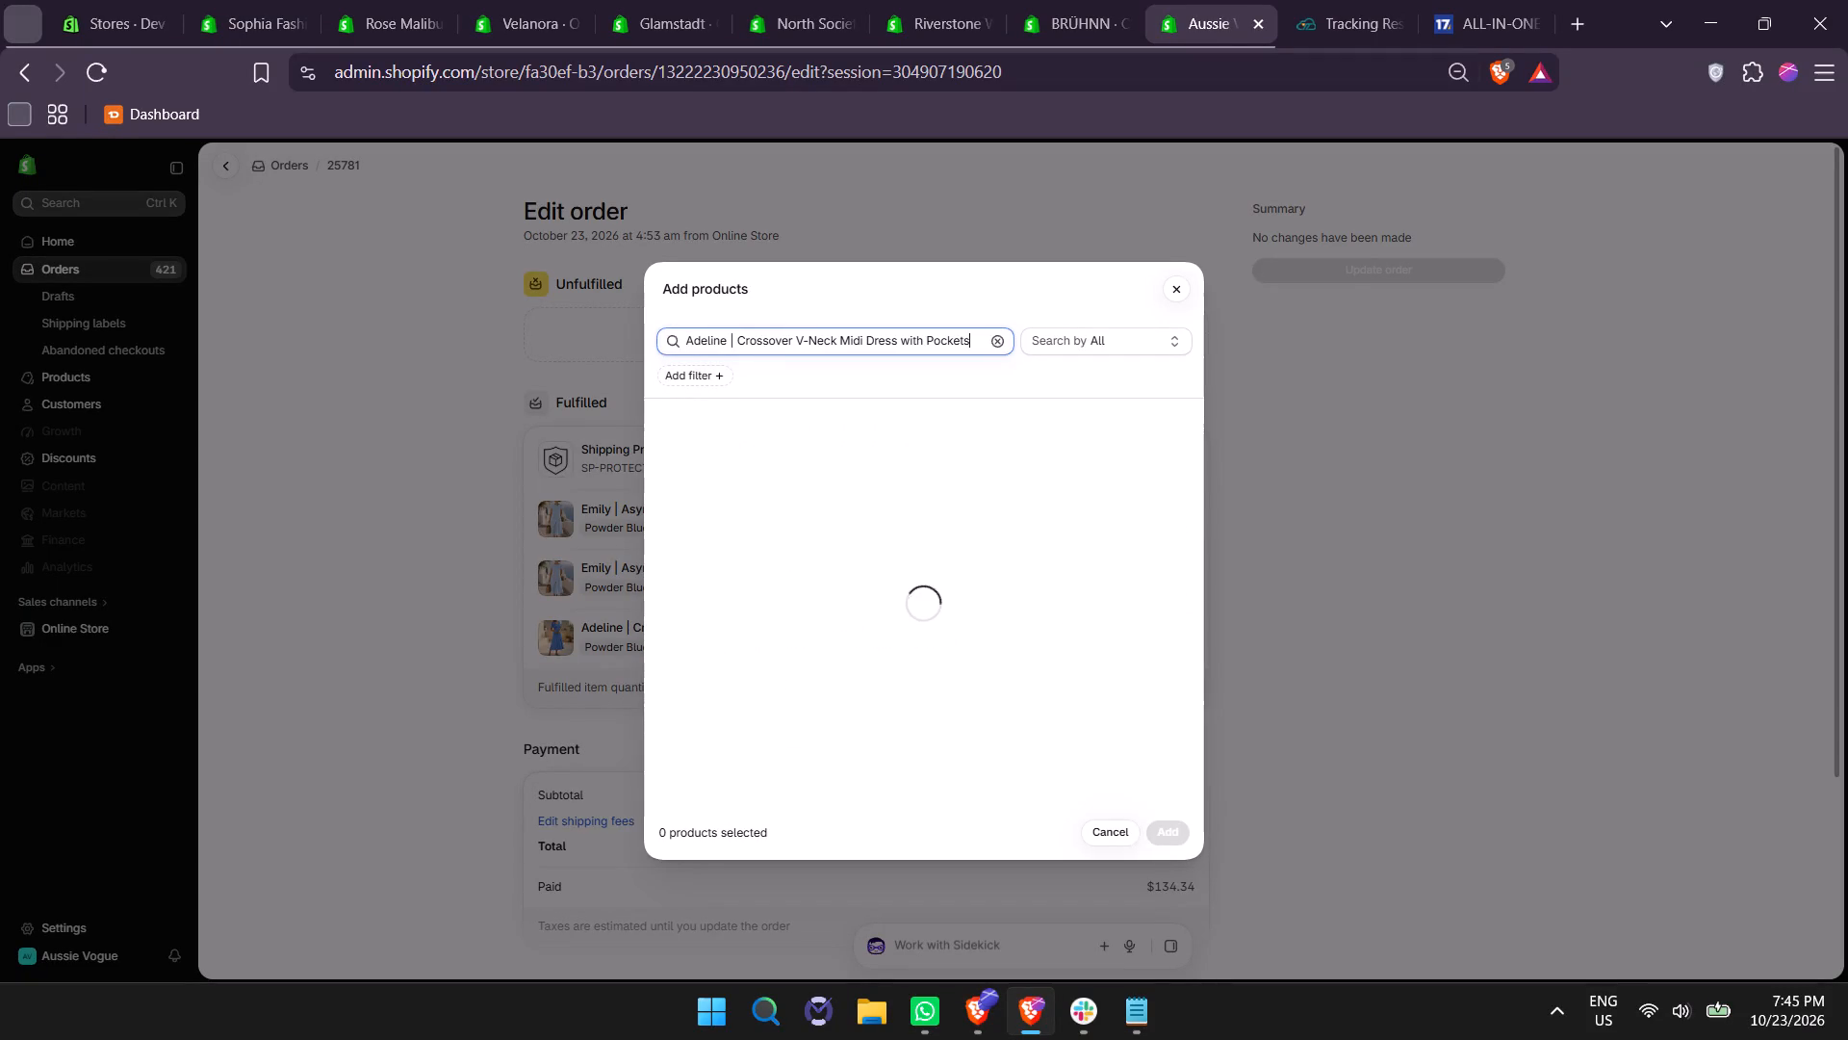
scroll(838, 570, "down", 6)
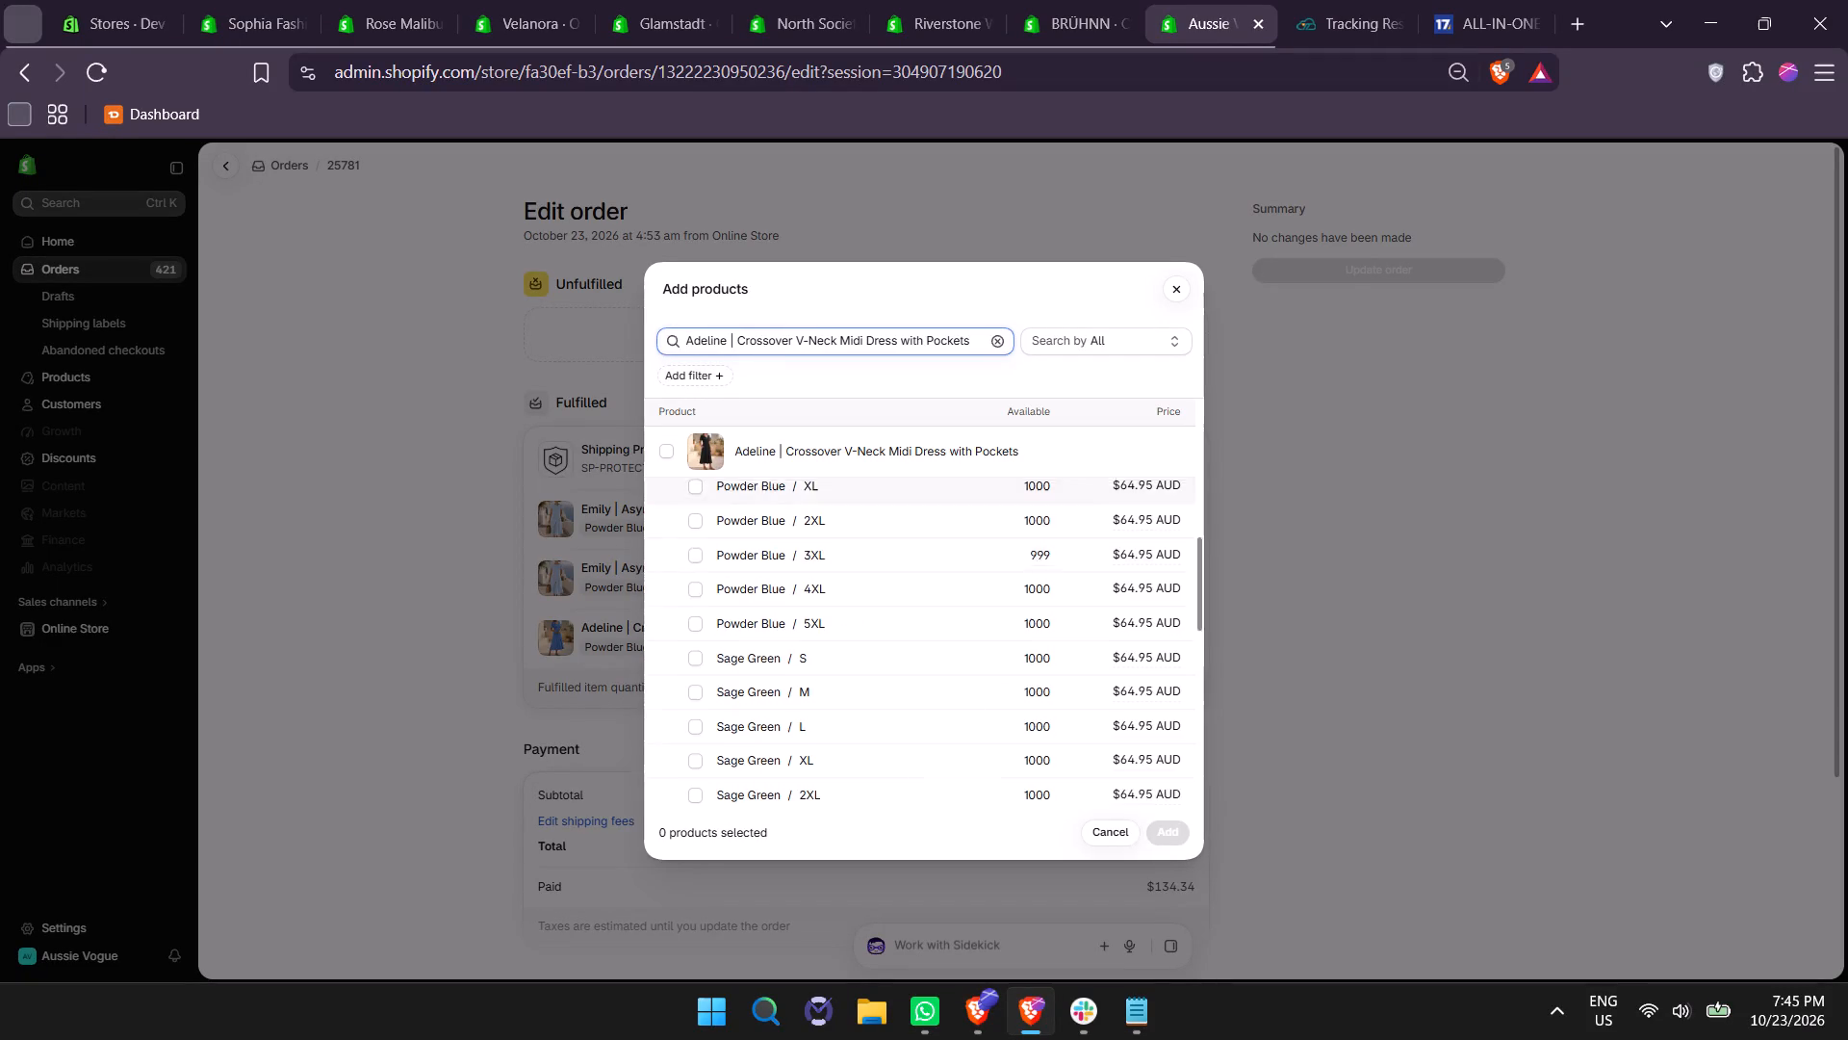
scroll(838, 570, "down", 6)
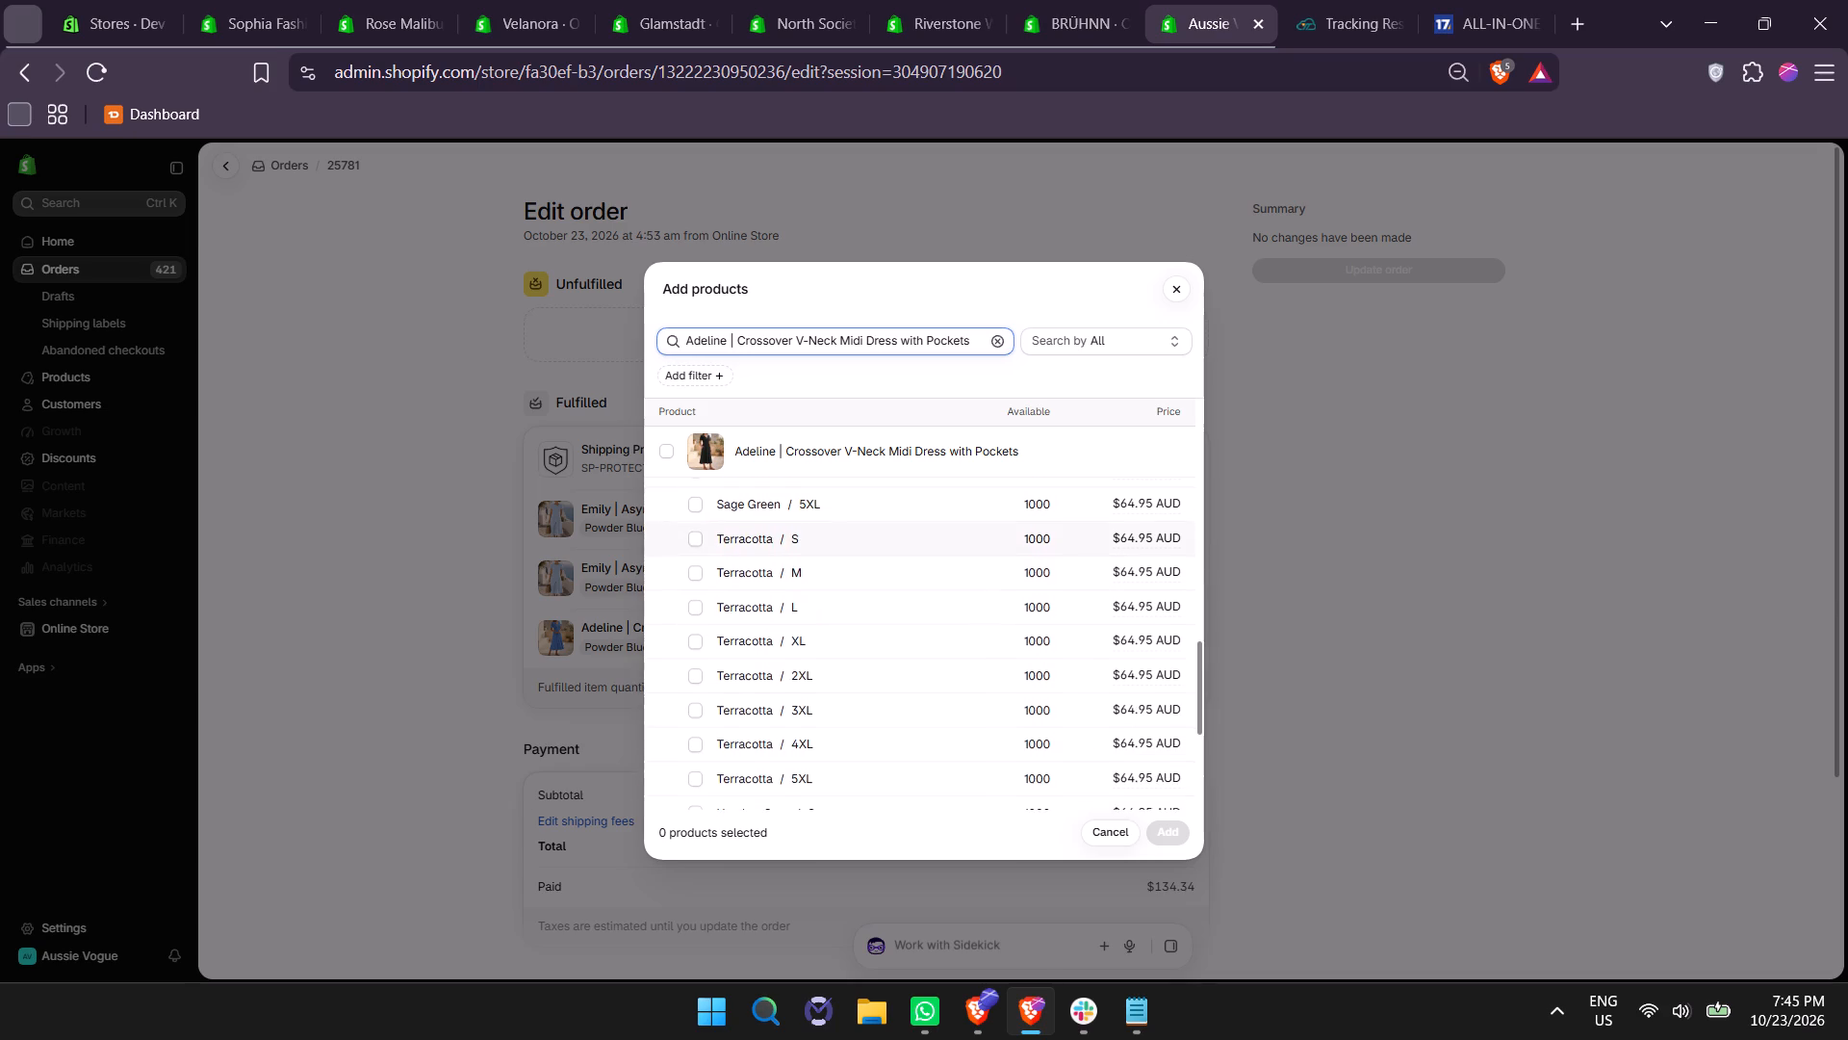
scroll(838, 570, "down", 8)
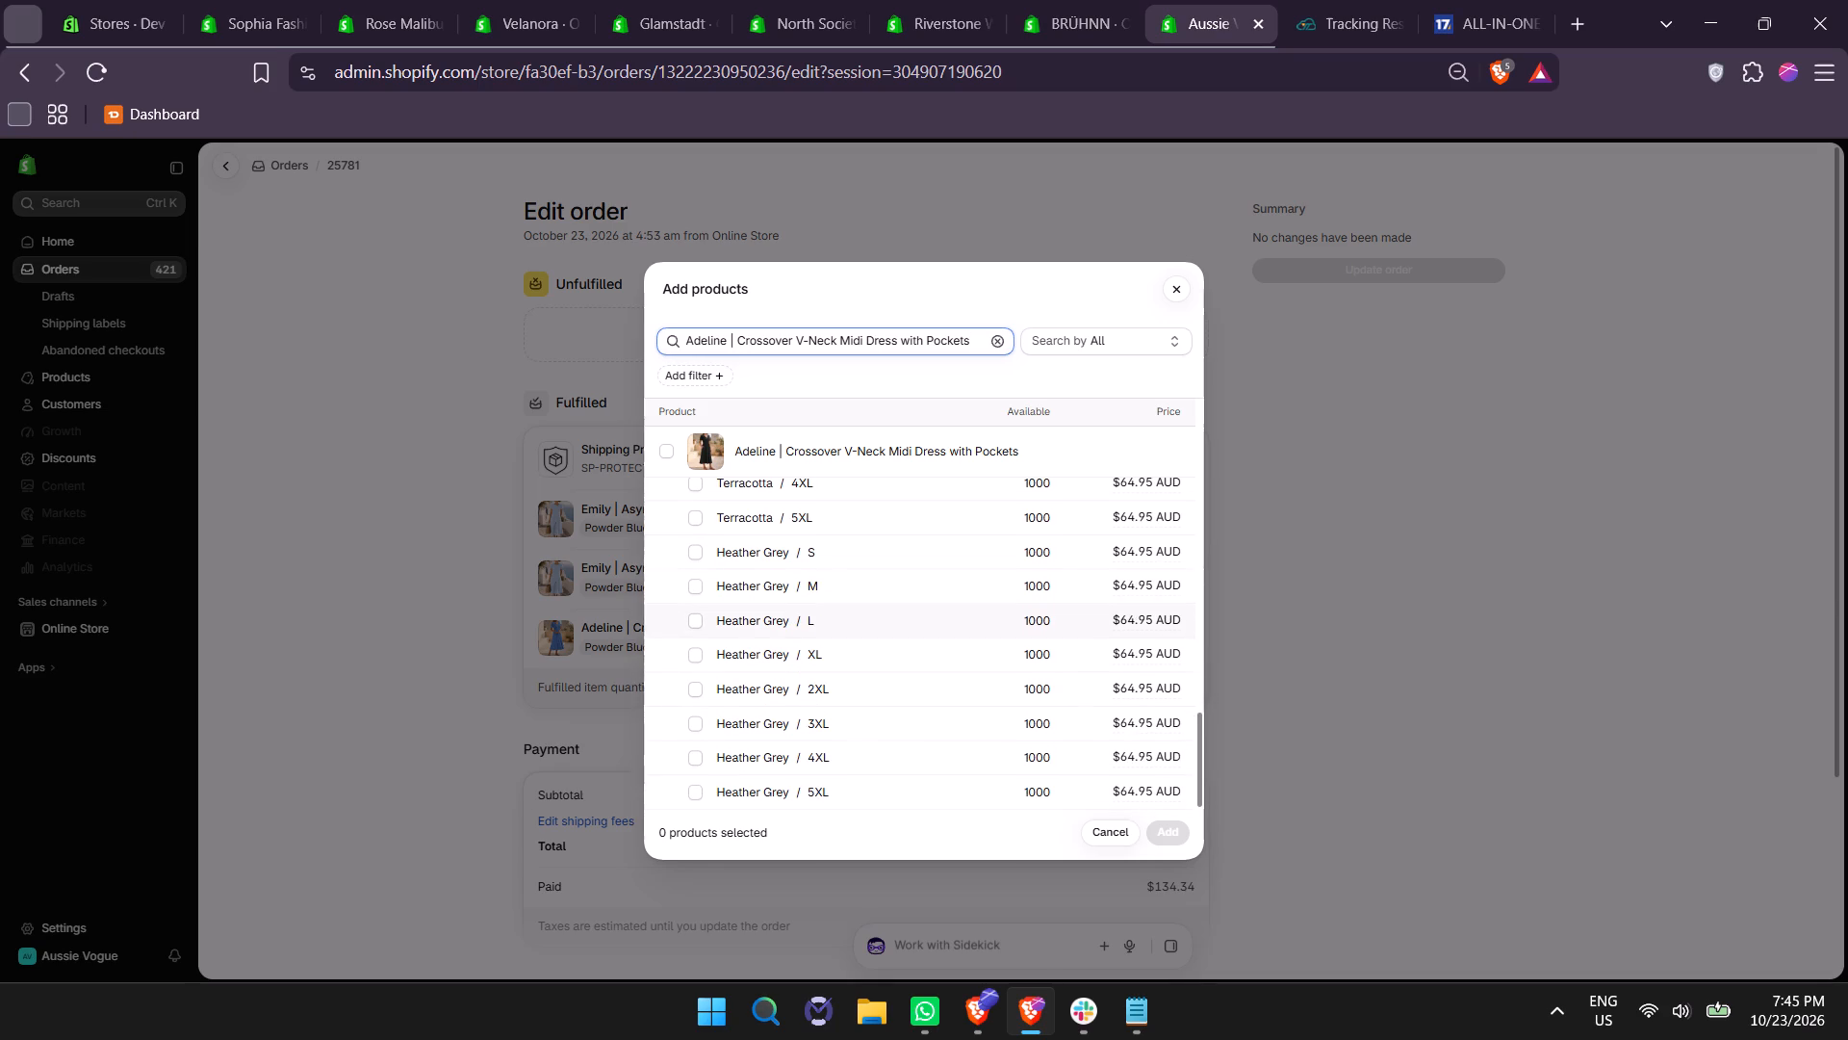
scroll(855, 624, "down", 2)
scroll(858, 625, "up", 6)
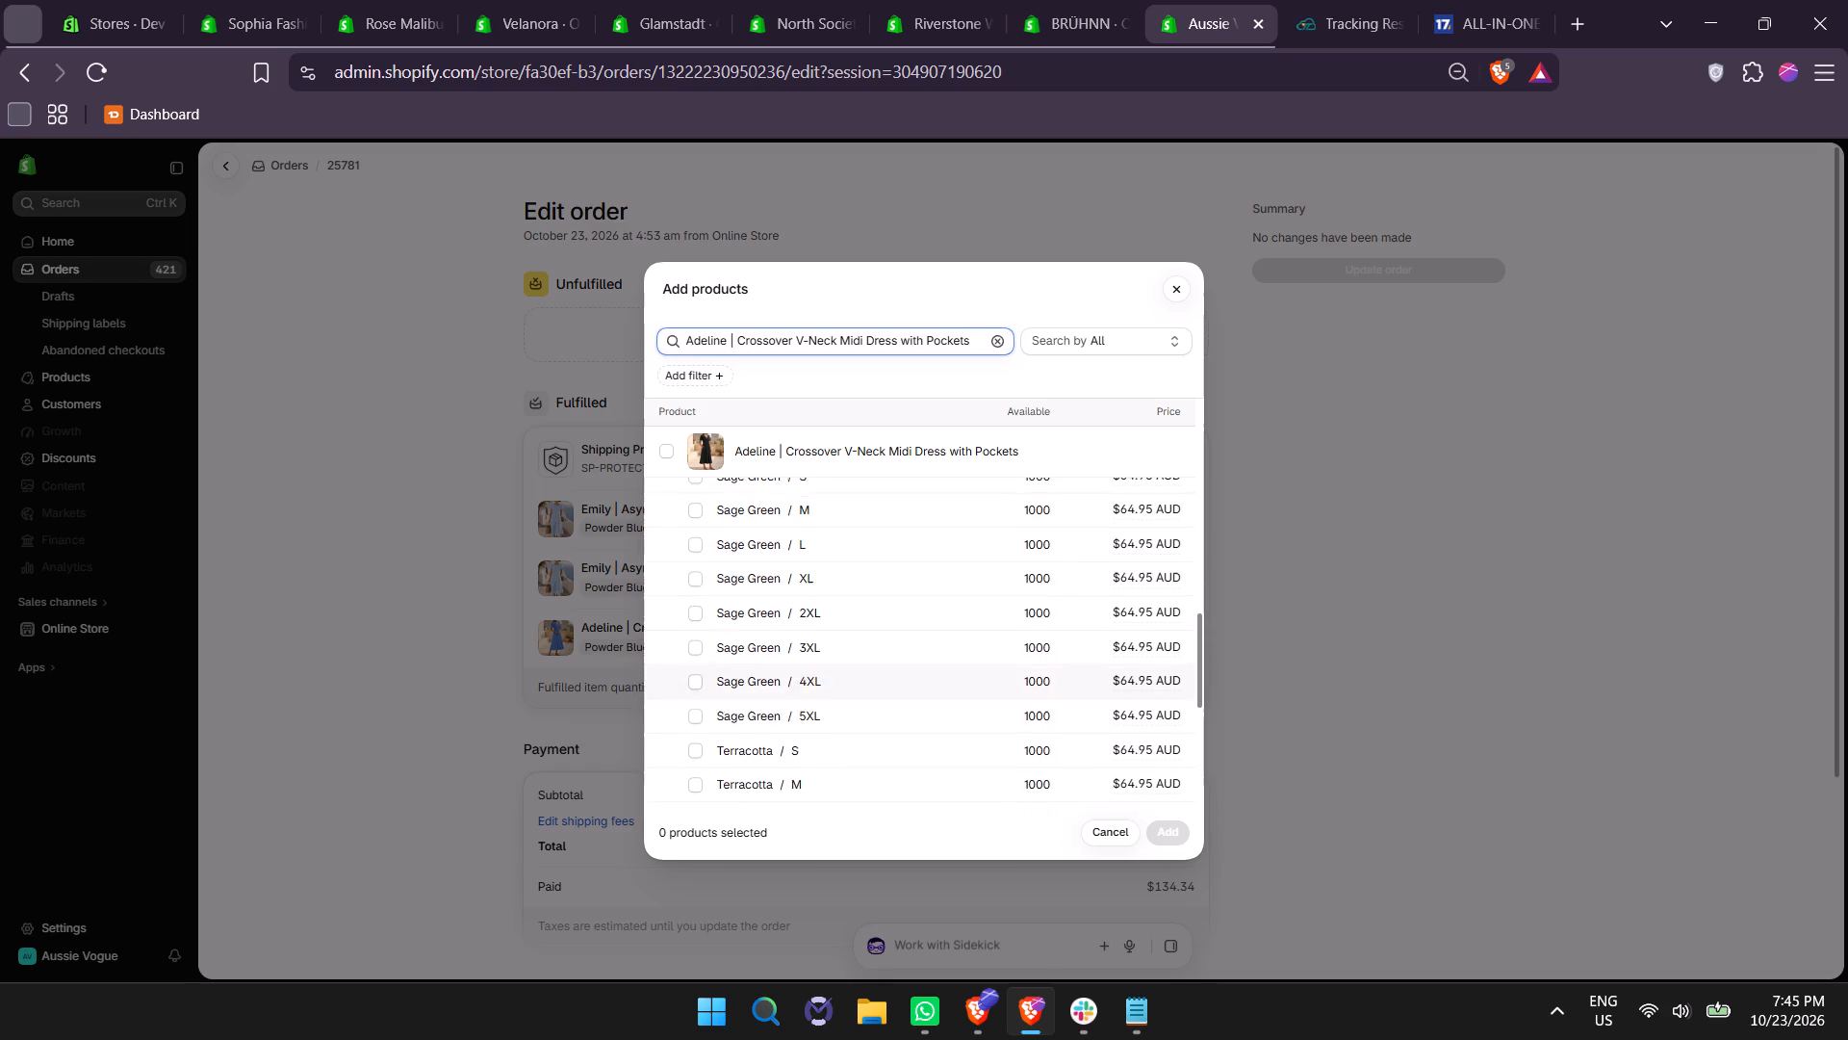
scroll(858, 625, "up", 8)
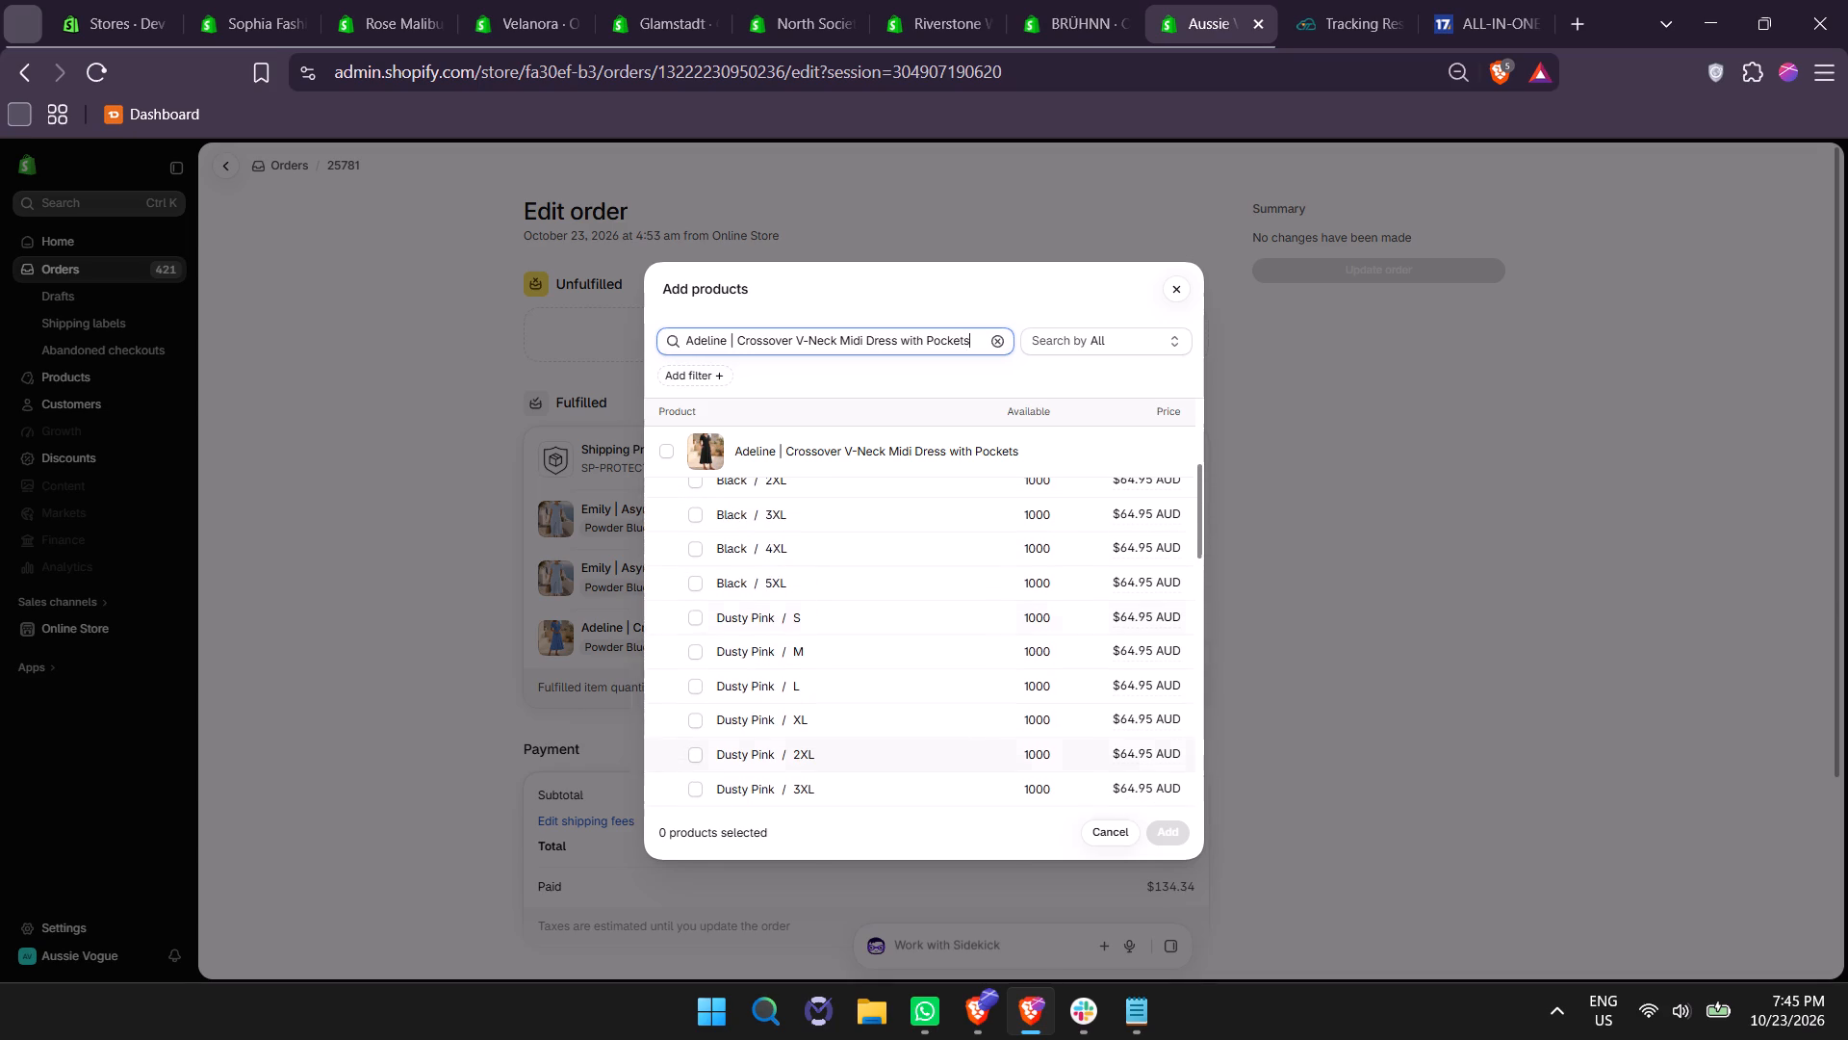
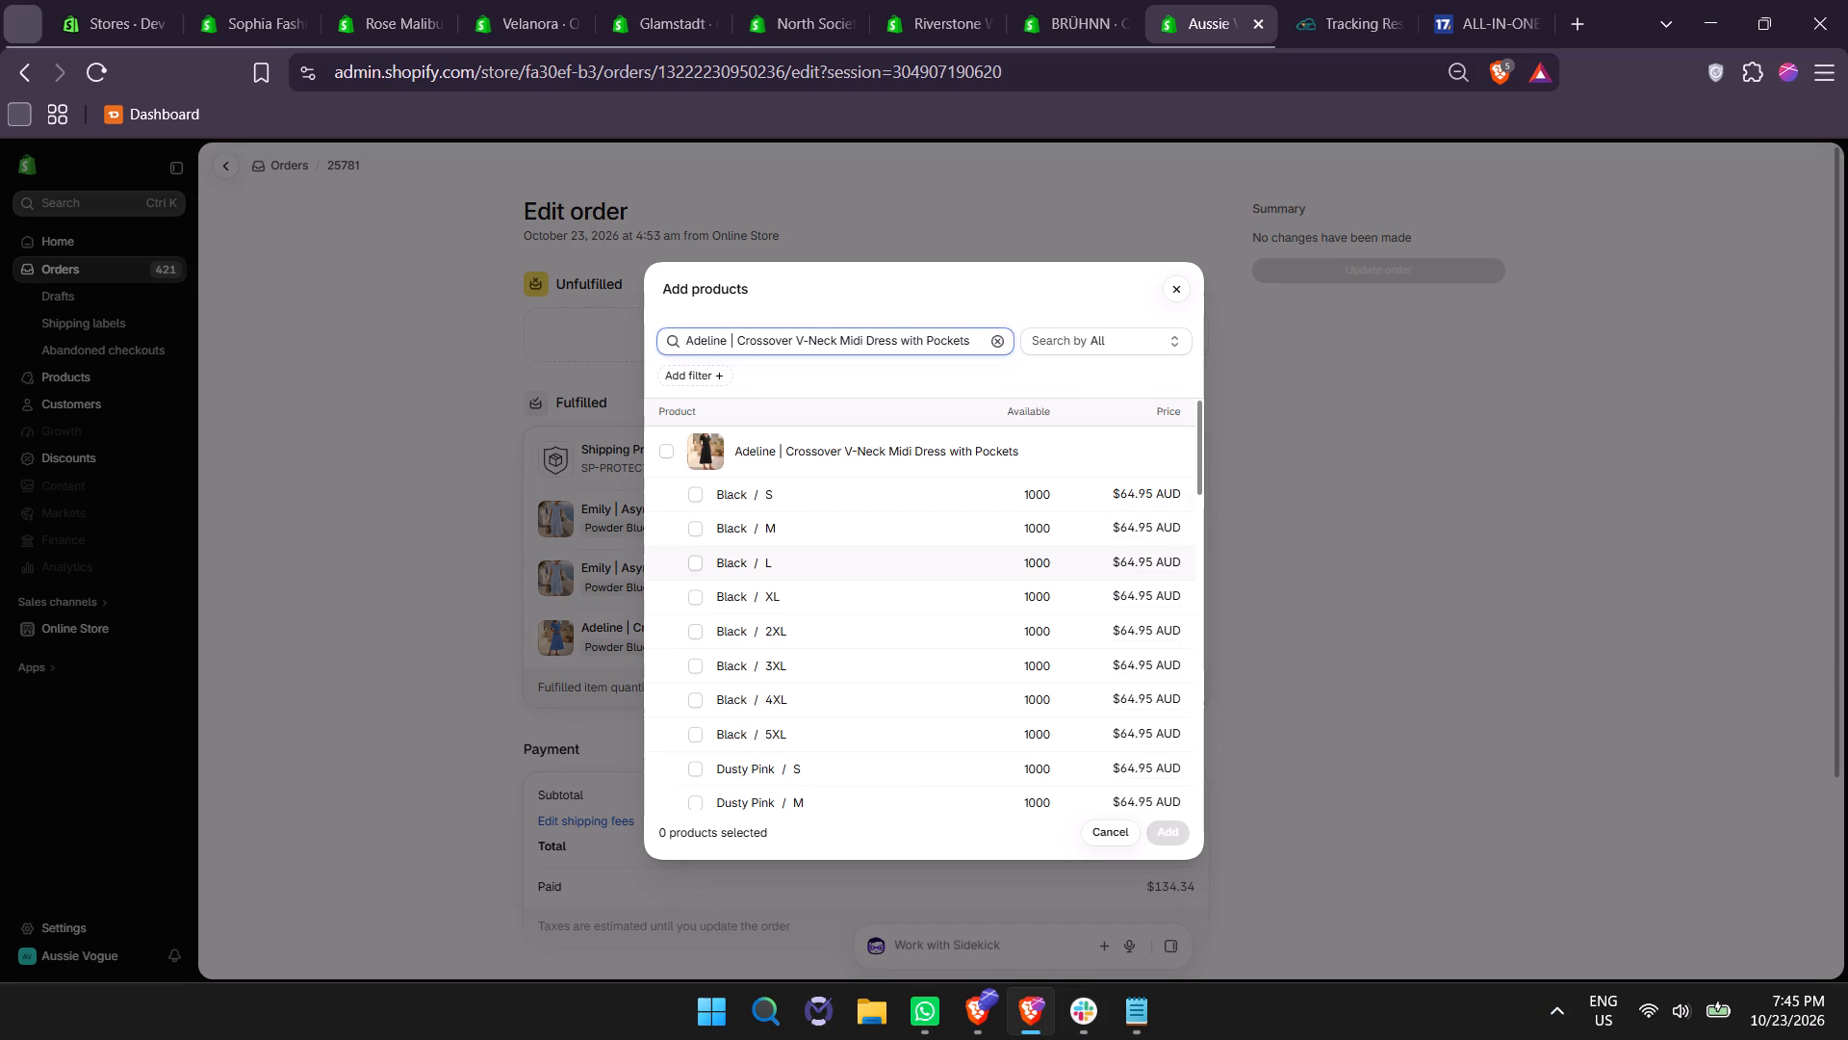
Find "blue" on the page and examine the full list of the Adeline dress's colour variants for blue options.
scroll(828, 576, "down", 2)
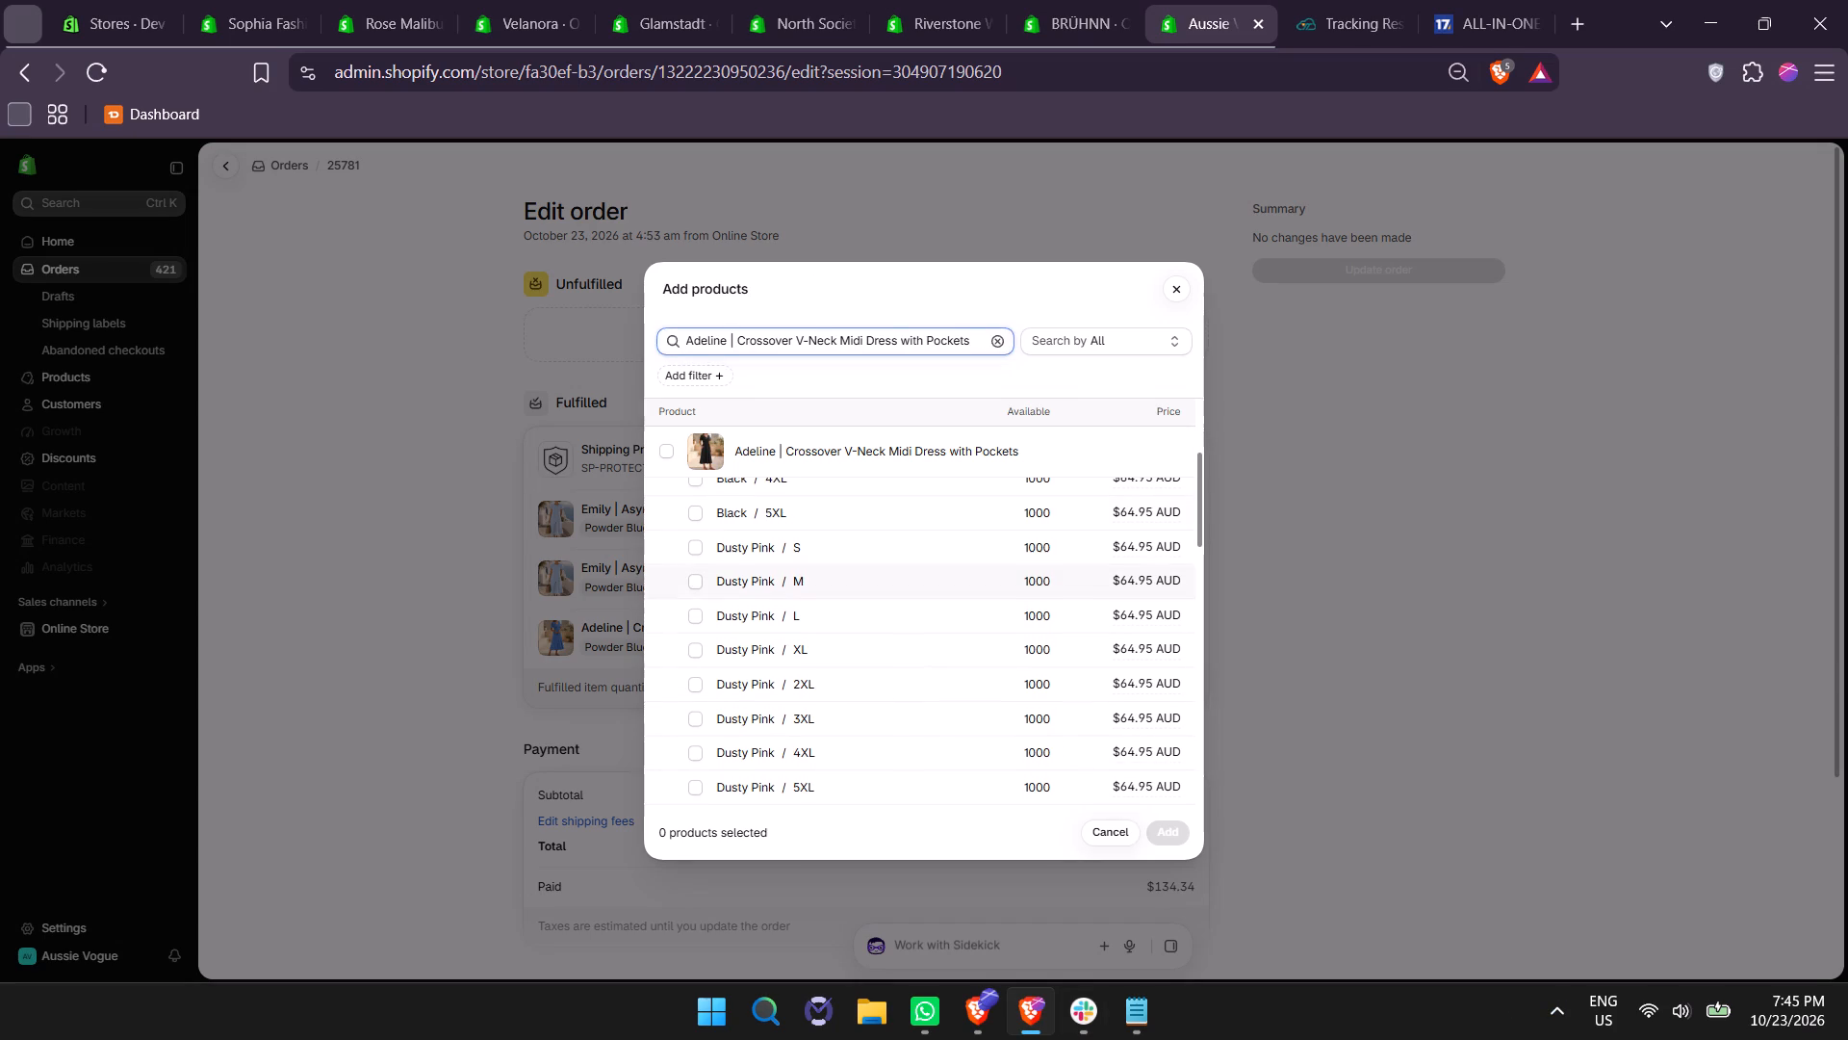
key("ctrl+f")
type("blue")
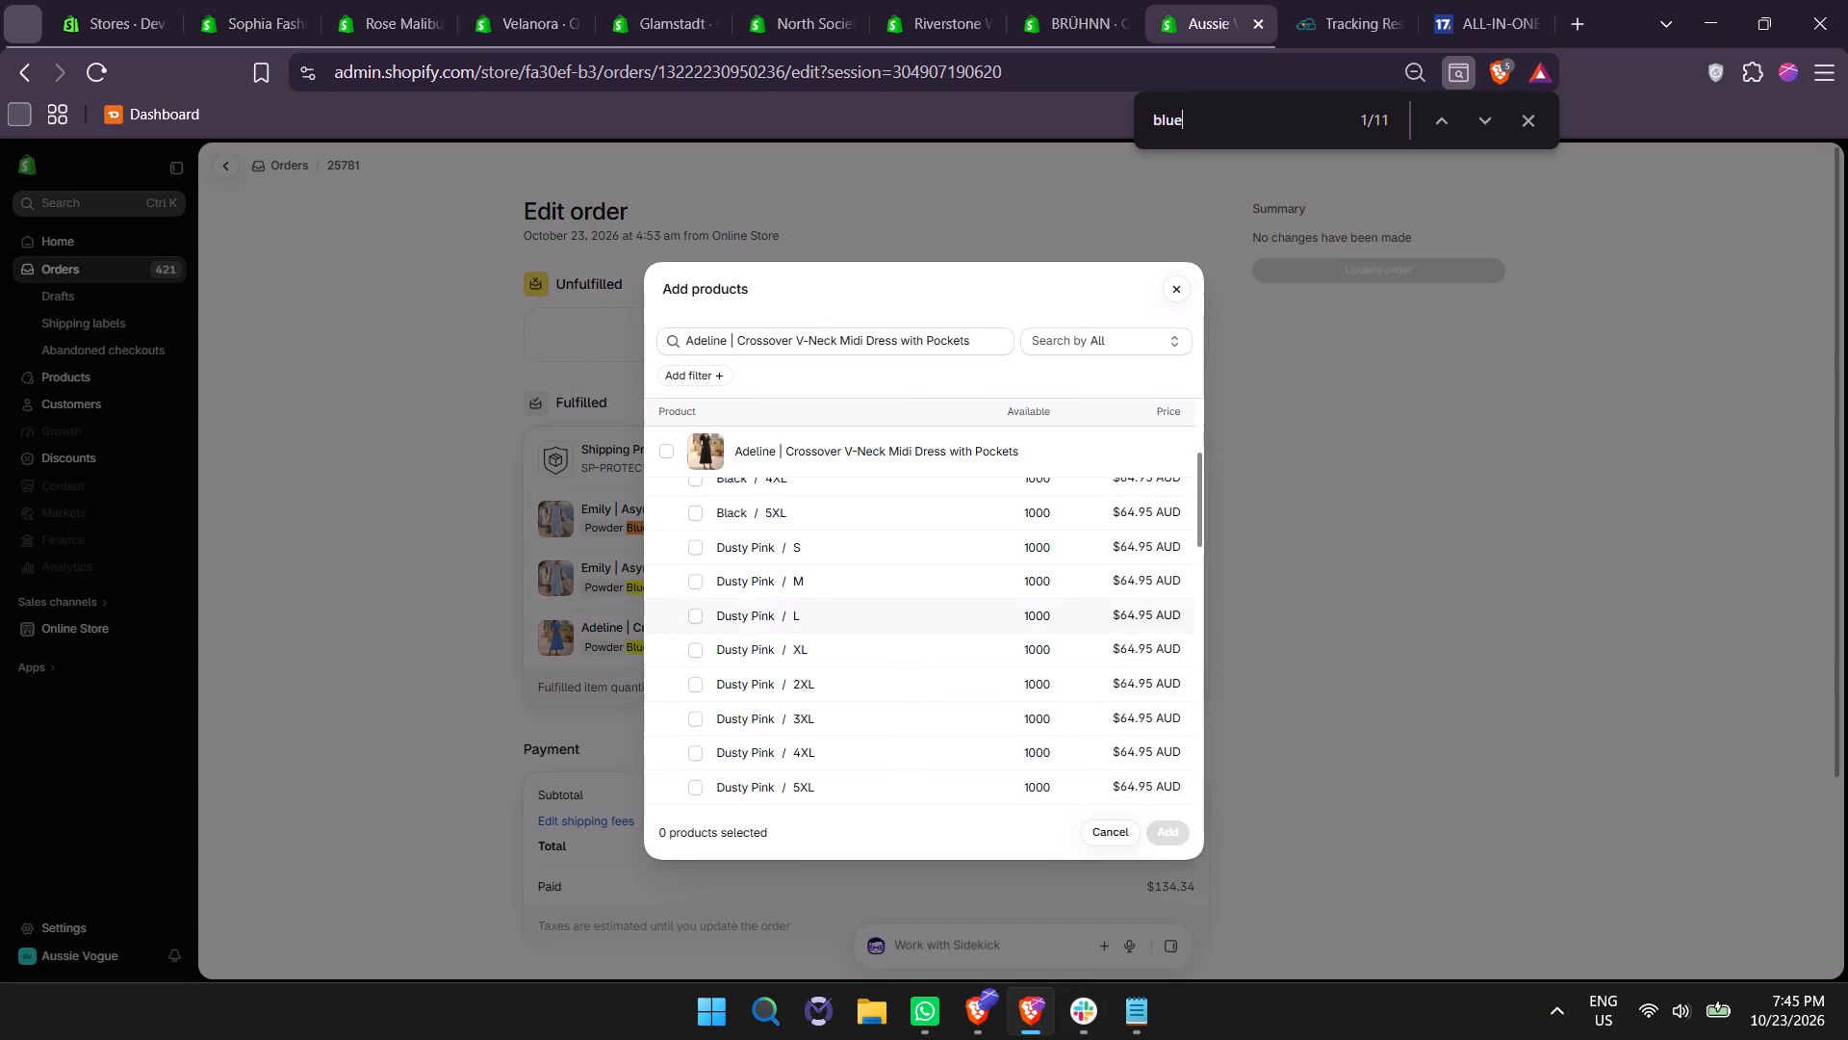
left_click(1476, 115)
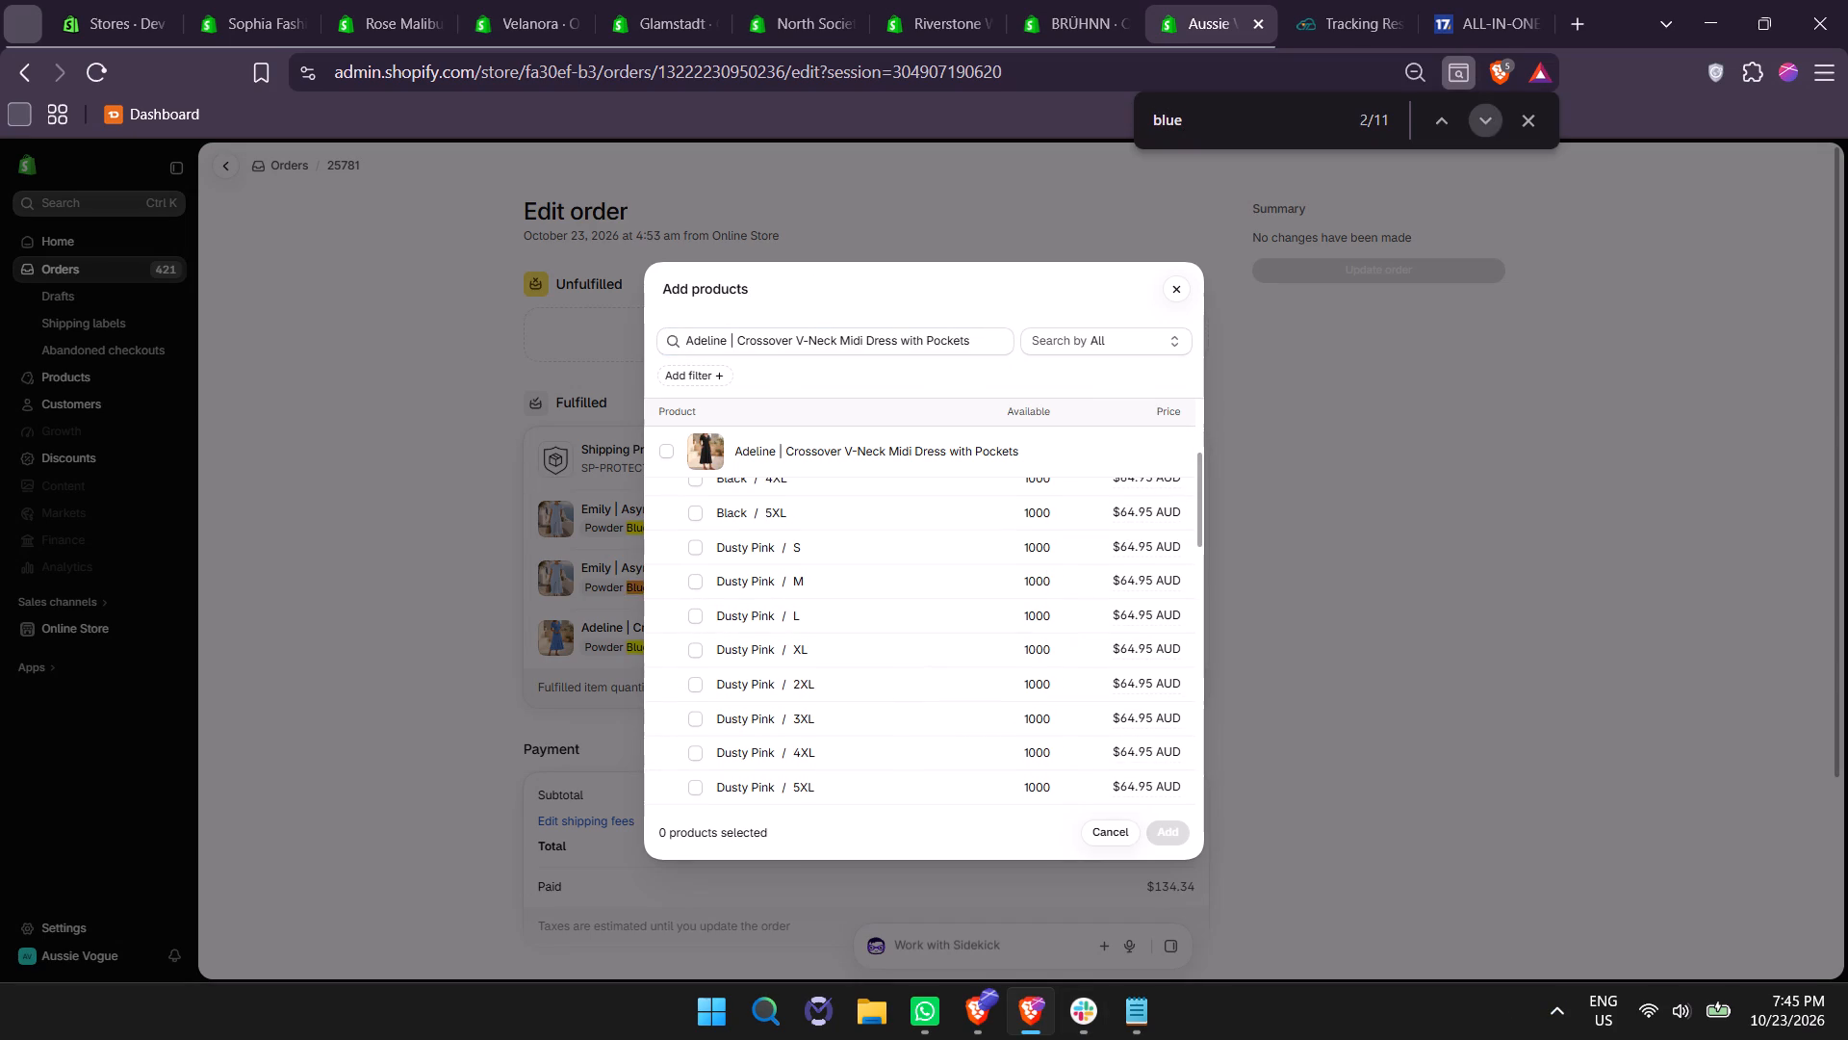
double_click(1480, 117)
scroll(1024, 638, "down", 2)
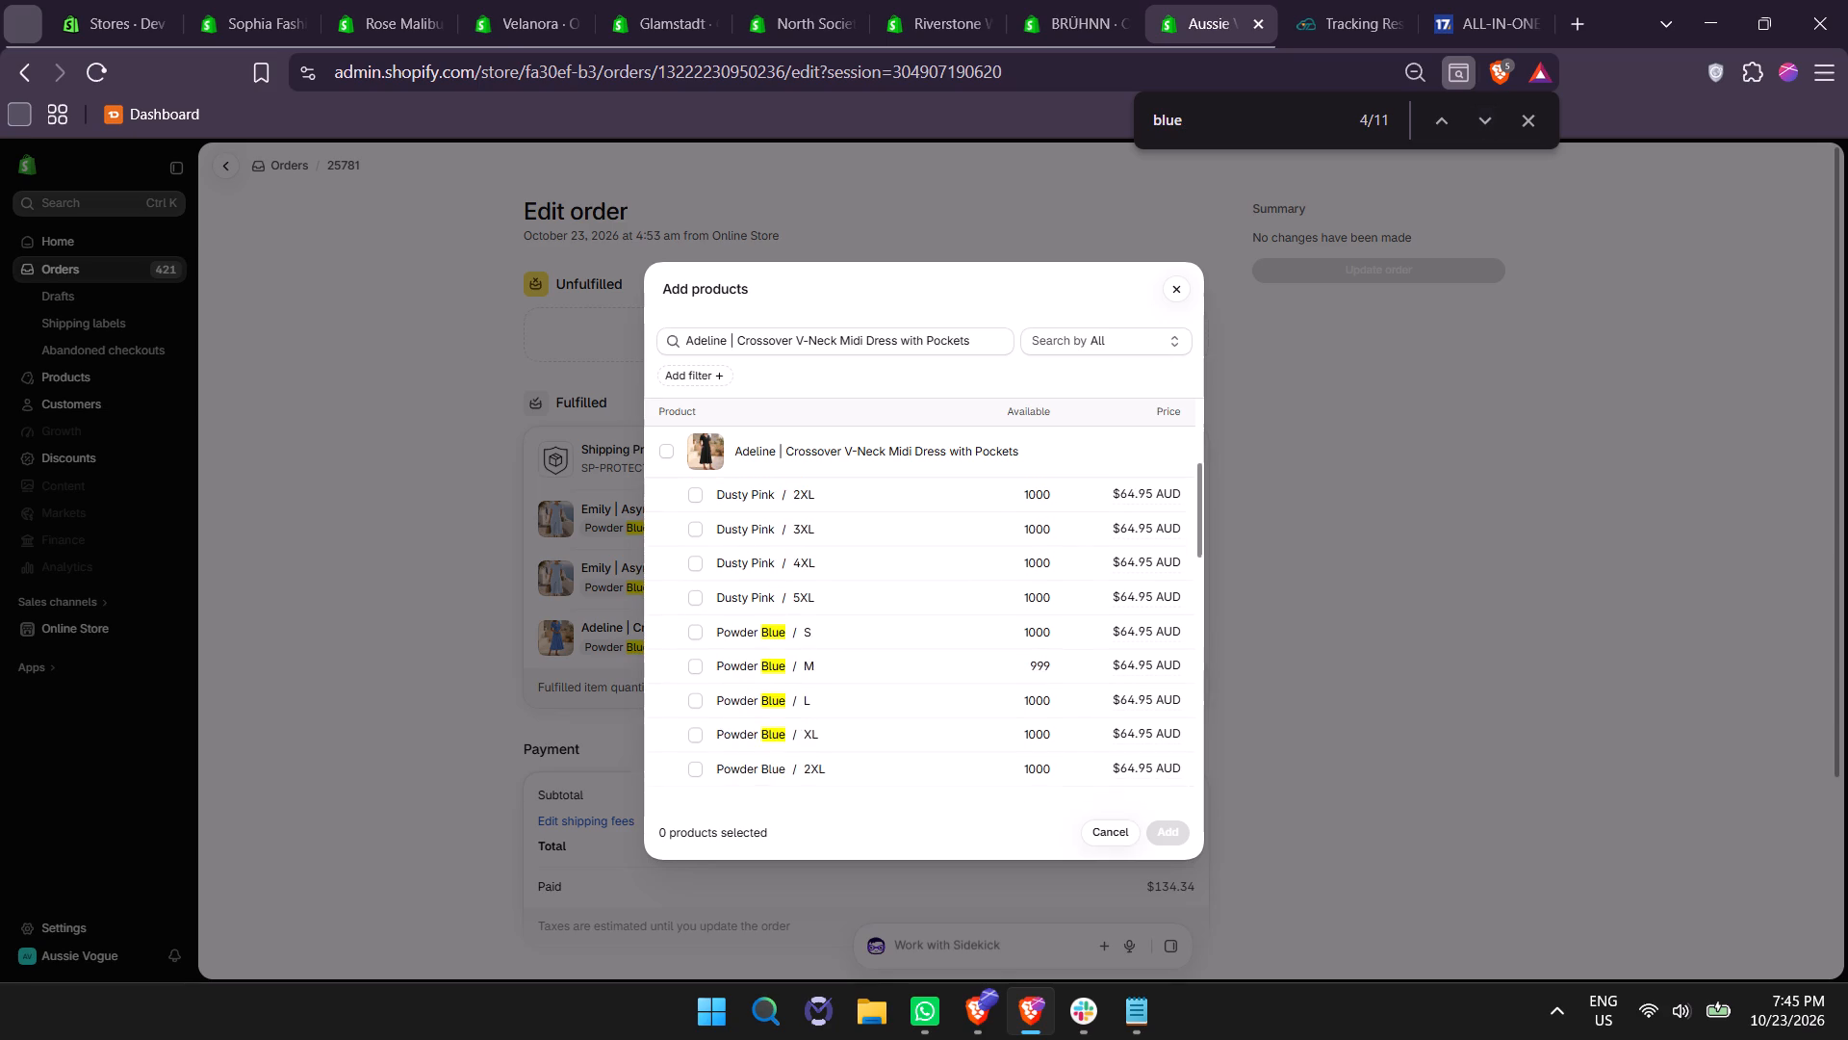
scroll(1024, 637, "down", 4)
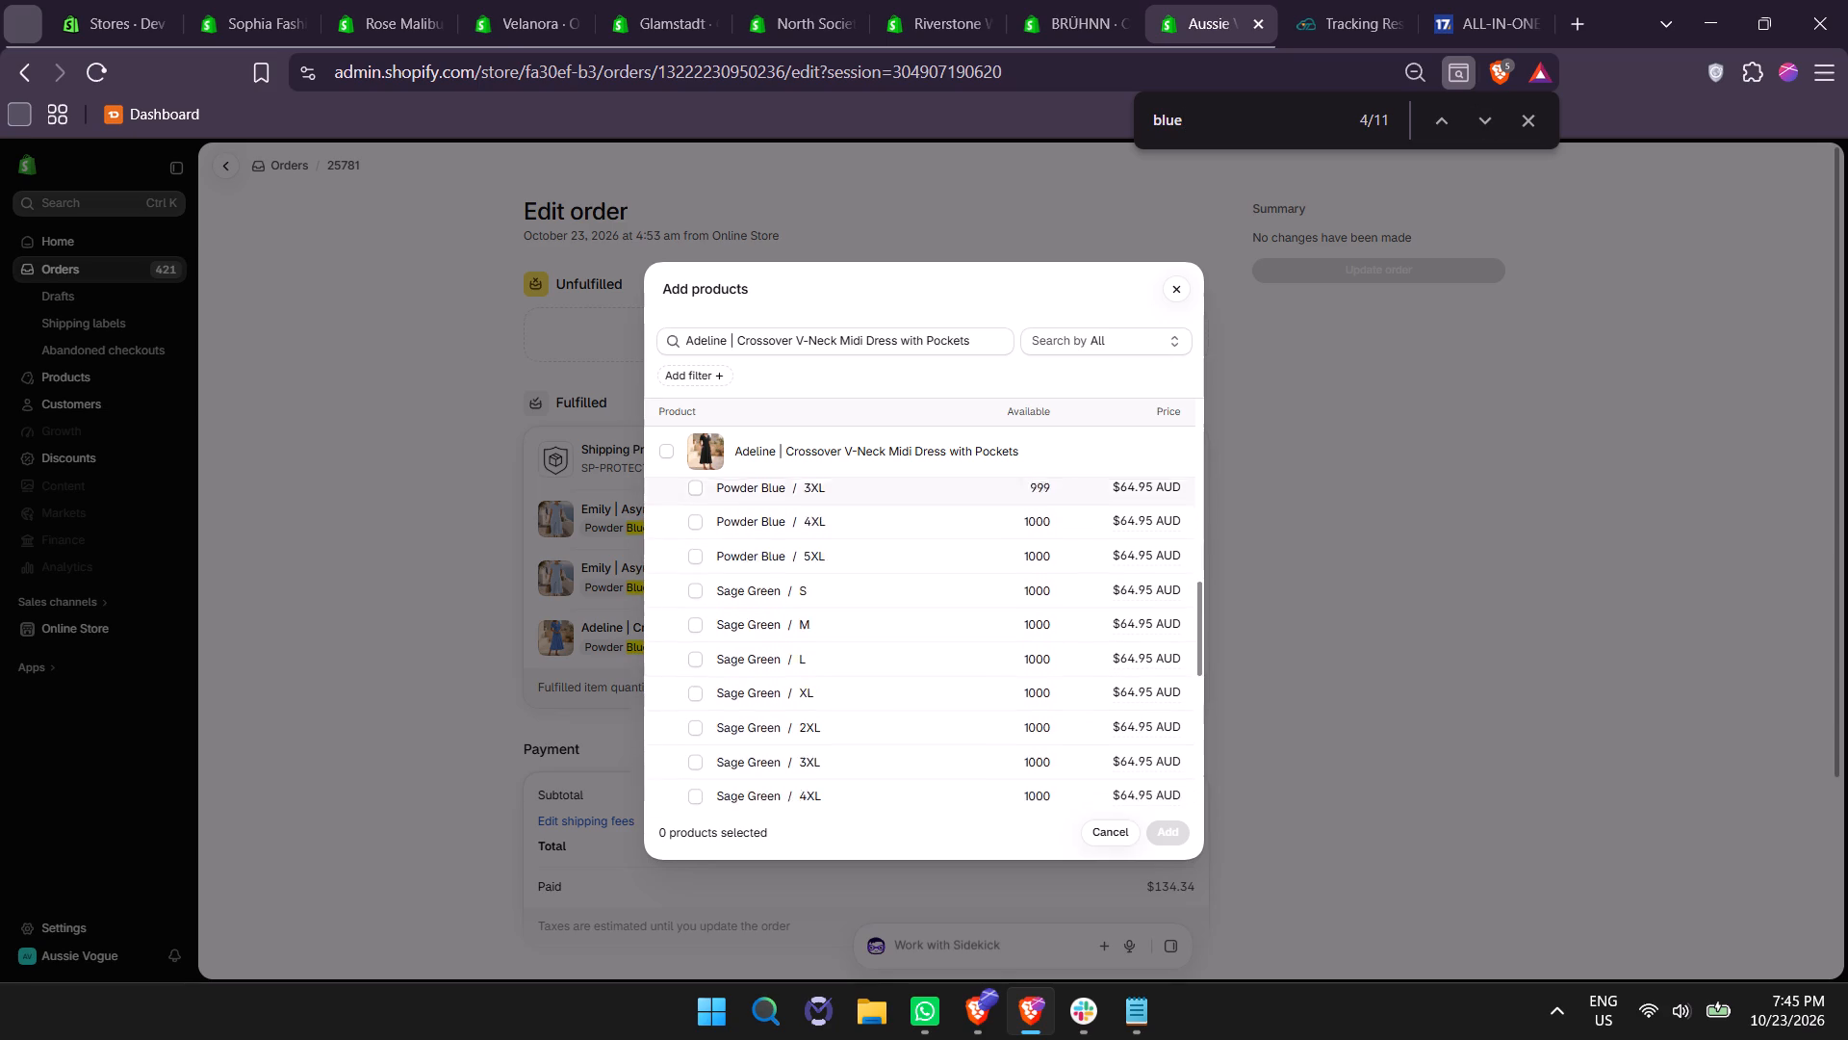
scroll(1057, 650, "down", 1)
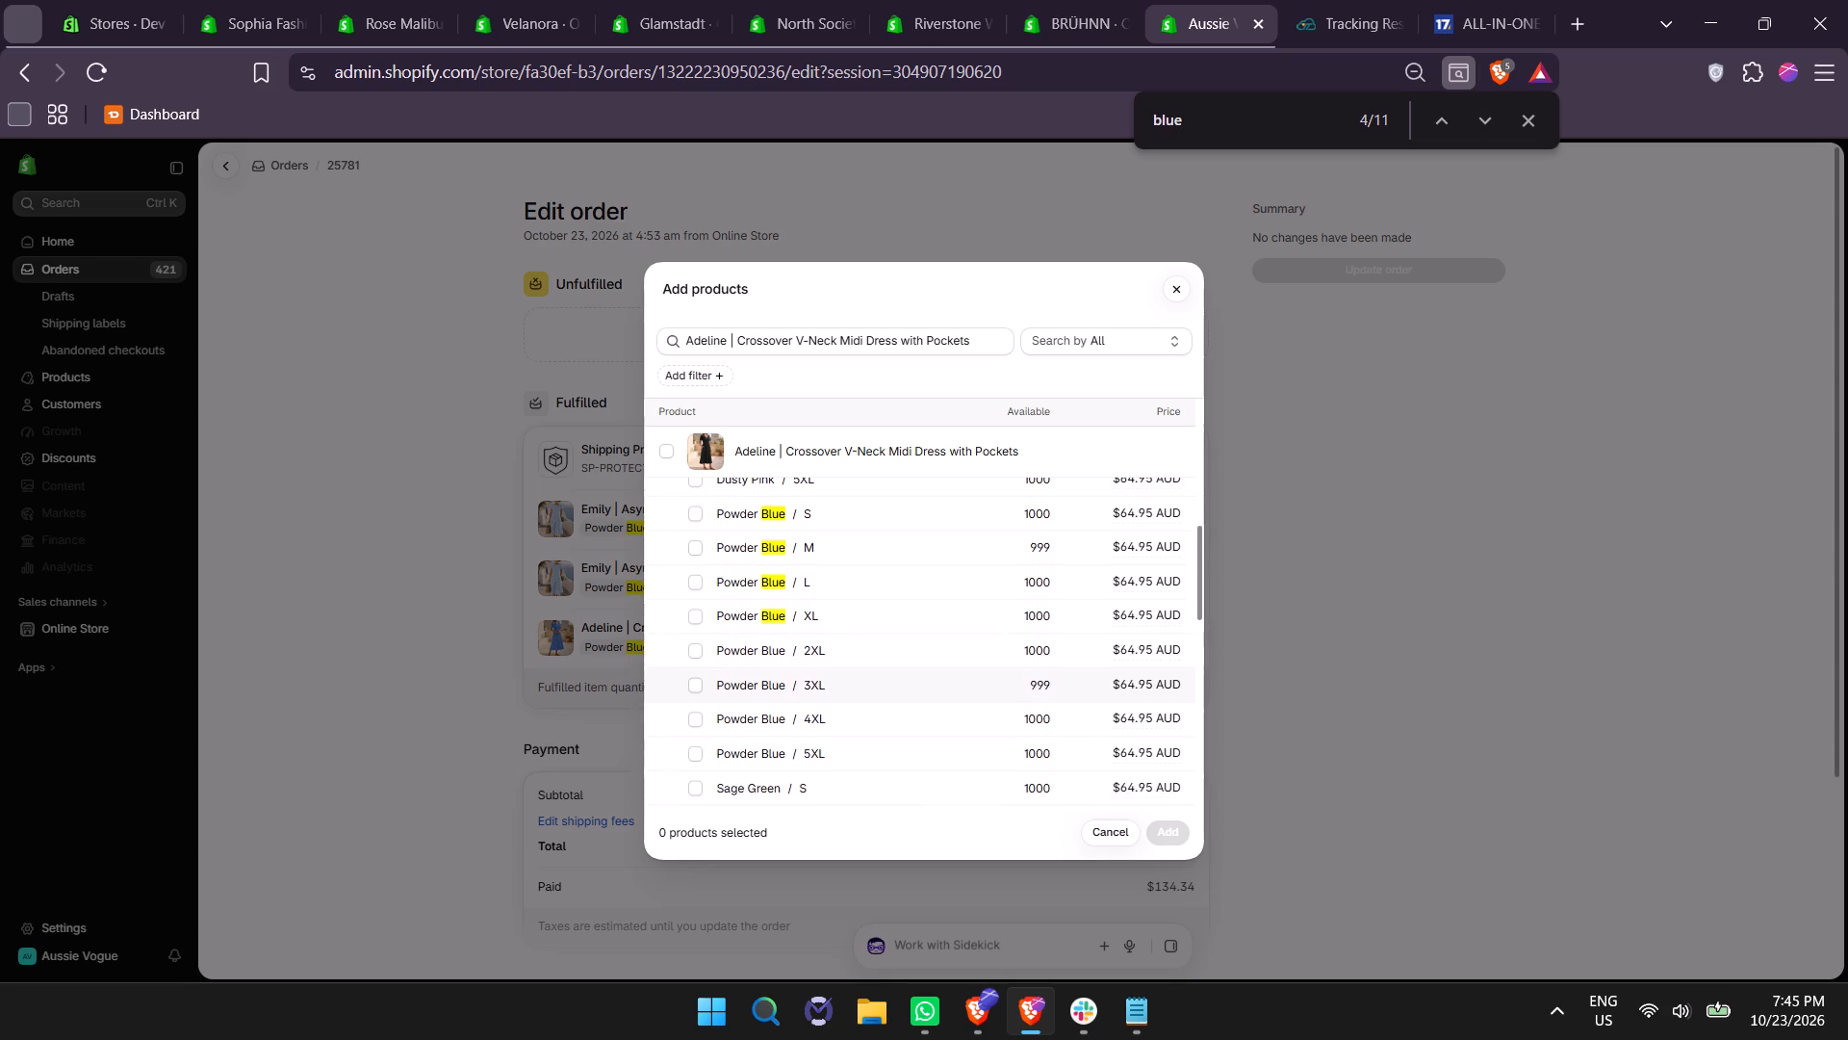
scroll(1057, 650, "down", 5)
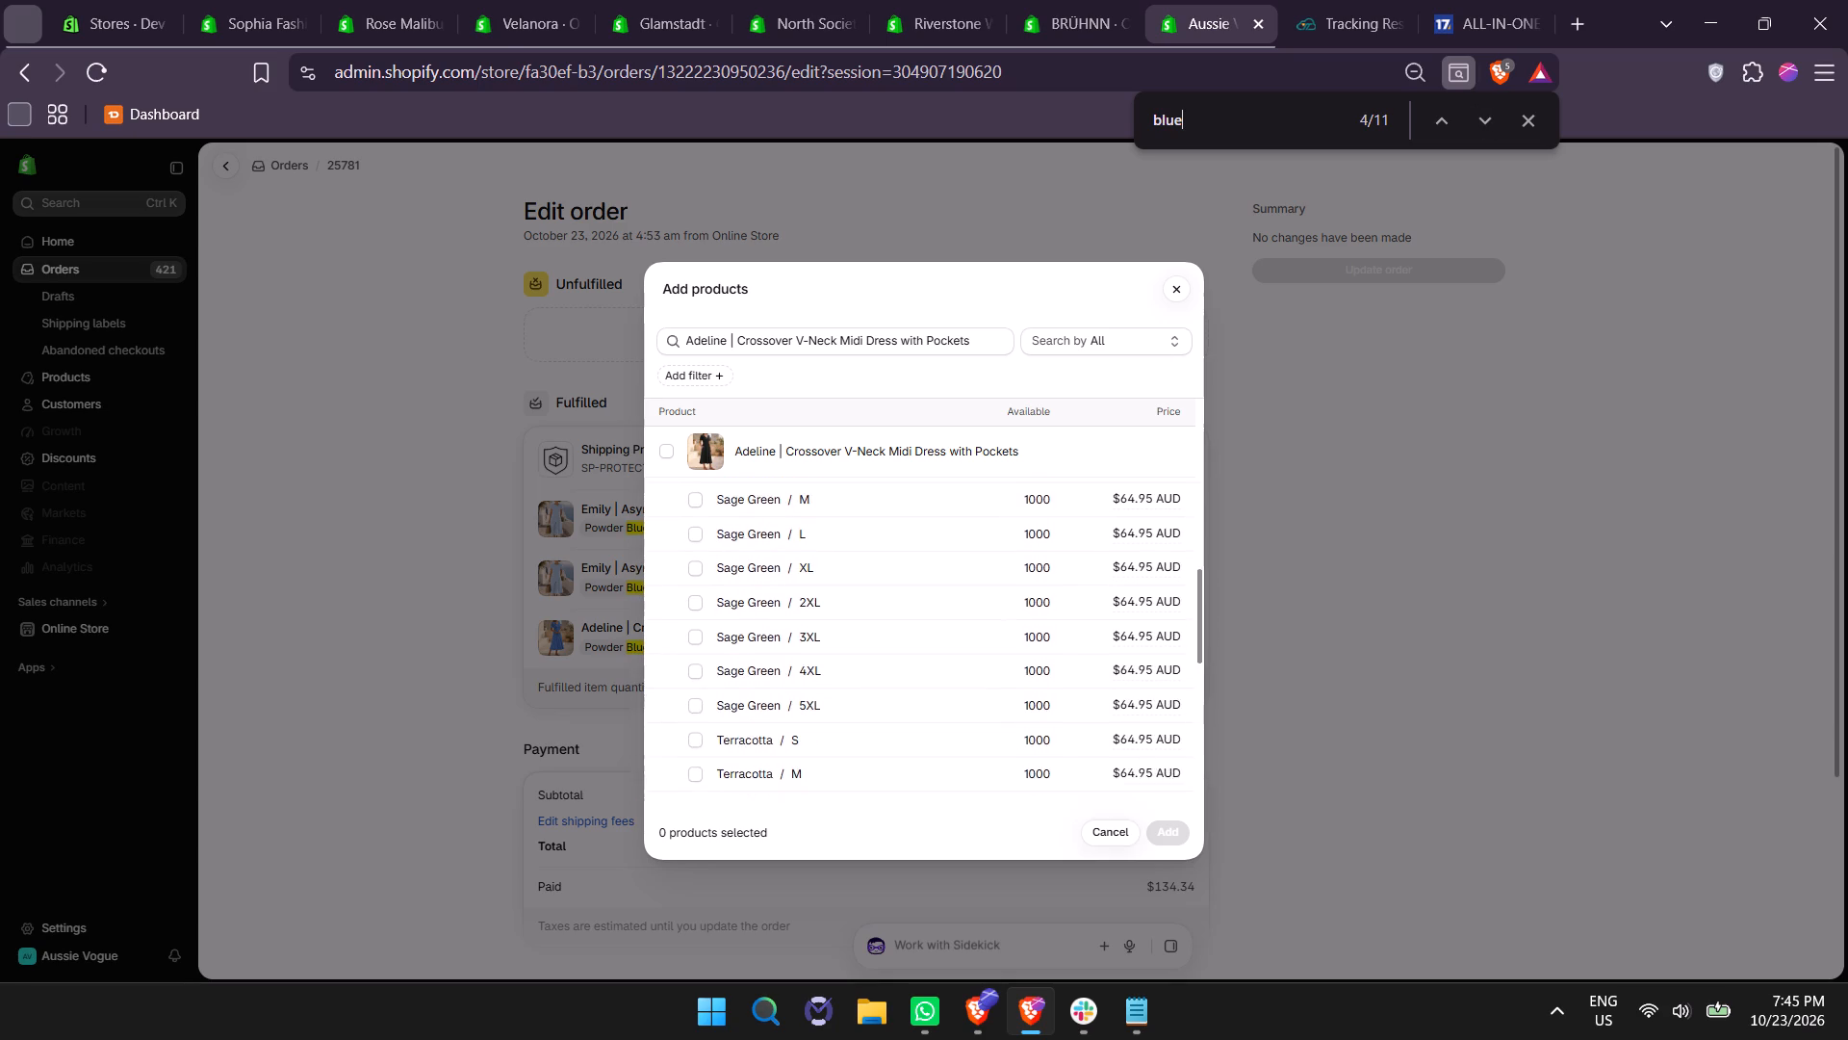
scroll(999, 626, "down", 6)
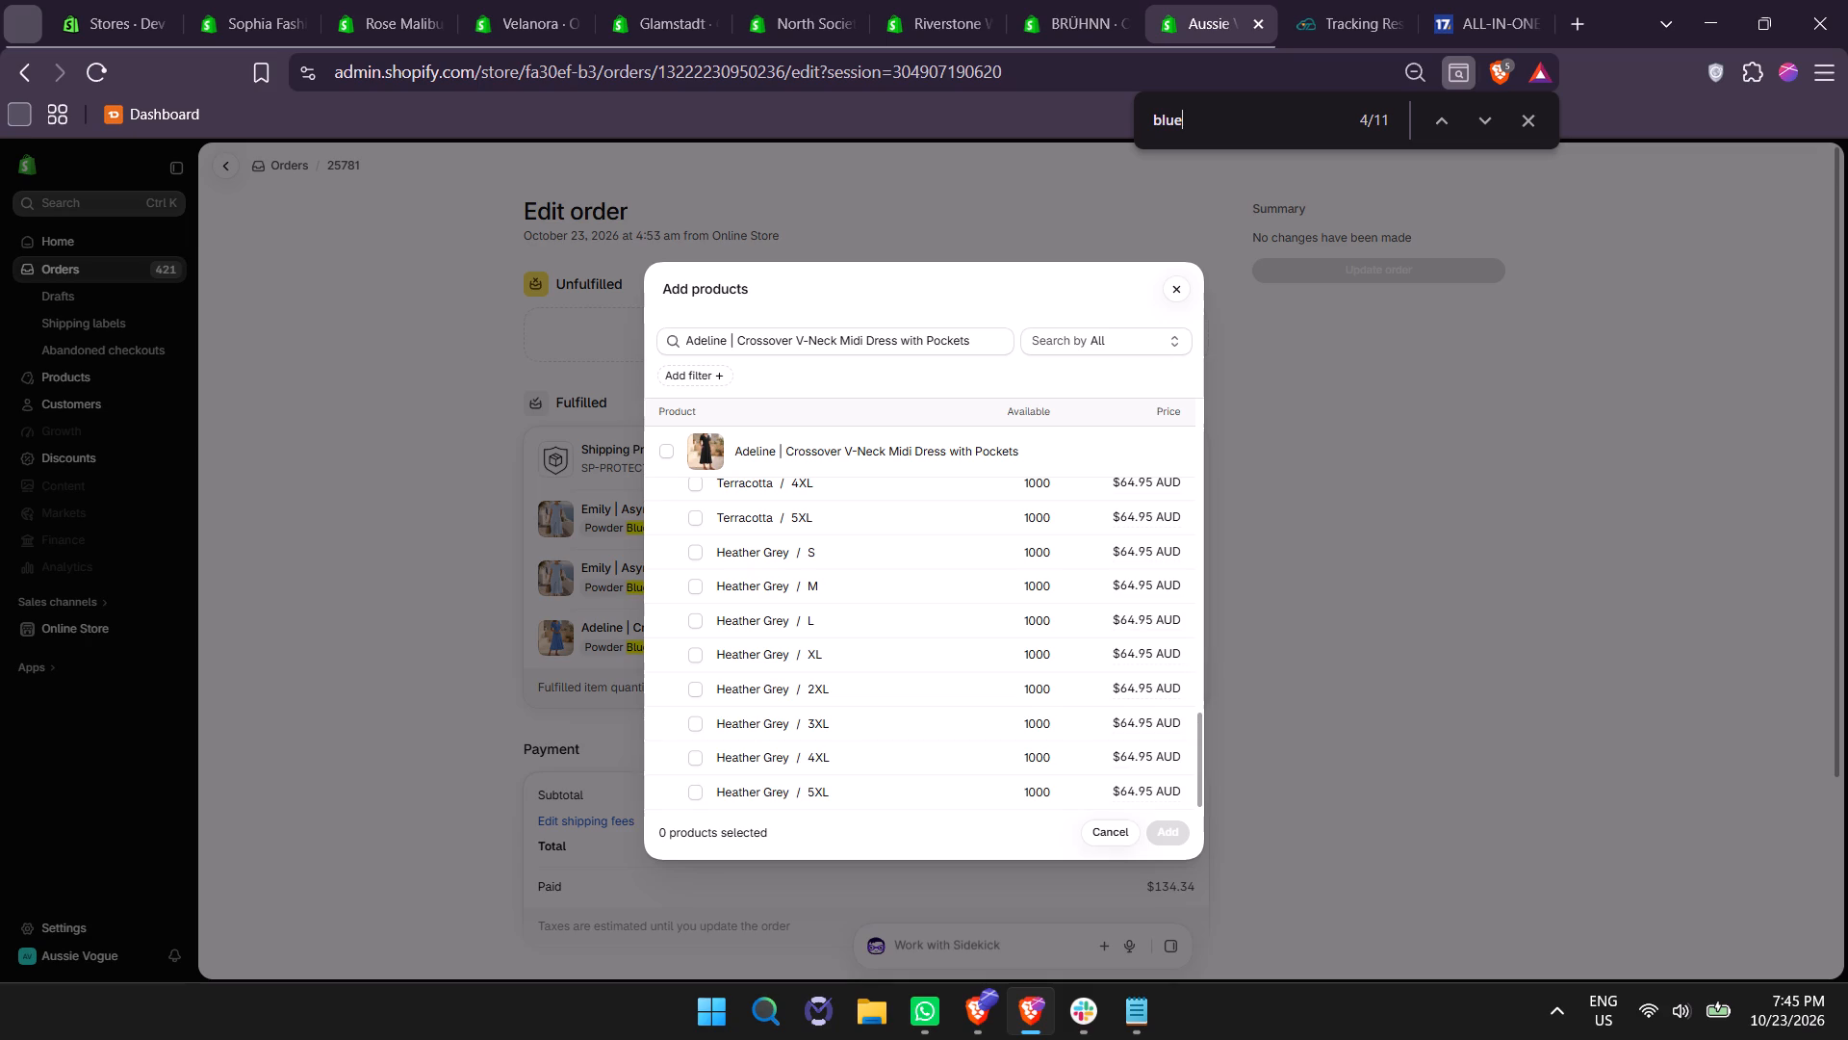
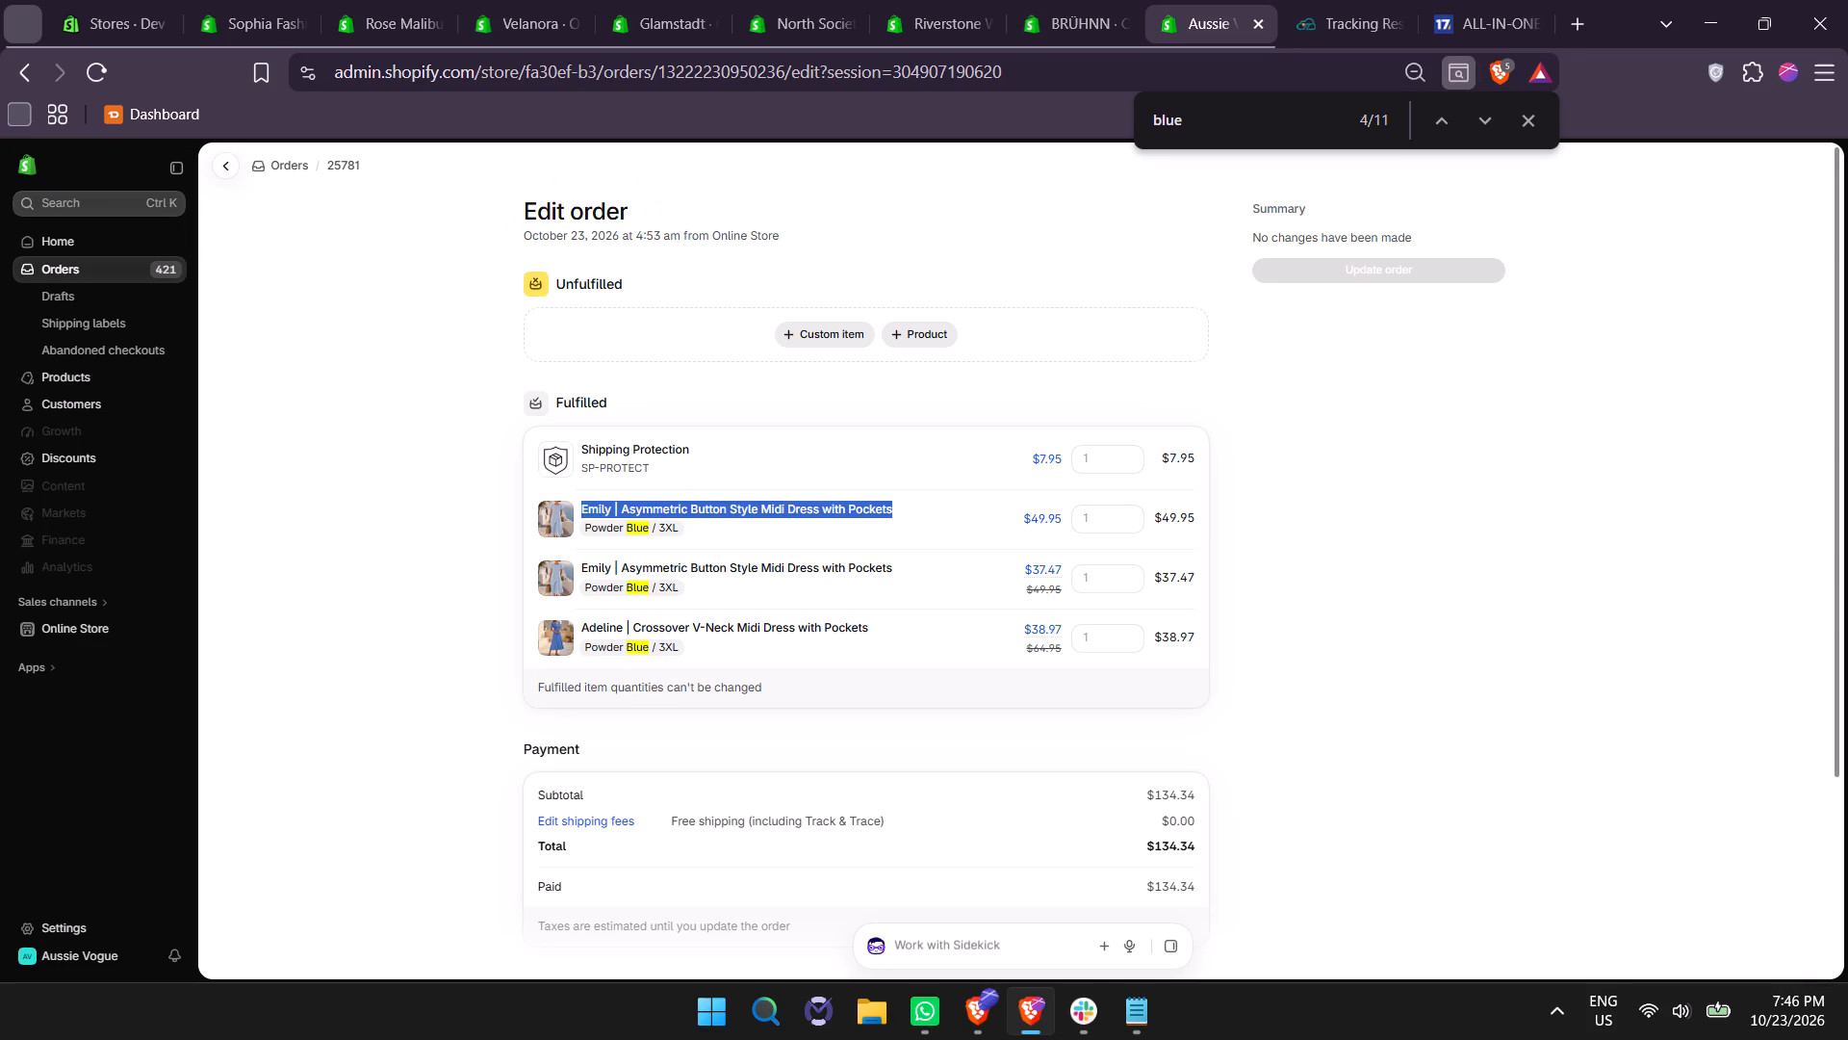
left_click(945, 335)
key("ctrl+v")
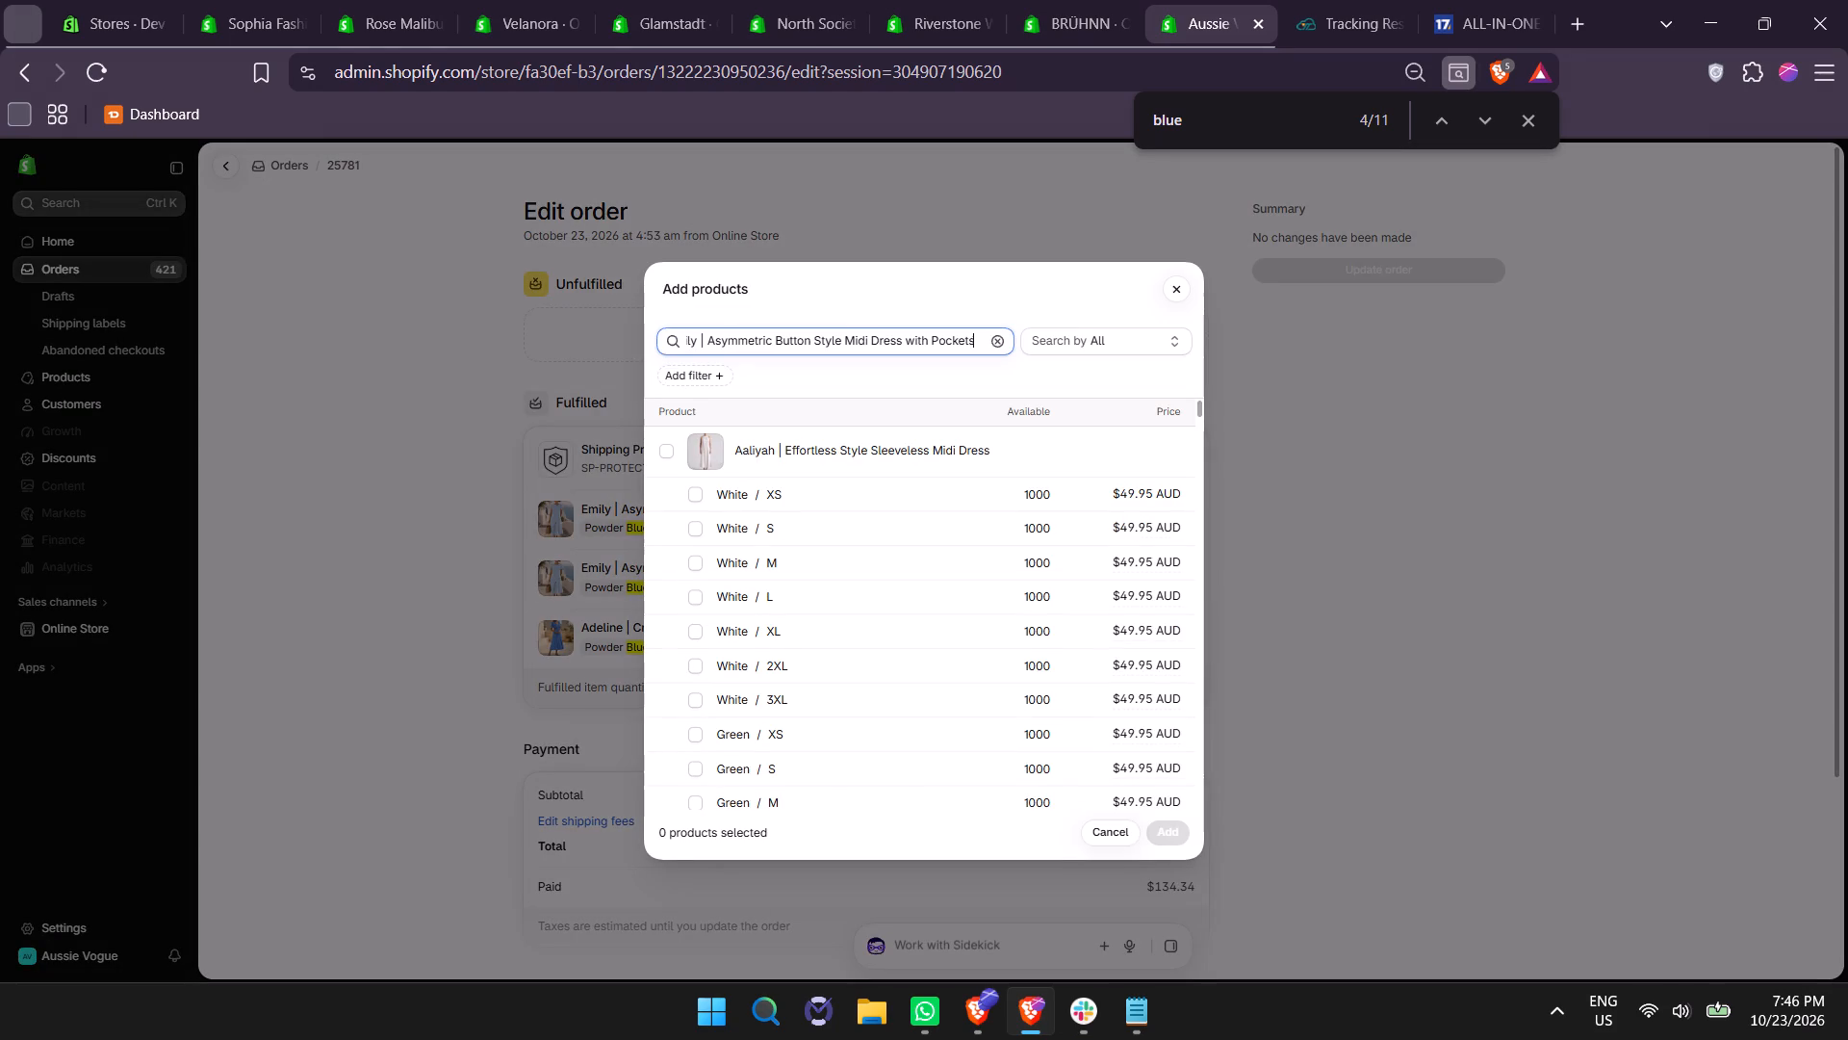
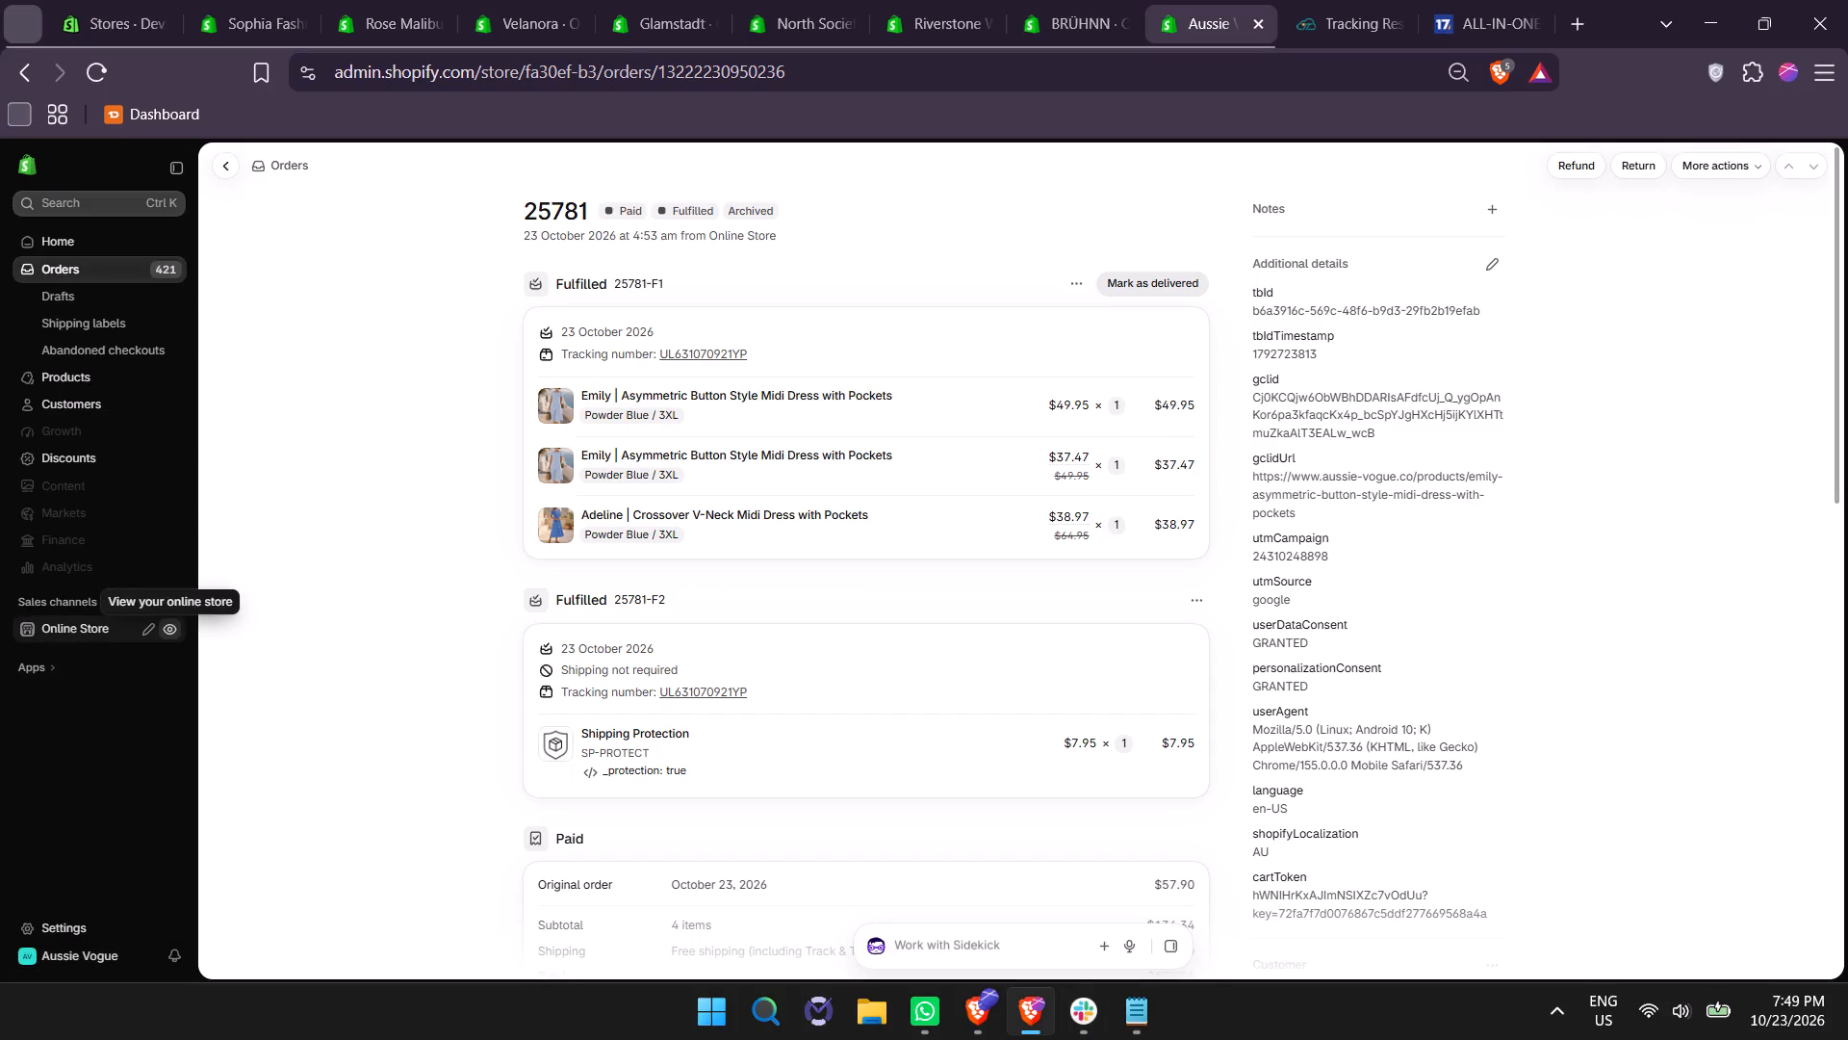
Open the live Aussie Vogue online store from the shop's admin.
left_click(162, 630, "ctrl")
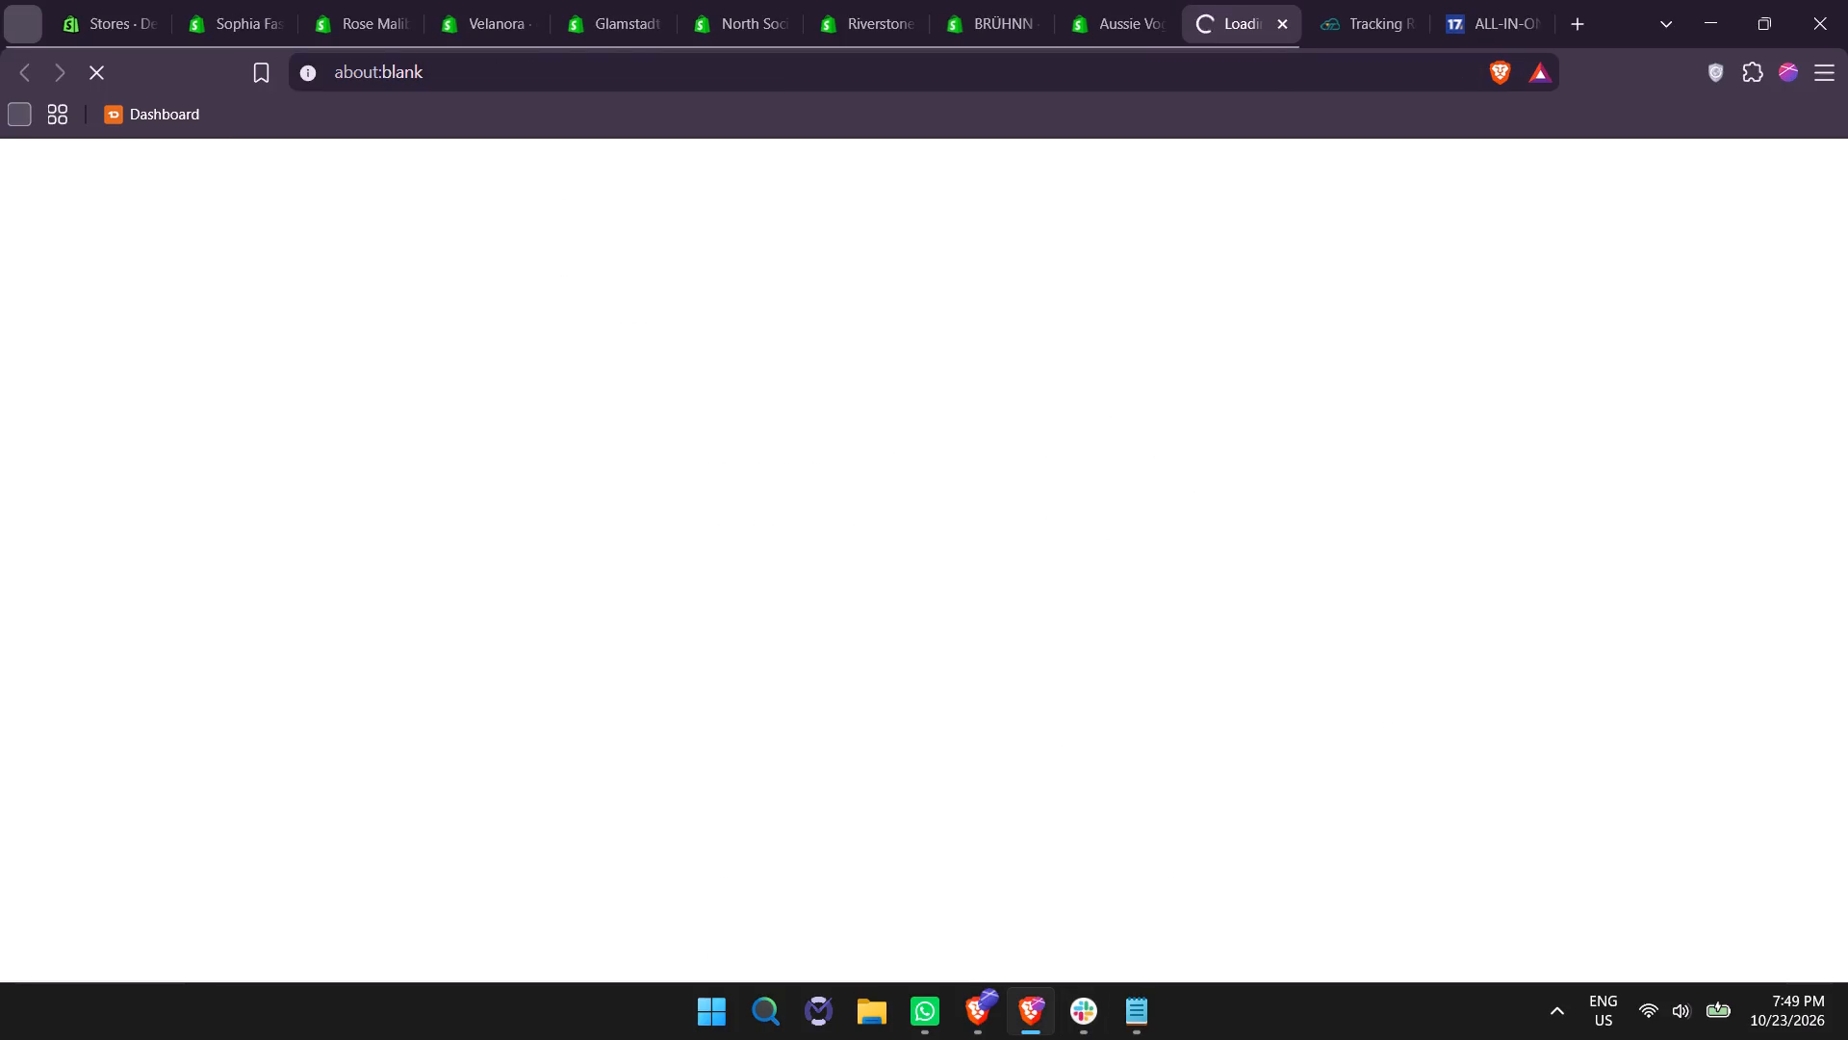
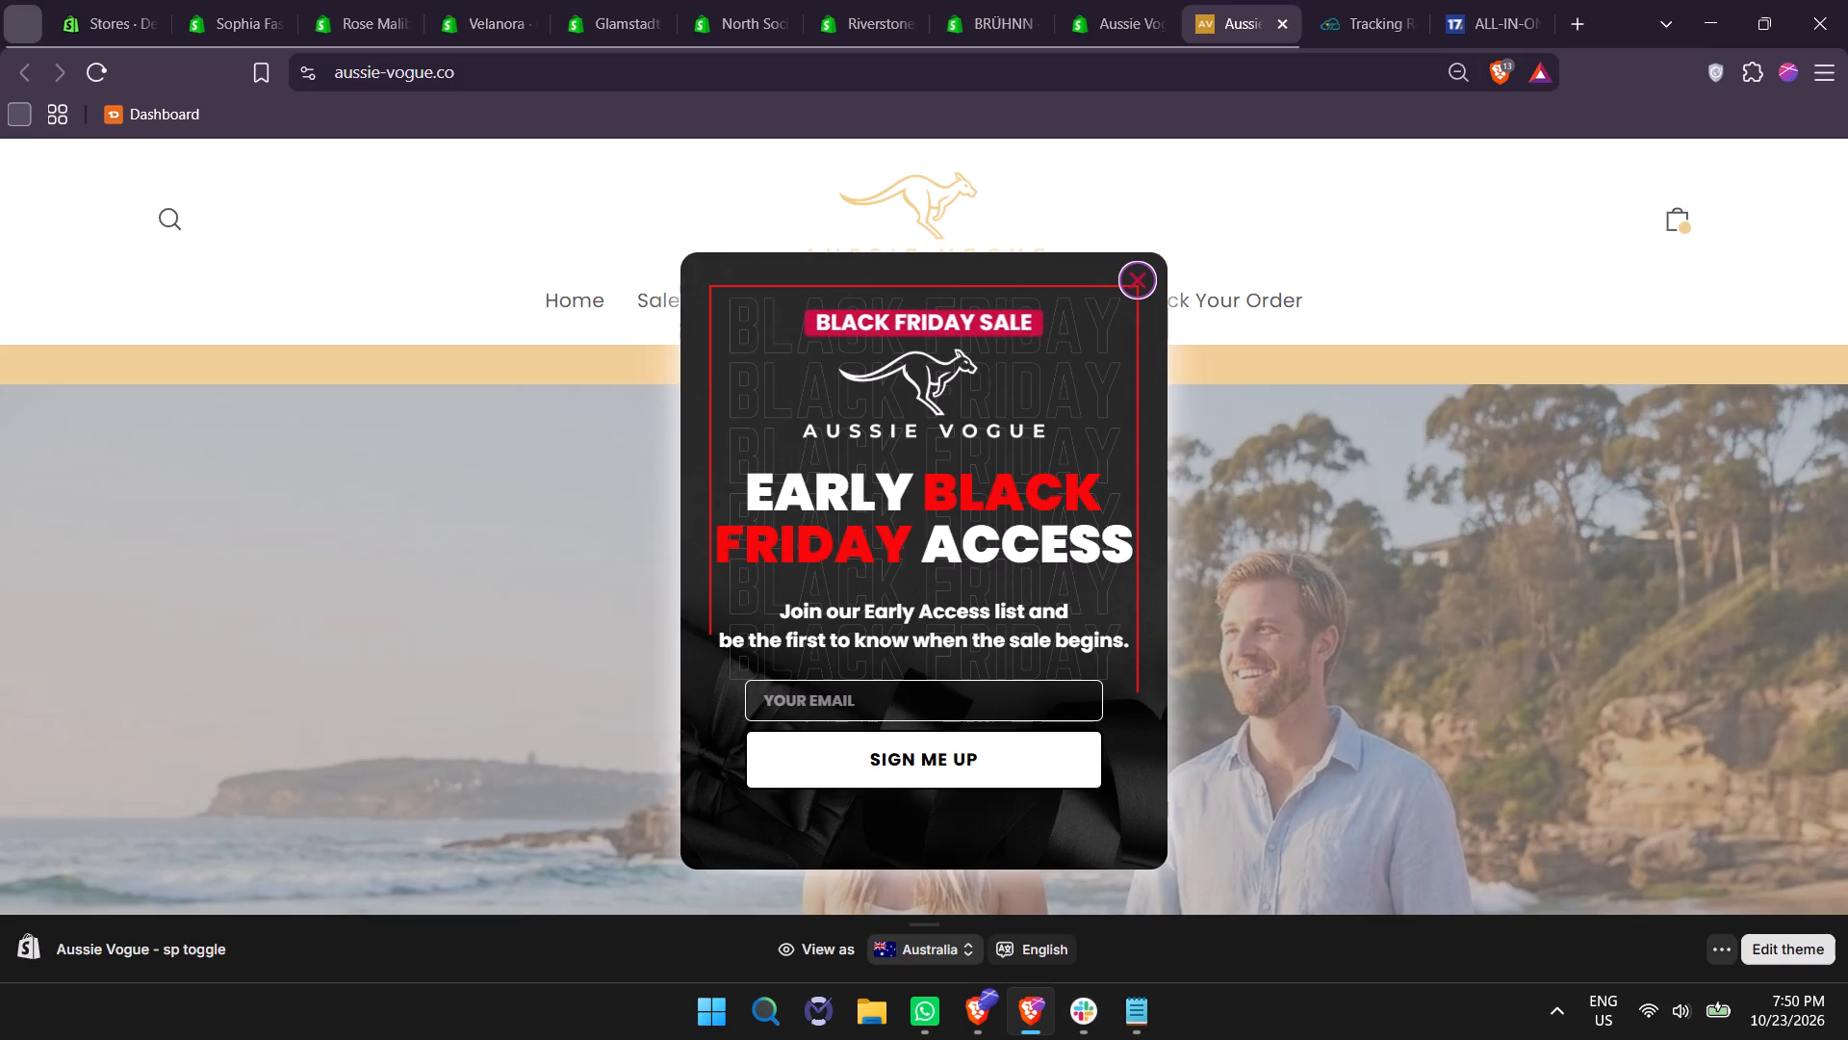
Dismiss the Black Friday pop-up, search the store for "Adeline | Crossover V-Neck Midi Dress with Pockets" and open its product page.
left_click(1130, 278)
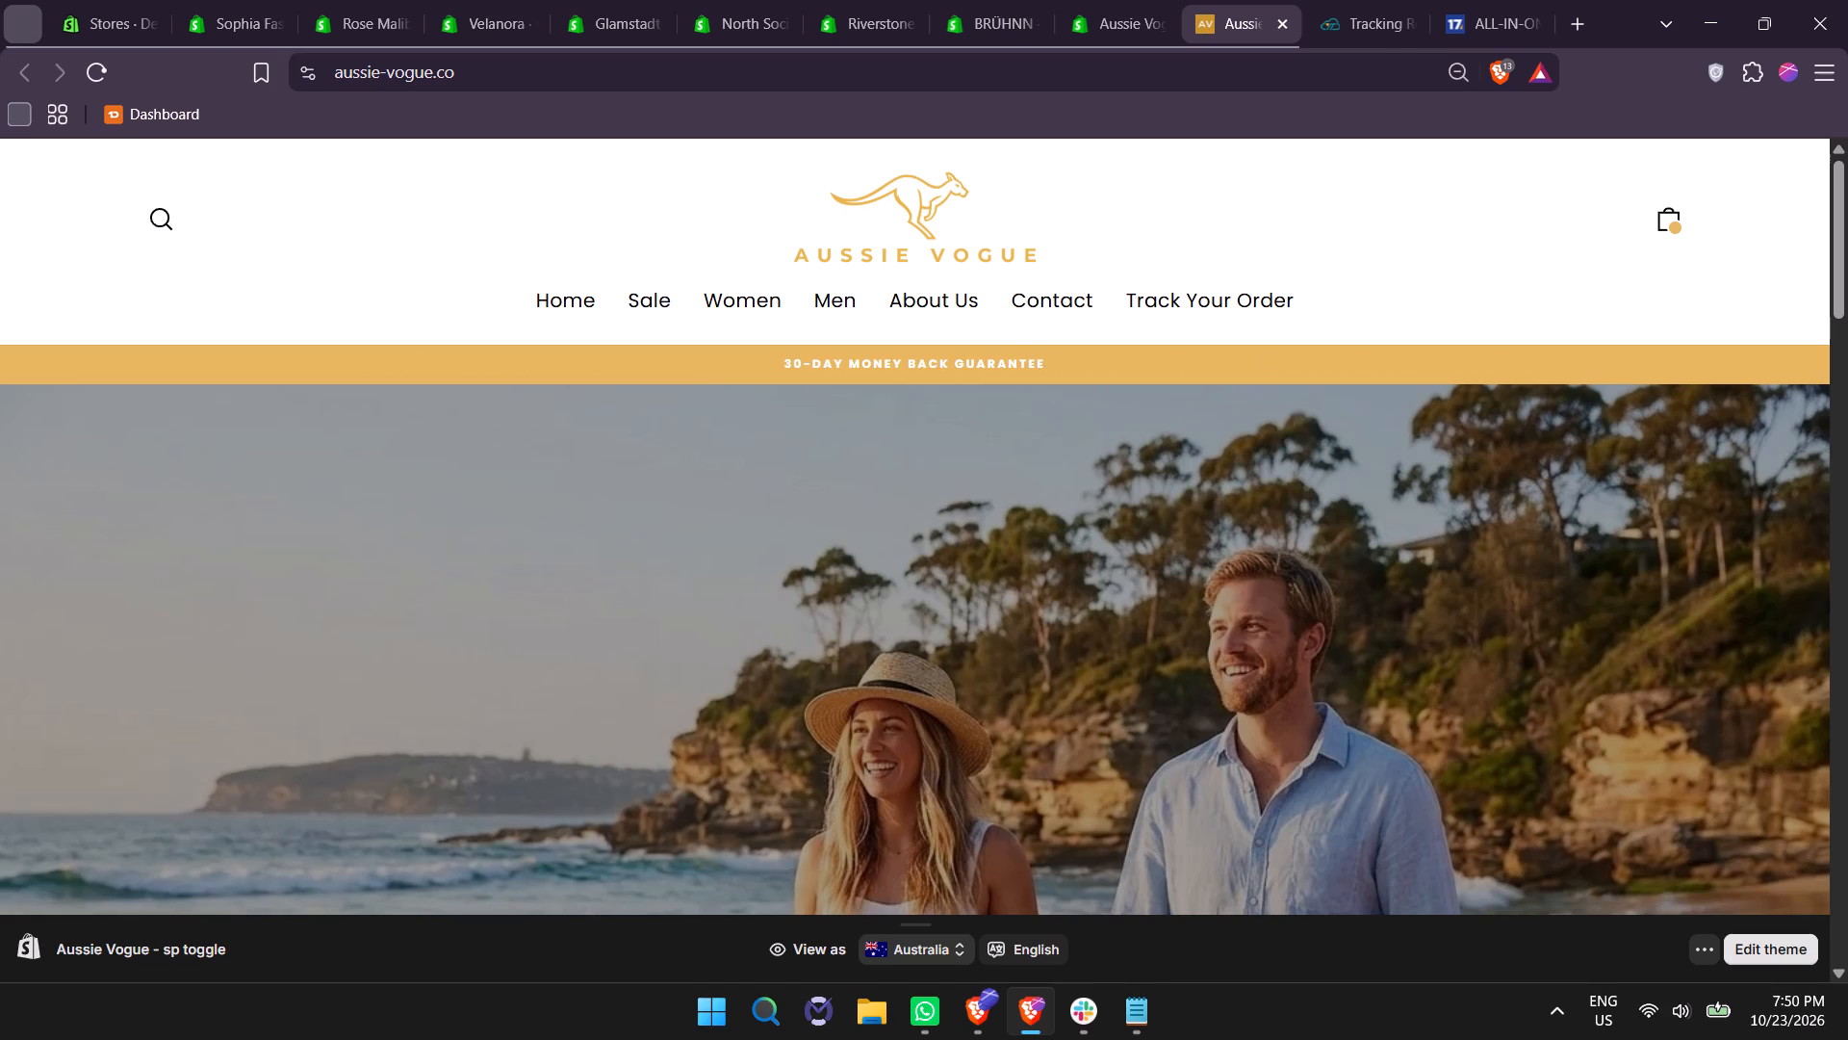
left_click(176, 220)
right_click(239, 243)
left_click(313, 531)
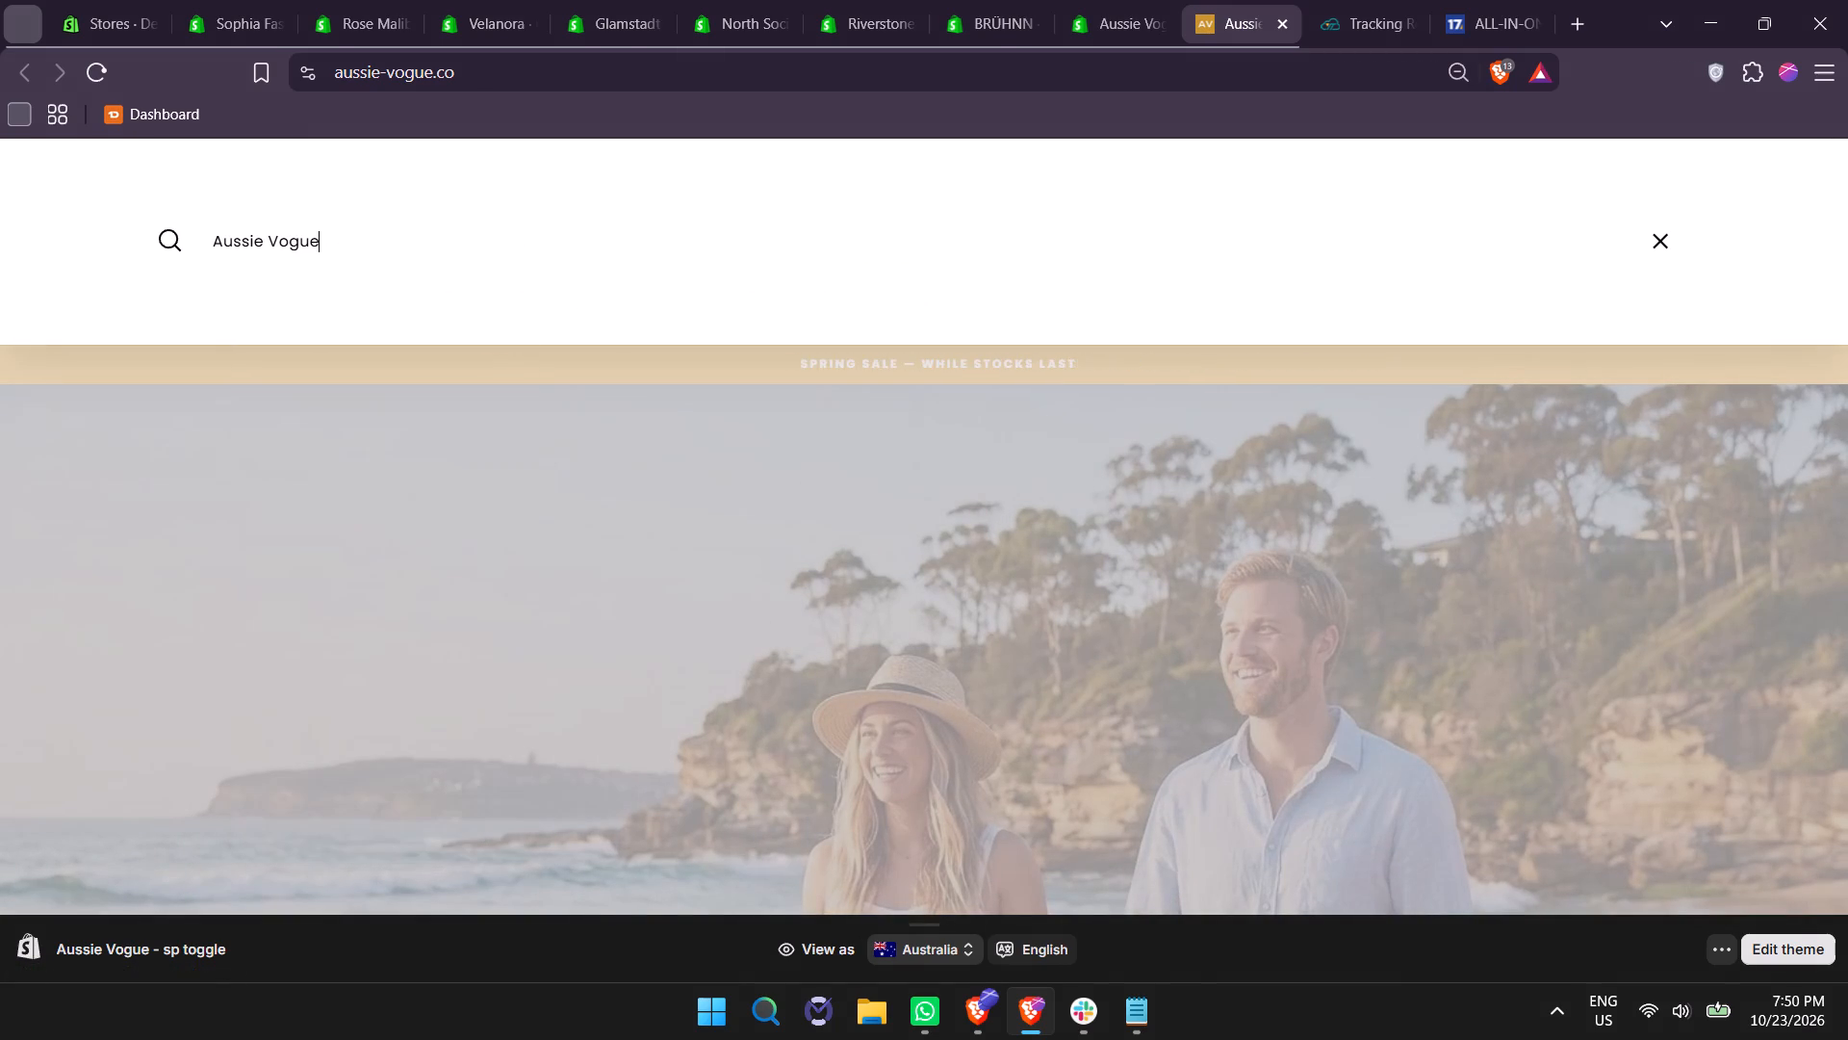
left_click_drag(355, 247, 130, 241)
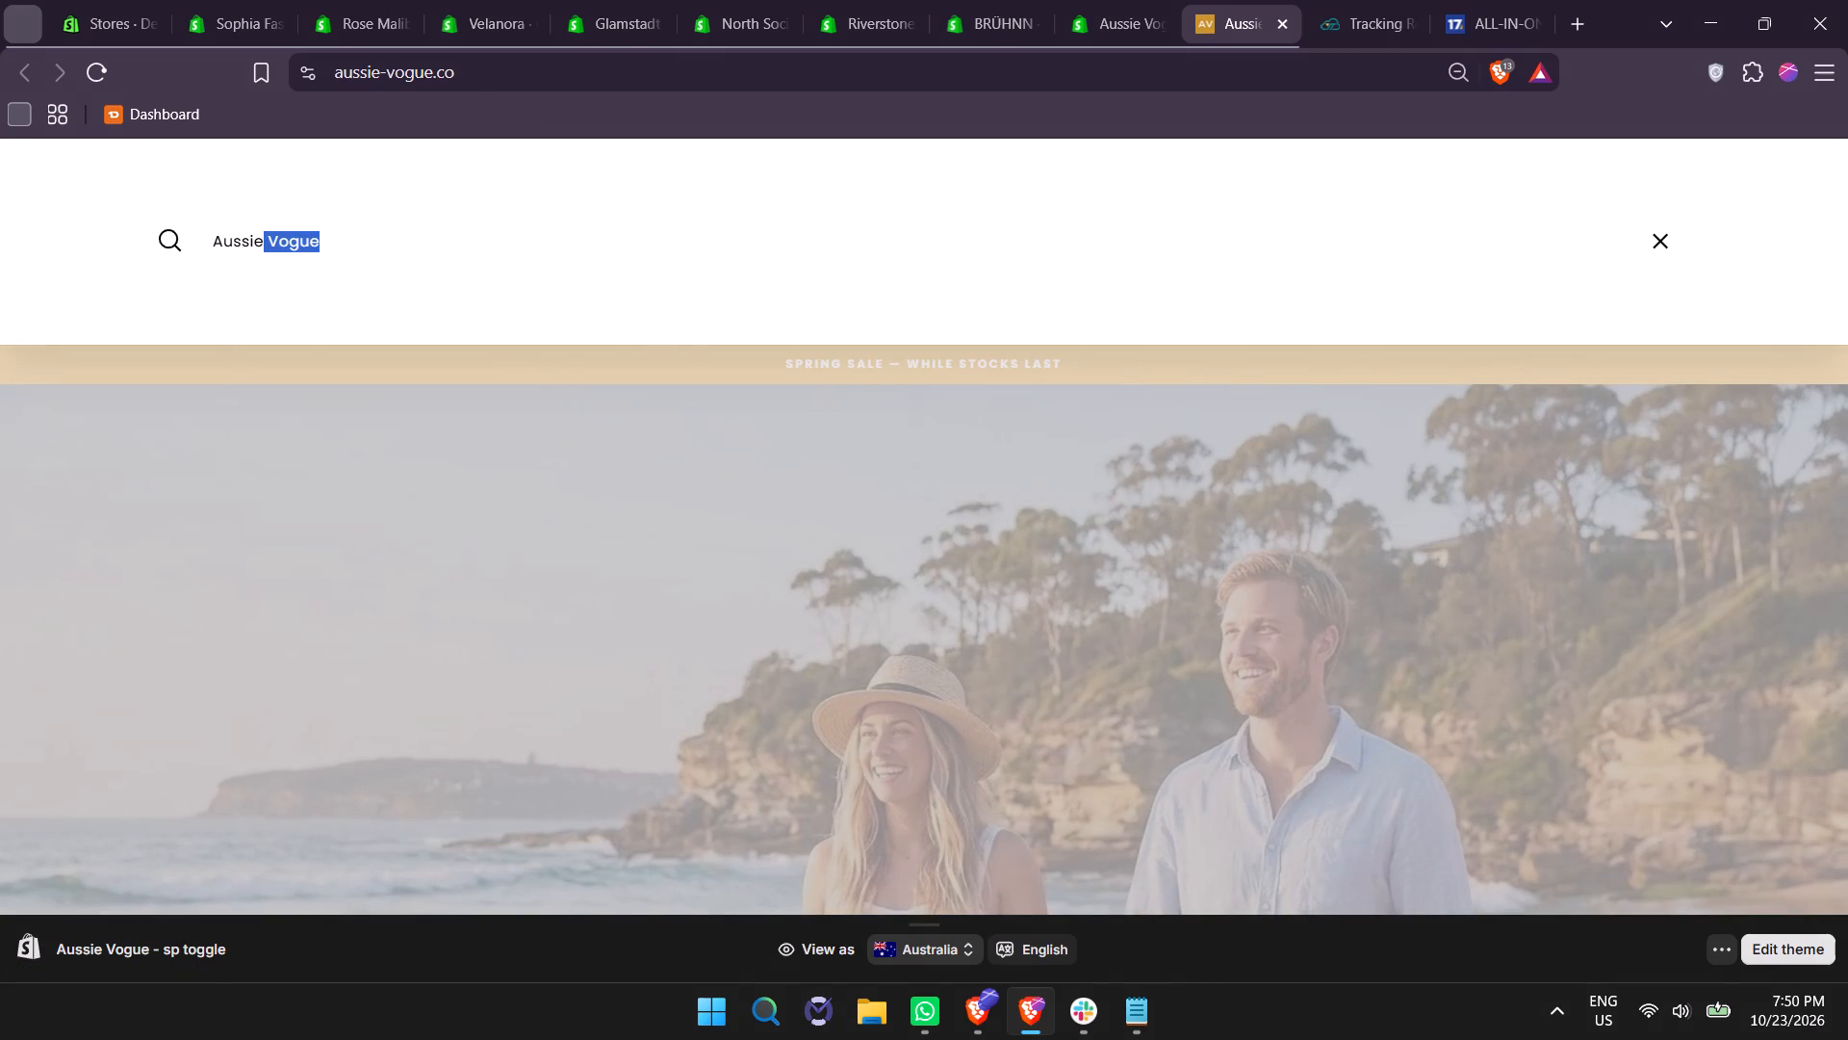
key("super+v")
scroll(458, 433, "down", 1)
scroll(406, 559, "down", 1)
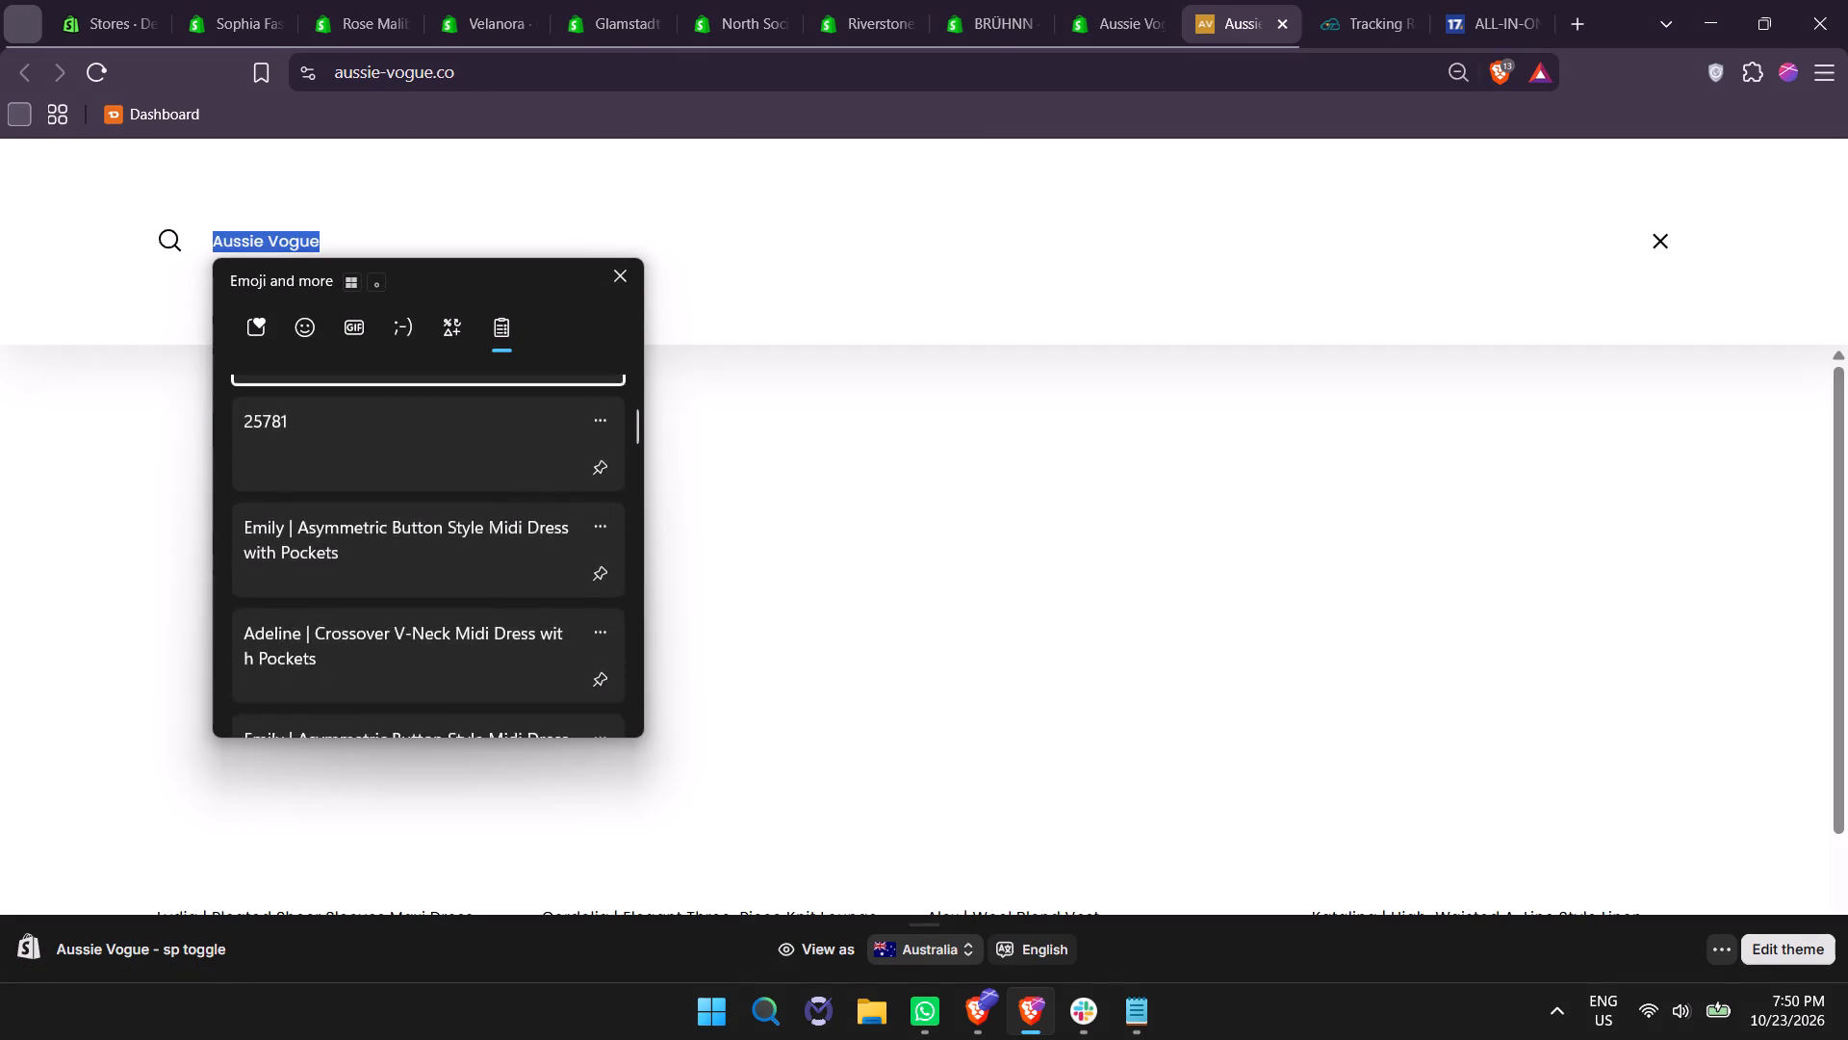
scroll(402, 568, "down", 1)
left_click(401, 574)
key("ctrl+v")
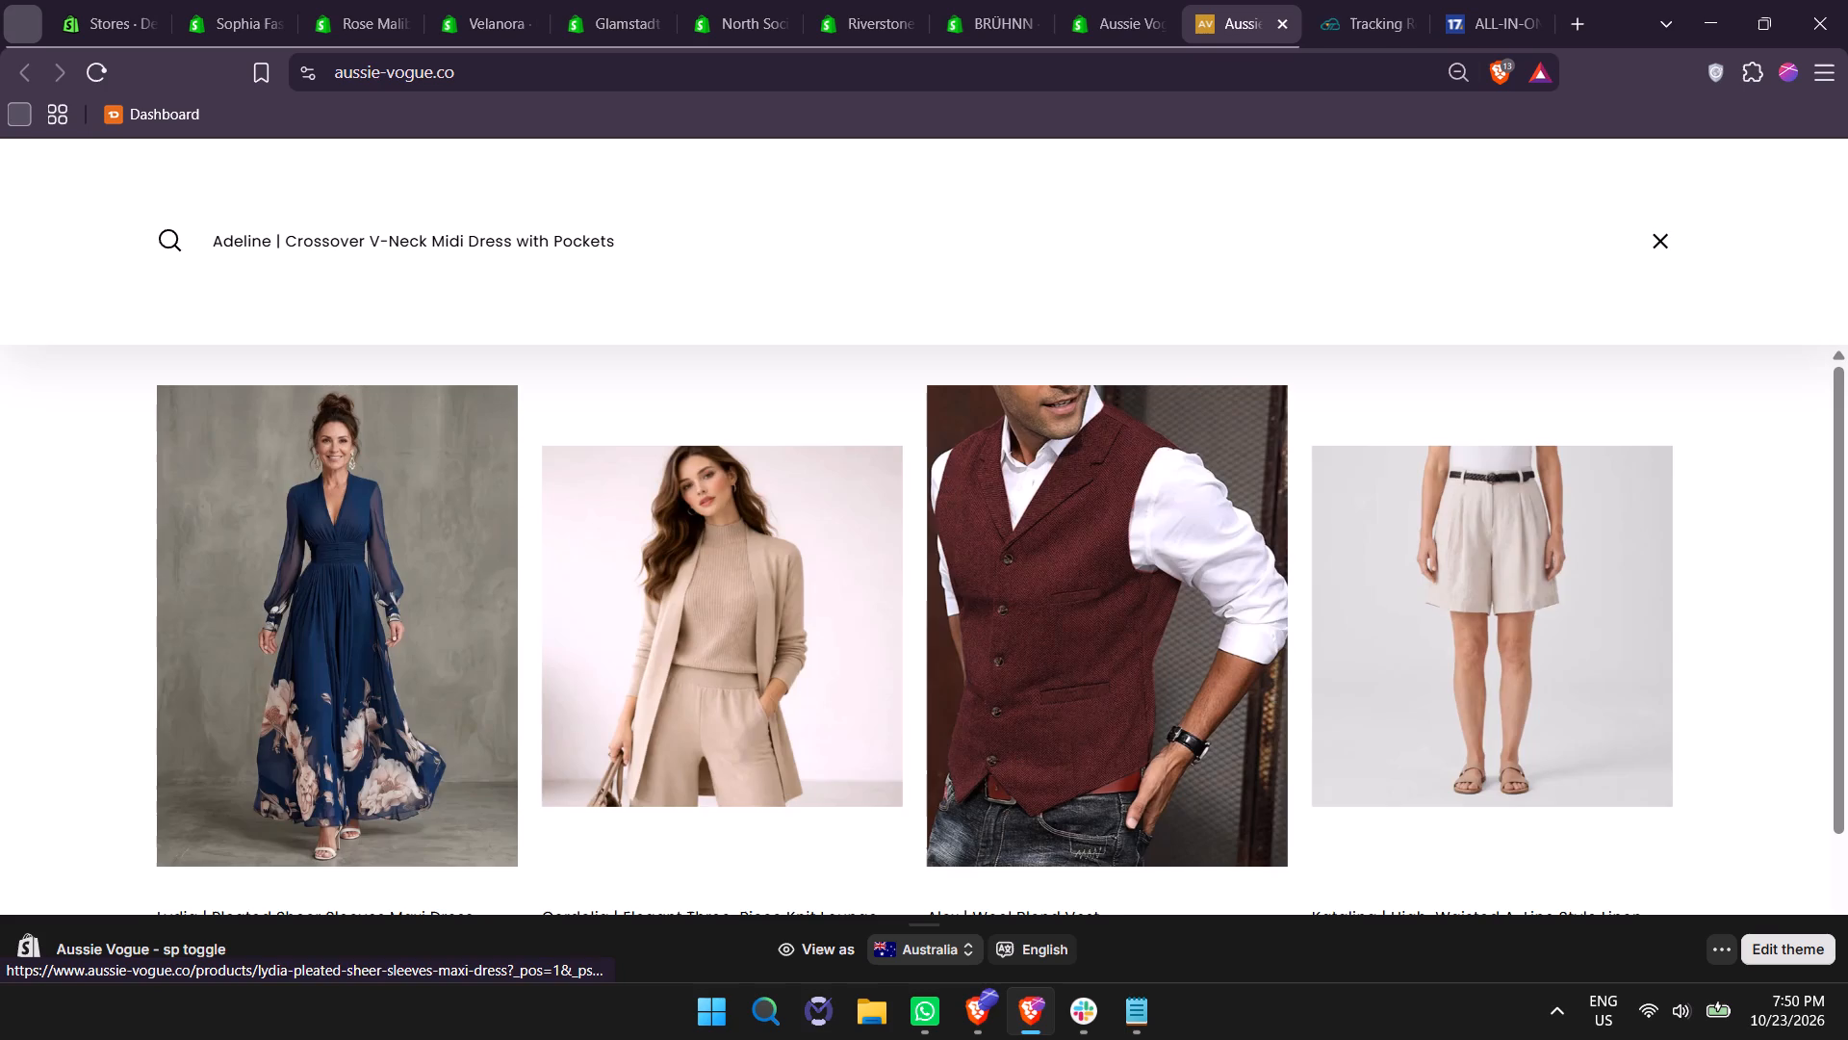
scroll(440, 542, "down", 1)
left_click(349, 597)
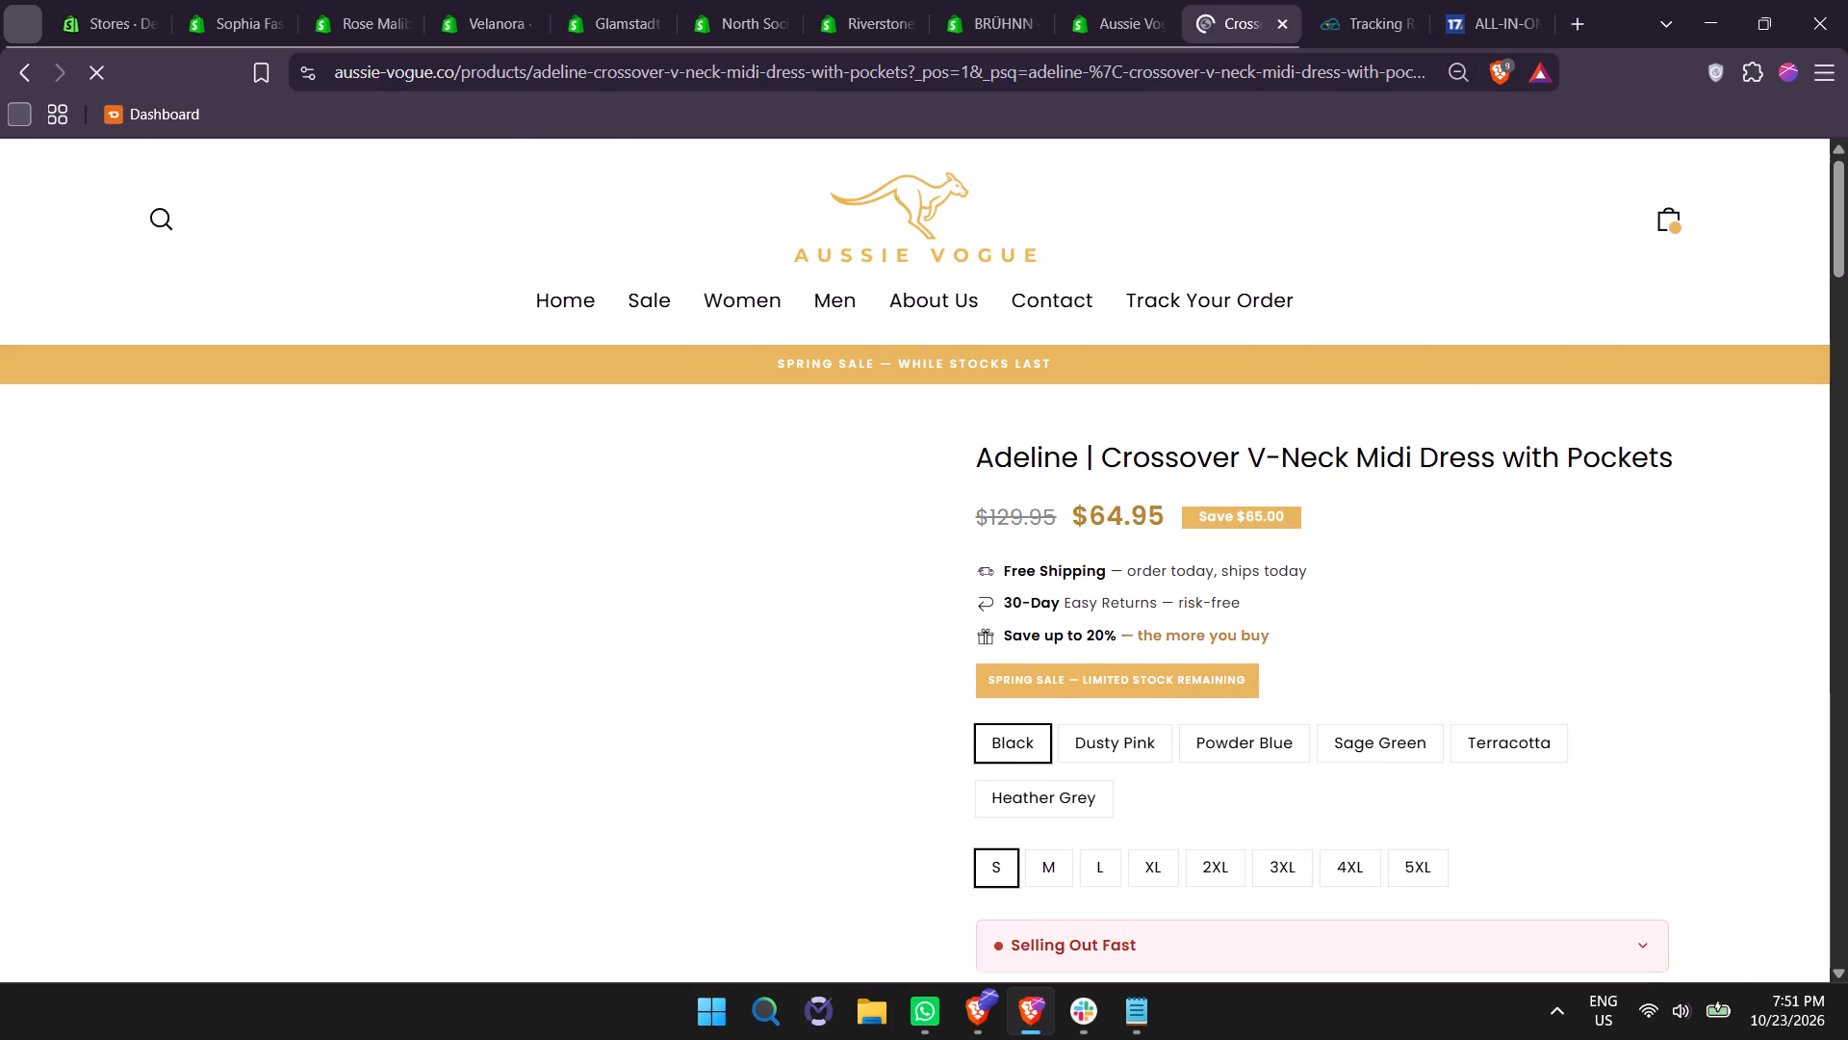
View the Adeline dress in the Powder Blue colour and check its size options.
left_click(1241, 737)
left_click(1255, 782)
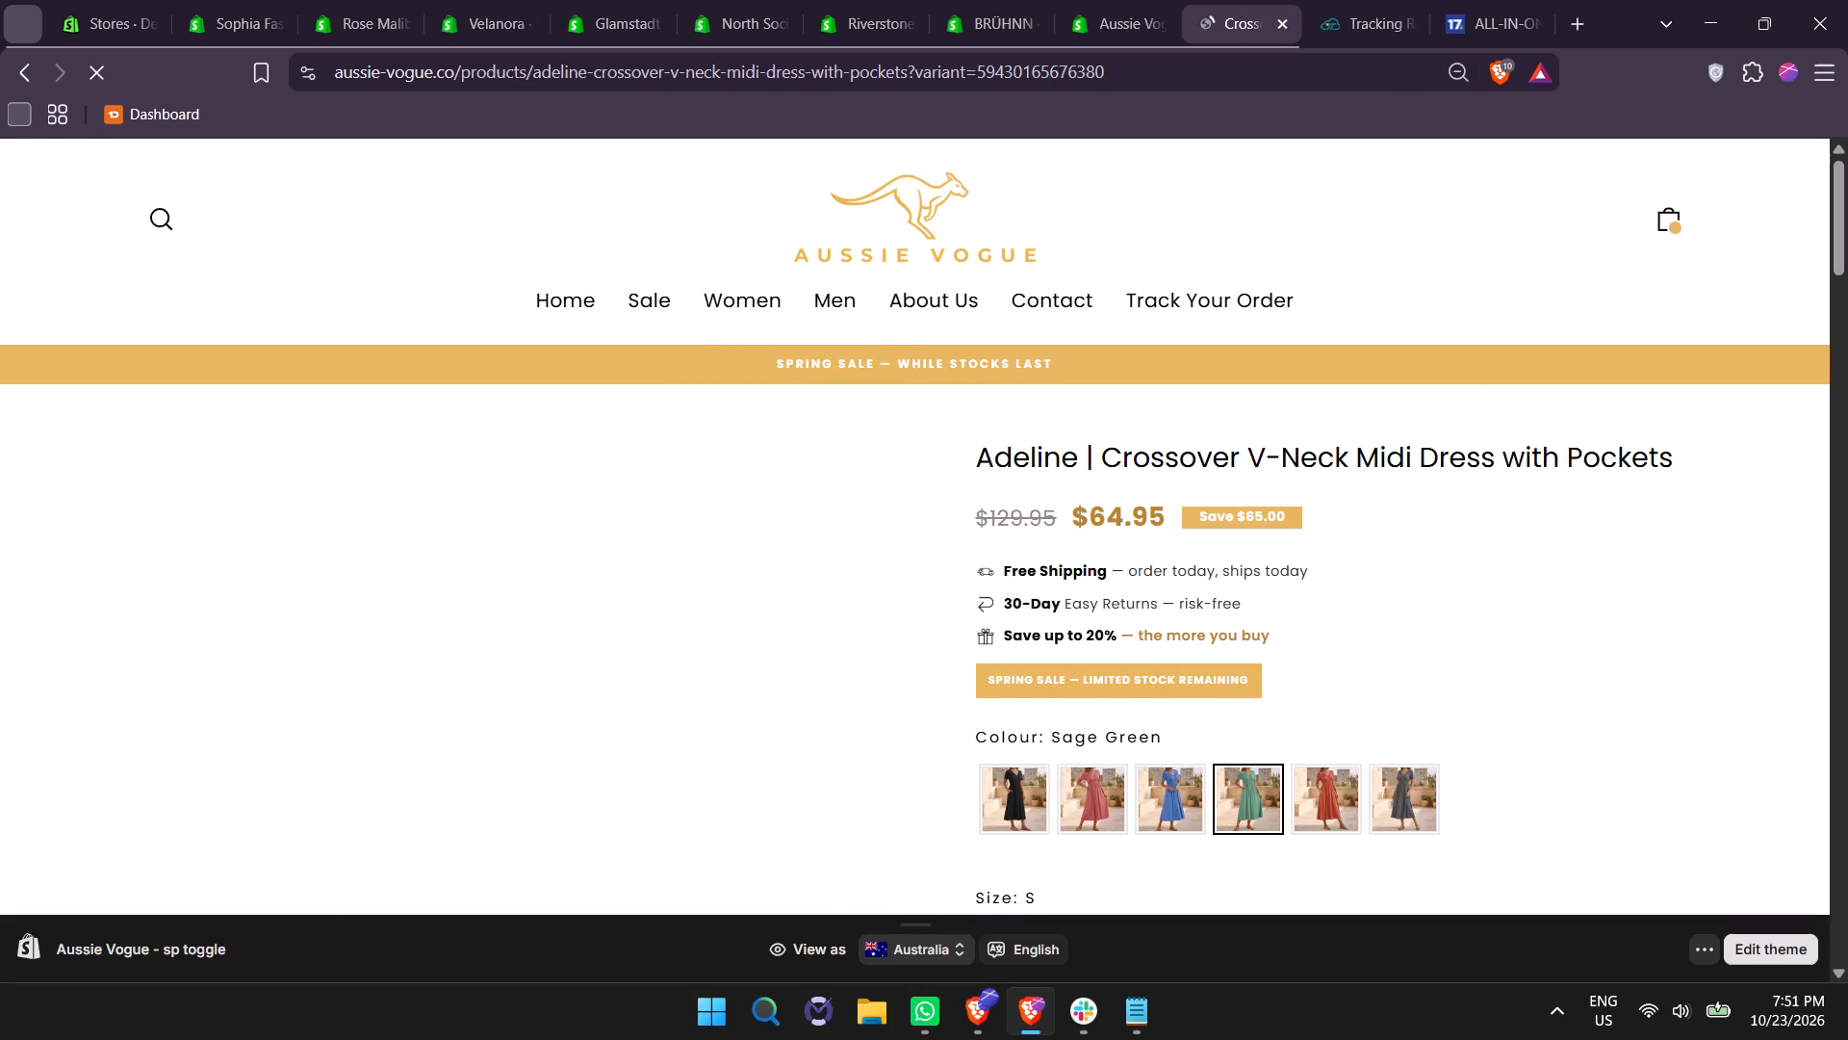
left_click(1158, 797)
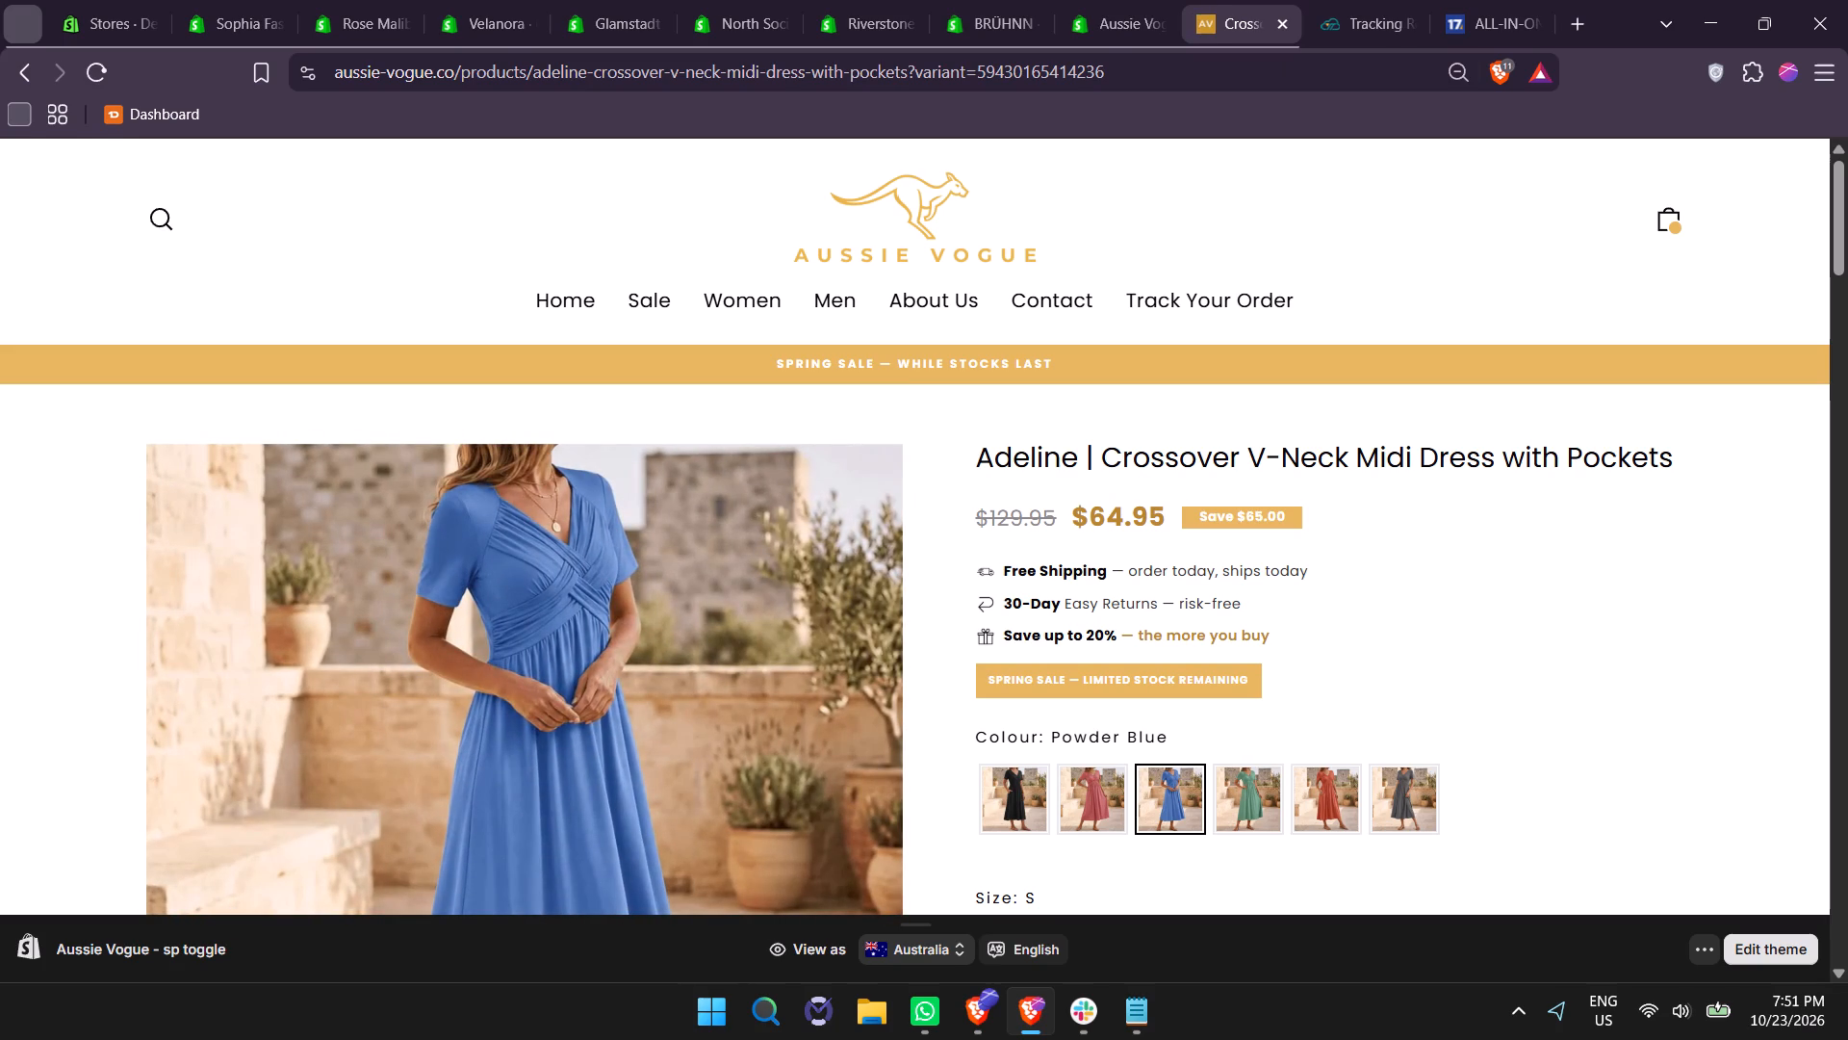
scroll(1228, 652, "down", 2)
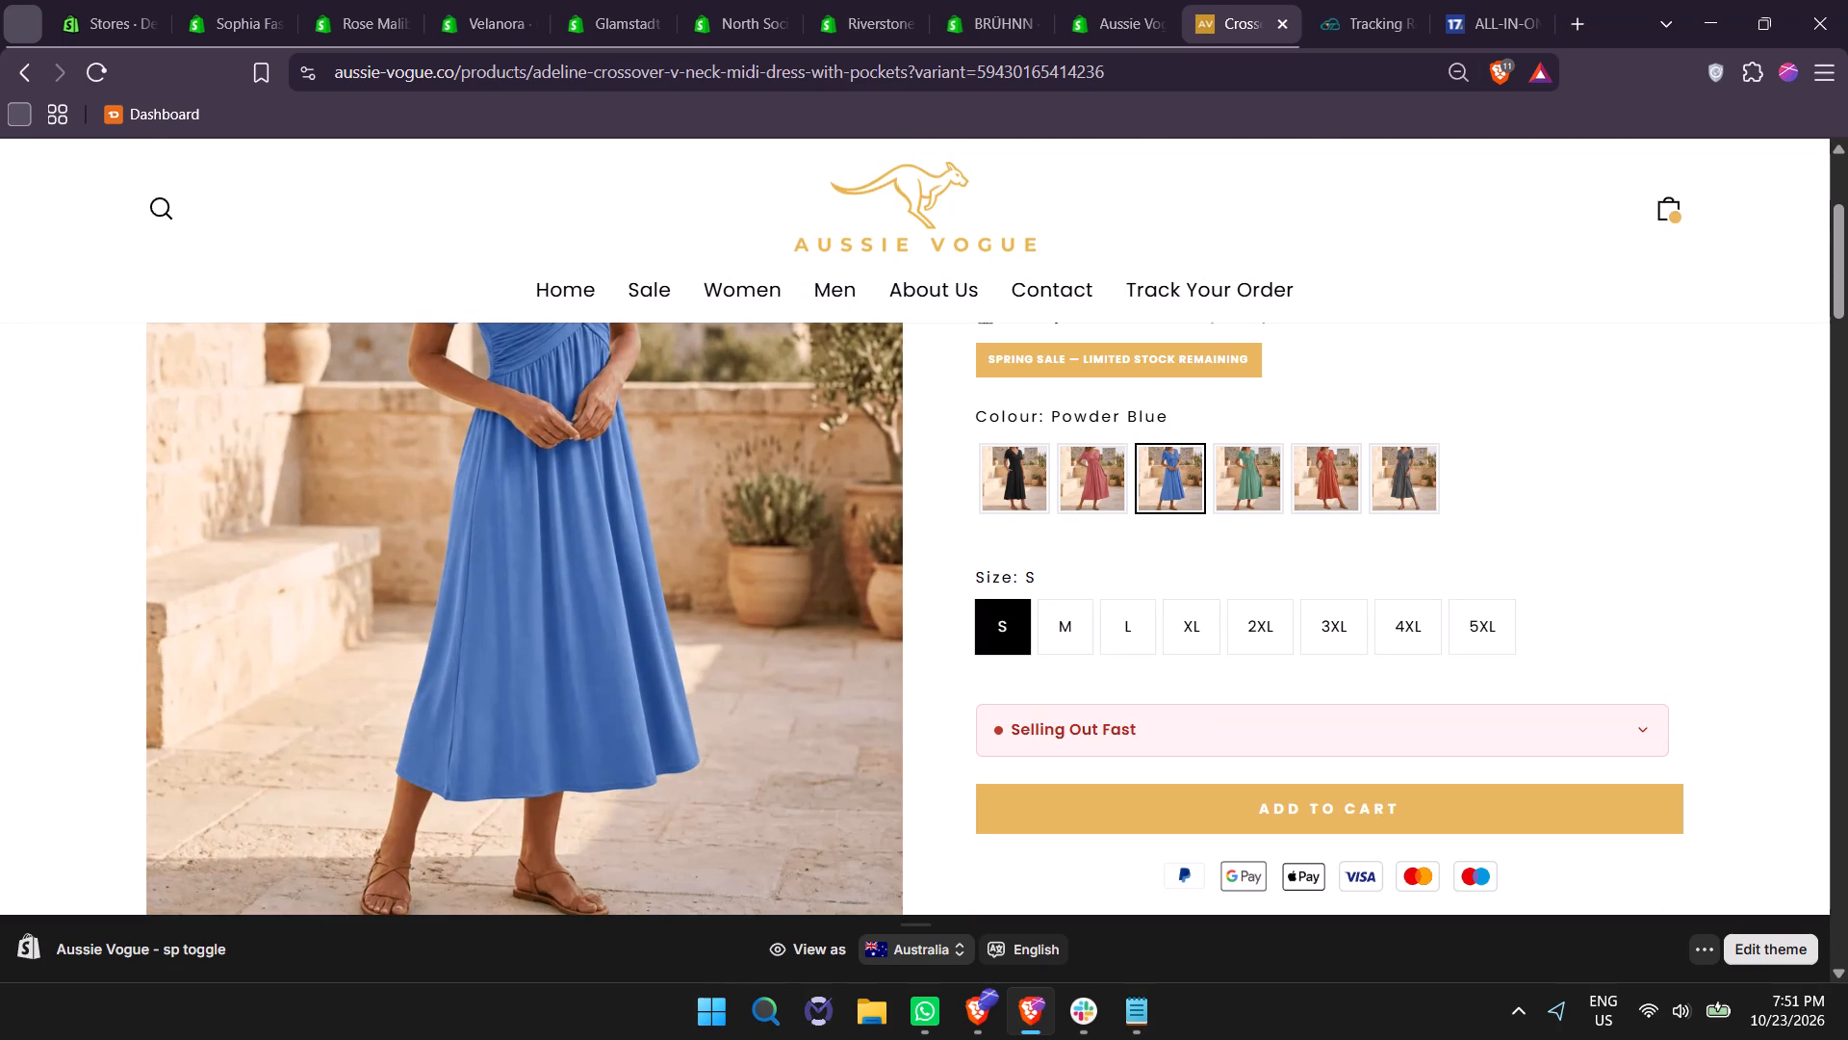
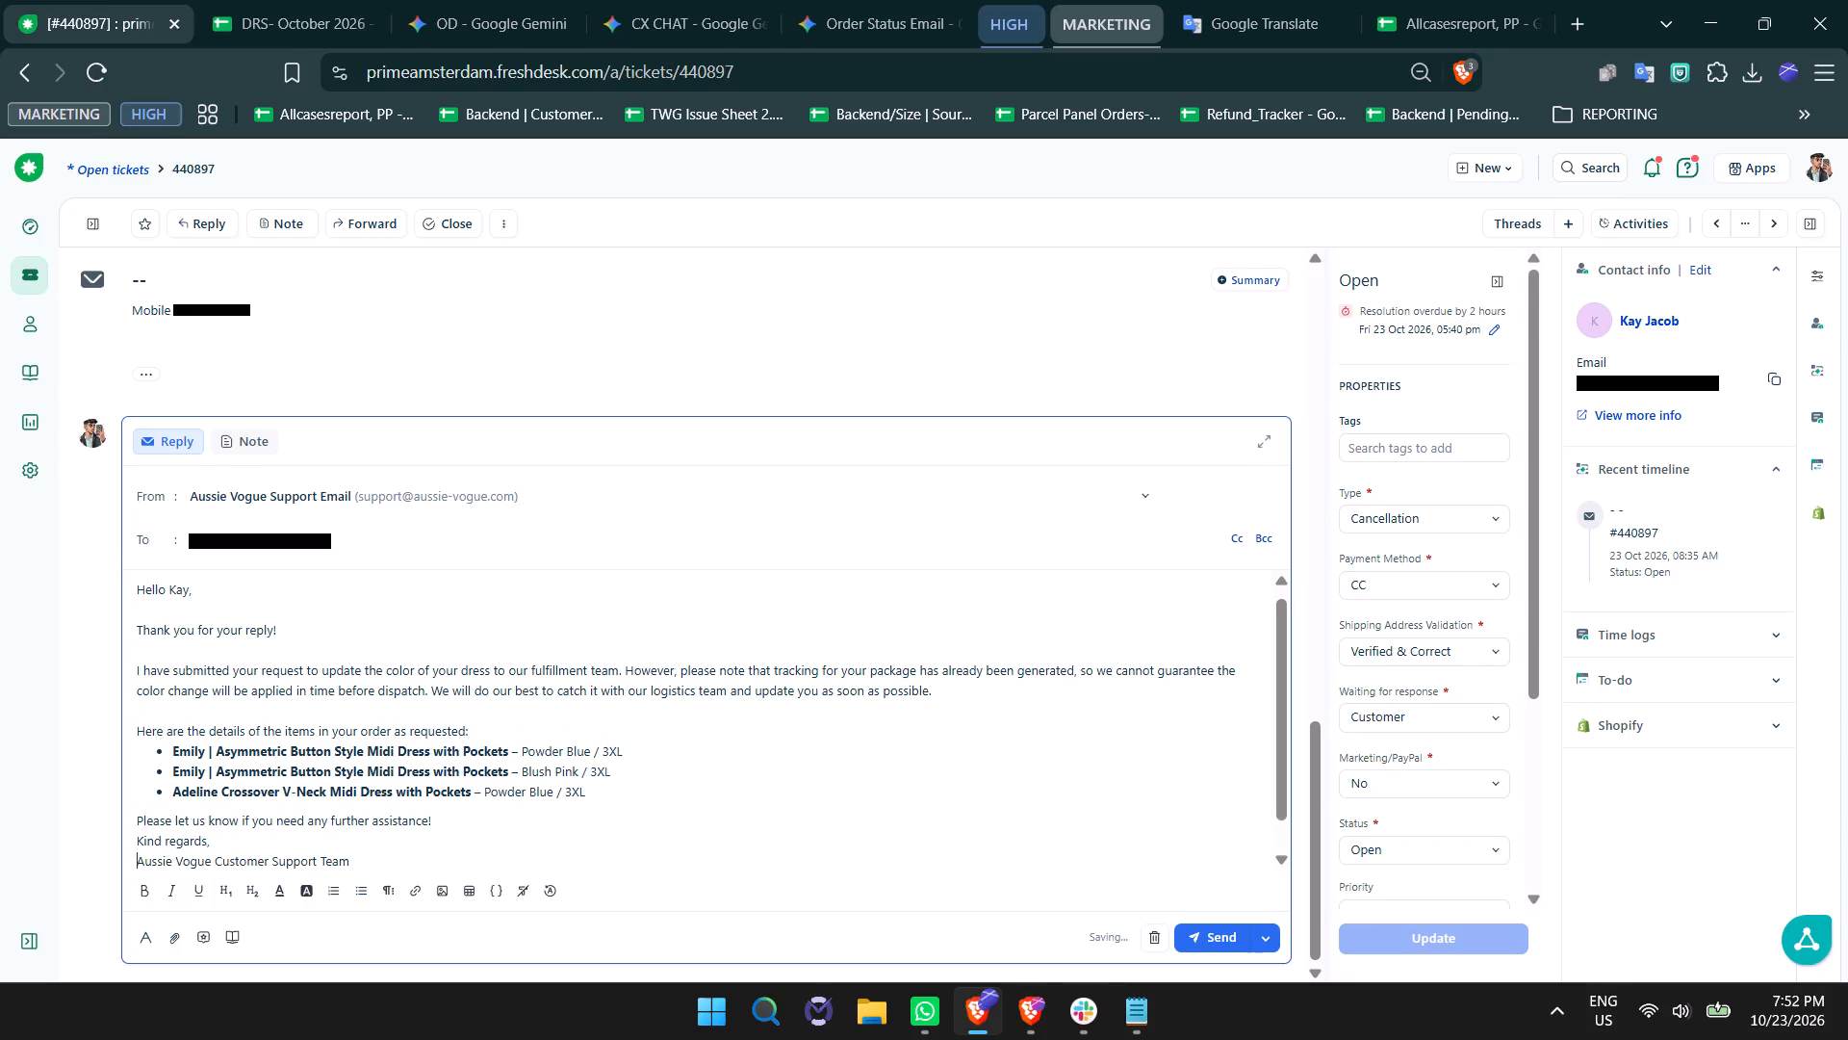
key("Up")
key("shift+Return")
key("Down")
scroll(235, 691, "down", 2)
scroll(235, 691, "up", 2)
scroll(235, 691, "down", 1)
scroll(235, 691, "up", 1)
scroll(235, 691, "down", 2)
scroll(235, 691, "up", 4)
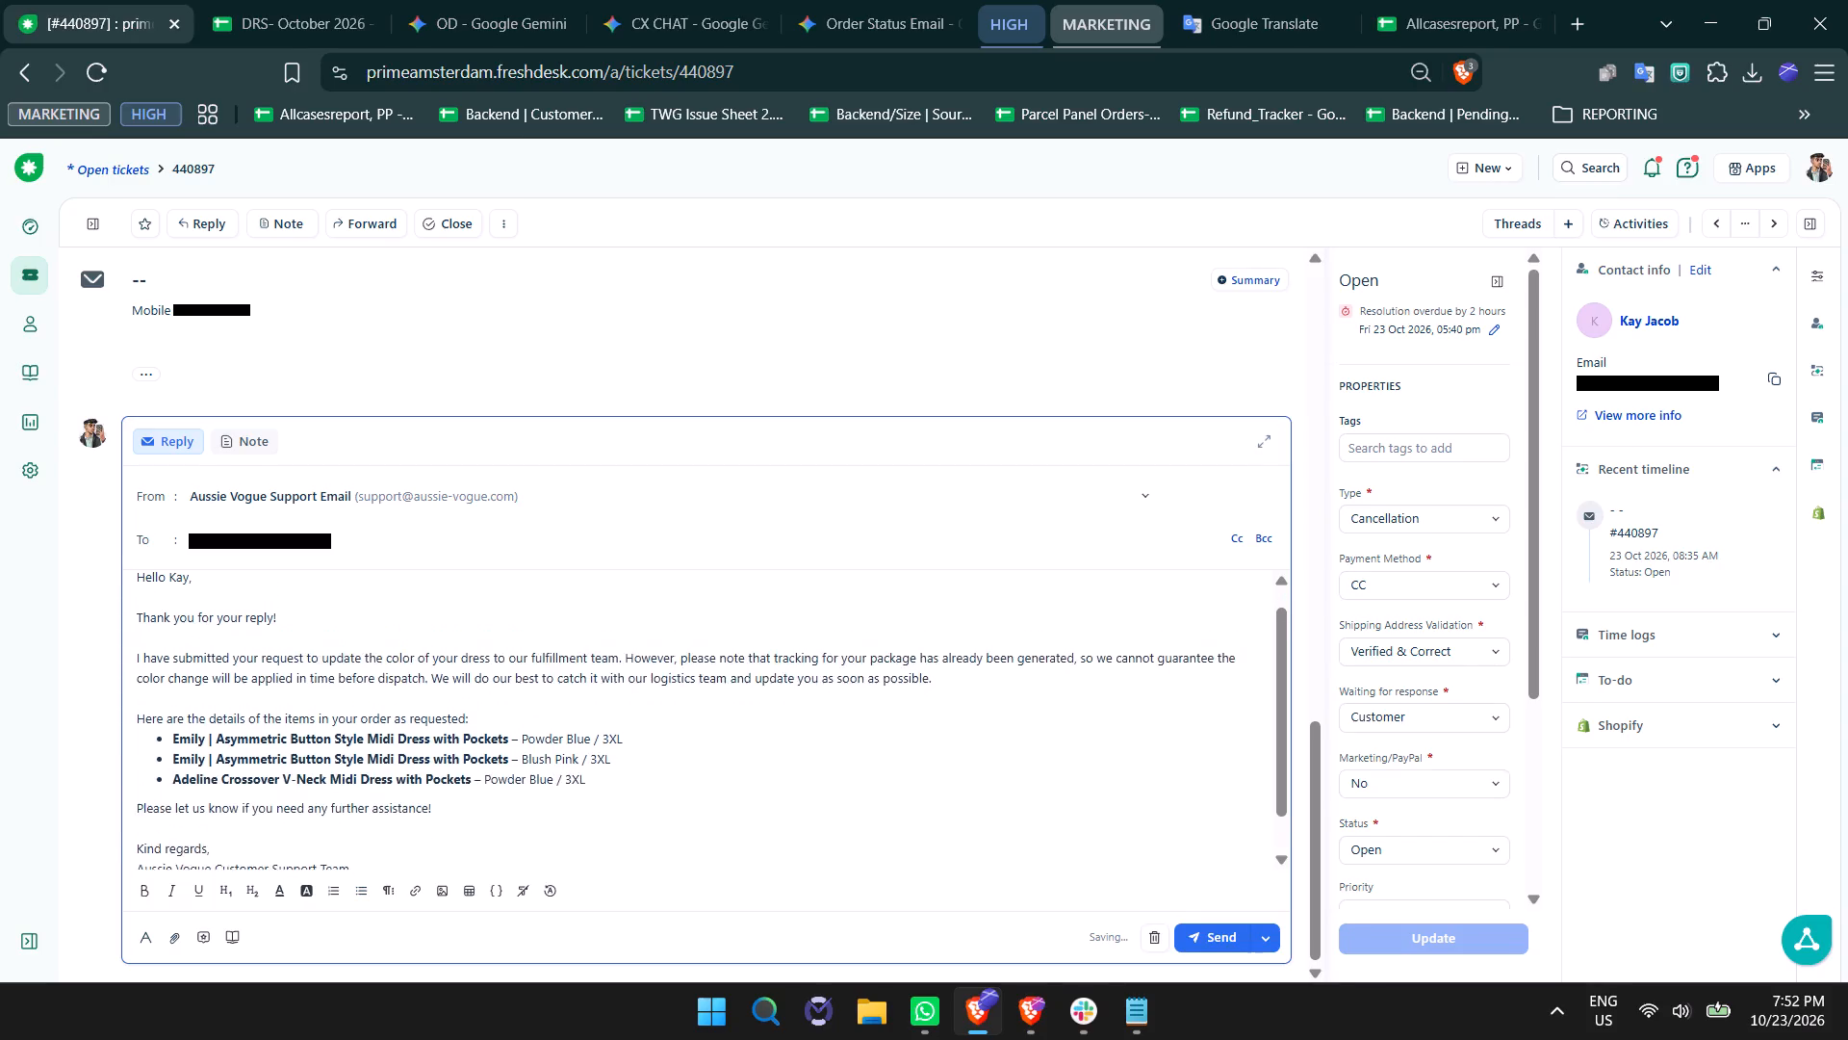
Capitalise the sign-off name as "Anna" and send the reply to the customer.
key("Down")
key("Down")
key("Left")
key("Left")
key("Left")
key("Left")
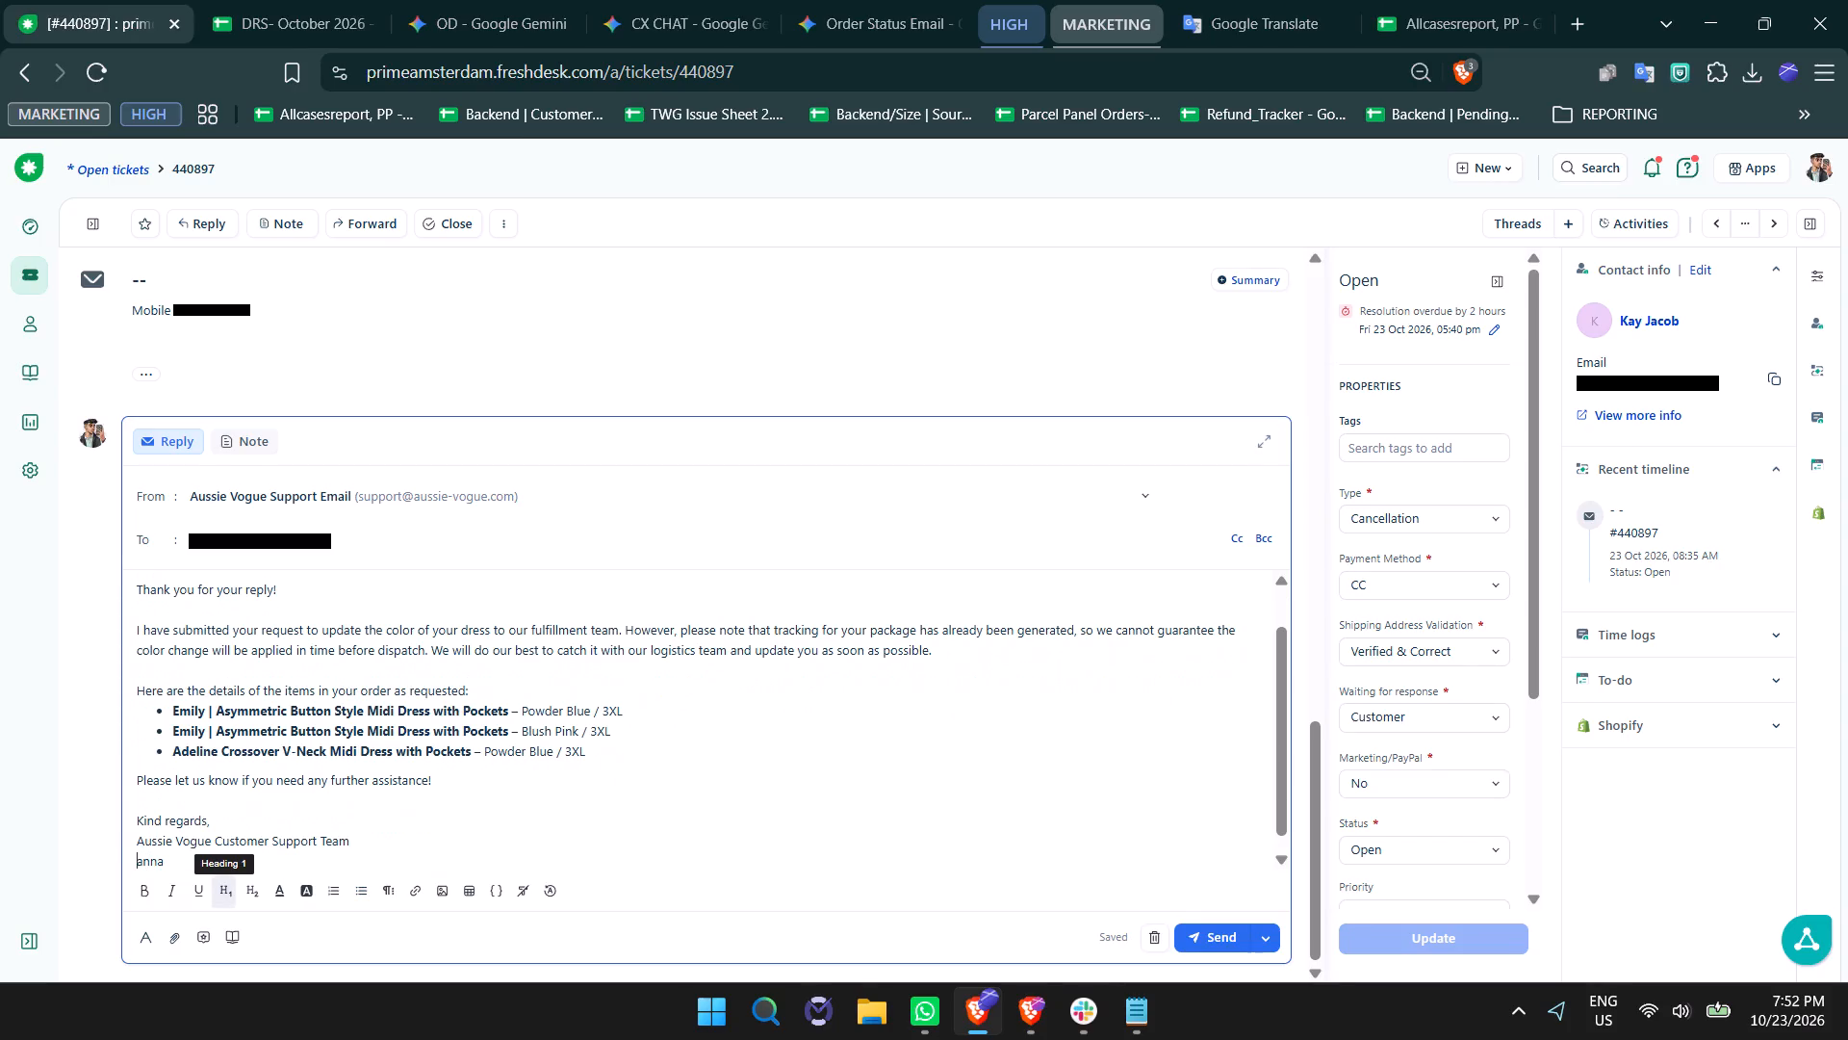
key("BackSpace")
key("ctrl+z")
key("Right")
key("BackSpace")
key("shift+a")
left_click(1214, 942)
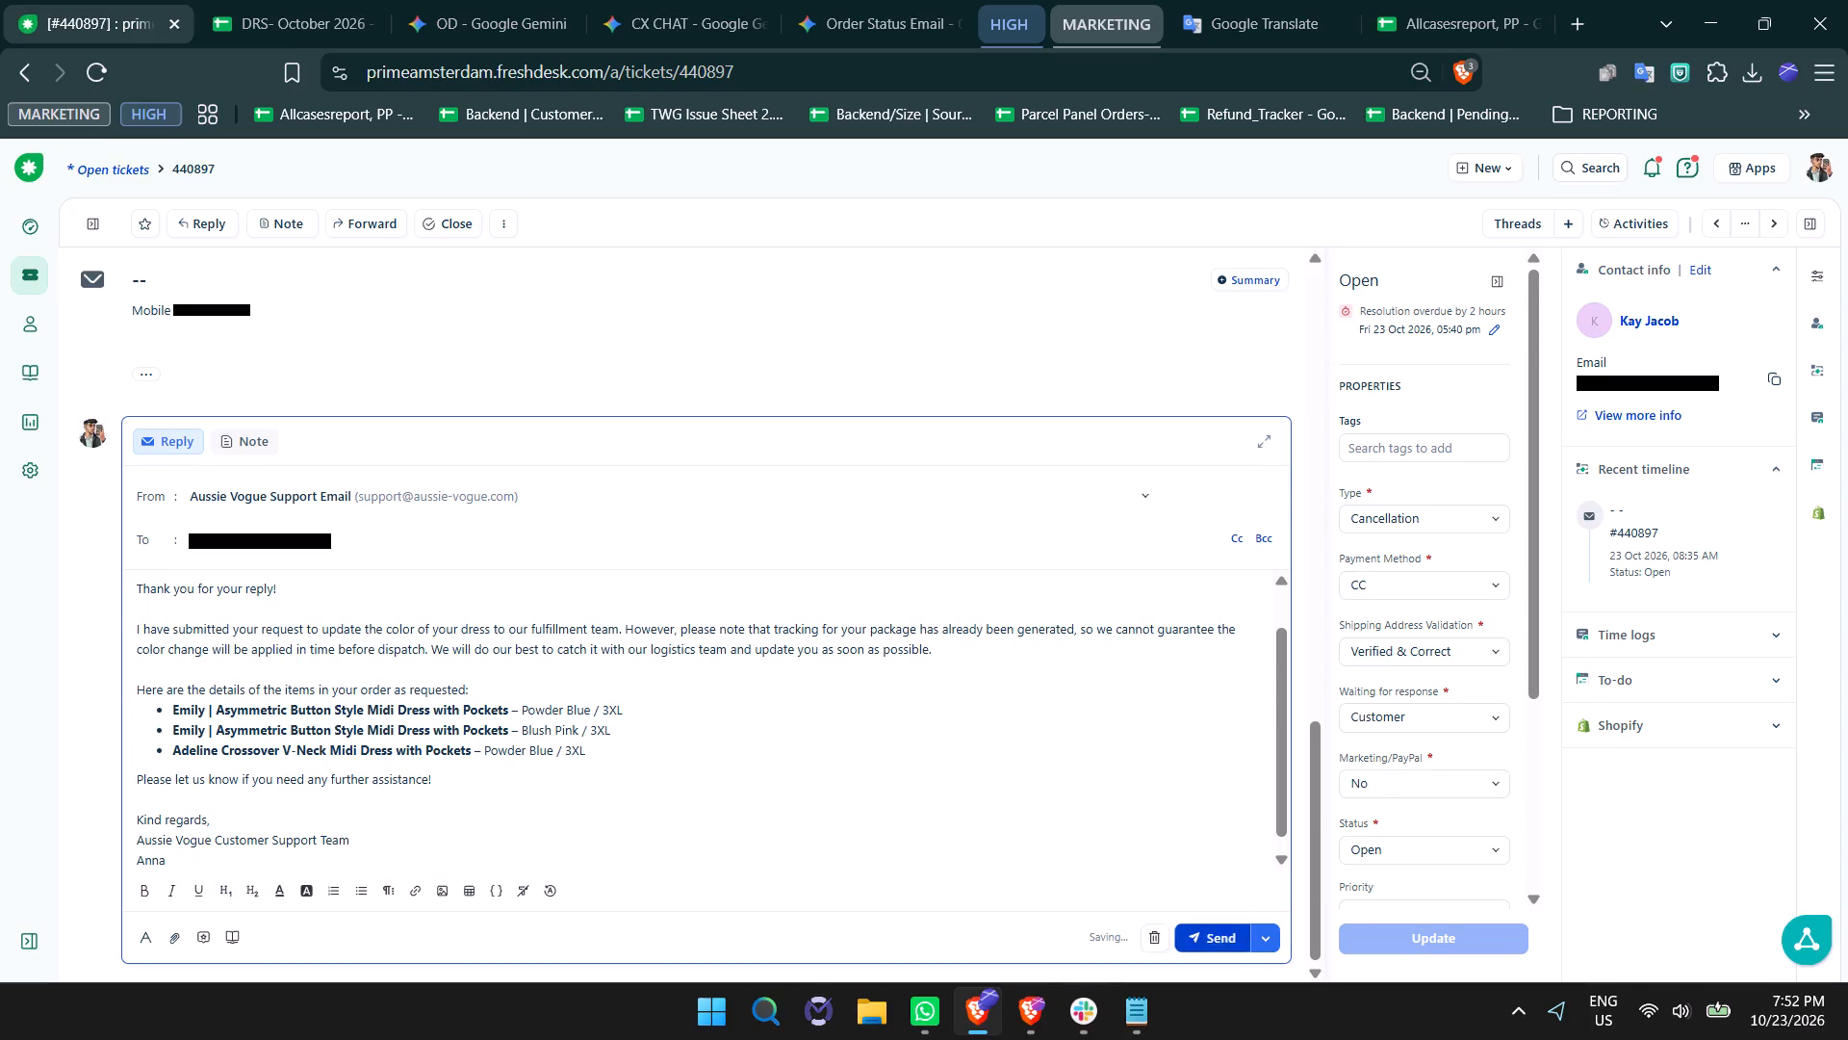
Set the ticket's status to Resolved and update its properties.
scroll(1422, 602, "up", 2)
scroll(1422, 601, "down", 1)
scroll(1422, 601, "up", 1)
scroll(1422, 601, "down", 2)
scroll(1423, 601, "up", 2)
scroll(1423, 601, "down", 4)
scroll(1418, 614, "up", 2)
left_click(1408, 705)
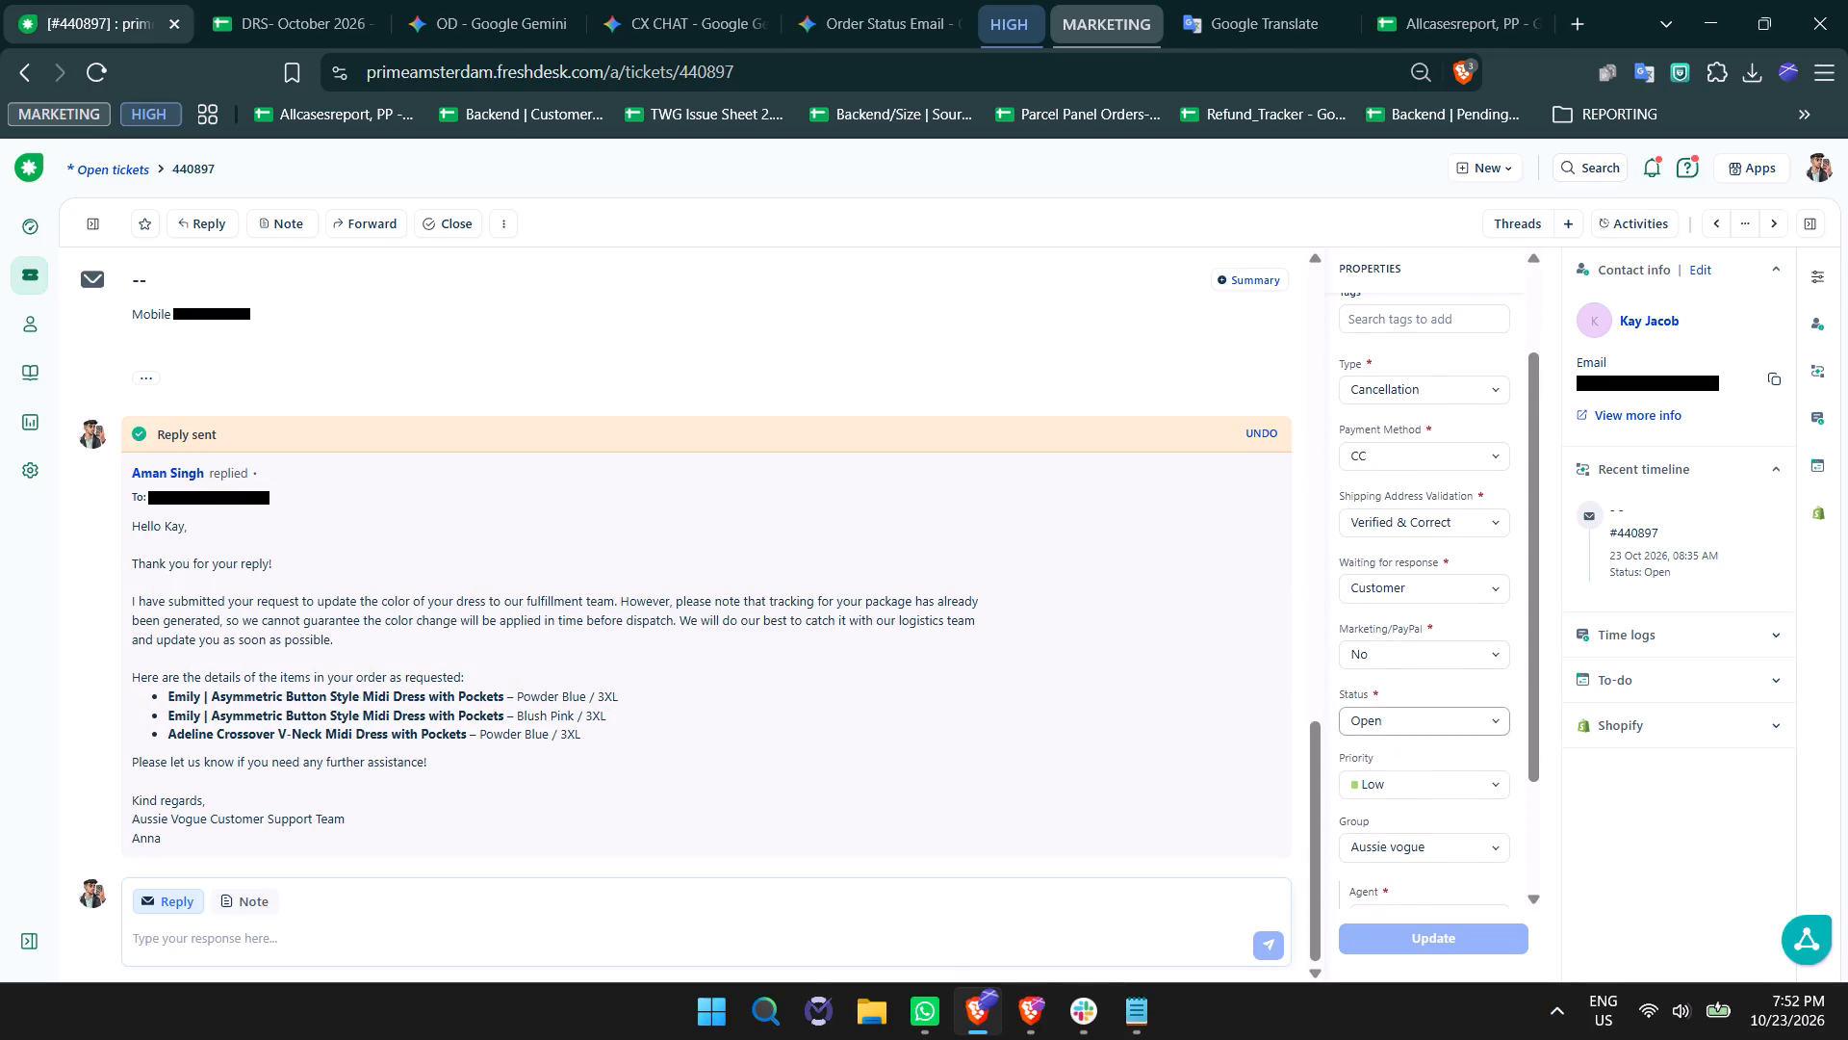
left_click(1407, 725)
left_click(1387, 830)
scroll(1425, 777, "down", 1)
scroll(1425, 777, "up", 1)
scroll(1425, 777, "down", 1)
scroll(1425, 777, "up", 8)
scroll(1425, 777, "down", 3)
left_click(1432, 957)
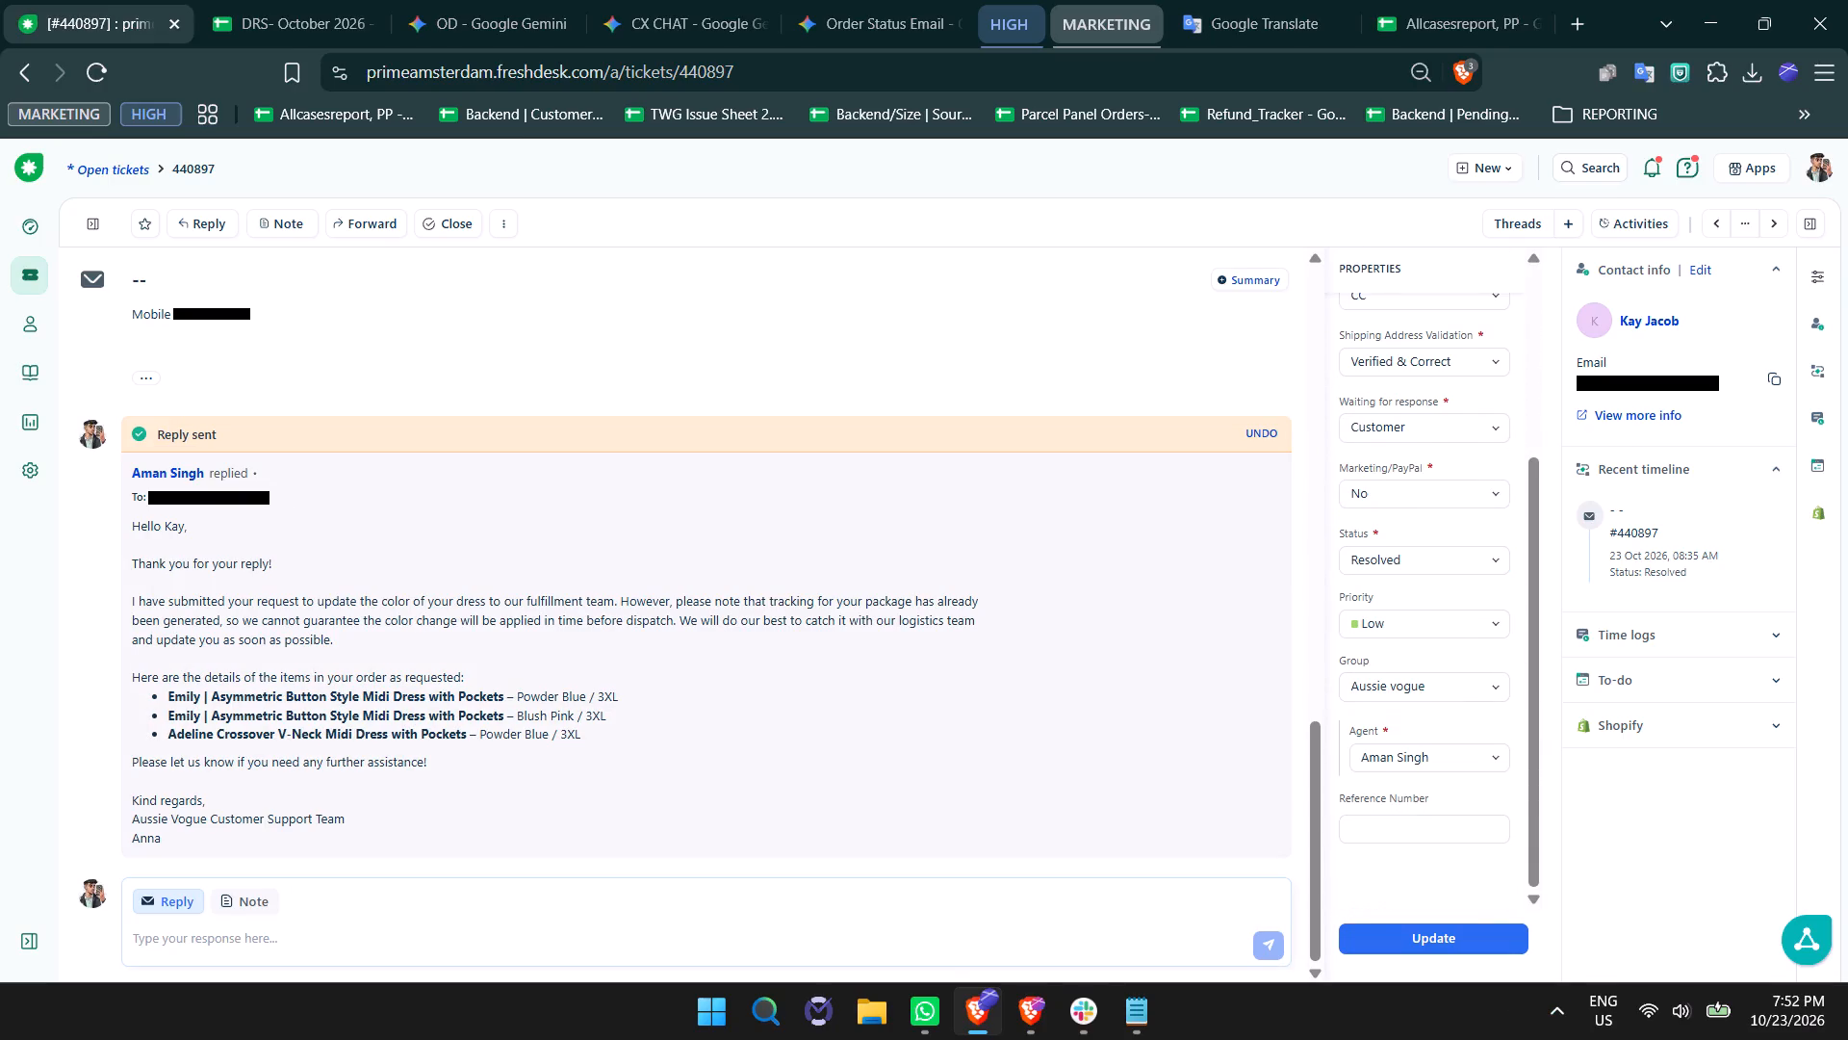
left_click(1424, 946)
Copy the ticket number 440897 and search for it in the Oct 23 tab of the DRS- October 2026 sheet.
double_click(191, 159)
key("ctrl+c")
left_click(321, 0)
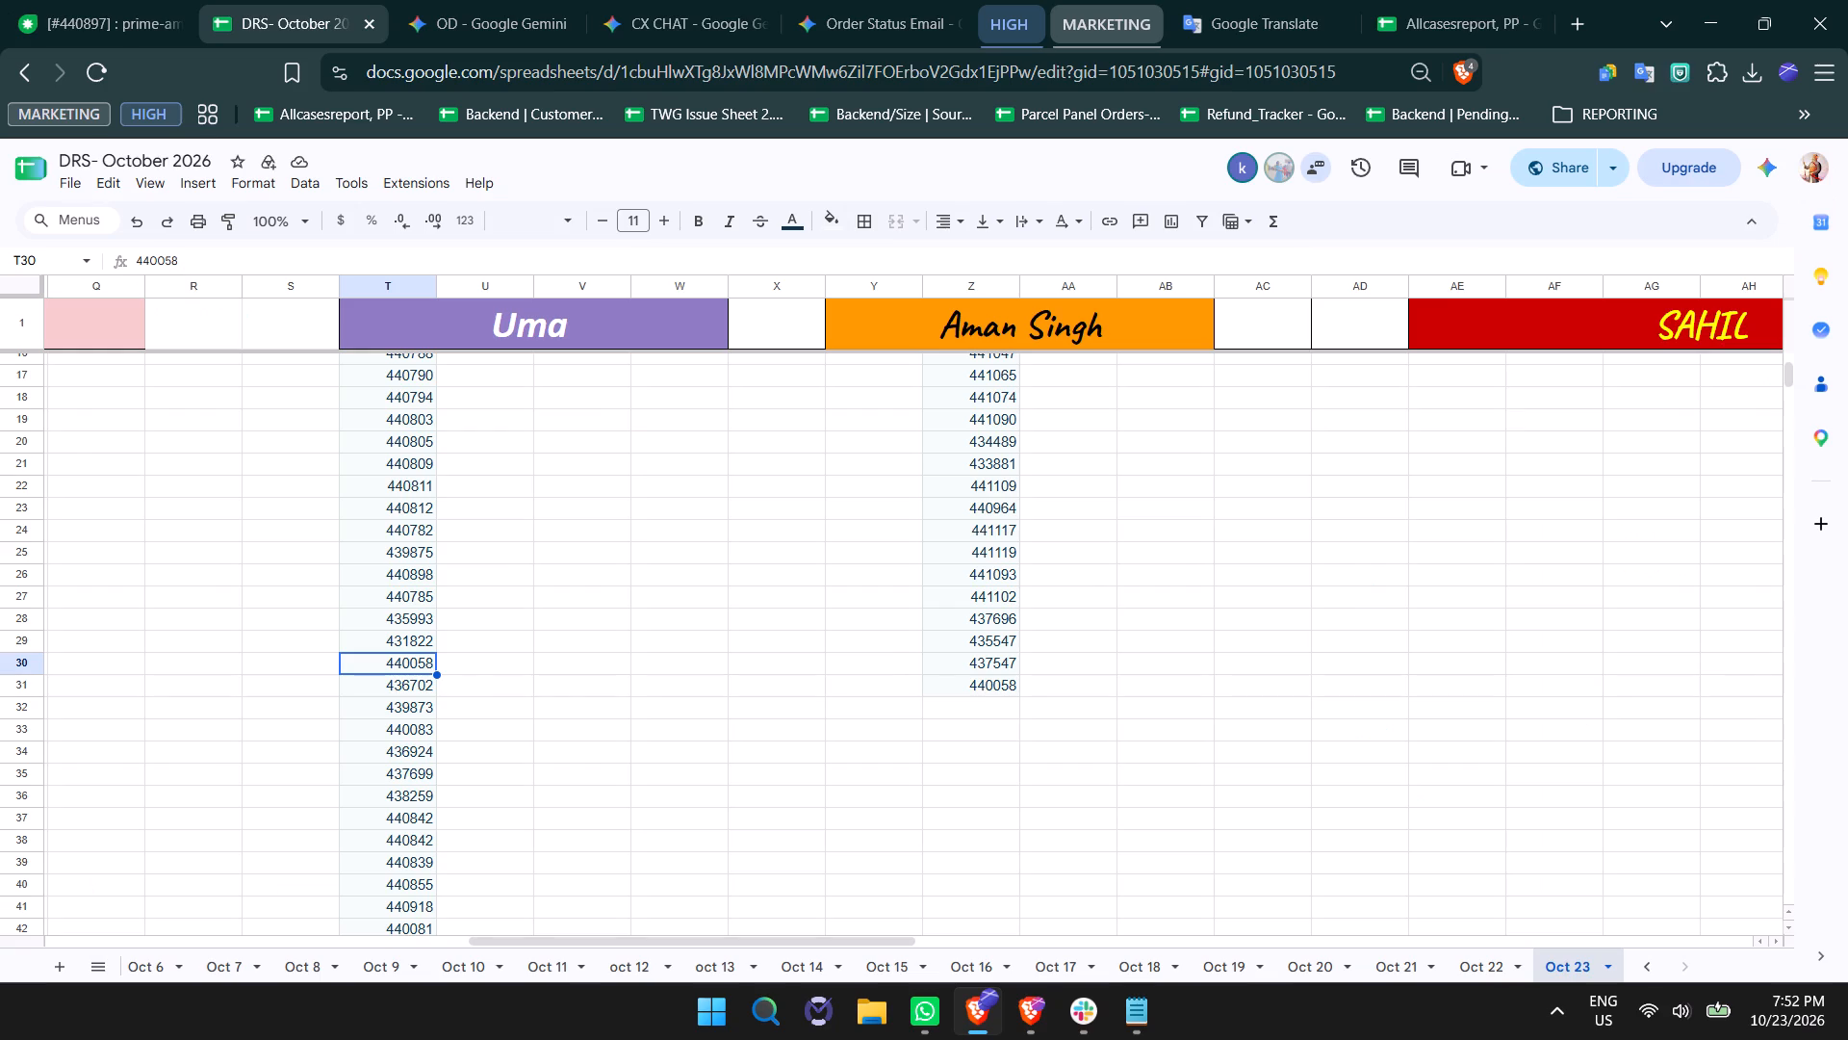
key("ctrl+f")
key("ctrl+v")
key("Escape")
key("ctrl+f")
key("ctrl+v")
left_click(696, 500)
key("Escape")
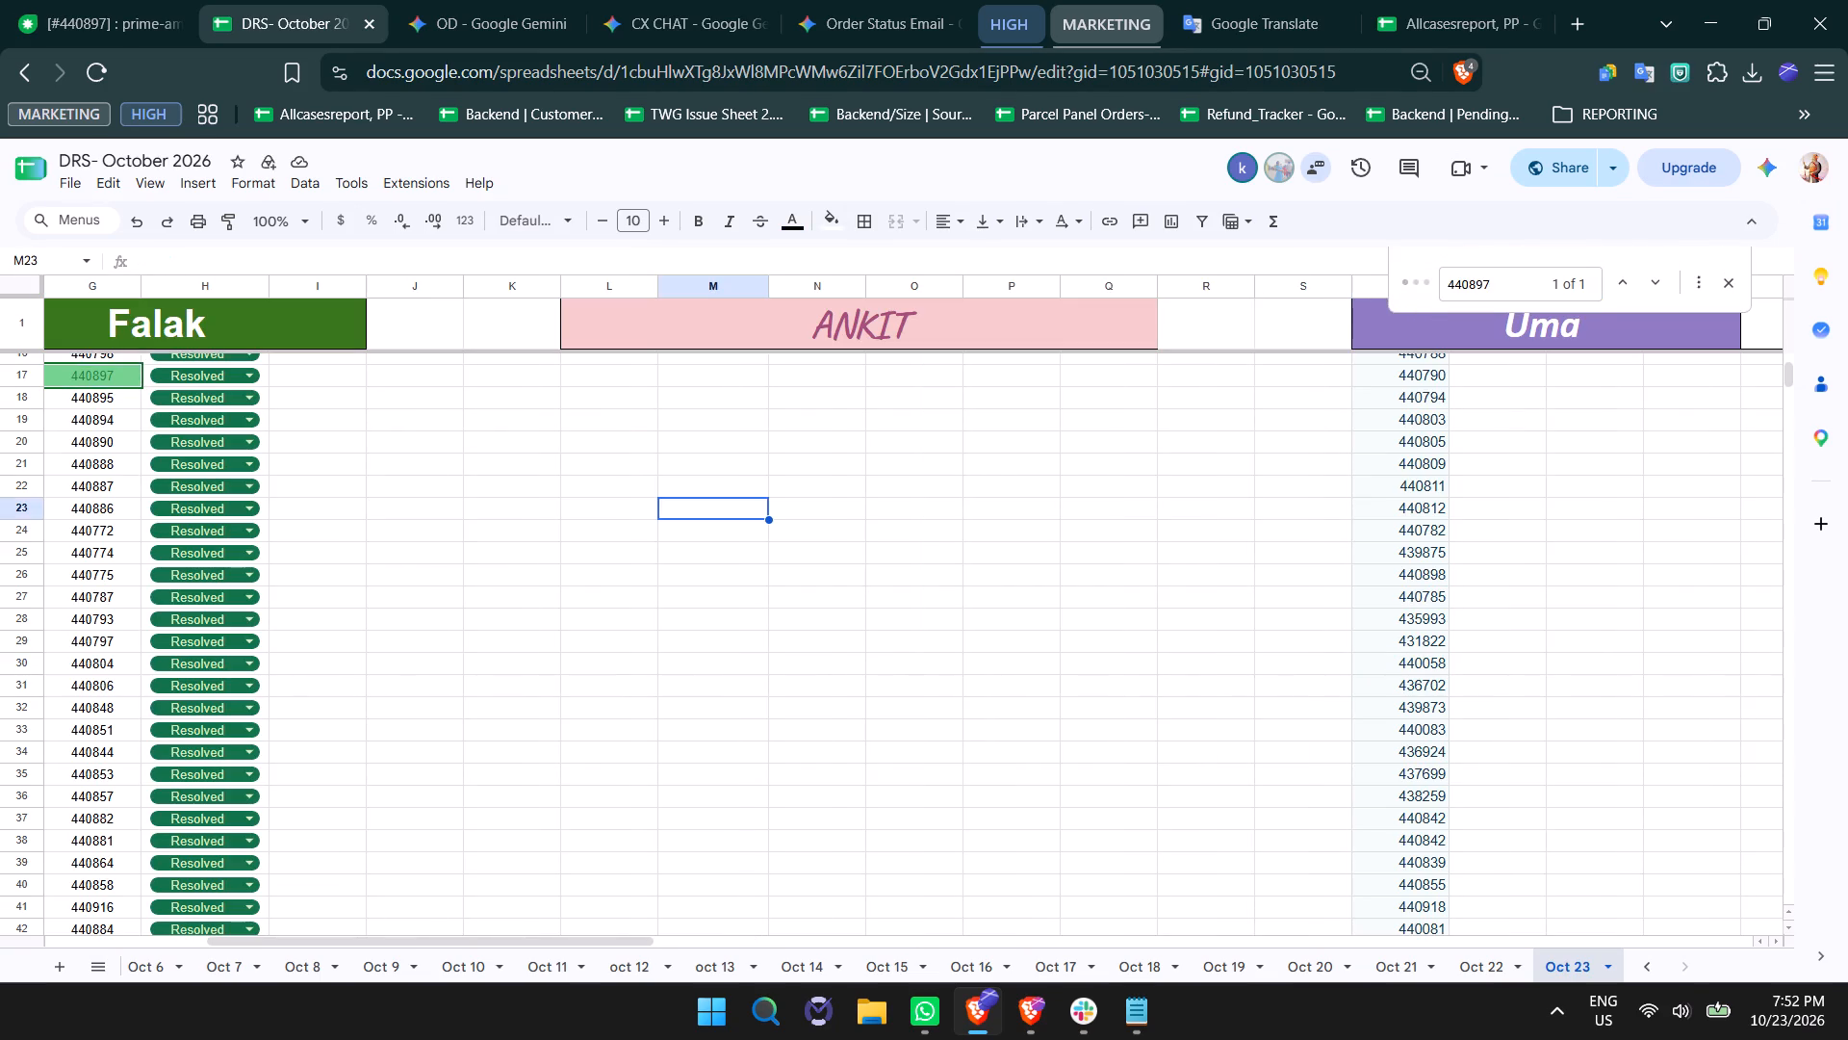
left_click(847, 451)
left_click_drag(598, 943, 905, 947)
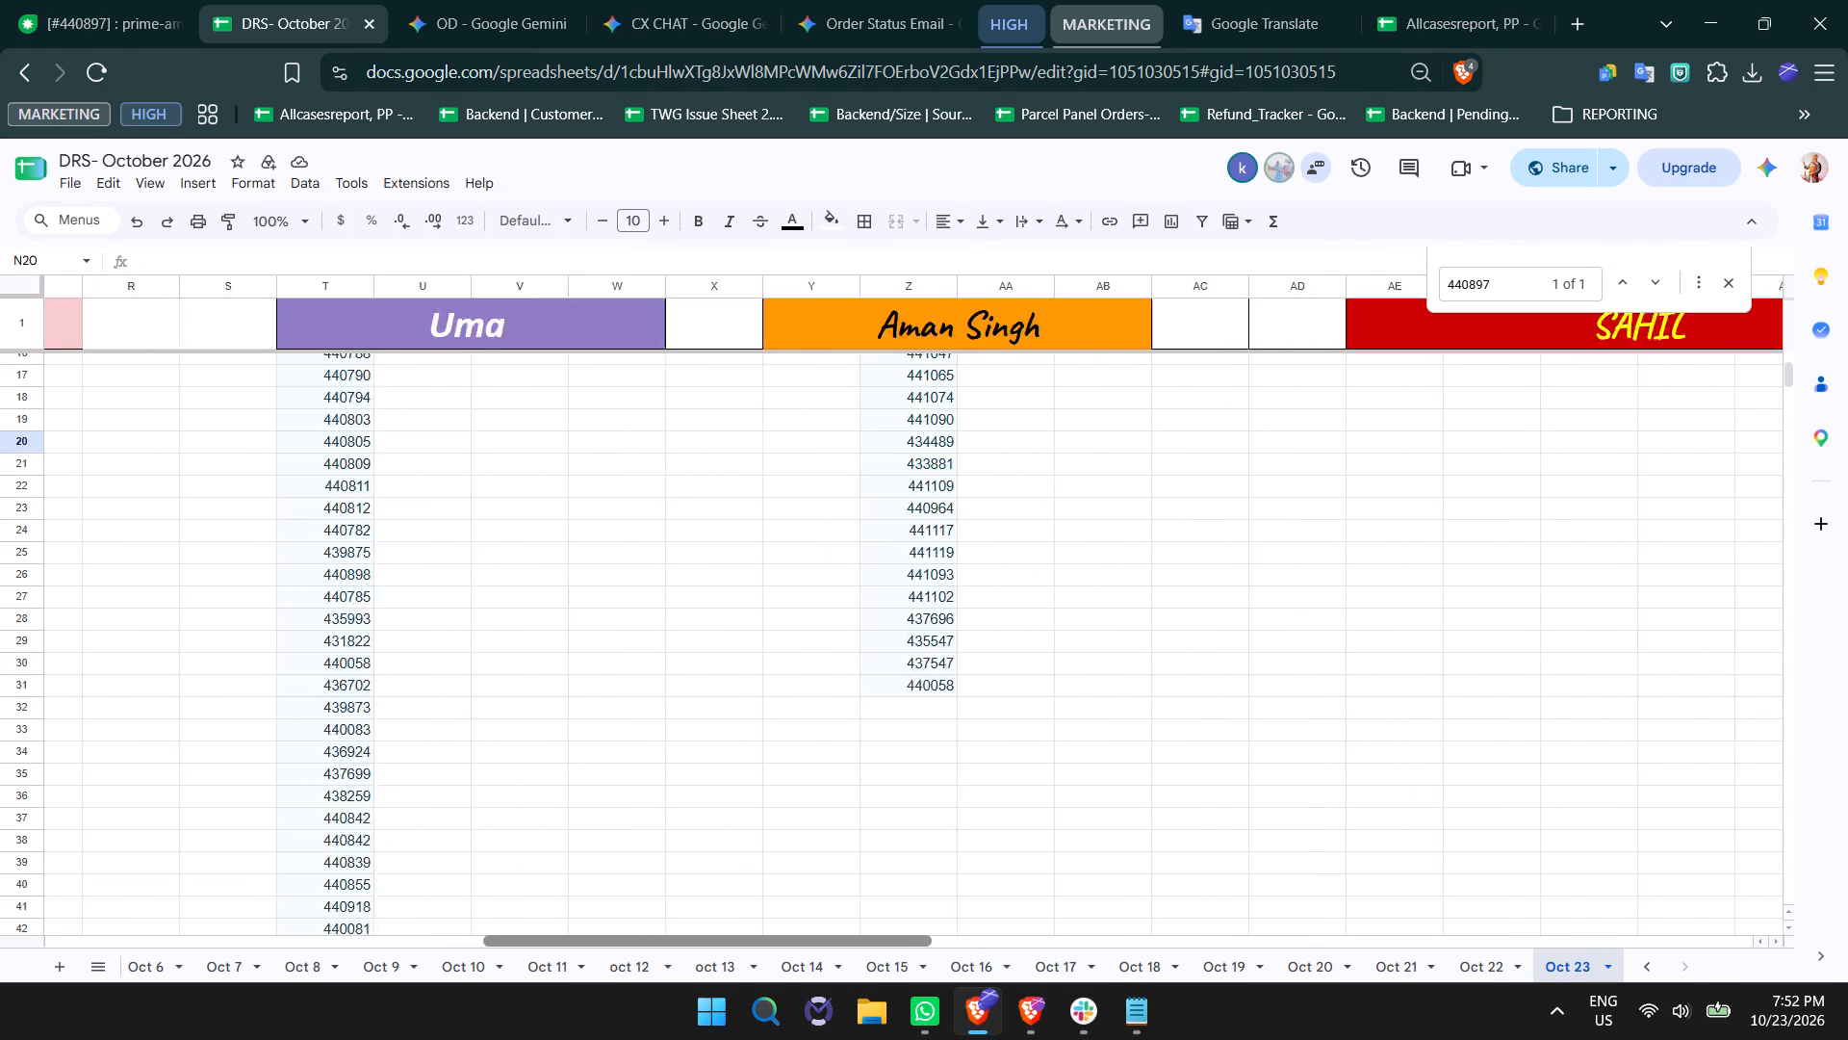
left_click_drag(905, 947, 916, 947)
left_click(743, 707)
key("ctrl+v")
left_click(758, 726)
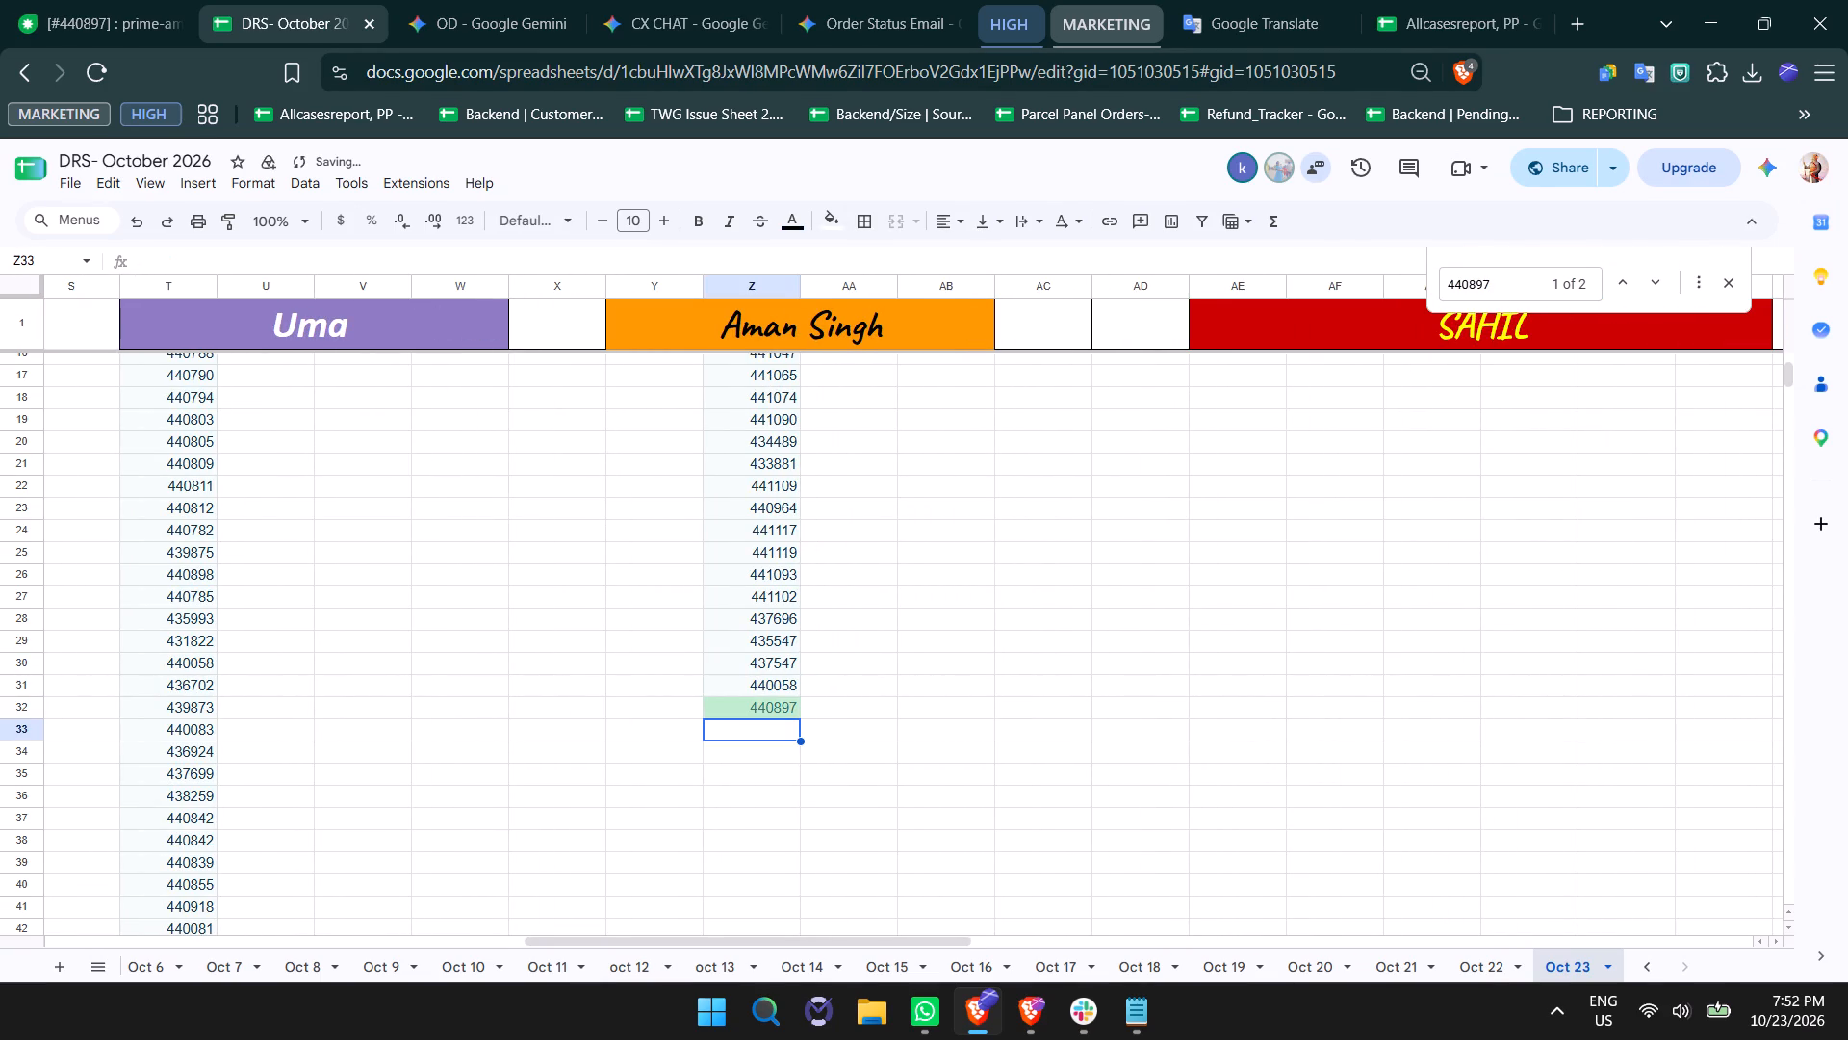
key("ctrl+Down")
key("ctrl+Up")
key("Down")
left_click(0, 0)
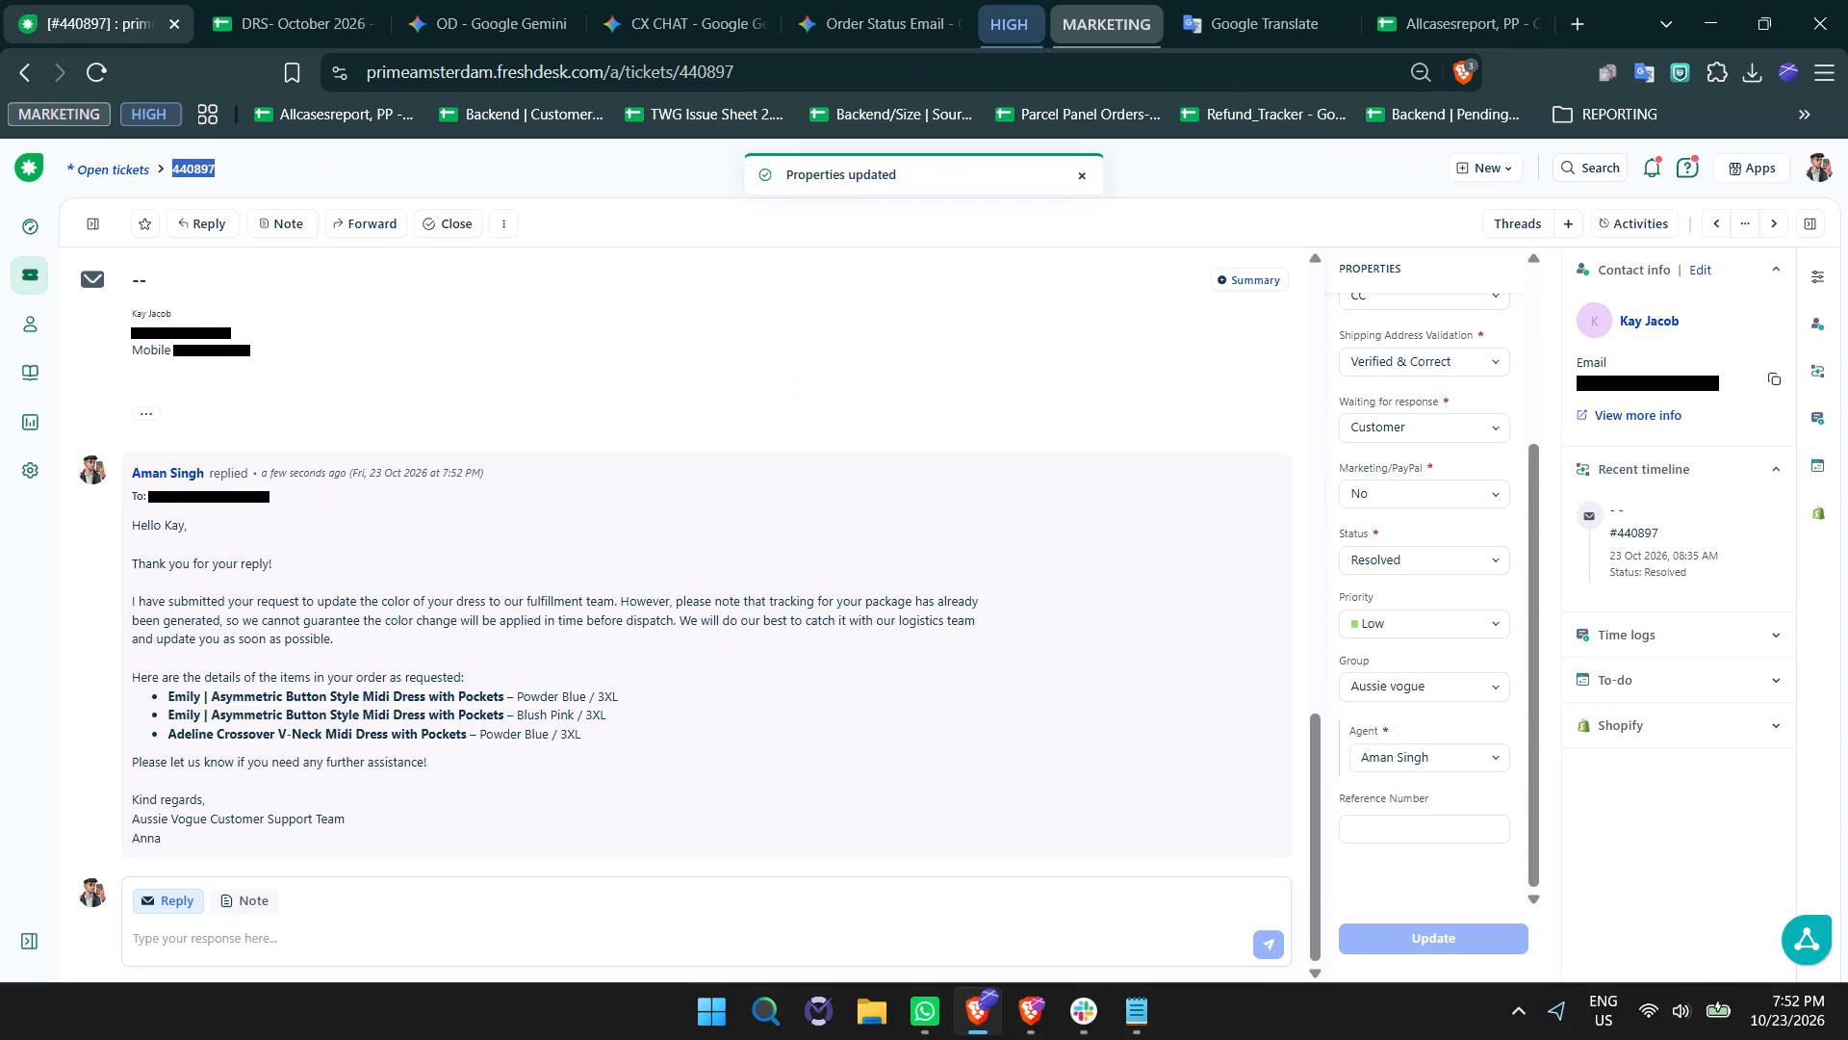
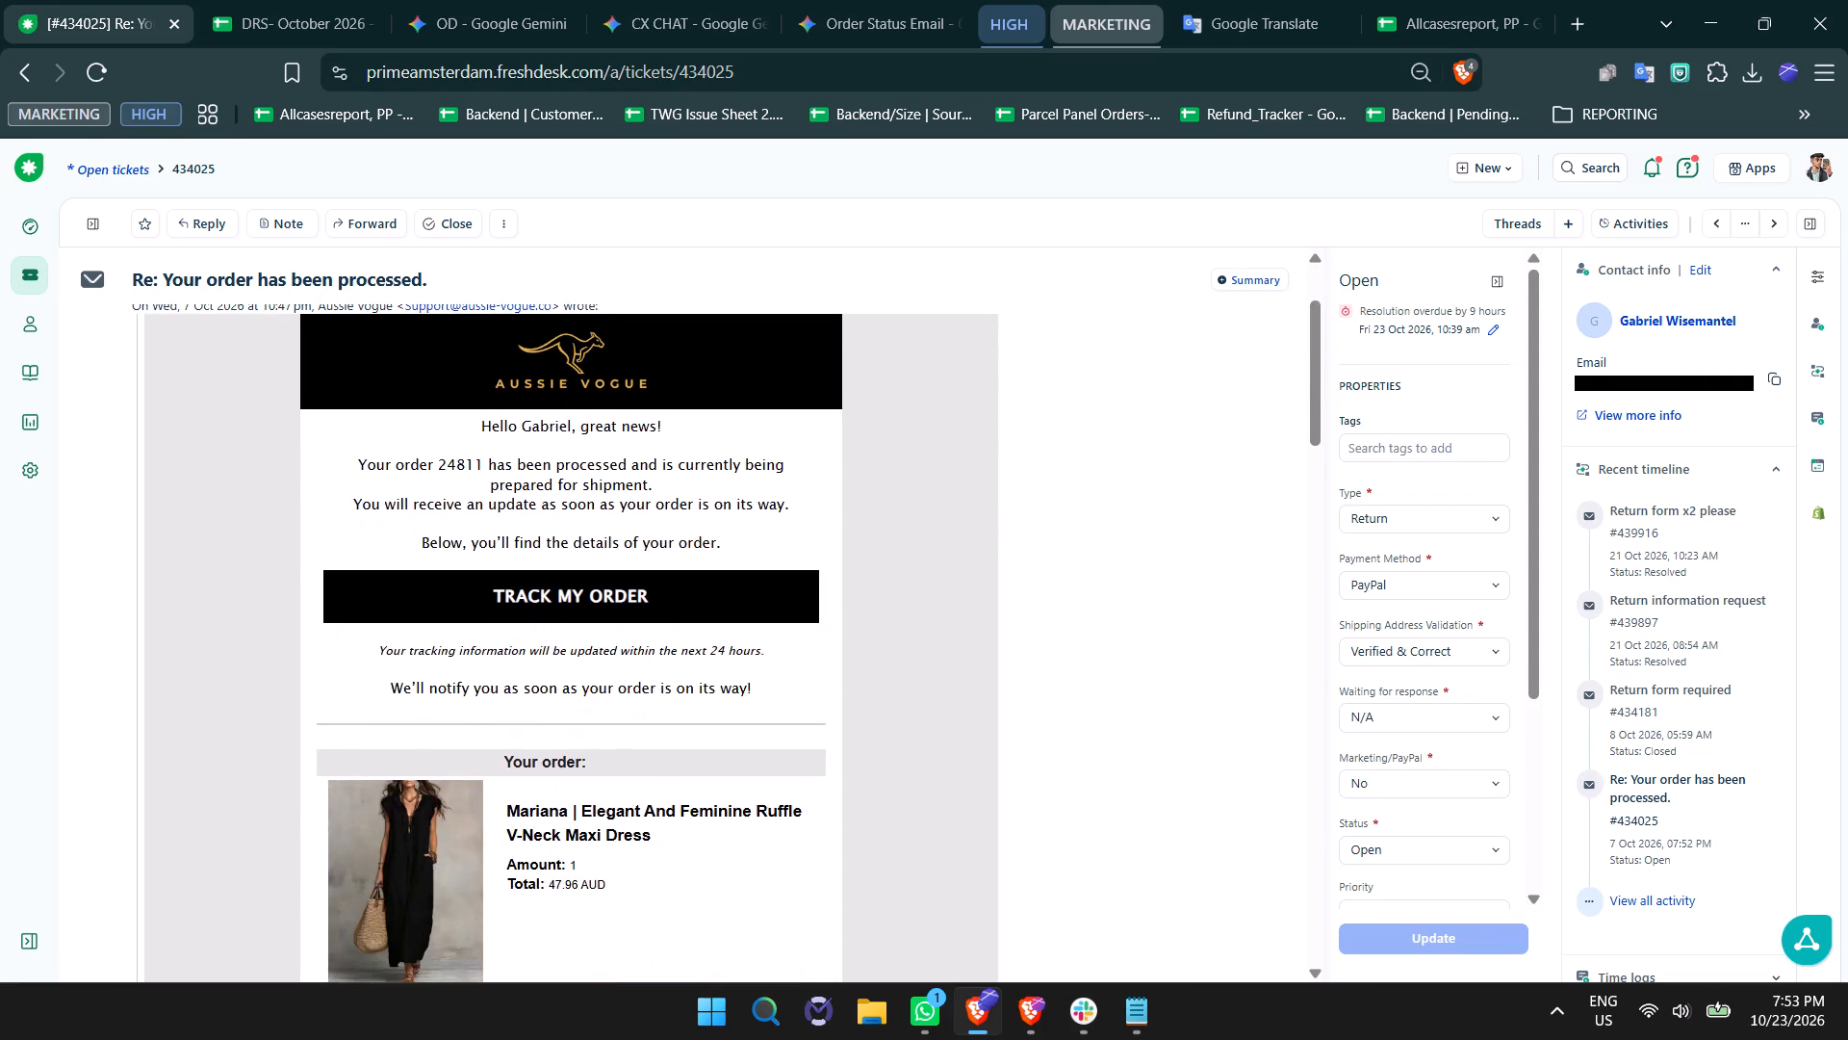
scroll(1320, 423, "down", 1)
left_click_drag(1318, 424, 1275, 845)
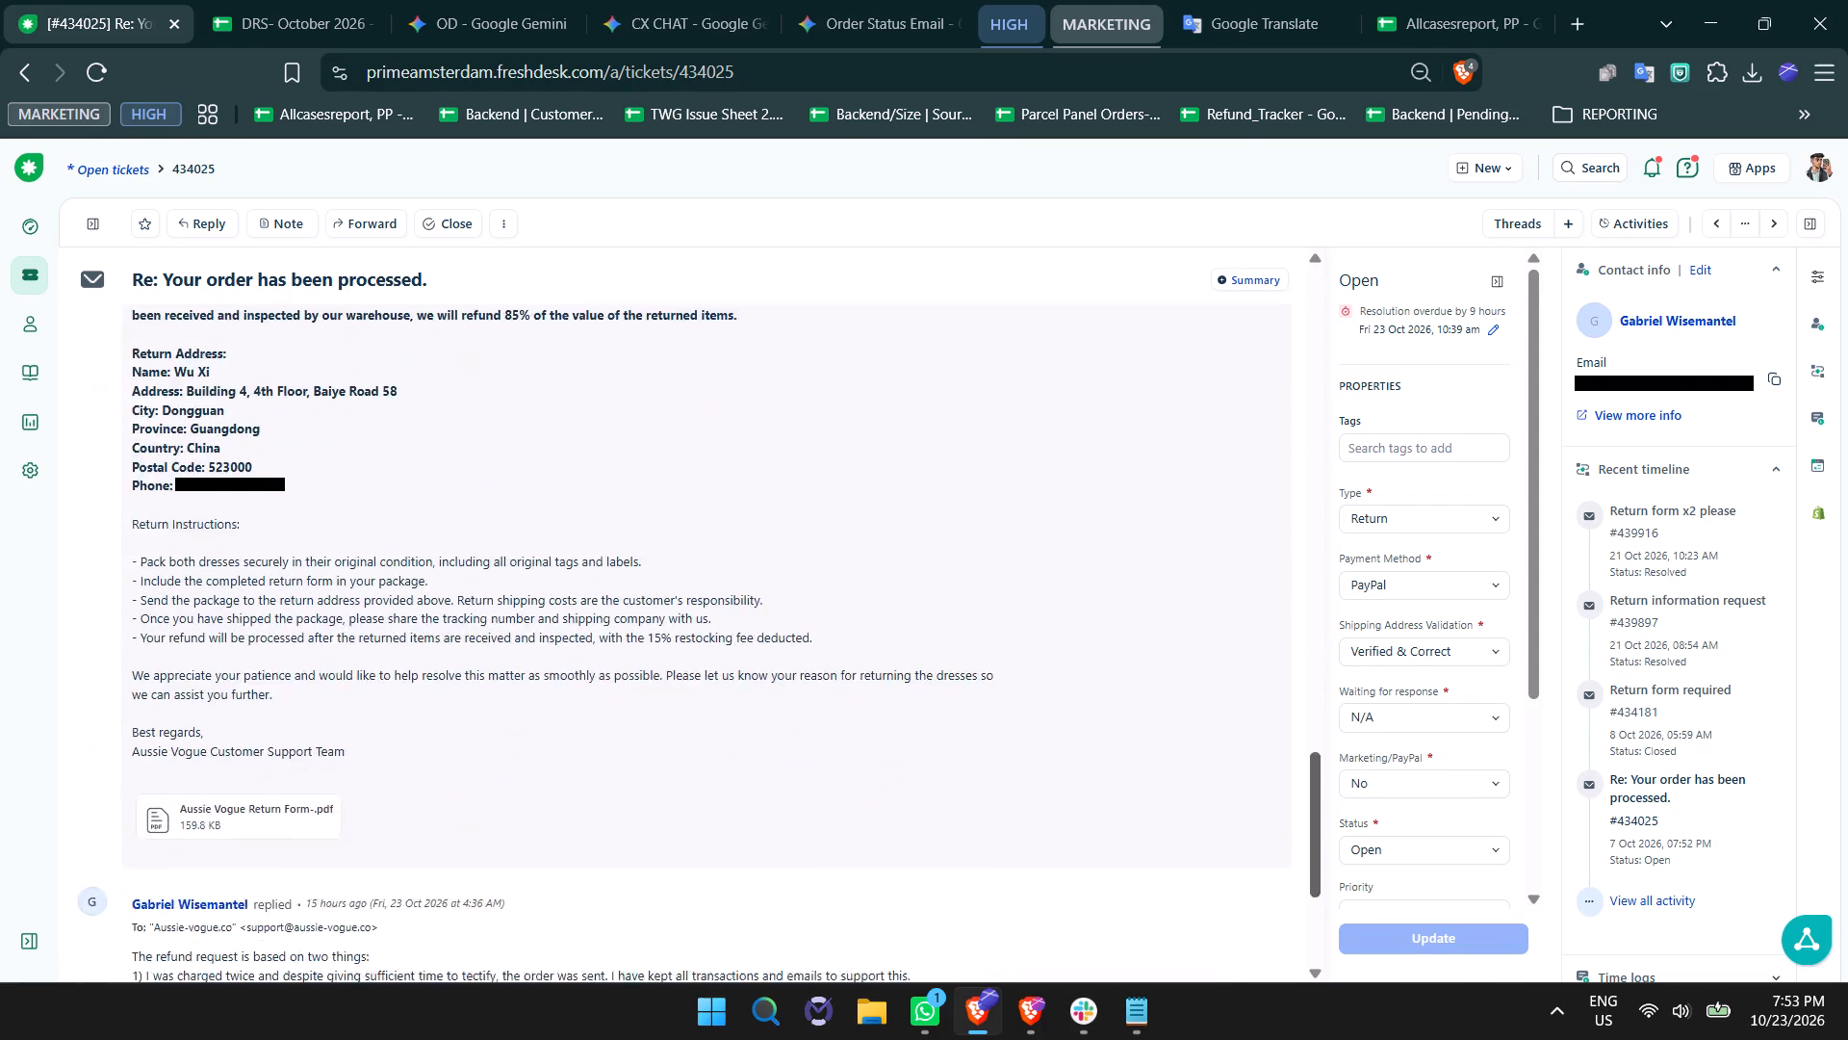
left_click_drag(1275, 845, 1265, 886)
scroll(1268, 889, "up", 2)
left_click(777, 769)
scroll(803, 647, "up", 3)
scroll(805, 649, "down", 1)
scroll(805, 650, "up", 2)
scroll(806, 652, "down", 2)
scroll(808, 652, "up", 1)
scroll(808, 652, "down", 2)
scroll(808, 652, "up", 3)
scroll(808, 652, "down", 6)
scroll(808, 703, "up", 4)
scroll(808, 703, "down", 4)
scroll(771, 764, "up", 1)
scroll(769, 777, "down", 2)
scroll(769, 781, "up", 2)
scroll(769, 781, "down", 9)
scroll(769, 783, "up", 2)
scroll(769, 782, "down", 1)
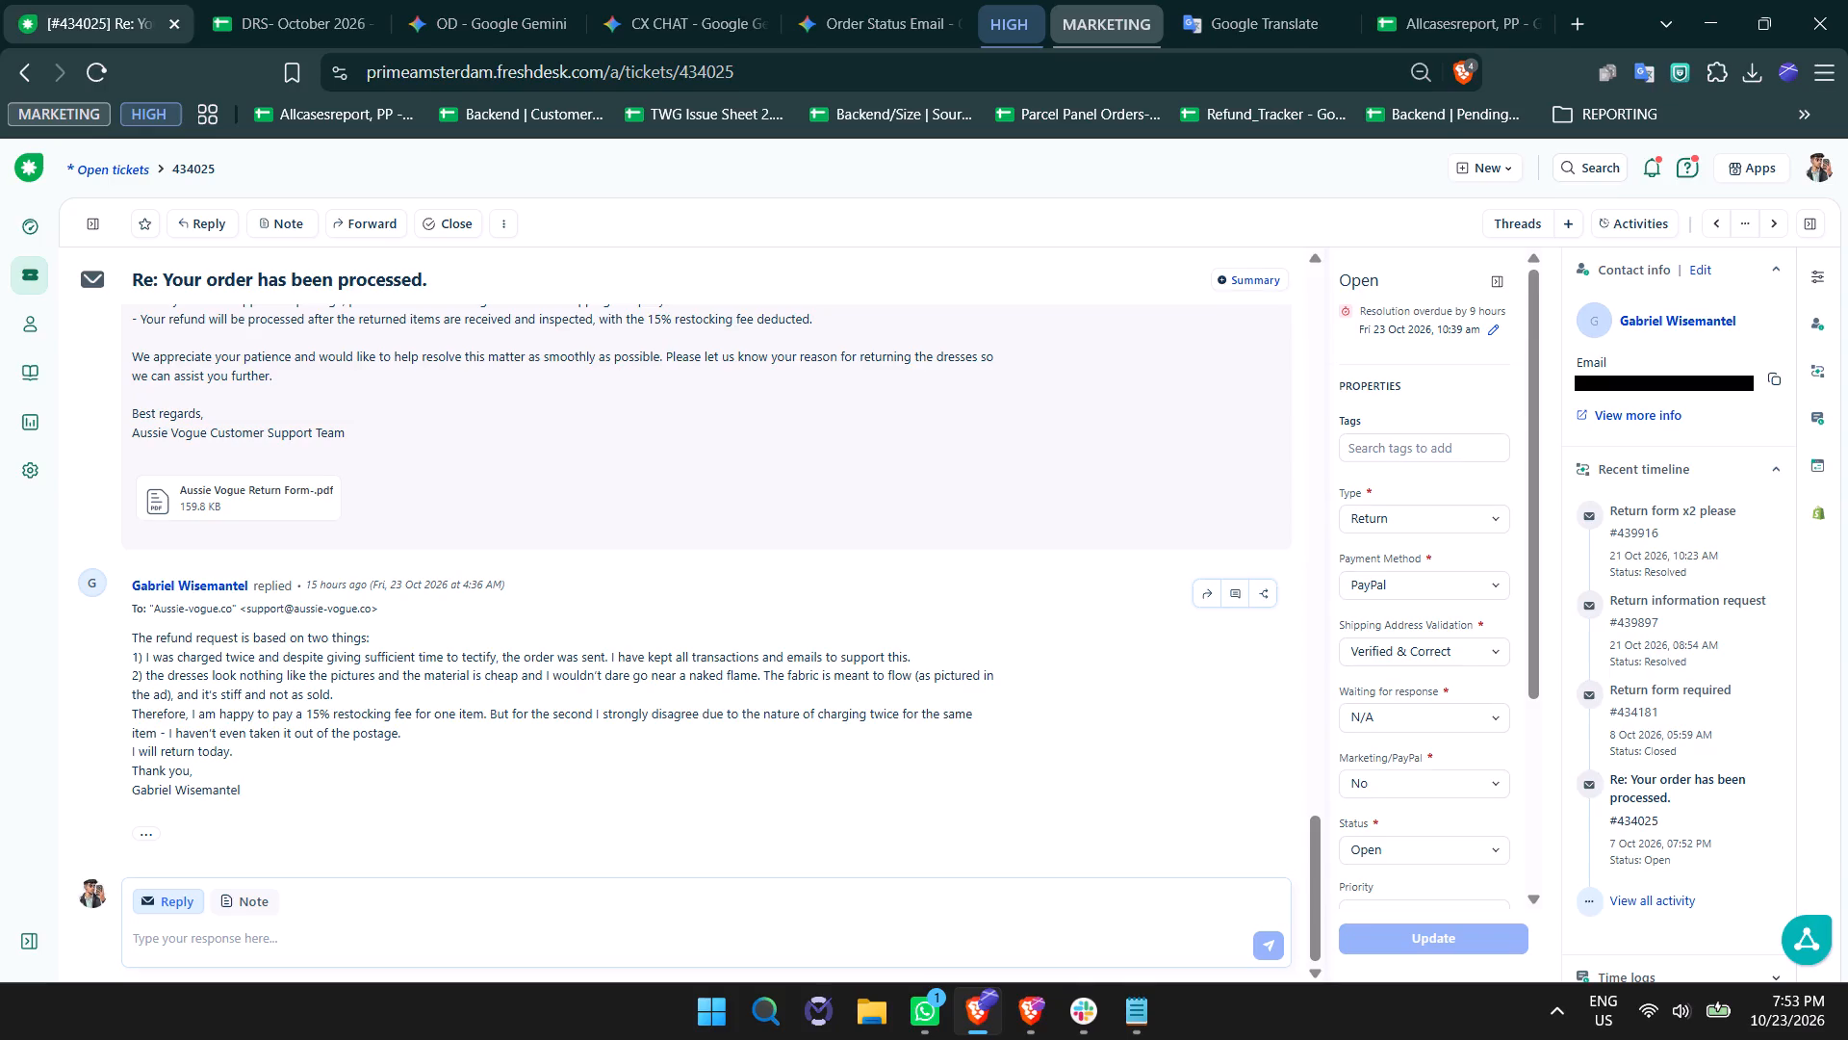
Examine the customer's latest reply for the reasons behind the refund request and the position on the restocking fee.
triple_click(621, 660)
left_click(475, 741)
left_click_drag(180, 668, 408, 654)
left_click(415, 654)
left_click(408, 688)
left_click_drag(380, 659, 580, 657)
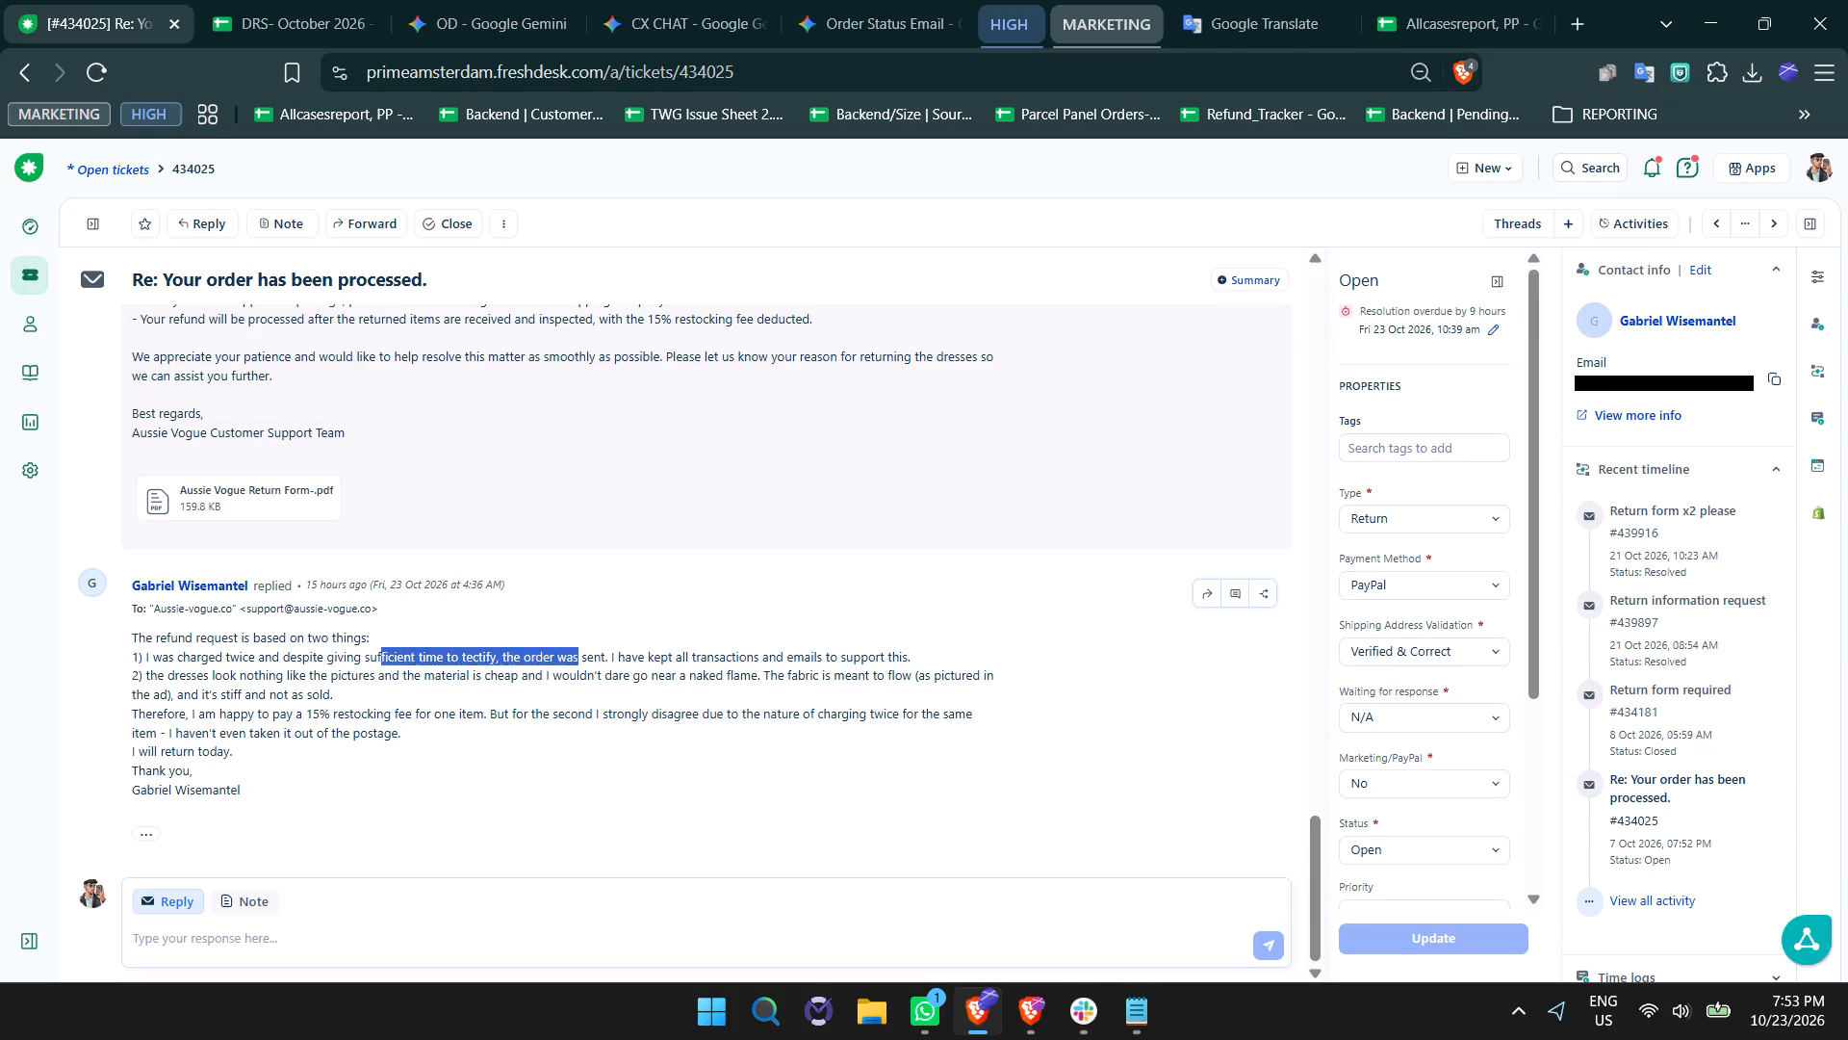
left_click(600, 660)
left_click(604, 665)
left_click(591, 707)
left_click_drag(569, 663, 745, 678)
left_click(766, 685)
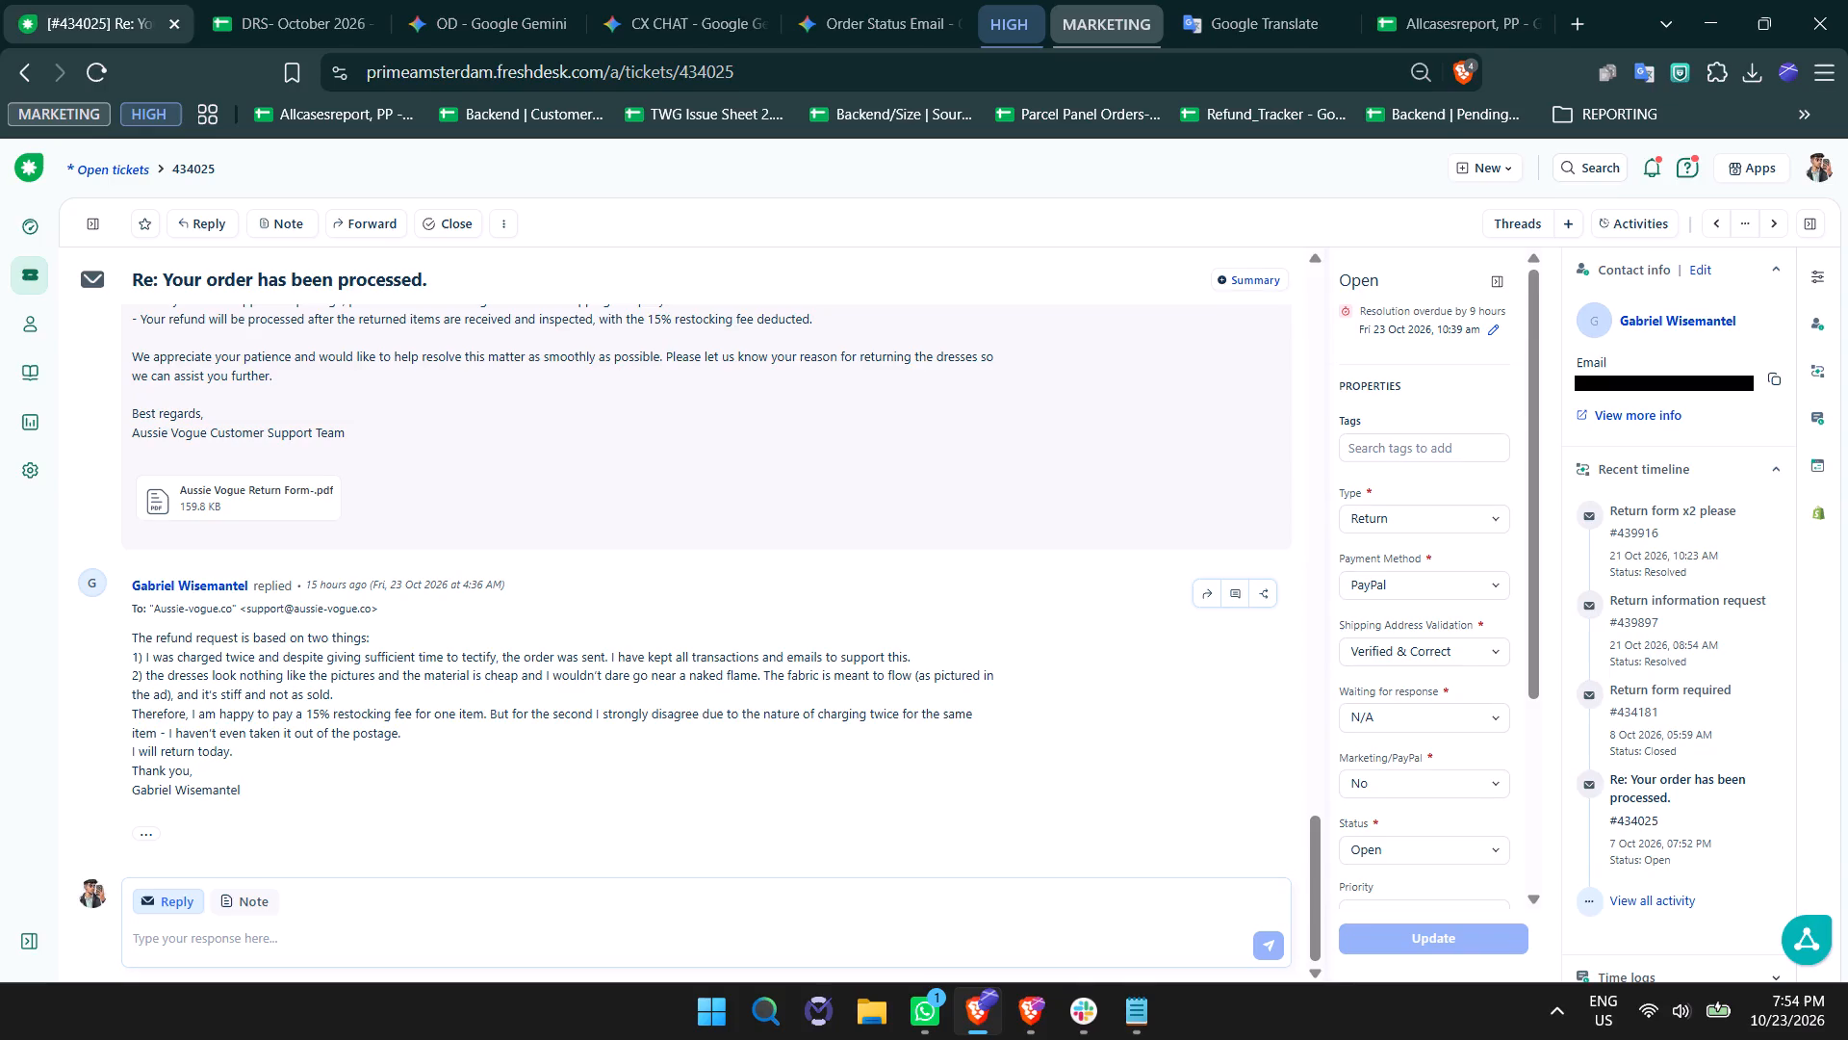
left_click(703, 663)
Review the previous support reply in the thread for its order details, refund terms and return instructions.
scroll(697, 663, "up", 2)
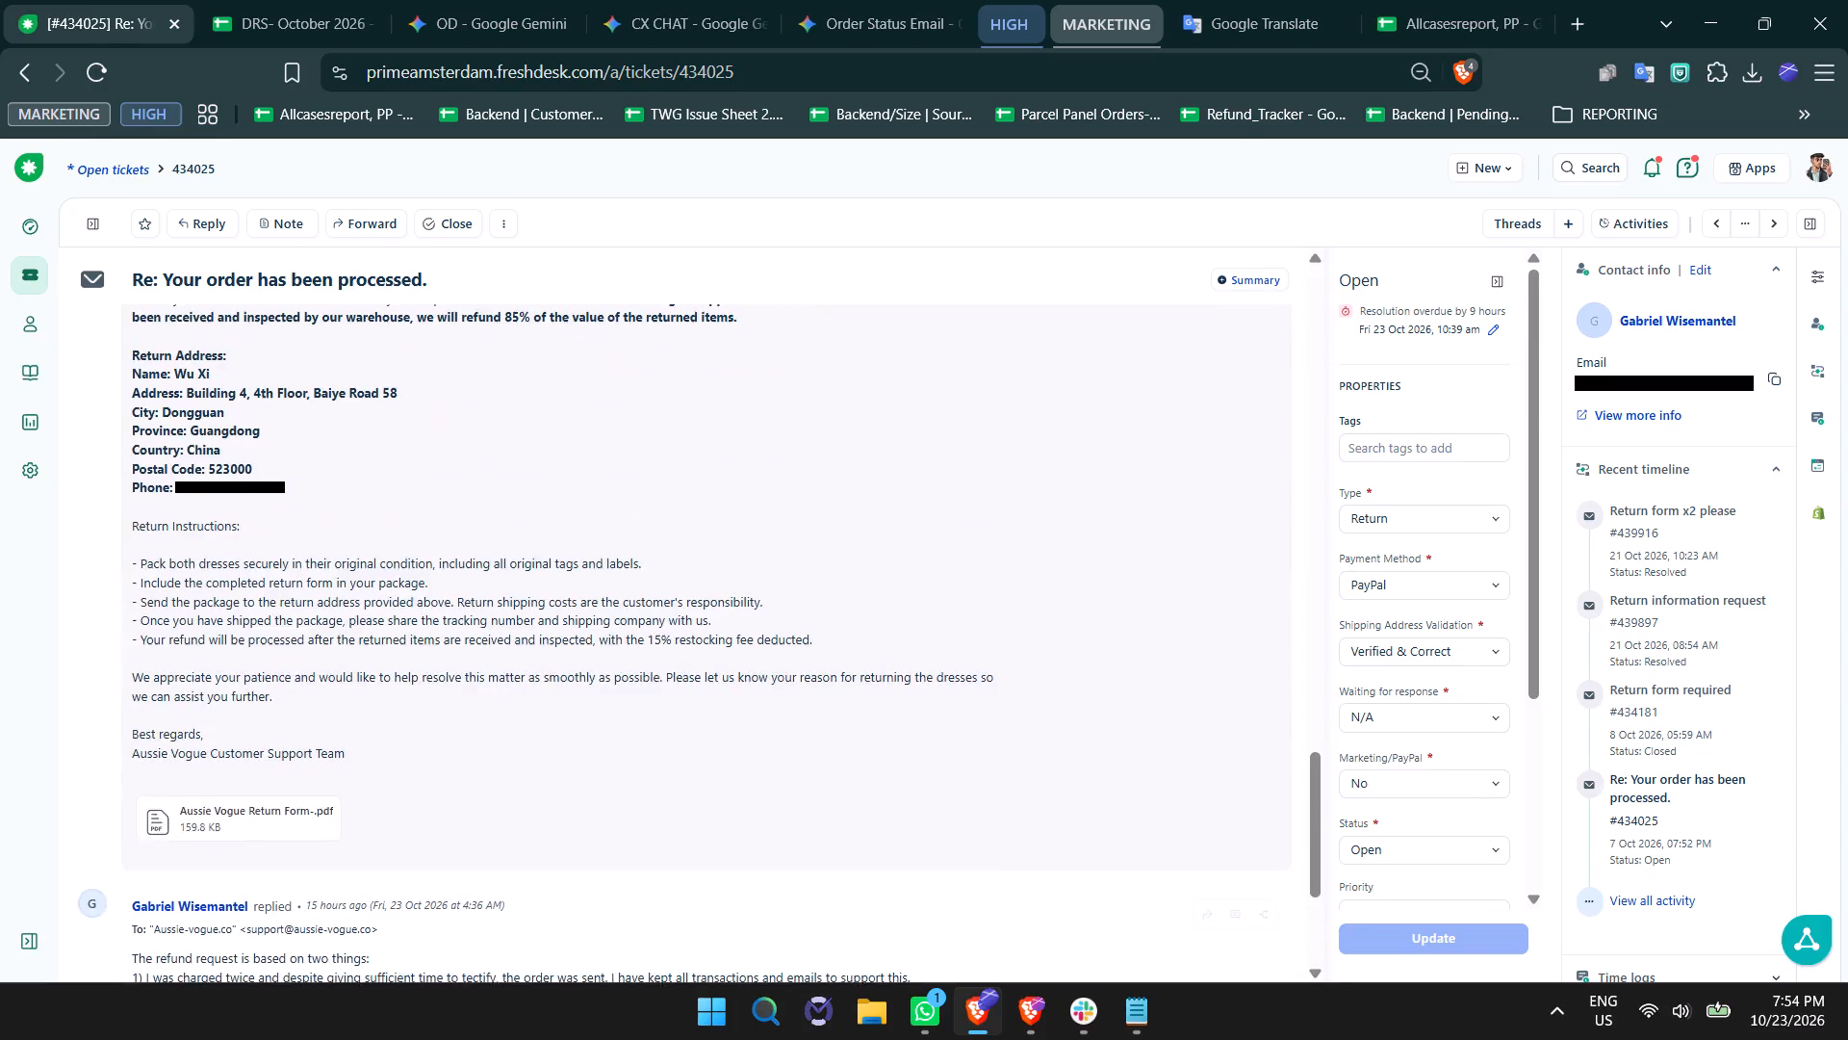
scroll(706, 666, "up", 2)
scroll(706, 668, "down", 1)
scroll(707, 668, "up", 6)
scroll(710, 671, "down", 2)
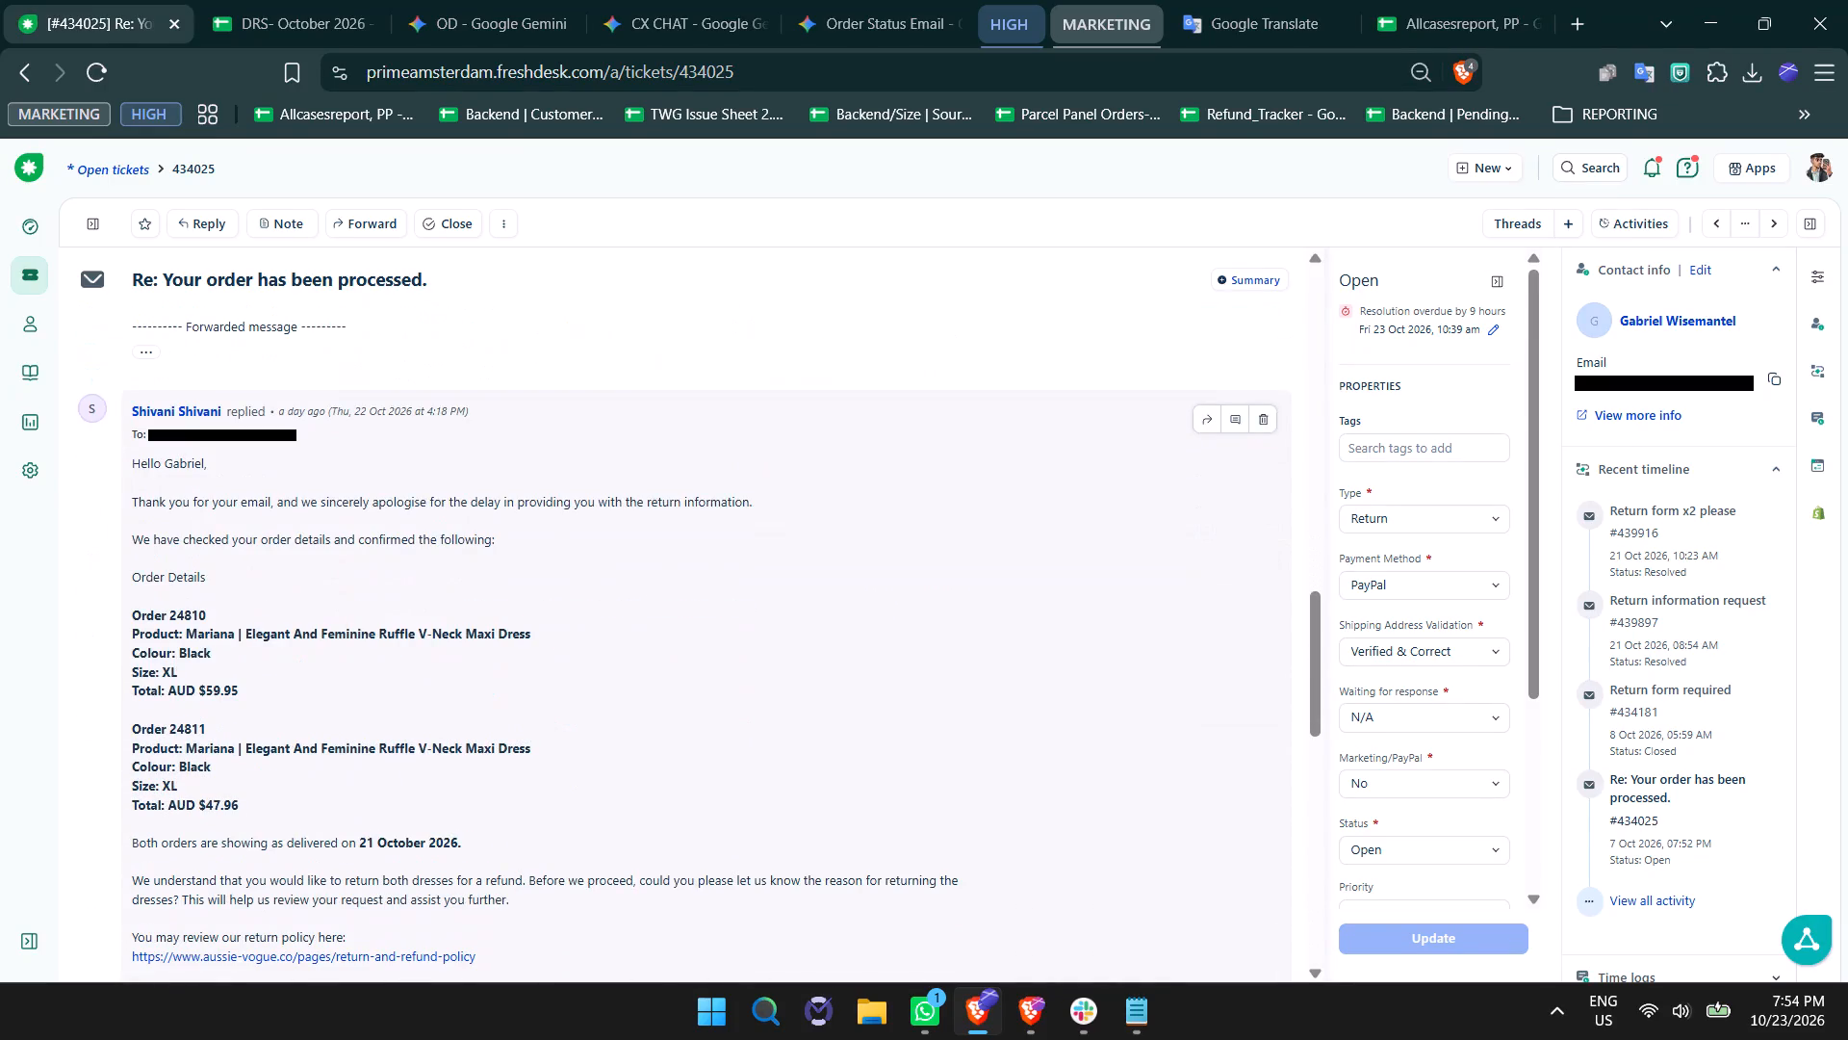
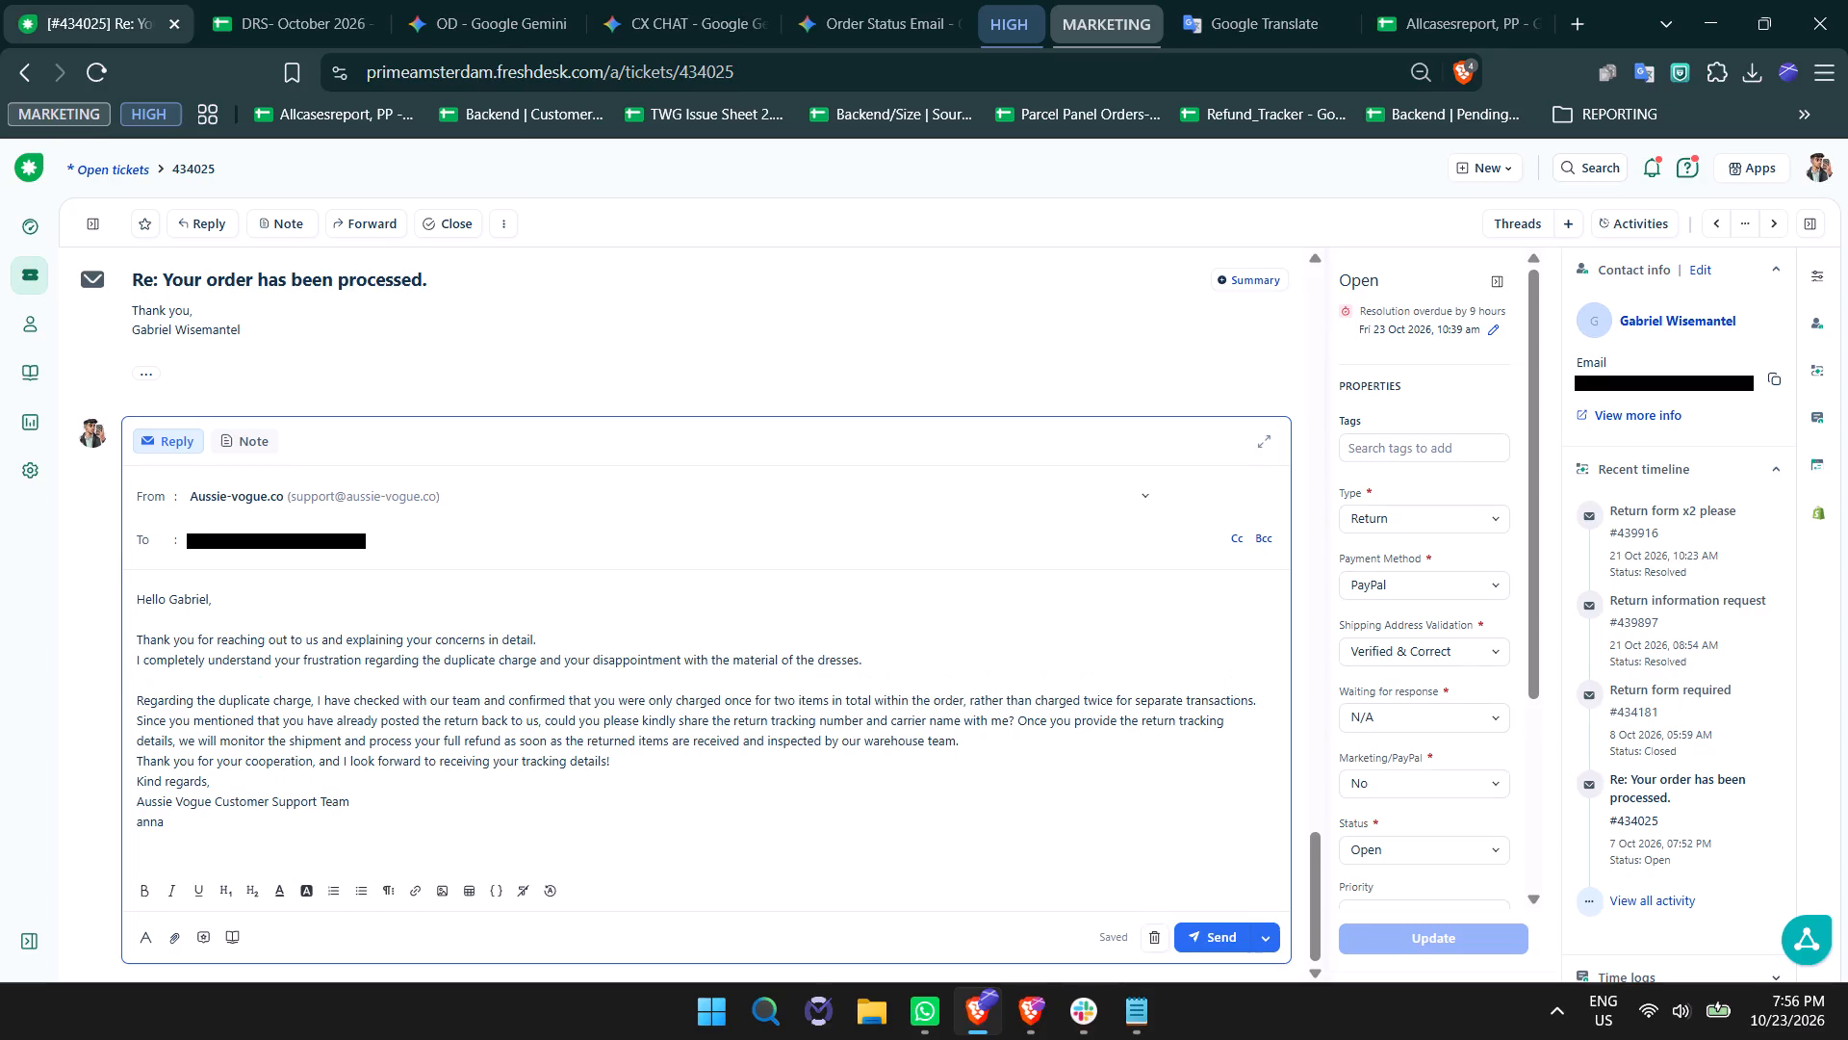
key("Down")
key("Down")
key("Up")
key("shift+Return")
key("Down")
key("Down")
key("shift+Return")
key("Down")
key("Down")
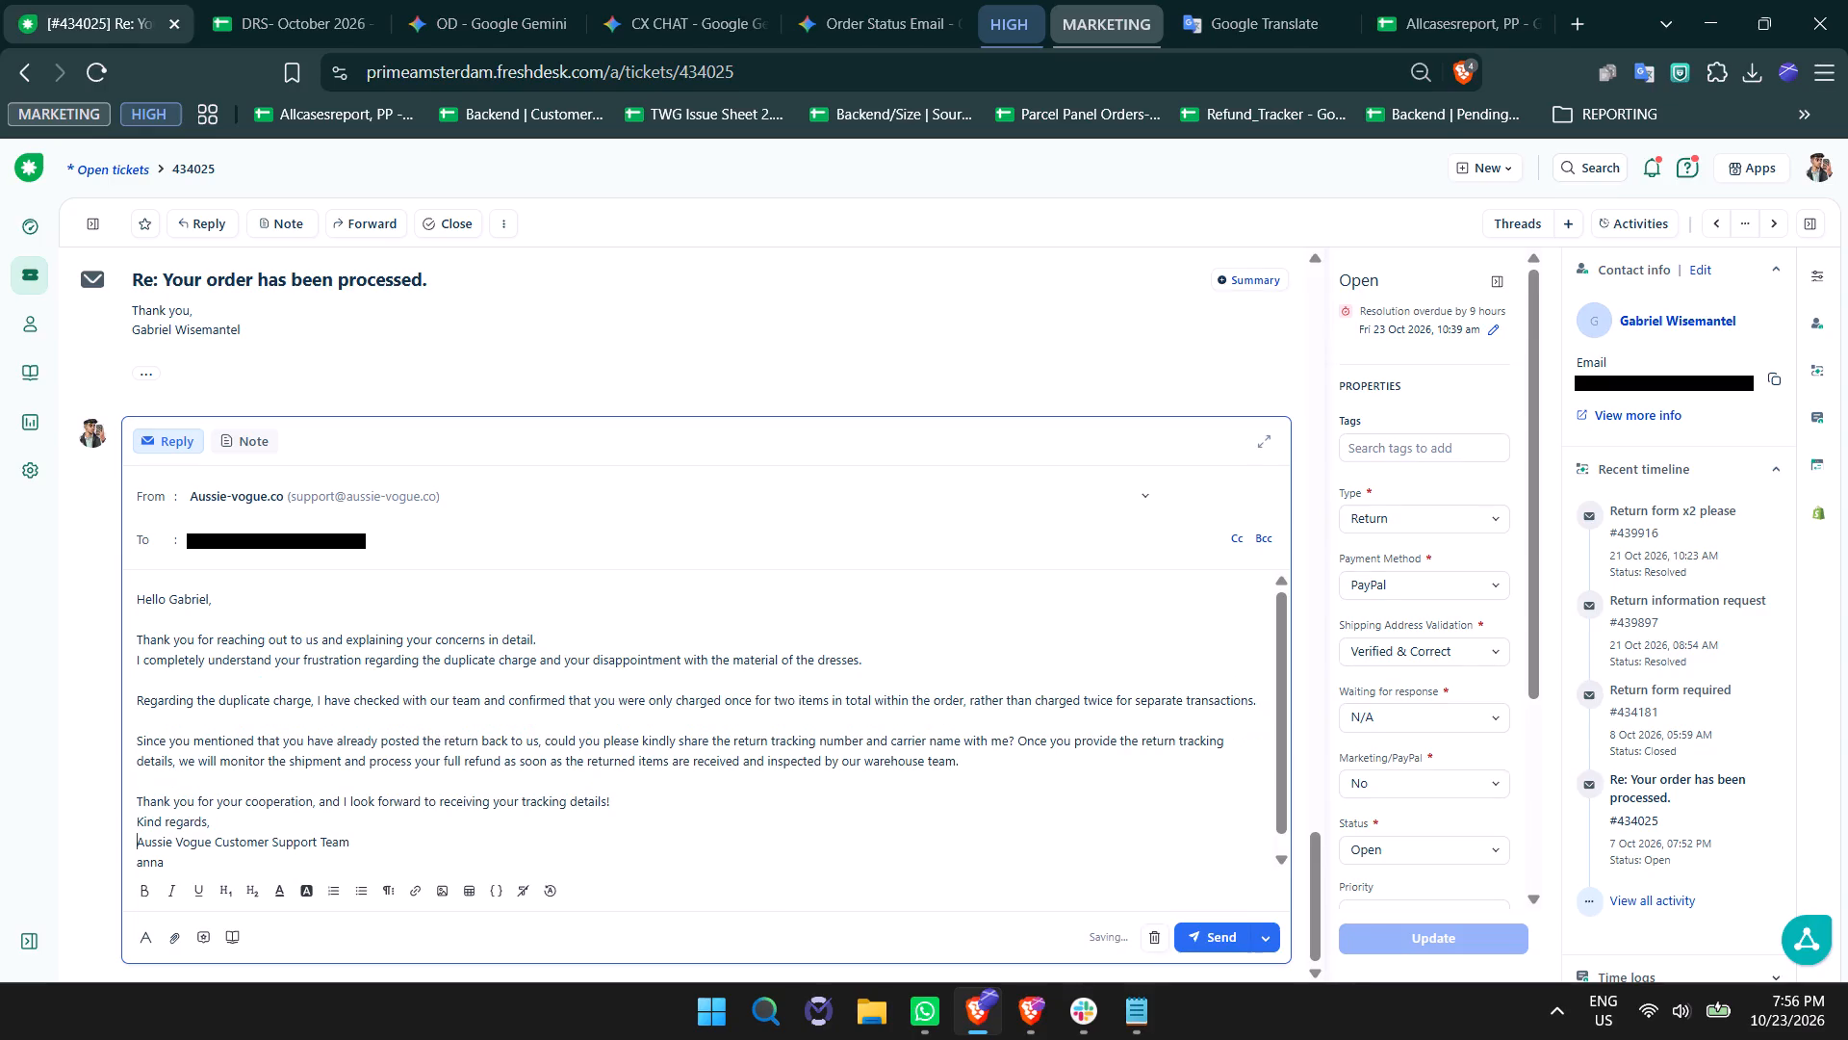
key("Up")
key("shift+Return")
key("Down")
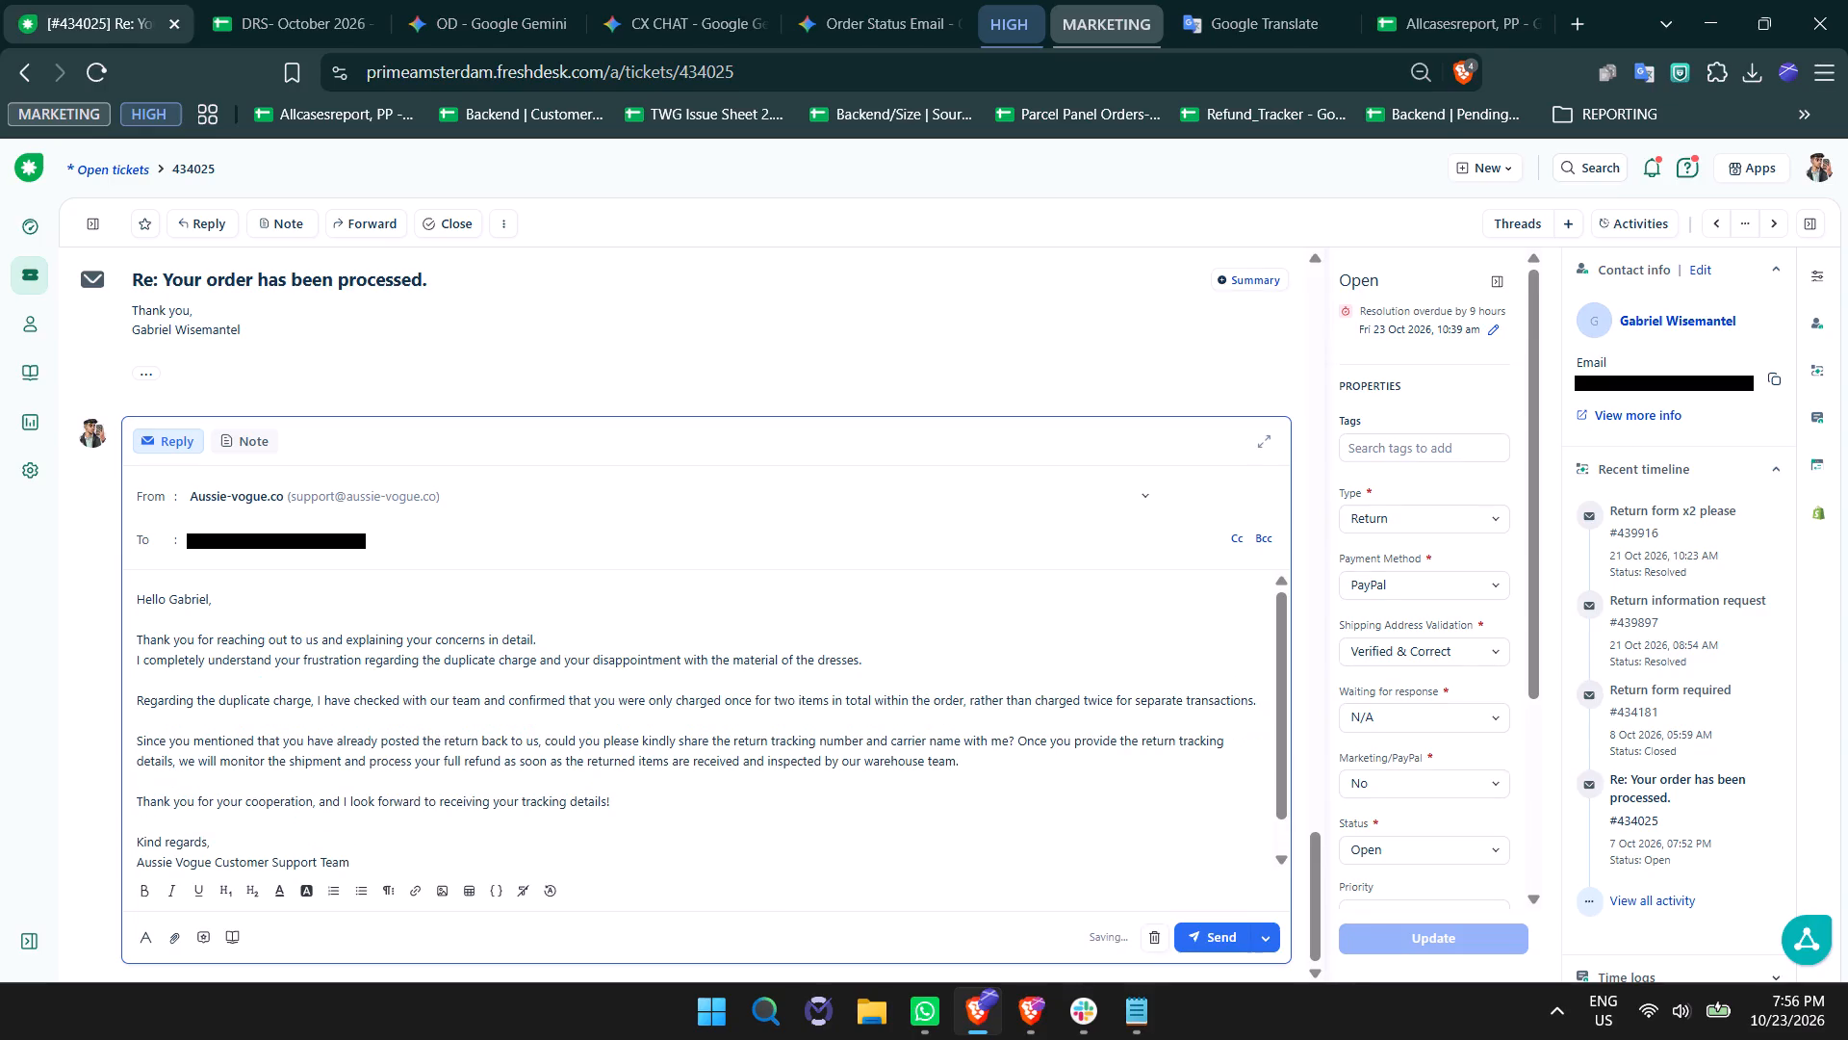
Remove the word "full" before "refund" in the return-tracking paragraph of the reply.
left_click(463, 752)
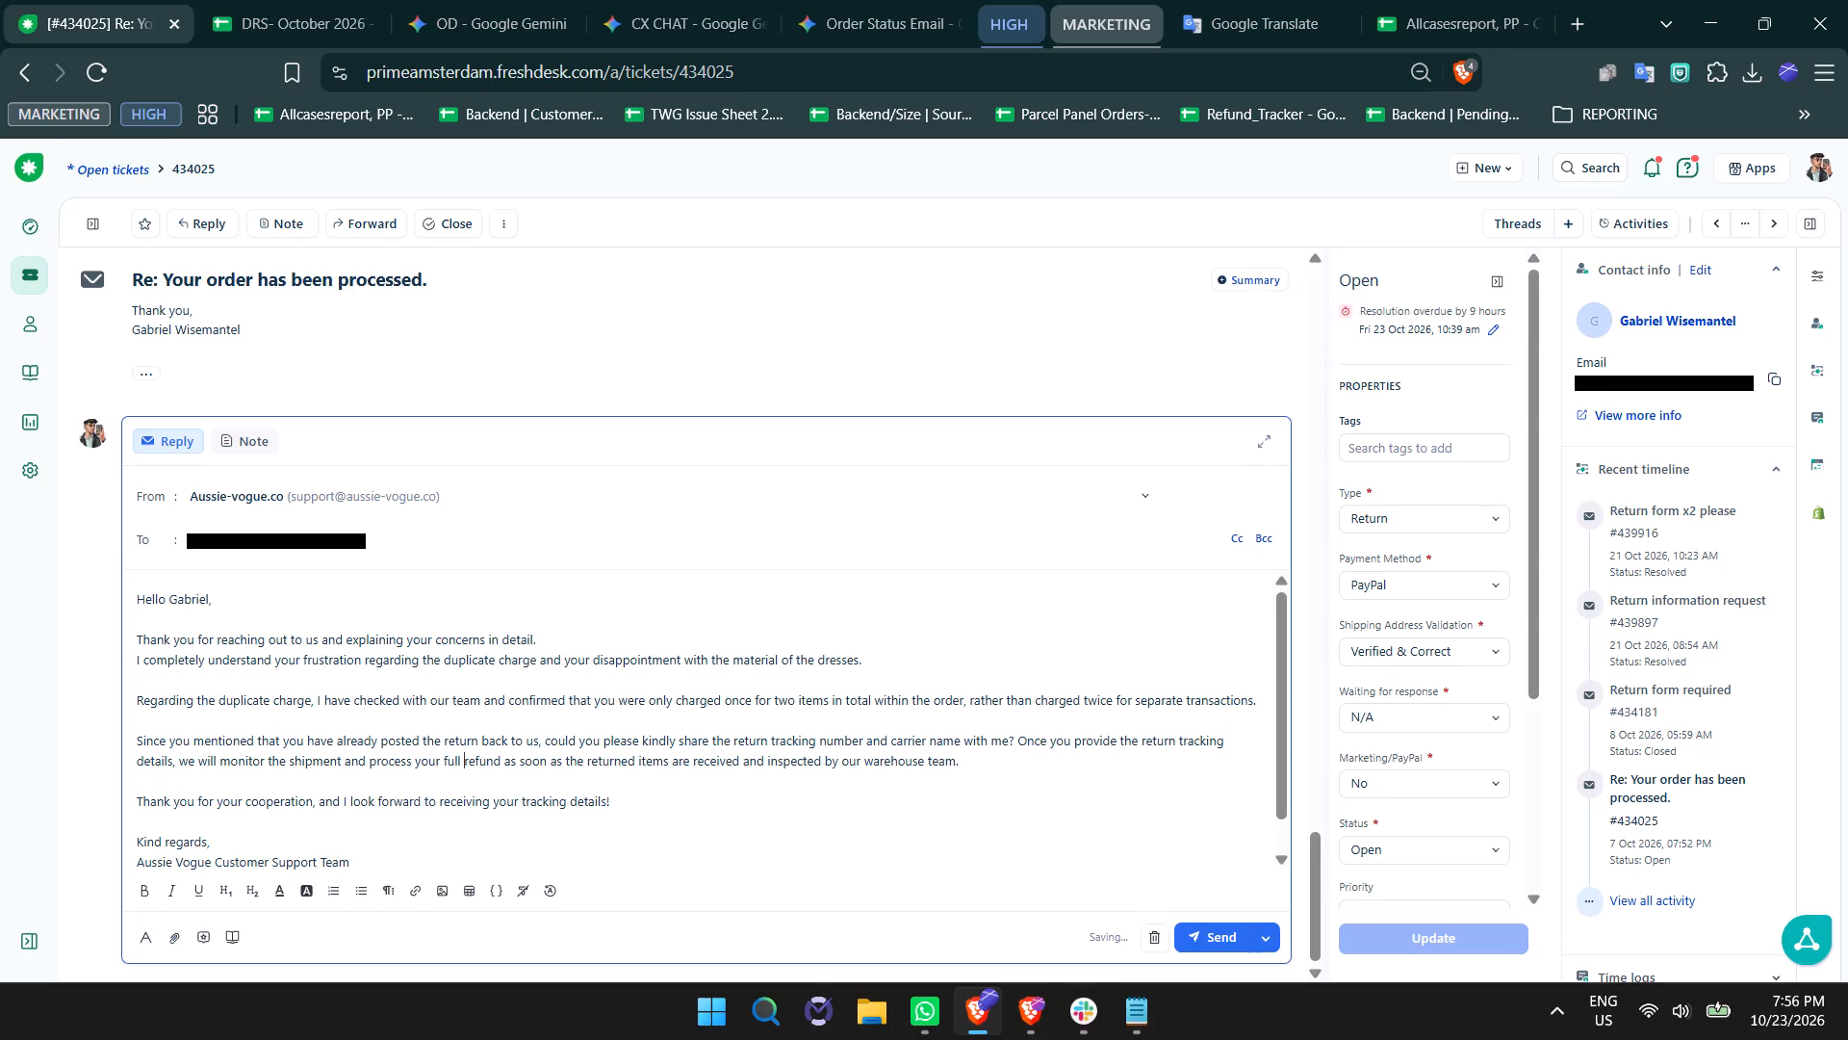
key("ctrl+BackSpace")
scroll(449, 788, "down", 2)
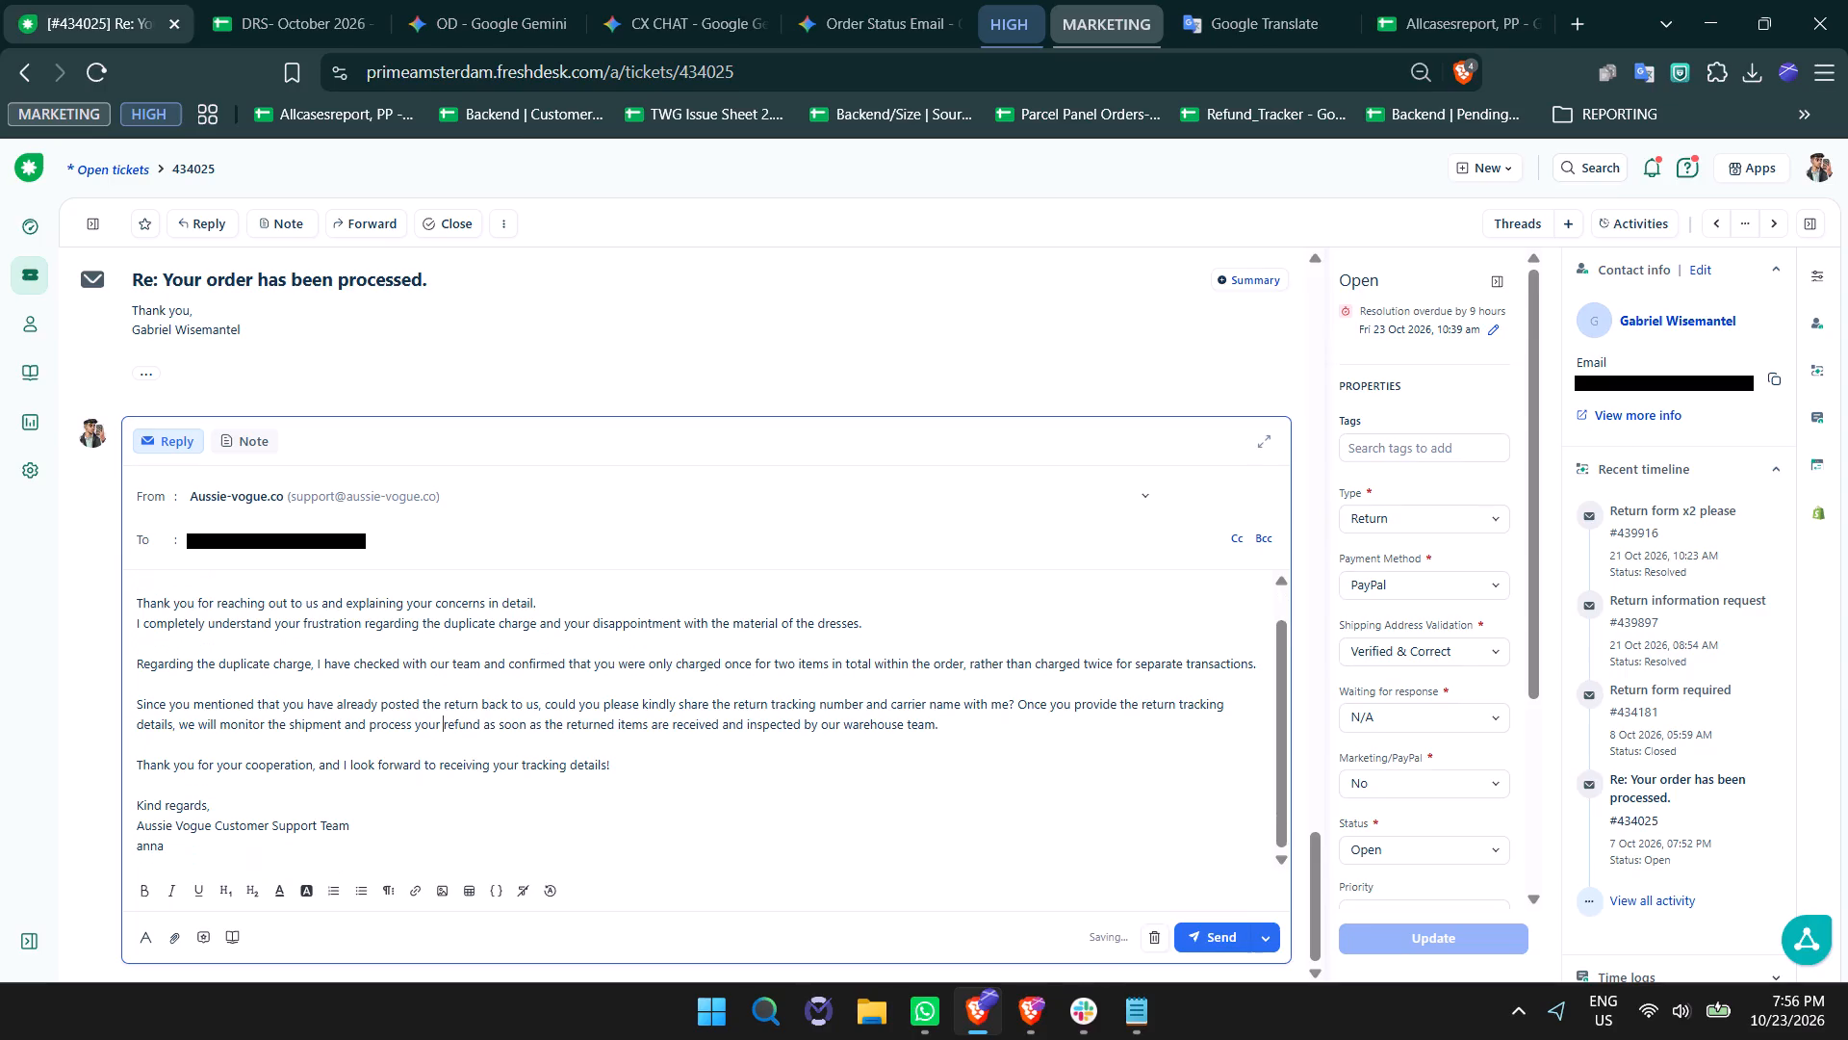
Capitalise the sign-off name as "Anna" and send the reply.
left_click(480, 793)
left_click(146, 847)
key("BackSpace")
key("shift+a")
scroll(348, 954, "down", 2)
left_click(1196, 946)
Set the status of ticket 434025 to Resolved and update its properties.
scroll(1353, 623, "up", 3)
scroll(1353, 623, "down", 4)
scroll(1354, 623, "up", 1)
scroll(1354, 623, "down", 5)
left_click(1413, 559)
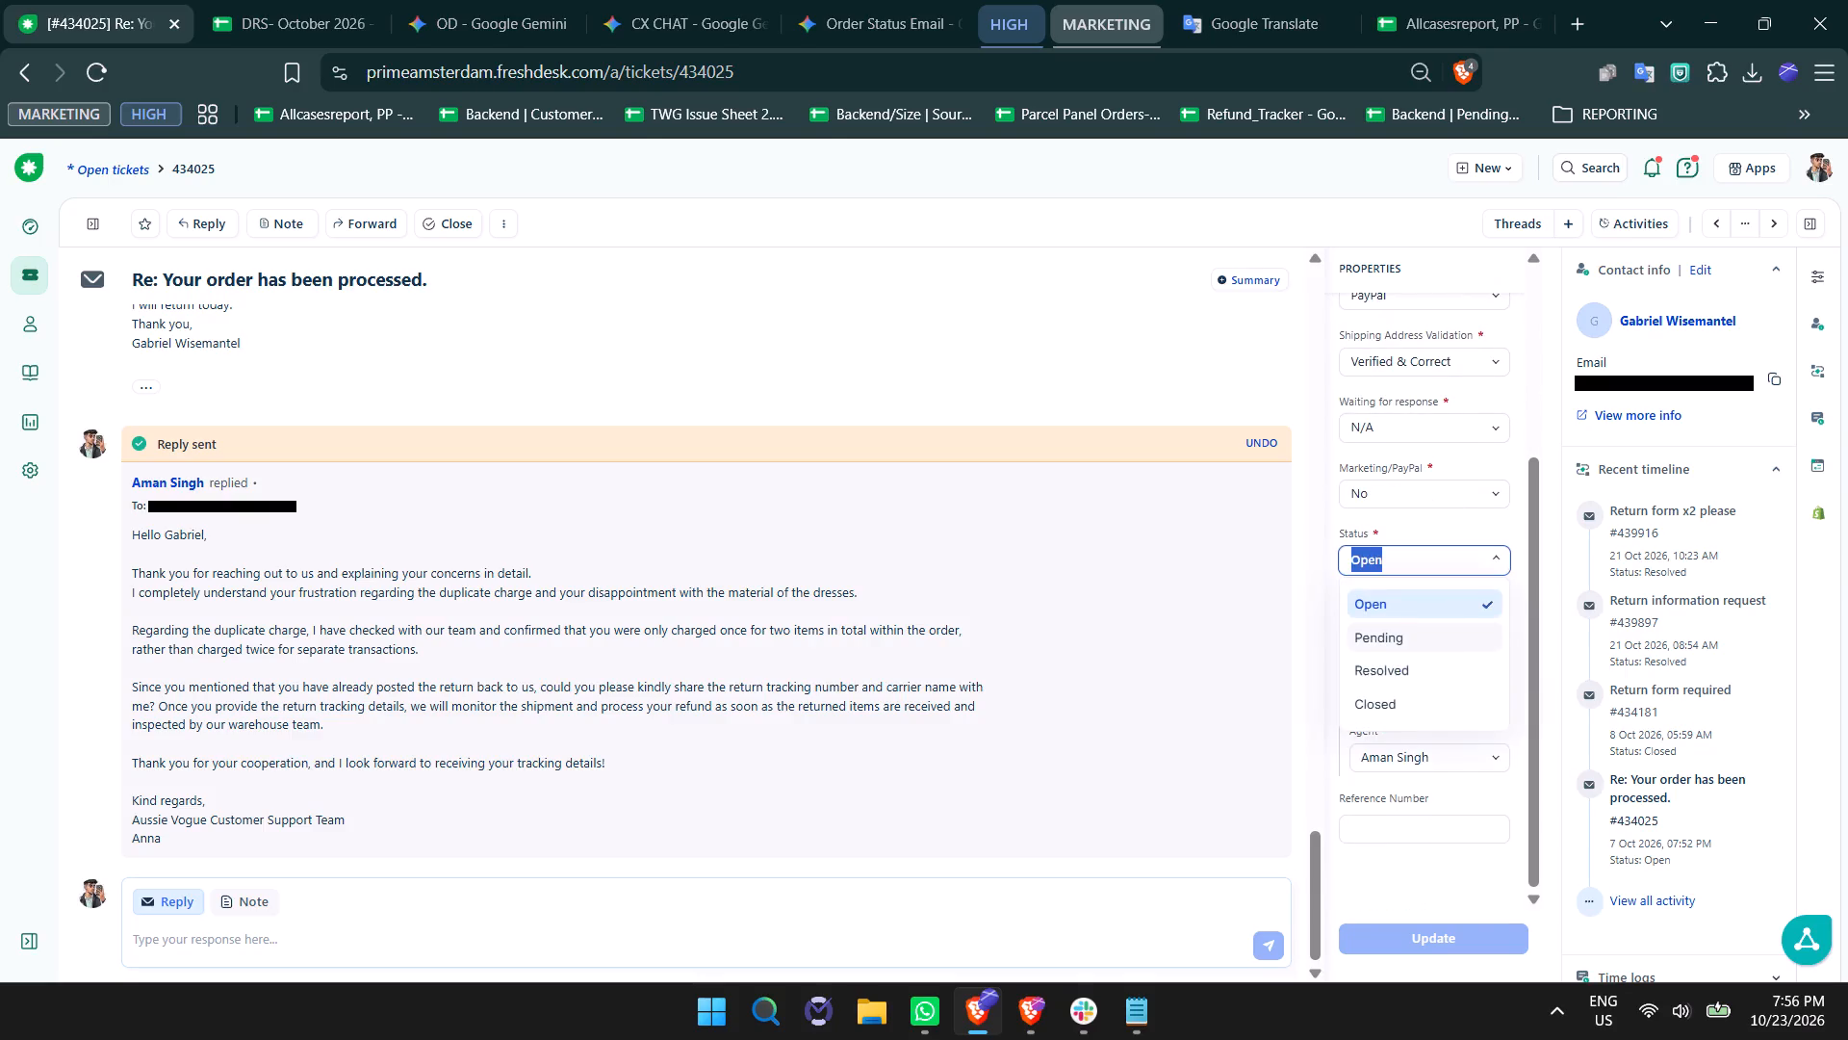
left_click(1419, 663)
left_click(1425, 949)
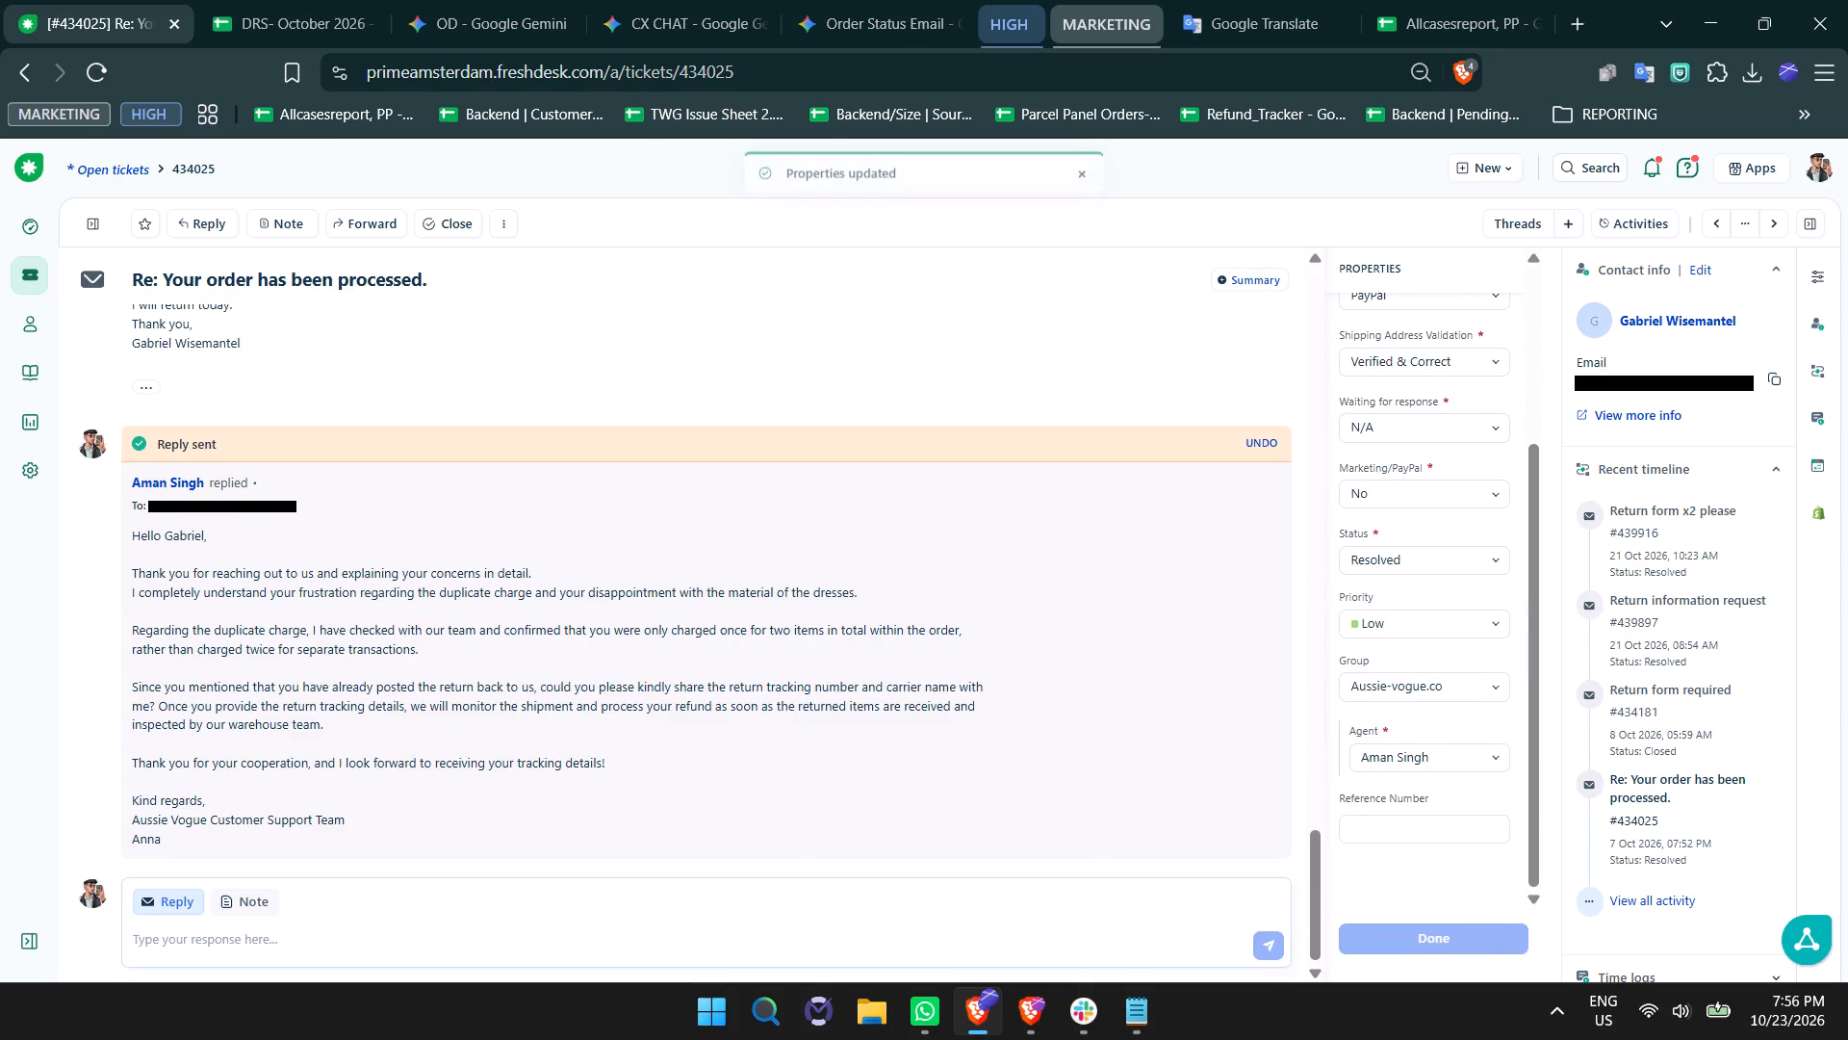
Copy ticket number 434025, switch to the DRS October 2026 sheet and clear the previous search.
double_click(197, 163)
key("ctrl+c")
left_click(239, 0)
key("Escape")
left_click(738, 397)
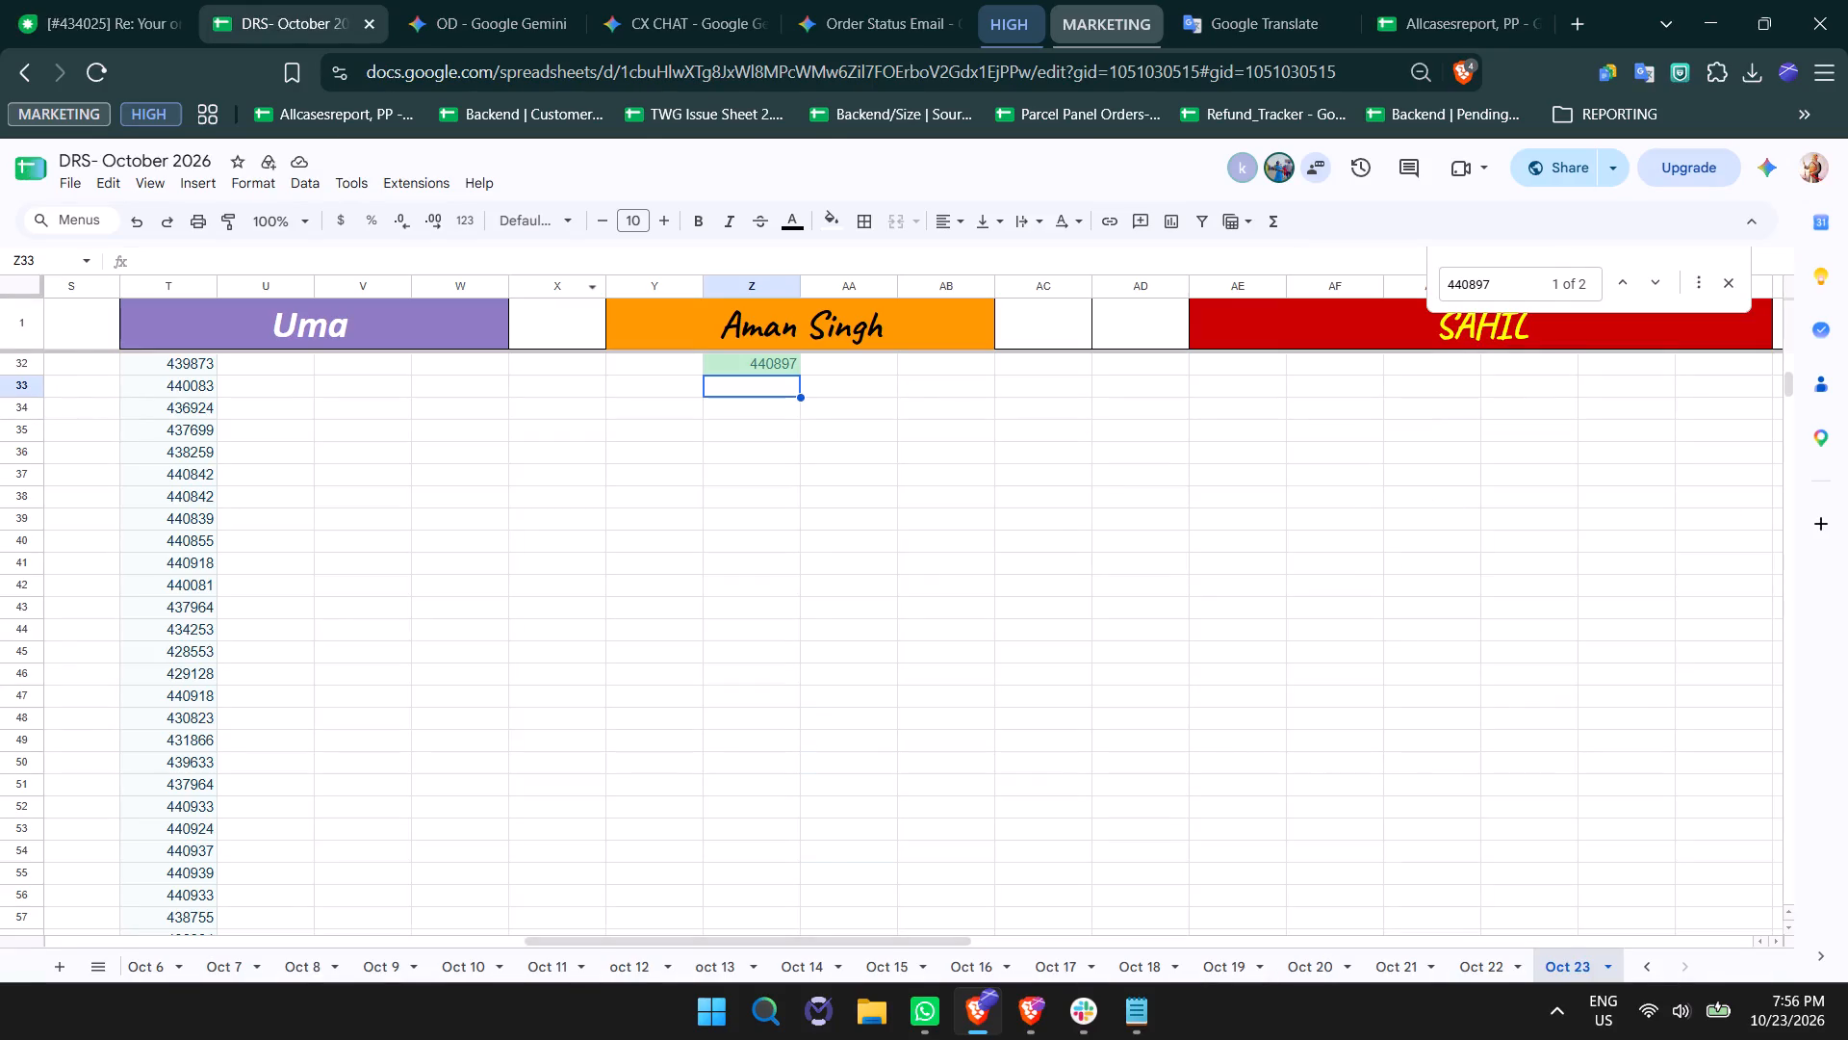
left_click(846, 418)
left_click(1730, 287)
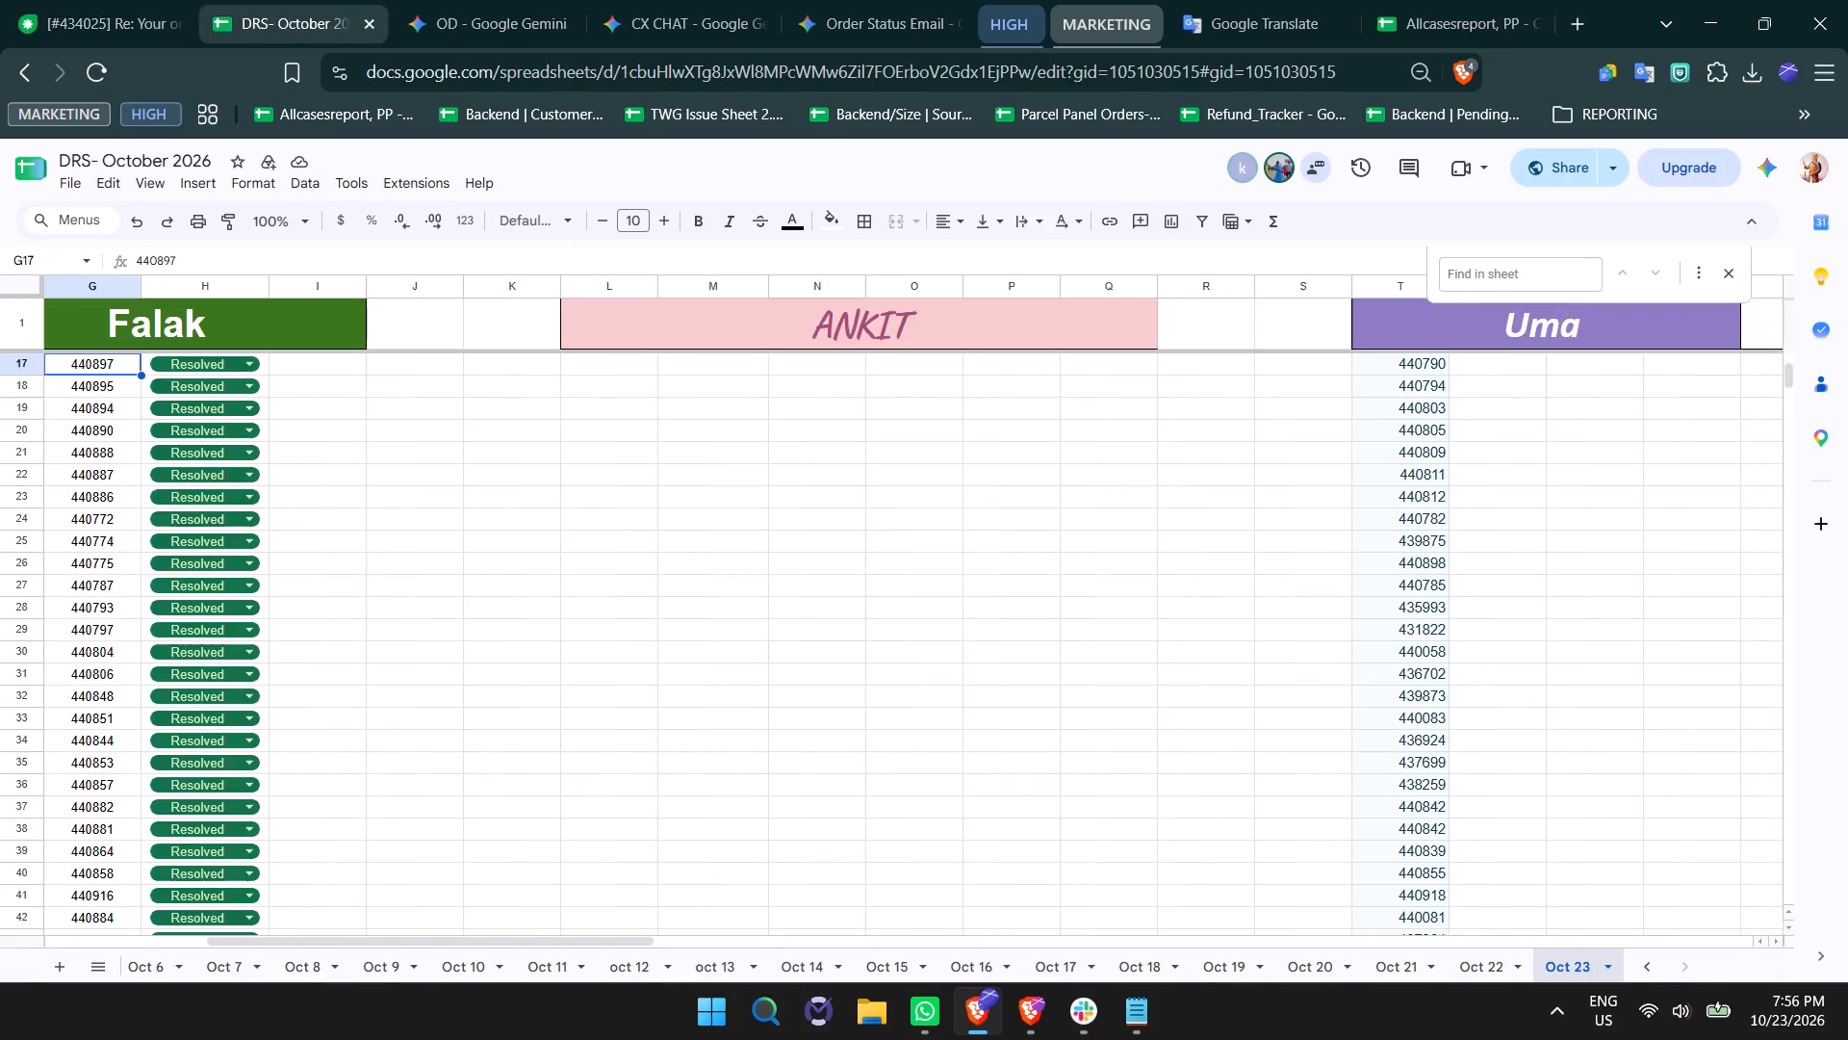
Go to the first empty cell, Z33, under the orange header on the Oct 23 sheet and search the sheet for 434025.
left_click(1346, 451)
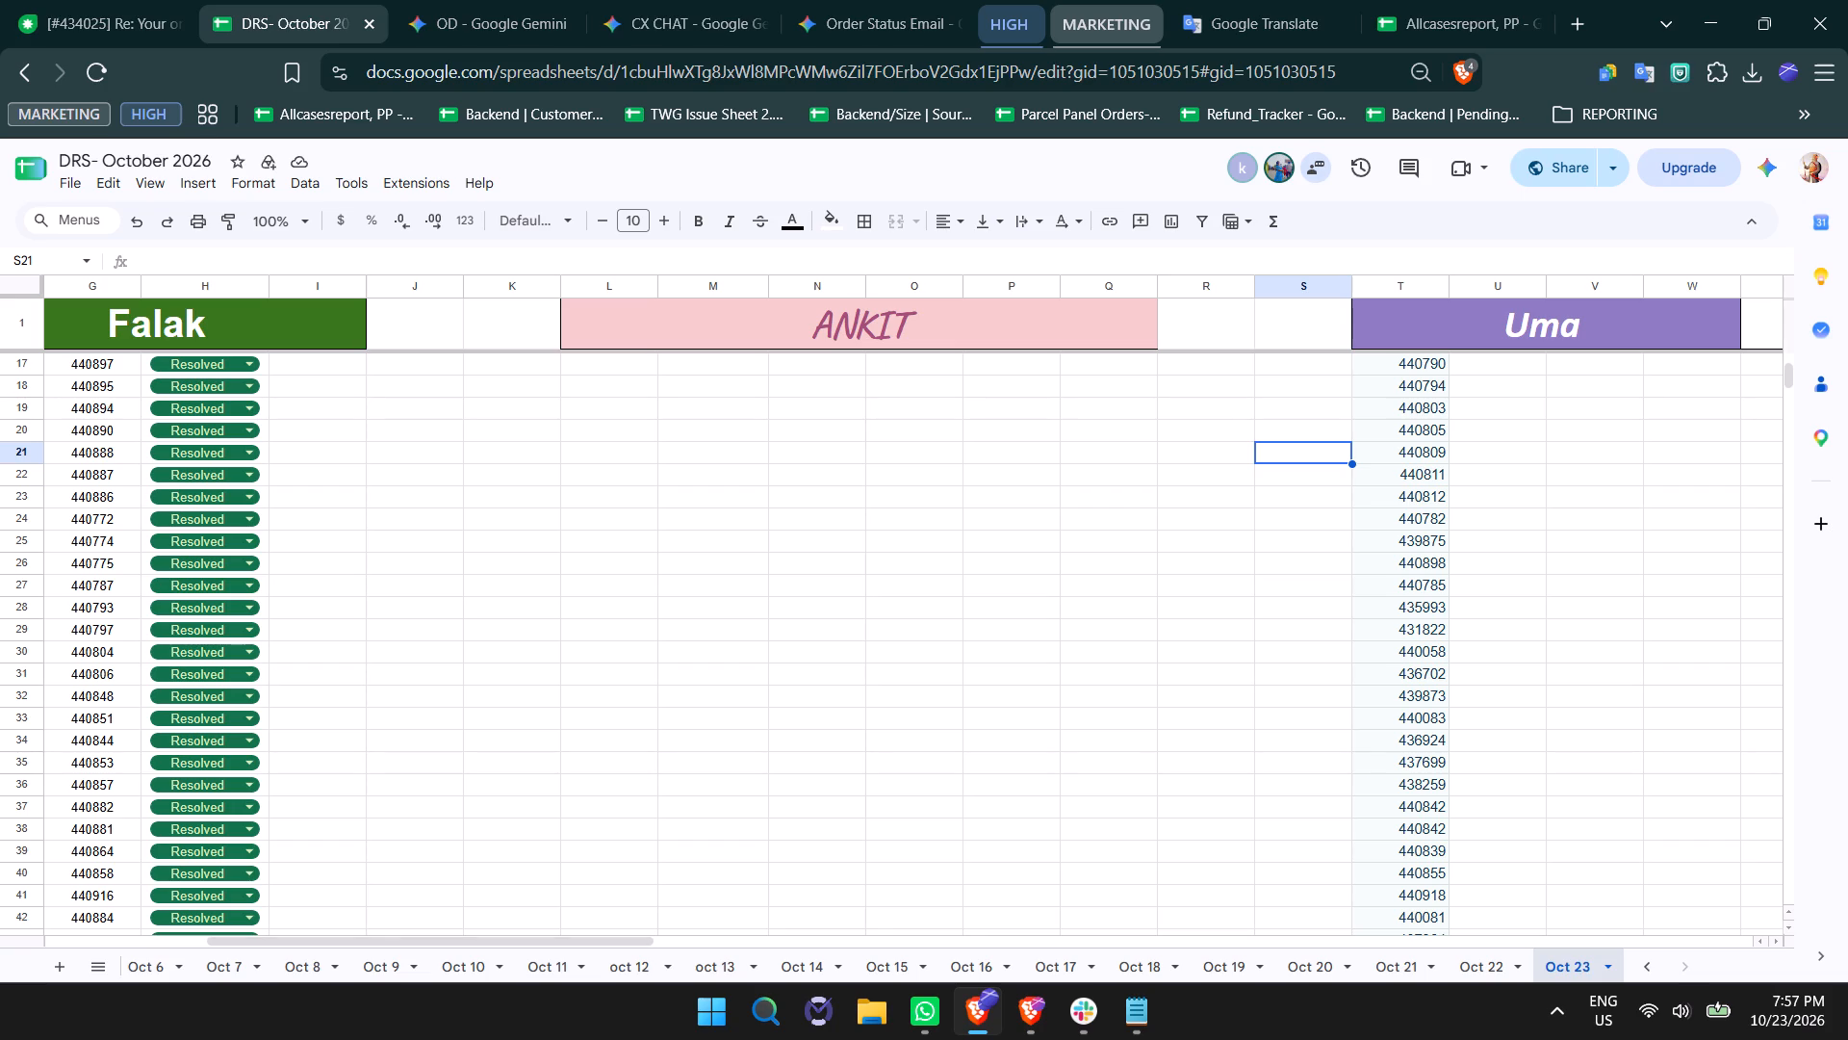
left_click(1245, 565)
left_click(880, 603)
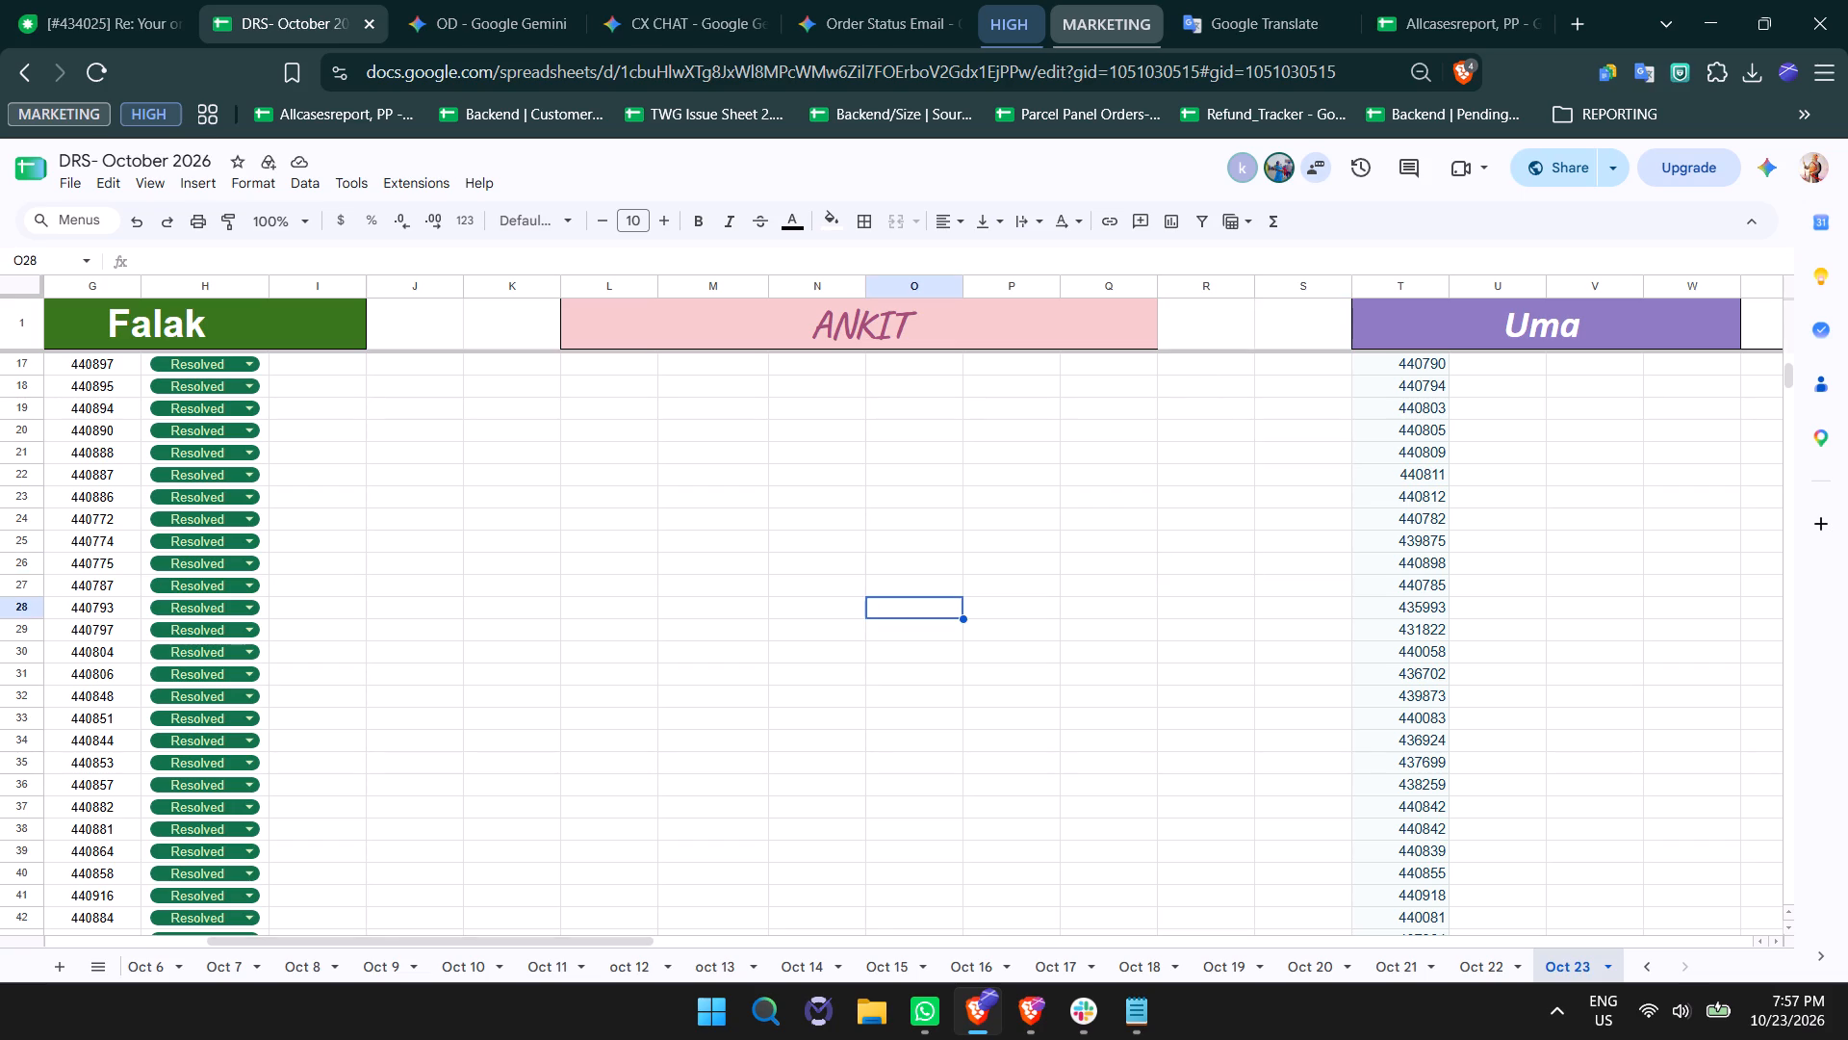
key("Right")
key("Right")
key("Right")
key("Right")
key("Right")
key("Right")
key("Right")
key("Right")
key("Right")
key("Right")
key("Right")
key("Right")
key("Right")
key("Right")
key("Right")
key("Right")
key("Right")
key("Right")
key("Right")
key("Left")
key("Left")
key("Left")
key("Left")
key("Left")
key("Left")
key("Left")
key("Left")
key("Left")
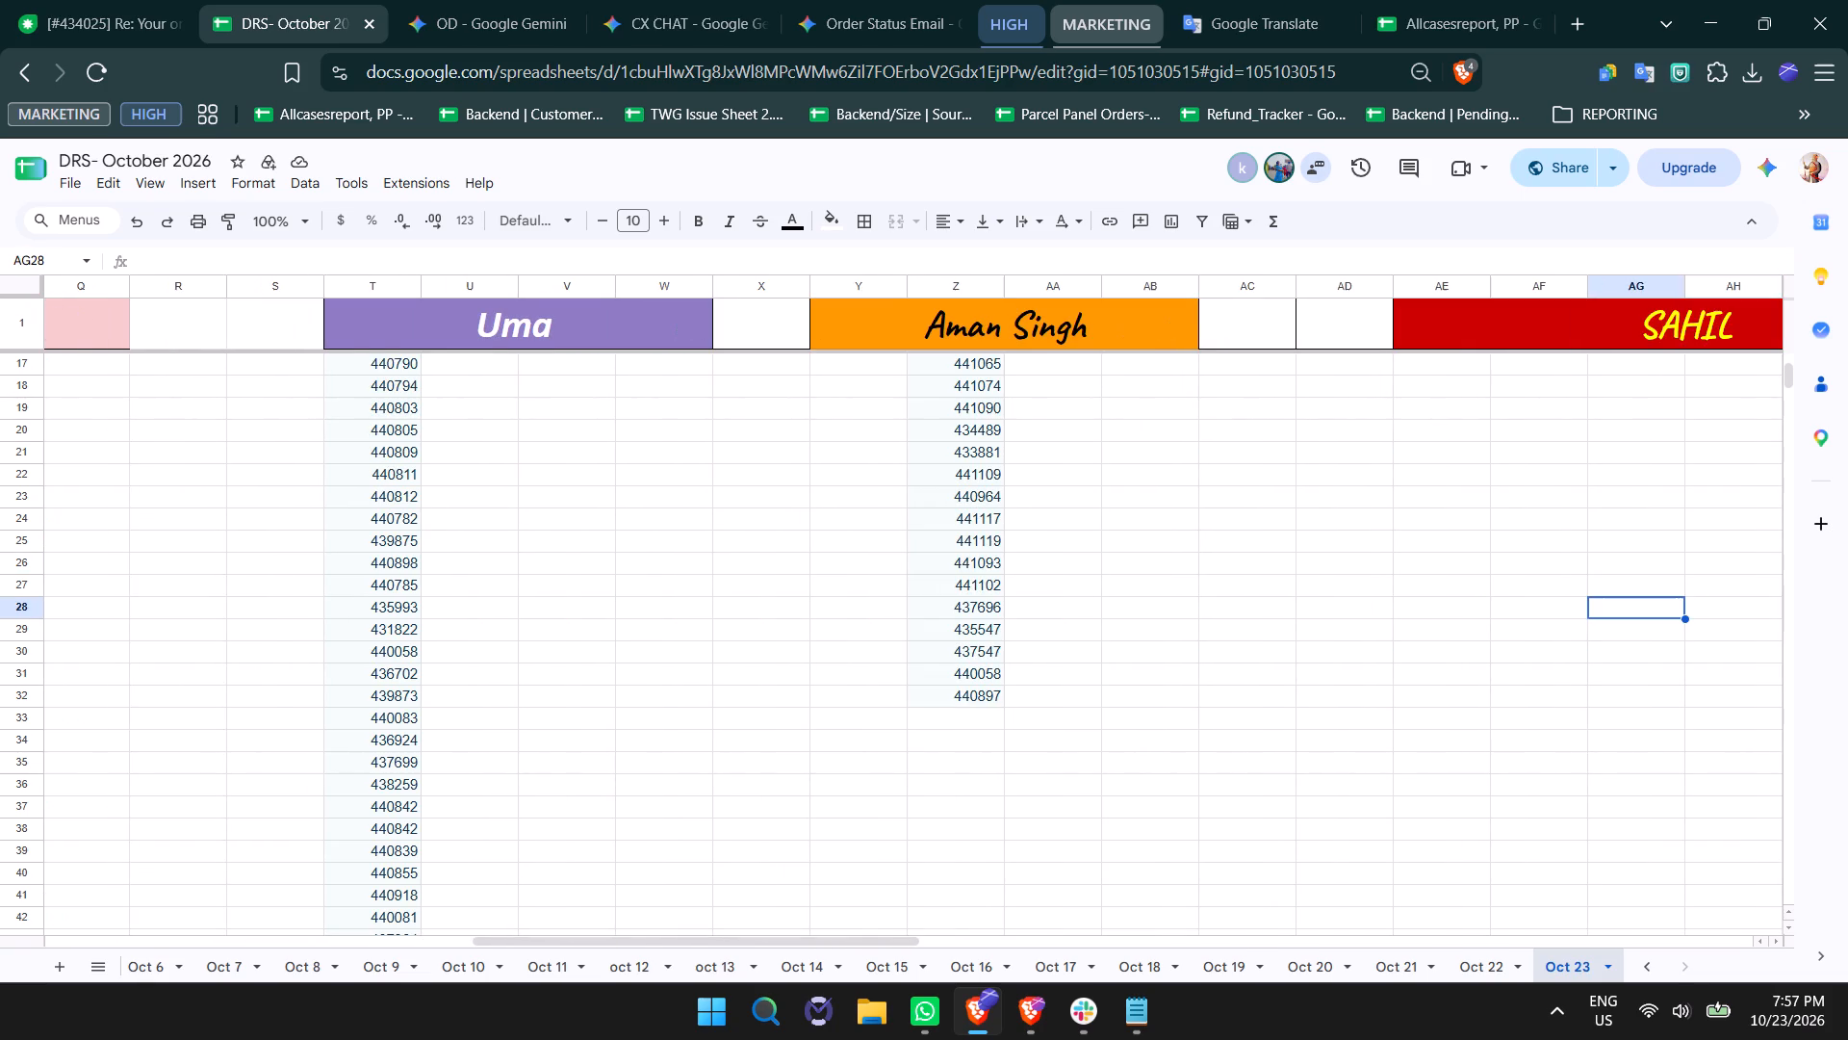
key("Down")
key("Down")
key("Right")
key("Down")
key("Right")
key("Down")
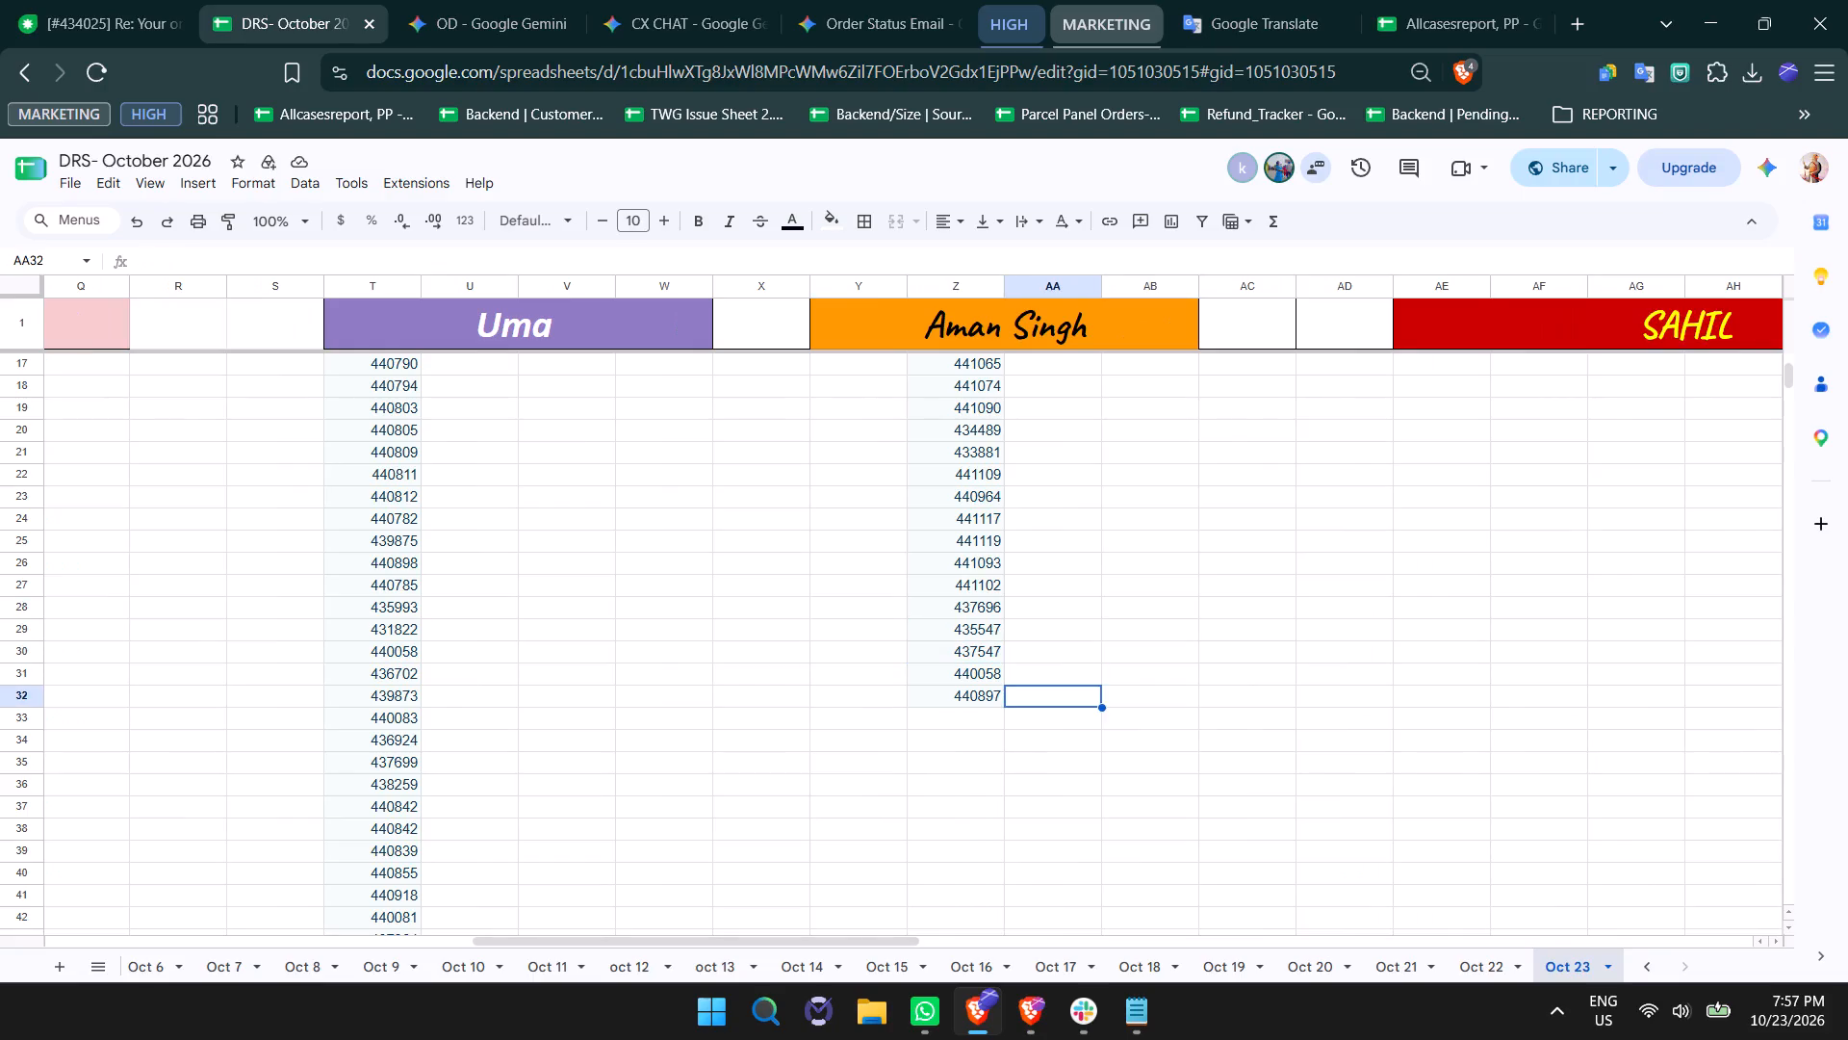
key("Left")
key("Down")
key("ctrl+Down")
key("ctrl+Up")
key("Down")
key("ctrl+f")
key("ctrl+v")
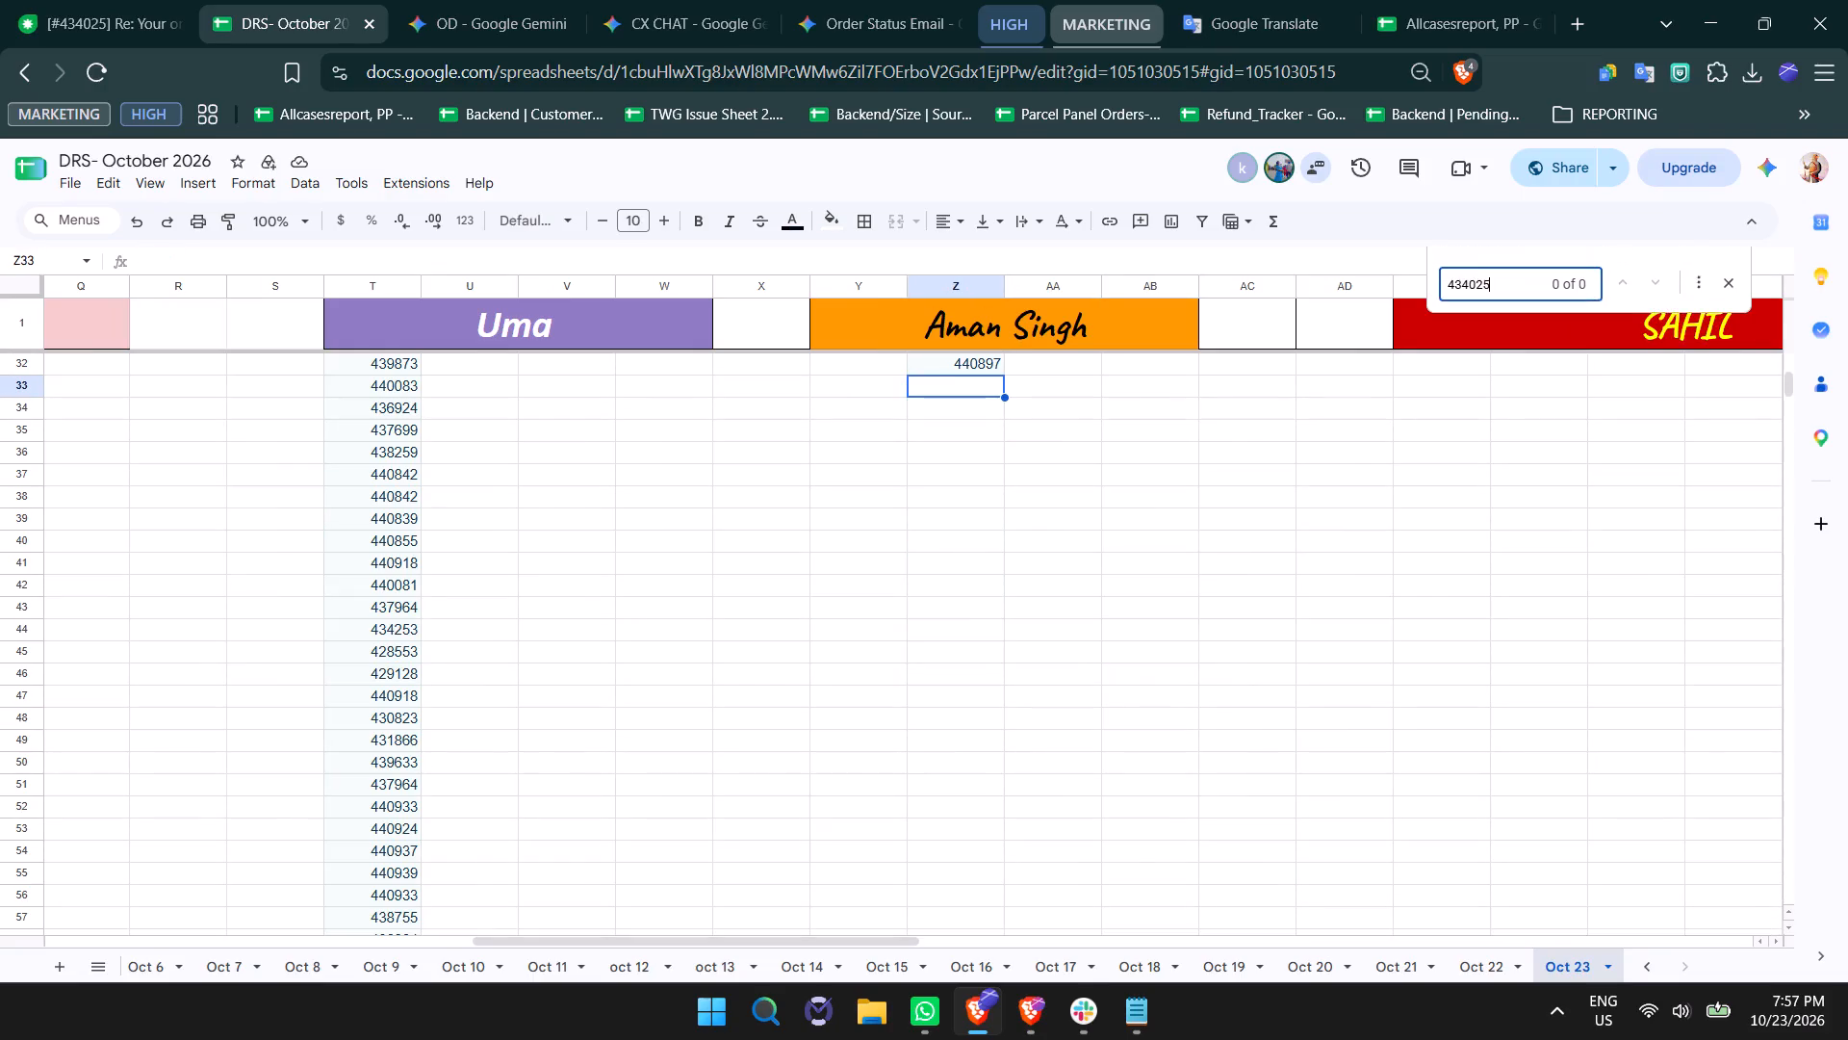
key("Escape")
Log ticket number 434025 in cell Z33 of the Oct 23 sheet.
key("Left")
key("Right")
key("ctrl+v")
Return to the ticket in Freshdesk and move to the previous ticket in the queue, 439987.
left_click(0, 0)
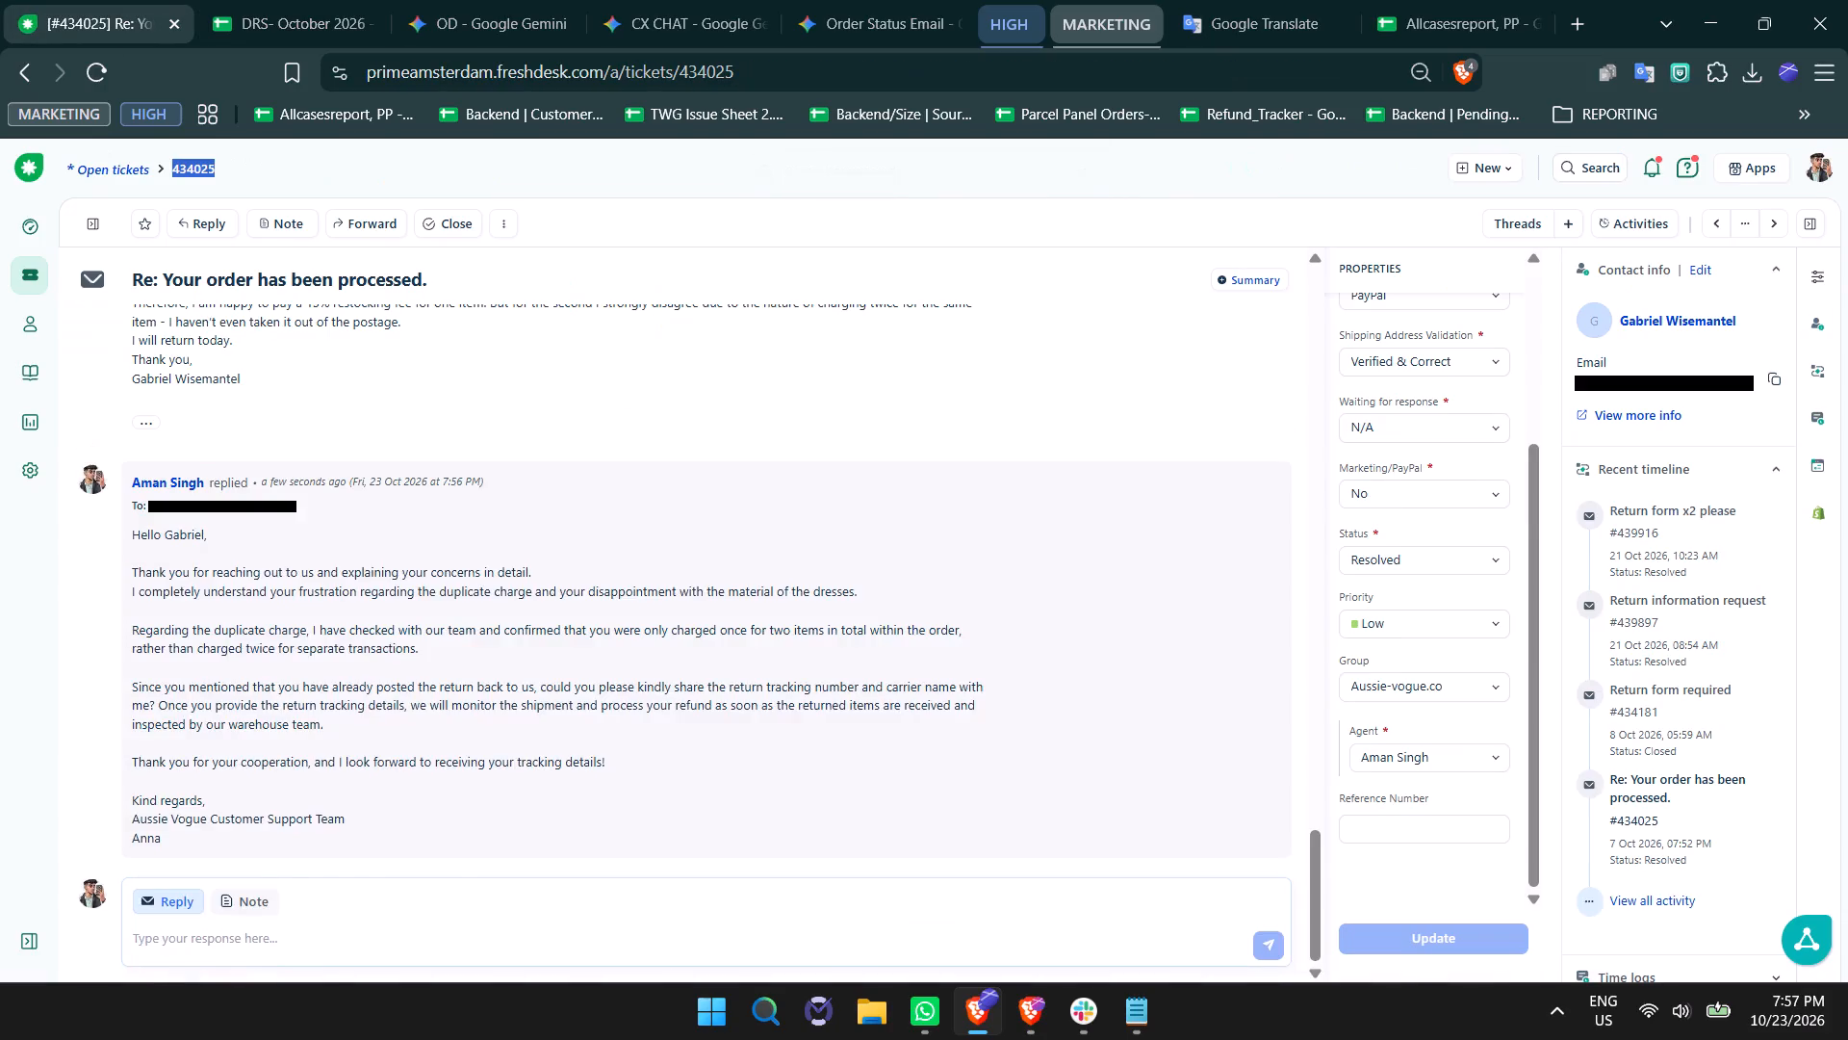
scroll(518, 522, "down", 4)
scroll(573, 567, "up", 5)
scroll(634, 586, "down", 1)
scroll(635, 586, "up", 2)
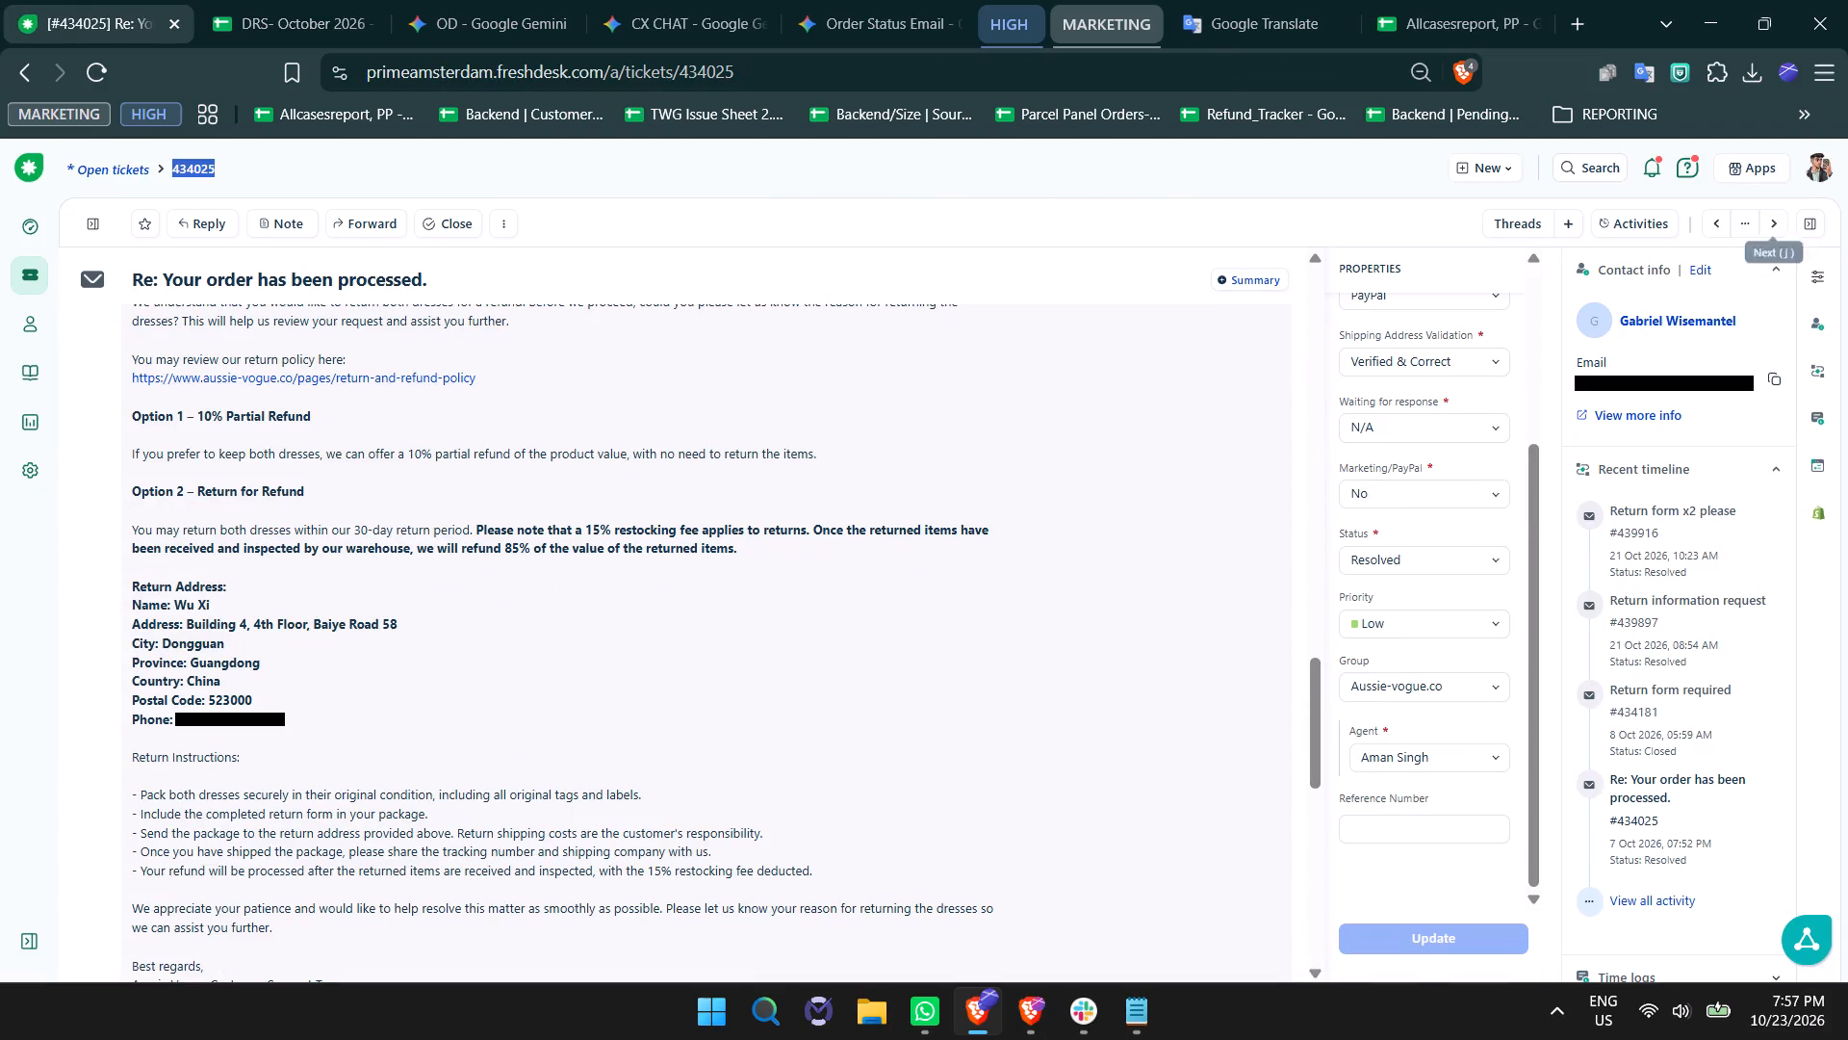
left_click(1724, 227)
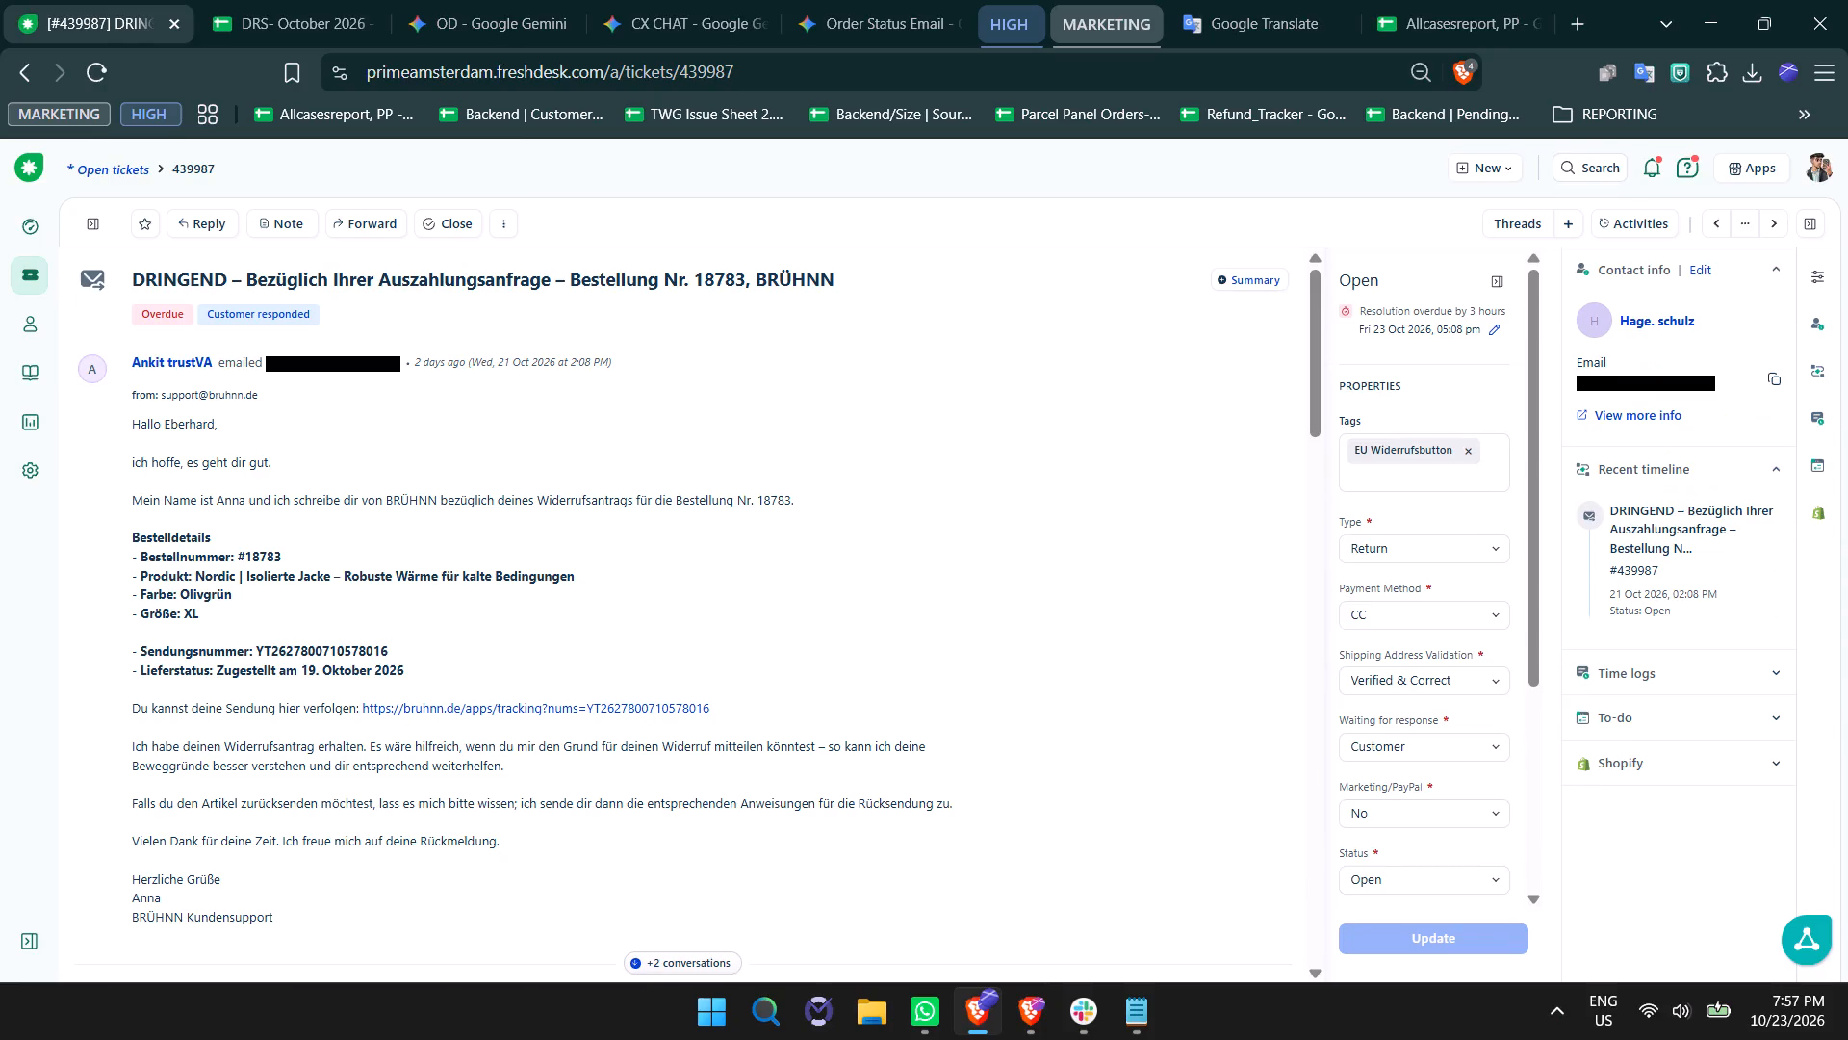
scroll(1024, 520, "down", 2)
scroll(987, 545, "up", 2)
scroll(986, 545, "down", 3)
scroll(985, 545, "up", 1)
scroll(985, 545, "down", 2)
scroll(985, 545, "up", 1)
scroll(985, 545, "down", 2)
scroll(851, 609, "up", 1)
scroll(821, 629, "down", 4)
scroll(820, 631, "up", 1)
scroll(813, 643, "down", 1)
scroll(671, 684, "down", 2)
scroll(671, 685, "up", 2)
scroll(669, 691, "down", 1)
scroll(670, 692, "up", 2)
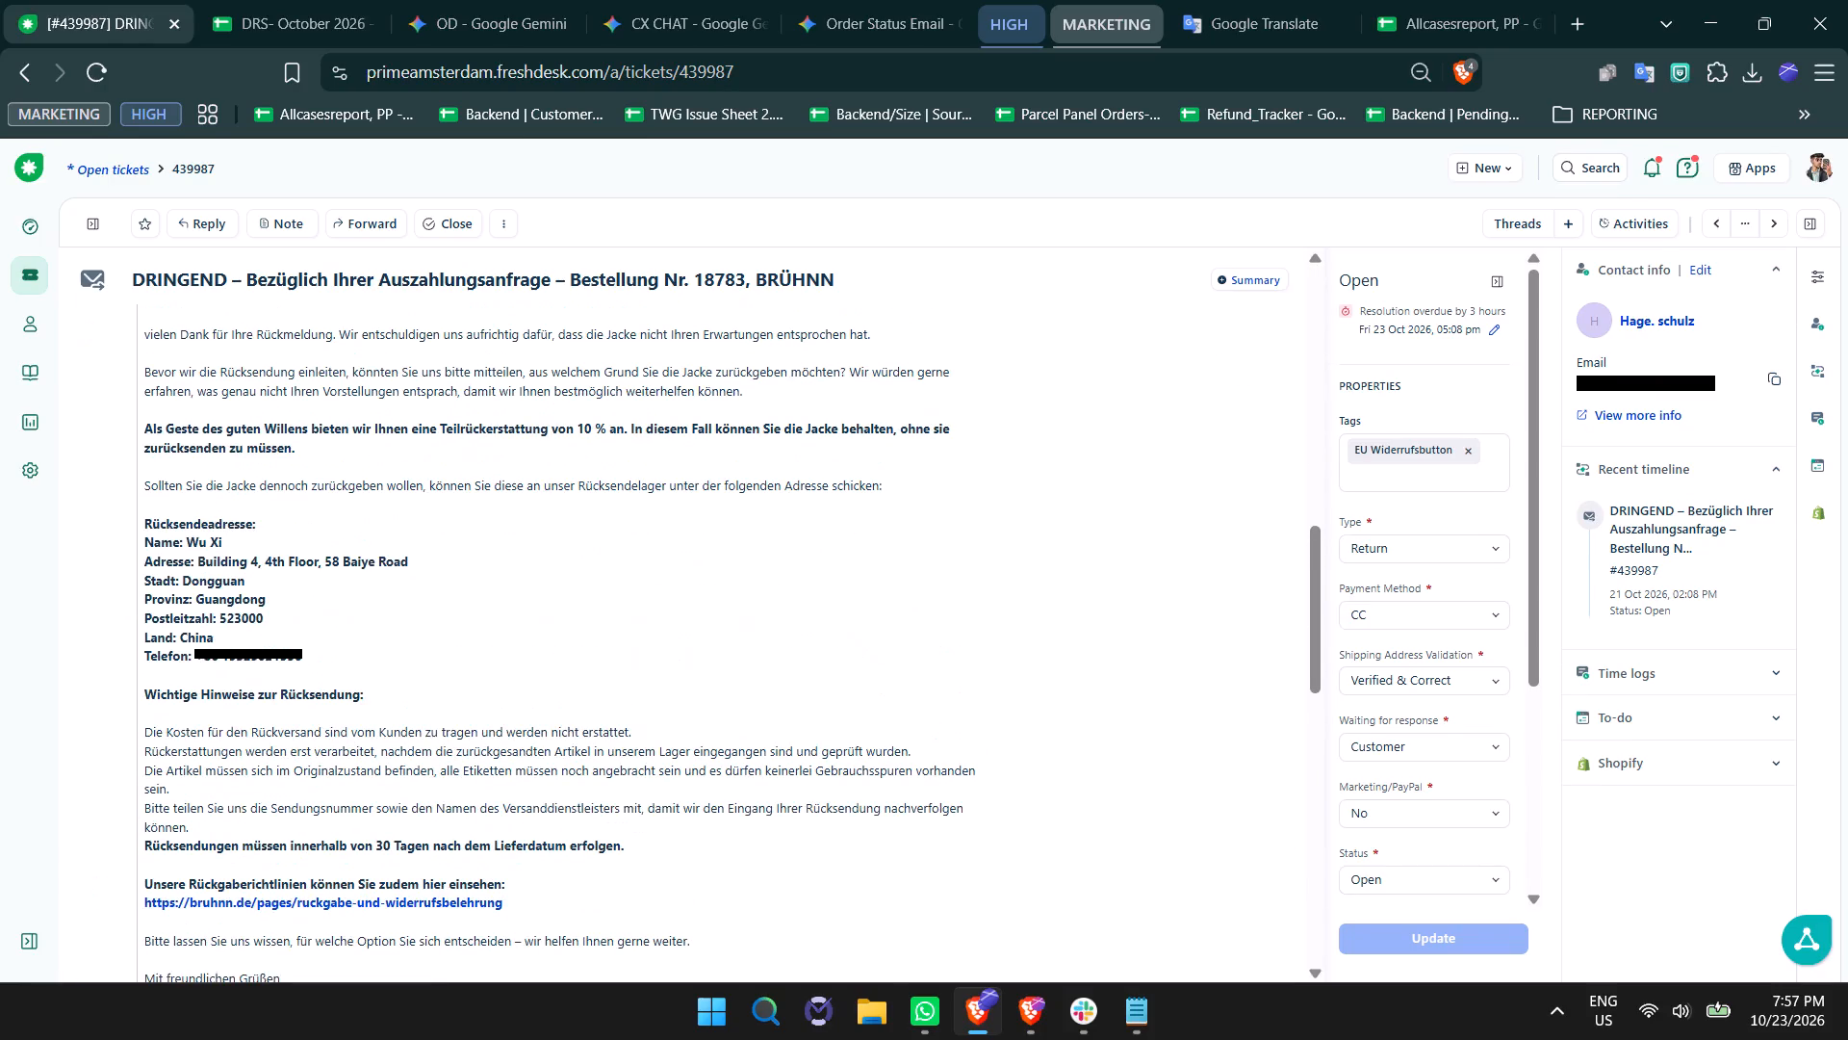
scroll(591, 469, "down", 7)
scroll(587, 462, "up", 2)
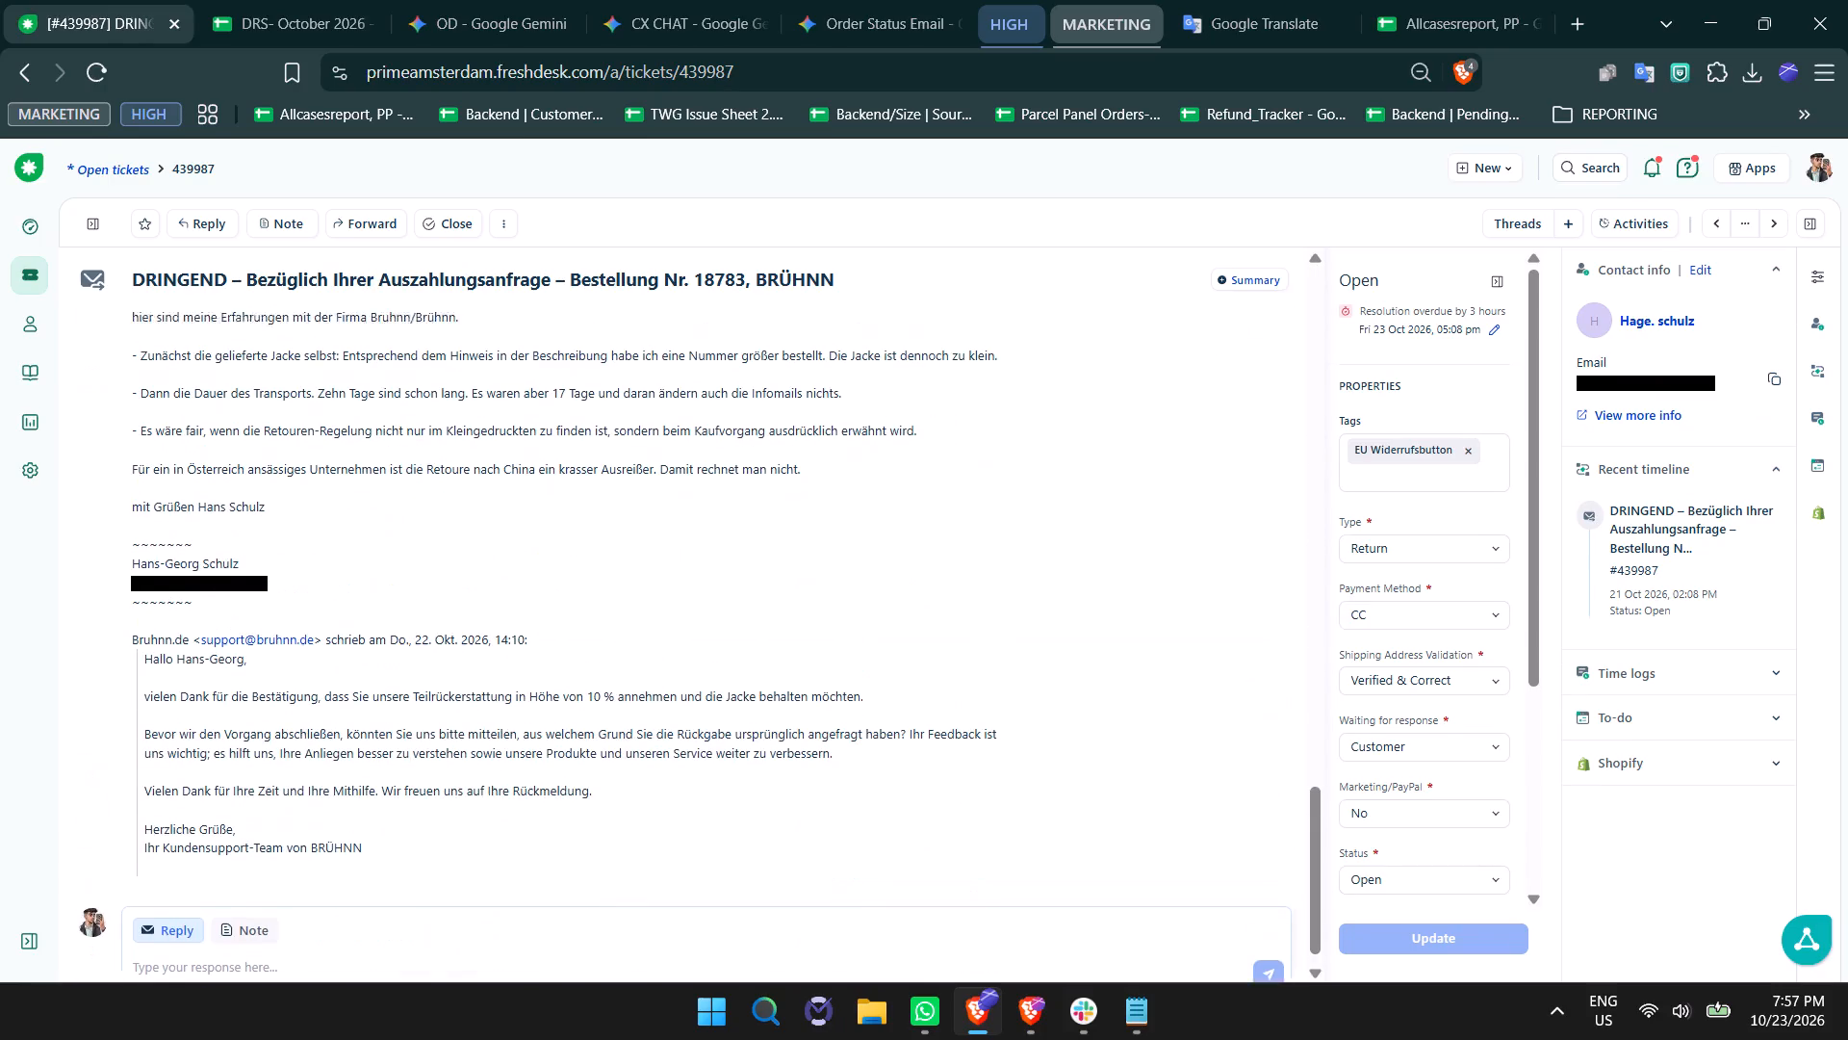
scroll(515, 488, "up", 1)
scroll(450, 533, "down", 4)
scroll(547, 452, "down", 1)
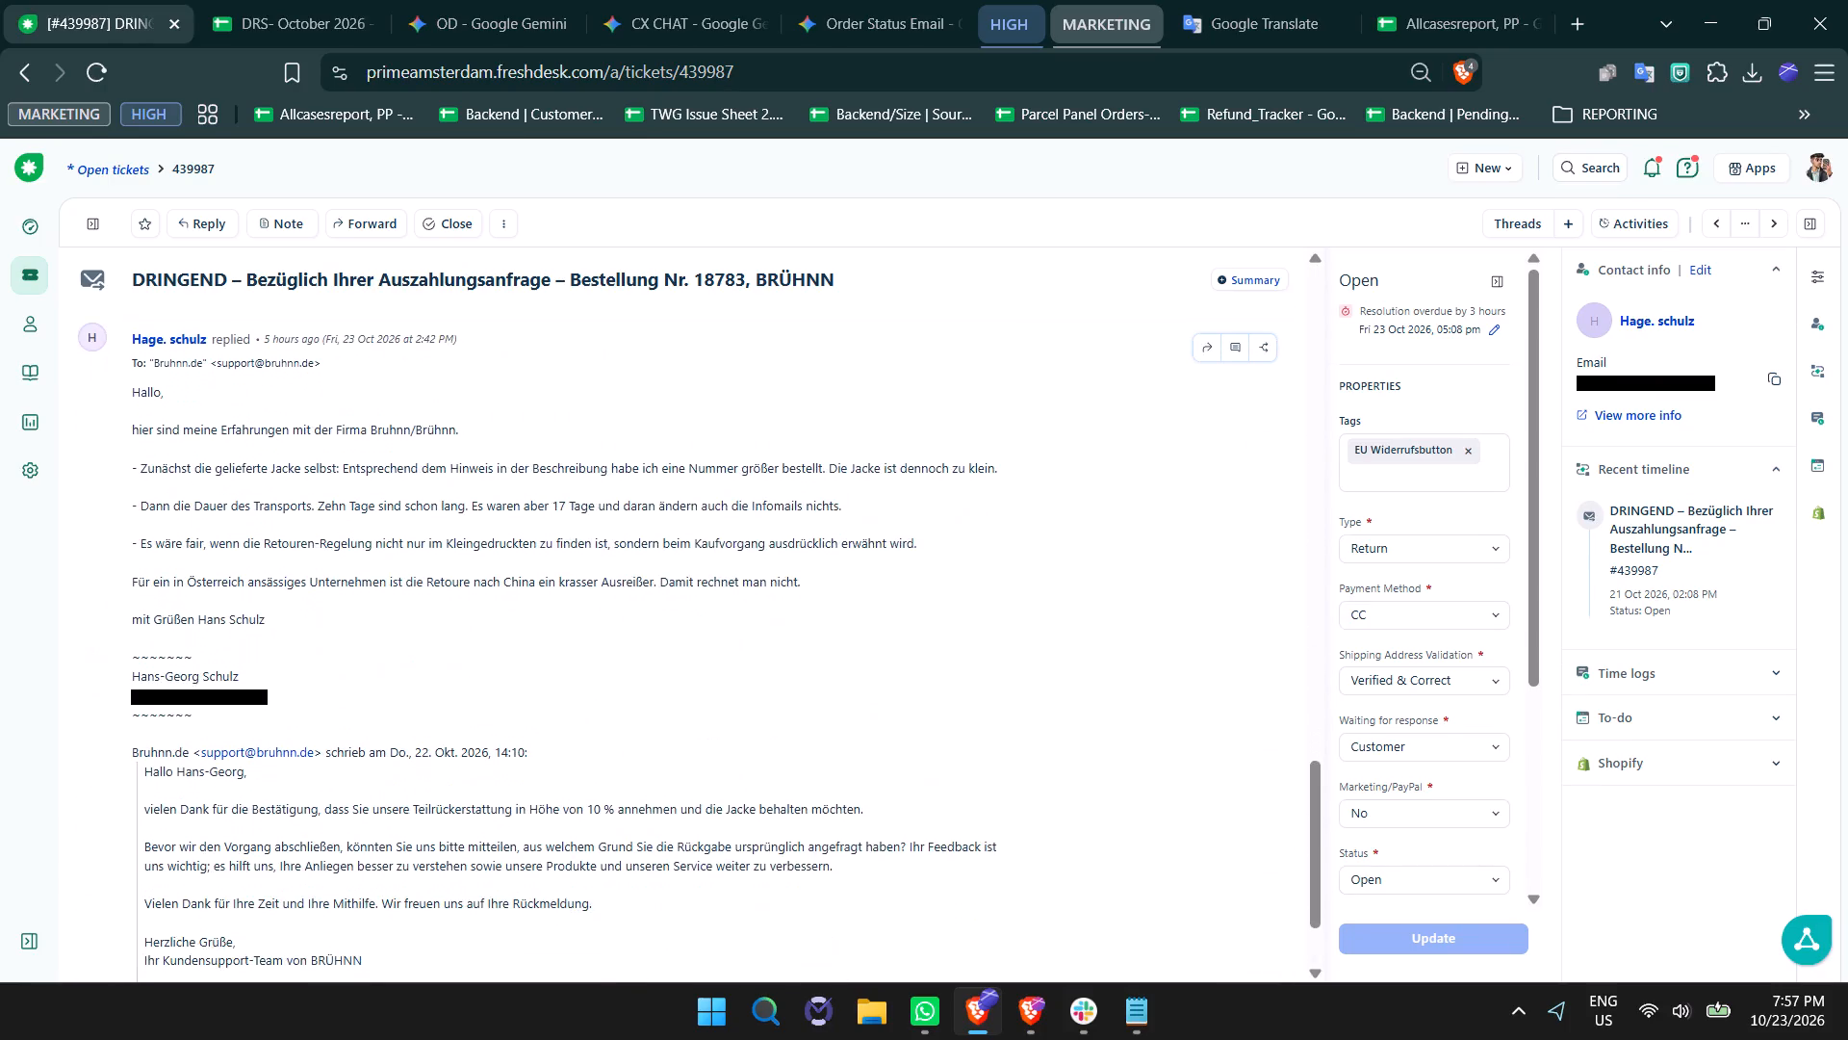
Translate the ticket page into English.
right_click(578, 431)
scroll(578, 431, "down", 1)
left_click(690, 753)
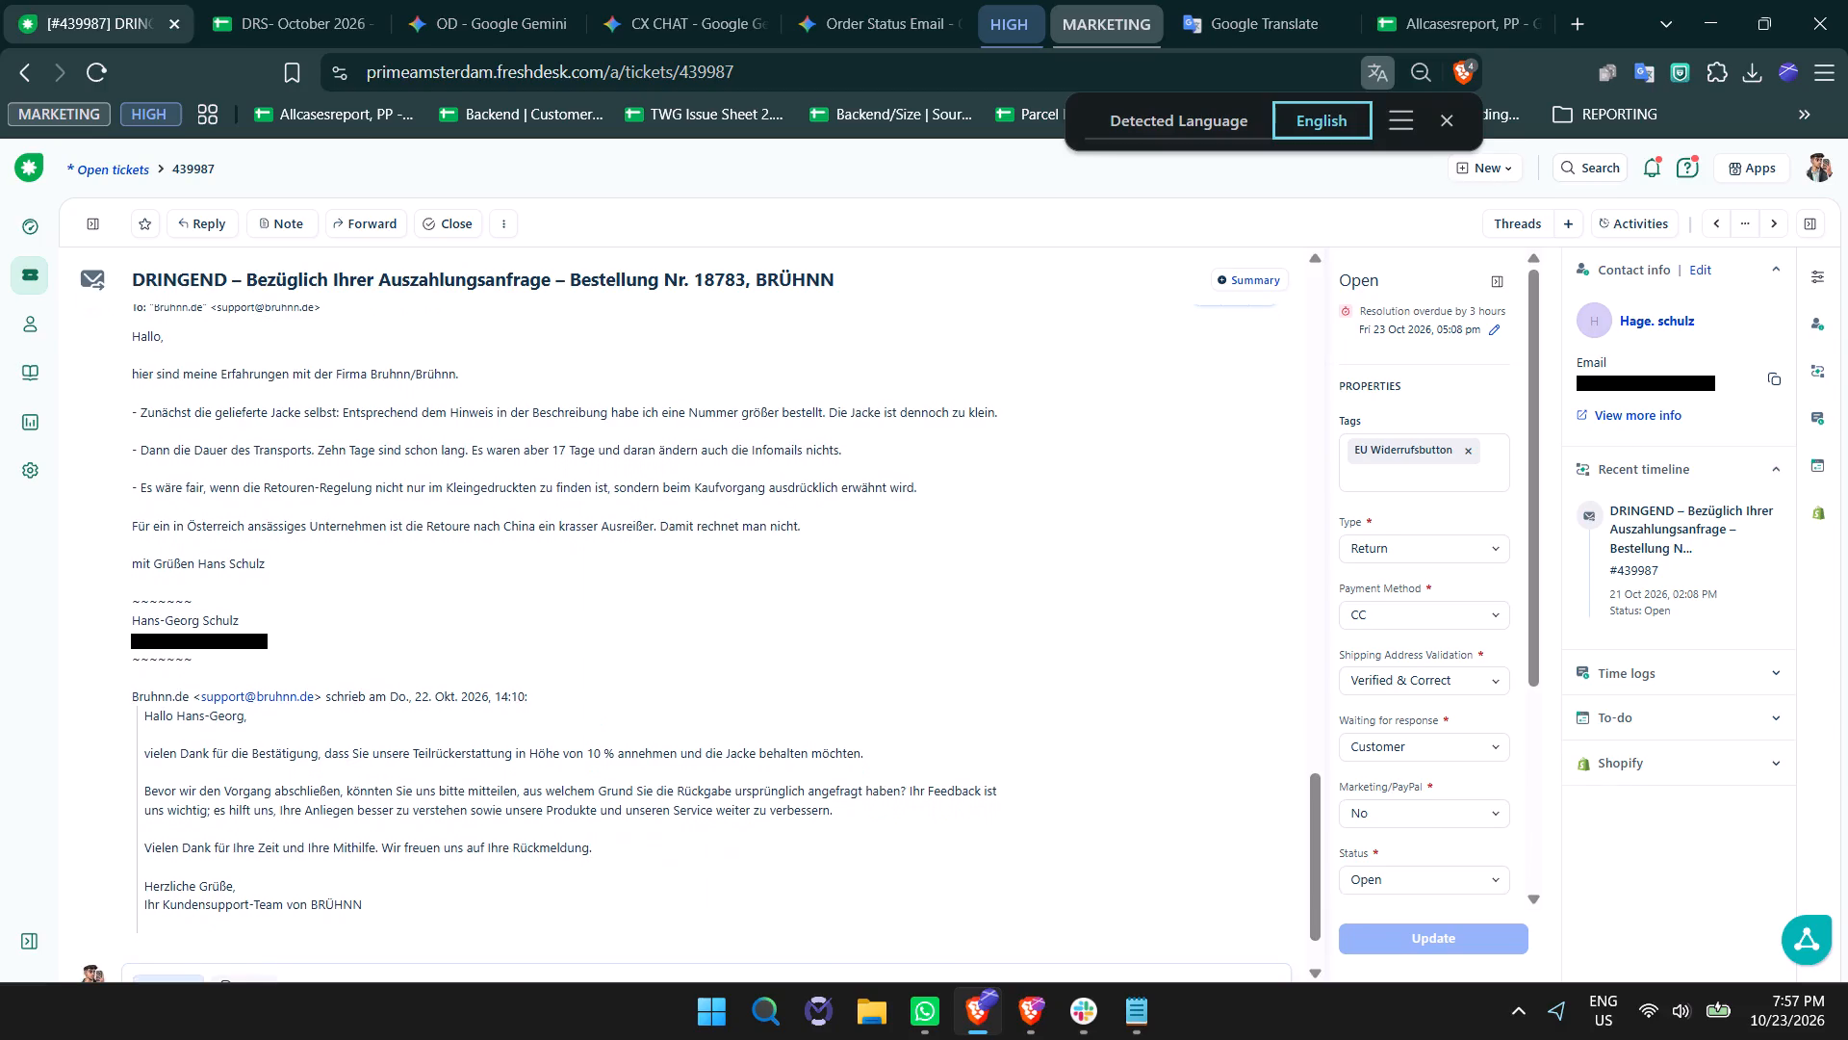
Read the translated previous support message and the customer's latest reply for the reasons behind the original return request.
scroll(690, 713, "up", 2)
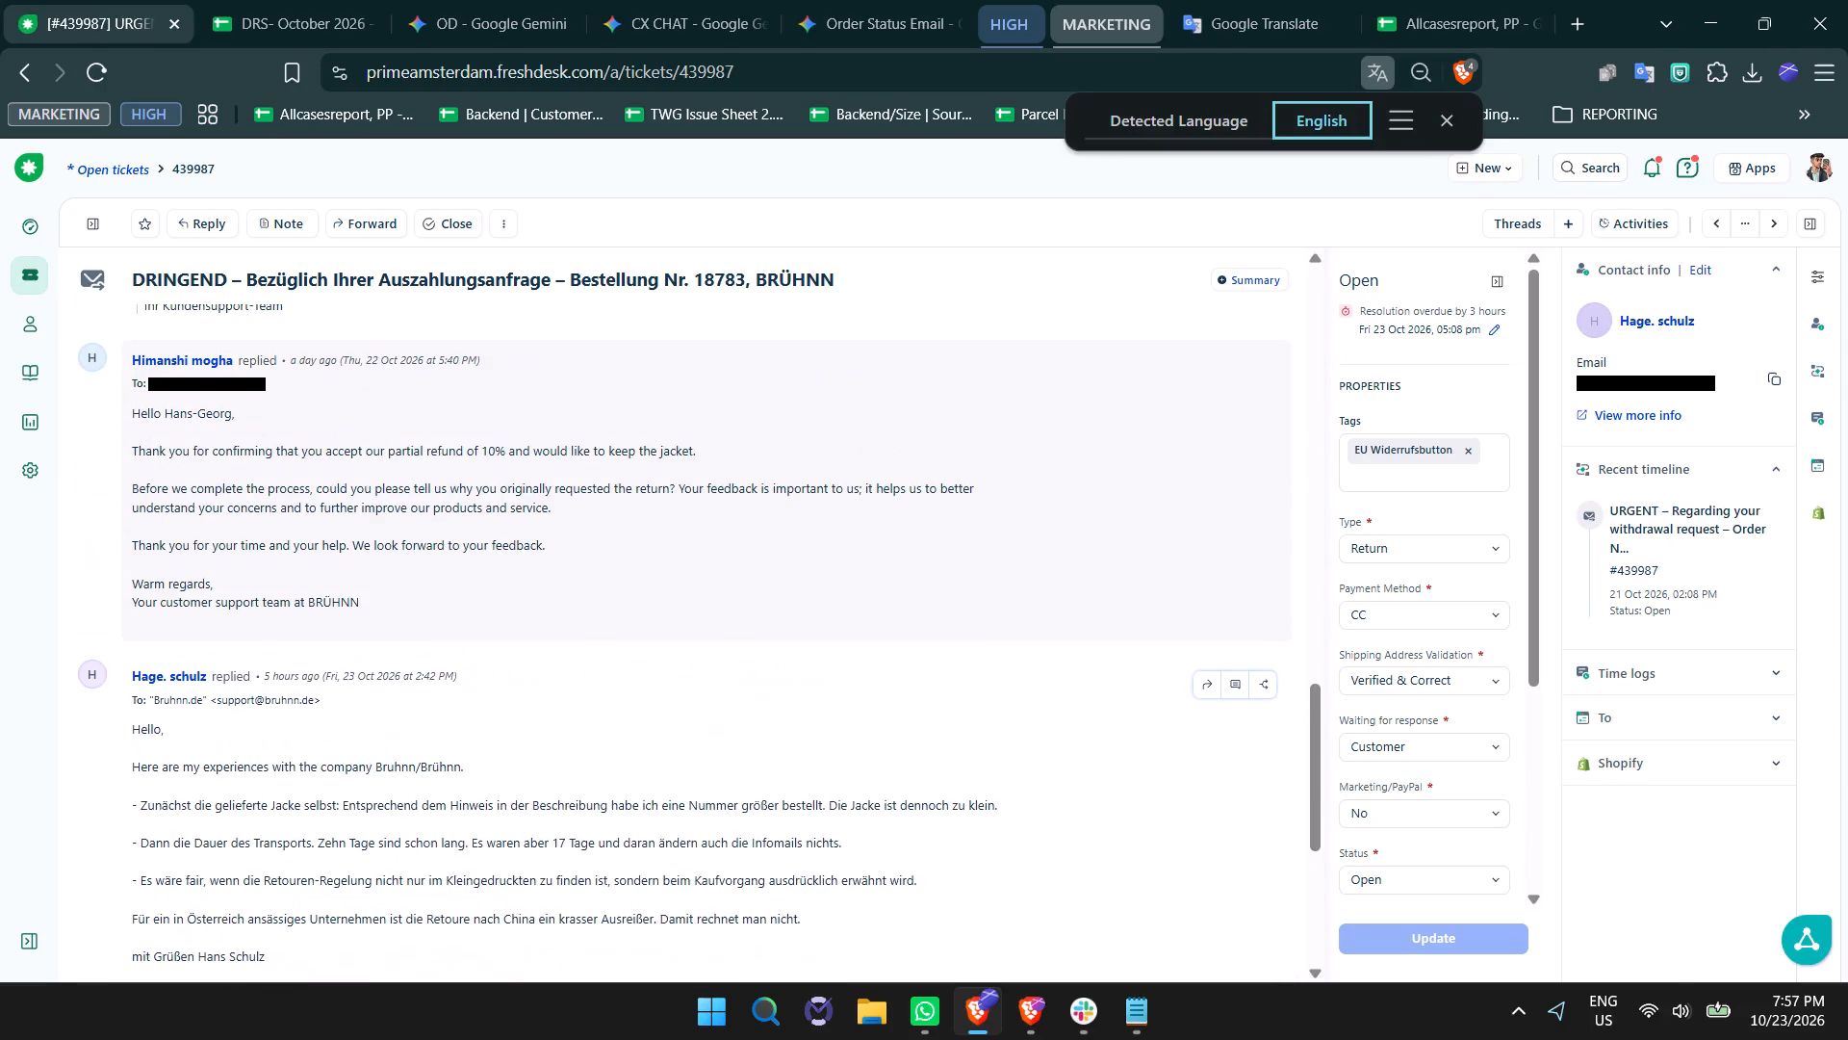
scroll(690, 713, "up", 1)
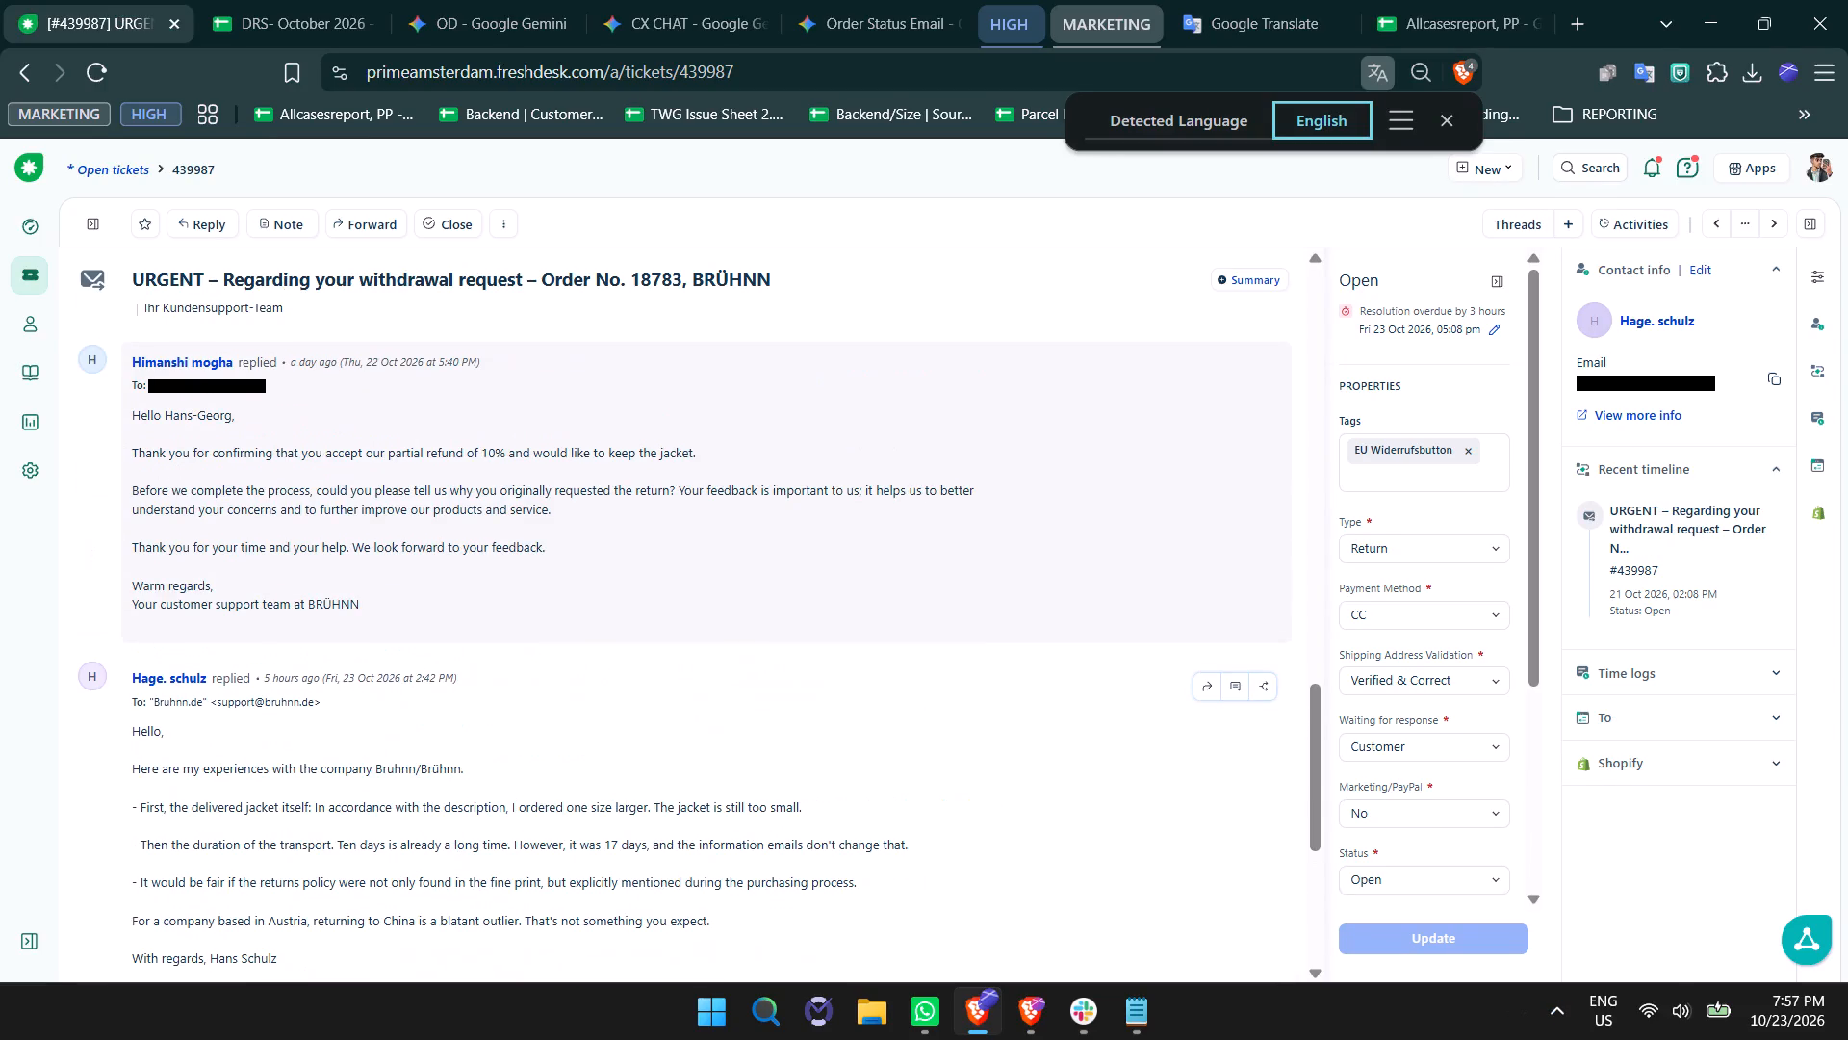
scroll(690, 713, "down", 1)
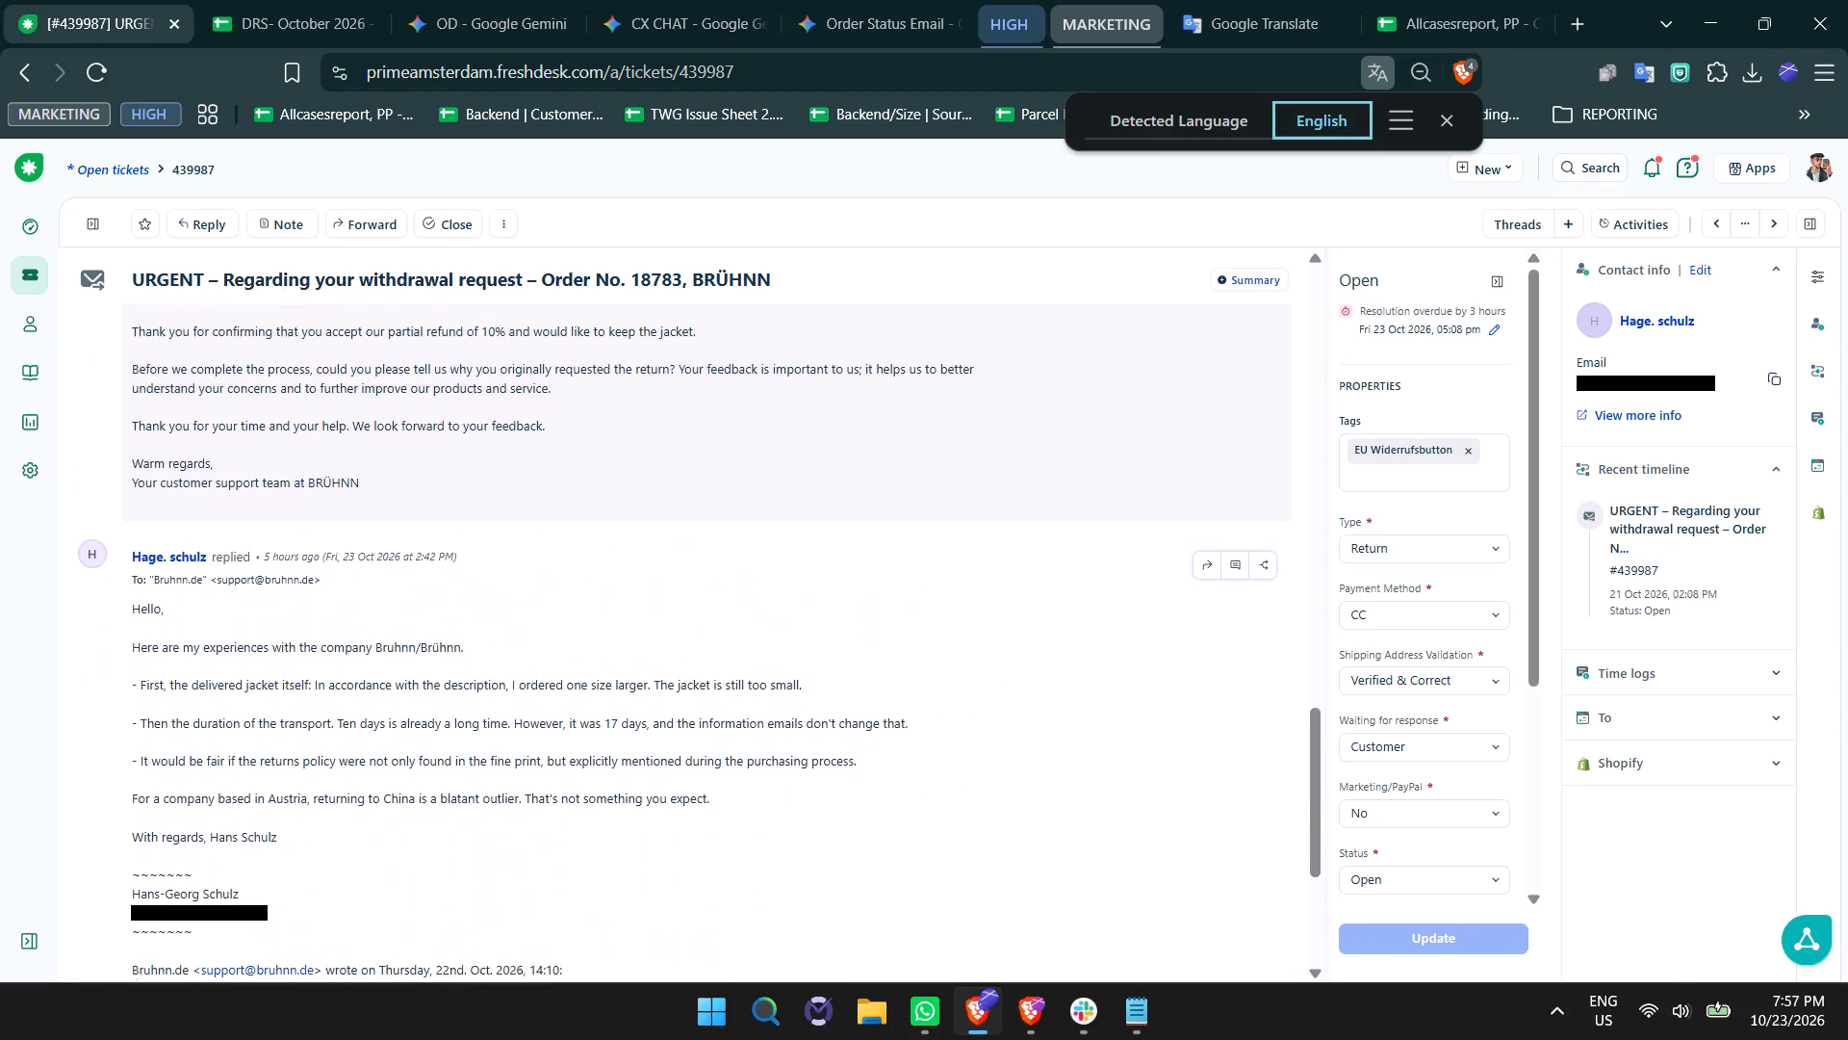
triple_click(464, 692)
scroll(445, 742, "down", 1)
left_click(445, 742)
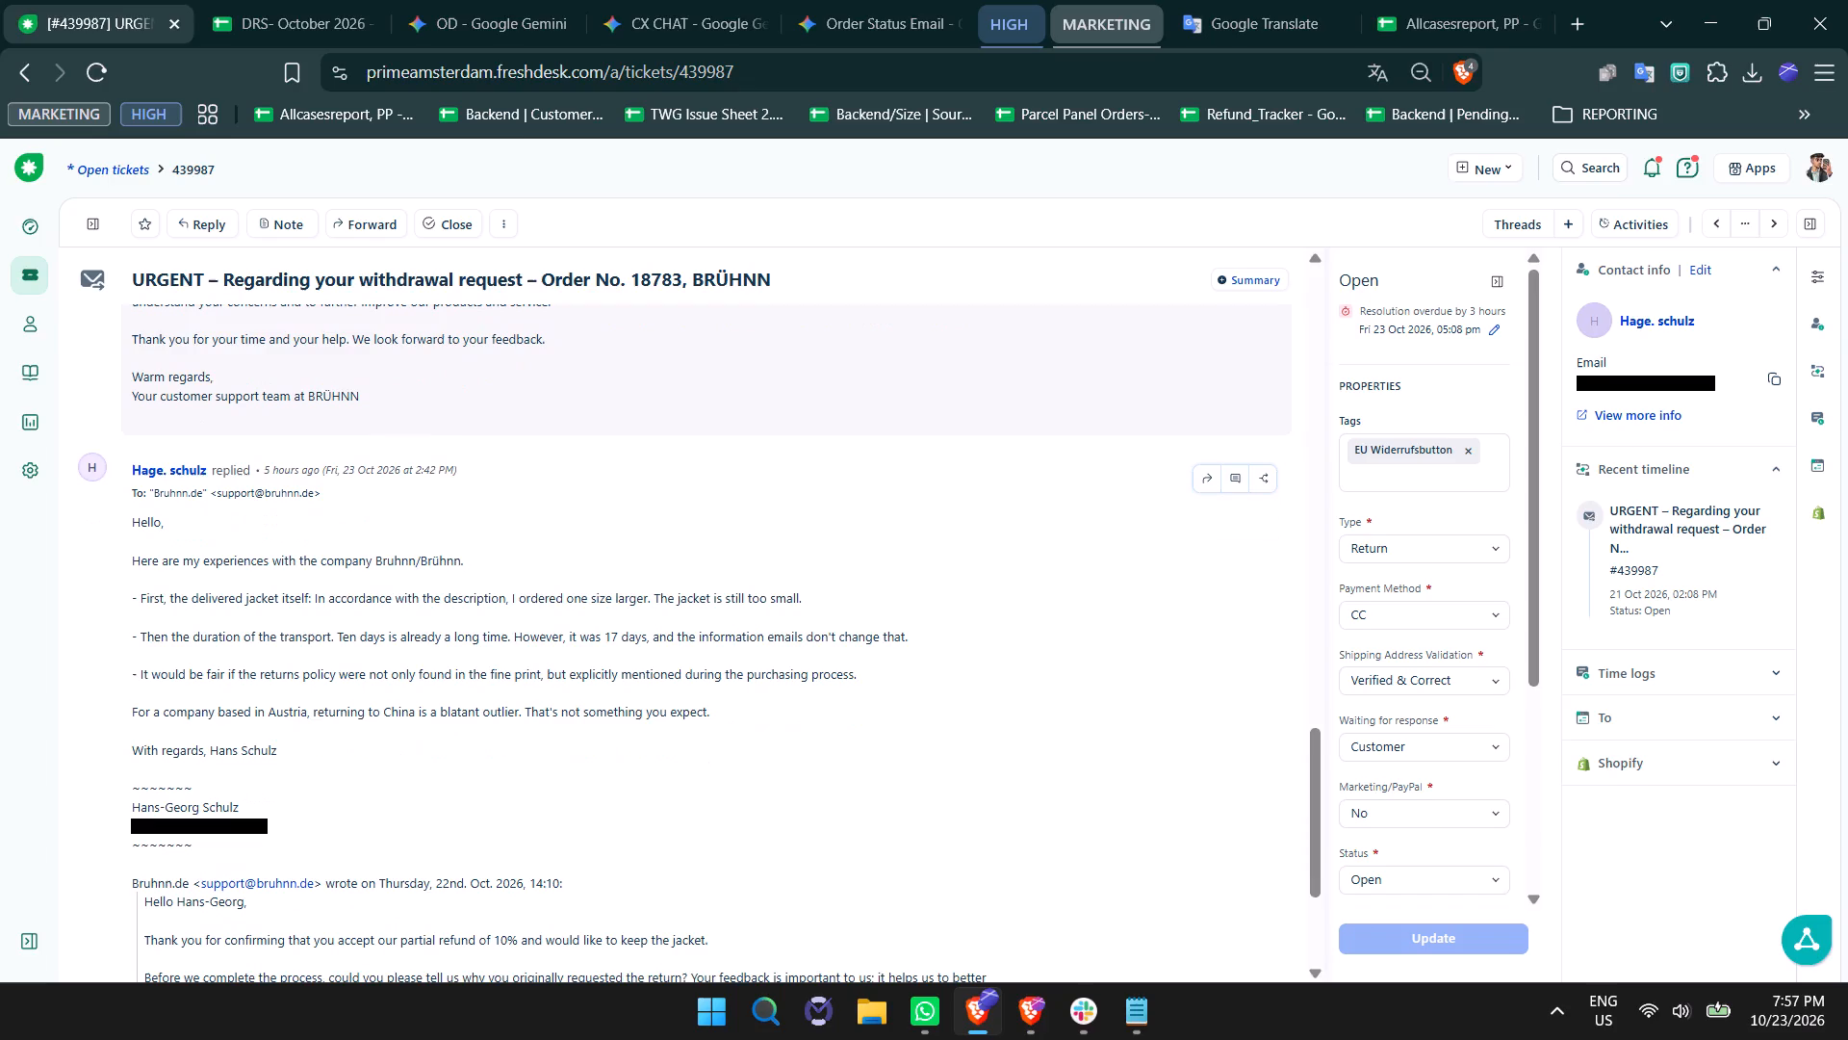
triple_click(301, 599)
left_click(448, 625)
left_click_drag(357, 602, 546, 603, "ctrl")
triple_click(547, 603, "ctrl")
left_click(377, 683, "ctrl")
triple_click(384, 655)
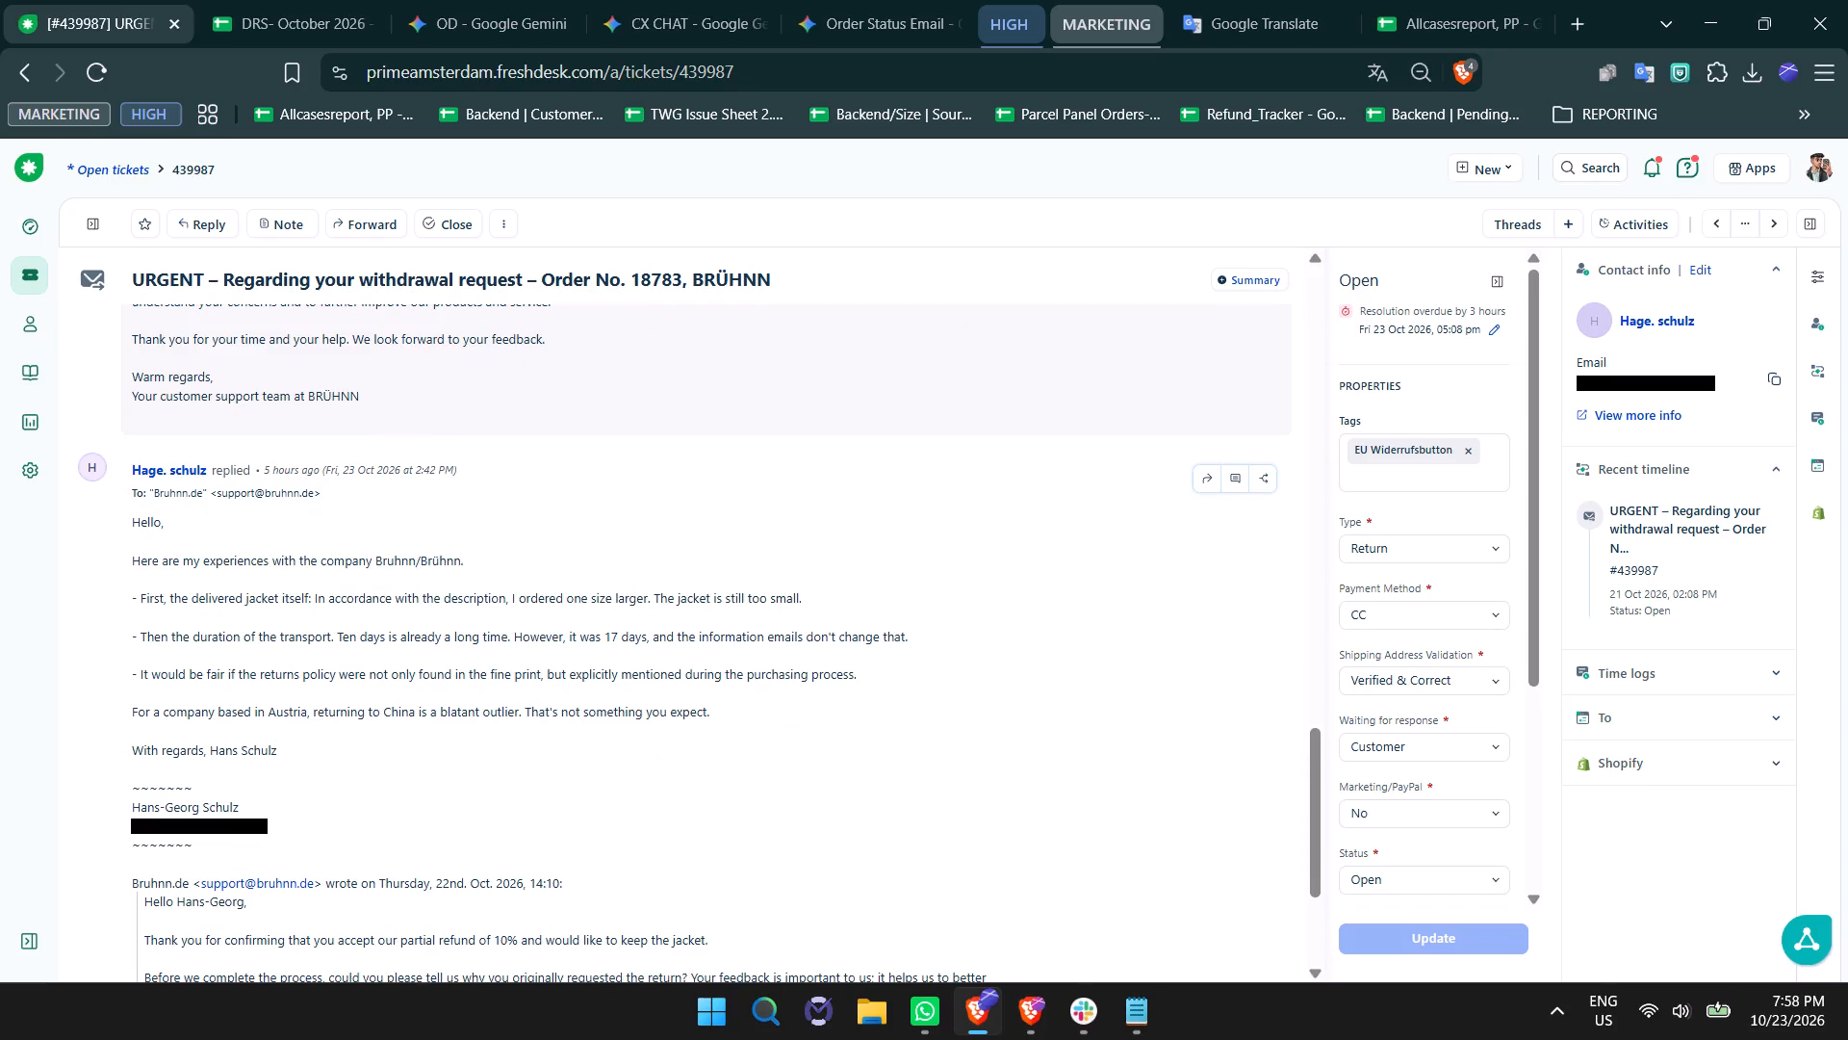
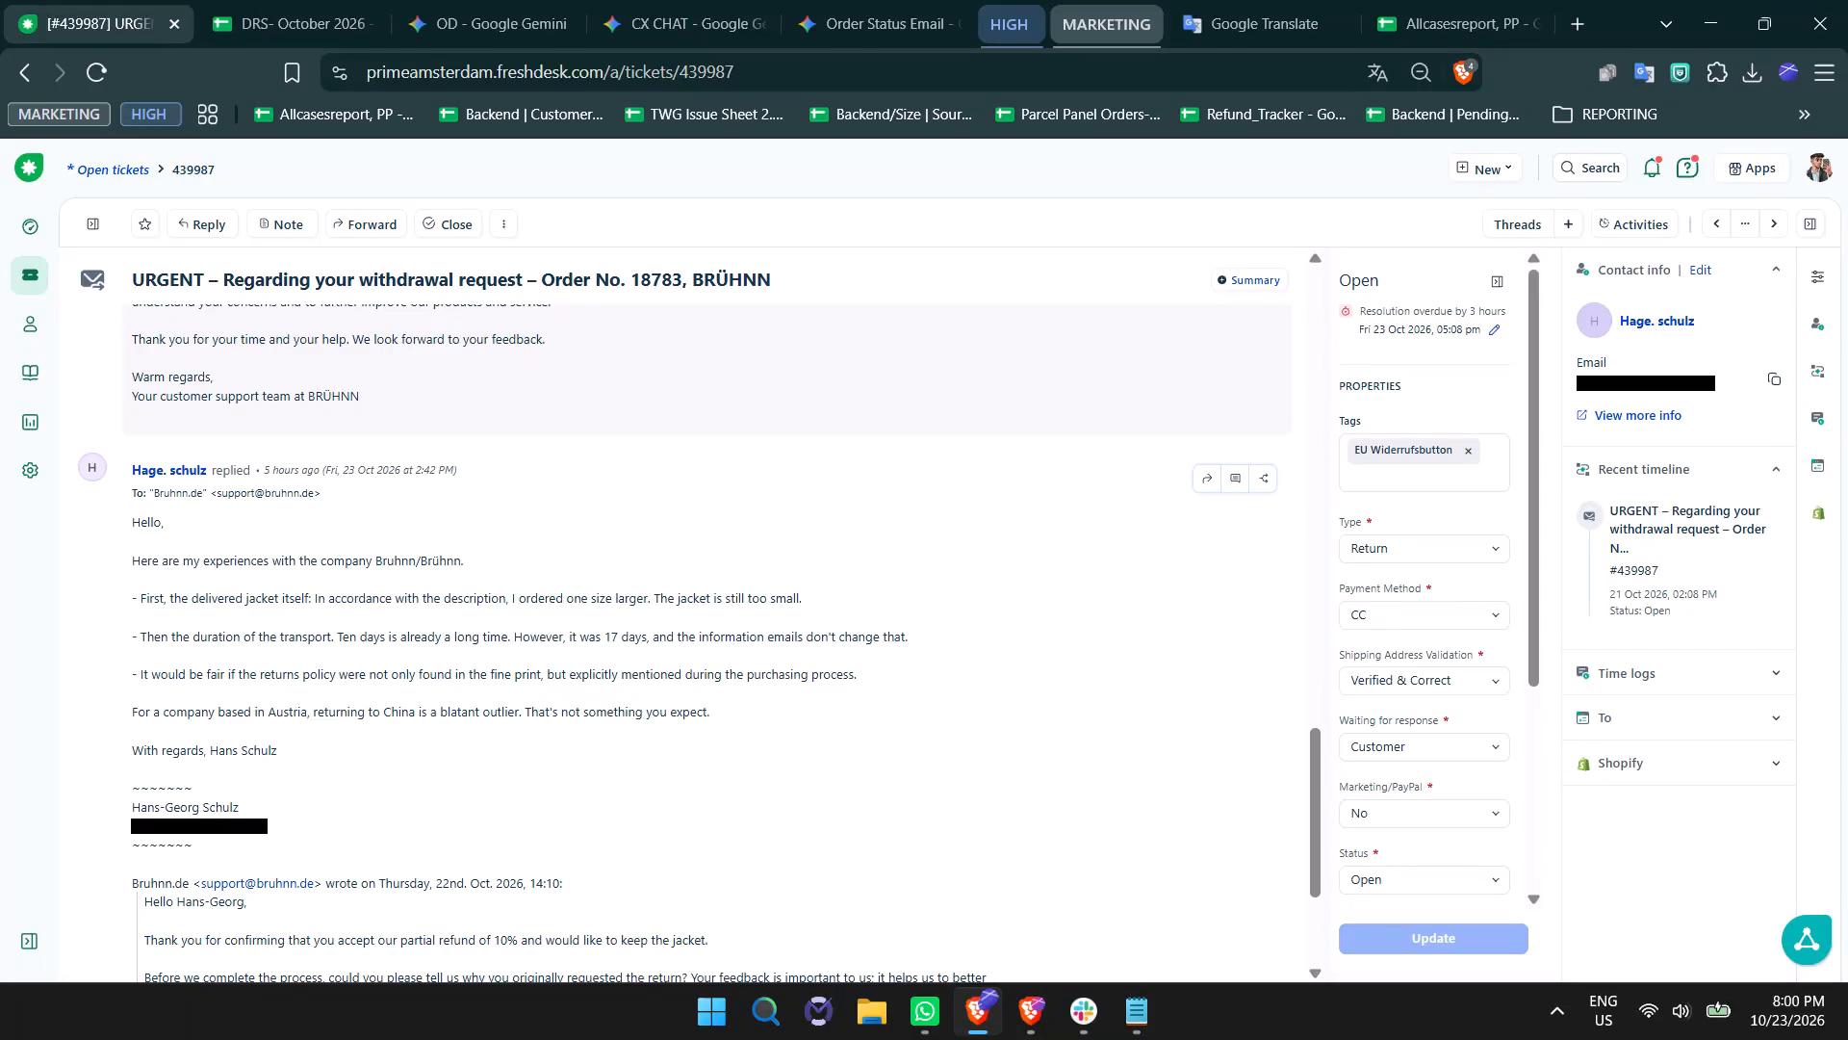
left_click(27, 264)
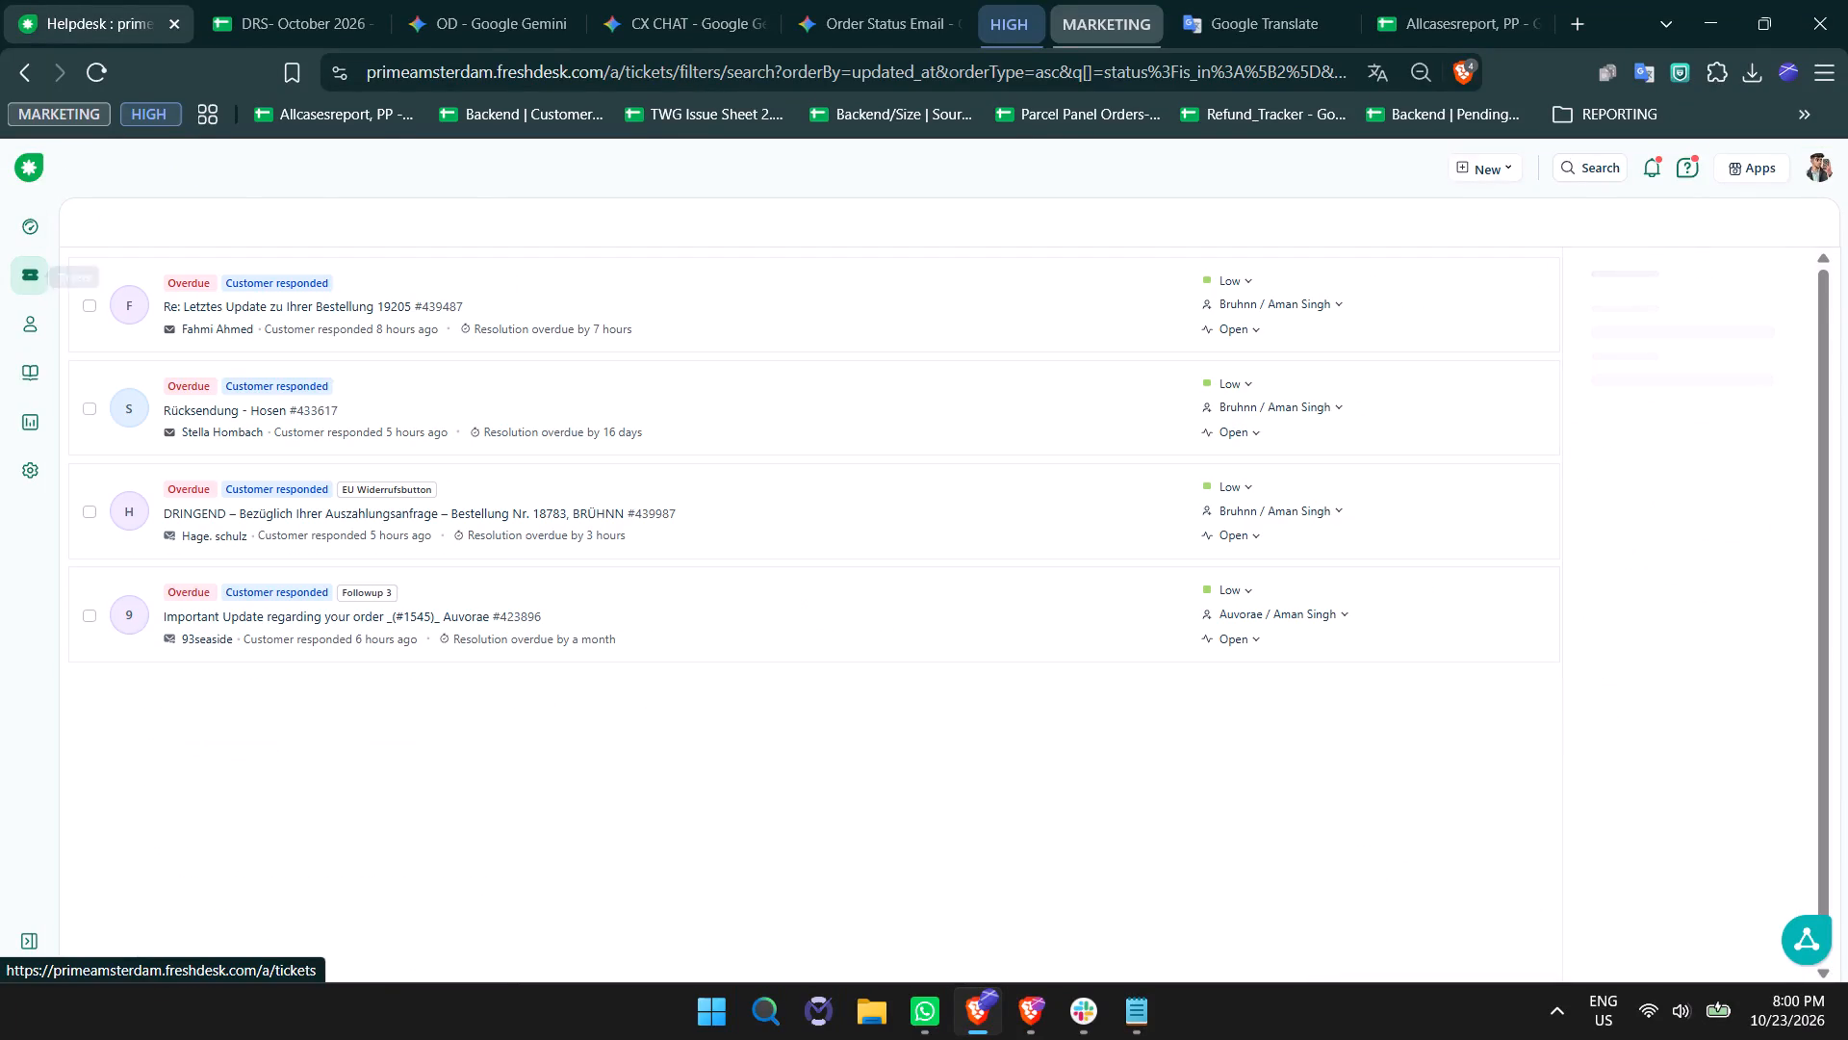
left_click(311, 720)
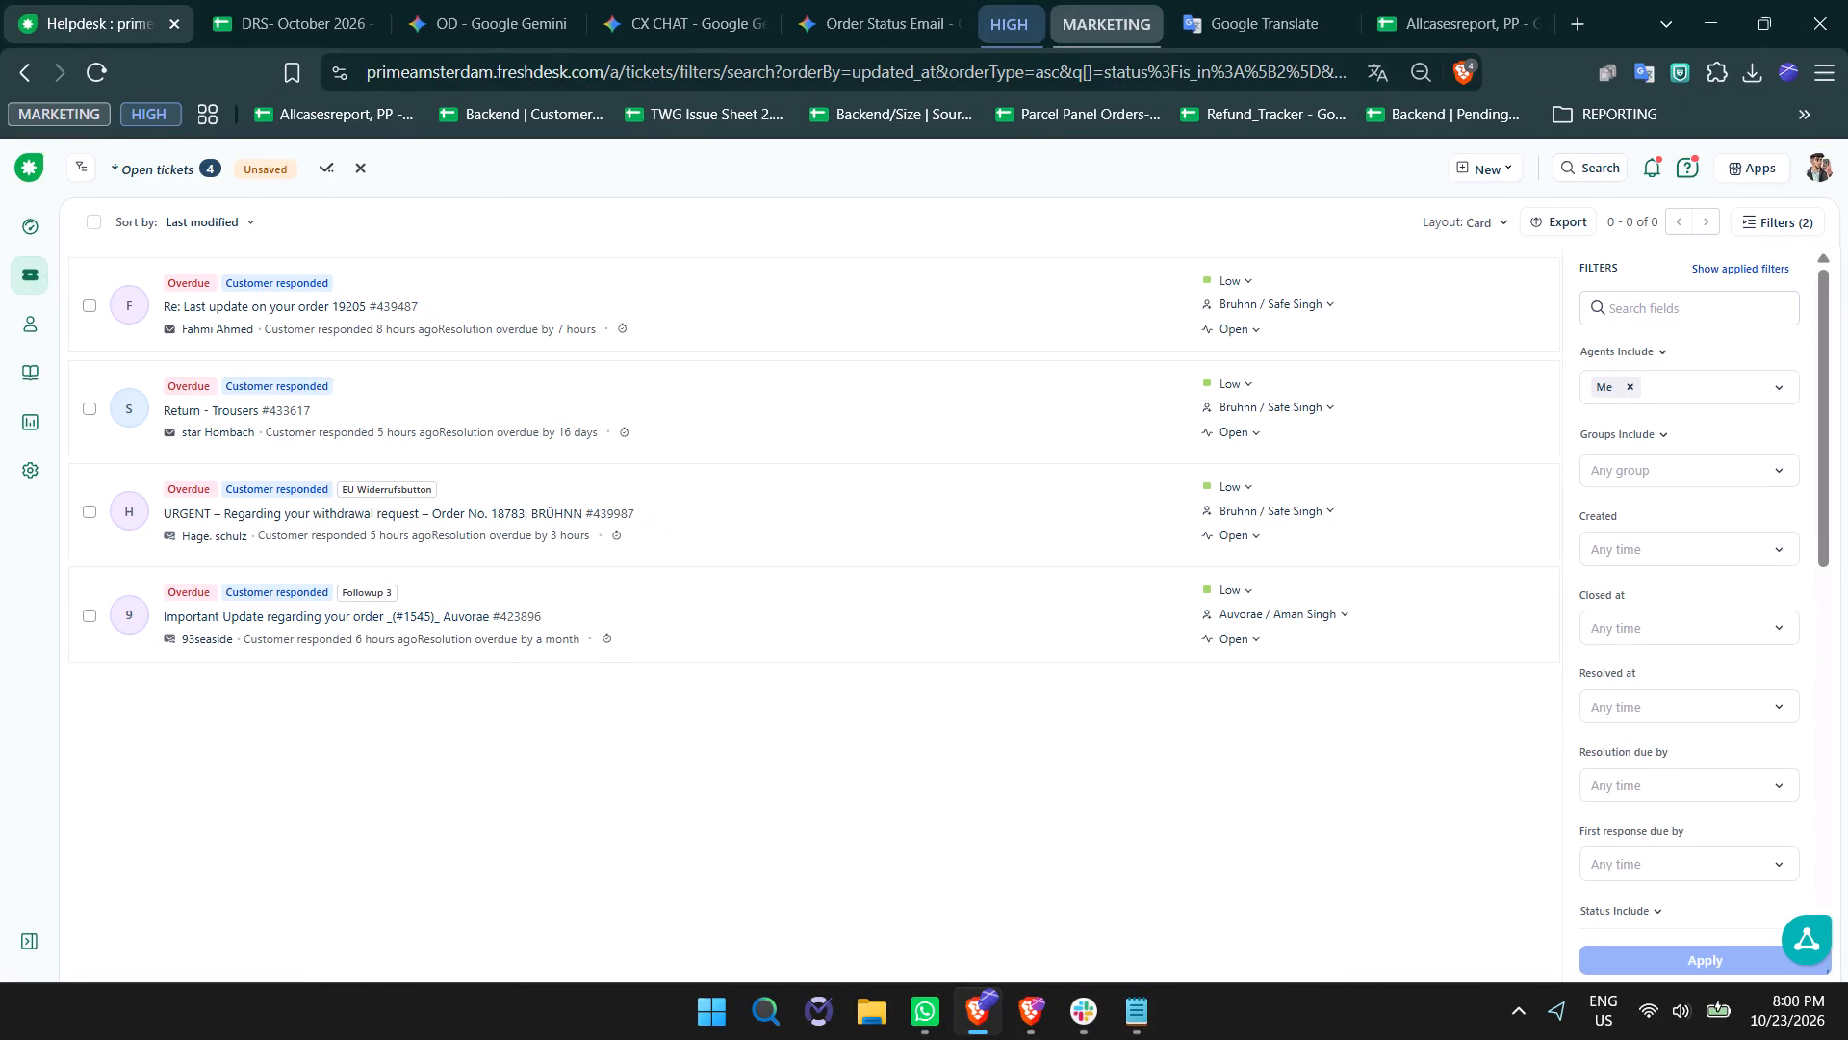
left_click(324, 714)
left_click(324, 714)
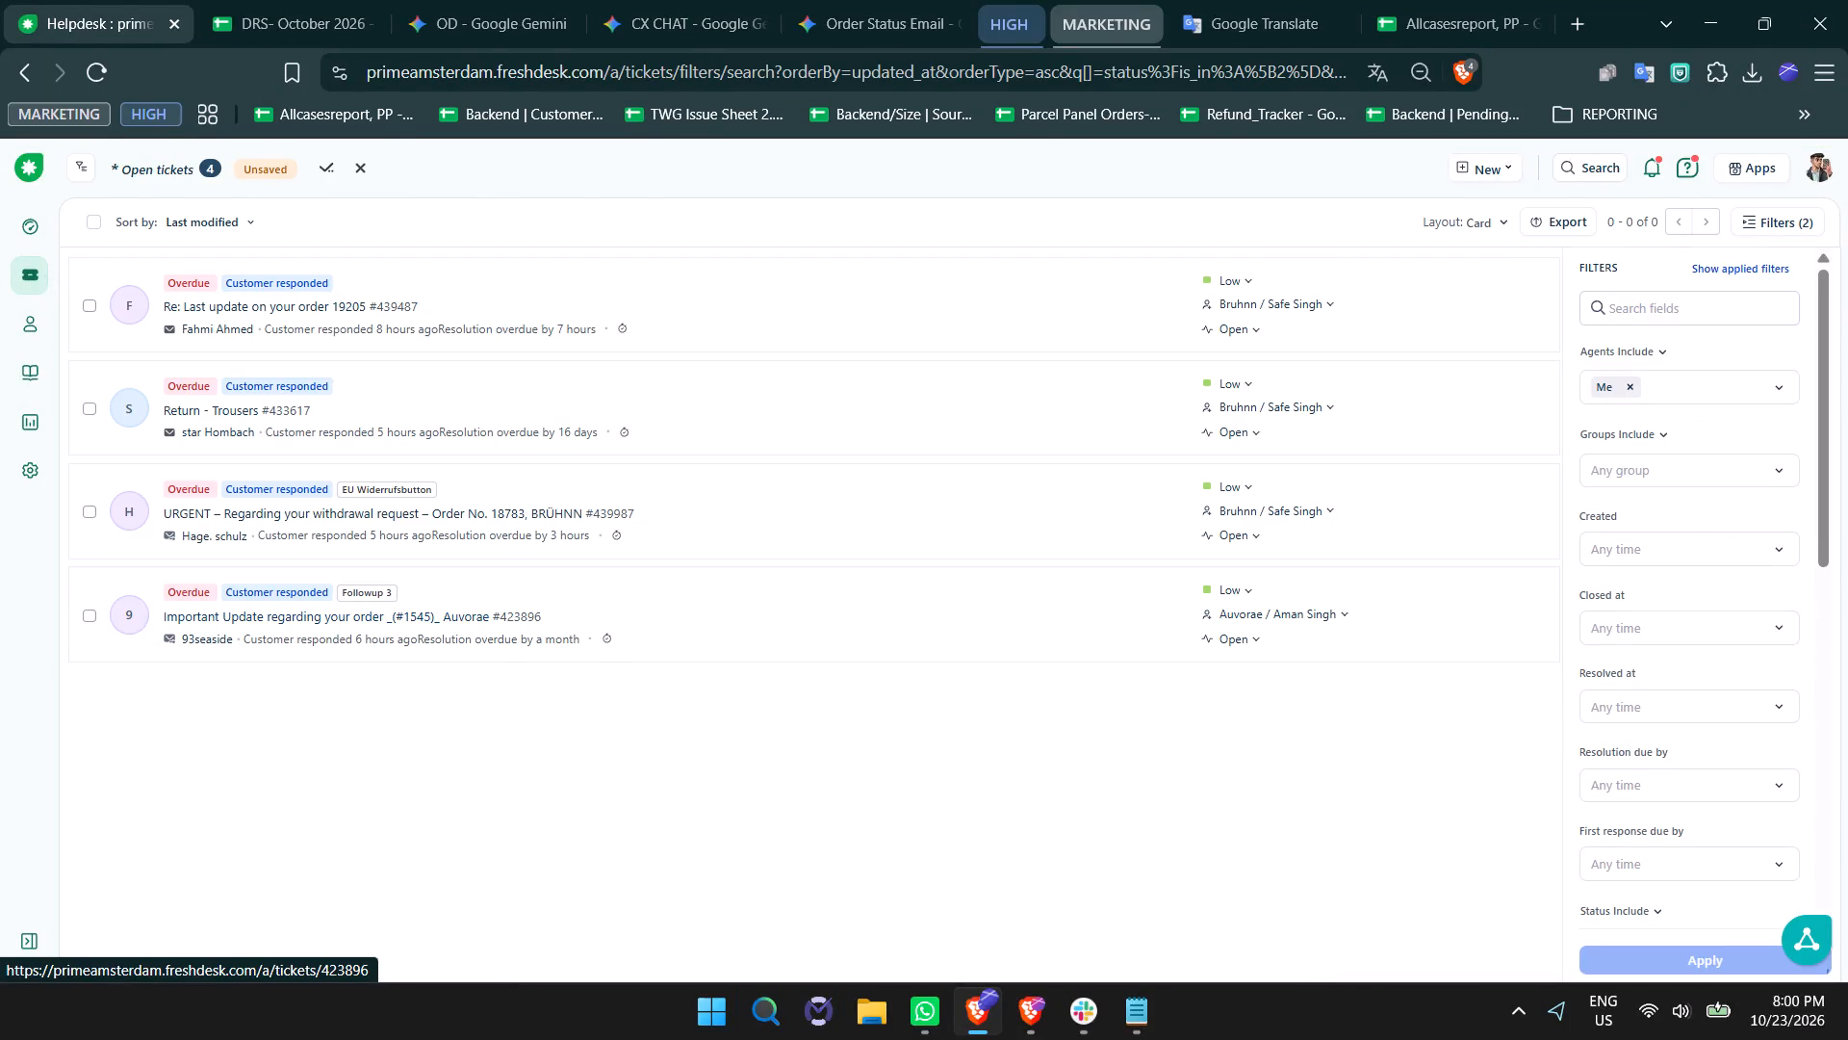
left_click(505, 737)
left_click(337, 609)
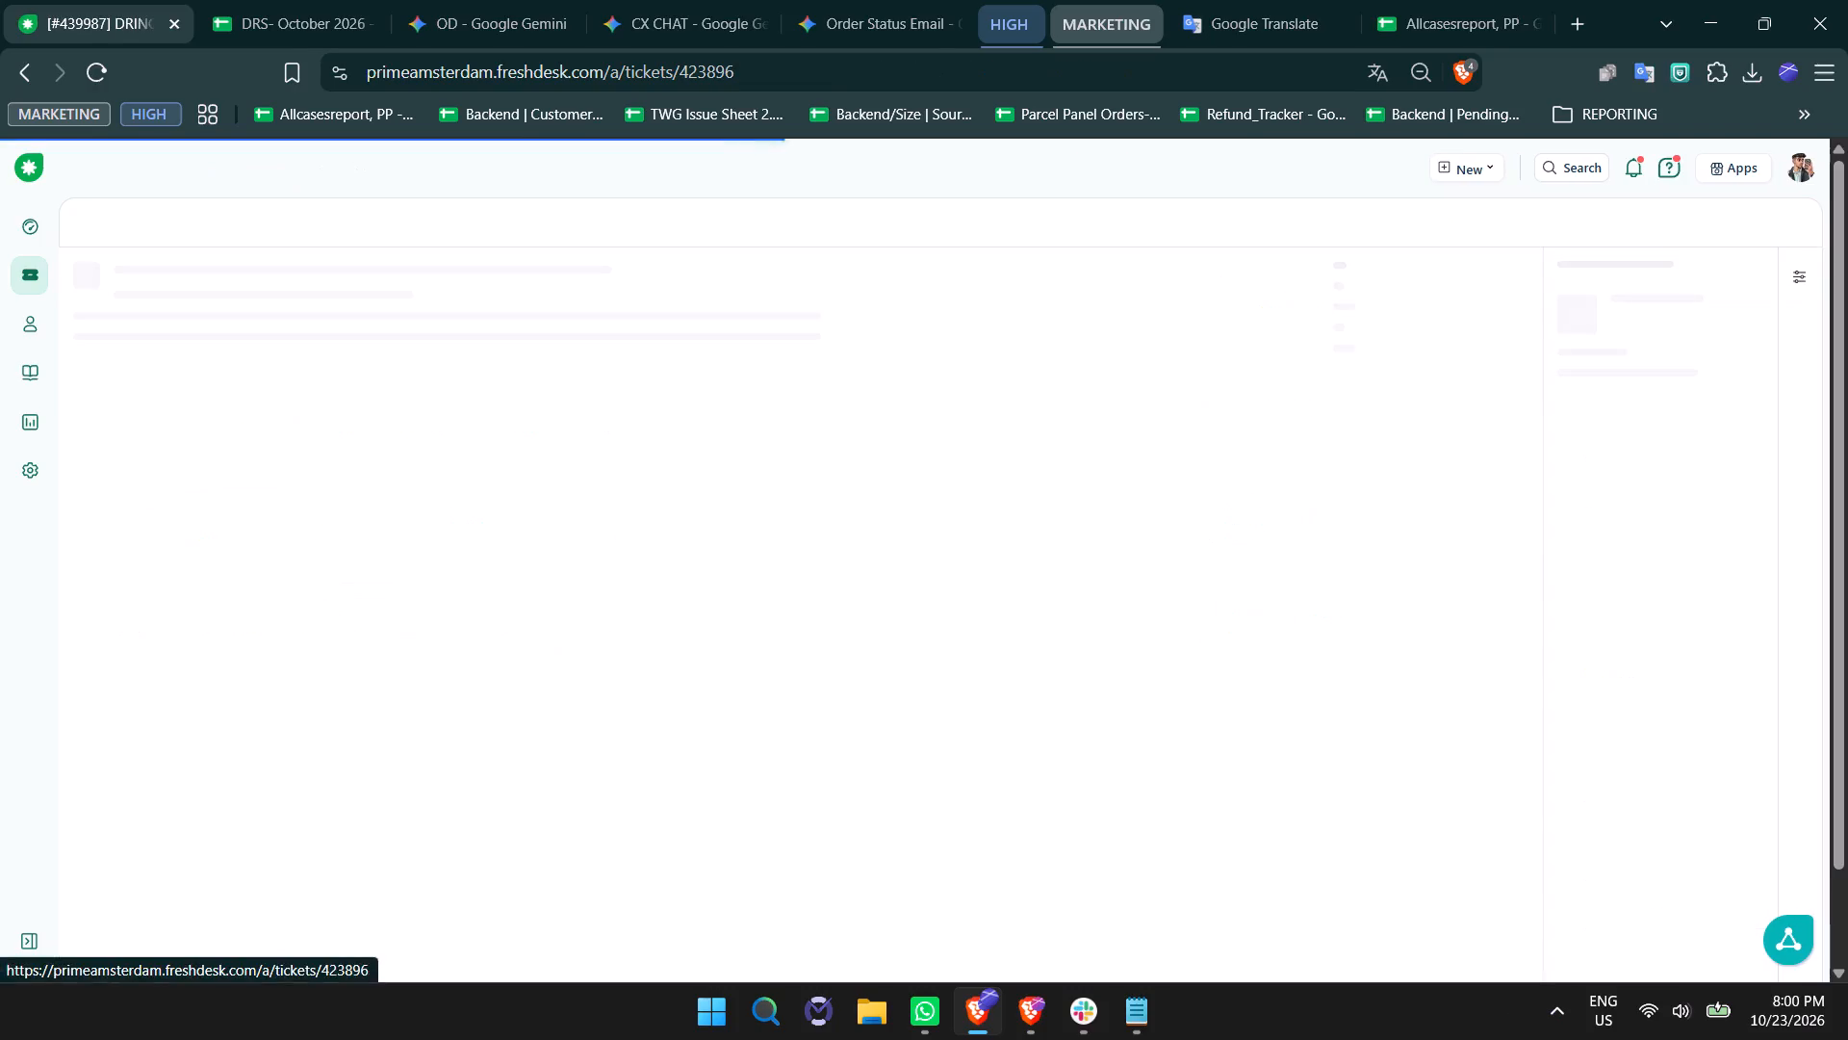
Read the conversation in ticket 423896, expanding the collapsed earlier messages about the wrongly sized clogs.
scroll(342, 639, "down", 4)
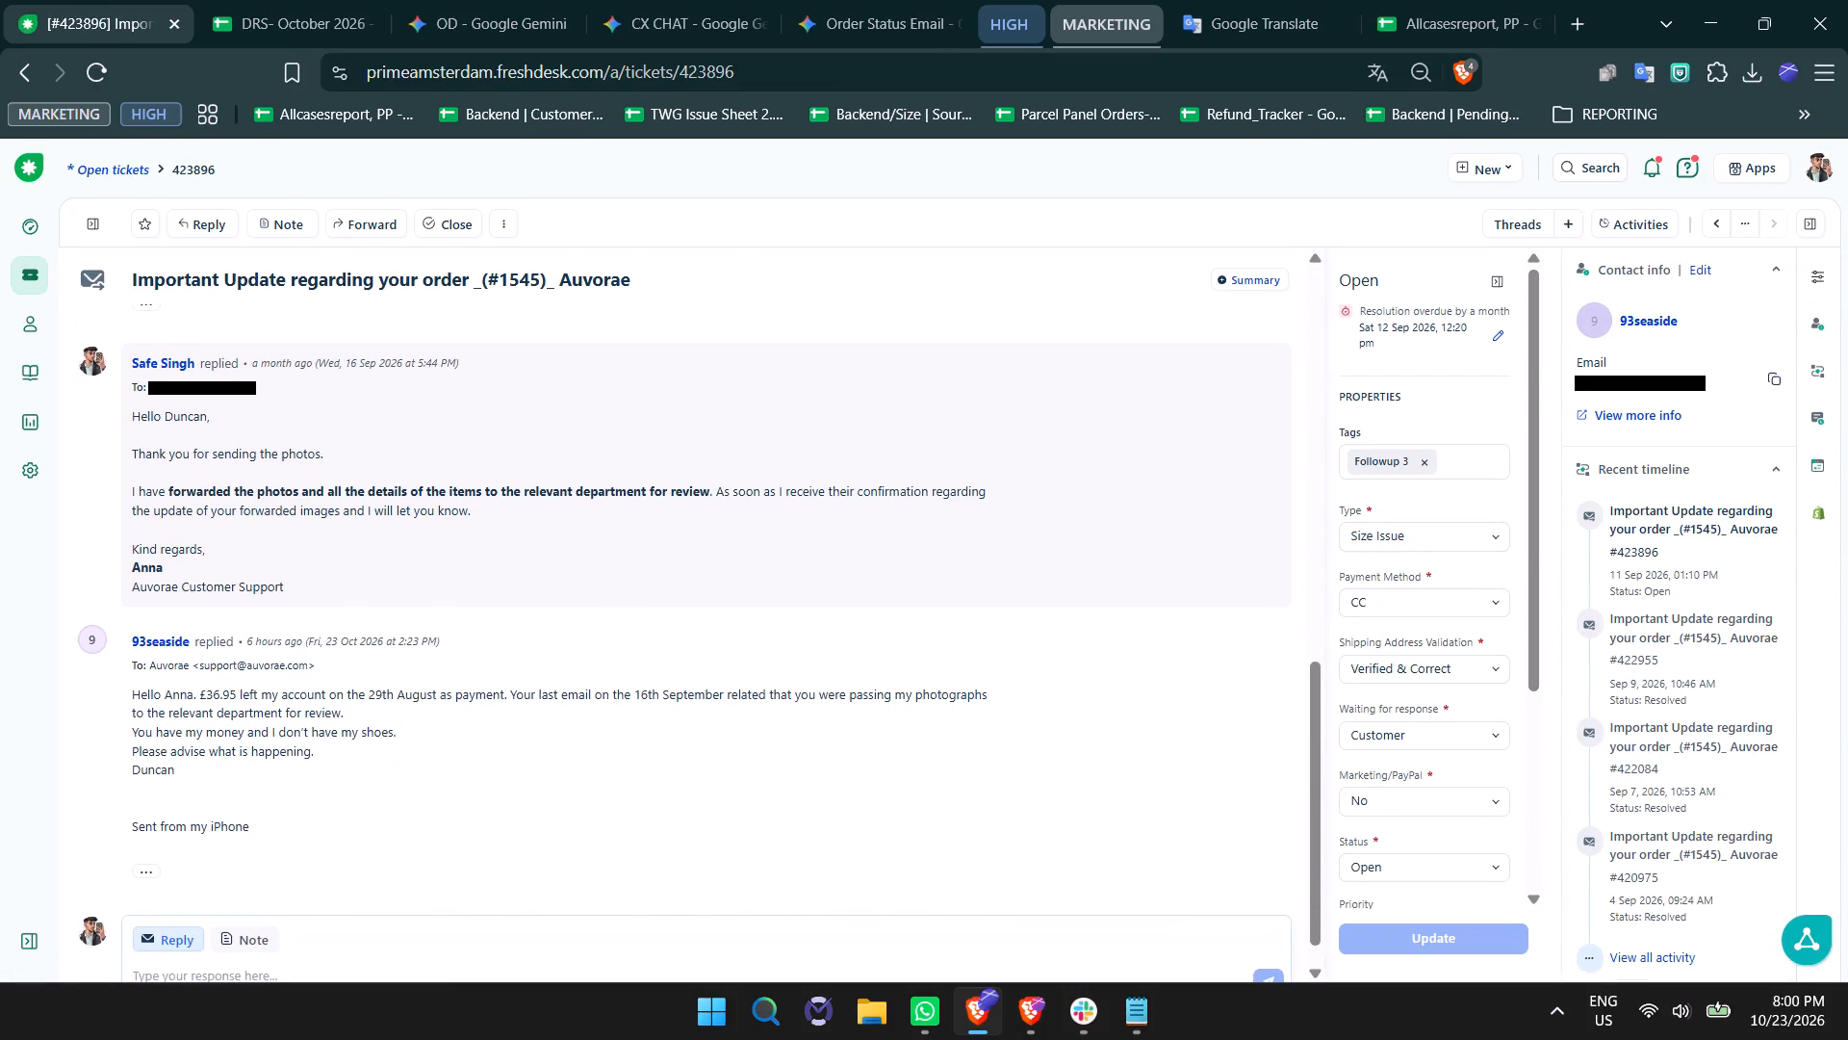
scroll(357, 621, "up", 5)
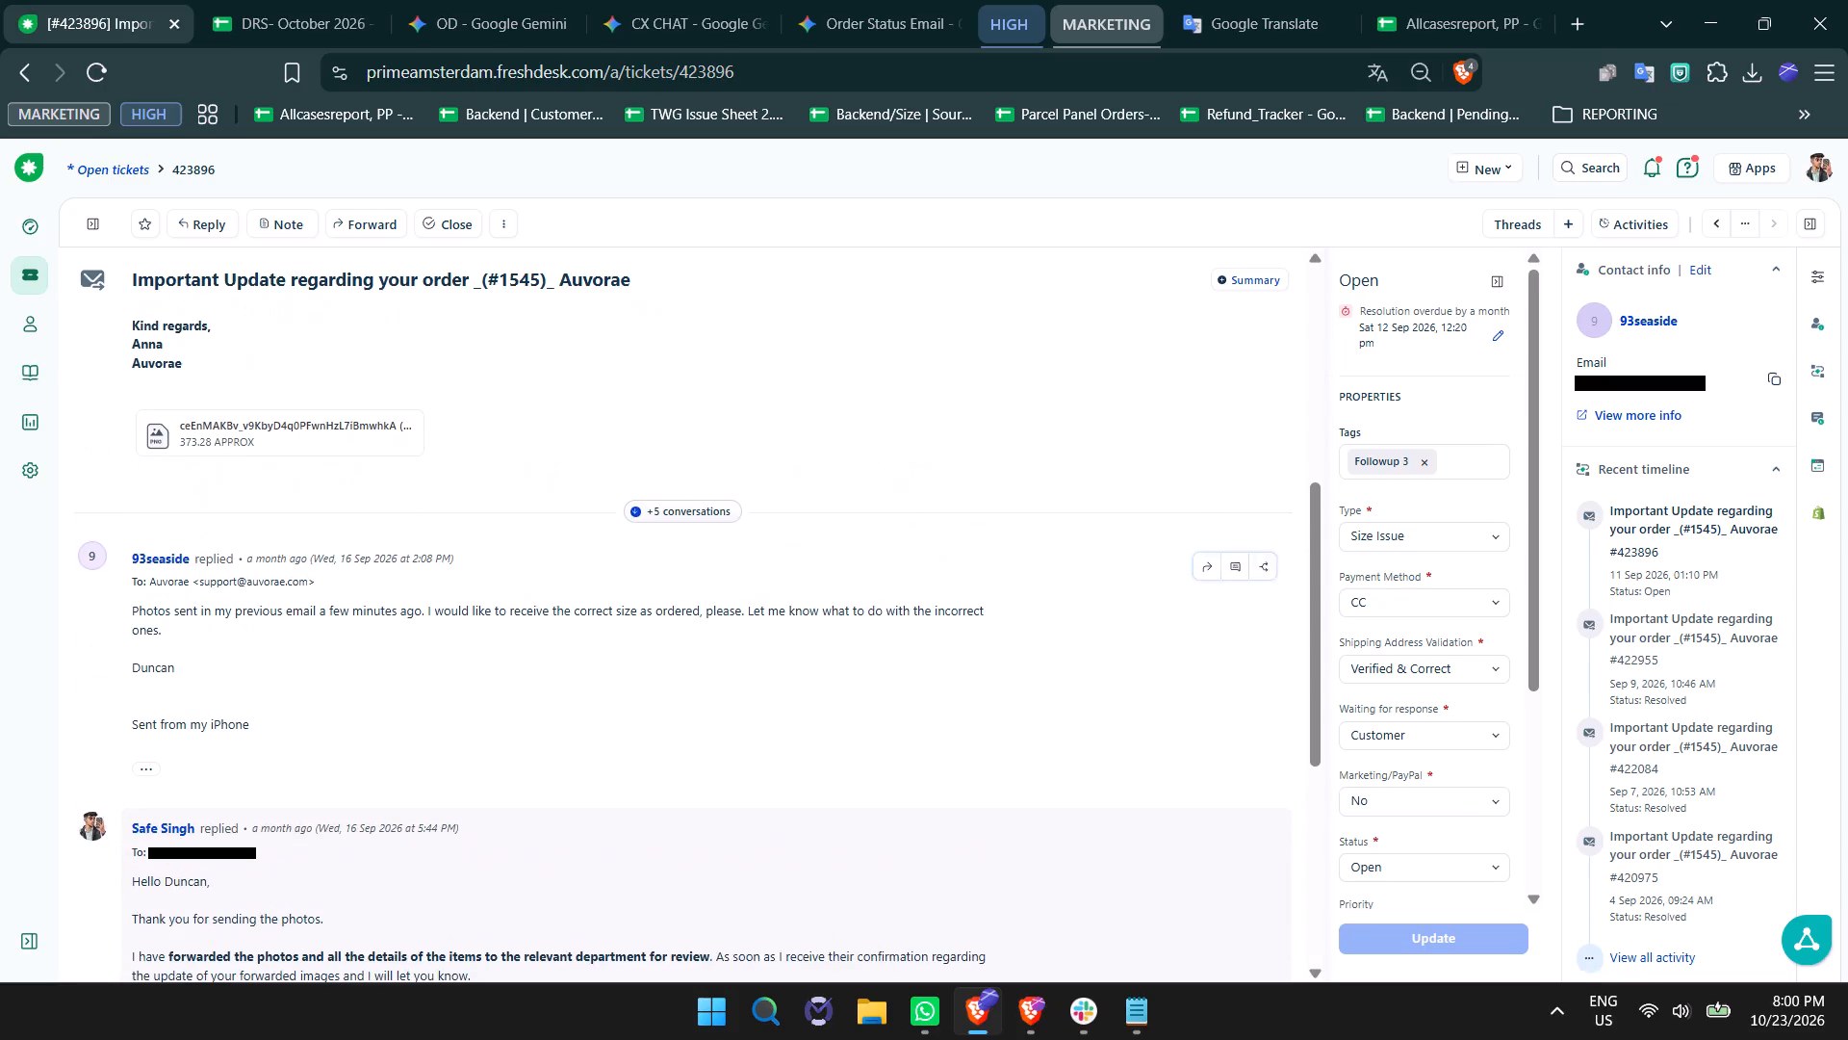
scroll(709, 537, "up", 1)
left_click(717, 507)
scroll(716, 507, "down", 4)
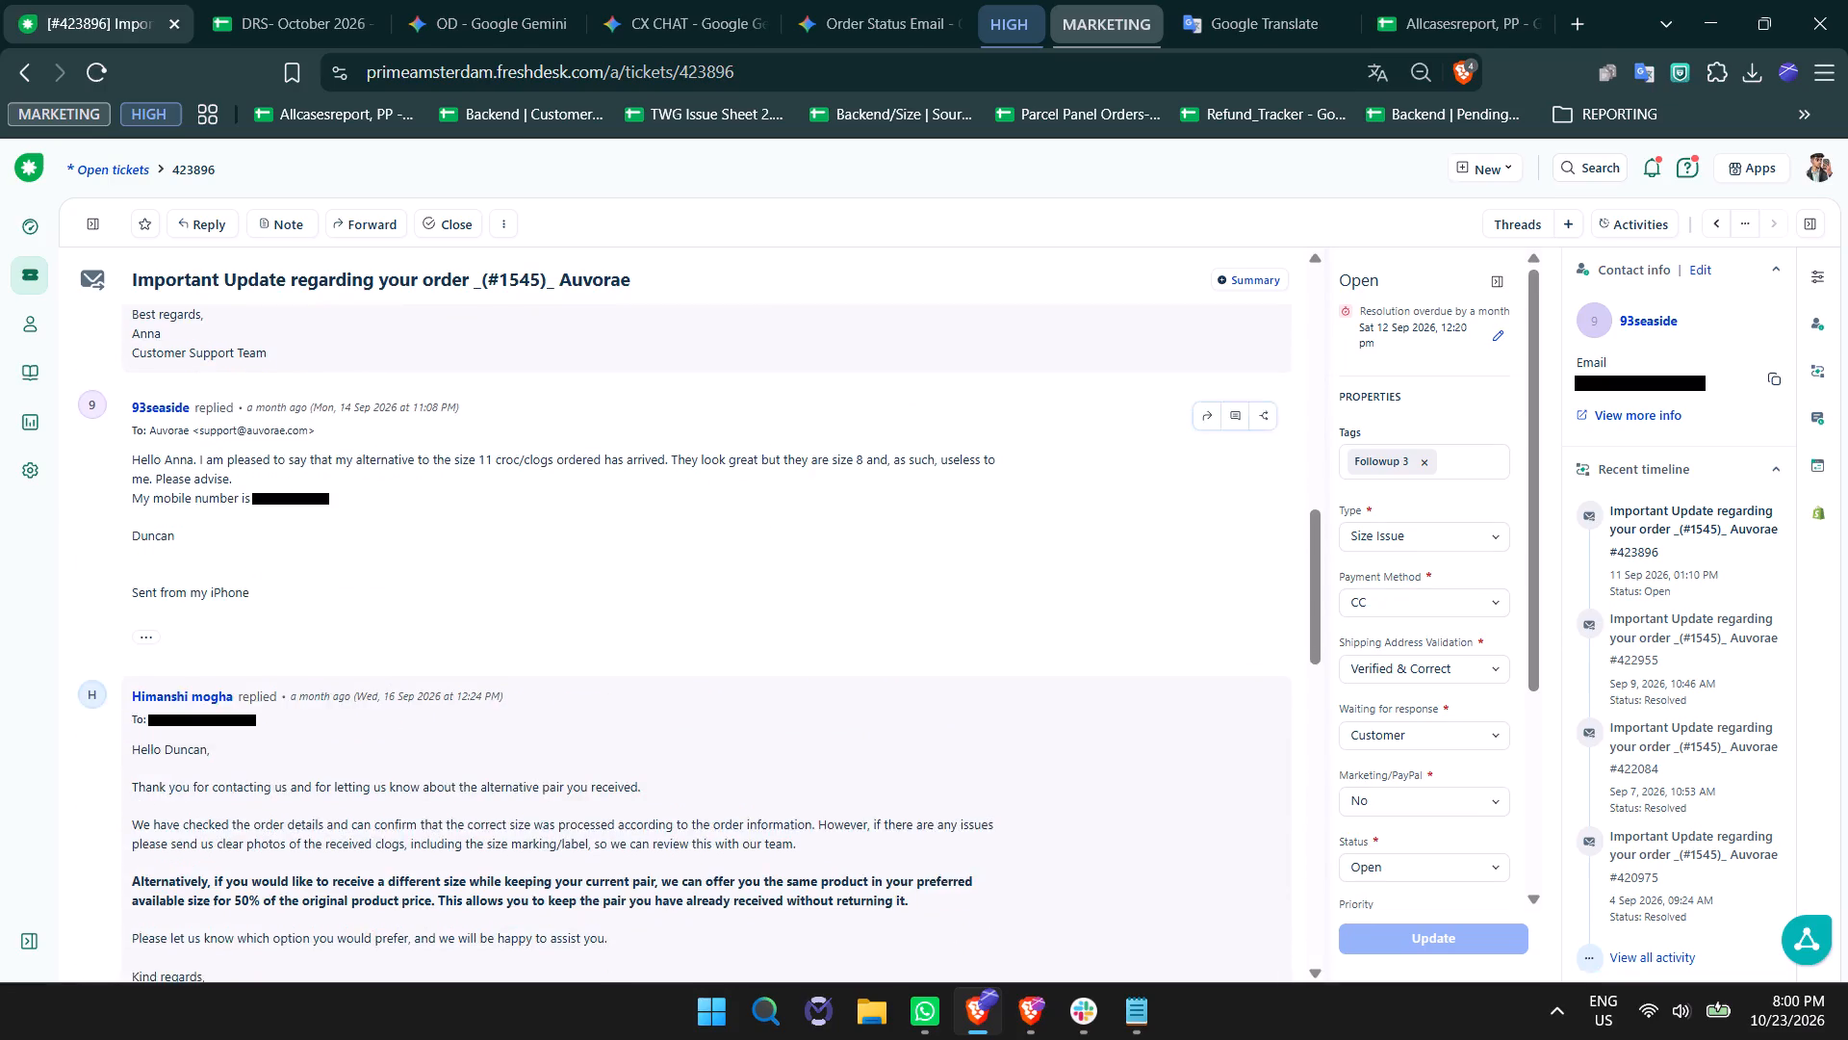
scroll(556, 561, "down", 4)
View the customer's attached photo image0.jpeg of the shoe sole, close it and go on to the latest messages.
left_click(155, 648)
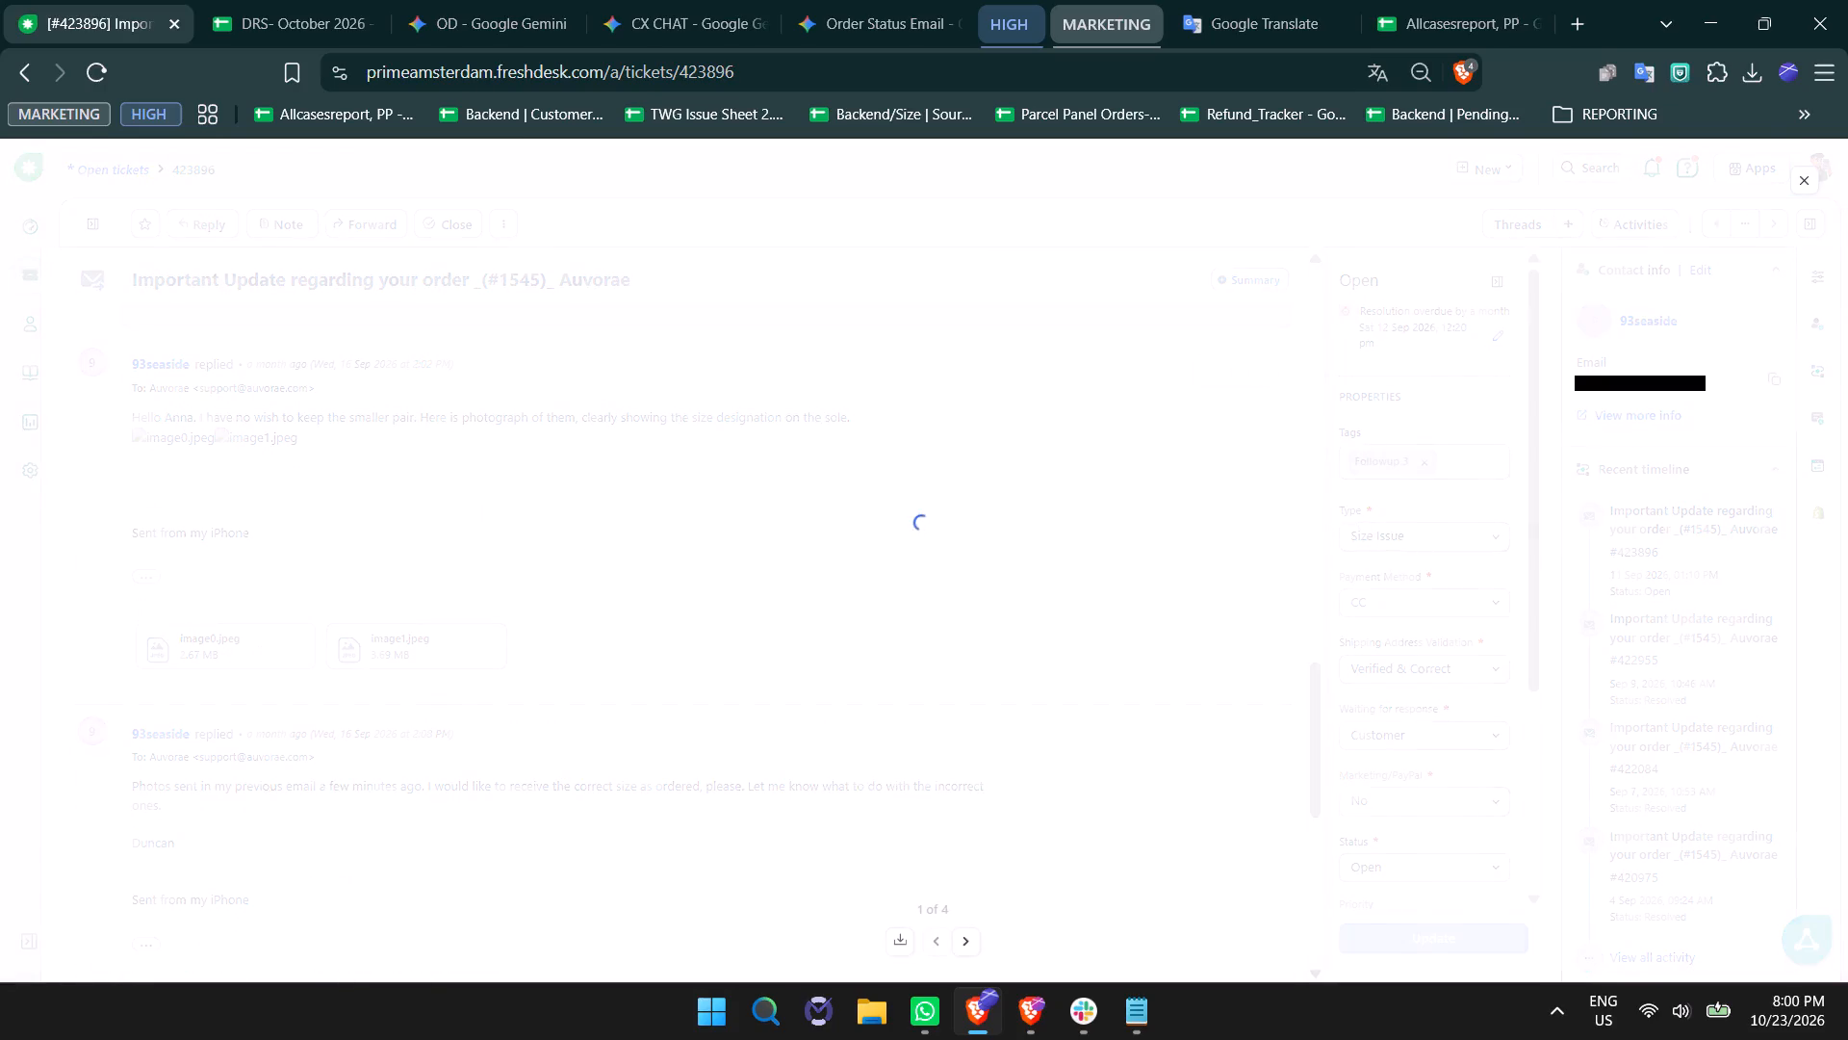
left_click(962, 945)
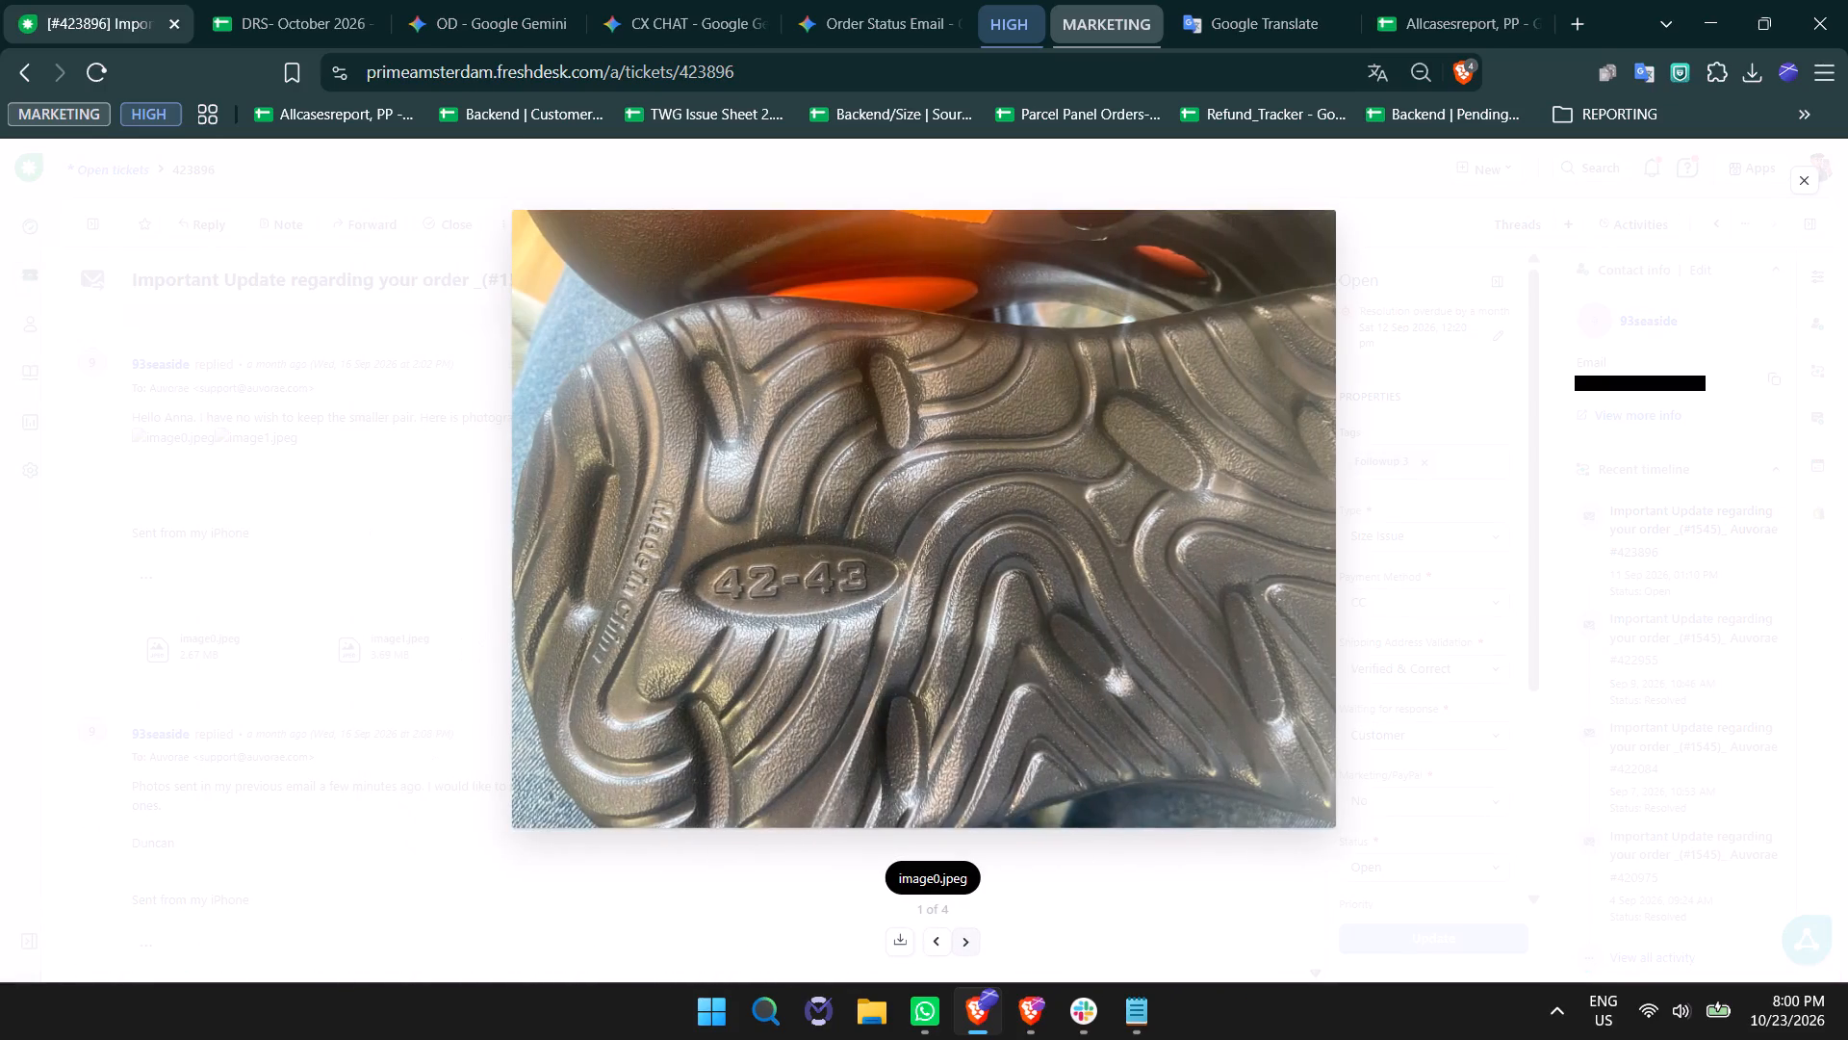
left_click(422, 665)
scroll(422, 665, "down", 4)
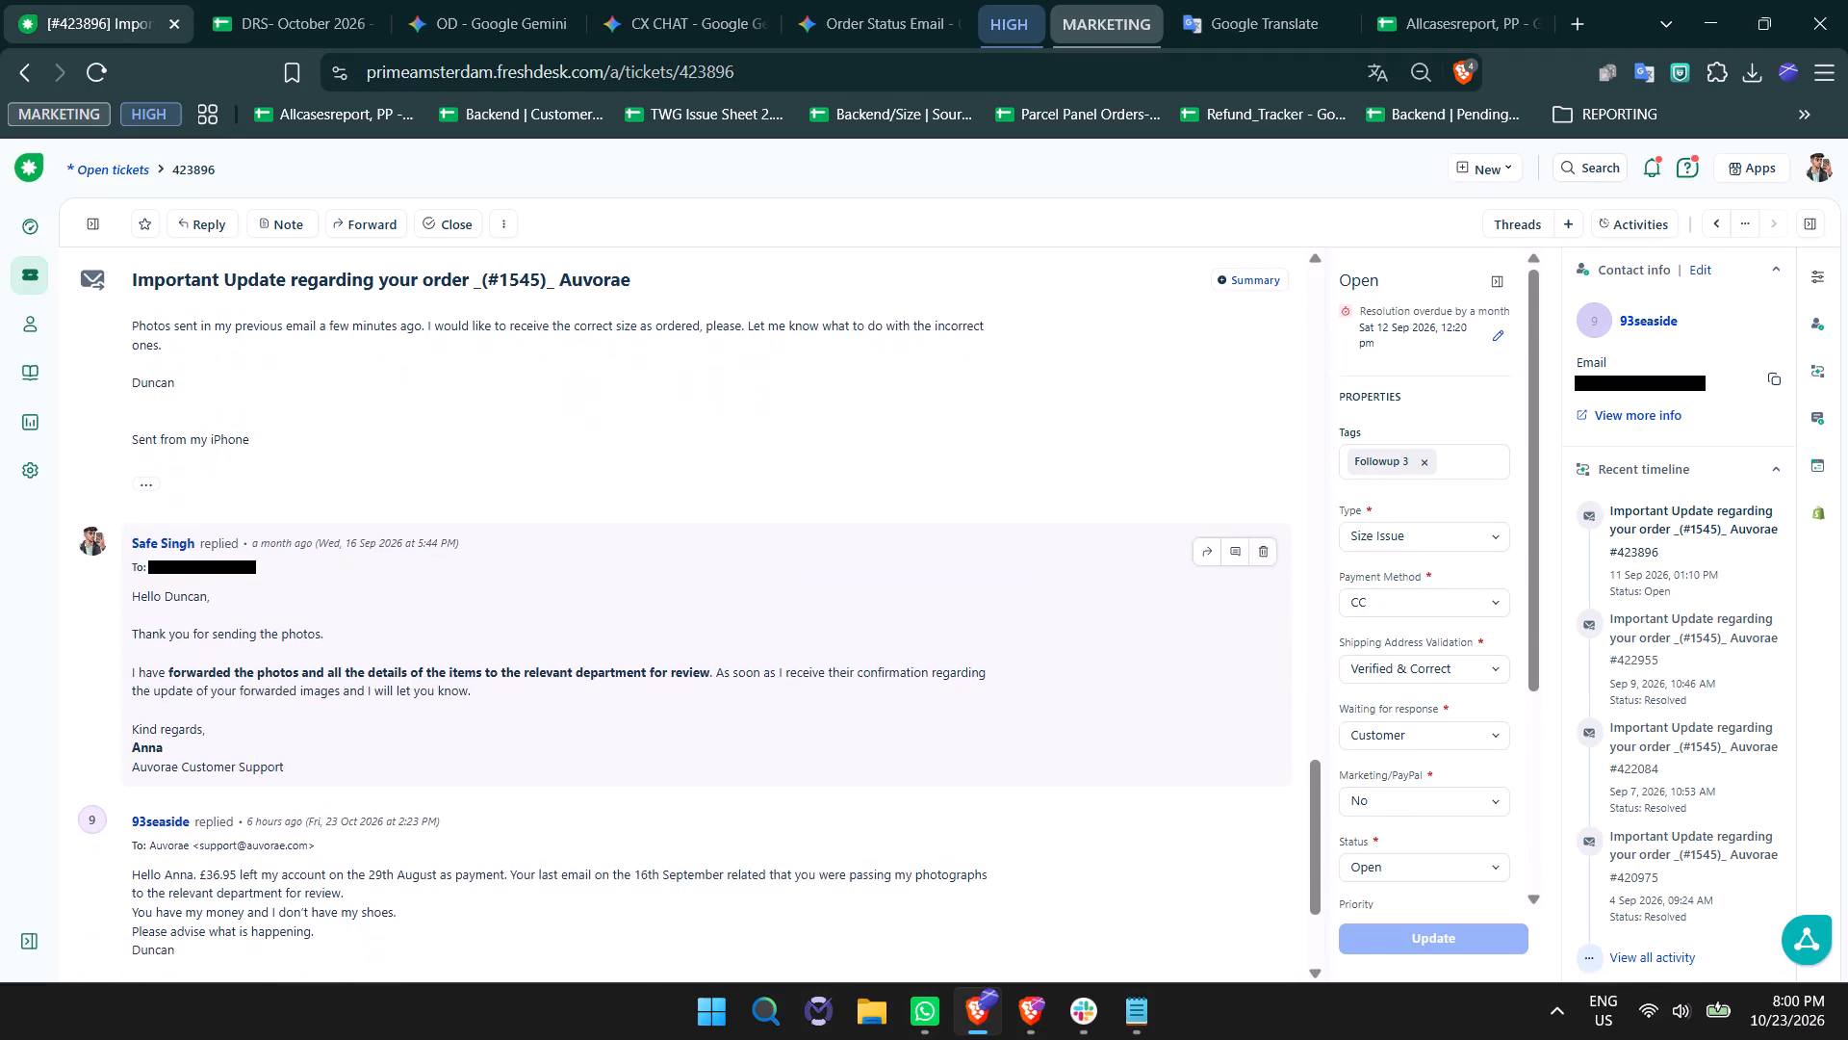
double_click(520, 279)
key("ctrl+c")
key("alt+Tab")
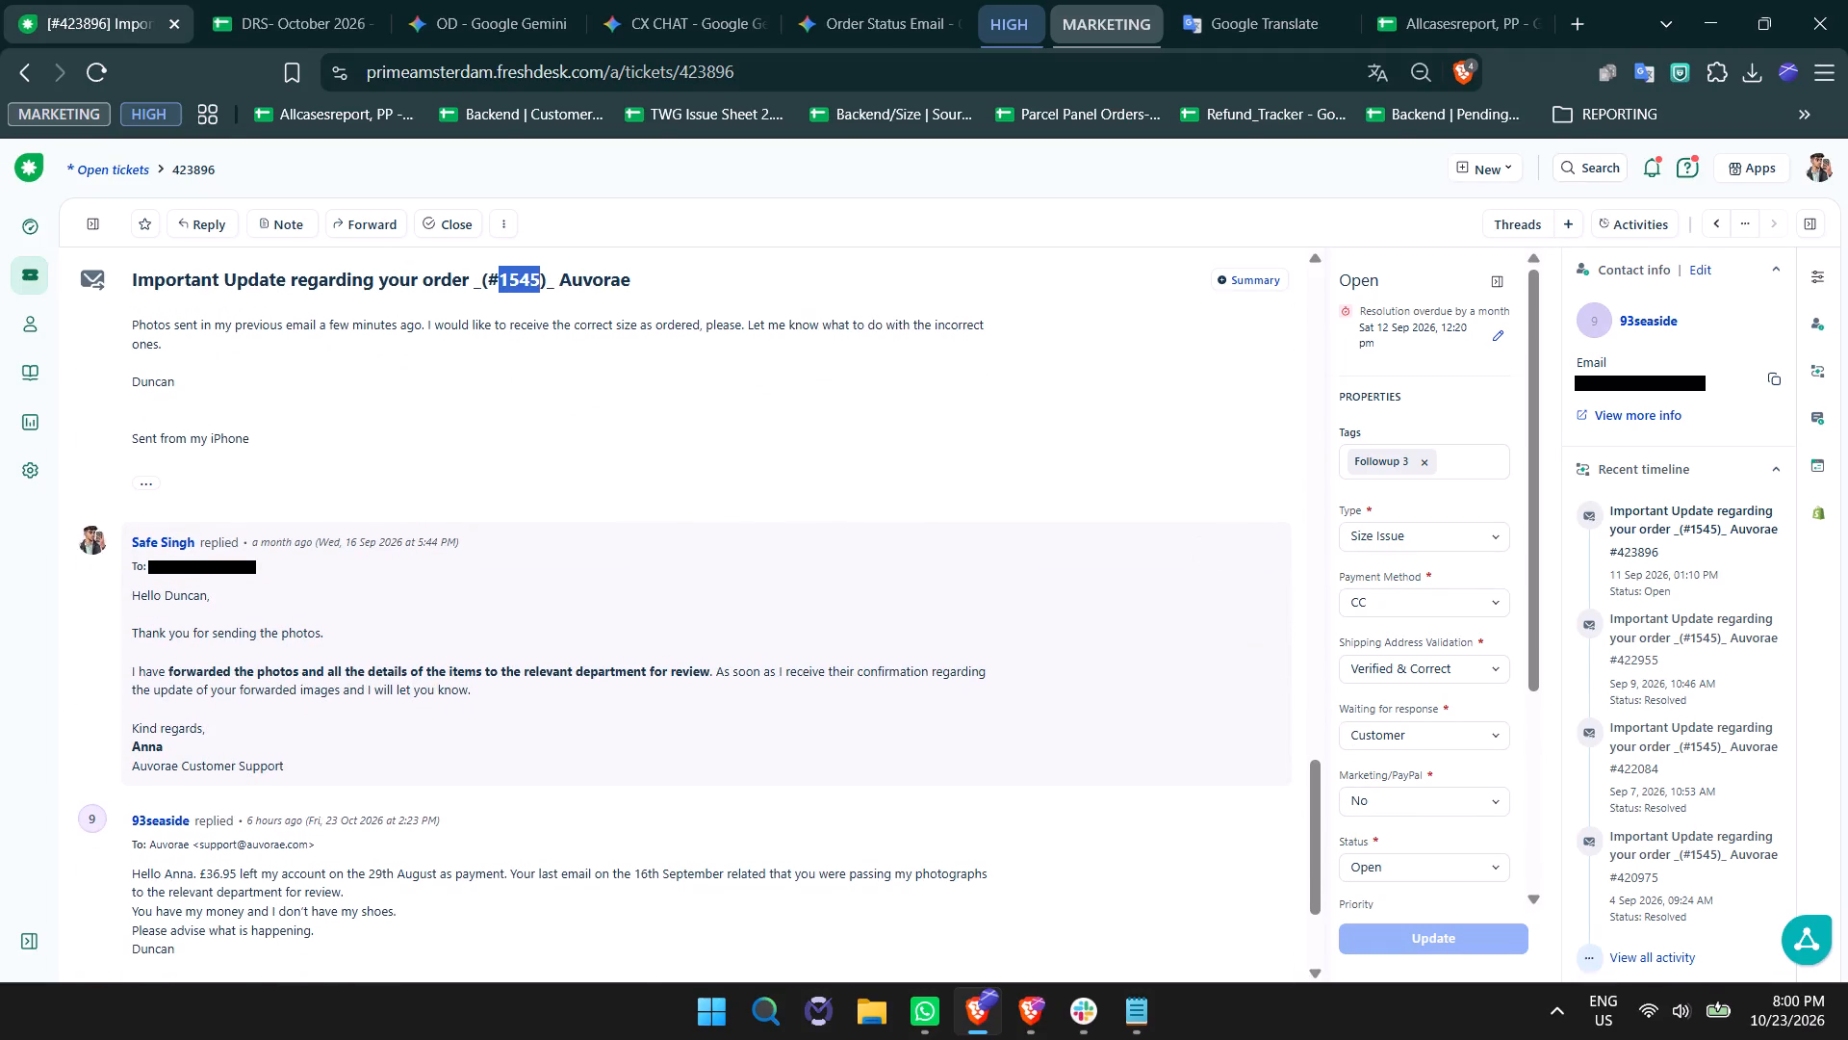
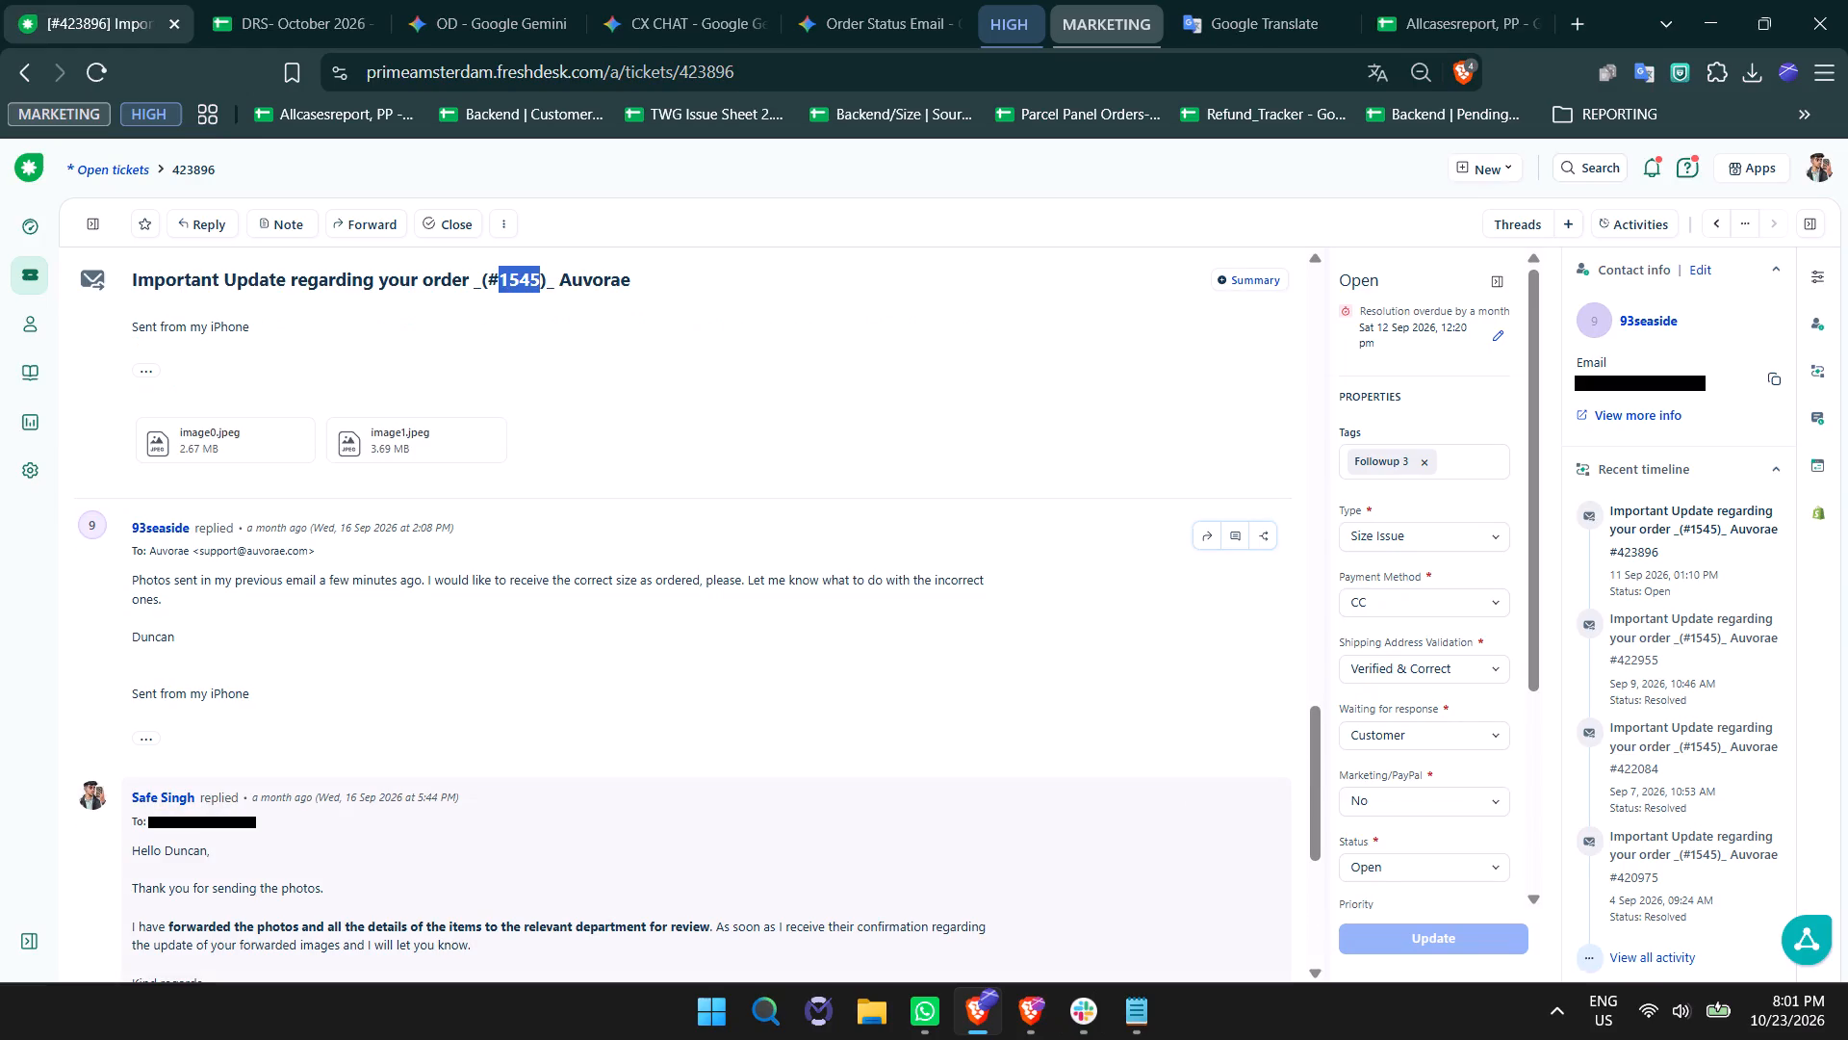
scroll(437, 593, "up", 3)
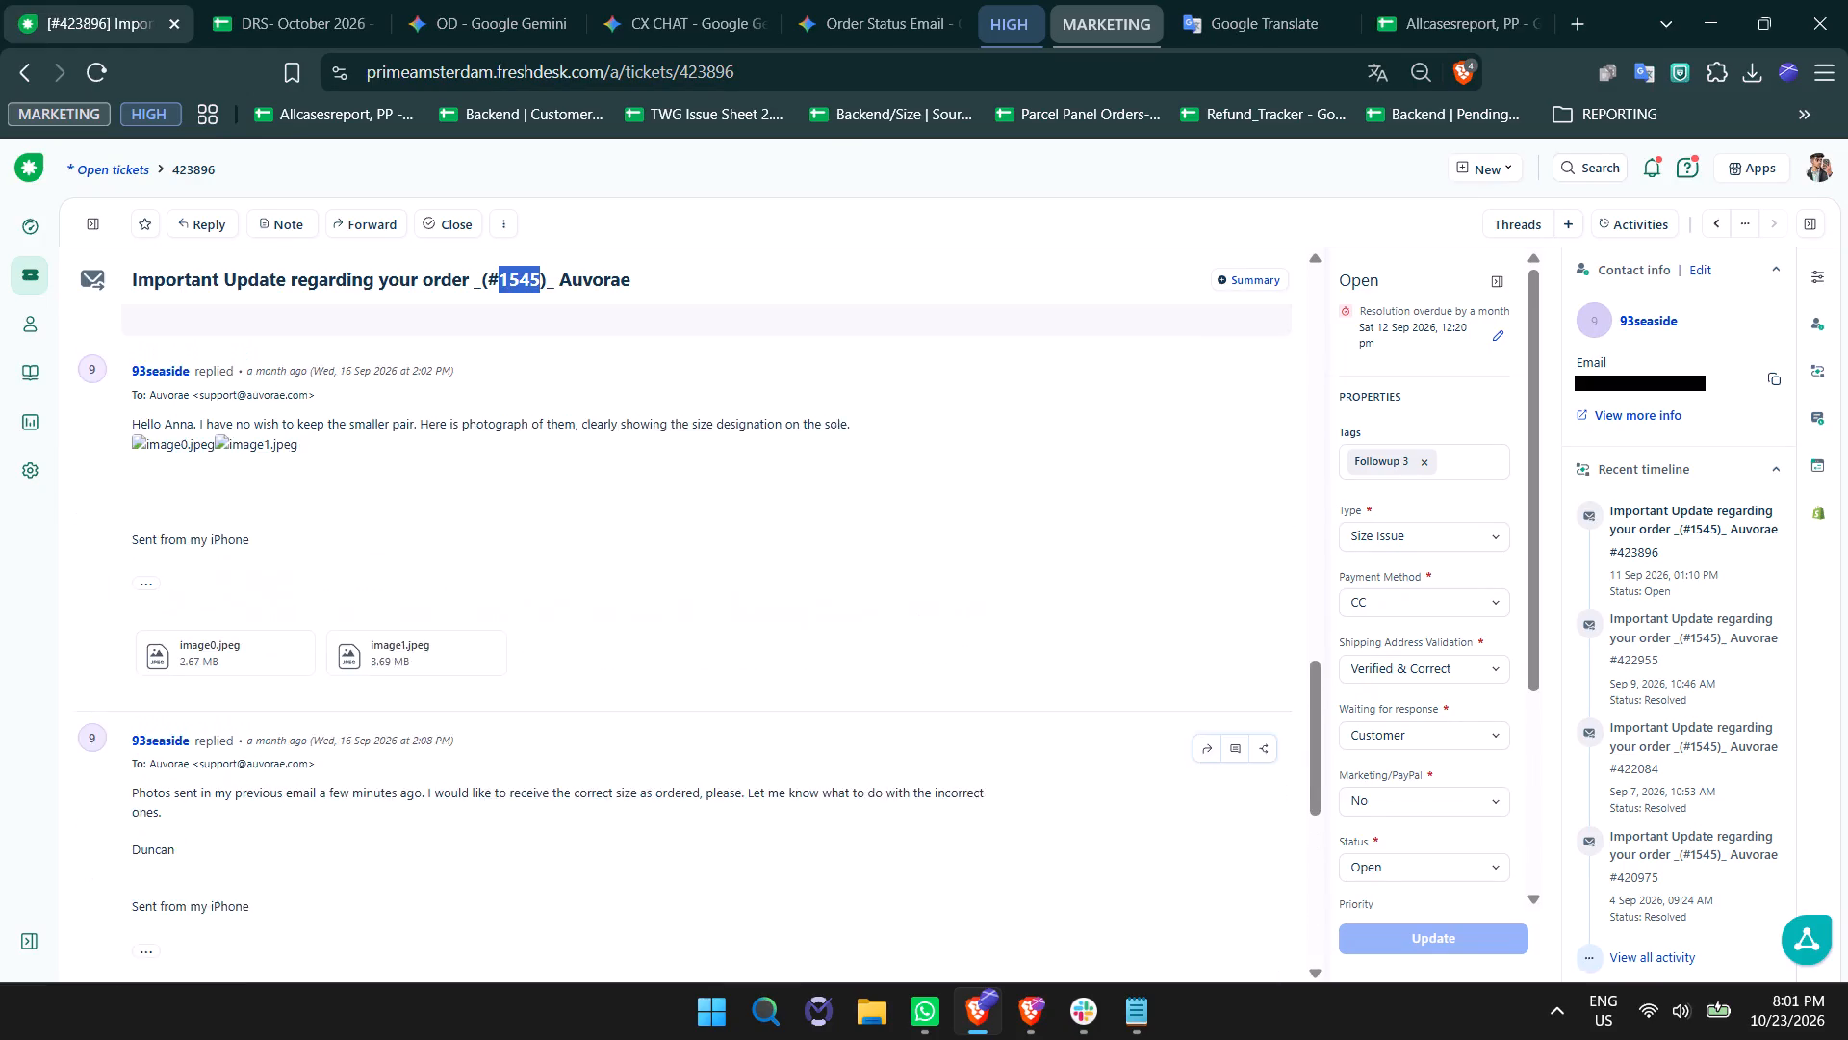
scroll(437, 593, "up", 1)
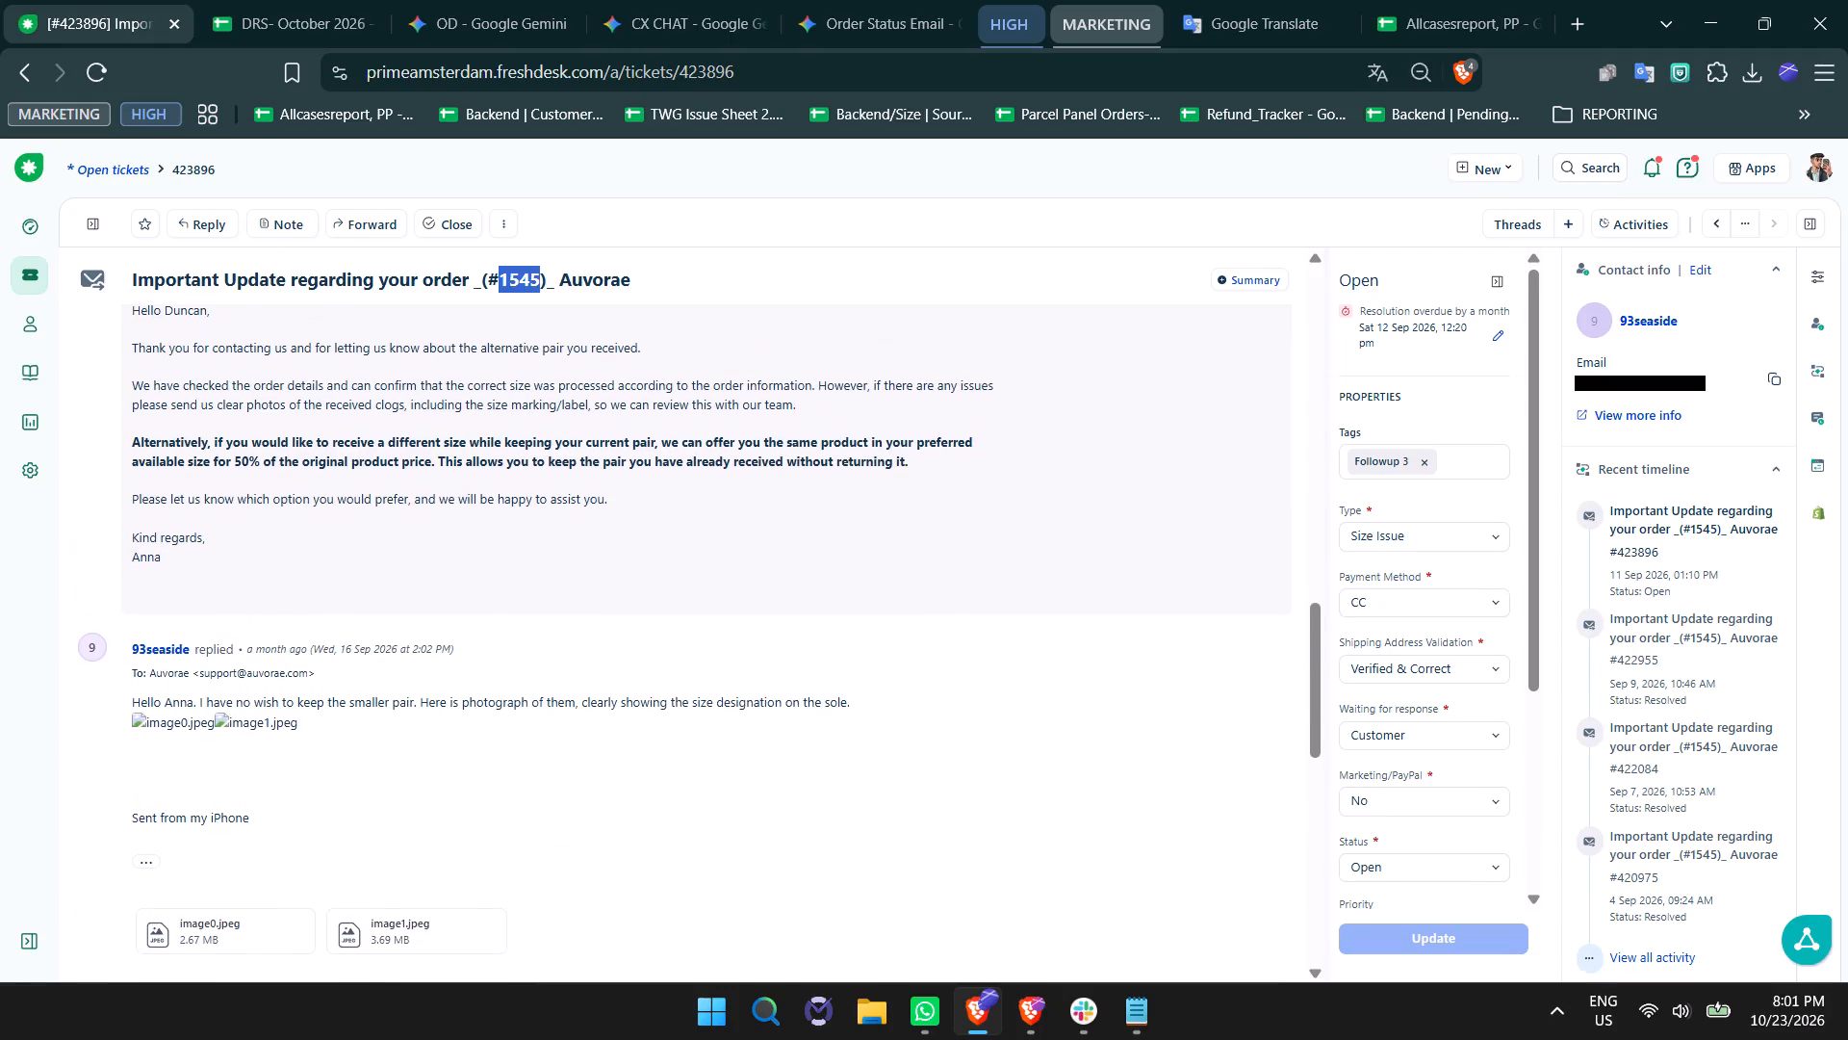
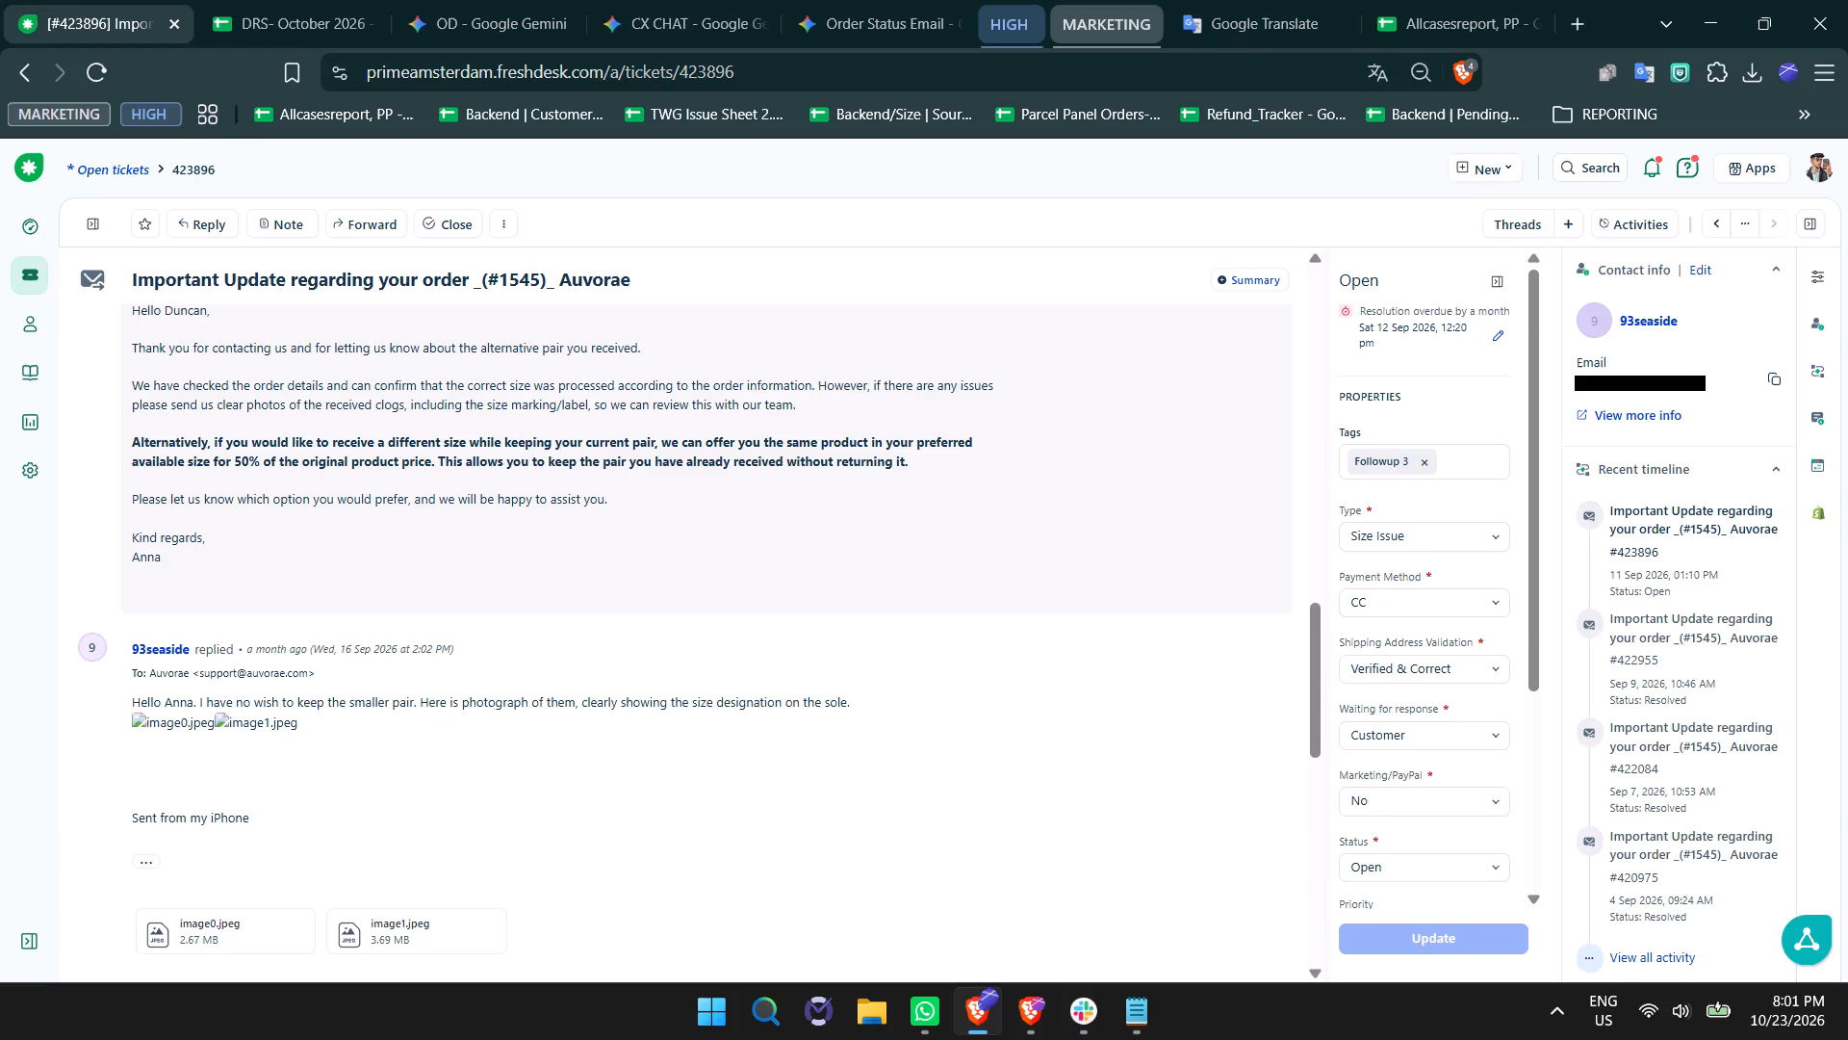
scroll(348, 547, "up", 1)
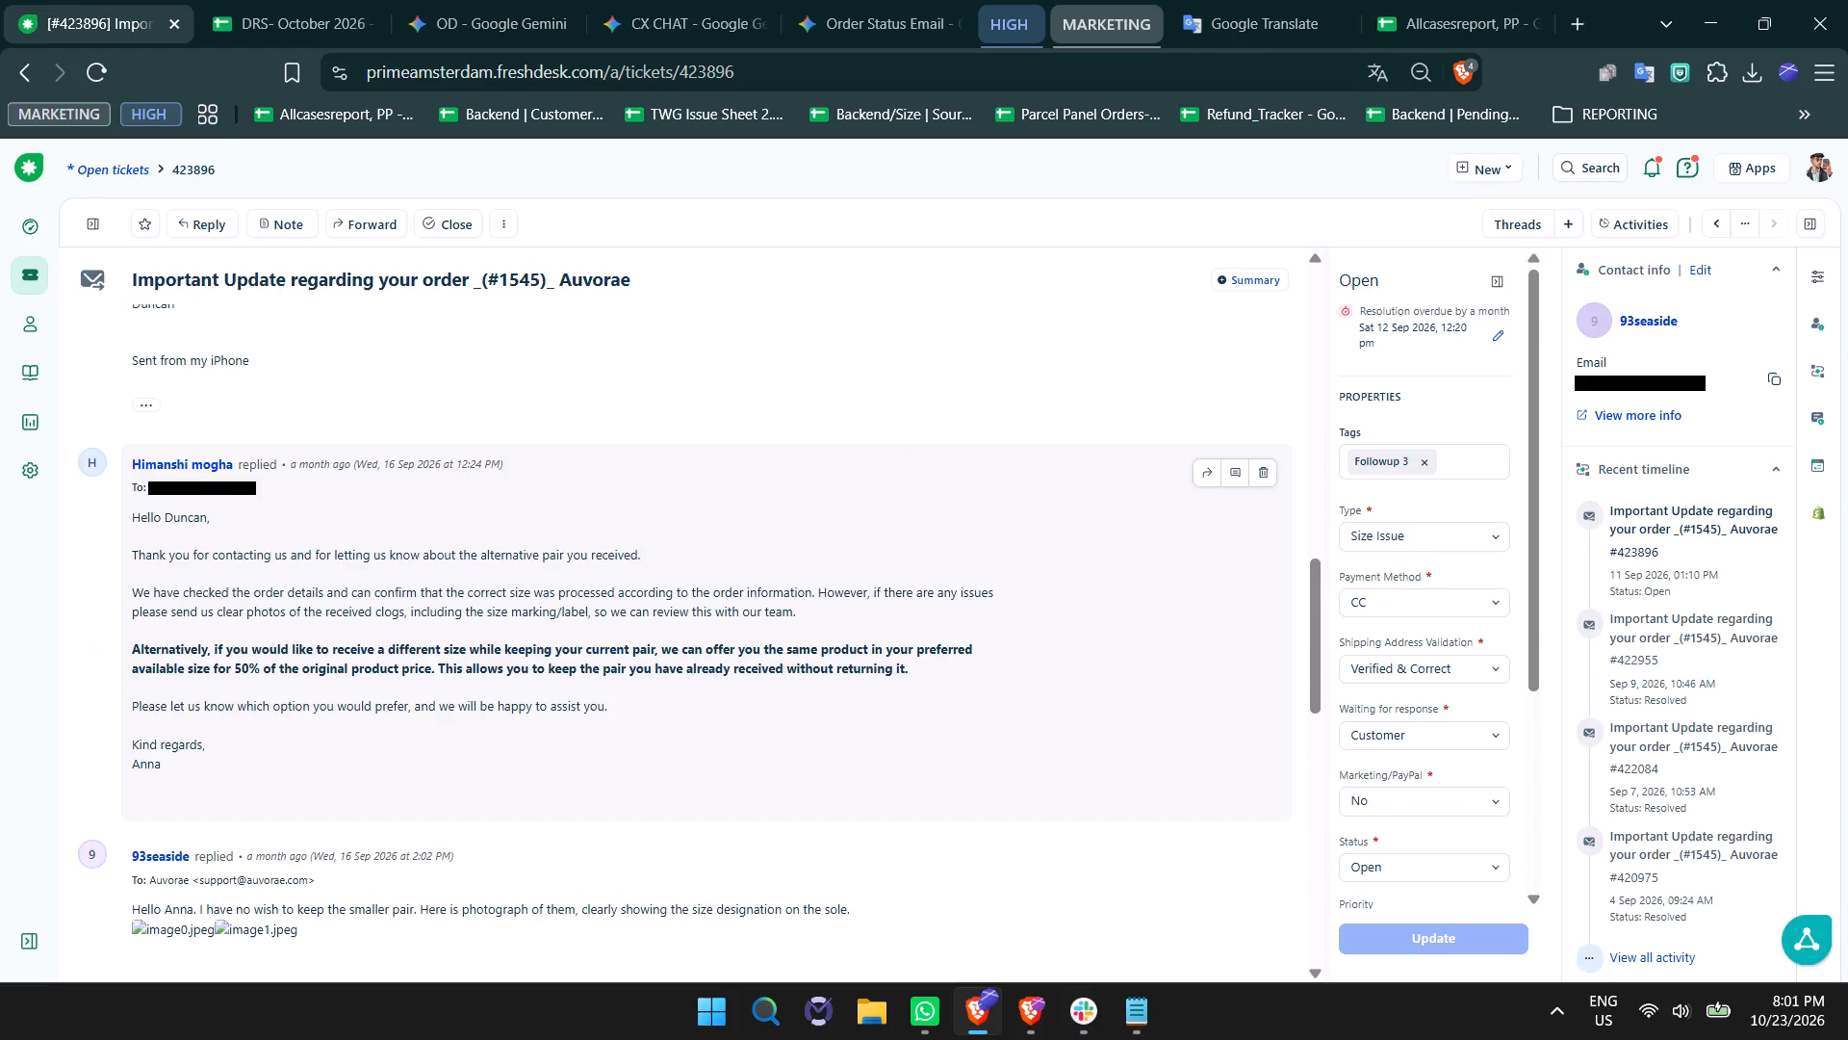
scroll(377, 595, "up", 2)
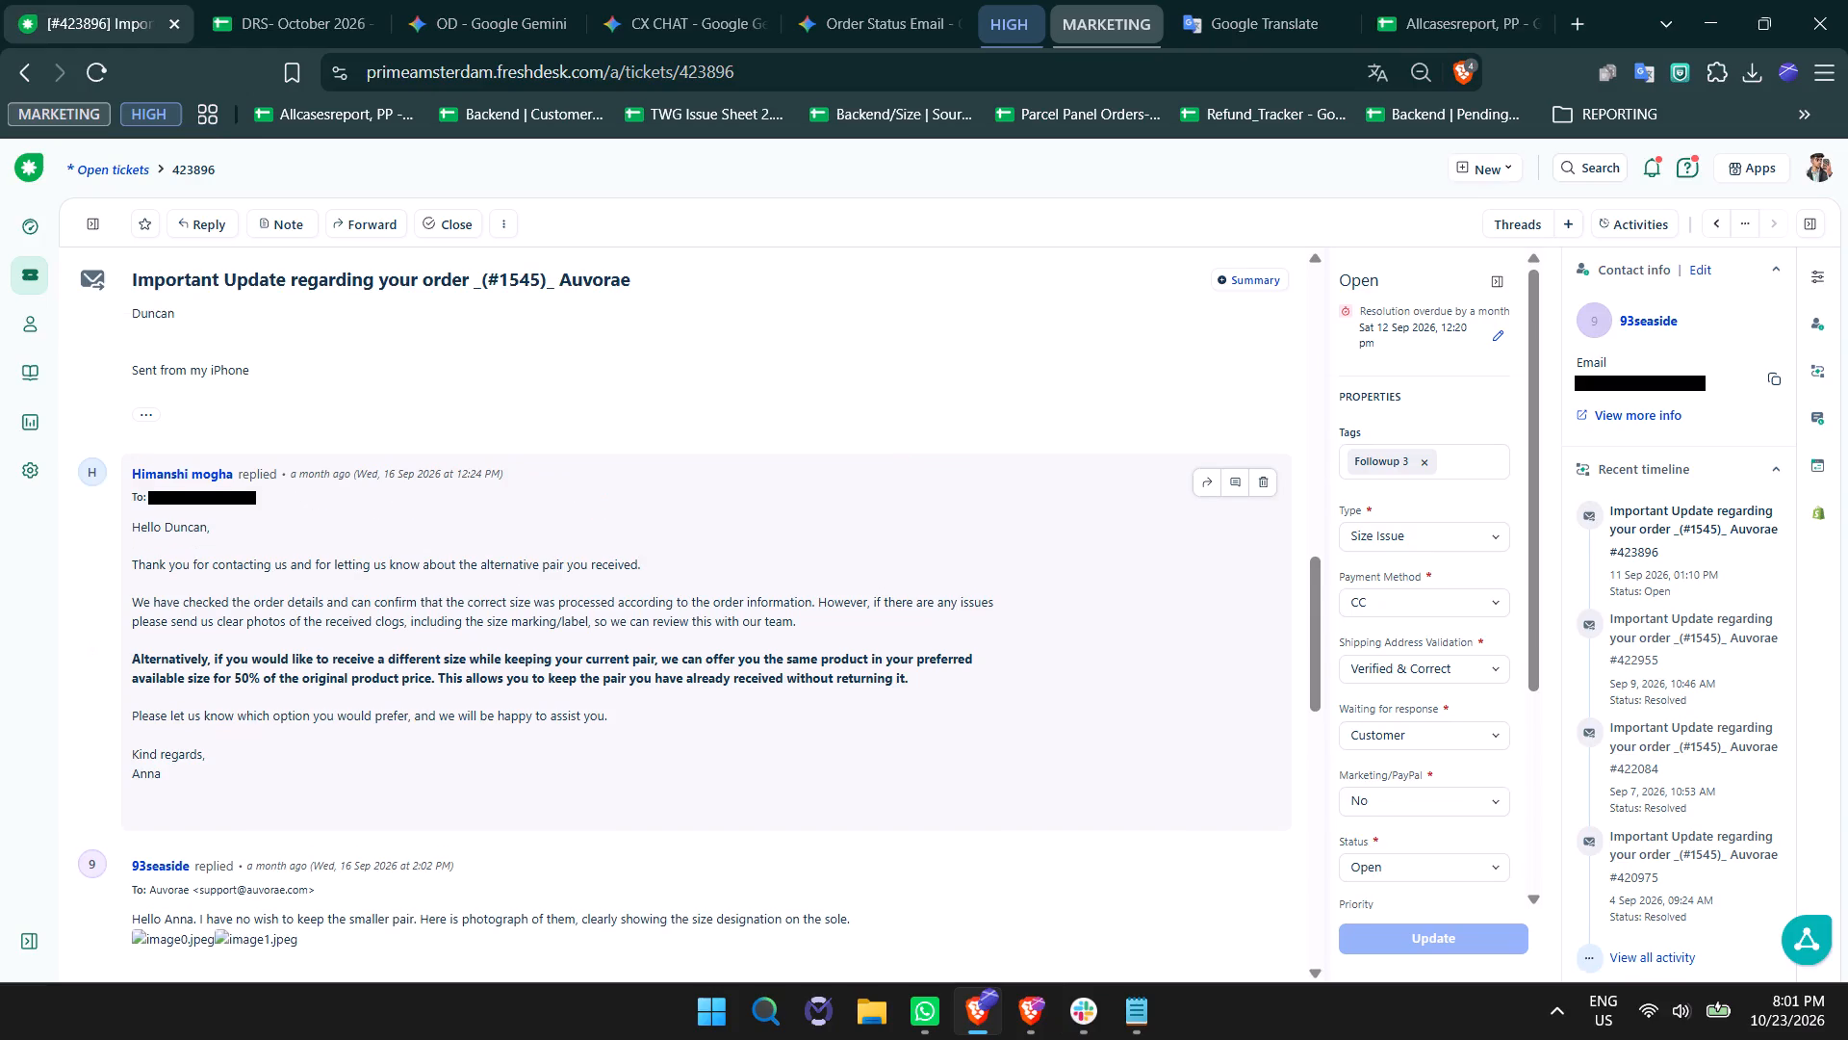
scroll(377, 595, "up", 2)
scroll(602, 639, "up", 5)
scroll(602, 639, "down", 2)
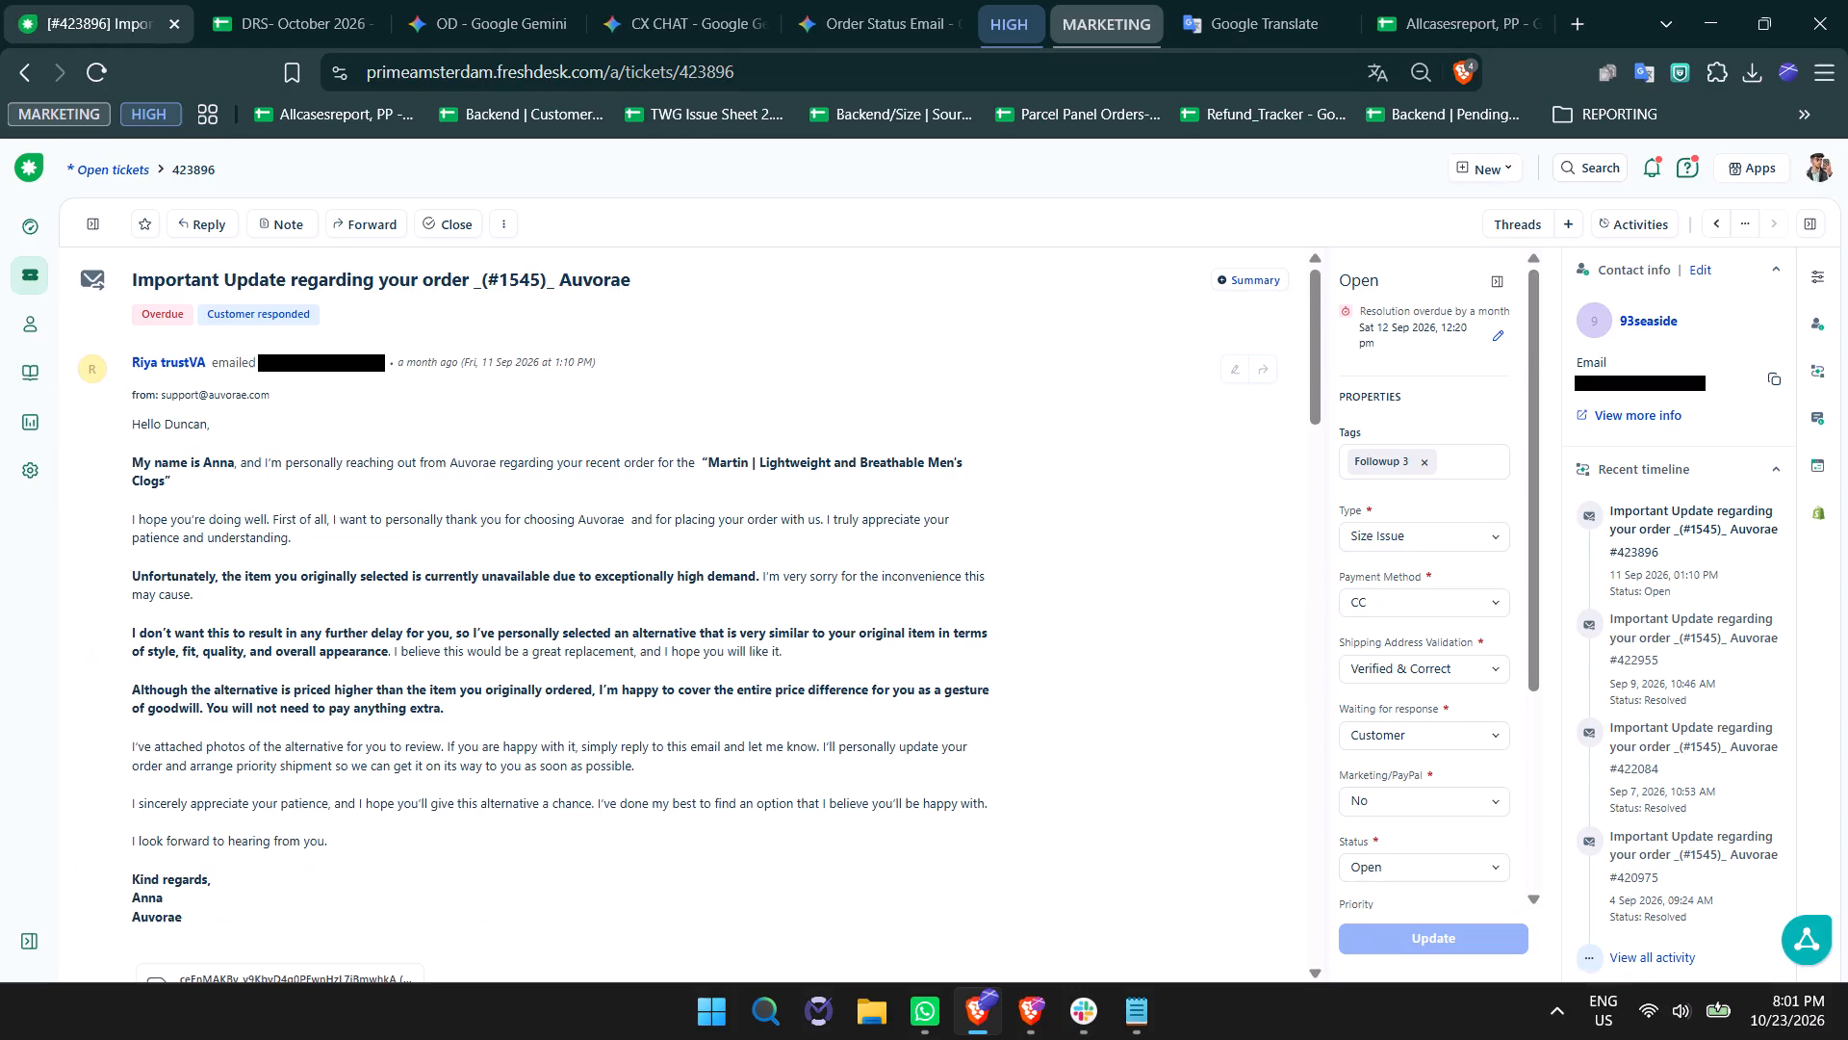
scroll(602, 639, "down", 4)
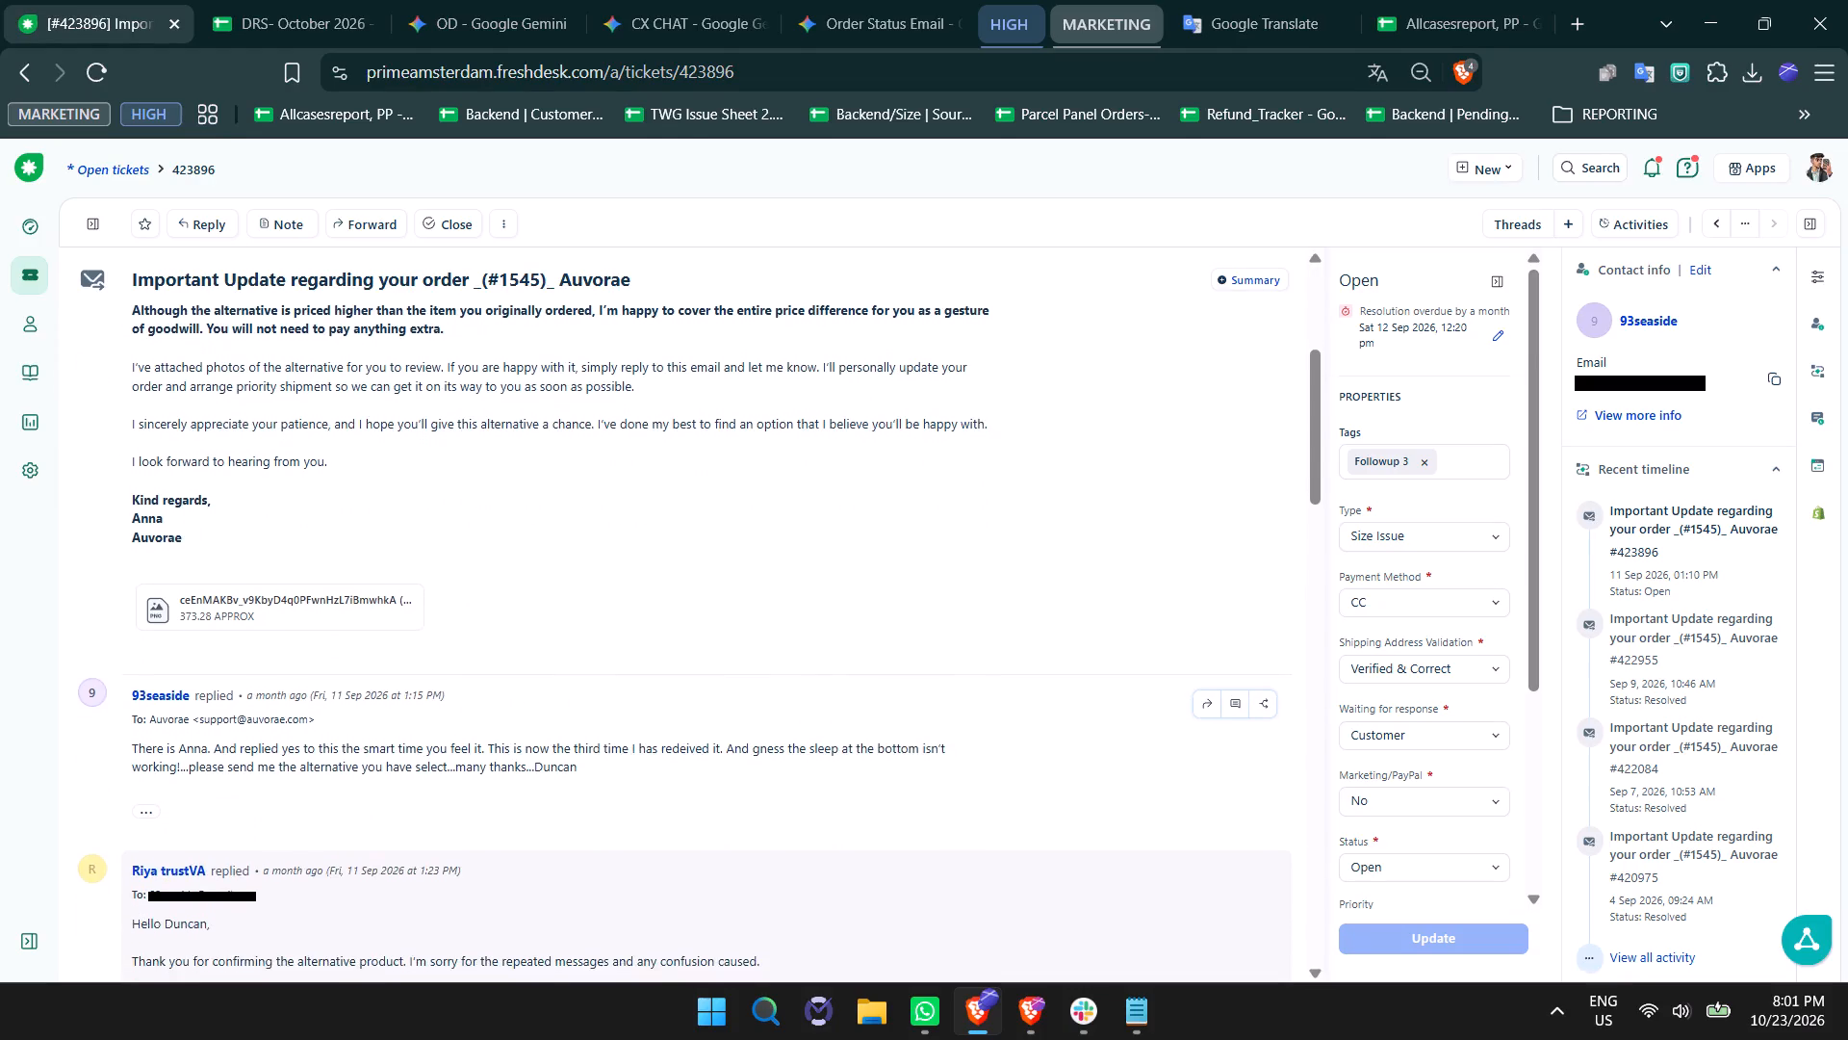
scroll(431, 783, "down", 6)
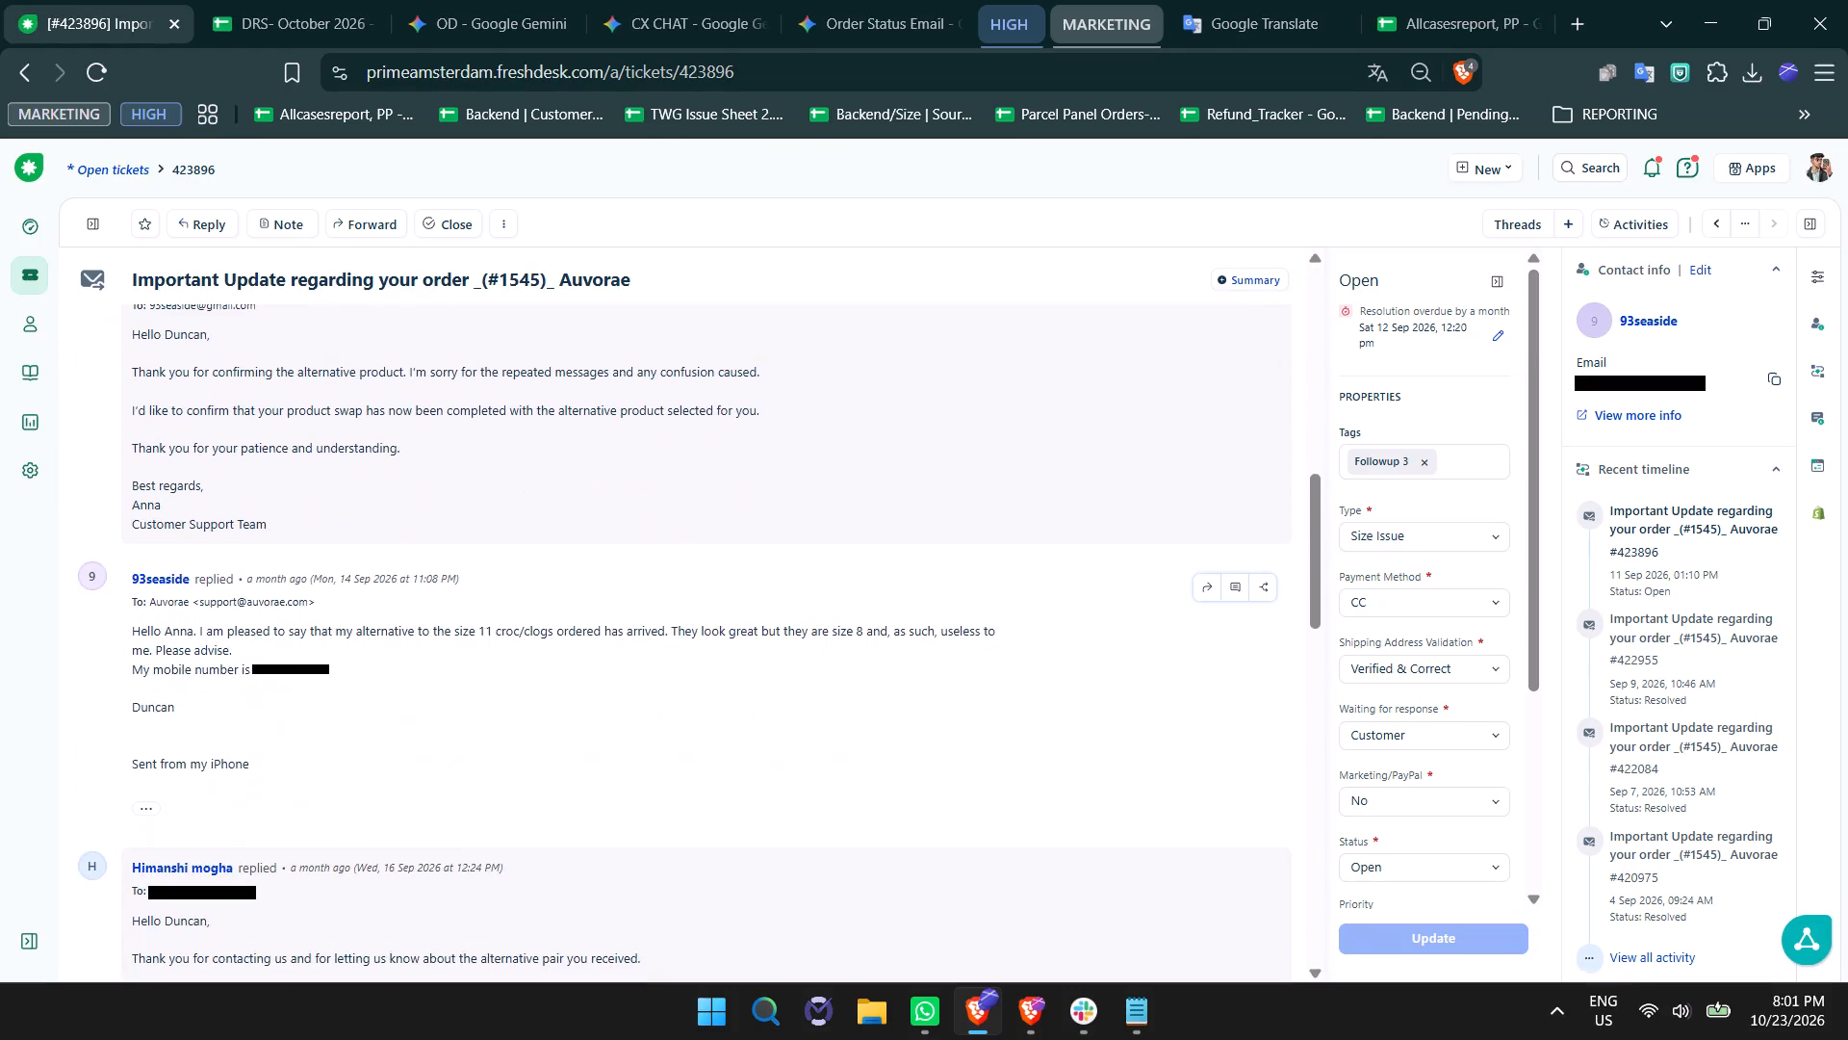
scroll(424, 688, "down", 1)
triple_click(399, 506)
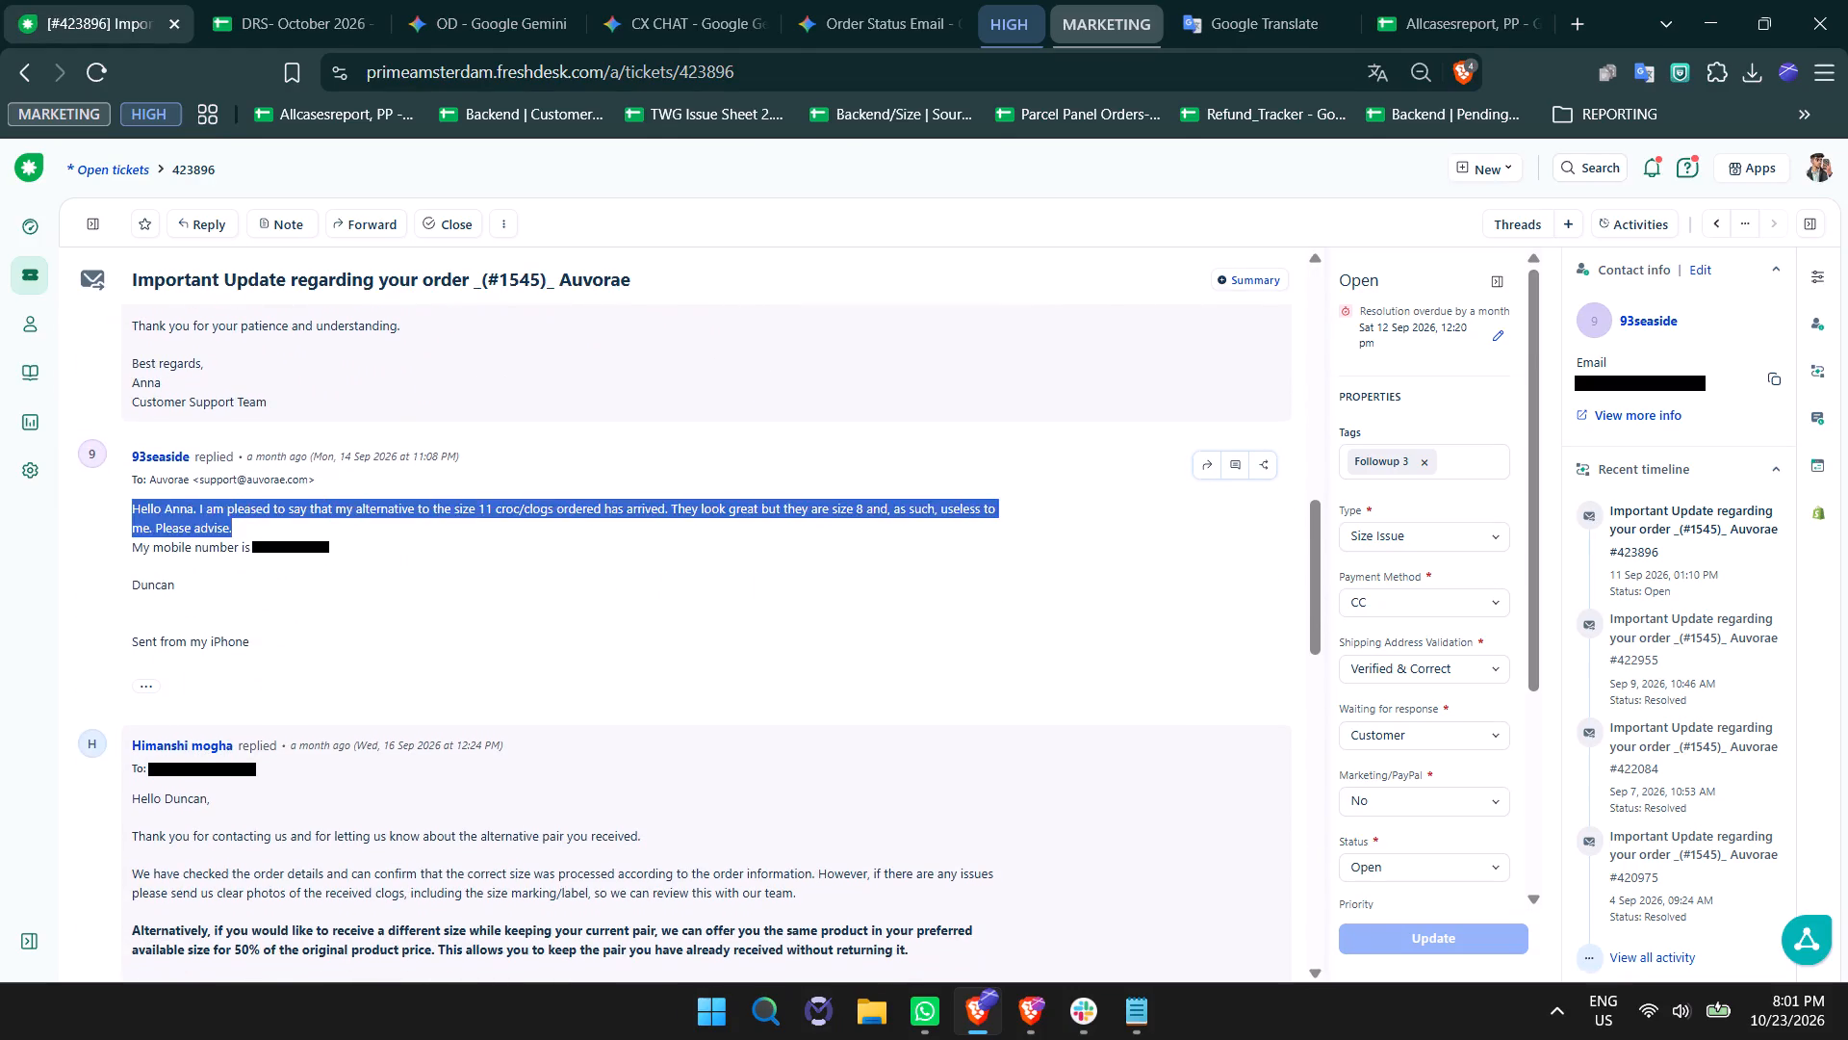
left_click(389, 616)
scroll(389, 617, "down", 4)
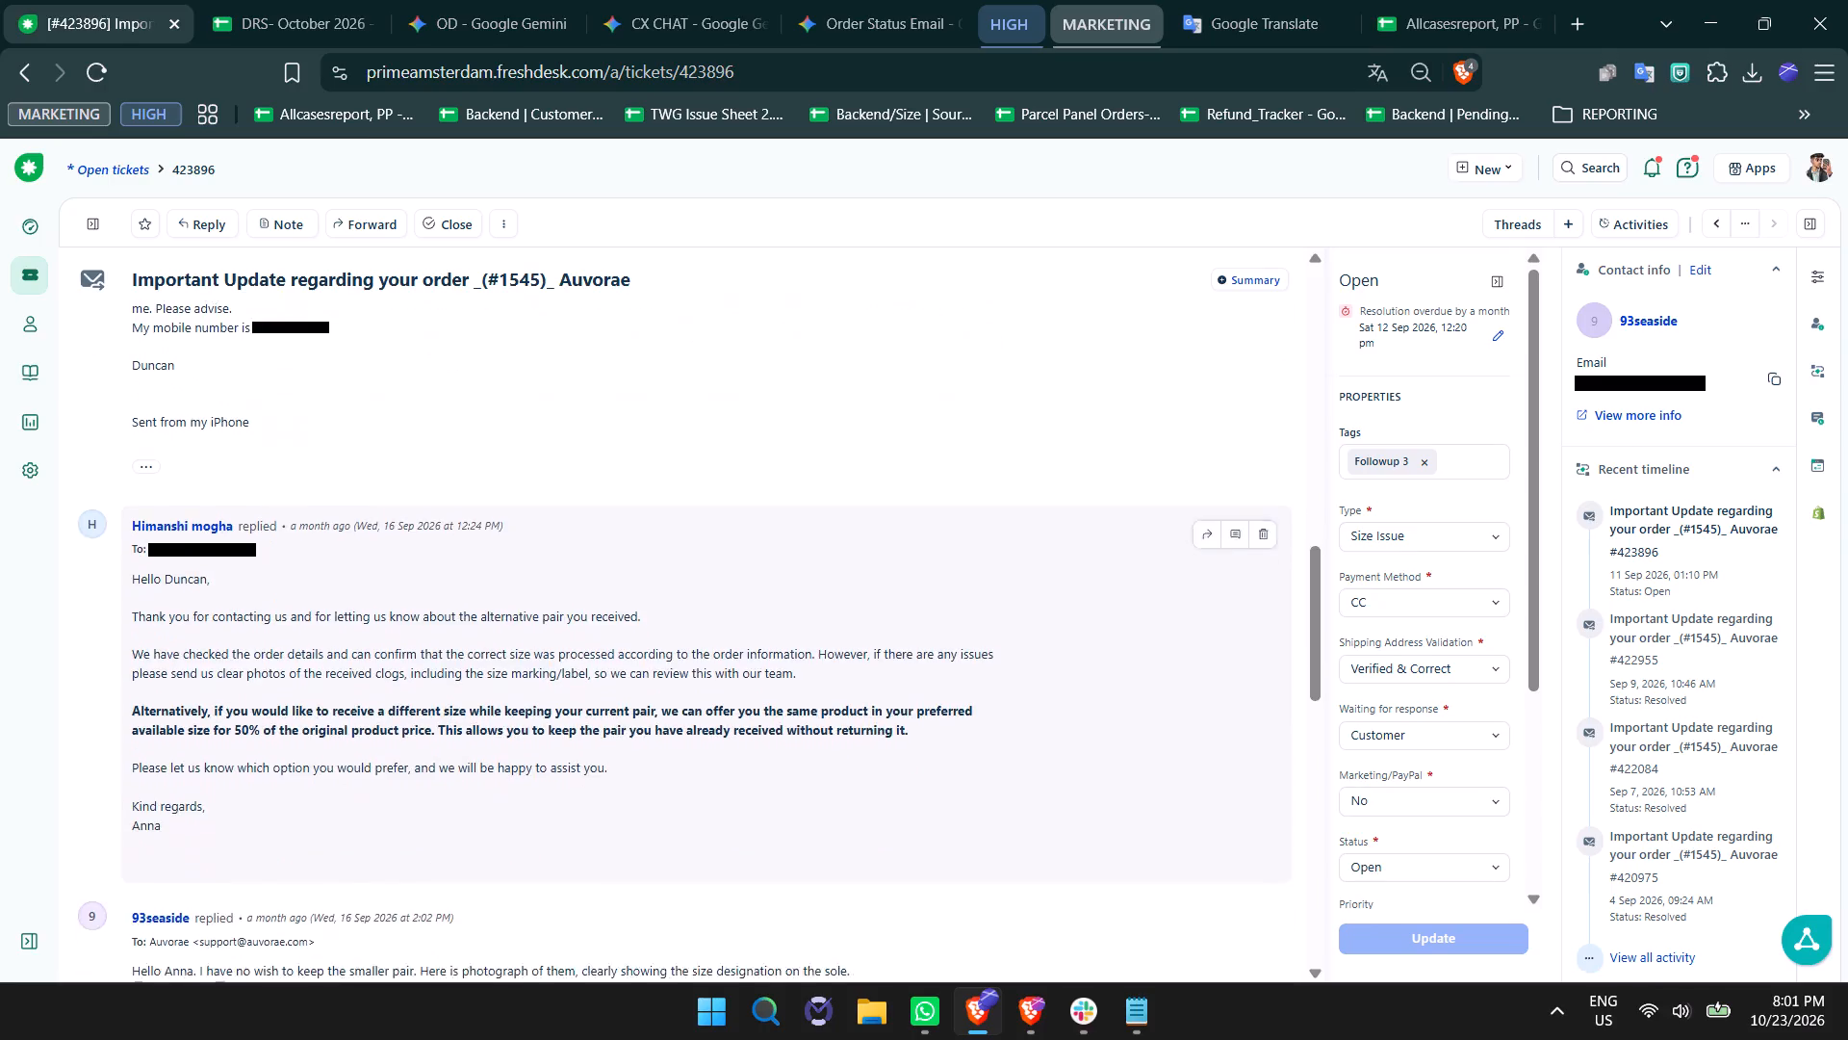
scroll(389, 617, "down", 3)
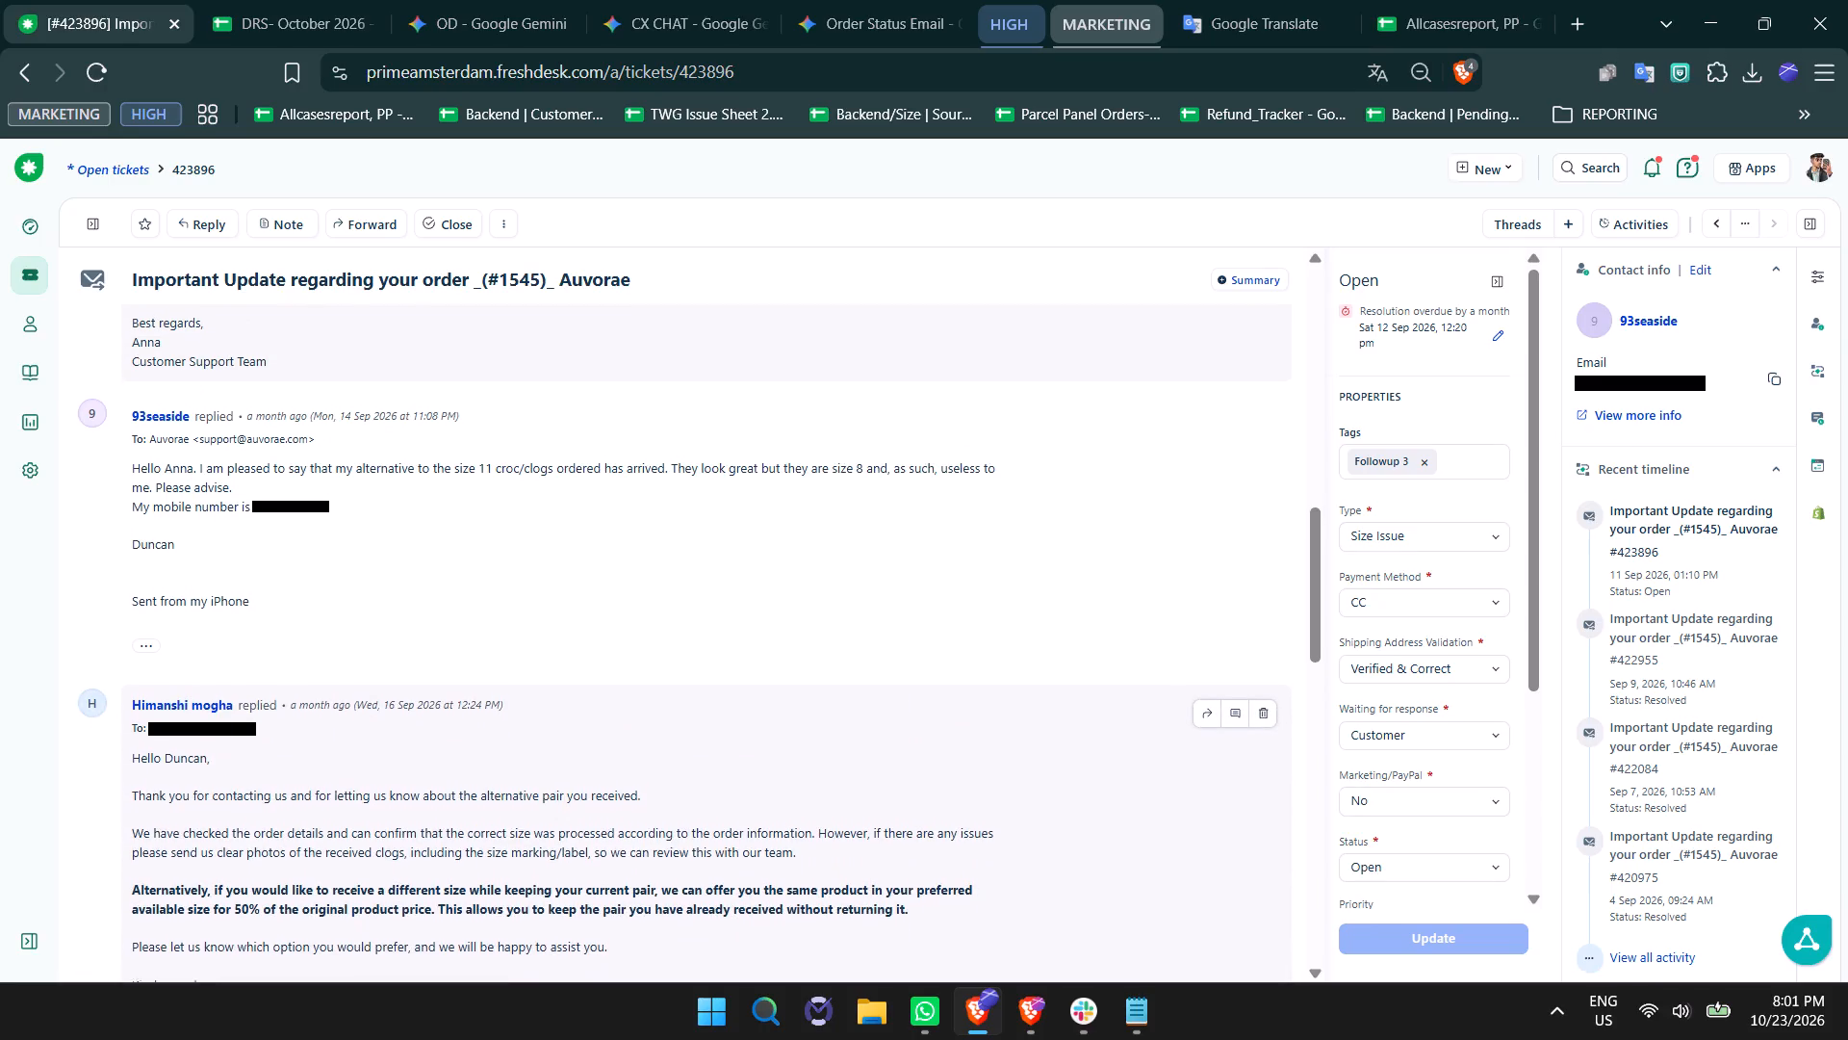
scroll(389, 617, "down", 6)
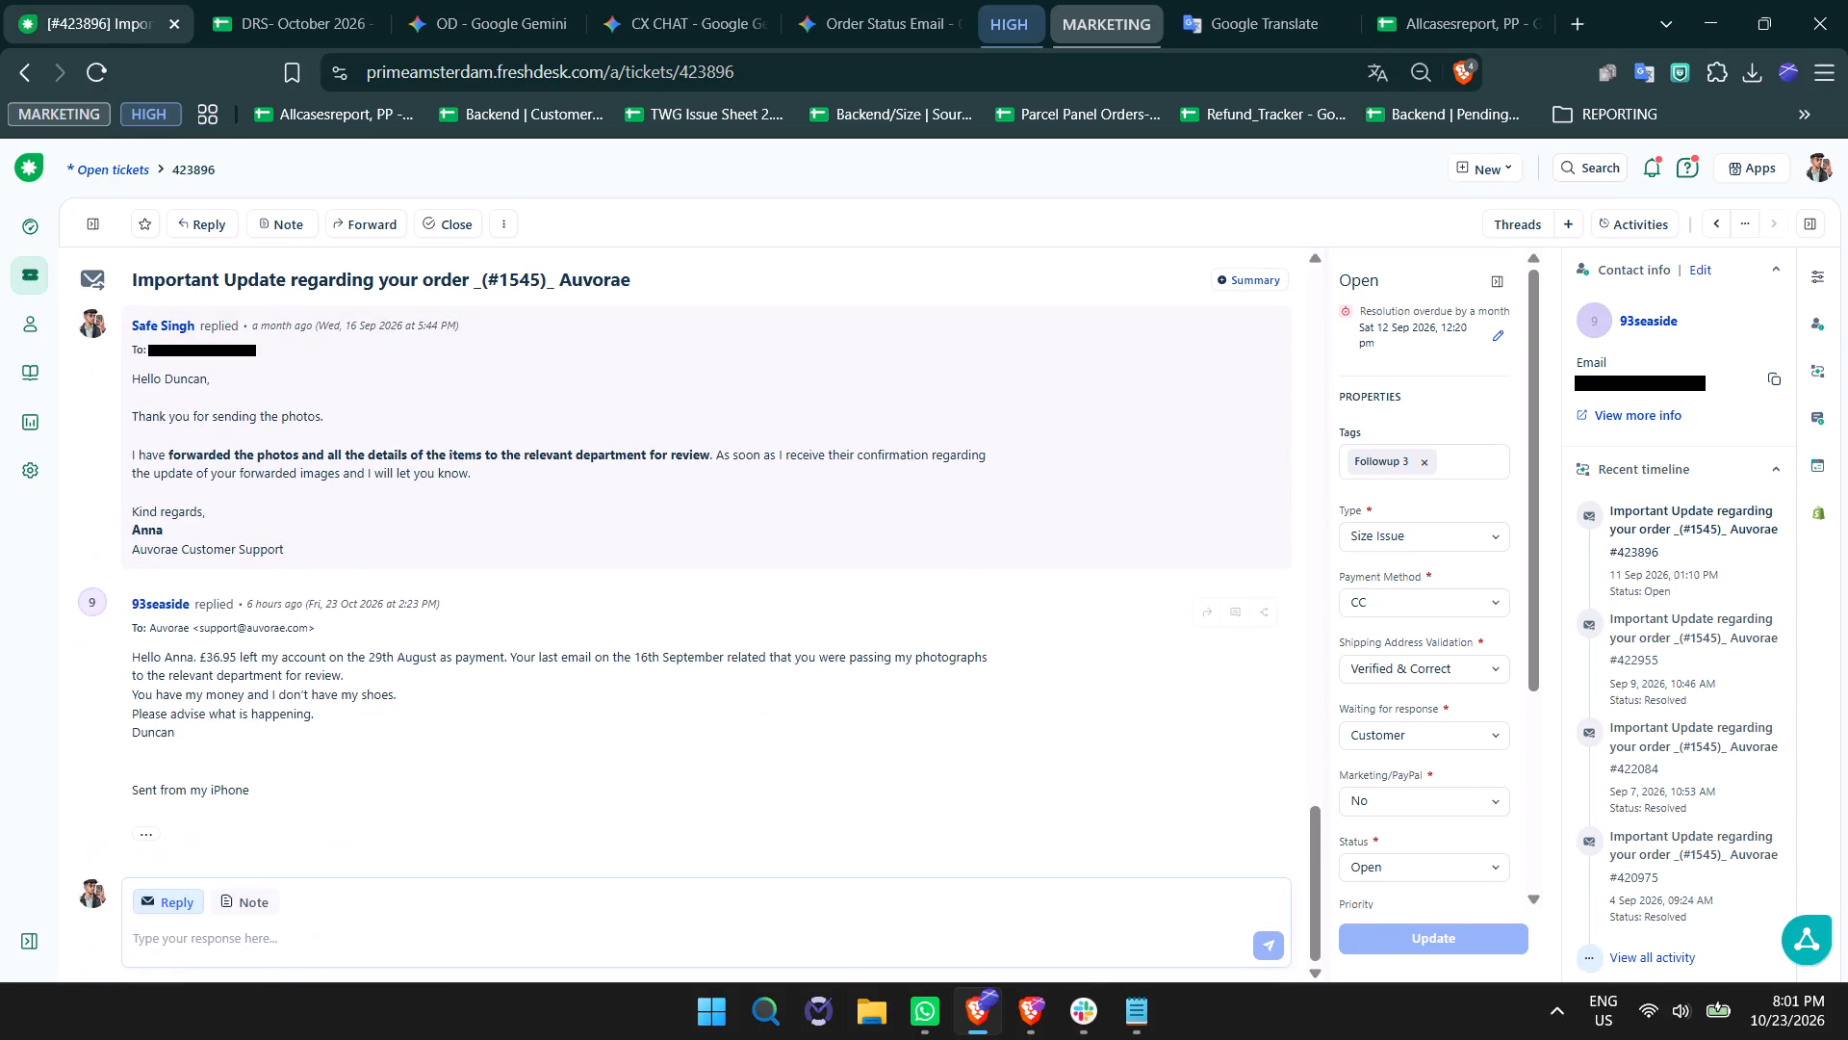
Examine the customer's latest reply of 23 Oct about the payment and missing shoes, alongside the preceding 16 Sep response.
left_click_drag(169, 657, 561, 679)
triple_click(603, 685)
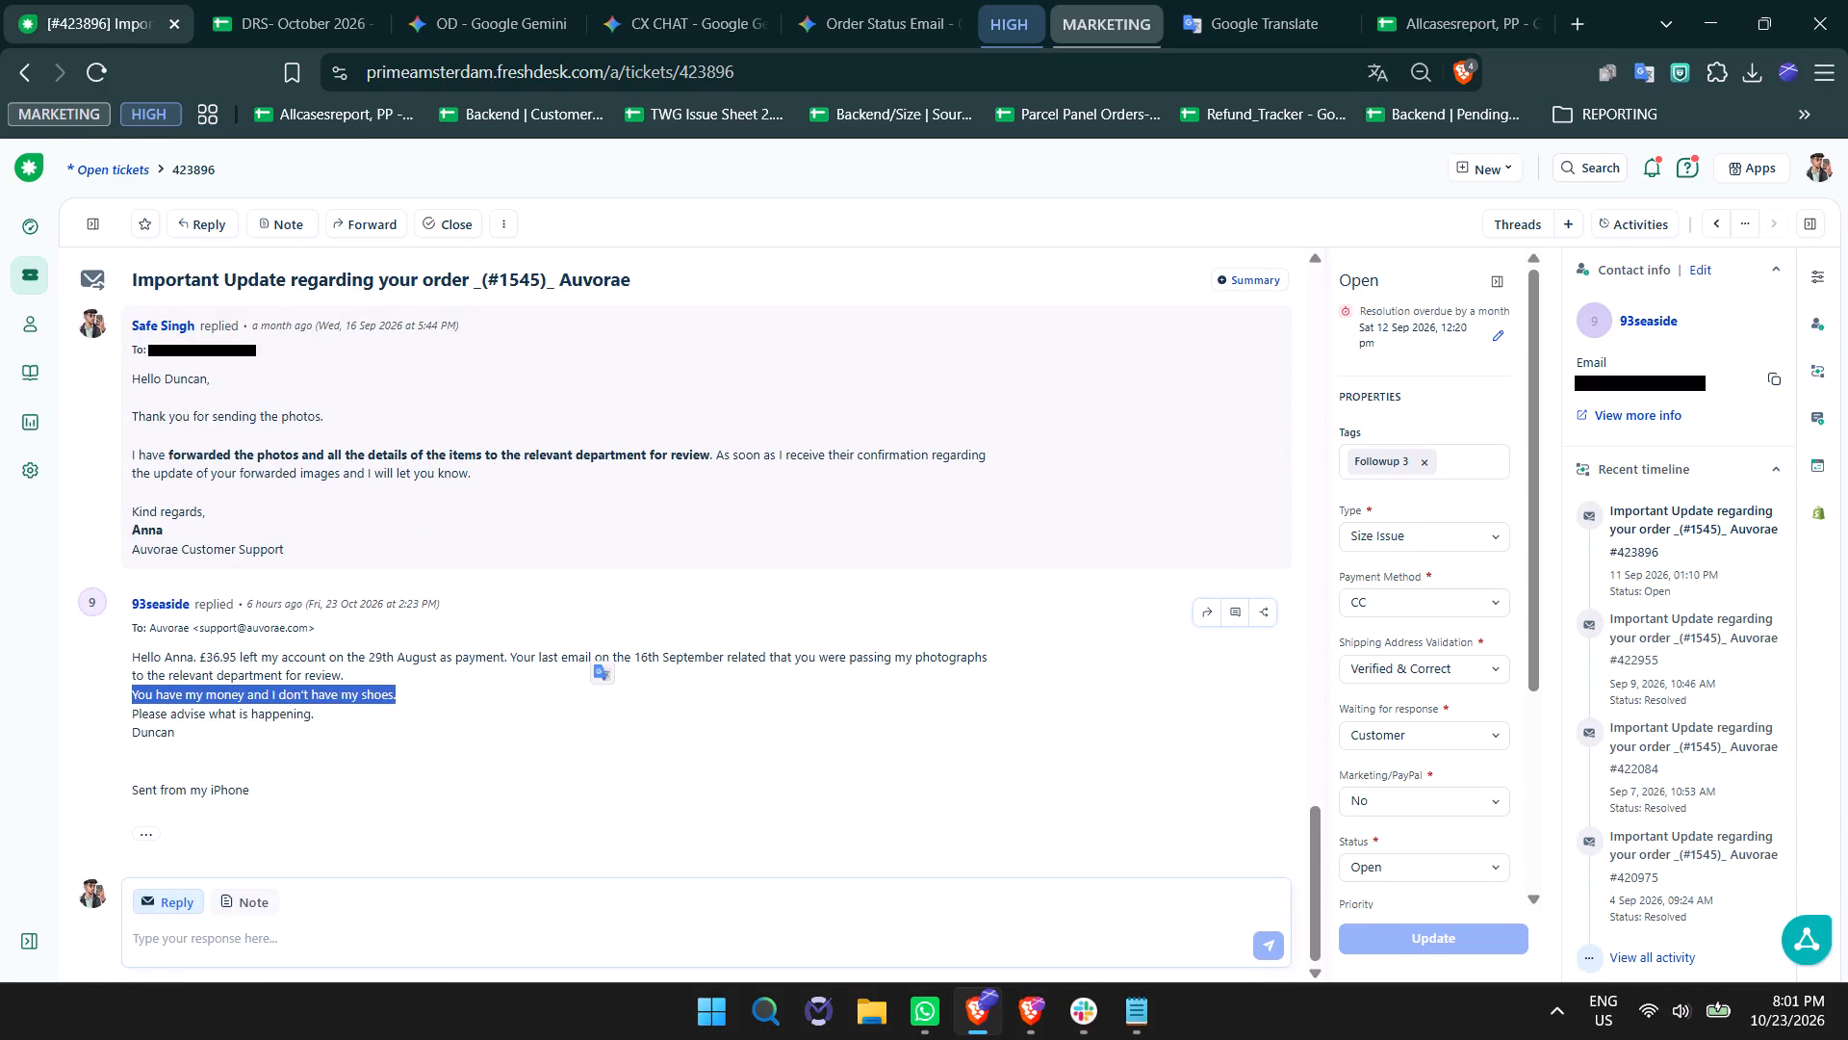
scroll(603, 685, "up", 1)
left_click(603, 685)
left_click(476, 714)
left_click_drag(361, 694, 618, 701)
triple_click(707, 702)
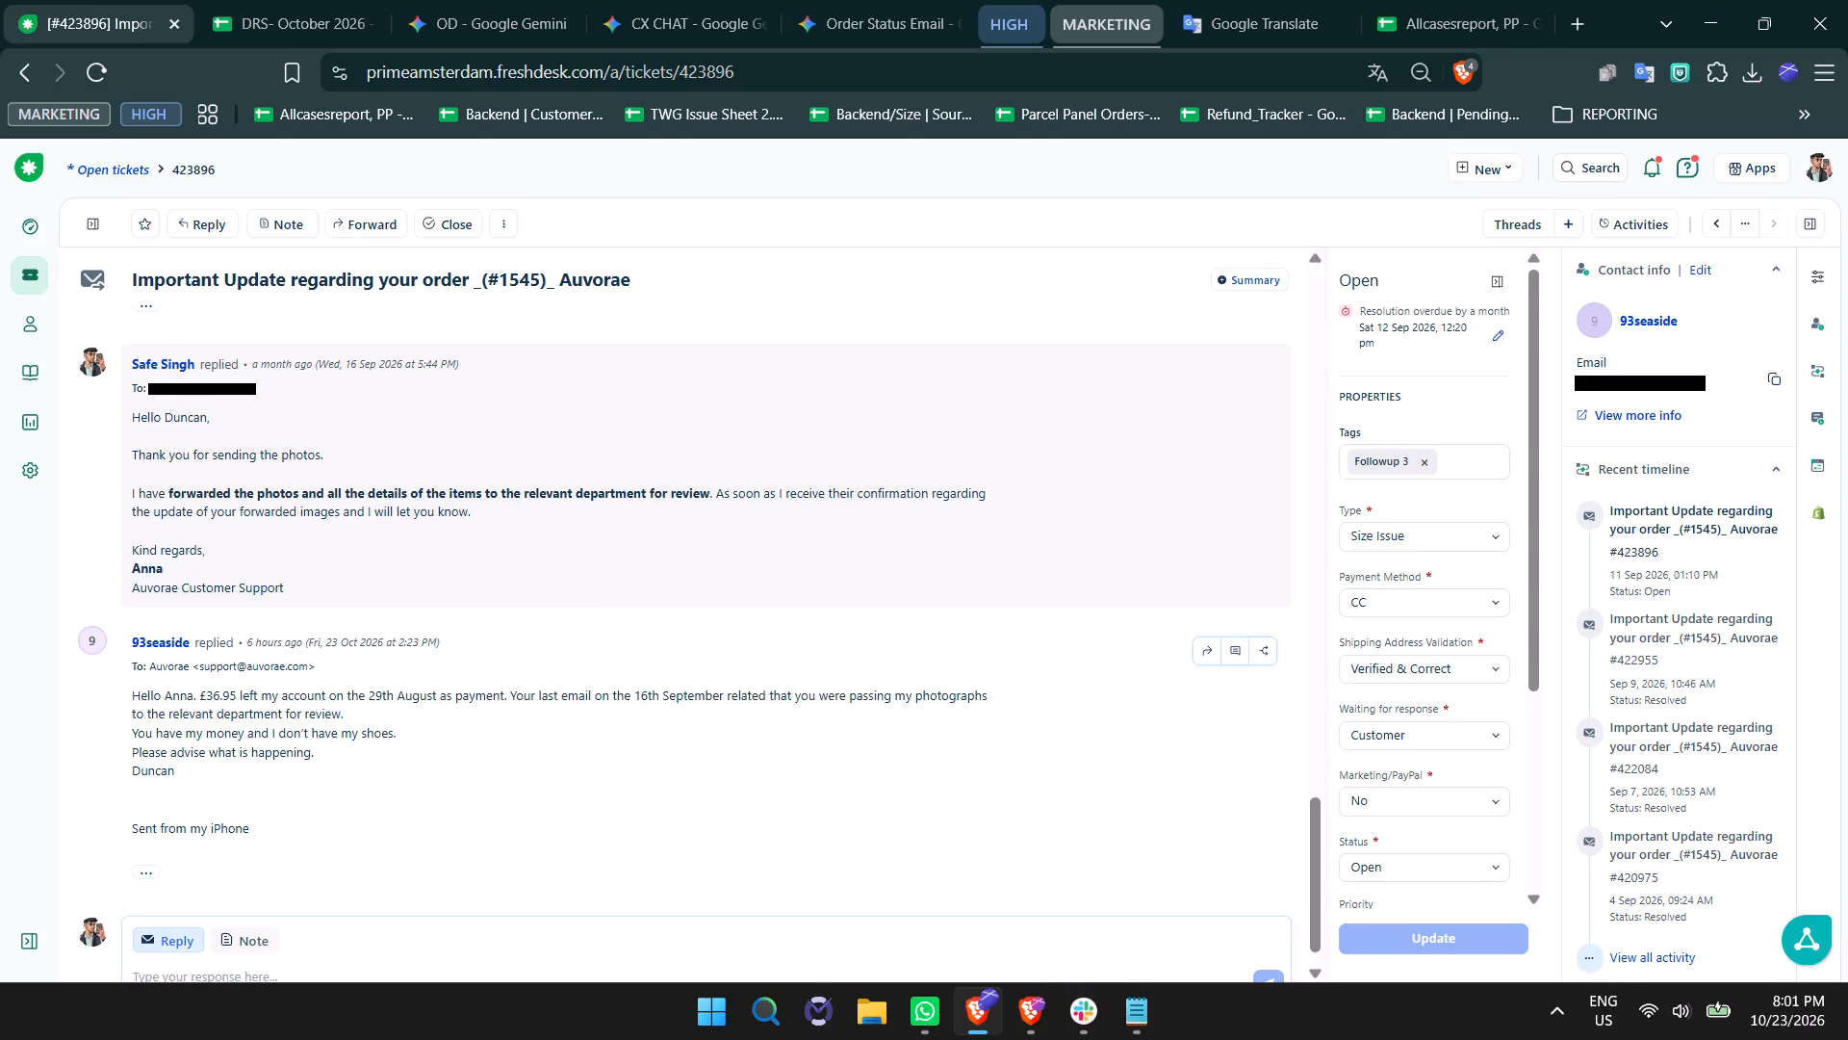
left_click(616, 759)
scroll(604, 750, "up", 1)
scroll(200, 749, "up", 1)
left_click_drag(147, 742, 280, 735)
triple_click(290, 736)
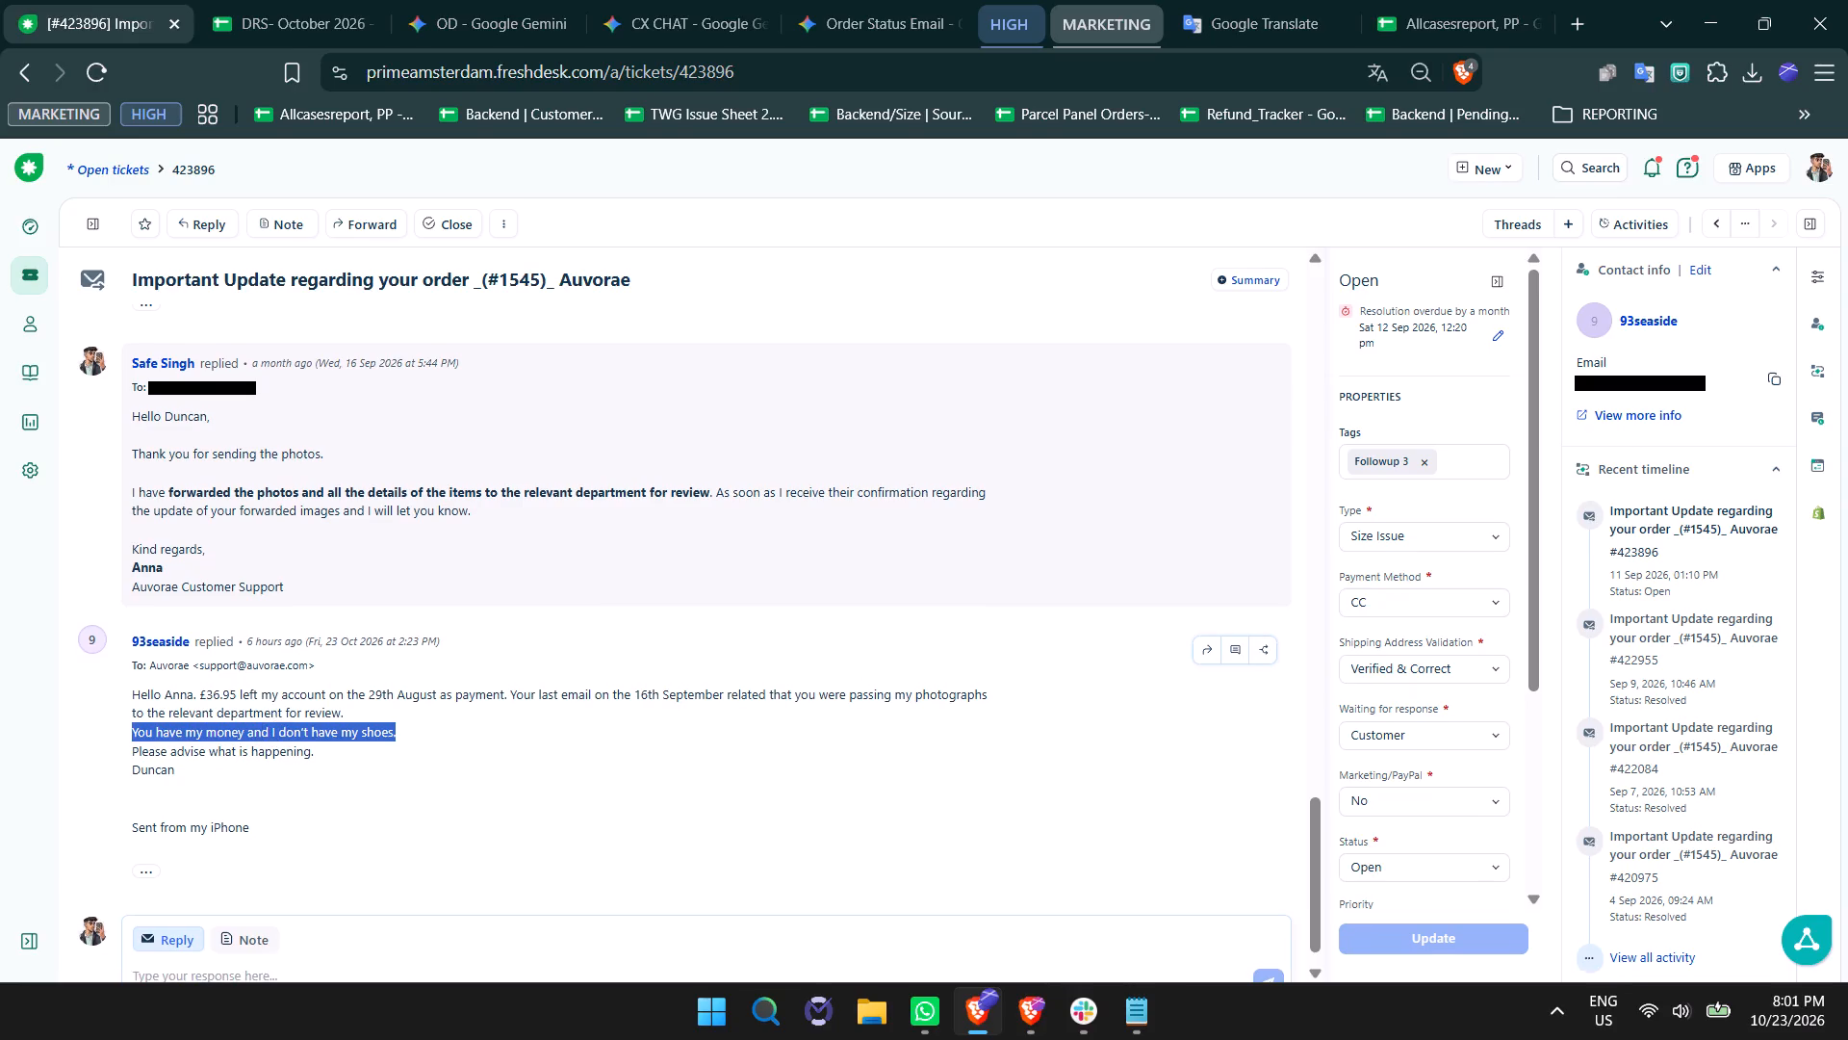
left_click(504, 729)
left_click(507, 729)
left_click(535, 737)
scroll(216, 764, "up", 1)
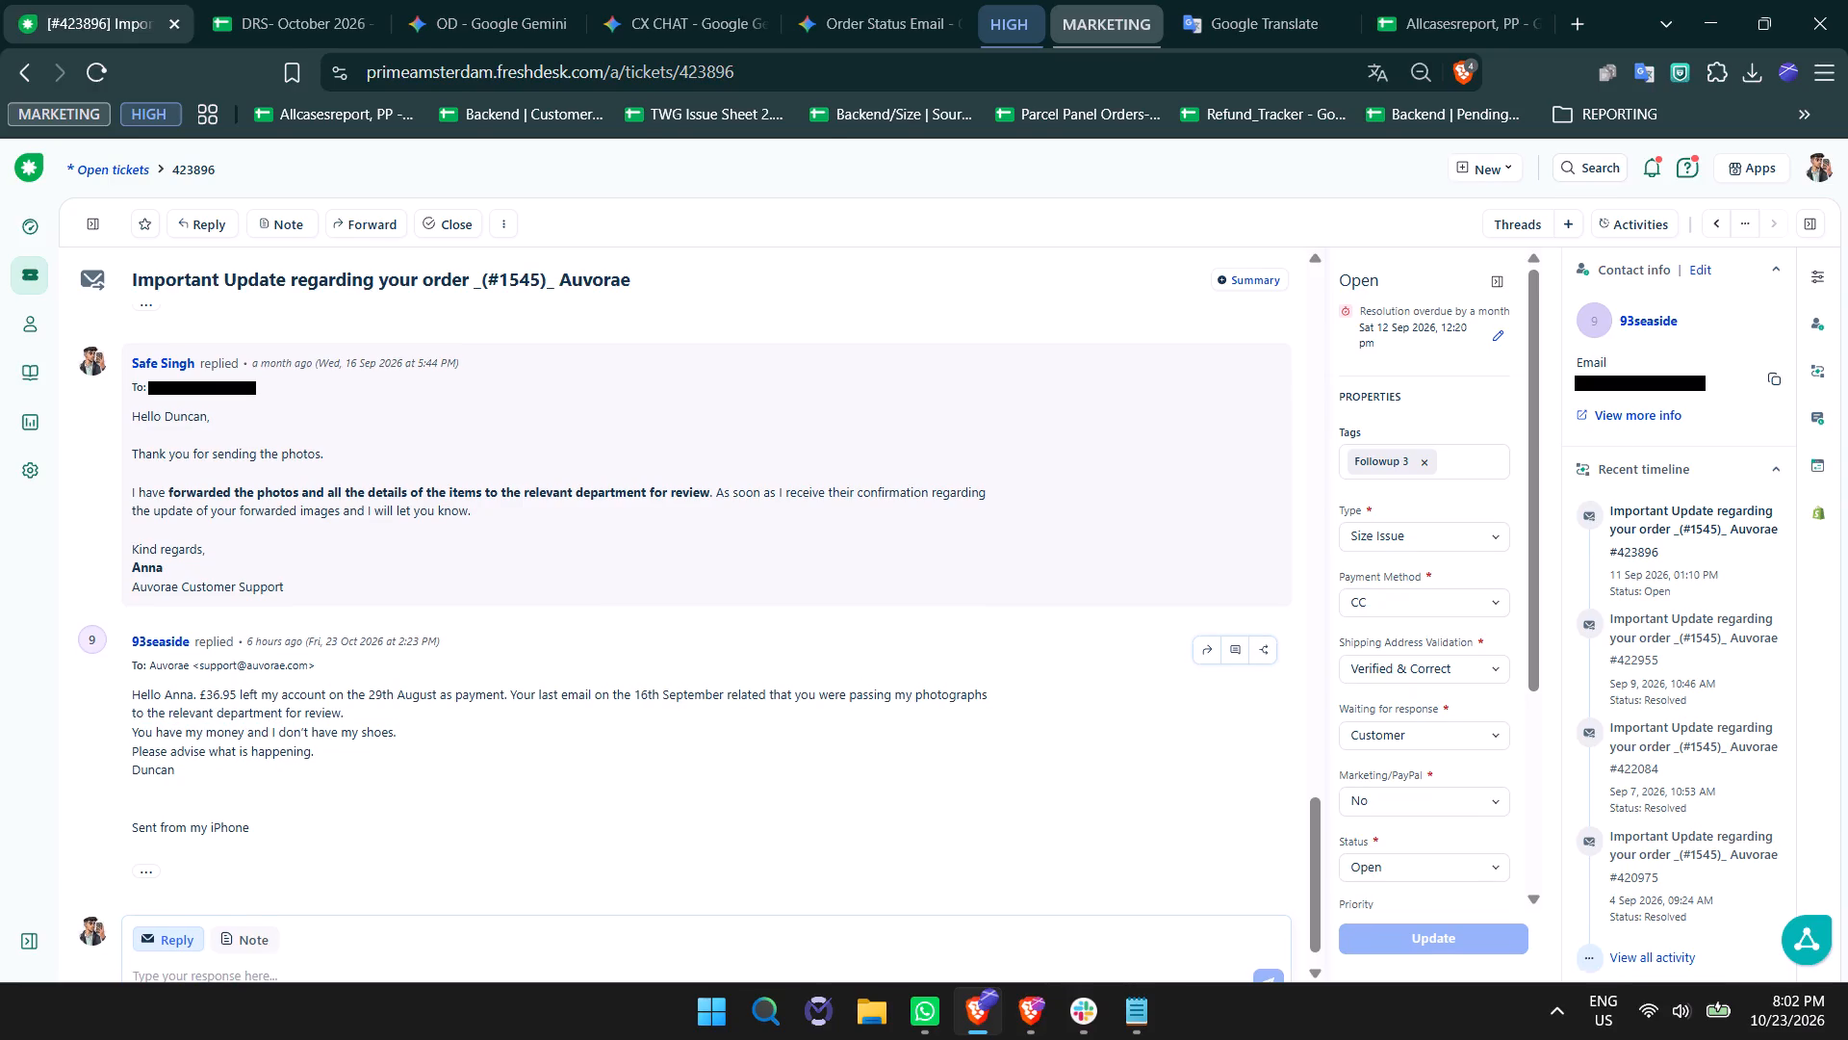
scroll(202, 762, "up", 1)
triple_click(190, 755)
double_click(507, 275)
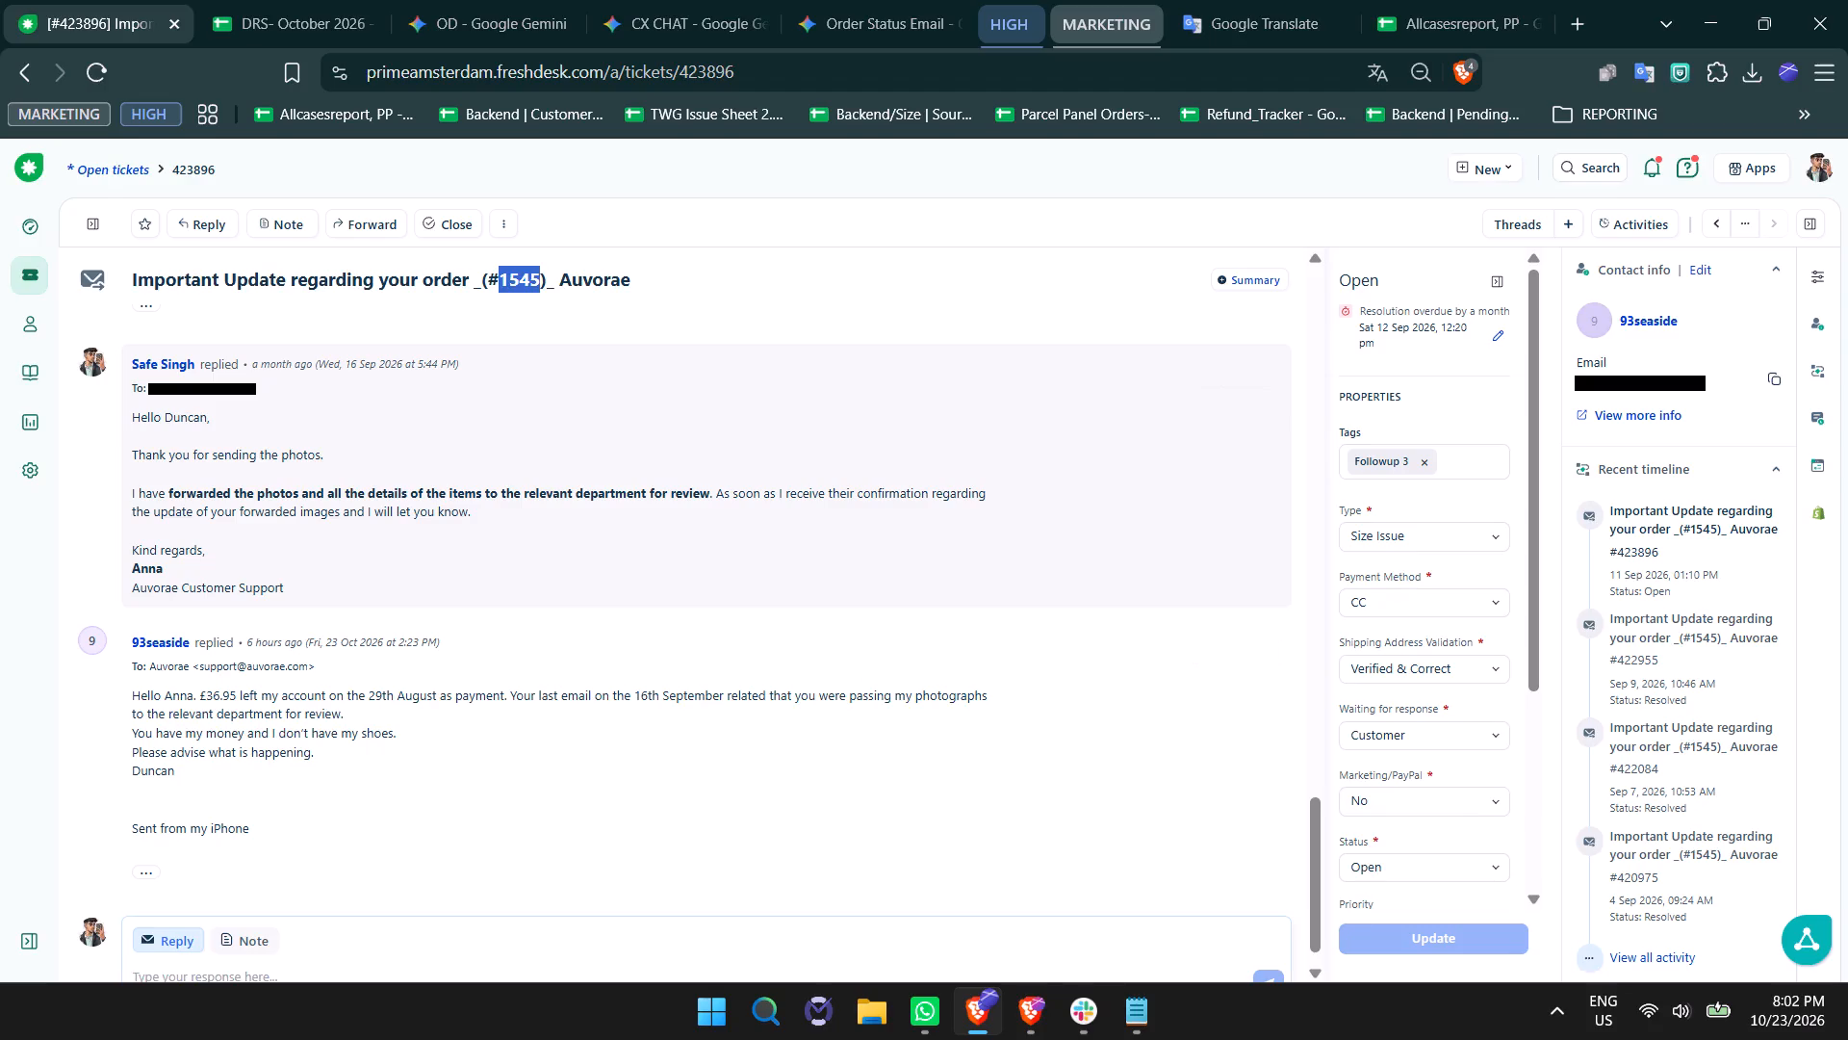
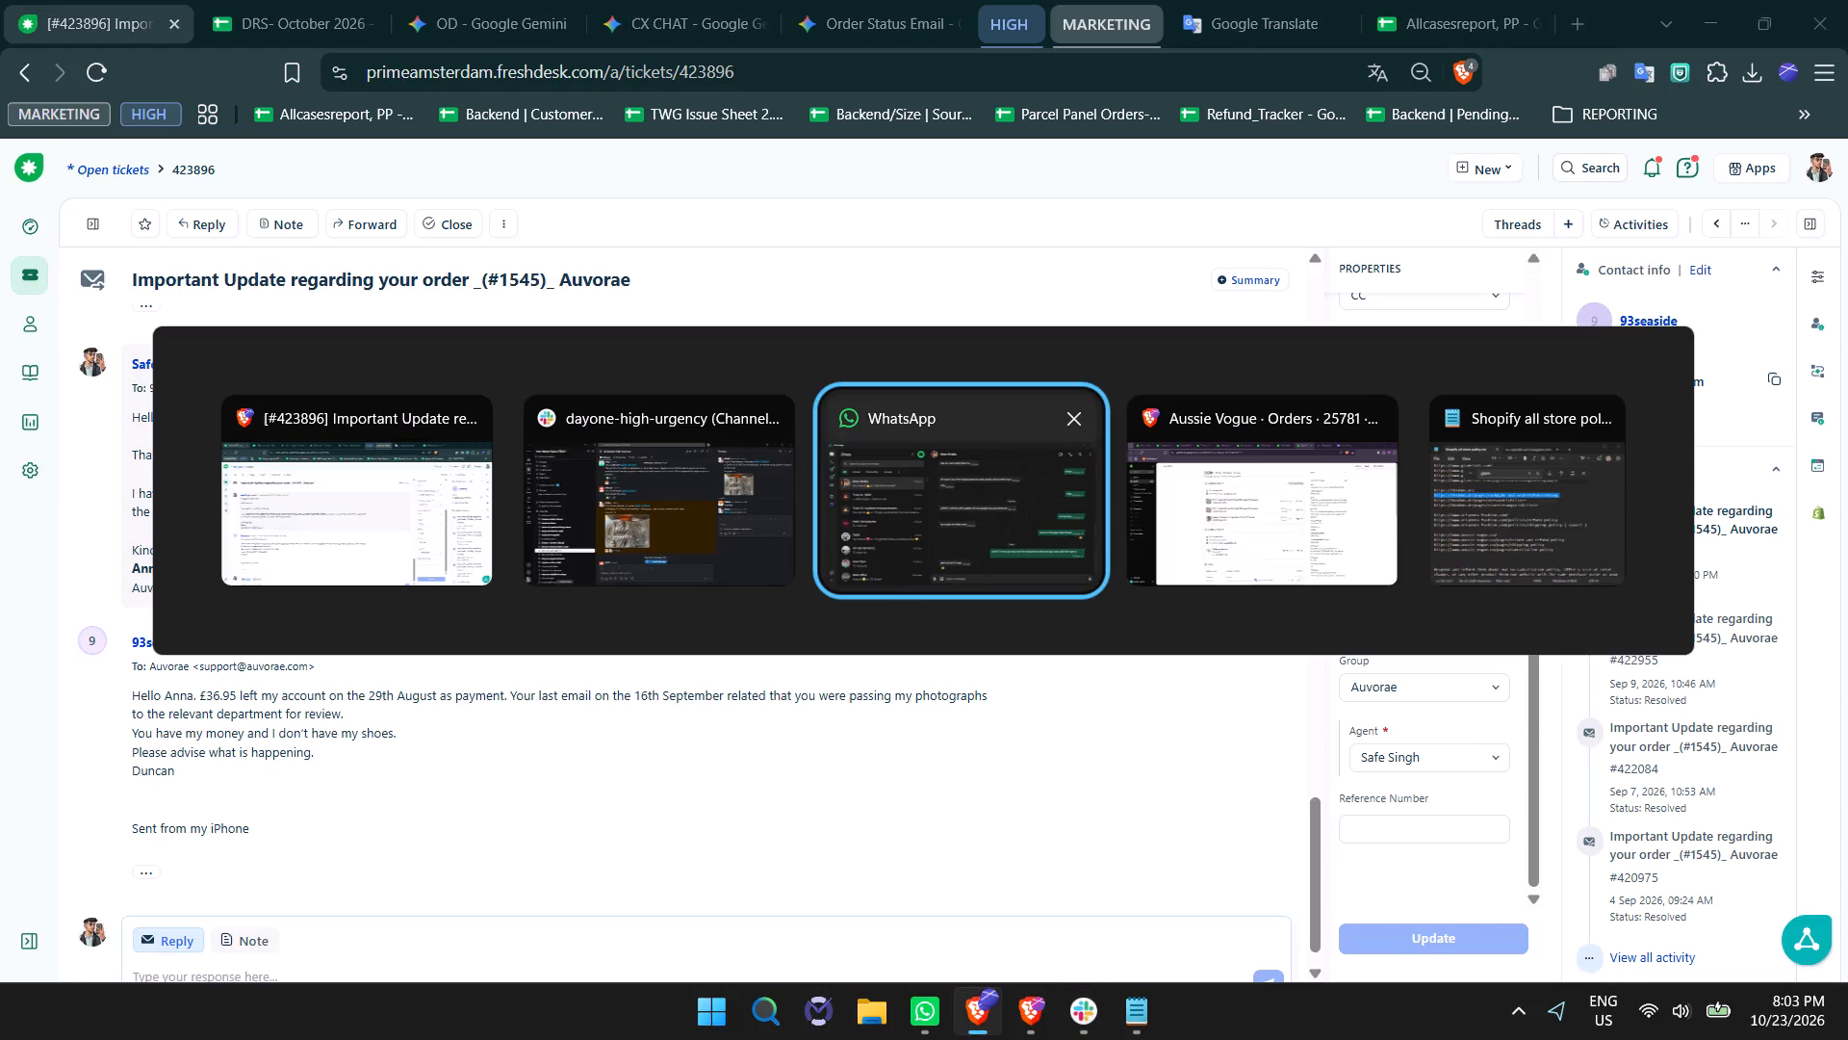
left_click(115, 0)
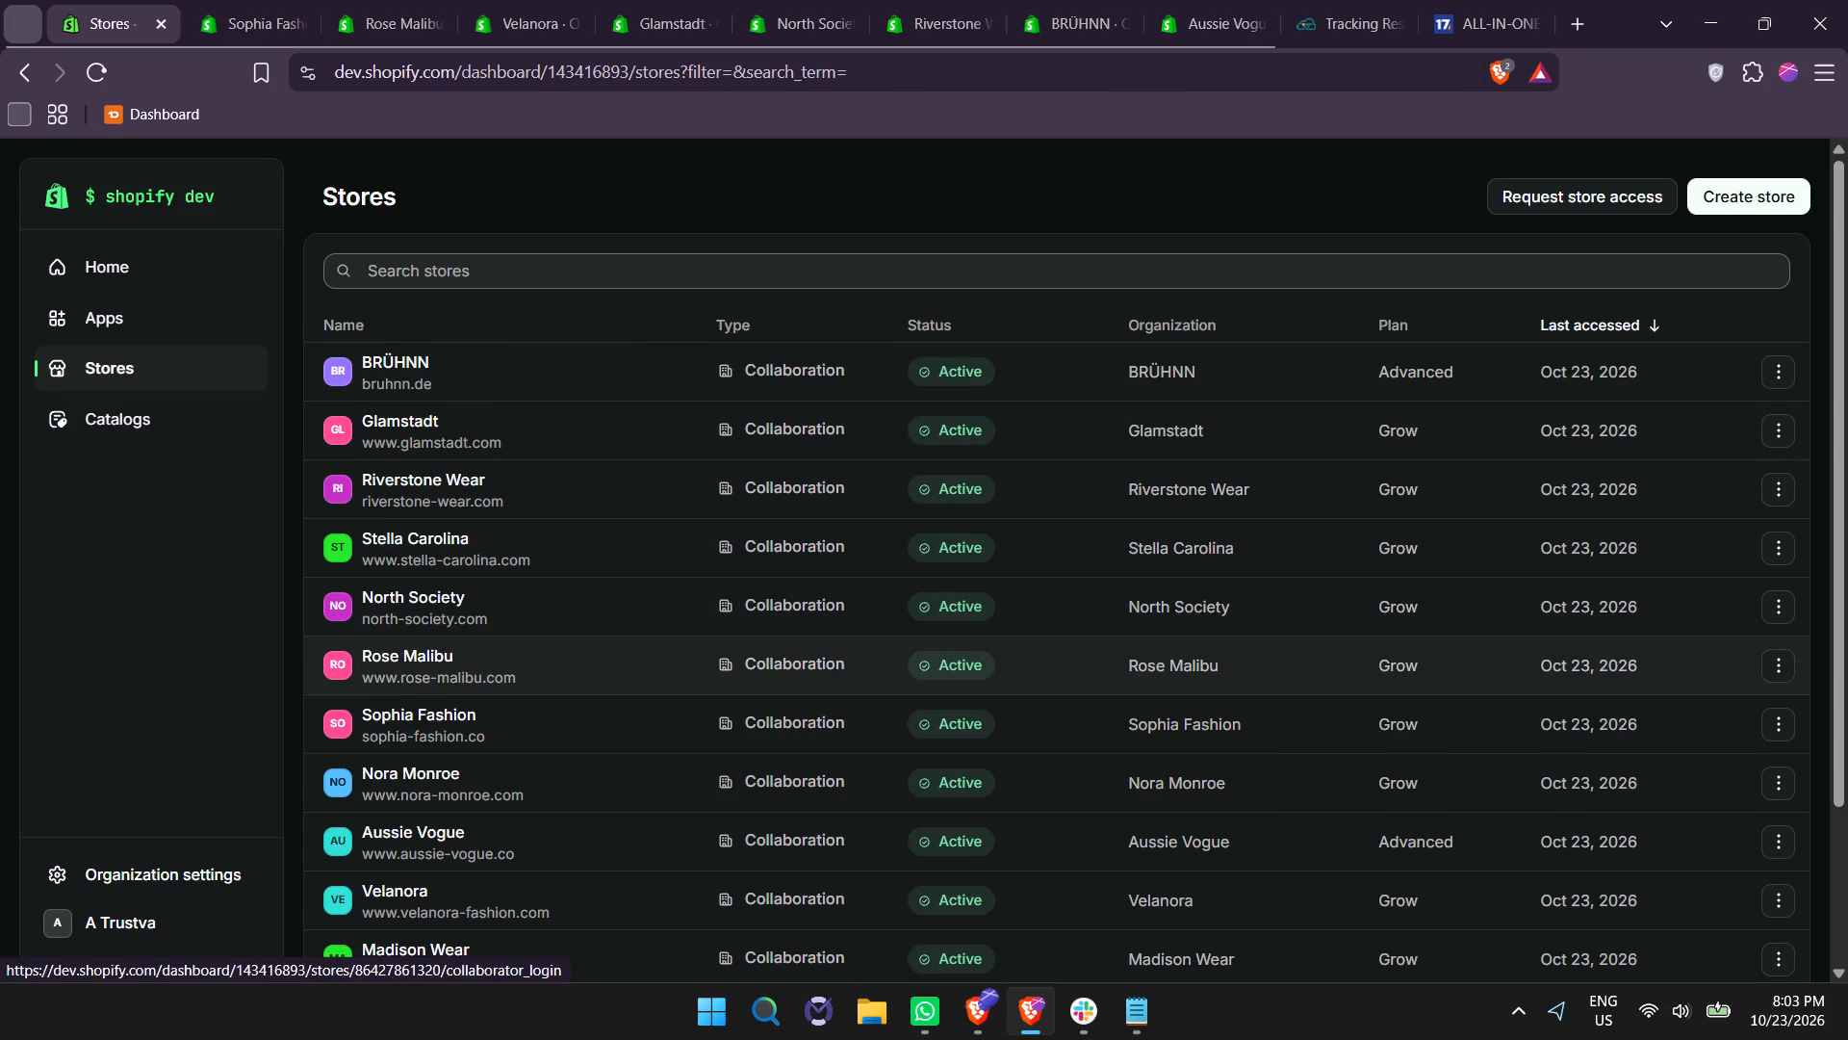
left_click(424, 772, "ctrl")
key("ctrl+Tab")
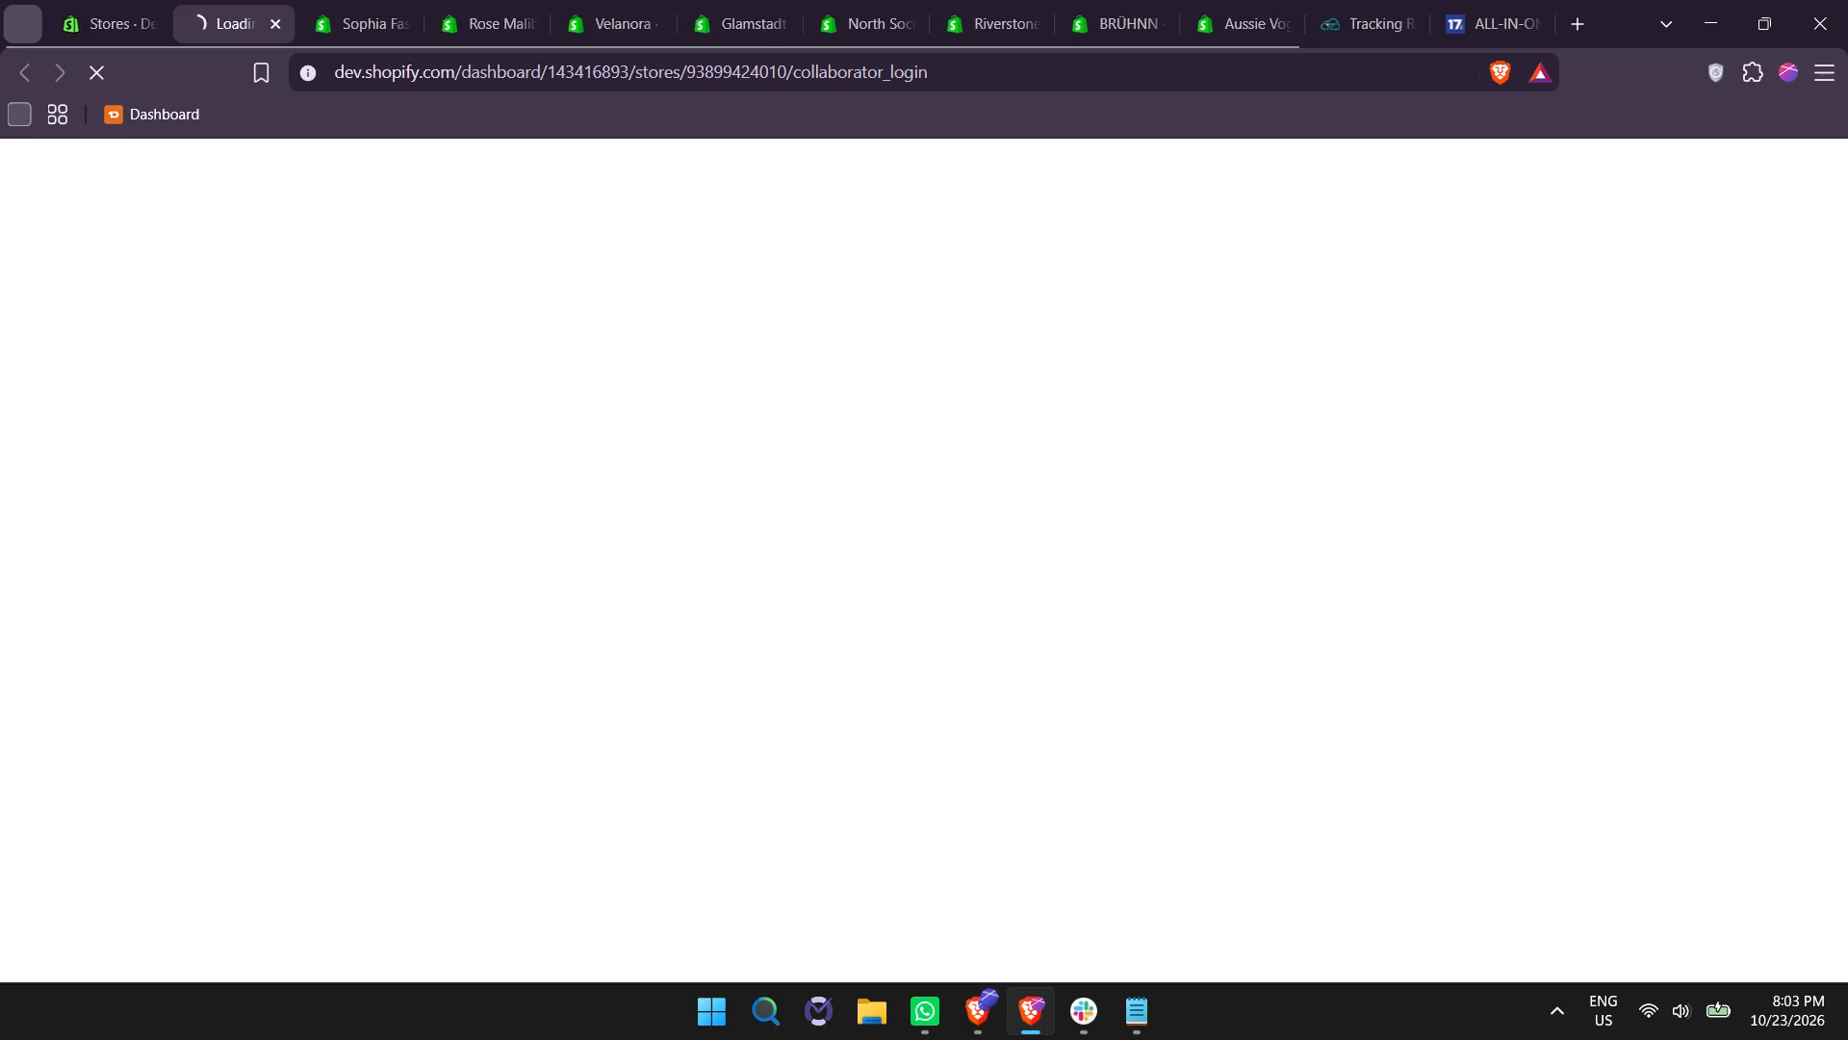
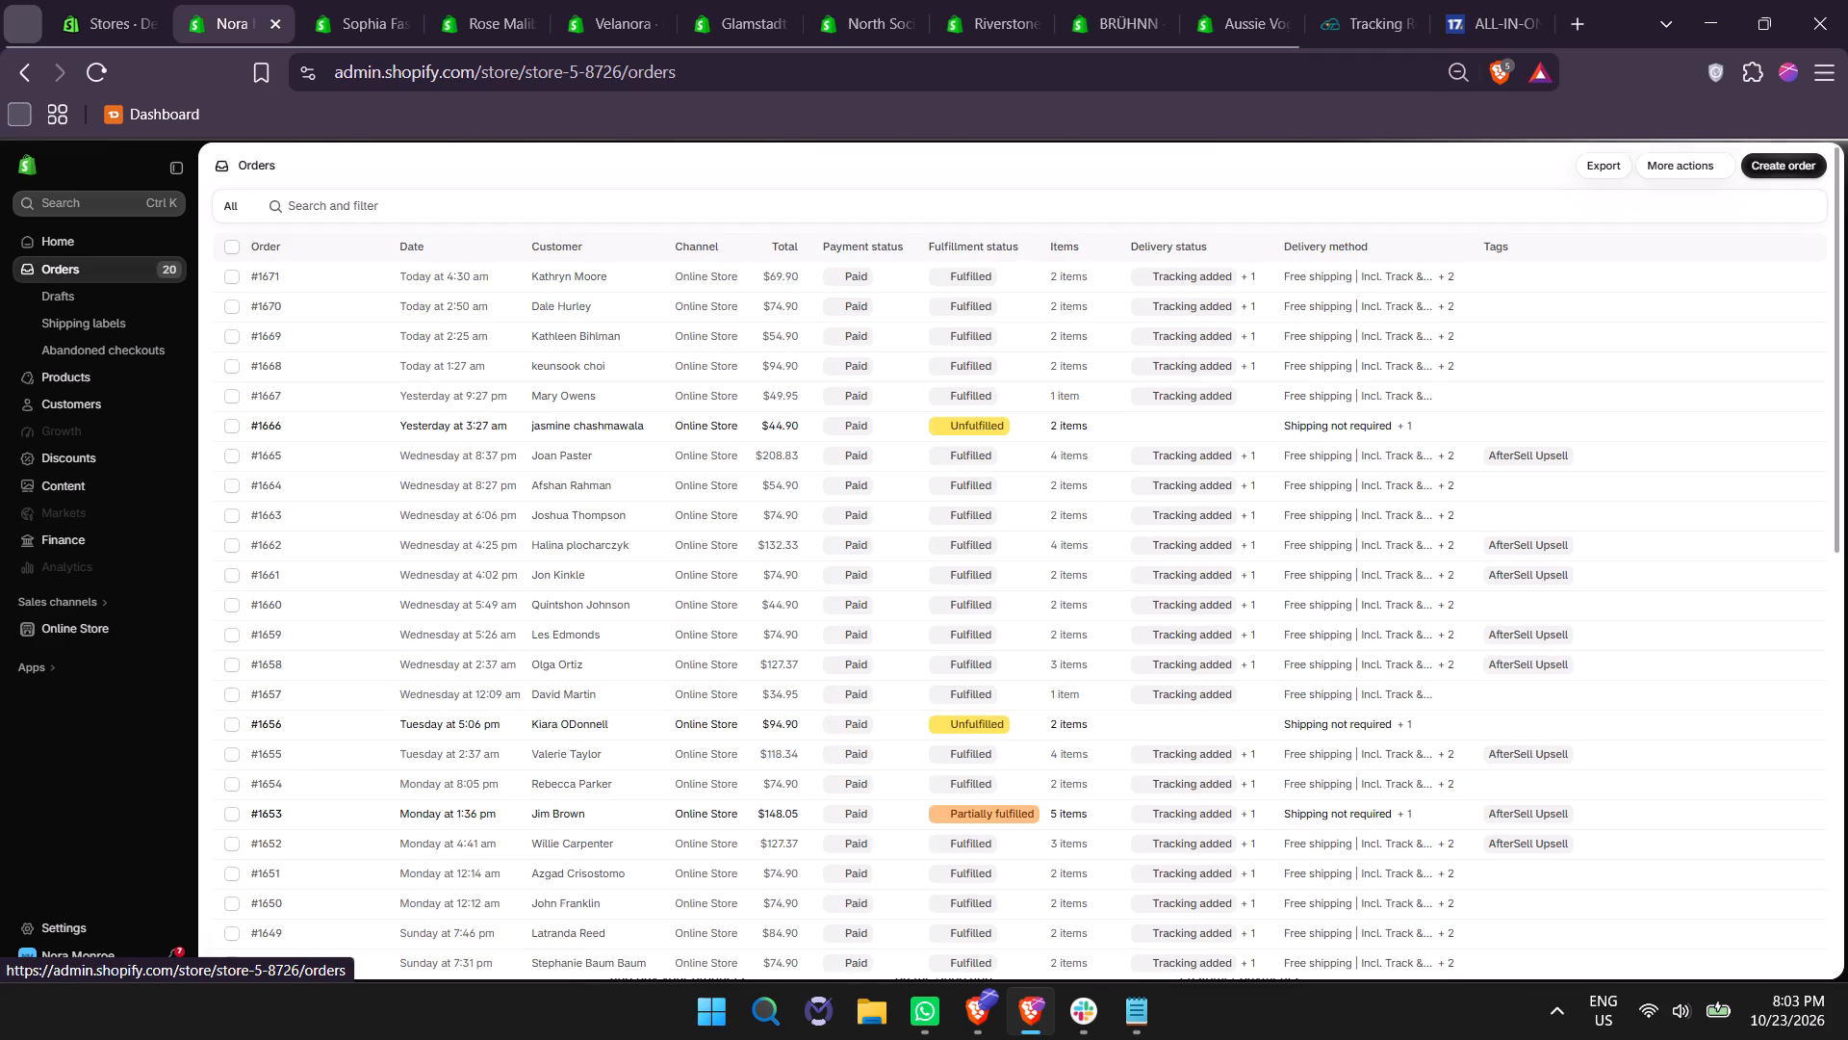
left_click(382, 201)
key("ctrl+v")
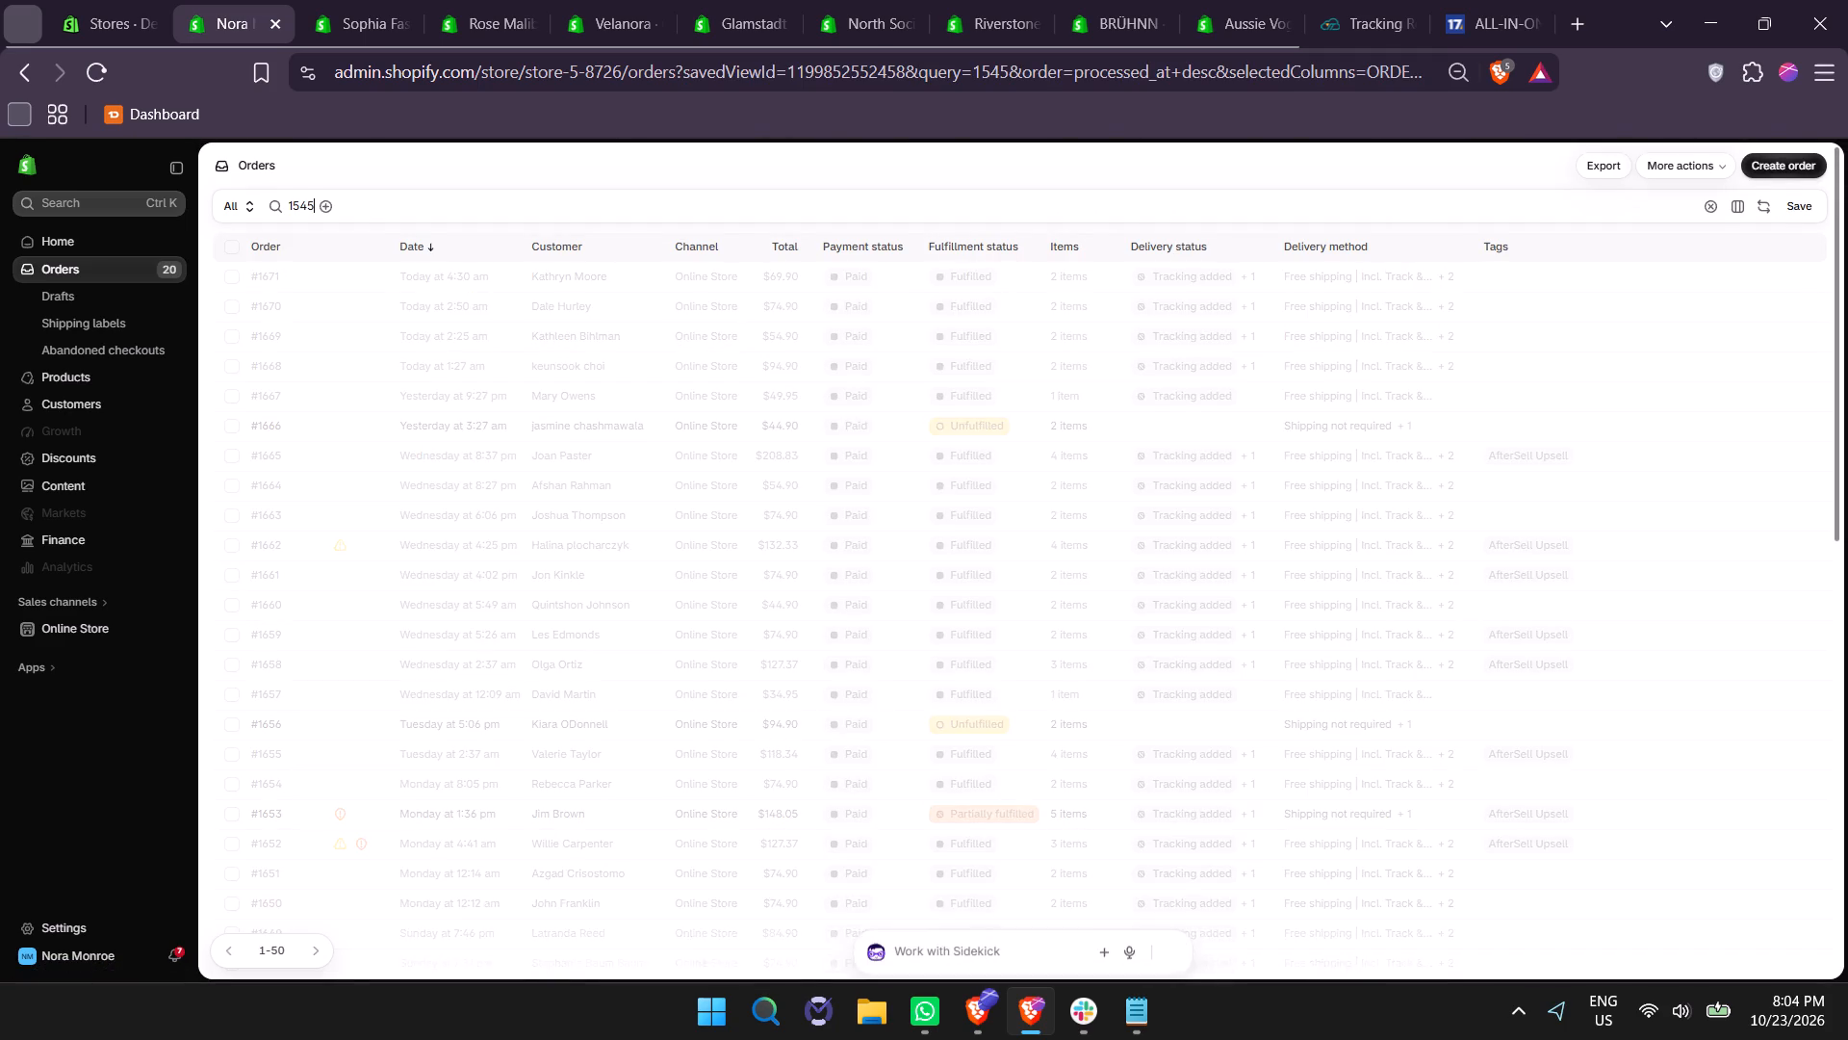
left_click(284, 274)
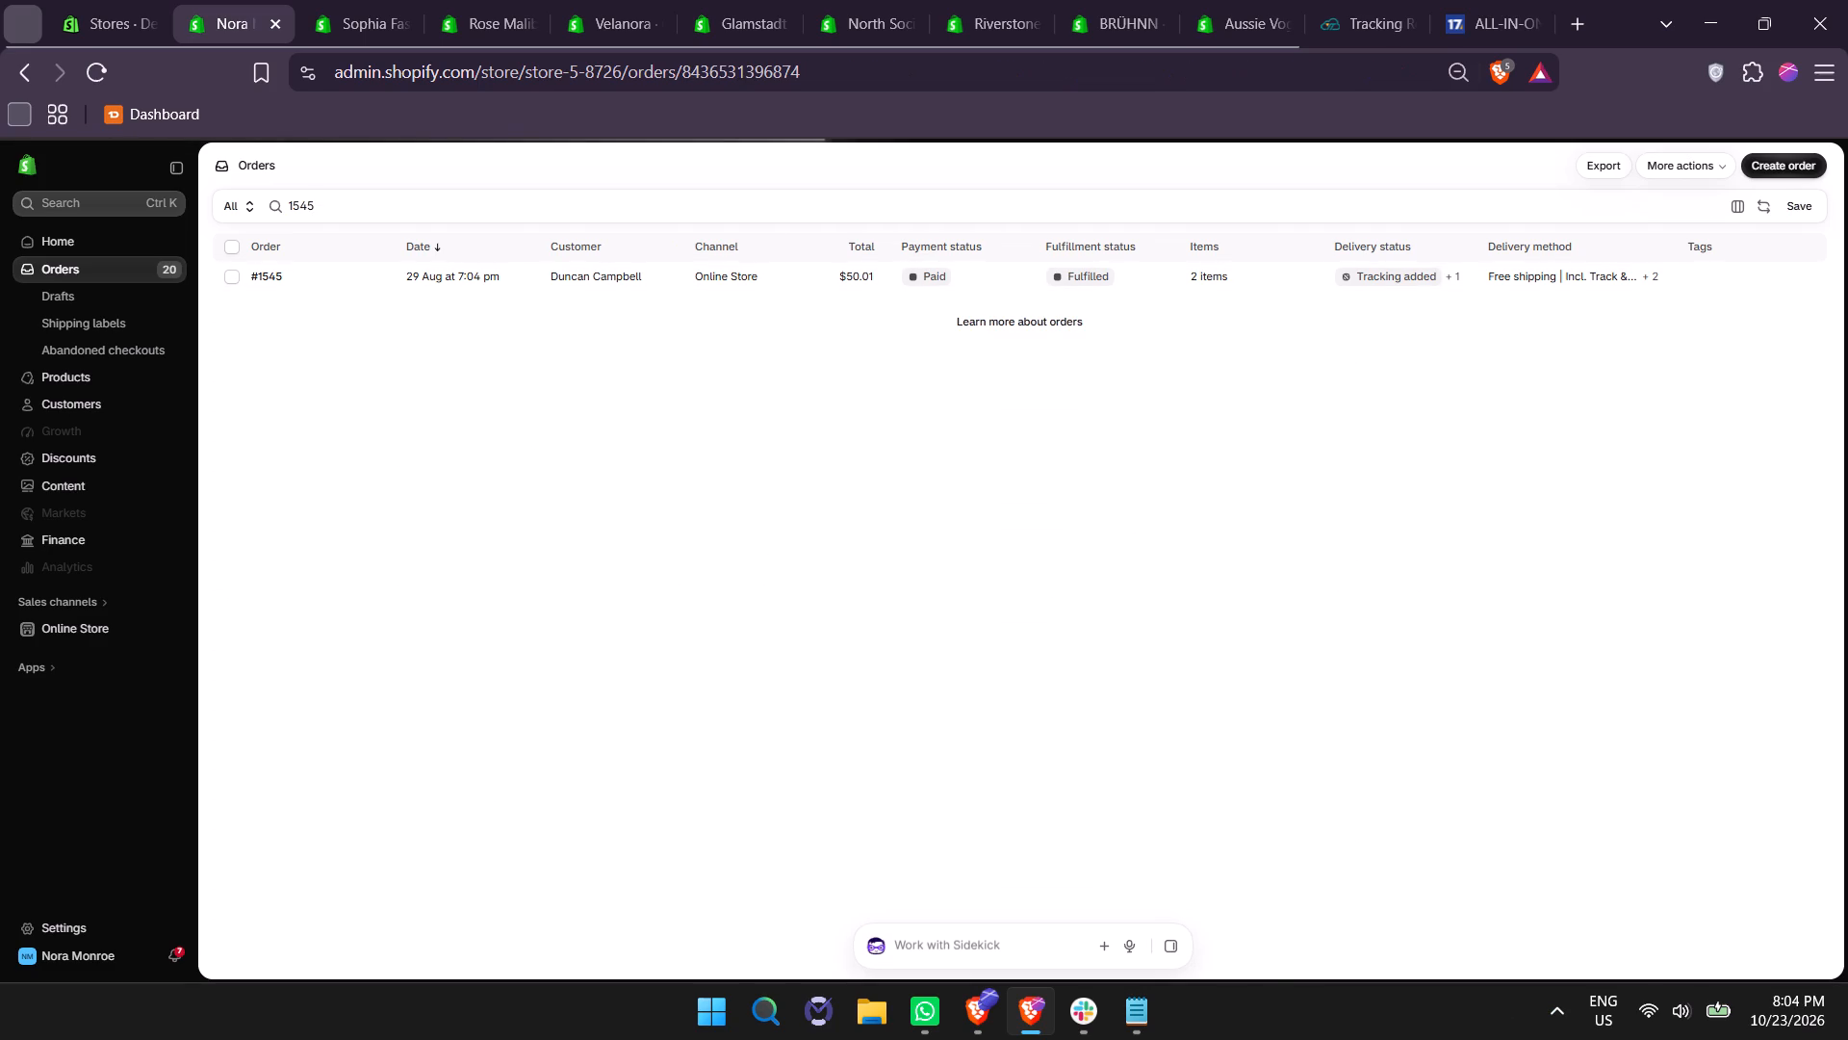
left_click(323, 317)
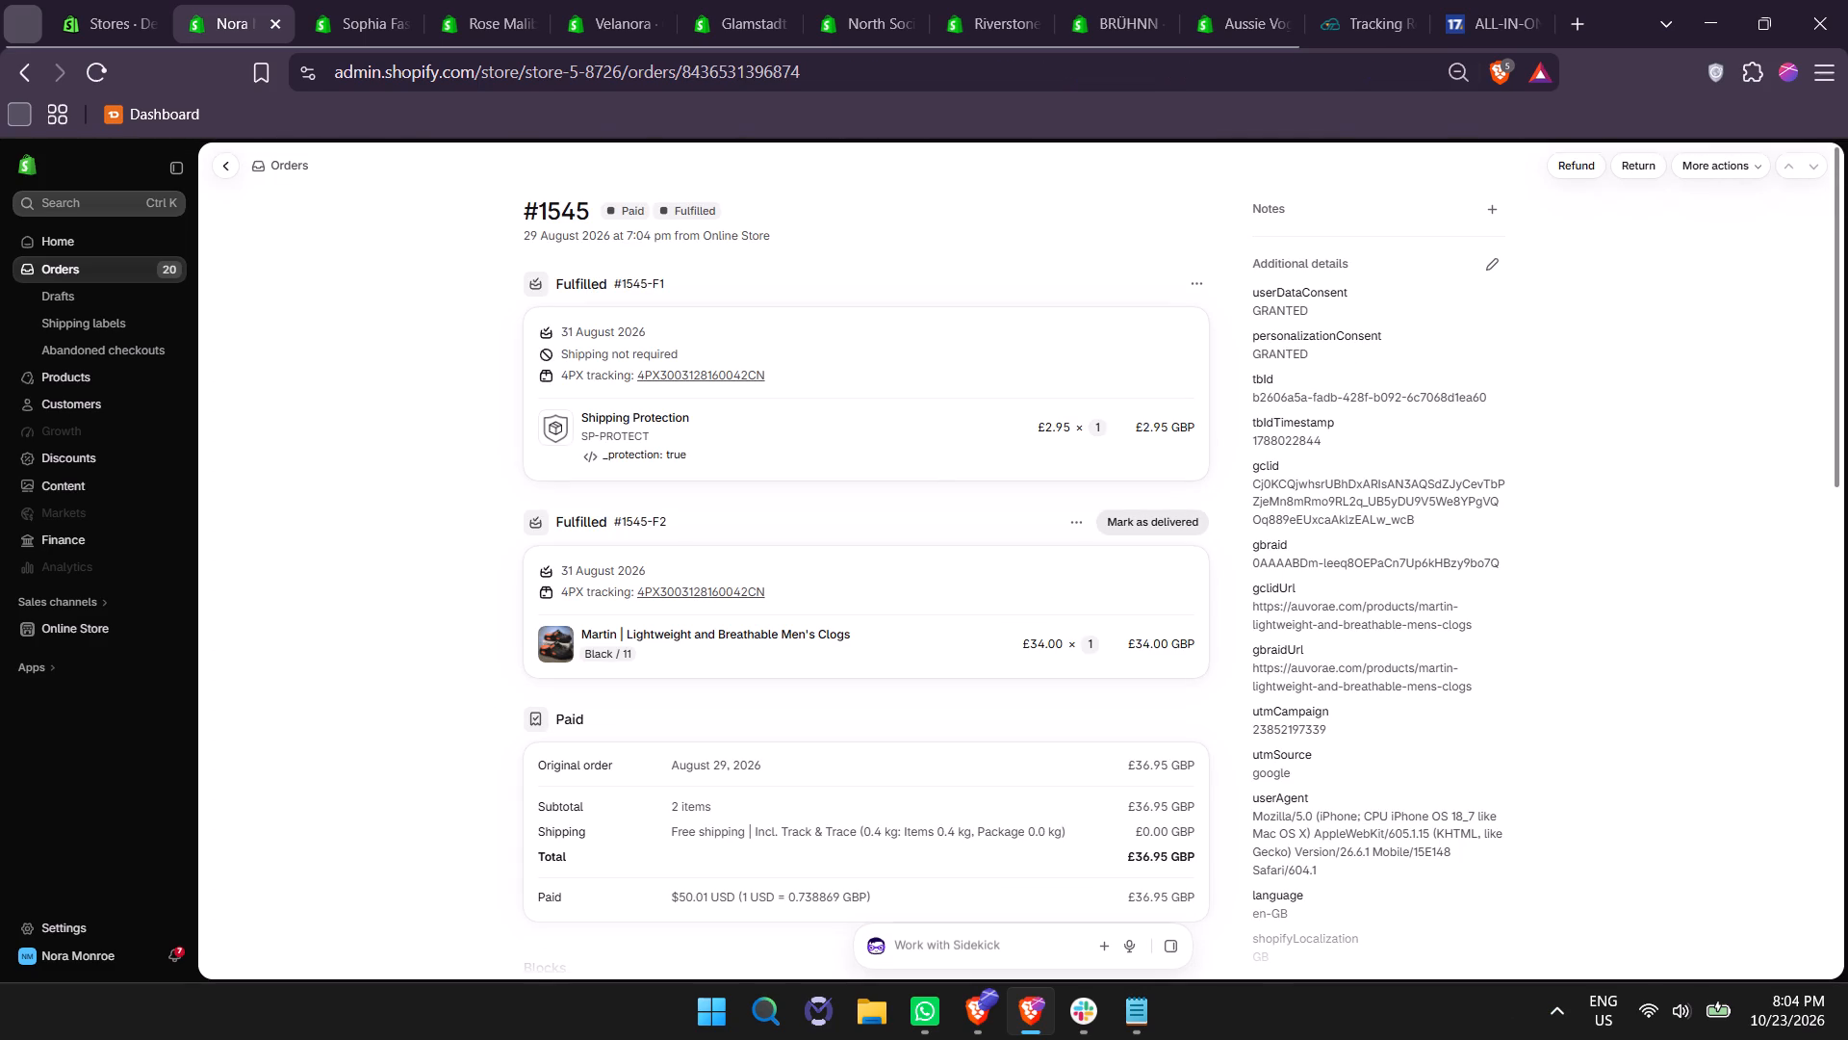
left_click(403, 310)
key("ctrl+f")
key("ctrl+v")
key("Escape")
key("alt+Tab")
key("alt+Tab")
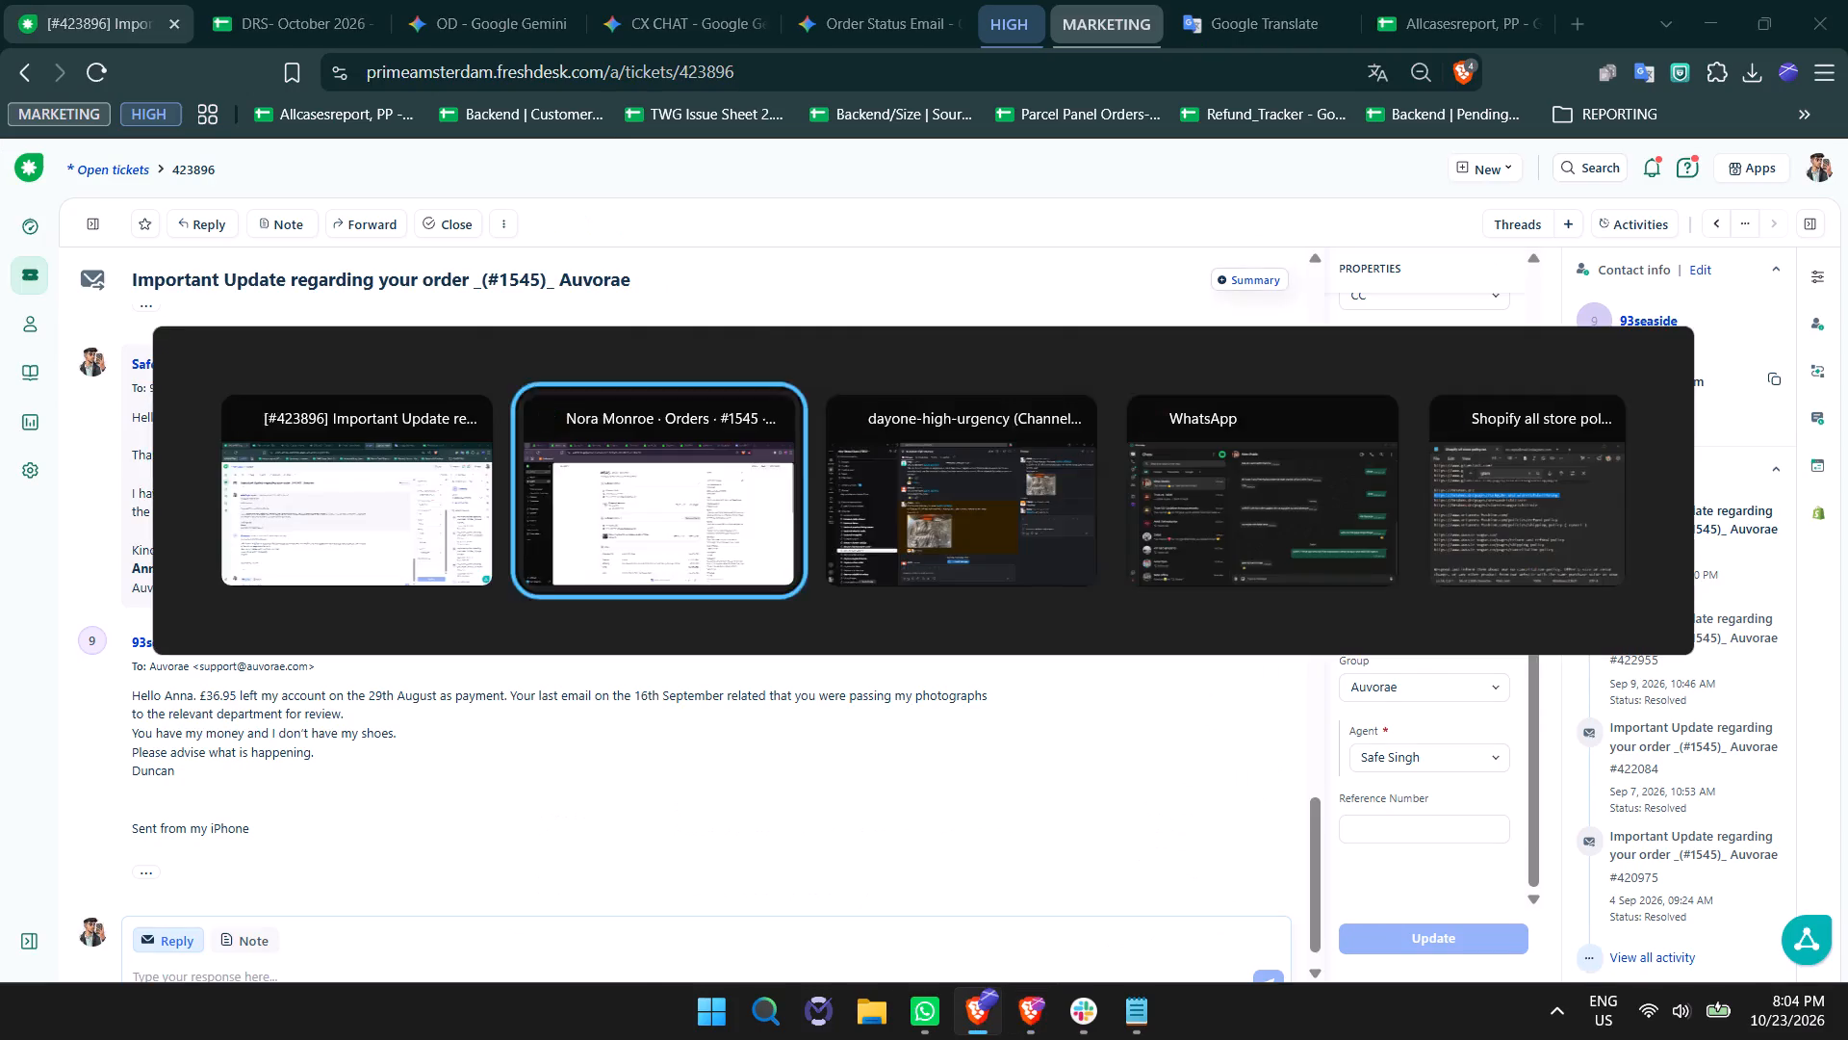
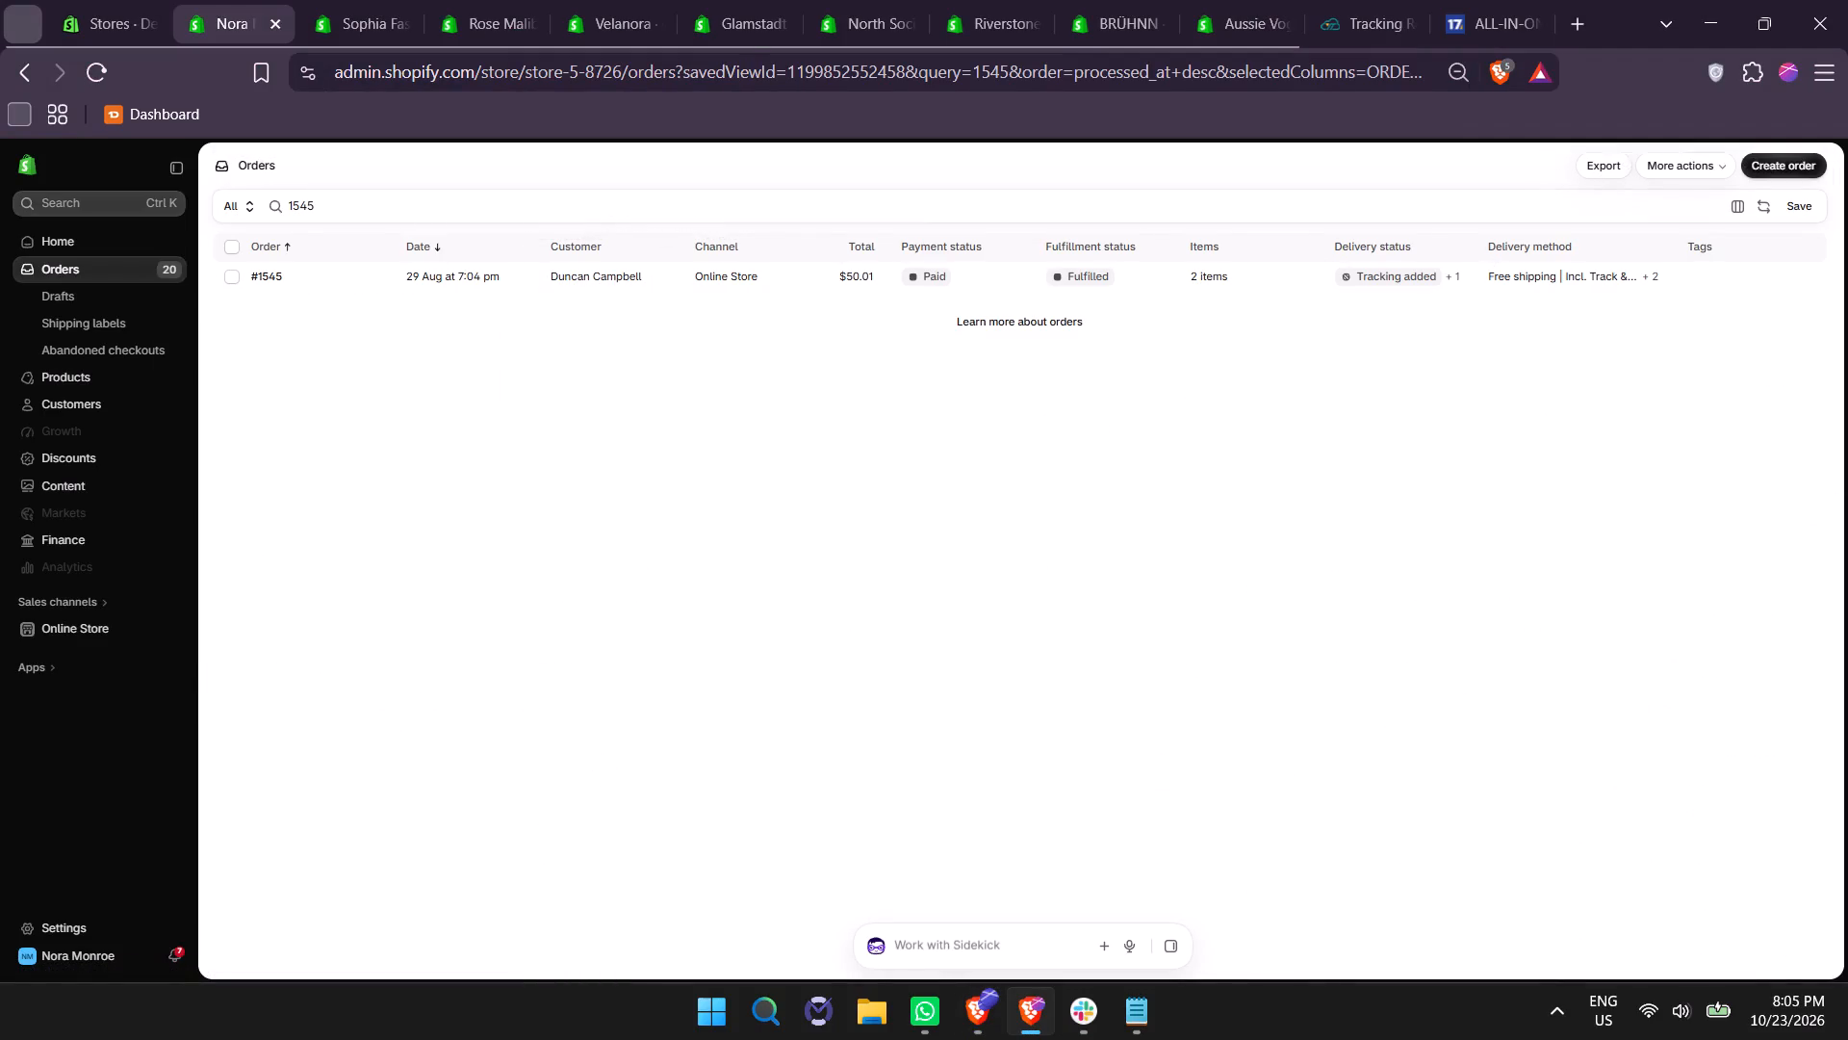
left_click(433, 214)
key("ctrl+a")
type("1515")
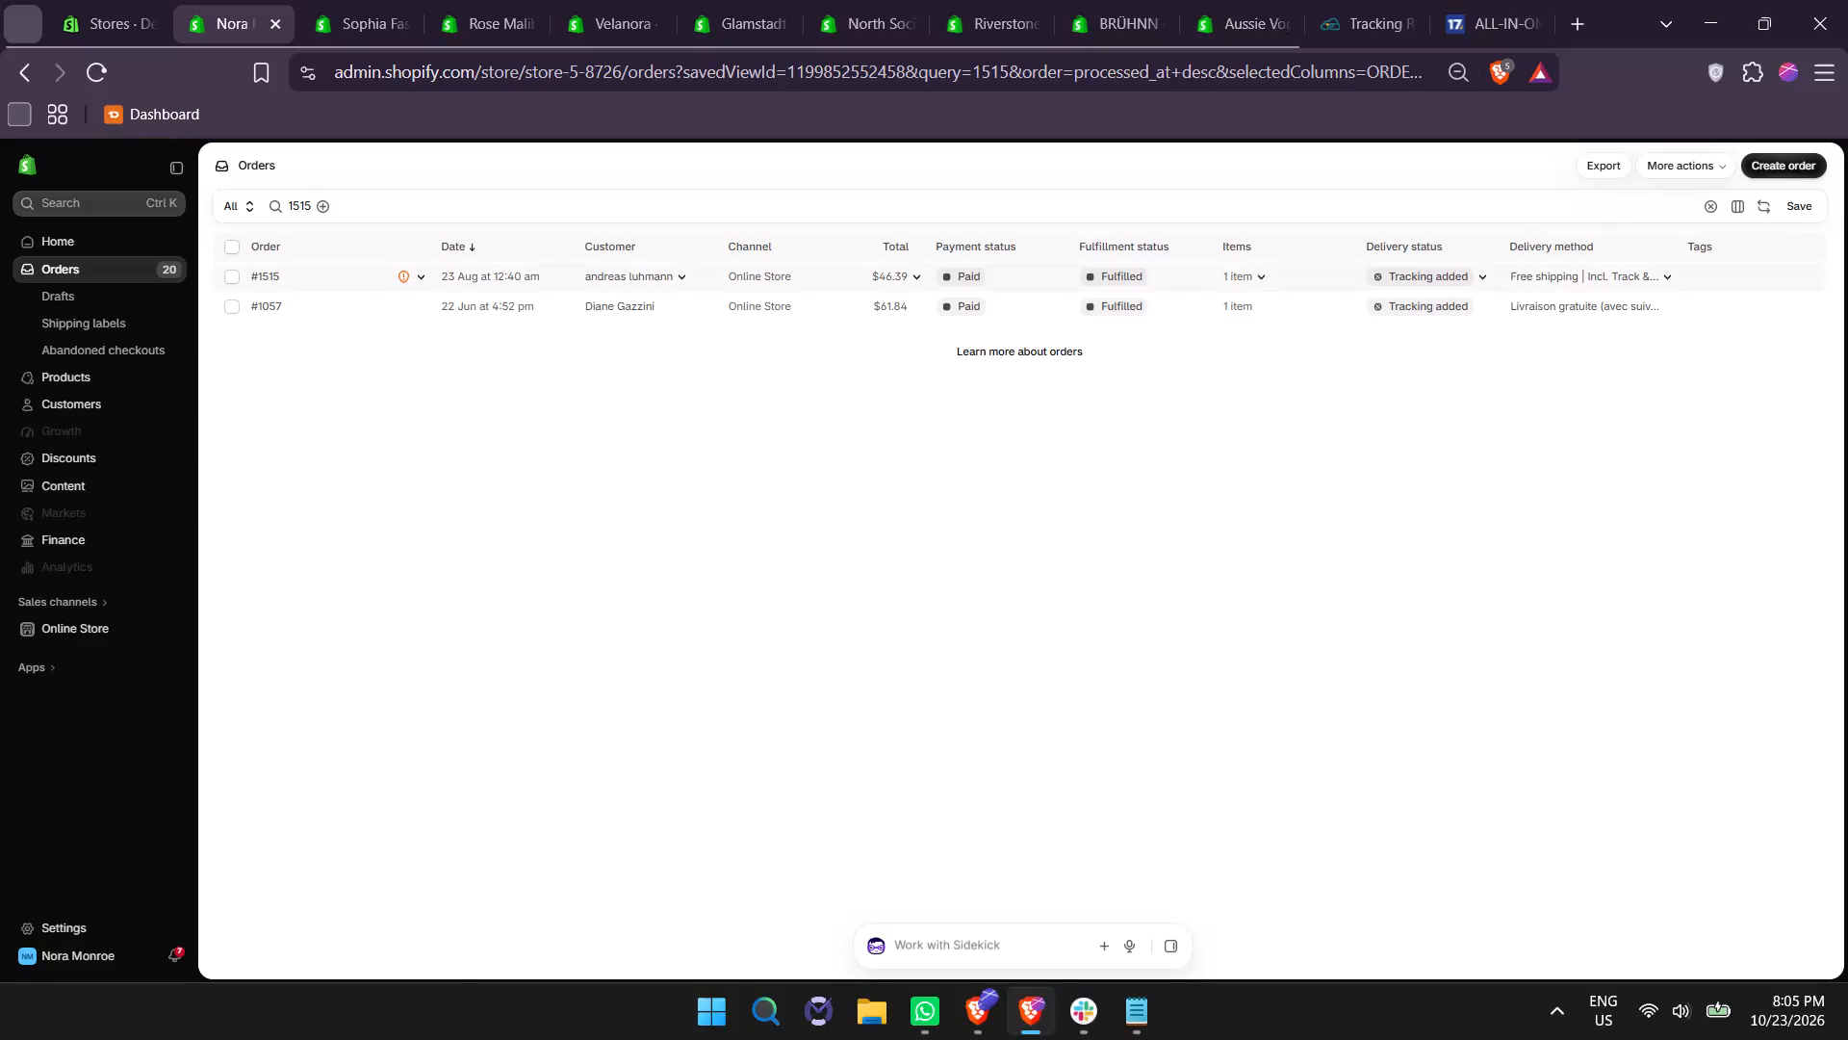
left_click(274, 279)
key("alt+Tab")
key("alt+Tab")
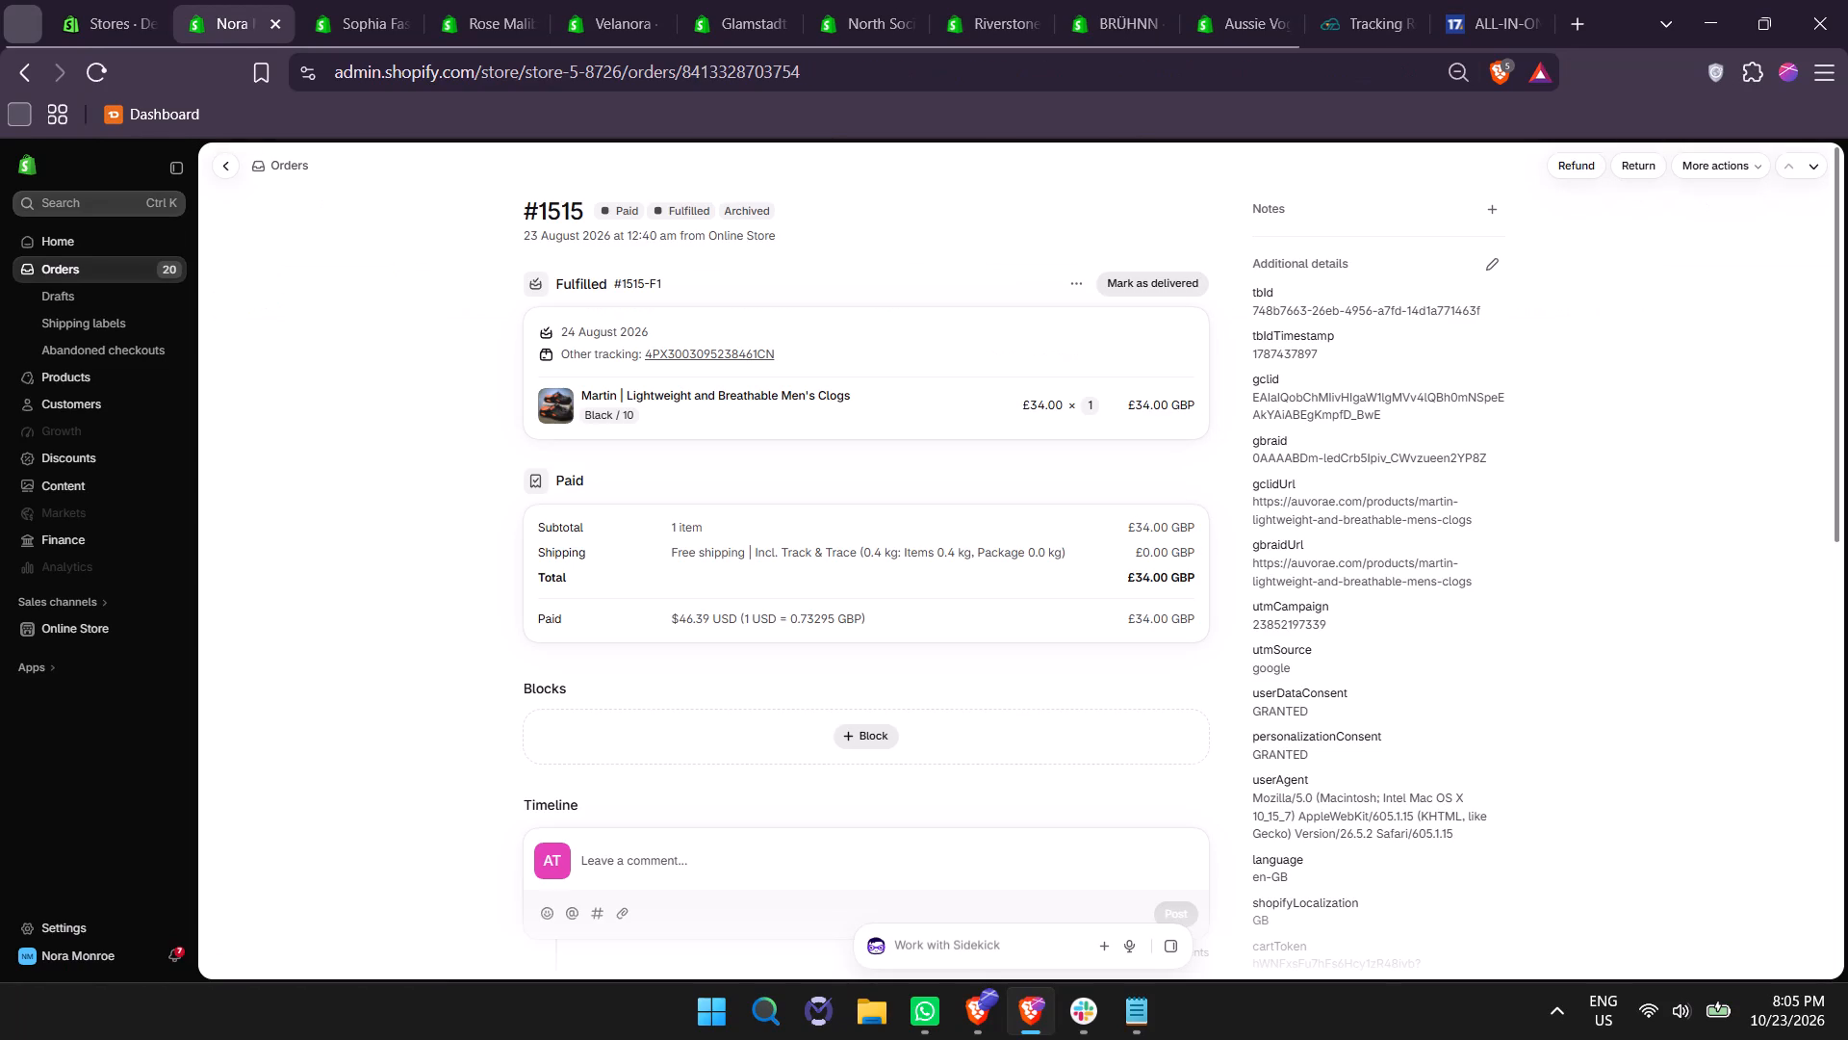
Search the #1515 order page for 1545 and review the order's details.
left_click(434, 357)
left_click(414, 443)
key("ctrl+f")
key("ctrl+v")
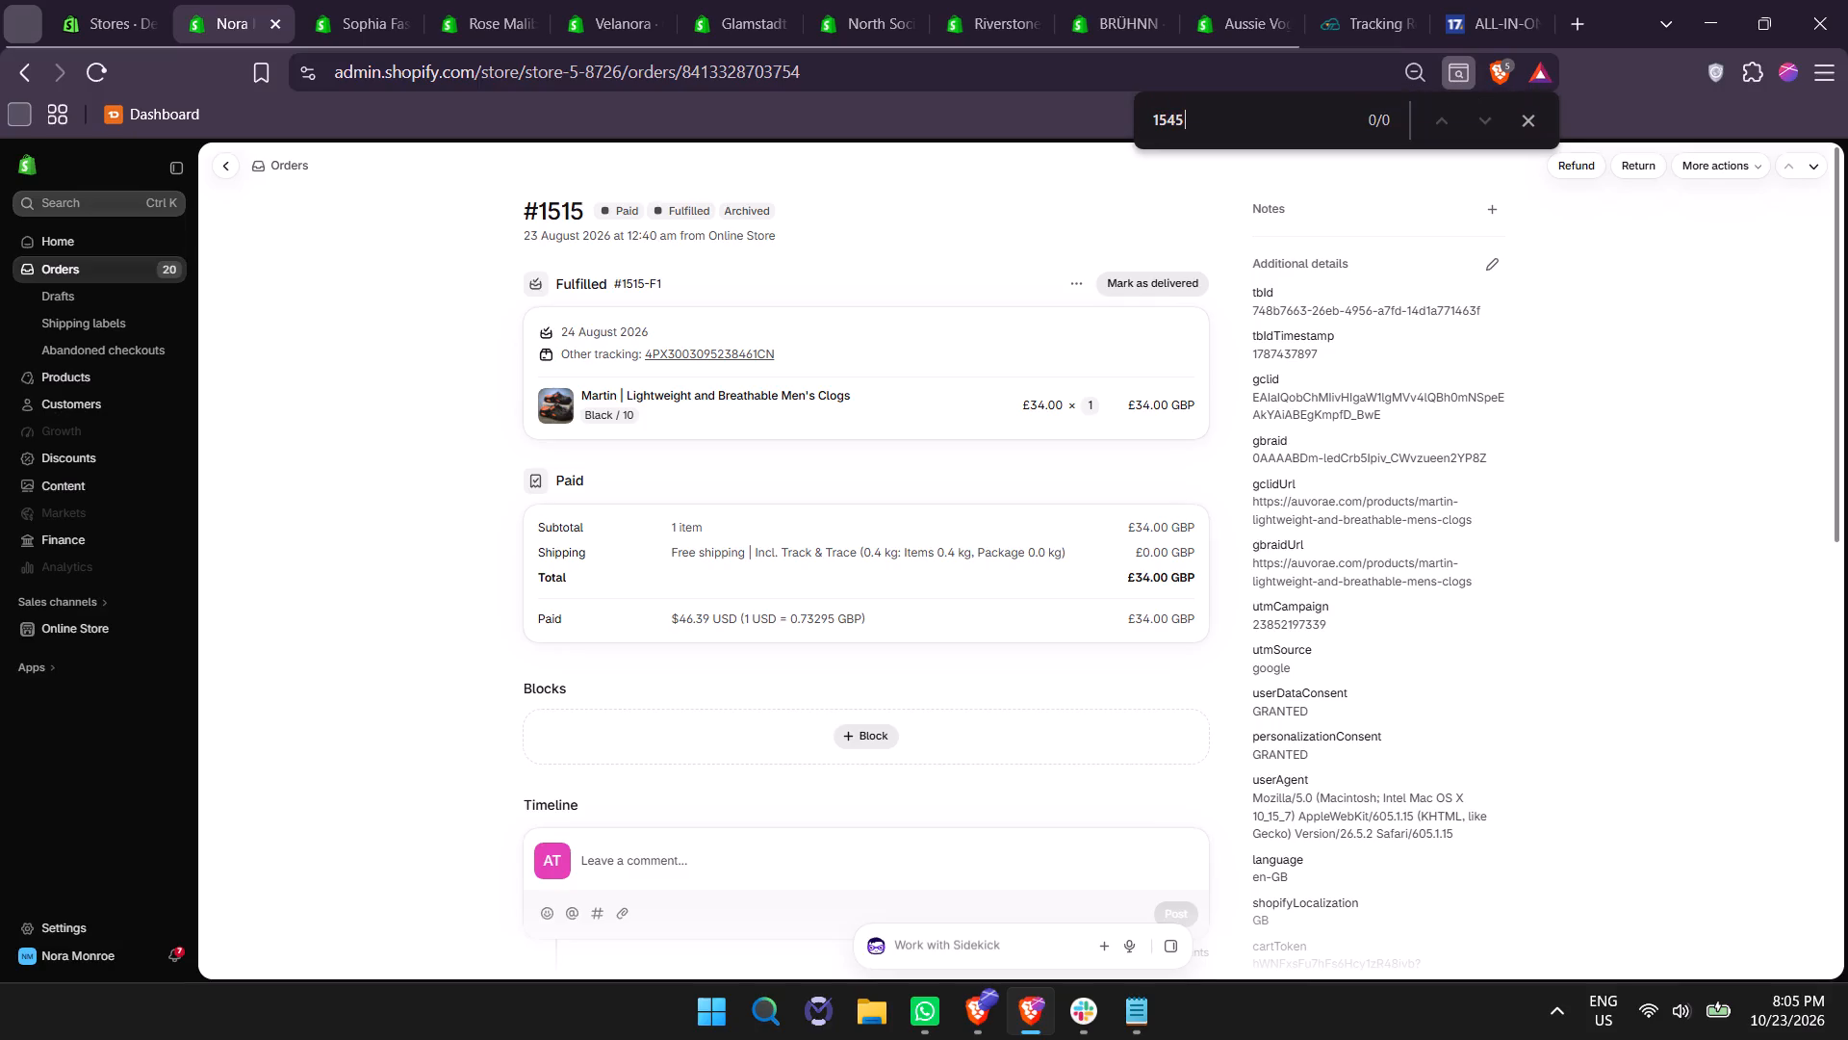
left_click(414, 443)
key("ctrl+f")
key("ctrl+v")
left_click(414, 443)
key("Escape")
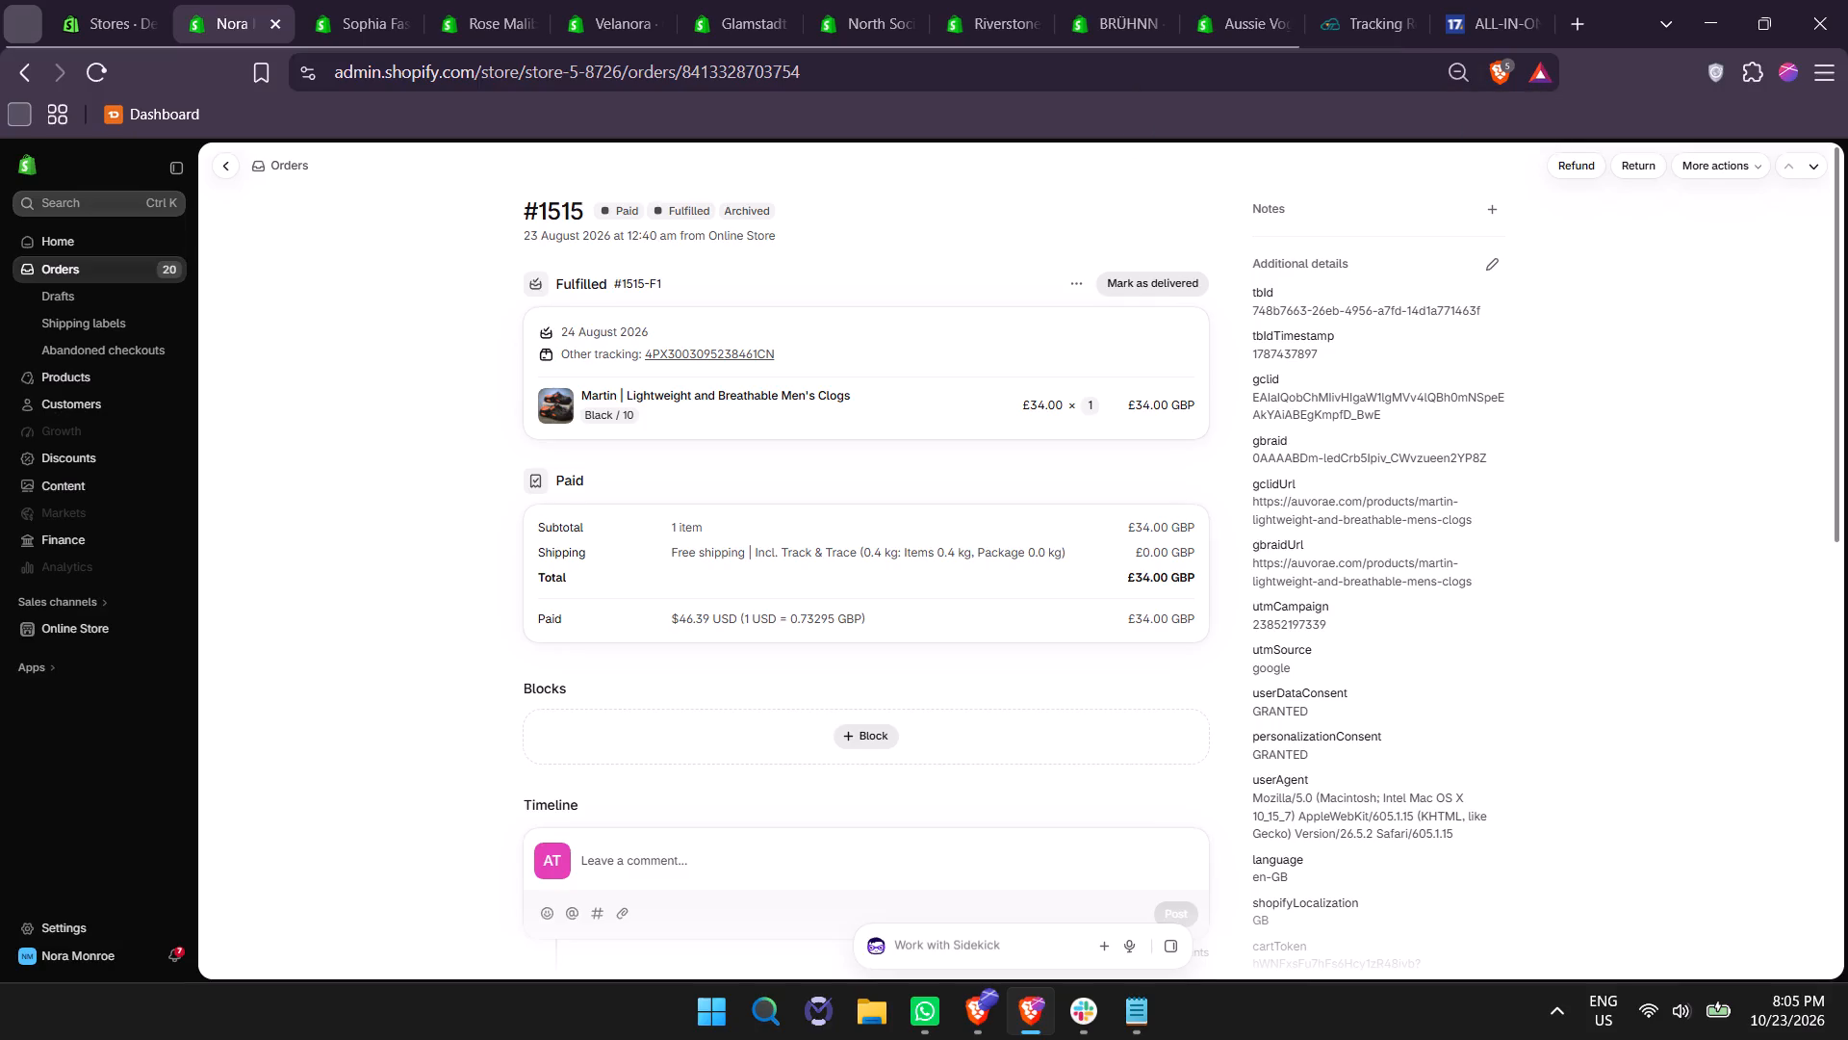
left_click(421, 558)
scroll(433, 557, "down", 1)
scroll(436, 559, "up", 3)
scroll(452, 566, "down", 2)
left_click(402, 603)
Switch to Freshdesk and read ticket 423896's conversation from the latest replies back to the first email.
key("alt+Tab")
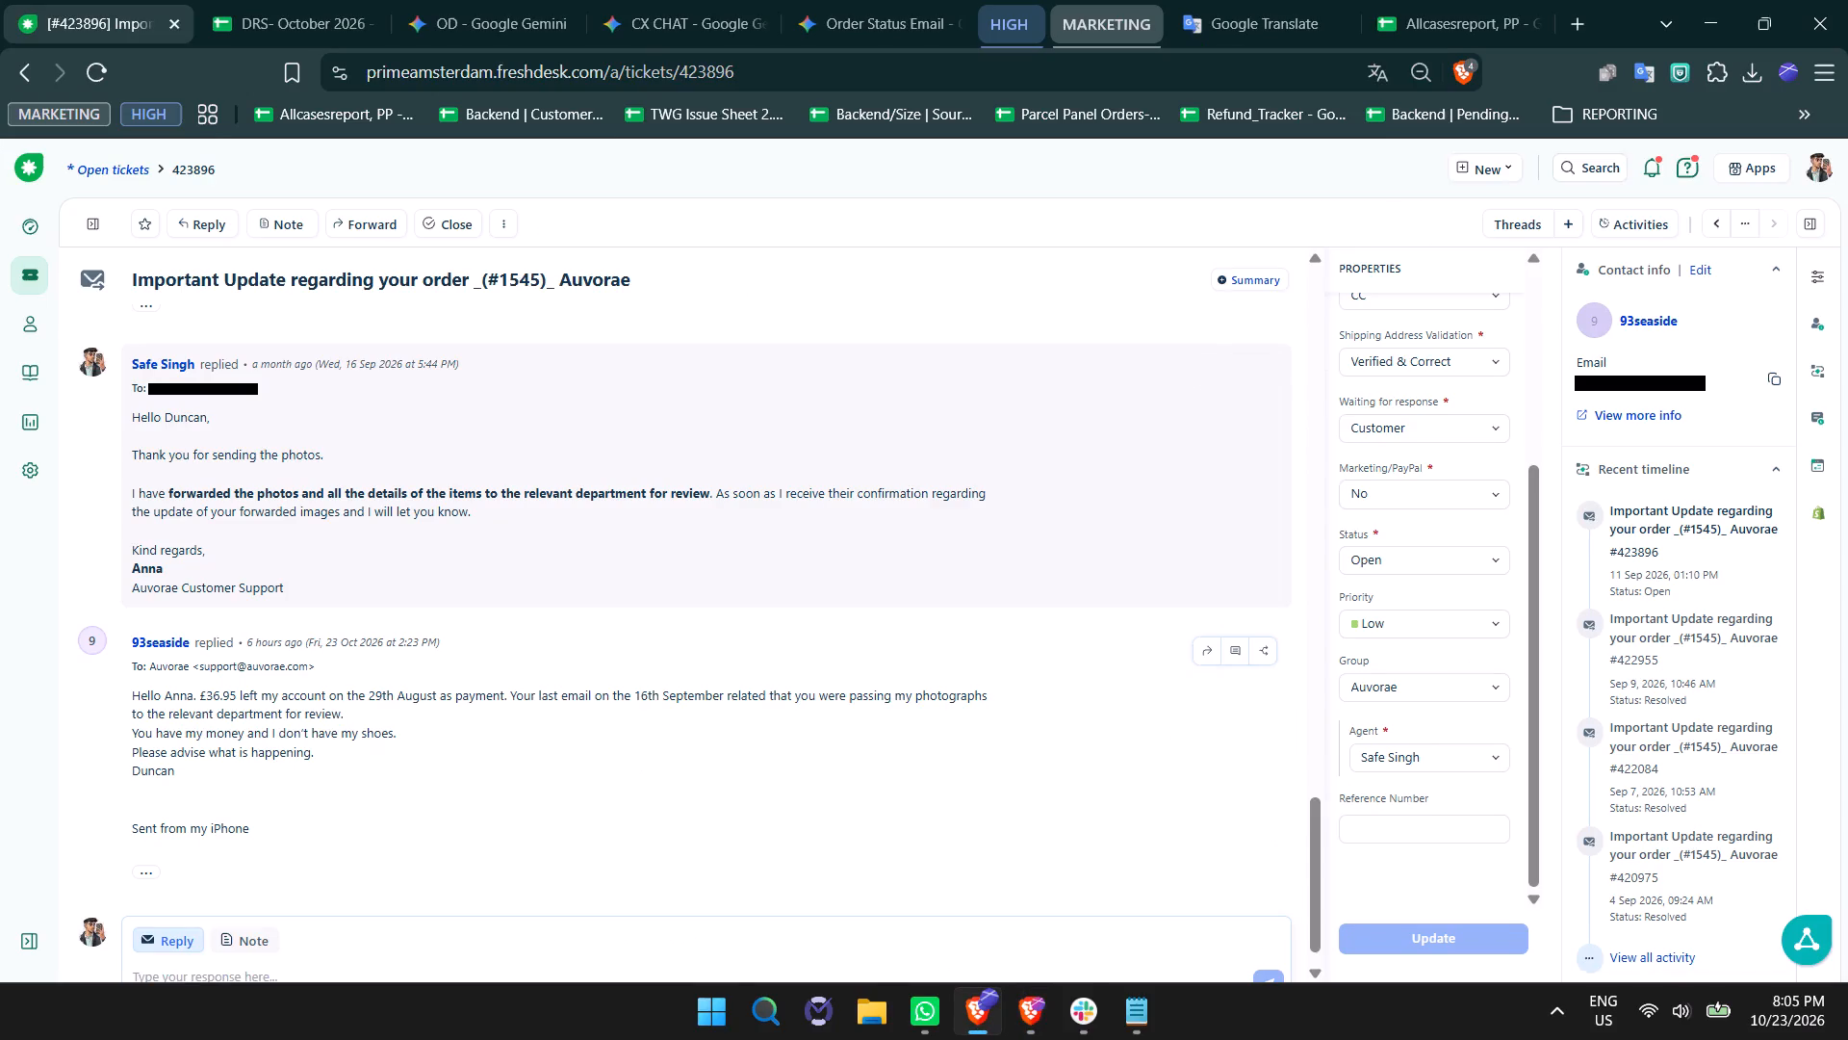
scroll(480, 592, "up", 5)
scroll(480, 592, "down", 1)
scroll(480, 592, "up", 10)
scroll(483, 594, "down", 1)
scroll(483, 594, "up", 2)
scroll(483, 594, "down", 1)
scroll(483, 594, "up", 1)
scroll(483, 594, "down", 1)
scroll(484, 596, "up", 1)
scroll(484, 596, "down", 1)
scroll(484, 596, "up", 1)
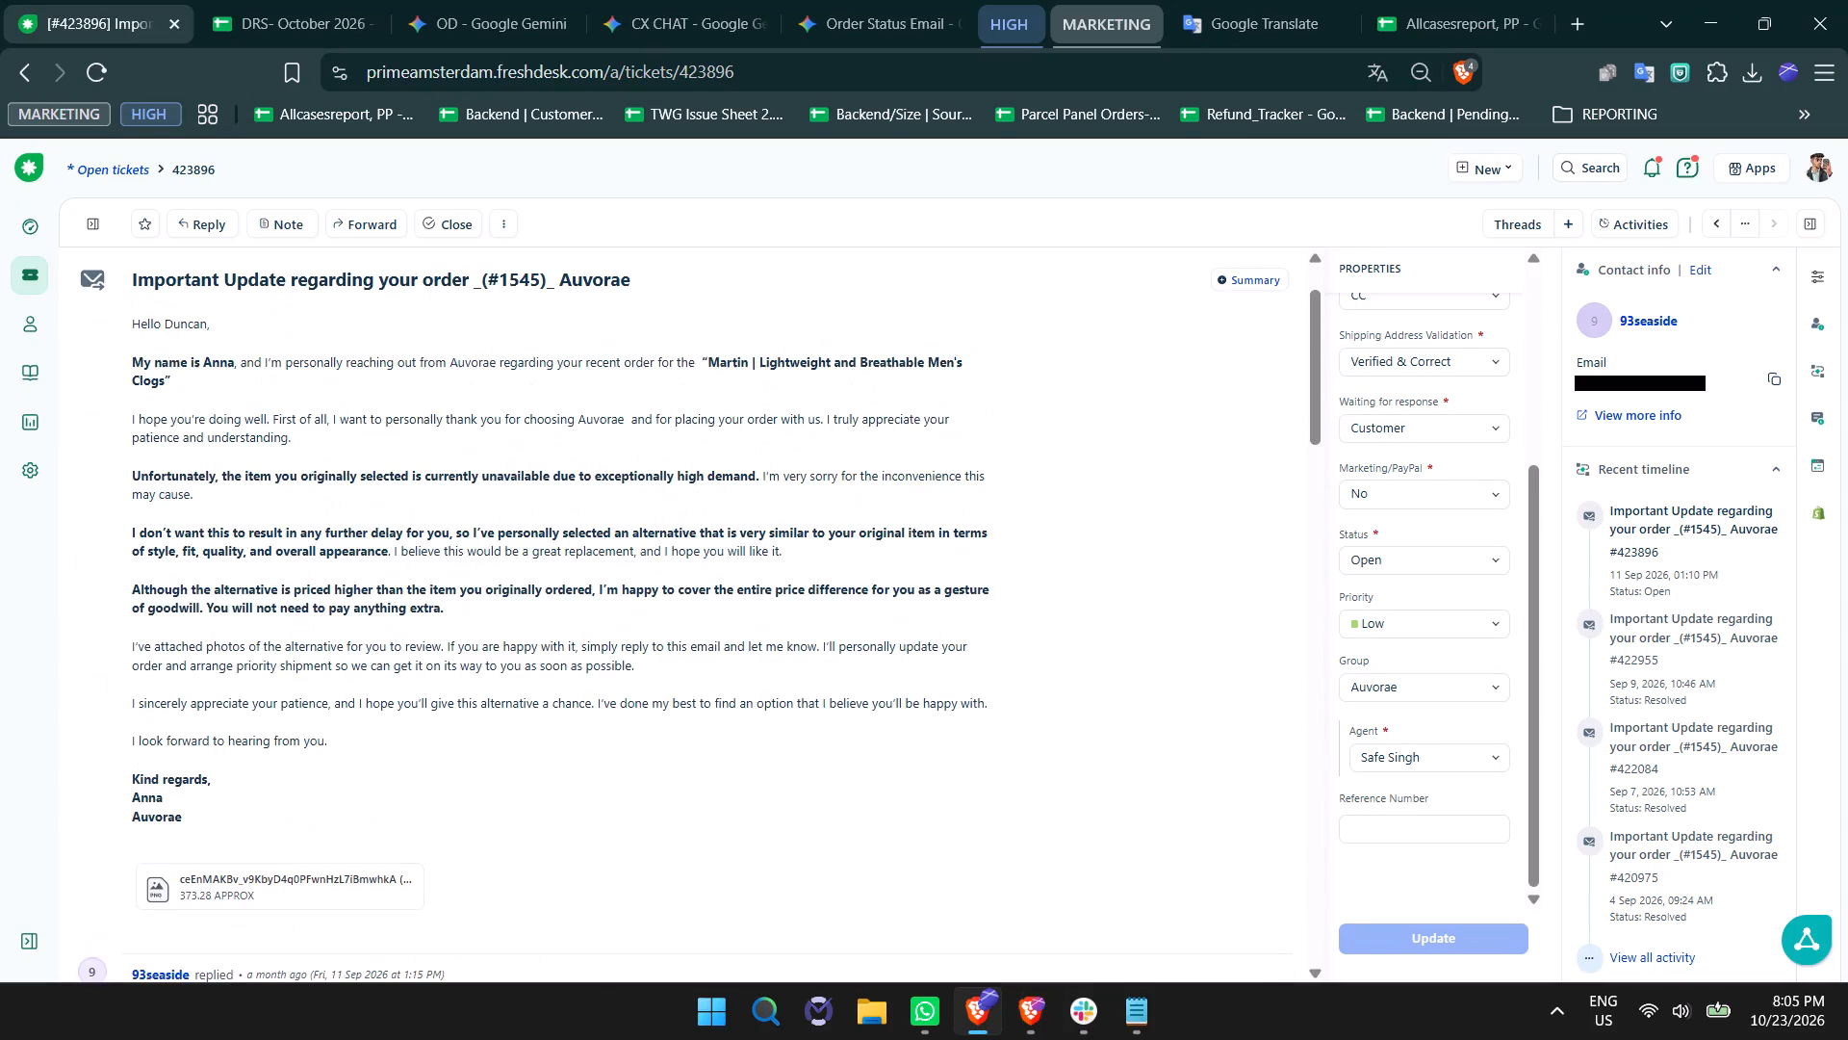
scroll(484, 596, "down", 1)
scroll(484, 596, "up", 3)
scroll(494, 598, "down", 1)
scroll(498, 600, "up", 2)
left_click(500, 575)
Return from Shopify order #1515 to the order search results for 1545.
key("alt+Tab")
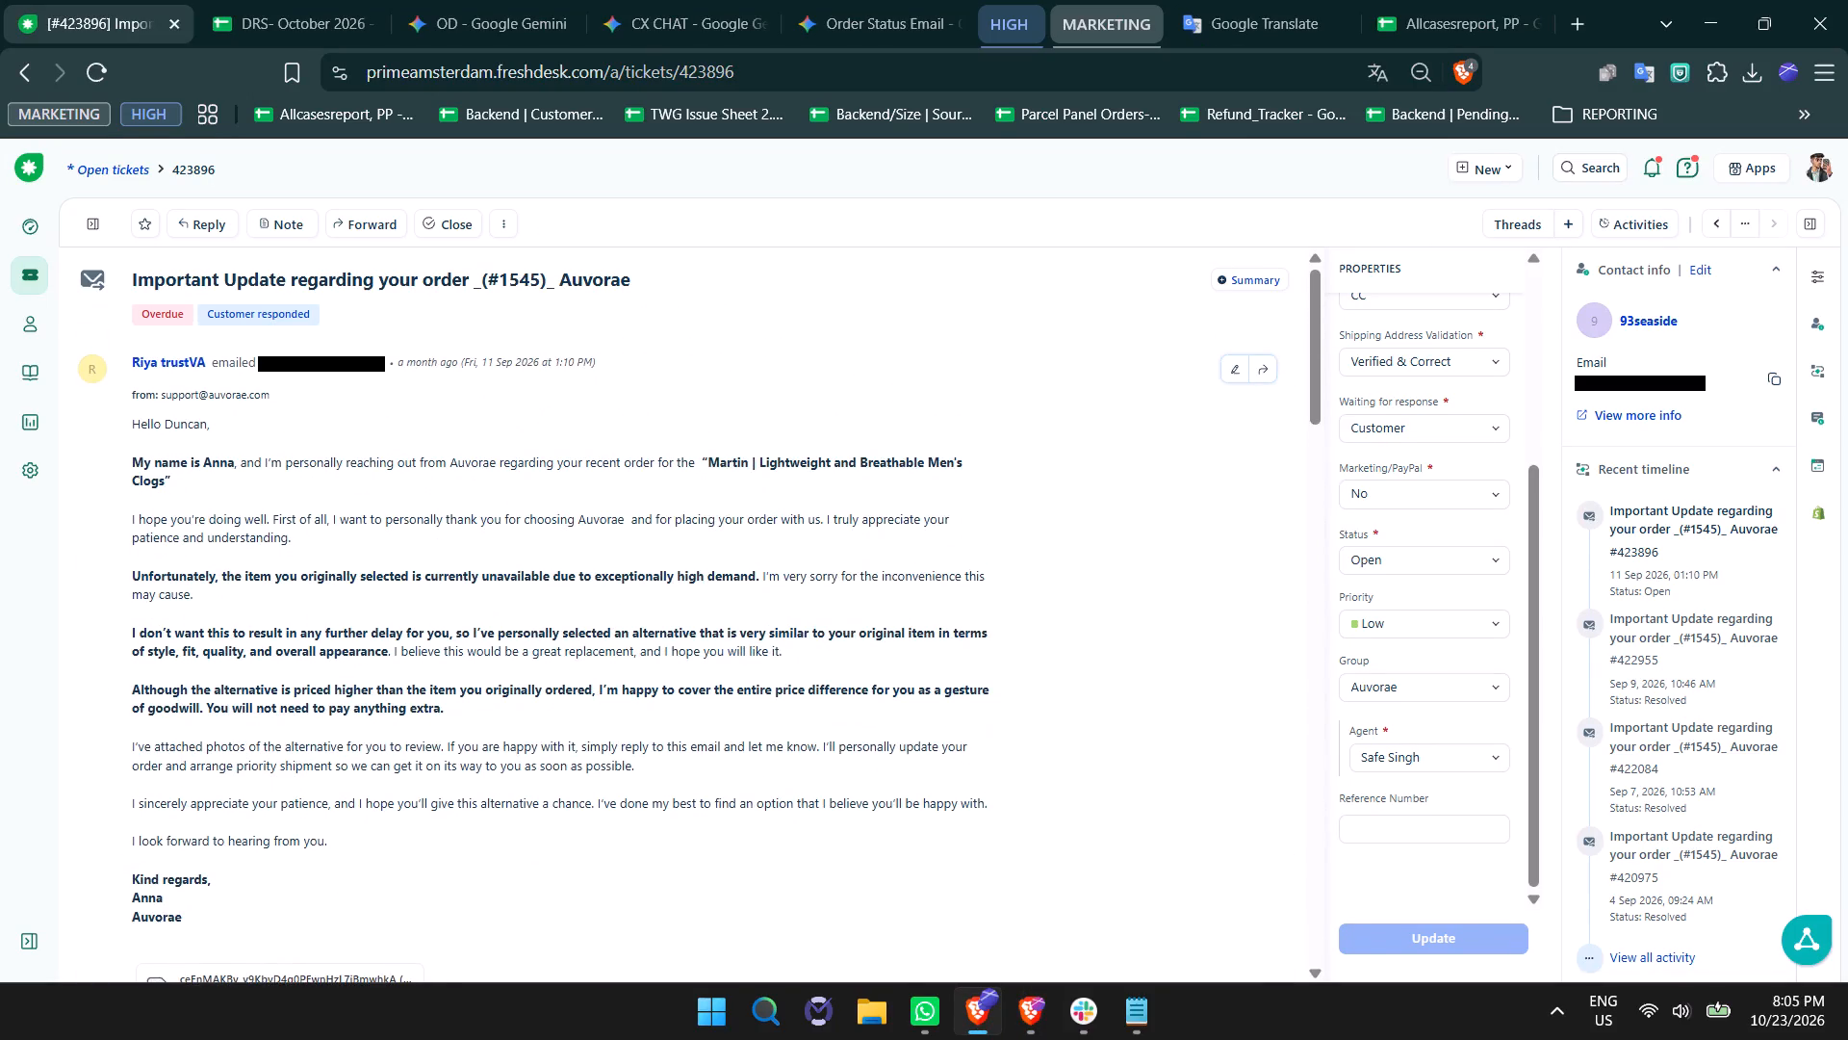
scroll(492, 561, "up", 4)
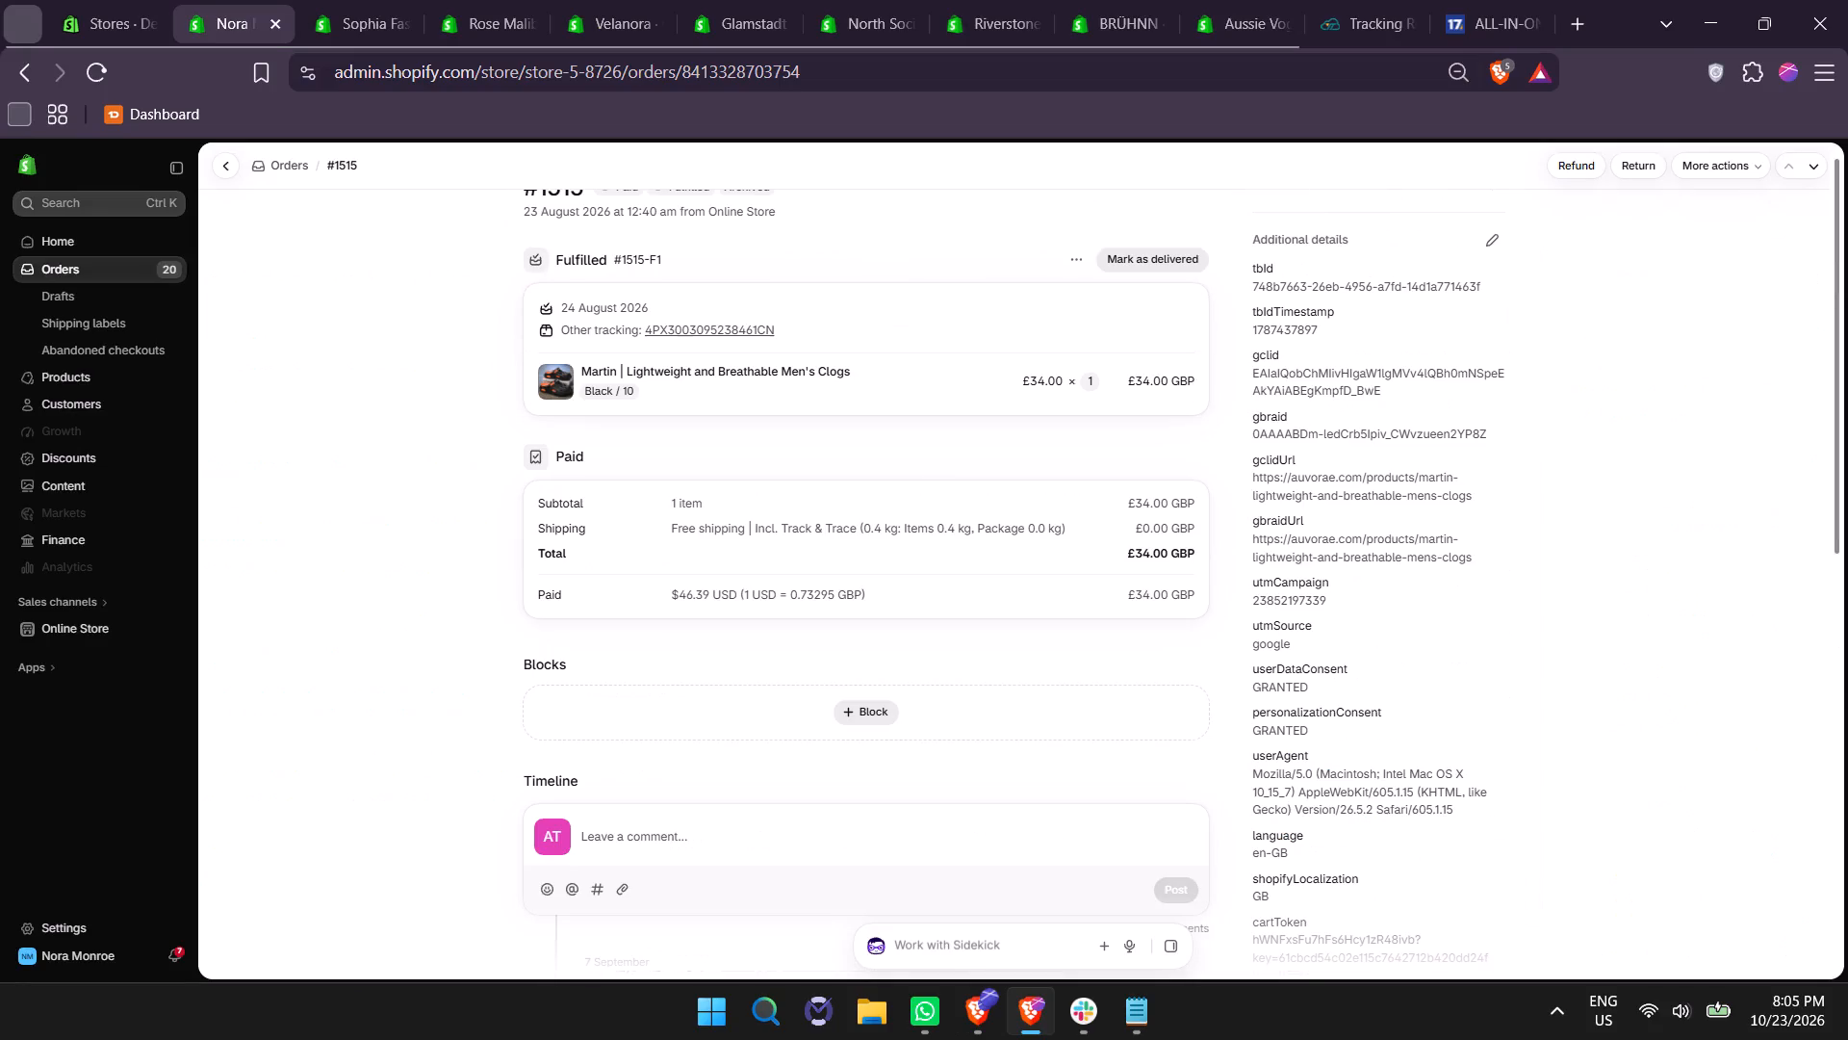
scroll(495, 568, "up", 5)
left_click(466, 524)
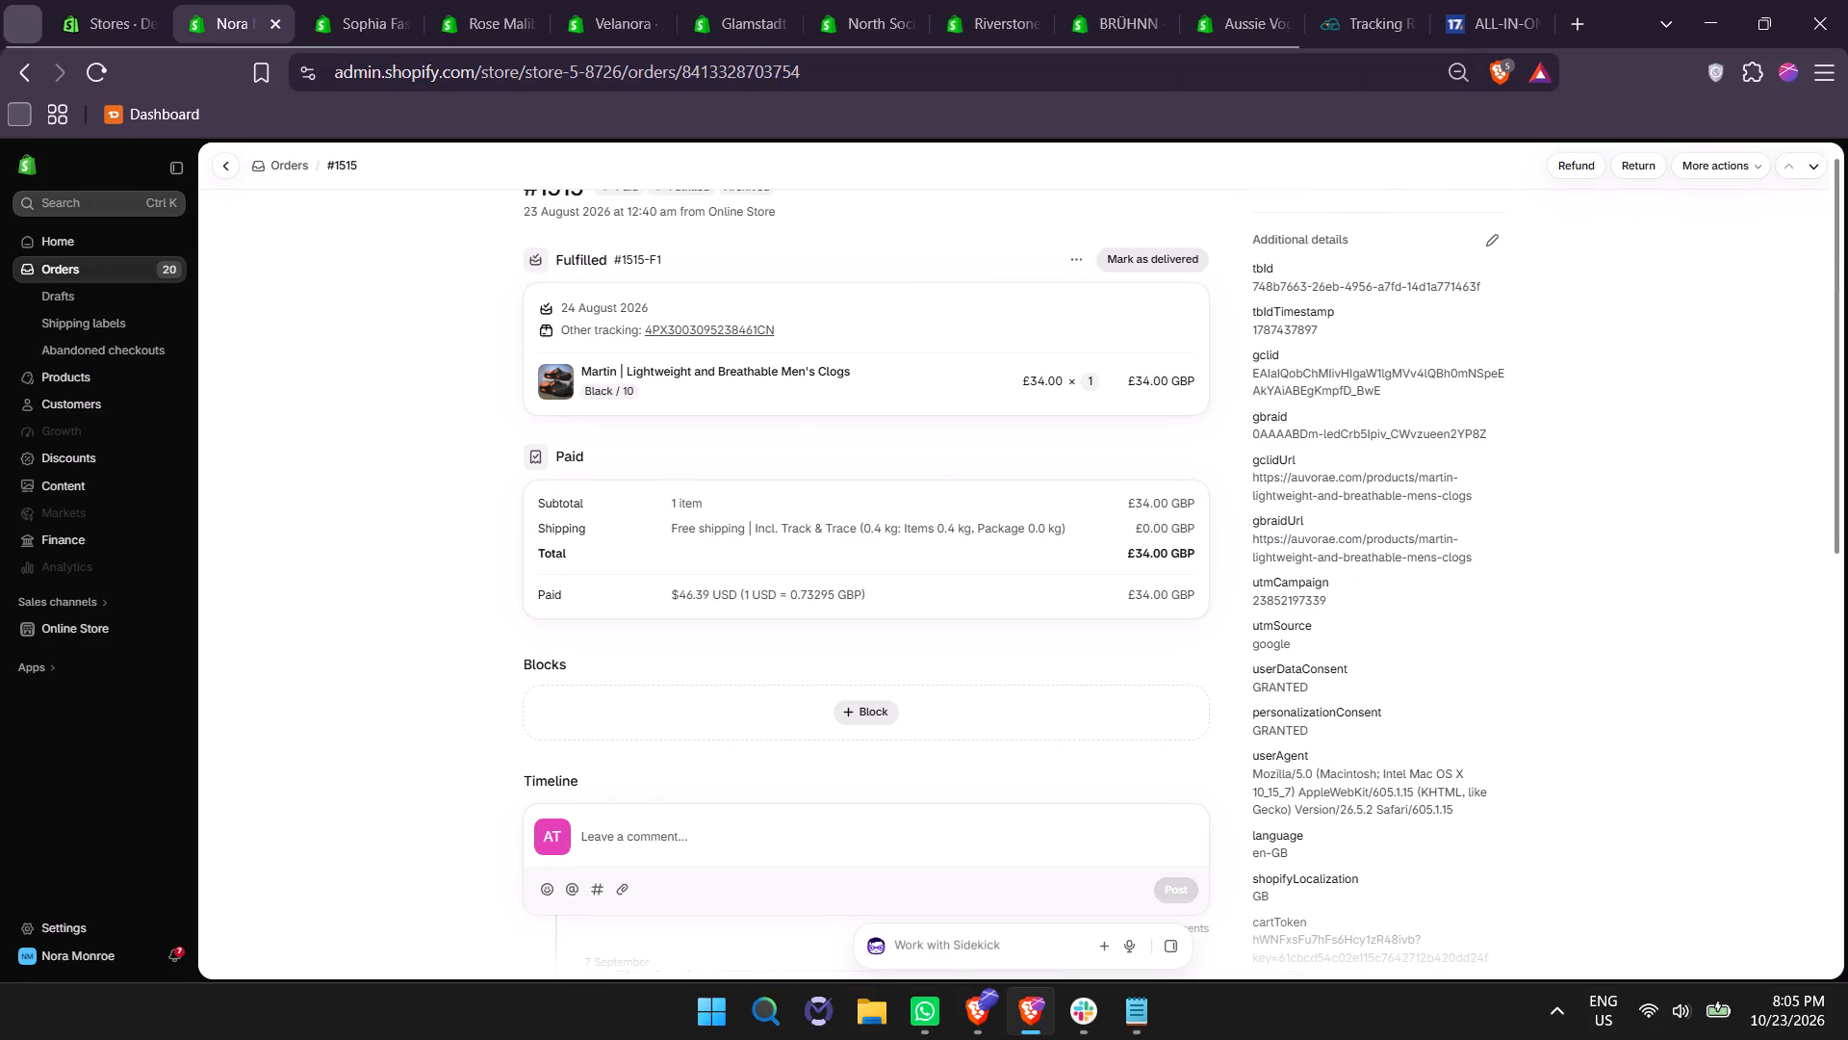
left_click(466, 524)
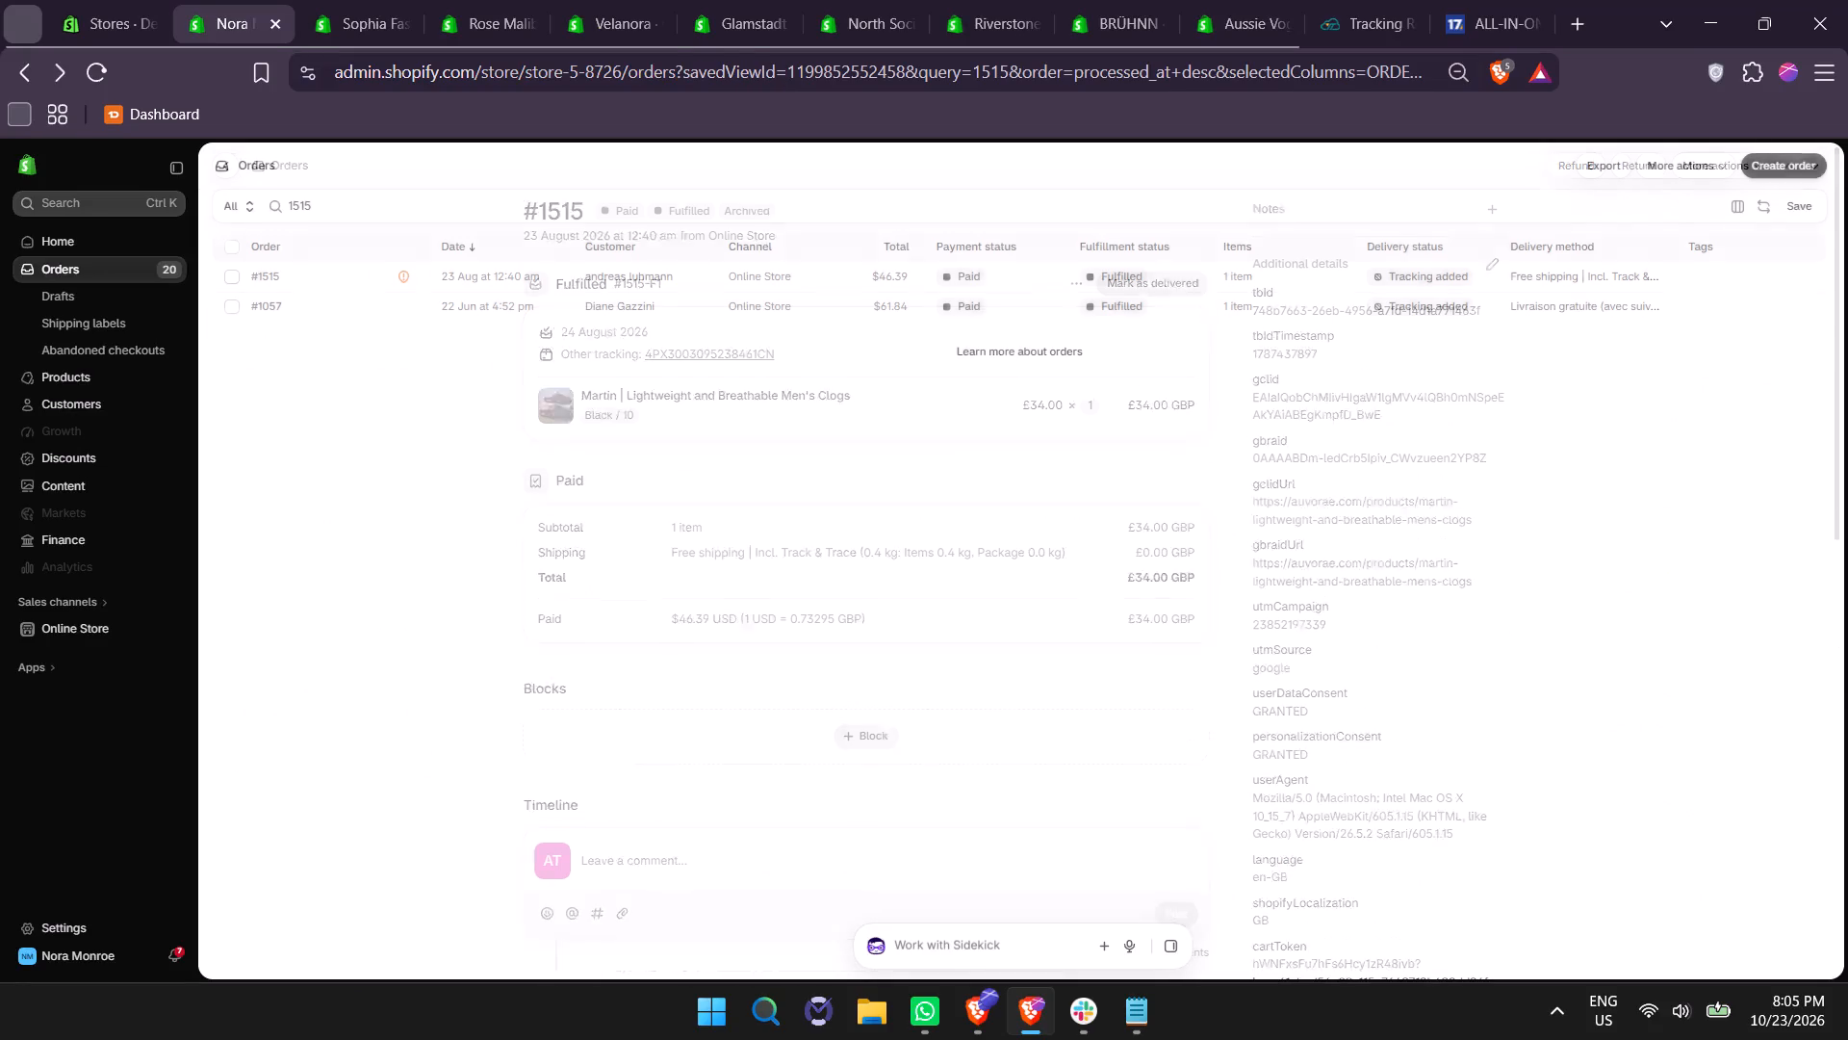
left_click_drag(463, 523, 442, 511)
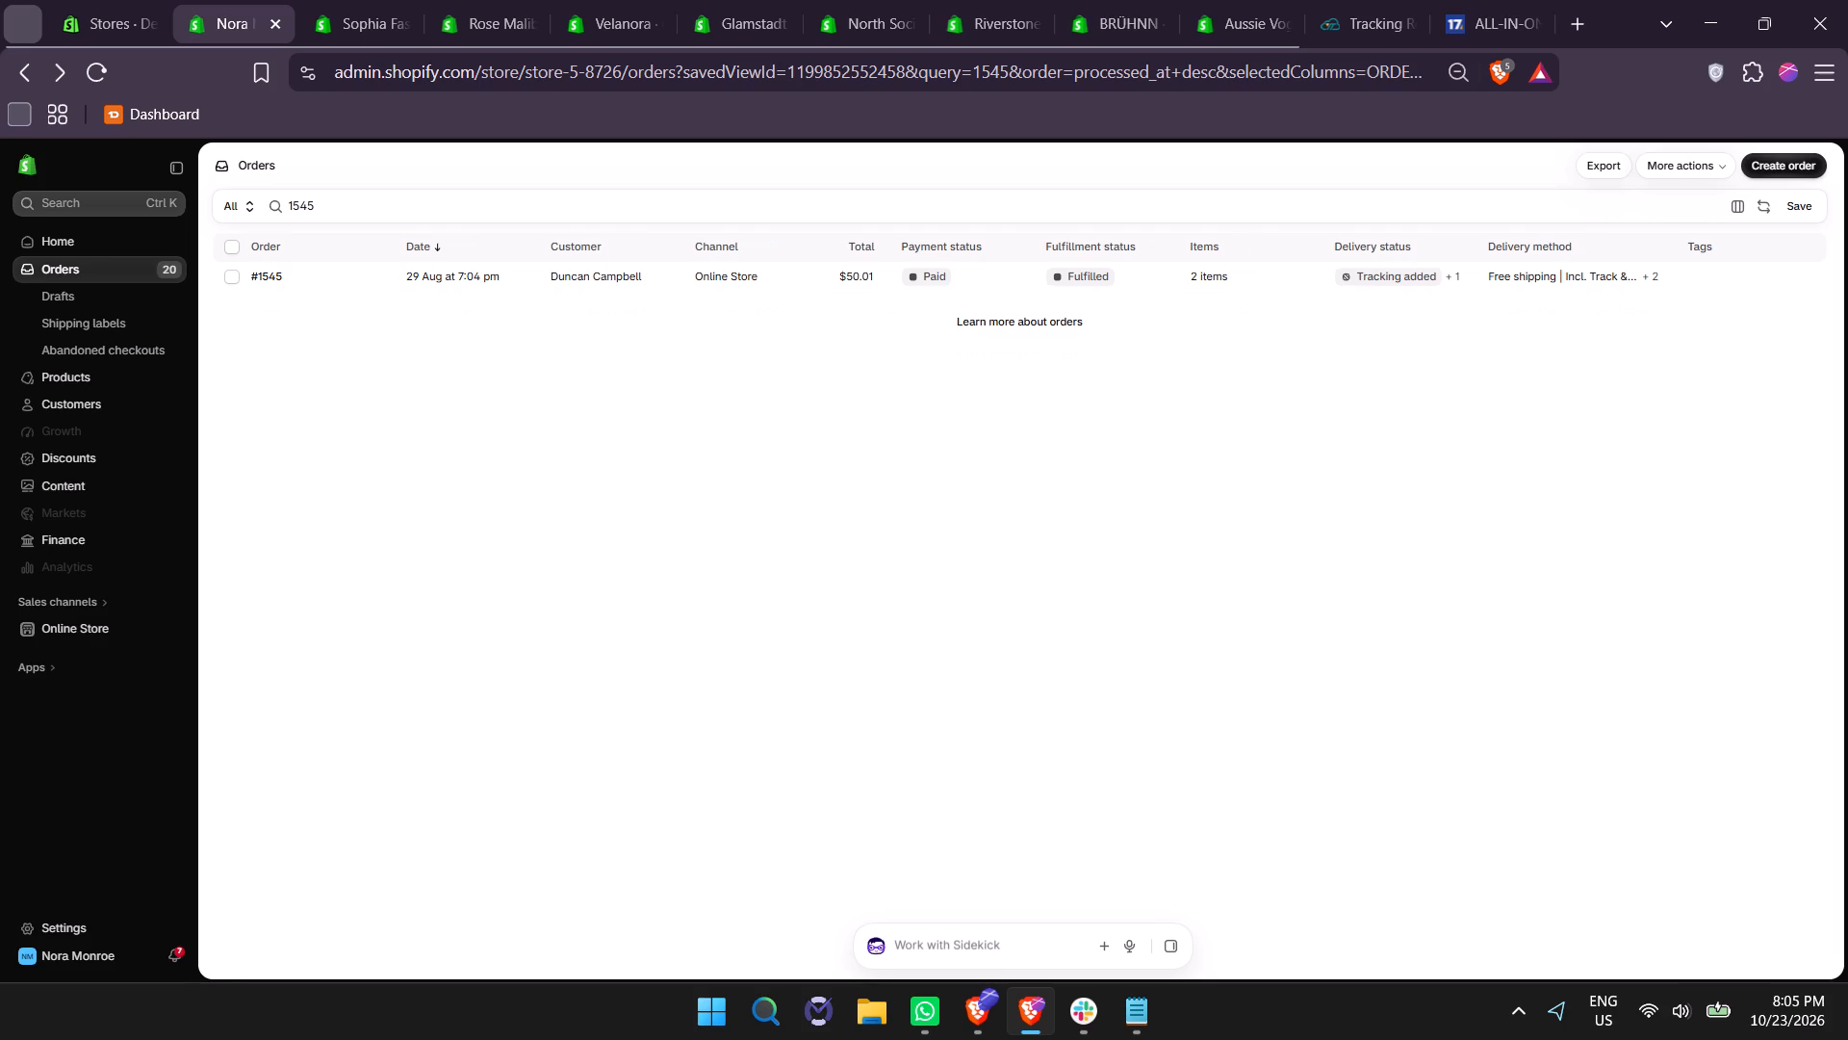
key("alt+Tab")
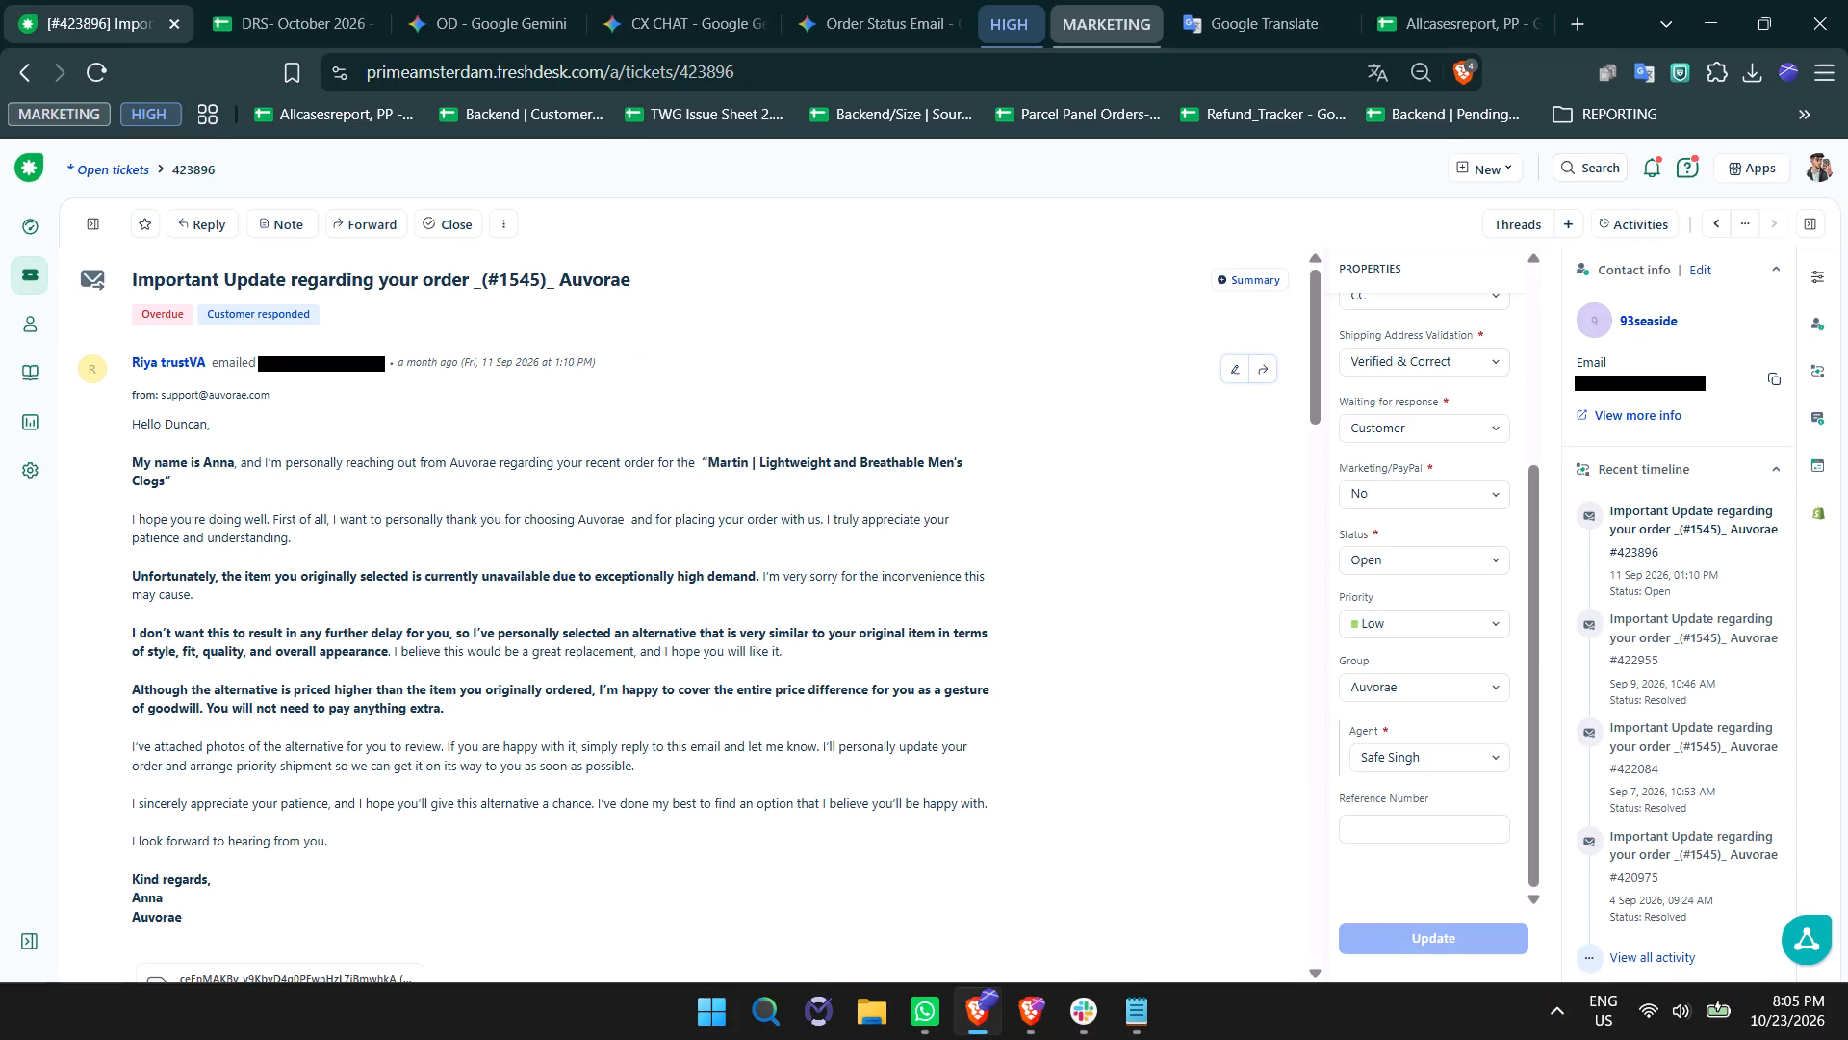
scroll(619, 525, "up", 3)
scroll(627, 539, "down", 1)
scroll(628, 543, "up", 6)
scroll(631, 557, "down", 2)
scroll(631, 557, "up", 3)
scroll(629, 557, "down", 2)
scroll(631, 567, "up", 2)
scroll(632, 575, "down", 2)
scroll(632, 575, "up", 4)
key("alt+Tab")
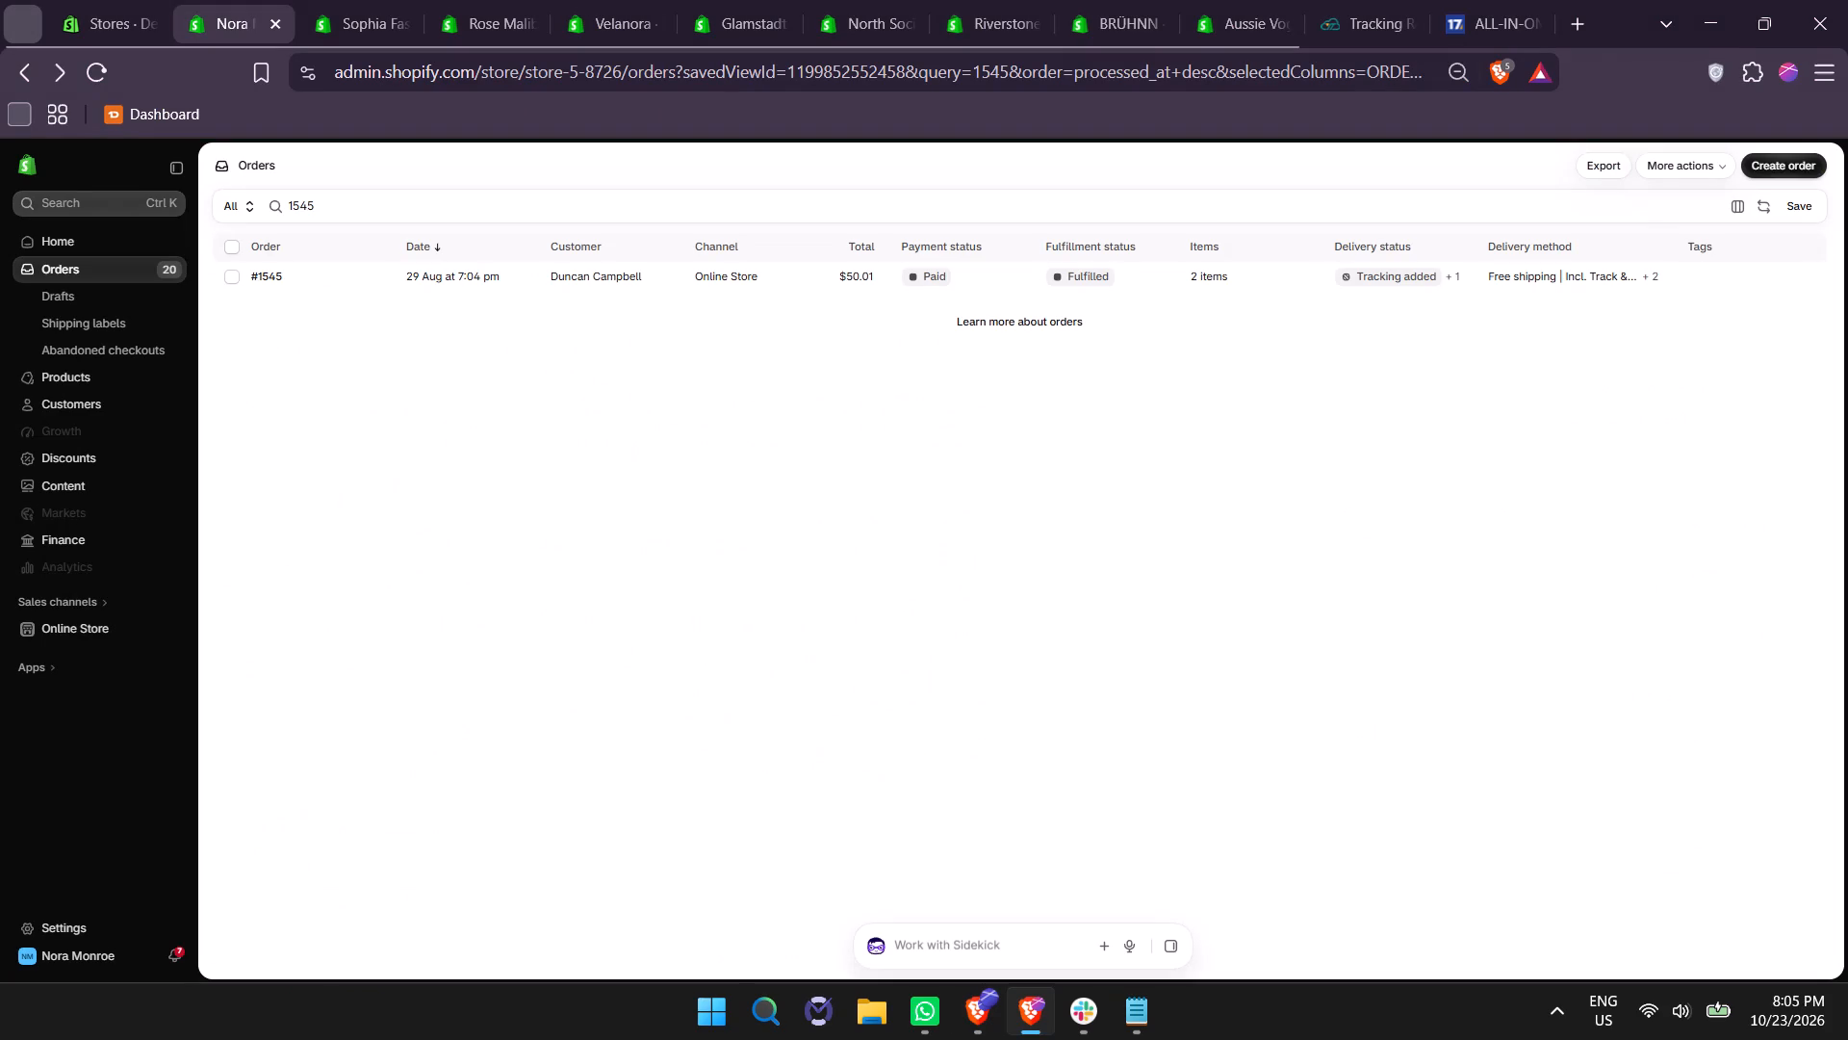
left_click(257, 279)
key("alt+Tab")
left_click(666, 665)
scroll(687, 644, "down", 3)
scroll(691, 651, "up", 1)
scroll(693, 654, "down", 8)
scroll(711, 670, "up", 1)
scroll(711, 670, "down", 2)
scroll(712, 670, "up", 1)
scroll(729, 675, "down", 4)
scroll(729, 676, "up", 1)
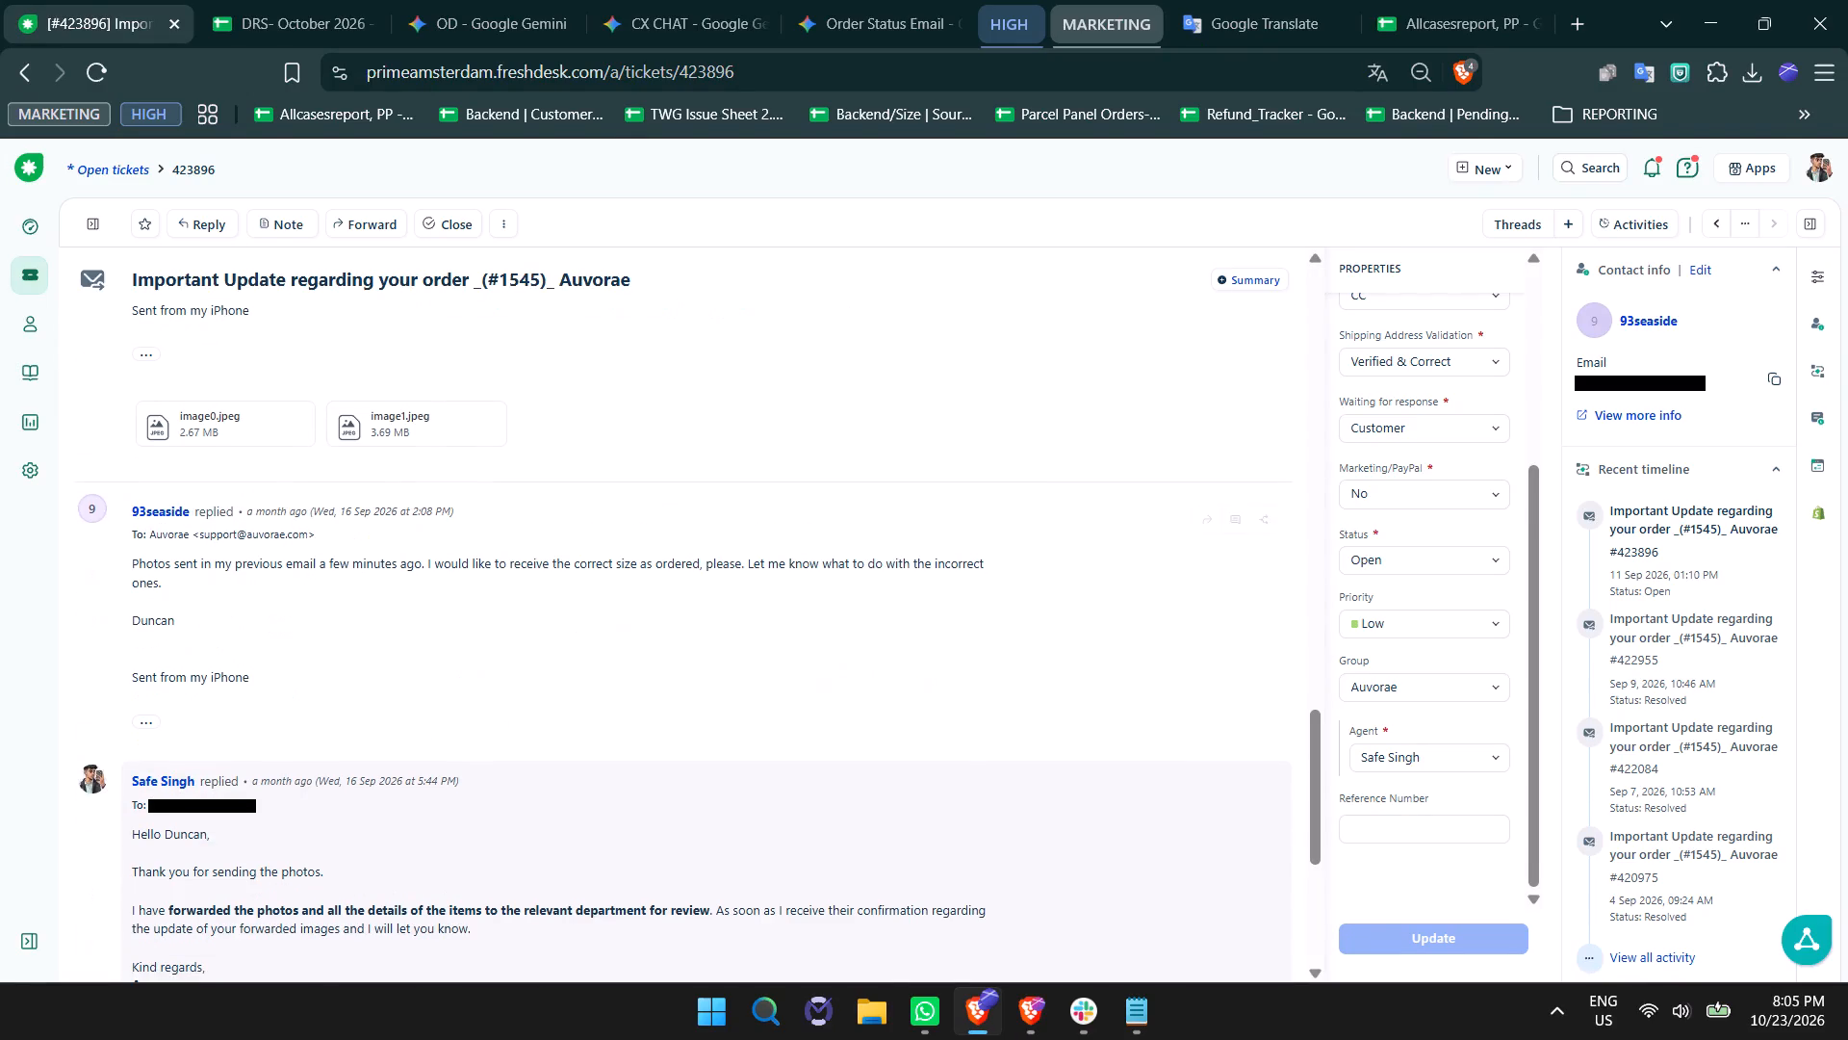
Move to Freshdesk ticket 439987 about the BRÜHNN withdrawal request and read its conversation.
left_click(1708, 222)
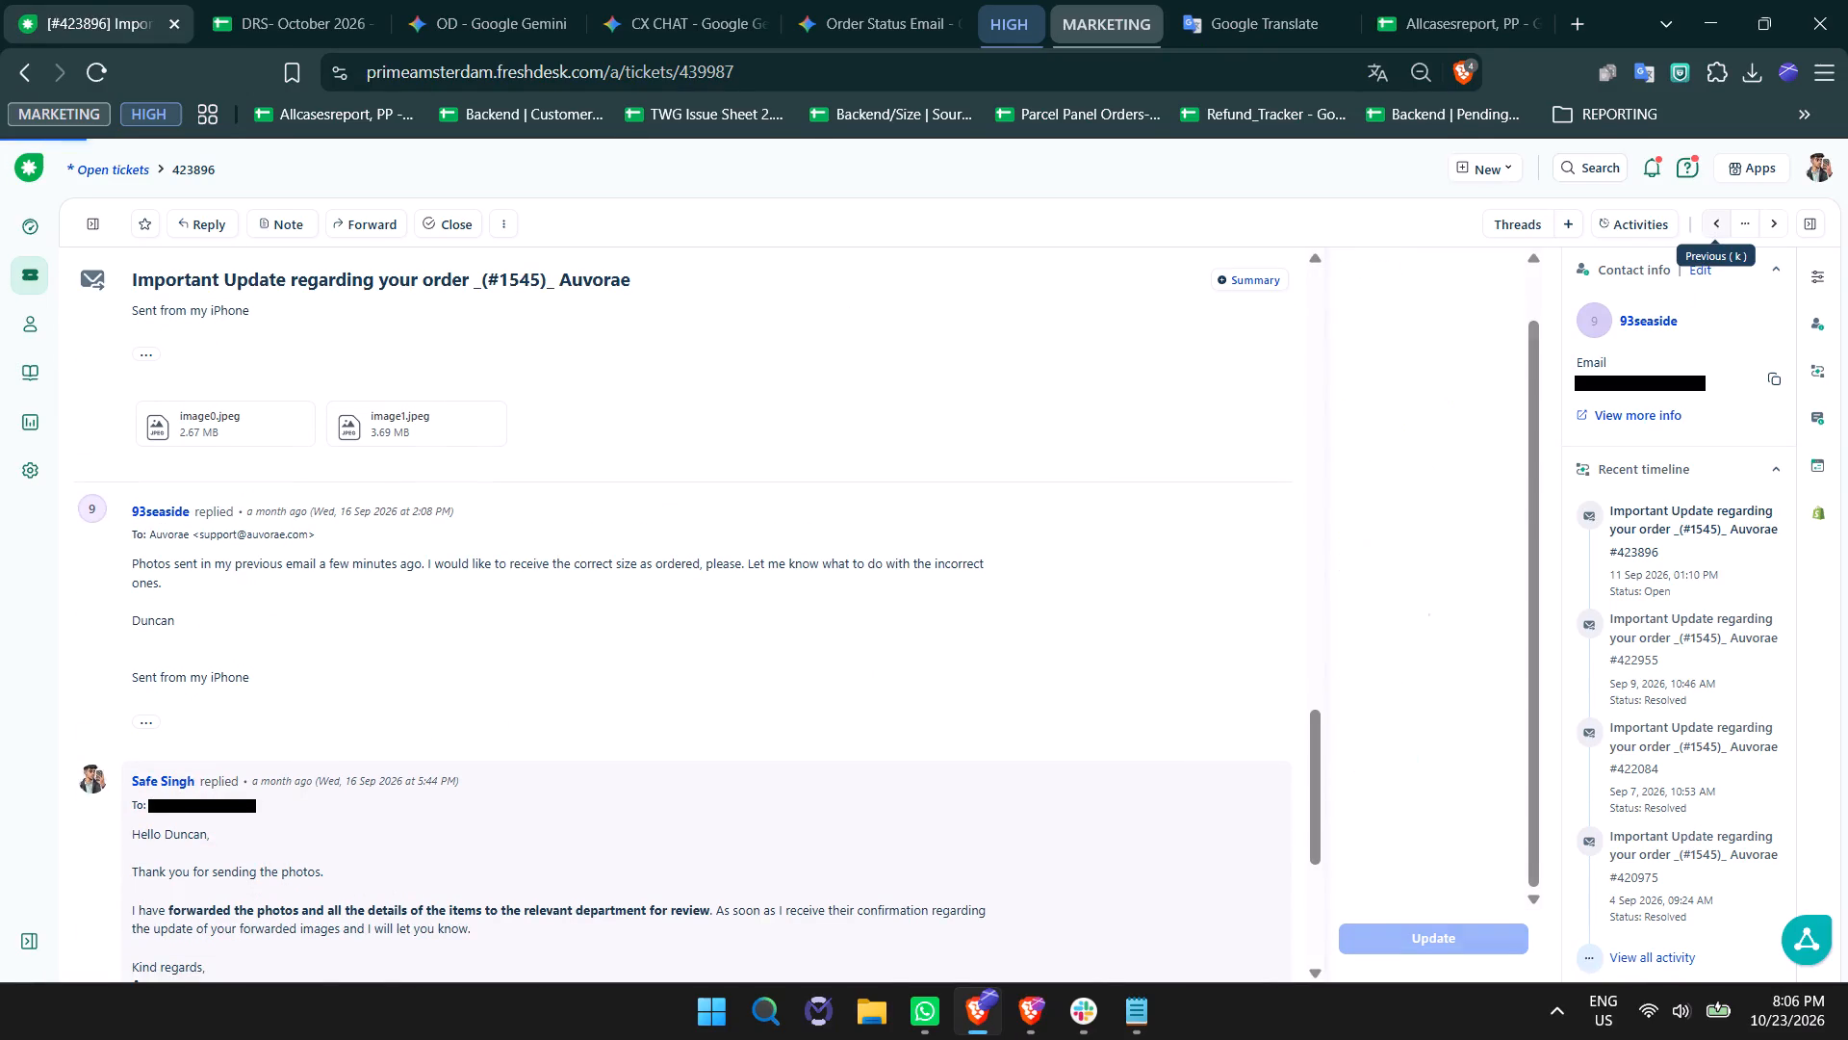
scroll(704, 532, "up", 1)
scroll(693, 549, "down", 2)
scroll(667, 602, "up", 2)
scroll(662, 610, "down", 8)
scroll(615, 673, "up", 1)
scroll(615, 673, "down", 3)
scroll(615, 673, "up", 1)
scroll(615, 673, "down", 3)
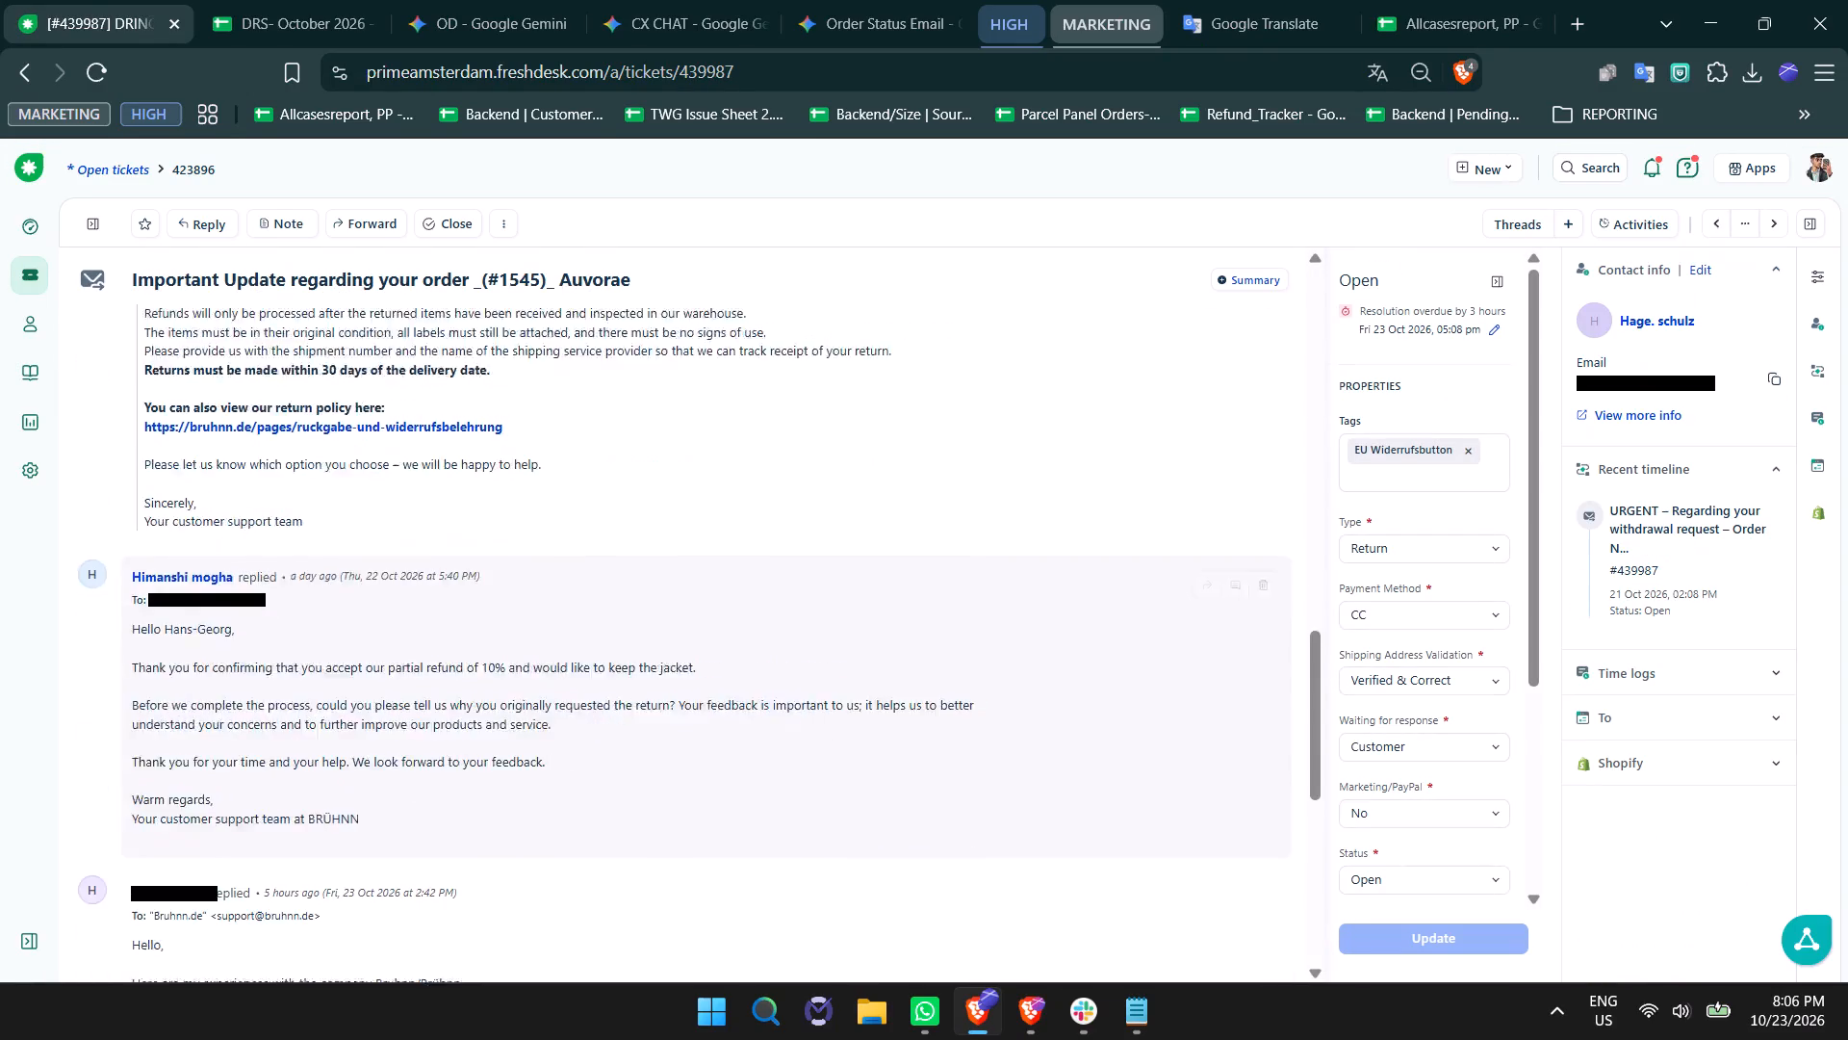
scroll(623, 675, "down", 2)
scroll(367, 558, "up", 4)
left_click(27, 280)
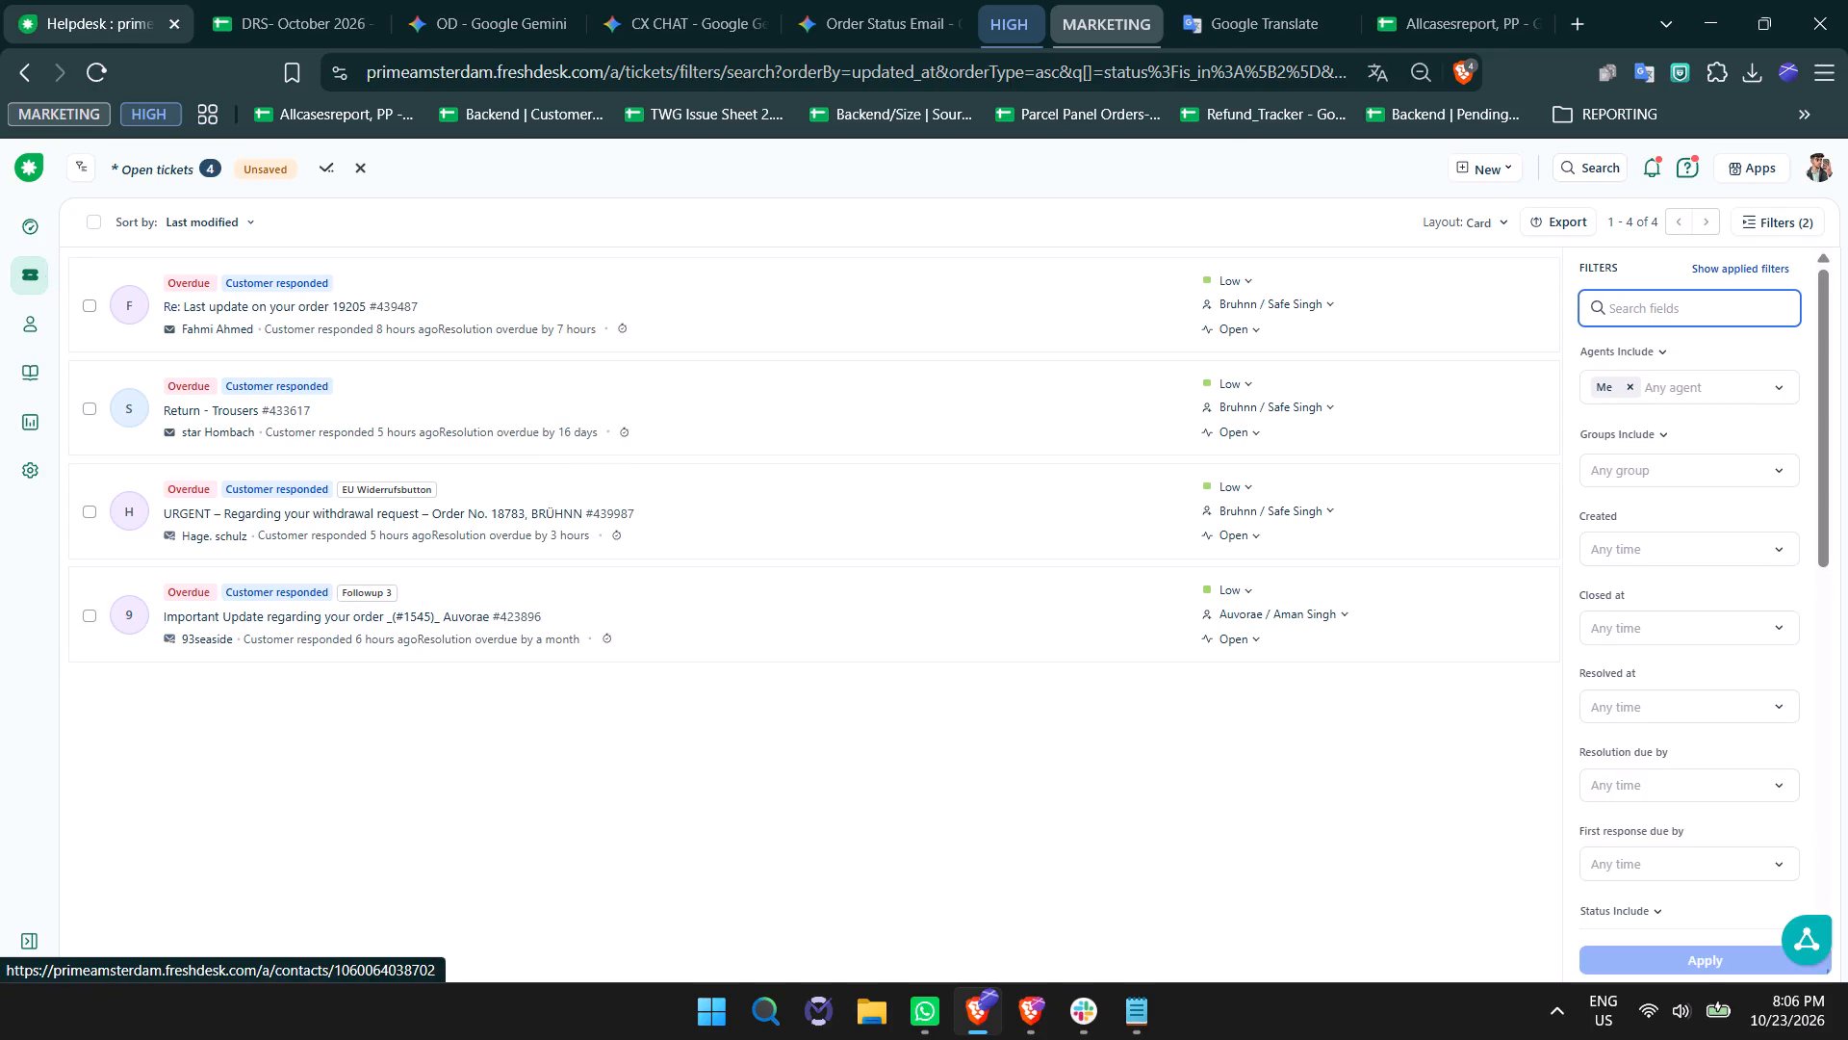
left_click(292, 307)
scroll(361, 496, "down", 1)
scroll(372, 525, "up", 4)
scroll(386, 542, "down", 5)
scroll(423, 592, "up", 3)
scroll(423, 592, "down", 1)
scroll(423, 592, "up", 1)
scroll(423, 592, "down", 7)
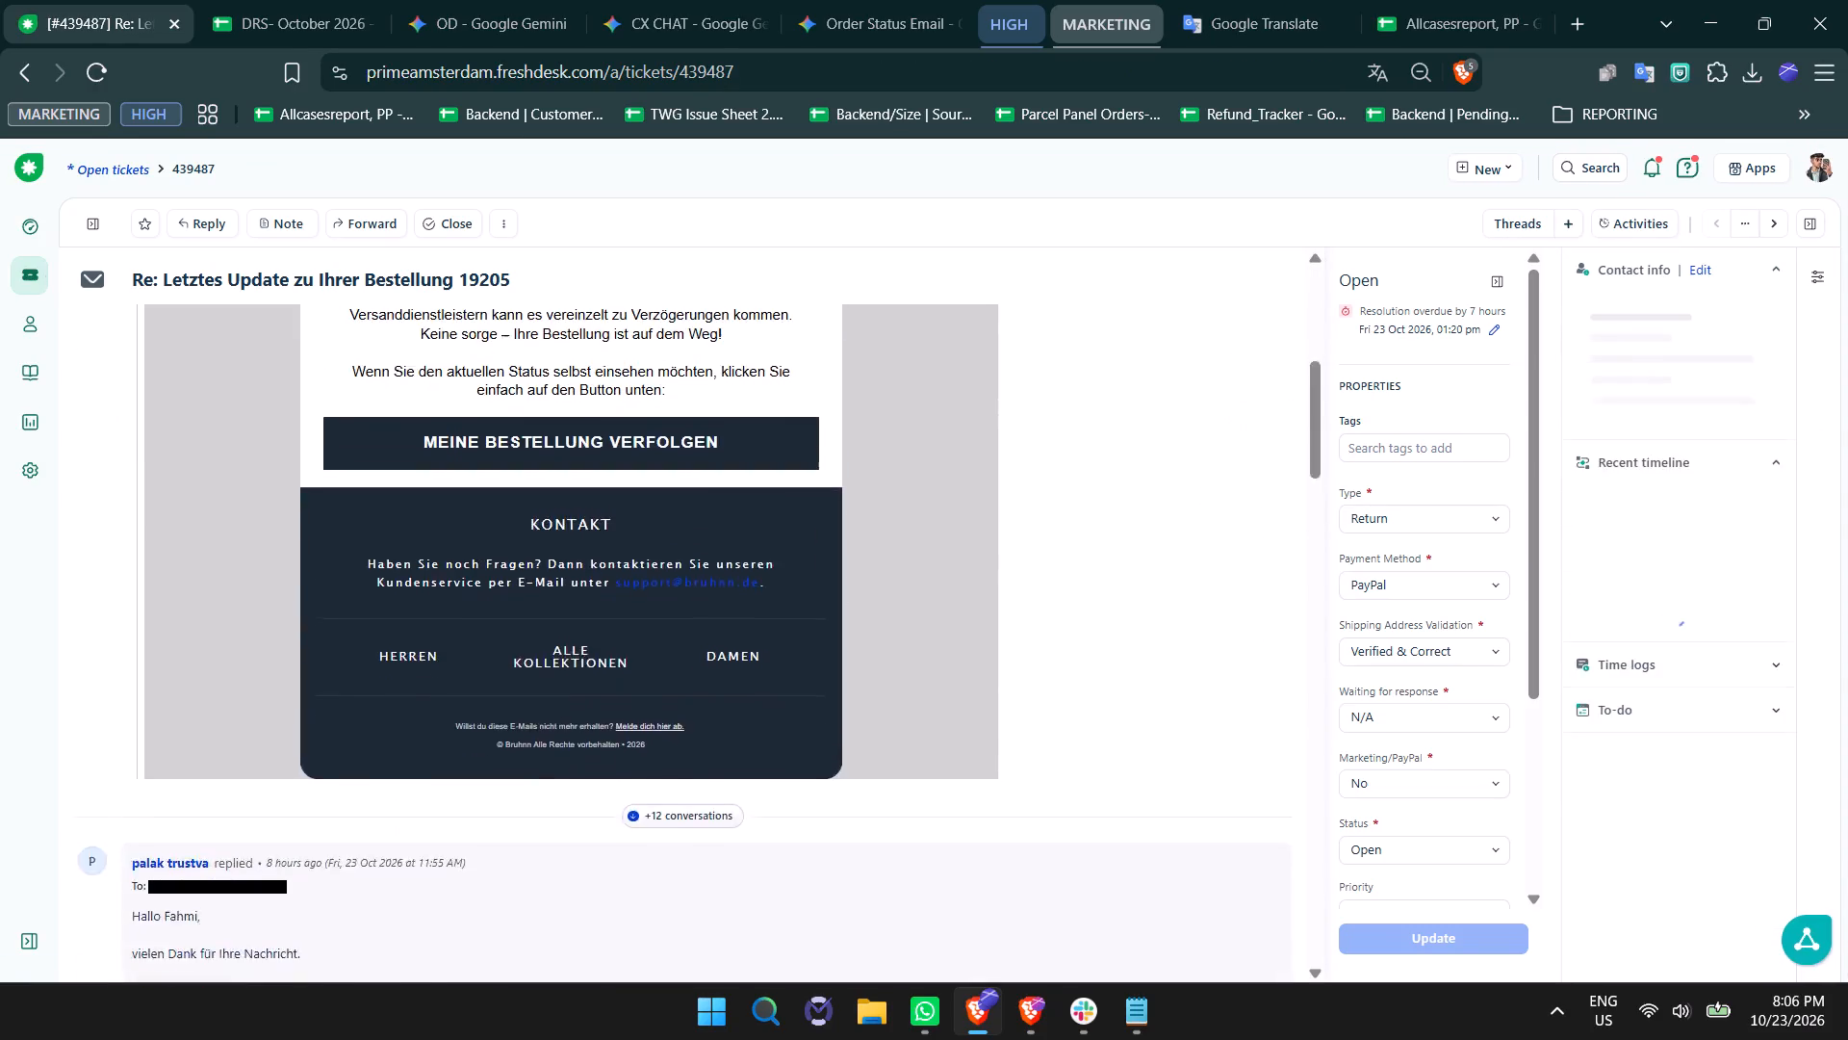
scroll(447, 595, "down", 2)
scroll(451, 597, "up", 1)
scroll(466, 601, "down", 2)
scroll(521, 644, "up", 3)
scroll(521, 644, "down", 2)
scroll(521, 644, "up", 2)
scroll(521, 644, "down", 1)
scroll(521, 644, "up", 3)
scroll(521, 644, "down", 13)
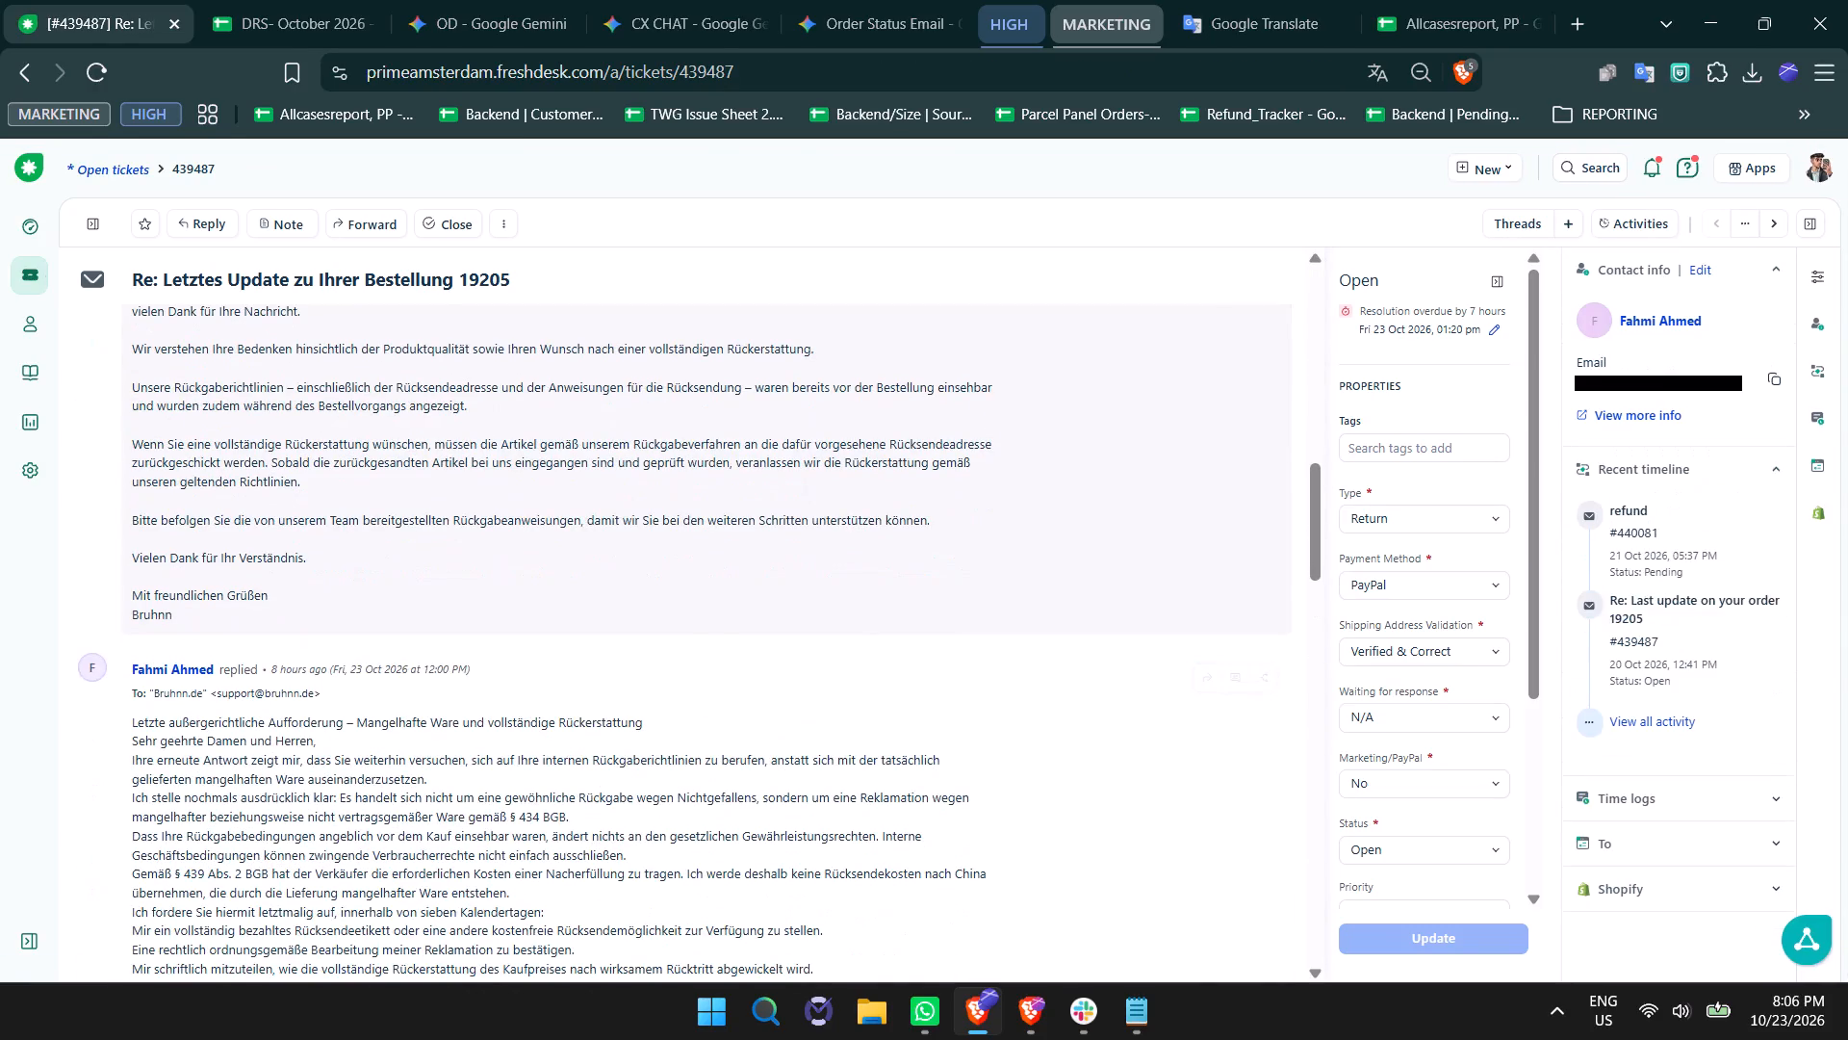
scroll(935, 535, "down", 2)
Move to ticket 433617, go to the Freshdesk dashboard, open the unassigned tickets and look through the list's oldest entries.
left_click(1776, 220)
left_click(27, 236)
triple_click(27, 236)
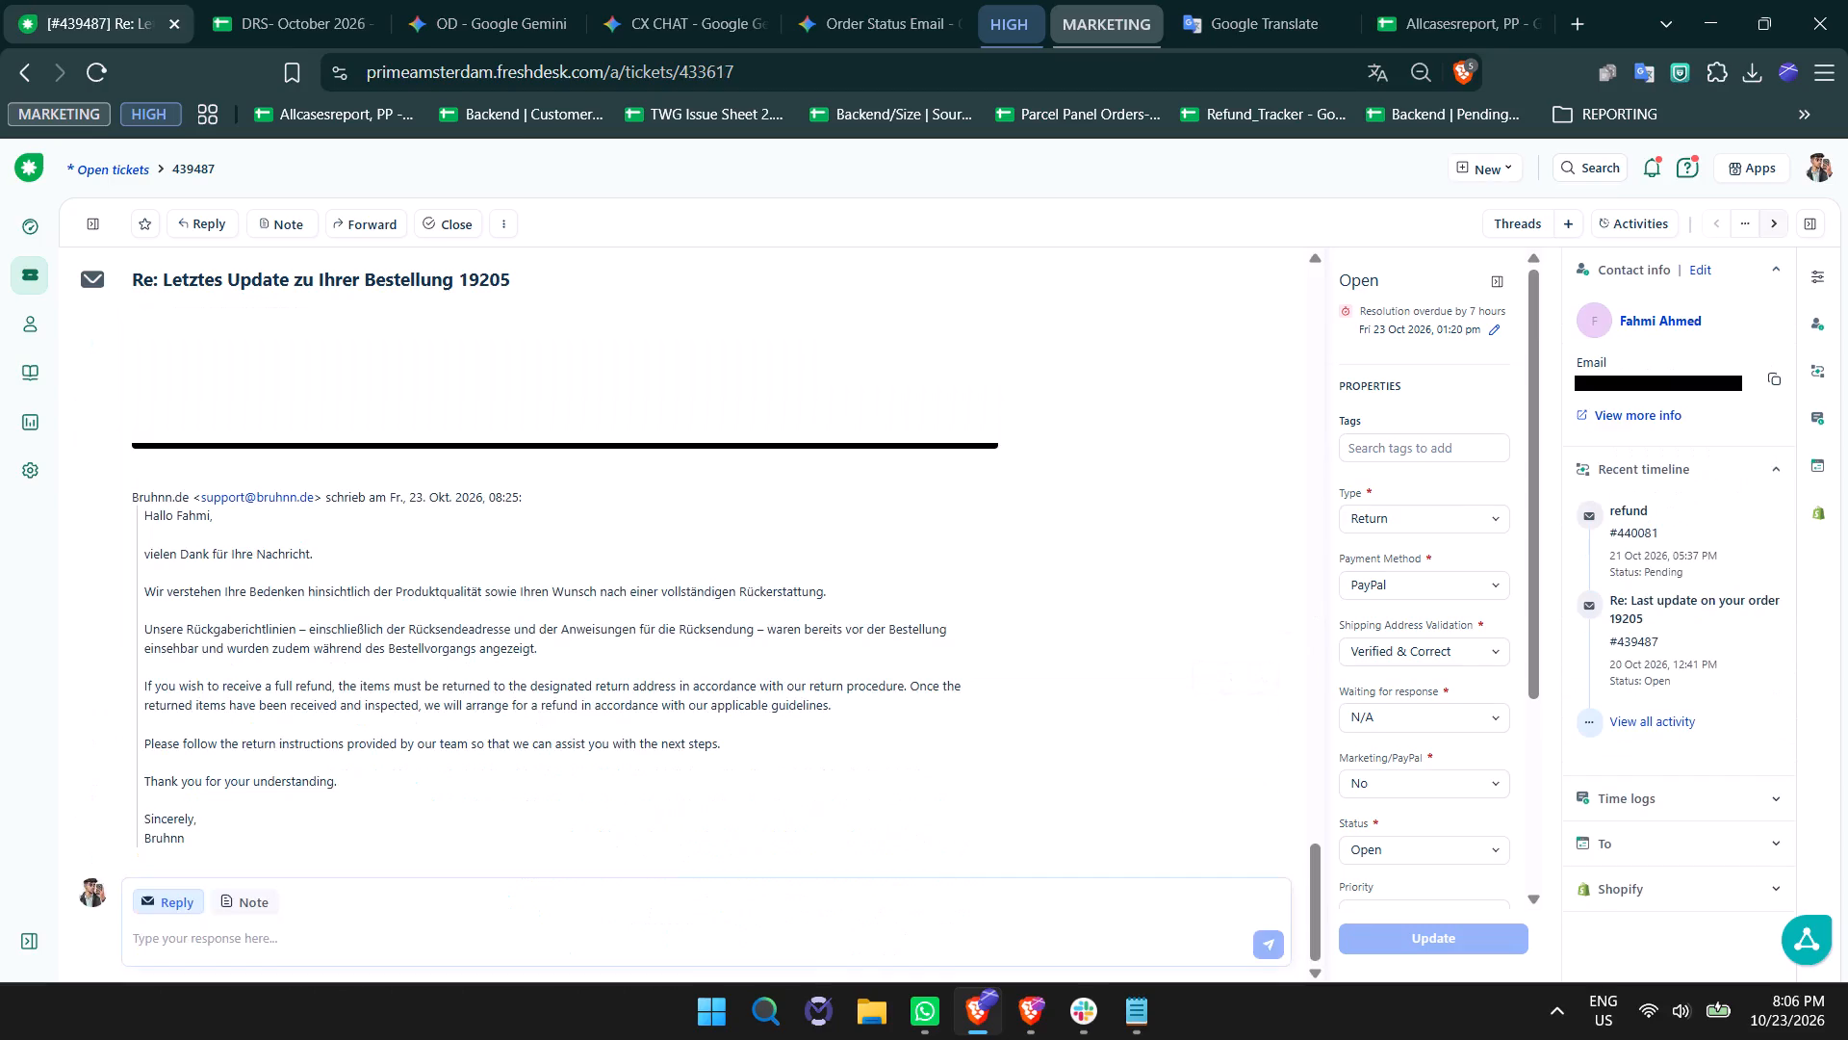
double_click(27, 235)
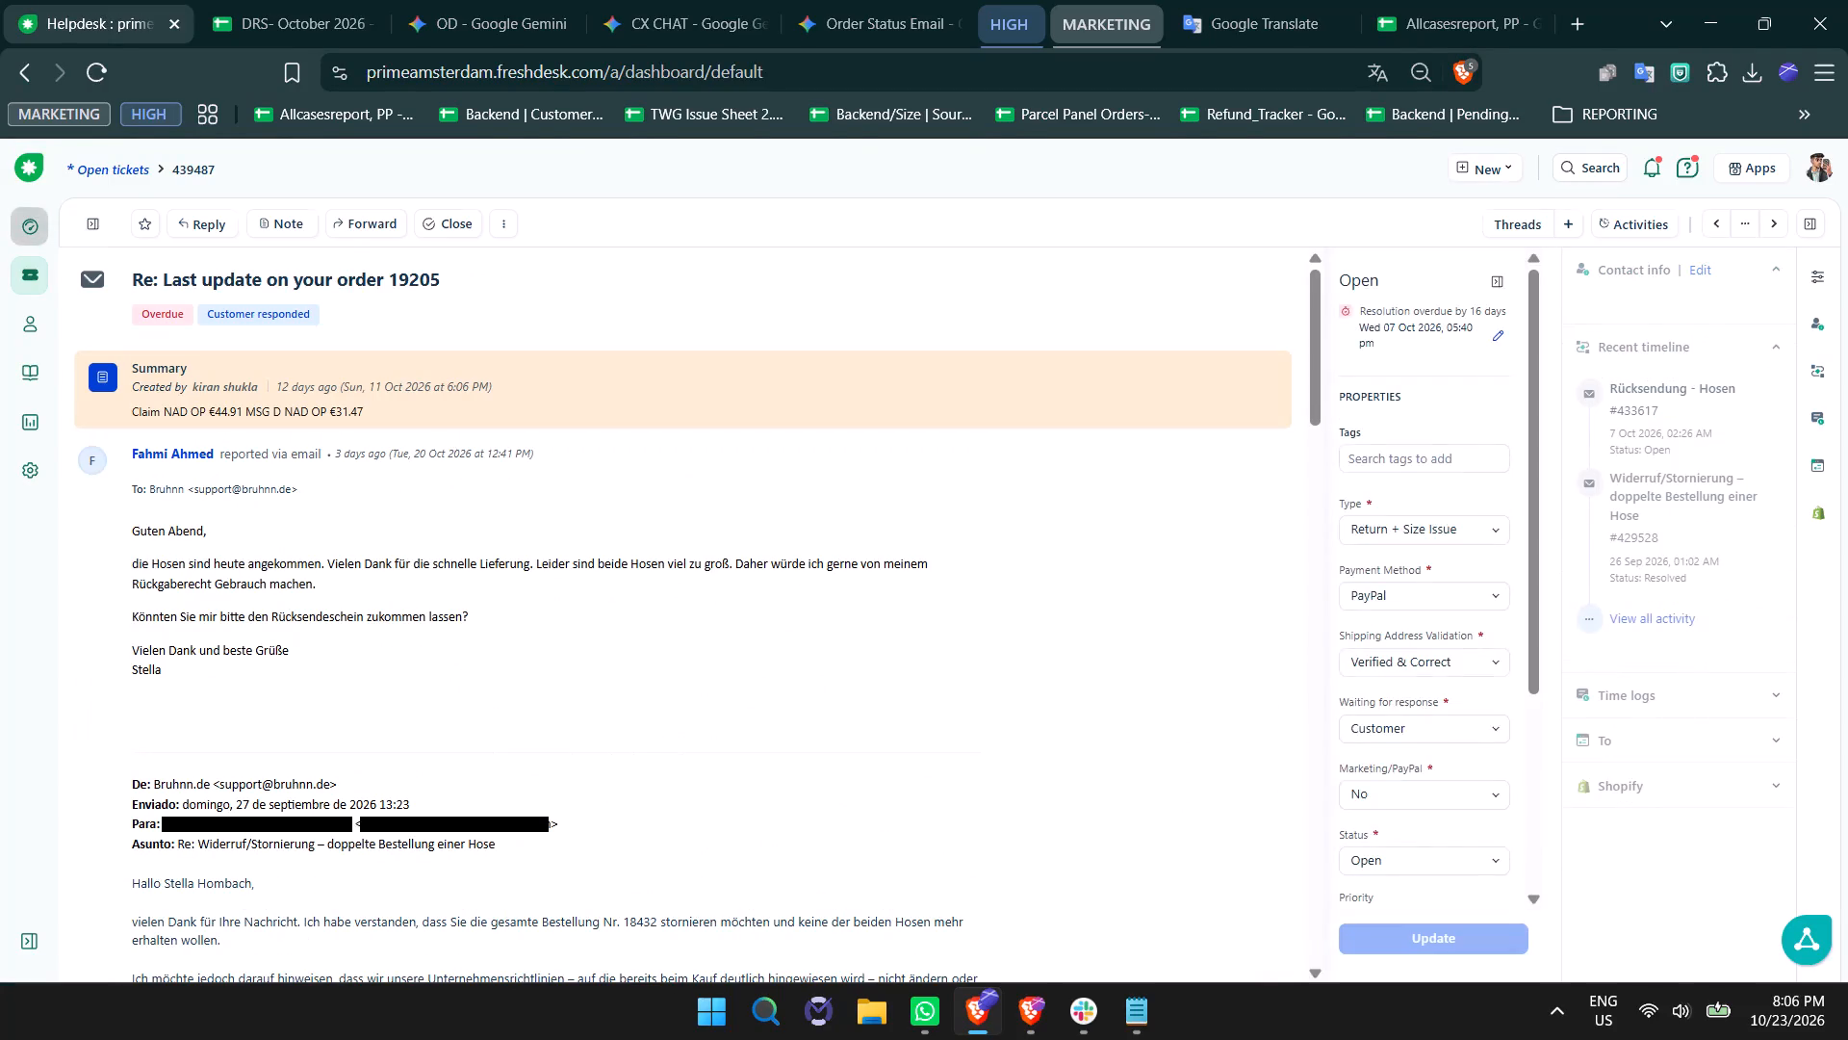
left_click(42, 226)
left_click(42, 226)
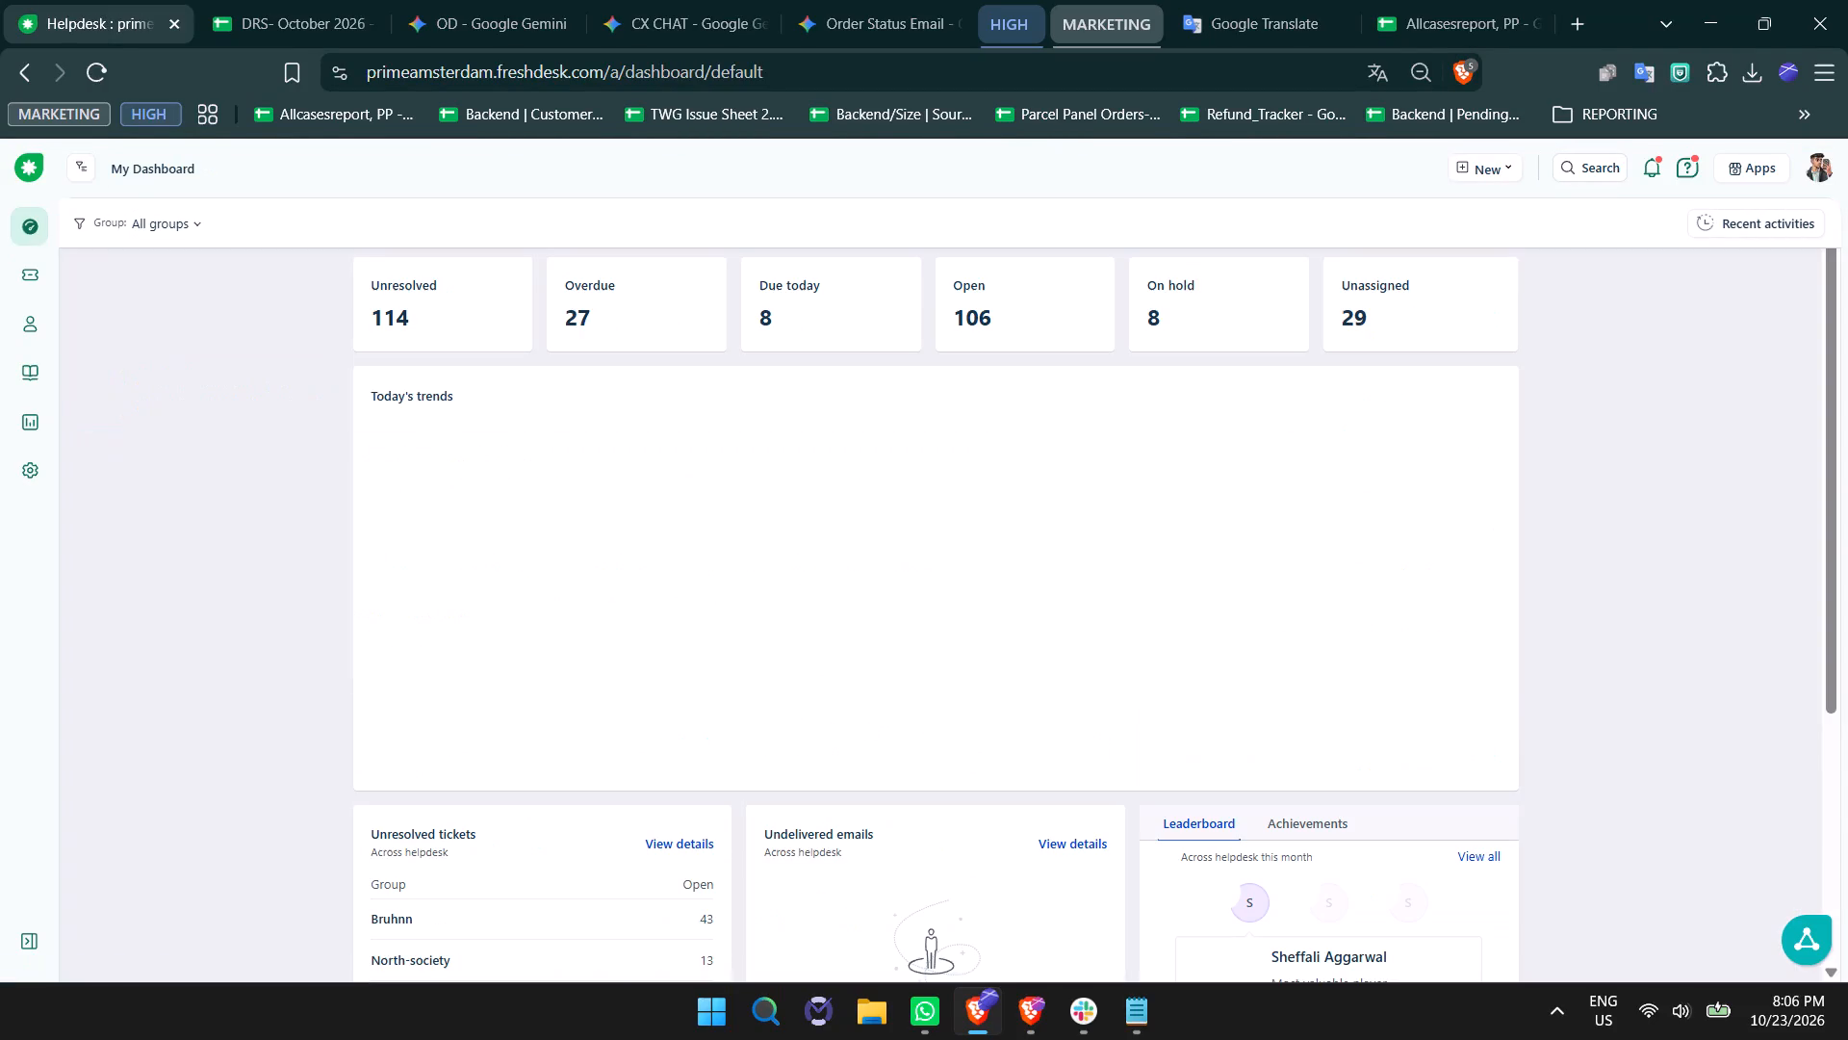
left_click(1543, 393)
left_click(1414, 320)
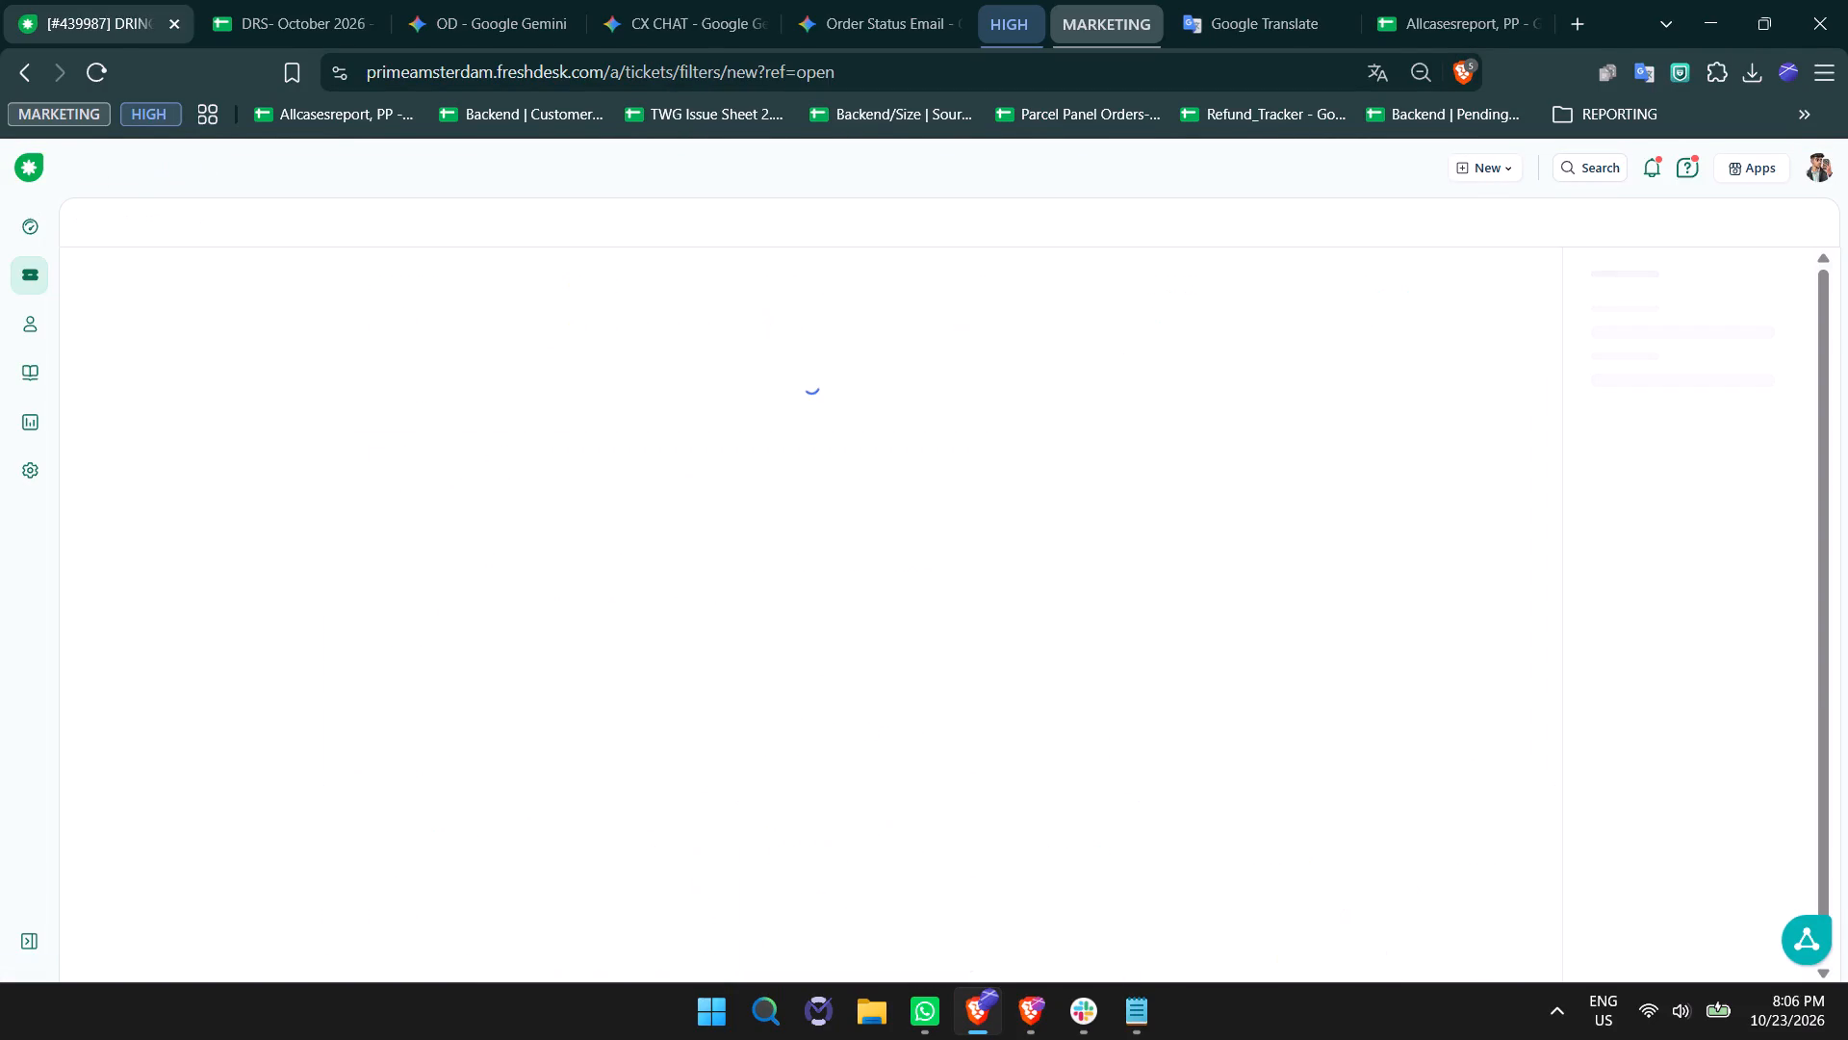
scroll(506, 452, "down", 8)
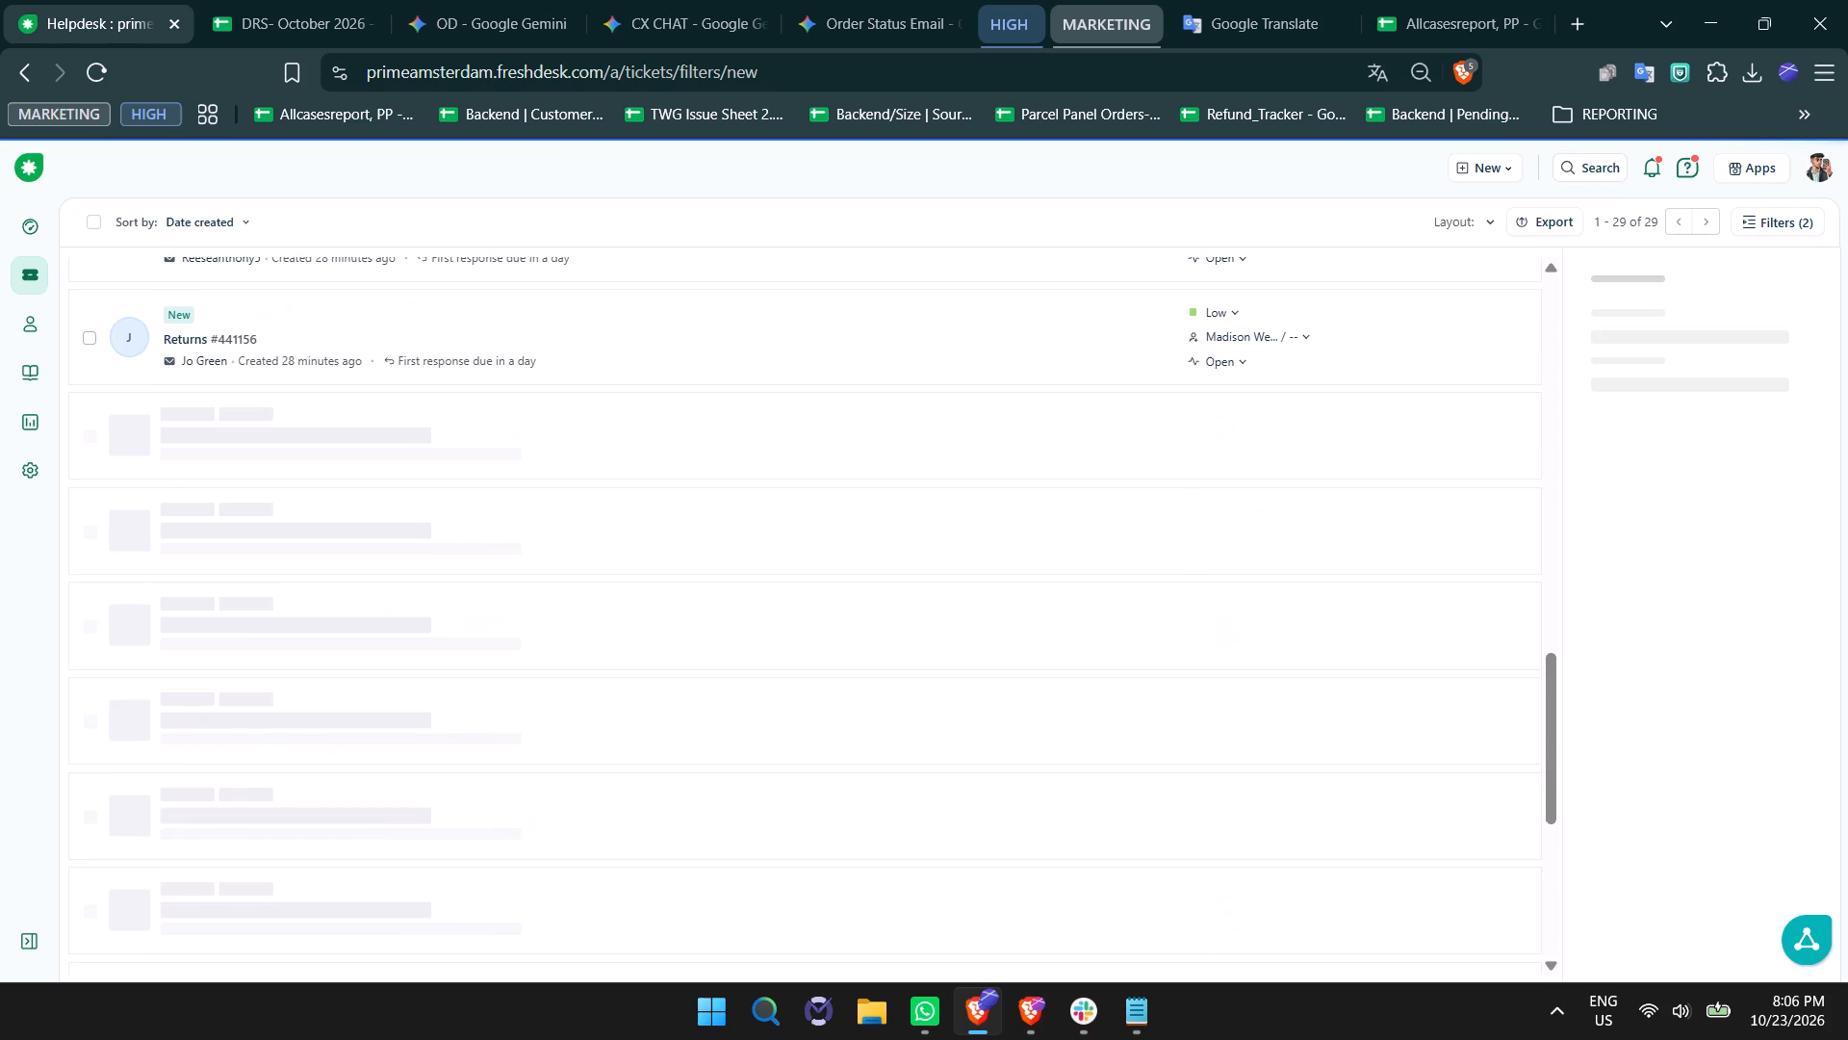
scroll(469, 482, "down", 2)
scroll(297, 867, "down", 3)
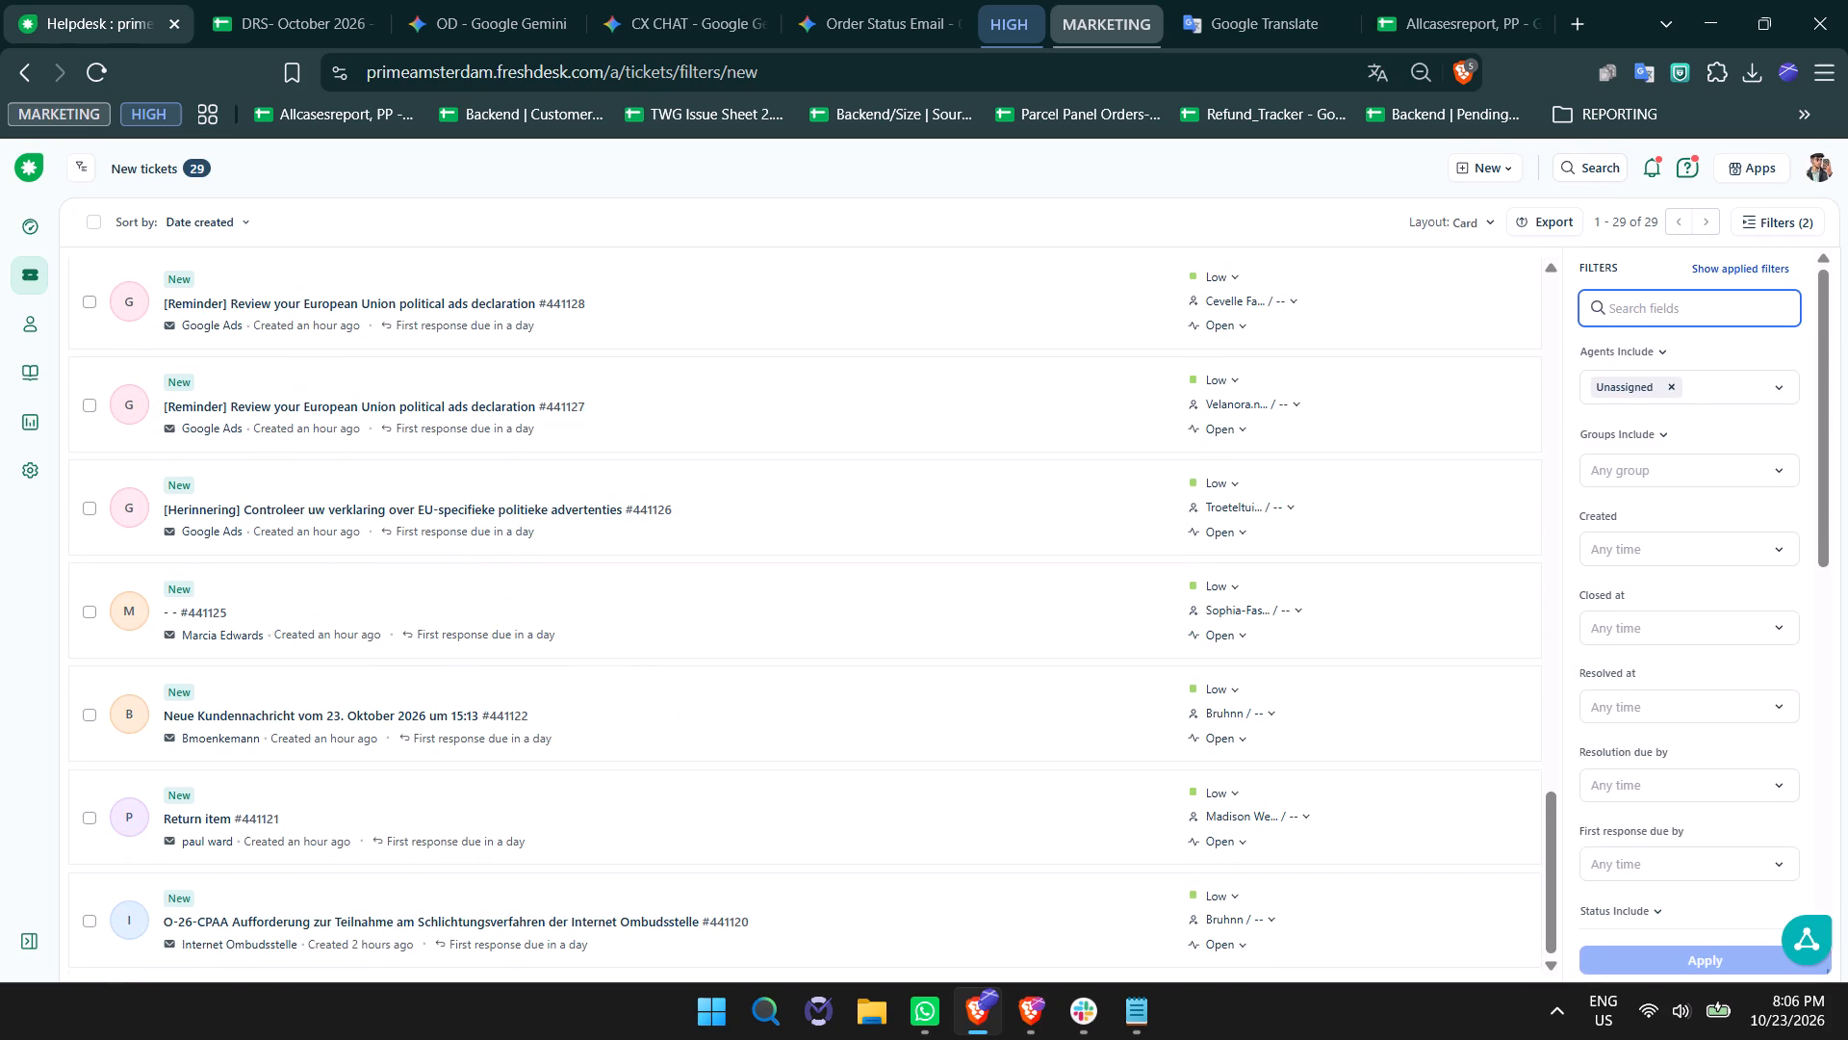
scroll(296, 875, "down", 3)
Open the new tickets list in a second browser tab and close the Allcasesreport sheet.
left_click(1133, 6)
left_click(1129, 0)
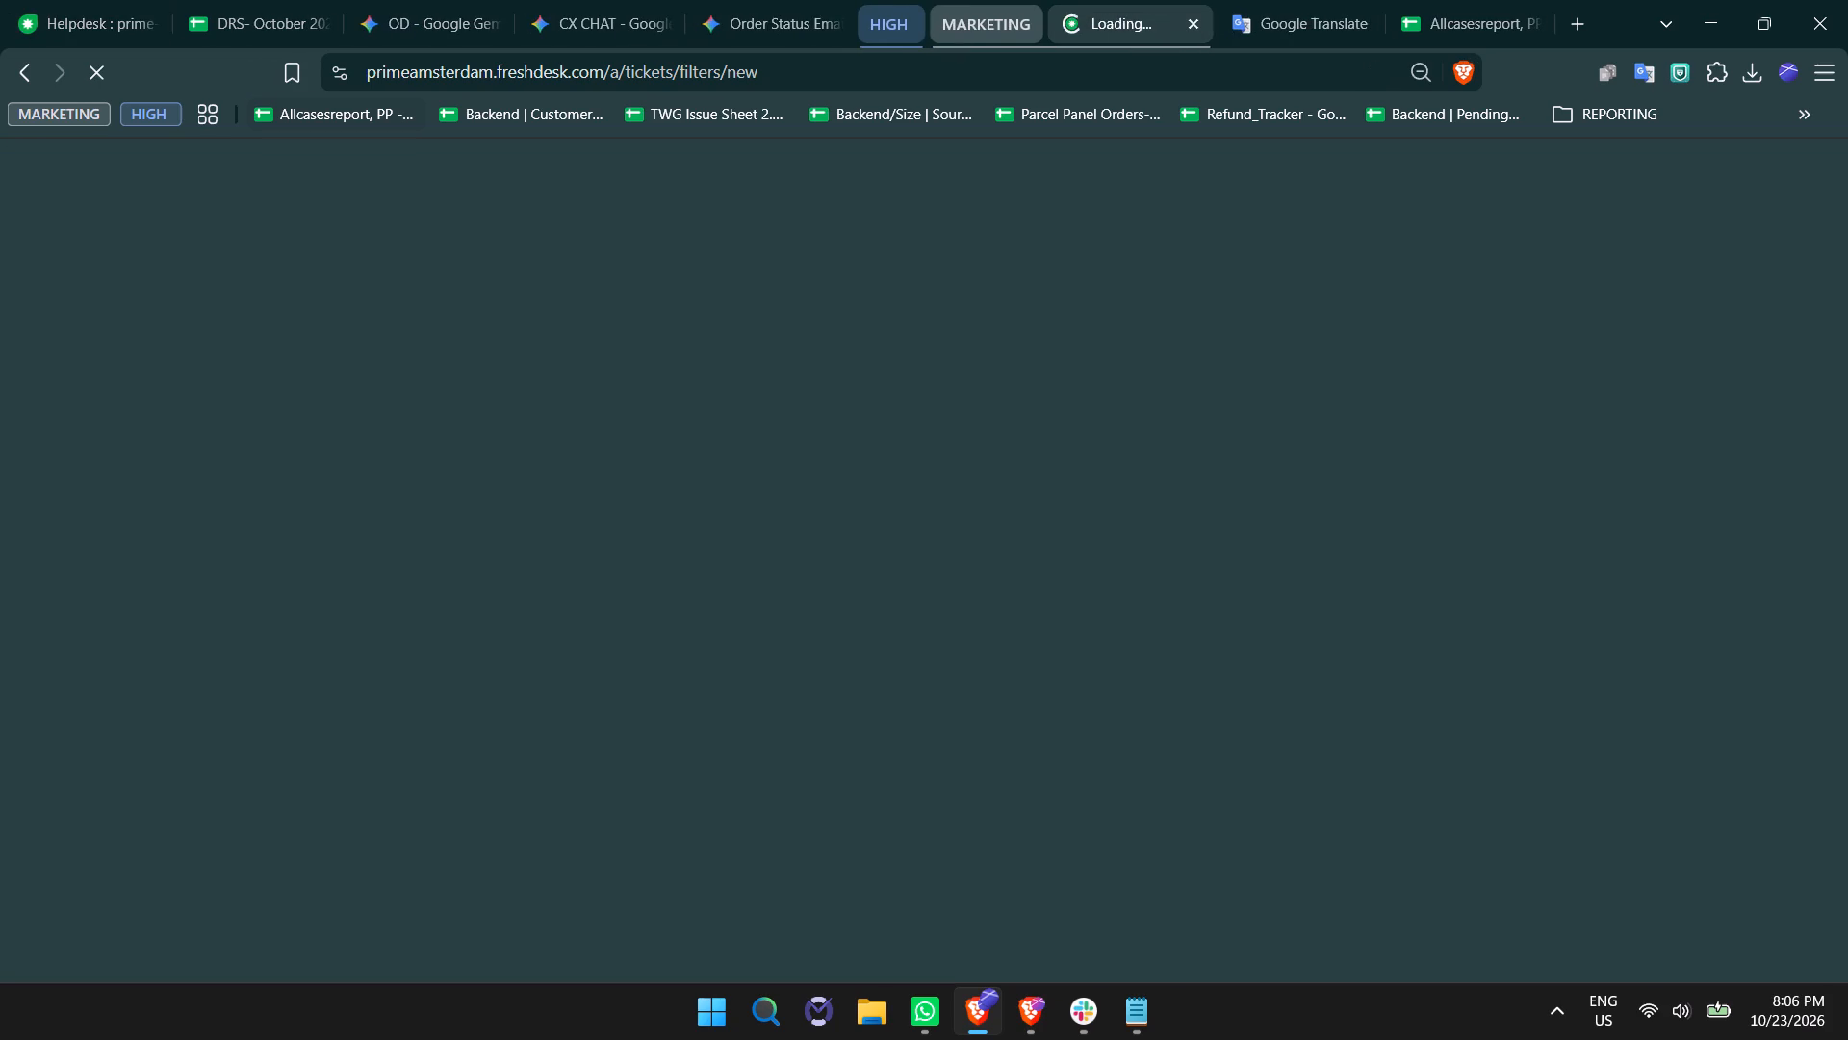
left_click(1511, 0)
left_click(1532, 22)
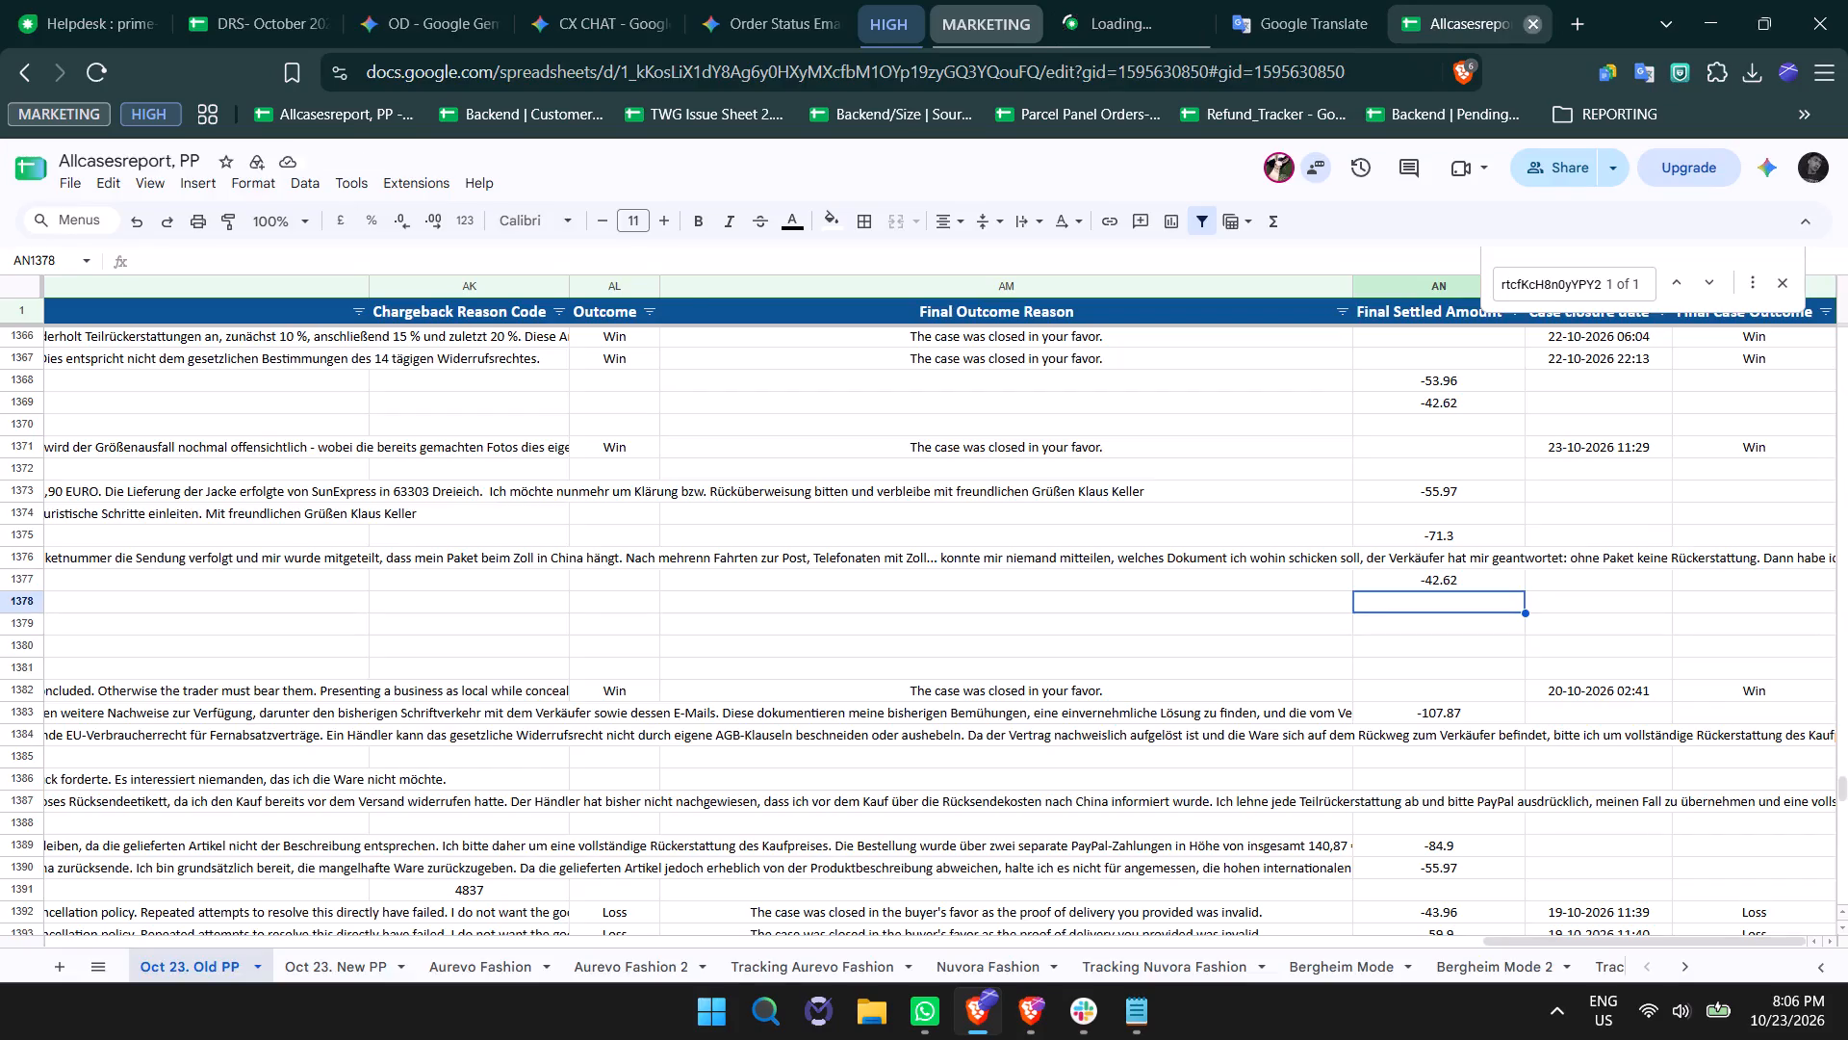
left_click(1271, 0)
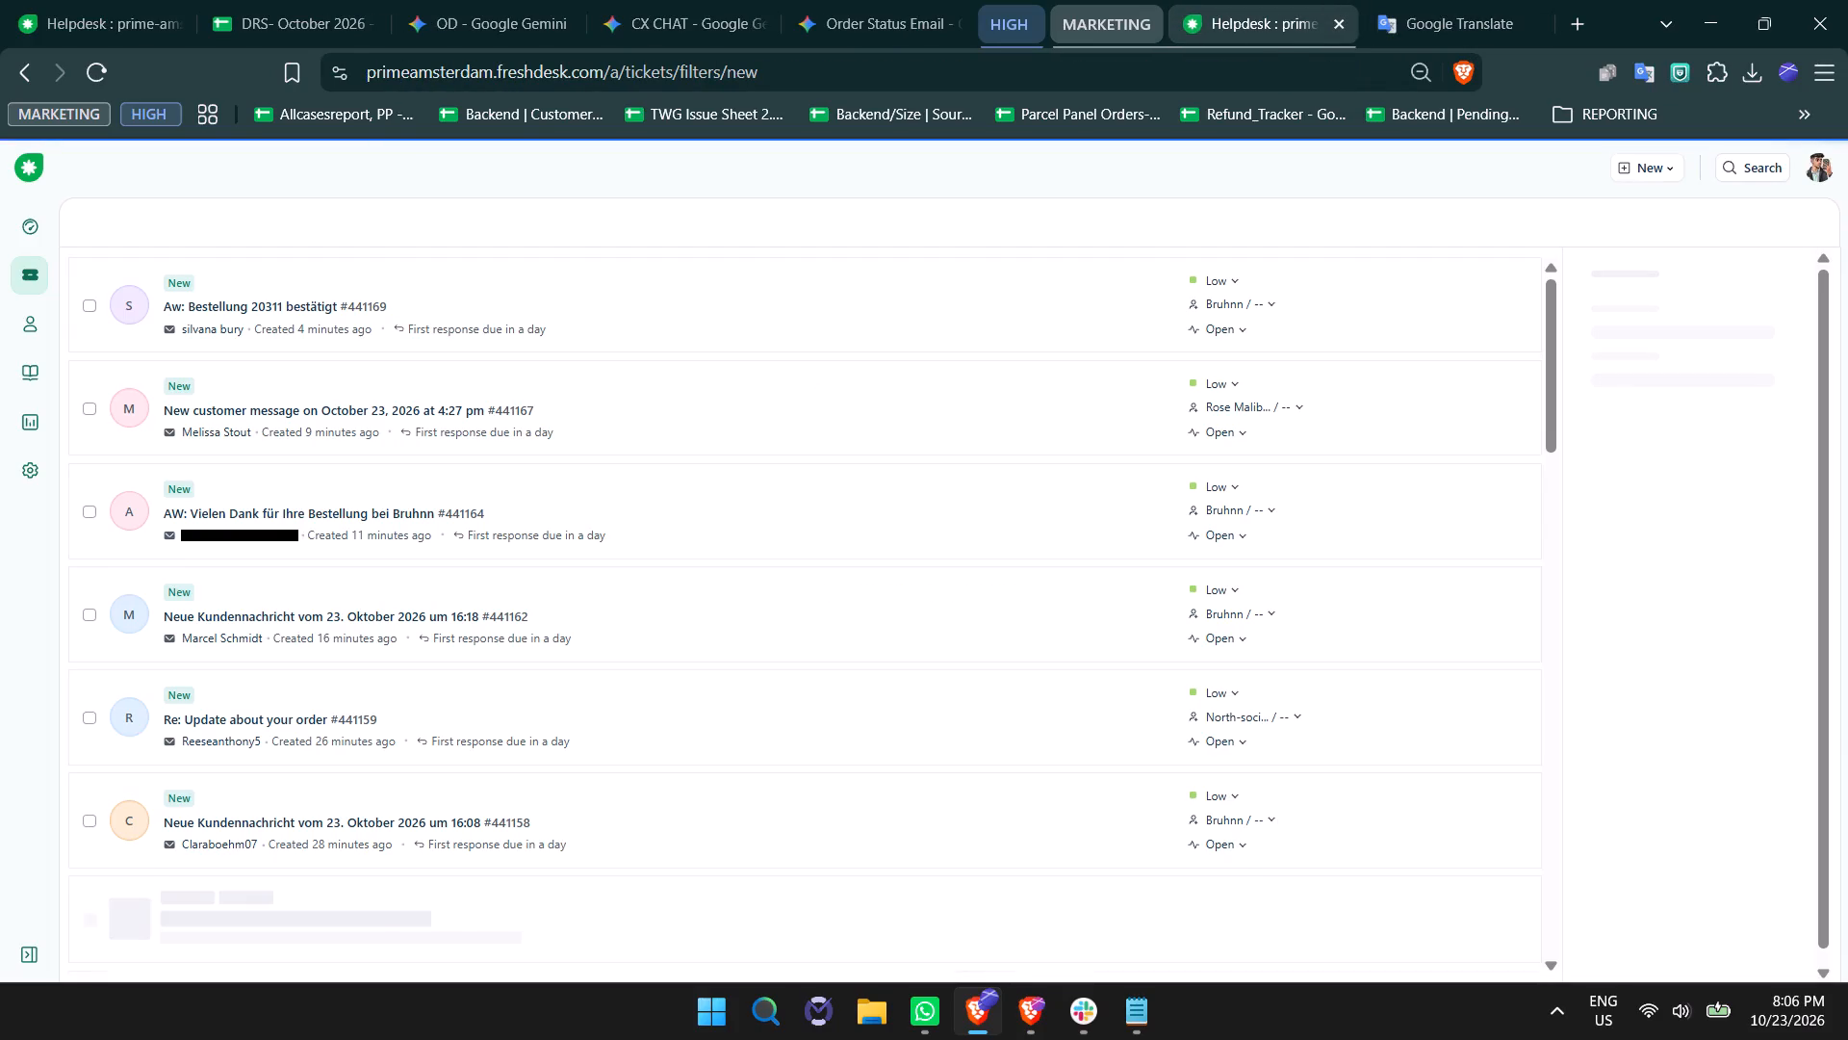
Open the oldest new ticket, 441120 from Internet Ombudsstelle, to read its complaint.
scroll(657, 609, "down", 7)
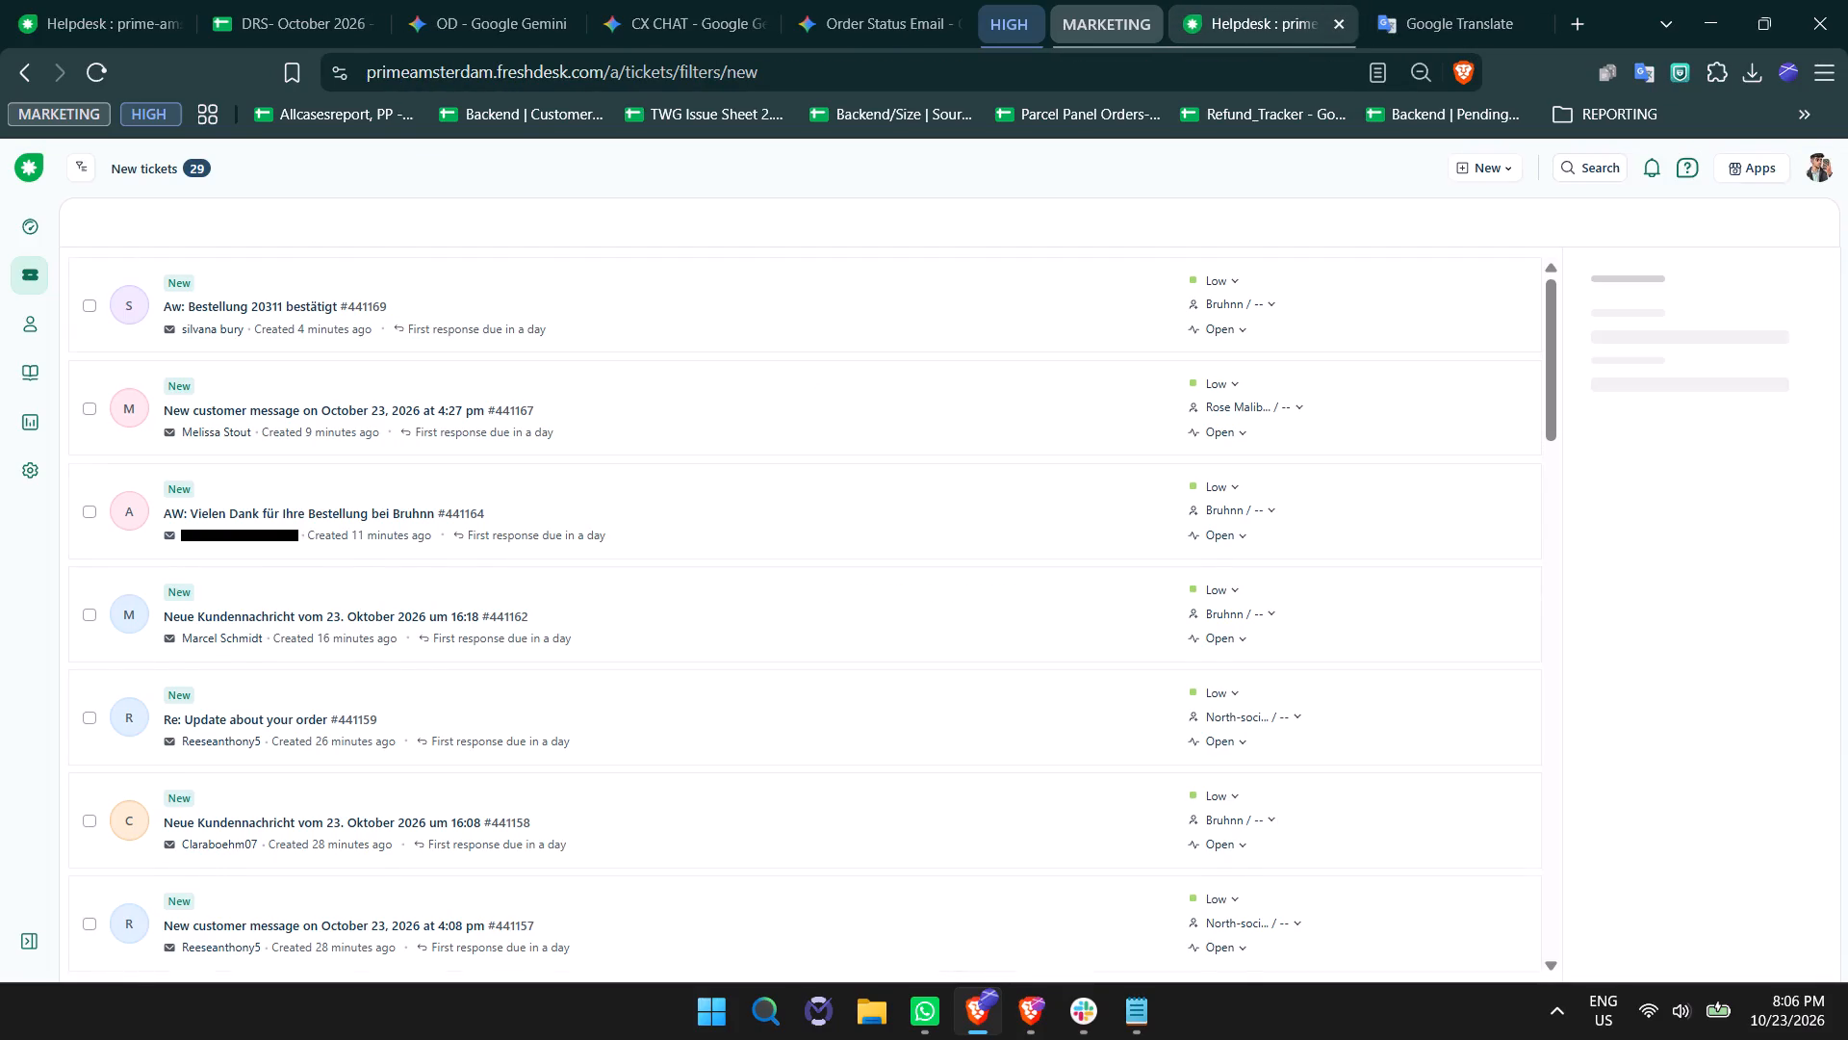
scroll(649, 615, "down", 4)
scroll(412, 820, "down", 3)
left_click(340, 923)
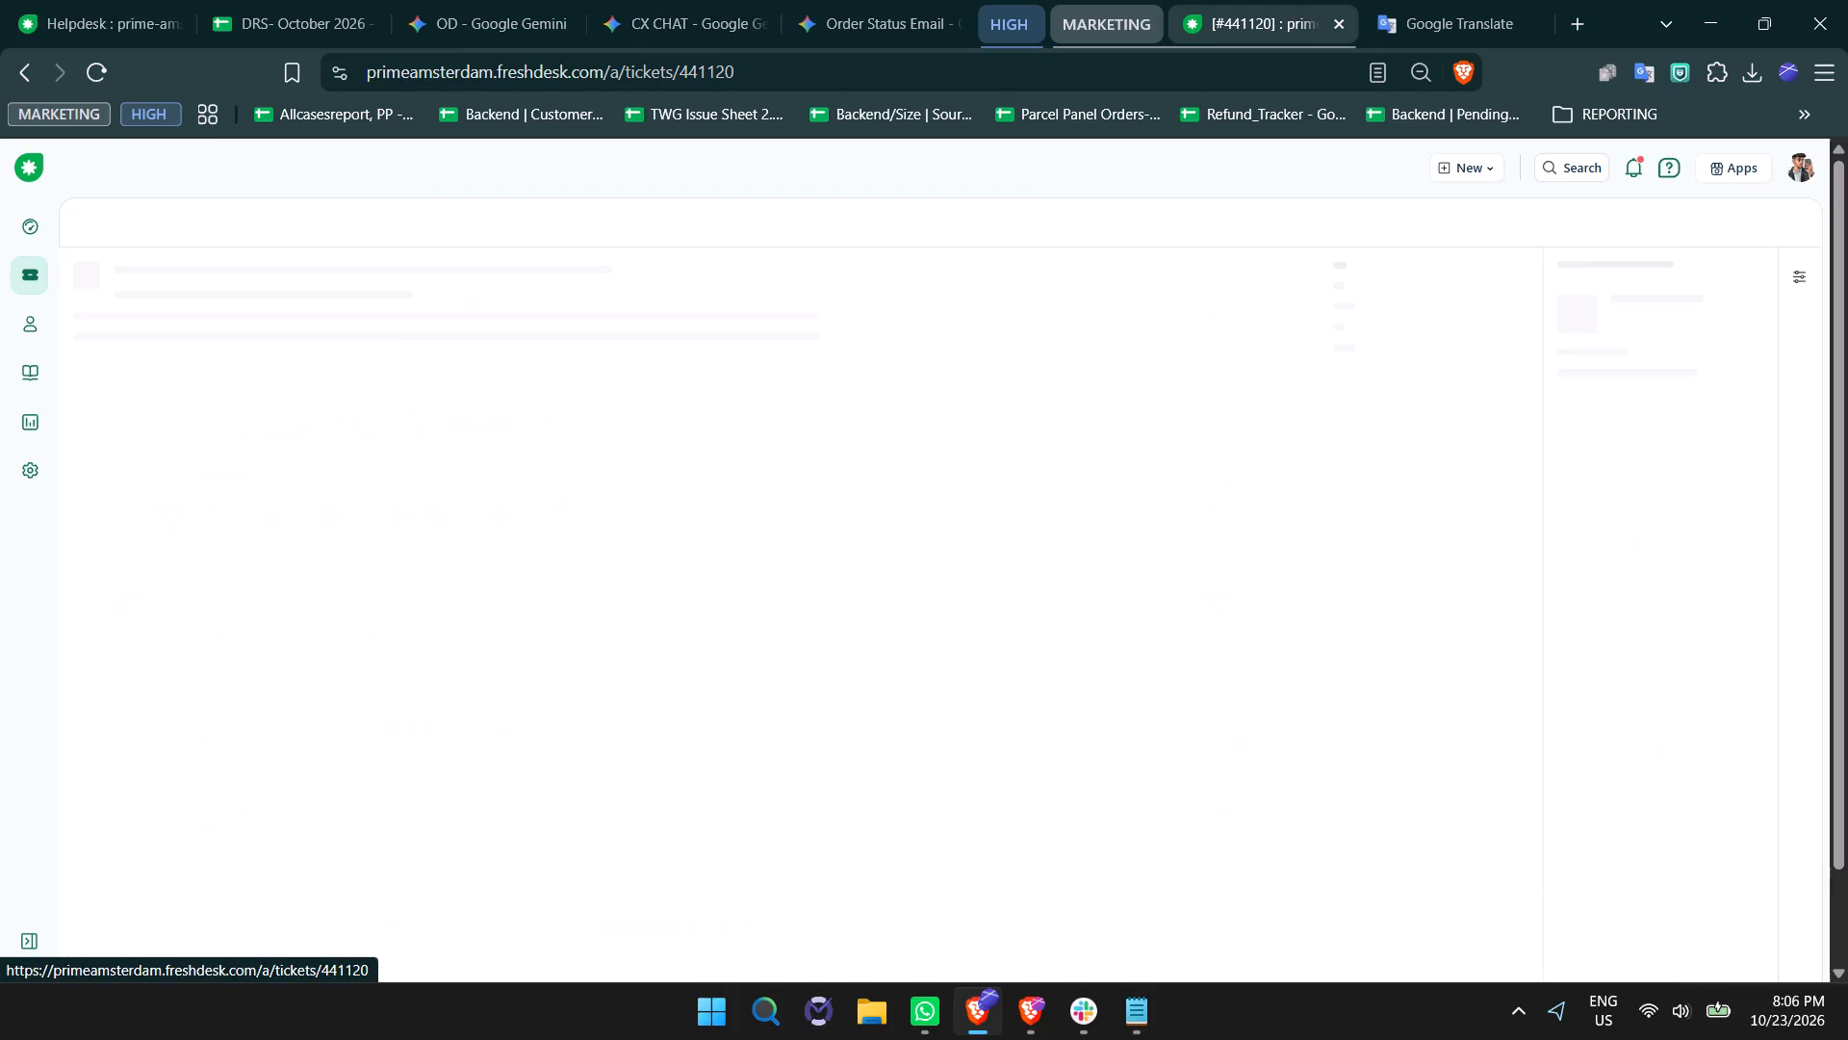
left_click(740, 490)
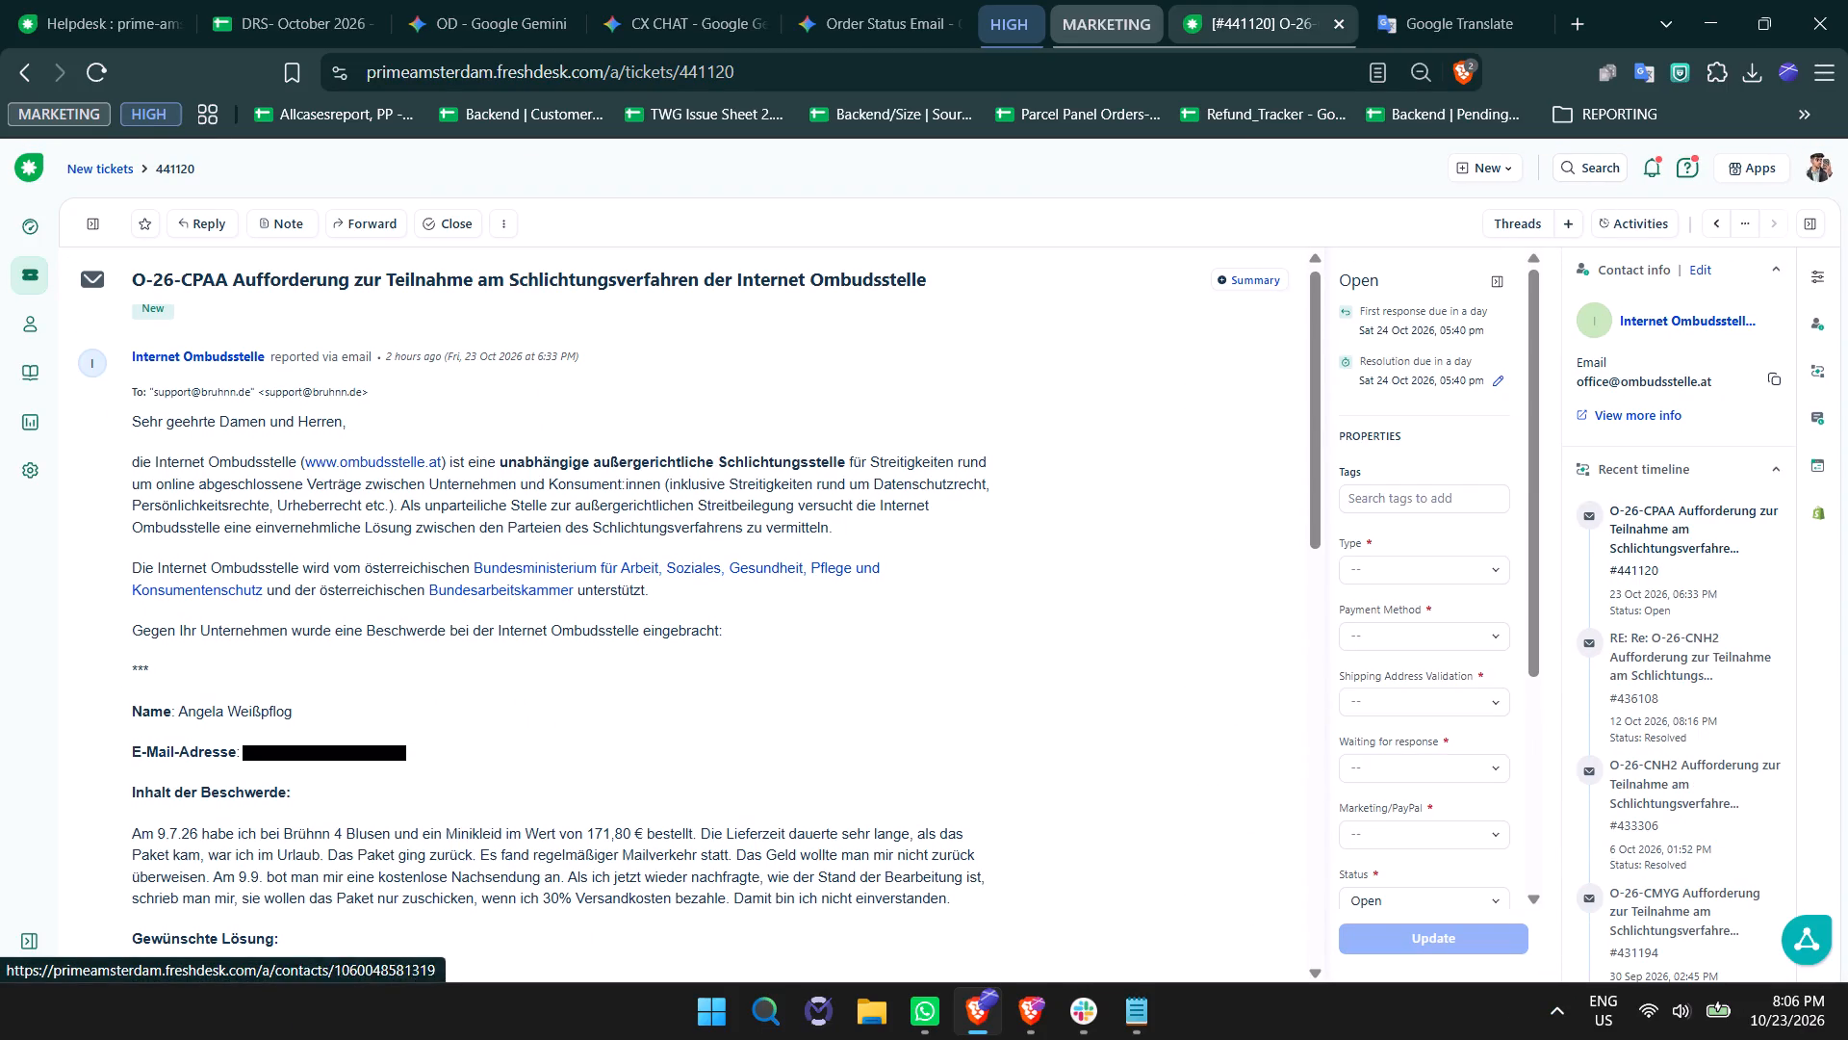
Move on to the adjacent new ticket, 441121 "Return item".
left_click(1723, 222)
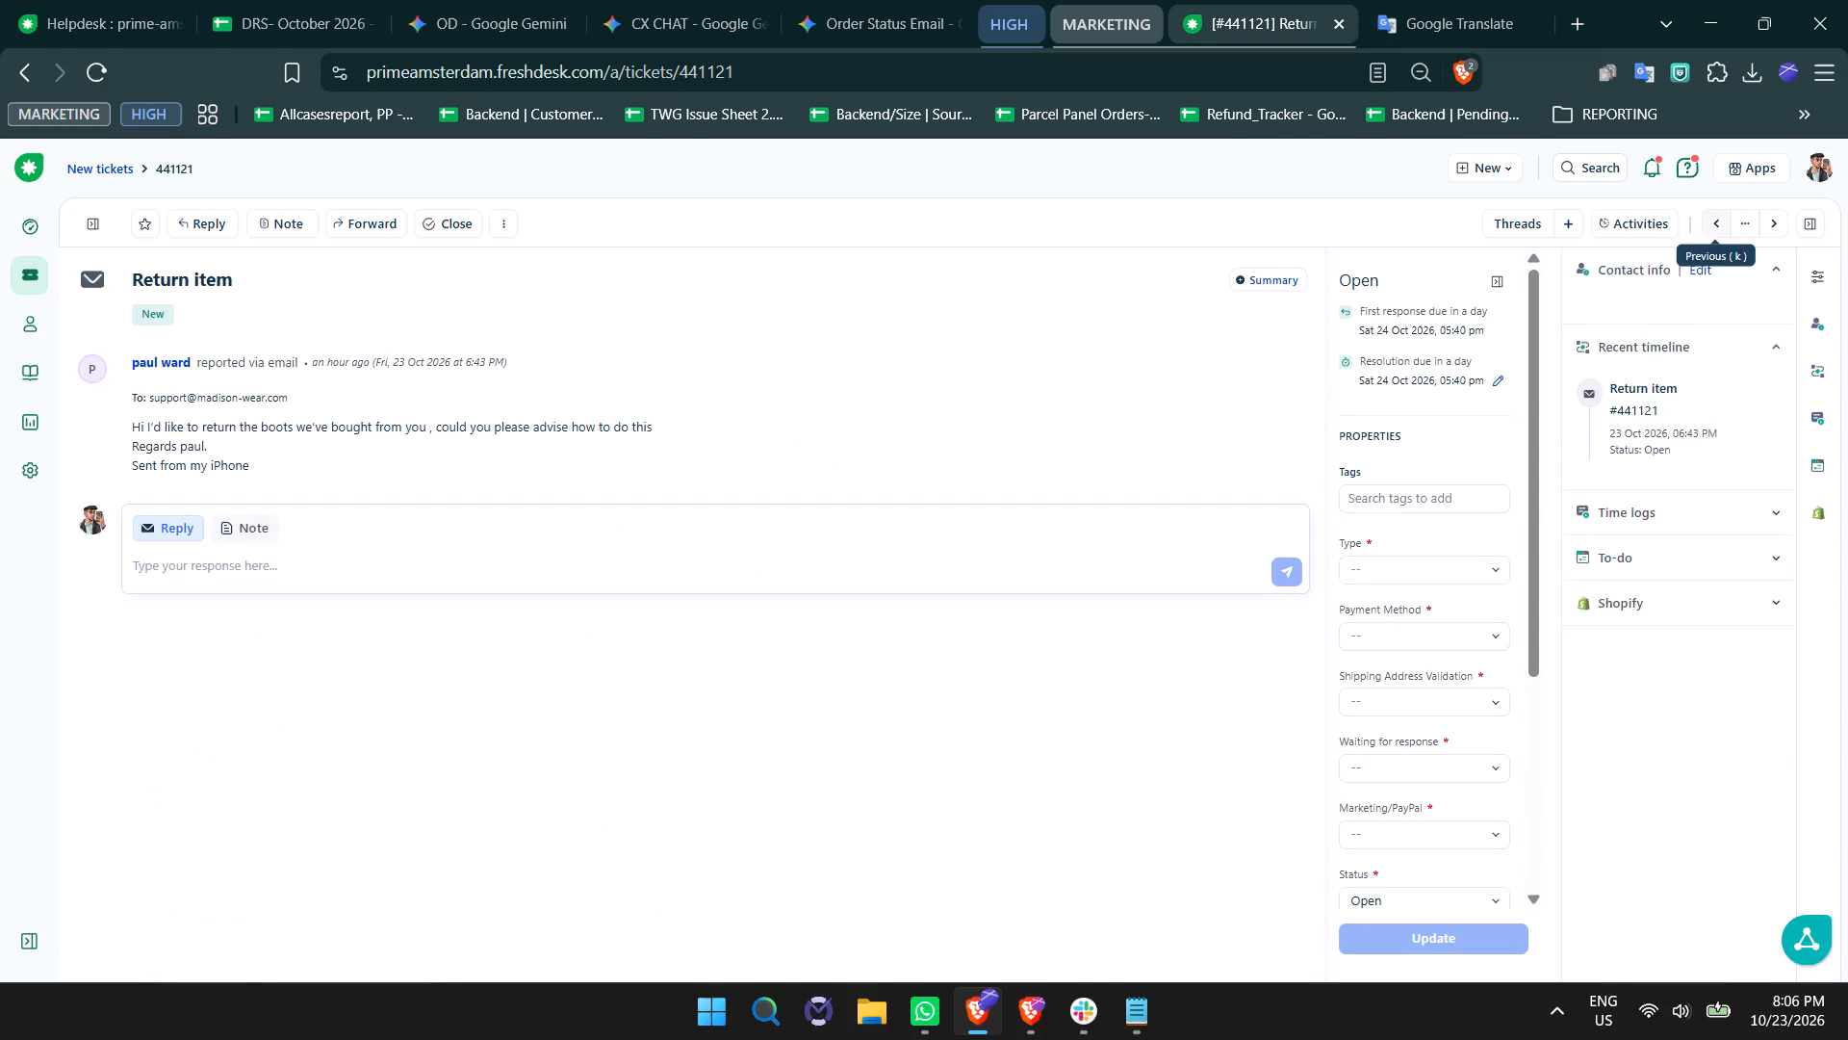
Read the boots return request in ticket 441121 and copy the customer's email address from the contact info.
left_click_drag(143, 425, 425, 438)
double_click(428, 439)
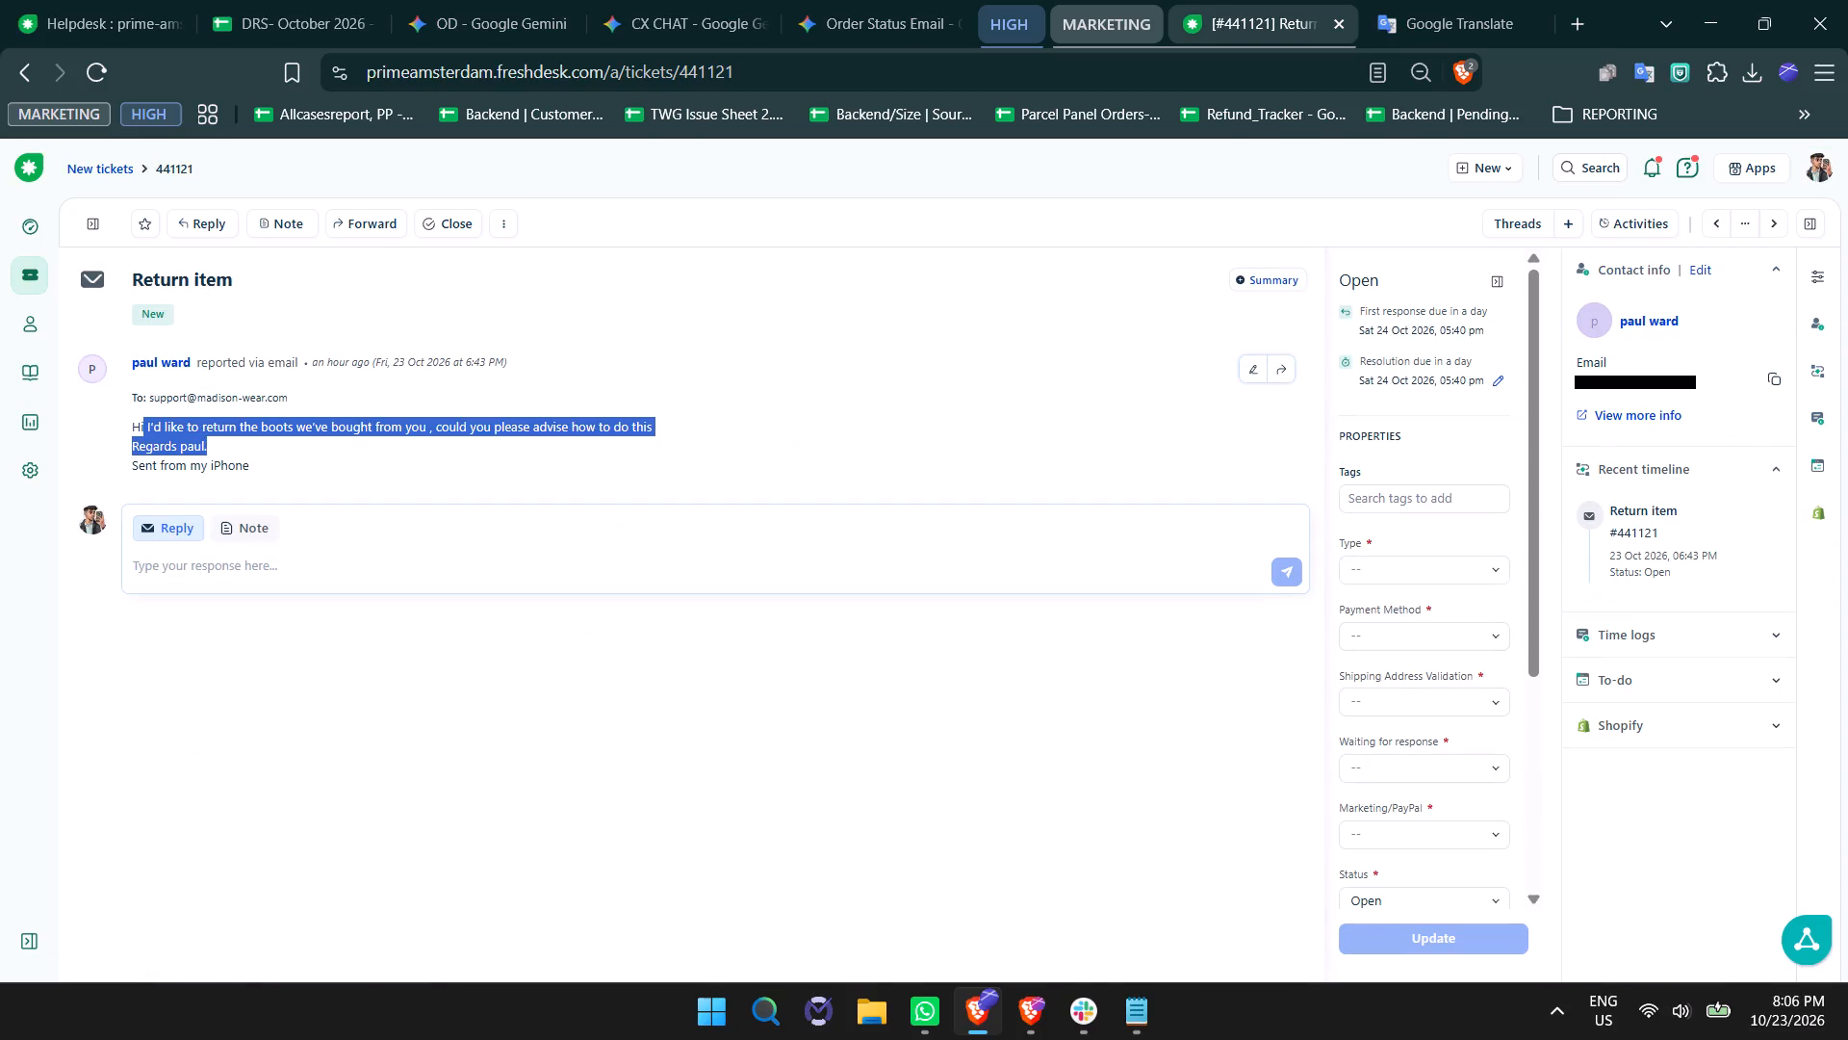
left_click(437, 449)
left_click(474, 444)
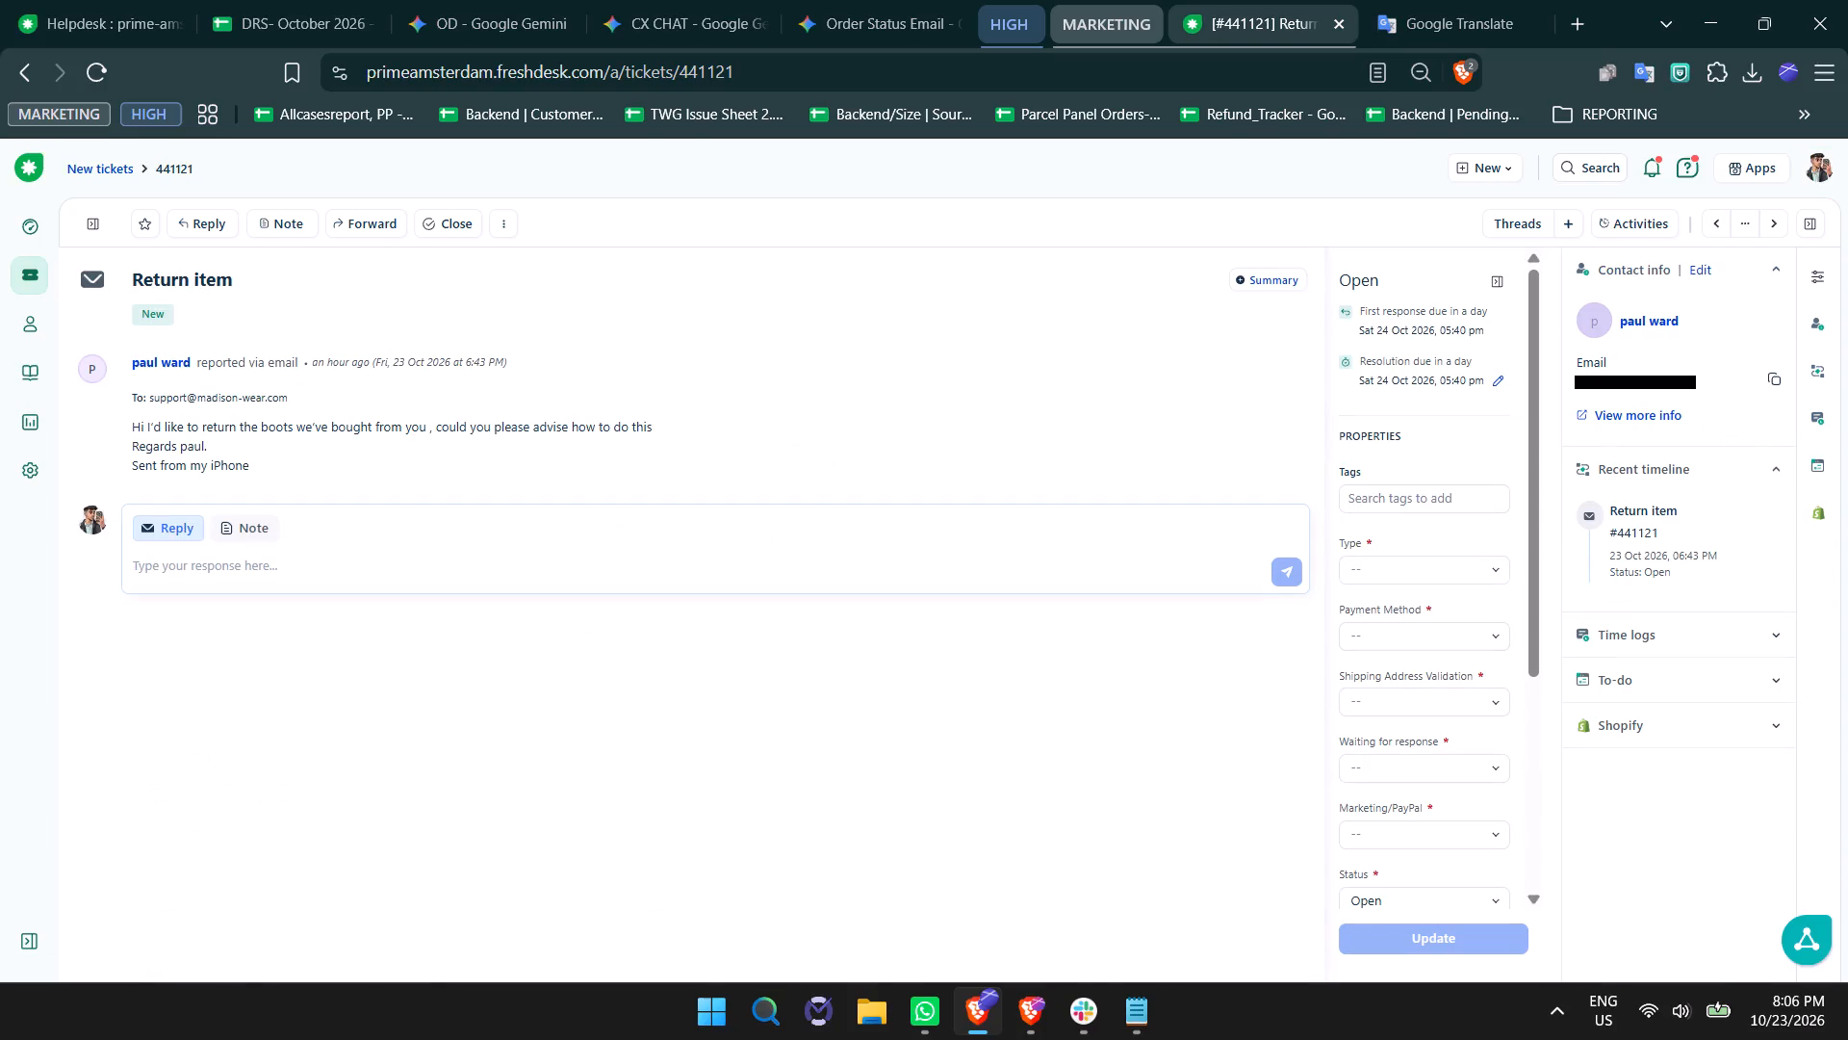
left_click(1777, 383)
left_click(987, 351)
left_click(849, 377)
key("alt+Tab")
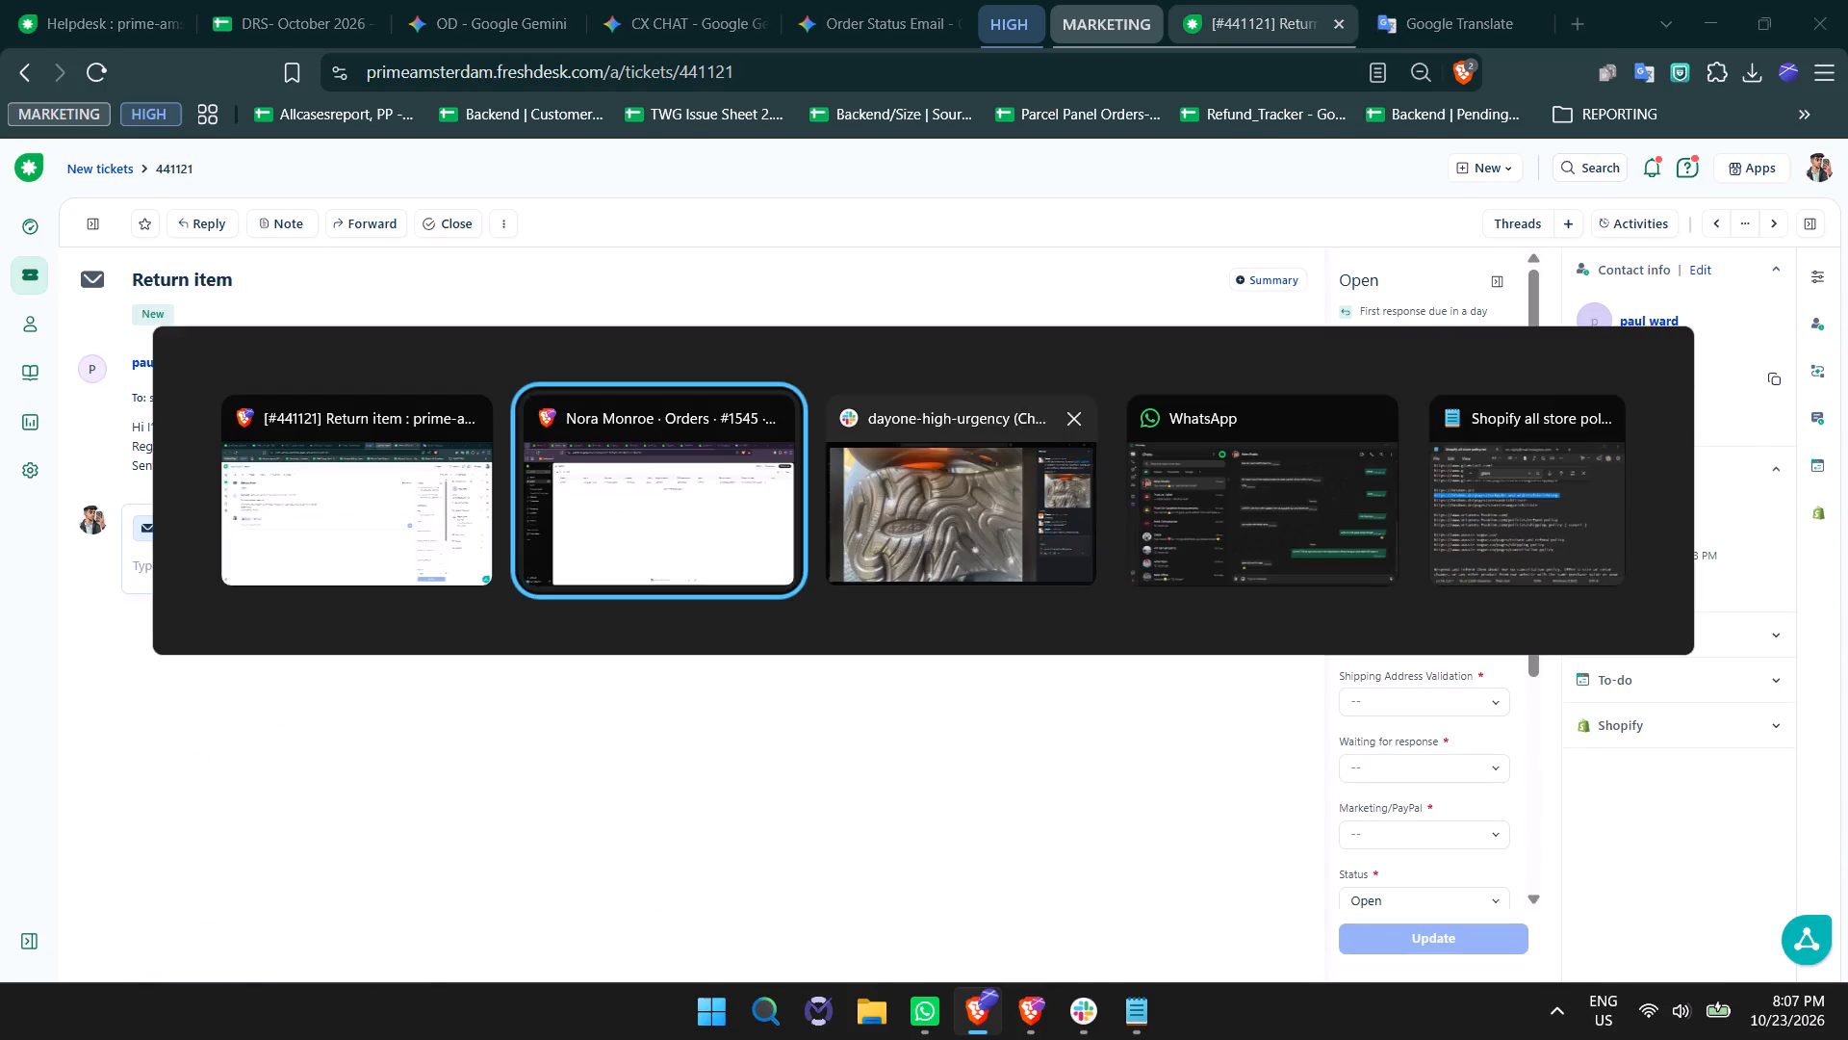
key("ctrl+w")
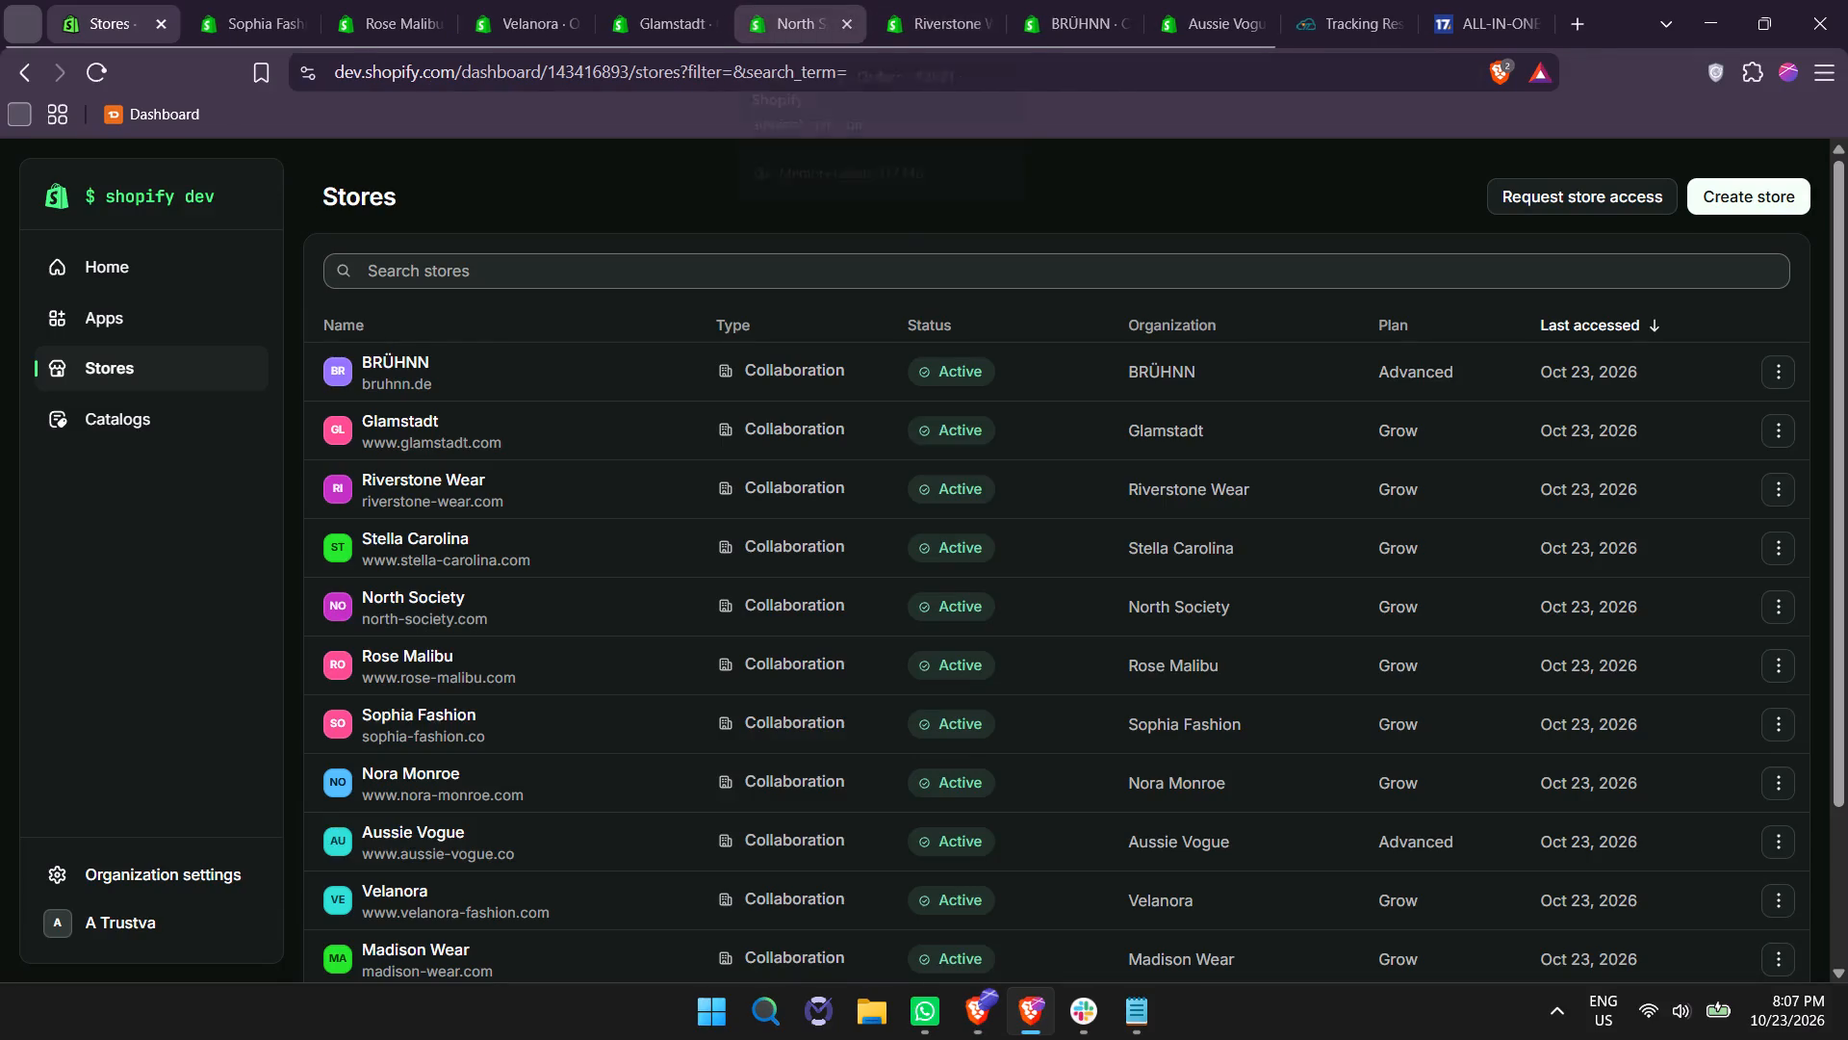
left_click(795, 0)
left_click(951, 0)
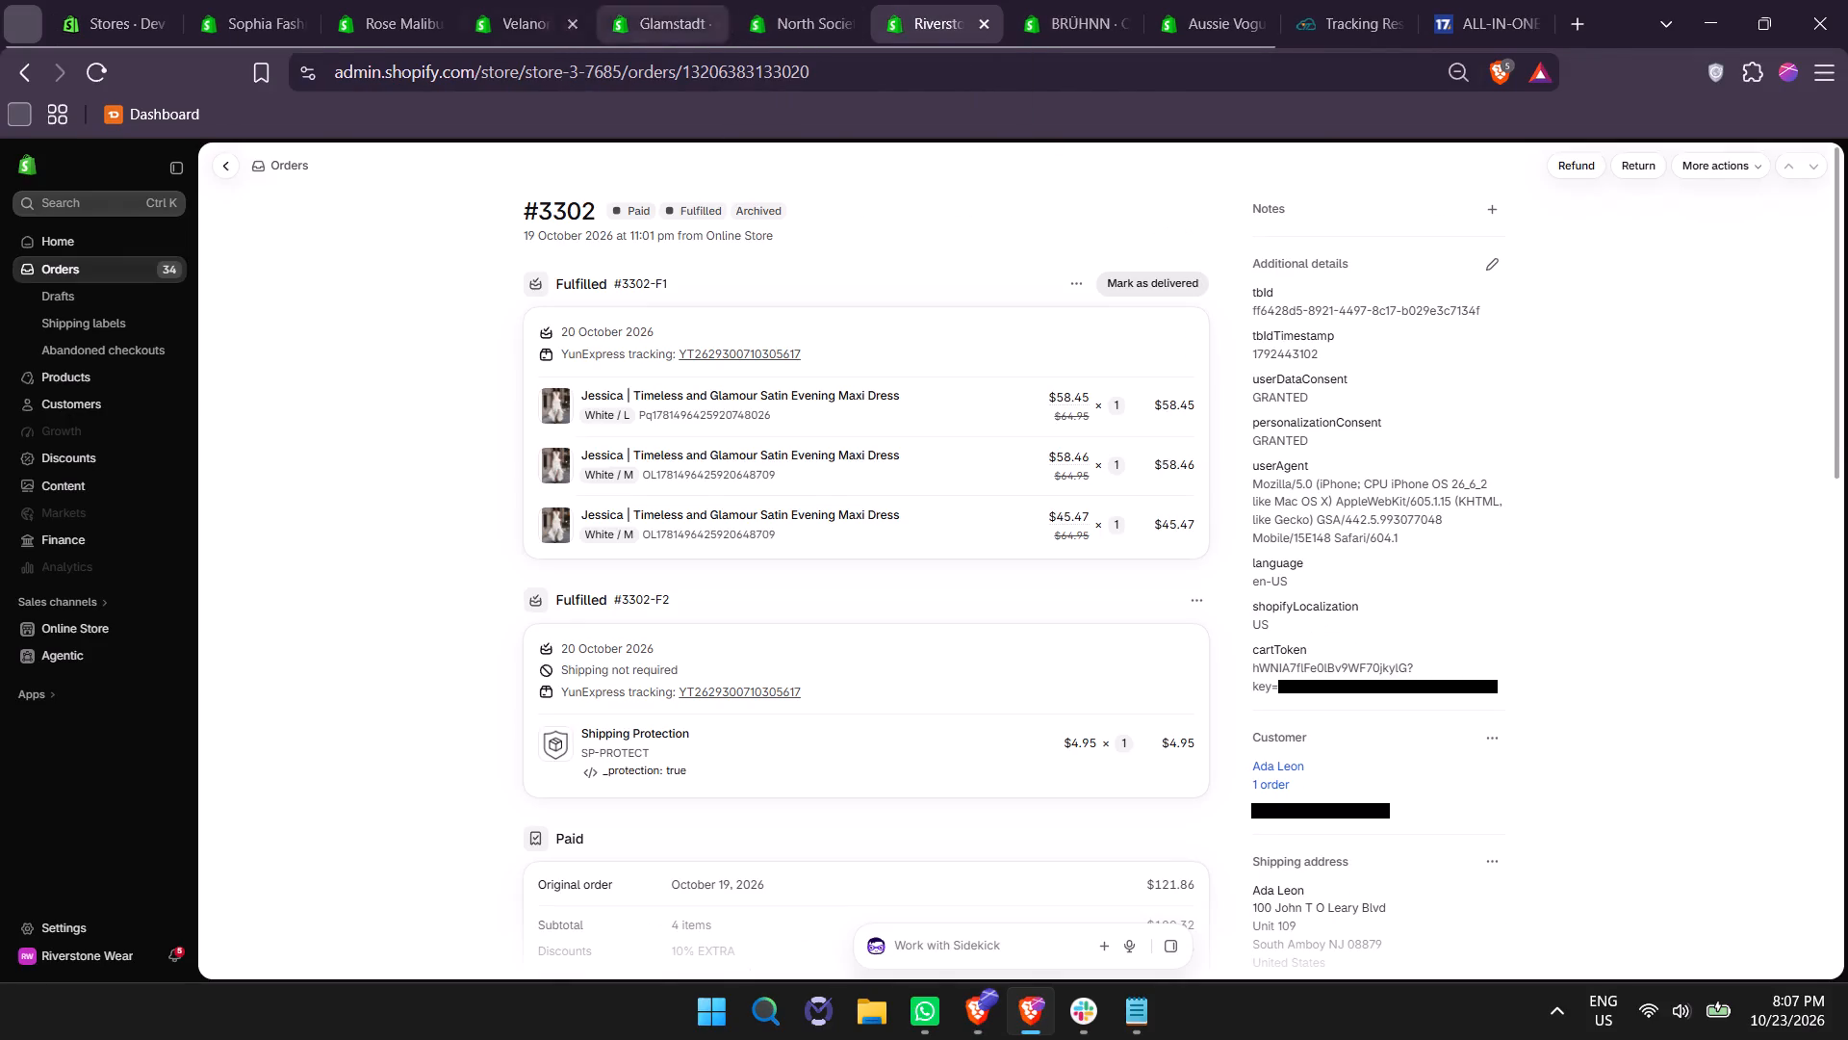
left_click(66, 0)
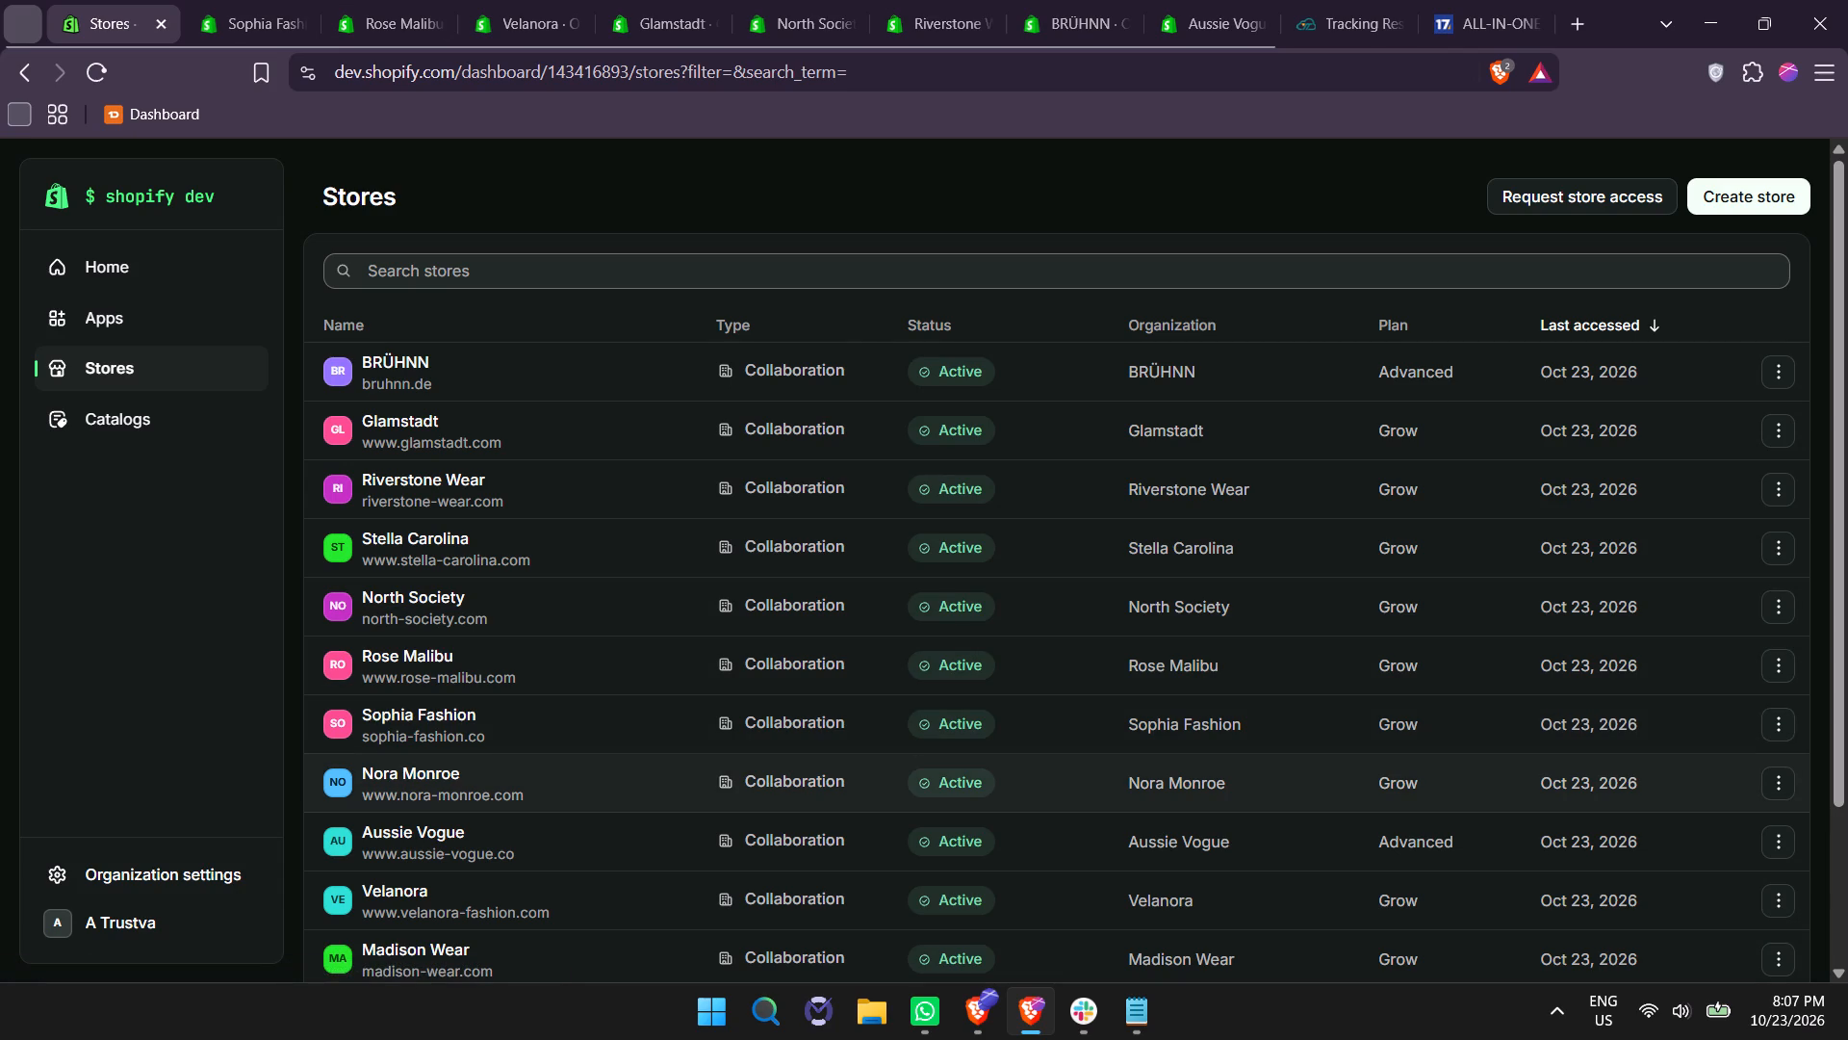
left_click(389, 950, "ctrl")
Recheck the customer's message in Freshdesk ticket 441121, and open the orders list of the Madison Wear store in Shopify.
key("alt+Tab")
left_click(340, 673)
triple_click(376, 431)
double_click(410, 432)
double_click(410, 454)
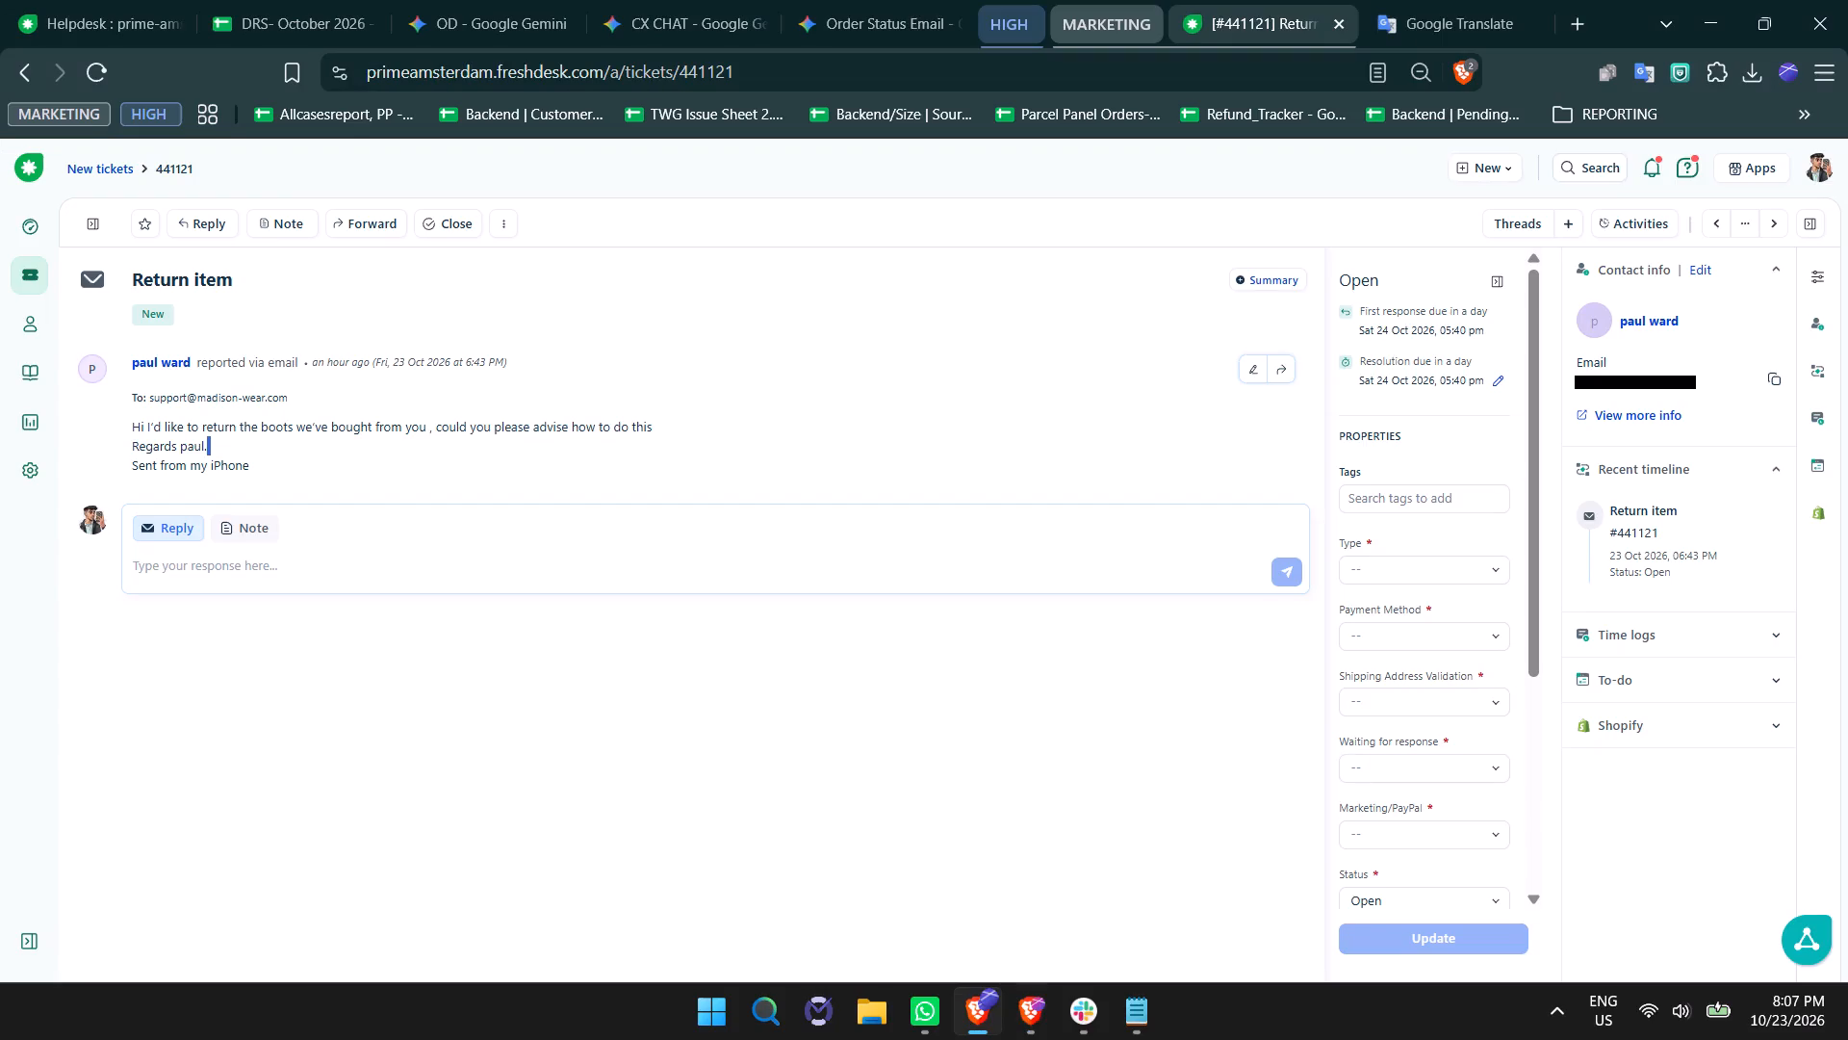
left_click(418, 425)
key("alt+Tab")
left_click(275, 0)
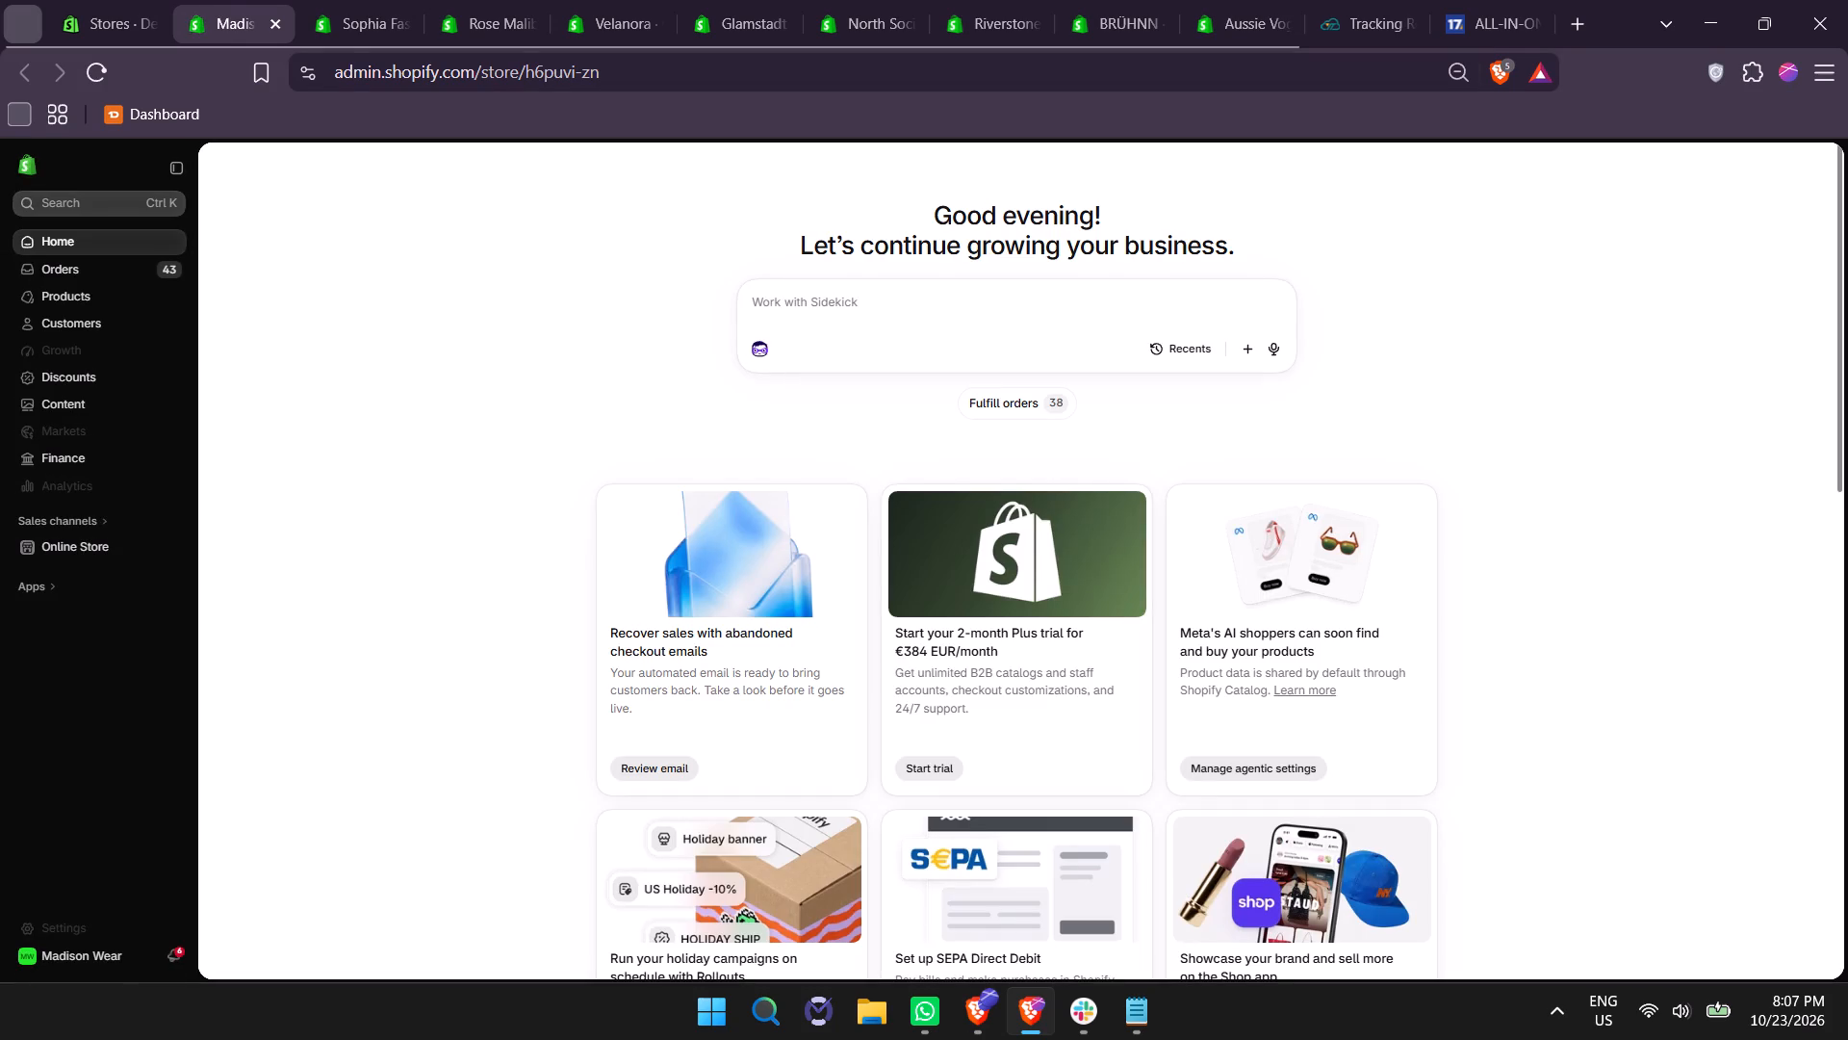
left_click(372, 185)
left_click(86, 264)
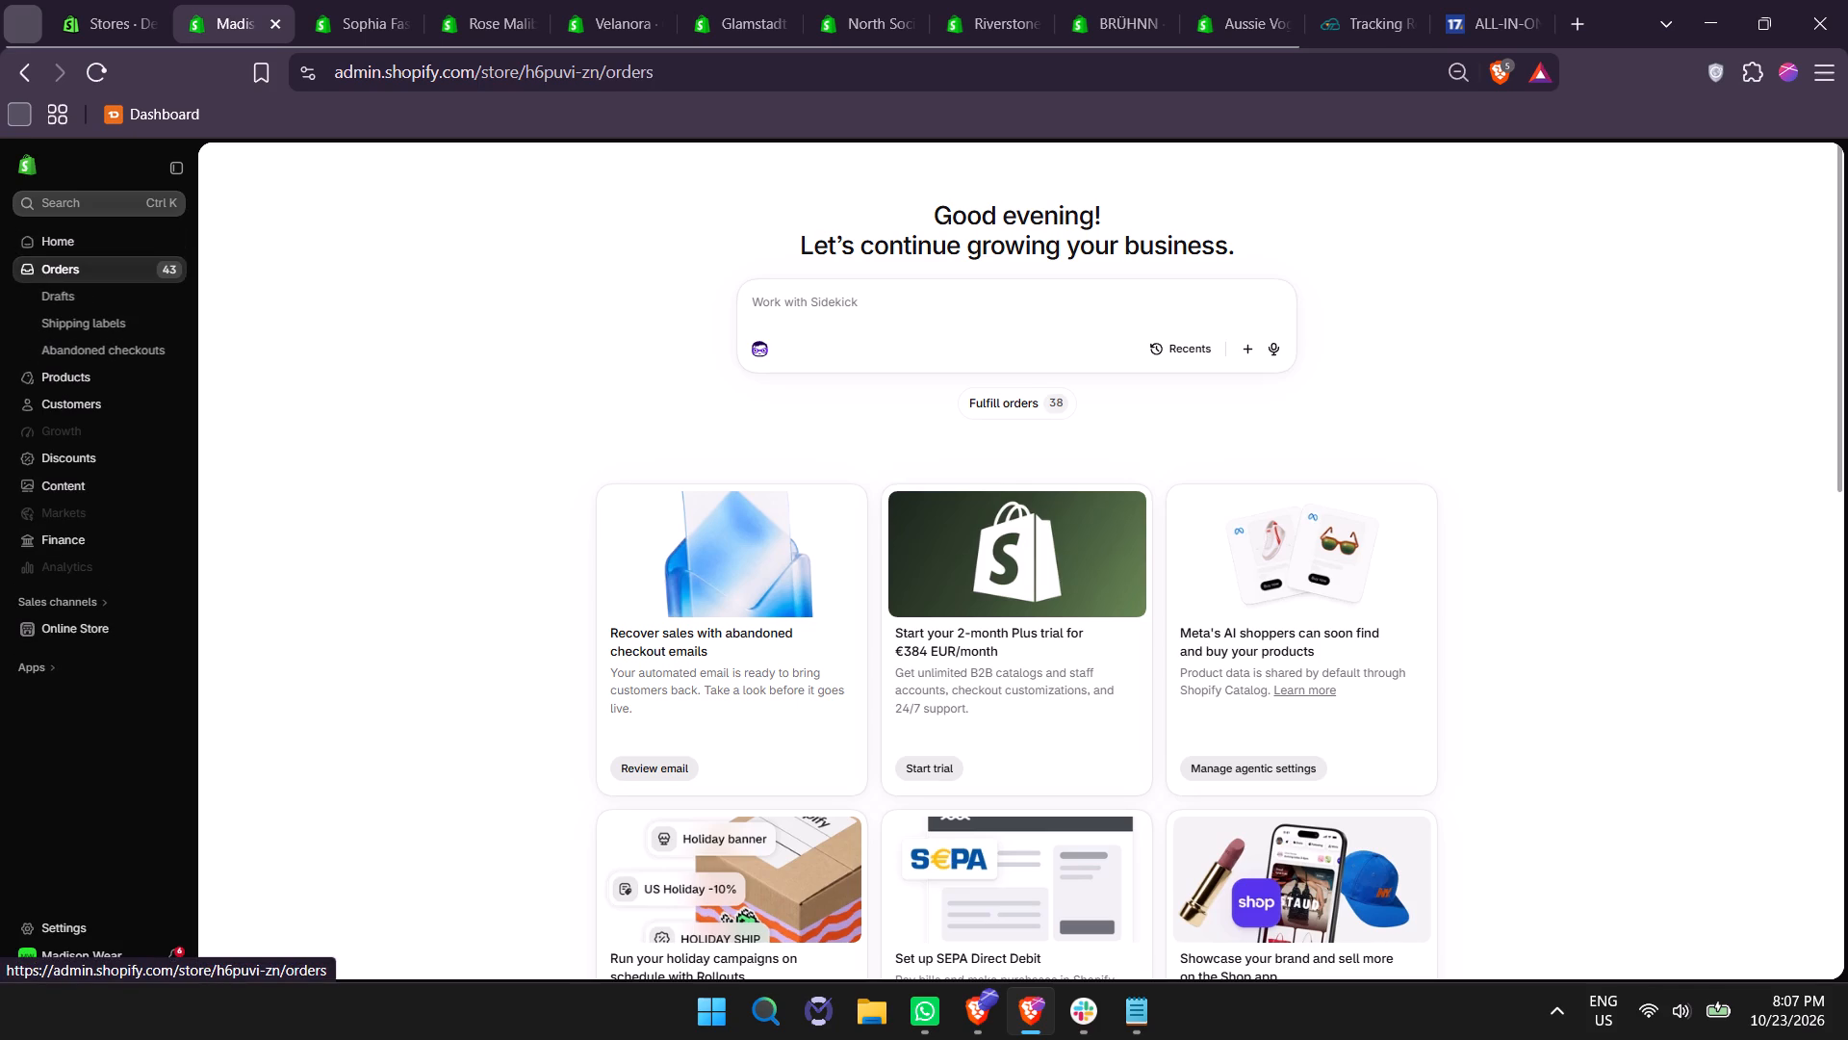
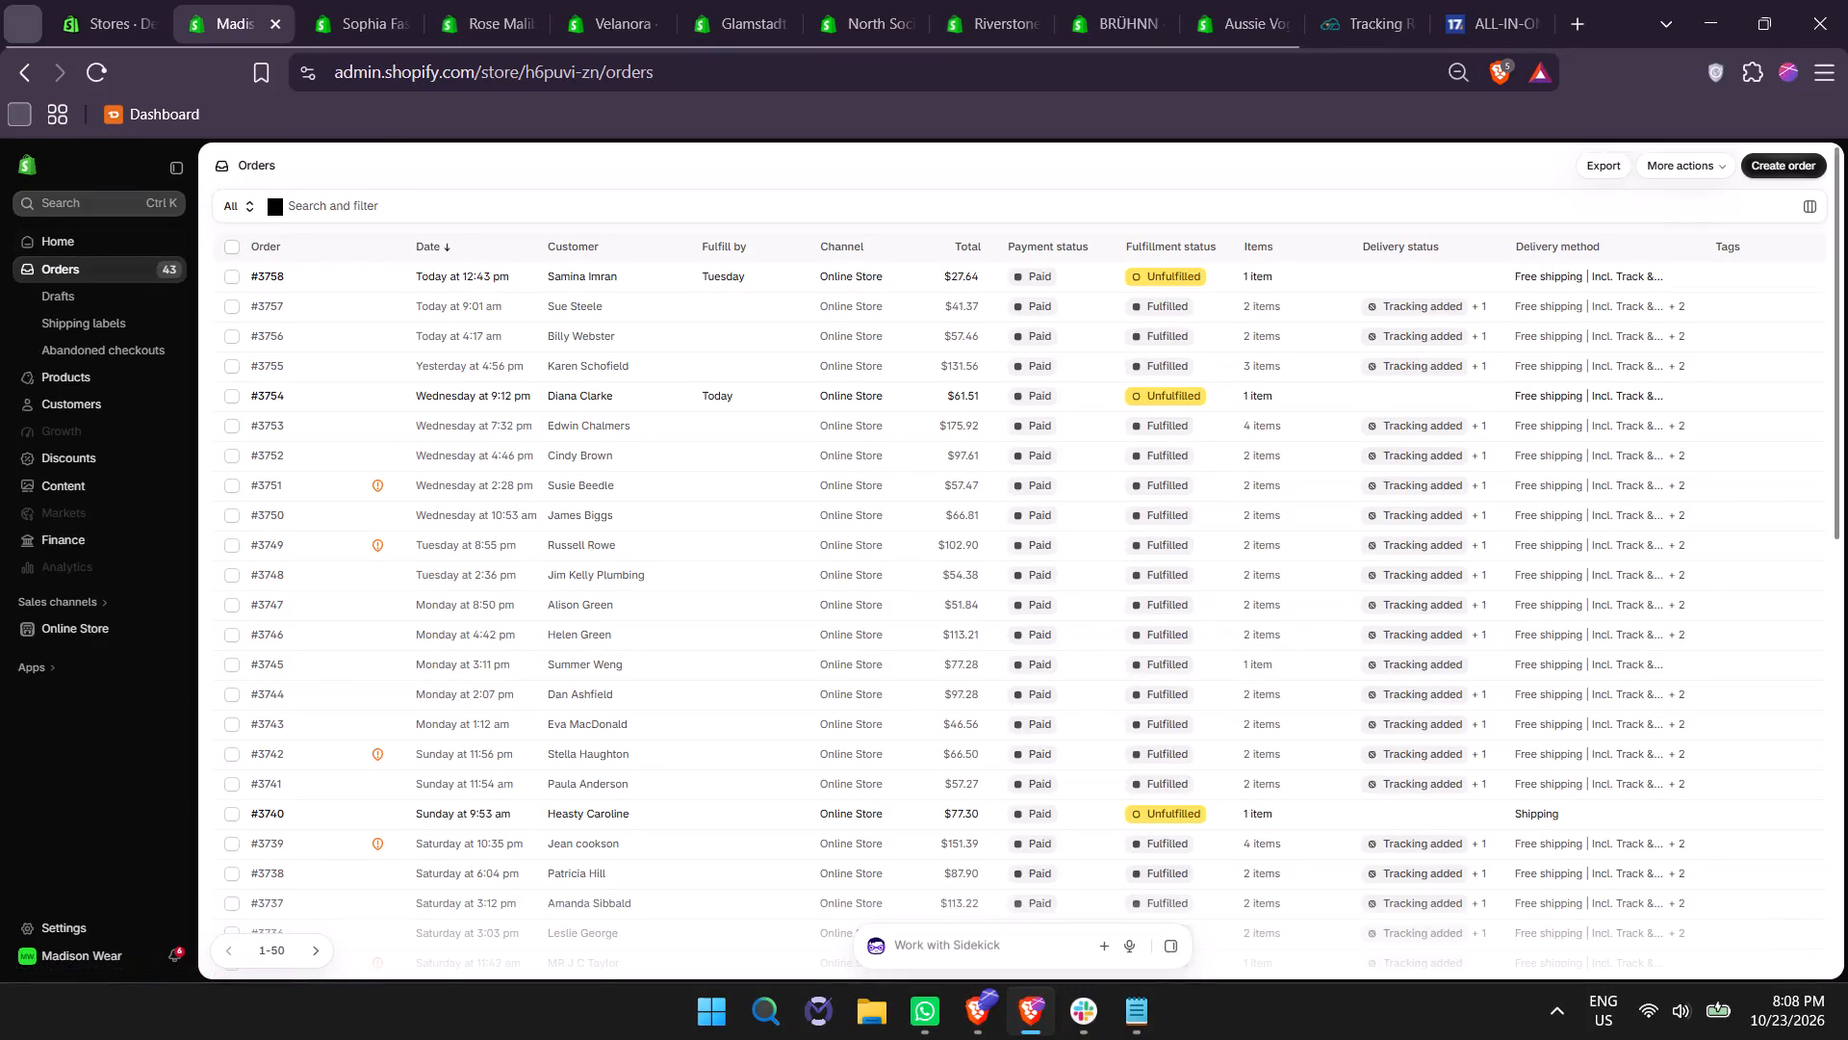
Search the Madison Wear orders for the customer's email address.
left_click(403, 209)
key("ctrl+v")
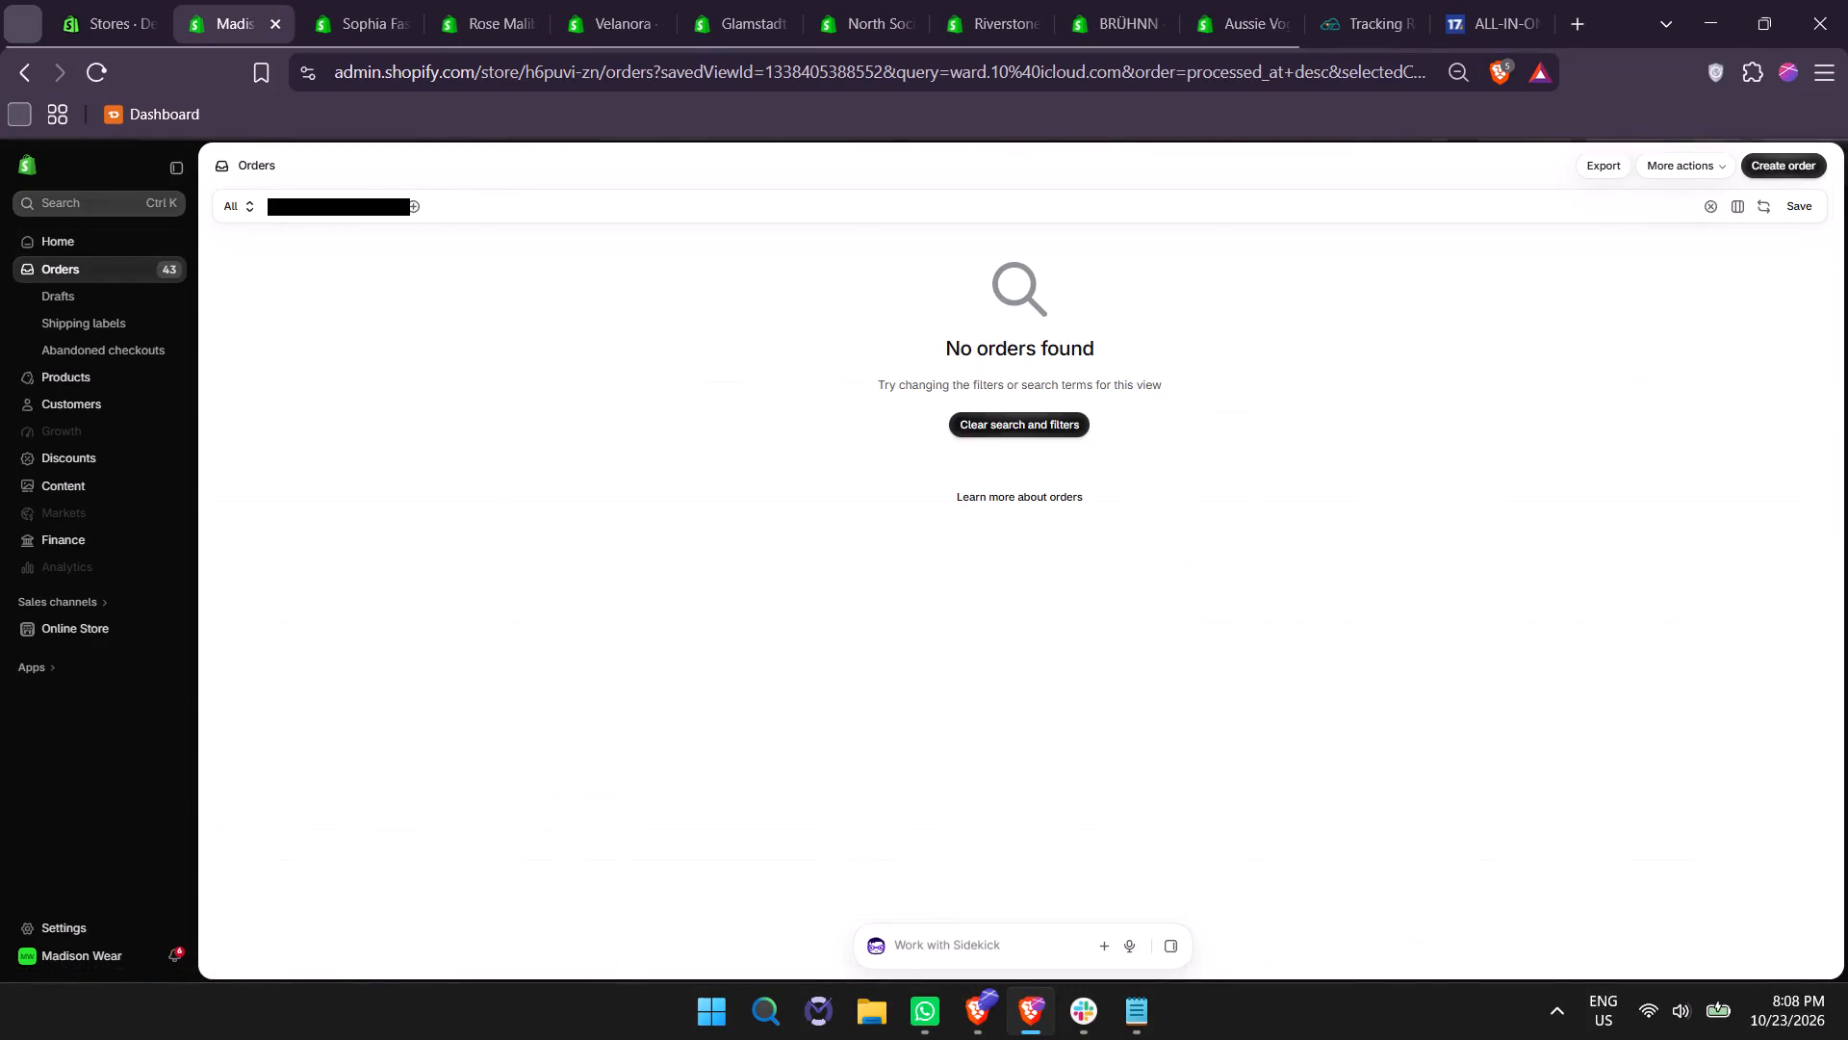
key("alt+Tab")
left_click(372, 396)
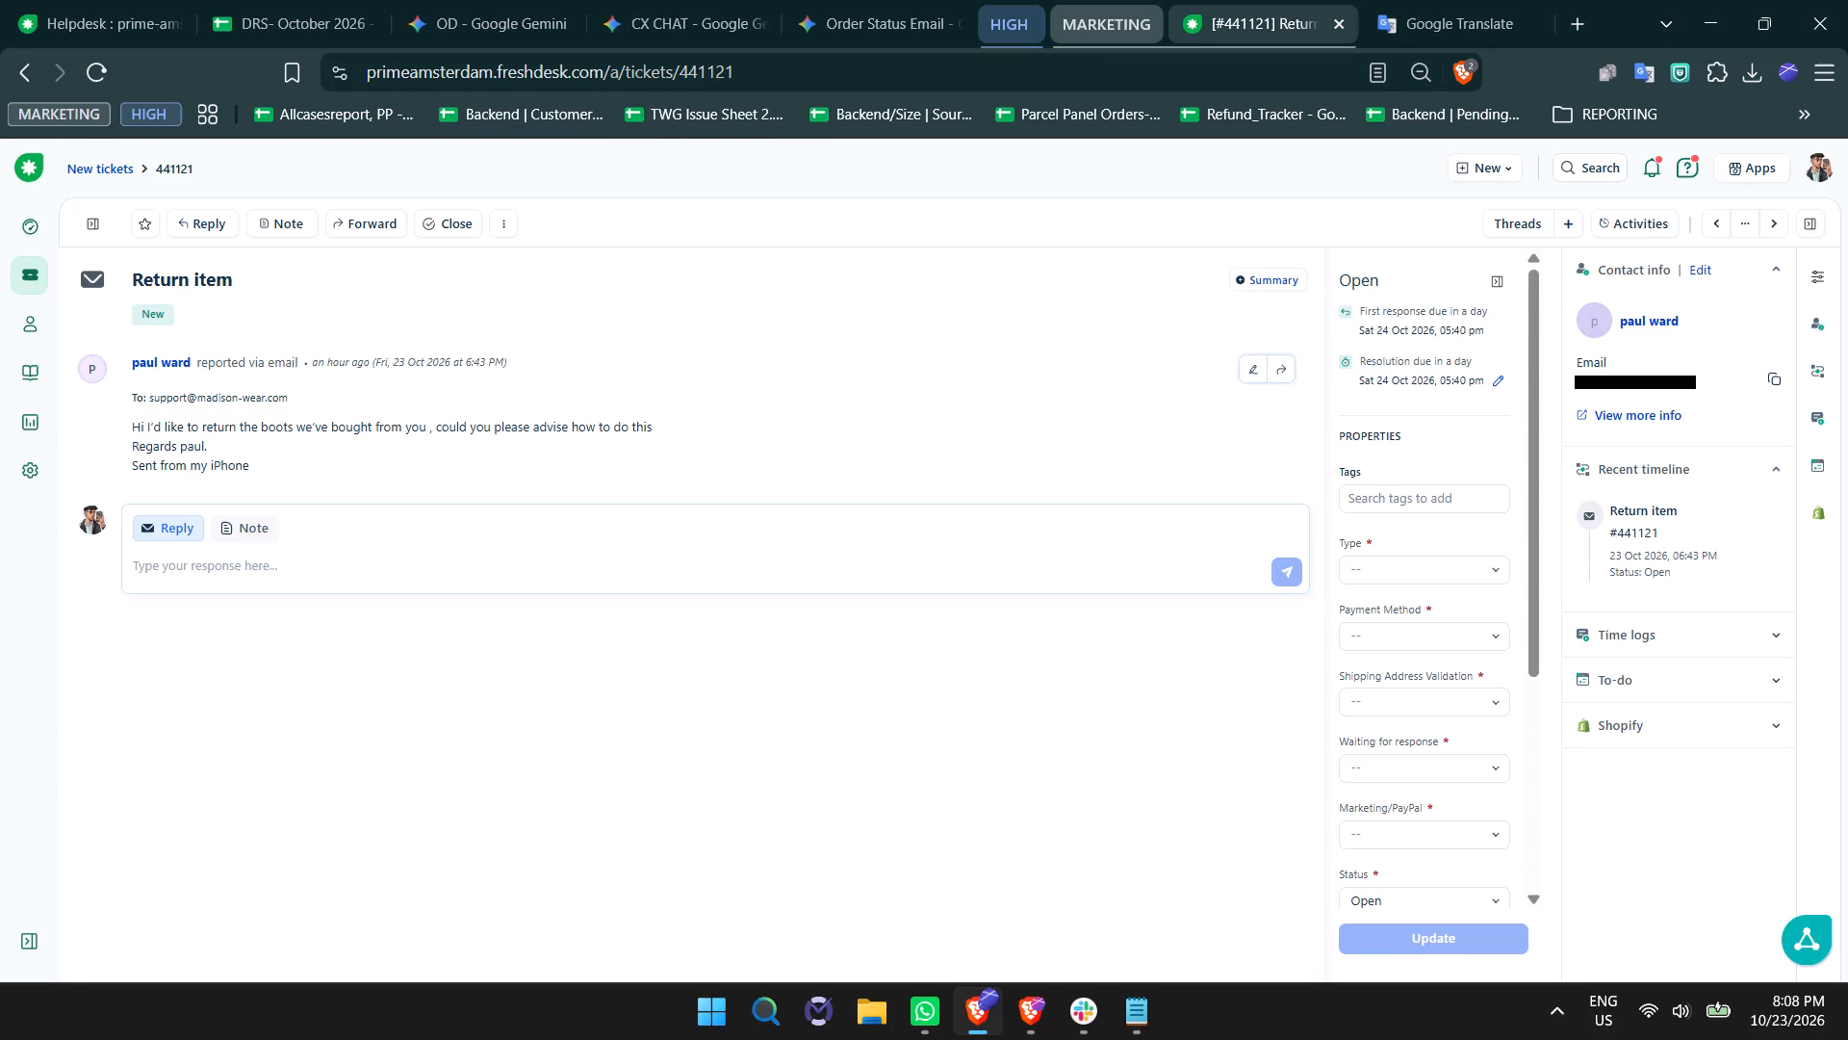
left_click(210, 470)
triple_click(1716, 323)
key("ctrl+c")
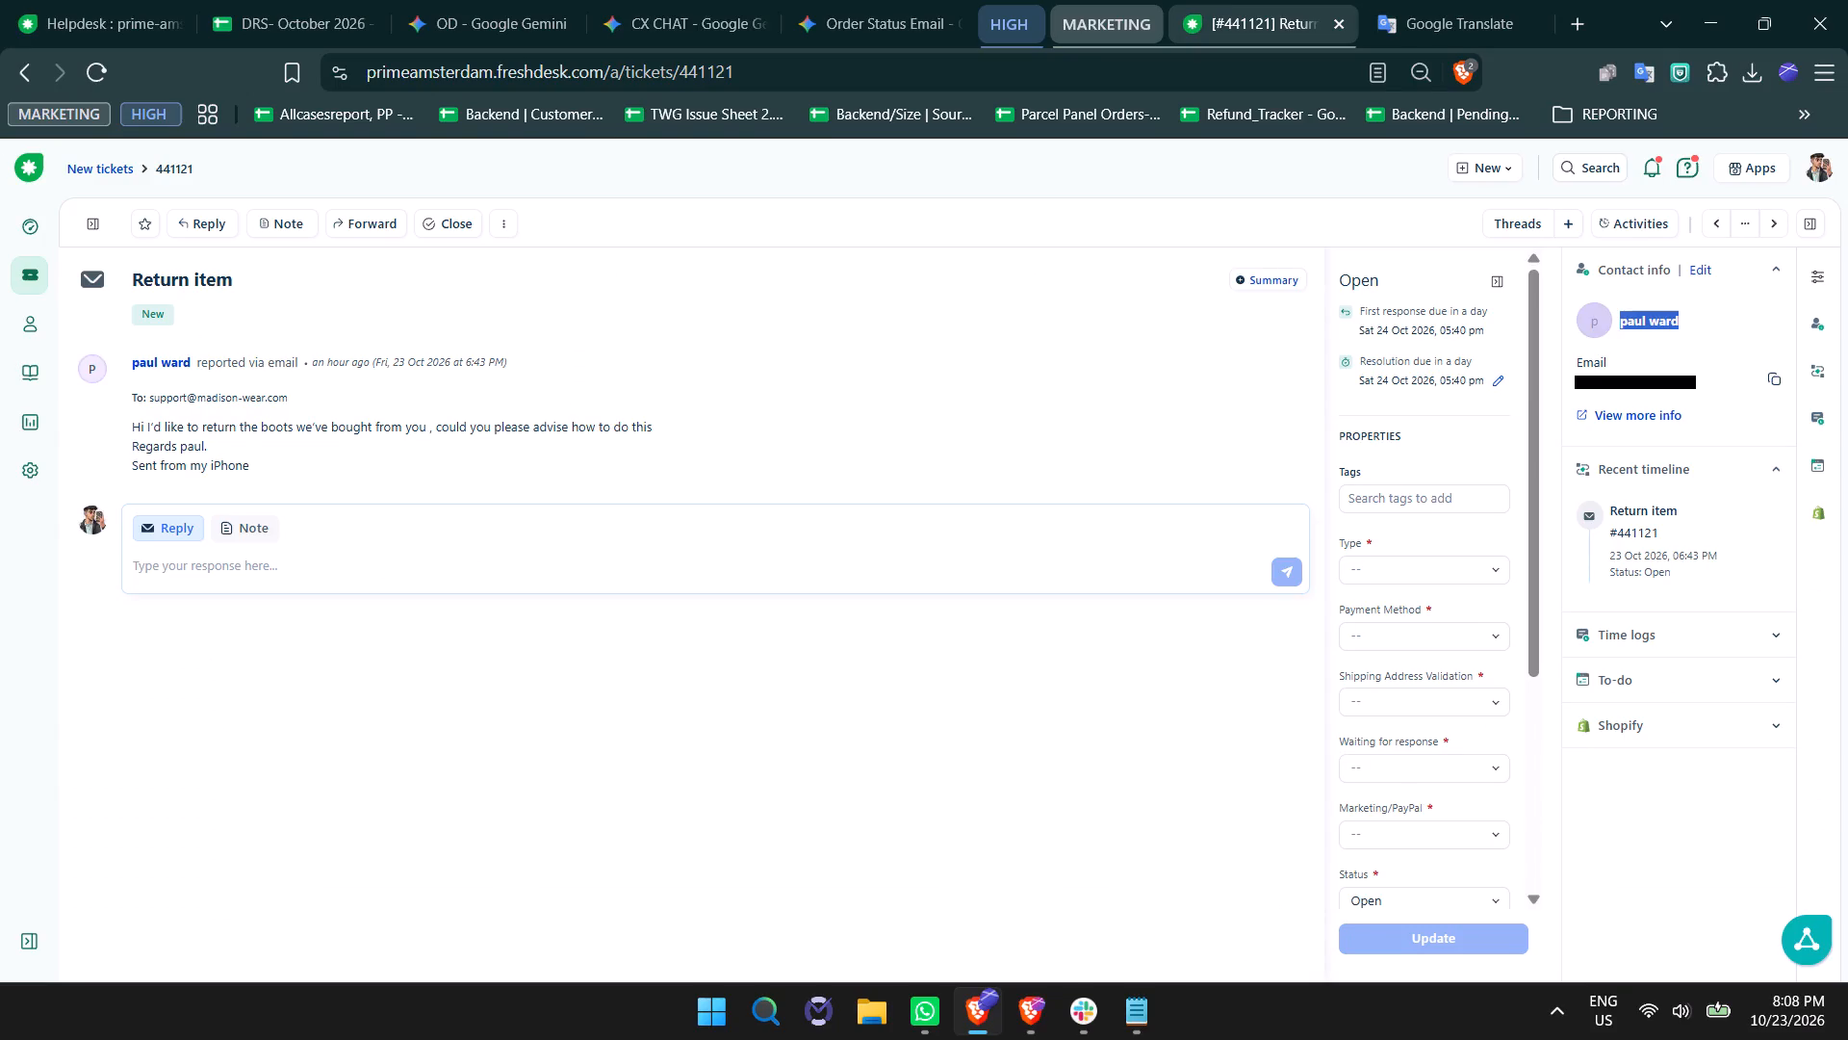
key("alt+Tab")
key("ctrl+a")
key("ctrl+v")
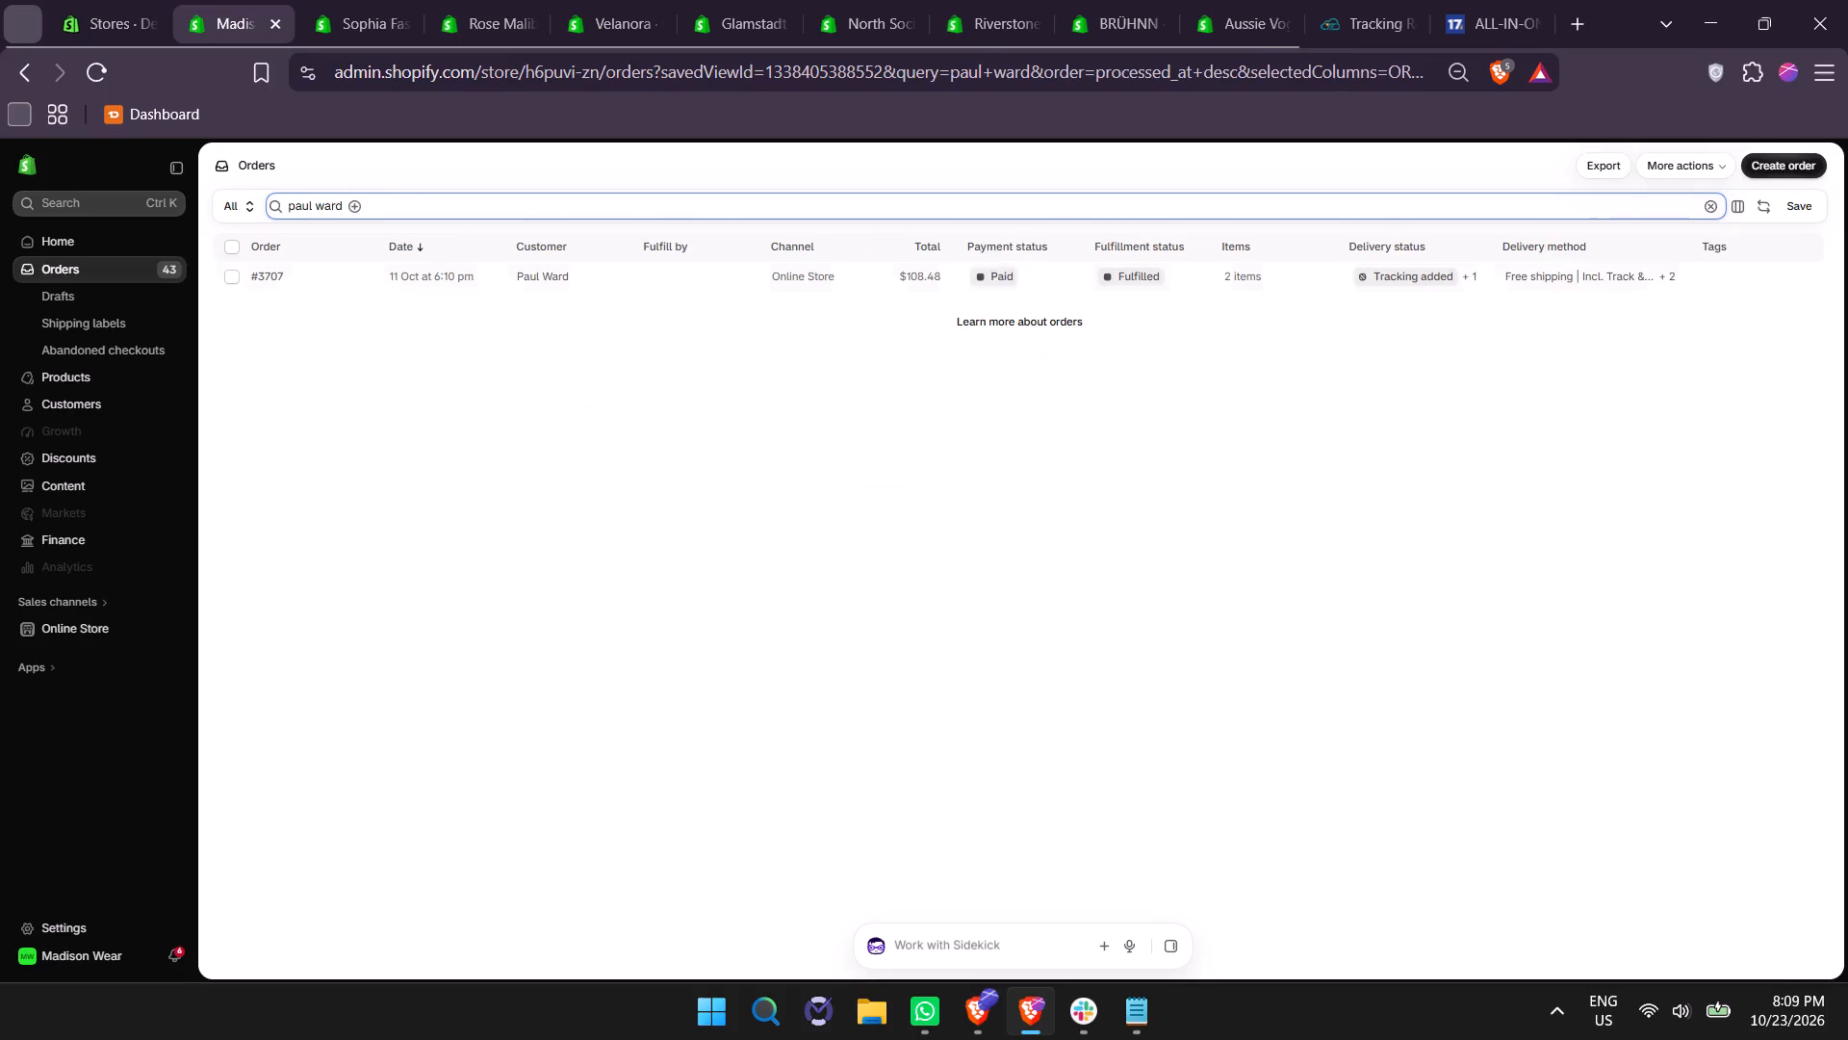
left_click(269, 273)
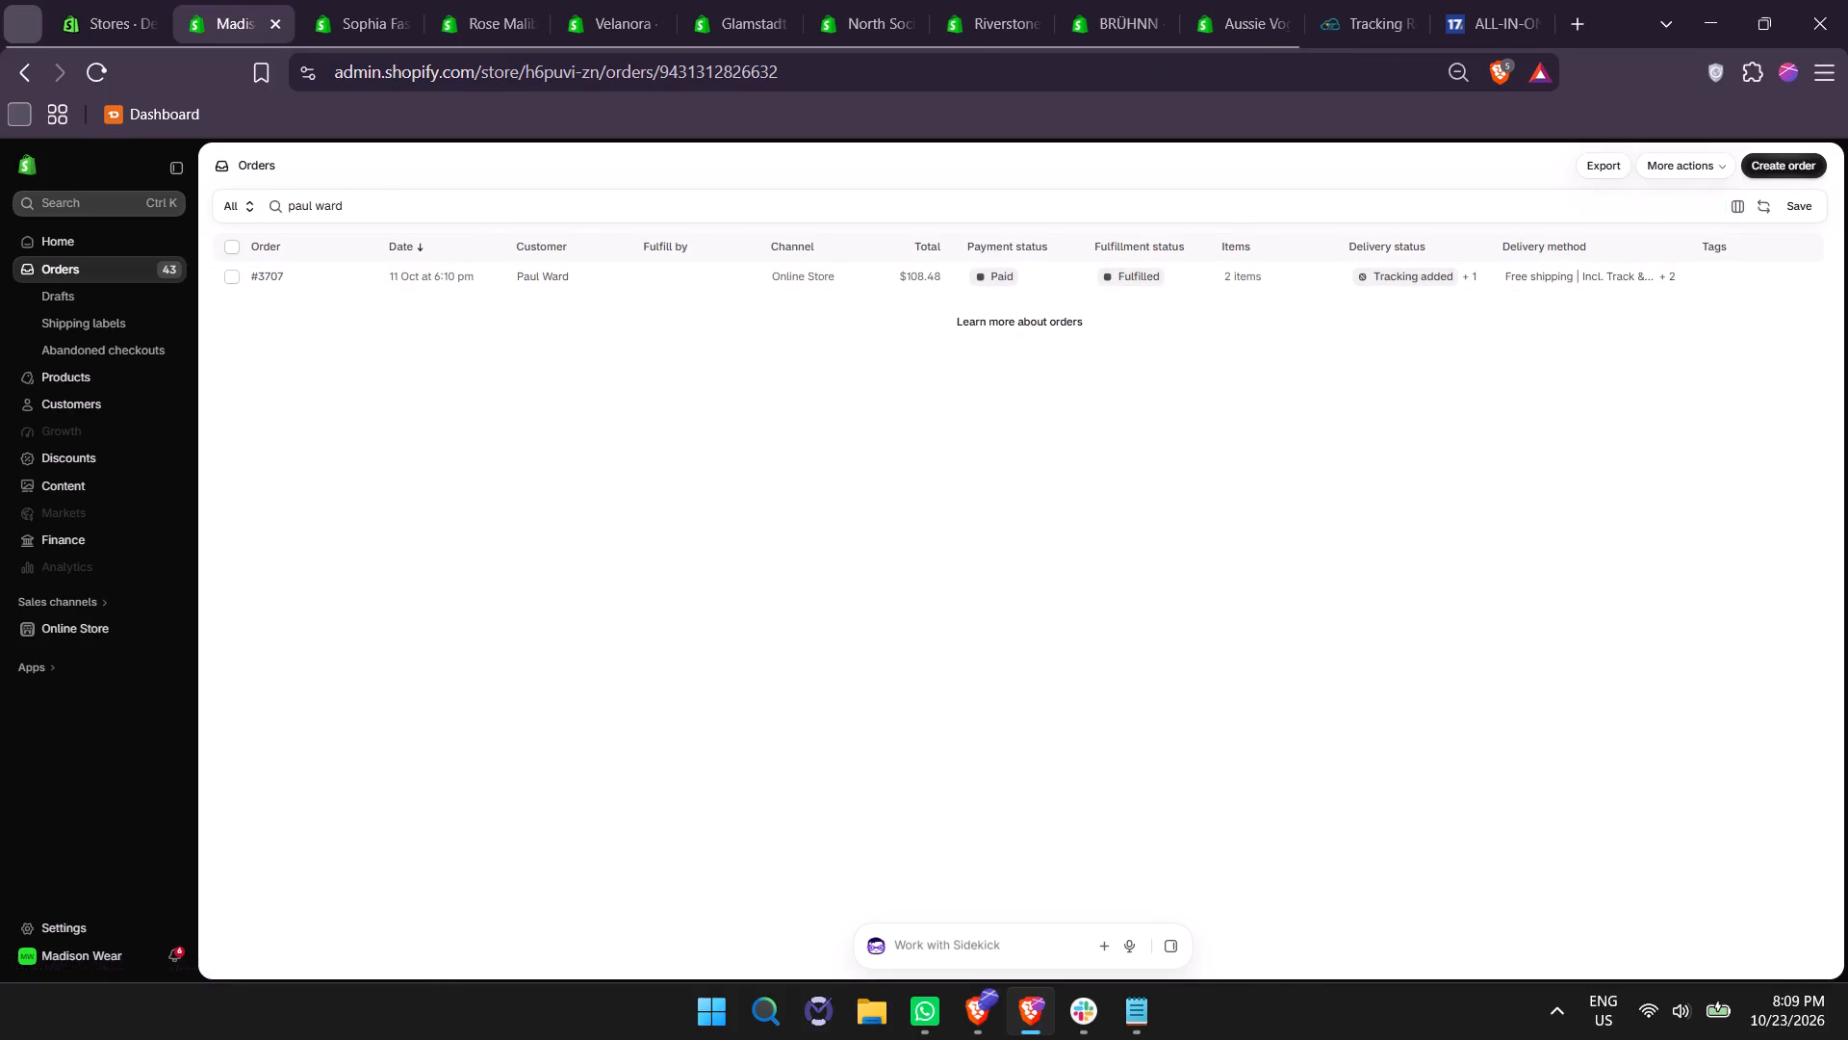
double_click(309, 382)
left_click(315, 386)
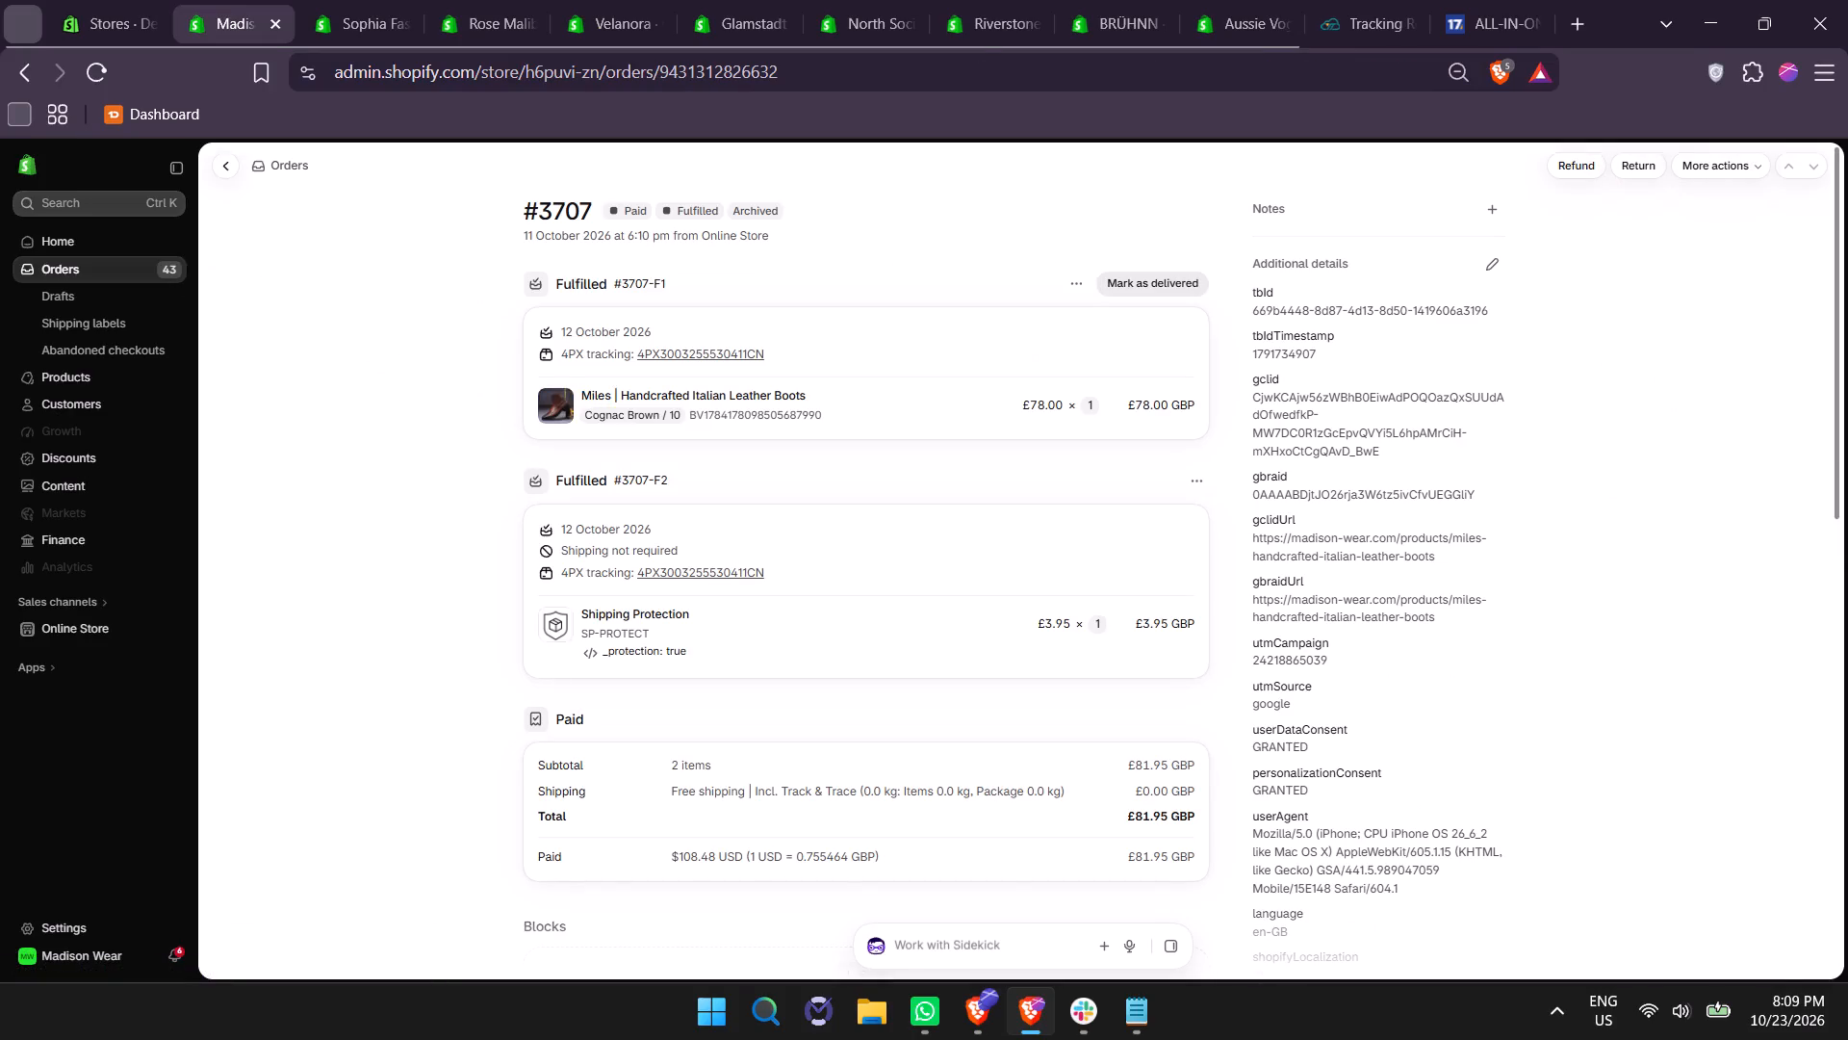
key("ctrl+f")
key("ctrl+v")
scroll(365, 409, "down", 2)
left_click(375, 419)
key("Escape")
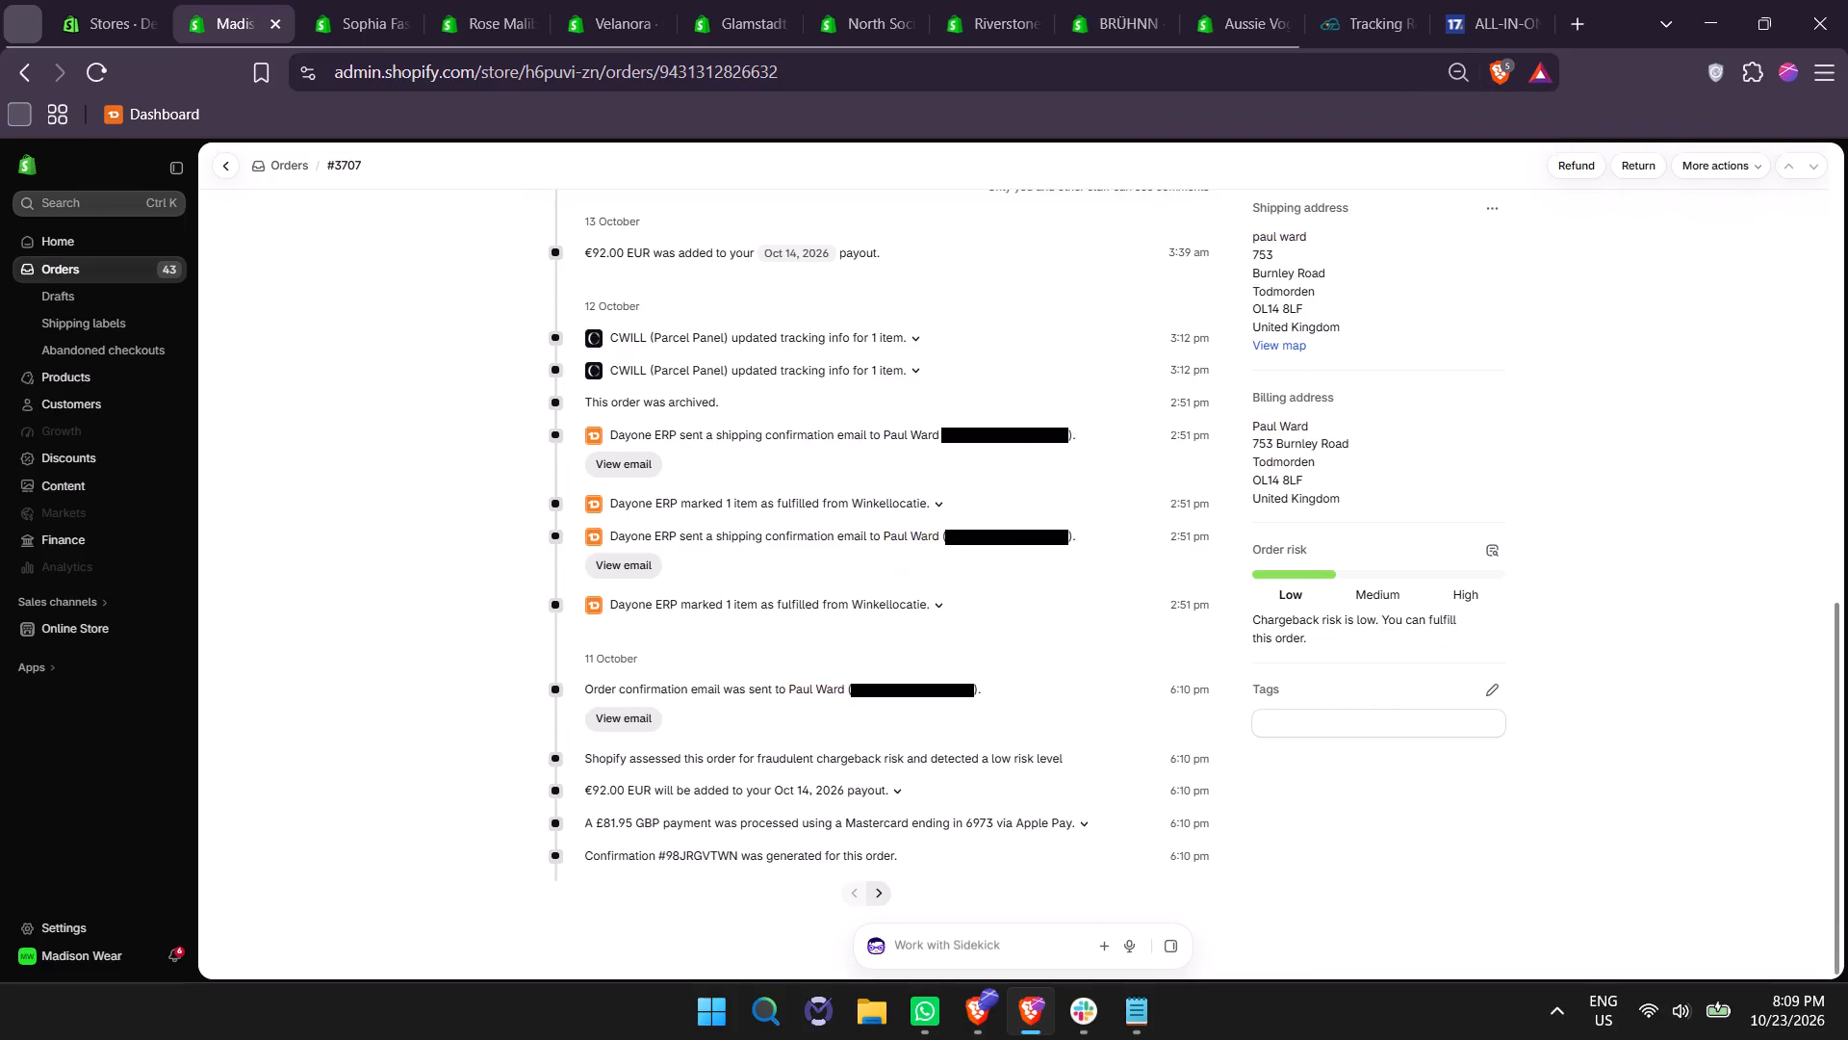
scroll(350, 478, "up", 3)
left_click(354, 489)
scroll(354, 489, "up", 1)
scroll(354, 489, "down", 3)
scroll(354, 489, "up", 6)
scroll(354, 489, "down", 1)
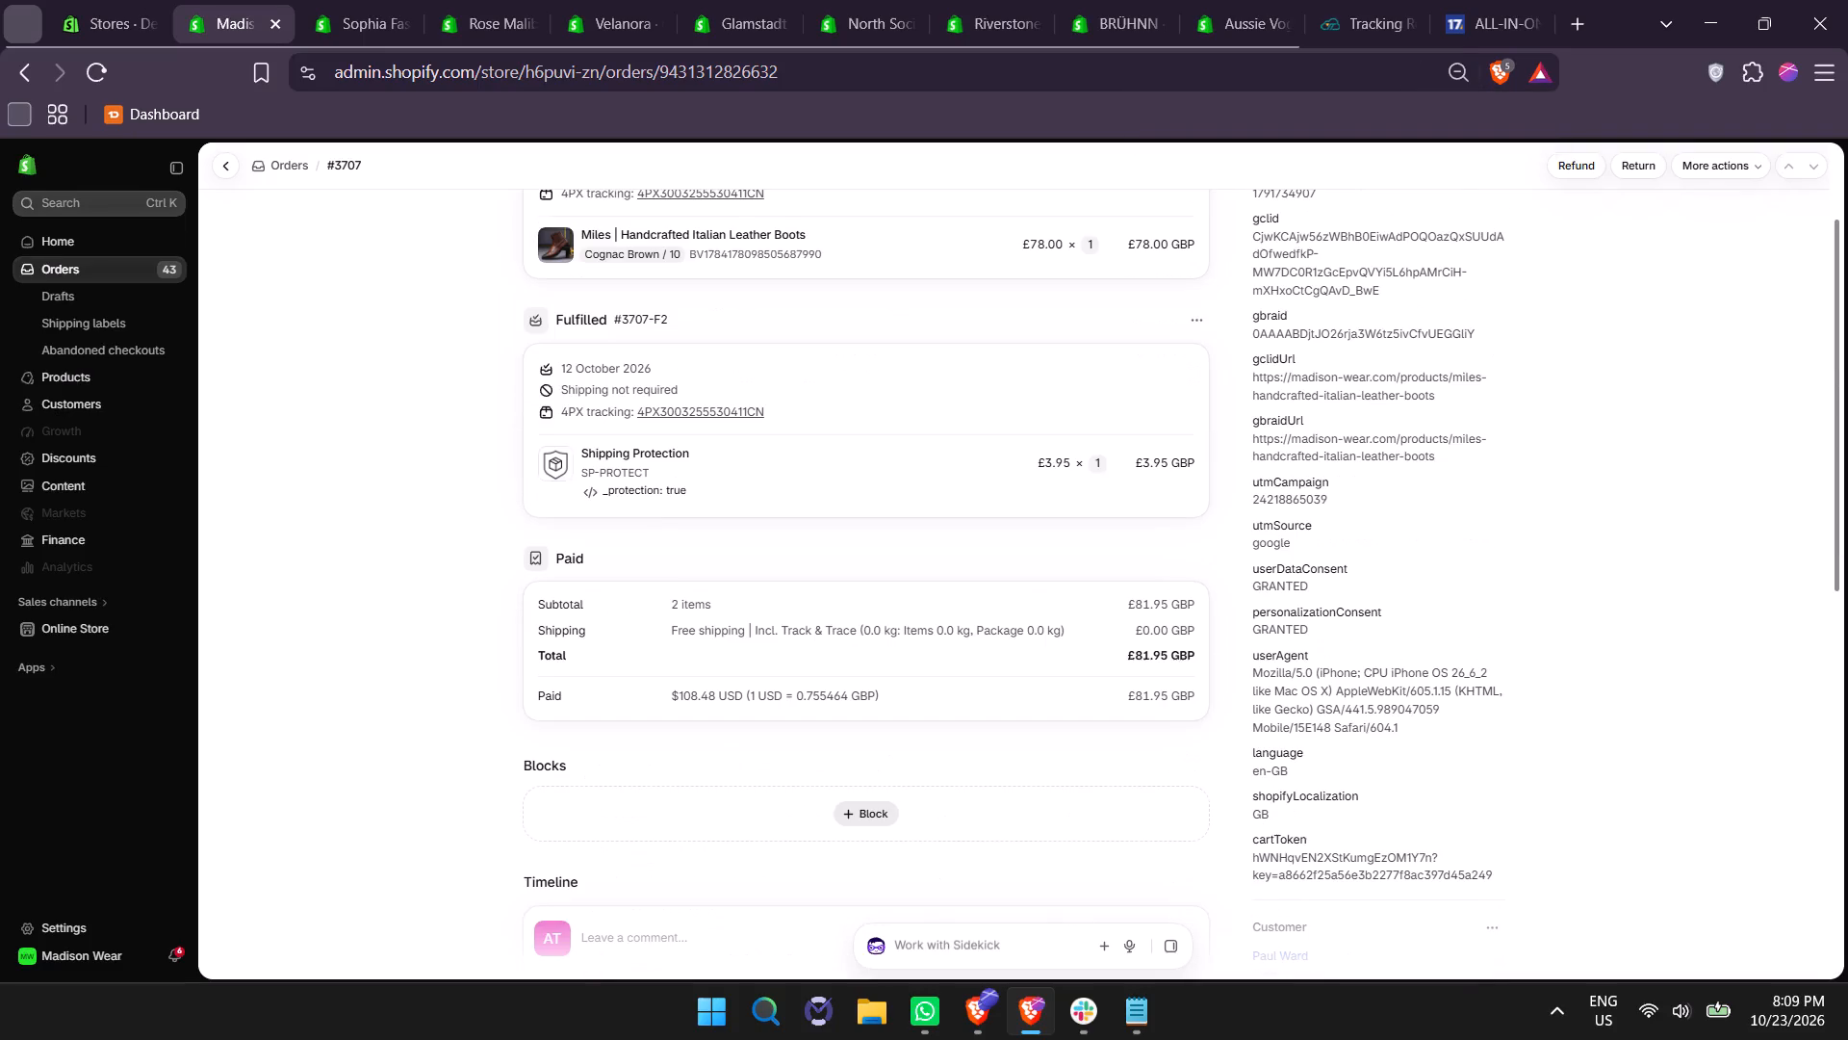
left_click(345, 462)
scroll(380, 467, "up", 2)
scroll(380, 467, "down", 1)
scroll(380, 467, "up", 1)
scroll(380, 467, "down", 1)
scroll(380, 467, "up", 4)
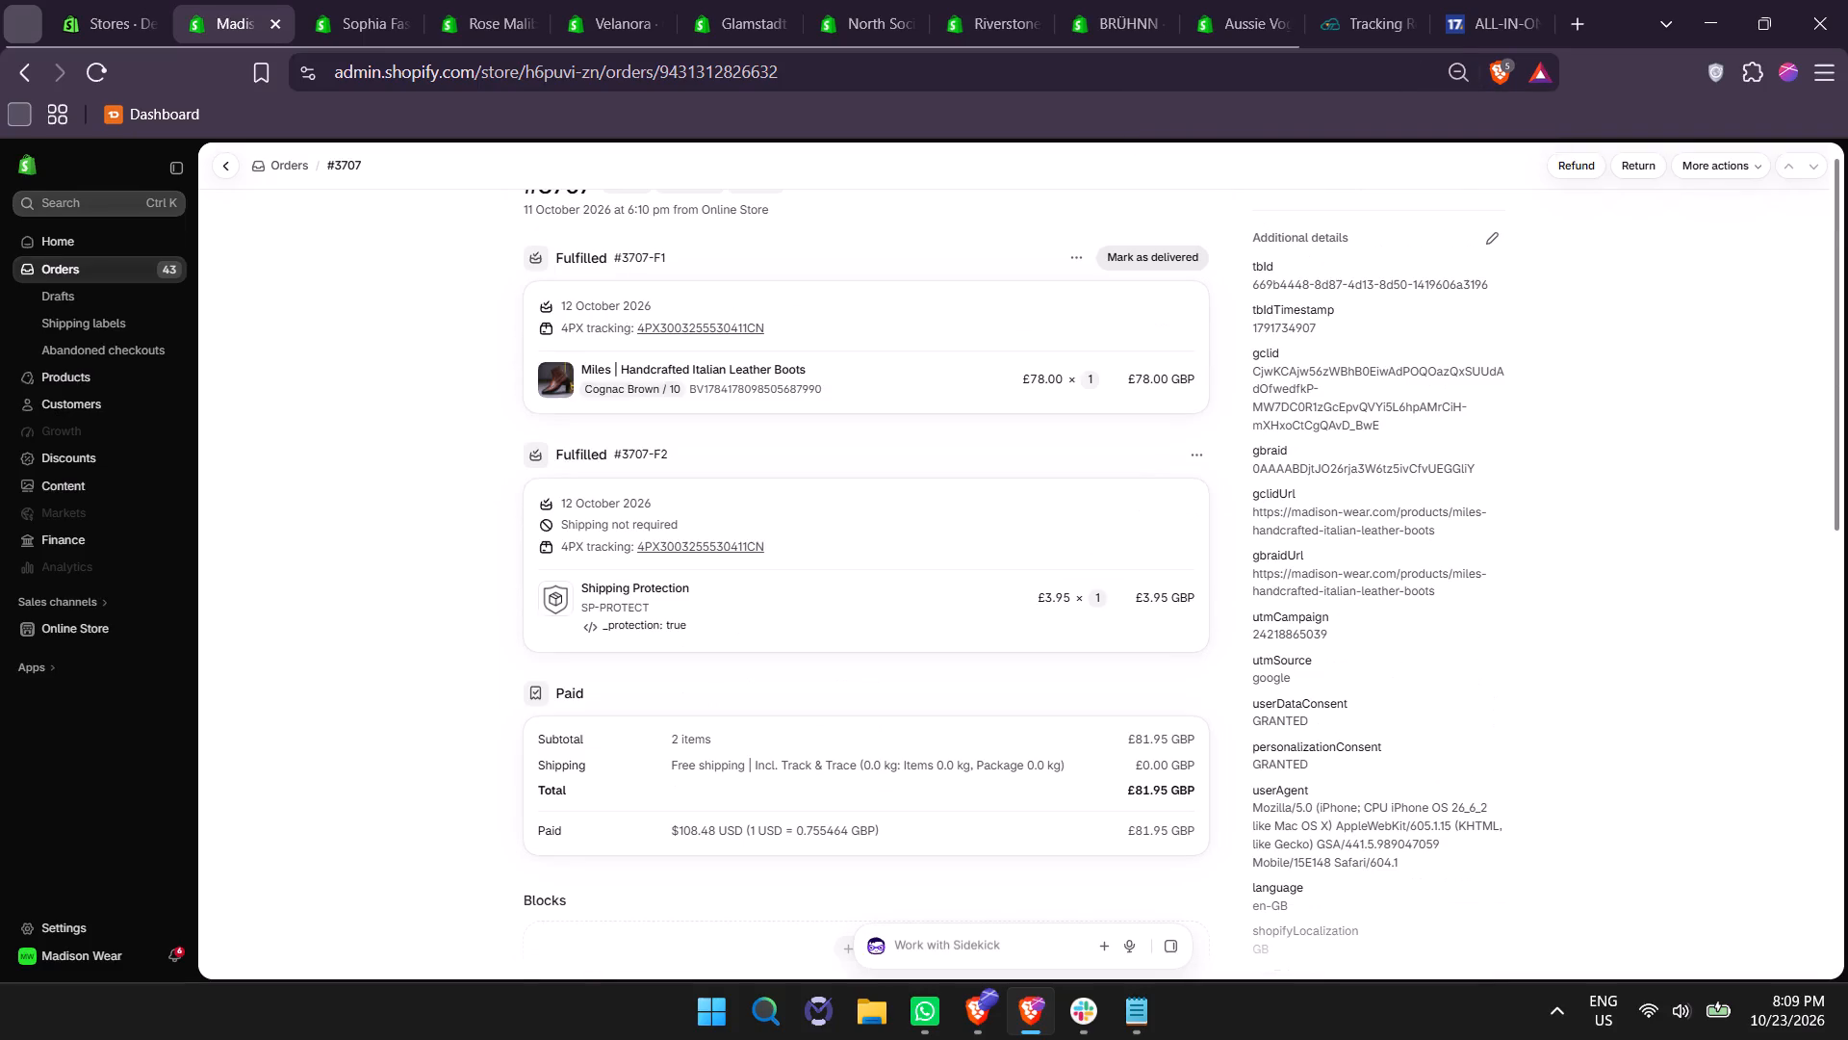
left_click(375, 457)
key("alt+Tab")
left_click(443, 438)
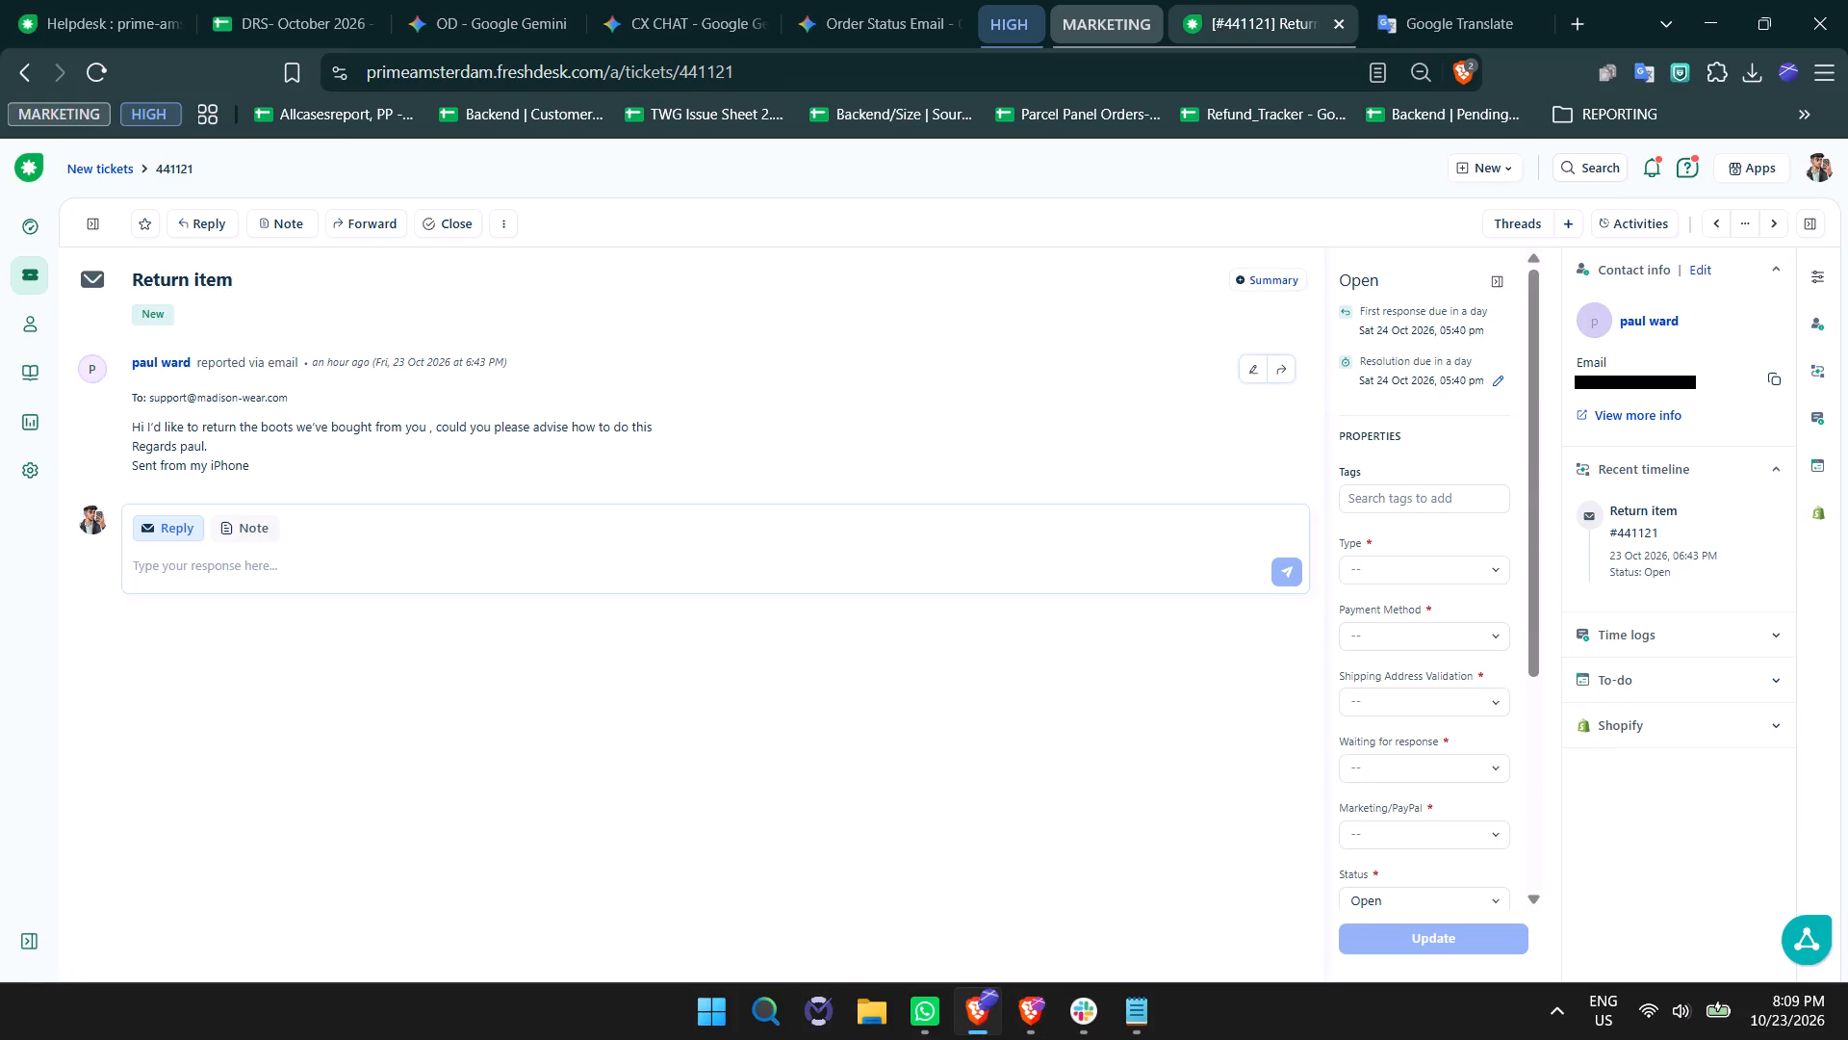
left_click(469, 416)
left_click(410, 420)
key("alt+Tab")
left_click(331, 421)
scroll(377, 440, "down", 7)
scroll(422, 478, "up", 2)
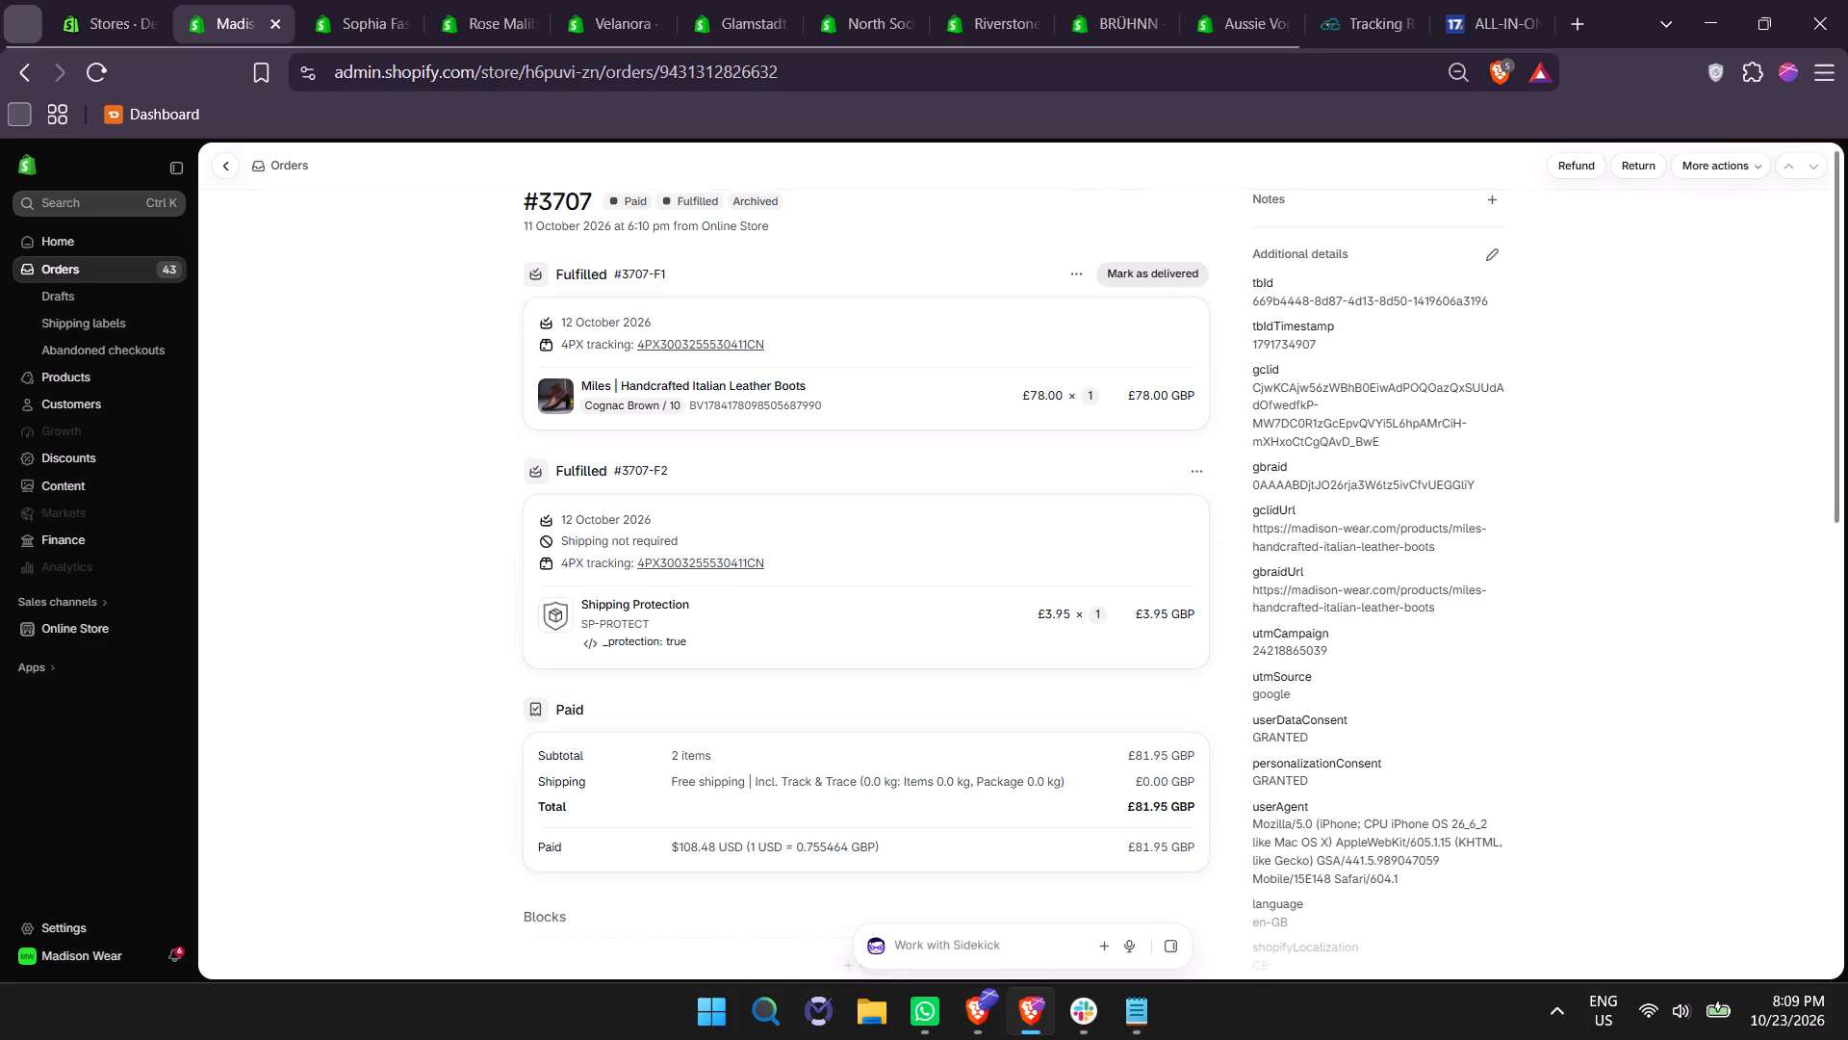
scroll(557, 523, "down", 1)
scroll(559, 528, "up", 1)
scroll(563, 540, "down", 1)
key("alt+Tab")
left_click(604, 431)
key("s")
scroll(1315, 401, "down", 6)
scroll(1342, 417, "up", 2)
scroll(1342, 417, "down", 3)
scroll(1344, 417, "up", 3)
scroll(1344, 417, "down", 1)
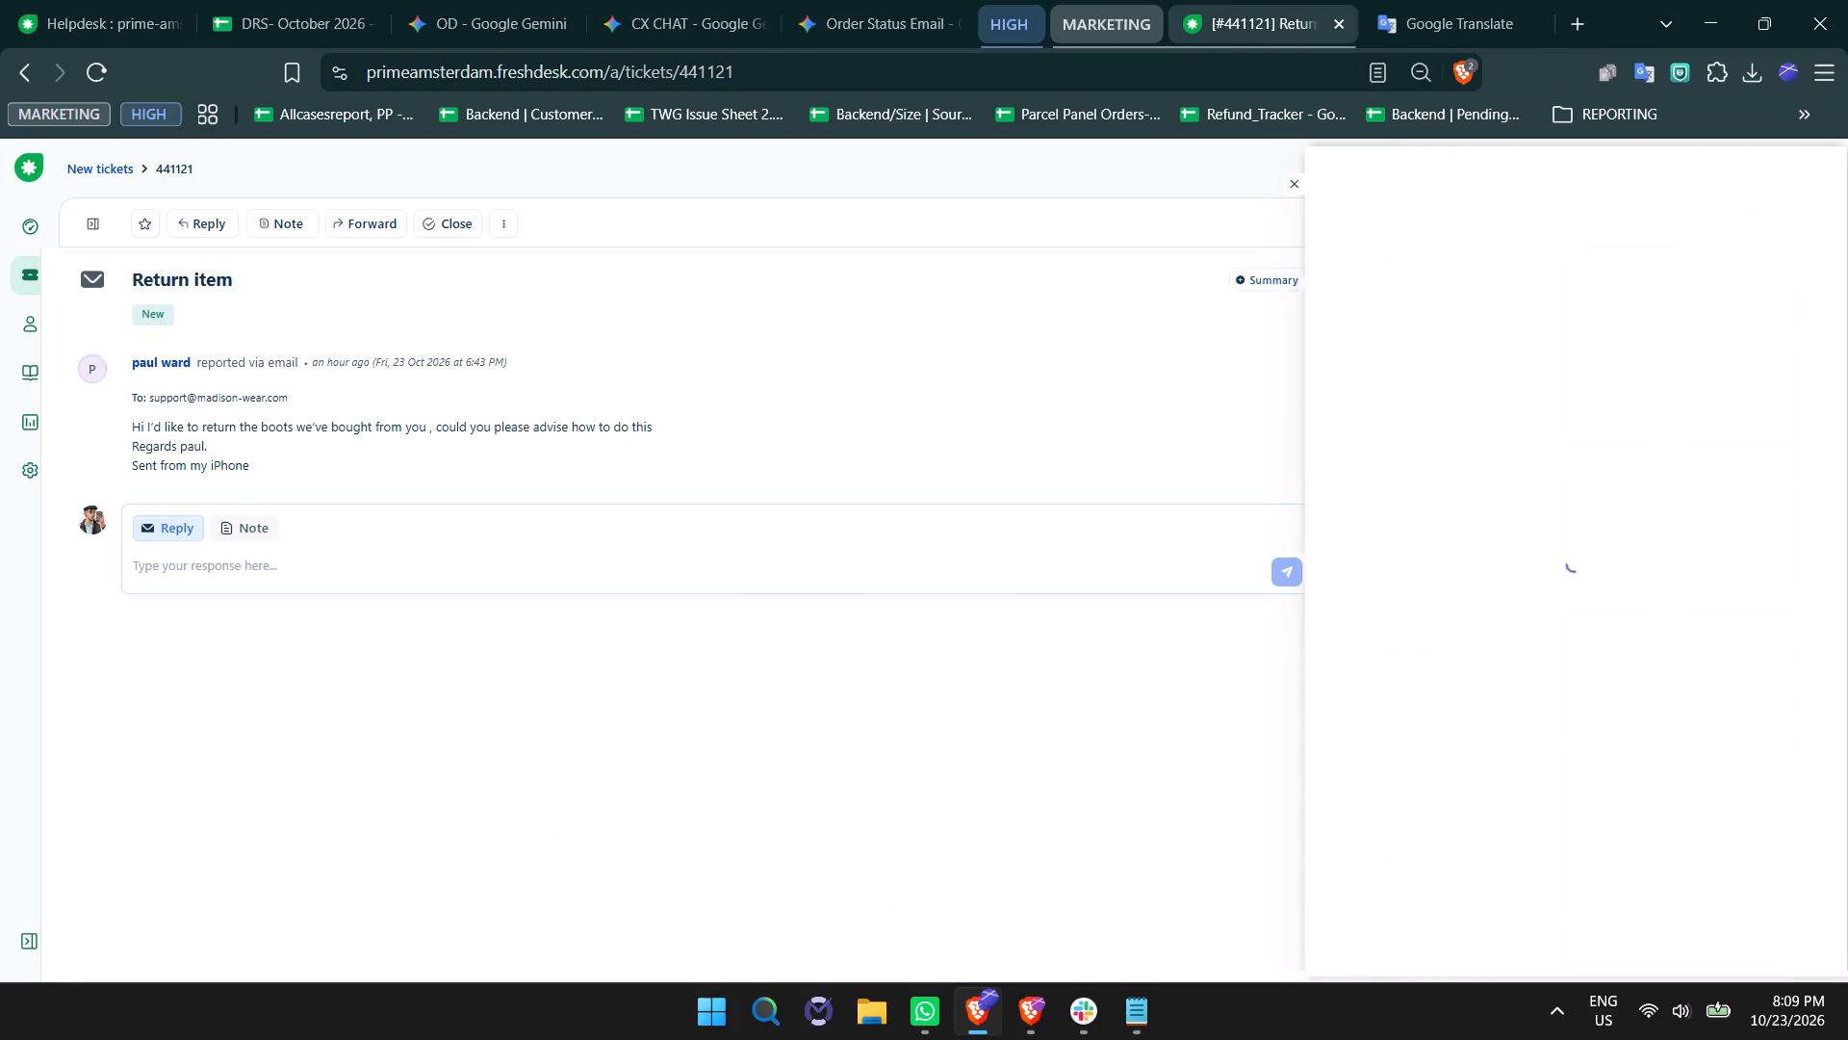
scroll(1637, 447, "down", 1)
scroll(1637, 447, "up", 4)
scroll(1637, 447, "down", 1)
scroll(1637, 447, "up", 2)
scroll(1637, 447, "down", 5)
scroll(1591, 556, "up", 1)
scroll(1599, 689, "down", 2)
scroll(1599, 695, "up", 1)
scroll(1599, 697, "down", 1)
scroll(1599, 704, "up", 7)
scroll(1599, 711, "down", 1)
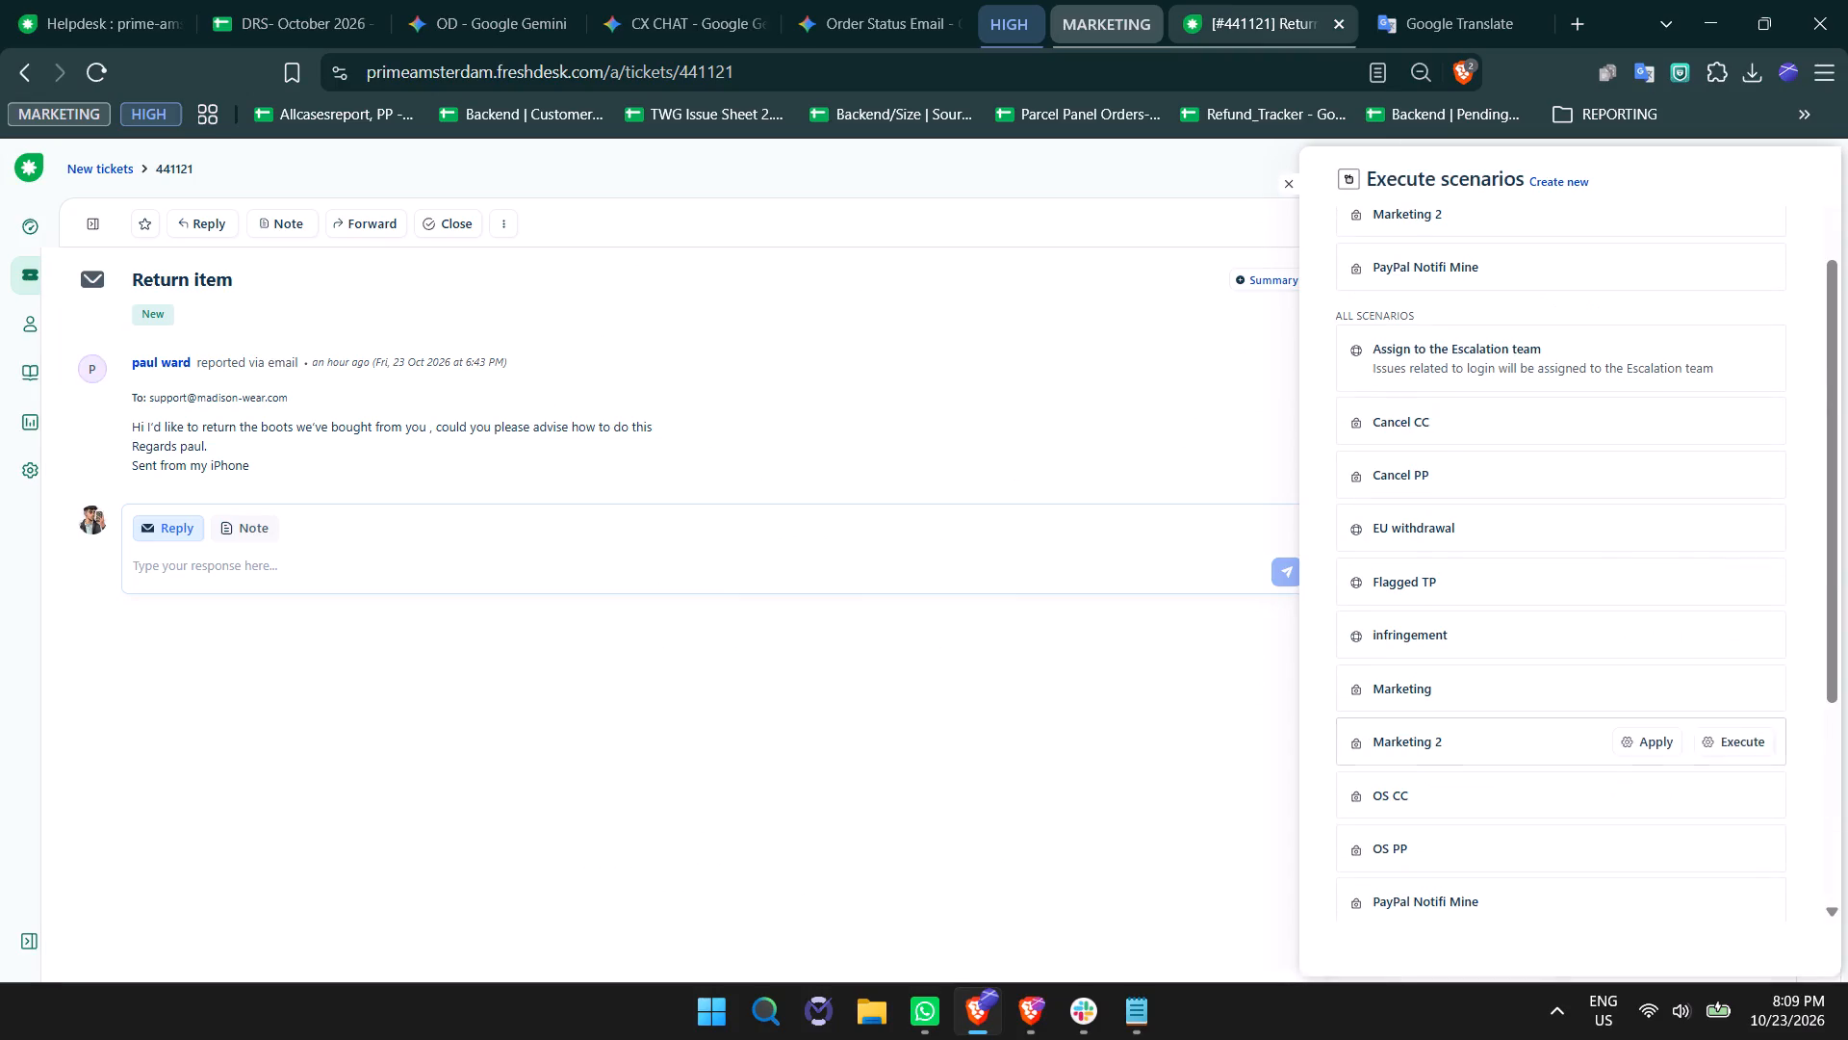
scroll(1636, 518, "down", 12)
left_click(1661, 662)
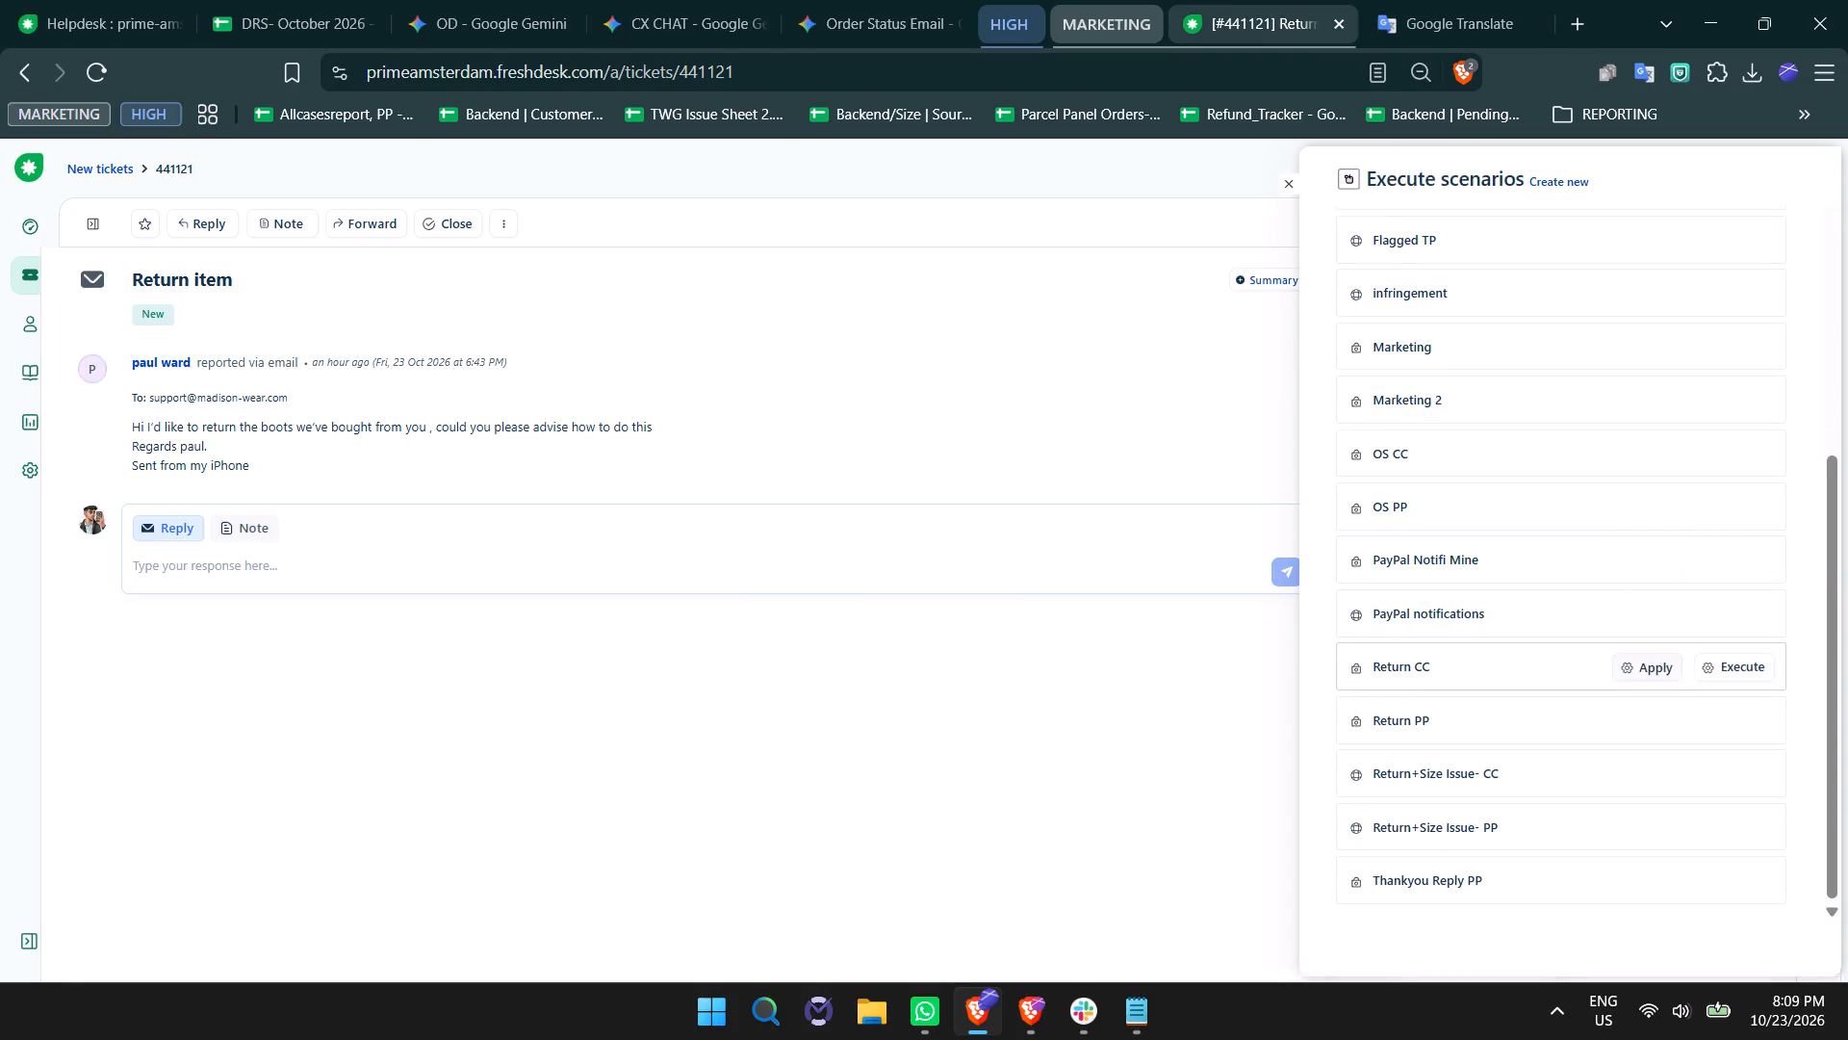
scroll(1526, 473, "down", 1)
scroll(1527, 474, "up", 3)
scroll(1529, 514, "down", 6)
scroll(1527, 585, "up", 1)
scroll(1527, 588, "down", 2)
scroll(1527, 592, "up", 2)
left_click(1450, 944)
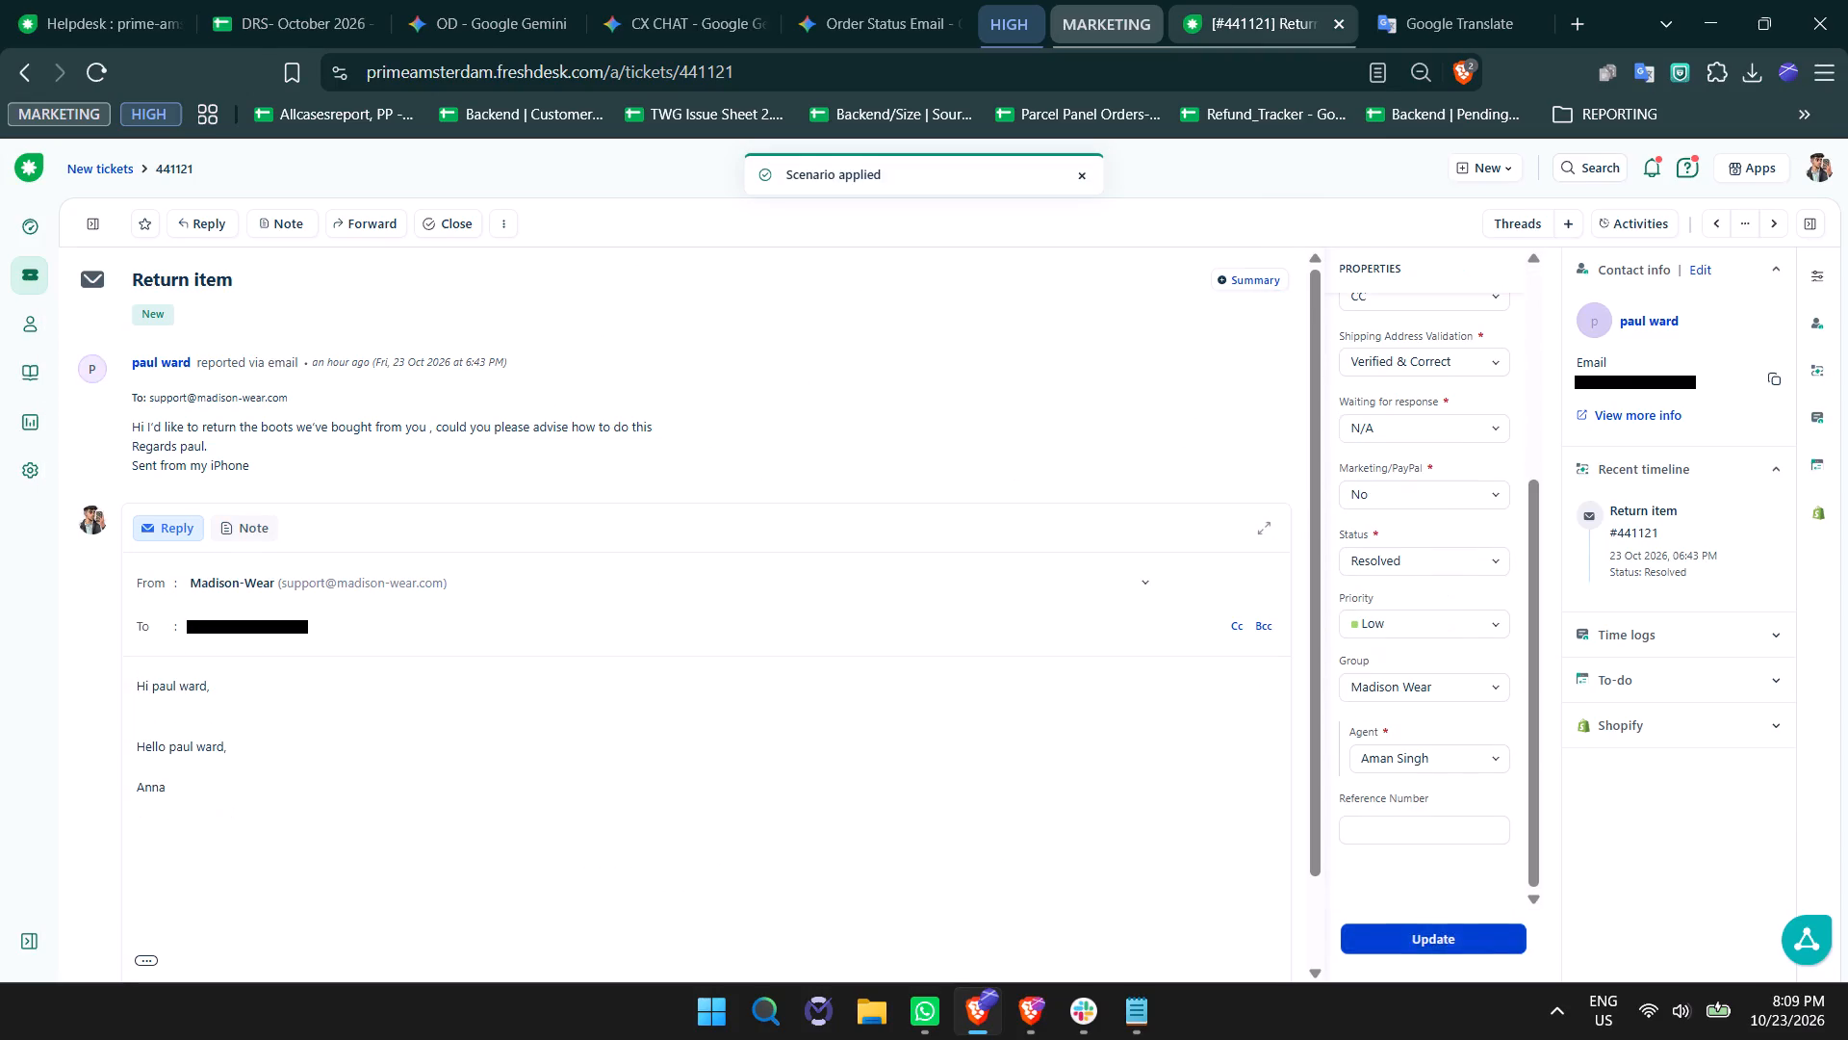
Clear the prefilled reply text and insert the Madison-Wear Return canned response with its return form attachment.
left_click(406, 750)
key("ctrl+a")
key("ctrl+a")
key("ctrl+BackSpace")
key("ctrl+BackSpace")
key("ctrl+a")
key("BackSpace")
key("BackSpace")
key("BackSpace")
key("BackSpace")
key("BackSpace")
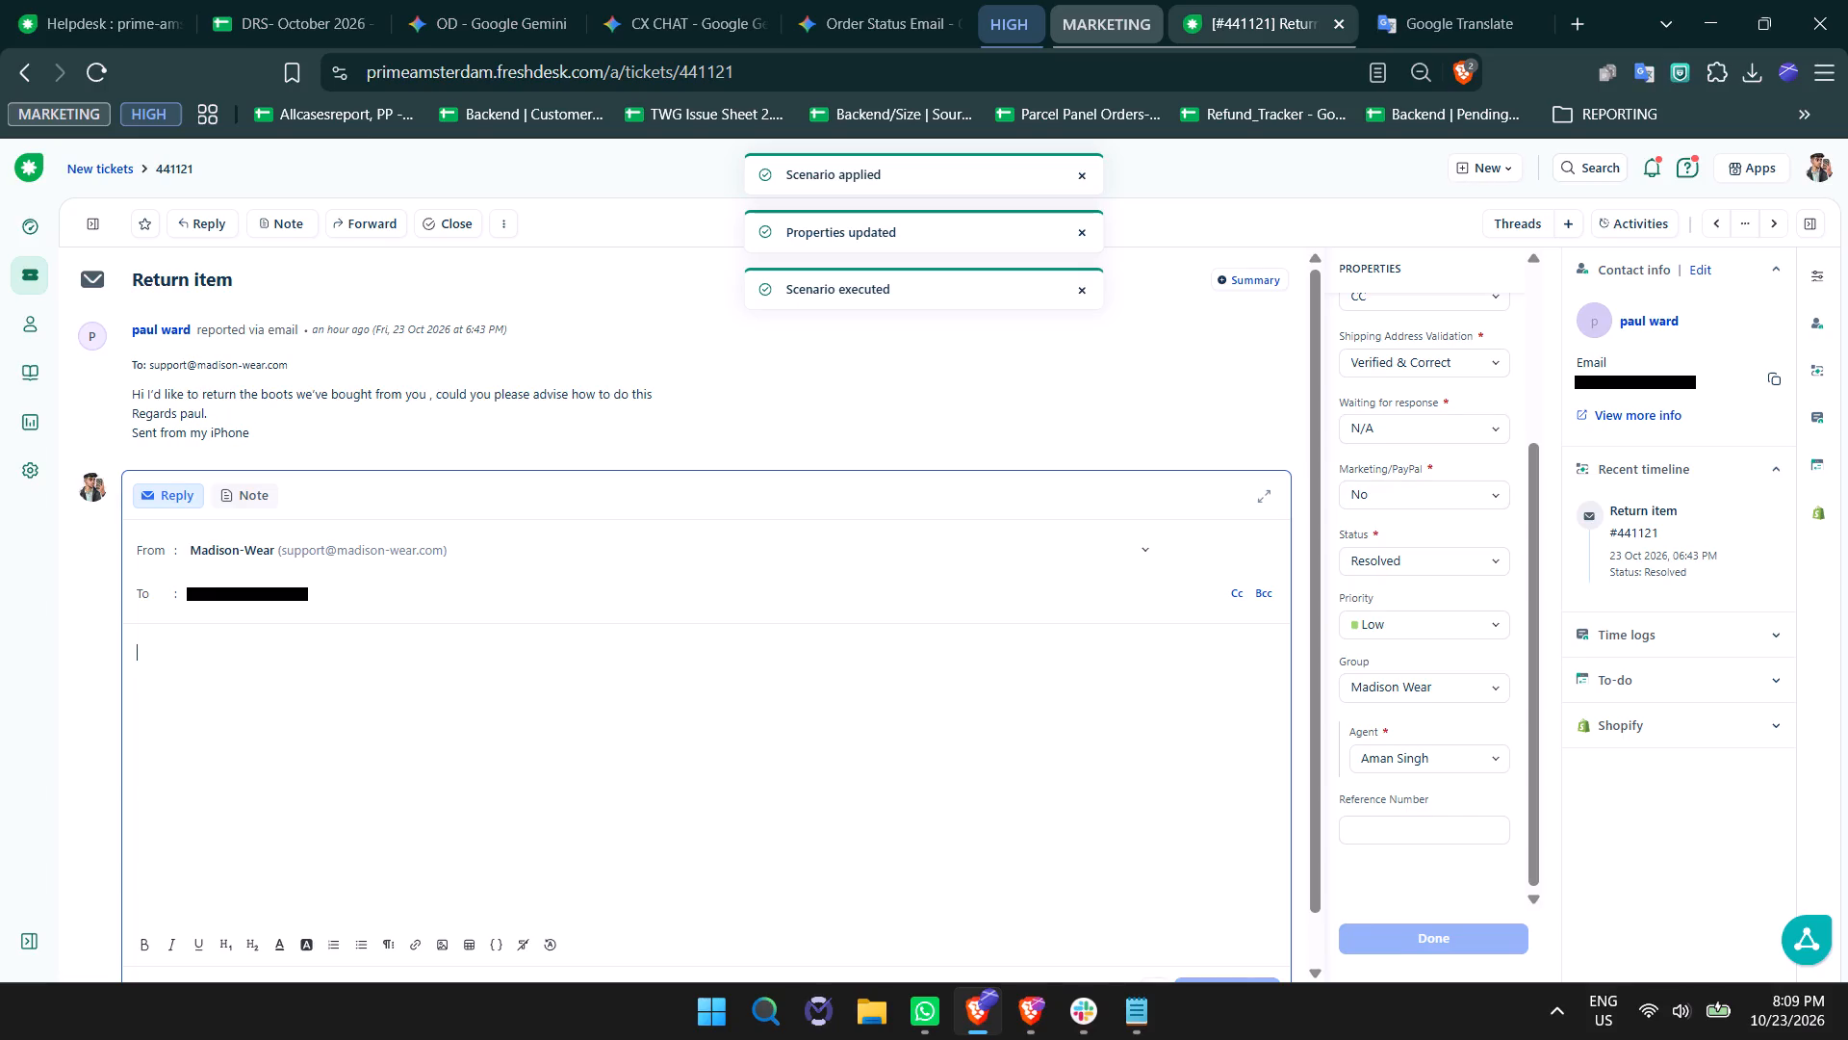
key("slash")
key("Return")
type("Mad")
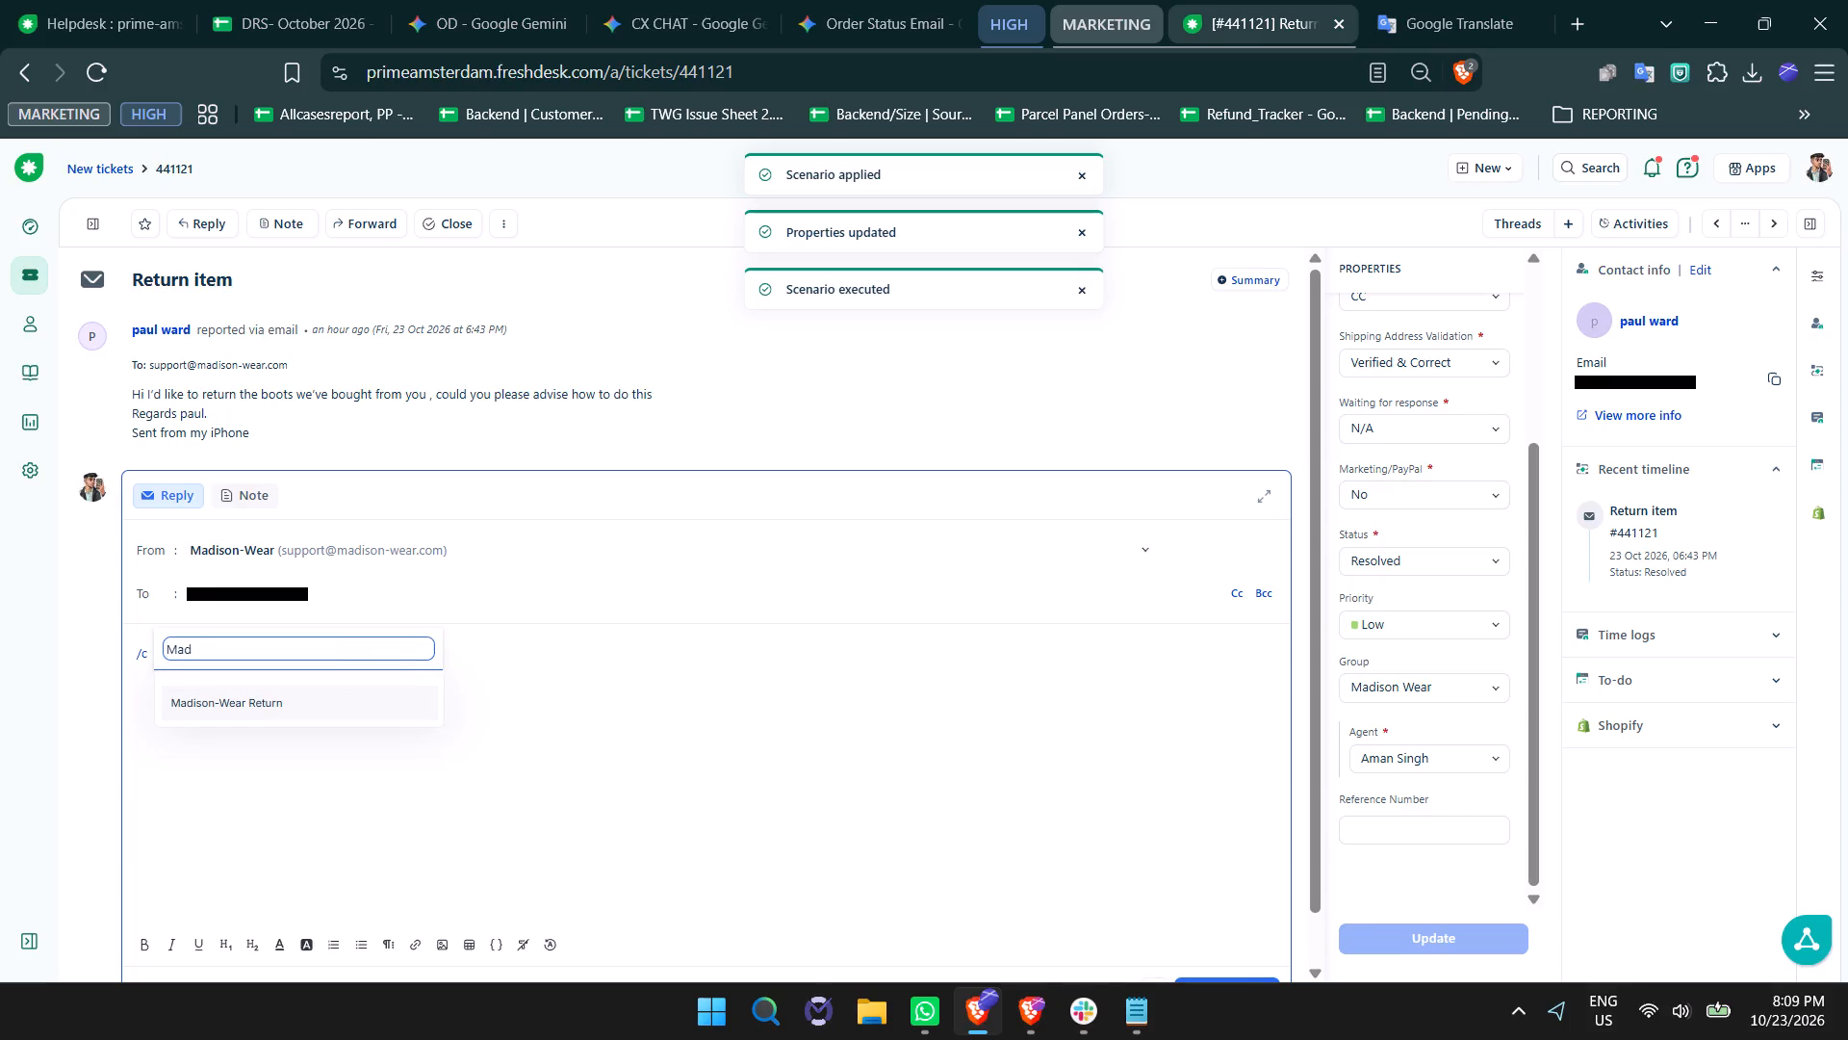
left_click(201, 702)
Clear only the reply's body text and insert the BR PP canned response in its place.
double_click(337, 693)
key("ctrl+a")
key("ctrl+a")
key("ctrl+BackSpace")
key("BackSpace")
key("BackSpace")
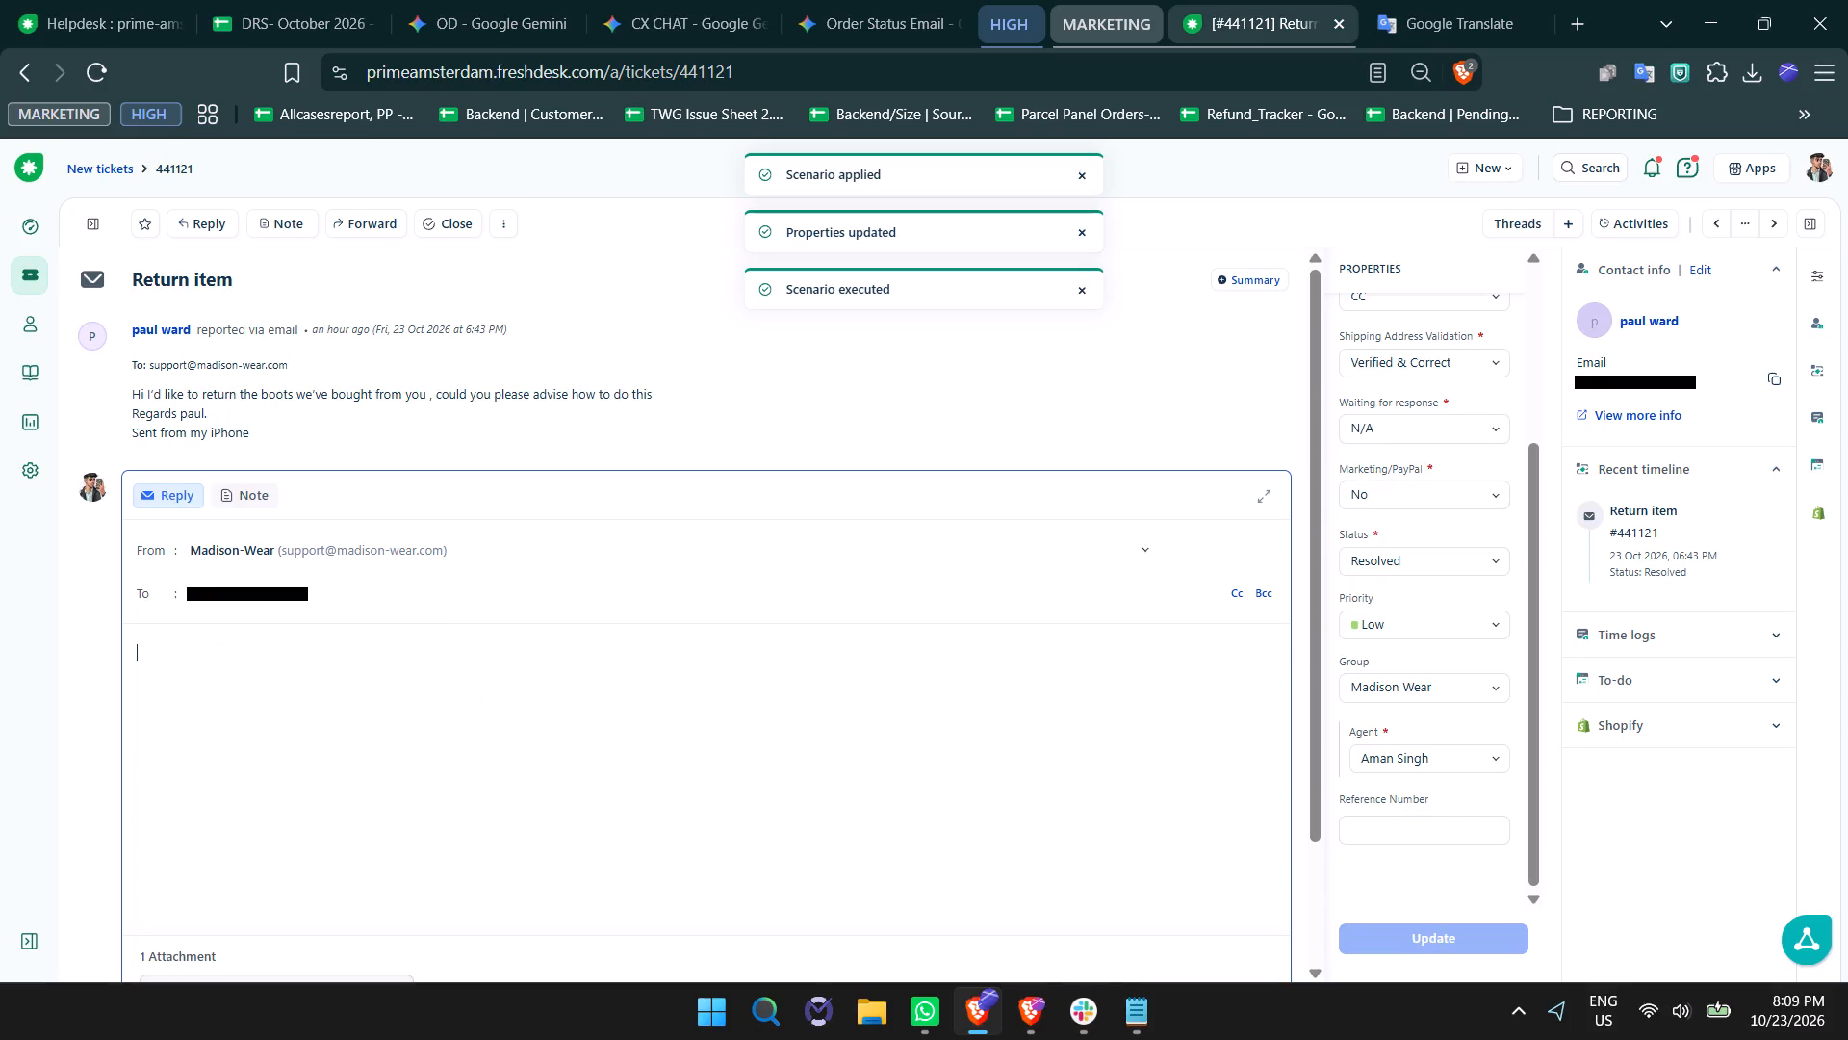
key("BackSpace")
key("slash")
key("Return")
type("NR")
key("shift+BackSpace")
key("shift+BackSpace")
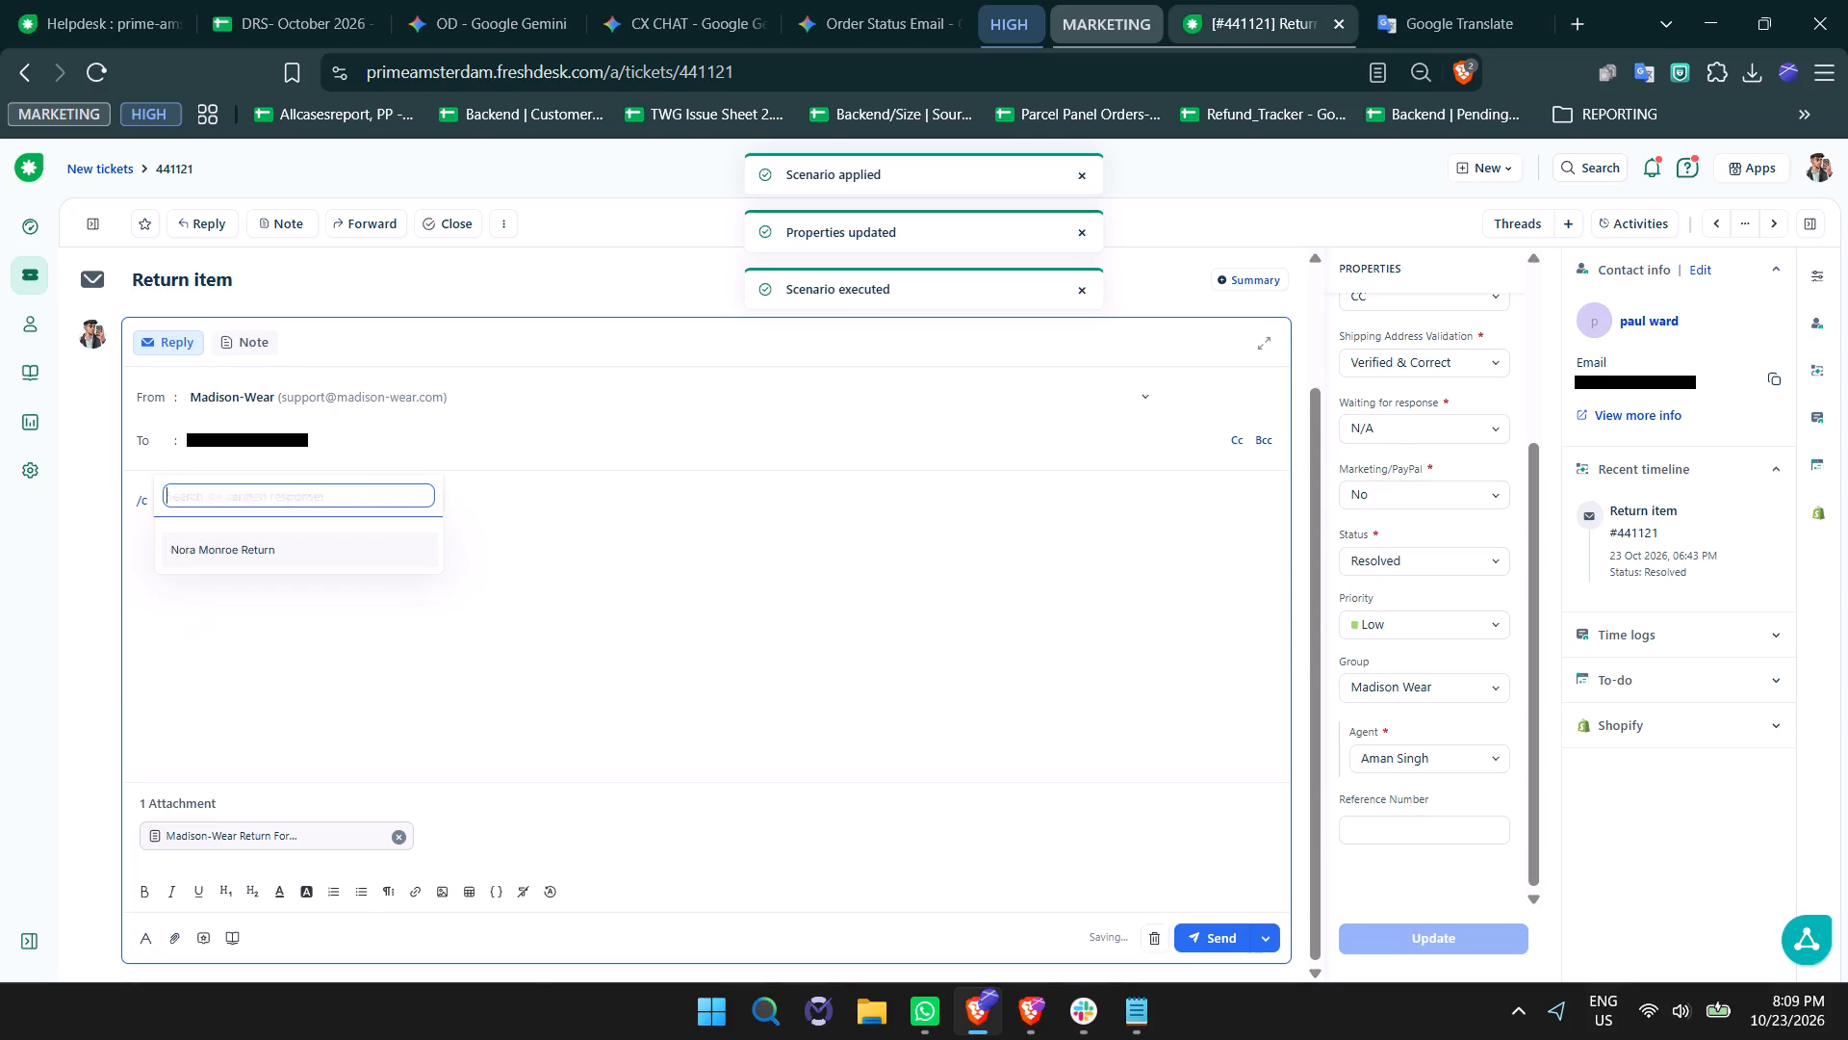
type("BR PP")
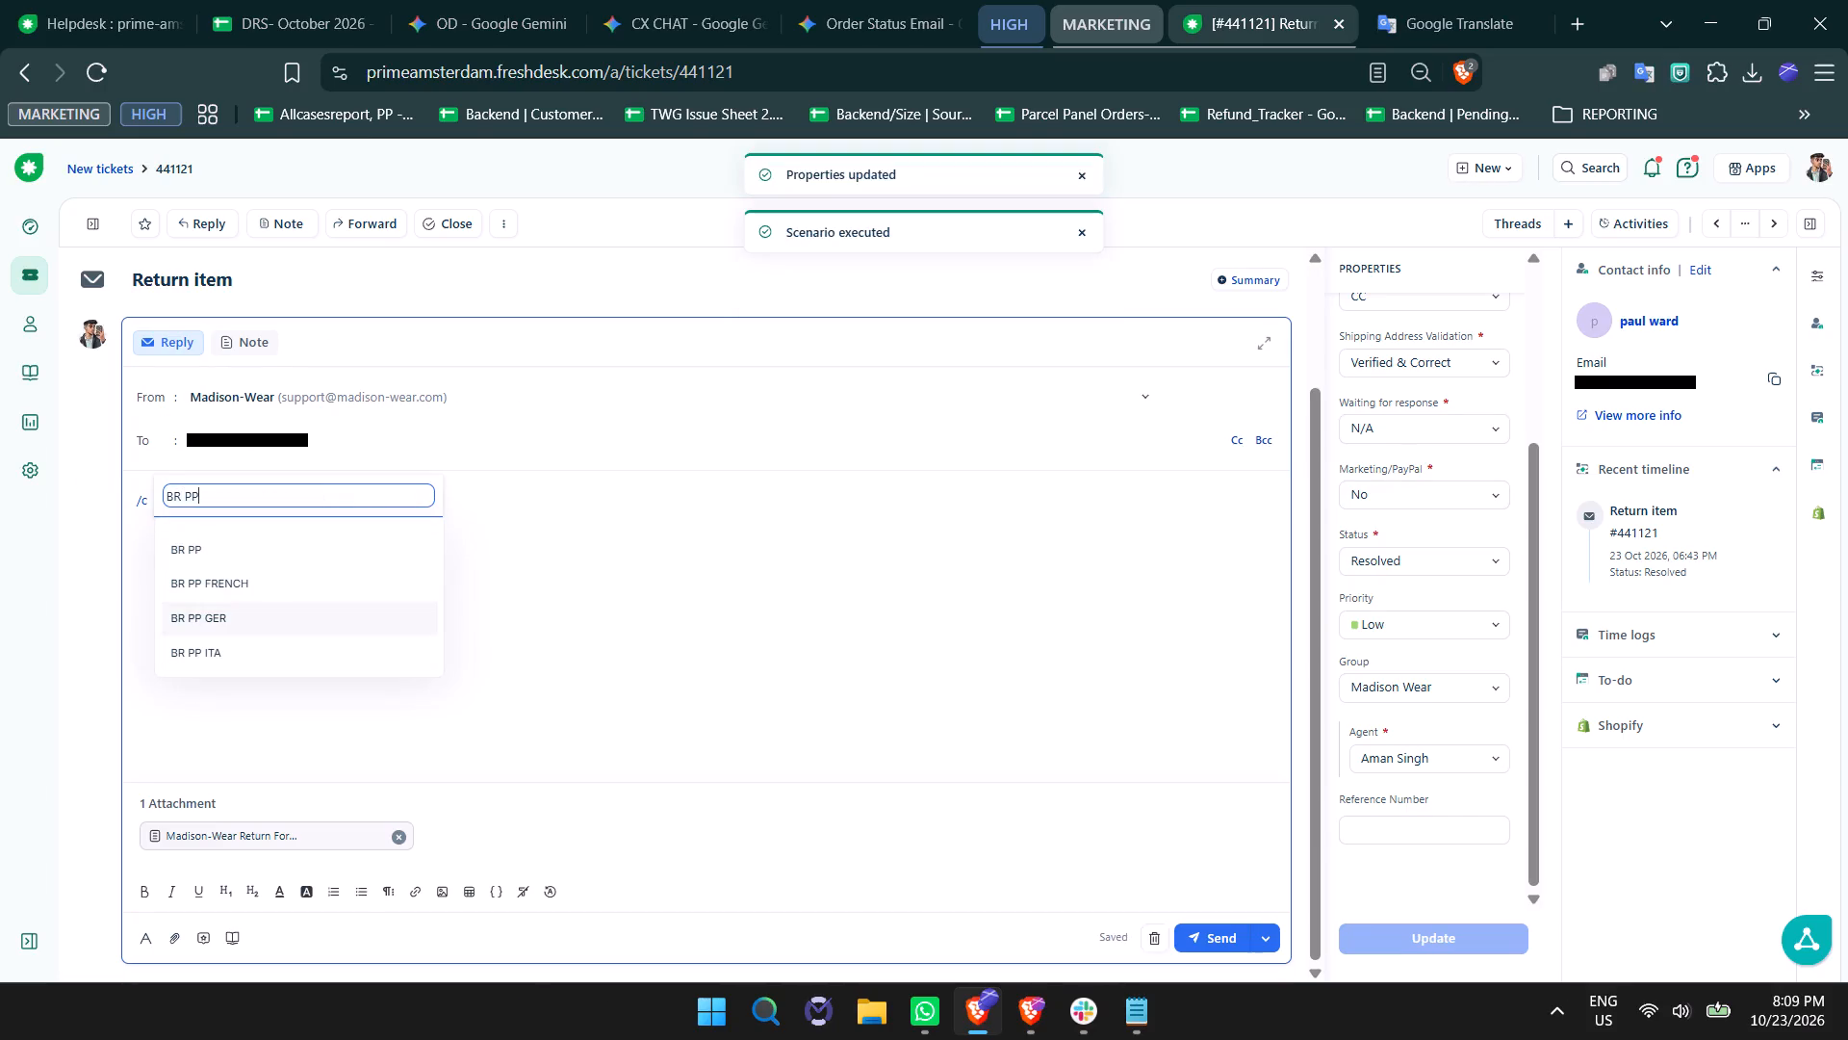
left_click(282, 547)
left_click(337, 548)
left_click(352, 502)
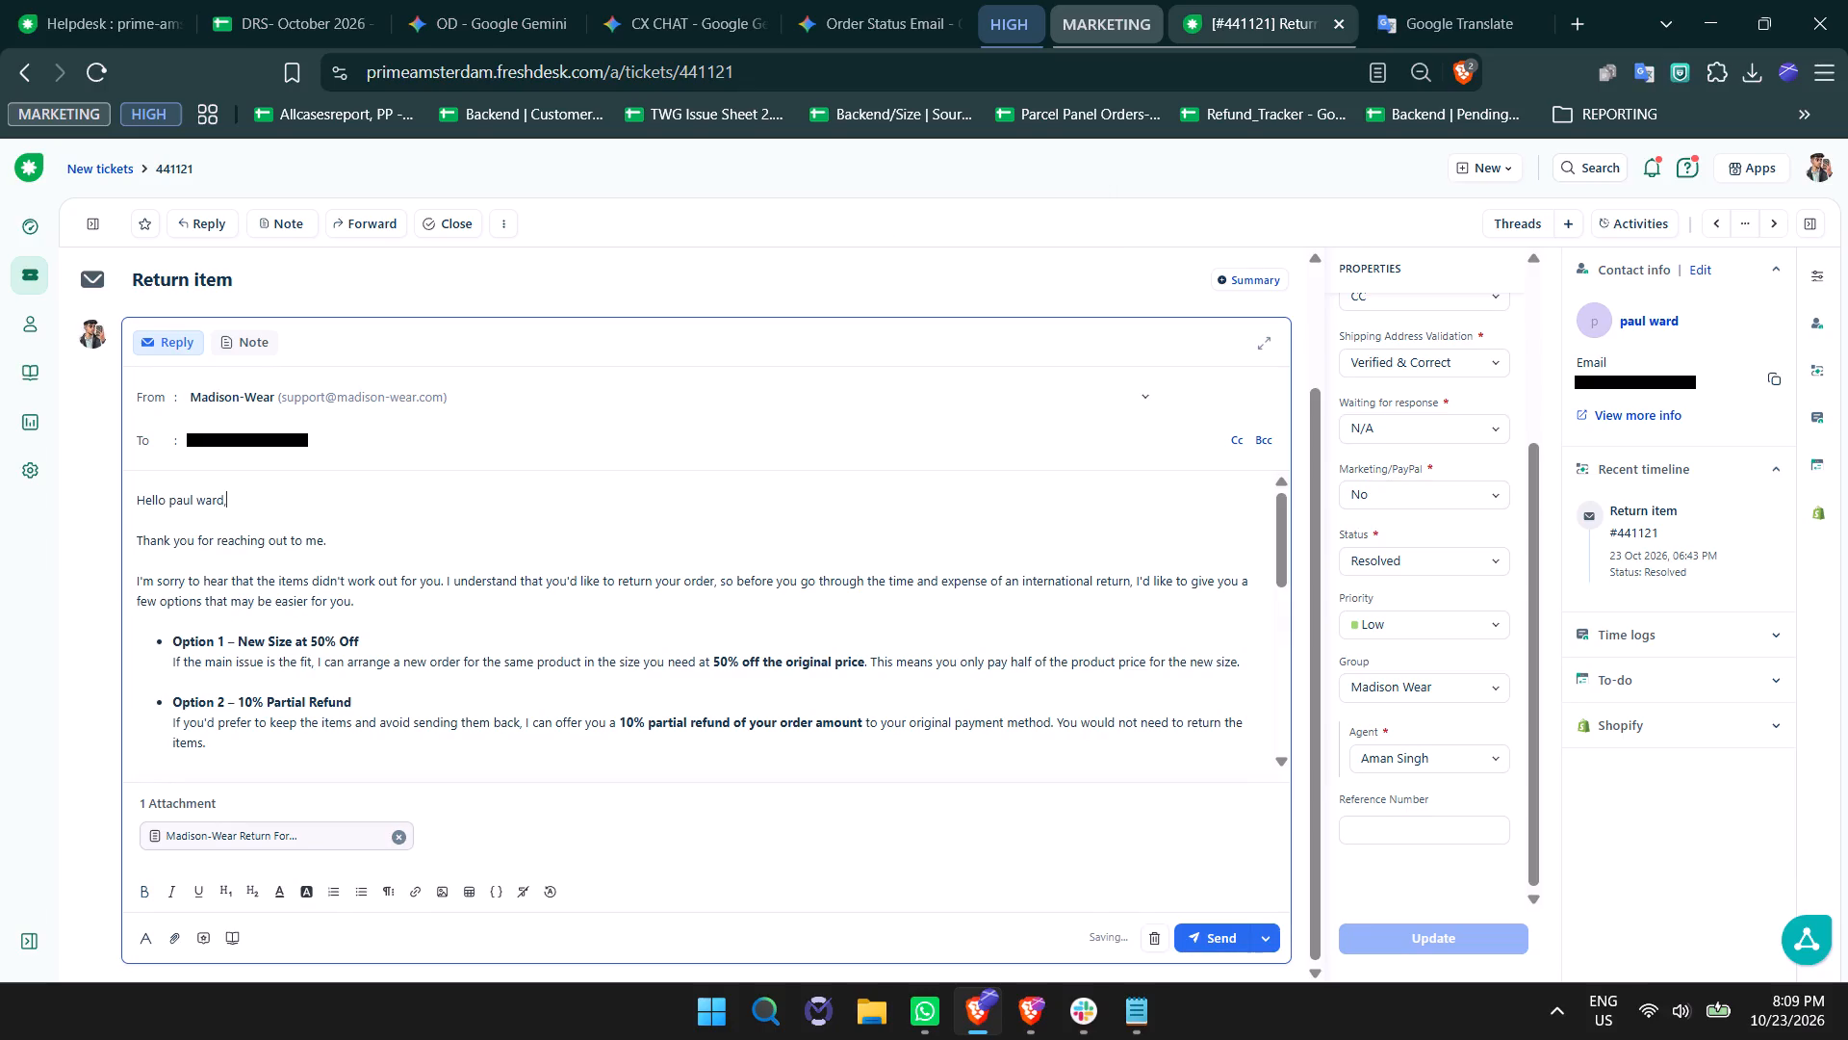
Add blank line space in the reply after "Thank you for reaching out to me.".
left_click(411, 533)
key("shift+Return")
key("shift+Return")
Copy the 4PX tracking number from order #3707 in Shopify and check its delivery status and date on 17TRACK.
key("alt+Tab")
scroll(401, 566, "down", 2)
scroll(401, 566, "up", 1)
scroll(401, 566, "down", 1)
scroll(401, 566, "up", 4)
scroll(401, 566, "down", 3)
scroll(401, 566, "up", 2)
scroll(401, 566, "down", 1)
scroll(401, 566, "up", 3)
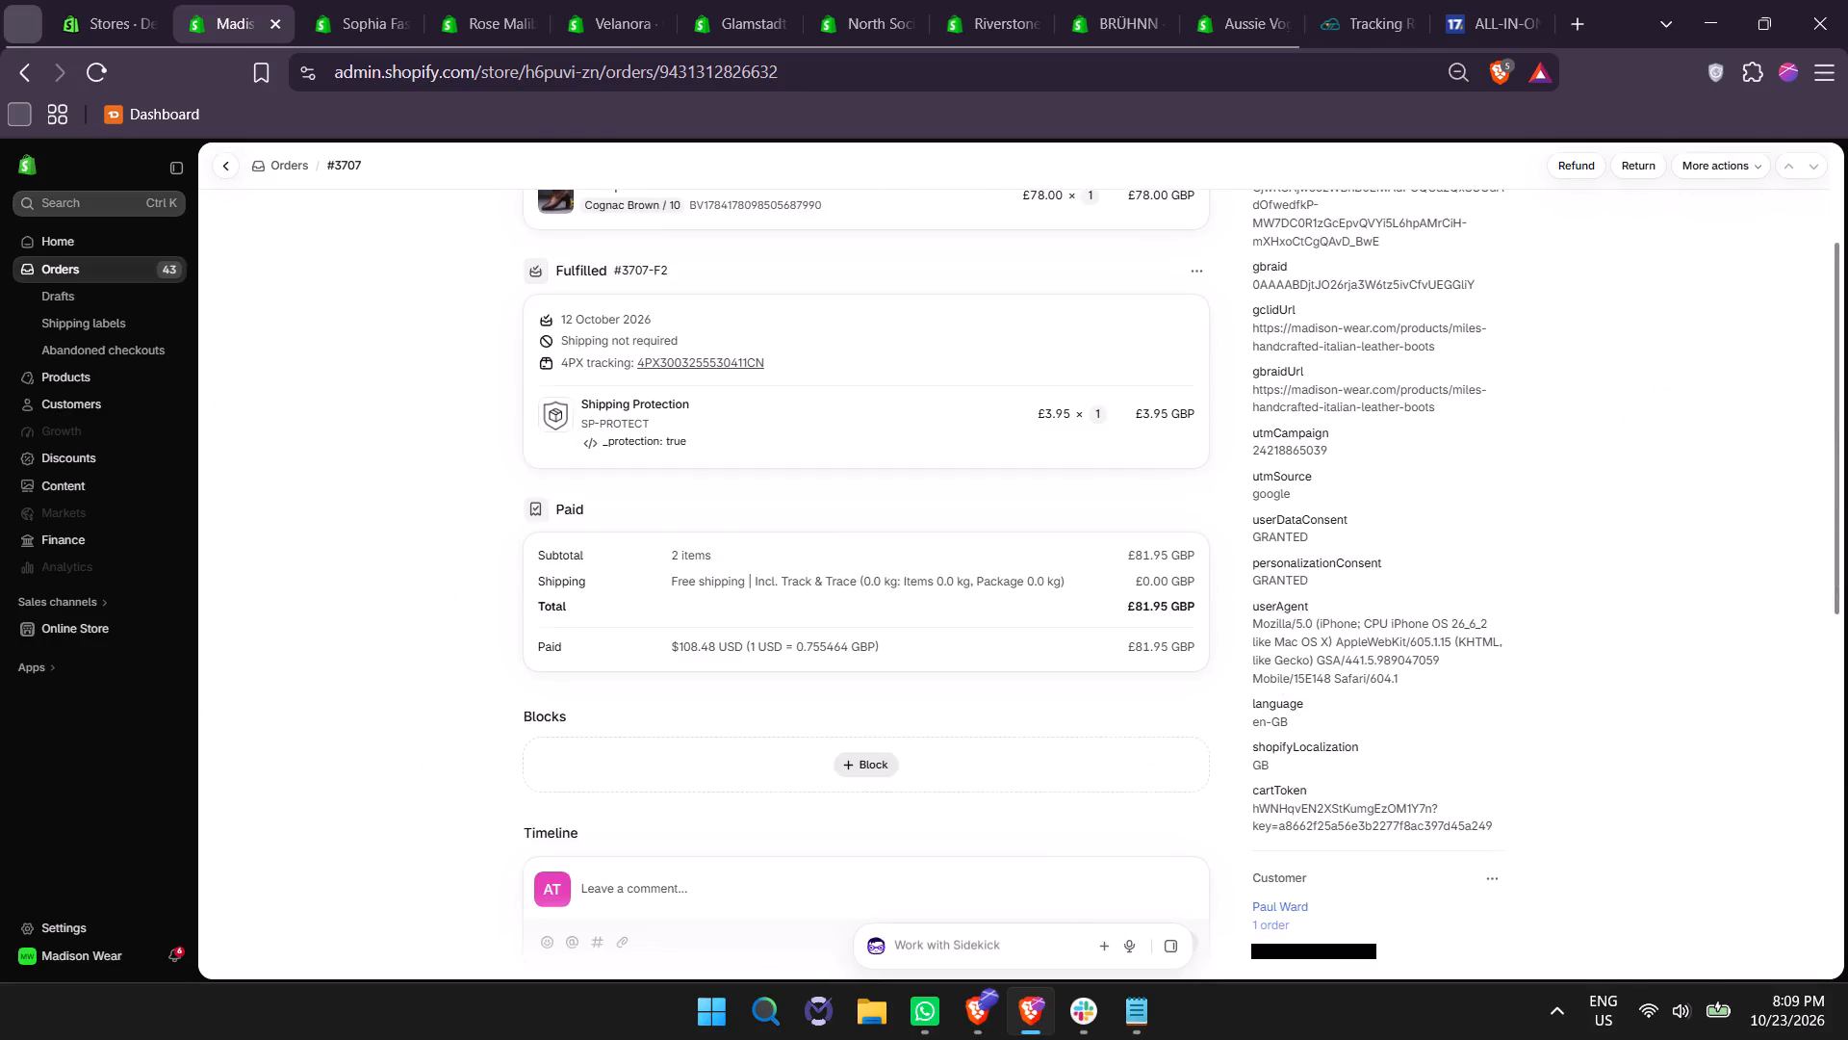
scroll(442, 376, "up", 1)
scroll(442, 375, "down", 1)
scroll(442, 374, "up", 2)
scroll(442, 364, "down", 1)
scroll(442, 364, "up", 1)
scroll(442, 364, "down", 4)
scroll(473, 263, "up", 2)
scroll(473, 263, "down", 2)
scroll(474, 263, "up", 17)
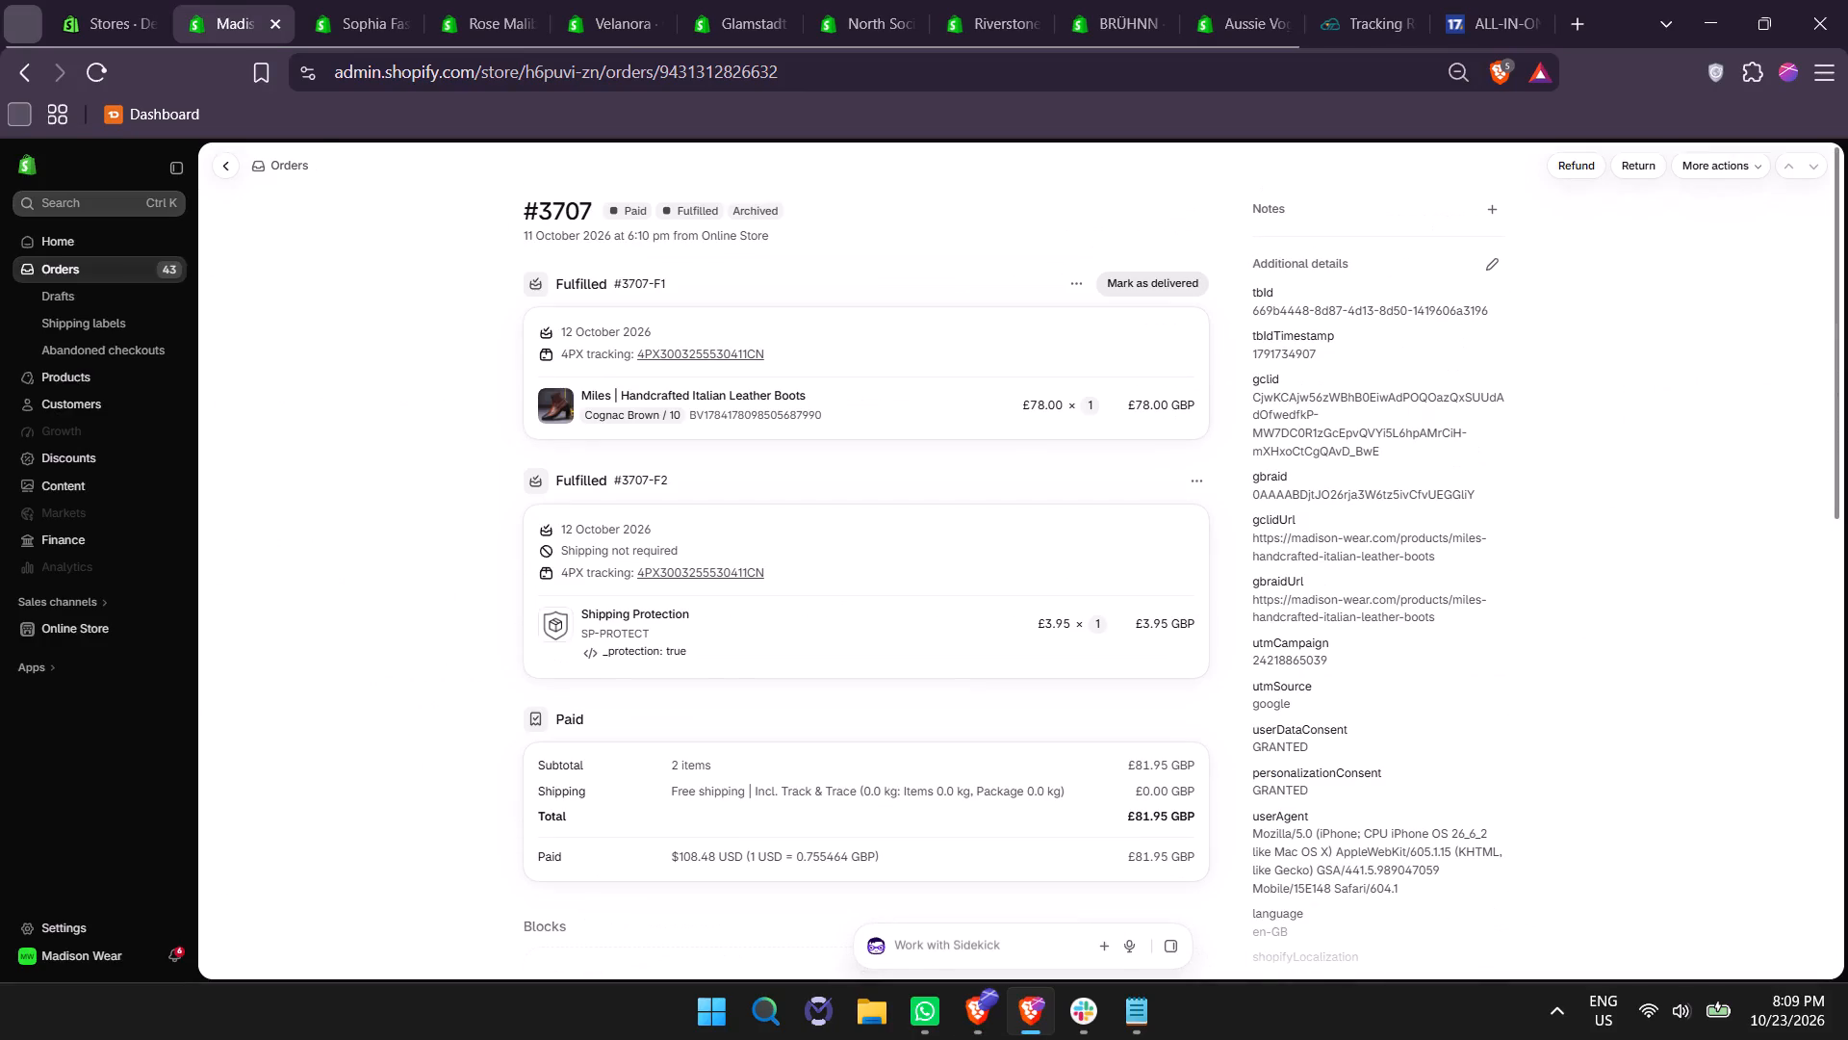
left_click_drag(797, 353, 645, 367)
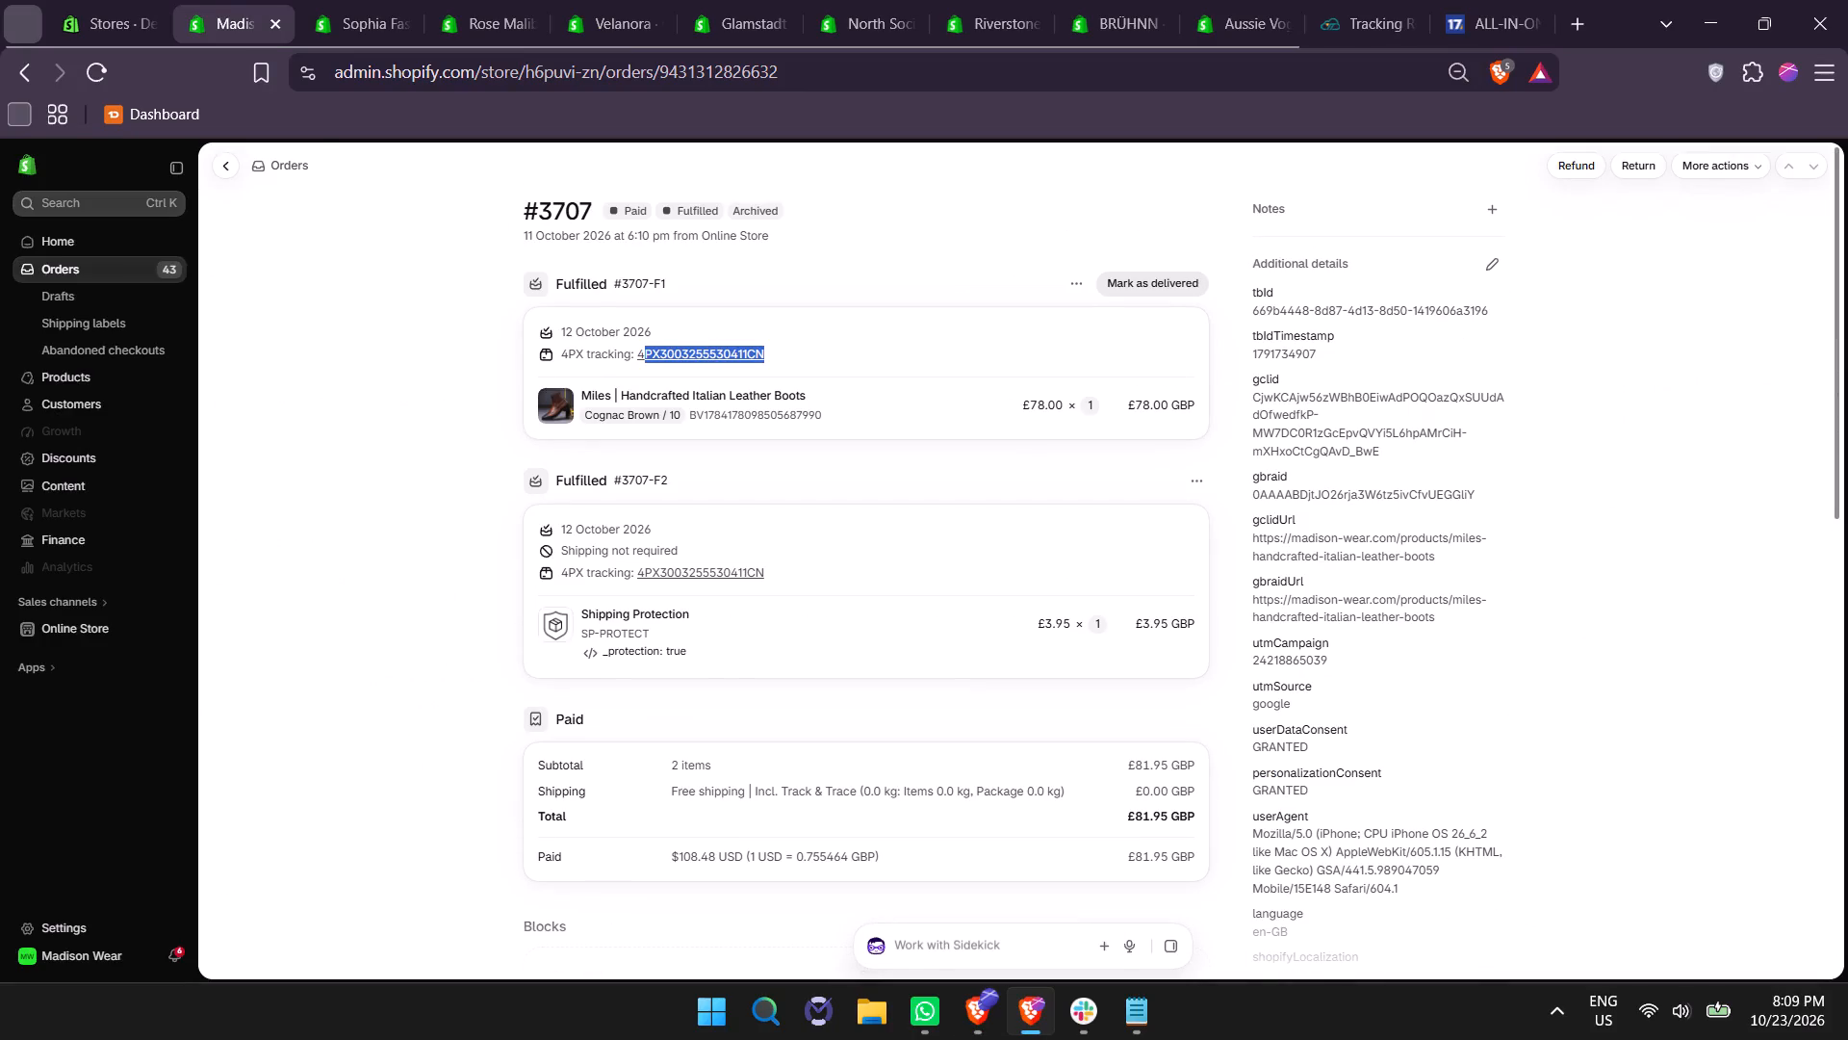
left_click_drag(645, 367, 636, 364)
key("ctrl+c")
key("ctrl+c")
left_click(1465, 0)
left_click(1657, 305)
key("ctrl+a")
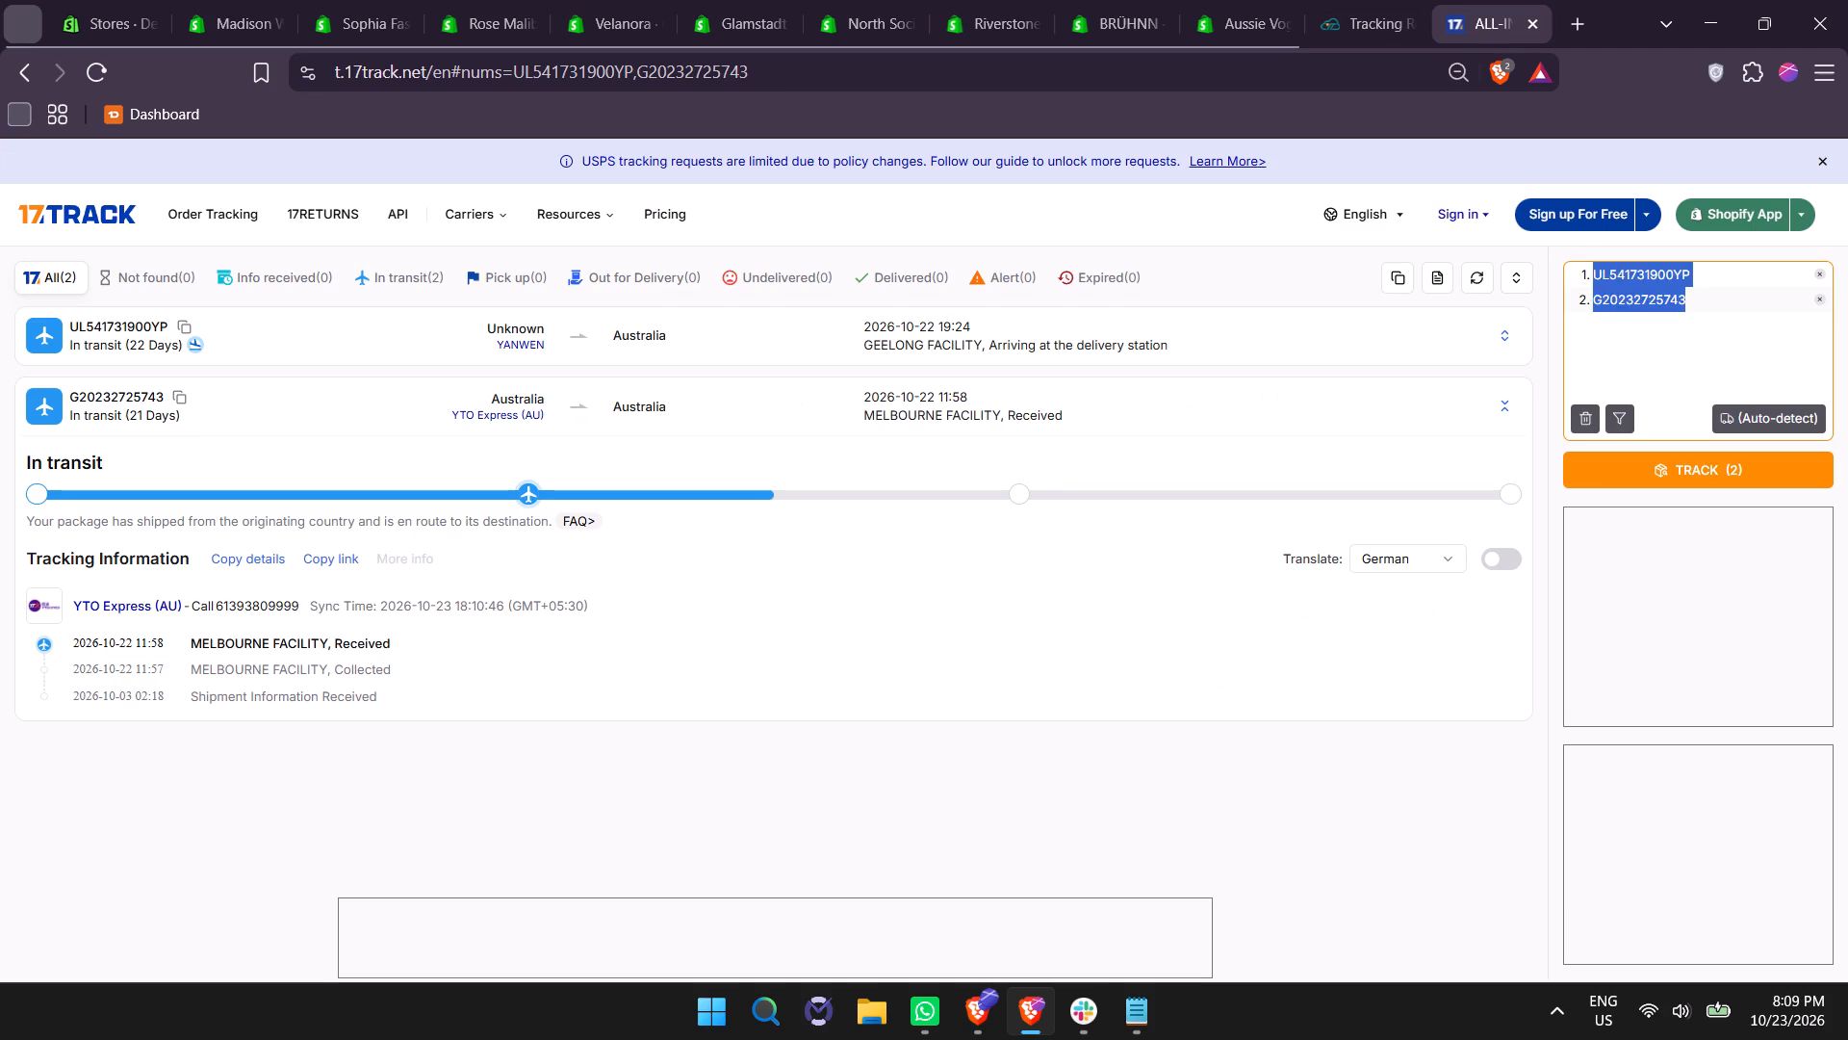
key("ctrl+v")
left_click(1695, 465)
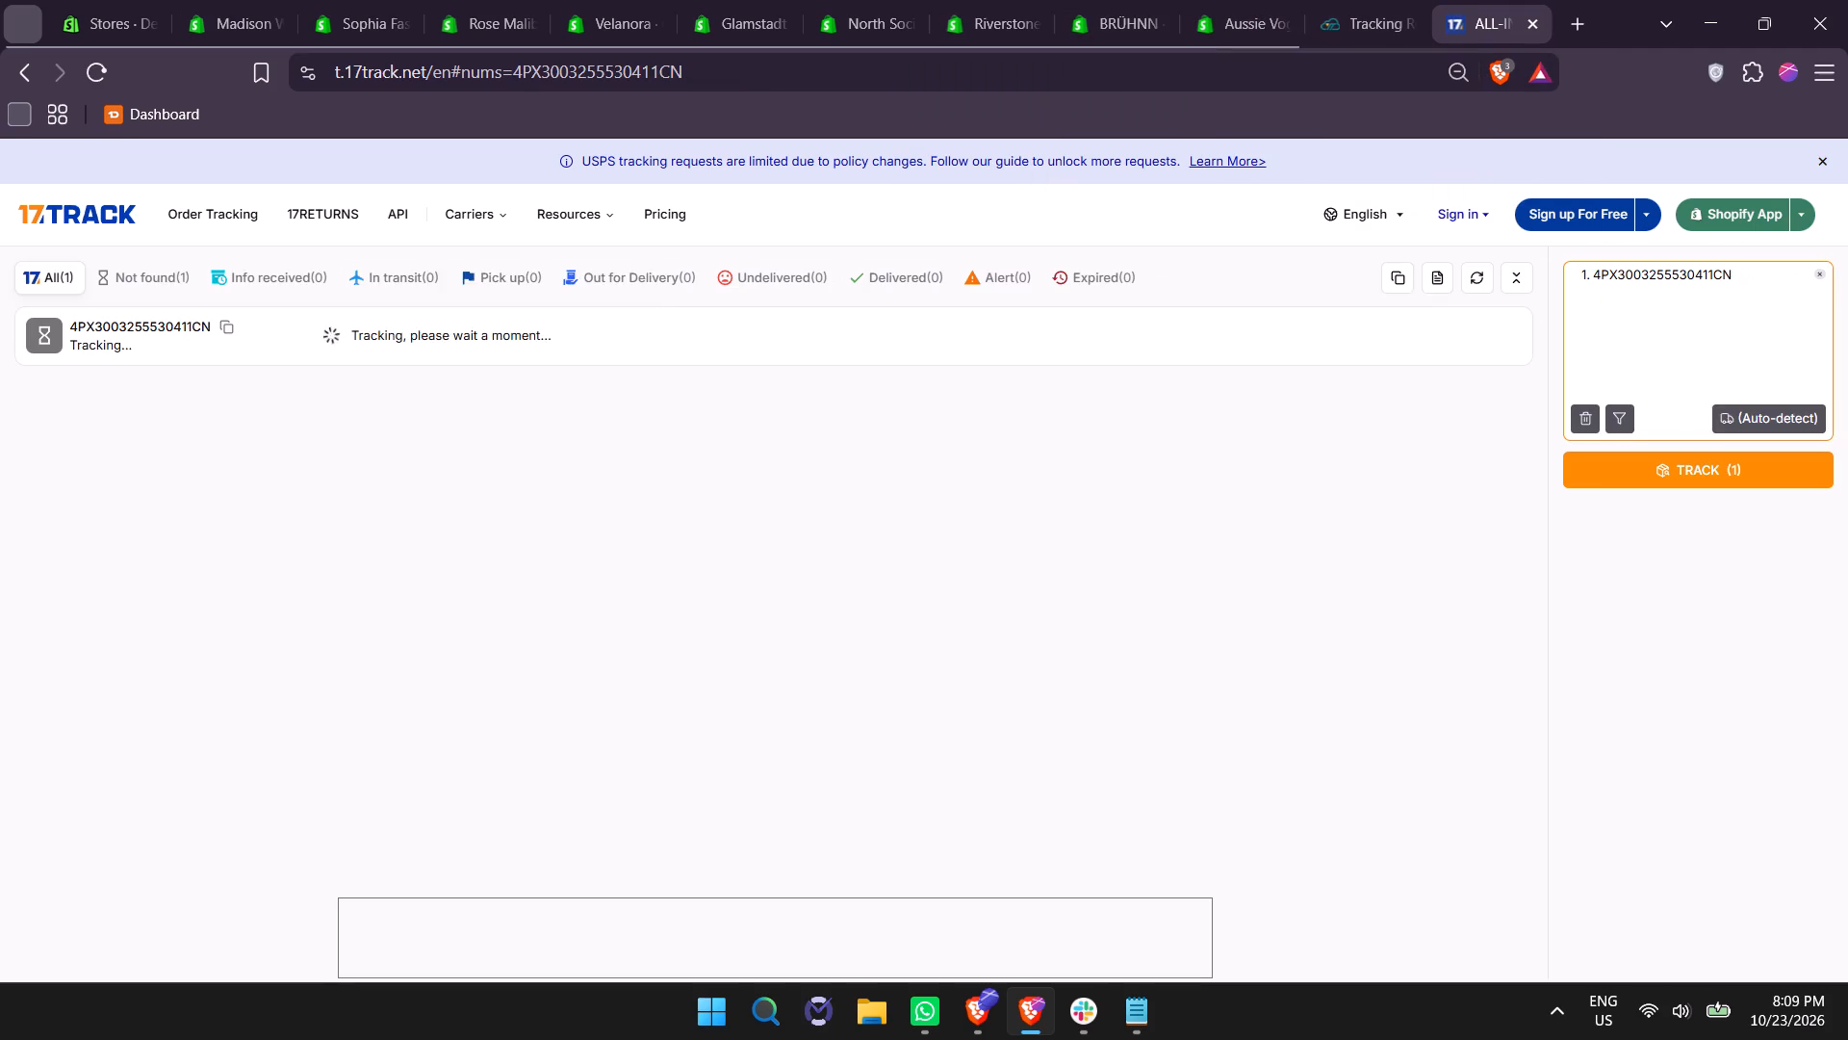
left_click(42, 581)
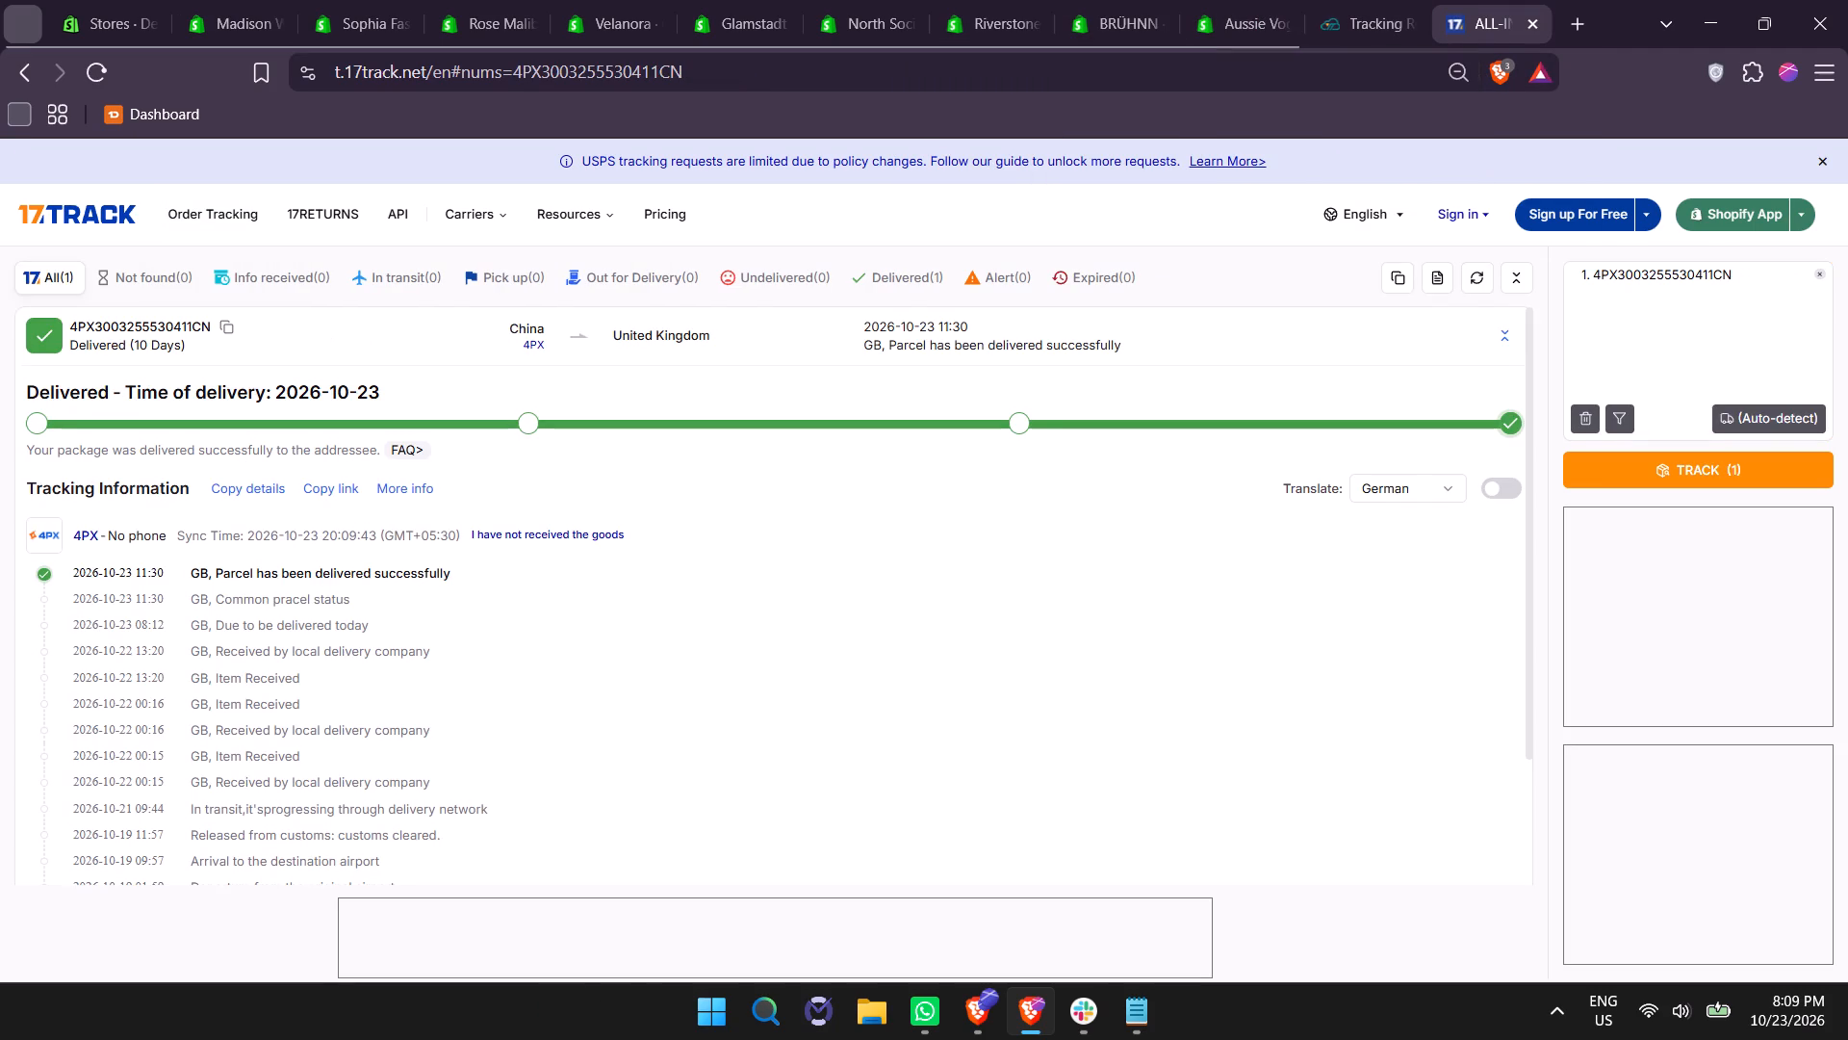
left_click_drag(411, 388, 27, 392)
Back in Shopify order #3707, mark fulfillment #3707-F1 as delivered.
left_click(273, 0)
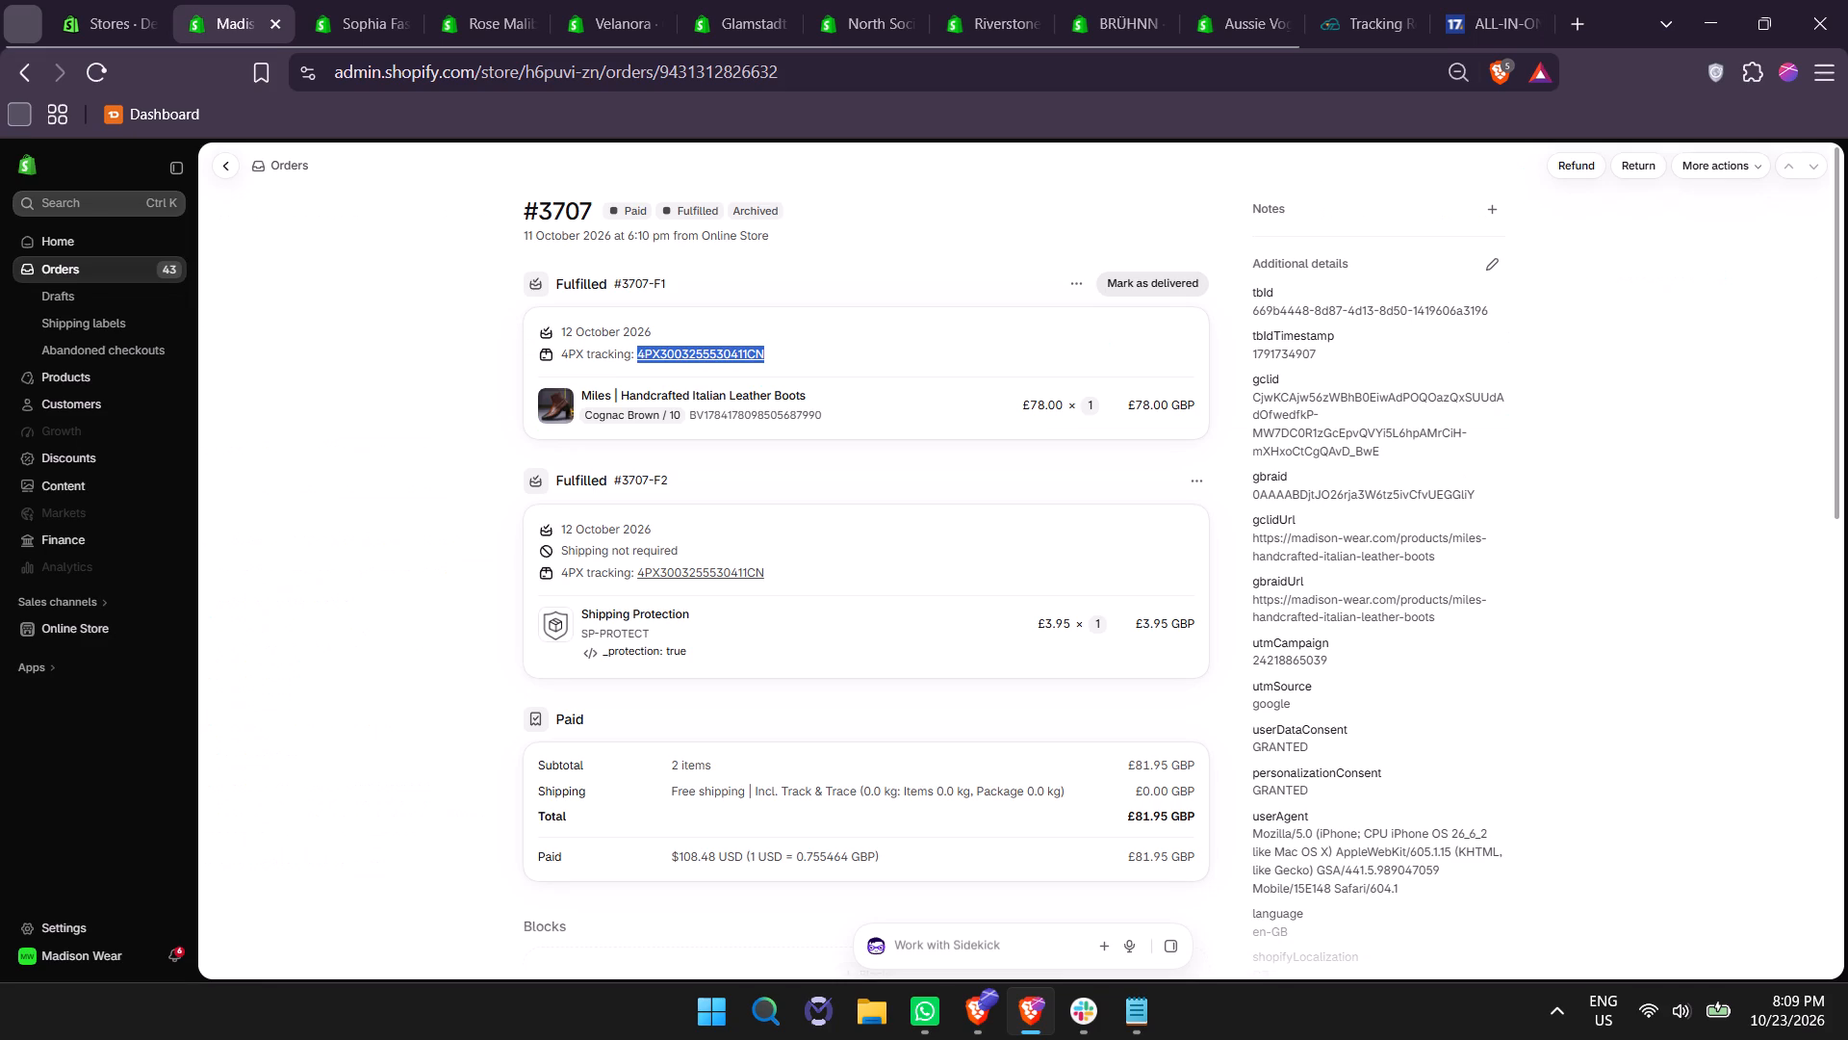
left_click(1127, 279)
left_click_drag(497, 200, 1191, 423)
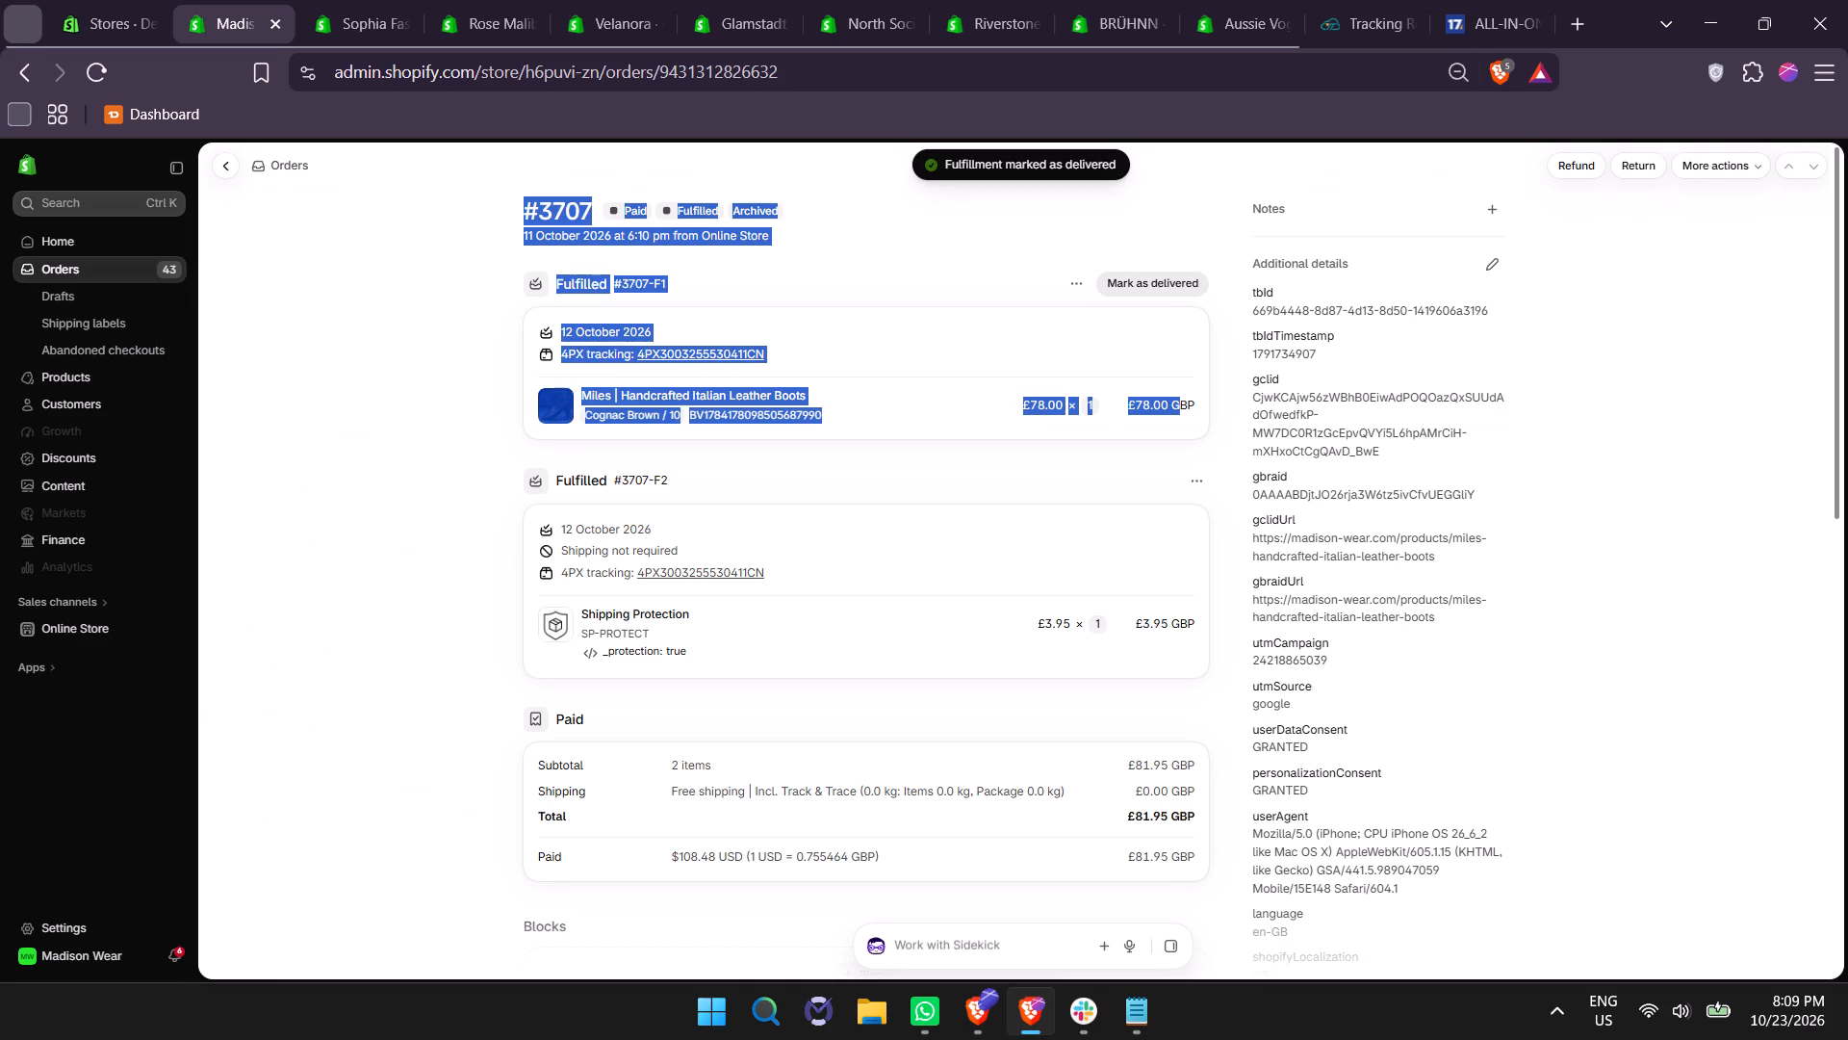
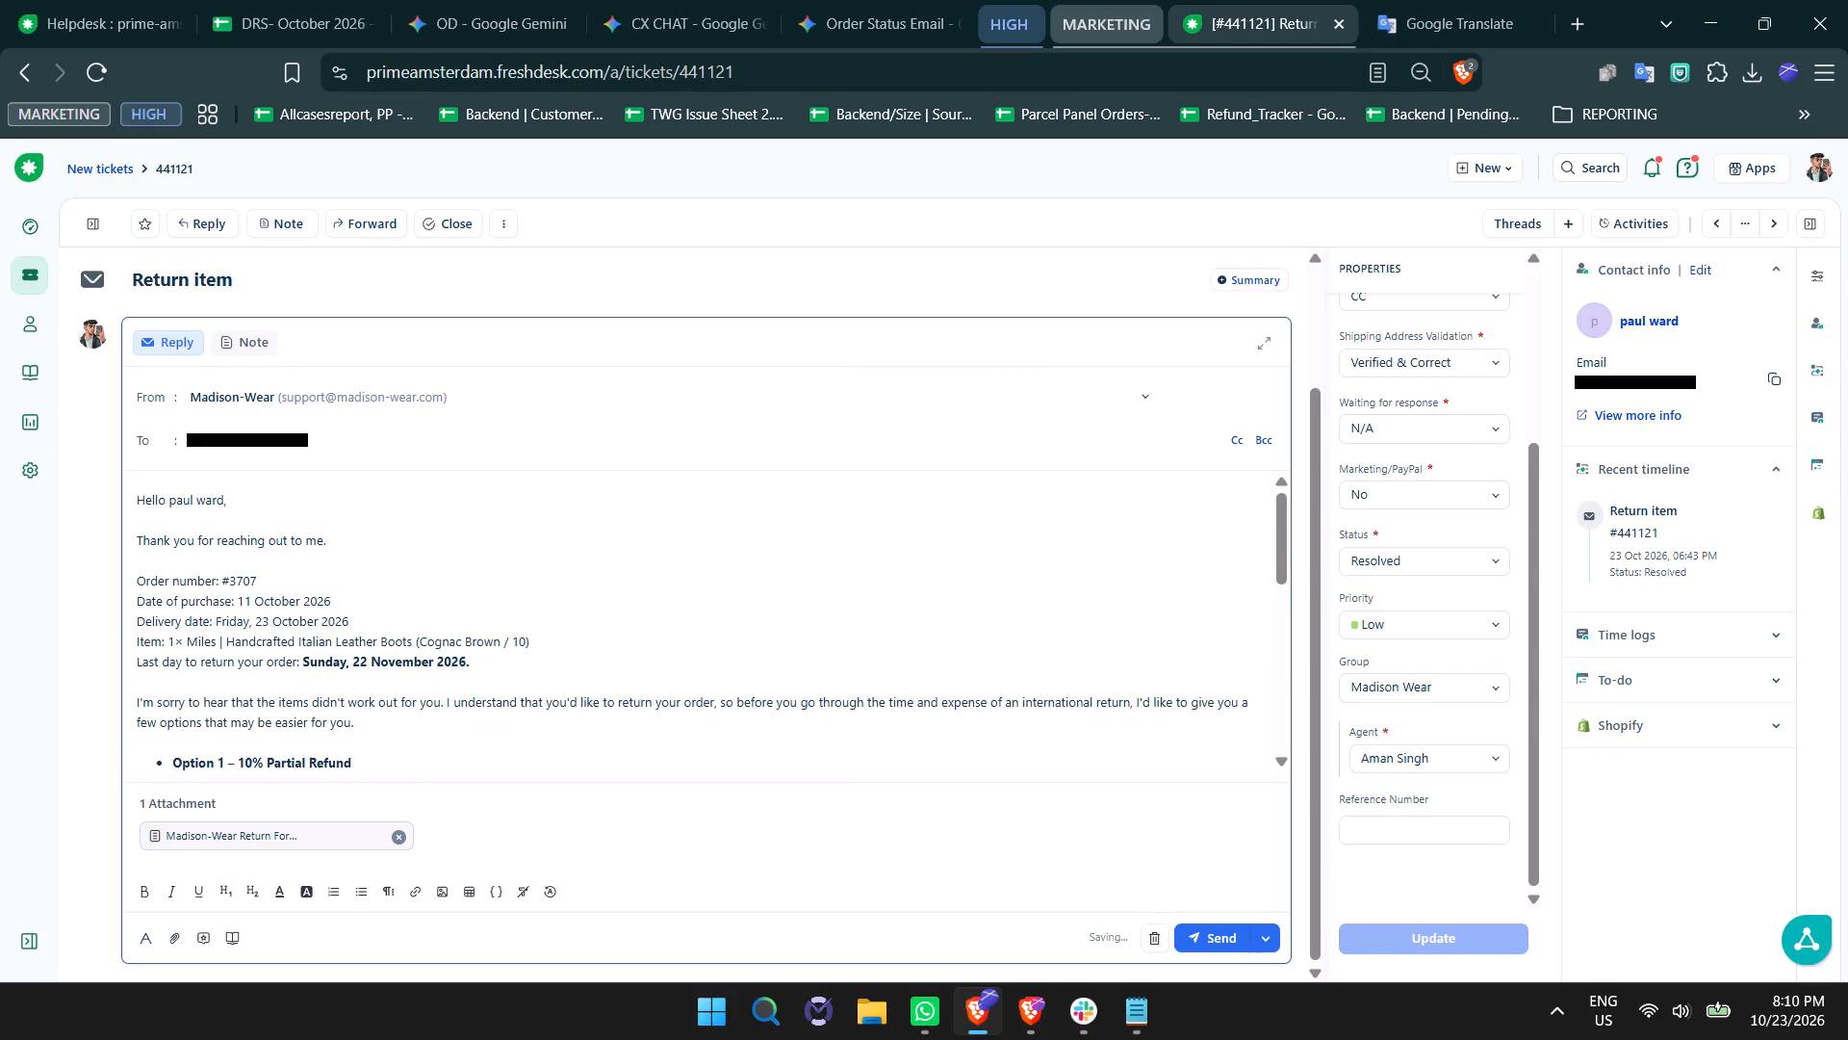
scroll(467, 619, "down", 2)
scroll(473, 620, "up", 1)
scroll(484, 625, "down", 3)
scroll(485, 626, "up", 1)
left_click(1188, 939)
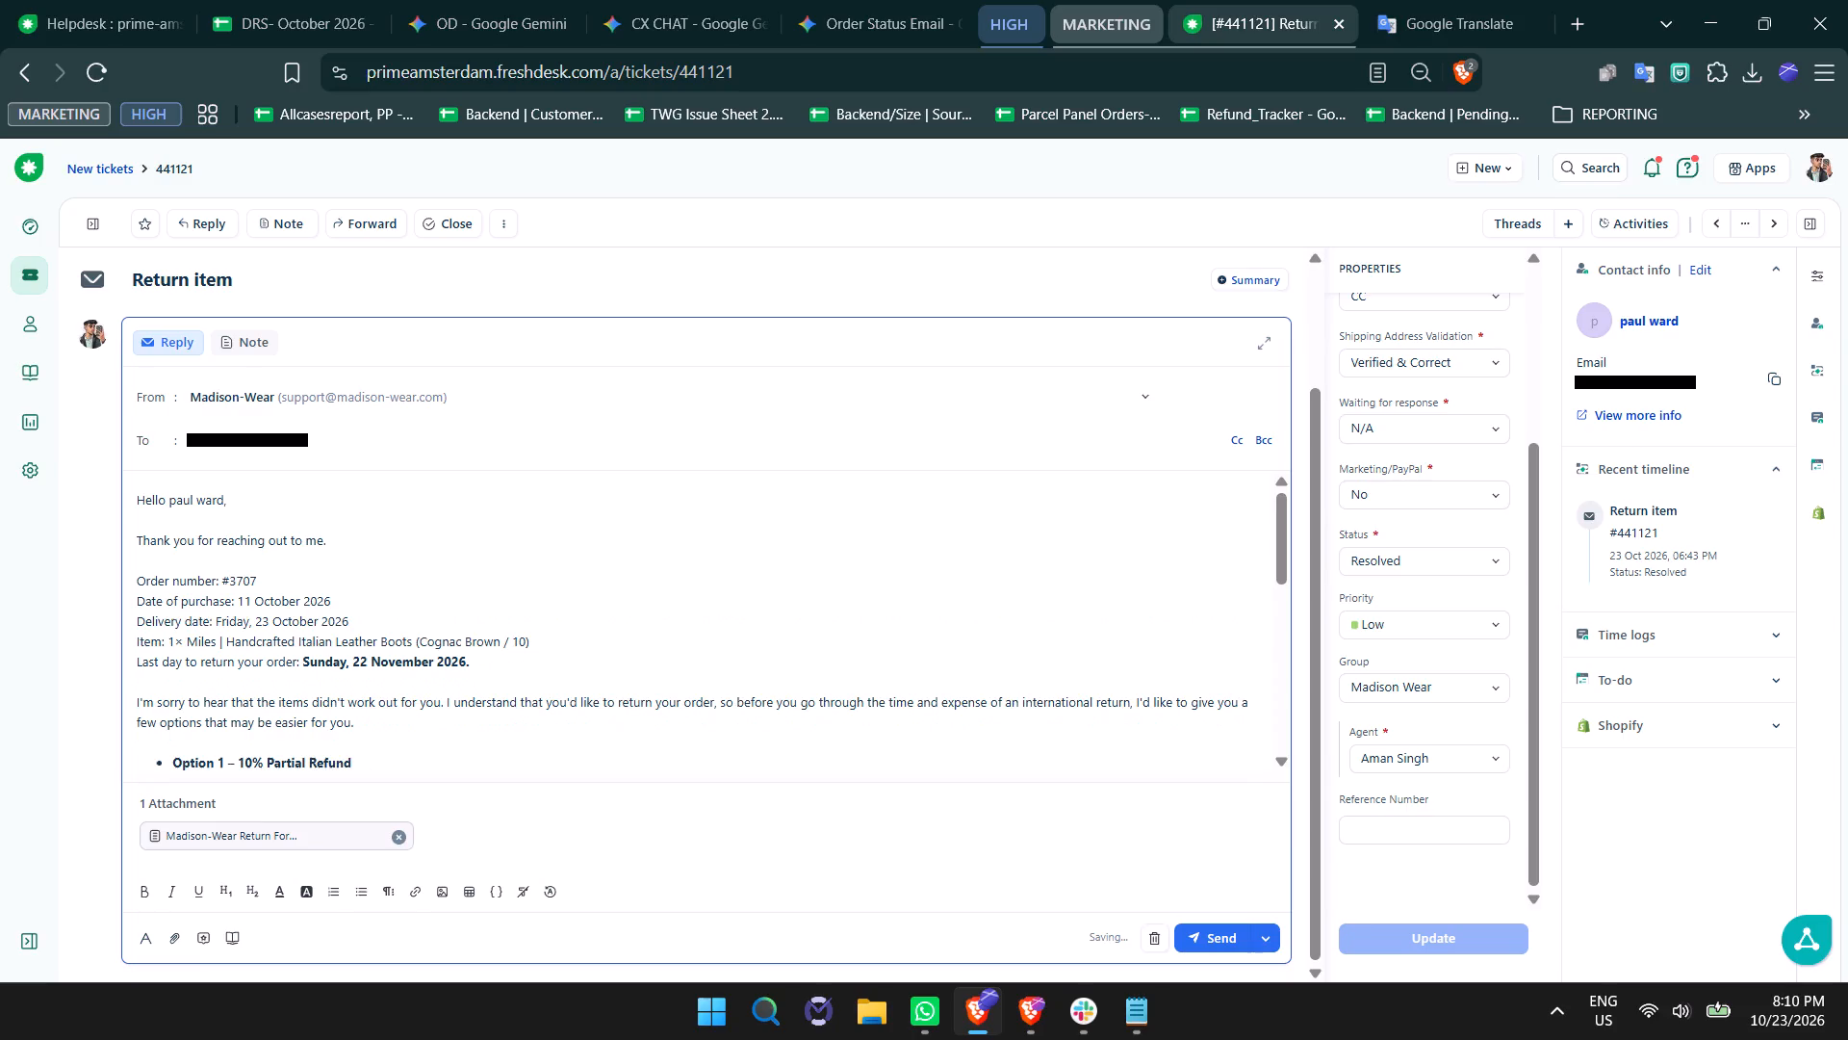
scroll(1422, 669, "down", 1)
scroll(1422, 669, "up", 5)
Copy the ticket number 441121 from the ticket page.
double_click(167, 166)
key("ctrl+c")
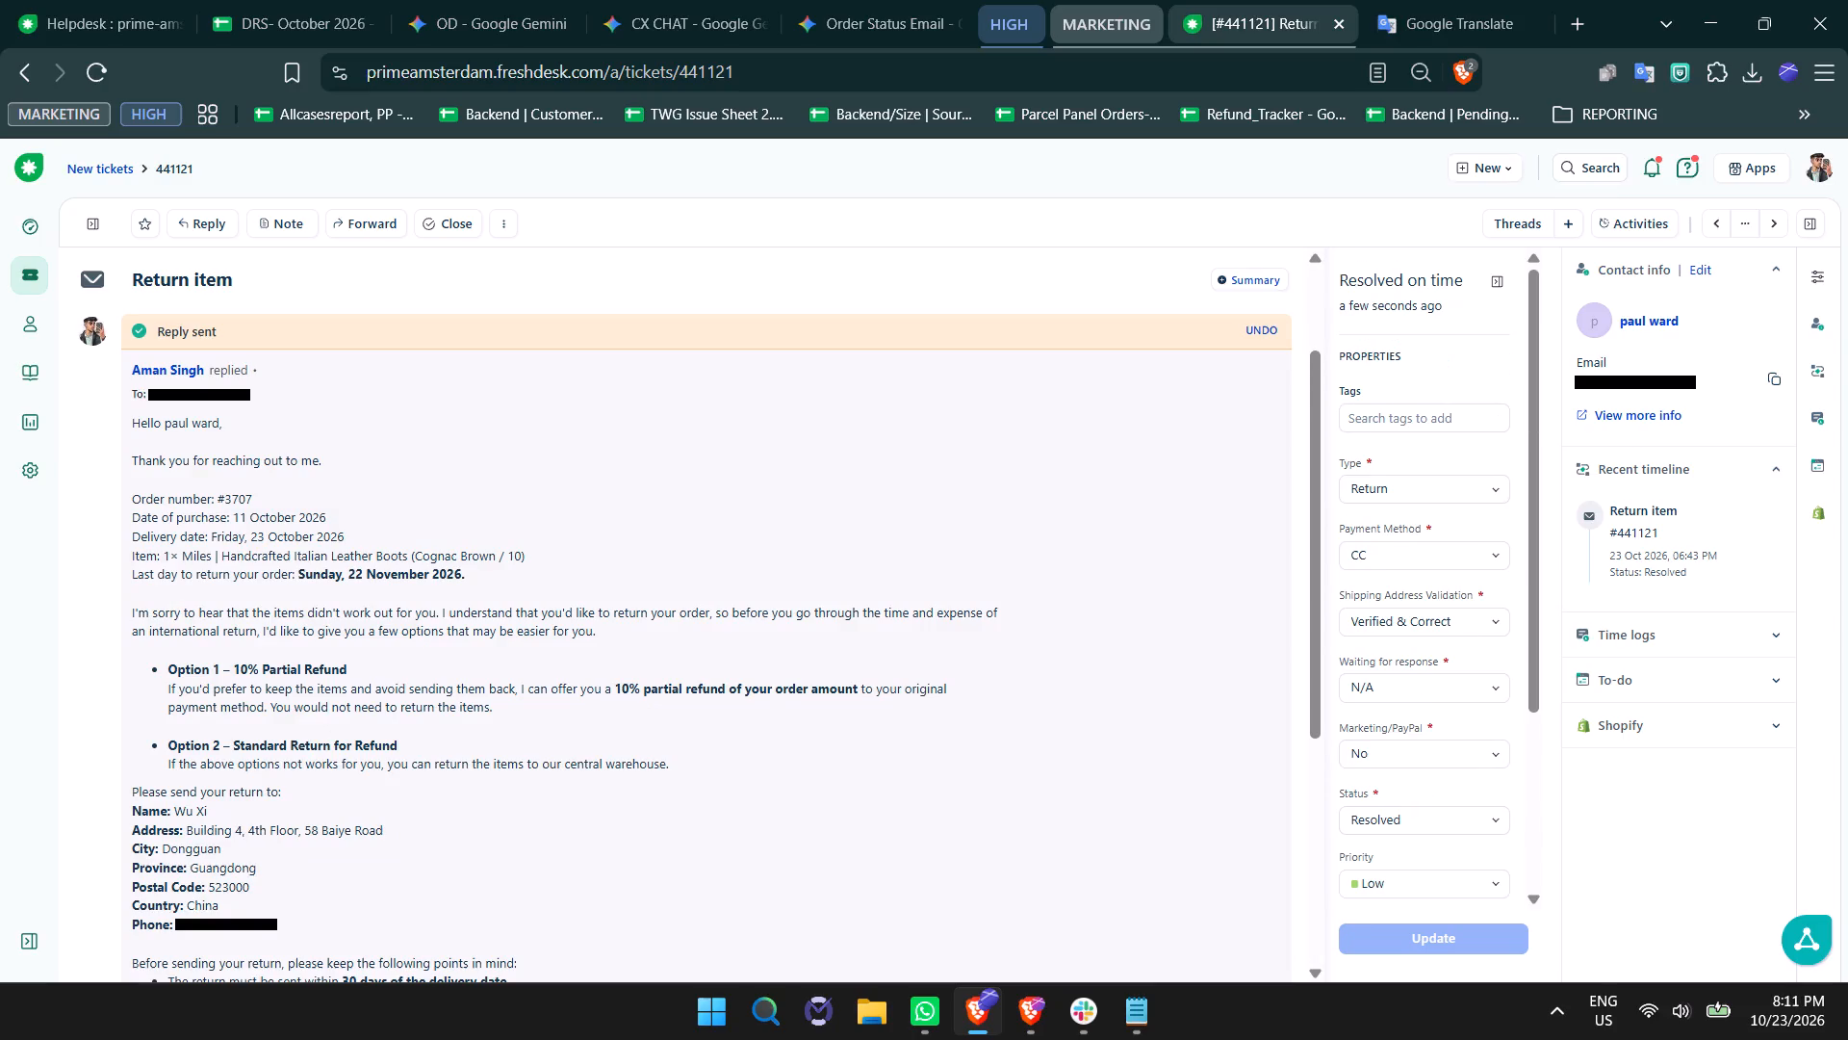
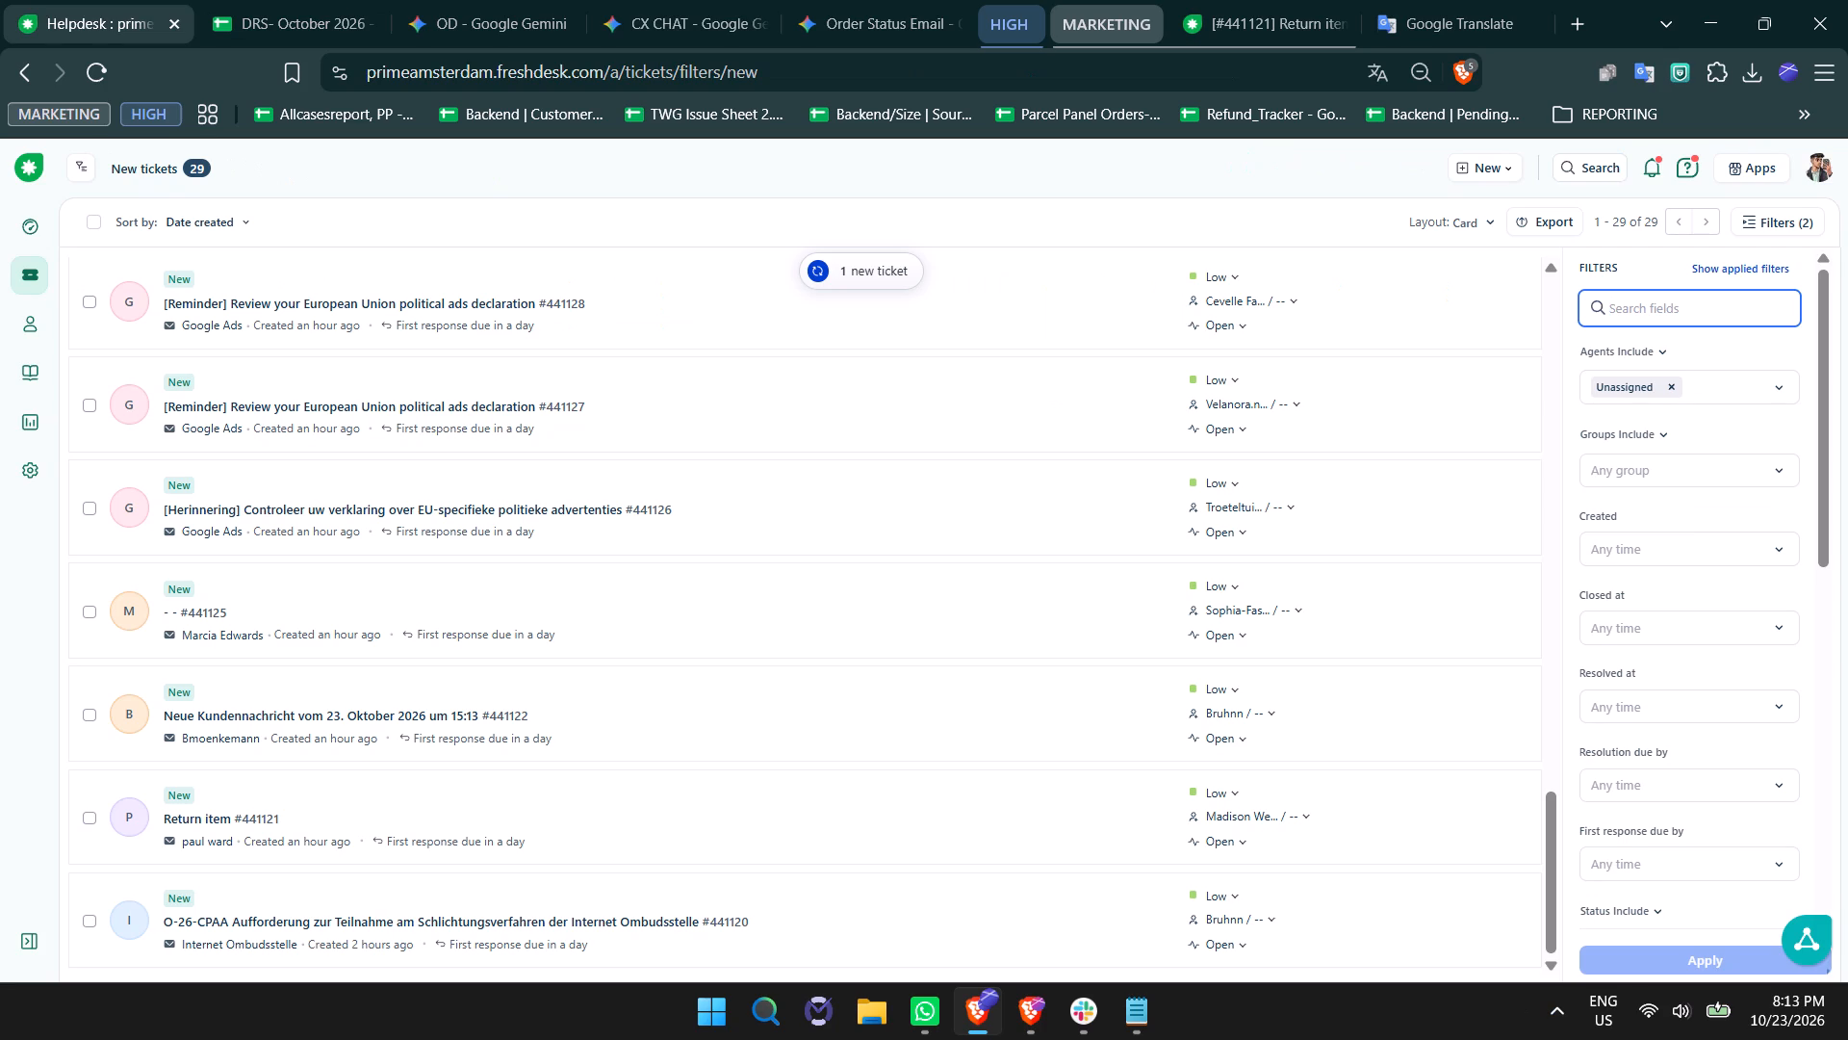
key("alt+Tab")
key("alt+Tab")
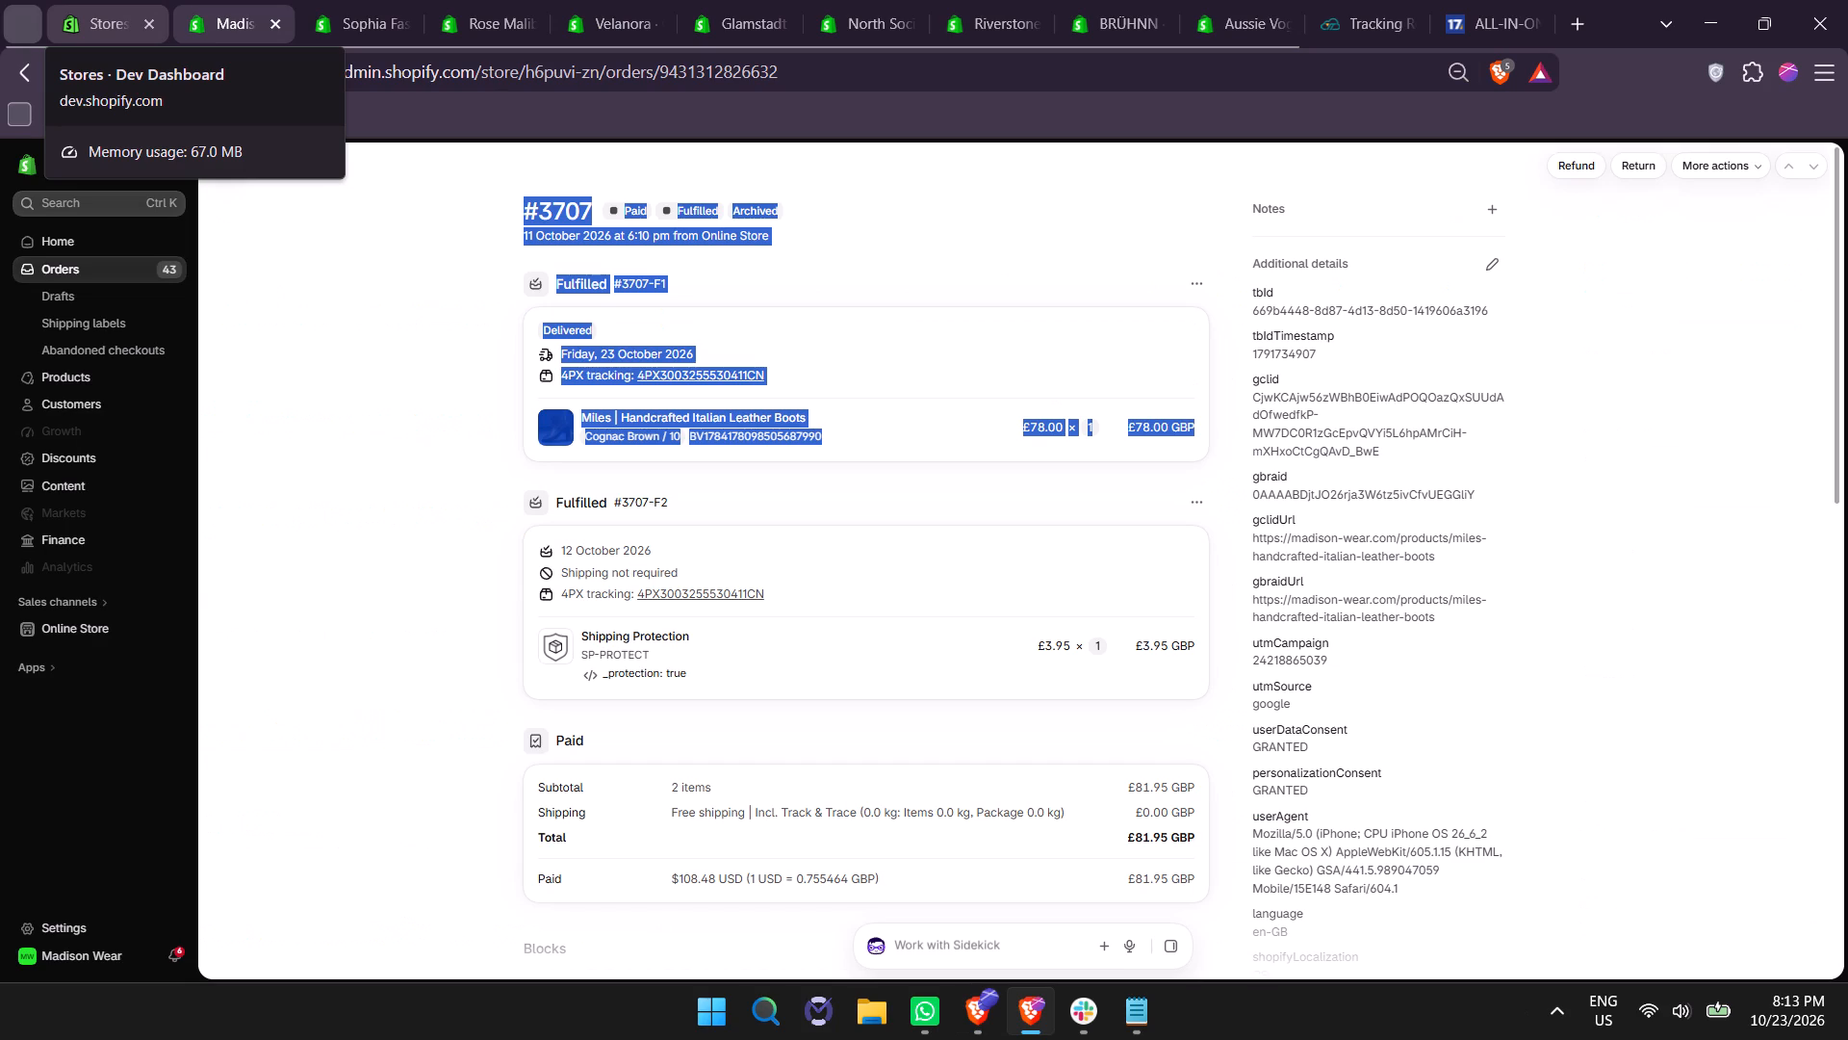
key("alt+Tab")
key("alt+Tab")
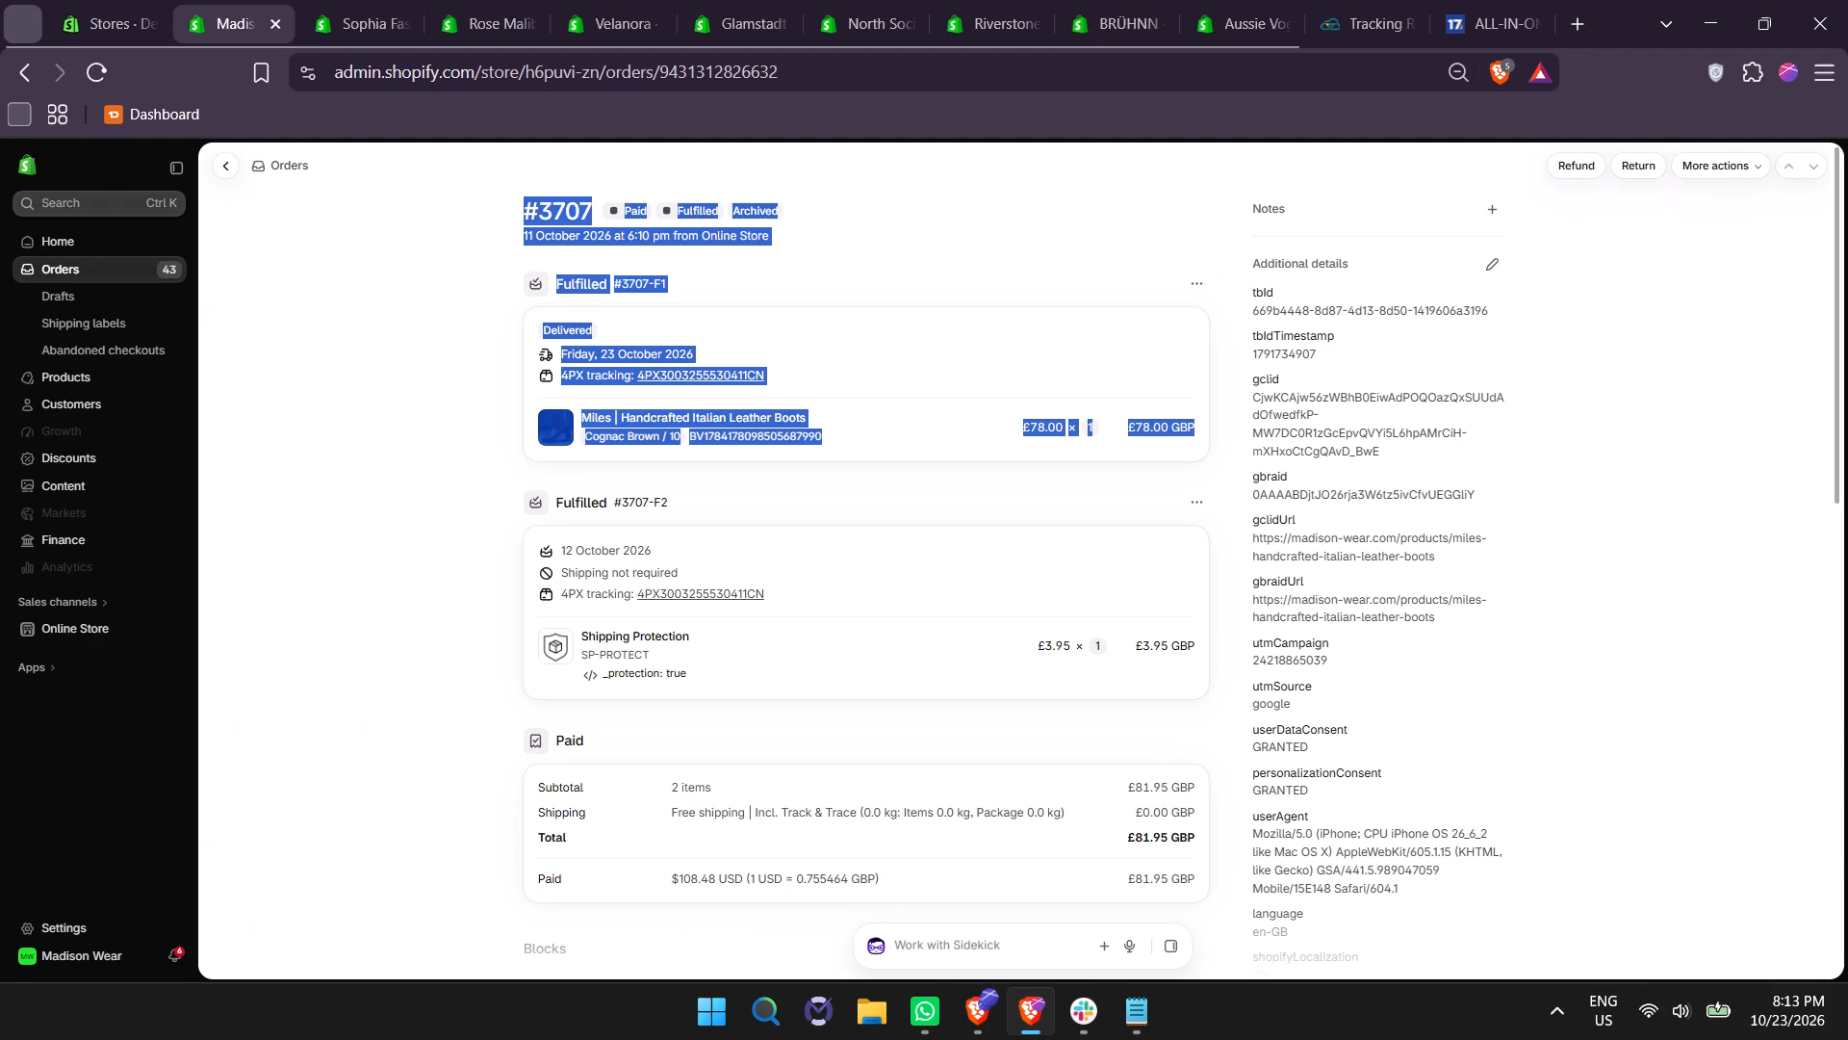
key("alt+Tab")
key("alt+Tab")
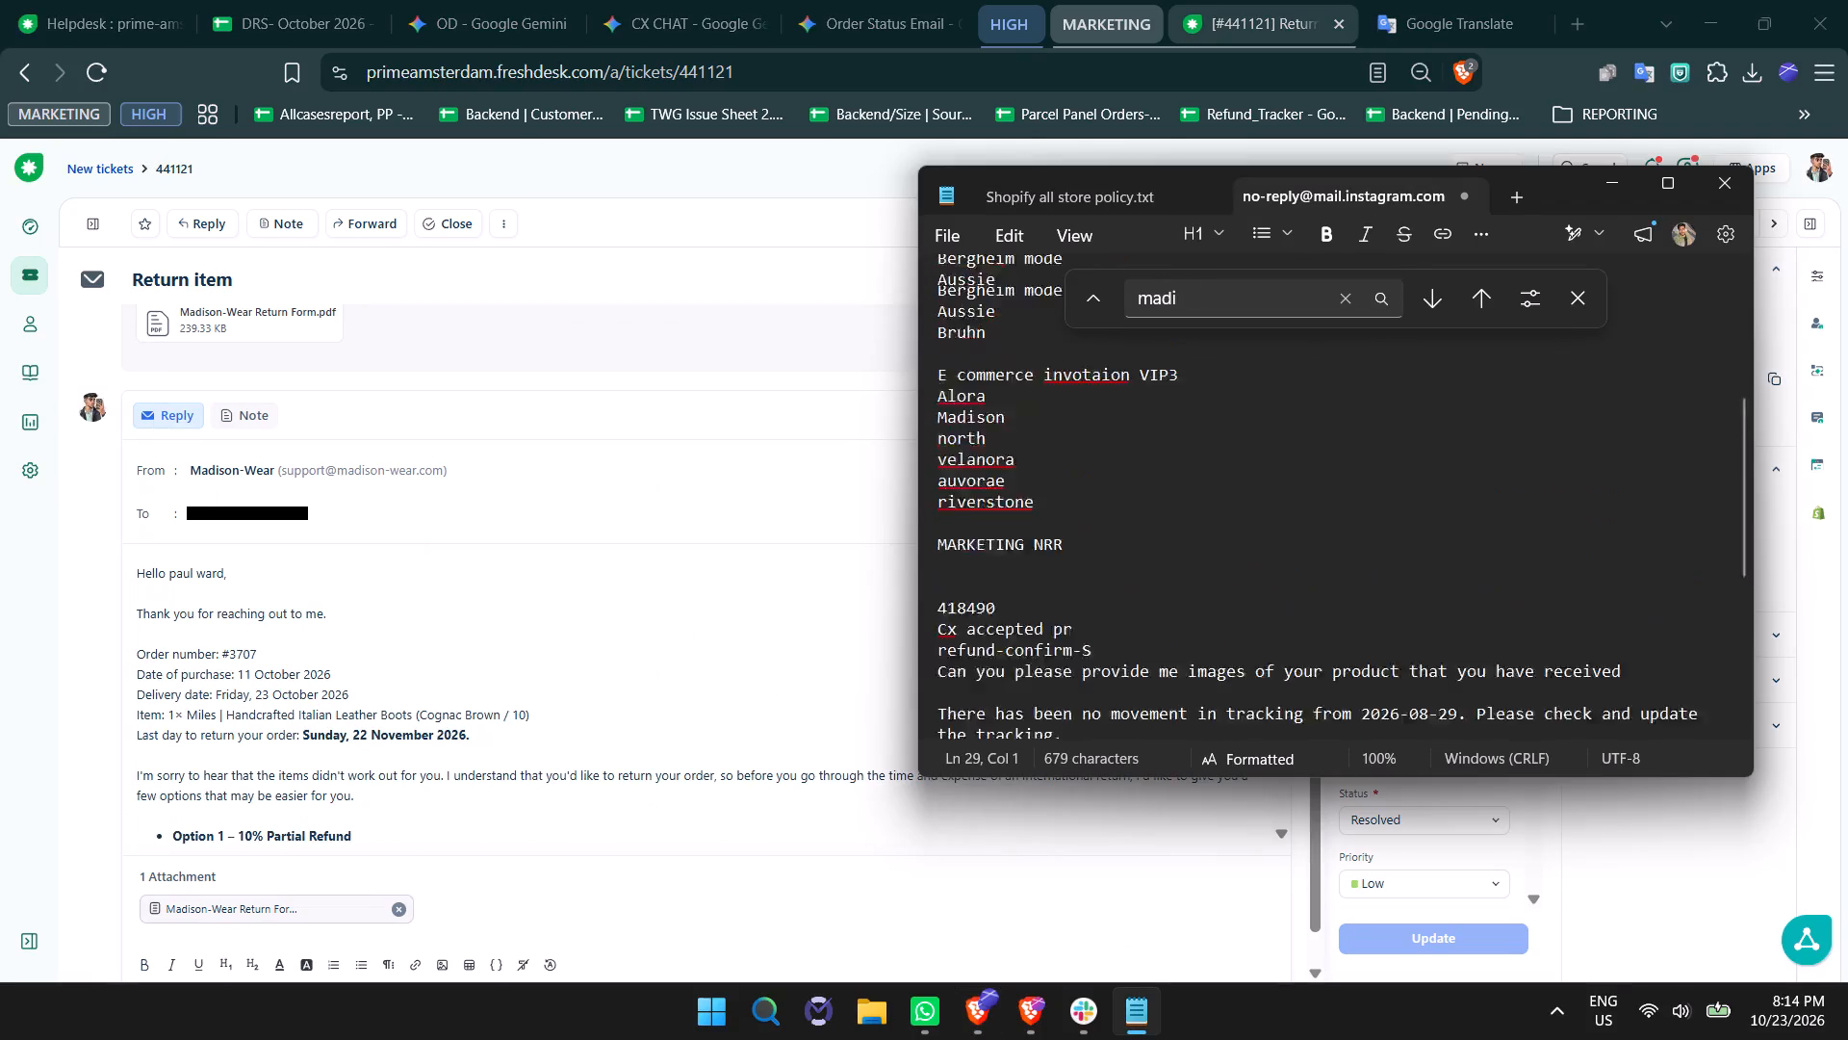
Find the line "What is your reason of return?" in the text notes and copy it.
scroll(1077, 524, "up", 5)
scroll(1087, 525, "down", 1)
scroll(1087, 525, "up", 3)
scroll(1087, 525, "down", 6)
scroll(1087, 525, "up", 2)
scroll(1088, 525, "down", 4)
scroll(1094, 529, "up", 1)
scroll(1099, 532, "down", 1)
scroll(1099, 532, "up", 1)
scroll(1101, 533, "down", 3)
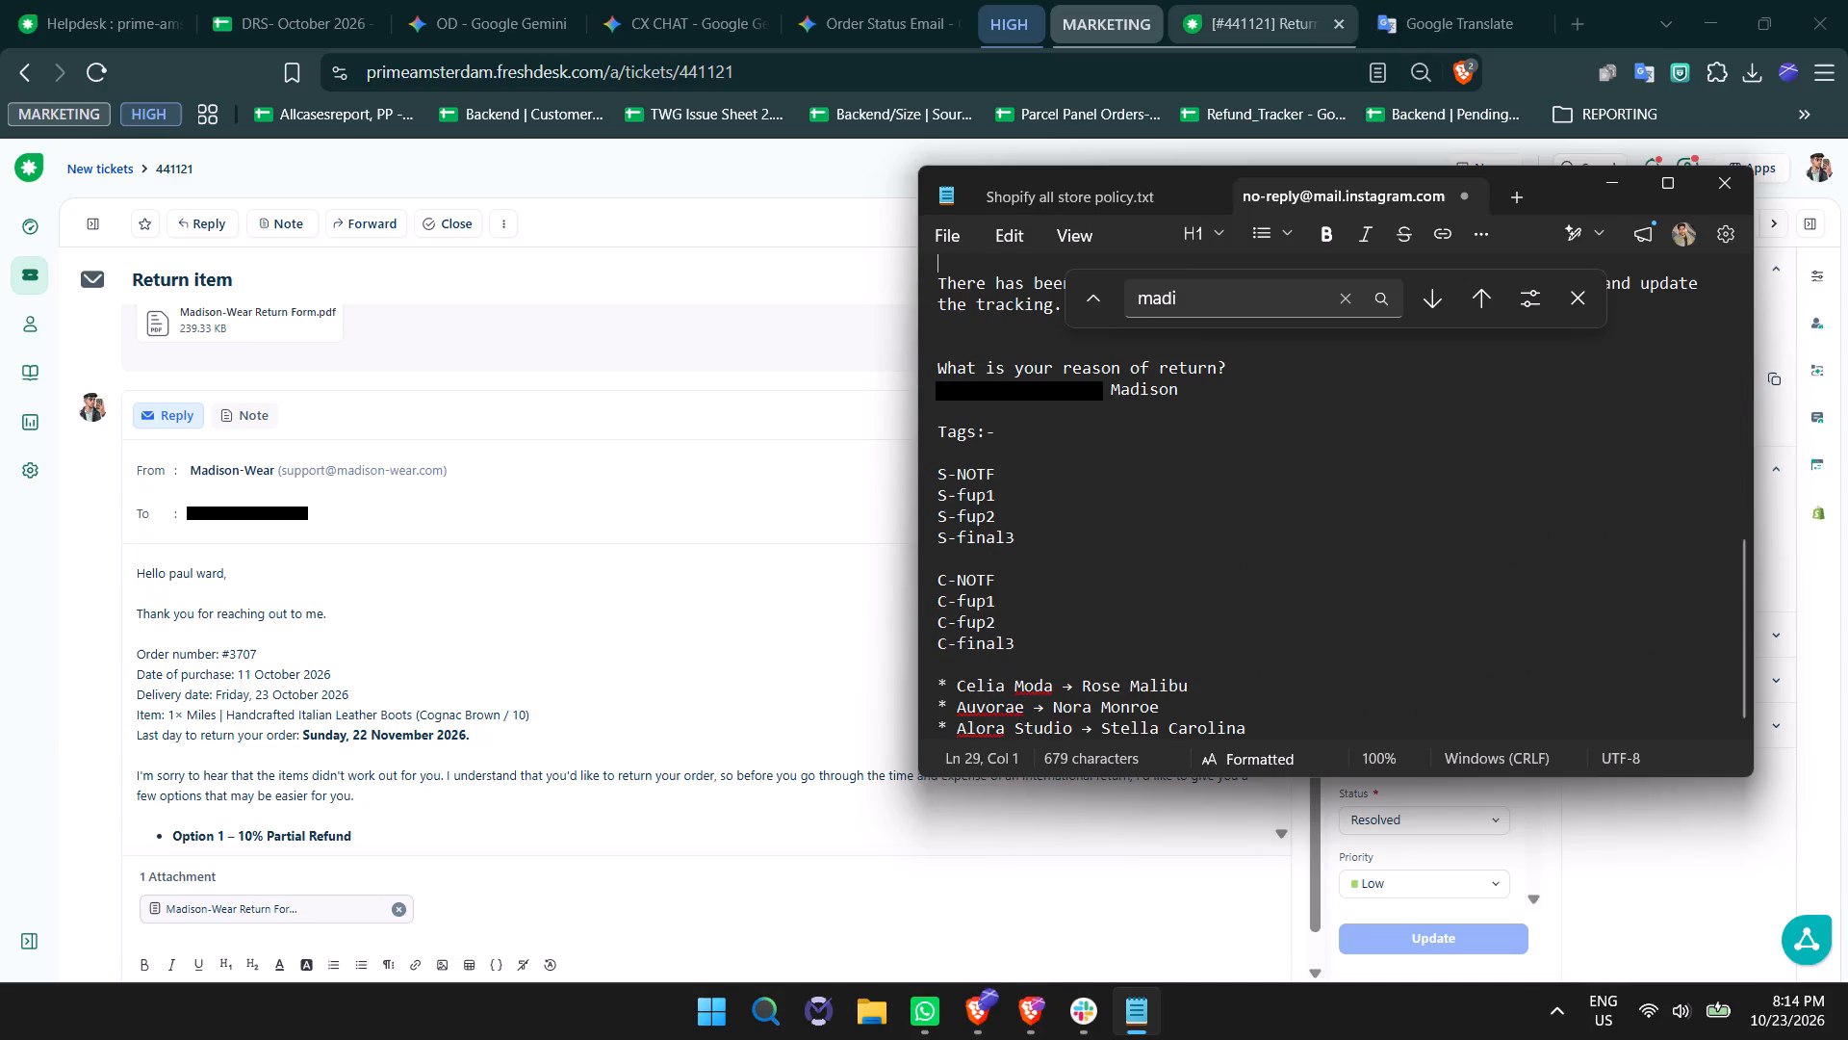
scroll(1101, 533, "down", 3)
scroll(1101, 533, "up", 1)
scroll(1101, 533, "down", 4)
scroll(1101, 533, "up", 2)
scroll(1101, 533, "down", 1)
scroll(1105, 534, "up", 1)
scroll(1105, 534, "down", 3)
scroll(1053, 420, "up", 1)
scroll(1053, 440, "down", 1)
scroll(1056, 465, "up", 1)
scroll(1056, 468, "down", 2)
scroll(1056, 468, "up", 1)
scroll(1056, 468, "down", 1)
triple_click(1054, 367)
key("ctrl+c")
Add "What is your reason of return?" to the reply on ticket 441121, on the same line after "Thank you for reaching out to me.".
key("alt+Tab")
key("ctrl+shift+v")
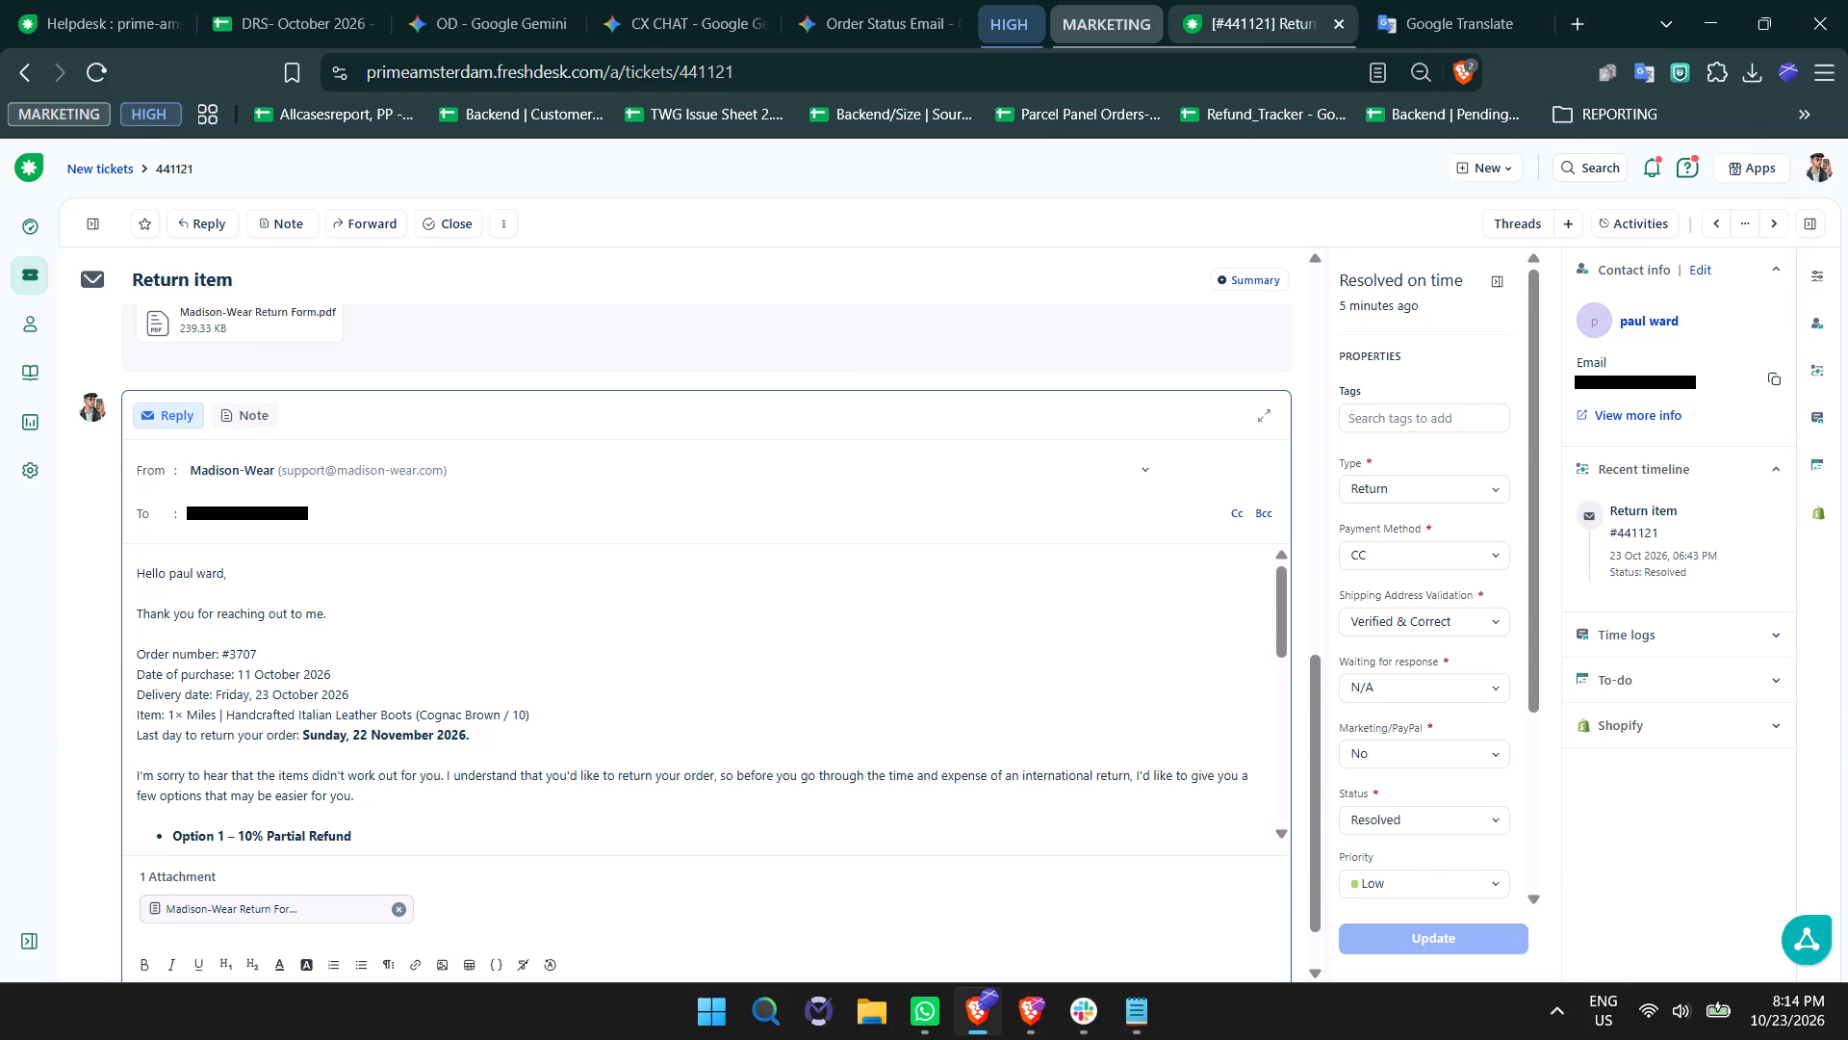
key("Down")
key("Down")
key("BackSpace")
key("BackSpace")
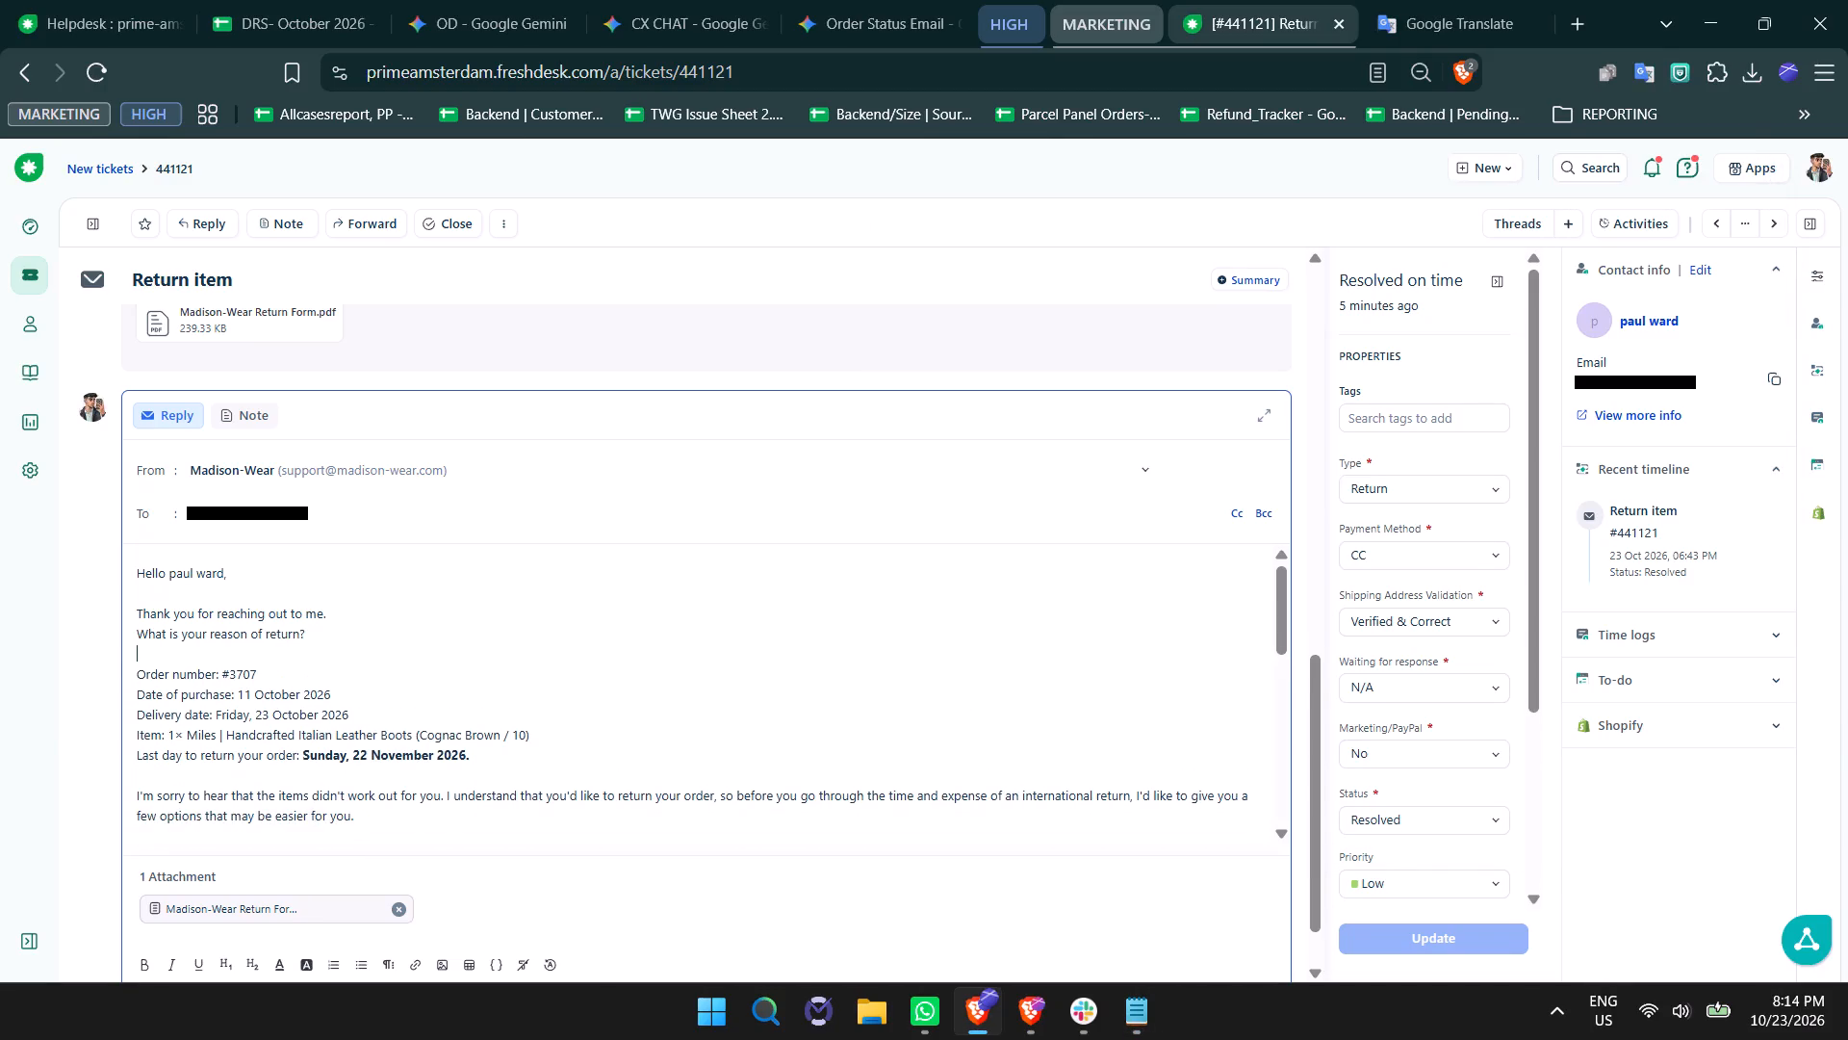
key("Up")
key("BackSpace")
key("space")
Send the return reply with the attached Madison-Wear return form on ticket 441121.
scroll(775, 700, "up", 2)
scroll(775, 700, "down", 1)
scroll(783, 700, "up", 1)
scroll(784, 700, "down", 8)
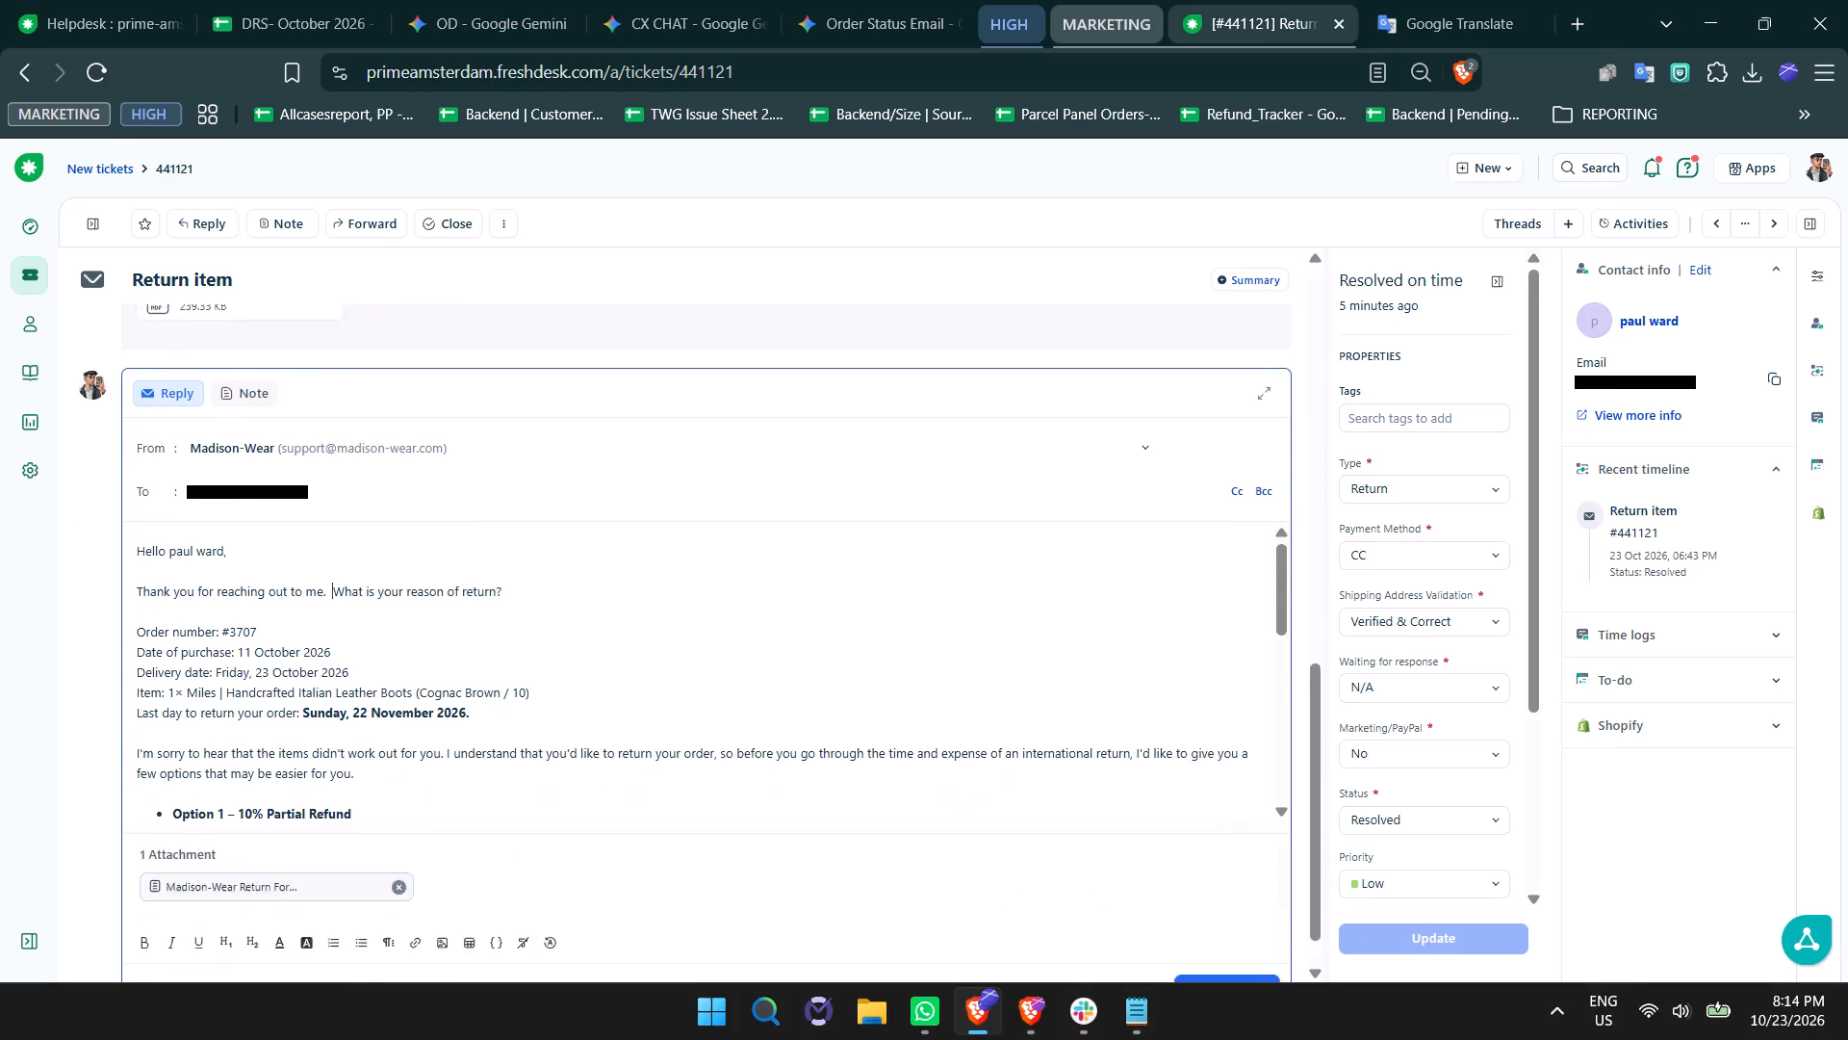
scroll(1108, 749, "down", 1)
scroll(1114, 756, "up", 5)
scroll(1117, 760, "down", 2)
left_click(1213, 926)
Review the sent reply on ticket 441121, from the greeting through the signature and attachment.
scroll(1435, 565, "down", 4)
scroll(1436, 565, "up", 3)
scroll(1436, 565, "down", 3)
scroll(1436, 565, "up", 2)
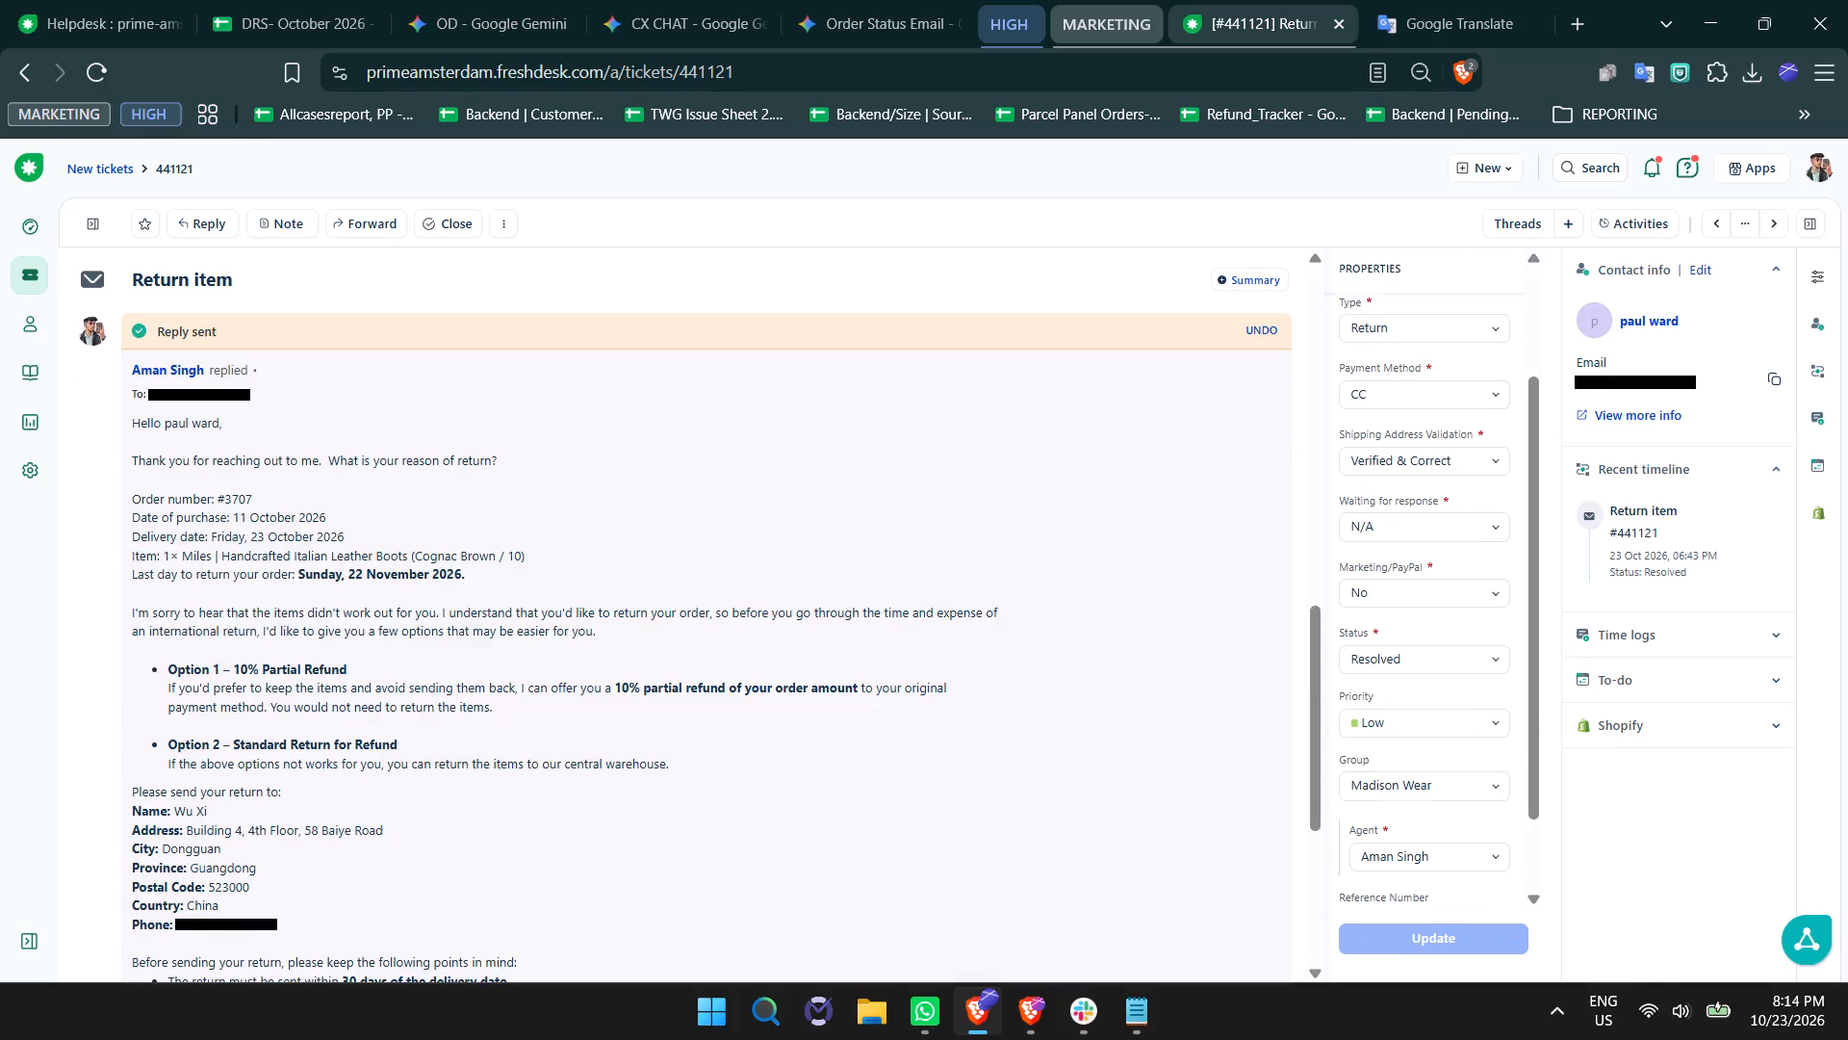
scroll(889, 611, "up", 6)
scroll(890, 615, "down", 2)
scroll(917, 649, "up", 2)
scroll(936, 669, "down", 4)
scroll(1295, 684, "down", 2)
scroll(1308, 694, "up", 1)
scroll(1318, 699, "down", 1)
scroll(1323, 702, "up", 1)
scroll(1323, 702, "down", 6)
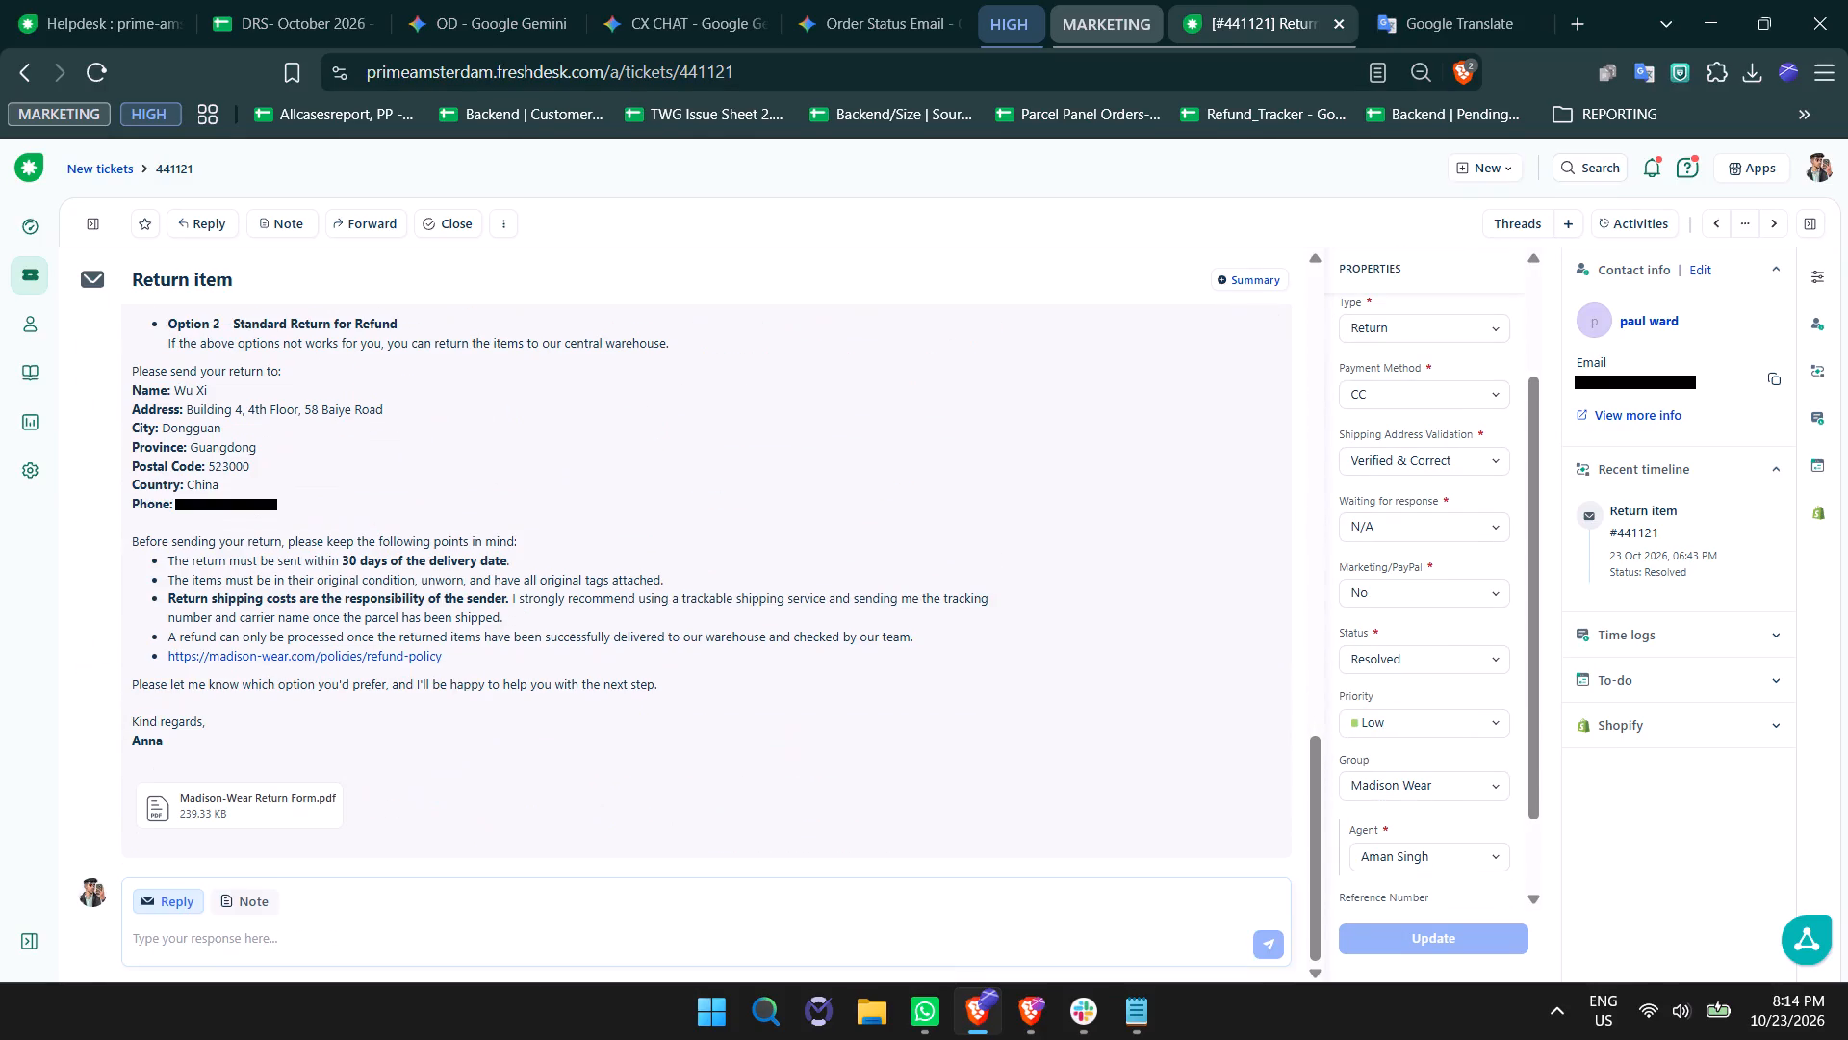
double_click(162, 171)
key("ctrl+c")
left_click(267, 0)
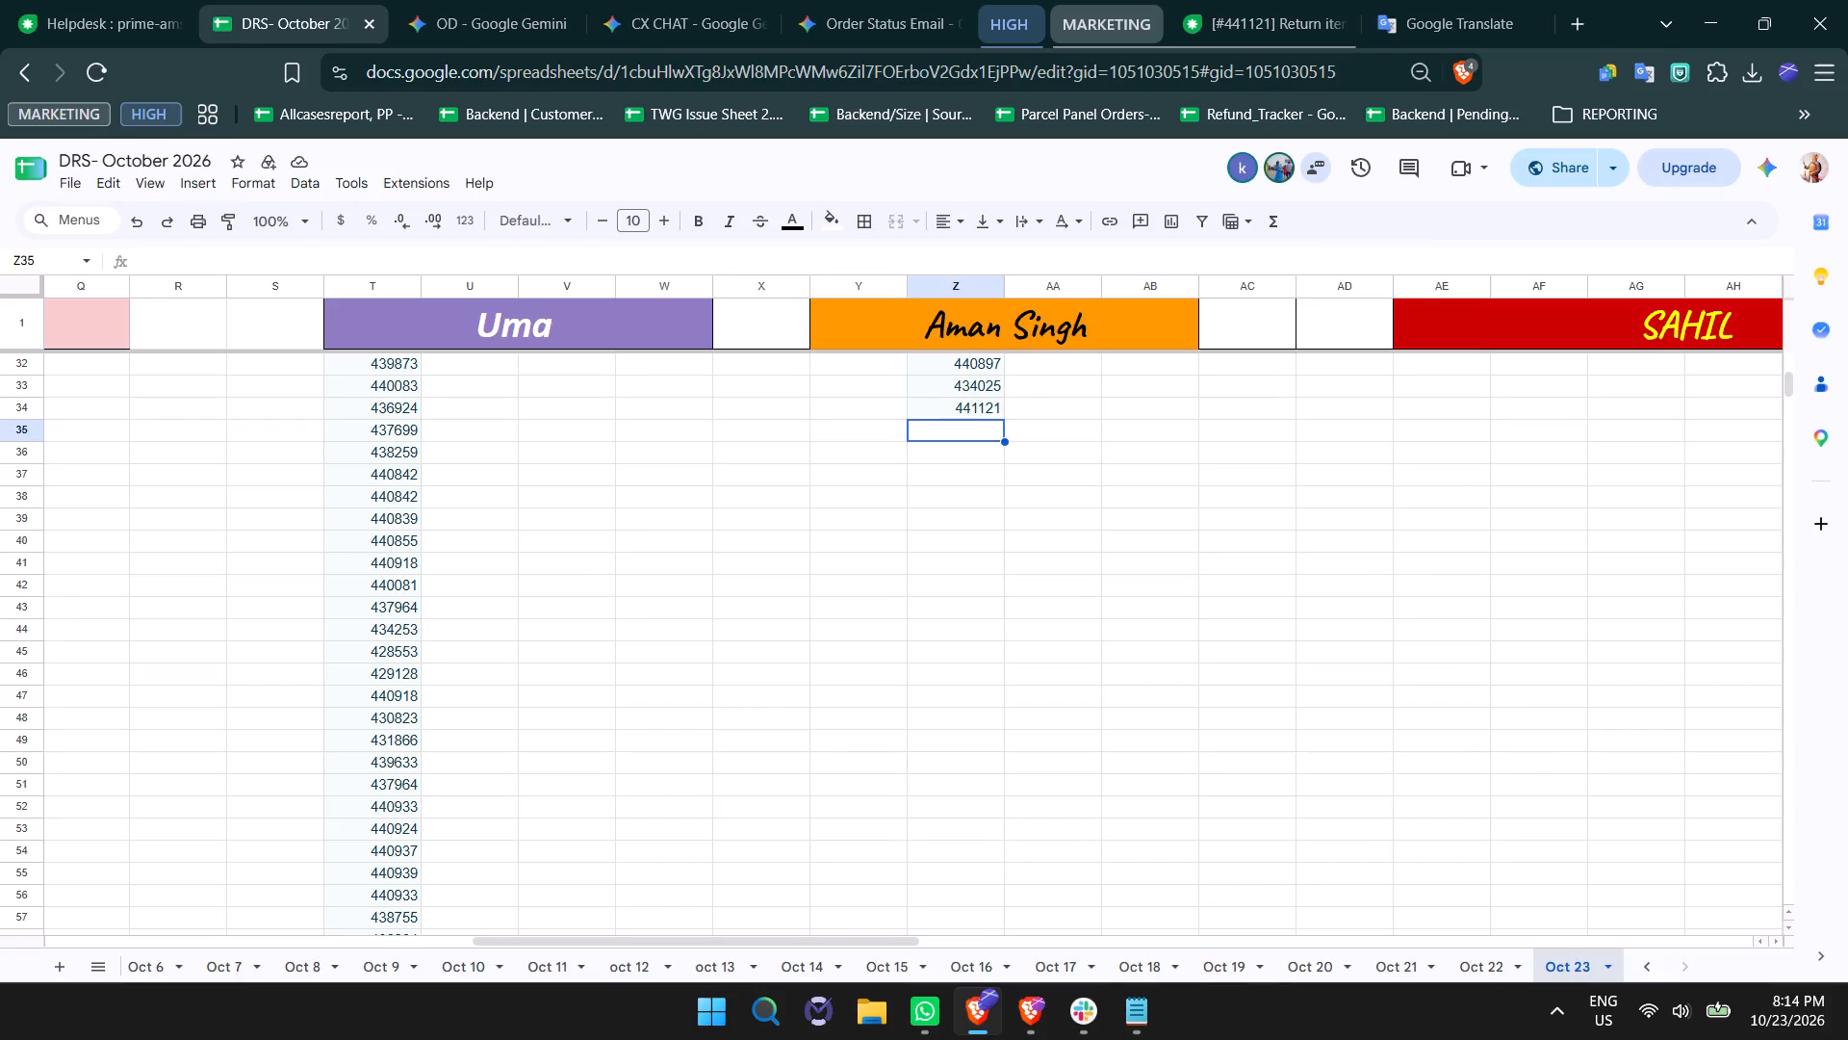
key("ctrl+f")
key("ctrl+v")
key("Escape")
left_click(950, 427)
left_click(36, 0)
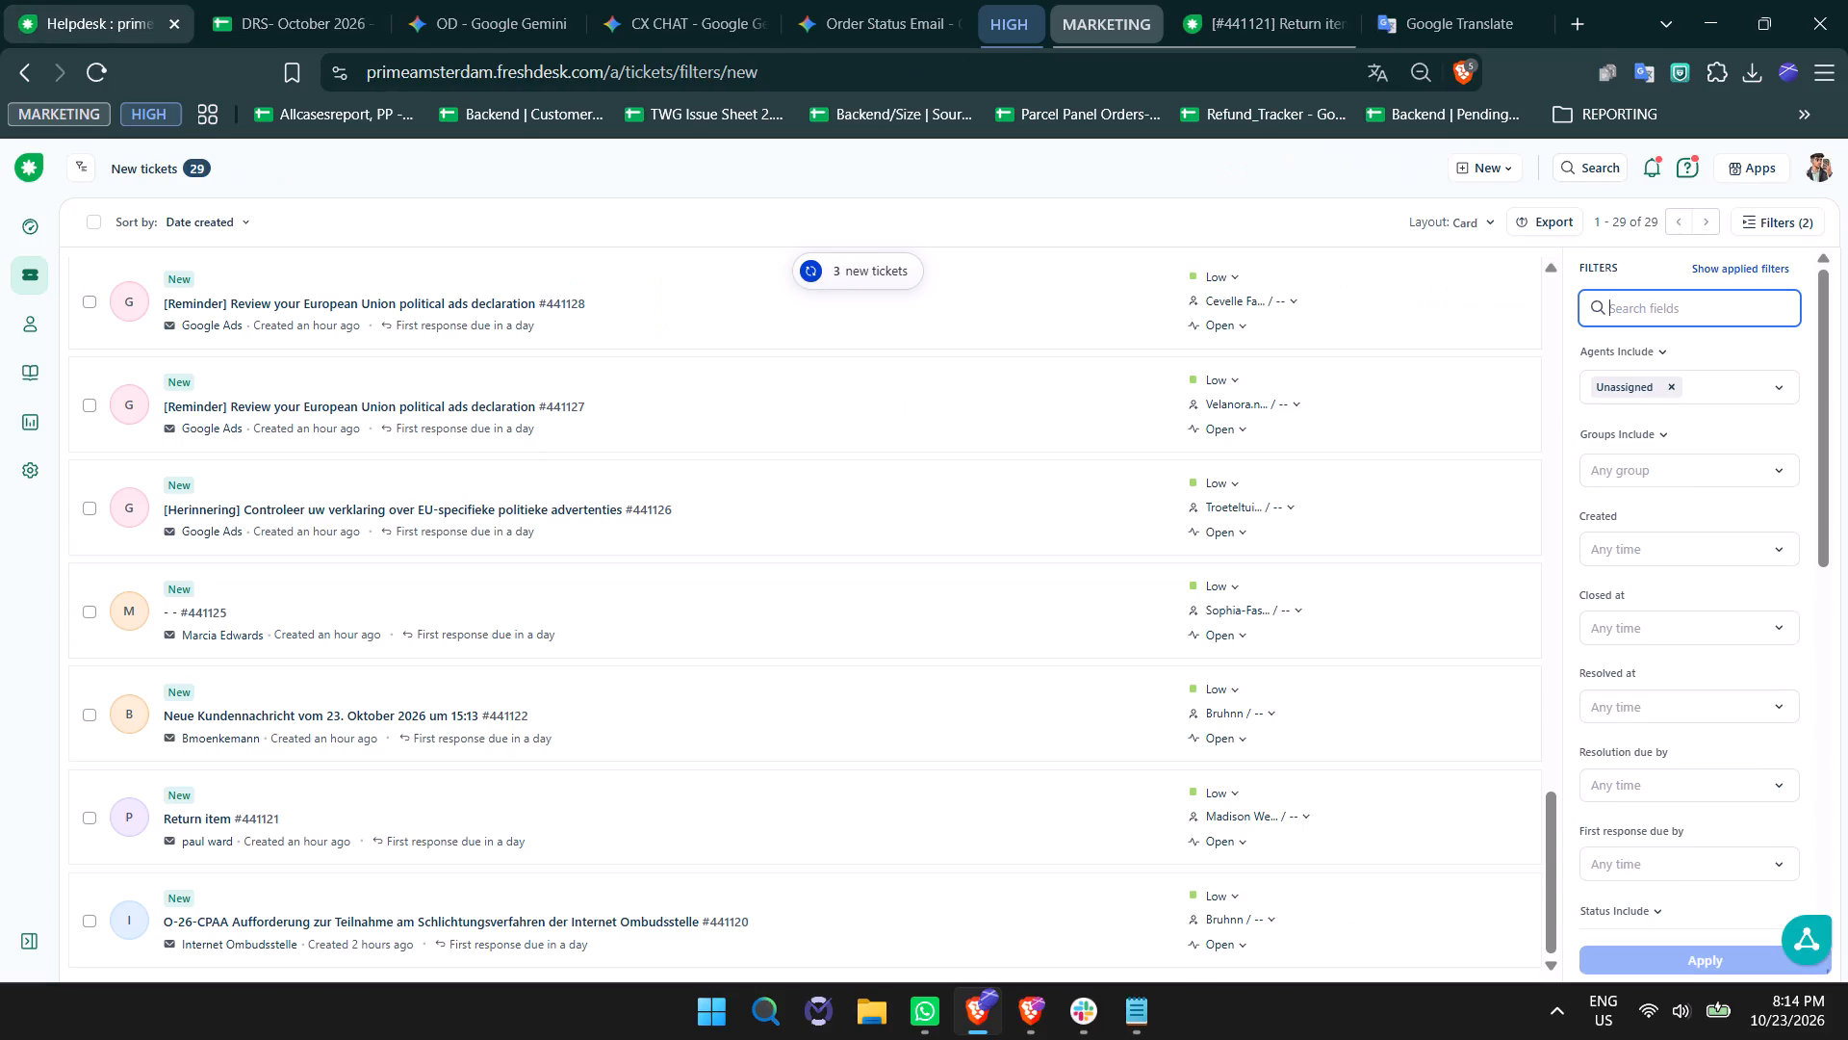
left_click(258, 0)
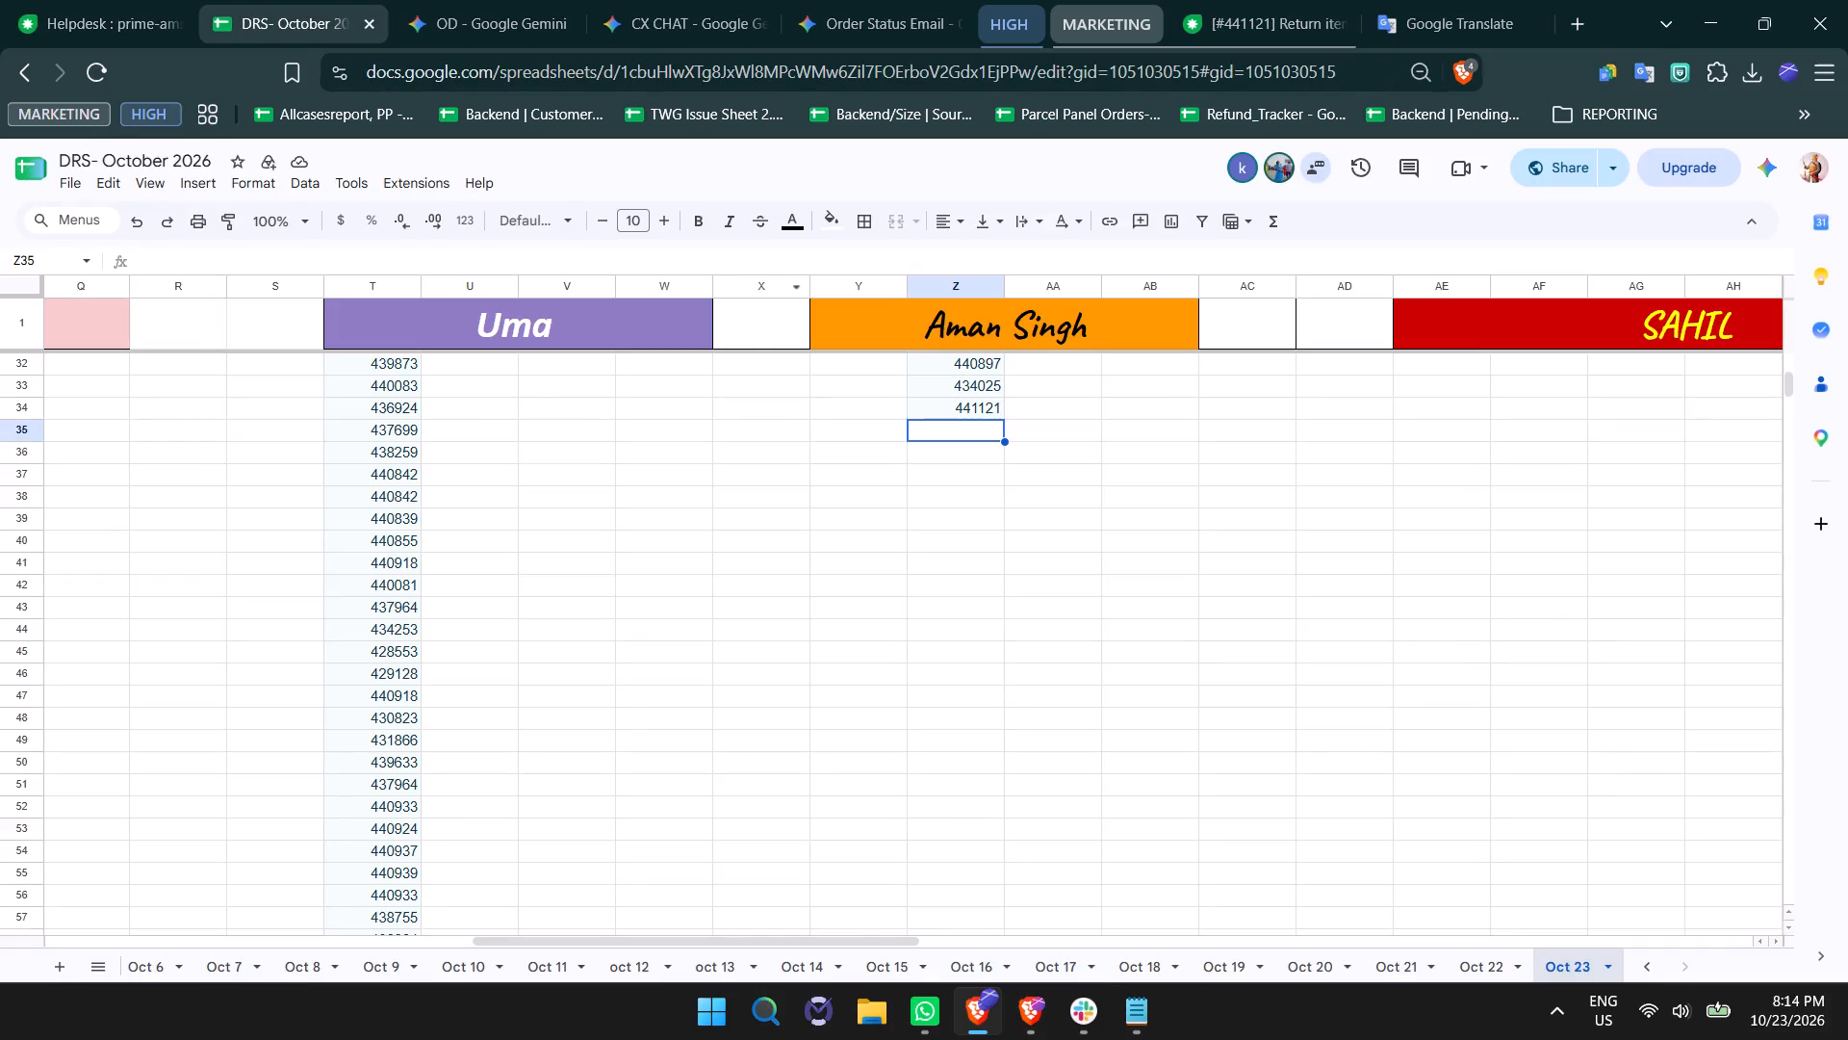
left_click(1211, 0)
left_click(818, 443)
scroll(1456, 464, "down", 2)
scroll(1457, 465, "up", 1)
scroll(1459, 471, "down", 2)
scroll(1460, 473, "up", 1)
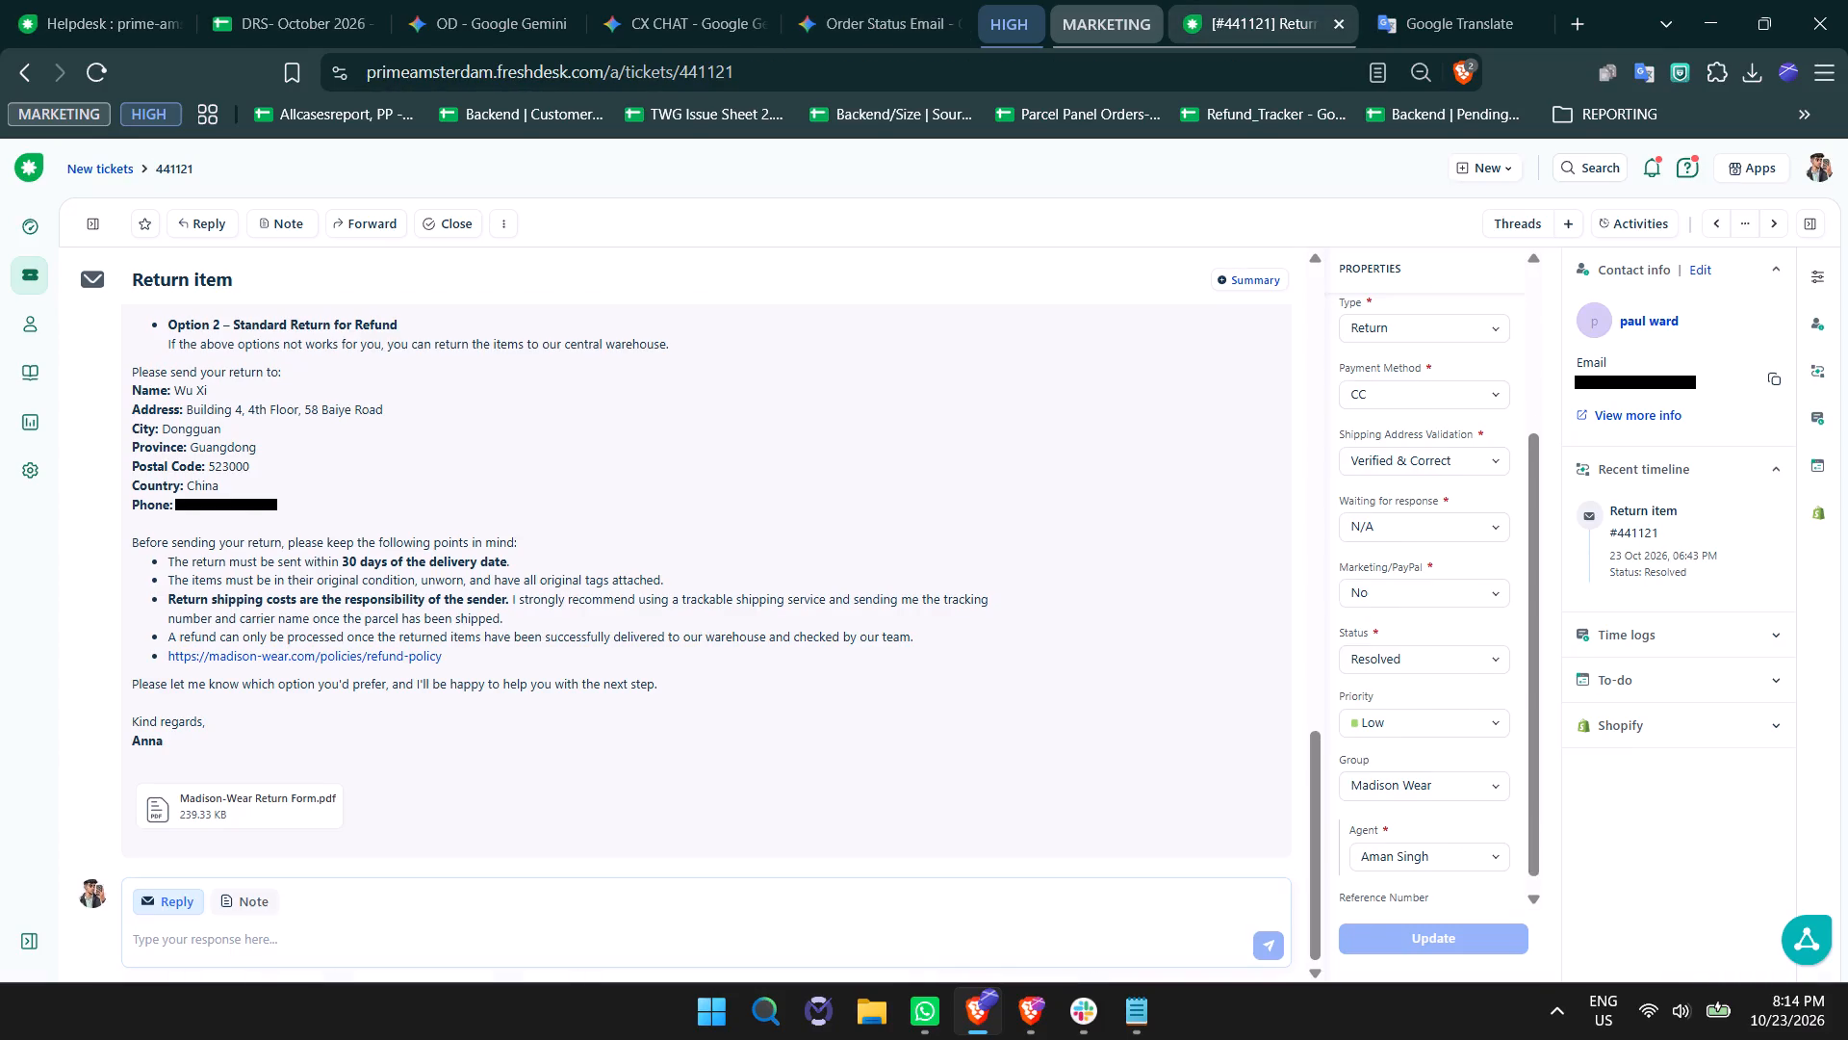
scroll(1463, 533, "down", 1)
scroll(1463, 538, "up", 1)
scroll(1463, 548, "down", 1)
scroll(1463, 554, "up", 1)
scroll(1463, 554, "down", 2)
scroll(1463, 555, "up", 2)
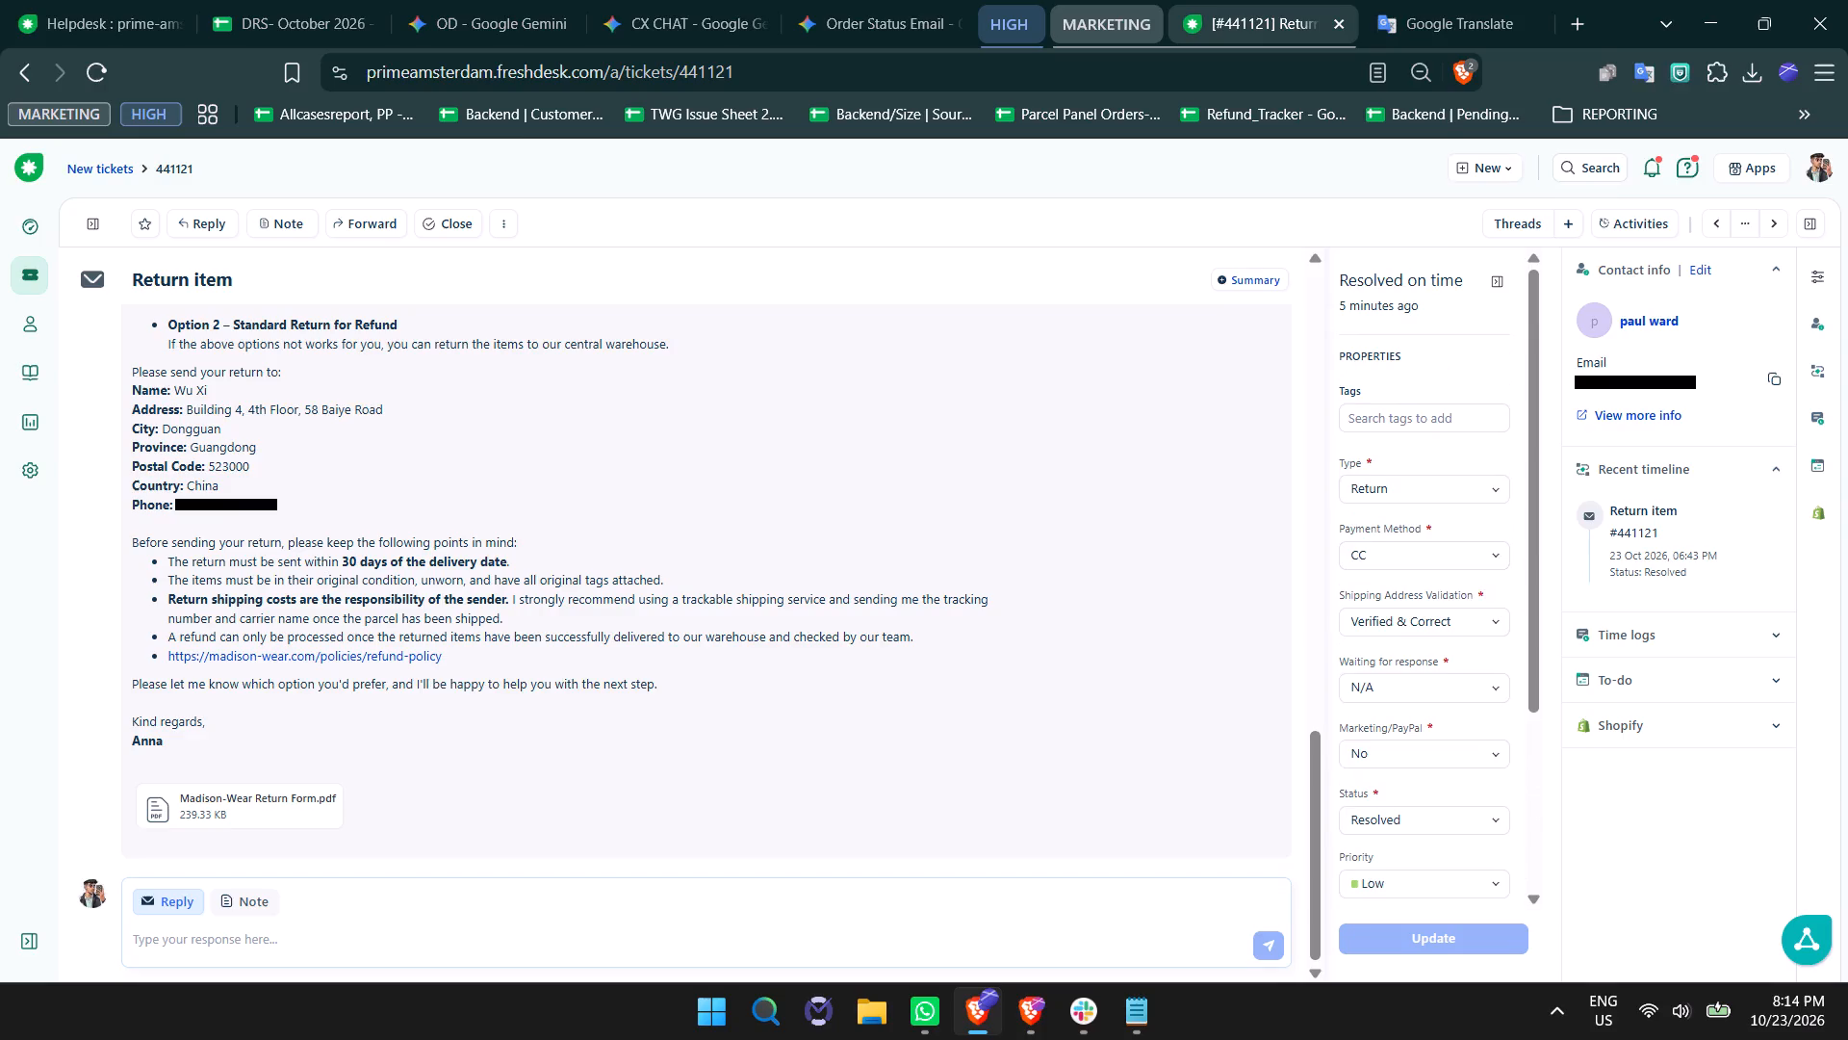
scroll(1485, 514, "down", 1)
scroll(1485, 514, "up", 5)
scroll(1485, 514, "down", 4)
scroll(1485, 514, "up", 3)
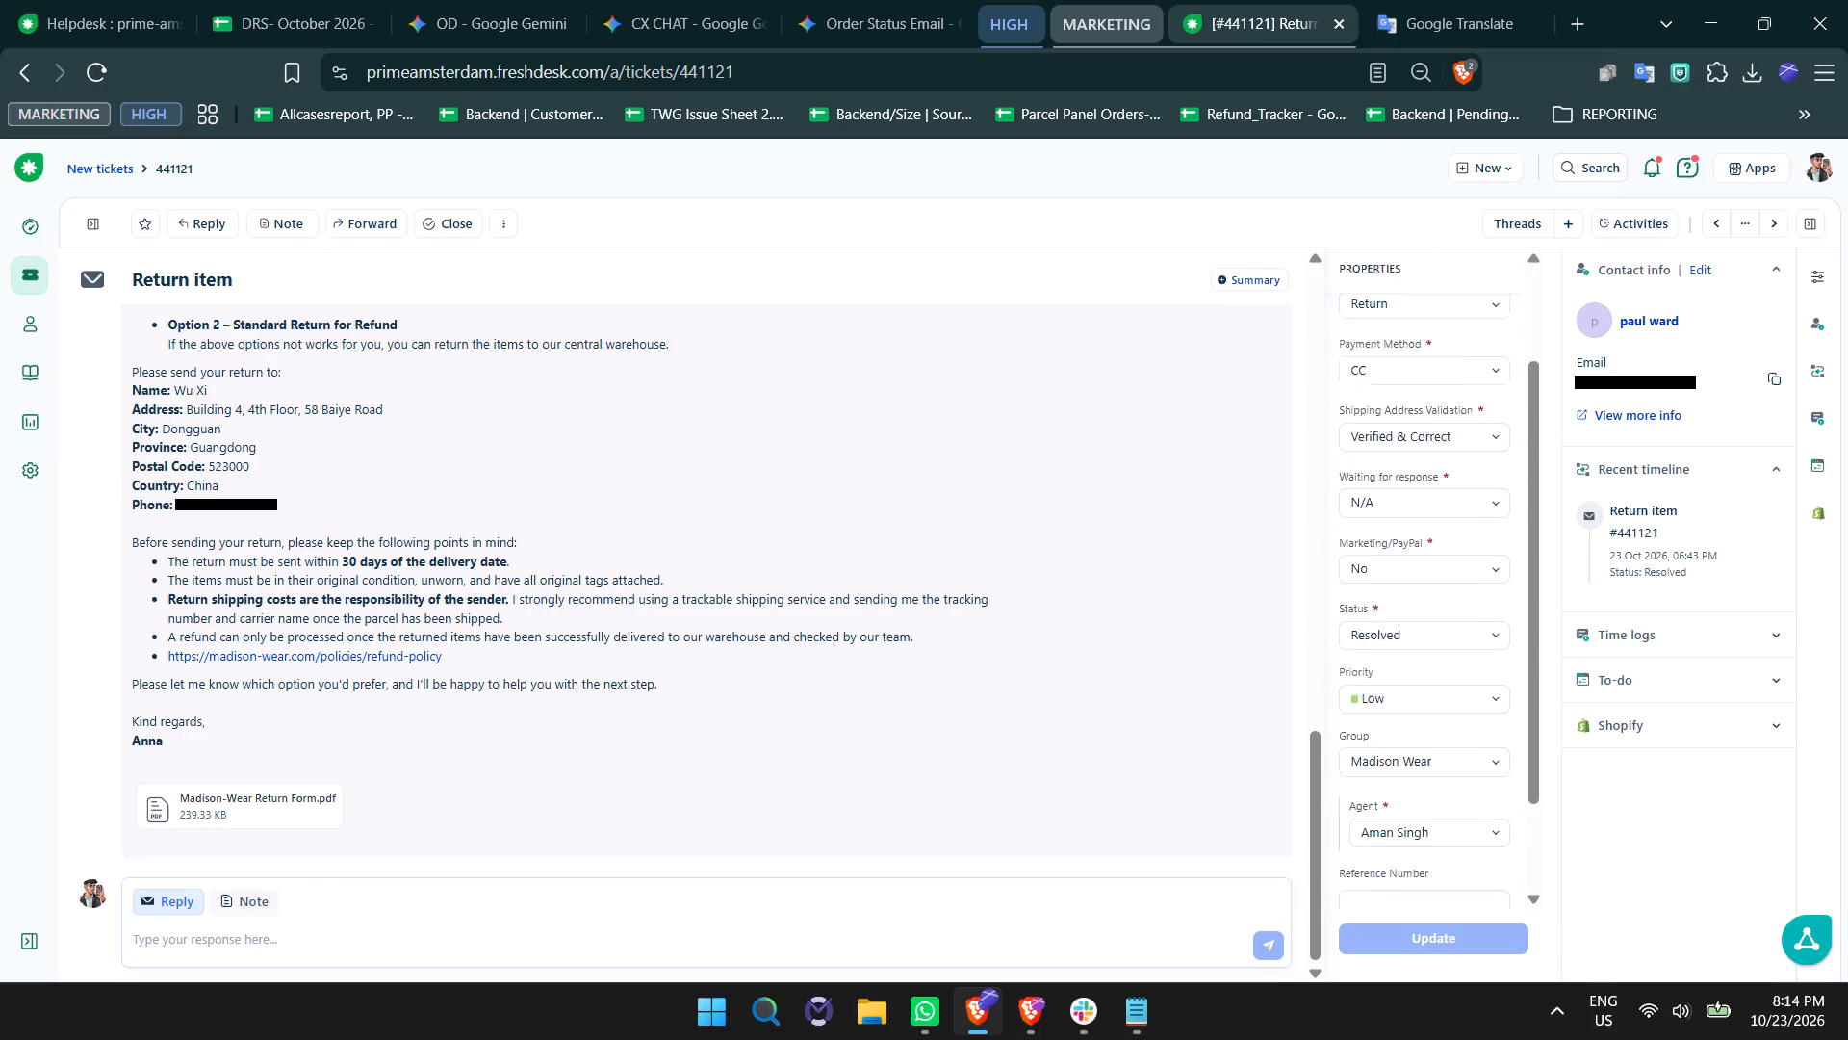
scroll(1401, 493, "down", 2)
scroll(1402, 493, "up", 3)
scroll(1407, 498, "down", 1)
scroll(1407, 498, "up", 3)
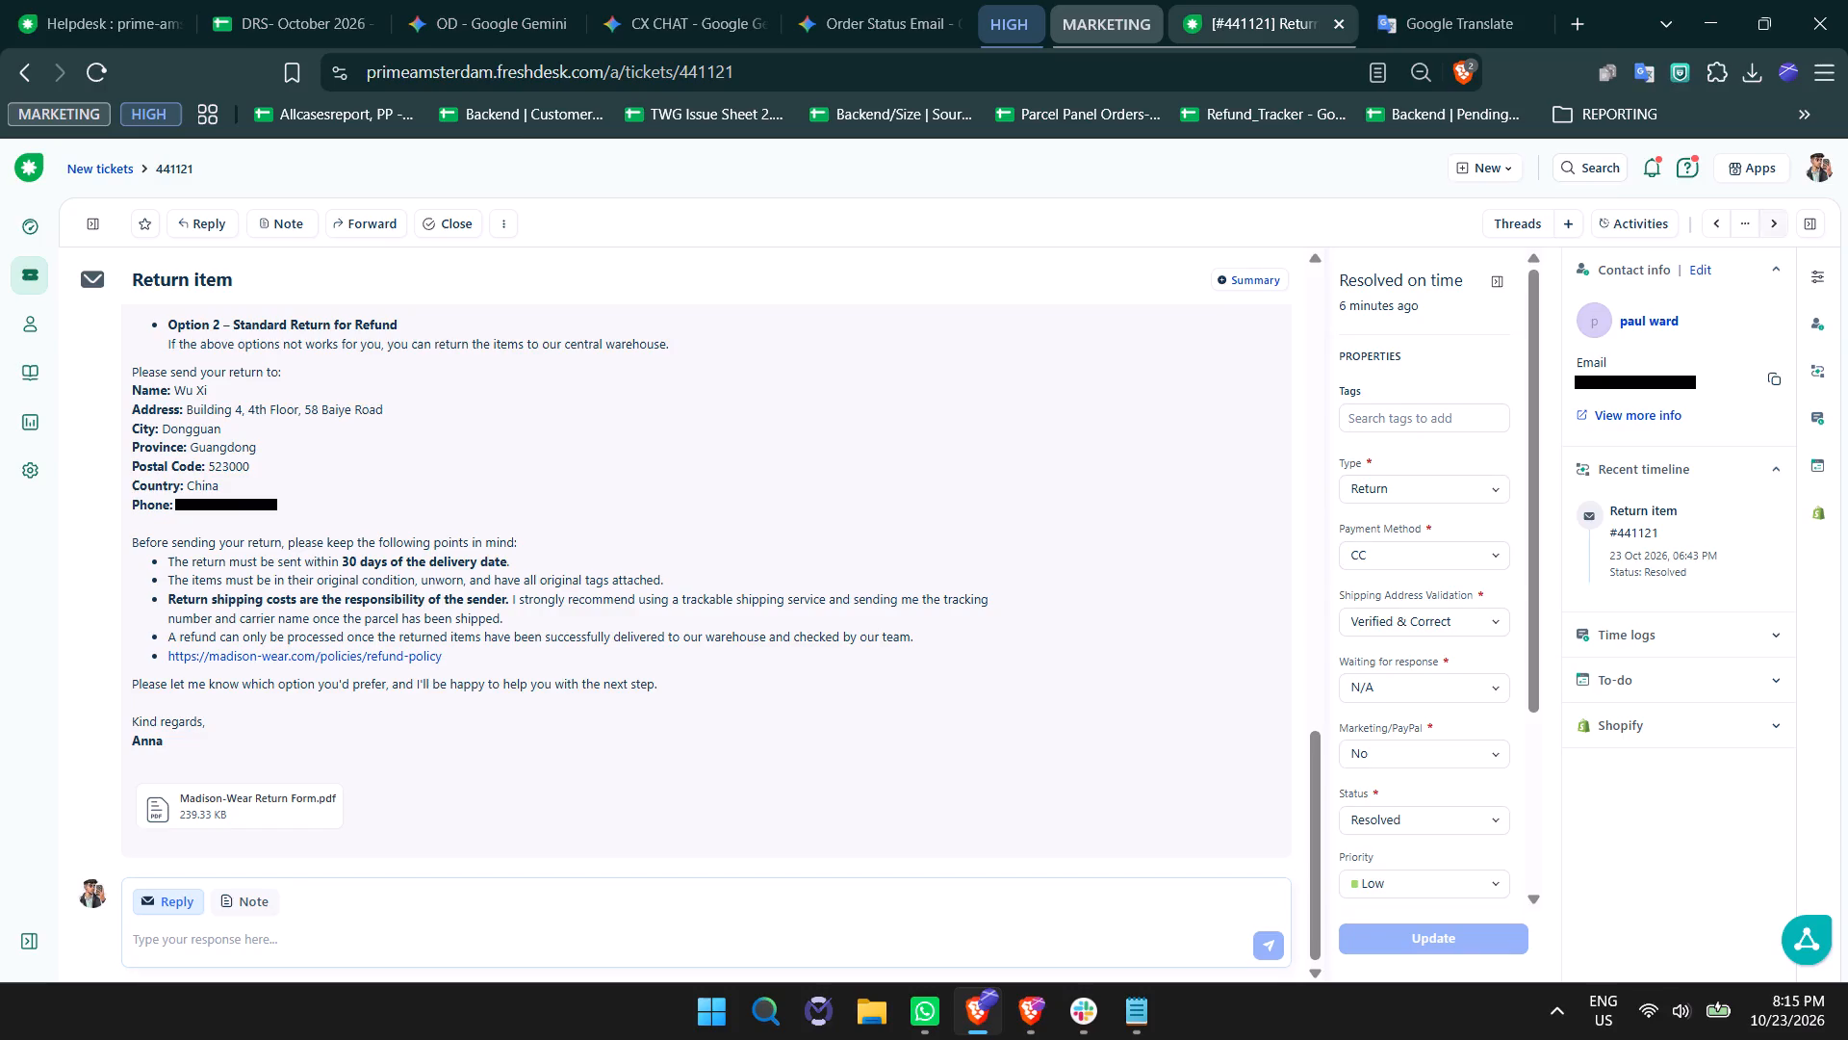
left_click(18, 289)
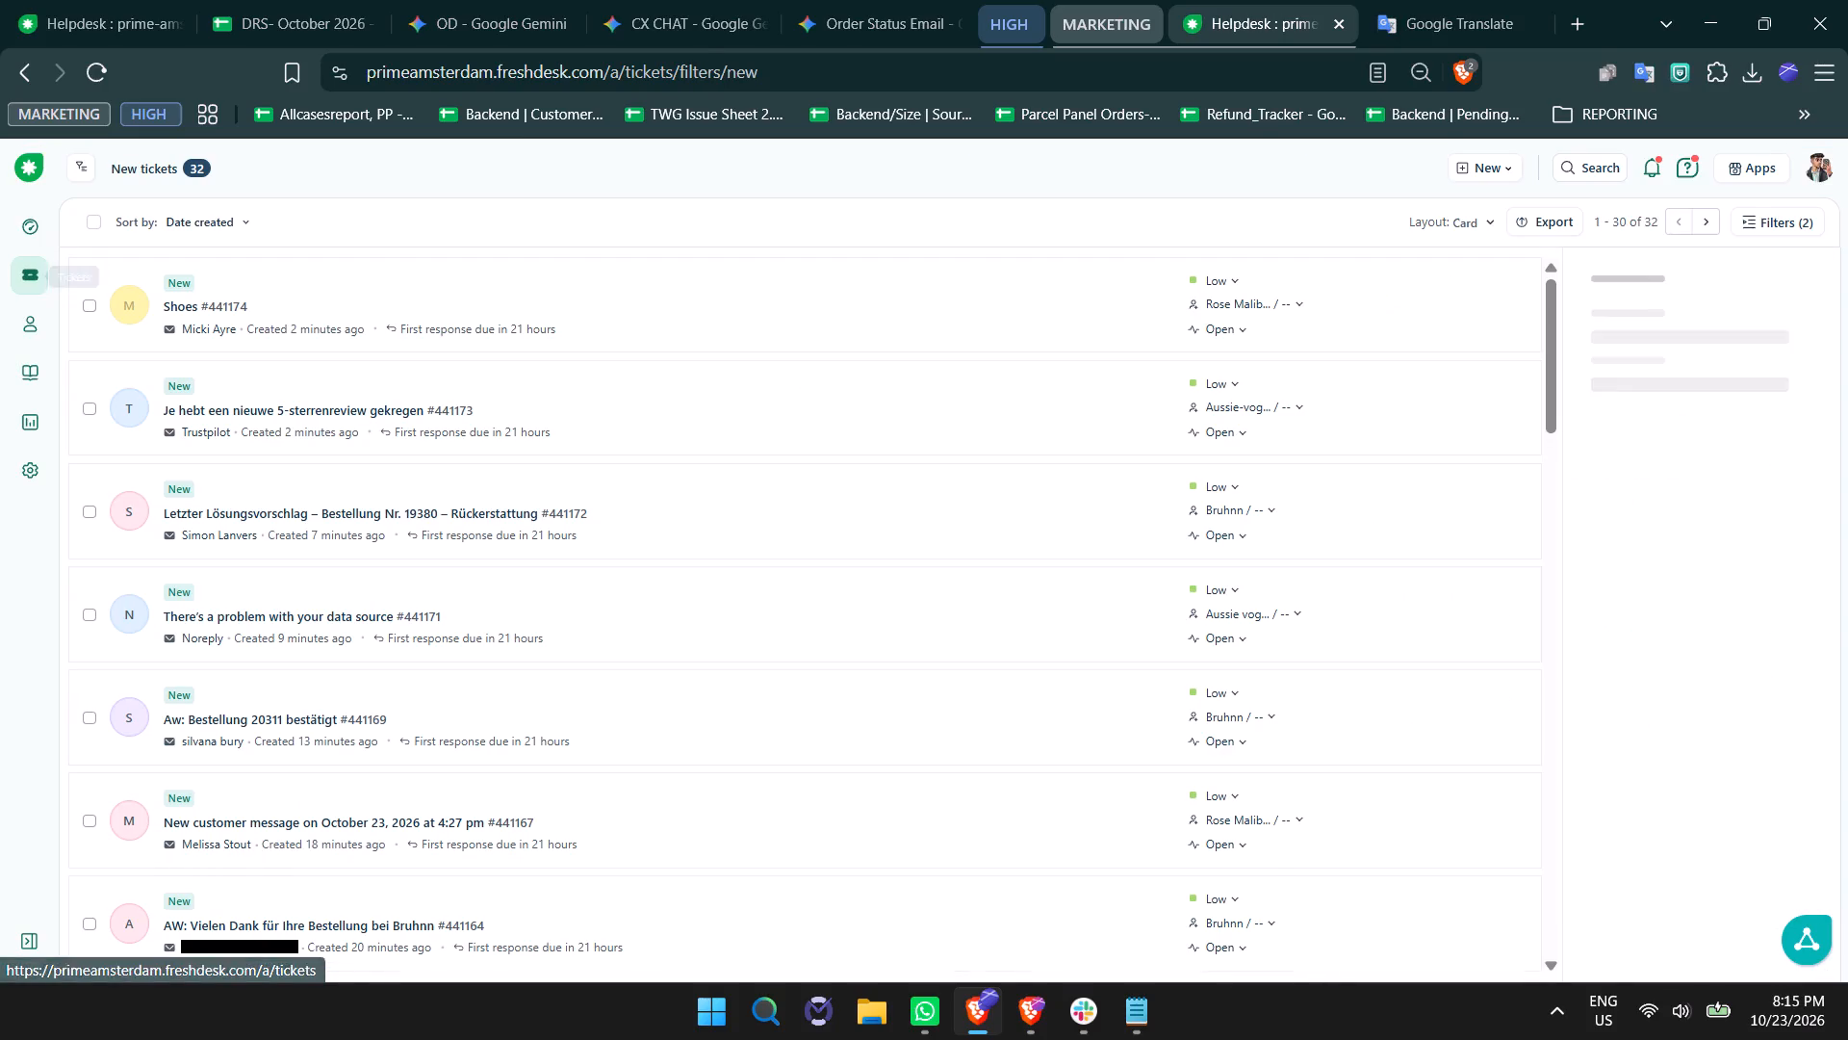
left_click(276, 457)
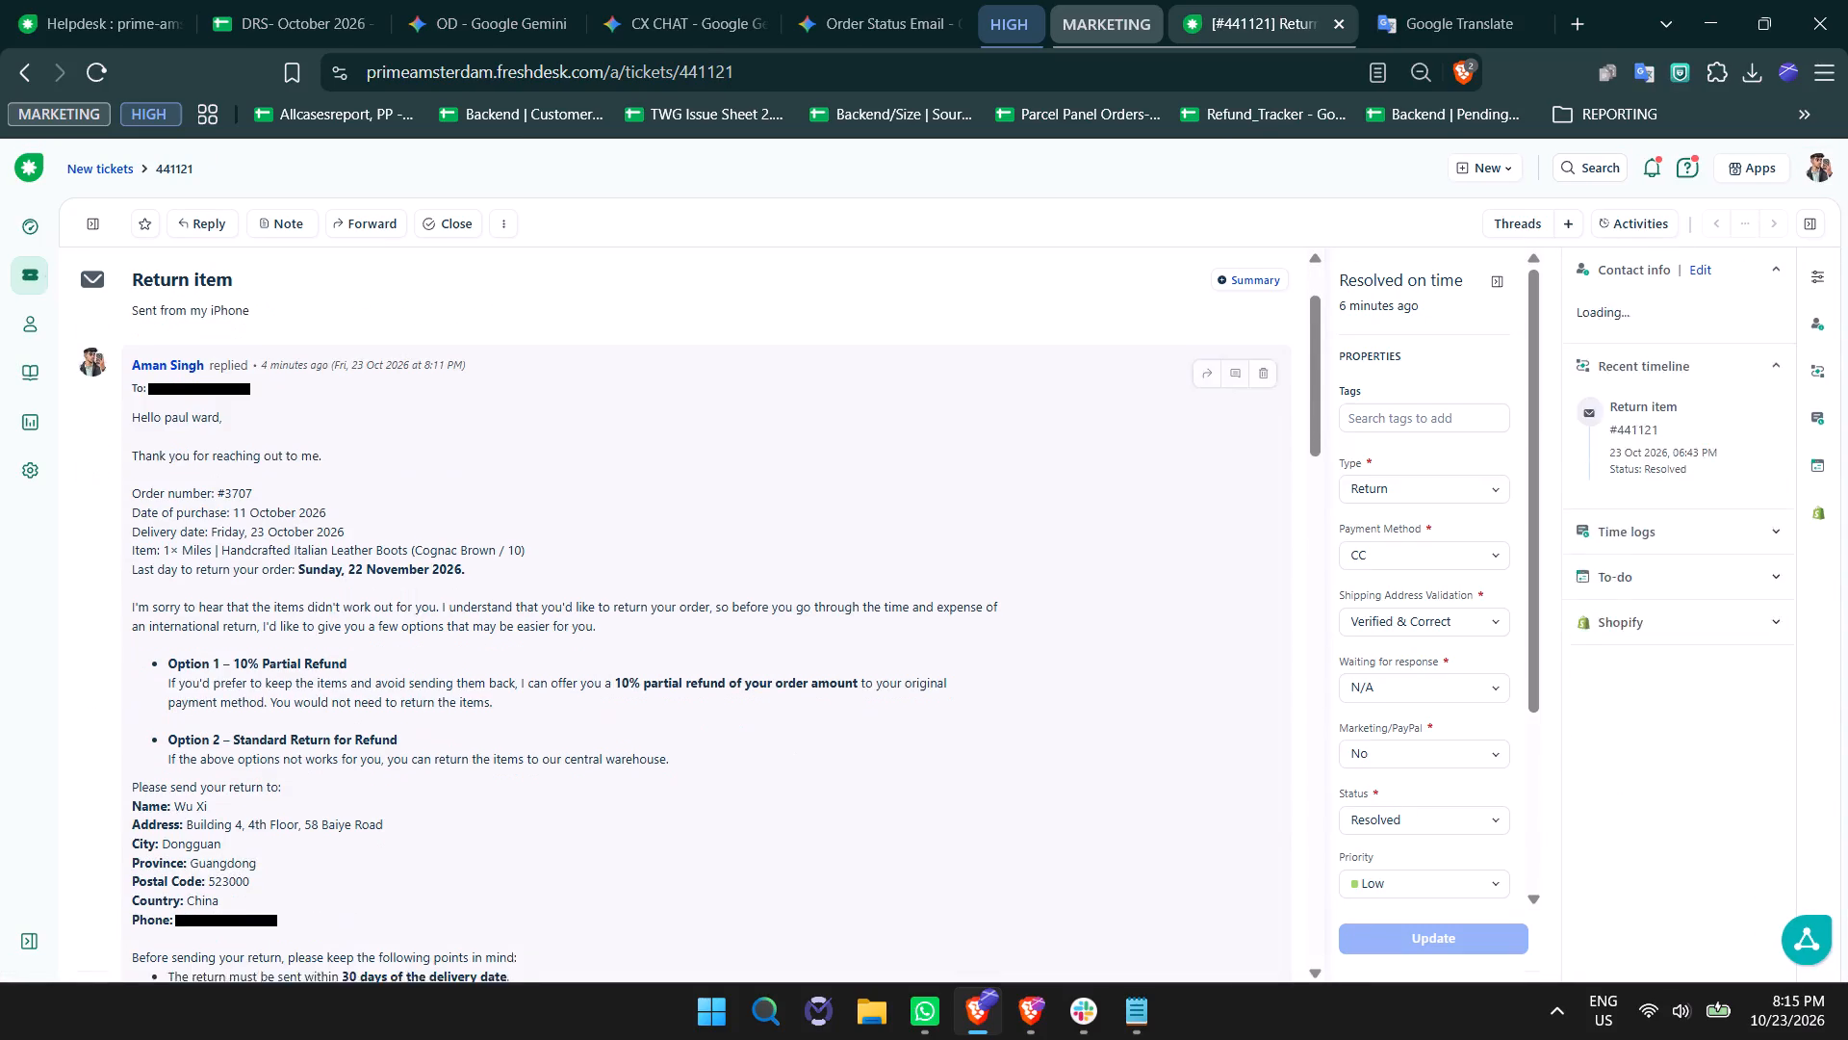
left_click_drag(31, 254, 31, 243)
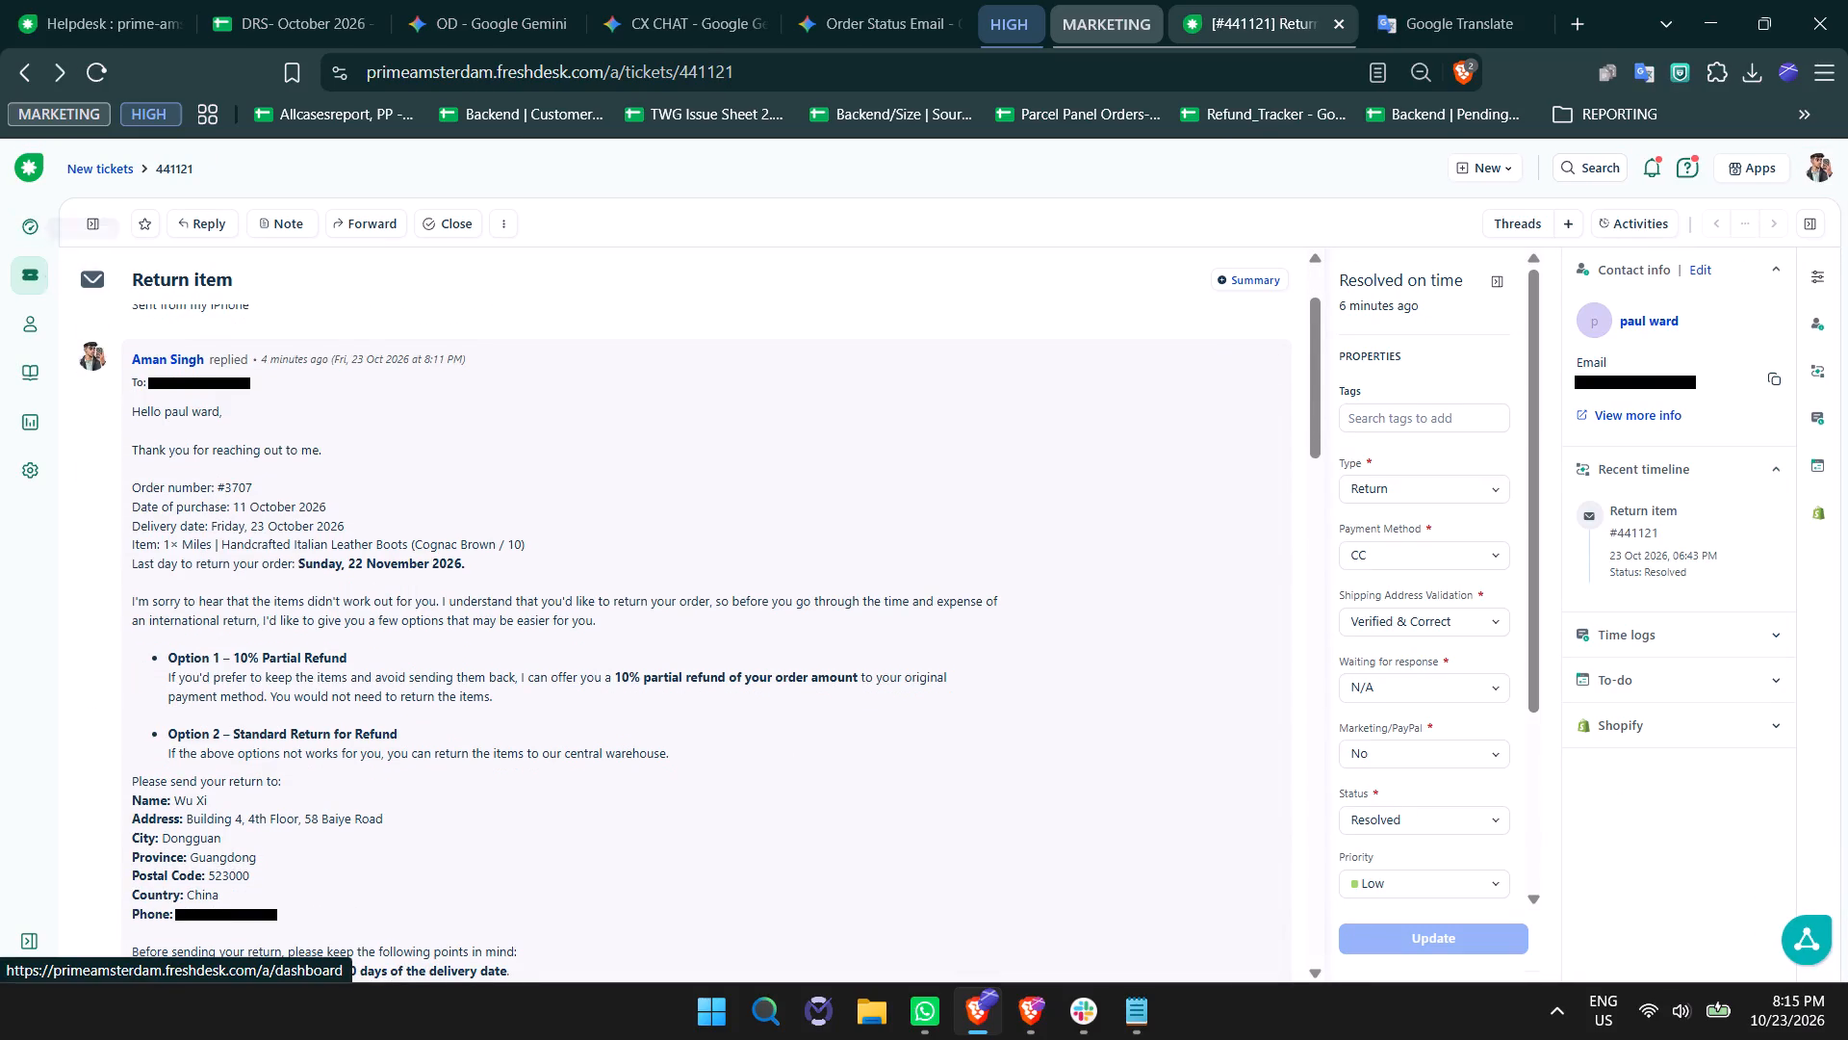
left_click_drag(30, 106, 38, 92)
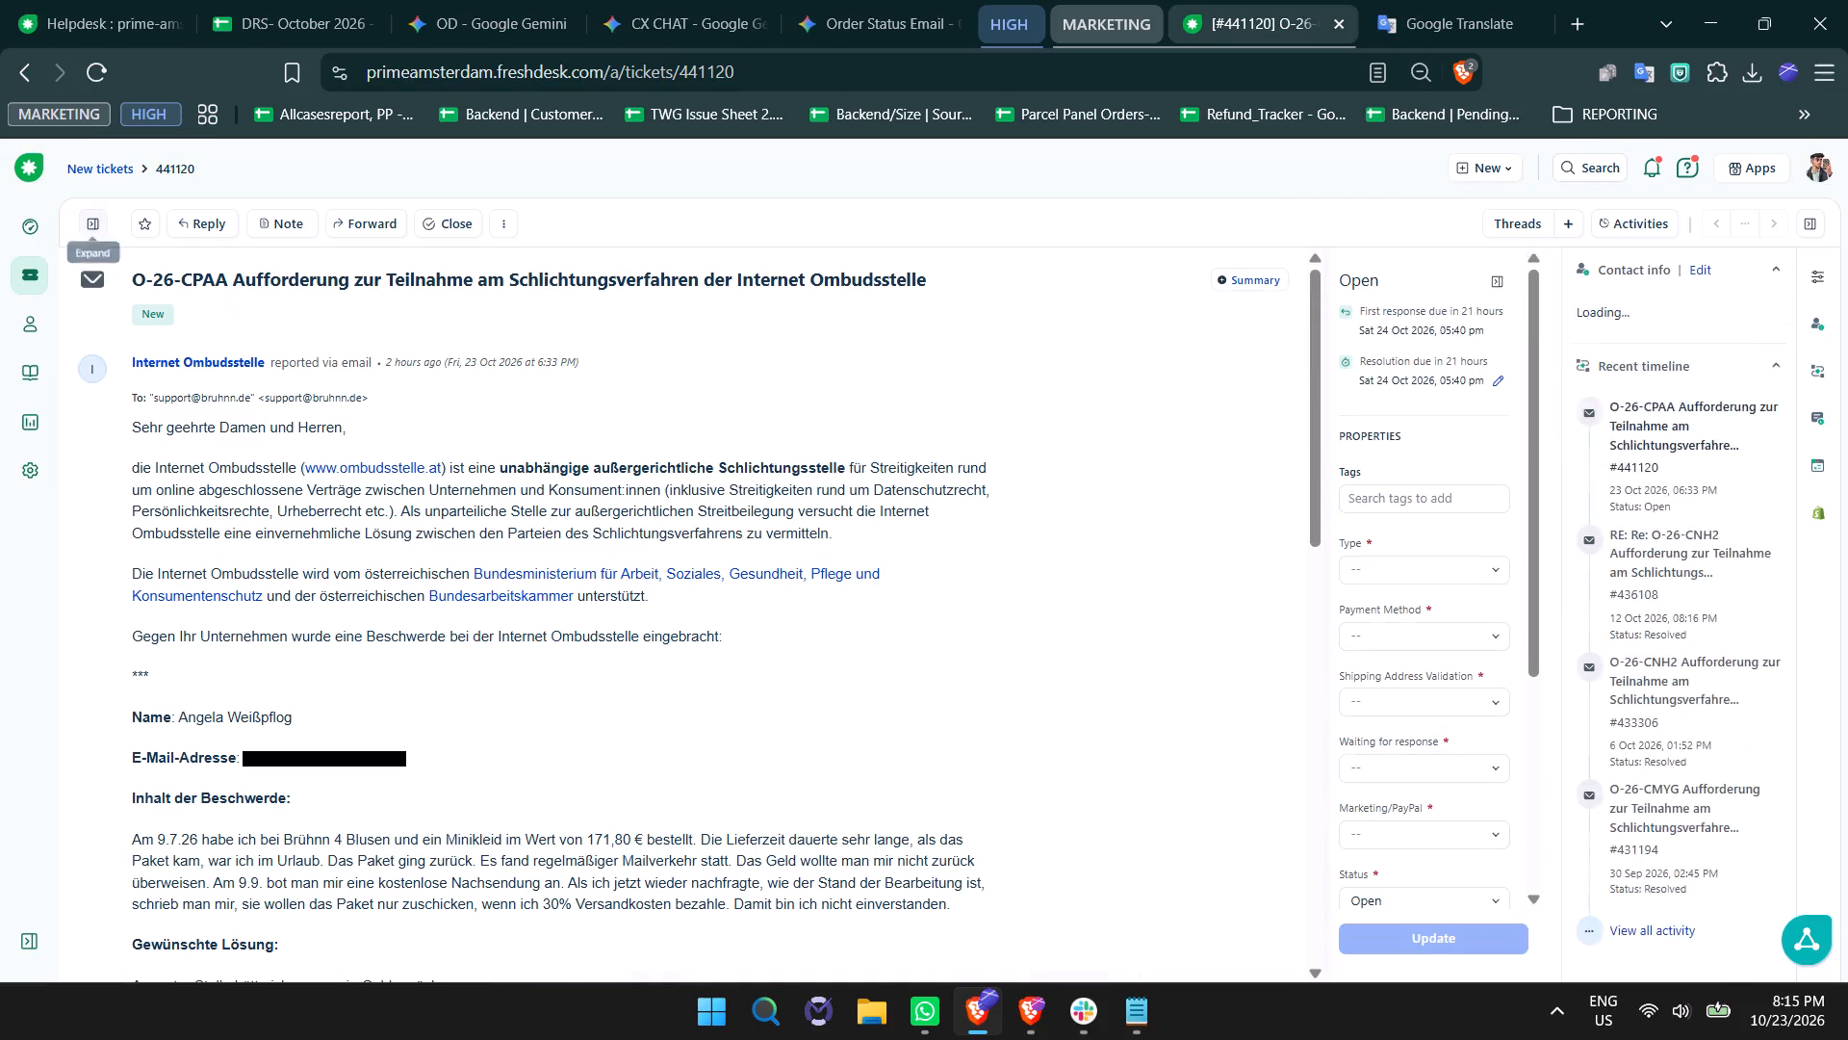
left_click(181, 328)
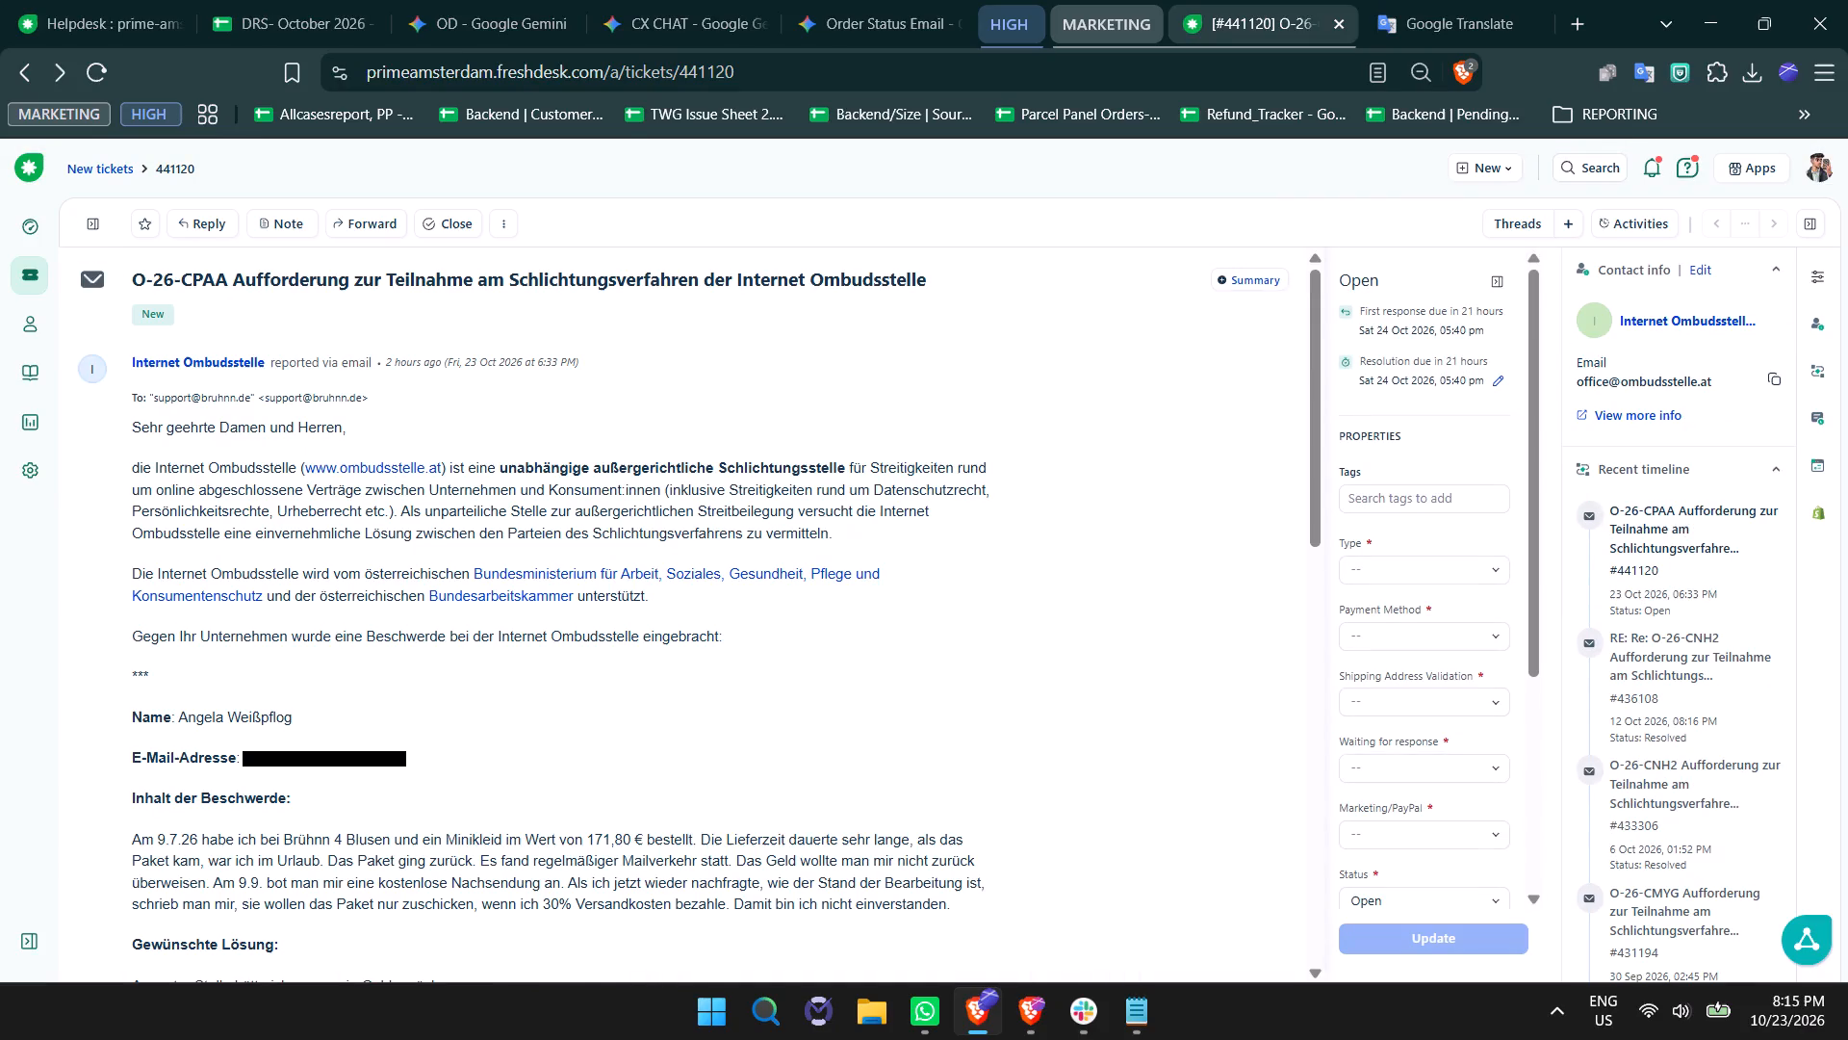
left_click(181, 326)
left_click(24, 74)
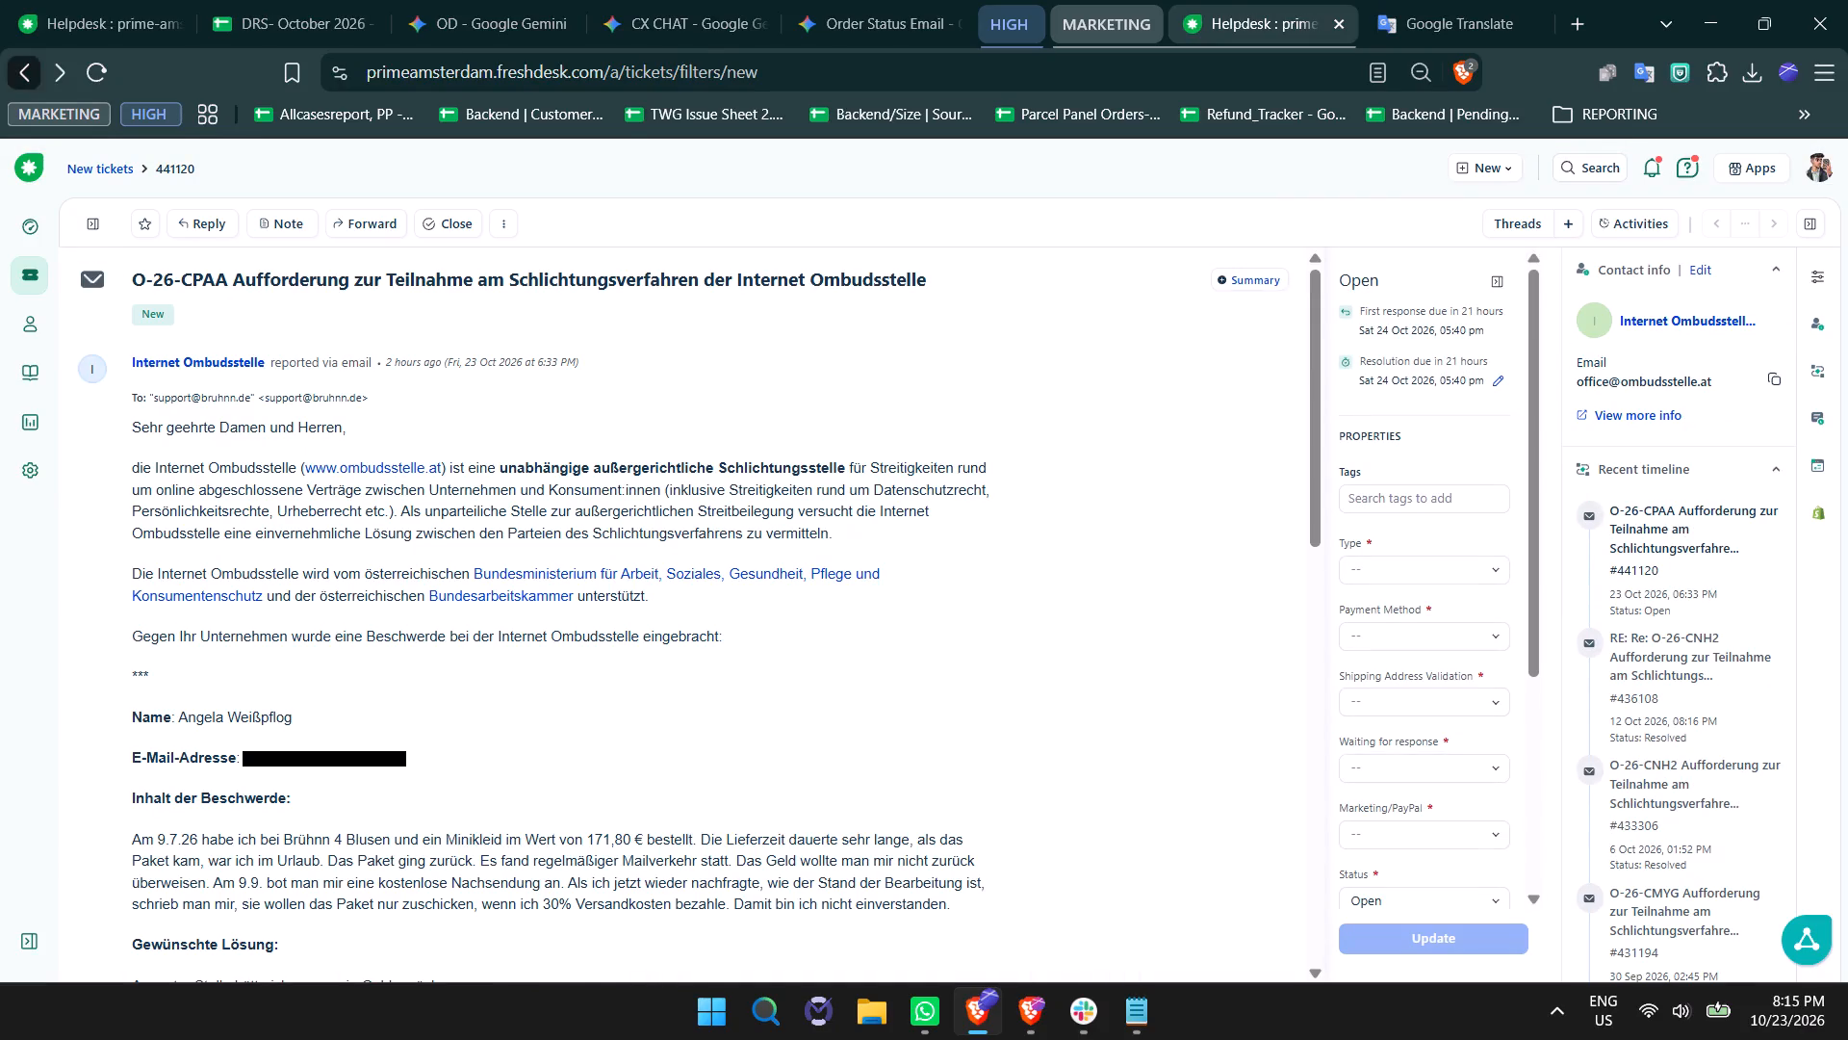
left_click(24, 74)
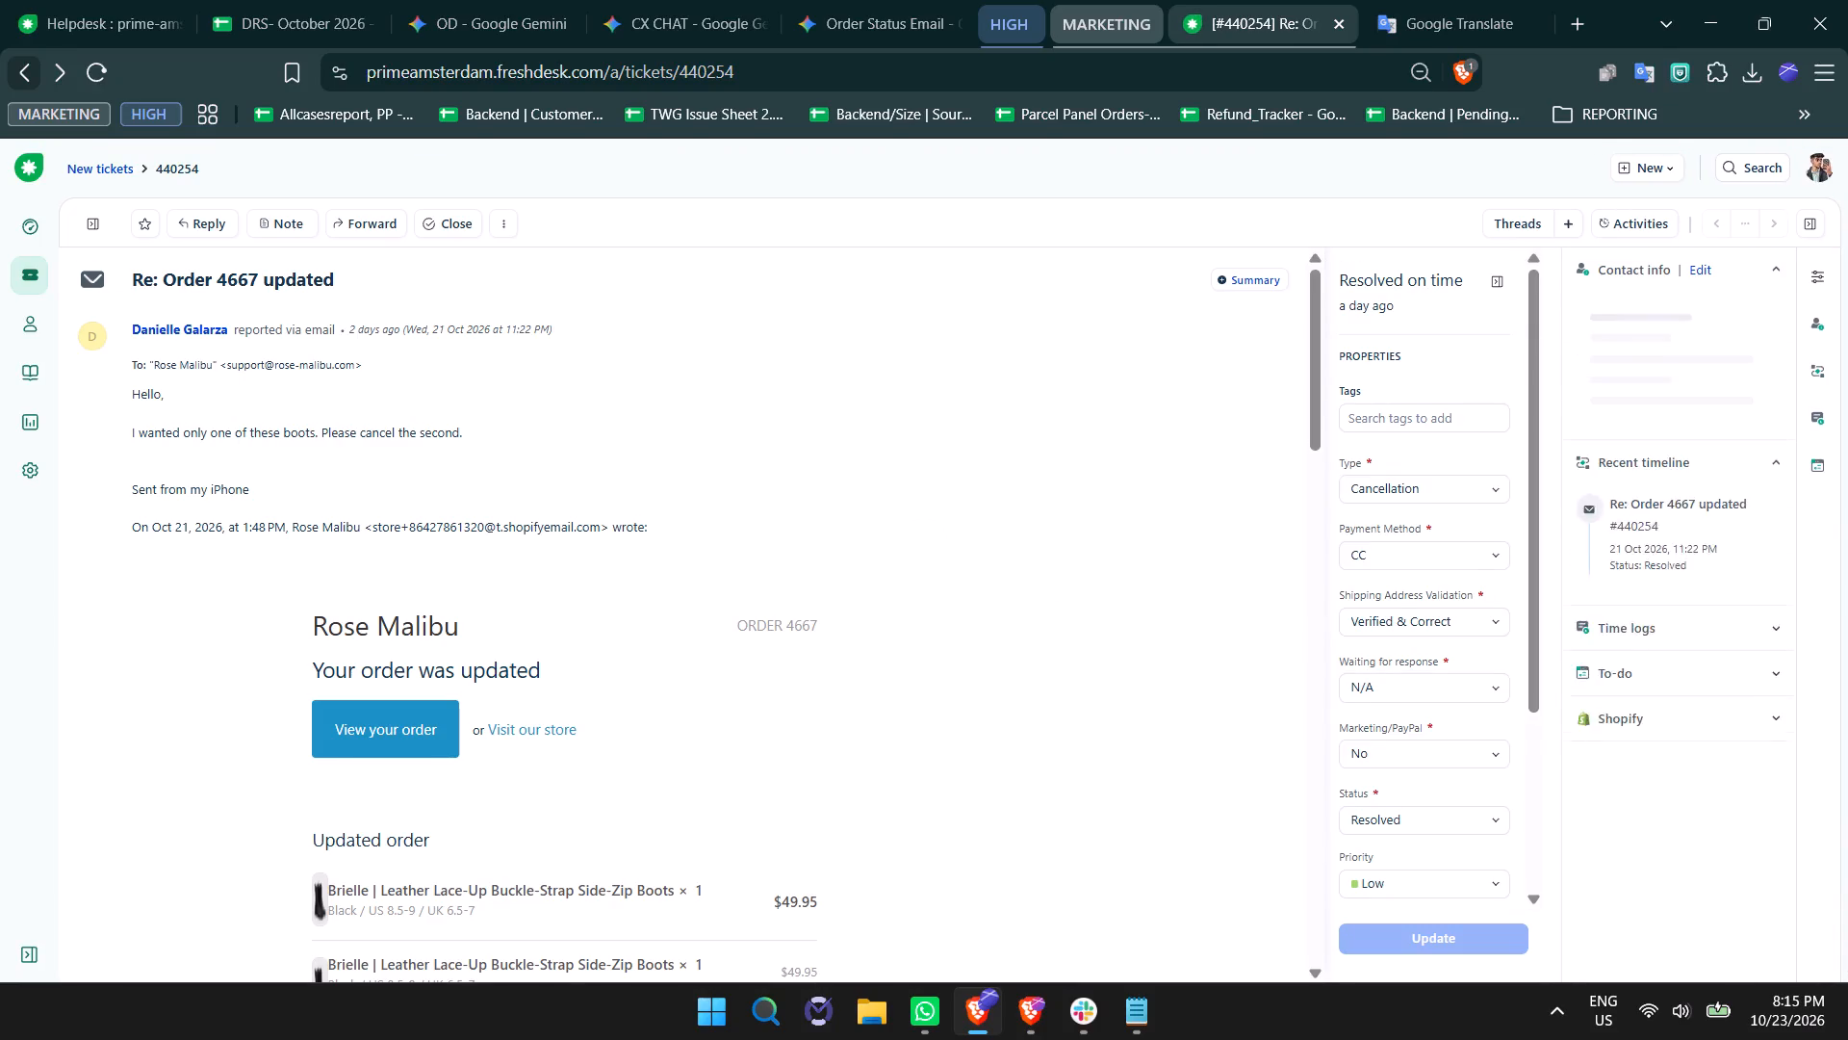
Review the conversation on ticket 440254 down to its last reply, and leave it for the helpdesk dashboard.
scroll(693, 389, "down", 14)
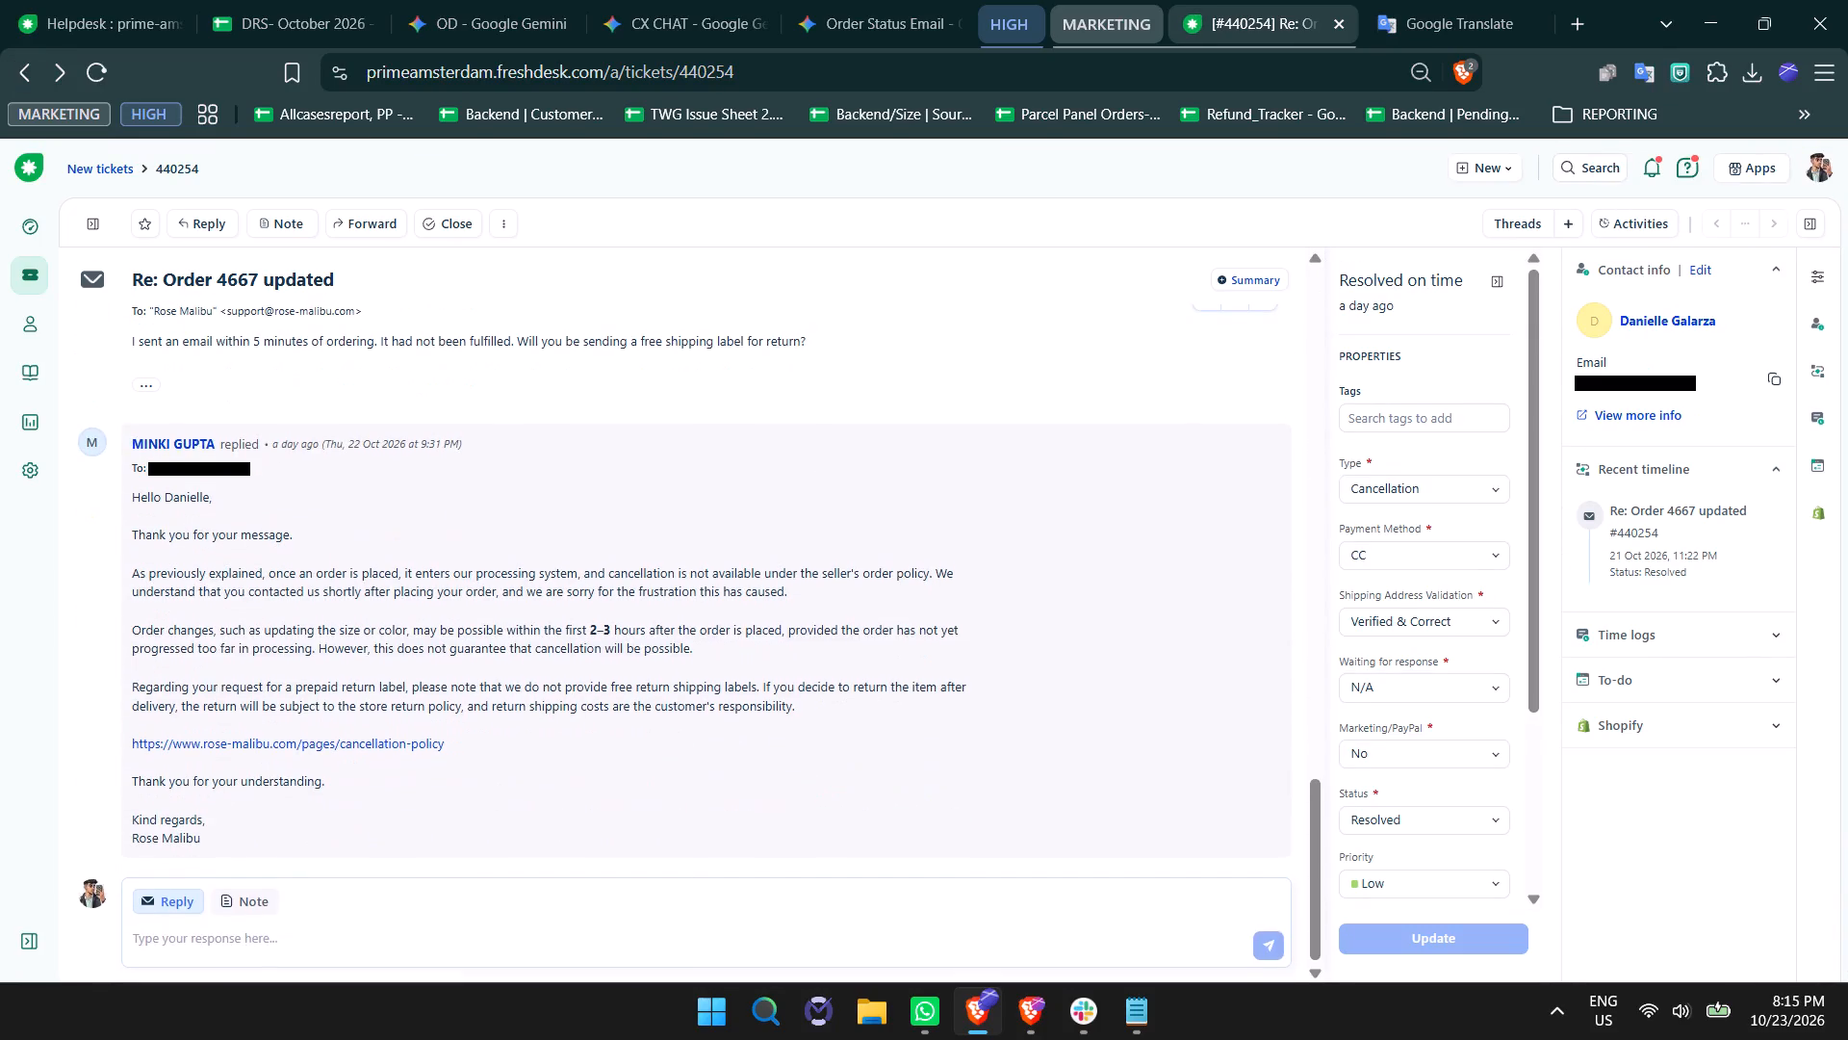
left_click(18, 81)
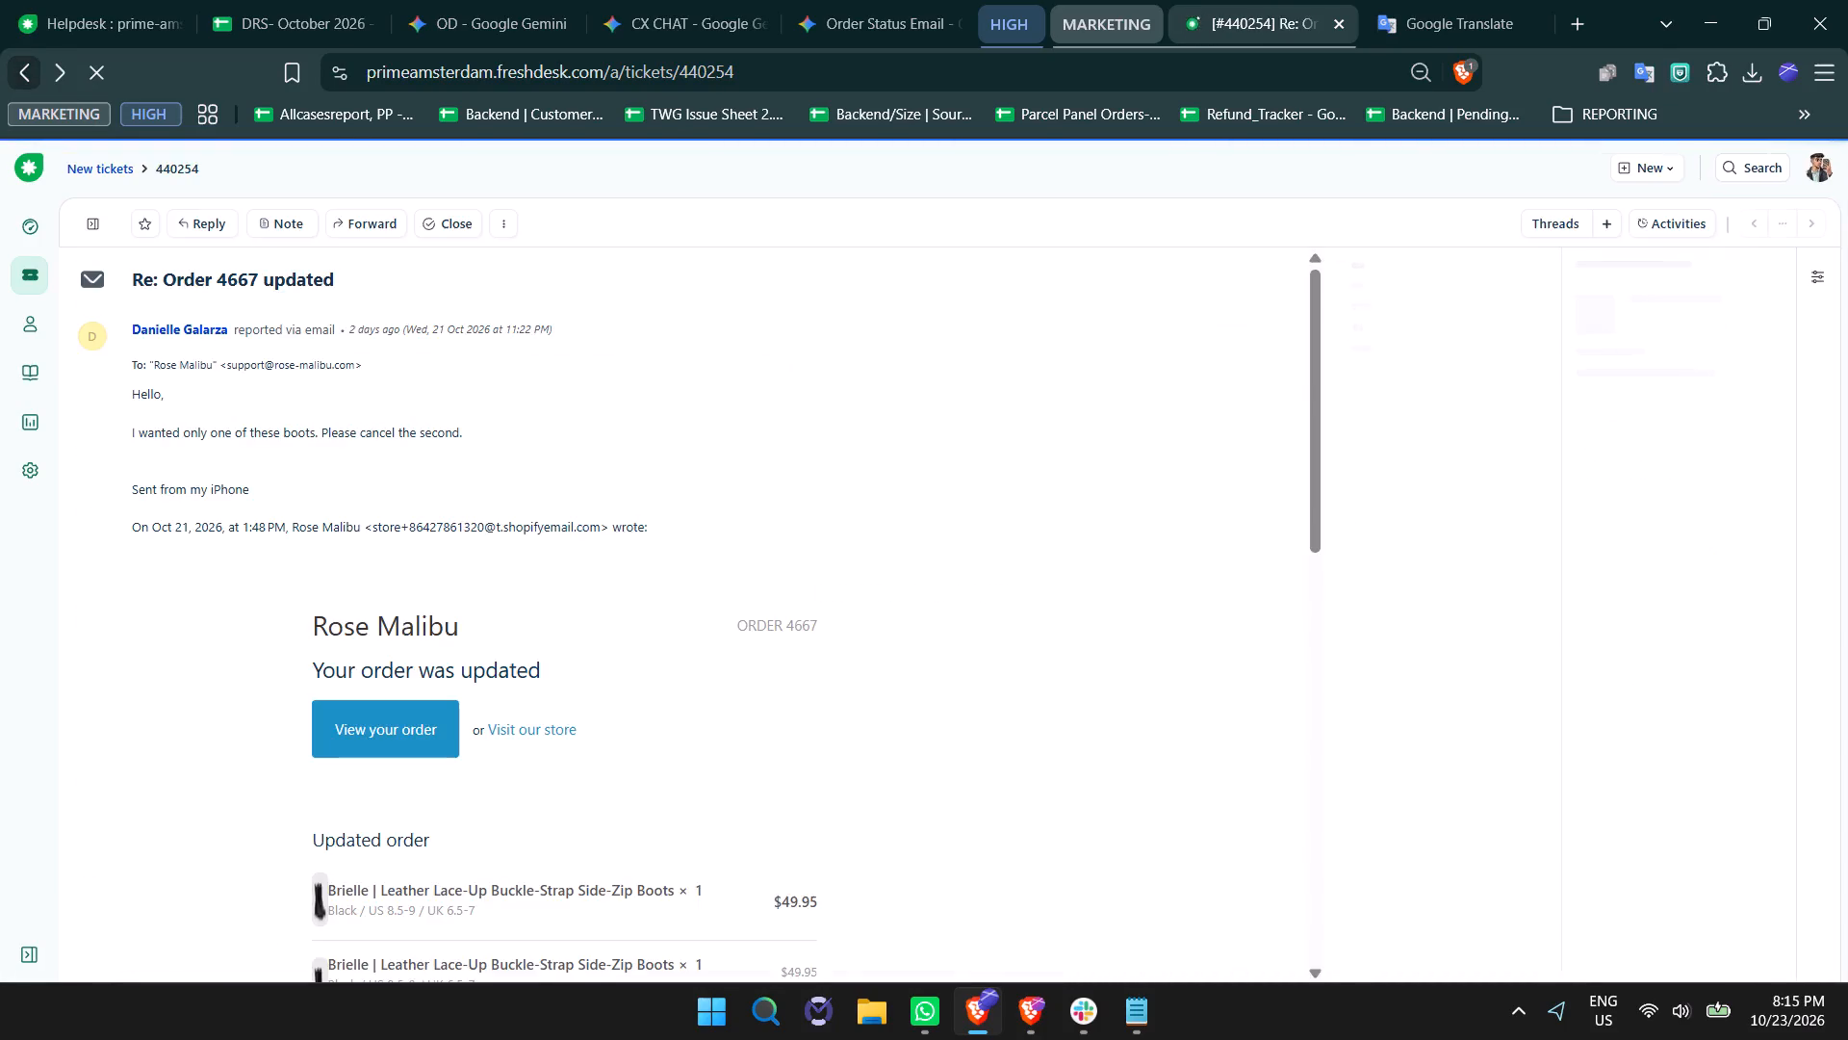
left_click(18, 81)
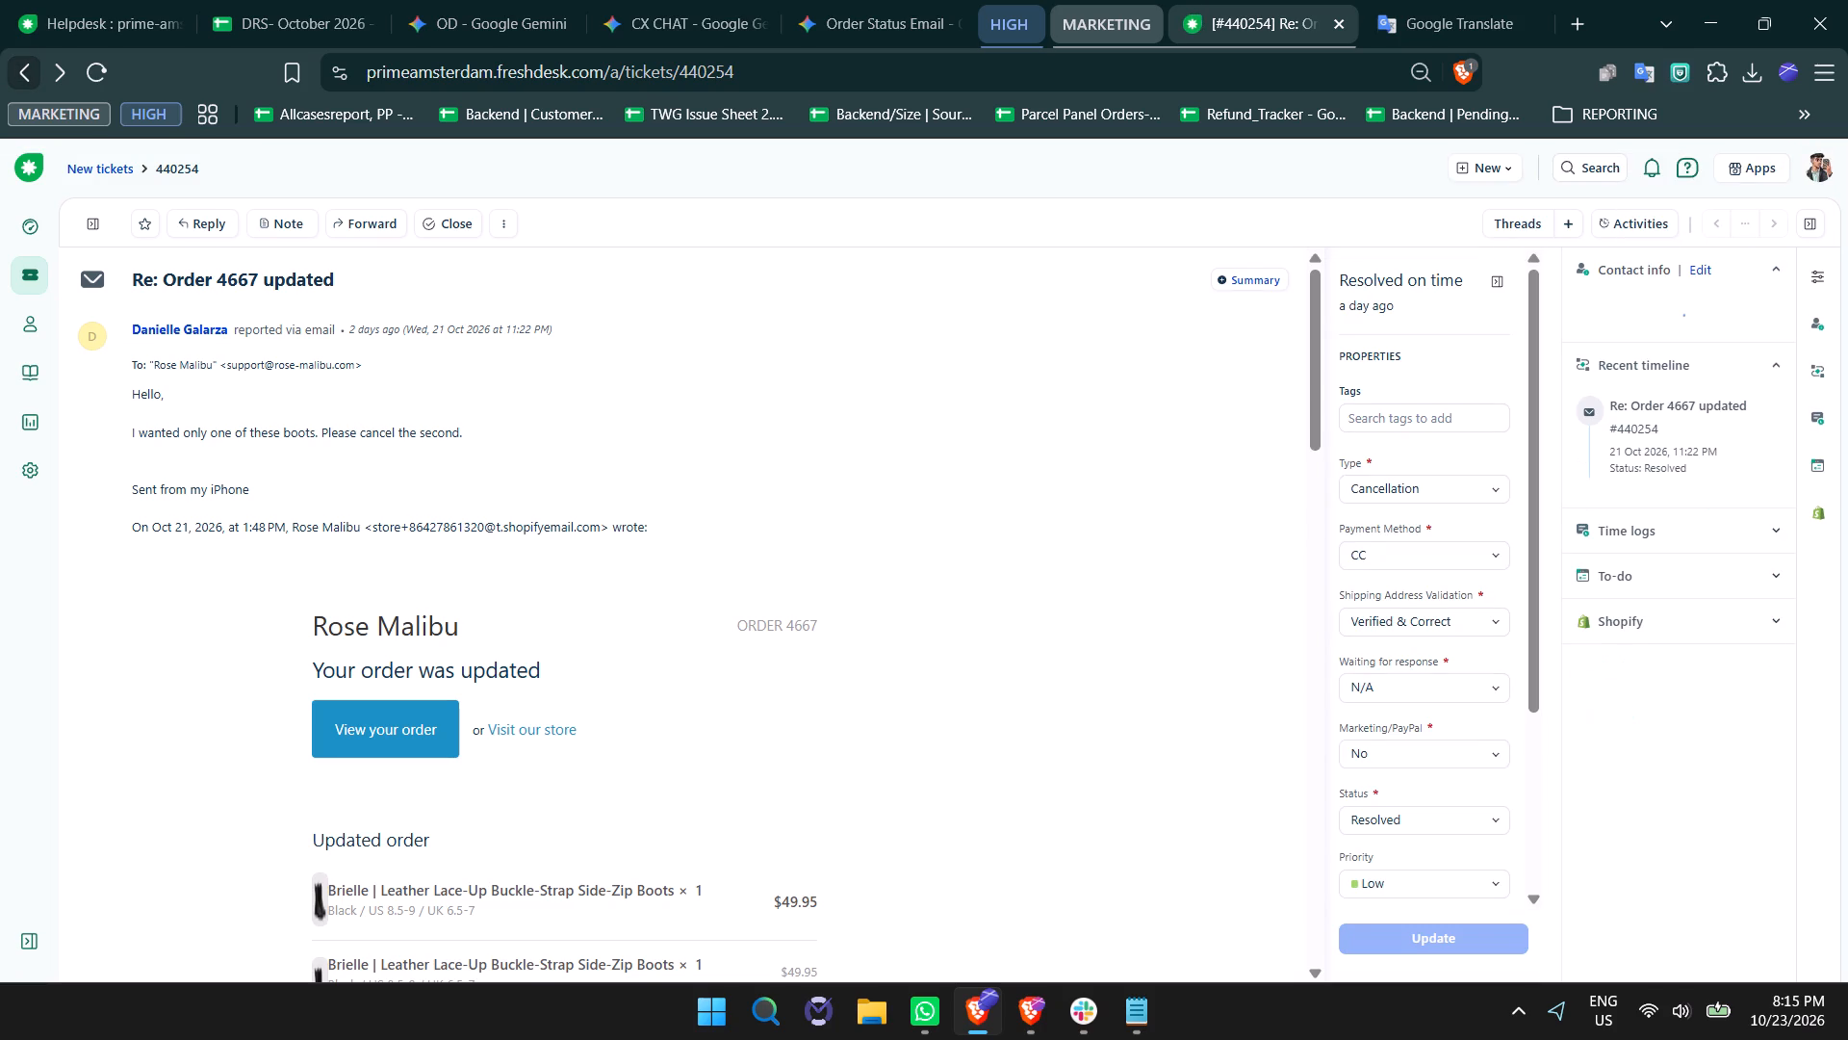
left_click(18, 81)
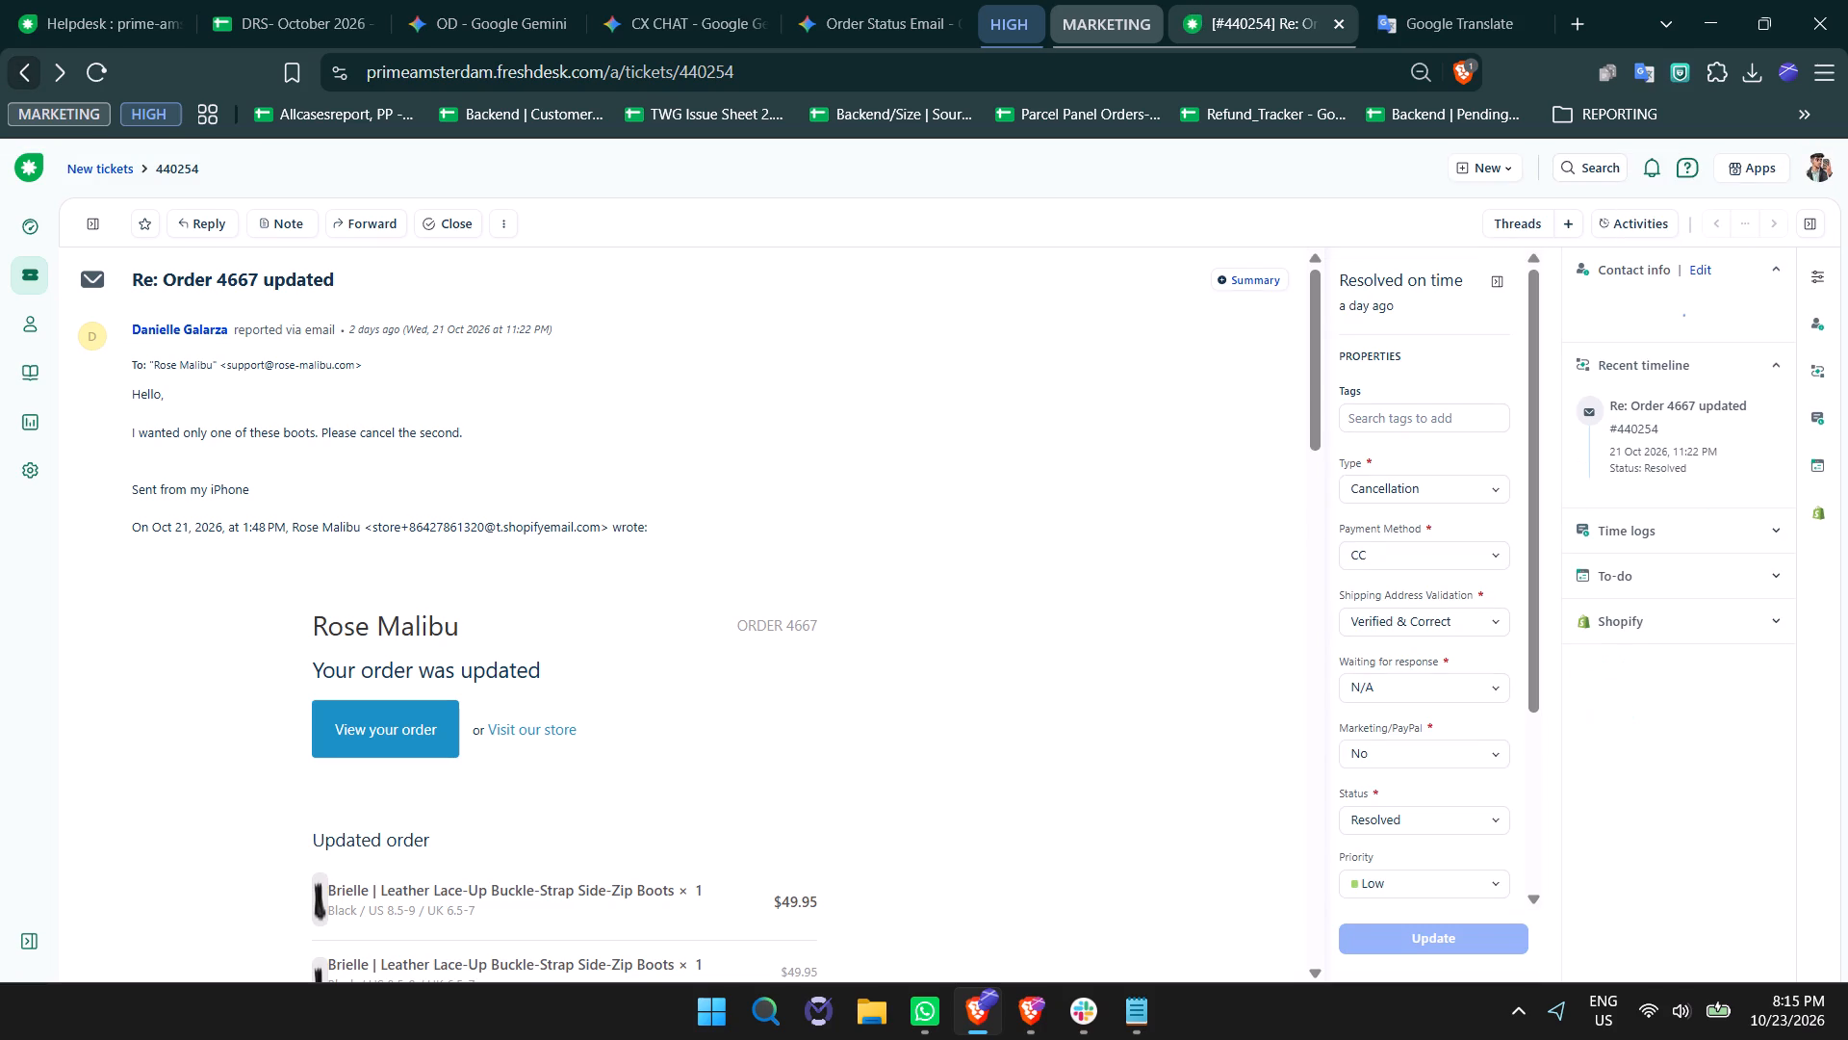
left_click(39, 71)
triple_click(32, 74)
double_click(32, 74)
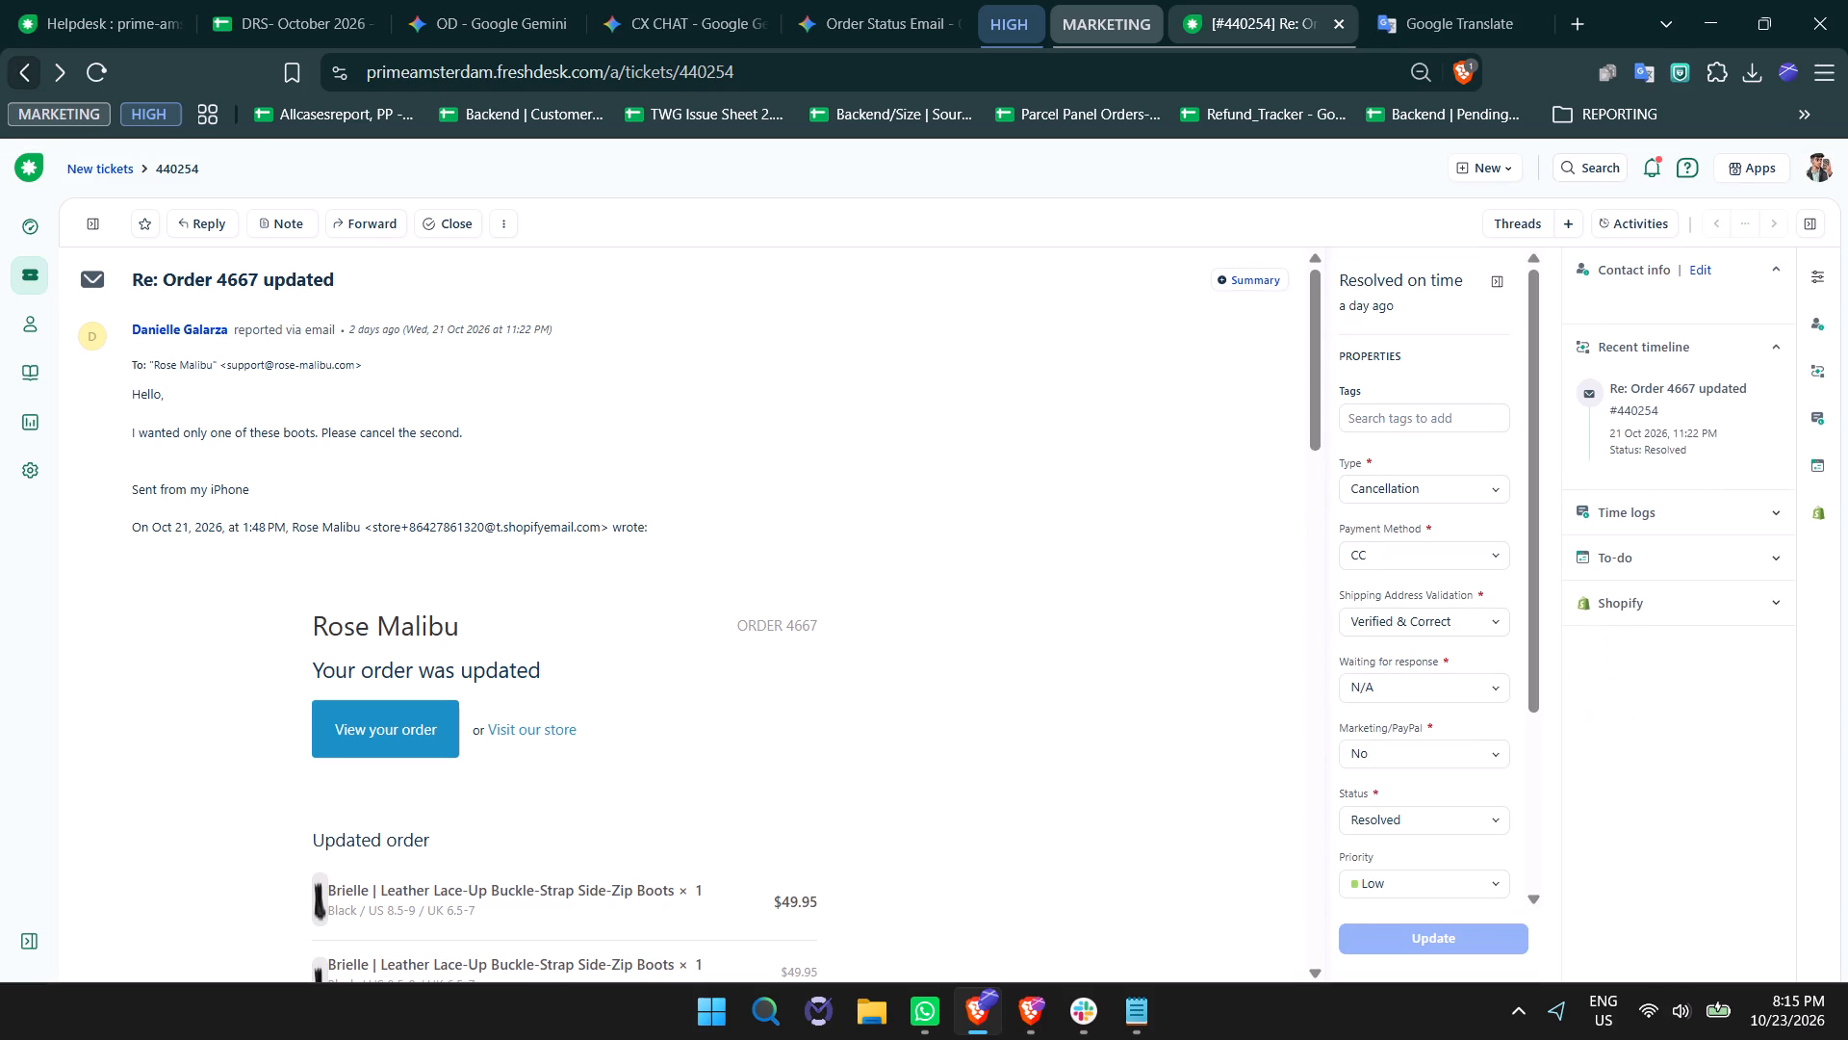
scroll(1049, 77, "down", 4)
scroll(582, 584, "down", 11)
scroll(78, 308, "down", 5)
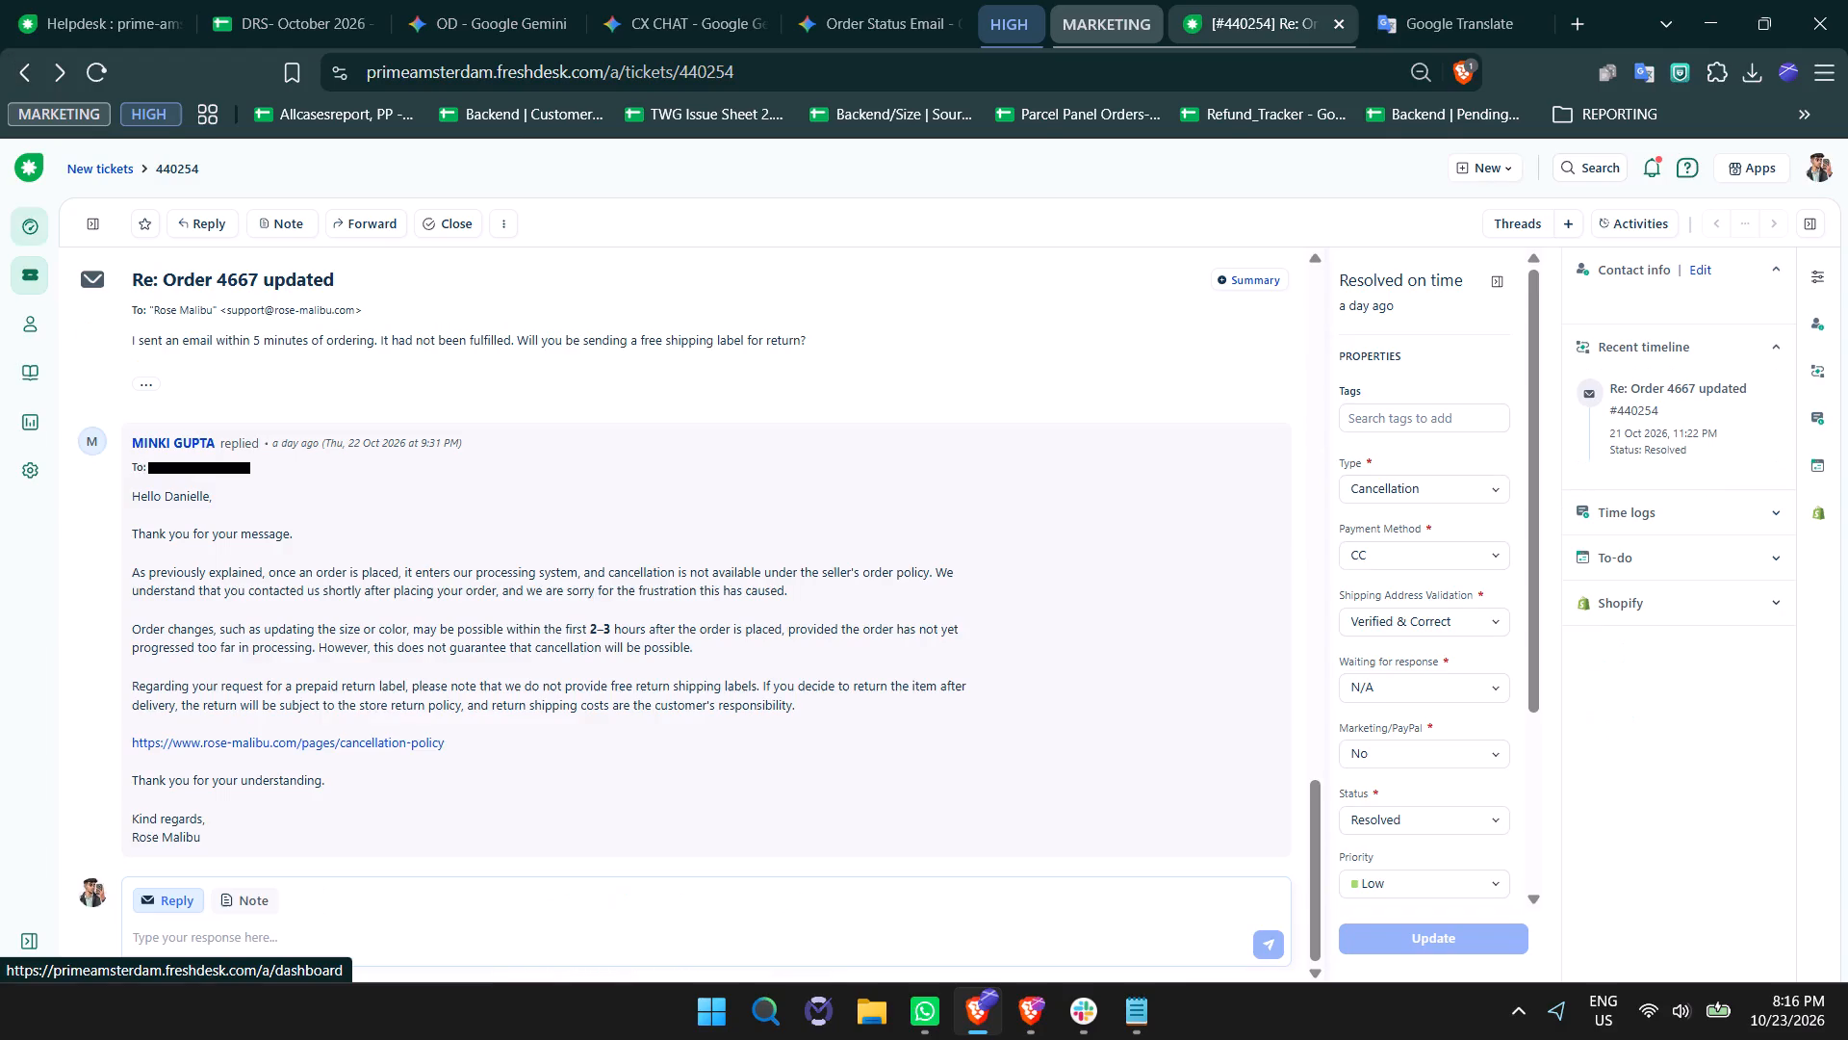
left_click(27, 86)
left_click(27, 86)
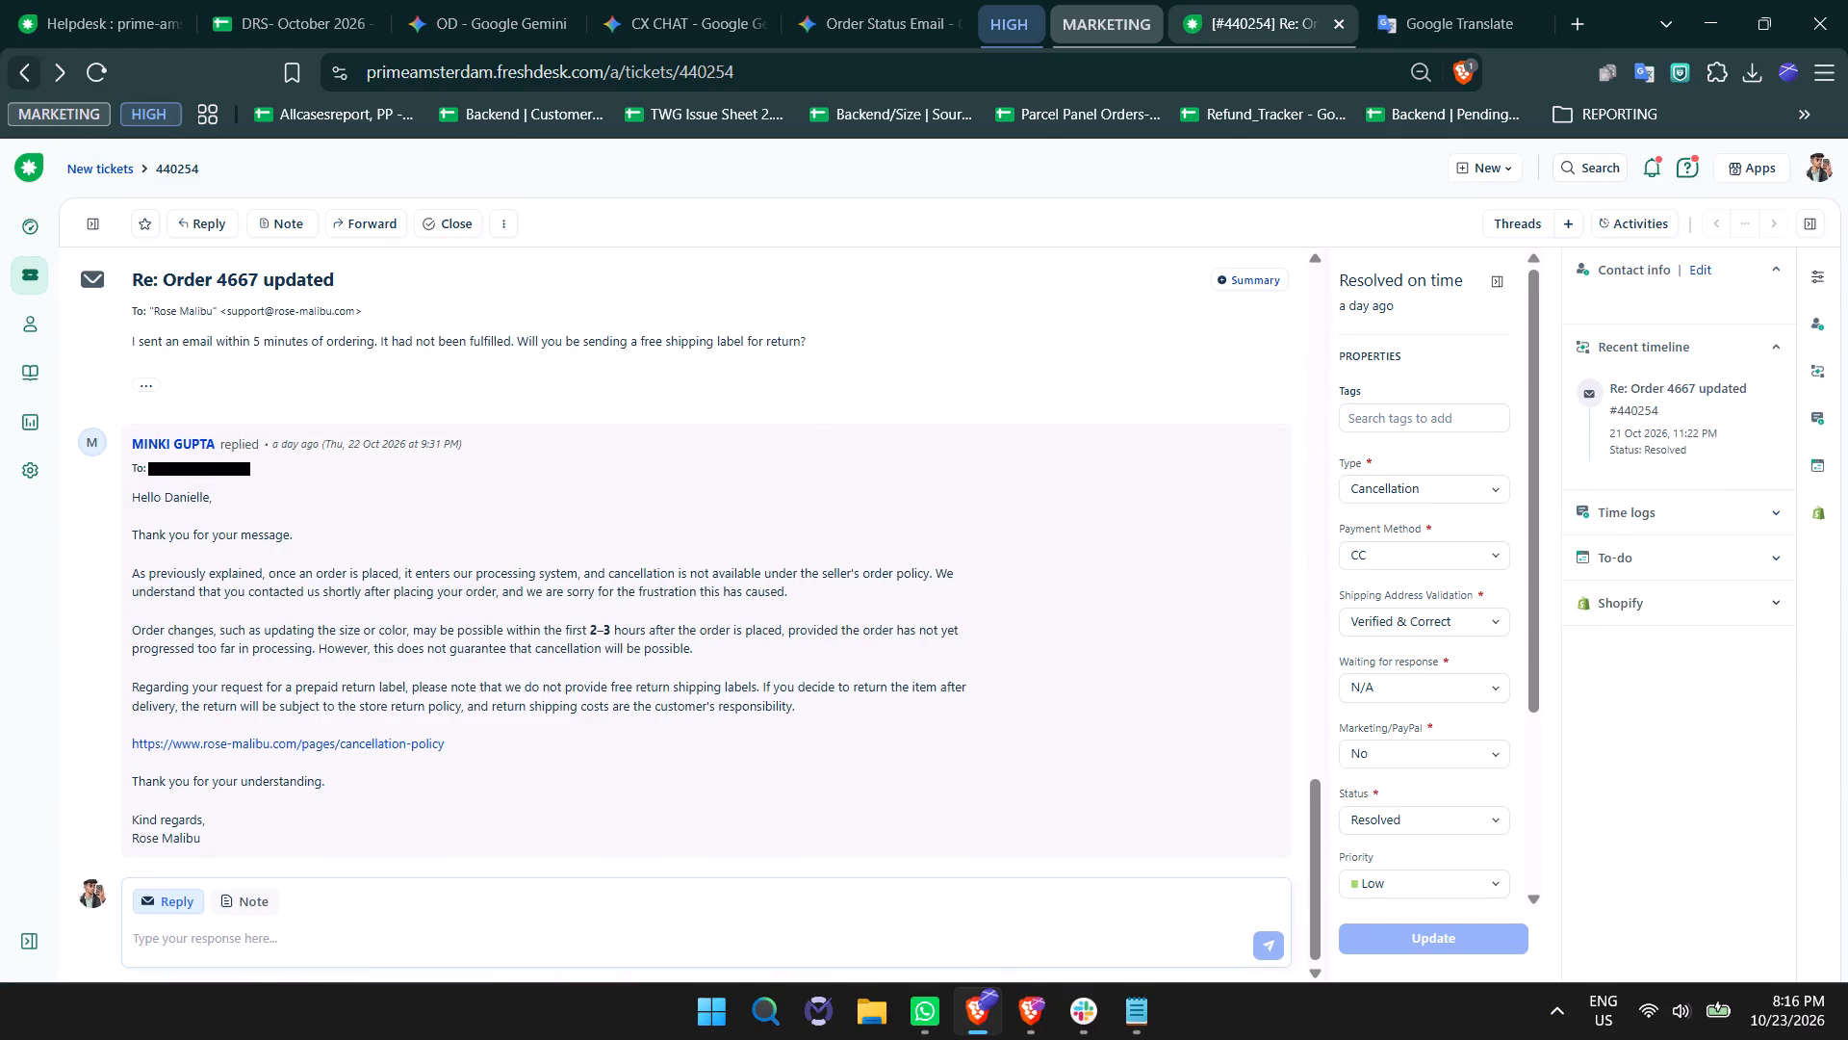
left_click(43, 226)
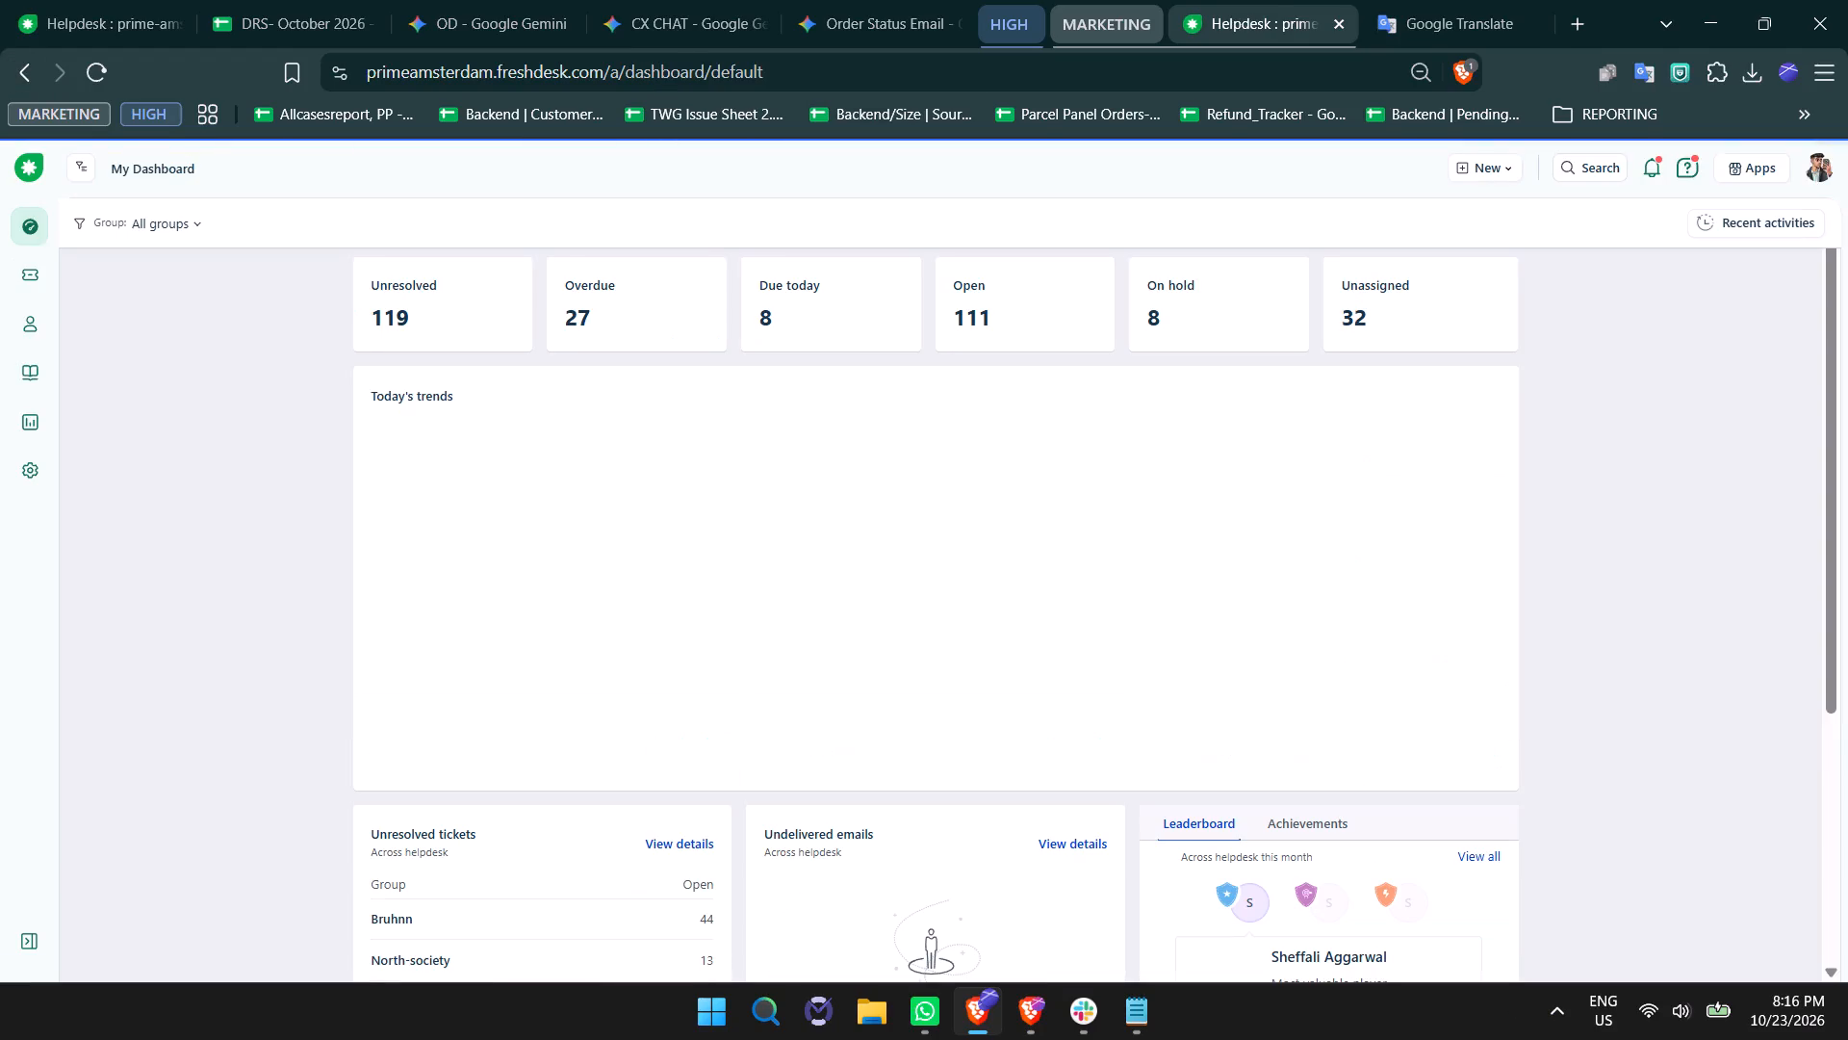
Close the dashboard tab together with its MARKETING tab group.
left_click(1346, 22)
left_click(952, 276)
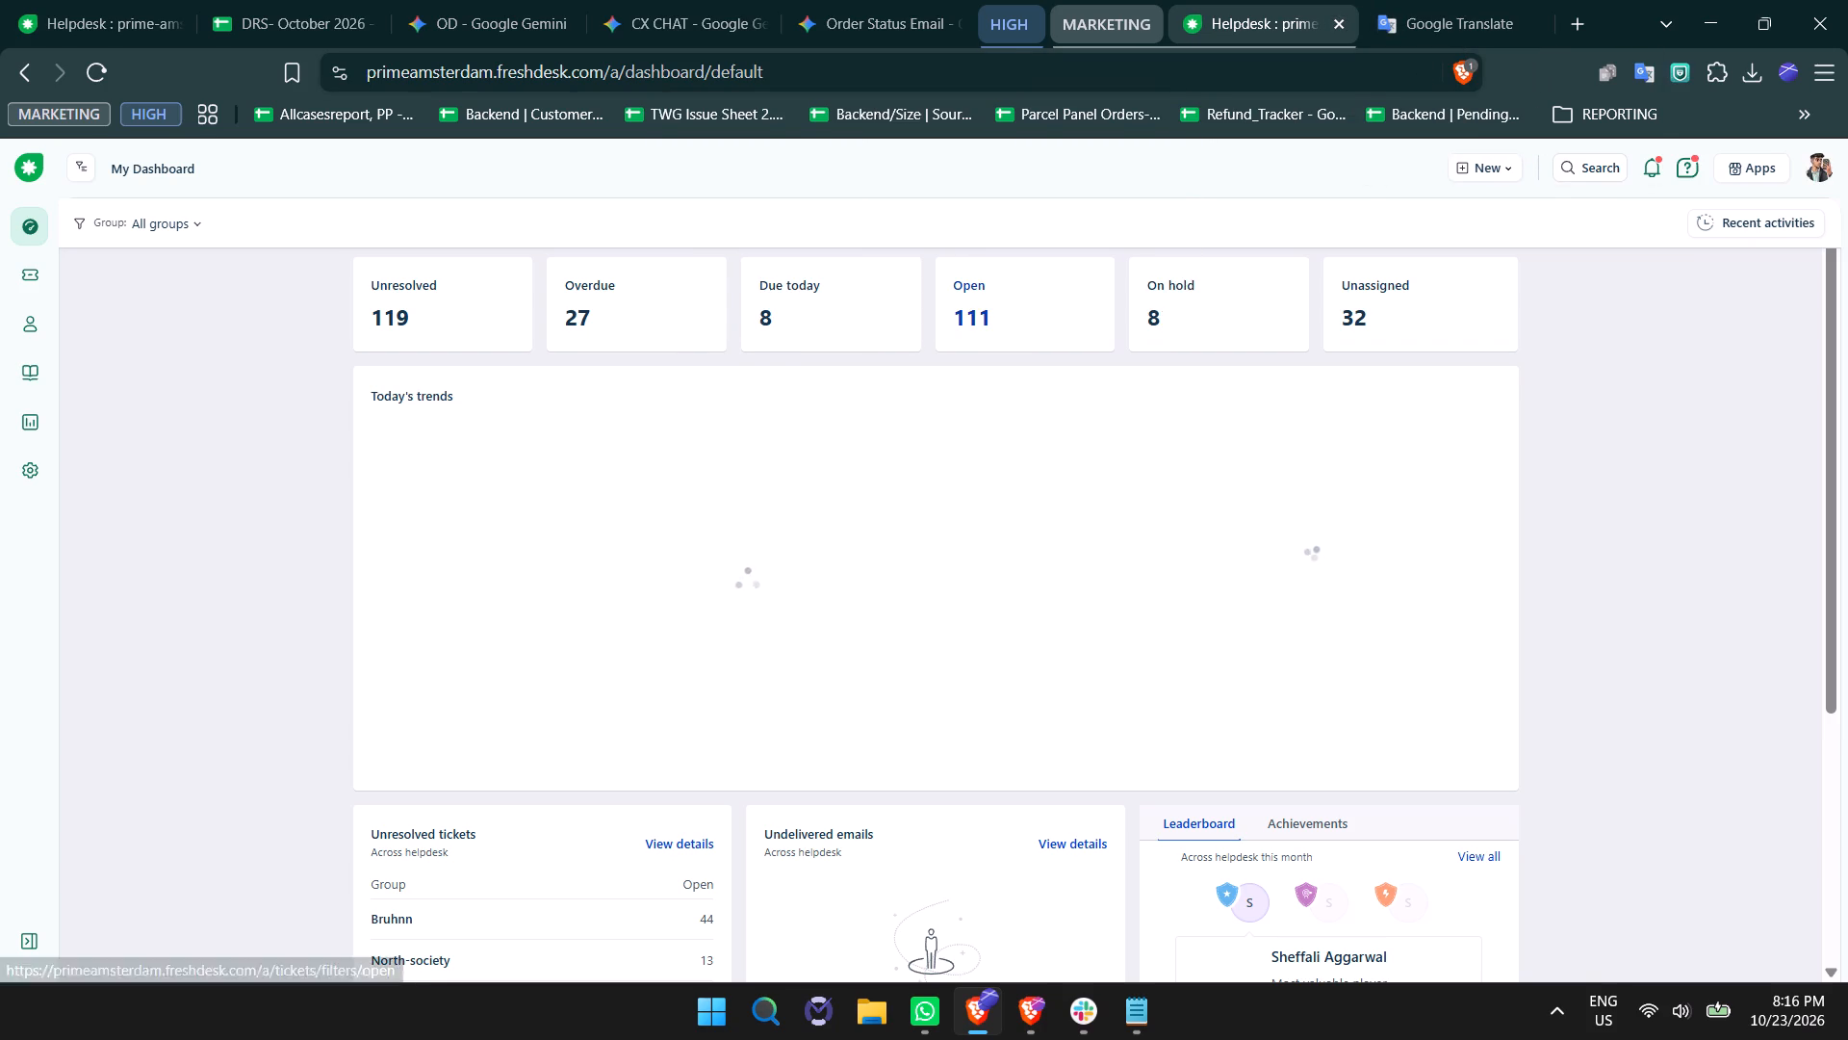
Switch to the remaining Helpdesk tab and refresh the New tickets list with the pending new tickets and update.
left_click(1116, 0)
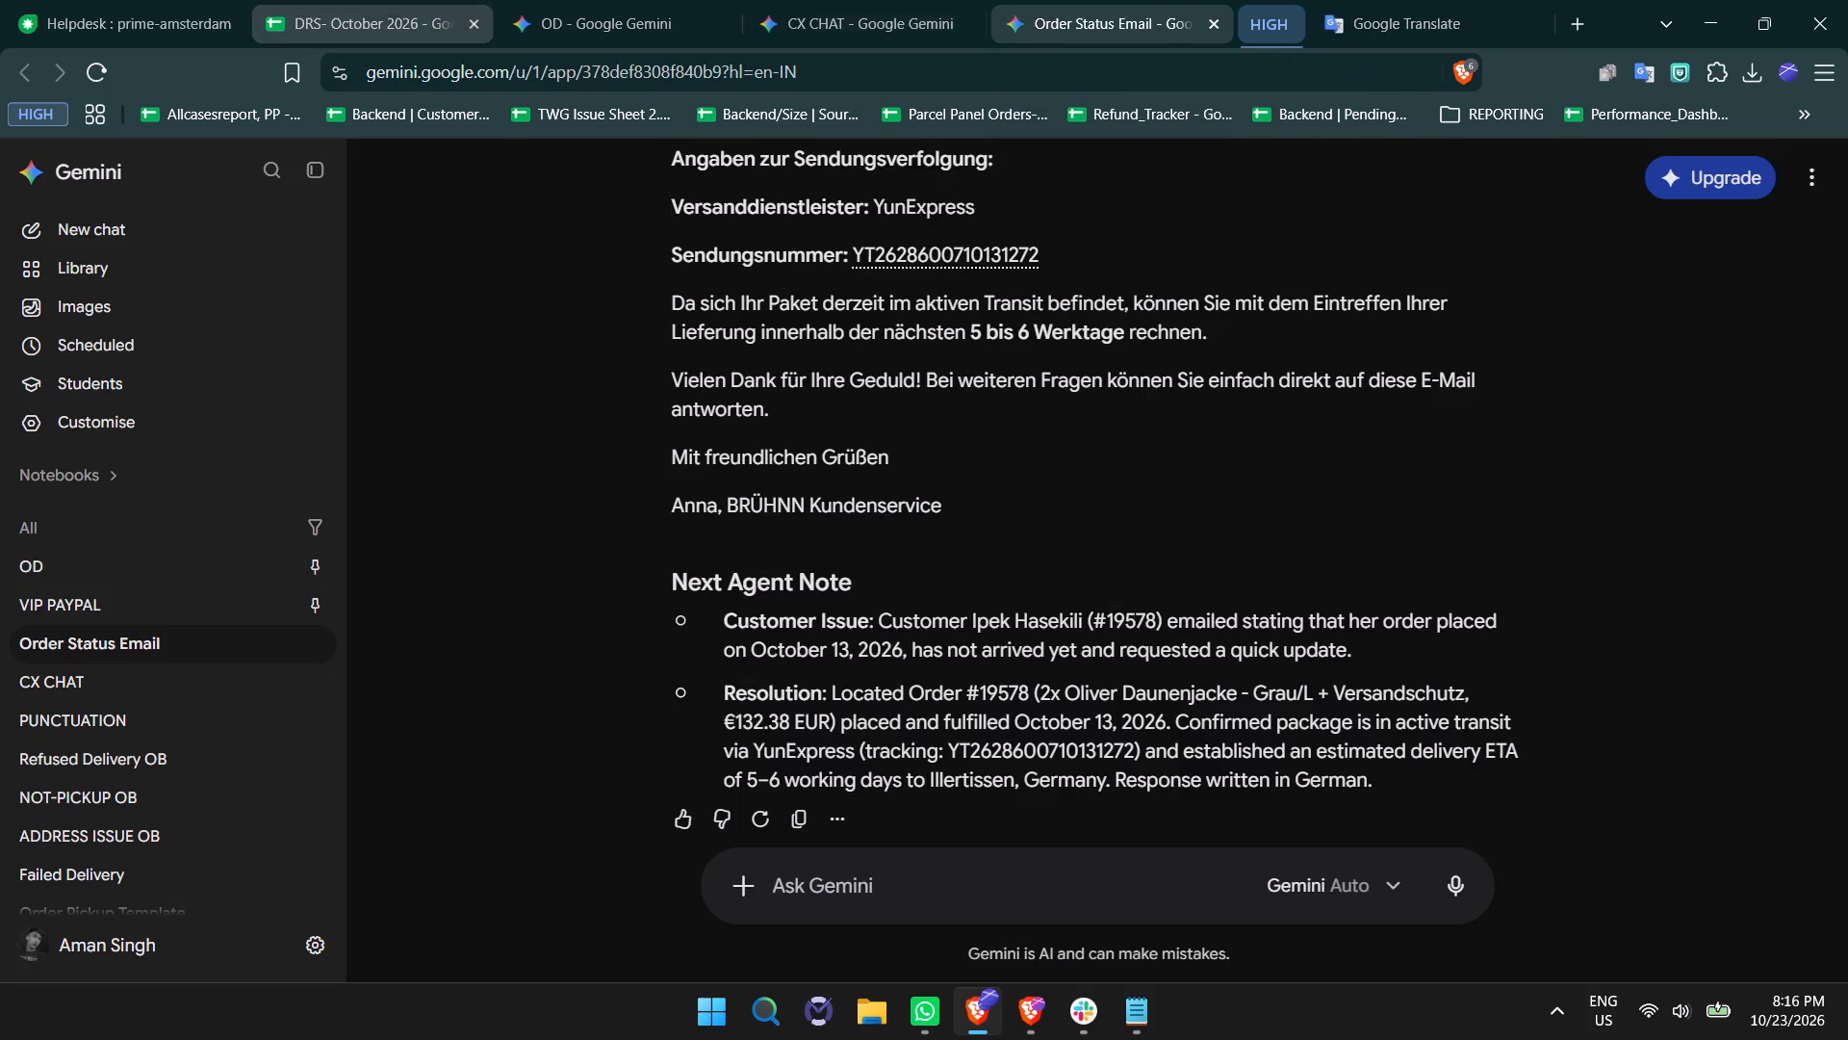
left_click(257, 0)
left_click(104, 0)
left_click(778, 268)
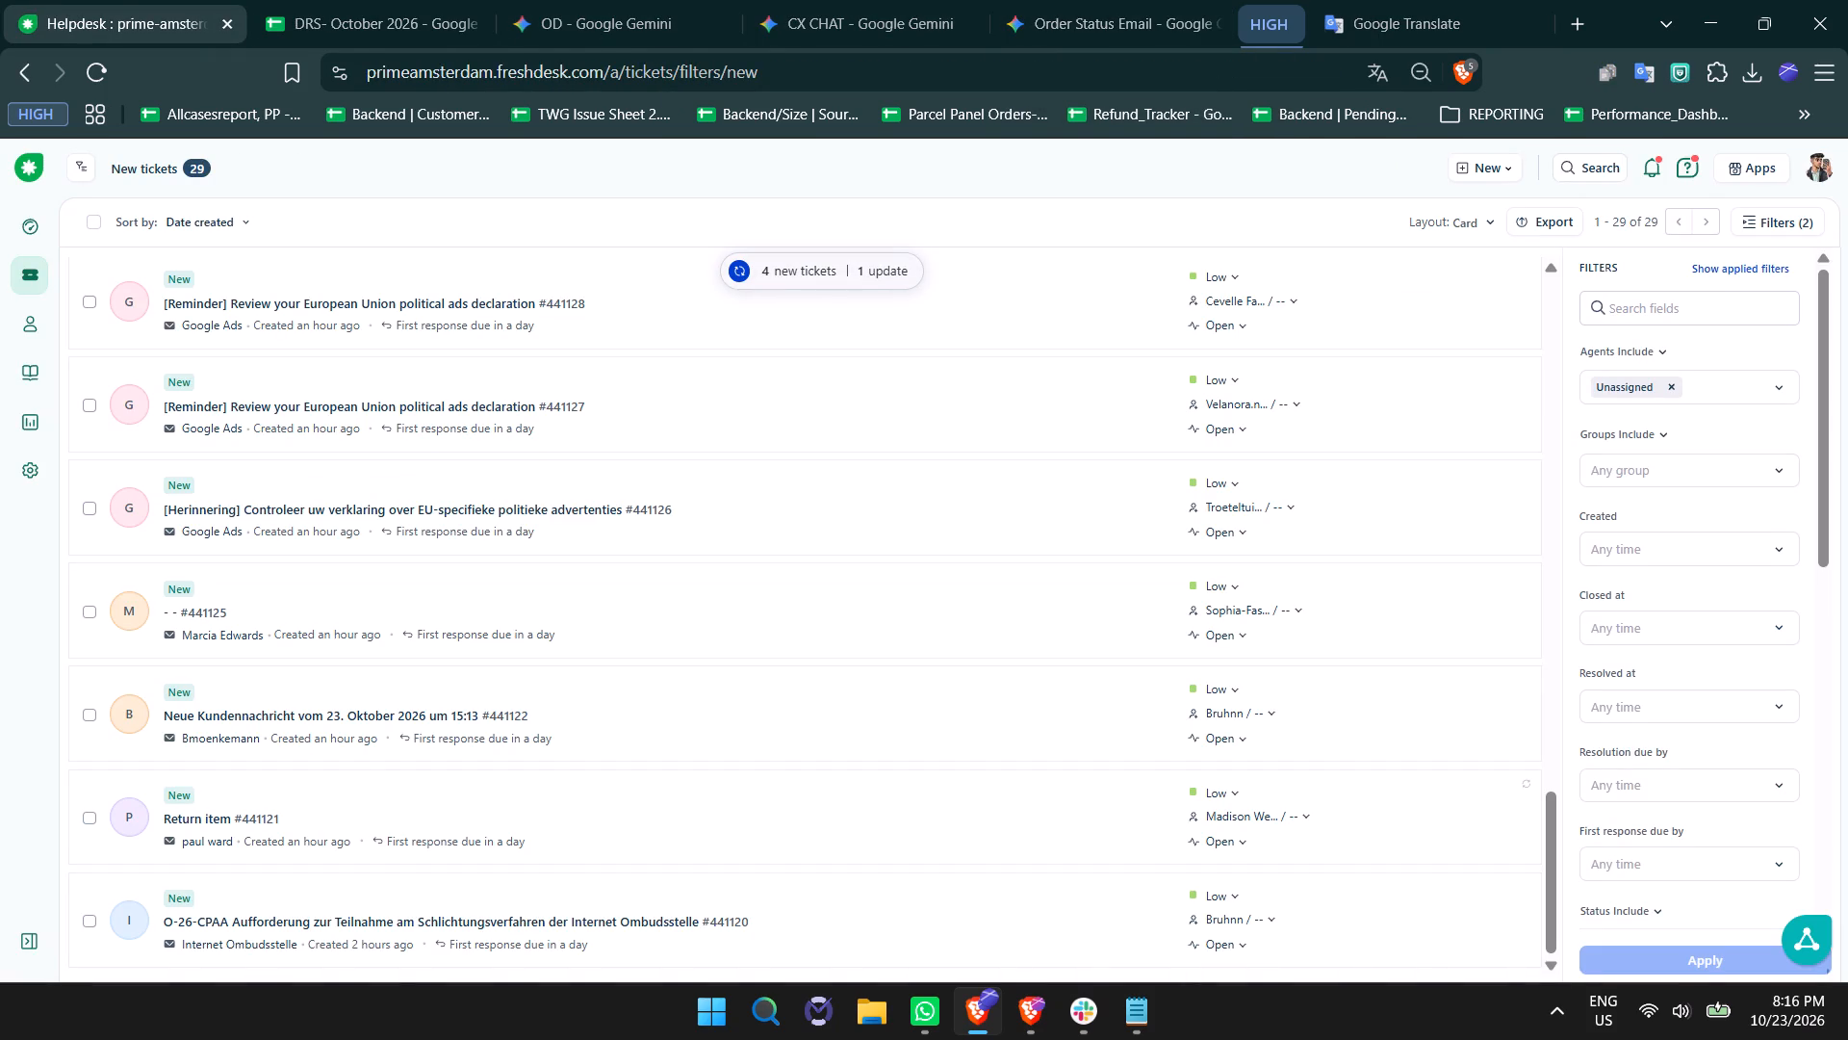
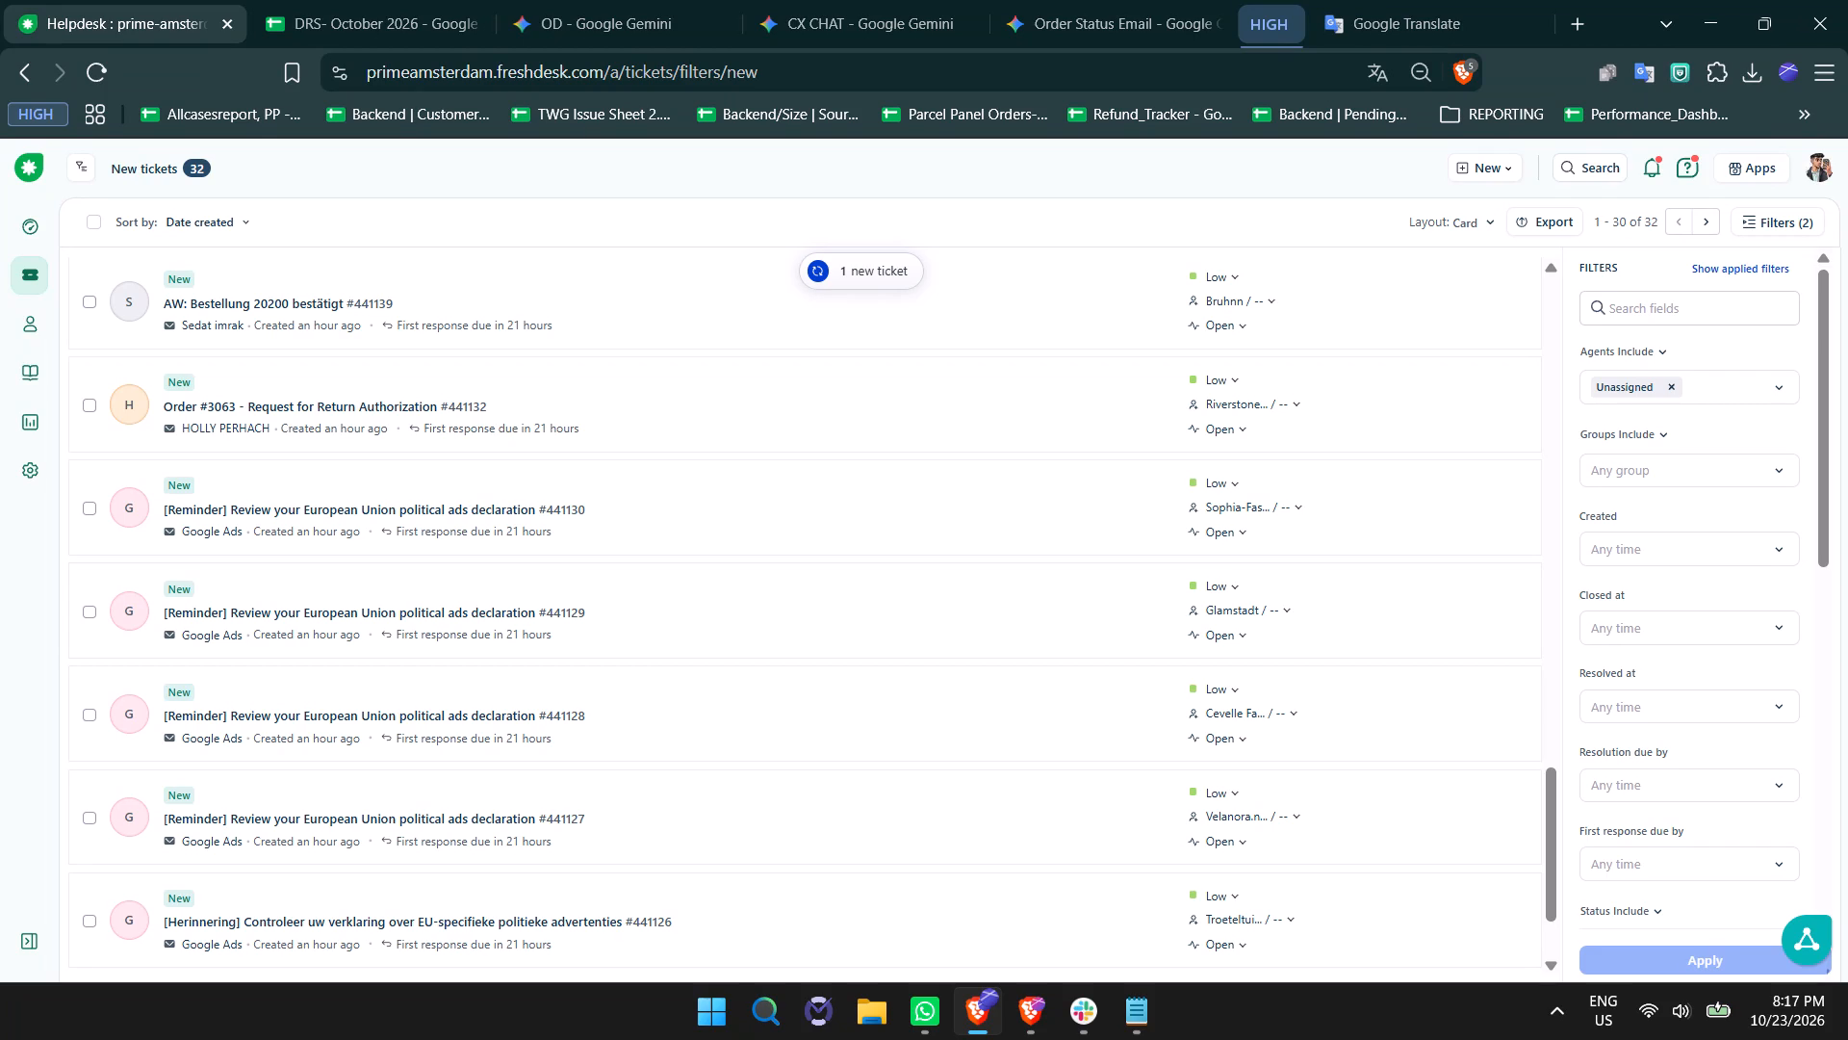
Load the pending new ticket into the New tickets list and set the list to 50 tickets per page.
left_click(846, 276)
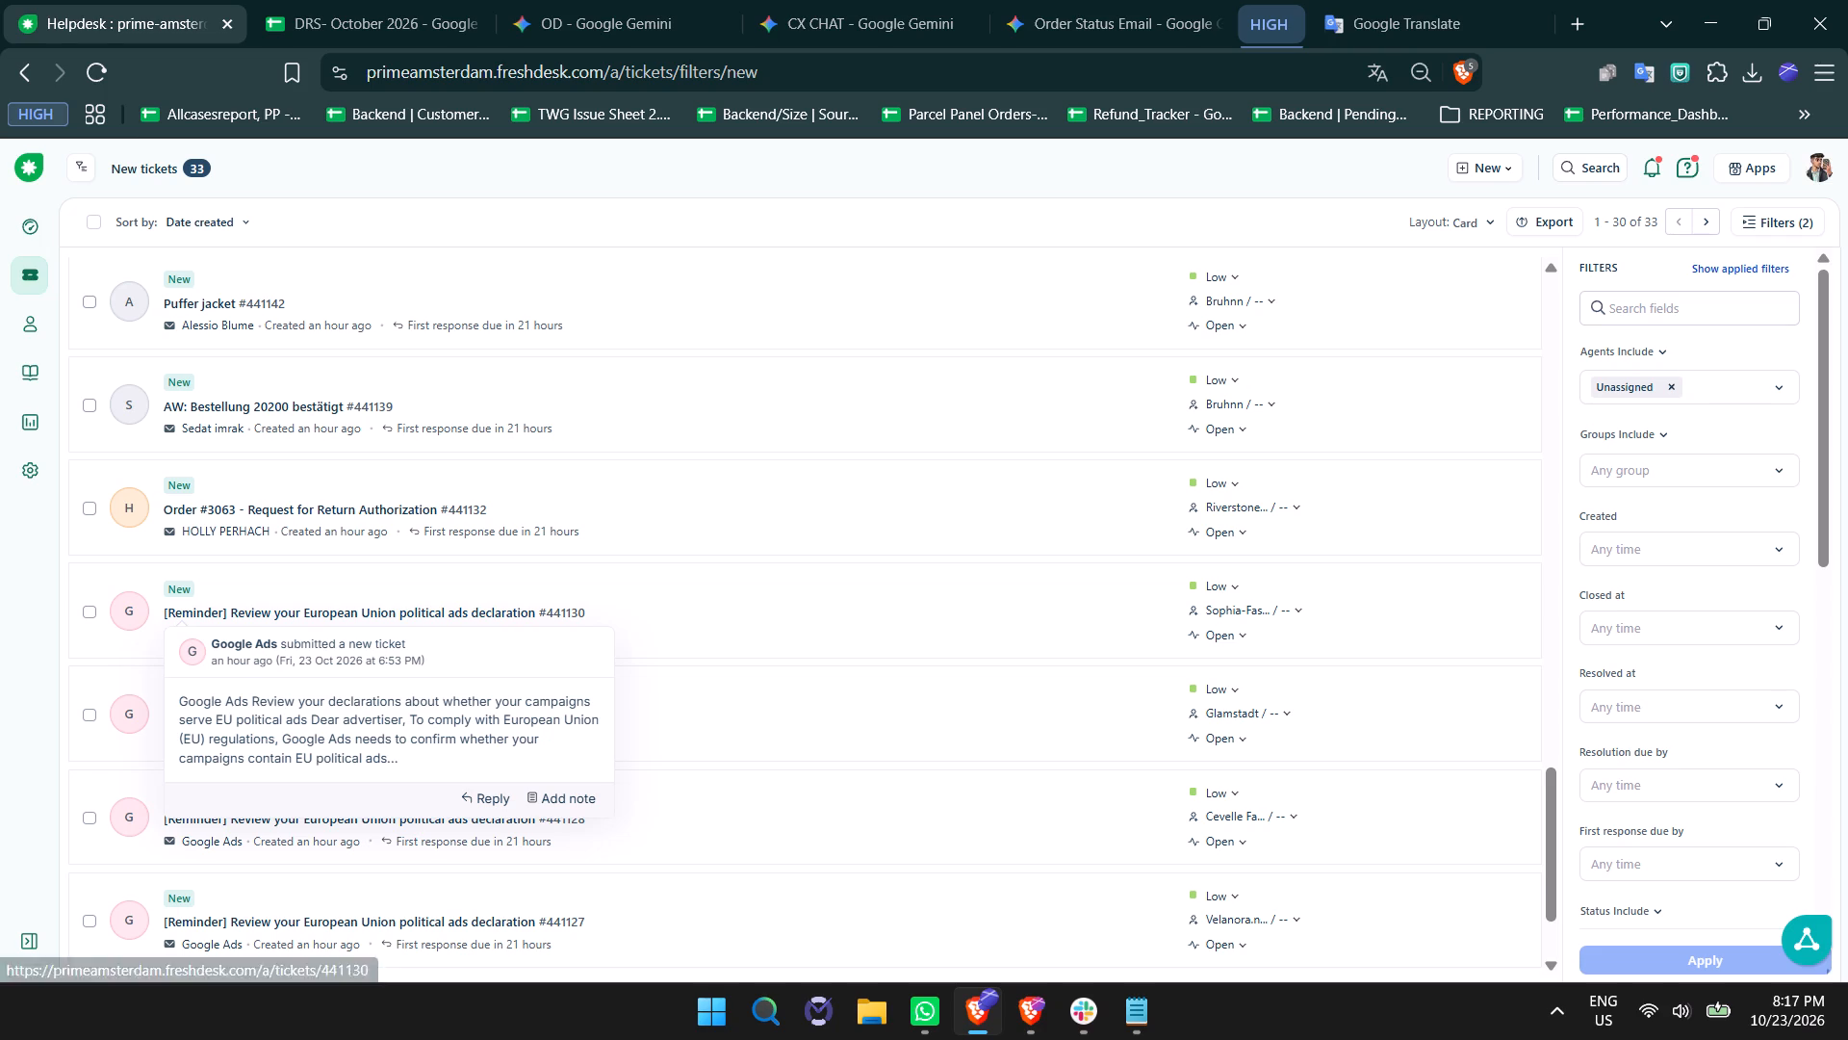
scroll(564, 351, "down", 5)
scroll(486, 501, "down", 5)
scroll(455, 622, "down", 4)
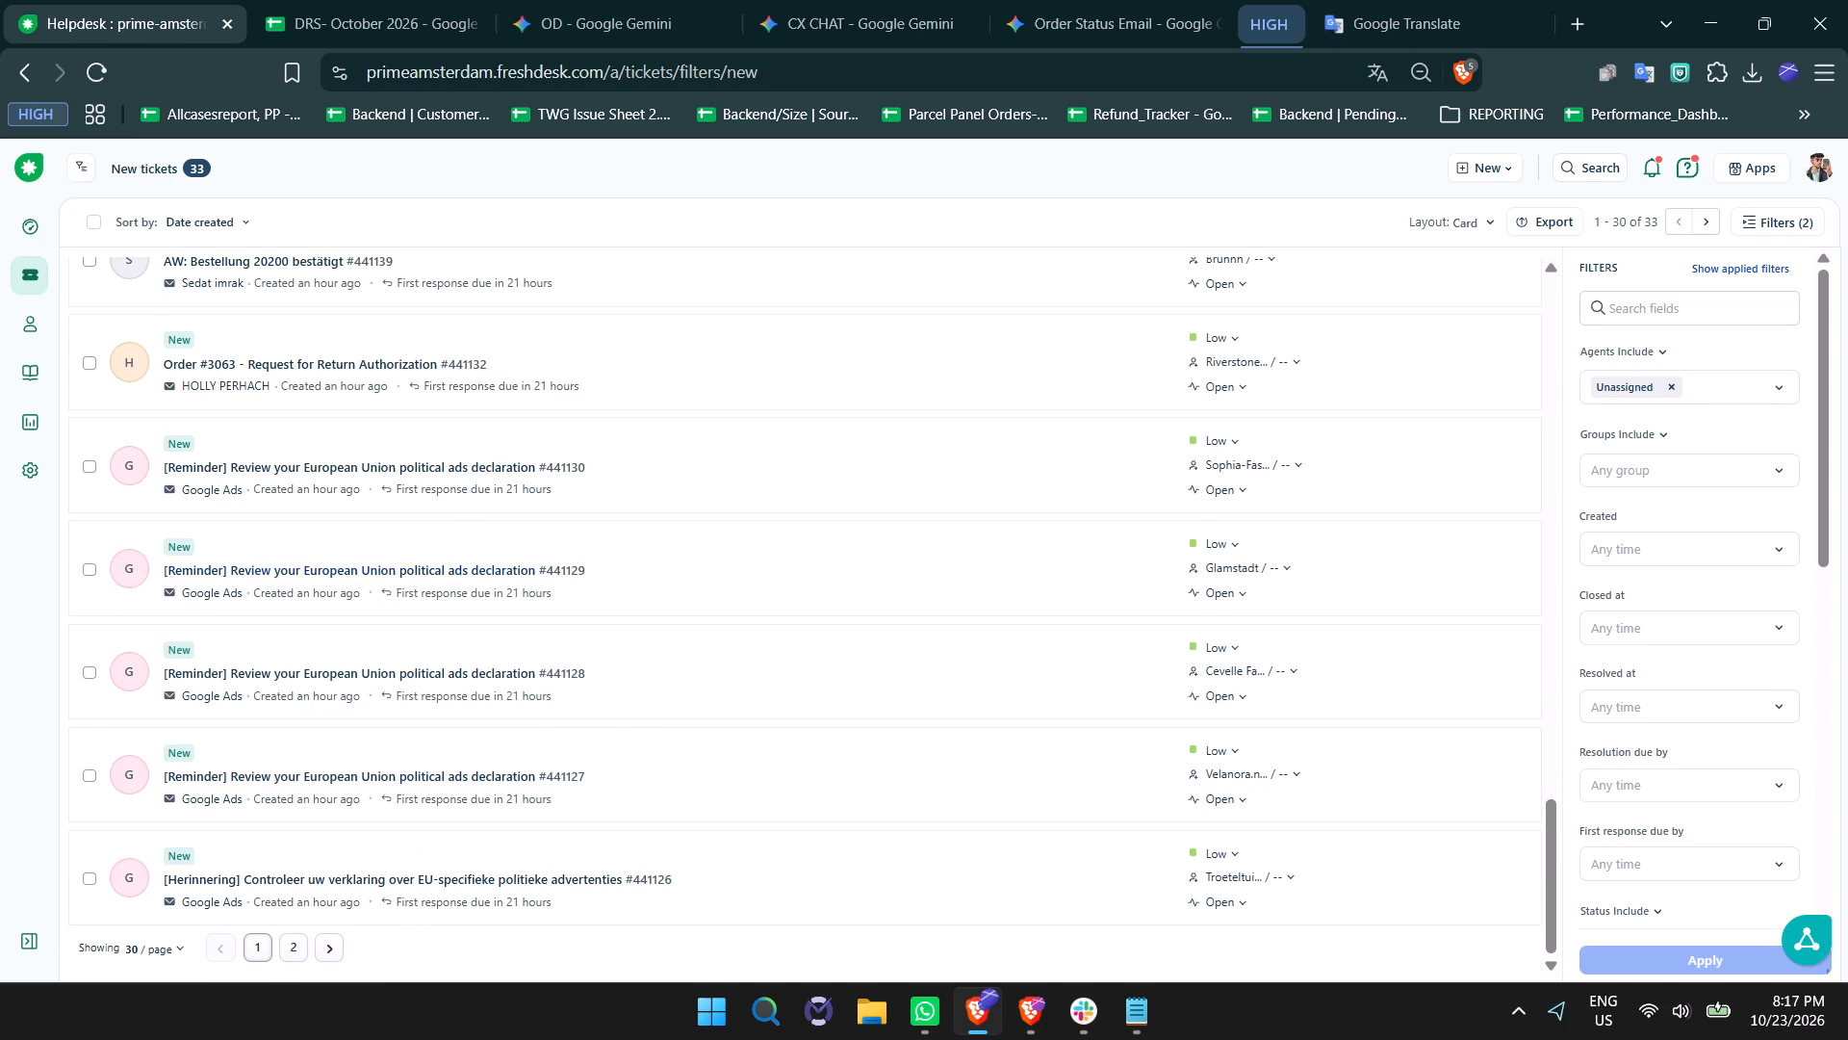
left_click(154, 953)
left_click(150, 872)
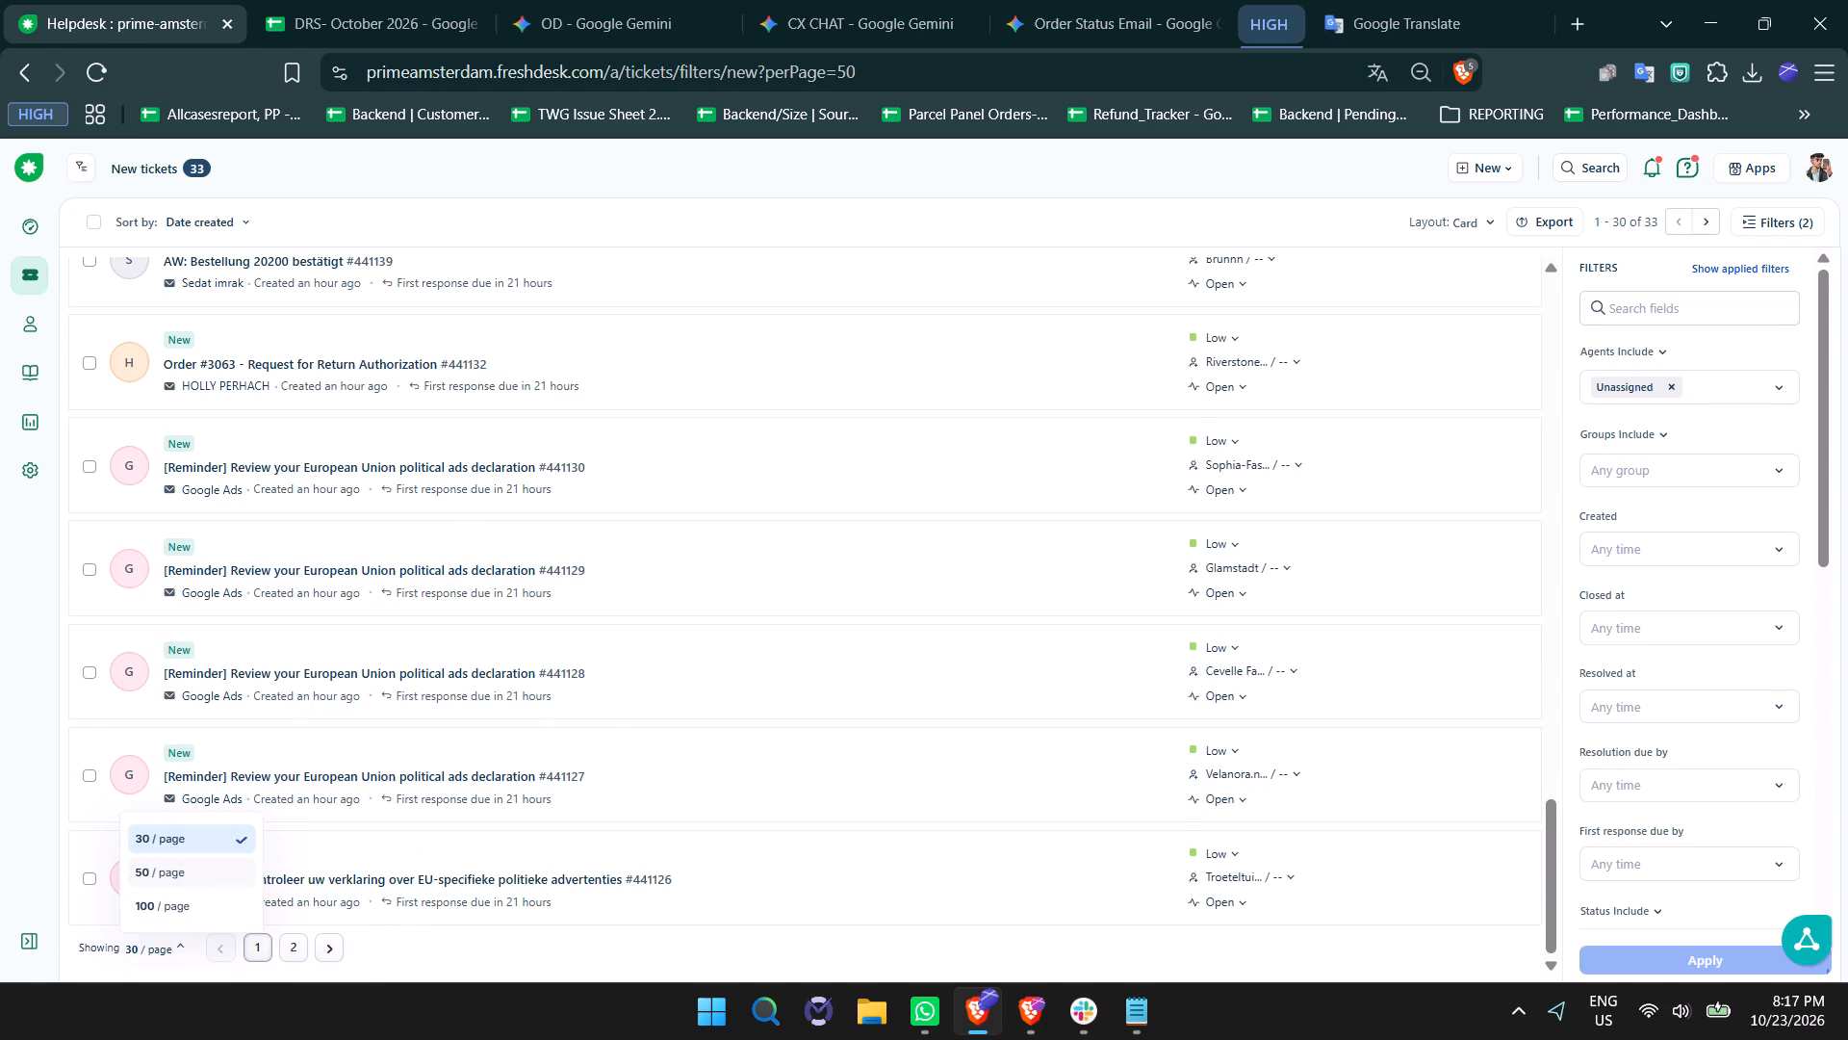
Open ticket 441122, "Neue Kundennachricht vom 23. Oktober 2026 um 15:13", and read the customer's contact form message.
scroll(354, 876, "down", 4)
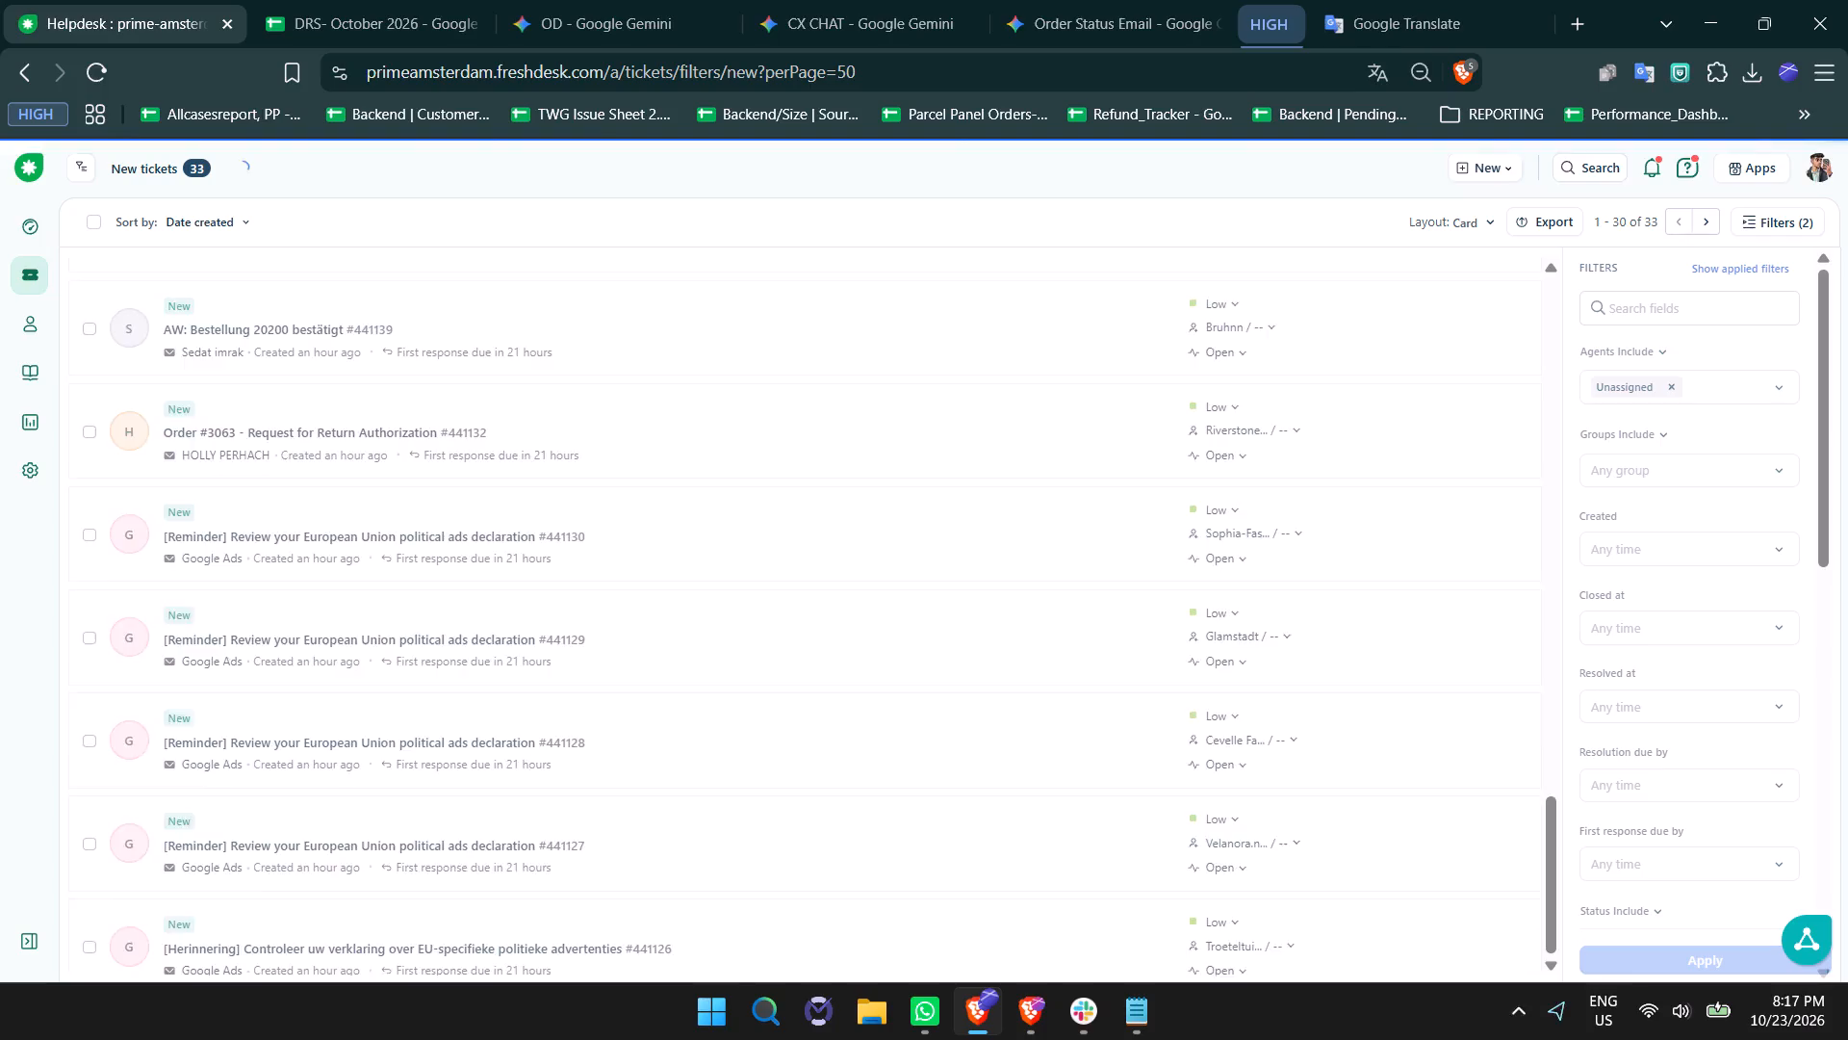
scroll(401, 827, "down", 17)
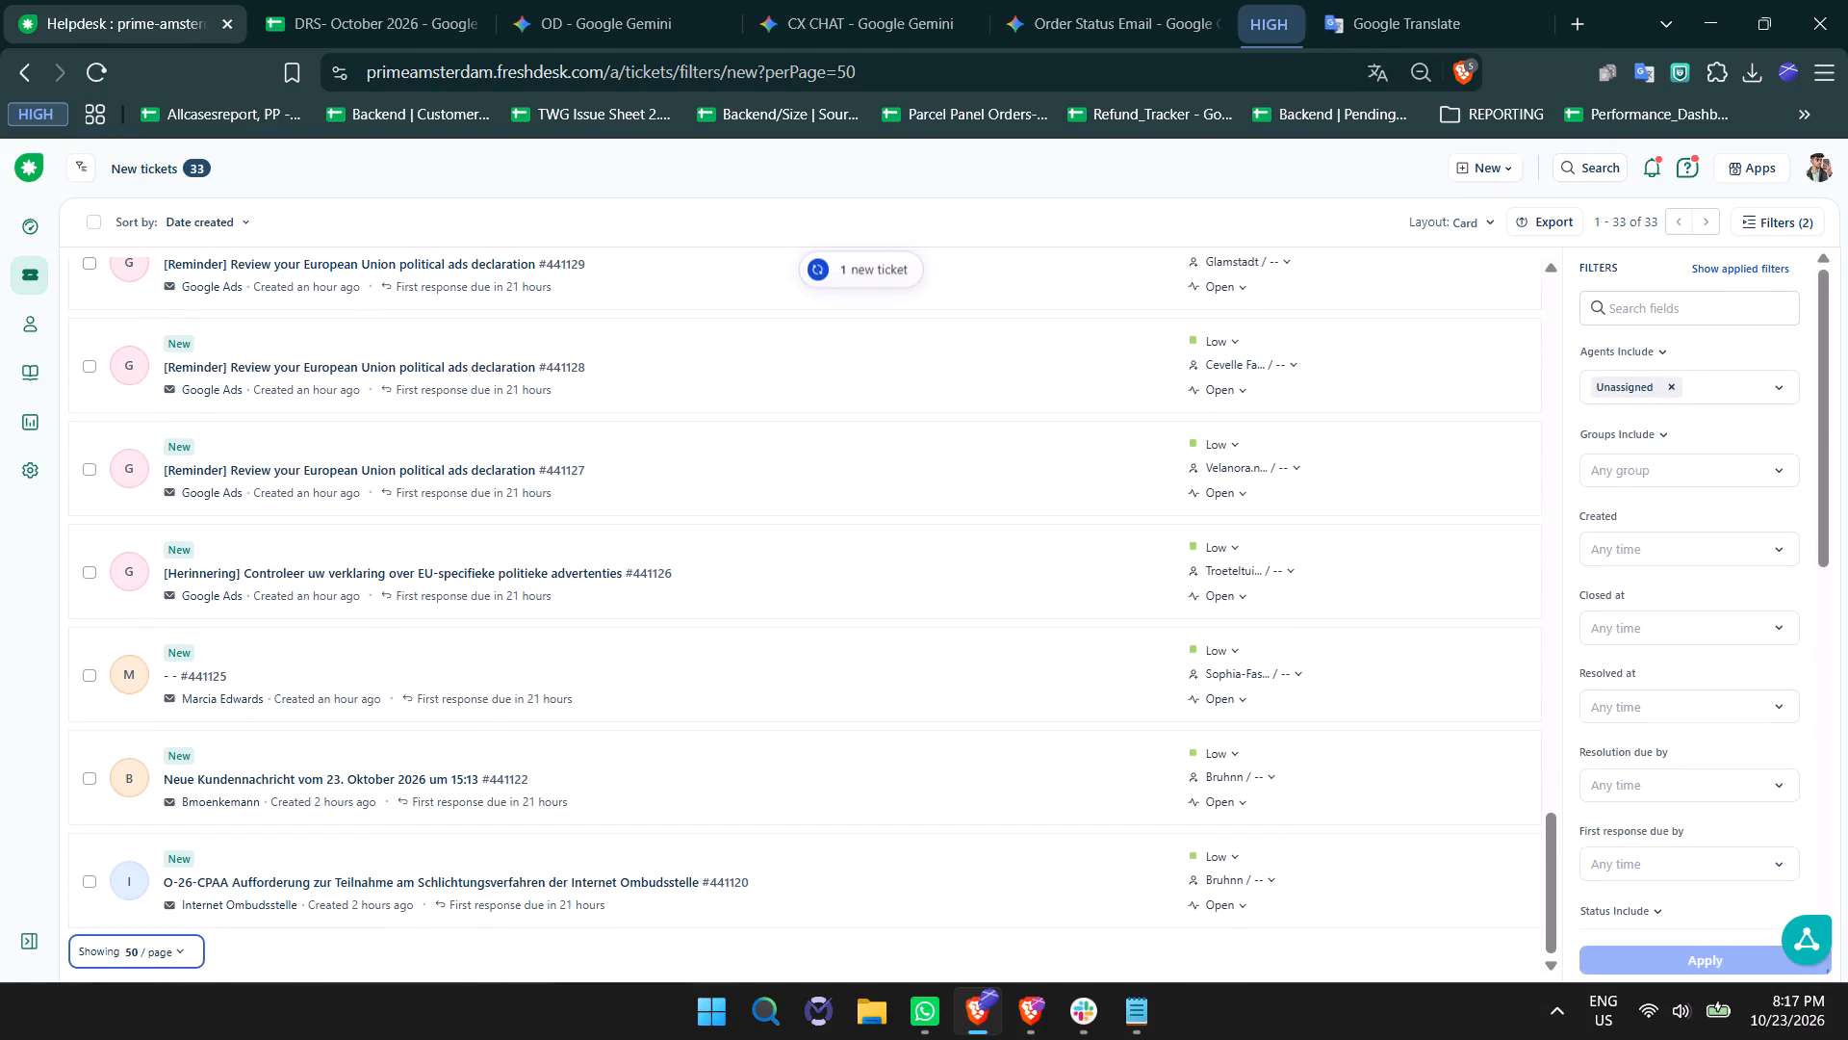
scroll(350, 846, "down", 3)
left_click(278, 780)
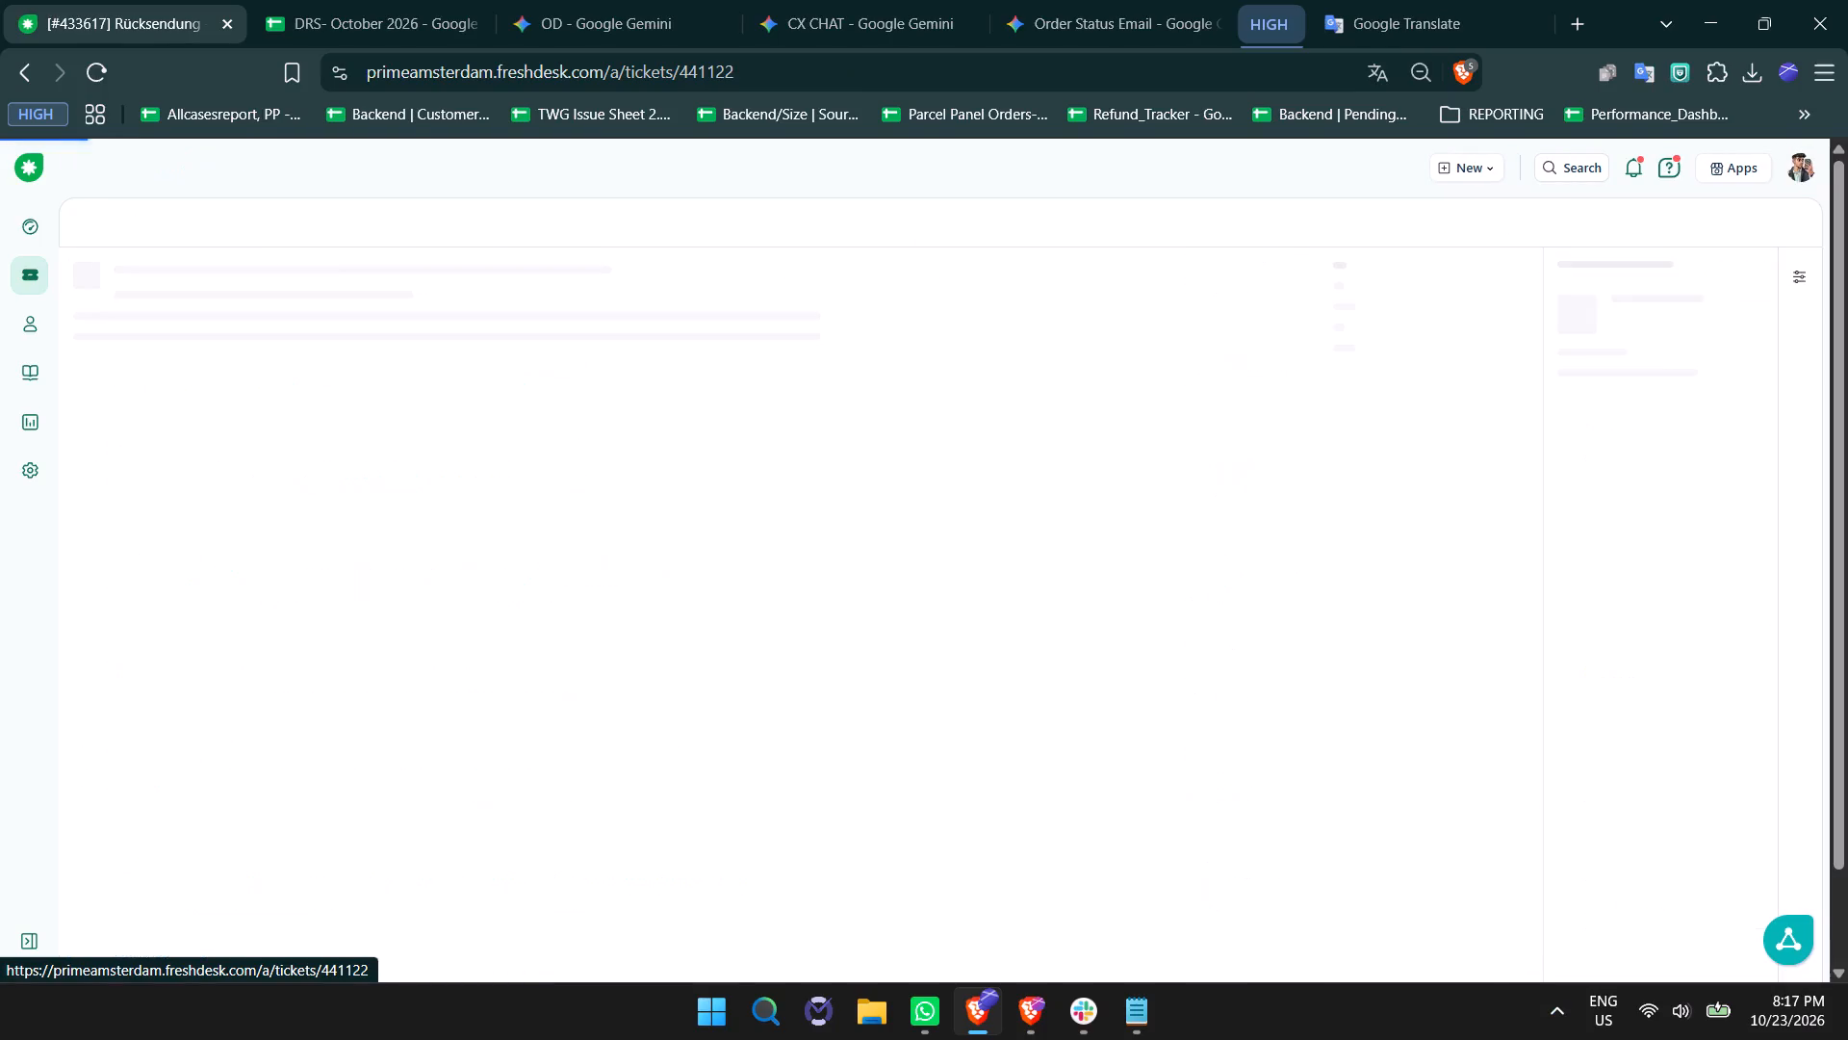
scroll(398, 692, "down", 2)
scroll(401, 692, "up", 1)
scroll(403, 692, "down", 4)
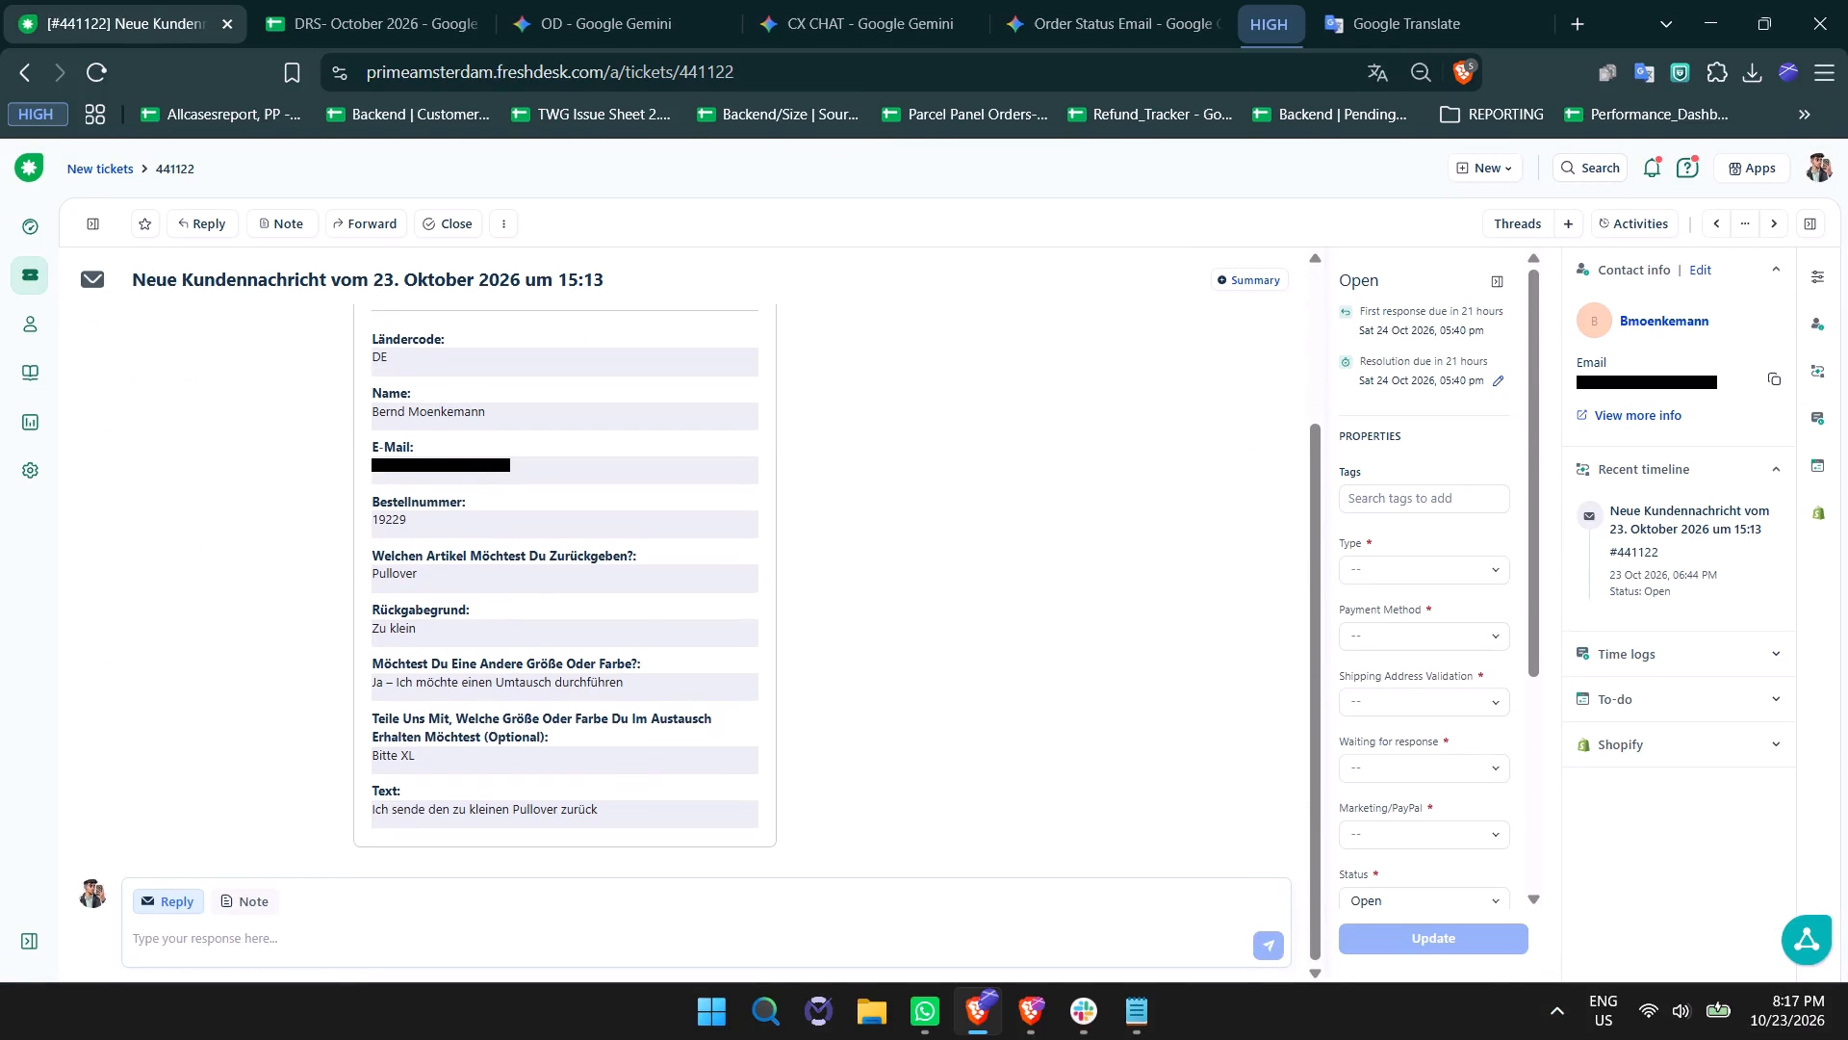
left_click(1784, 376)
left_click(1774, 377)
scroll(892, 605, "up", 5)
scroll(866, 636, "down", 1)
scroll(856, 645, "up", 2)
left_click(777, 579)
key("alt+Tab")
key("alt+Tab")
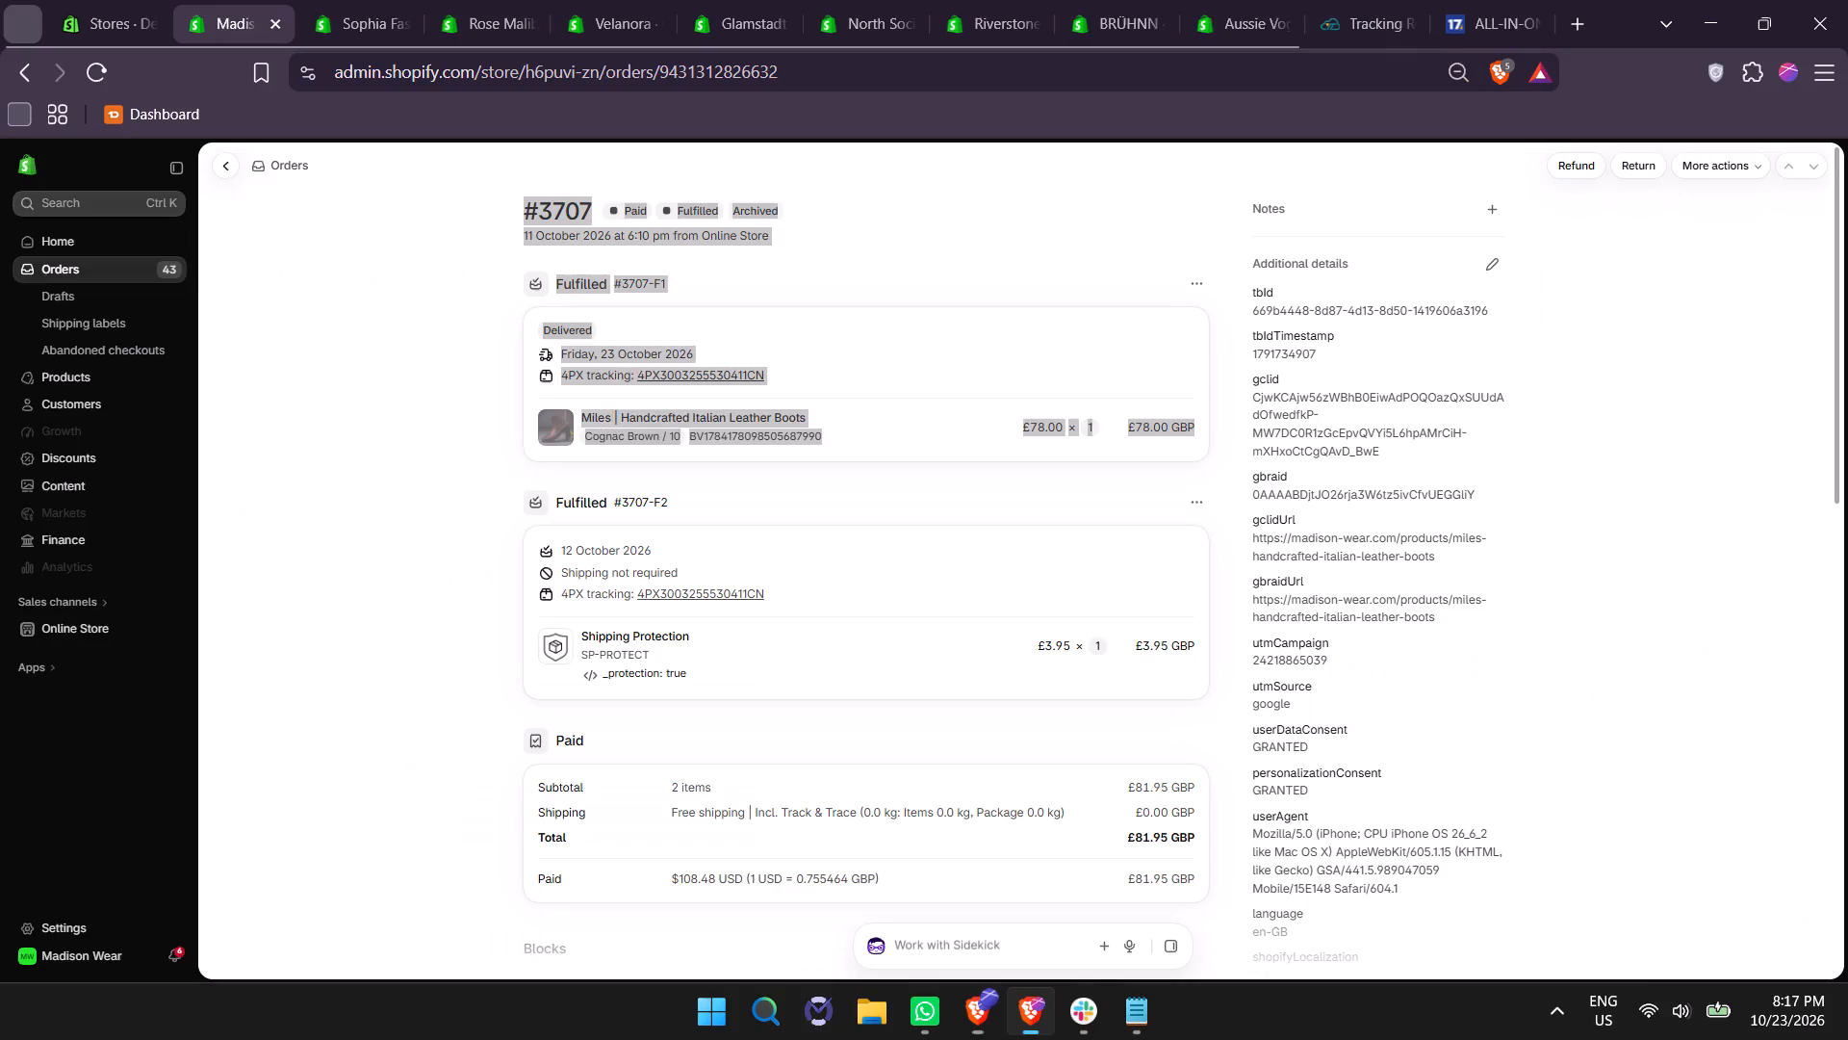
left_click(1116, 0)
left_click(295, 166)
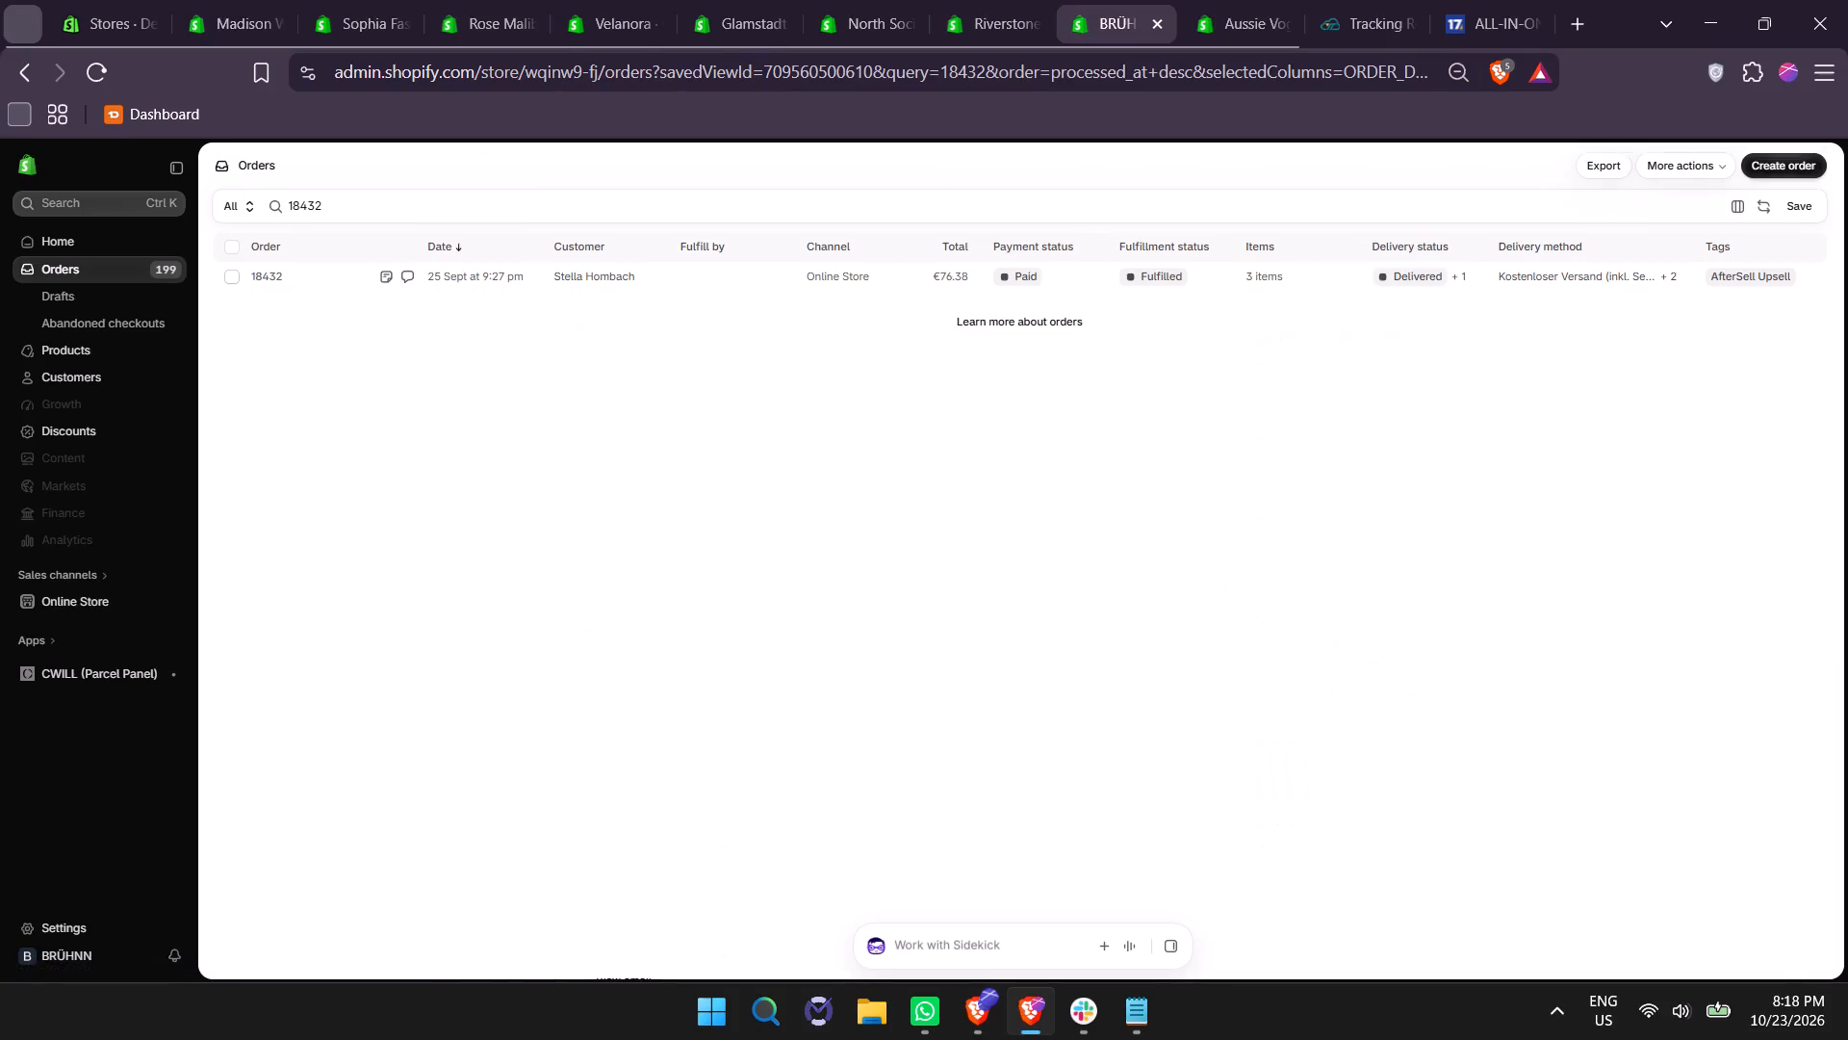
left_click(374, 206)
key("ctrl+a")
key("ctrl+v")
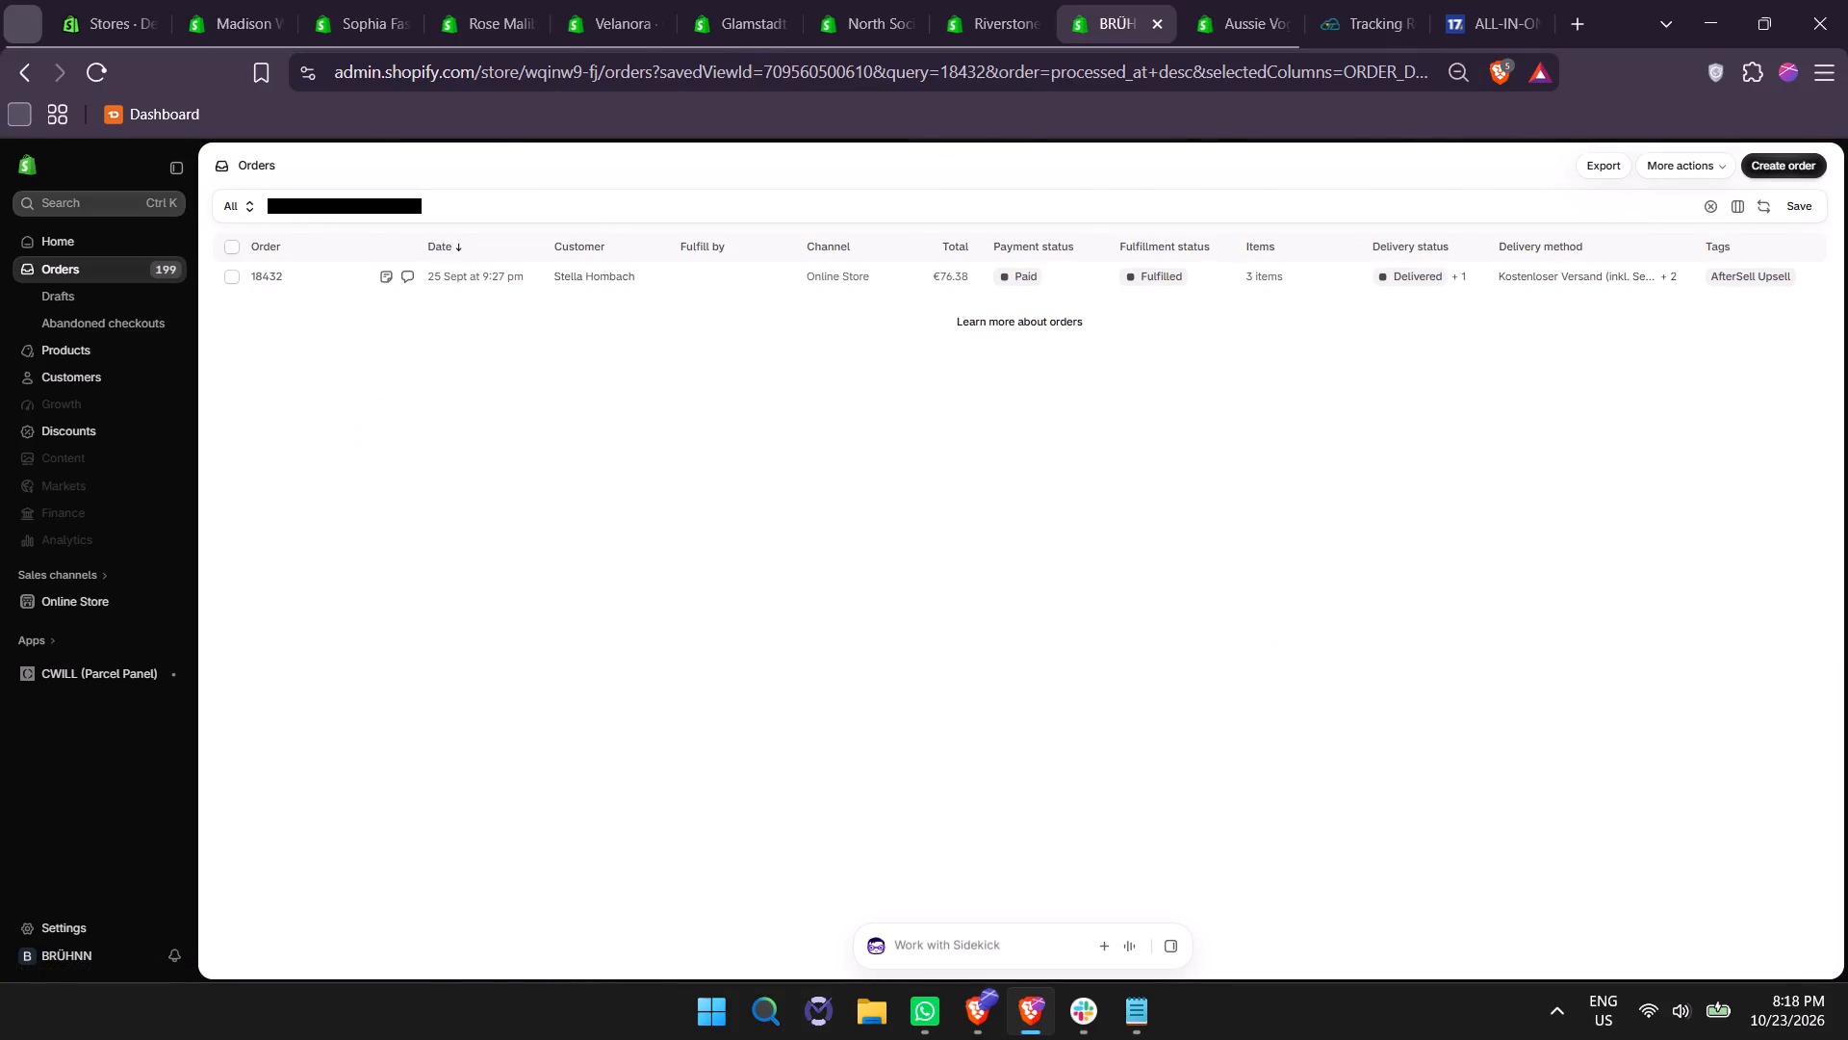
left_click(300, 289)
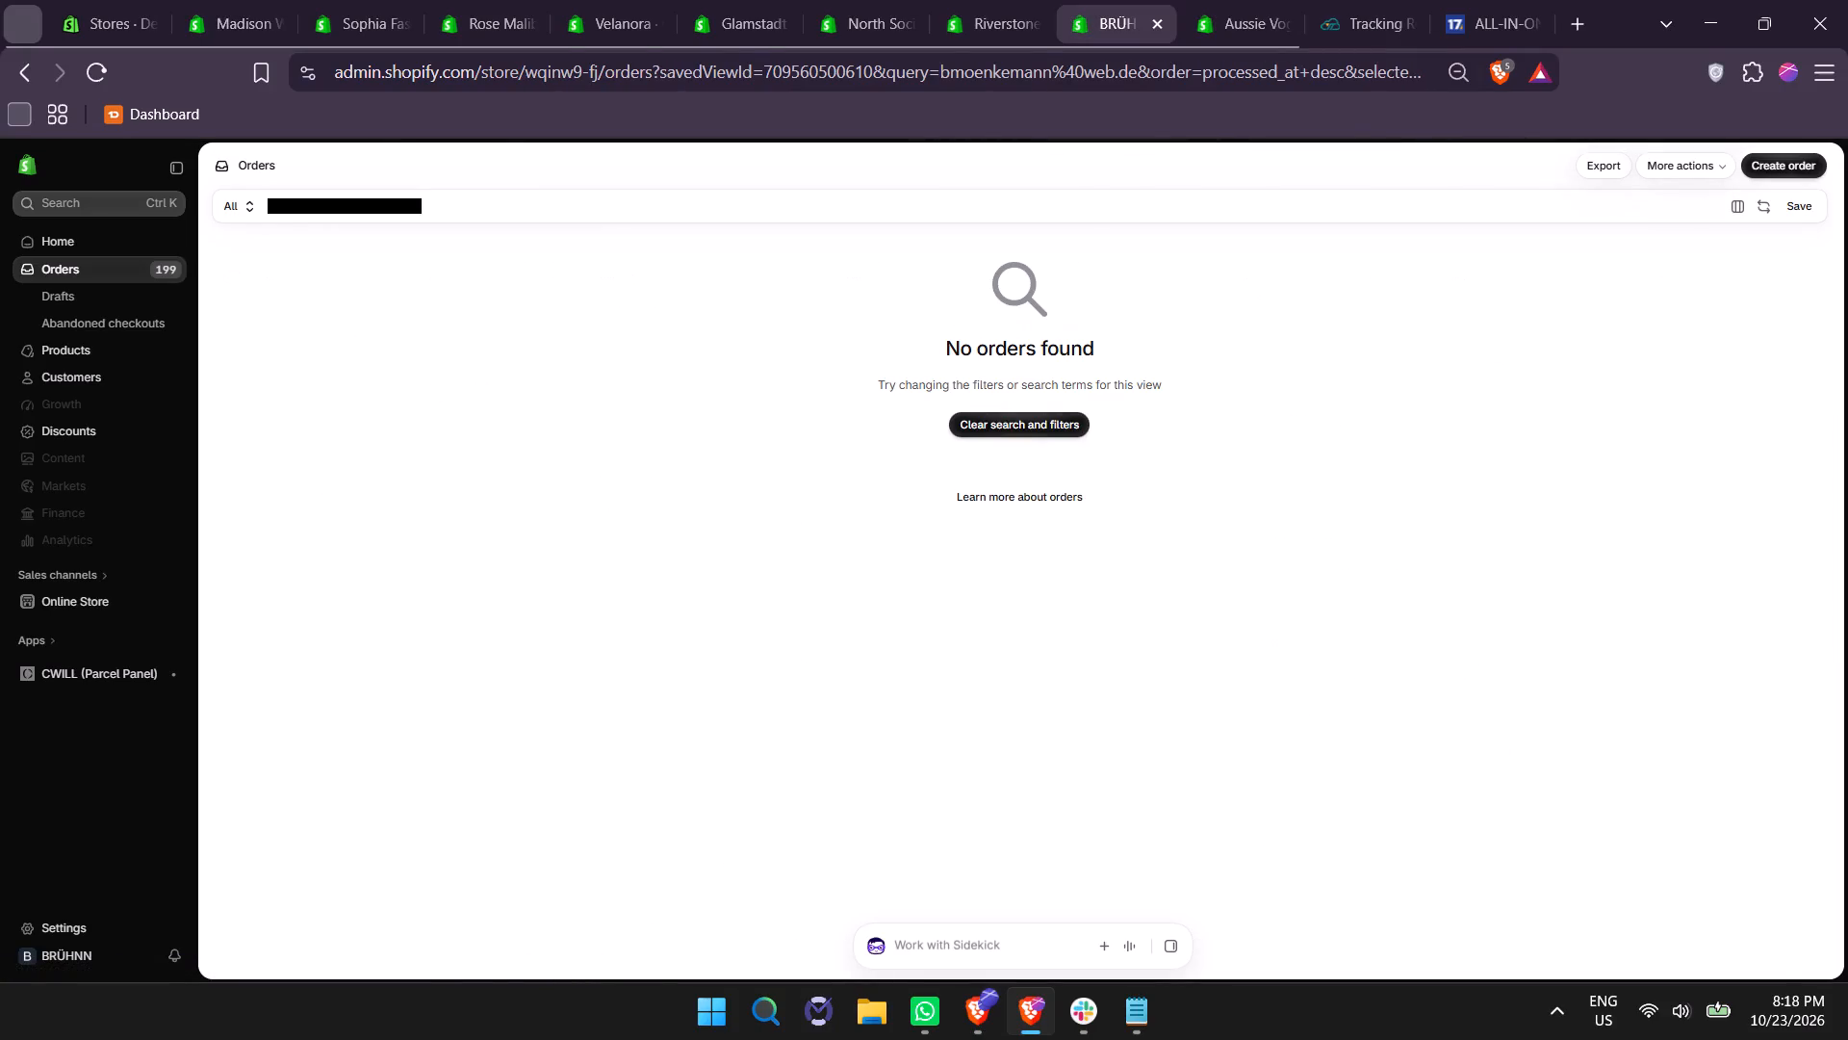
key("alt+Tab")
key("alt+Tab")
left_click(468, 202)
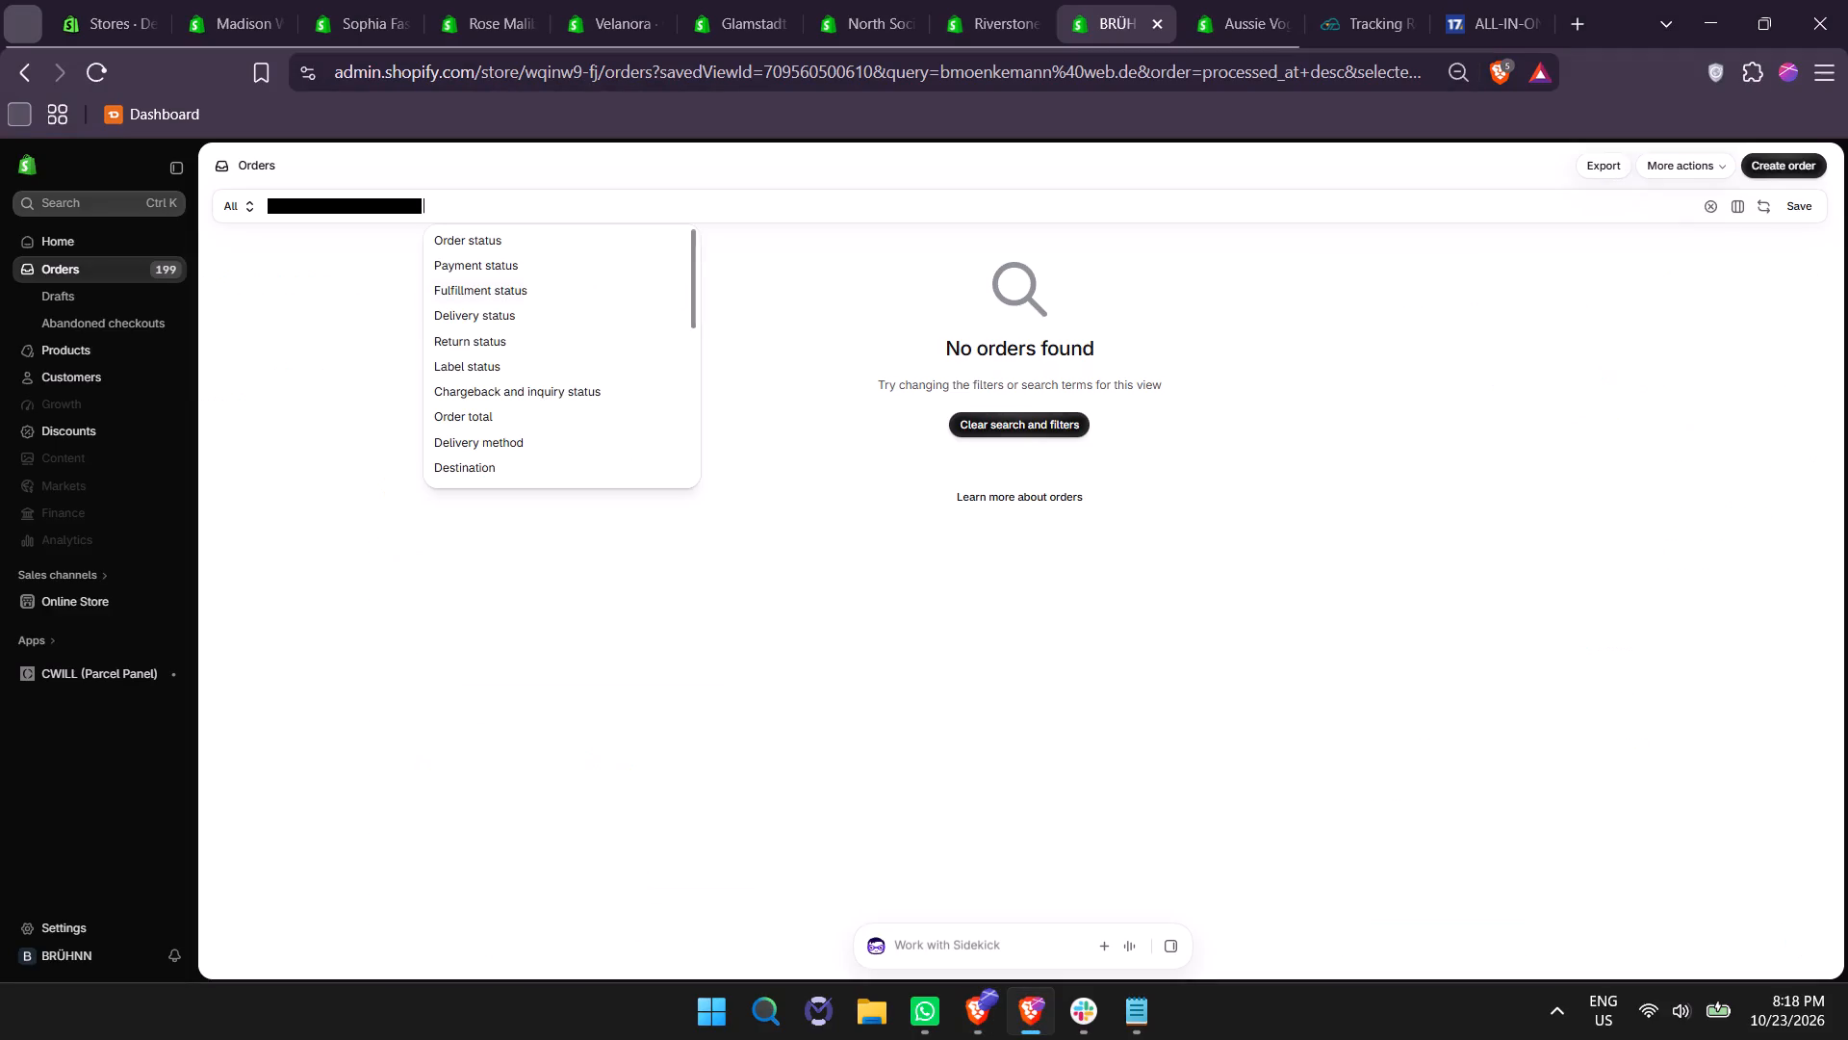
left_click(332, 310)
key("alt+Tab")
double_click(387, 738)
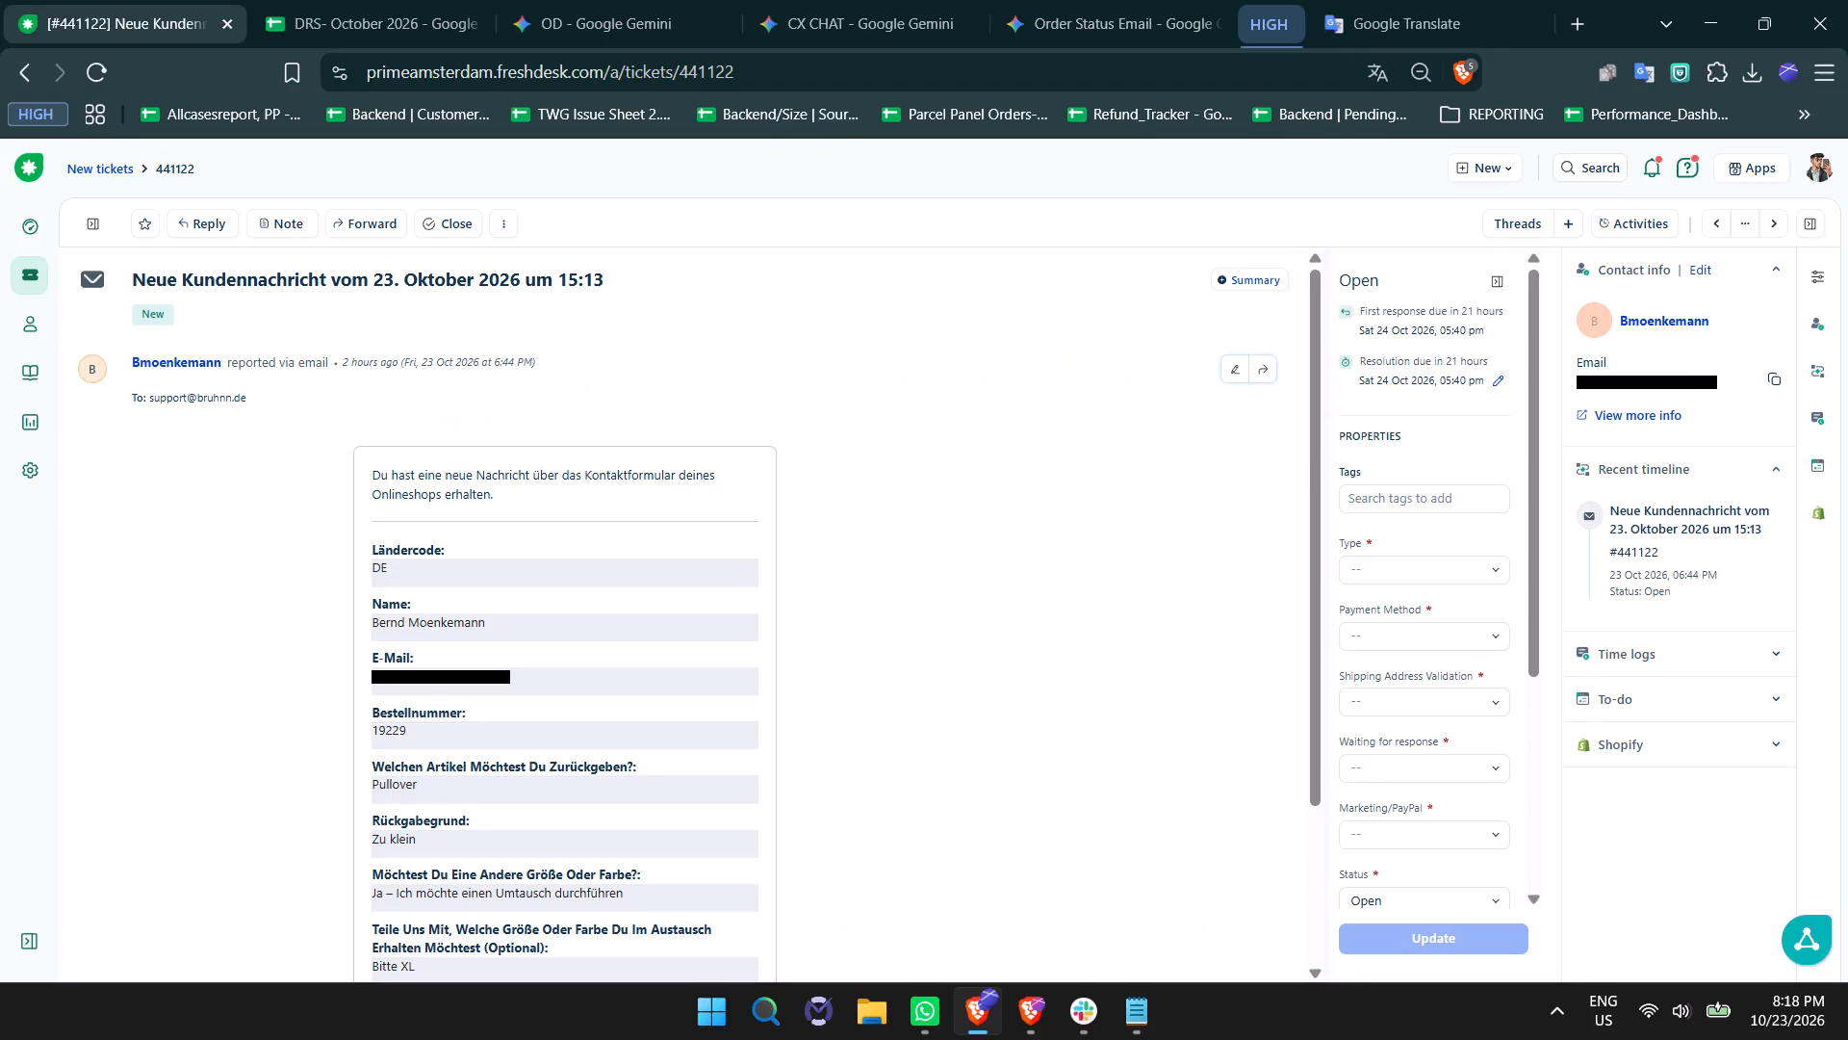
key("ctrl+c")
key("alt+Tab")
left_click(465, 198)
key("ctrl+a")
key("ctrl+v")
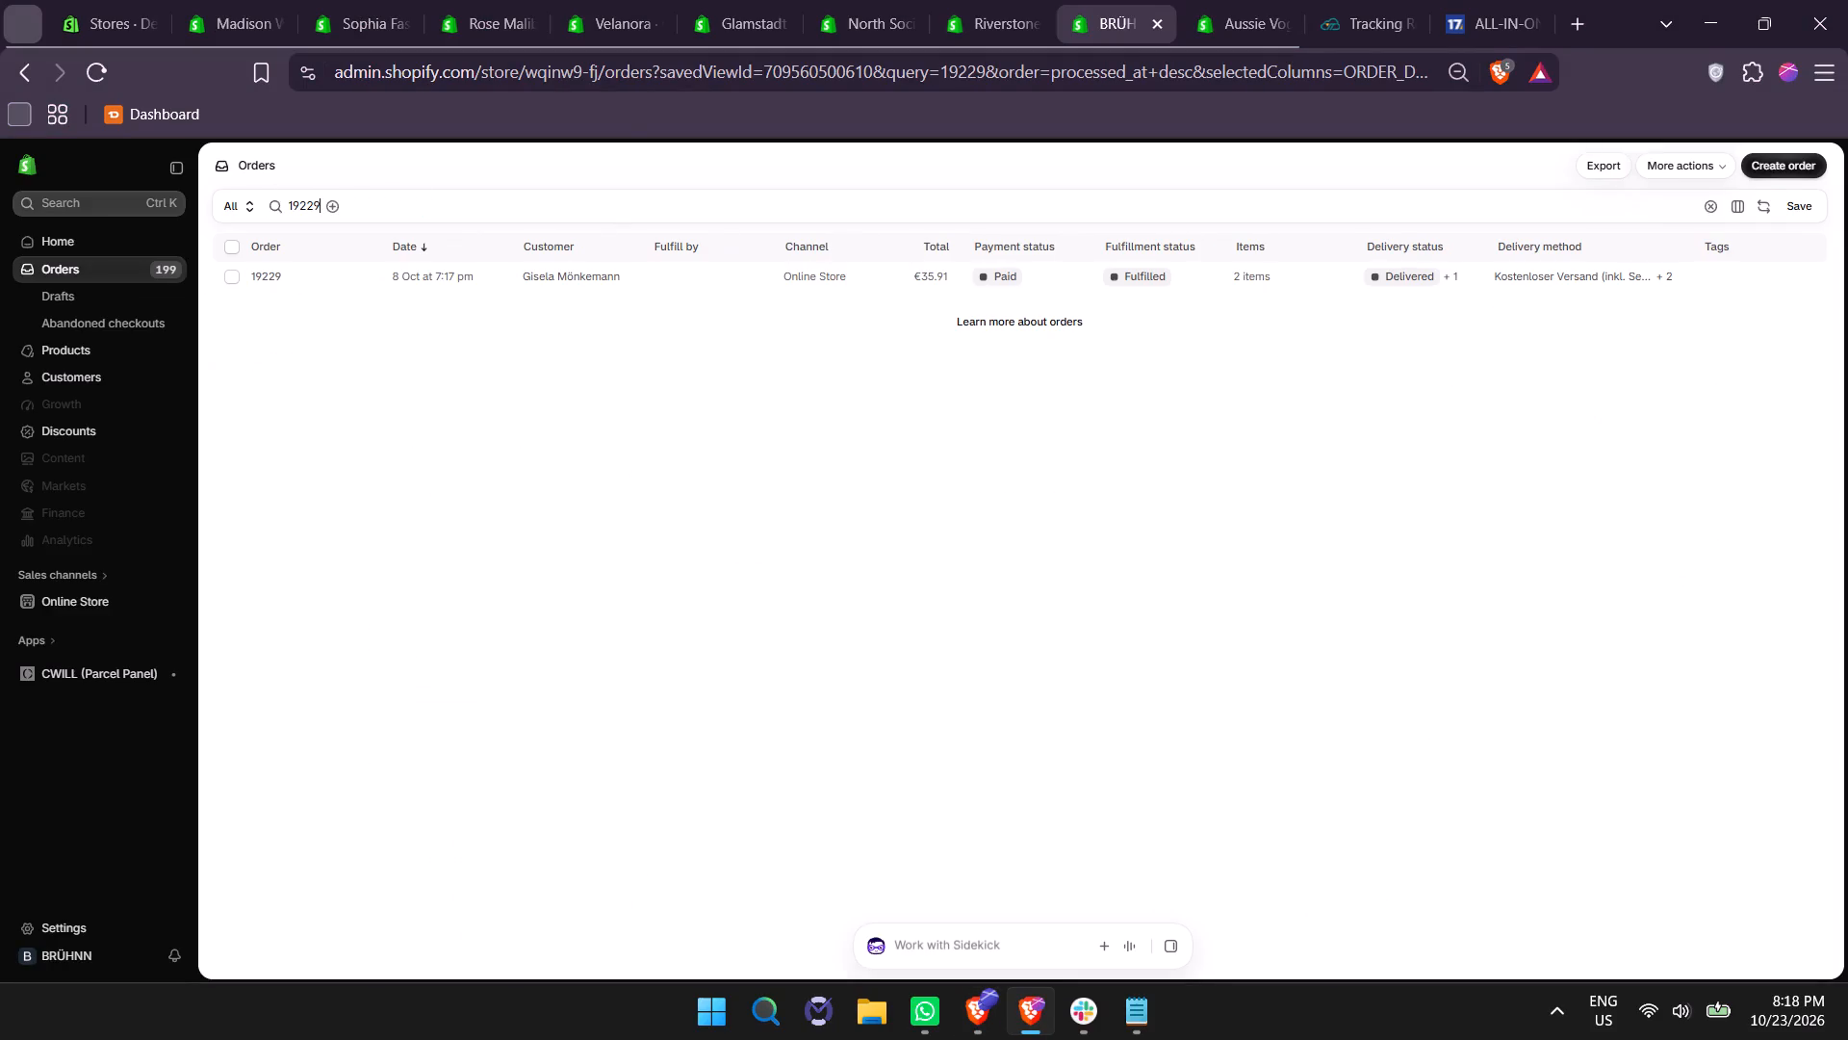
left_click(272, 273)
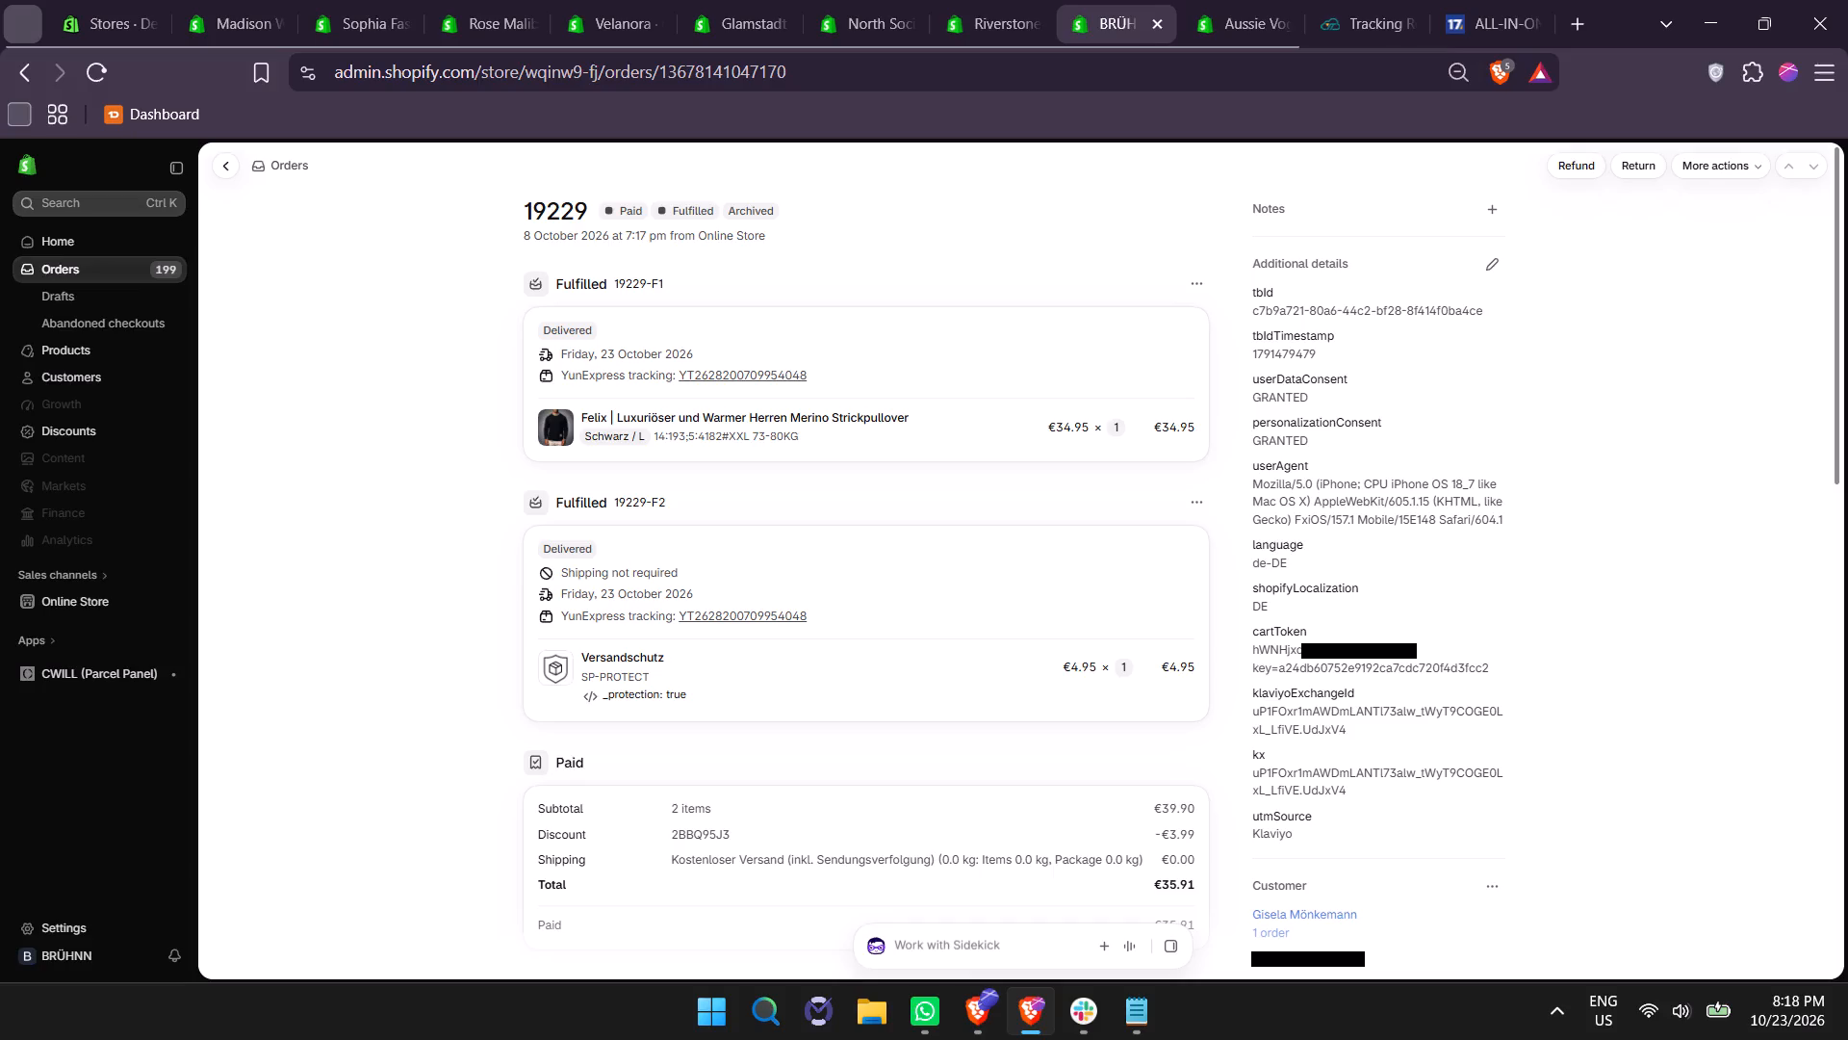
key("alt+Tab")
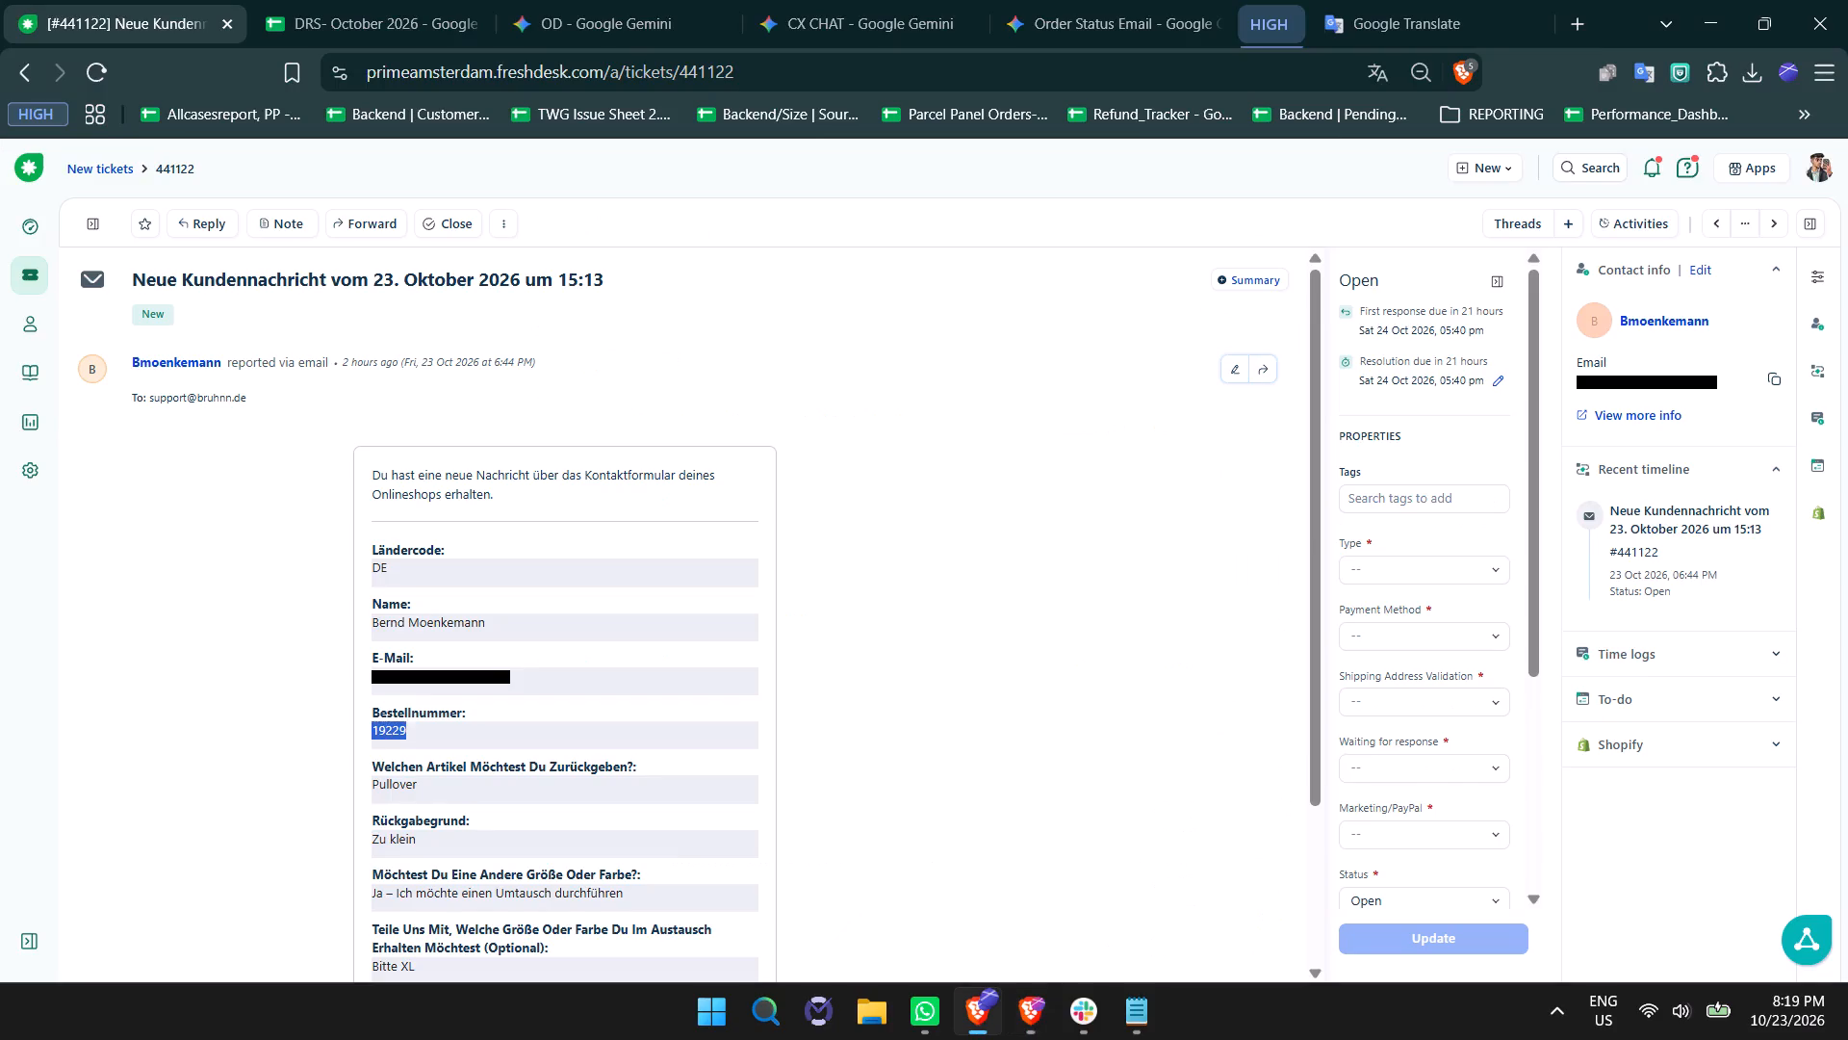
left_click(281, 673)
double_click(391, 732)
key("ctrl+c")
key("alt+Tab")
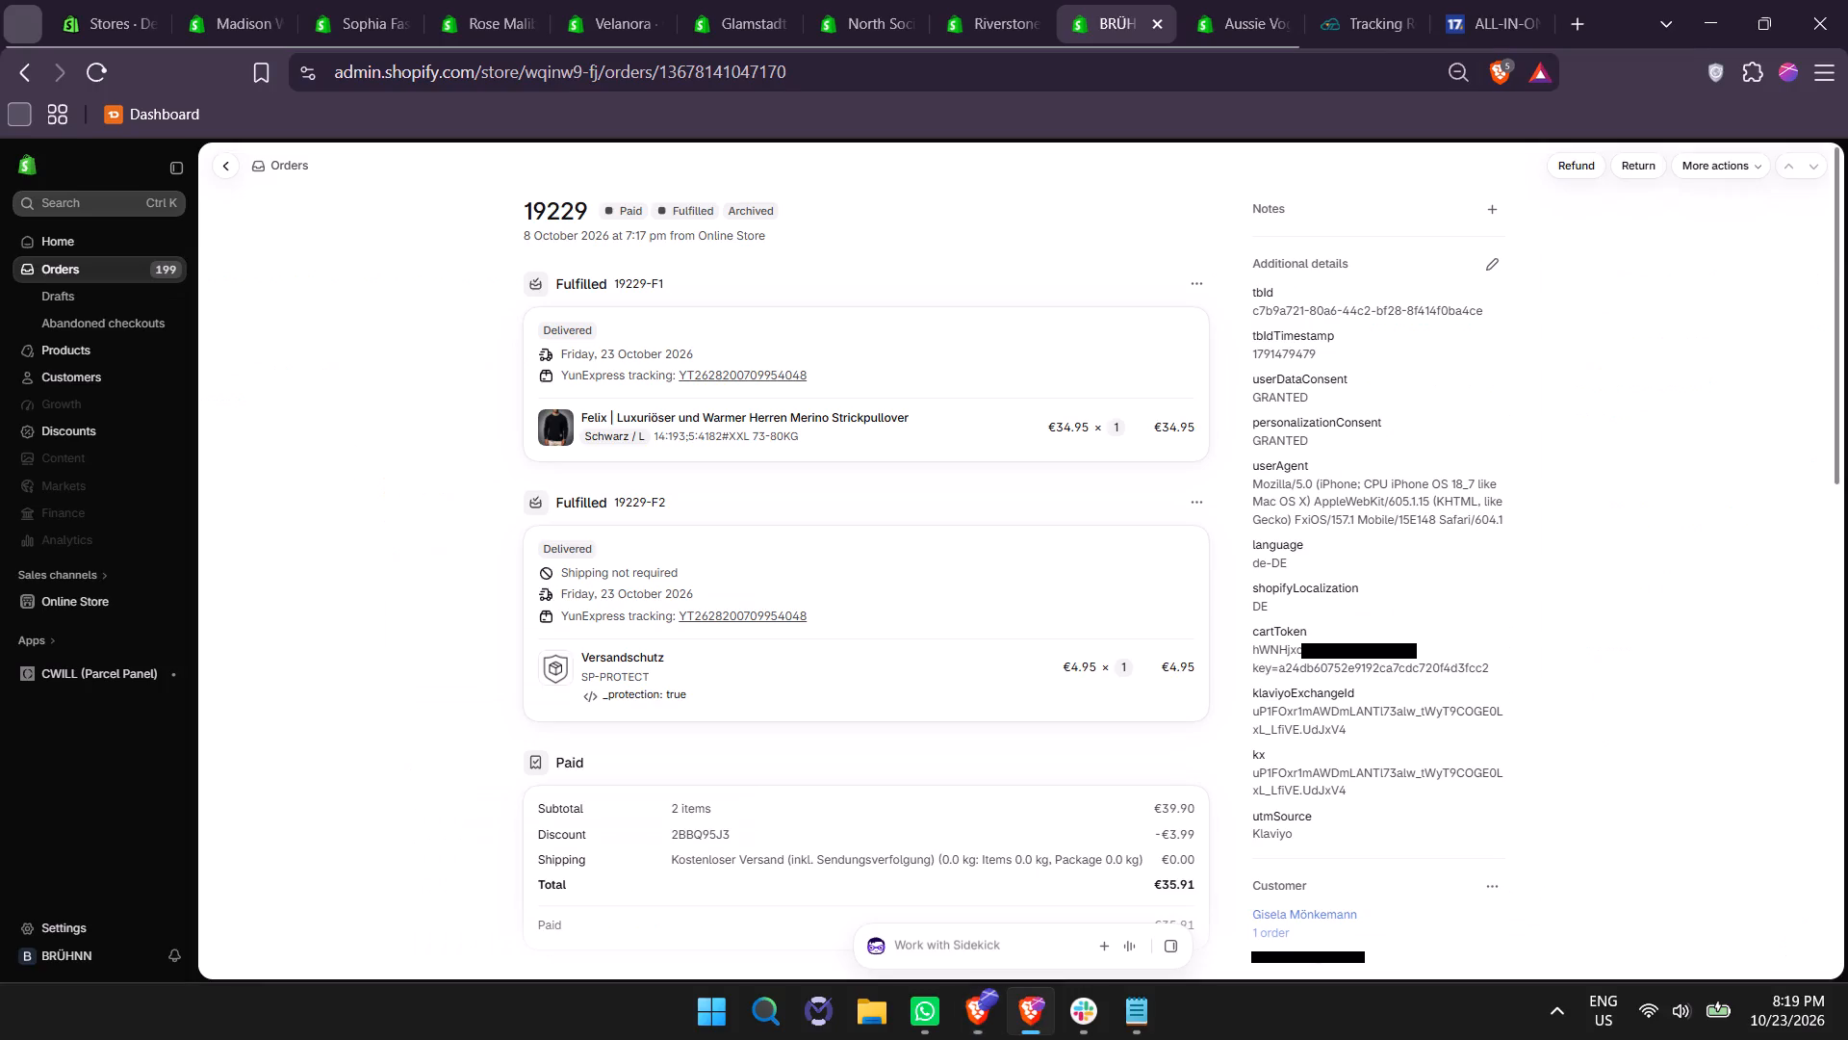
key("ctrl+f")
key("ctrl+v")
key("Escape")
Review the return form in ticket 441122 and translate the customer's German message text into English.
key("alt+Tab")
scroll(497, 692, "down", 3)
scroll(500, 692, "up", 1)
scroll(512, 701, "down", 1)
scroll(516, 703, "up", 1)
scroll(516, 703, "down", 4)
scroll(521, 708, "up", 1)
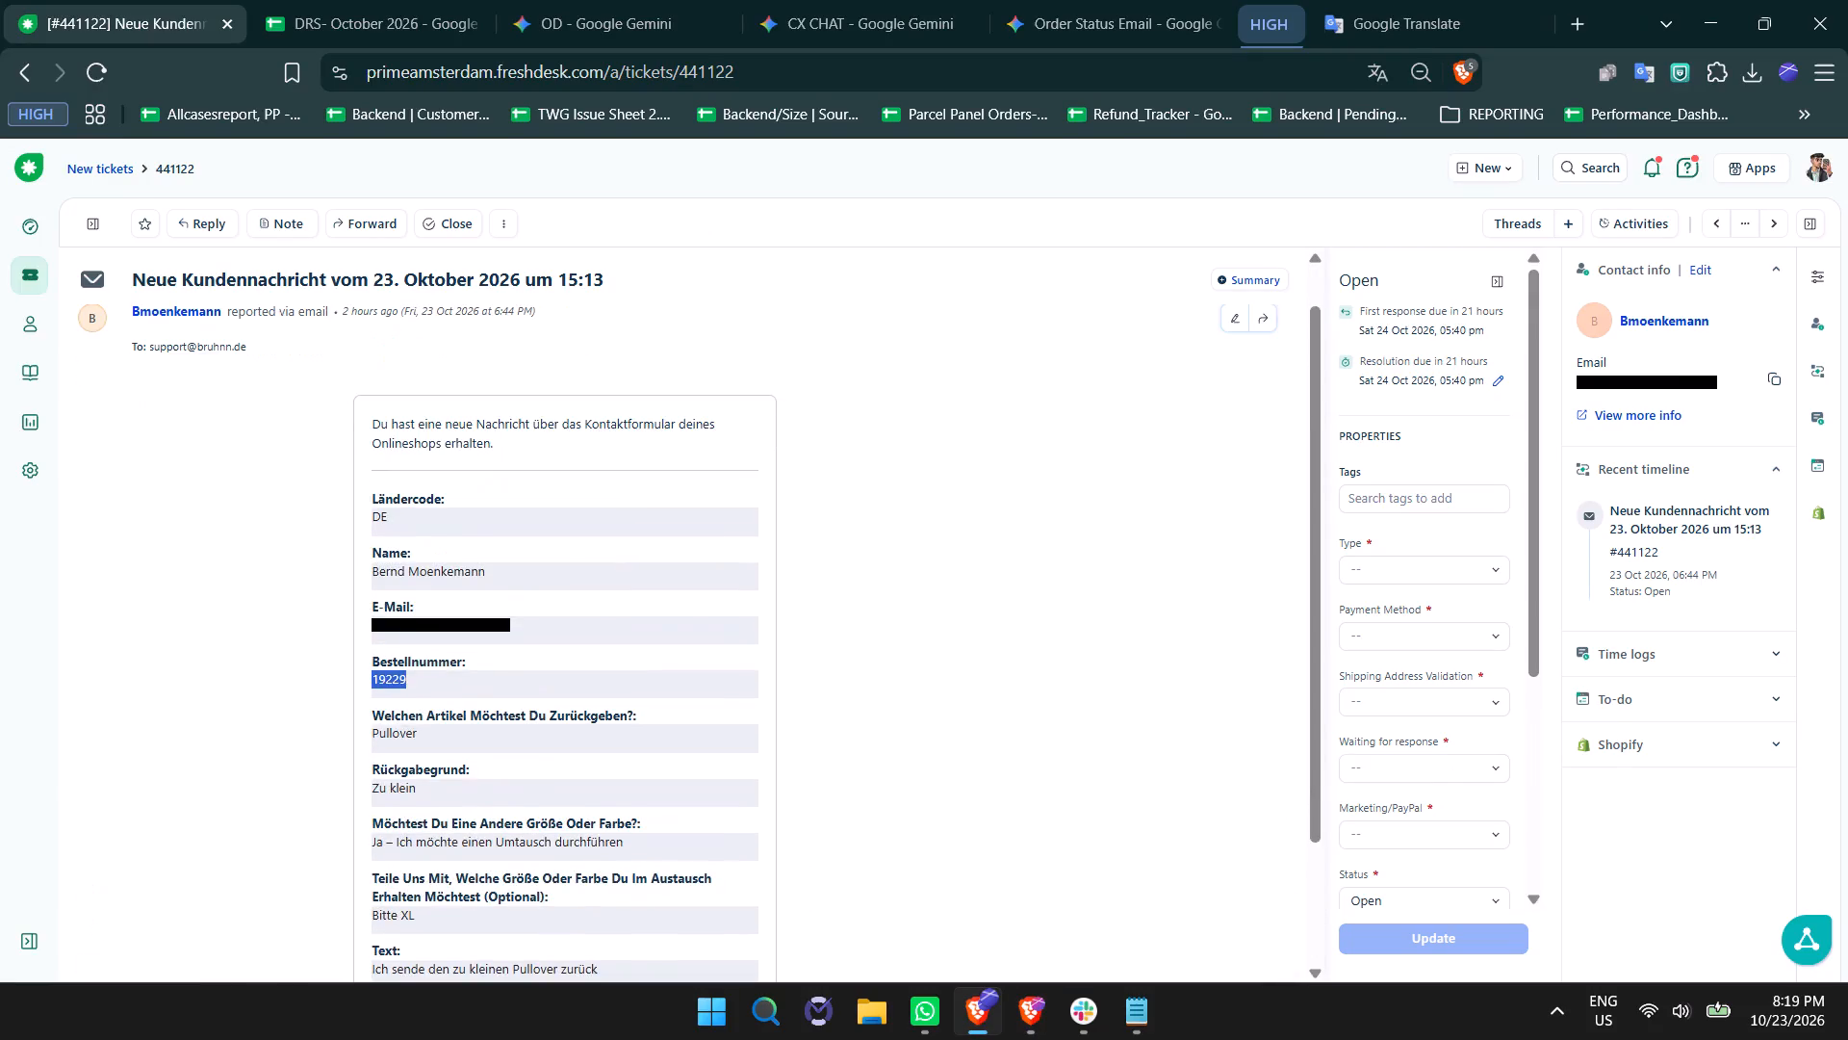
scroll(492, 848, "down", 1)
triple_click(487, 811)
left_click(482, 833)
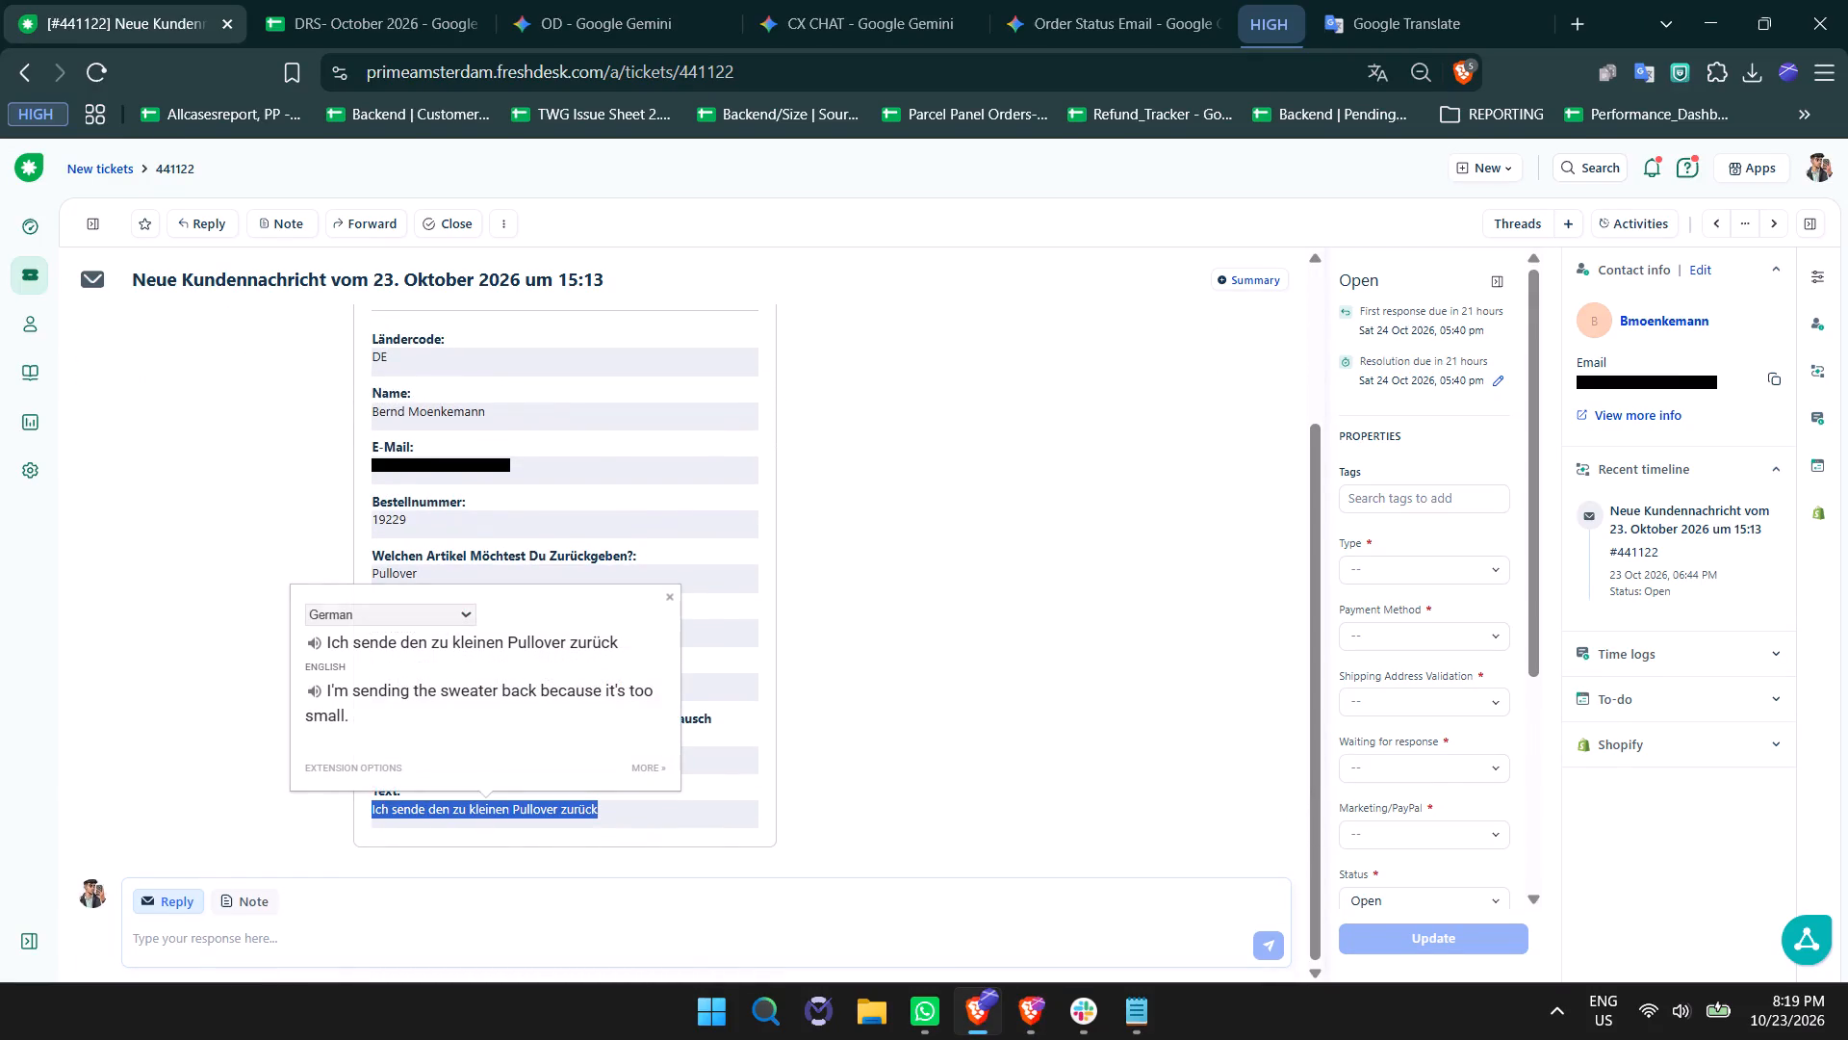
triple_click(528, 721)
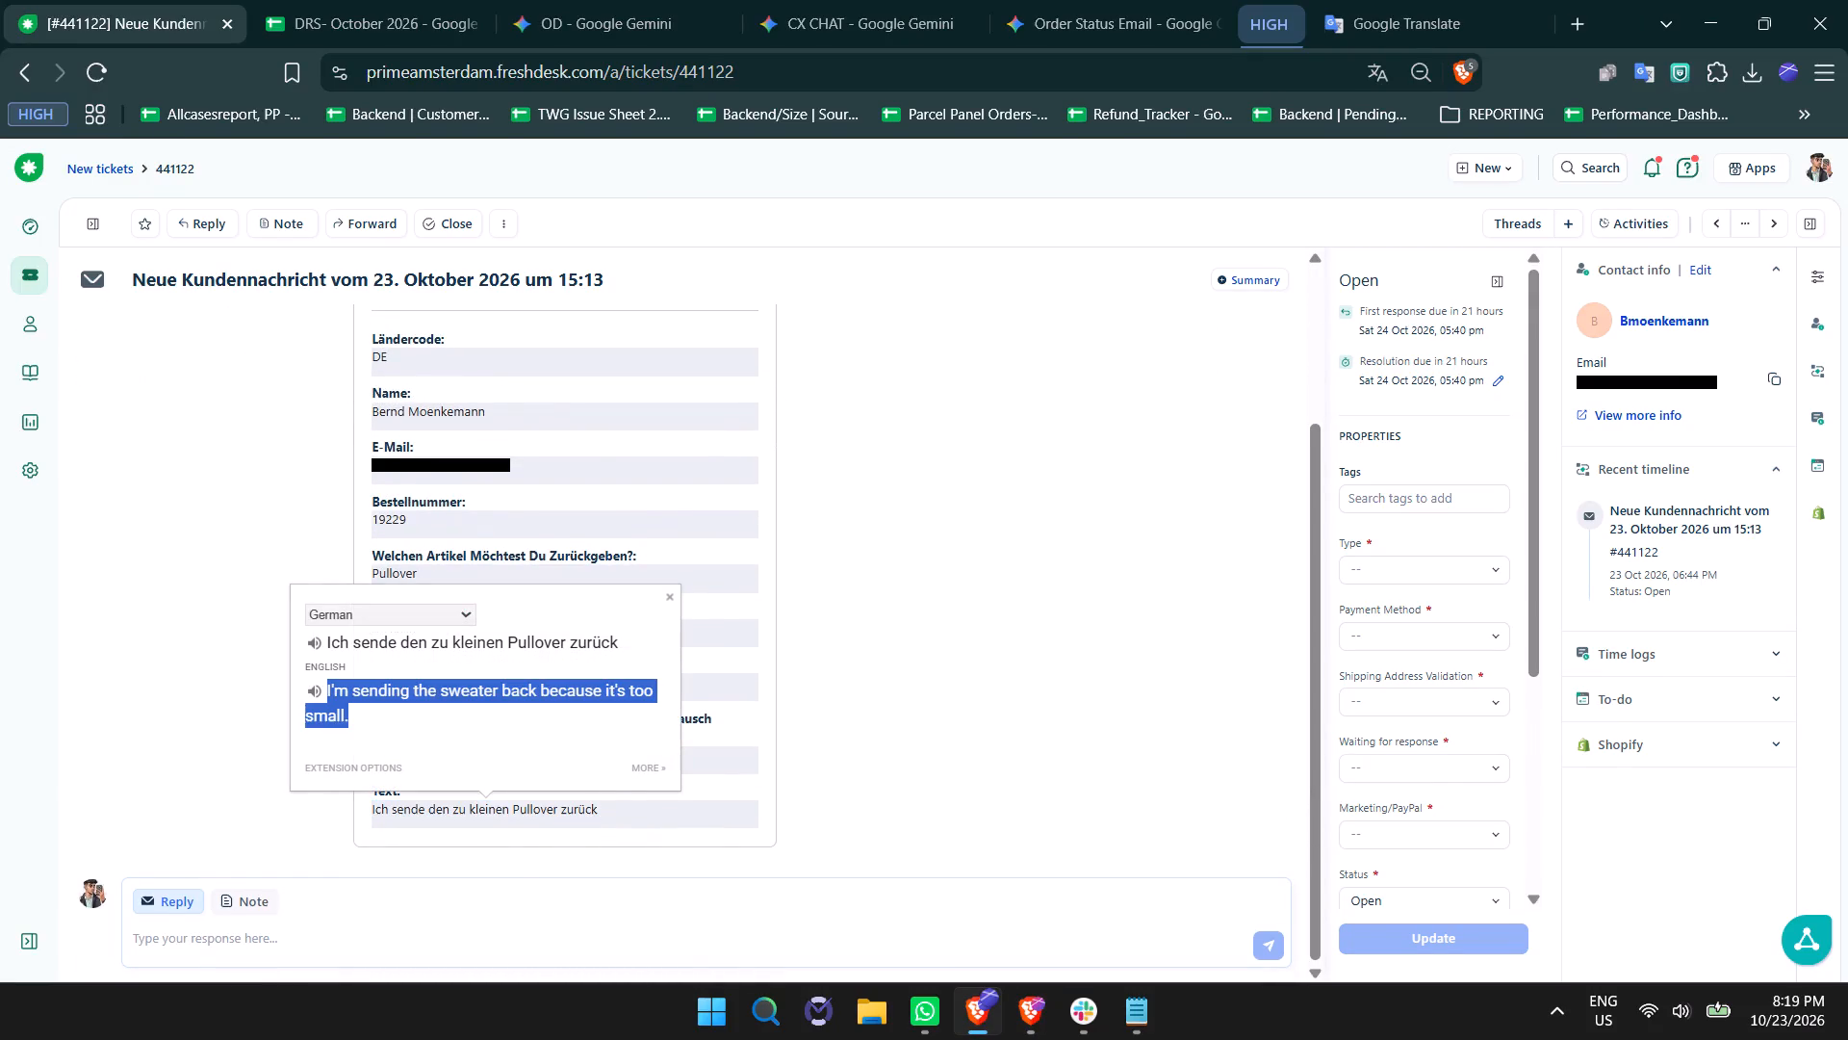
left_click(786, 708)
scroll(957, 679, "up", 1)
scroll(957, 680, "down", 2)
scroll(958, 680, "up", 2)
scroll(960, 682, "down", 1)
scroll(964, 679, "up", 2)
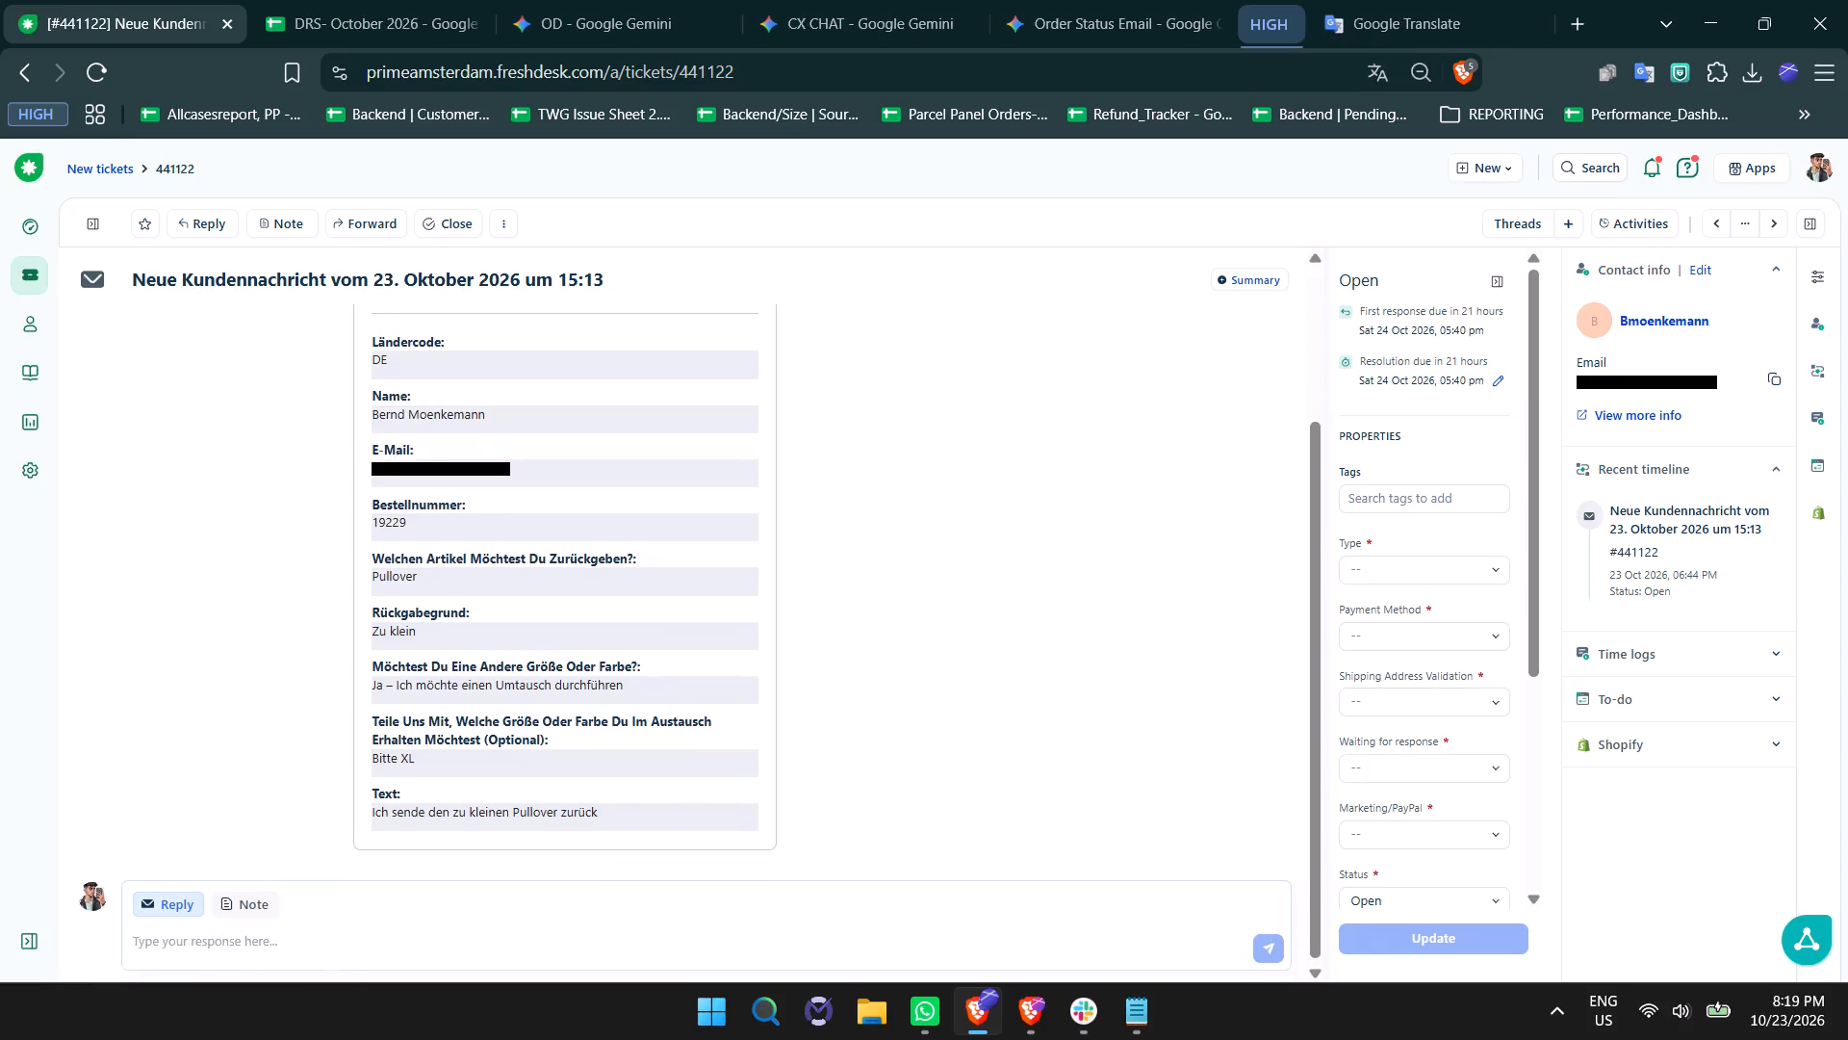
scroll(973, 684, "up", 2)
left_click(976, 686)
scroll(952, 738, "up", 2)
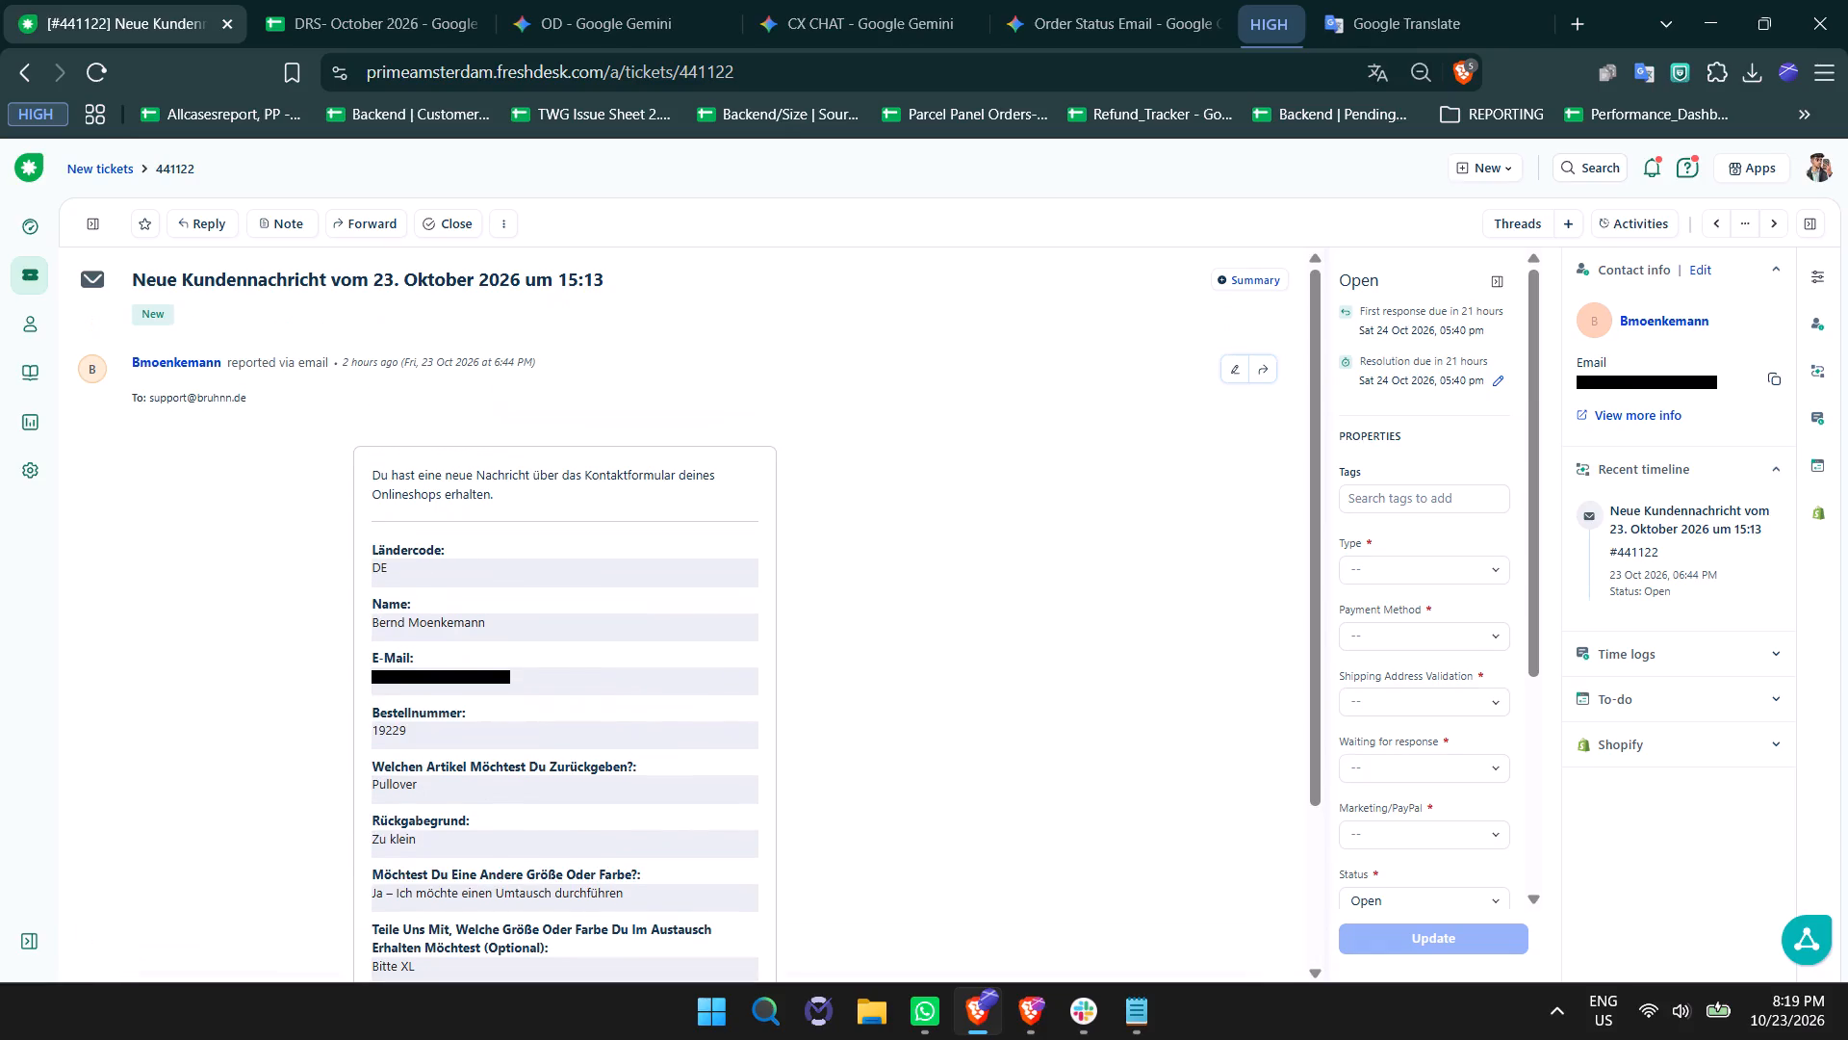
Log ticket number 441122 in cell Z35 of the DRS sheet's Oct 23 tab, and return to the ticket.
double_click(166, 172)
key("ctrl+c")
key("ctrl+c")
key("ctrl+c")
key("ctrl+c")
key("ctrl+c")
key("ctrl+c")
key("ctrl+c")
key("ctrl+c")
key("ctrl+c")
key("ctrl+c")
key("ctrl+c")
key("ctrl+c")
left_click(356, 4)
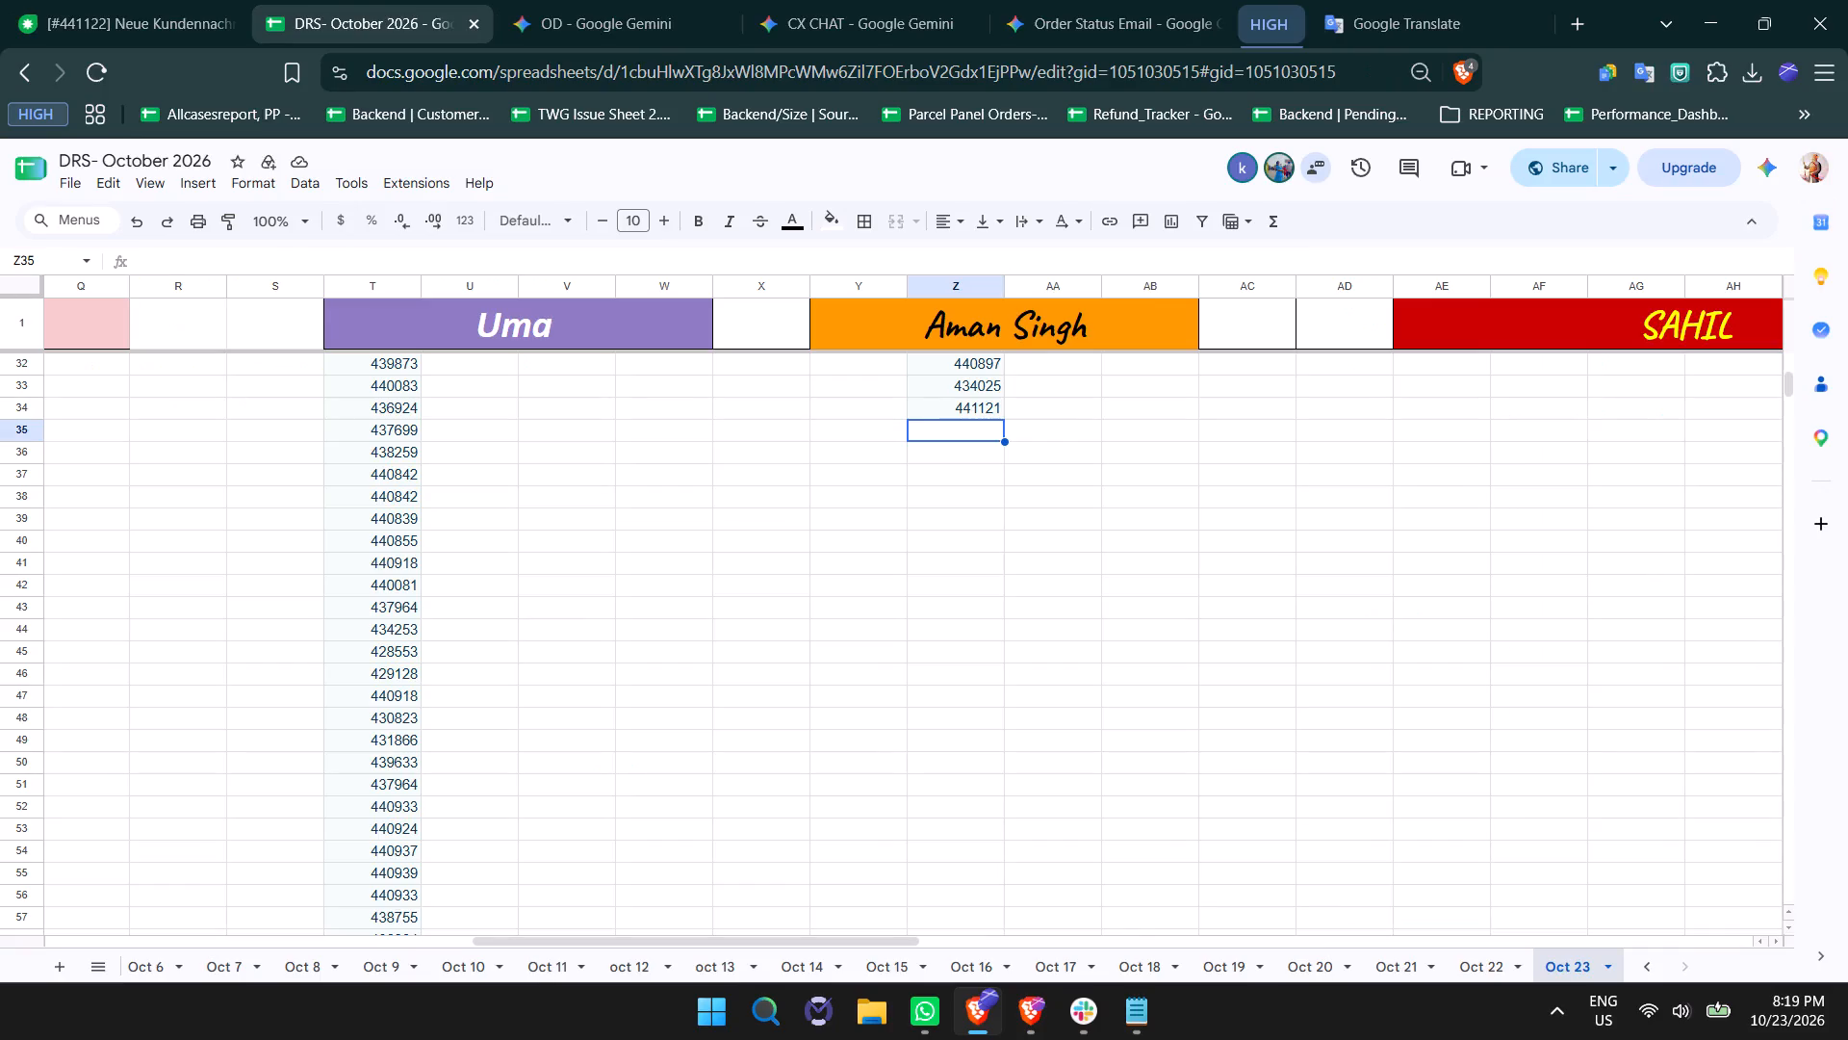
key("ctrl+v")
left_click(994, 460)
left_click(0, 0)
left_click(477, 403)
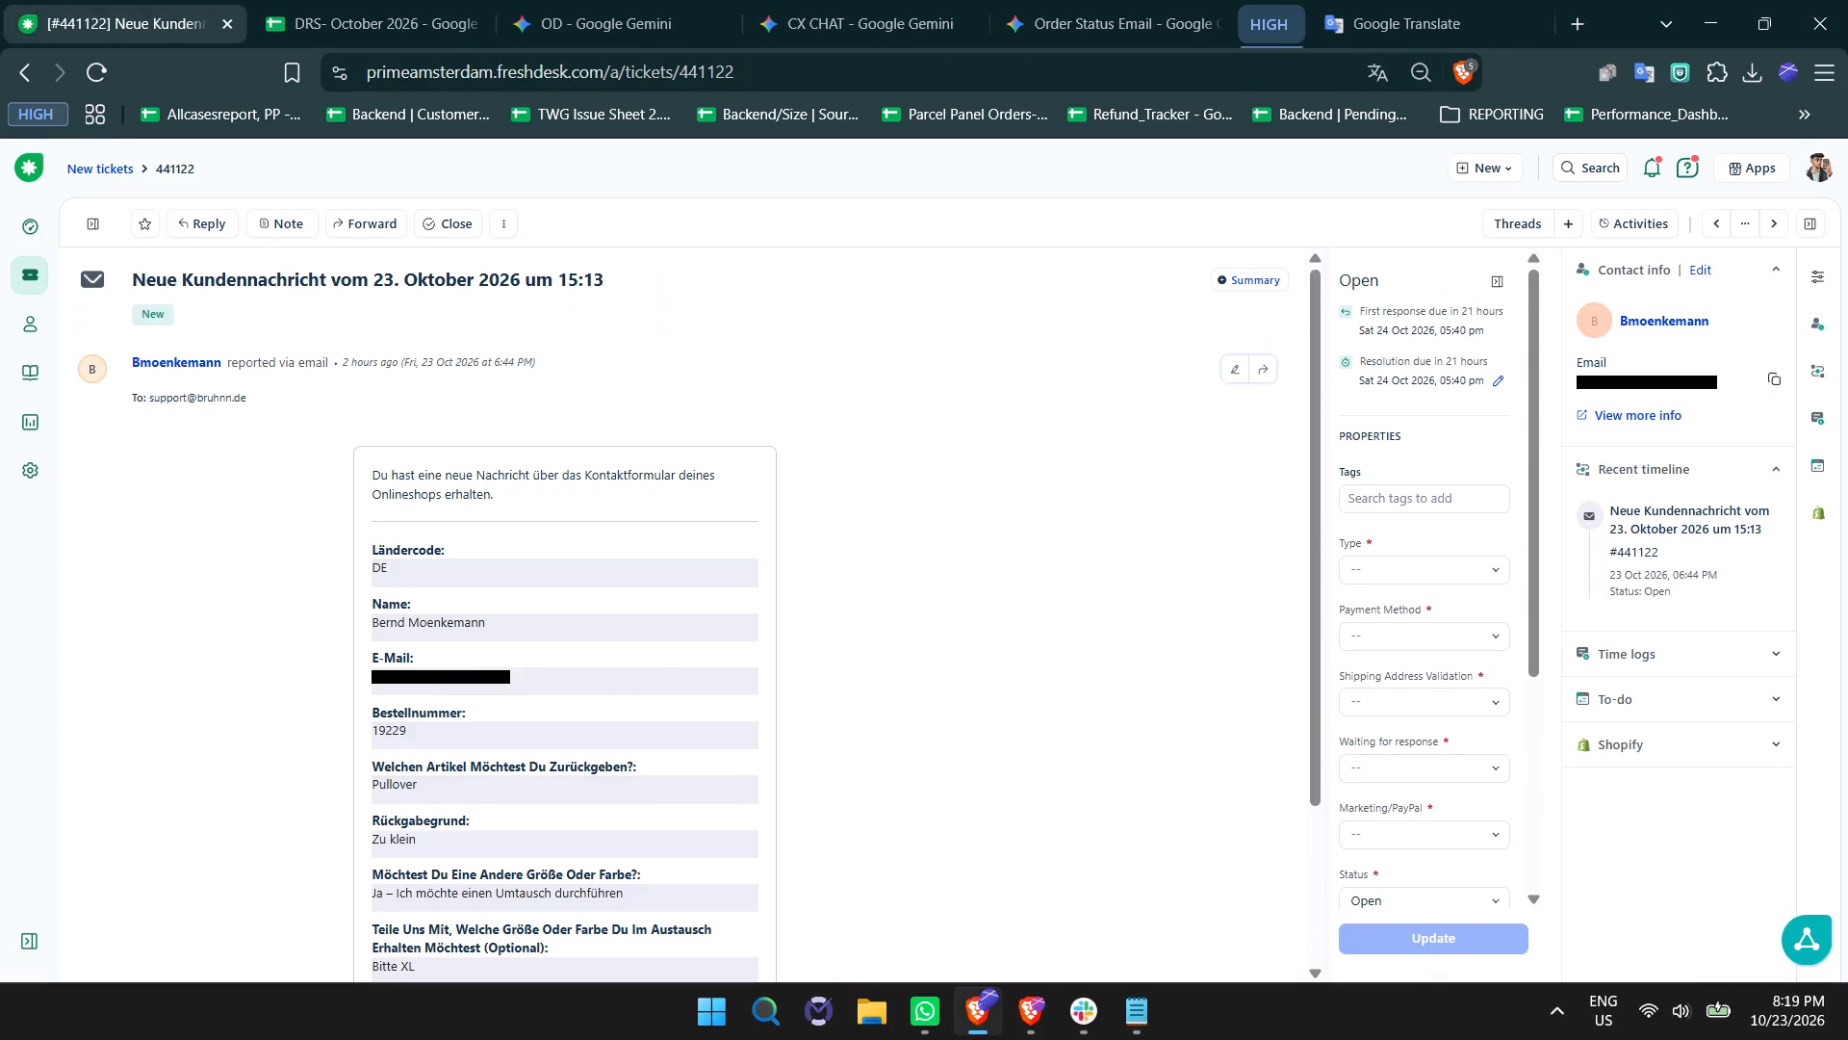
key("alt+Tab")
scroll(587, 478, "down", 4)
scroll(588, 481, "up", 2)
scroll(588, 481, "down", 2)
scroll(588, 481, "up", 2)
scroll(588, 481, "down", 1)
scroll(597, 675, "up", 2)
scroll(597, 677, "down", 2)
scroll(597, 680, "up", 2)
scroll(600, 687, "down", 2)
scroll(604, 688, "up", 2)
scroll(616, 692, "down", 7)
left_click(880, 897)
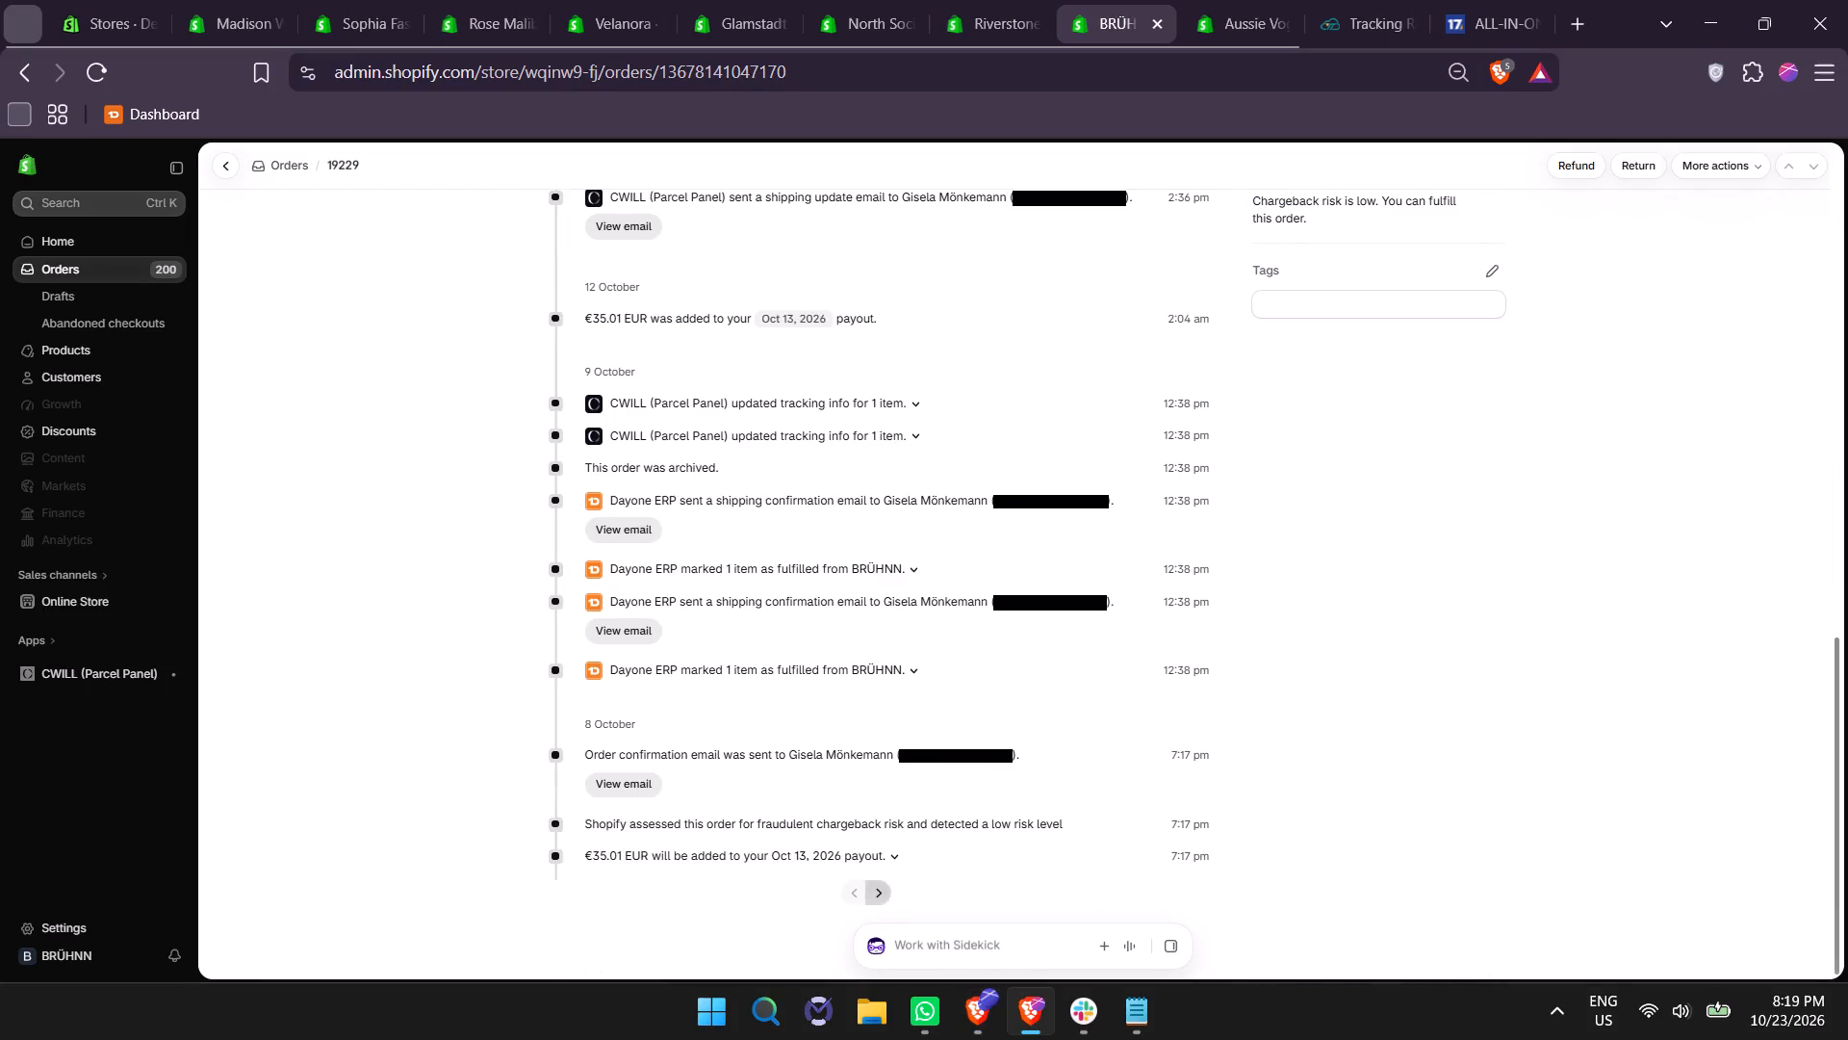
key("alt+Tab")
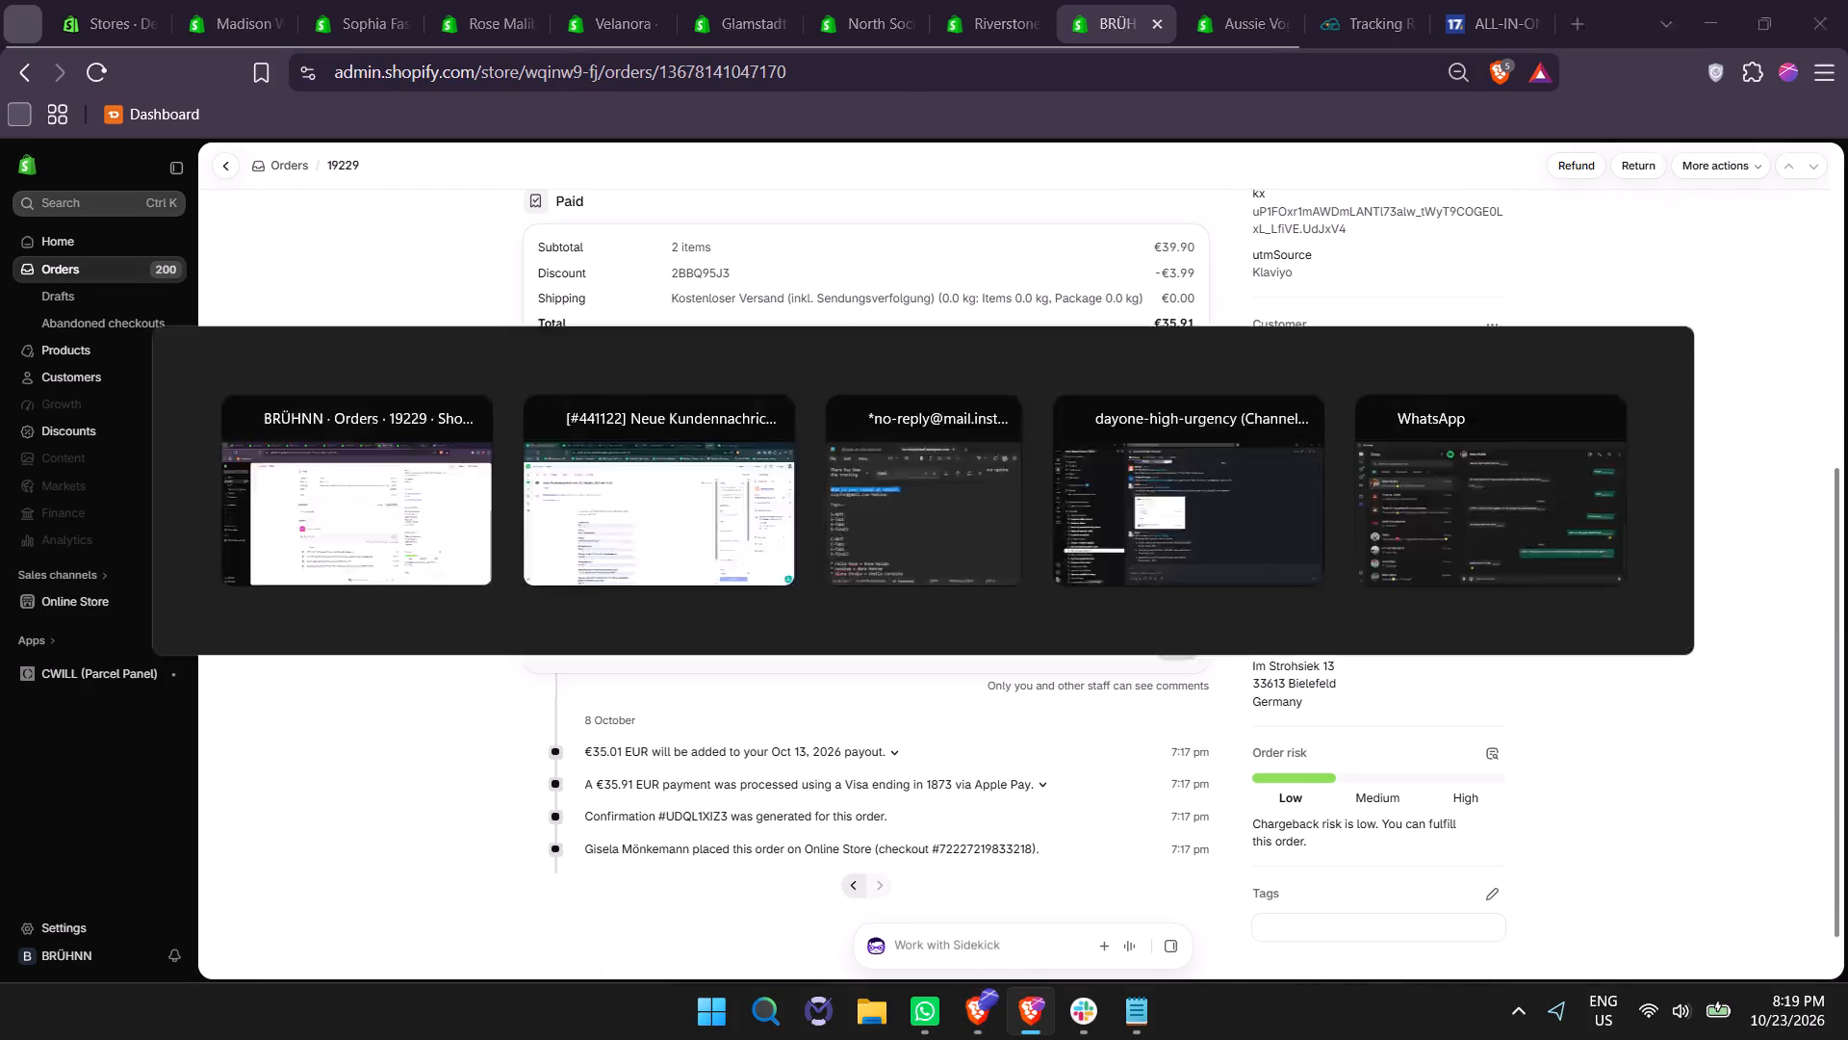
left_click(687, 634)
key("s")
scroll(1057, 586, "down", 2)
scroll(1057, 586, "up", 1)
scroll(1057, 586, "down", 2)
scroll(1058, 586, "up", 1)
scroll(1060, 588, "down", 7)
scroll(1592, 543, "up", 3)
scroll(1604, 554, "down", 1)
scroll(1604, 555, "up", 1)
scroll(1604, 557, "down", 3)
scroll(1607, 557, "up", 1)
scroll(1608, 557, "down", 2)
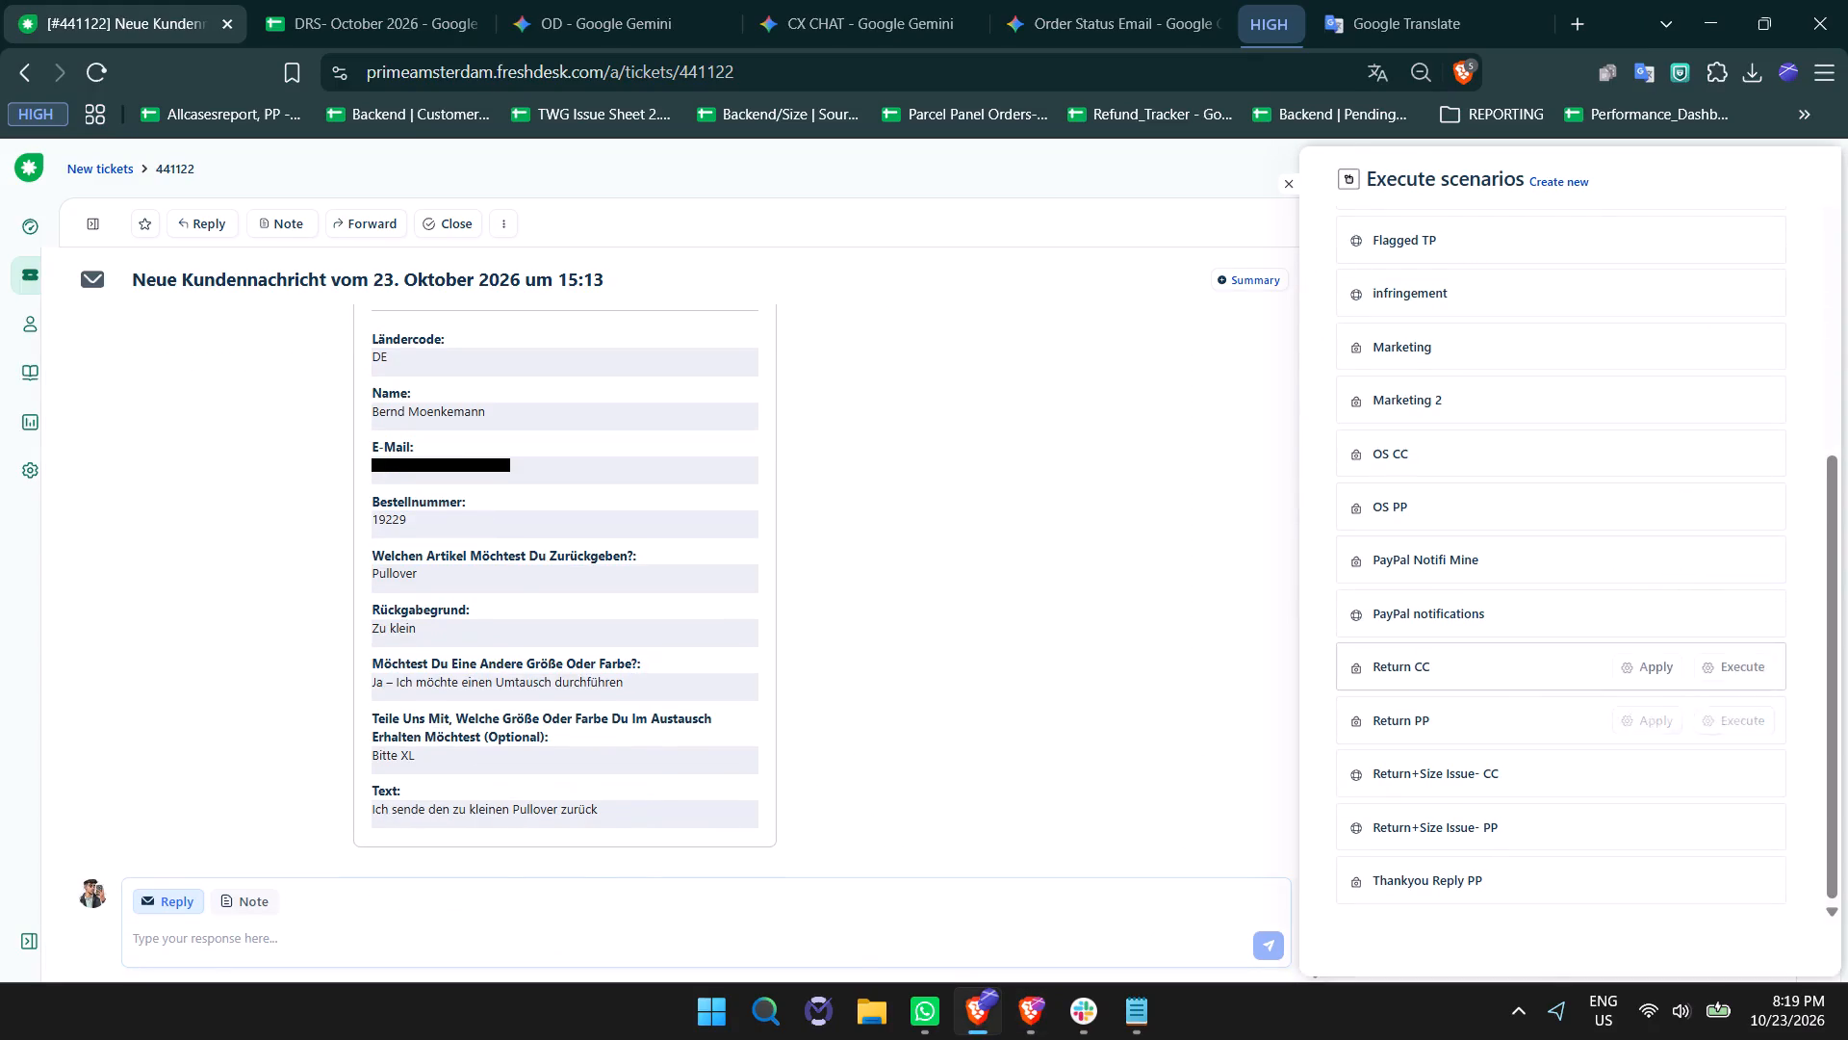
key("alt+Tab")
scroll(1030, 750, "down", 1)
key("alt+Tab")
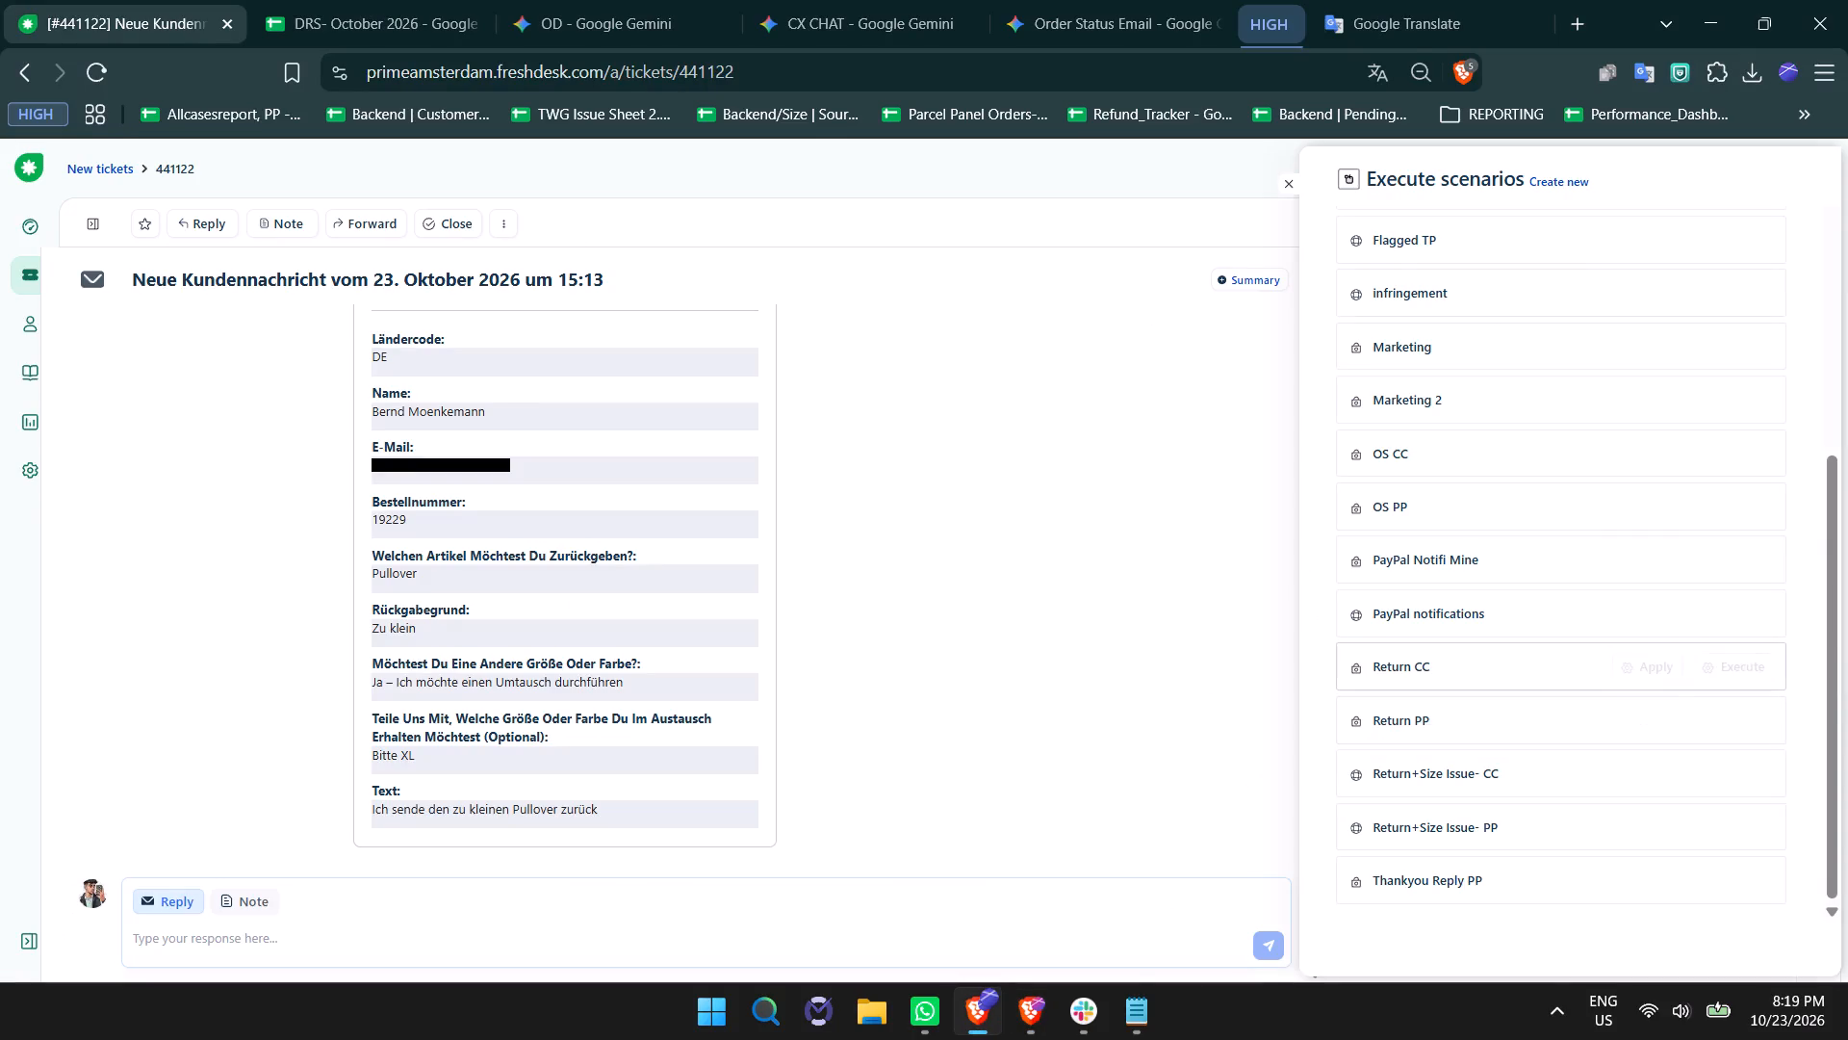
left_click(1626, 666)
Change the ticket type to Return + Size Issue, update the properties of ticket 441122, and look over the remaining fields.
left_click(1441, 554)
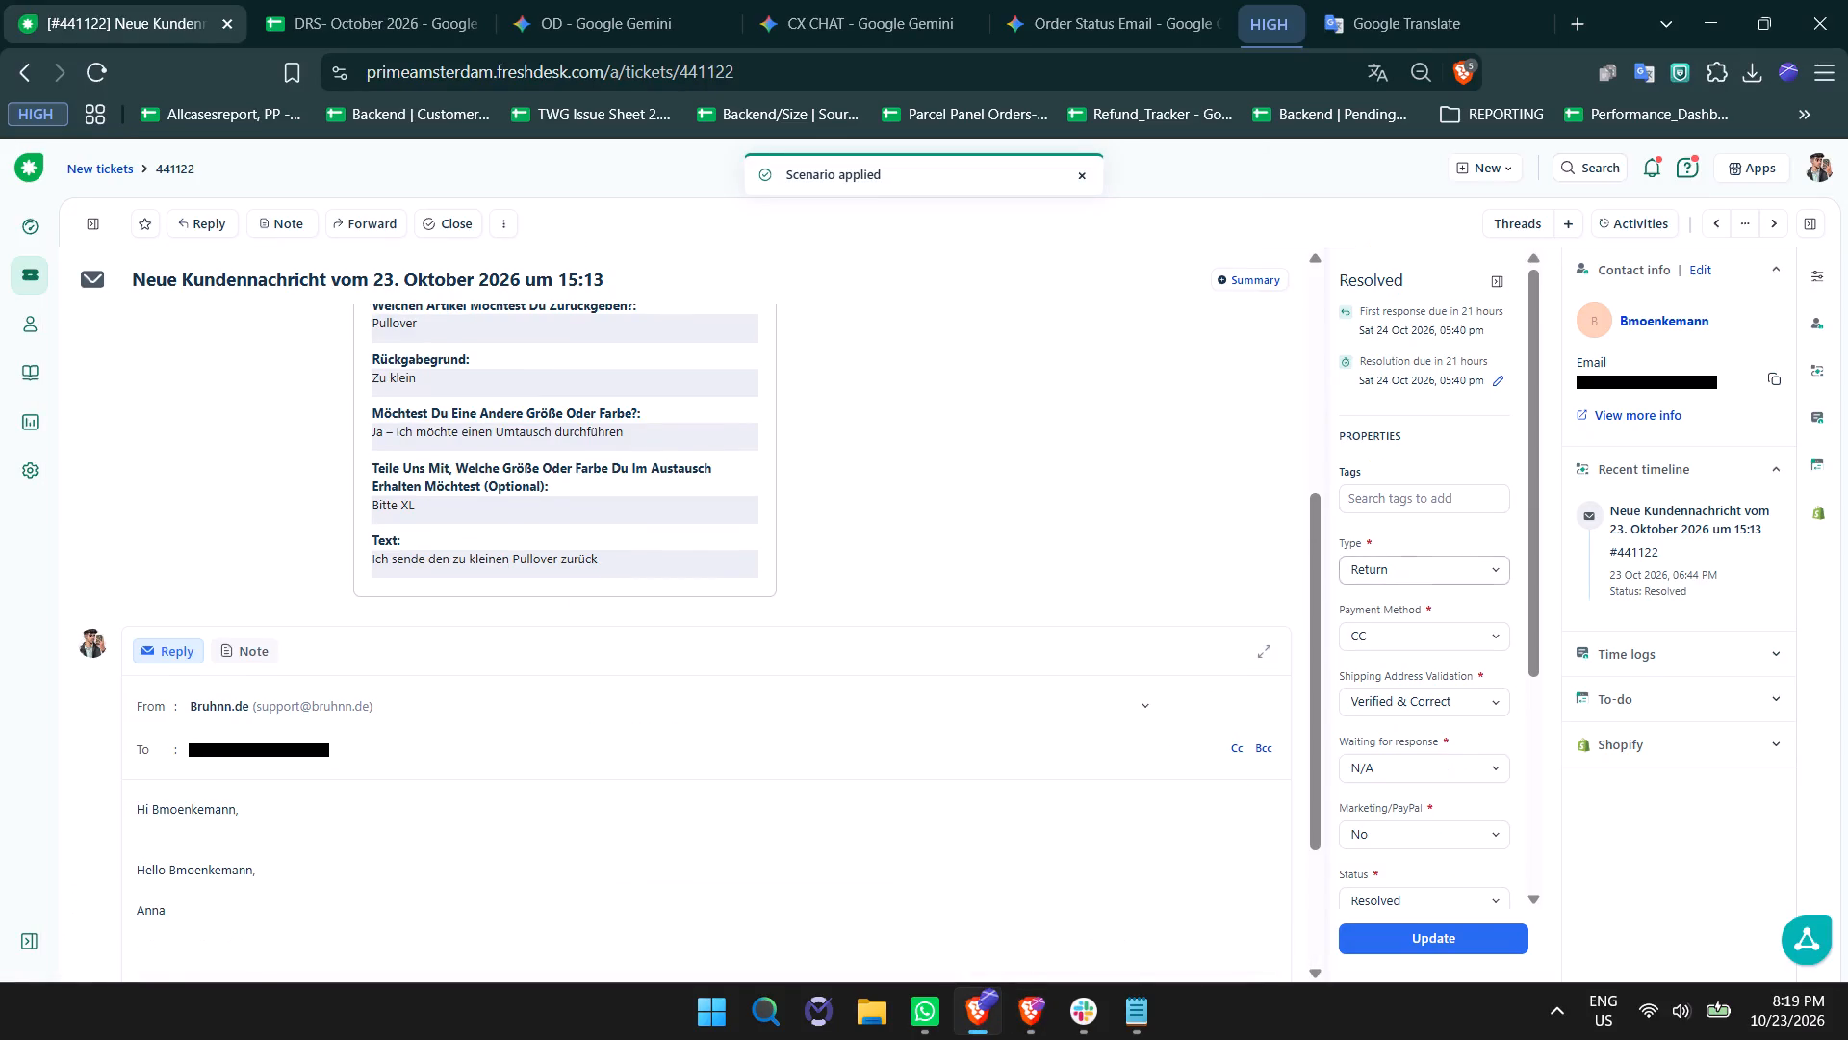
left_click(1440, 562)
scroll(1443, 672, "down", 2)
scroll(1443, 684, "up", 2)
scroll(1443, 688, "down", 5)
scroll(1442, 717, "up", 4)
scroll(1437, 702, "down", 2)
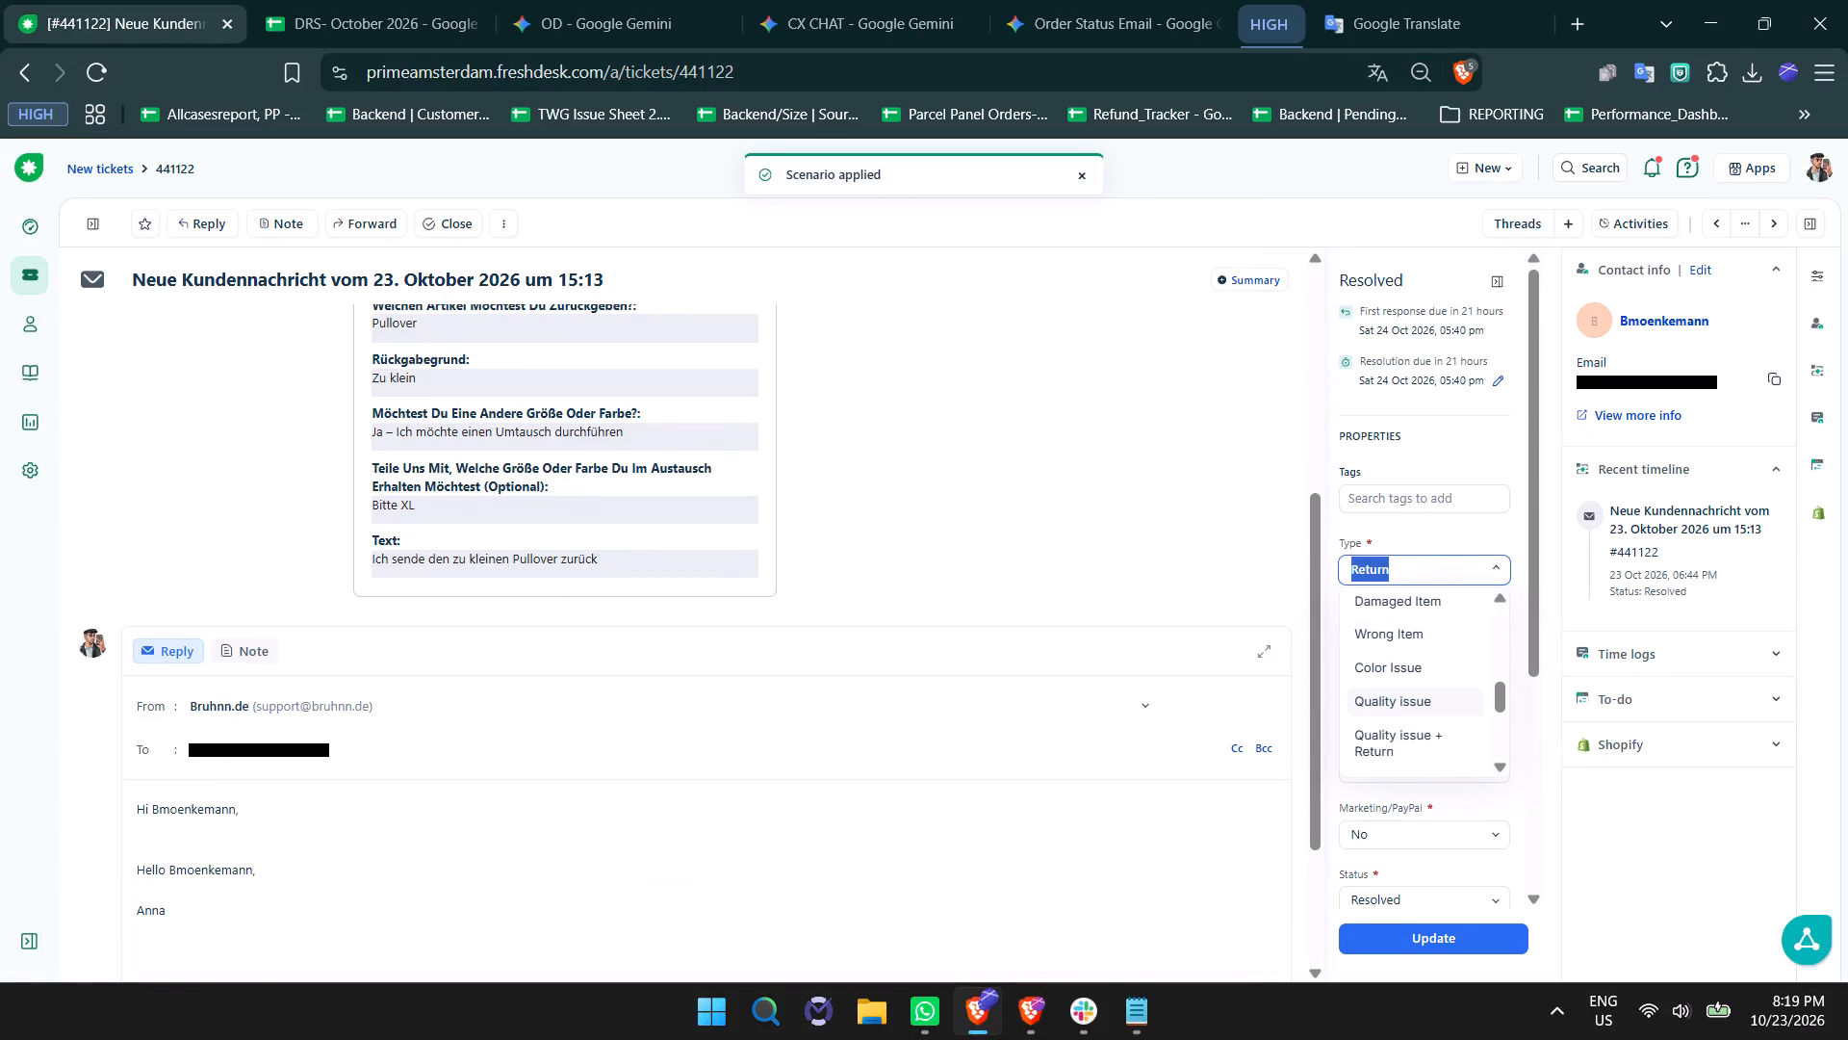
left_click_drag(1503, 695, 1503, 712)
left_click(1363, 712)
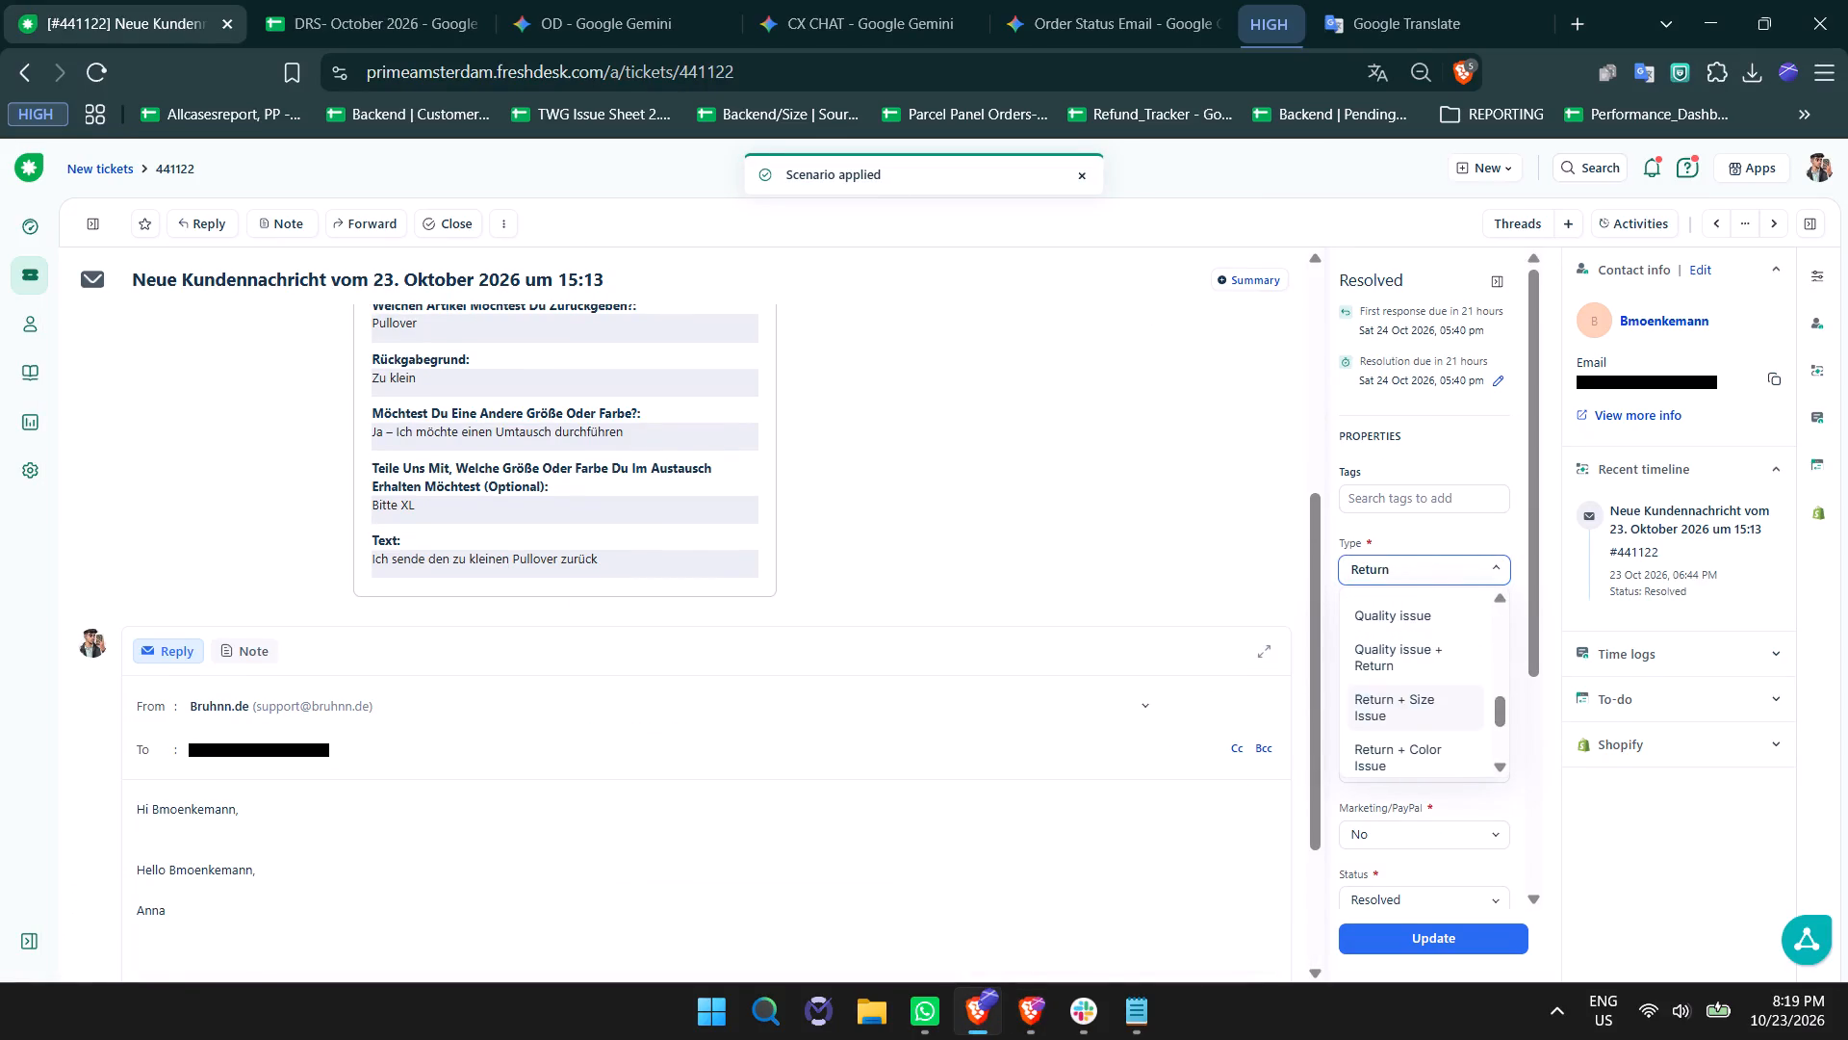
scroll(1381, 686, "down", 1)
scroll(1381, 686, "up", 5)
scroll(1381, 686, "down", 2)
scroll(1381, 686, "up", 1)
scroll(1381, 686, "down", 4)
left_click(1418, 942)
scroll(799, 665, "down", 6)
scroll(785, 653, "up", 1)
scroll(785, 653, "down", 1)
scroll(785, 653, "up", 1)
scroll(785, 653, "down", 2)
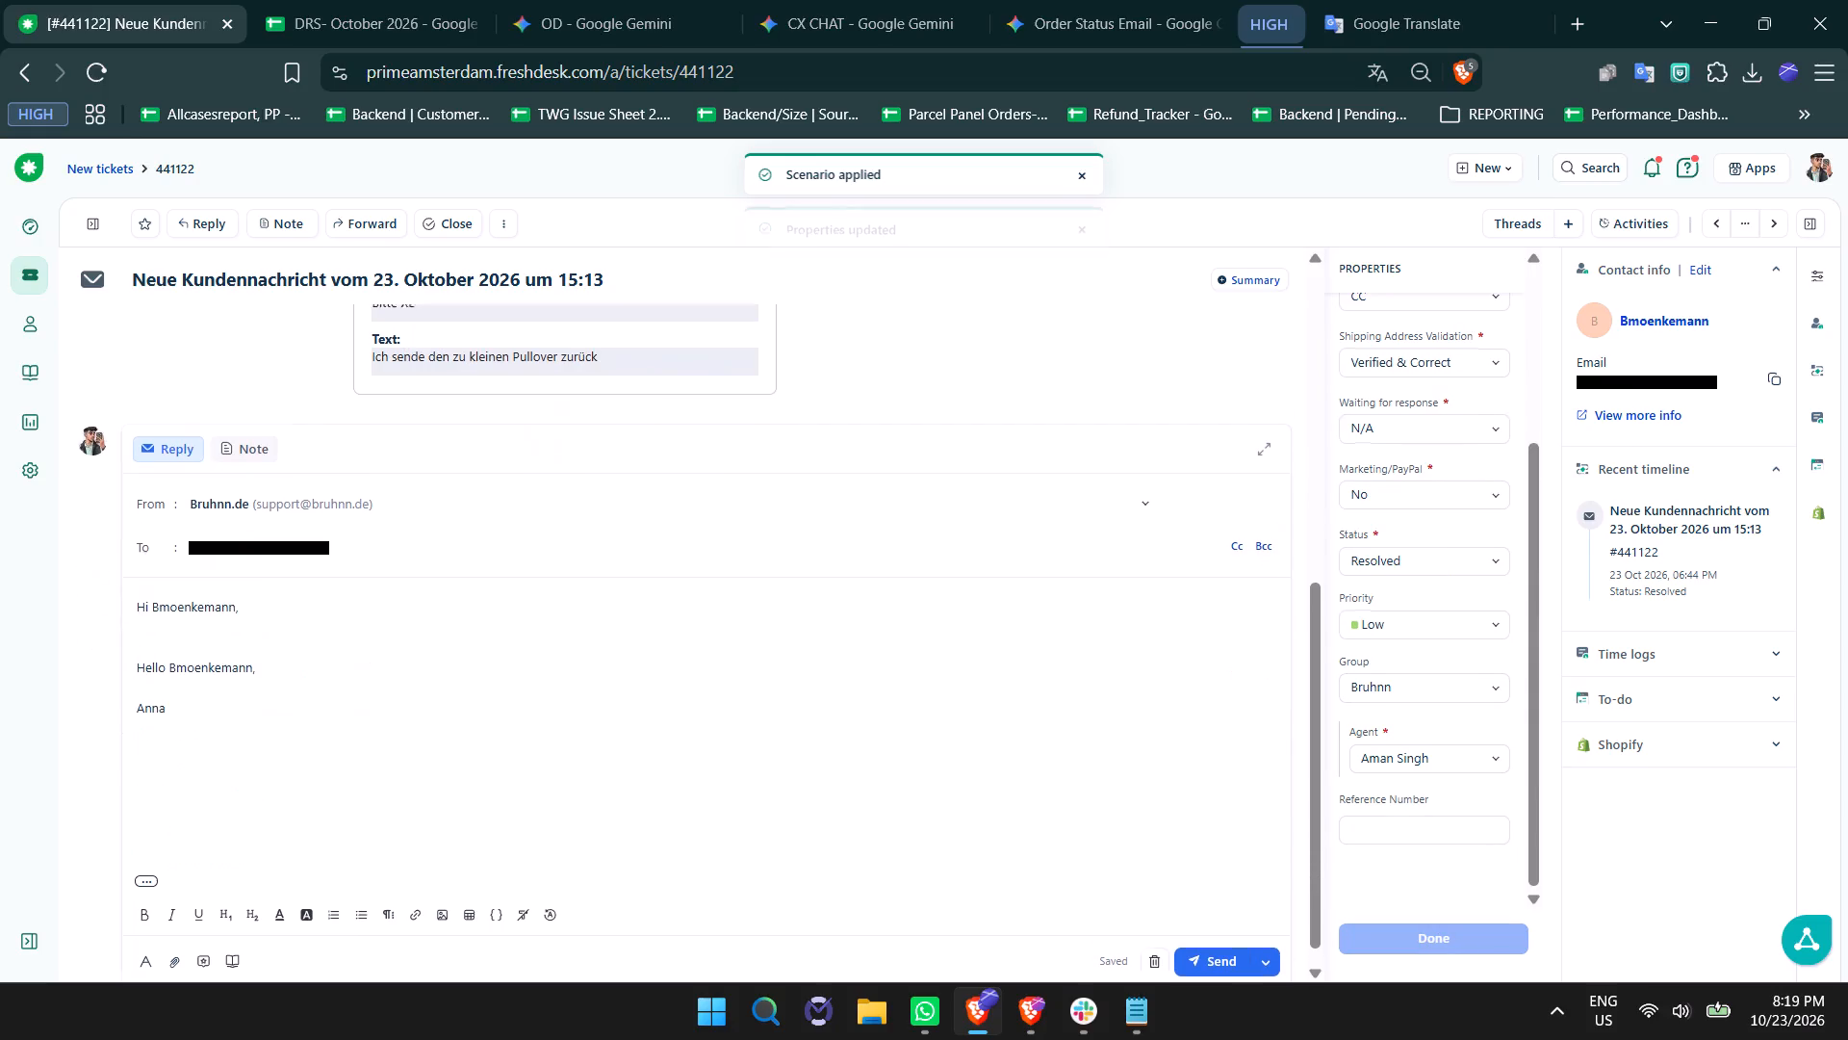
Clear all the prefilled greeting and signature text from the reply draft of ticket 441122.
left_click(638, 804)
key("ctrl+a")
key("ctrl+a")
key("BackSpace")
key("ctrl+BackSpace")
key("ctrl+a")
key("BackSpace")
key("BackSpace")
key("ctrl+a")
key("ctrl+BackSpace")
key("BackSpace")
key("BackSpace")
key("BackSpace")
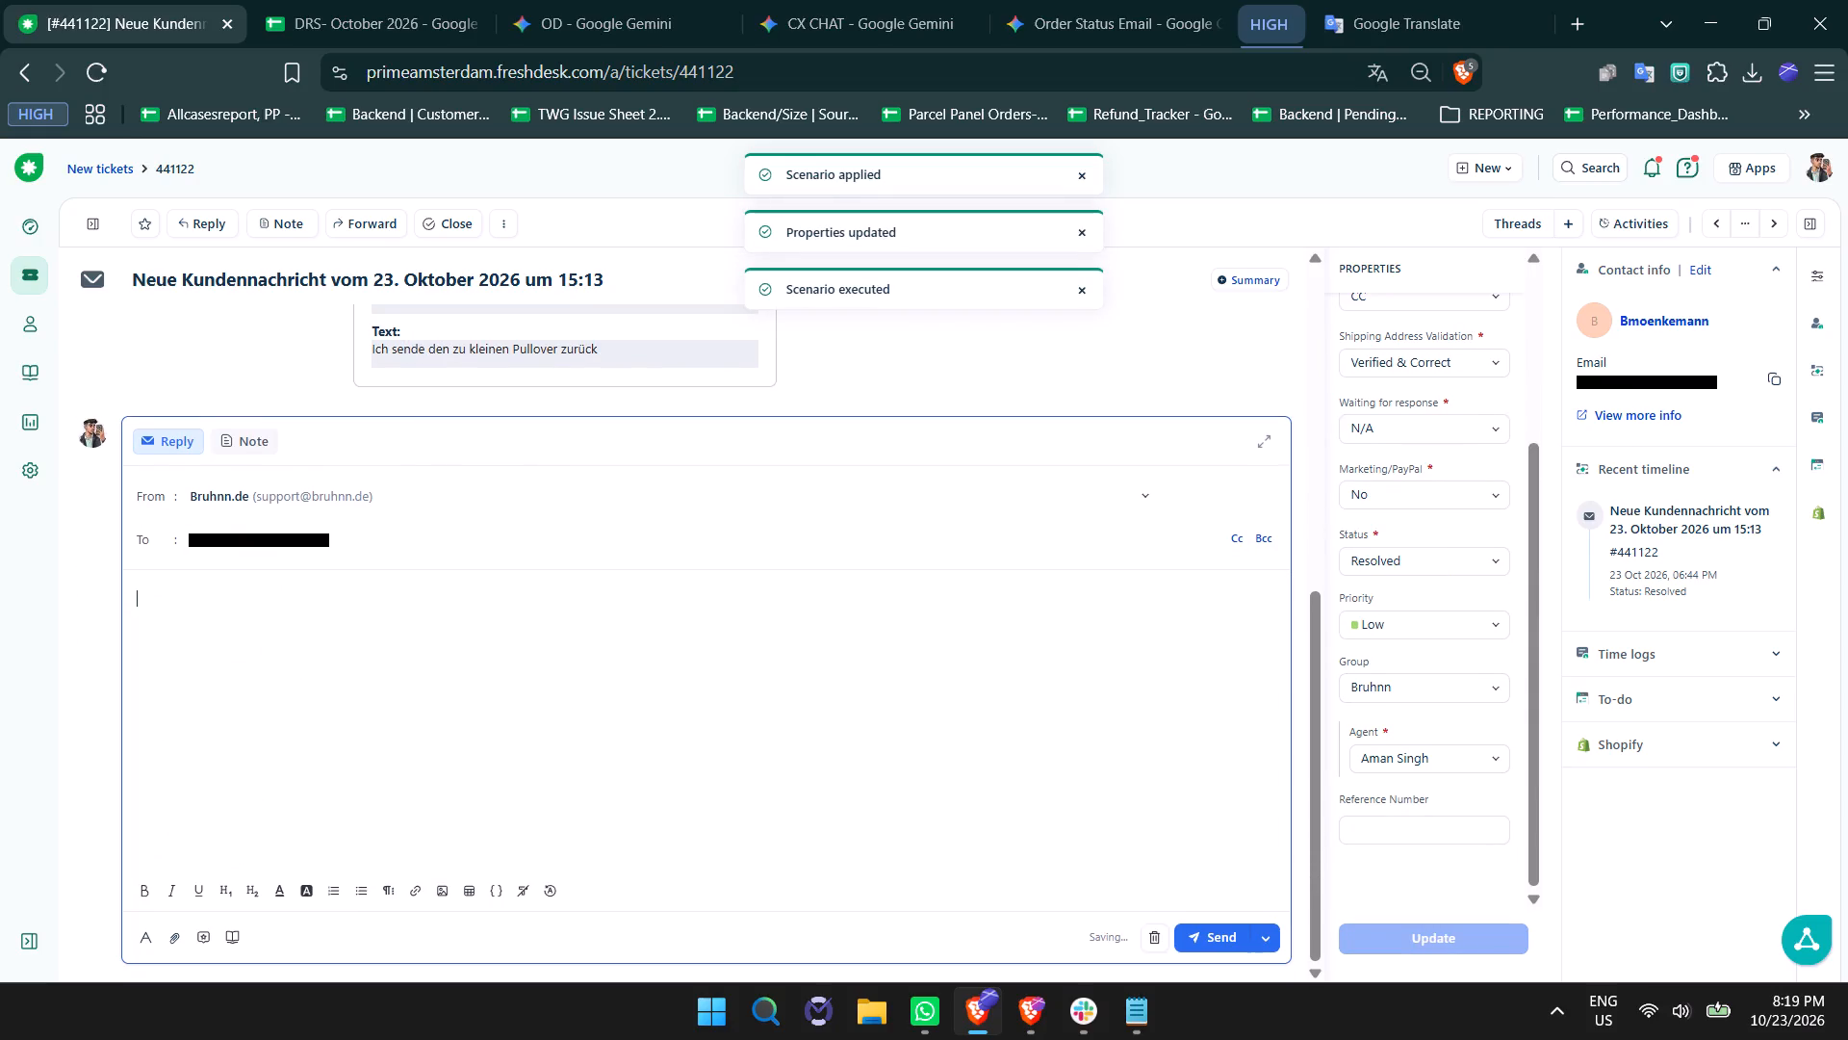
key("BackSpace")
Insert the first BR canned response, the German return-address instructions with the Bruhnn return form attached, into the reply.
key("slash")
key("Return")
type("BR {{P")
key("shift+BackSpace")
key("shift+BackSpace")
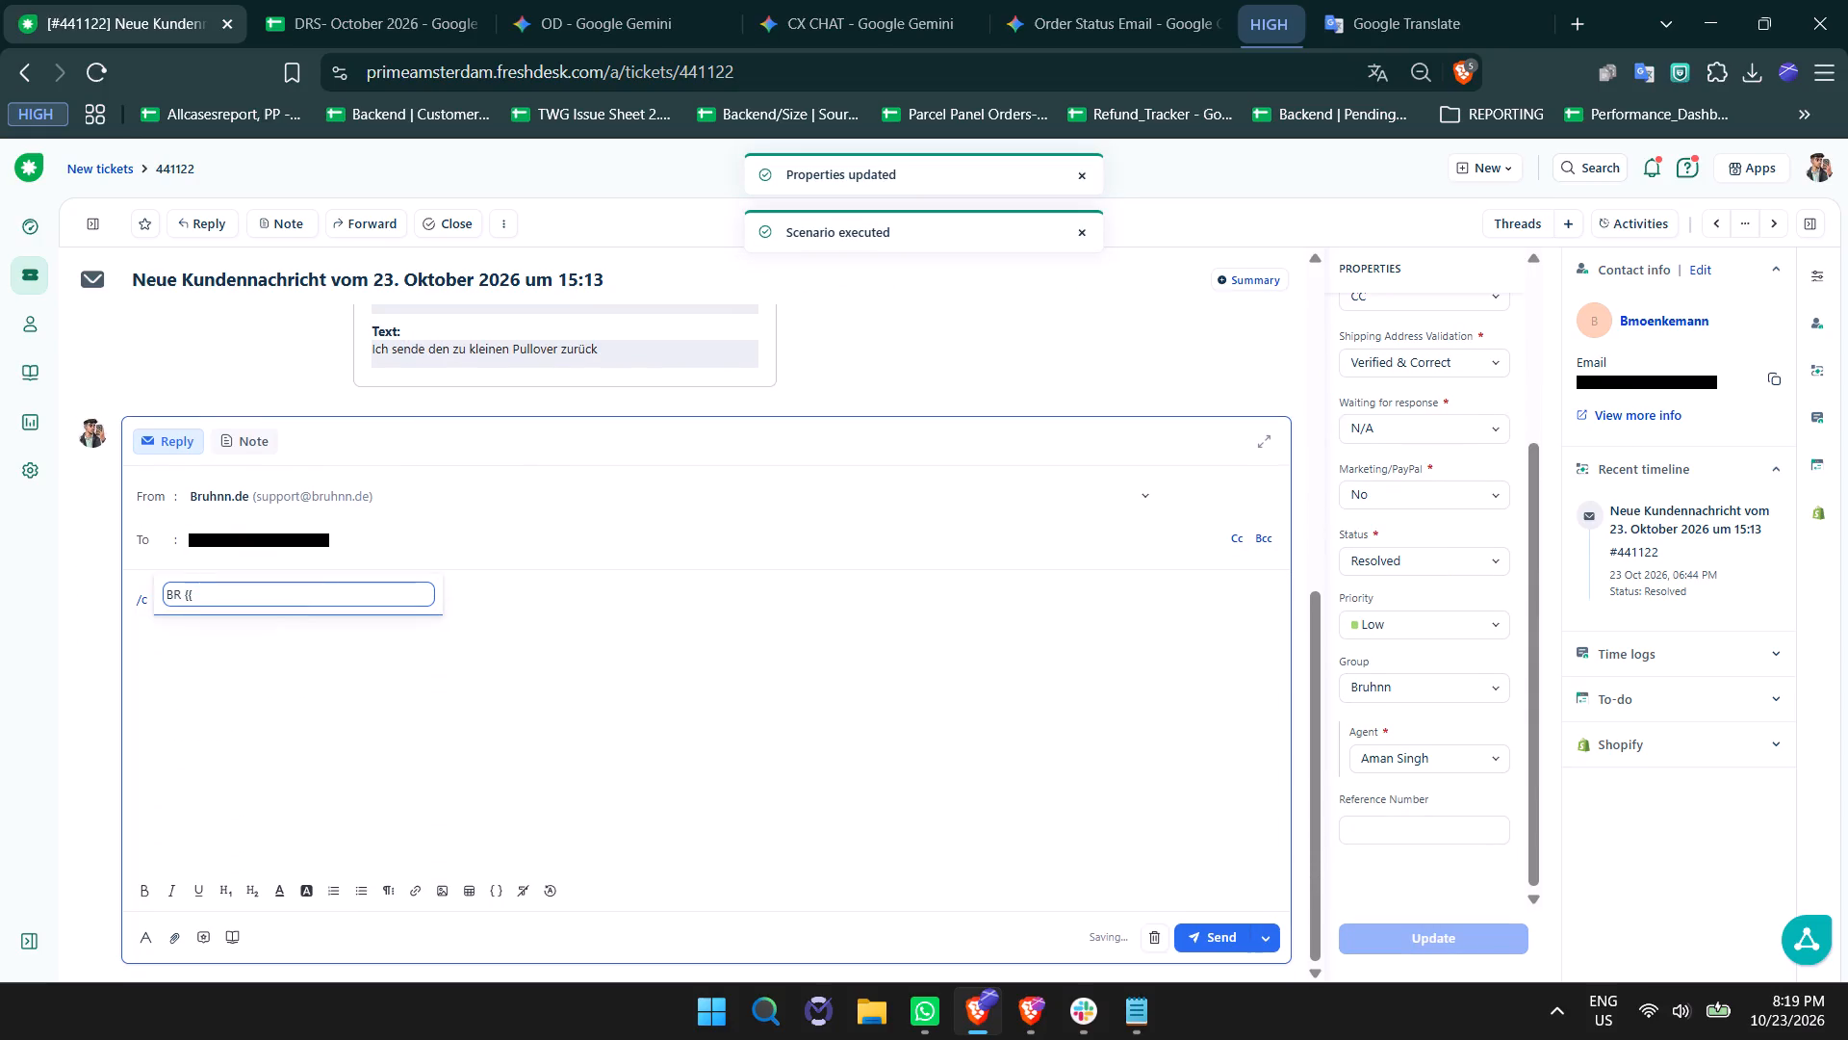
key("BackSpace")
key("Return")
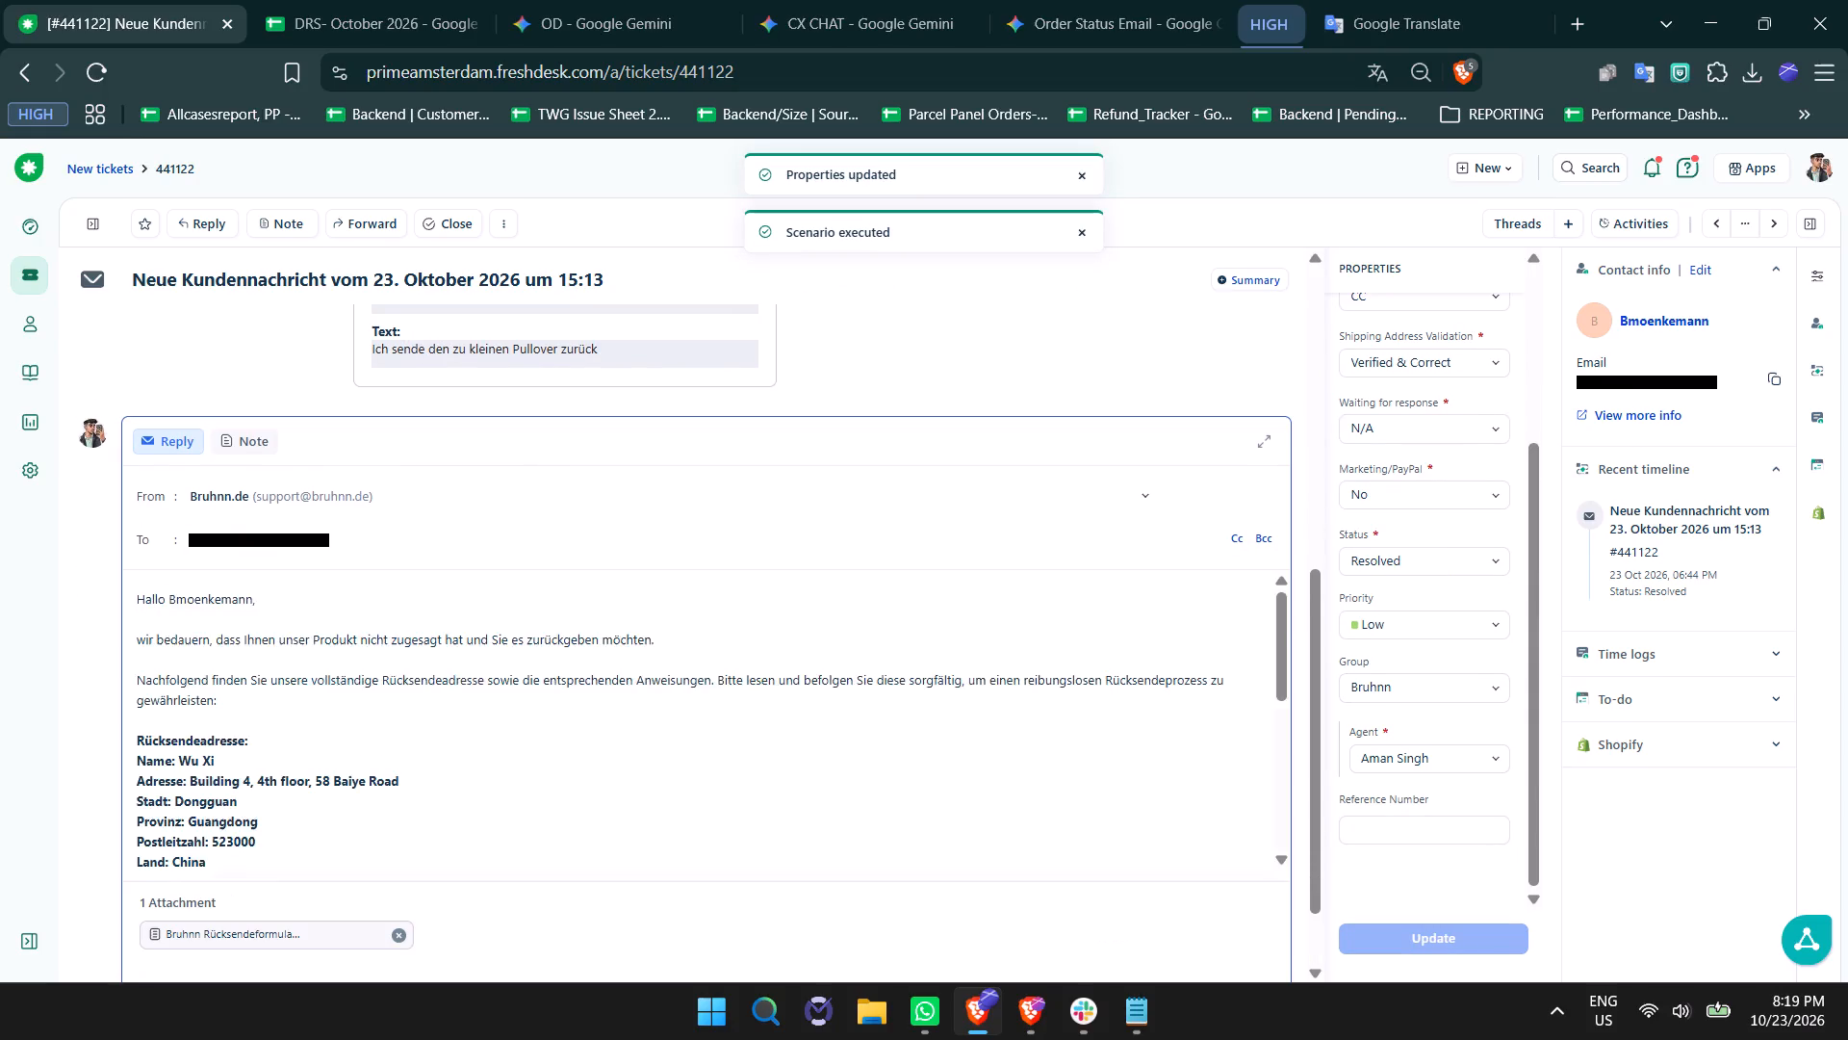
Replace the reply text with the BR PP canned response offering a discounted new order or a 10 % partial refund.
key("ctrl+a")
key("ctrl+BackSpace")
key("ctrl+a")
key("BackSpace")
key("BackSpace")
key("BackSpace")
key("slash")
key("Return")
type("BR PP")
left_click(334, 721)
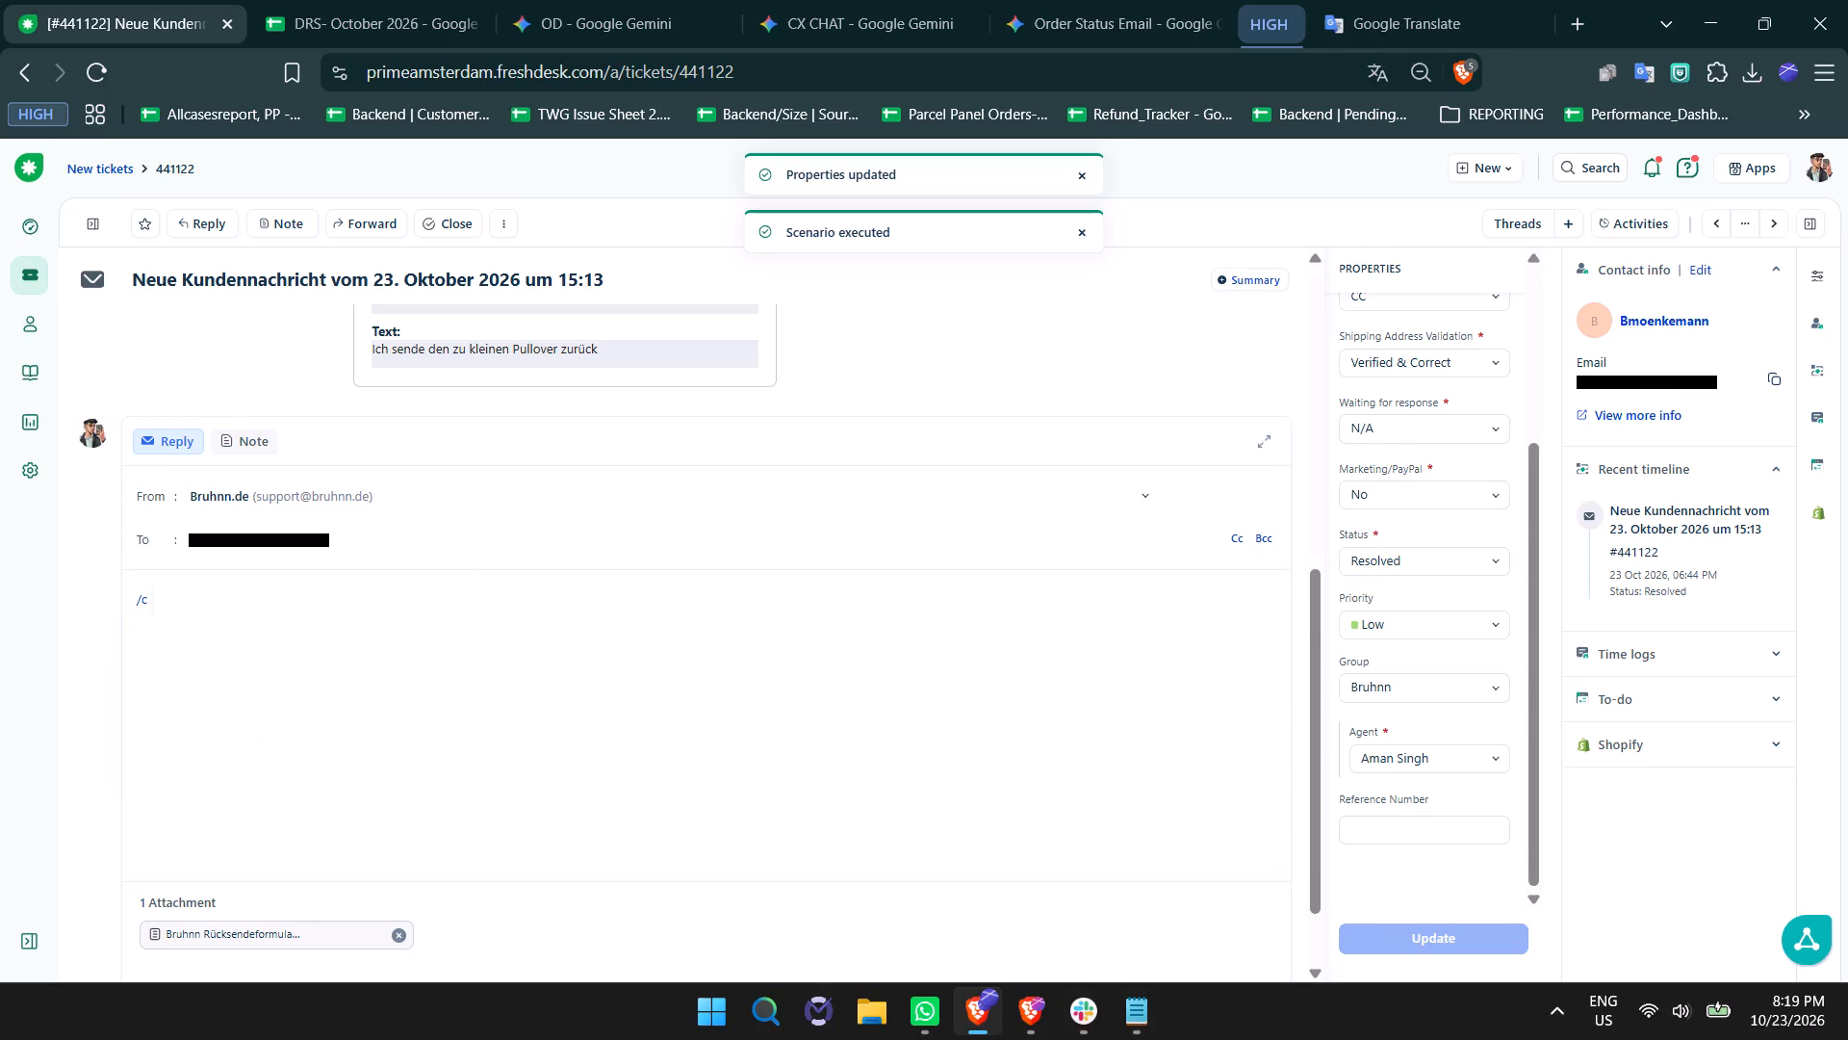
left_click(390, 659)
left_click(437, 604)
key("alt+Tab")
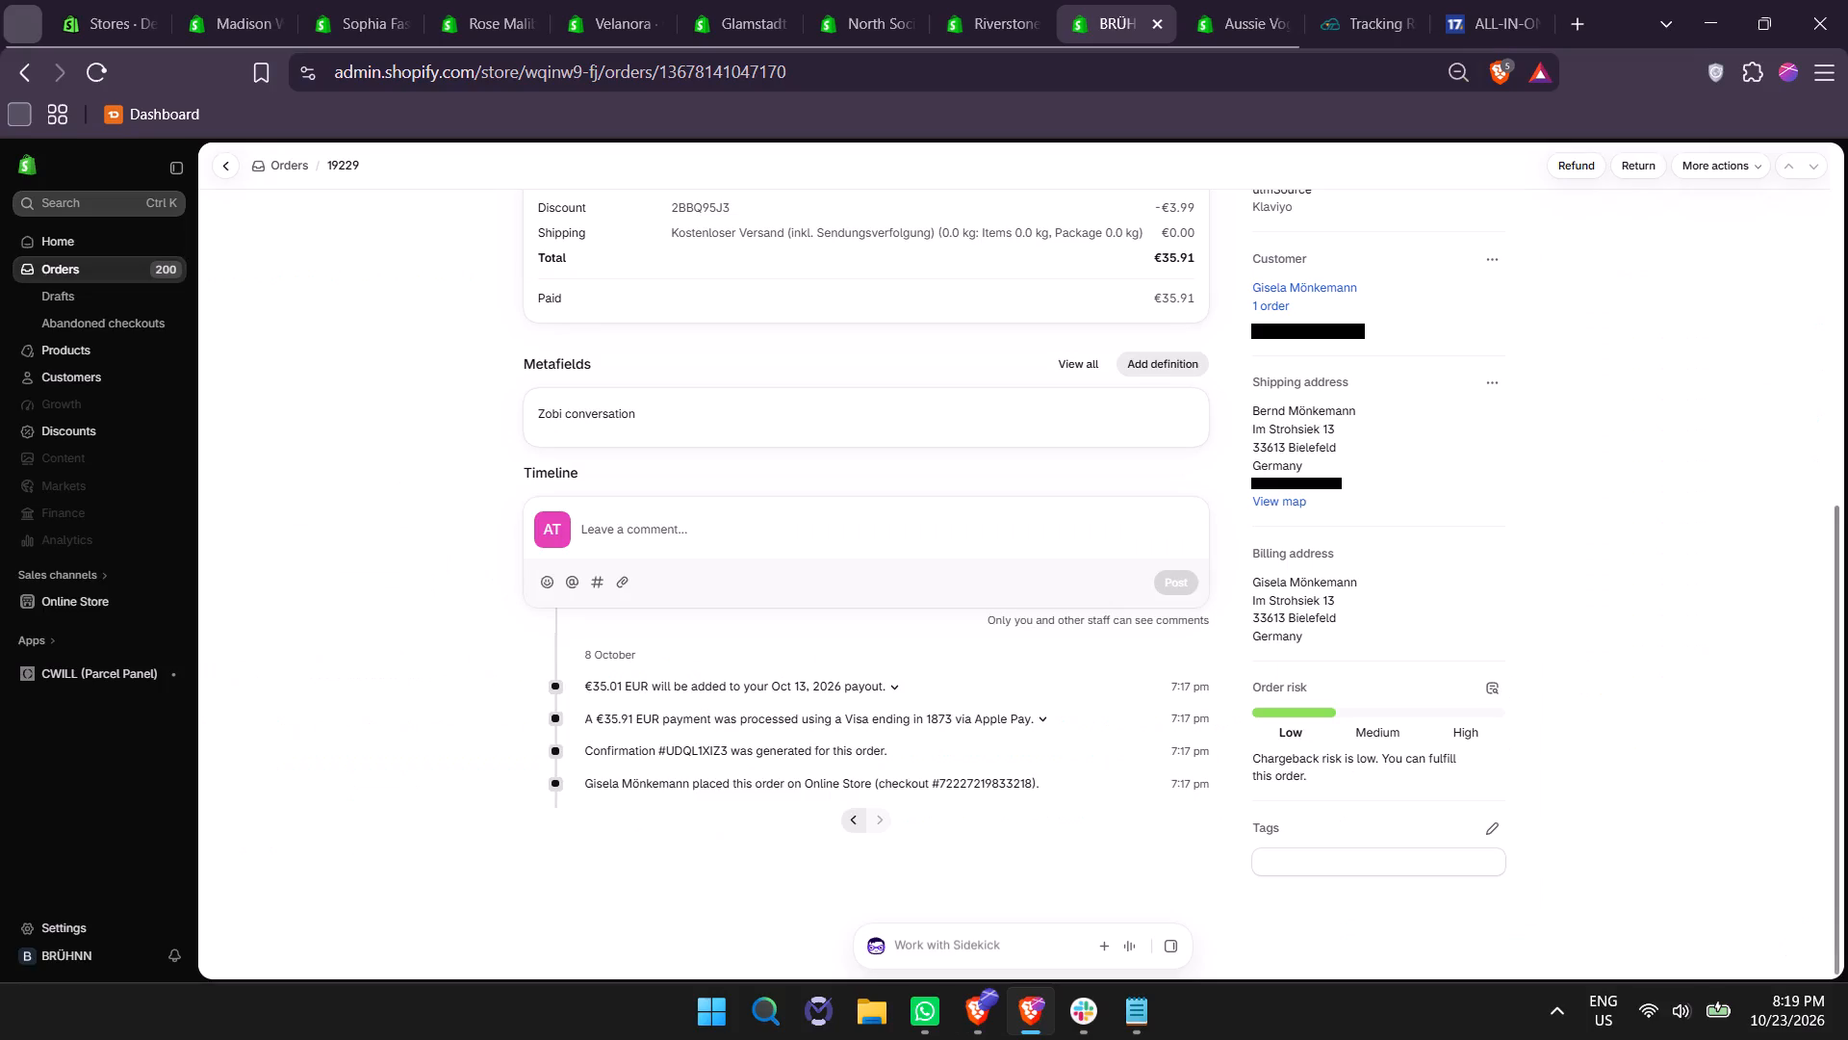
triple_click(1394, 282)
key("ctrl+c")
key("alt+Tab")
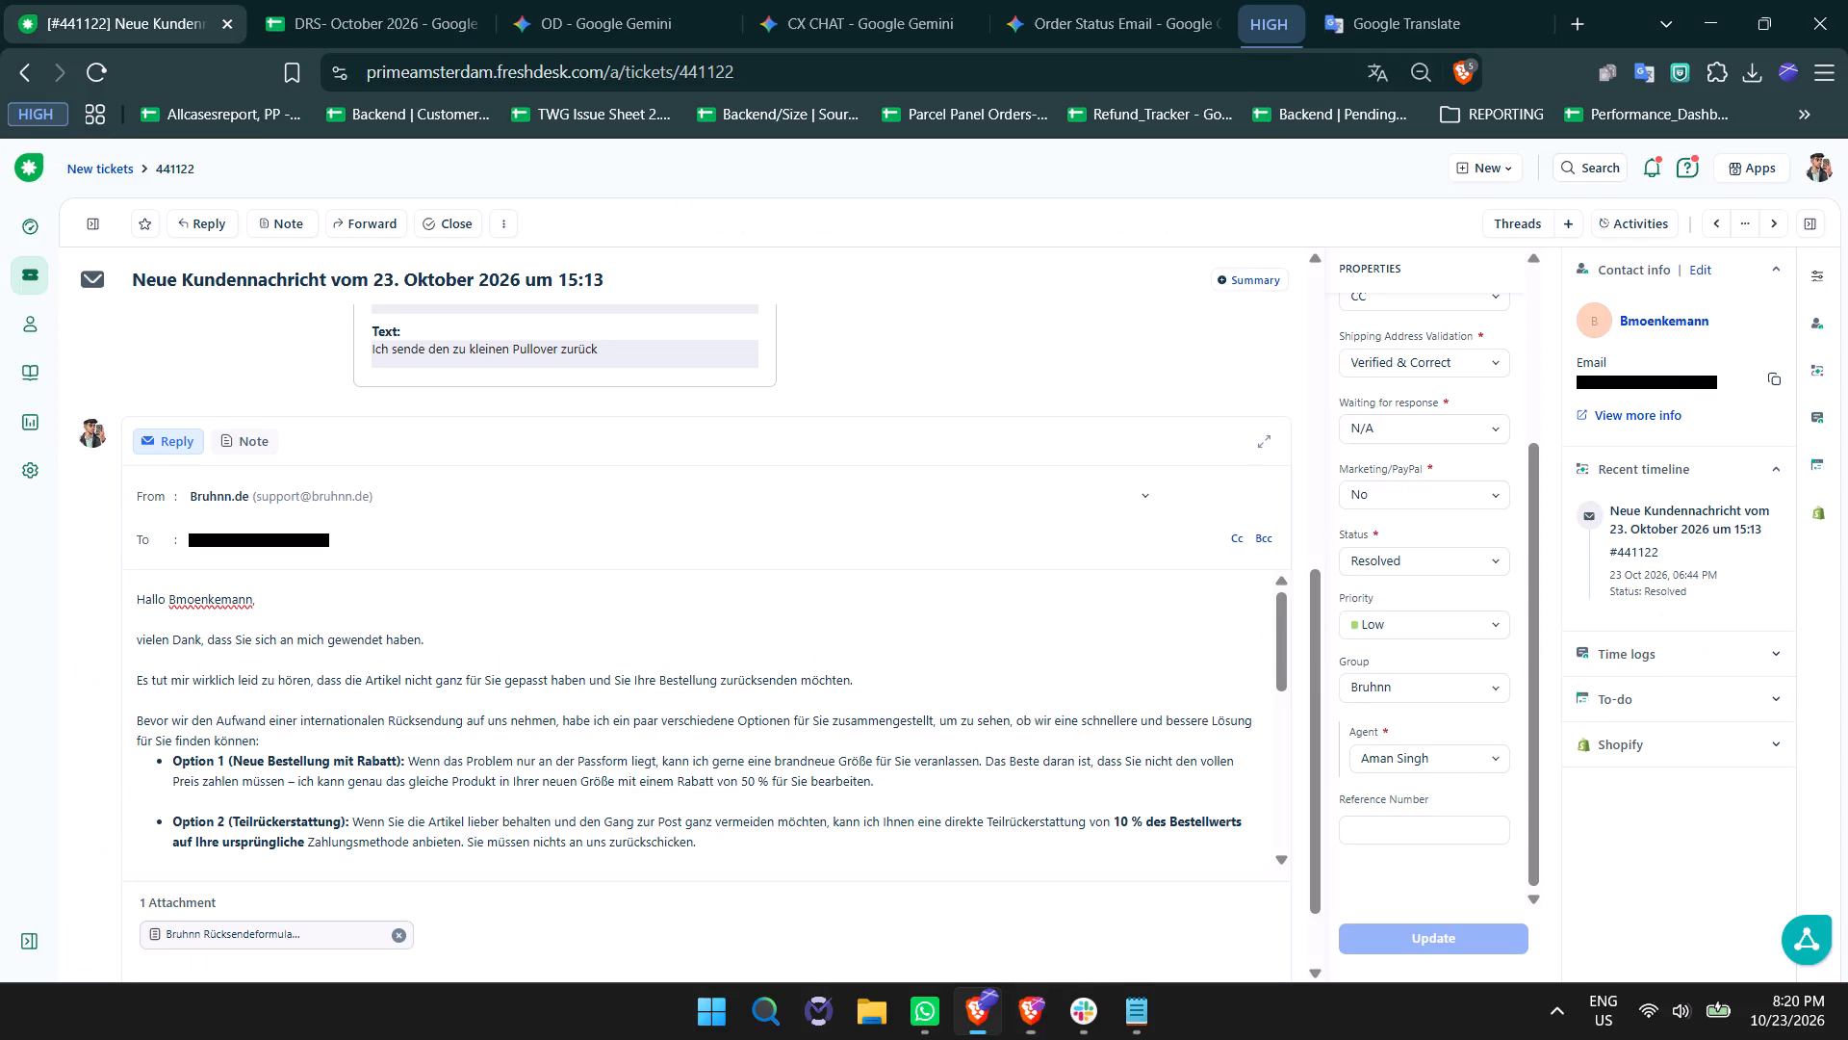
double_click(199, 593)
triple_click(229, 606)
left_click(299, 592)
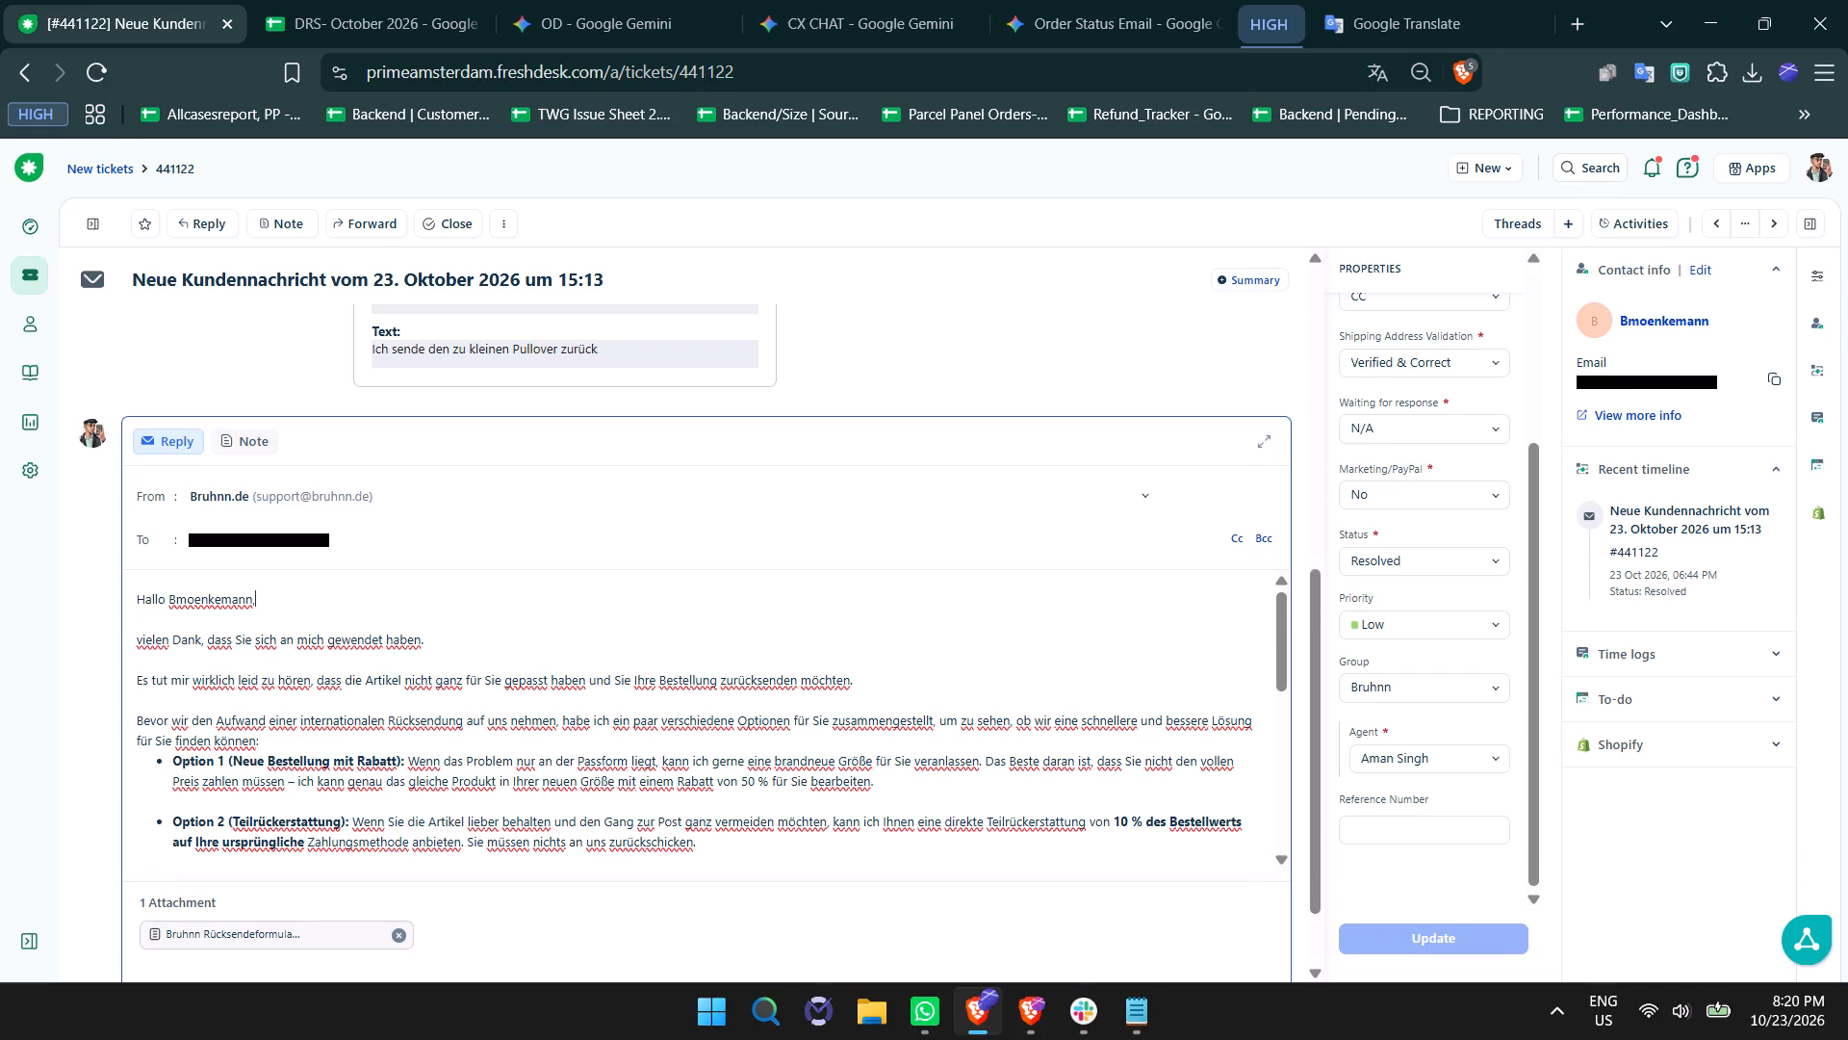
double_click(206, 594)
key("ctrl+shift+v")
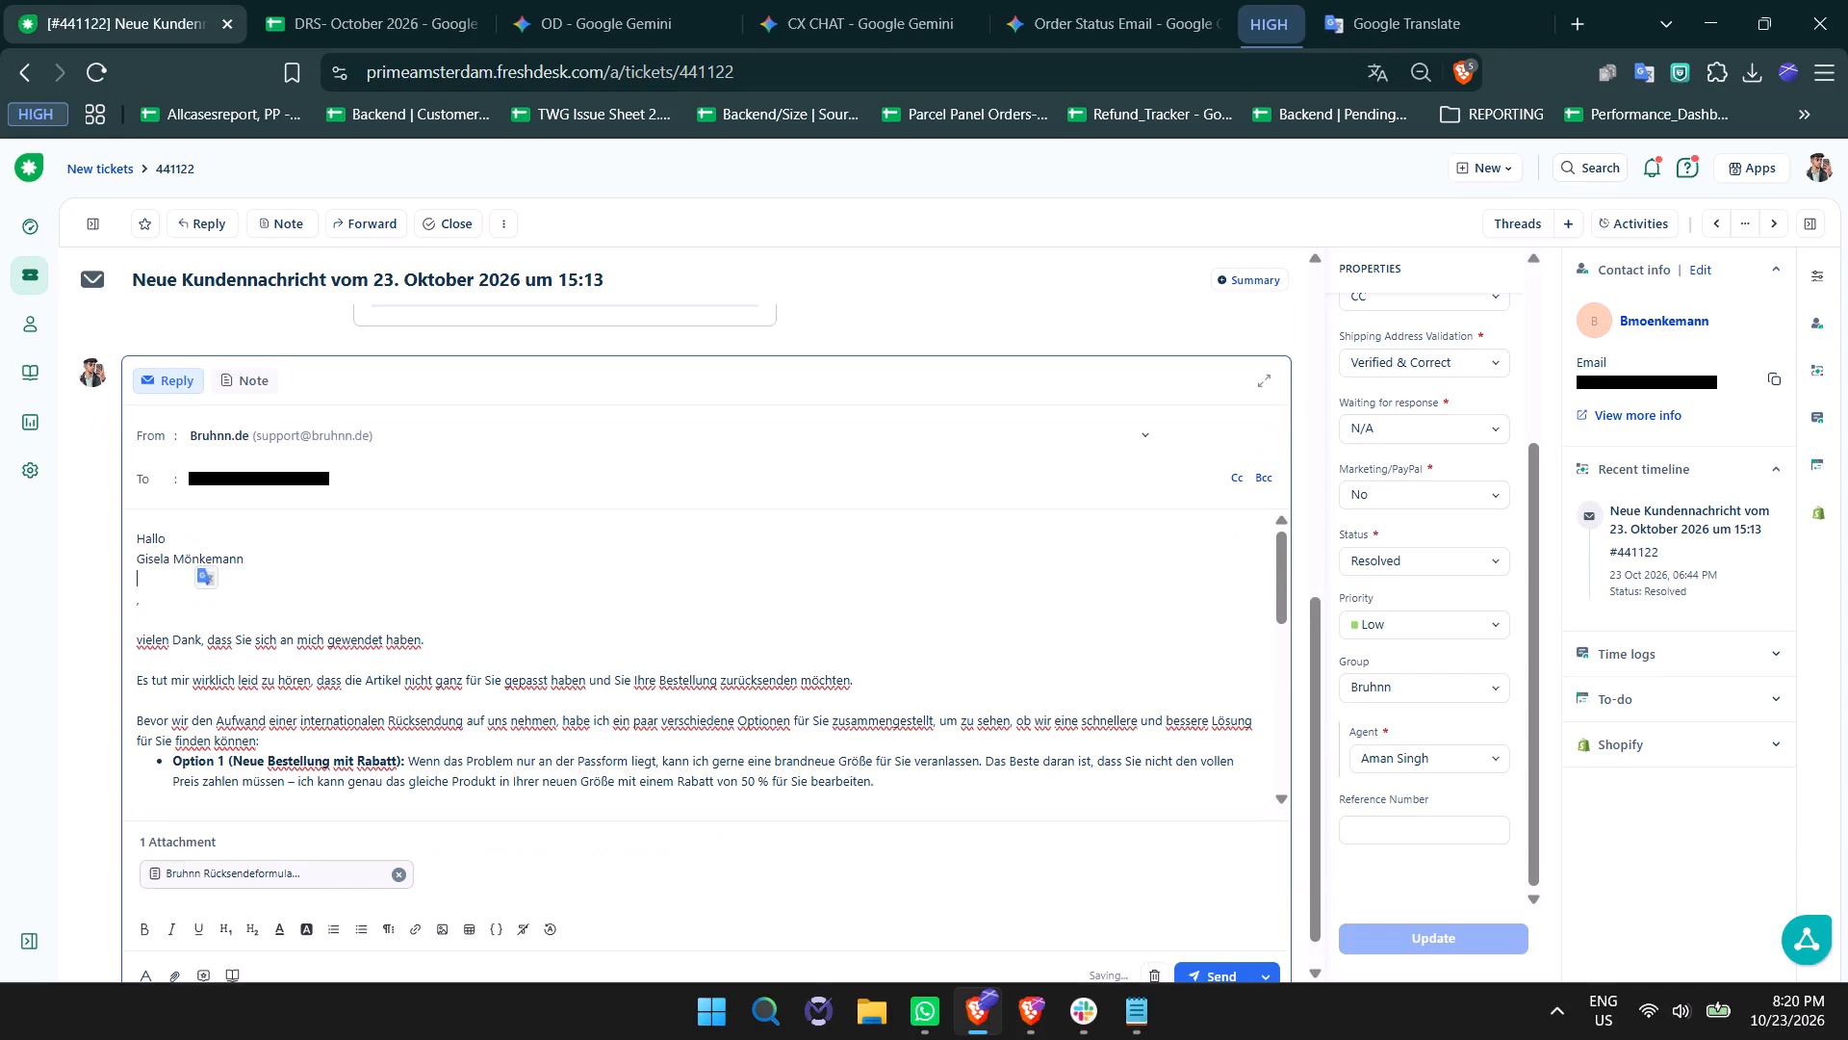
key("Down")
key("BackSpace")
key("BackSpace")
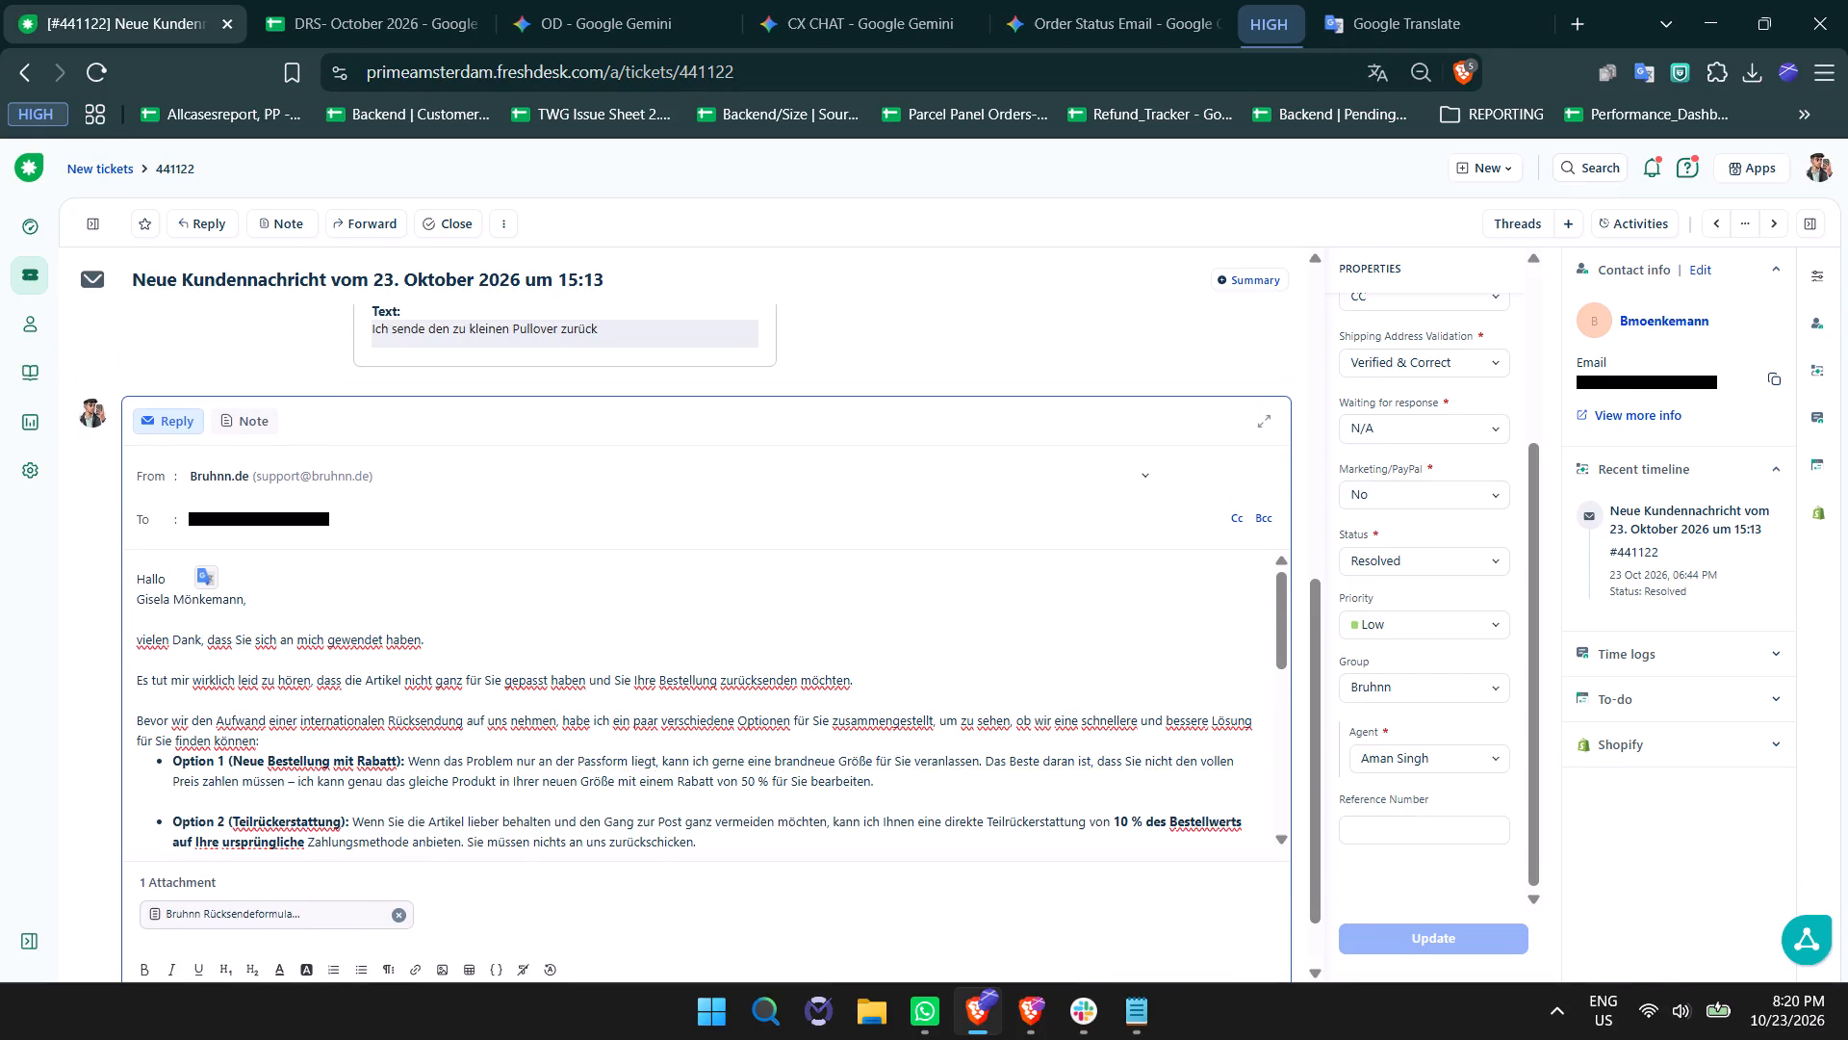
key("ctrl+Left")
key("ctrl+Left")
key("BackSpace")
Add an empty line for the order details below the opening sentence "vielen Dank, dass Sie sich an mich gewendet haben.".
key("Down")
key("ctrl+Down")
key("ctrl+Right")
key("ctrl+Right")
key("ctrl+Right")
key("ctrl+Right")
key("ctrl+Right")
key("ctrl+Right")
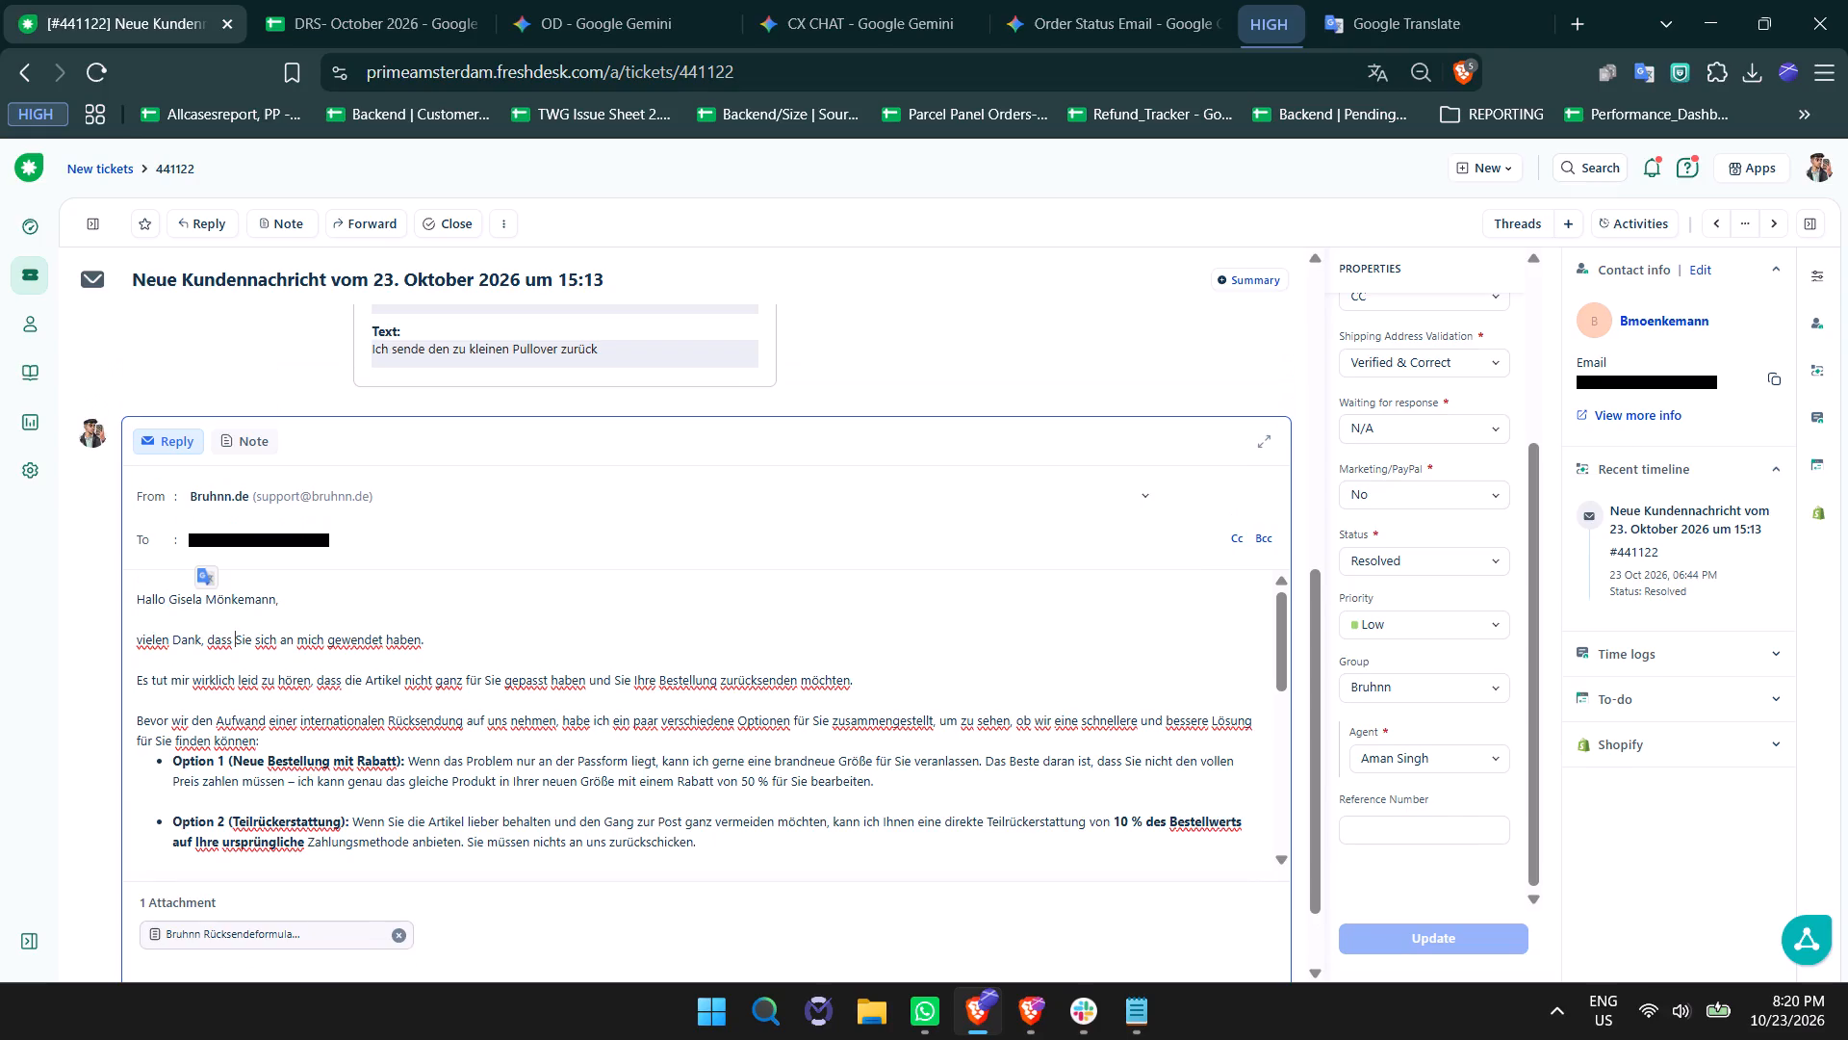
key("ctrl+Right")
key("ctrl+Right")
key("ctrl+Right")
key("ctrl+Right")
key("ctrl+Right")
key("shift+Return")
key("shift+Return")
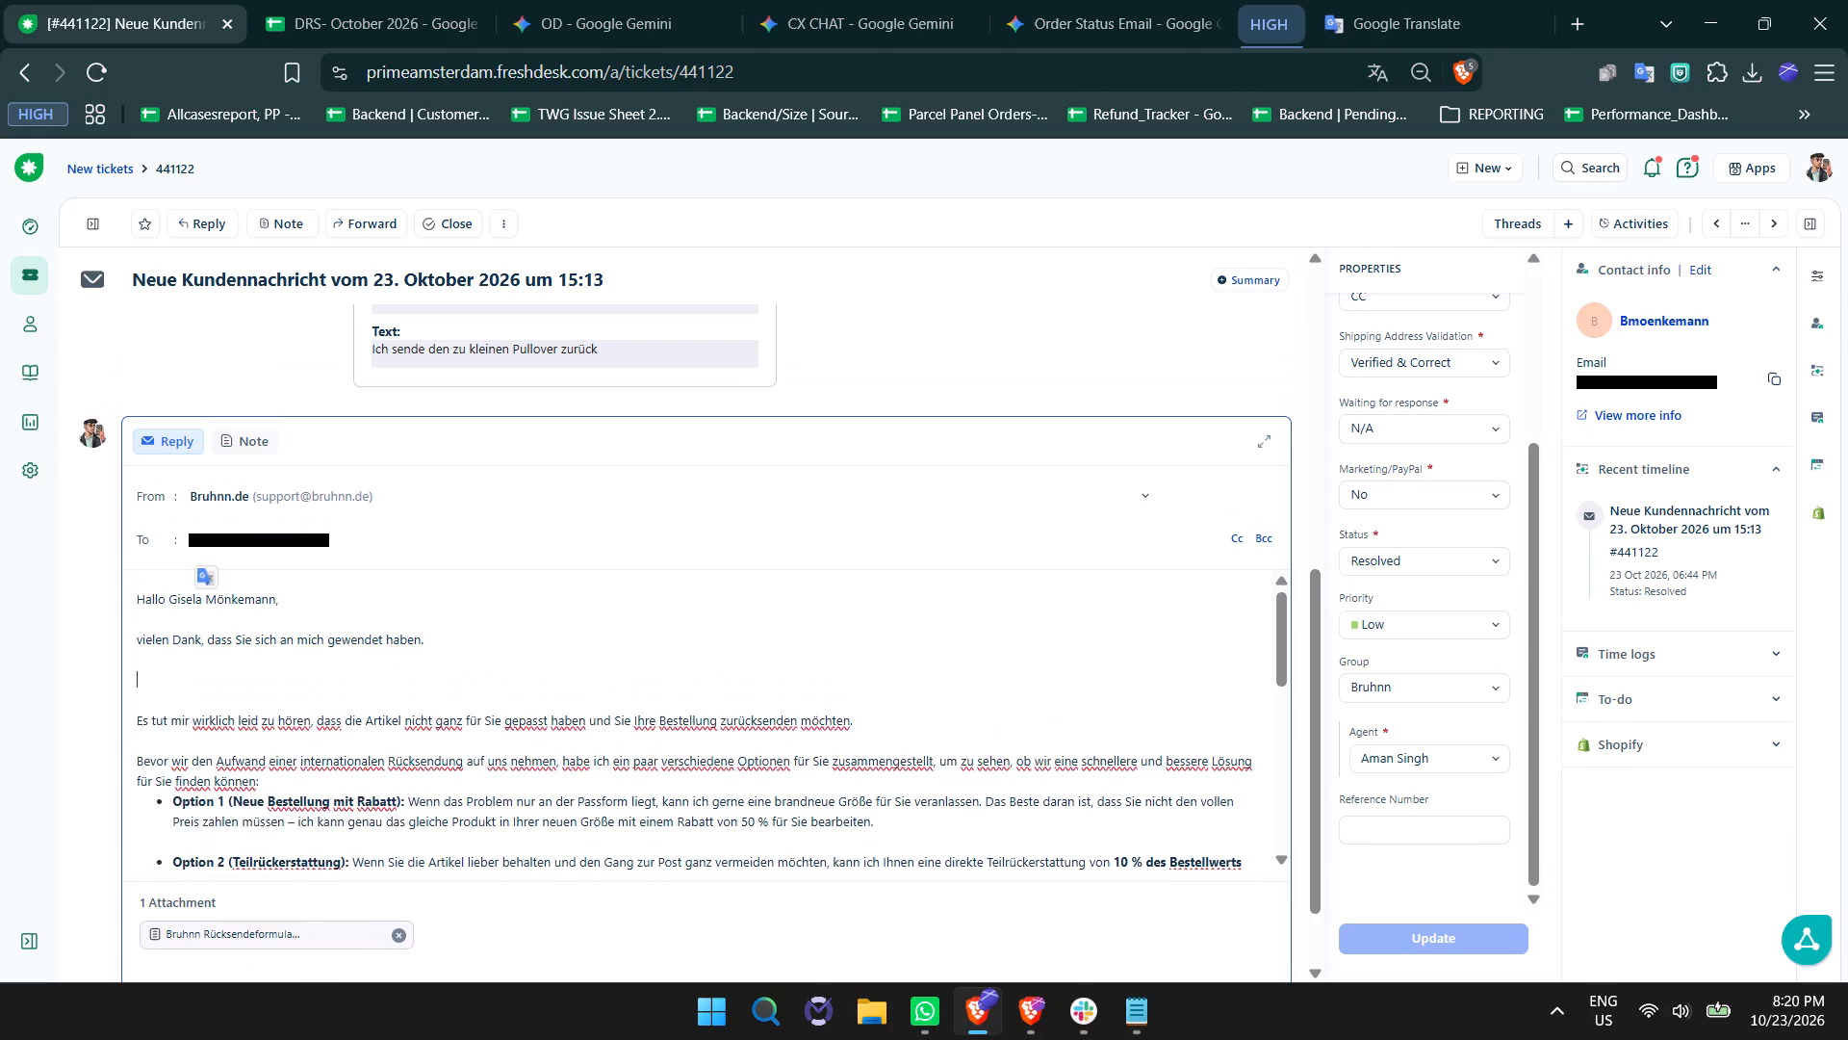
key("alt+Tab")
key("alt+Tab")
key("alt+Tab")
scroll(646, 398, "up", 10)
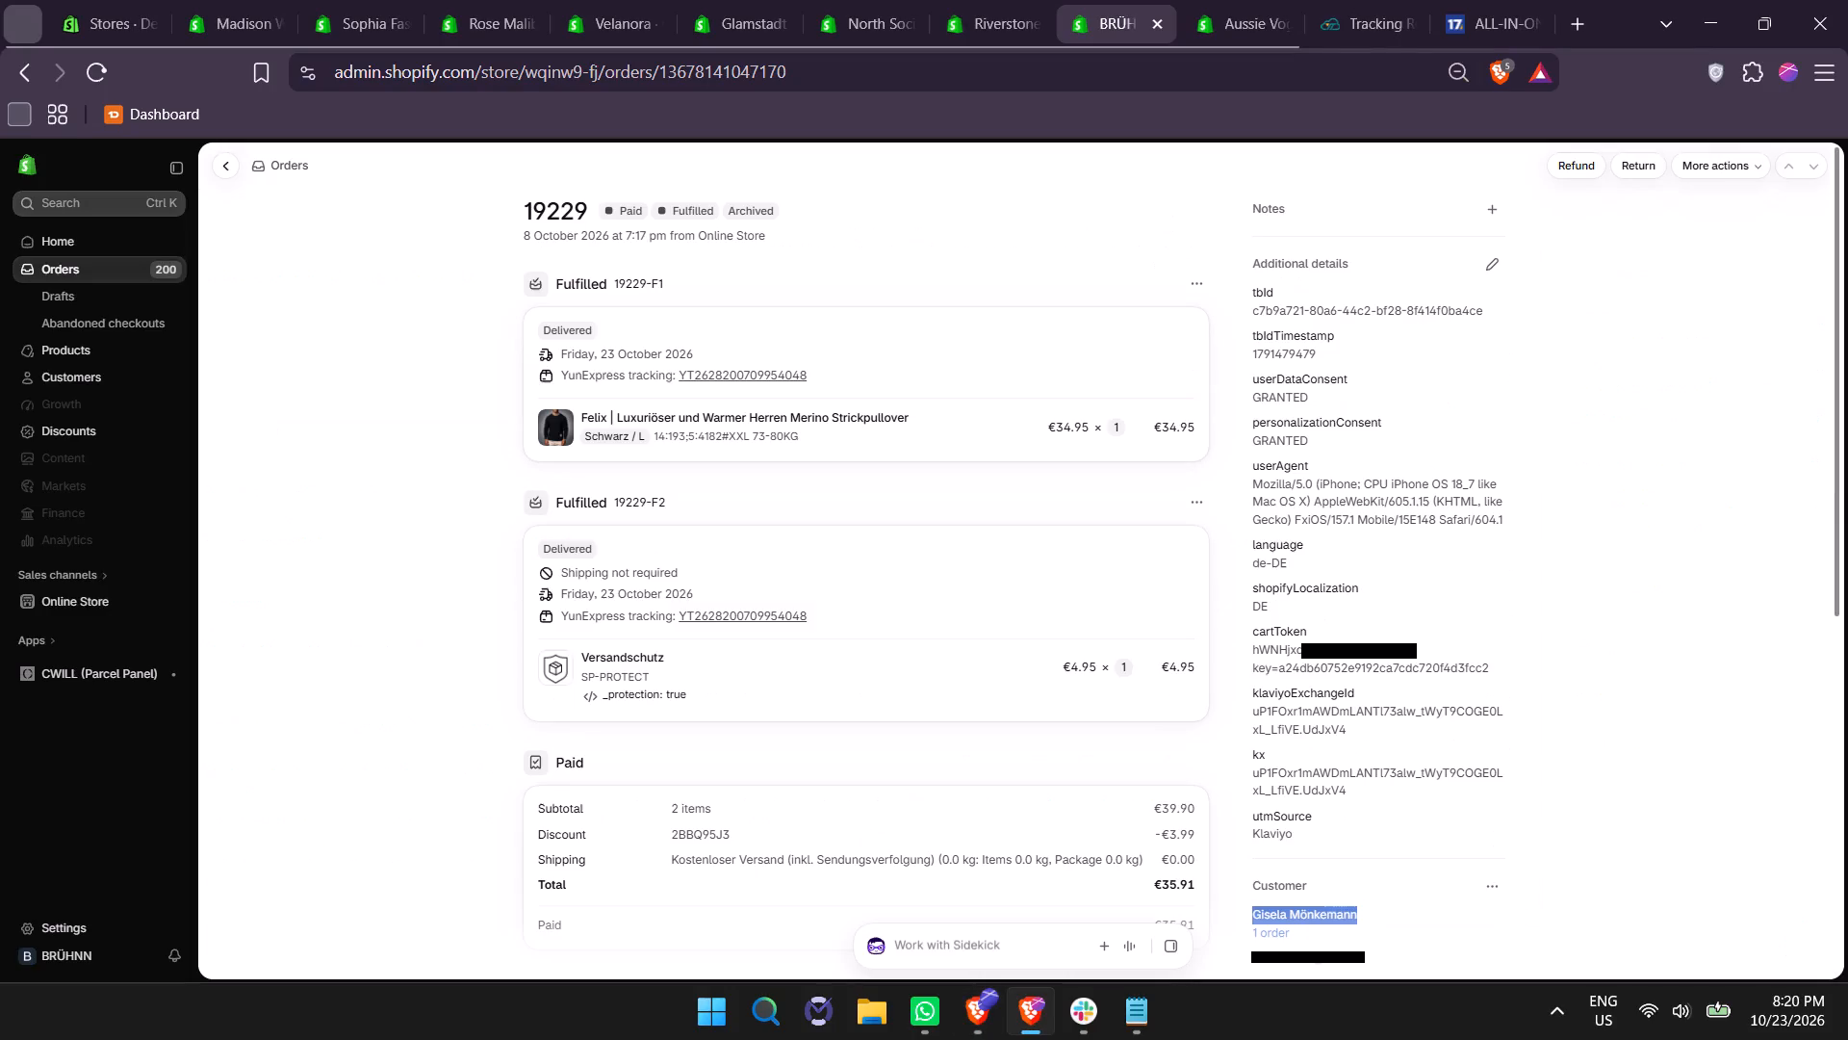
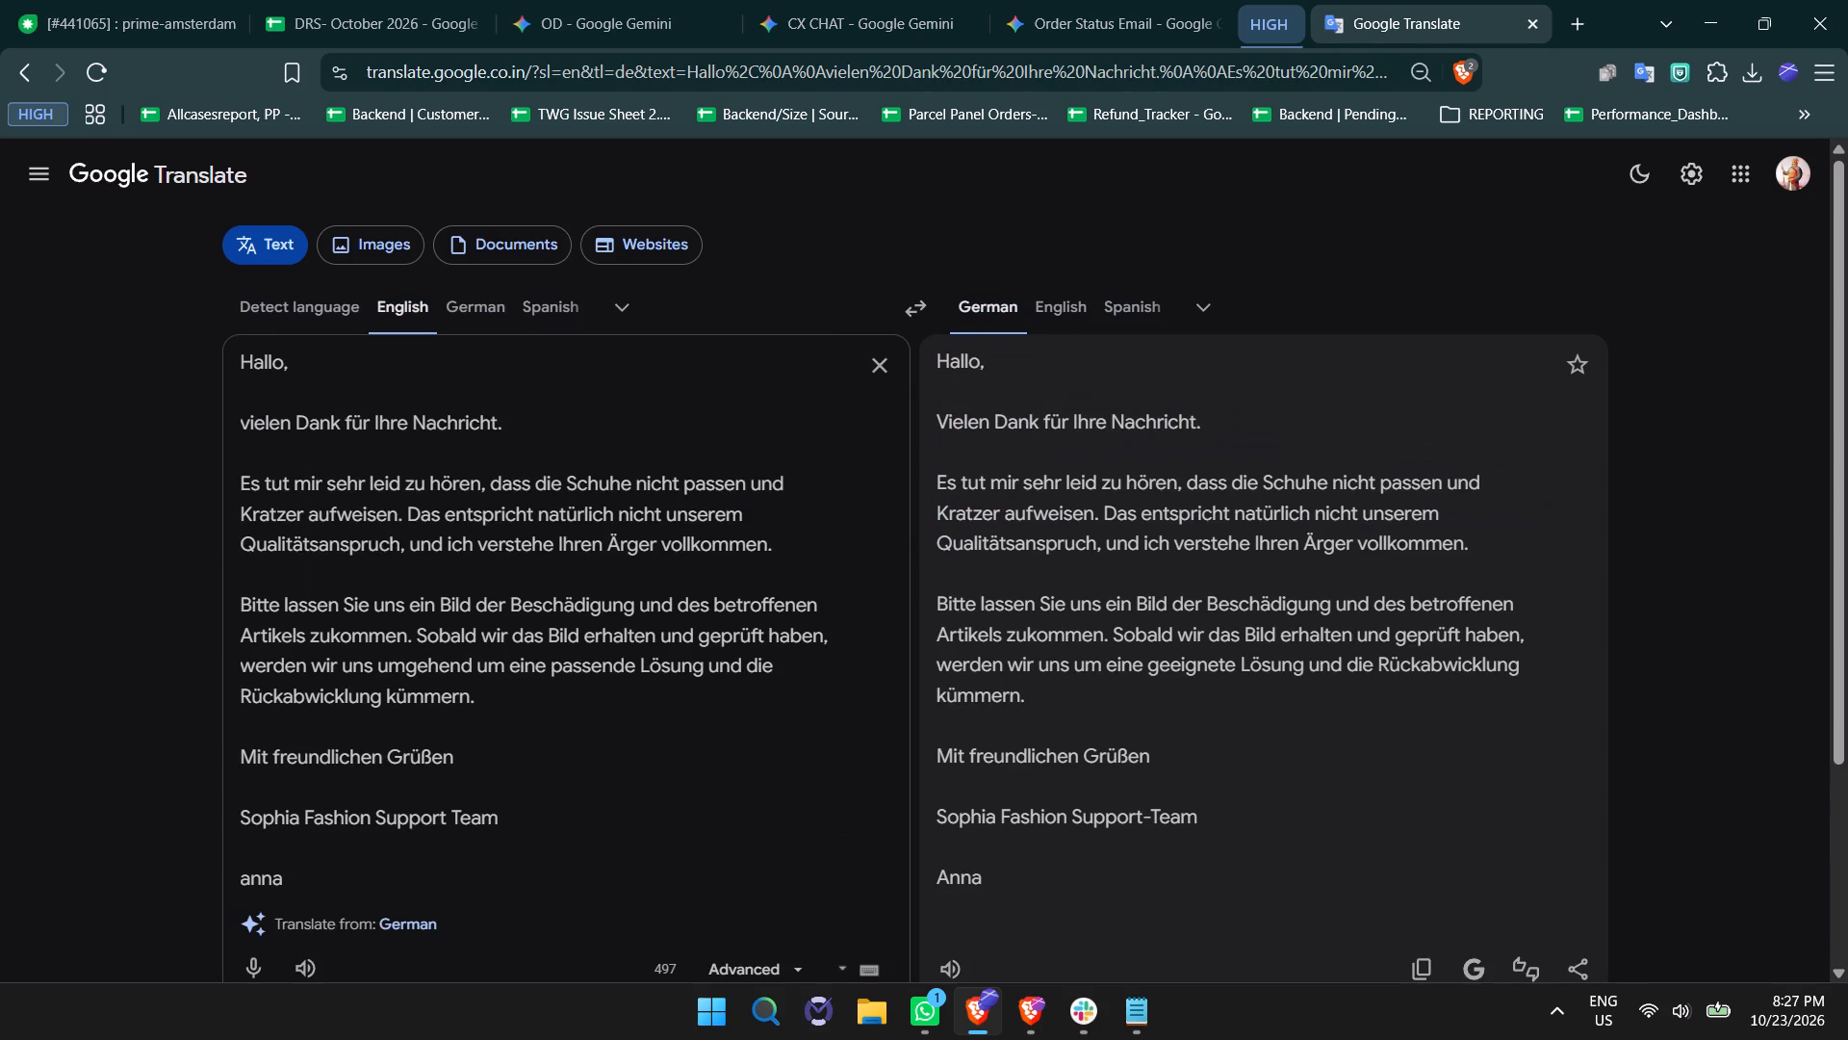
left_click(398, 571)
key("ctrl+a")
key("ctrl+v")
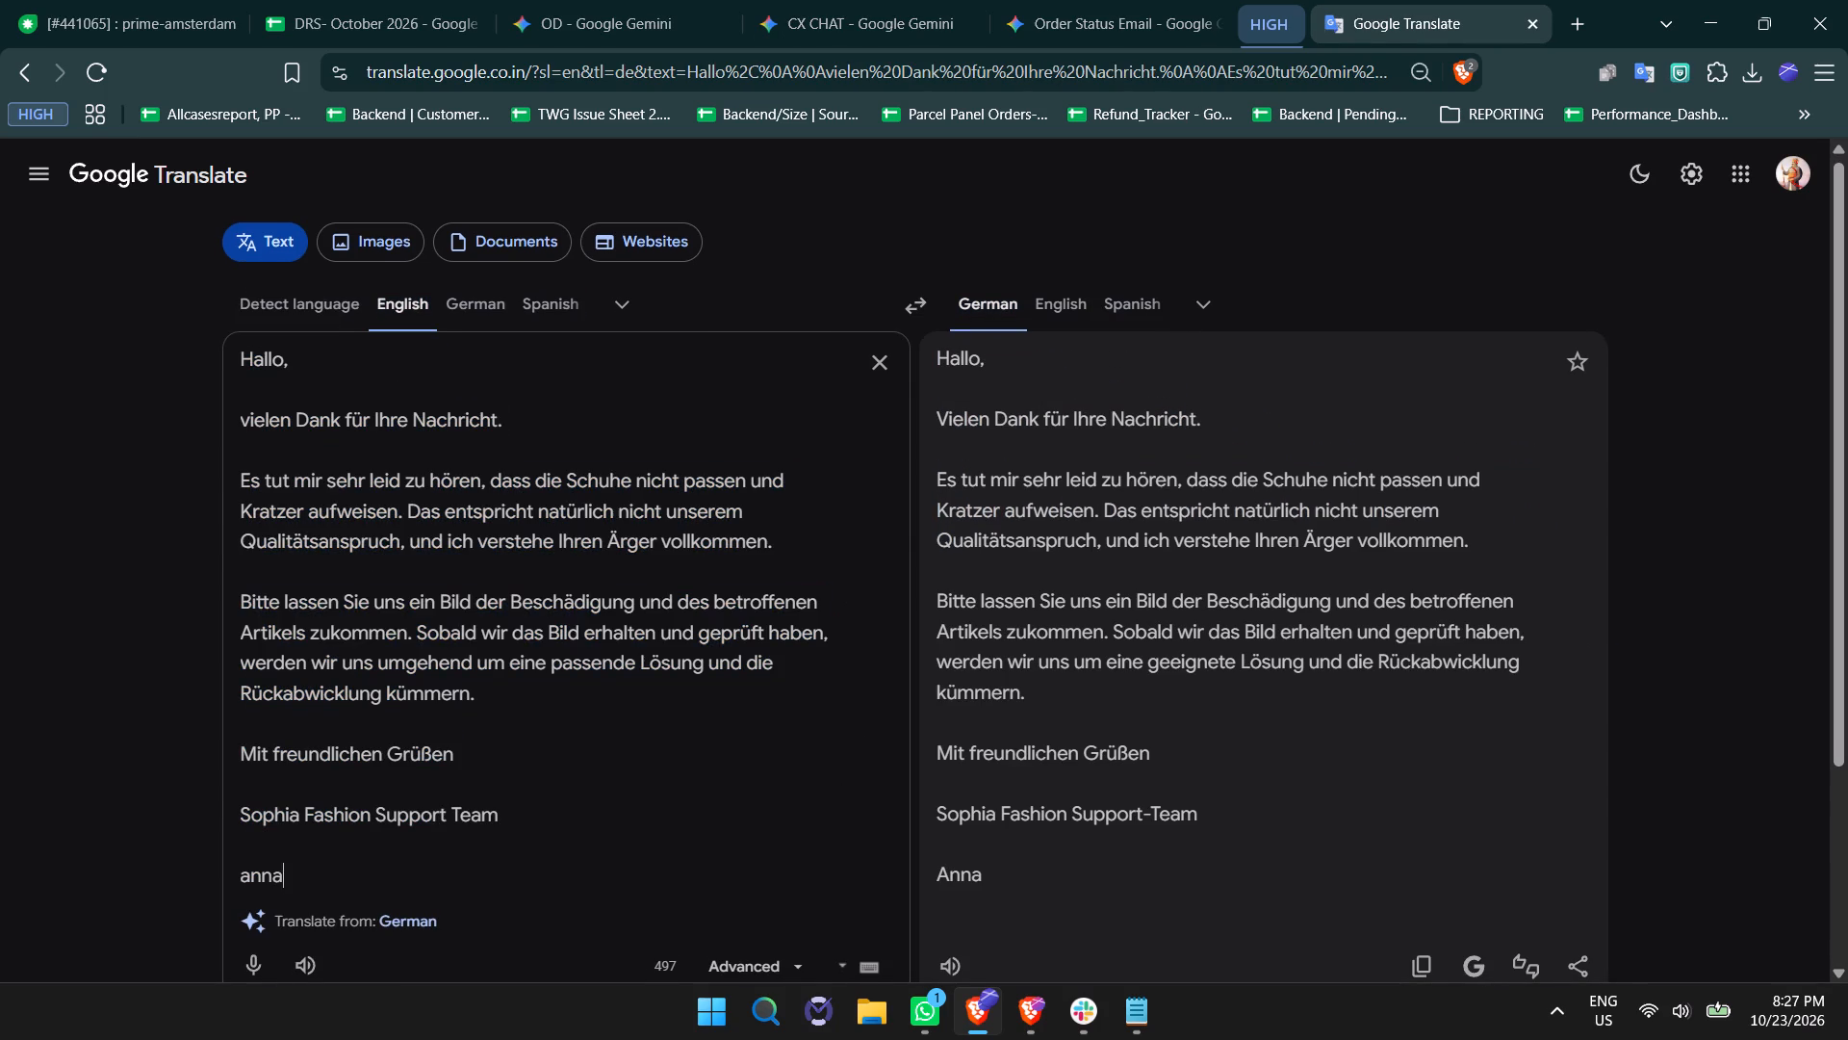
left_click(1084, 298)
scroll(752, 560, "up", 9)
scroll(666, 692, "down", 2)
scroll(666, 692, "up", 5)
scroll(654, 686, "down", 2)
scroll(654, 686, "up", 3)
scroll(654, 686, "down", 3)
scroll(654, 686, "up", 3)
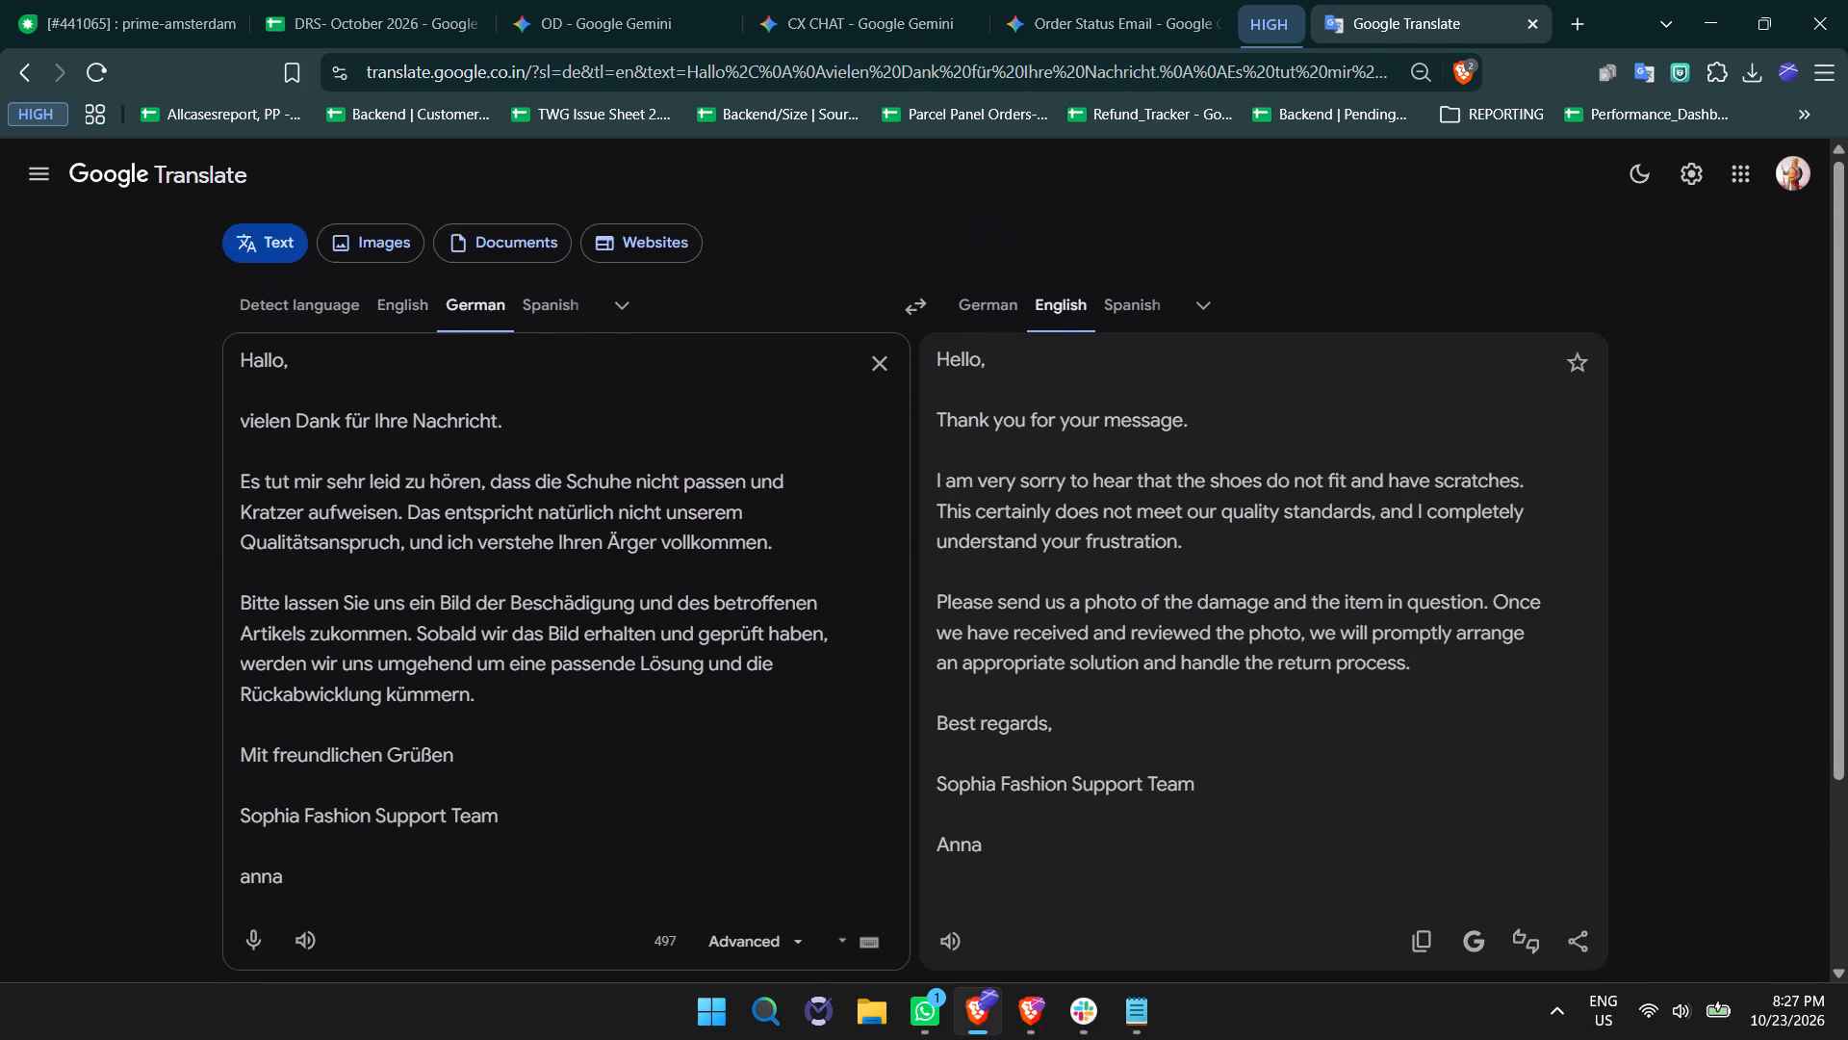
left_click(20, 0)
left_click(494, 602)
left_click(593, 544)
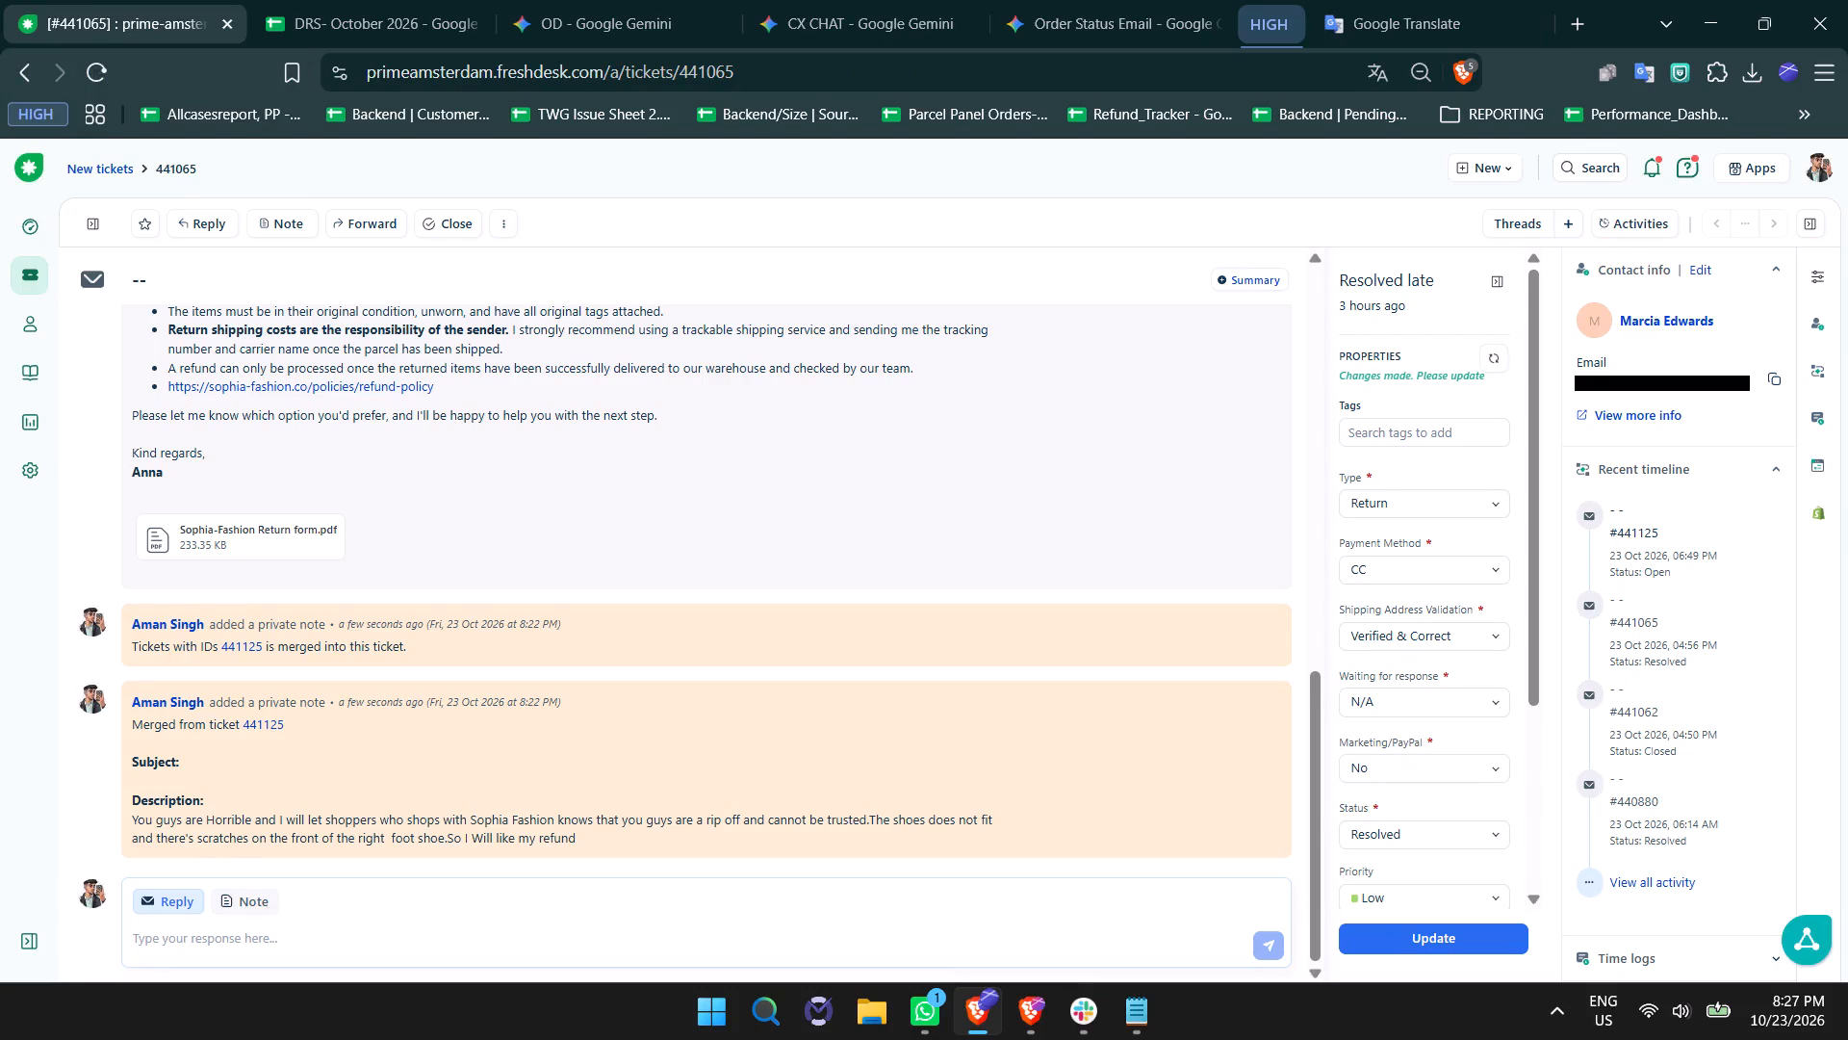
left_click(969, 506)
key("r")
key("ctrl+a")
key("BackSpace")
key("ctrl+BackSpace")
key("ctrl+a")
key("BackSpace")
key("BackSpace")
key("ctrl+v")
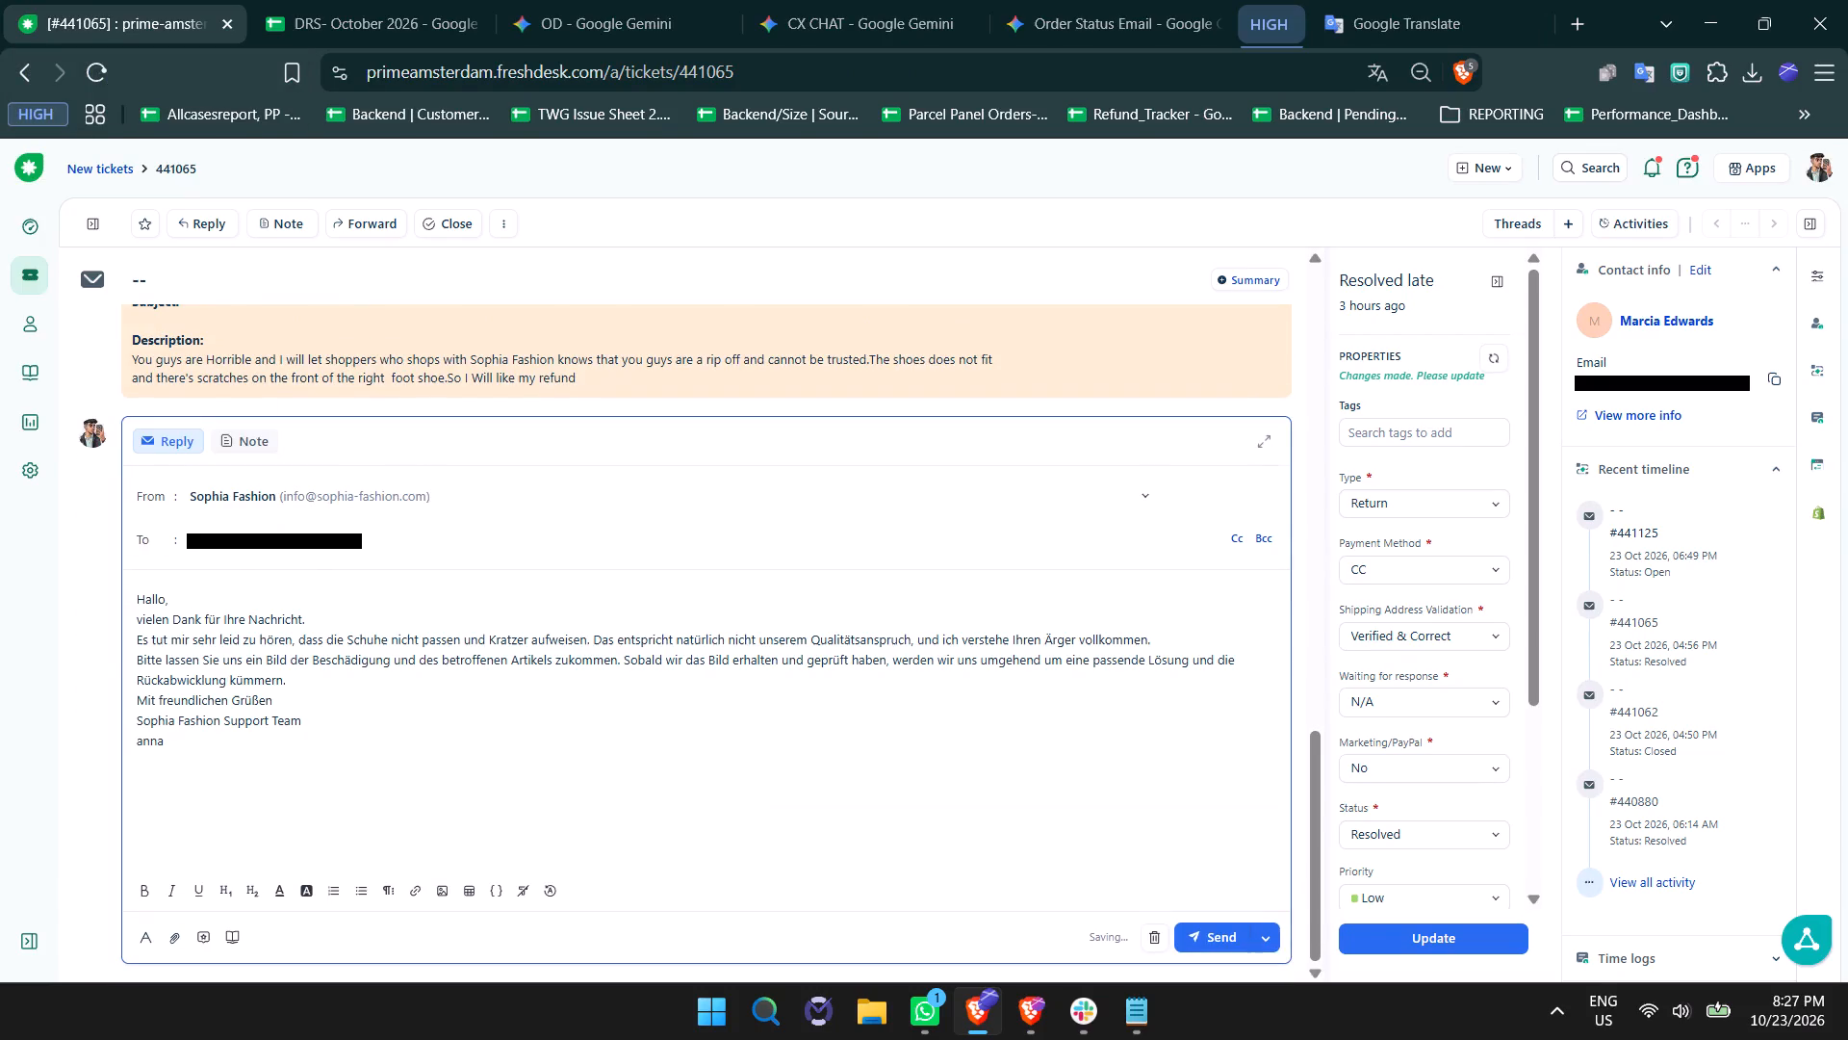
Copy the personal greeting line from the earlier agent reply in ticket 441065.
scroll(456, 565, "up", 1)
scroll(462, 575, "down", 3)
scroll(465, 581, "up", 3)
scroll(270, 677, "down", 1)
scroll(271, 680, "up", 3)
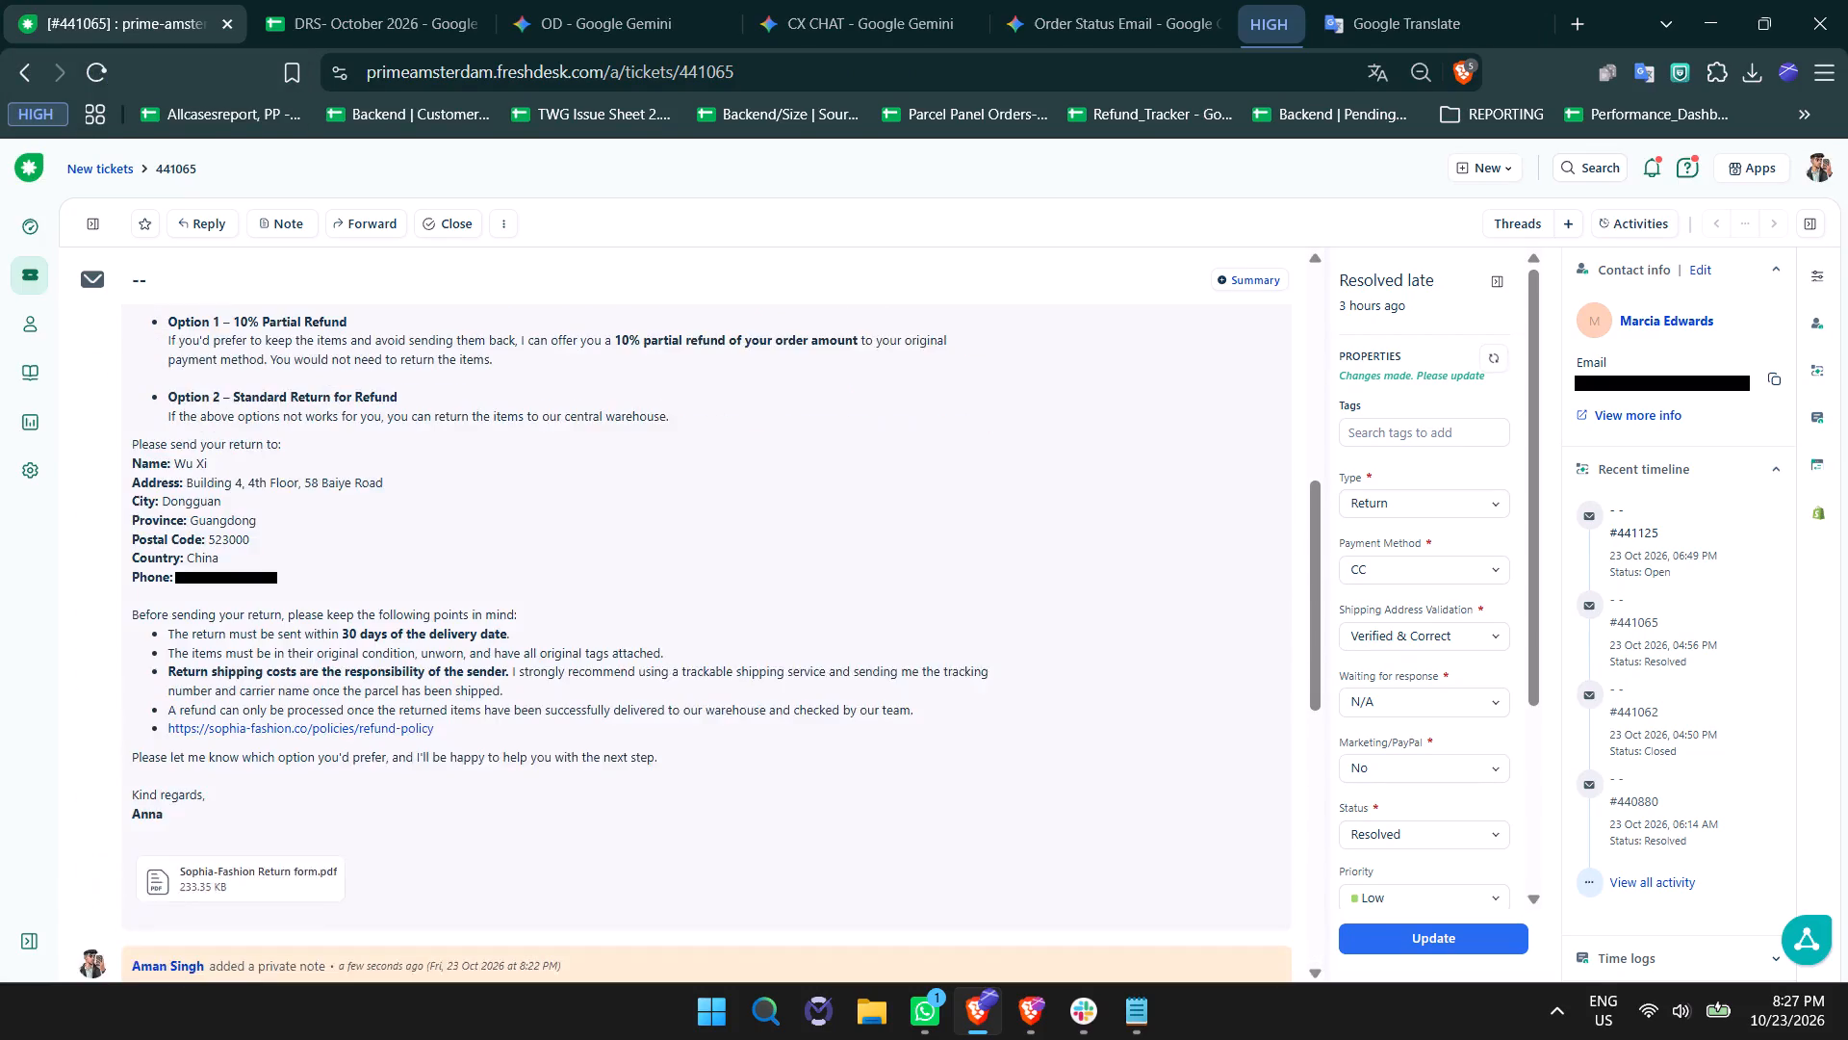
scroll(197, 557, "down", 4)
scroll(197, 559, "up", 2)
scroll(197, 559, "down", 1)
scroll(197, 559, "up", 1)
scroll(197, 559, "down", 1)
scroll(197, 559, "up", 1)
scroll(197, 559, "down", 1)
scroll(206, 563, "up", 6)
triple_click(192, 554)
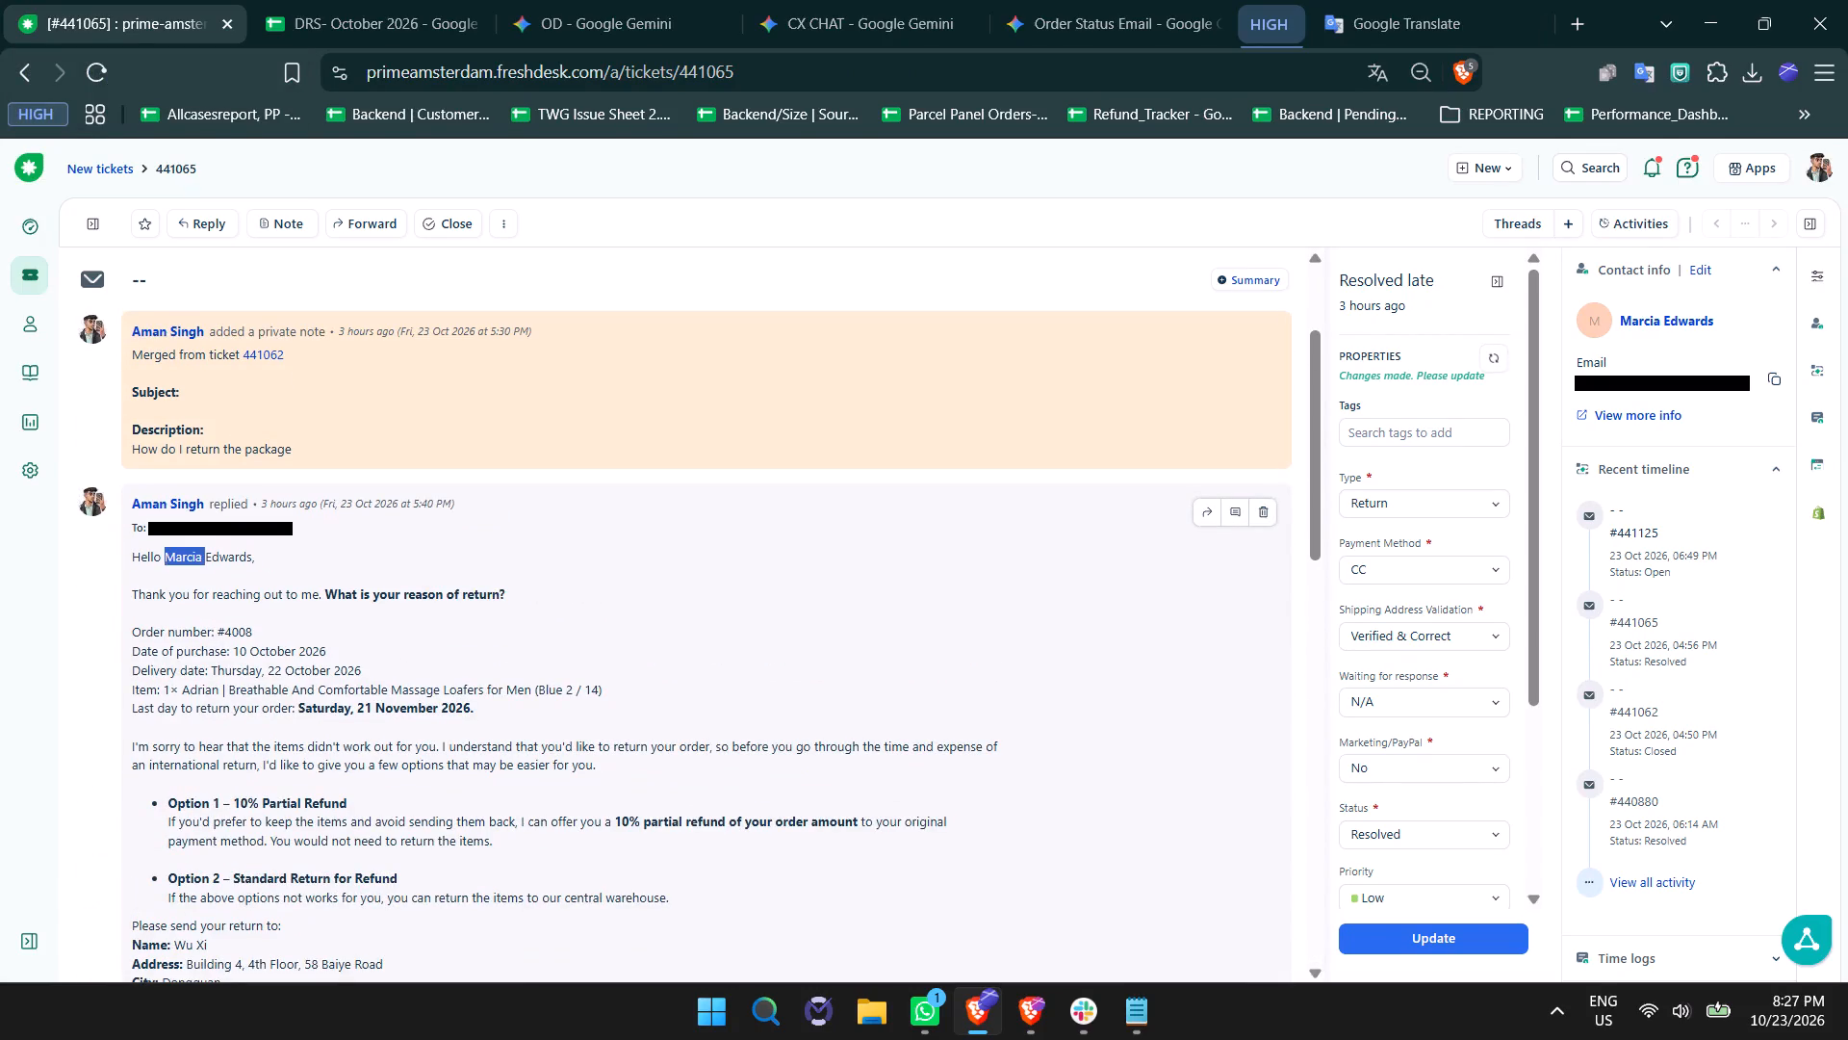
key("ctrl+c")
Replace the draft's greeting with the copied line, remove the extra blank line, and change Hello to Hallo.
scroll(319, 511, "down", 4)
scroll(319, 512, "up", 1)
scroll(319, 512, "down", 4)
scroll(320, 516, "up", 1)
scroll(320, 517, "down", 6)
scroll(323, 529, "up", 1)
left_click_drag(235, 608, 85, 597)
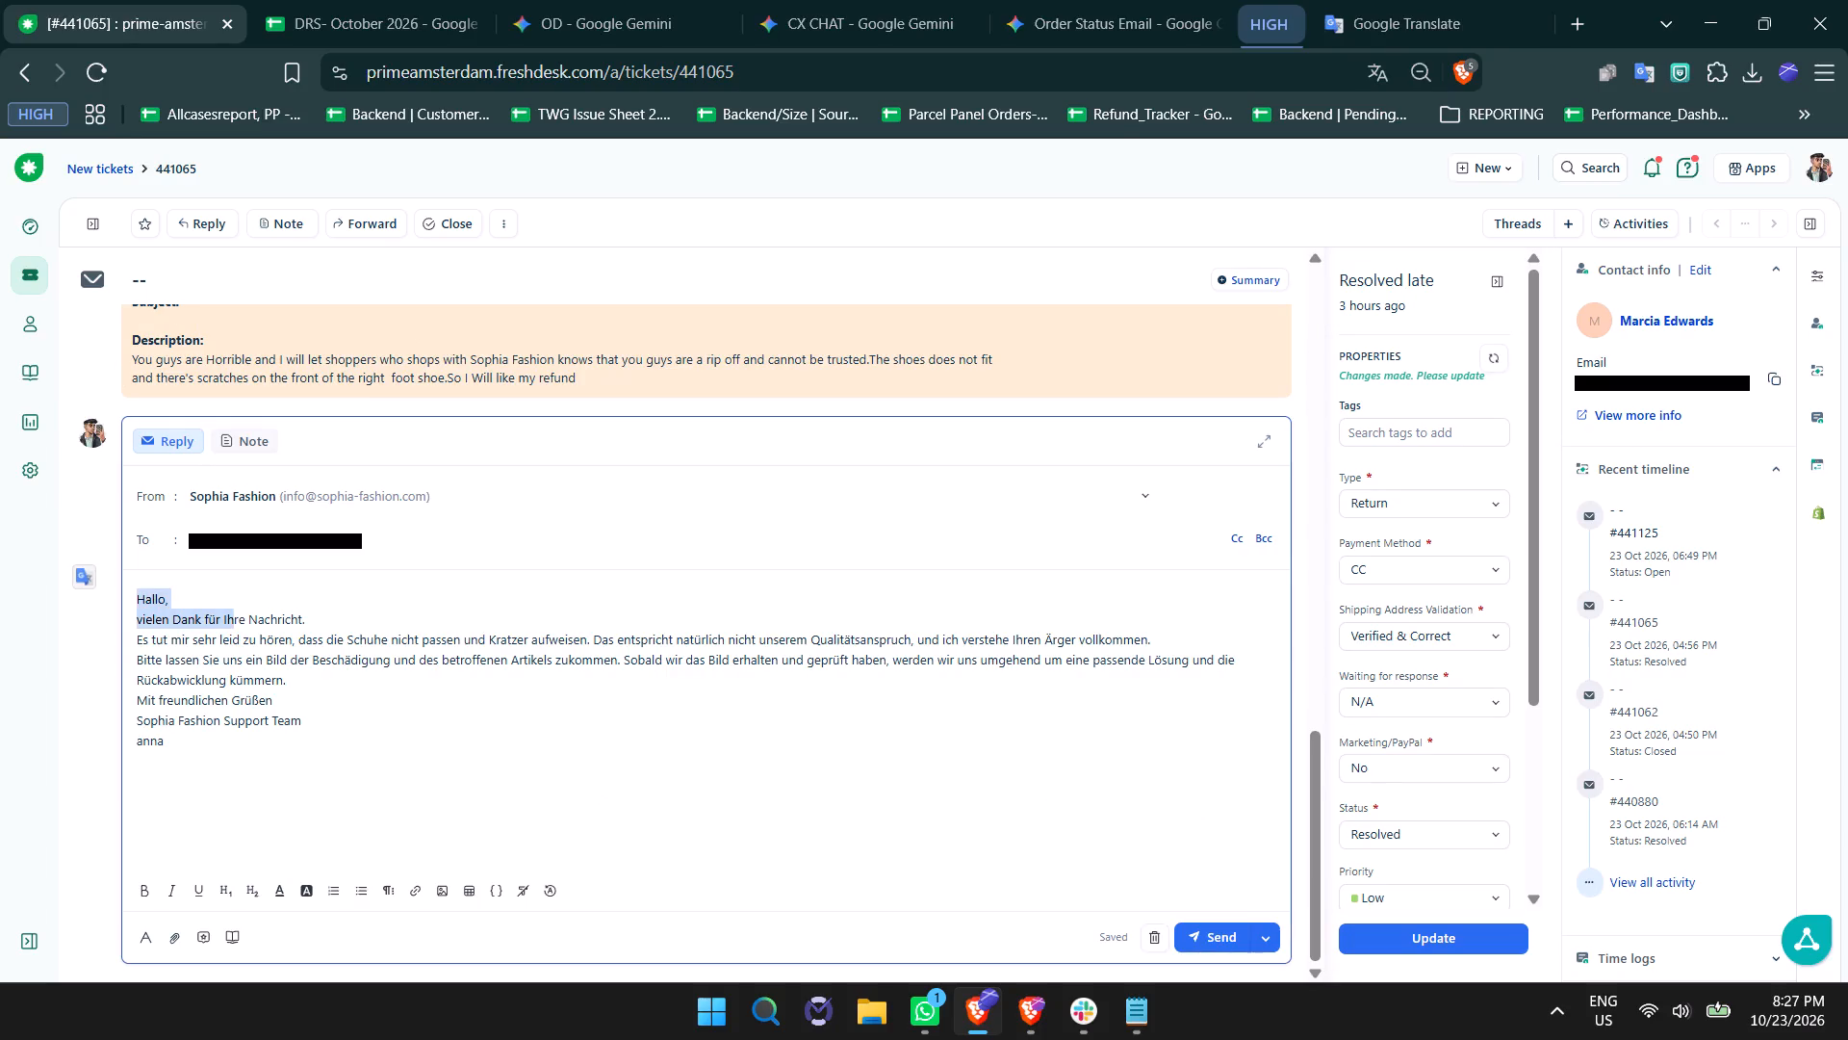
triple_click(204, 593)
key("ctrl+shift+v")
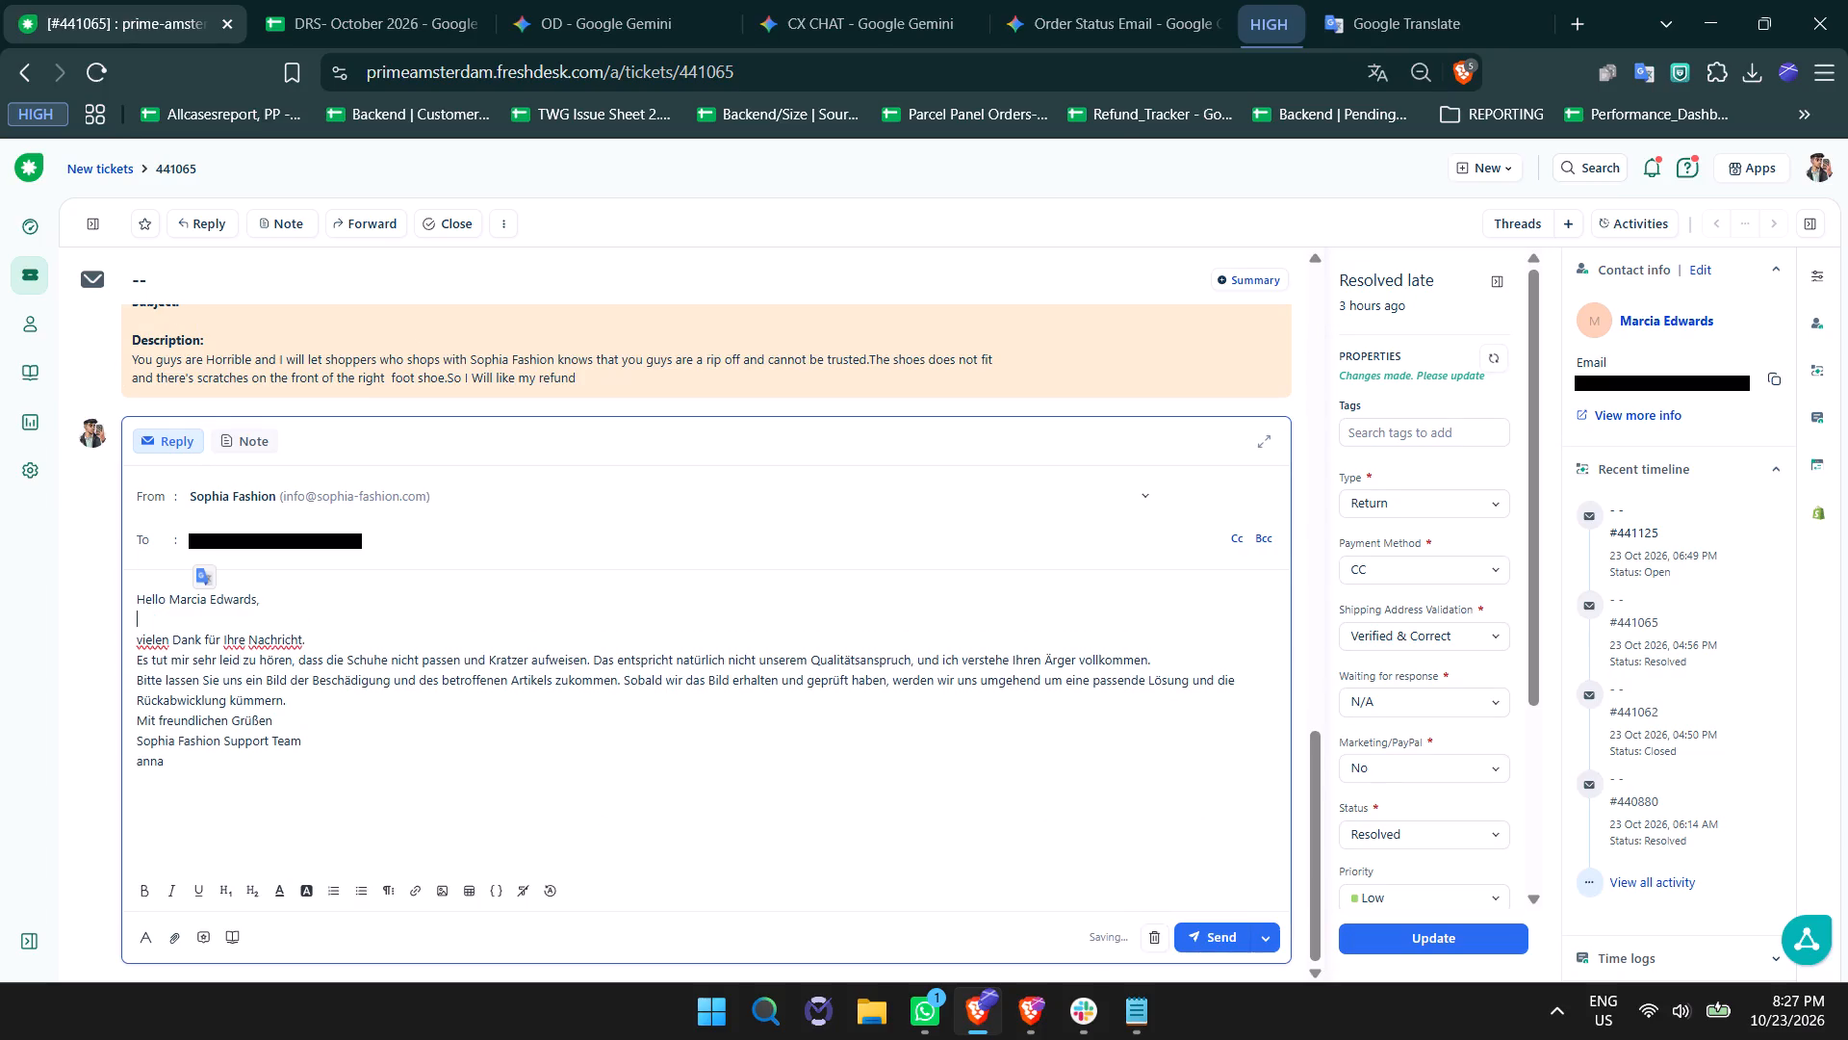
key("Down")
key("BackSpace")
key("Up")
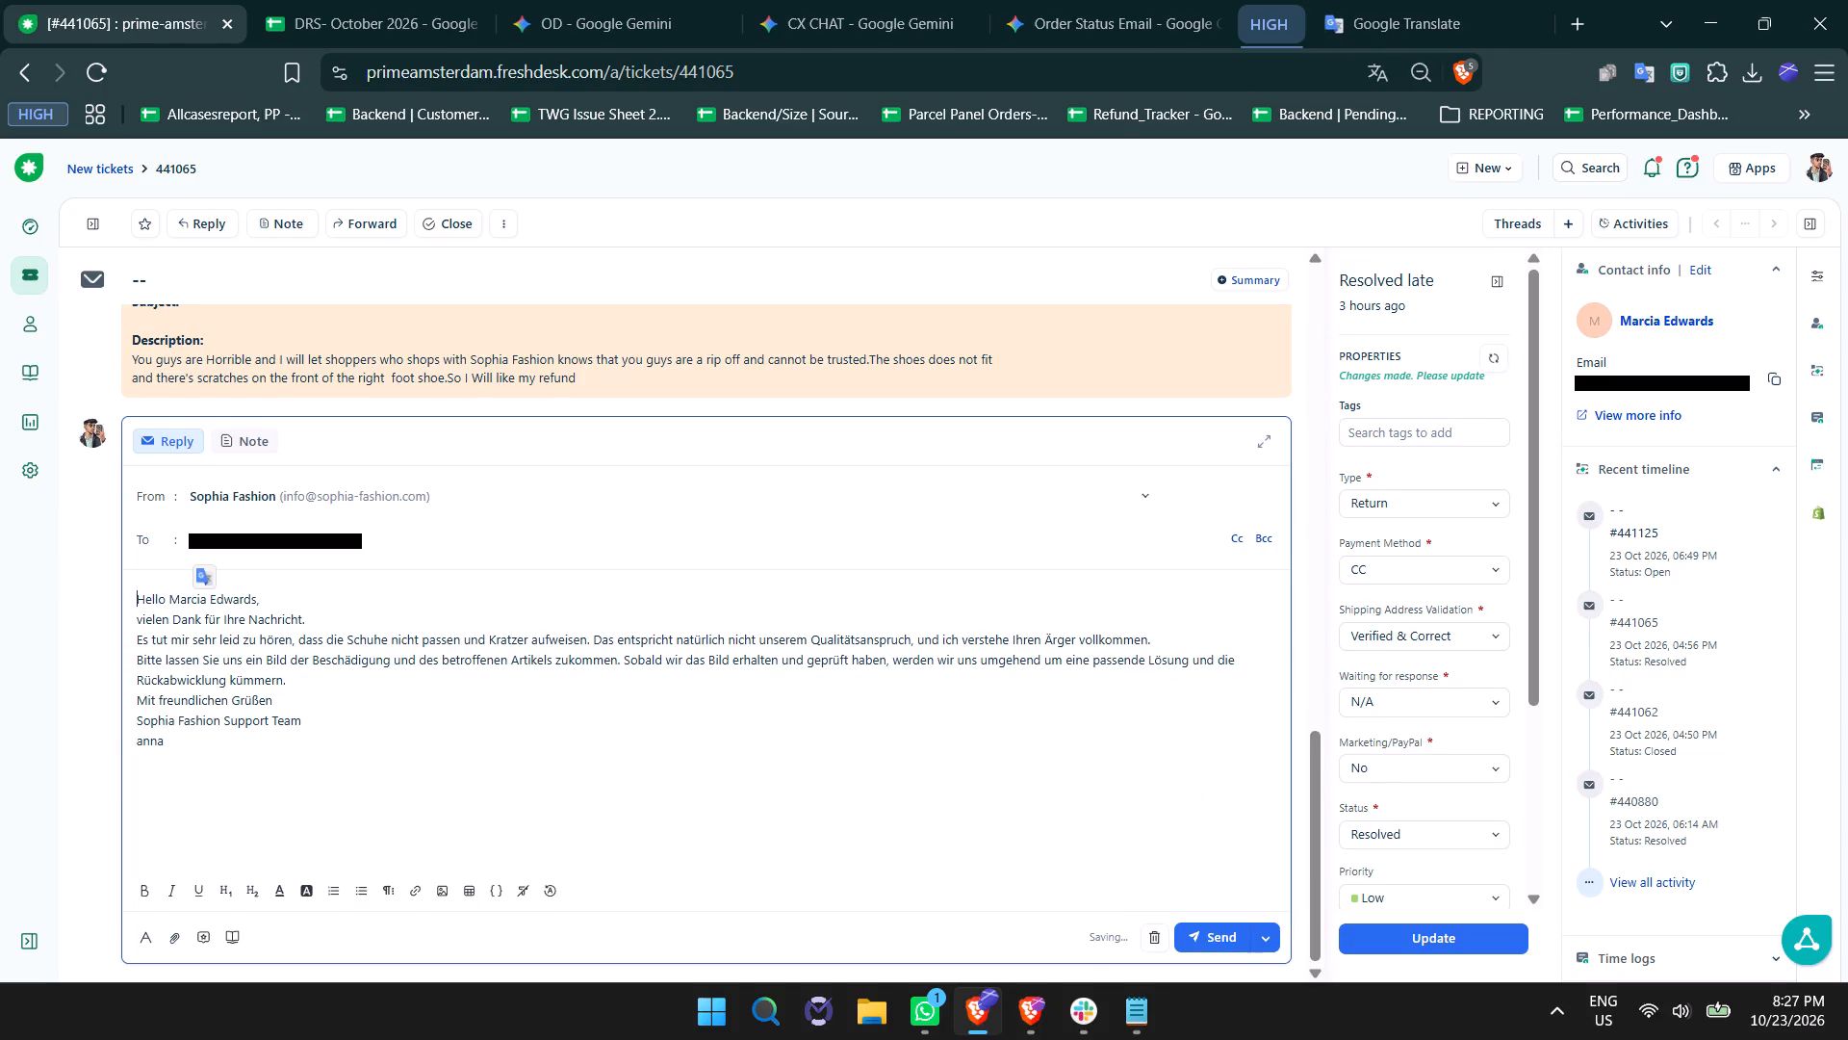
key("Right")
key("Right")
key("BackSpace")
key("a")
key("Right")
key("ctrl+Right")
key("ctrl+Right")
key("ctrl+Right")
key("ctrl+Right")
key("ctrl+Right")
Check the original language of ticket 441065's conversation using the page translation's detected language, and reload the ticket.
scroll(399, 569, "up", 4)
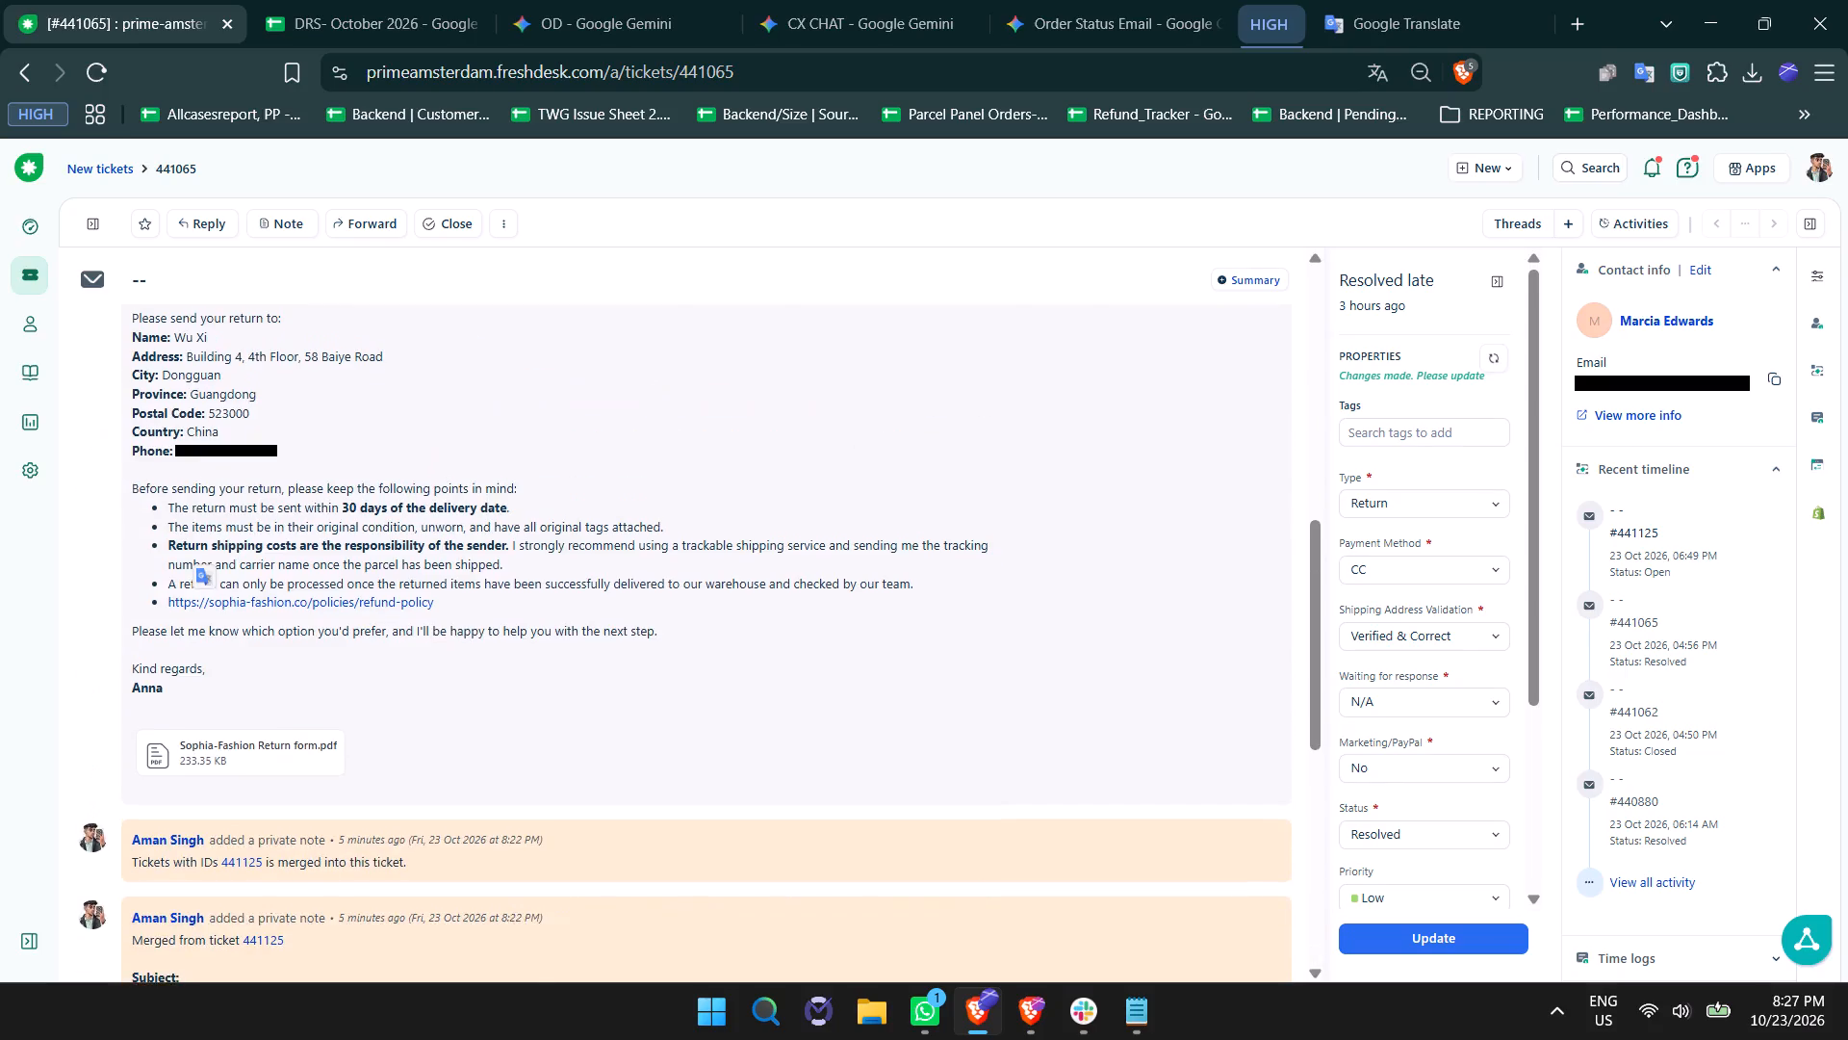
scroll(435, 578, "up", 4)
right_click(861, 493)
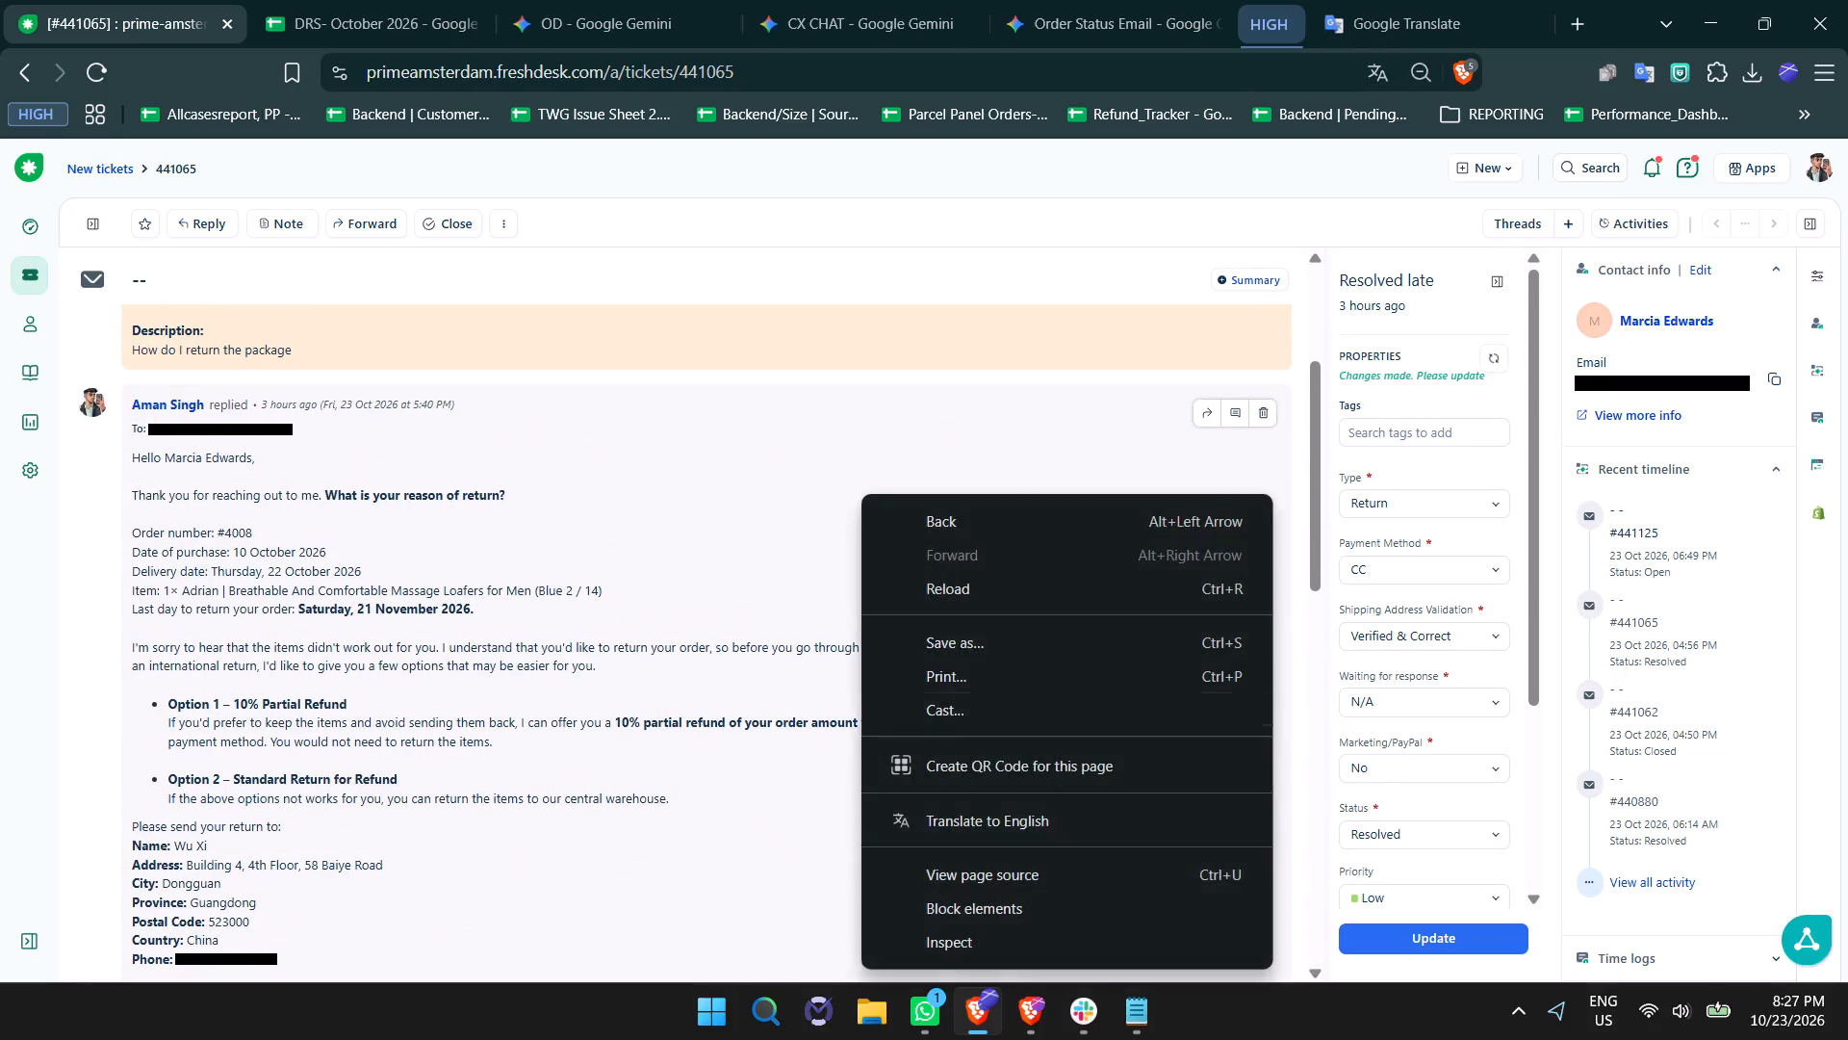
left_click(972, 834)
left_click(1211, 112)
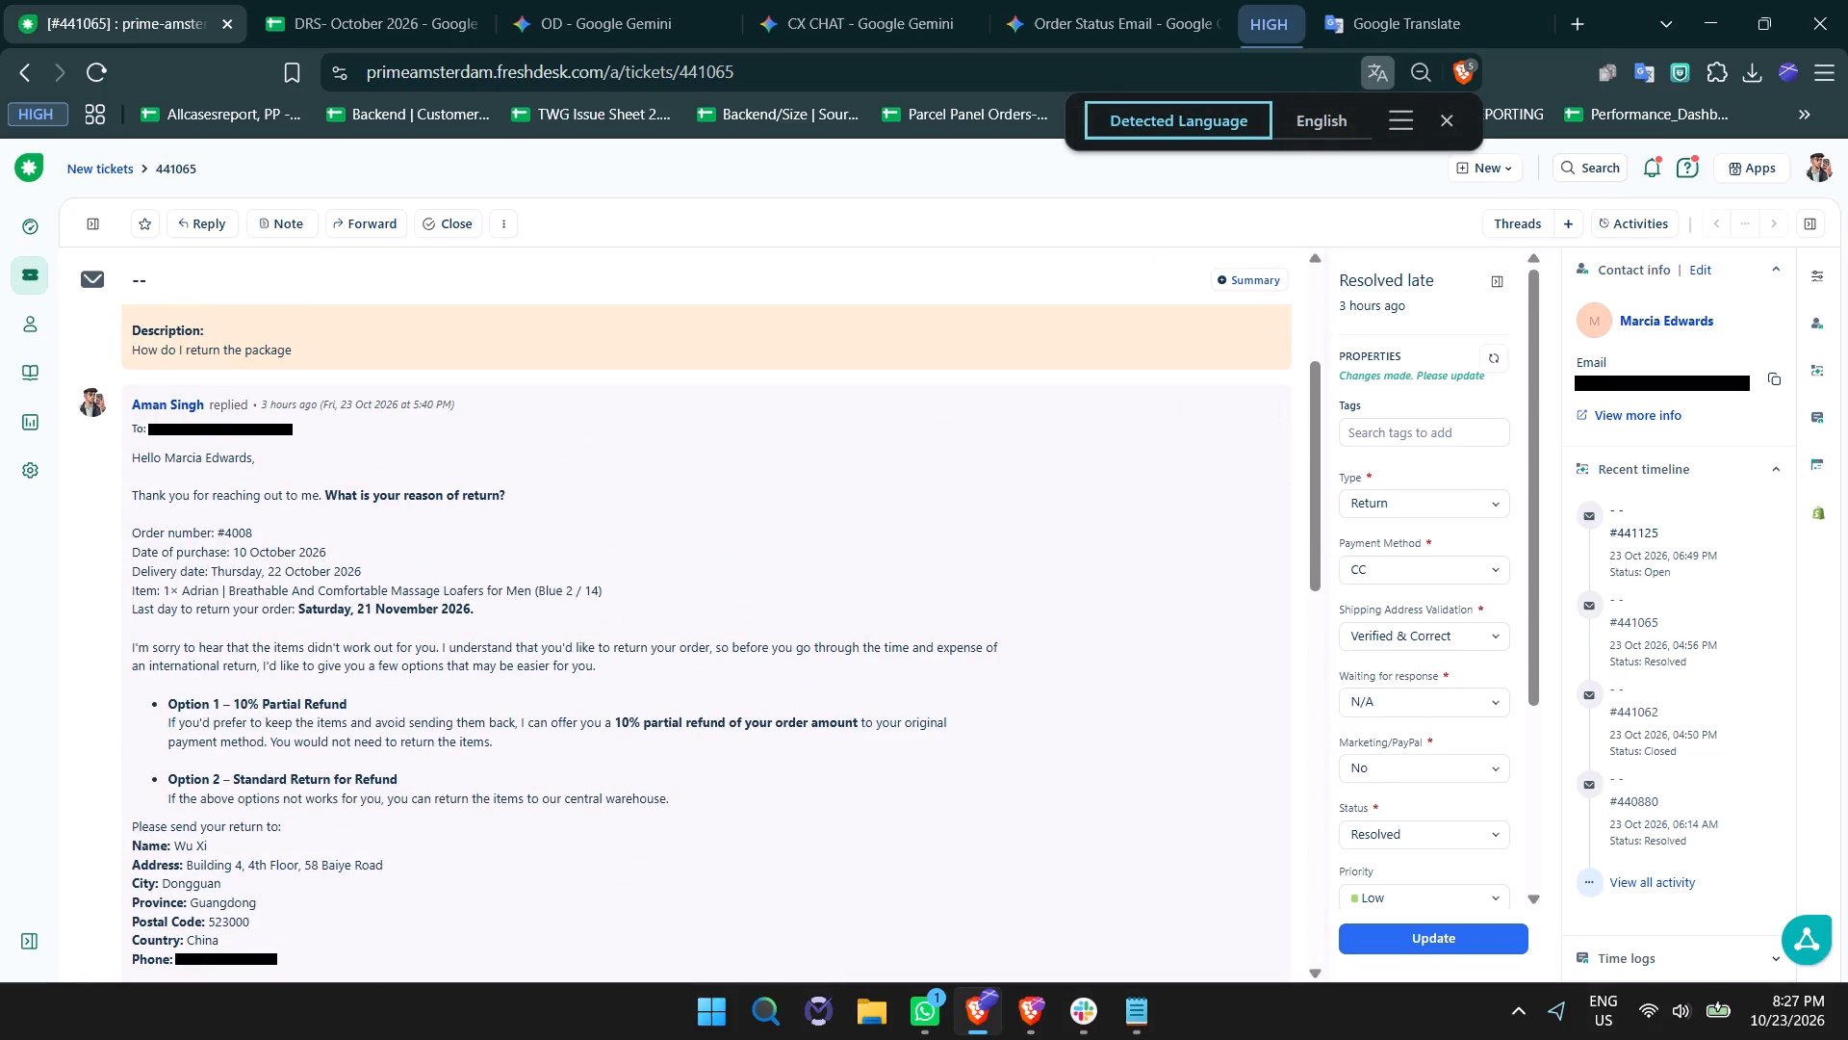
triple_click(1209, 119)
left_click(1209, 119)
scroll(603, 574, "up", 8)
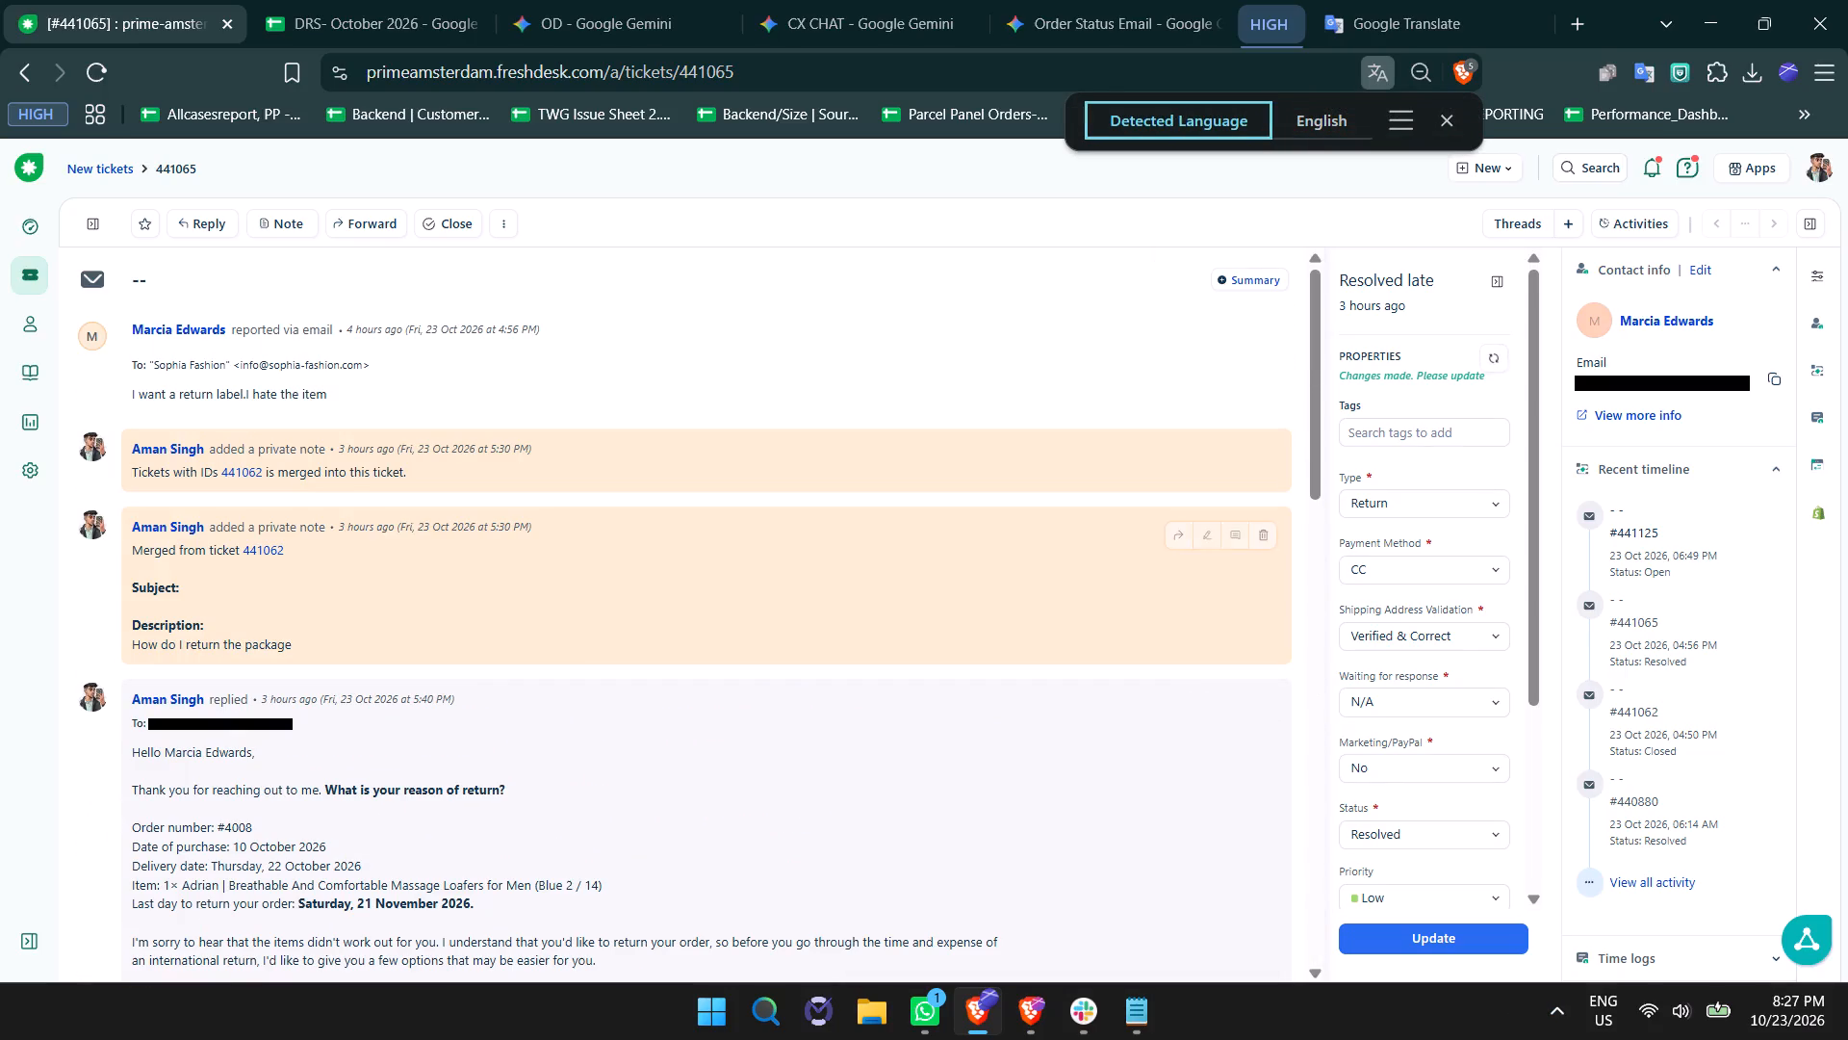
left_click(652, 515)
left_click(103, 75)
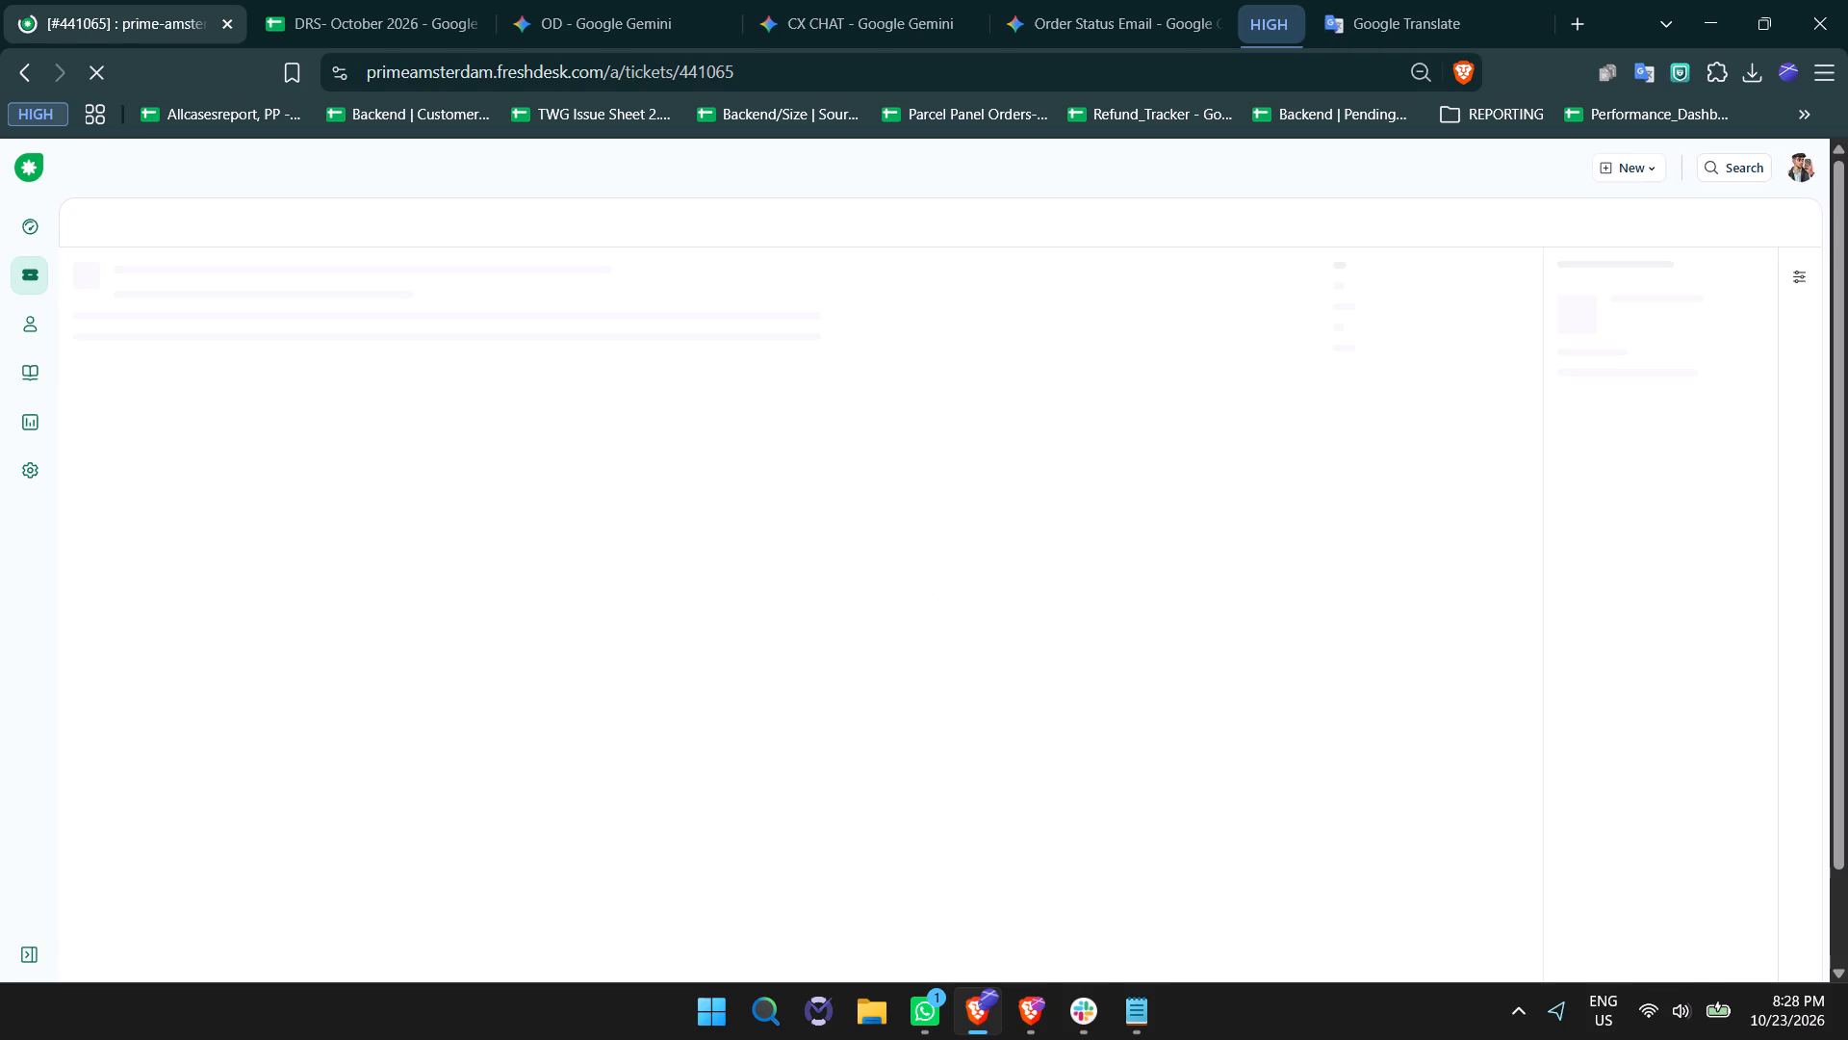
left_click(336, 307)
scroll(345, 240, "down", 3)
scroll(345, 240, "up", 1)
scroll(345, 240, "down", 2)
scroll(345, 240, "up", 1)
scroll(345, 240, "down", 1)
left_click(436, 793)
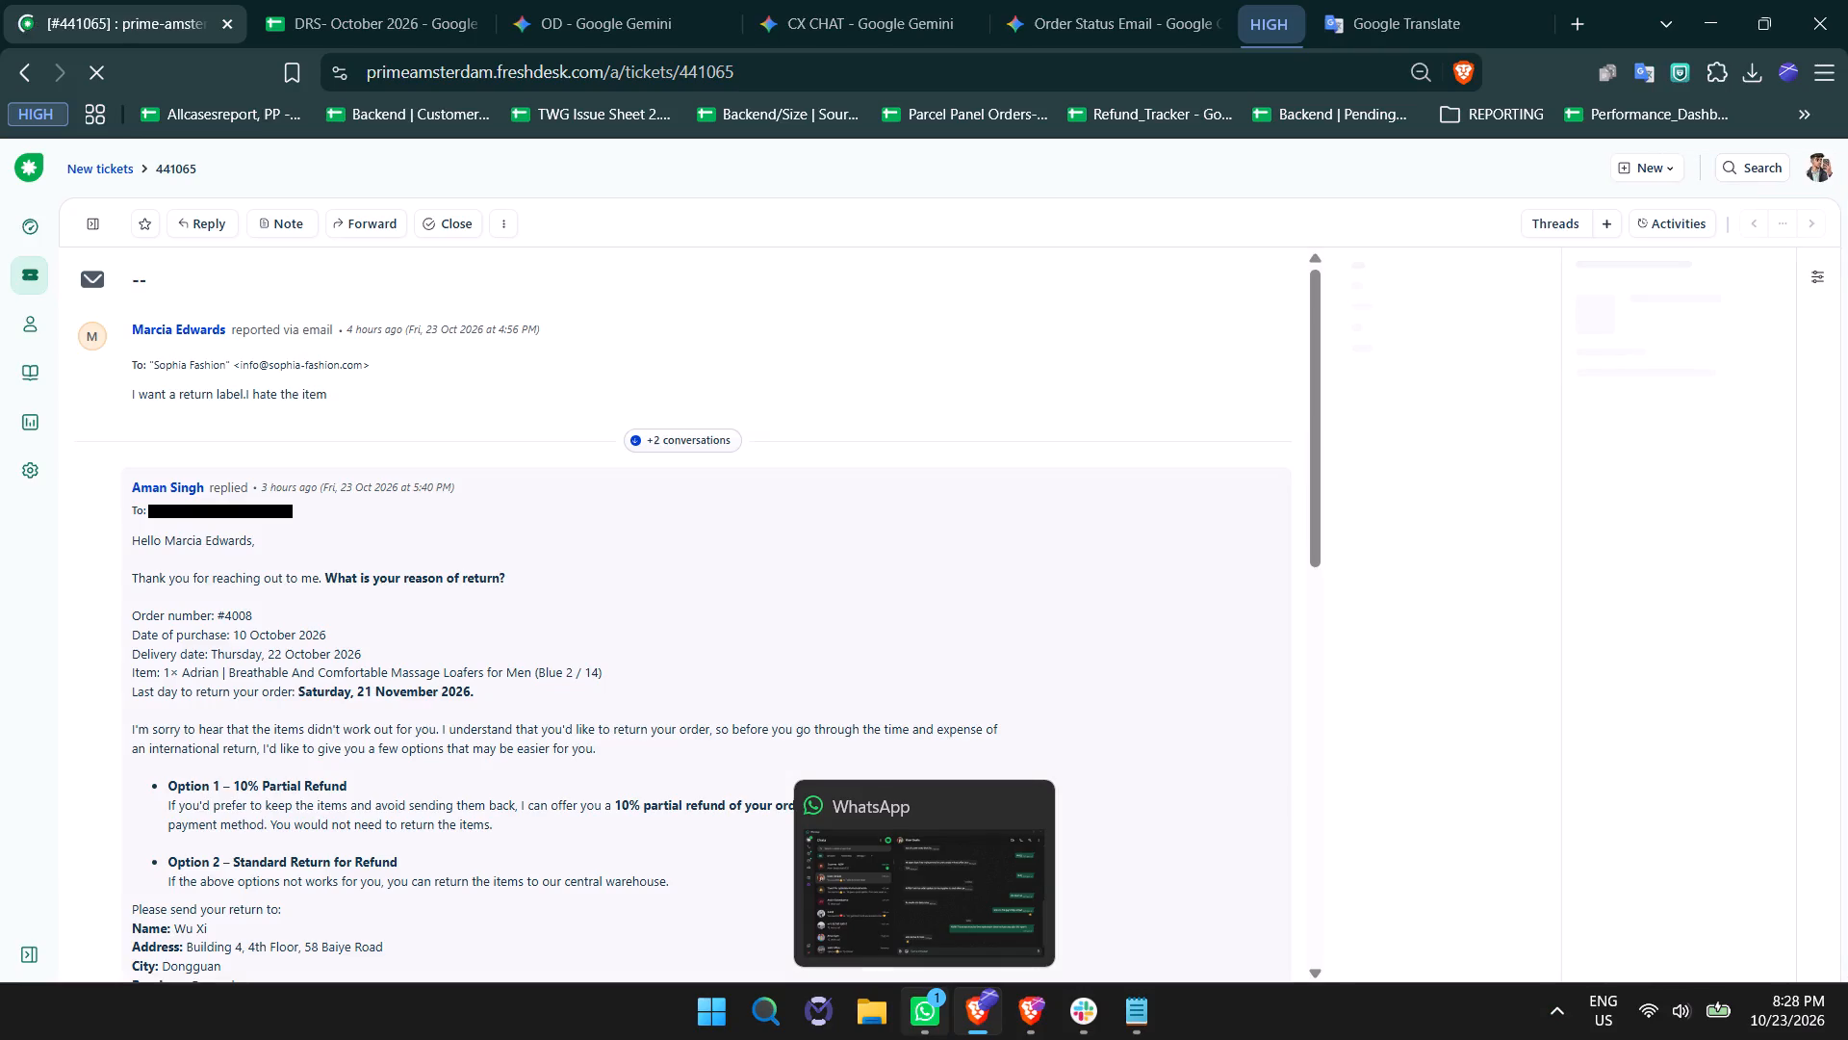
left_click(475, 539)
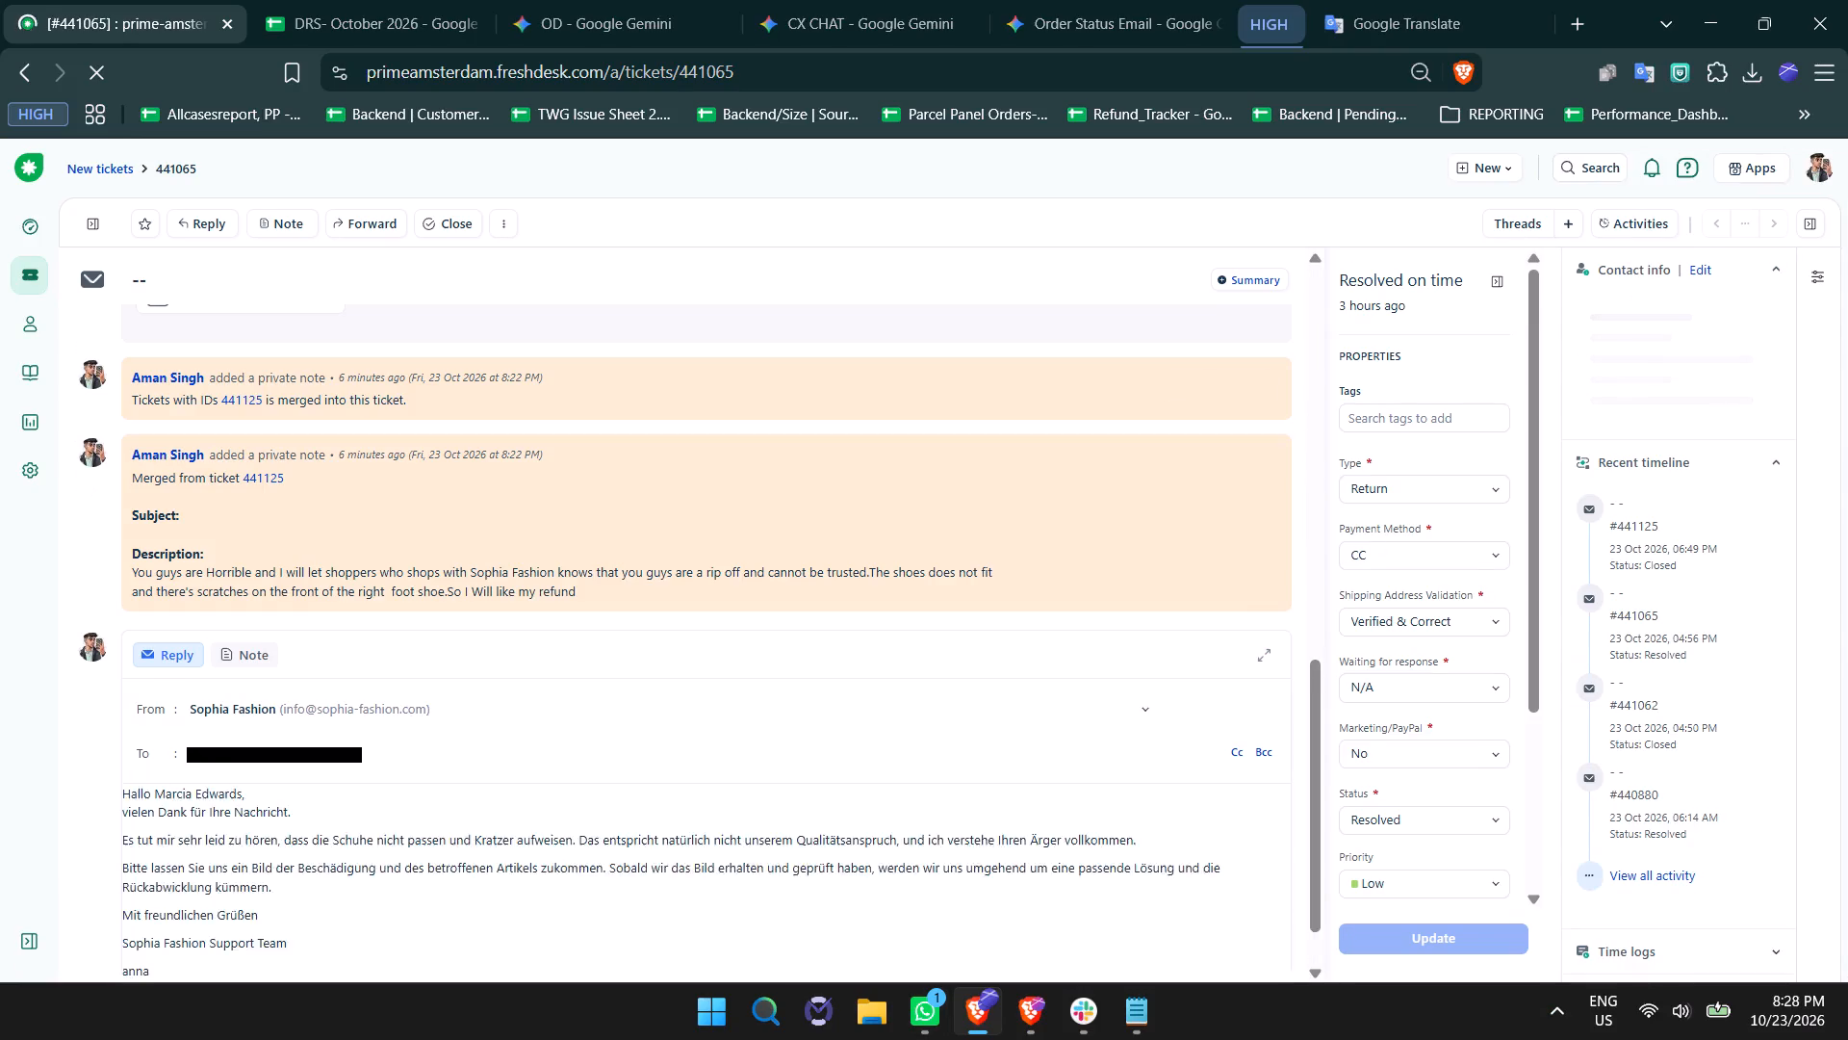
Log ticket number 441065 in the first empty cell below 441122 in the agent's column of the DRS sheet.
double_click(166, 164)
key("ctrl+c")
left_click(320, 0)
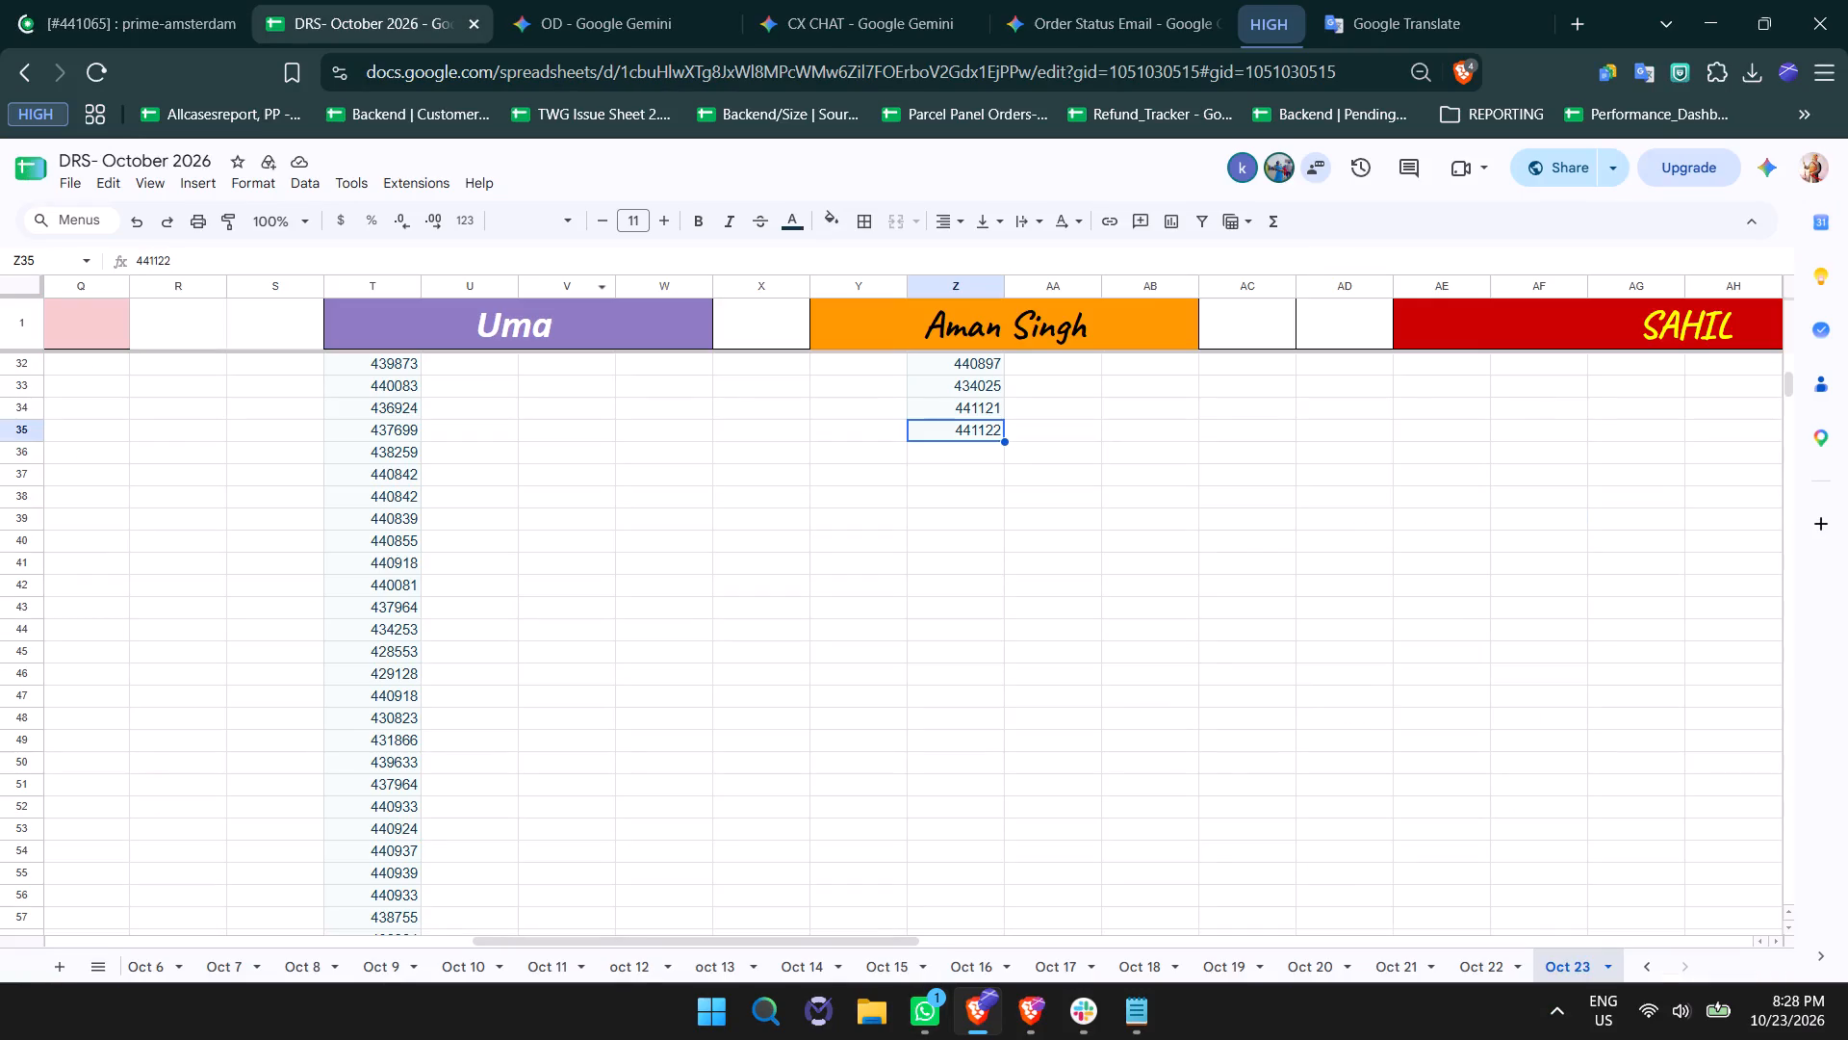
left_click(993, 456)
key("ctrl+v")
left_click(964, 476)
Replace the German draft in ticket 441065 with the English translation copied from Google Translate.
left_click(0, 0)
scroll(448, 596, "down", 2)
scroll(461, 608, "up", 1)
scroll(475, 613, "down", 6)
left_click(502, 611)
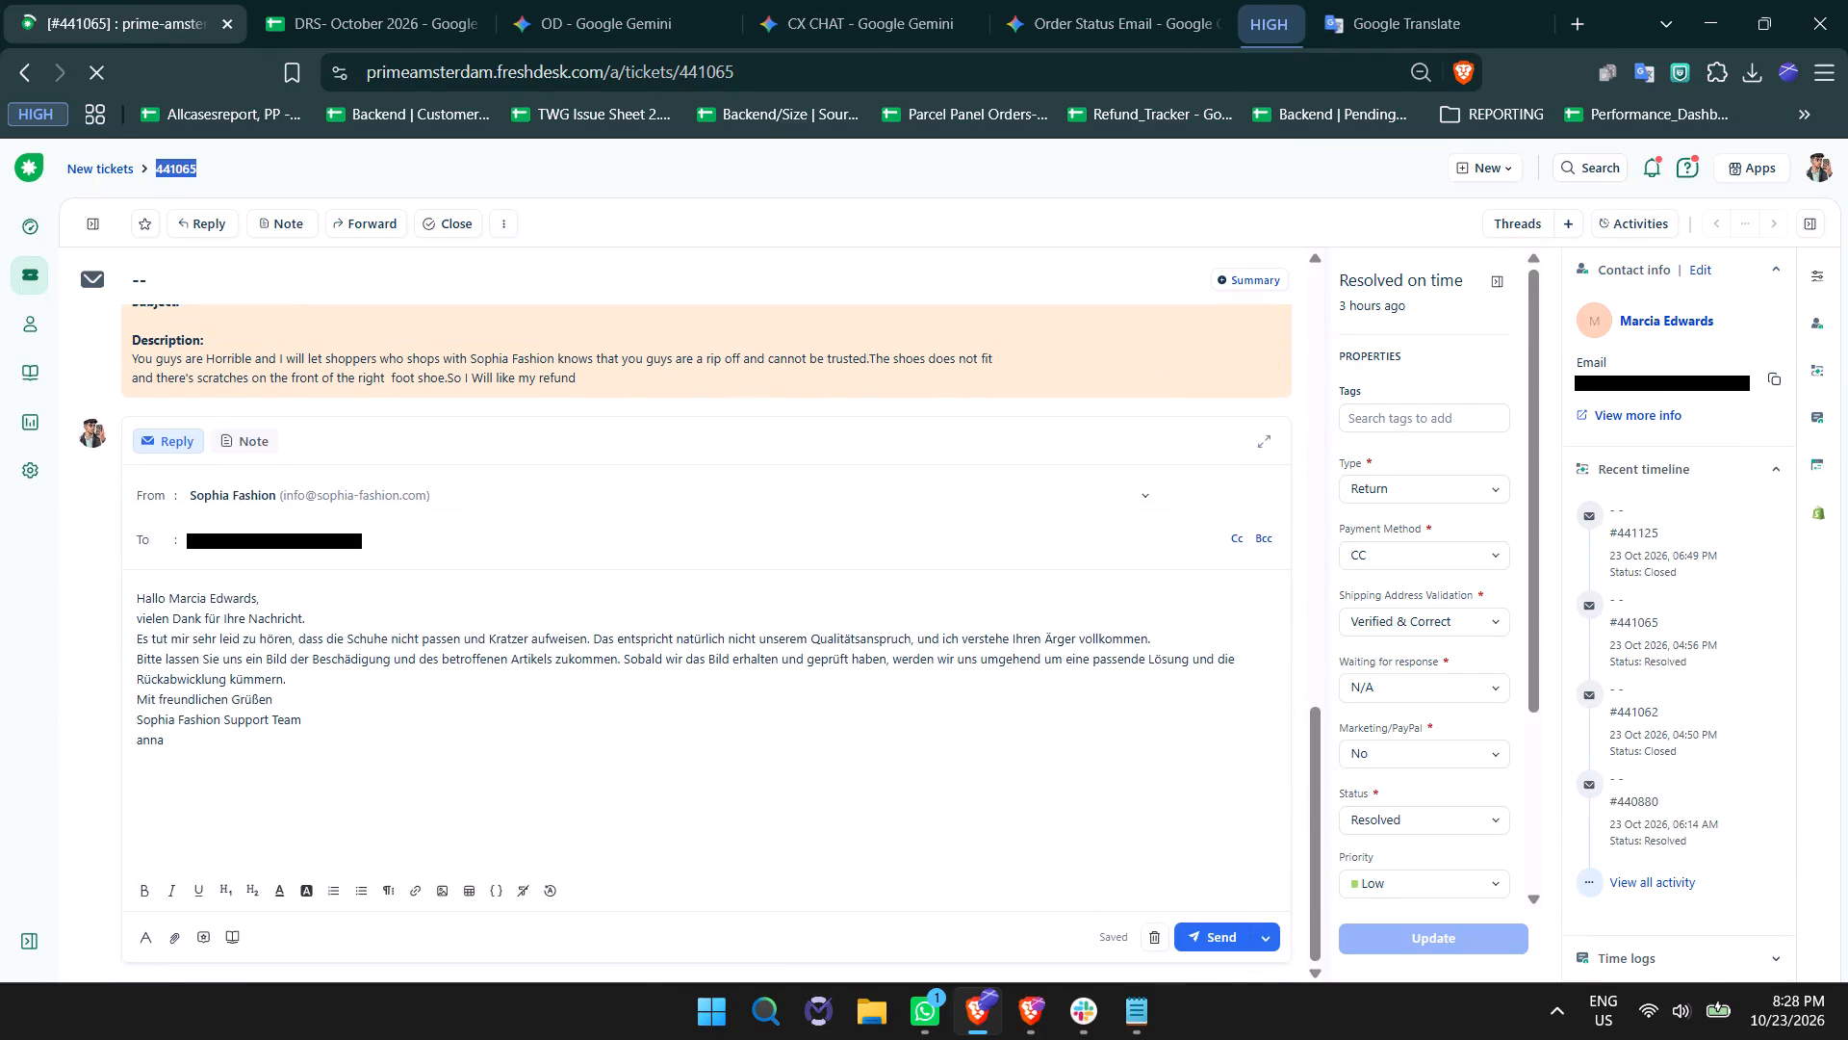
left_click(1180, 0)
left_click(1382, 0)
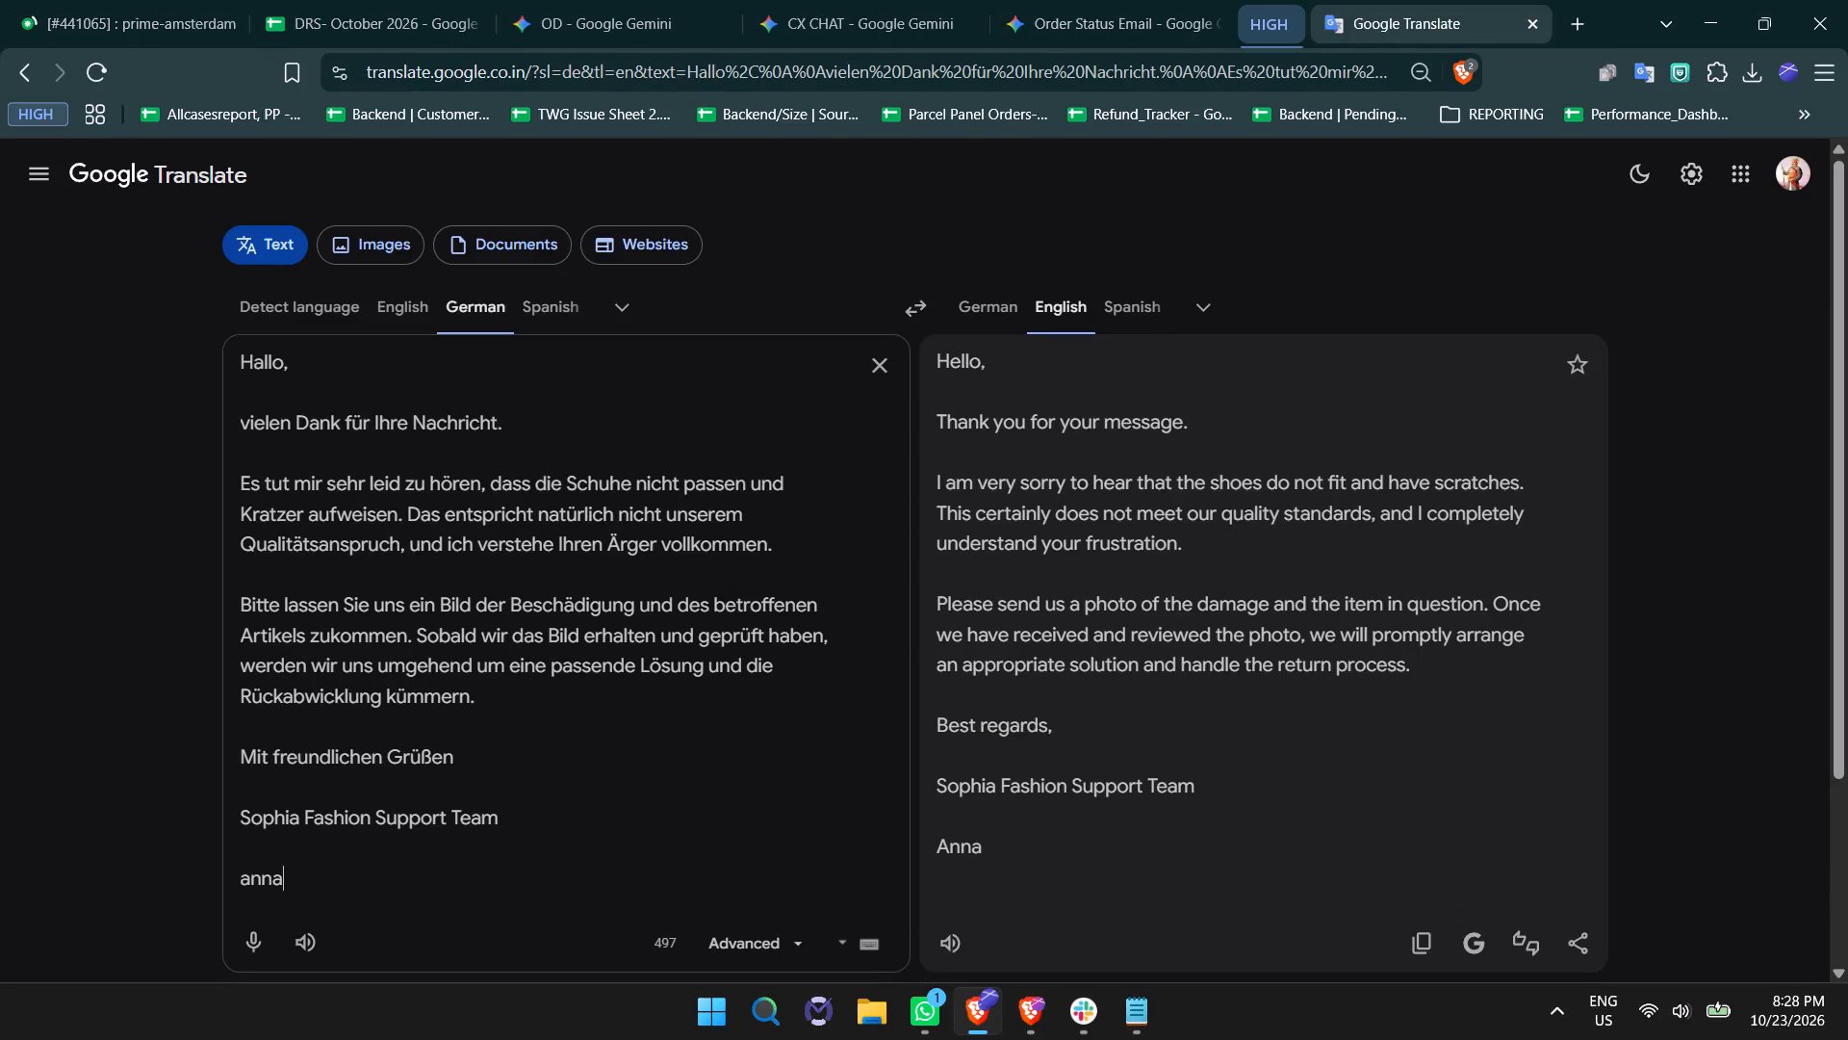
left_click(1424, 958)
left_click(0, 0)
left_click(356, 743)
key("ctrl+a")
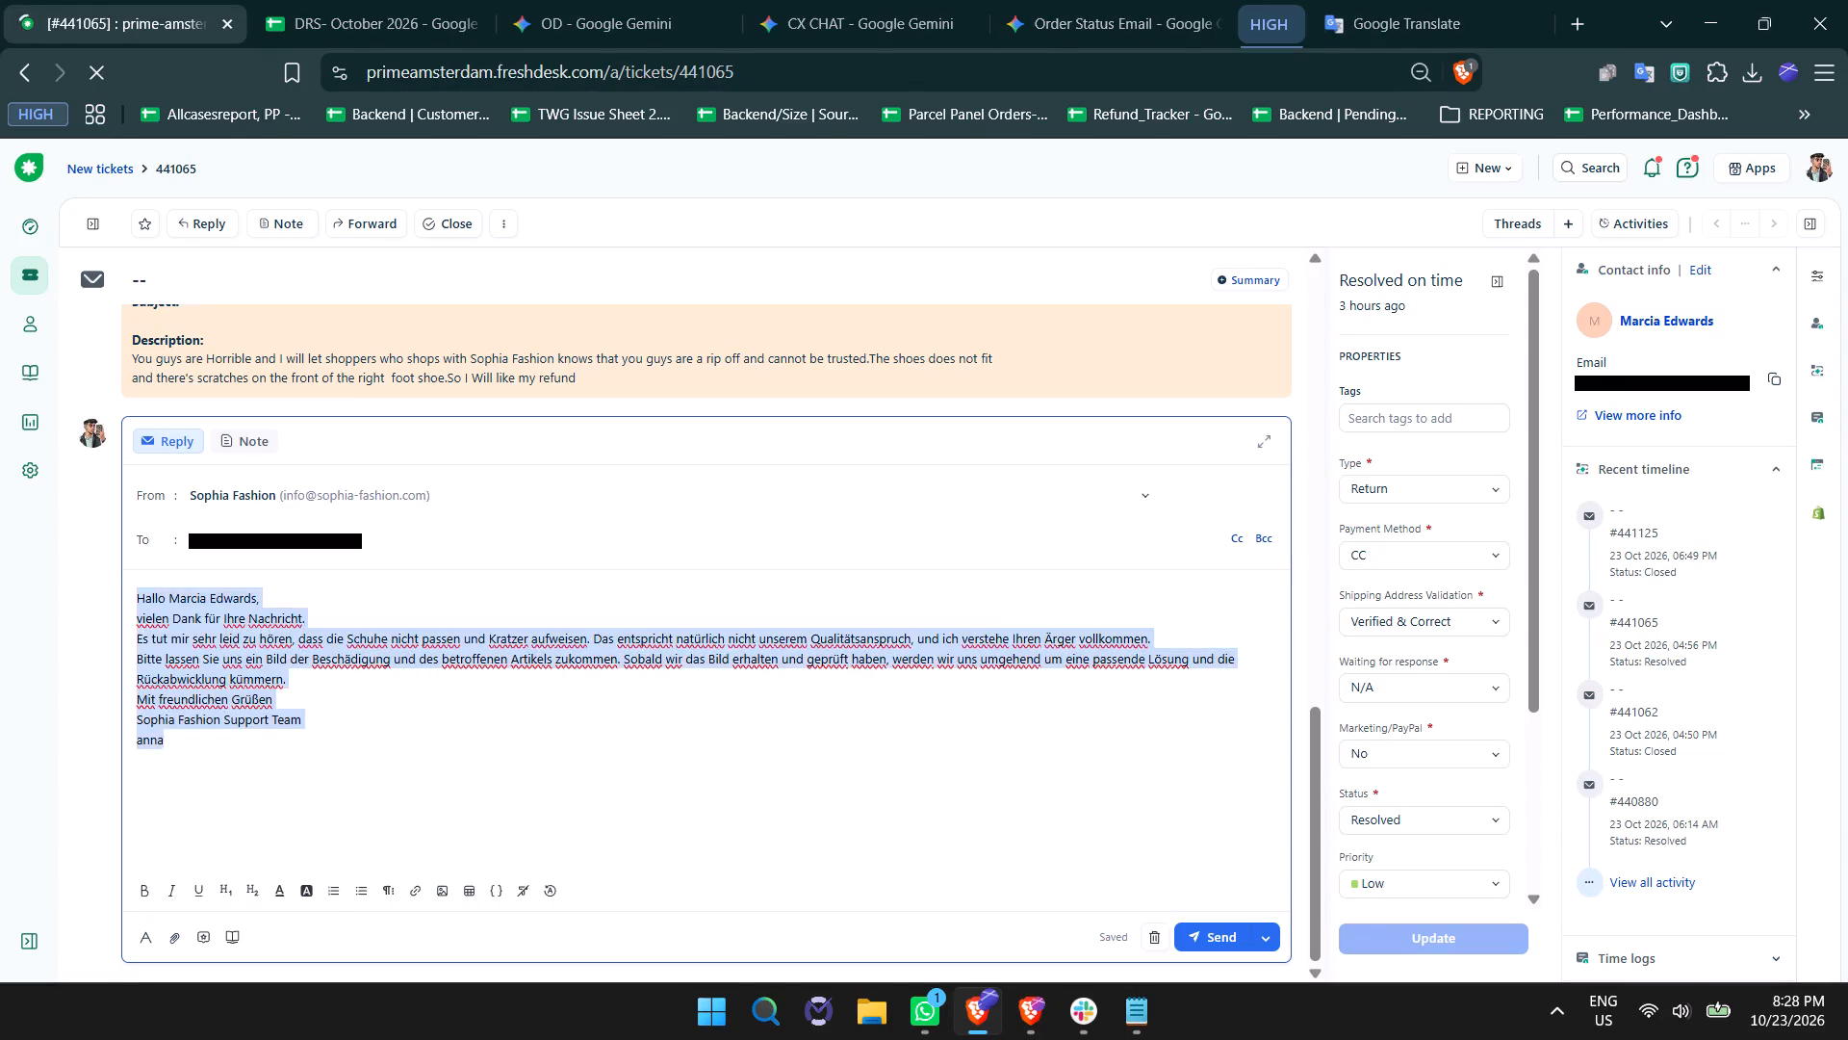
key("ctrl+v")
Swap the draft's greeting for the copied customer greeting and remove the extra blank lines after it and within the sign-off.
left_click(398, 602)
key("ctrl+BackSpace")
key("ctrl+BackSpace")
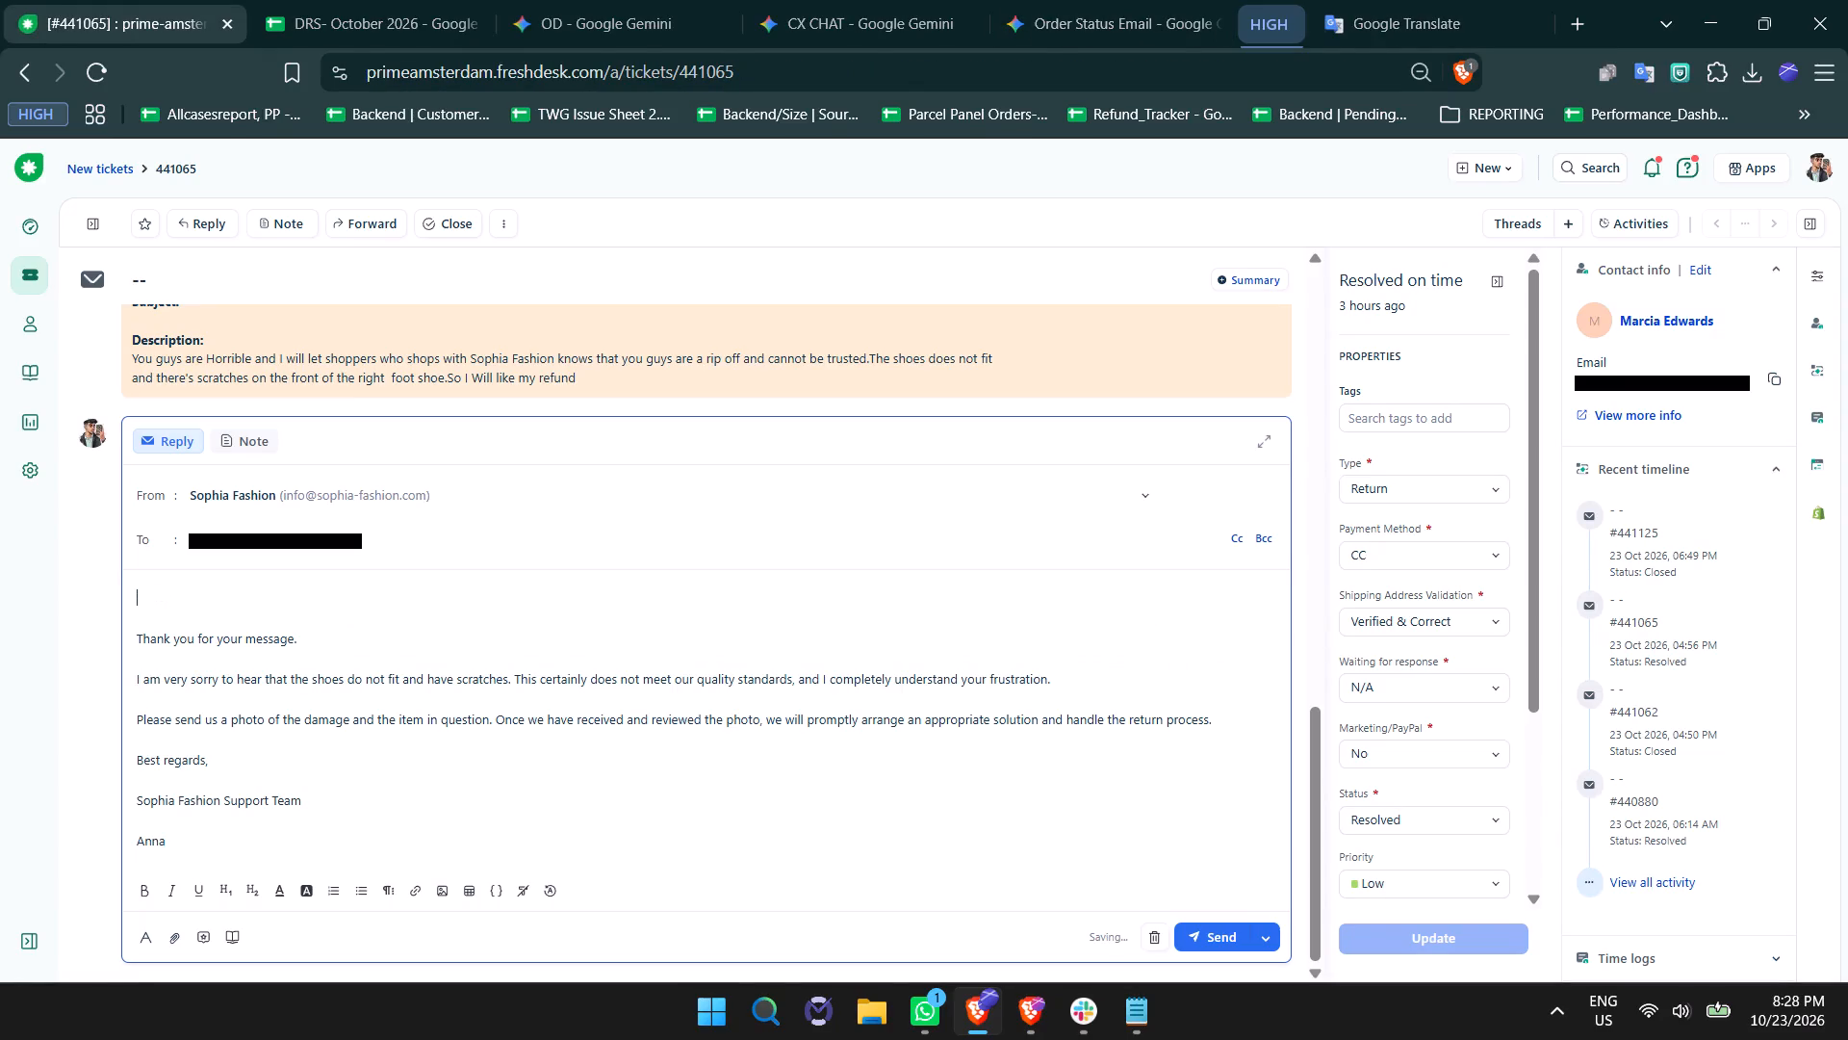
key("super+v")
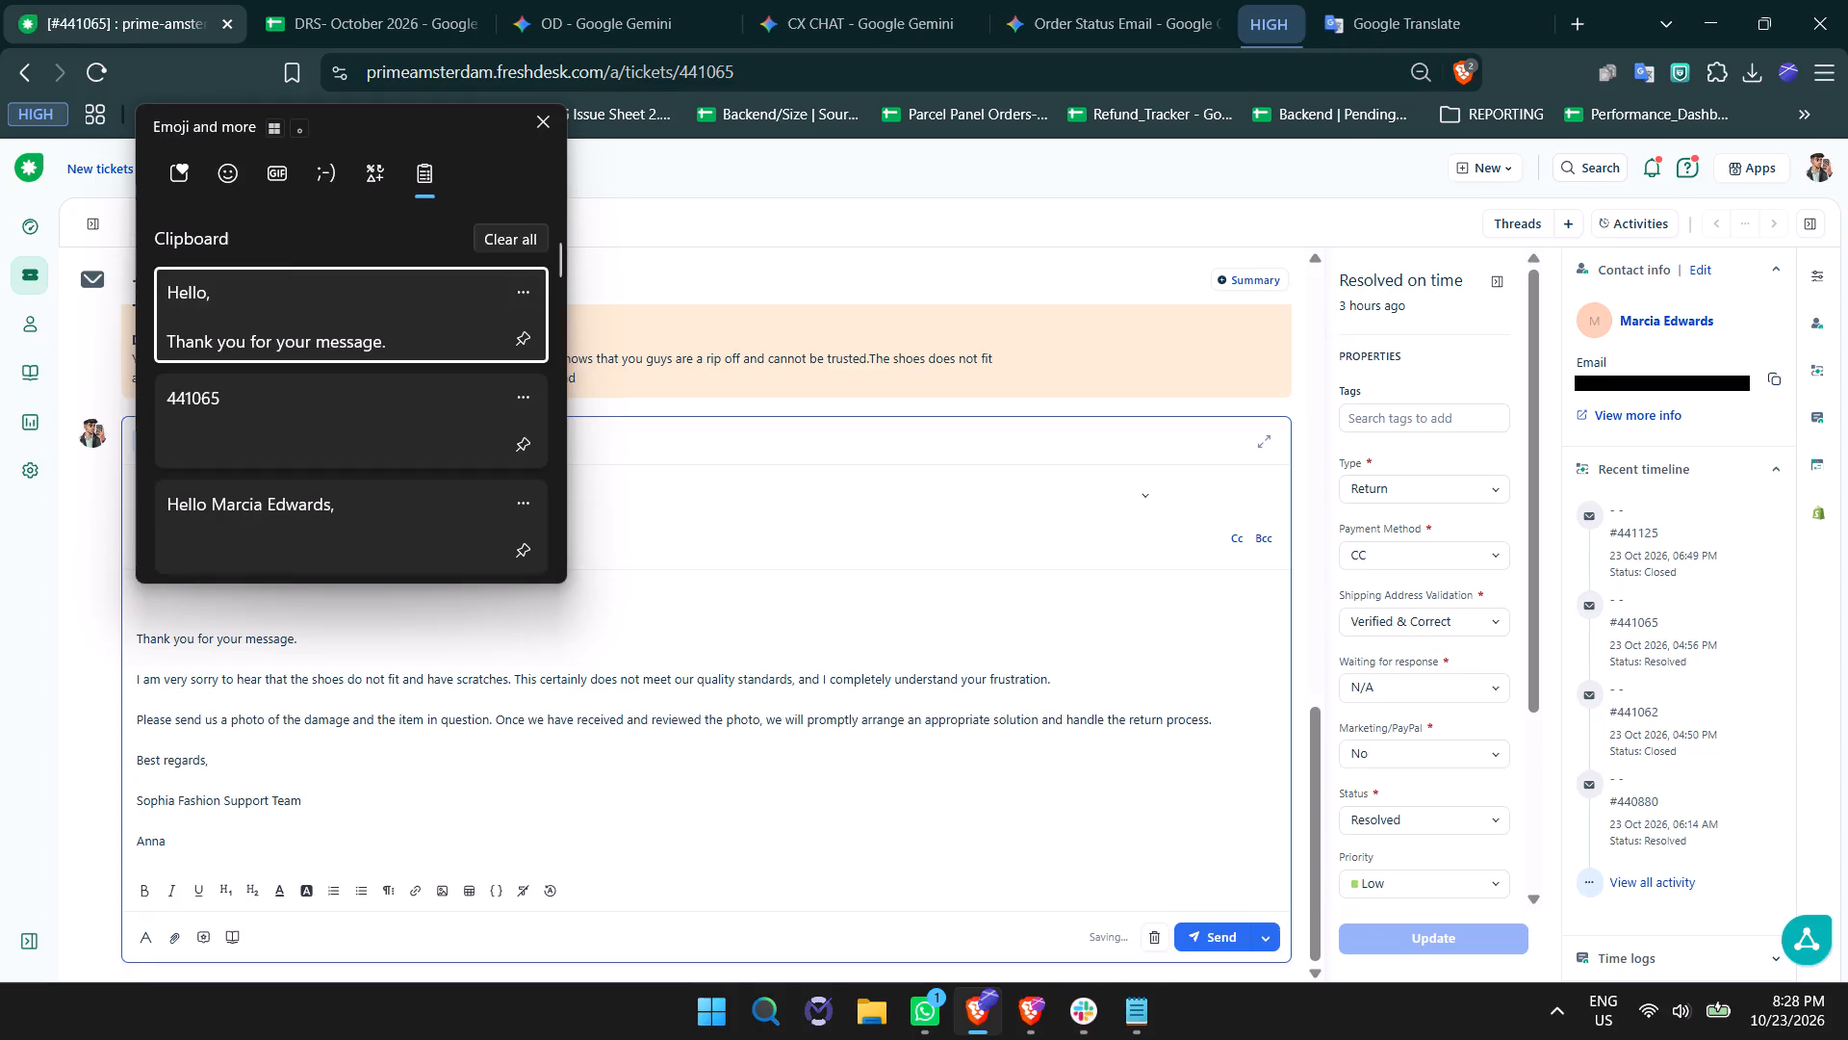
left_click(250, 488)
key("ctrl+v")
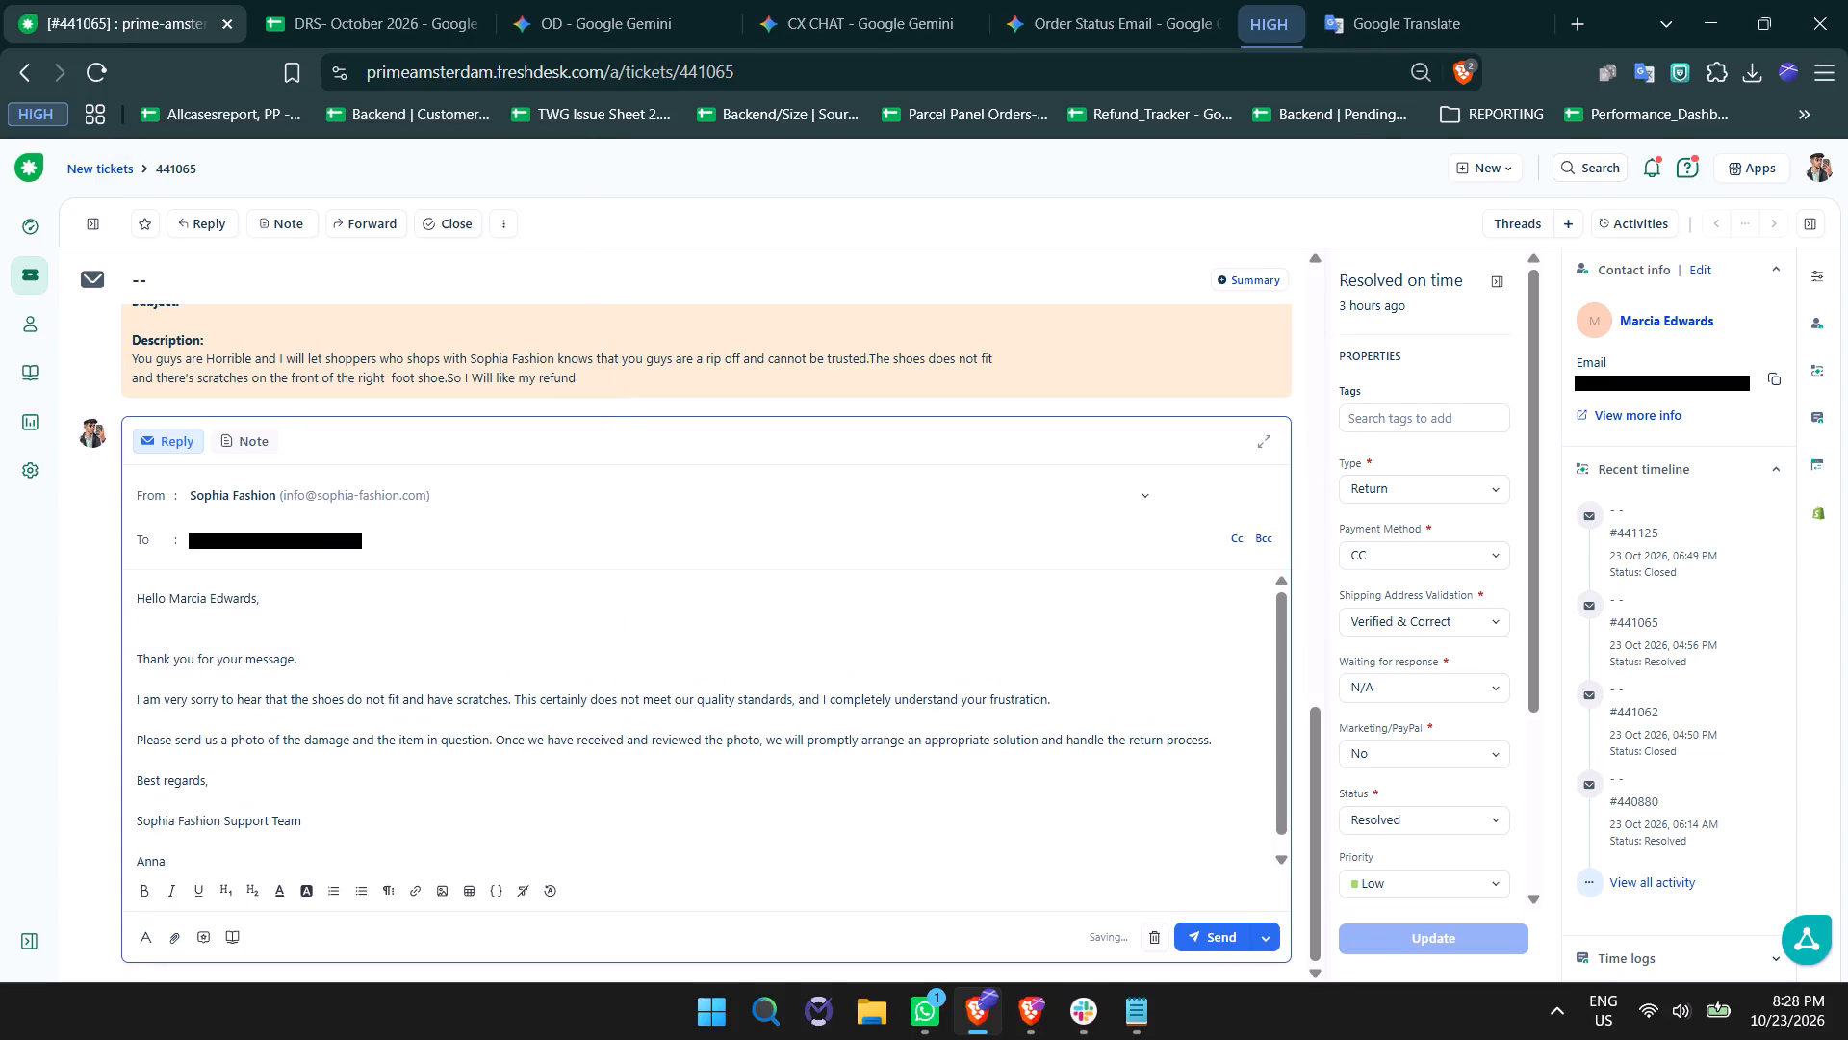
key("BackSpace")
left_click(190, 814)
key("BackSpace")
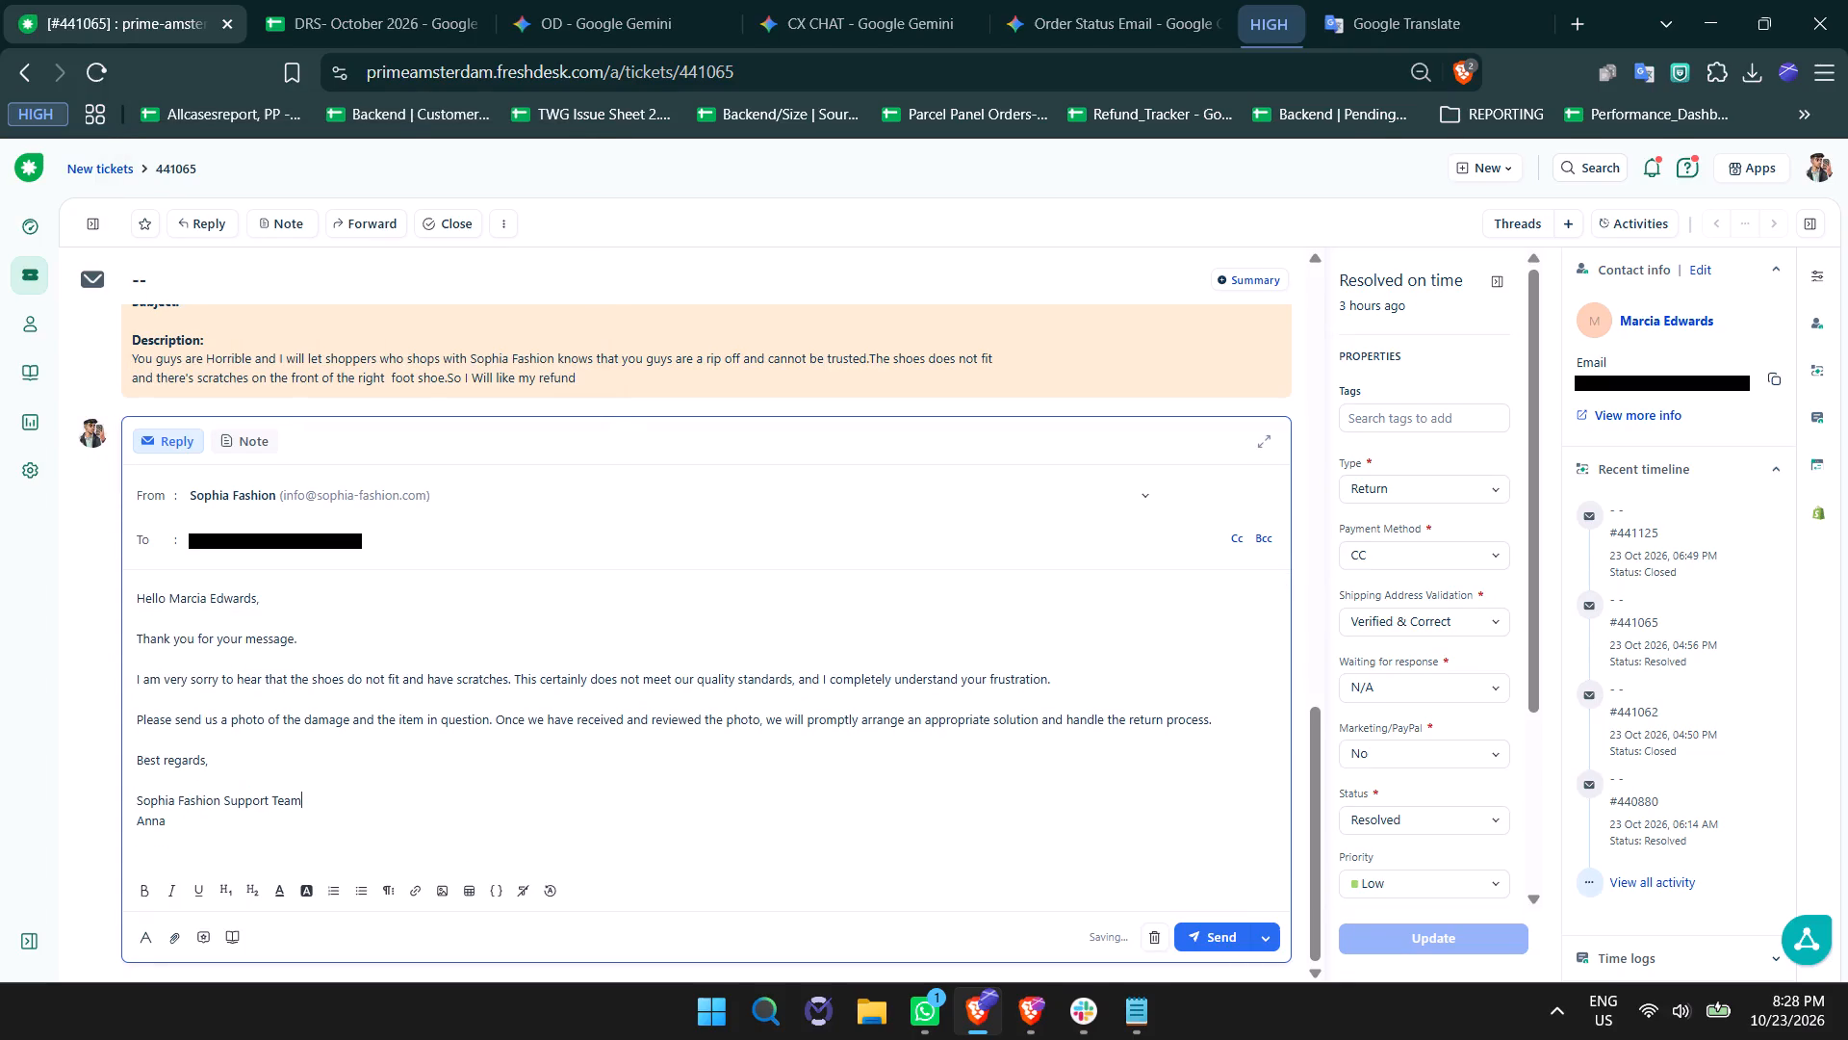
key("Up")
key("BackSpace")
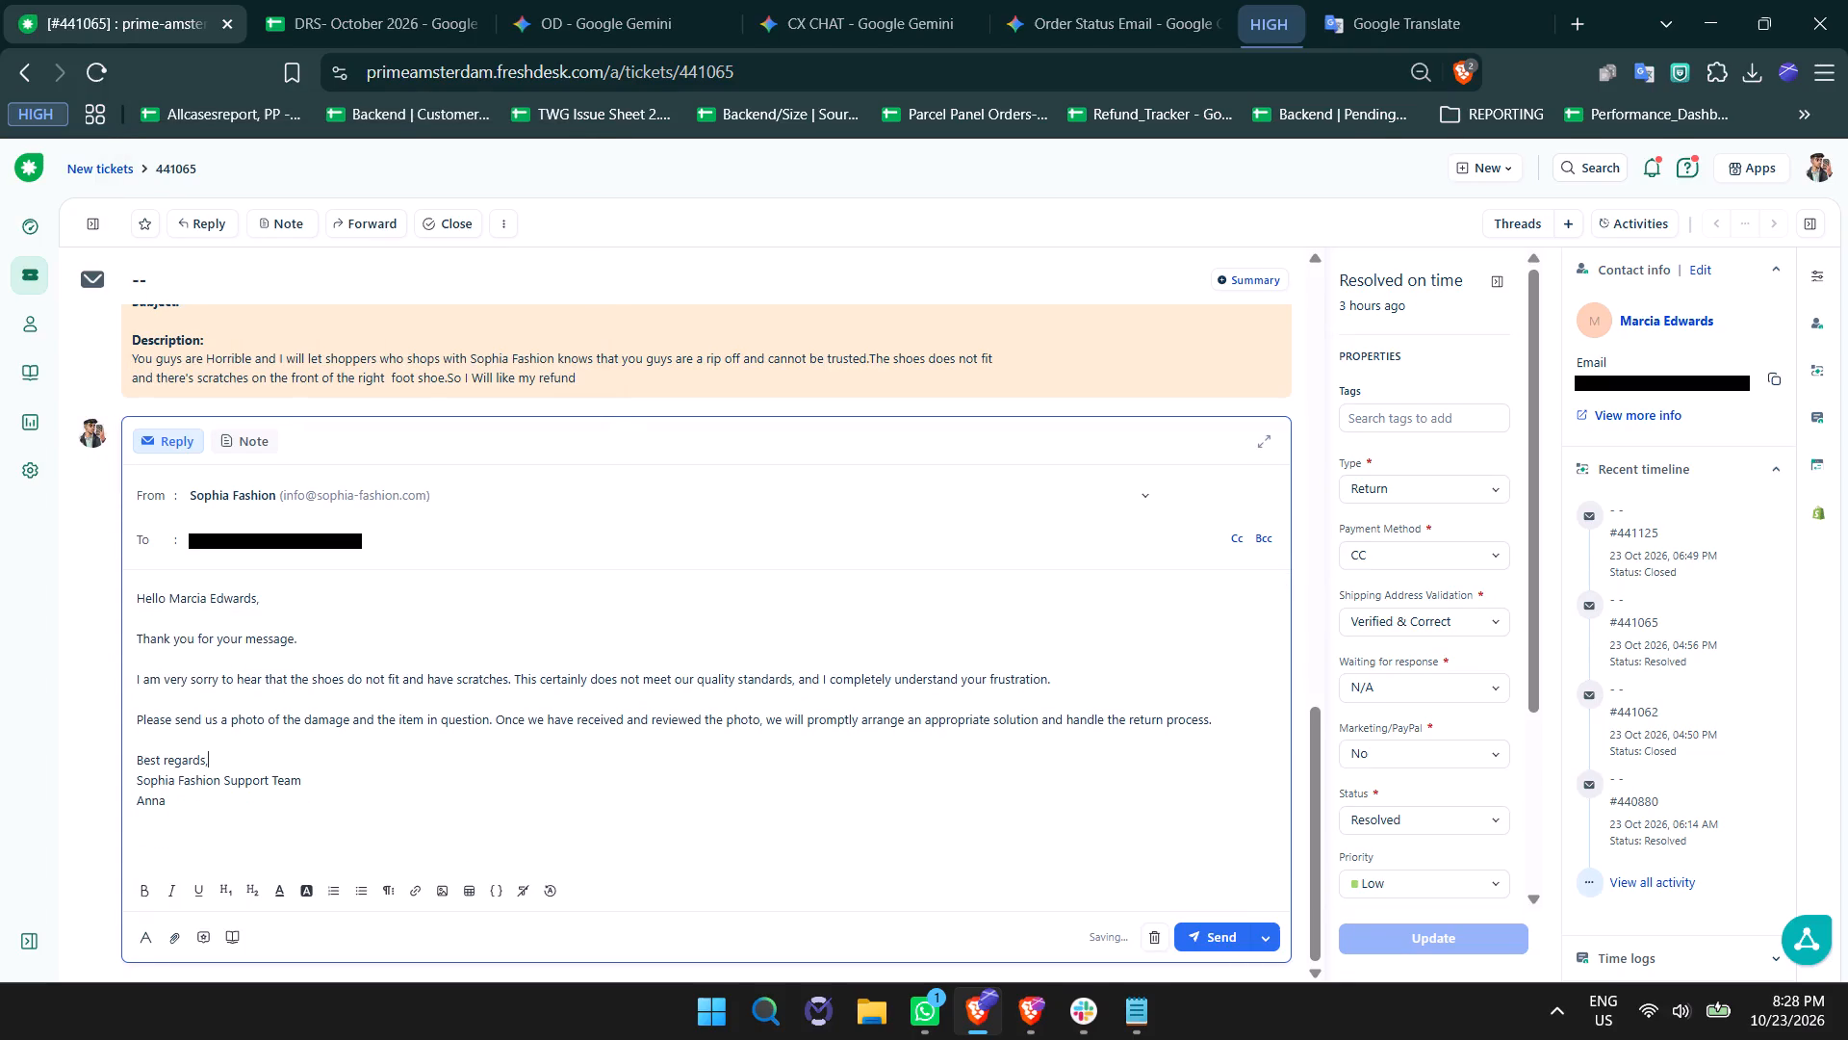
Send the English reply requesting a photo of the damaged shoes on ticket 441065.
left_click(1228, 951)
left_click(1217, 926)
scroll(1424, 703, "down", 1)
scroll(1425, 702, "up", 1)
scroll(1427, 701, "down", 2)
scroll(1428, 700, "up", 2)
scroll(1430, 699, "down", 3)
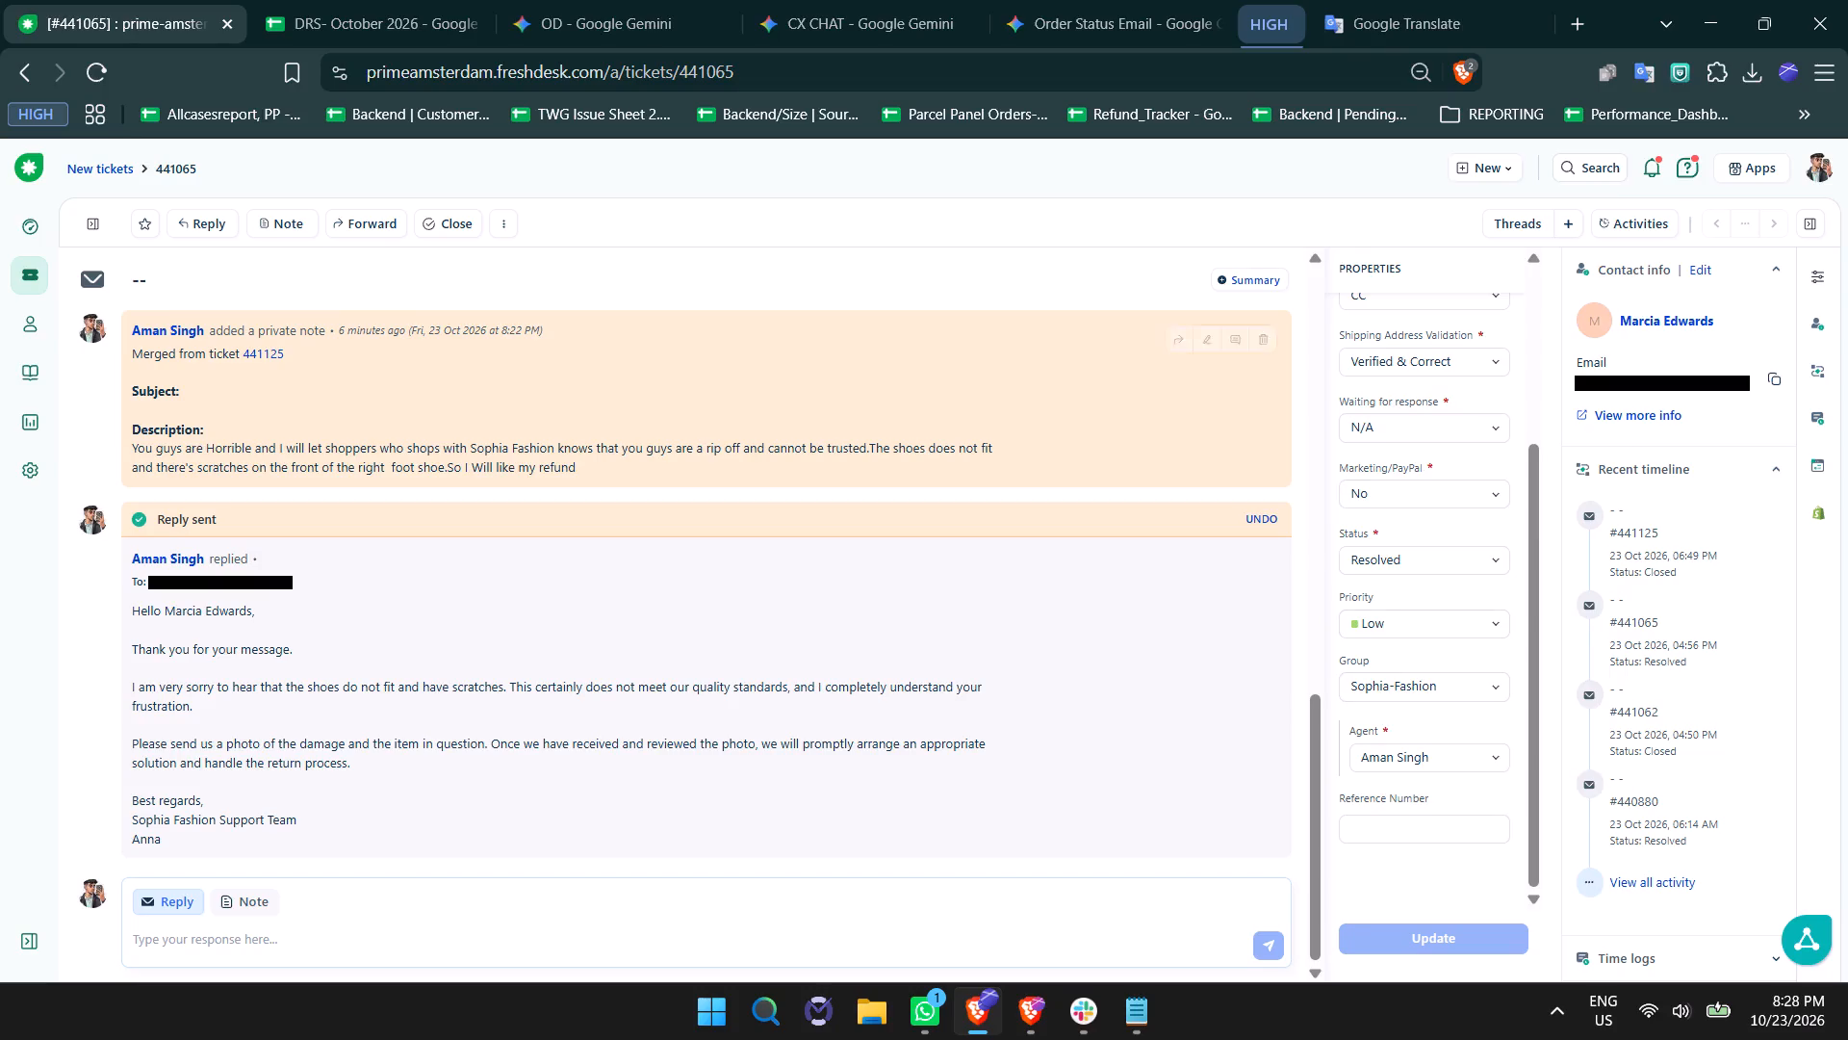
Search the DRS sheet for ticket number 441065 and check the agent's column for its entries.
double_click(162, 172)
key("ctrl+c")
left_click(385, 0)
key("ctrl+f")
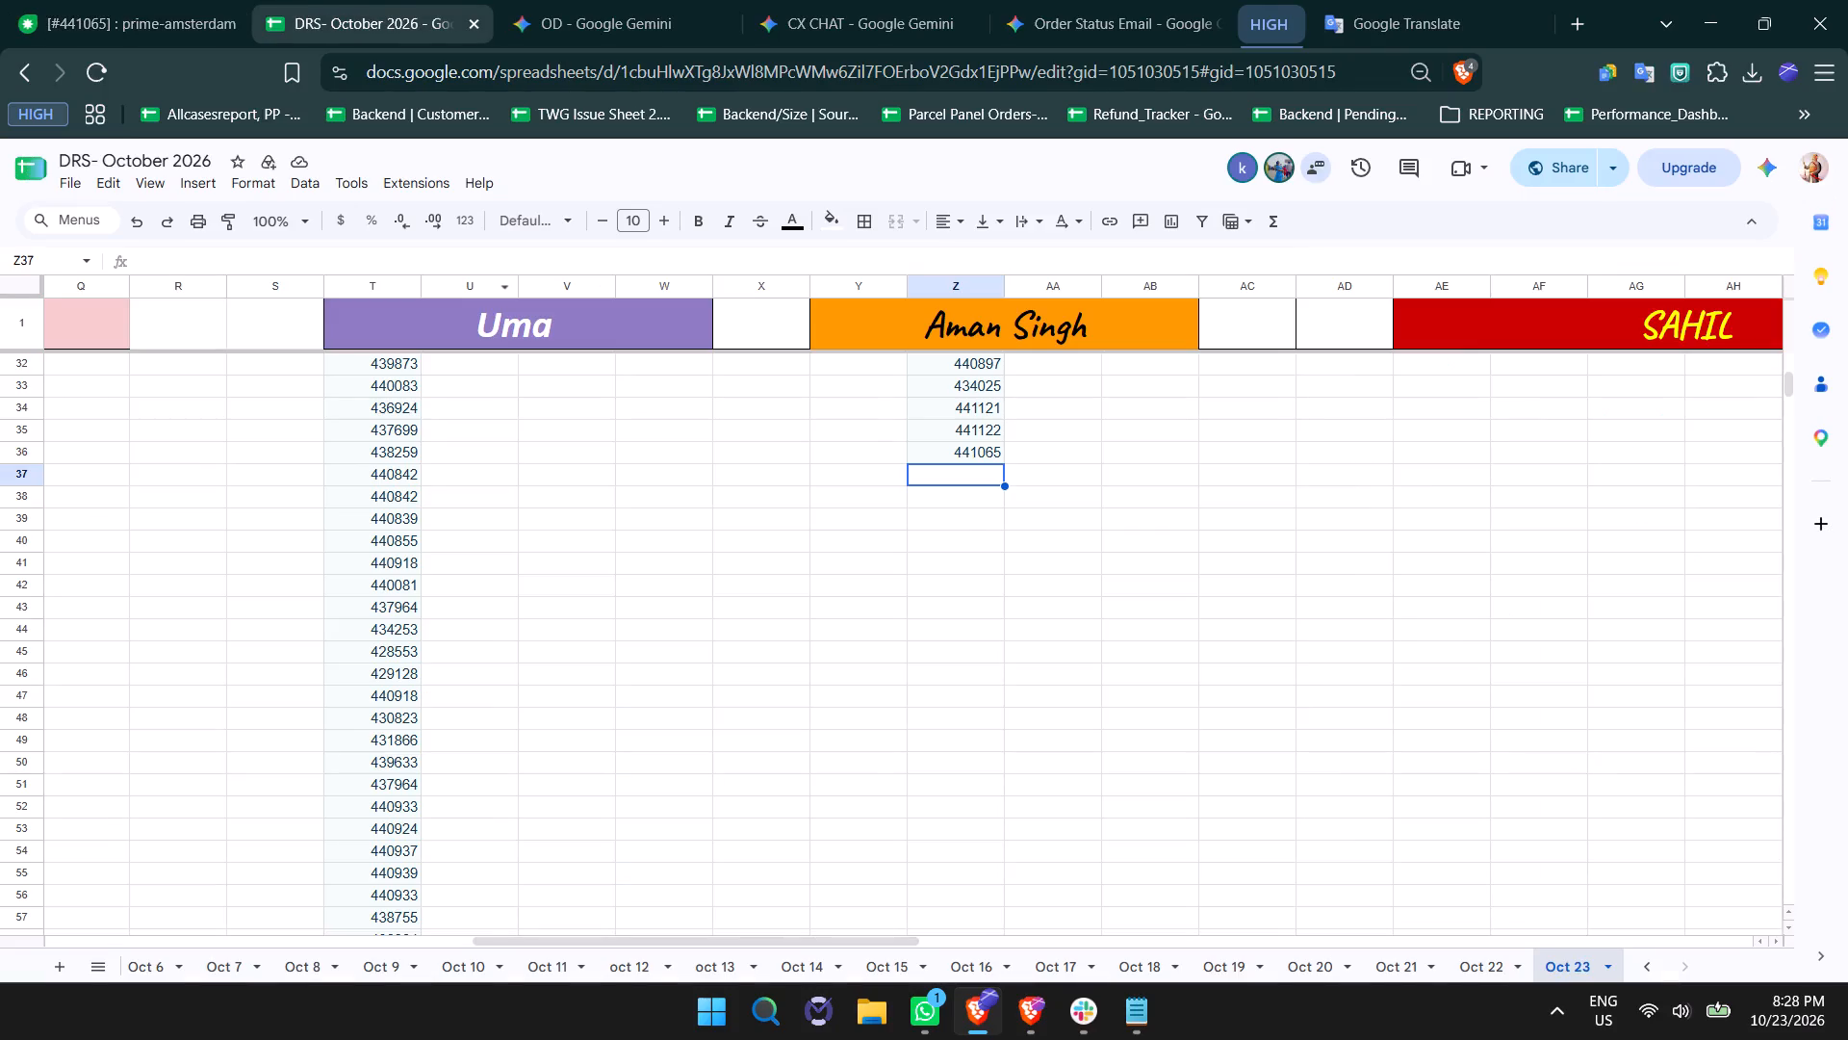
key("ctrl+v")
key("Escape")
left_click(981, 813)
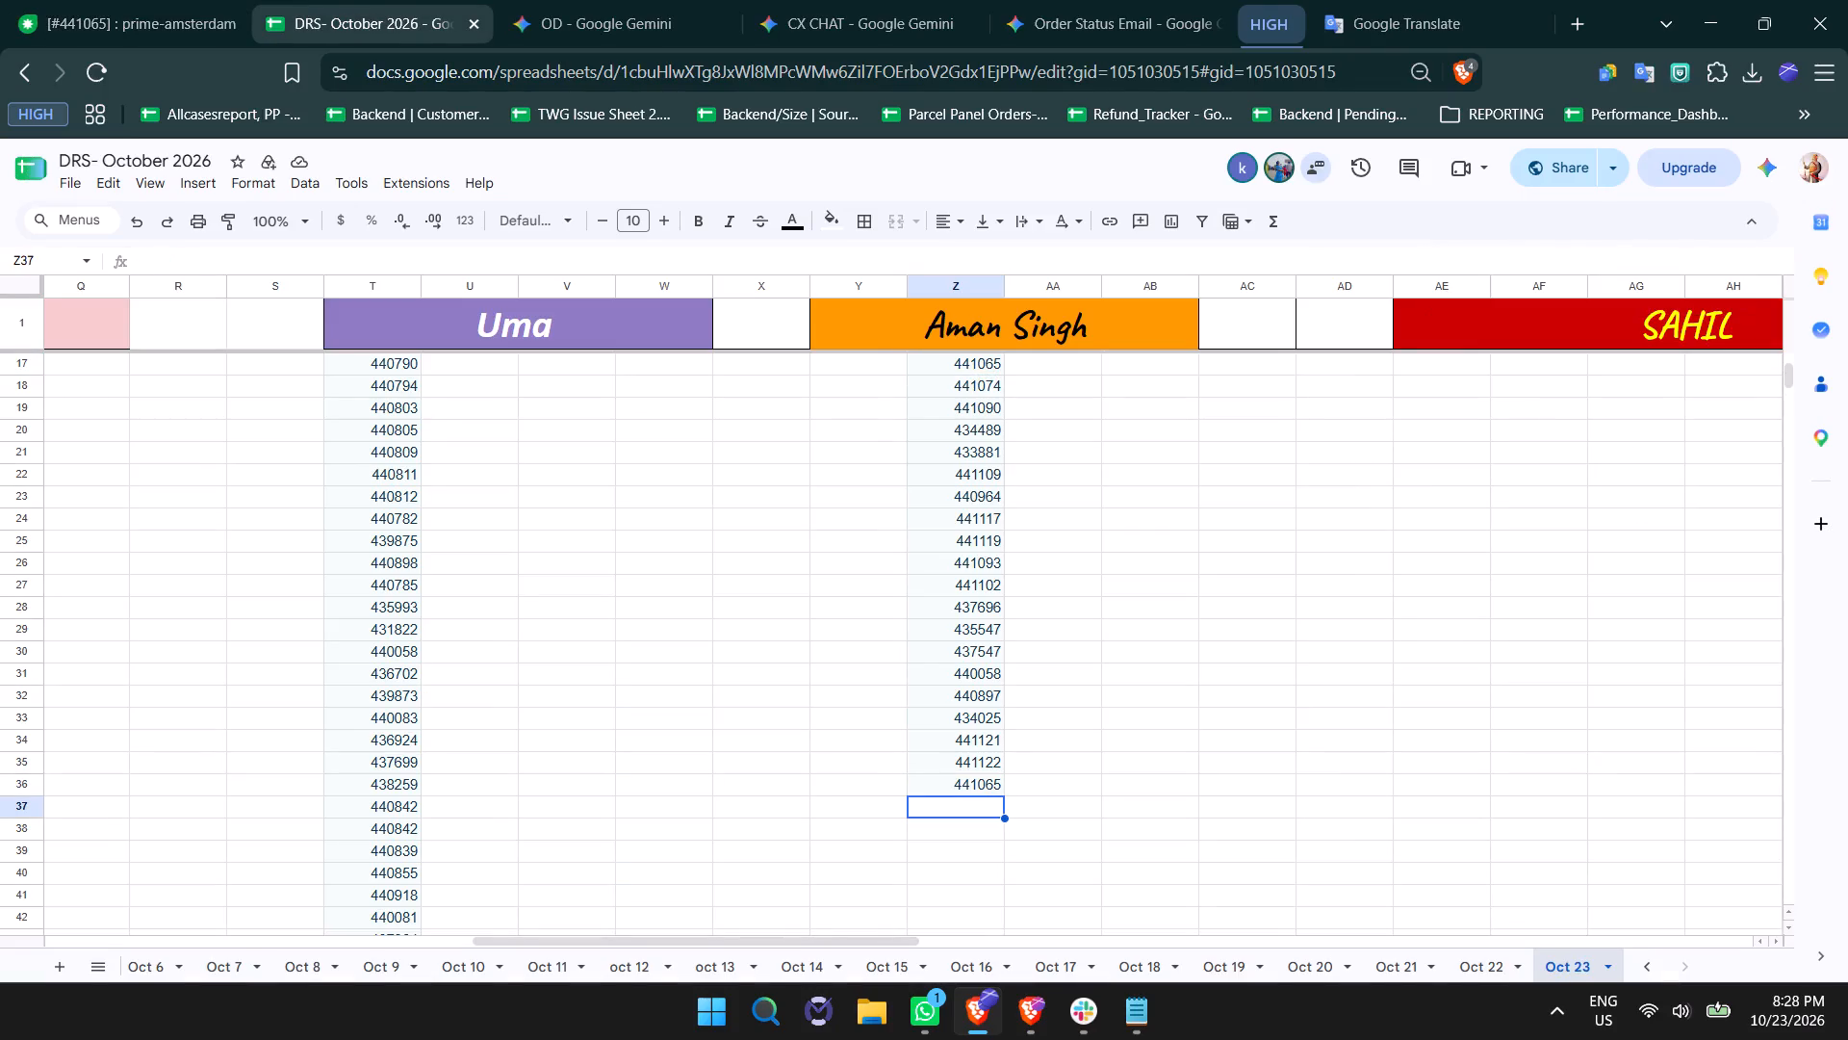
key("ctrl+Down")
key("ctrl+Up")
key("Down")
Return to the new tickets list in Freshdesk.
left_click(88, 0)
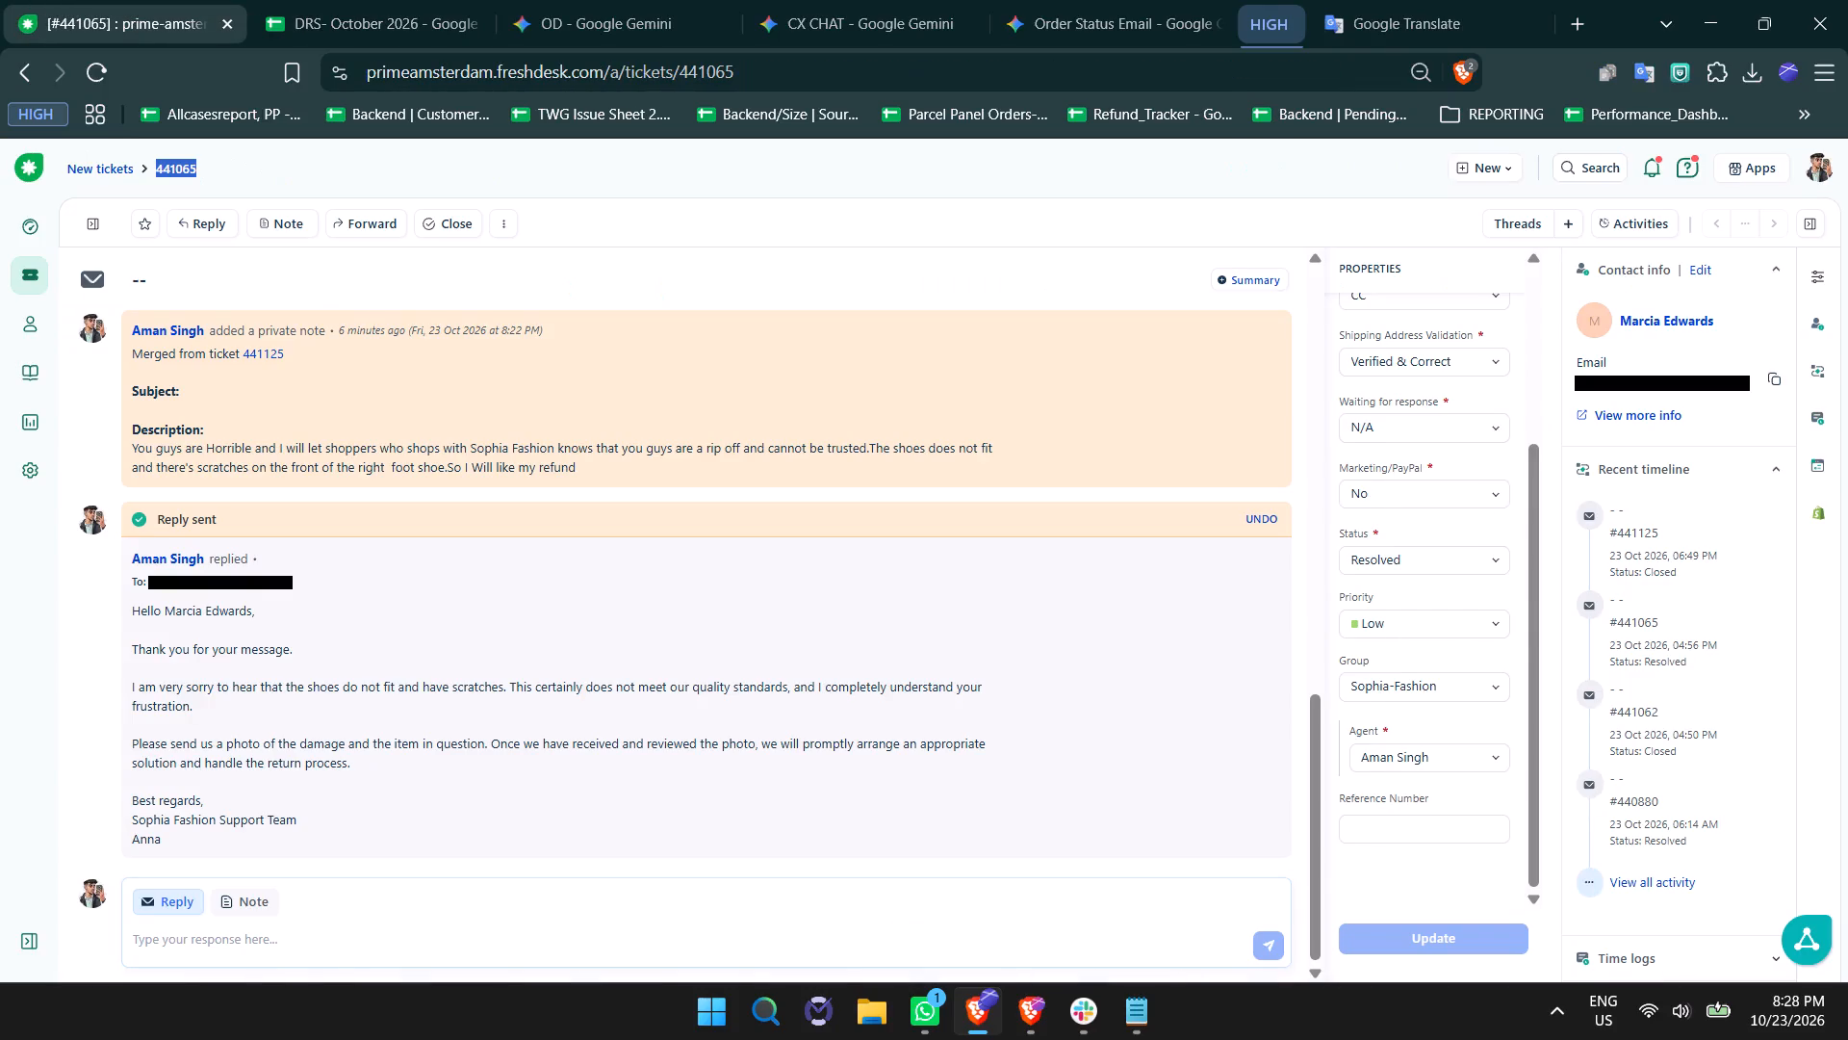
left_click(21, 284)
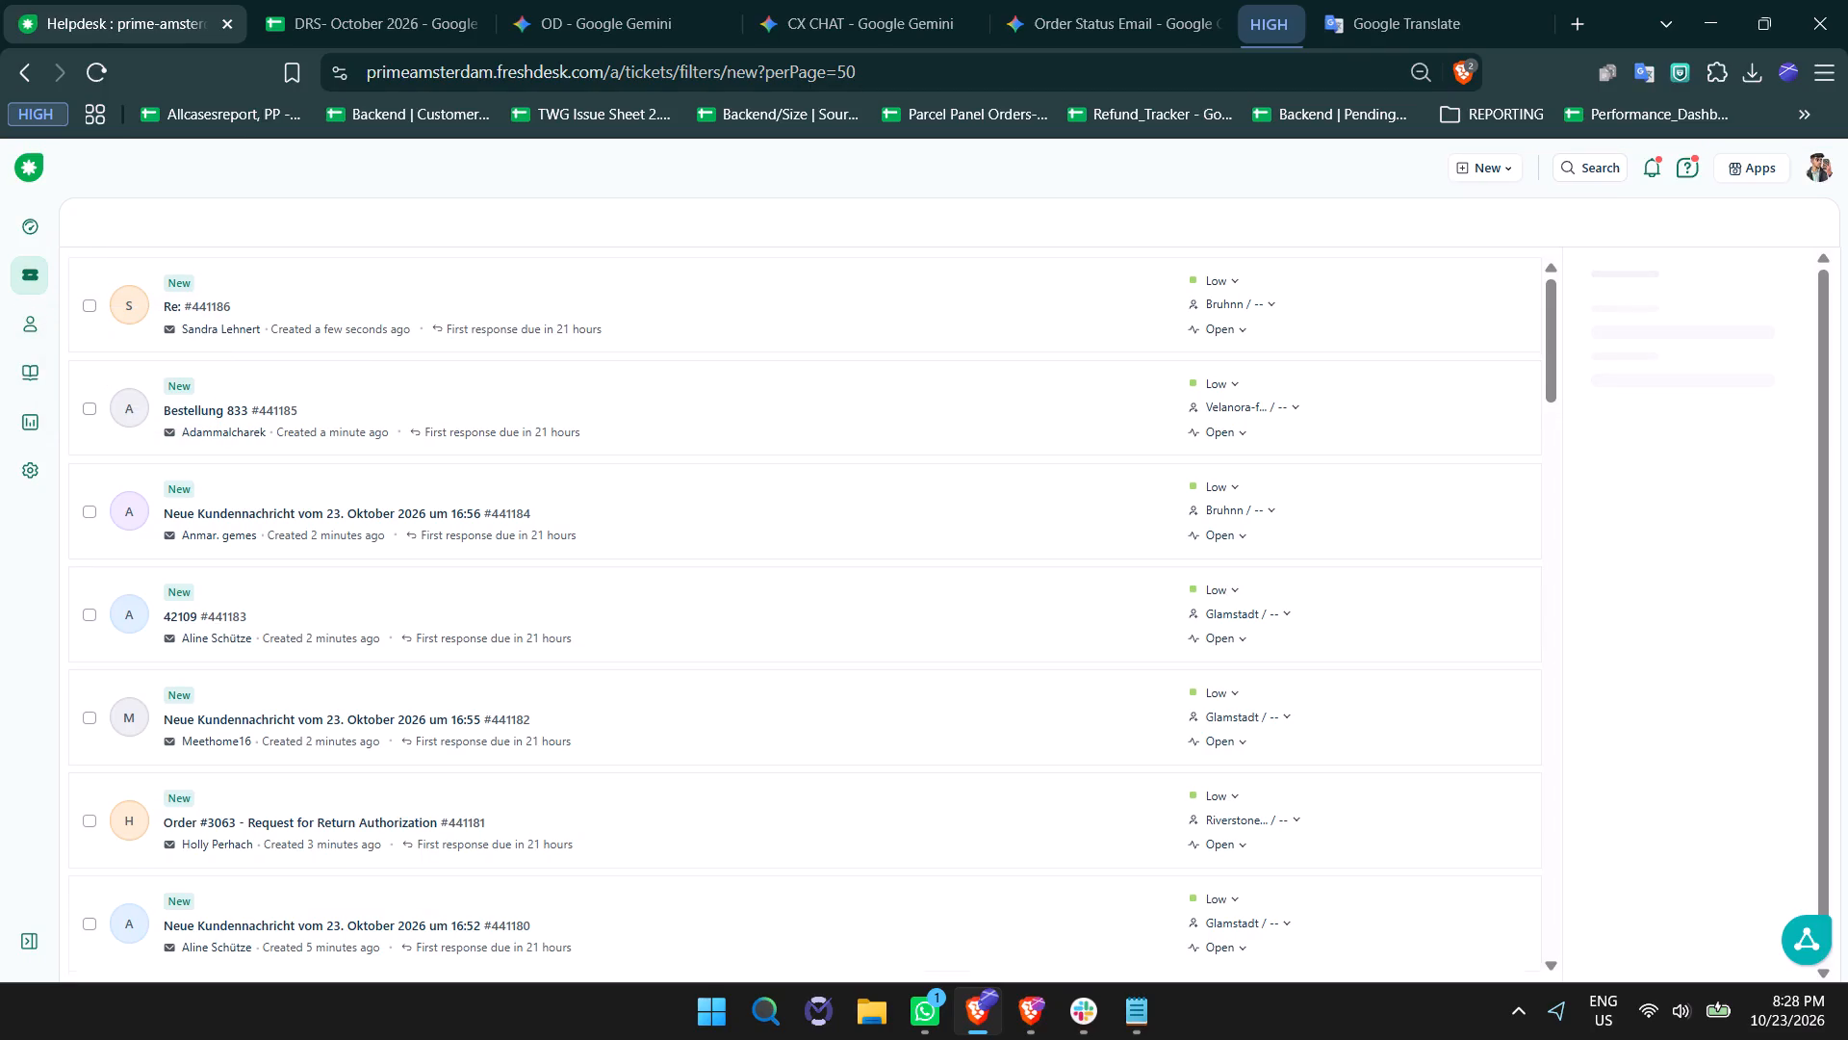
scroll(332, 625, "down", 2)
scroll(329, 655, "up", 2)
scroll(329, 657, "down", 9)
scroll(329, 658, "up", 1)
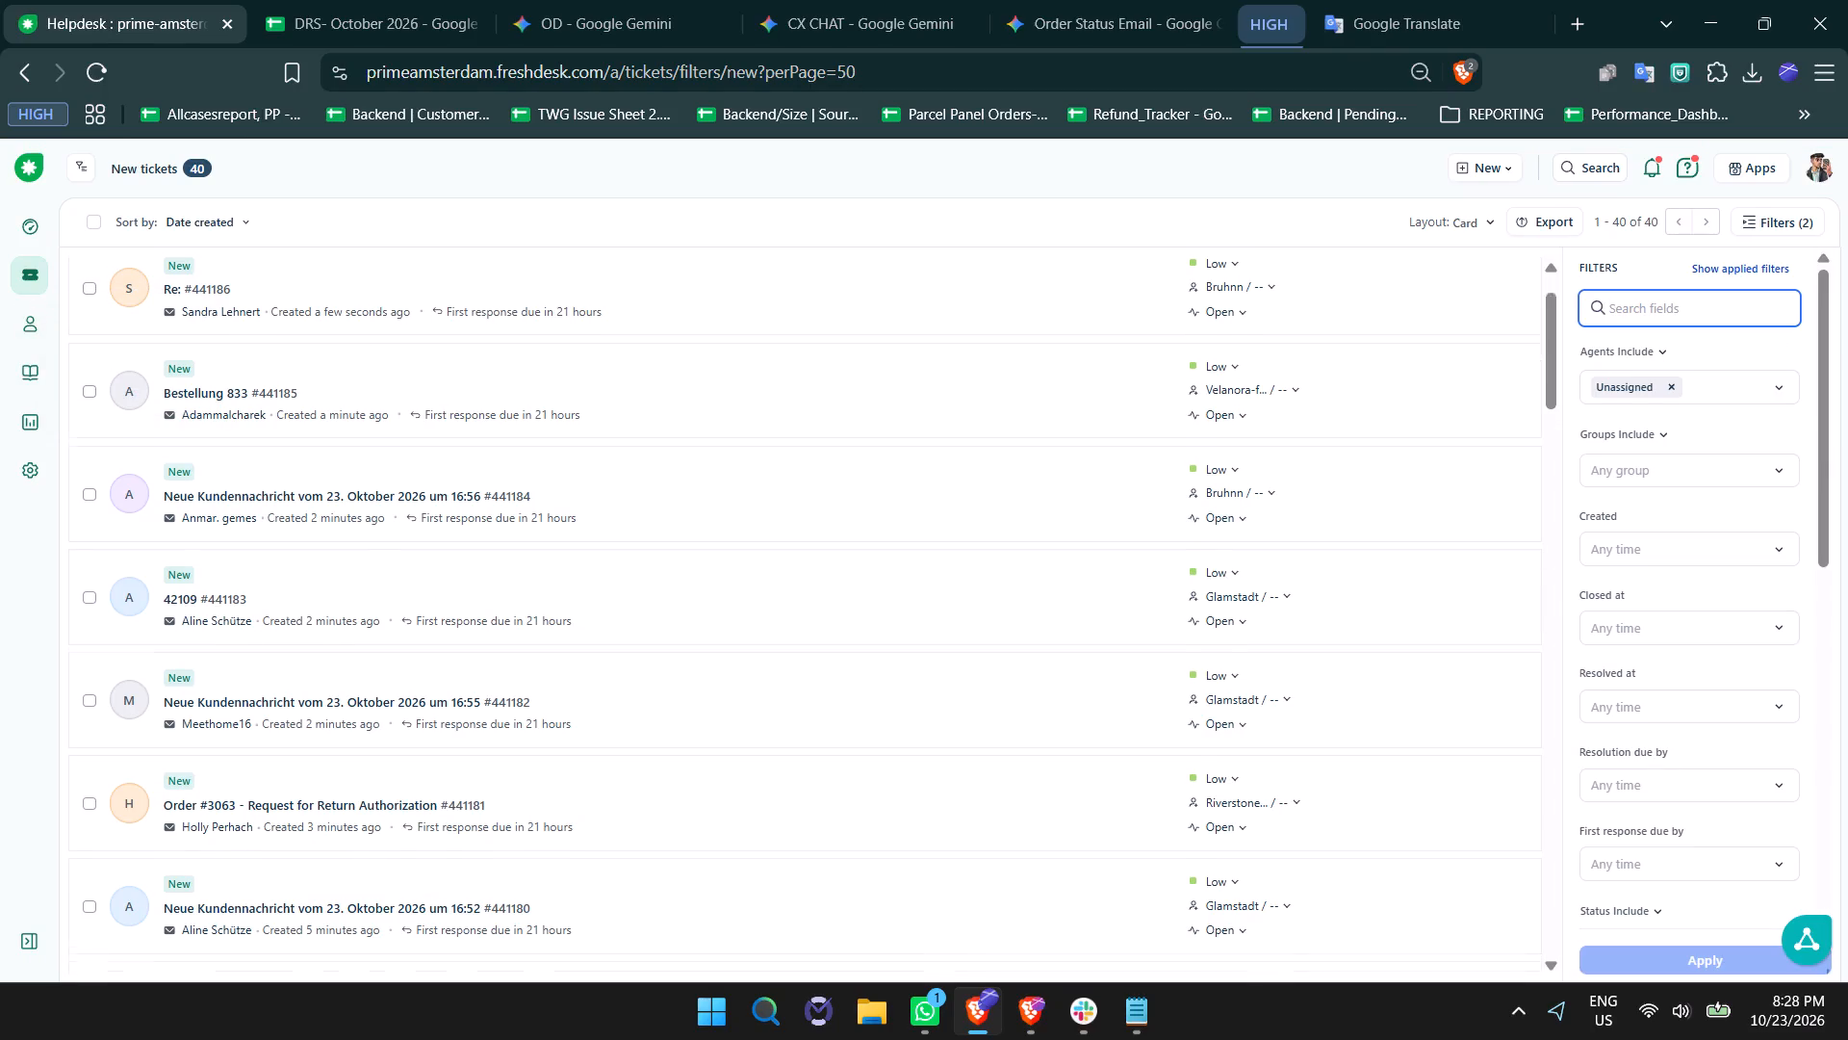
scroll(353, 730, "down", 2)
scroll(359, 733, "up", 2)
scroll(365, 736, "down", 1)
scroll(369, 736, "up", 4)
scroll(393, 743, "down", 4)
scroll(393, 744, "up", 4)
scroll(424, 746, "down", 5)
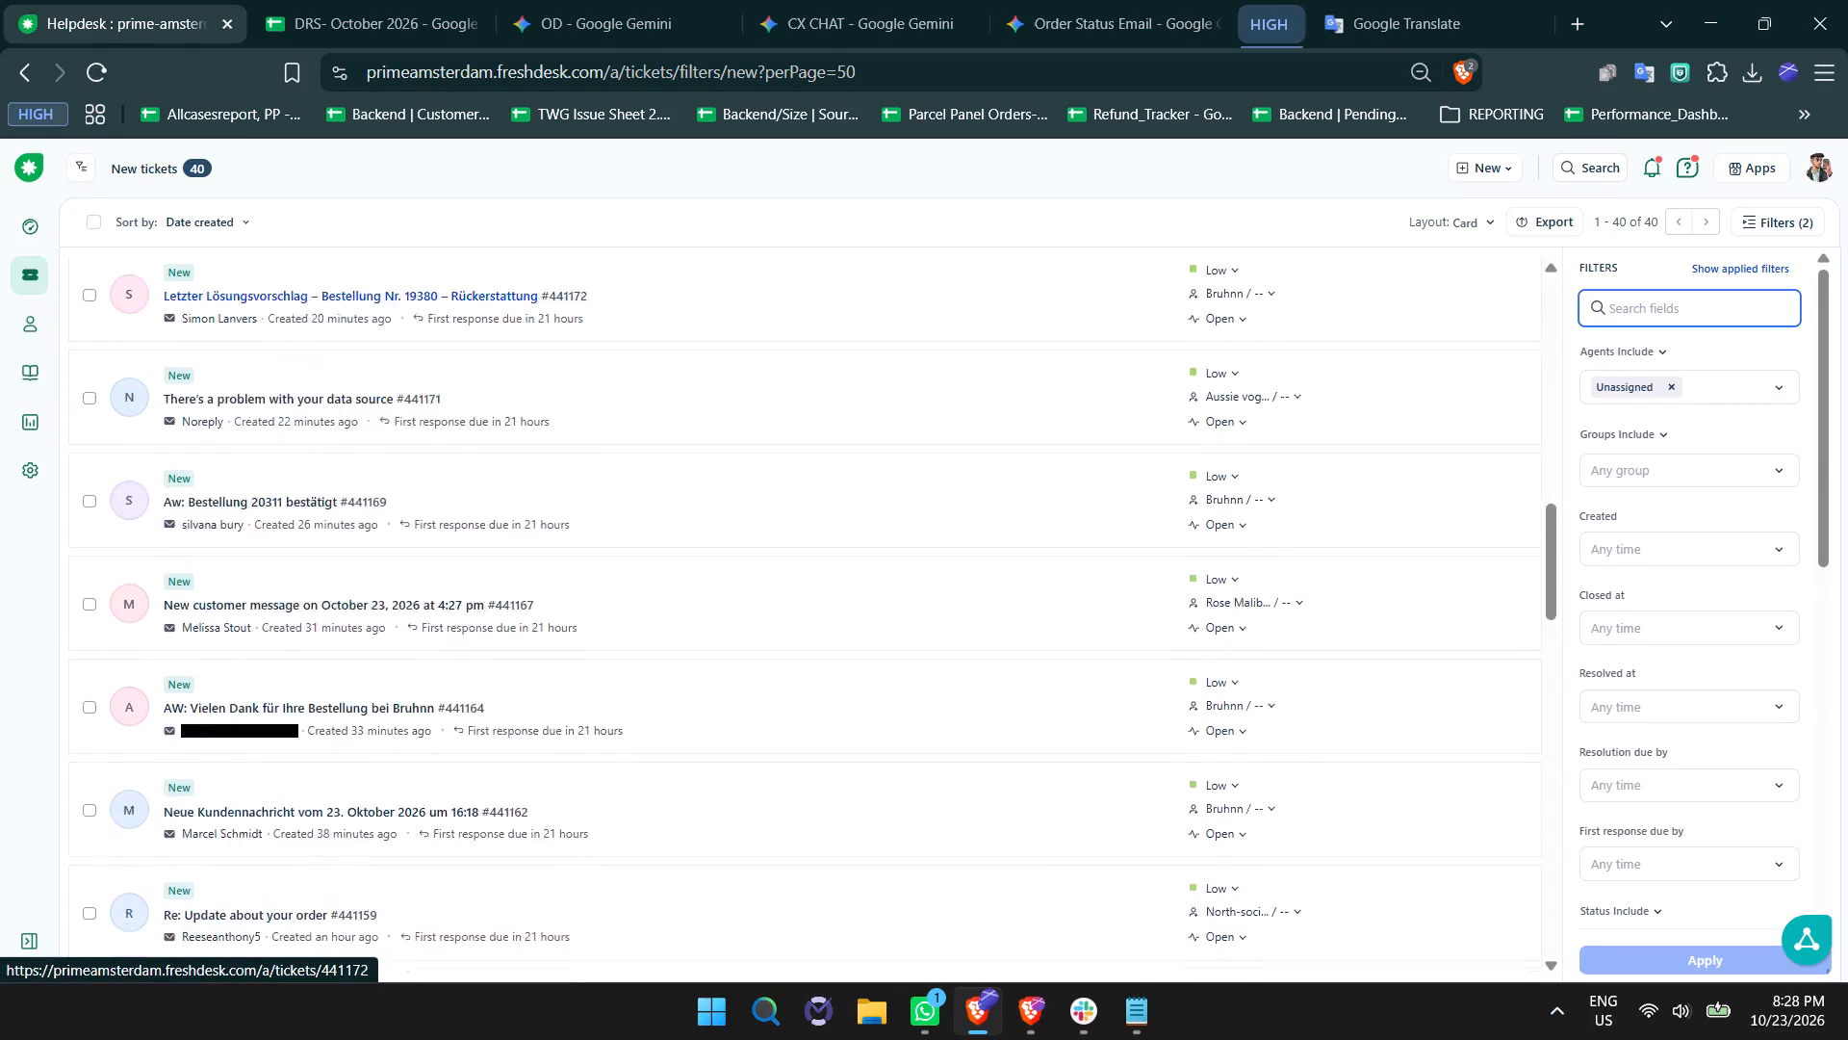
scroll(424, 746, "down", 7)
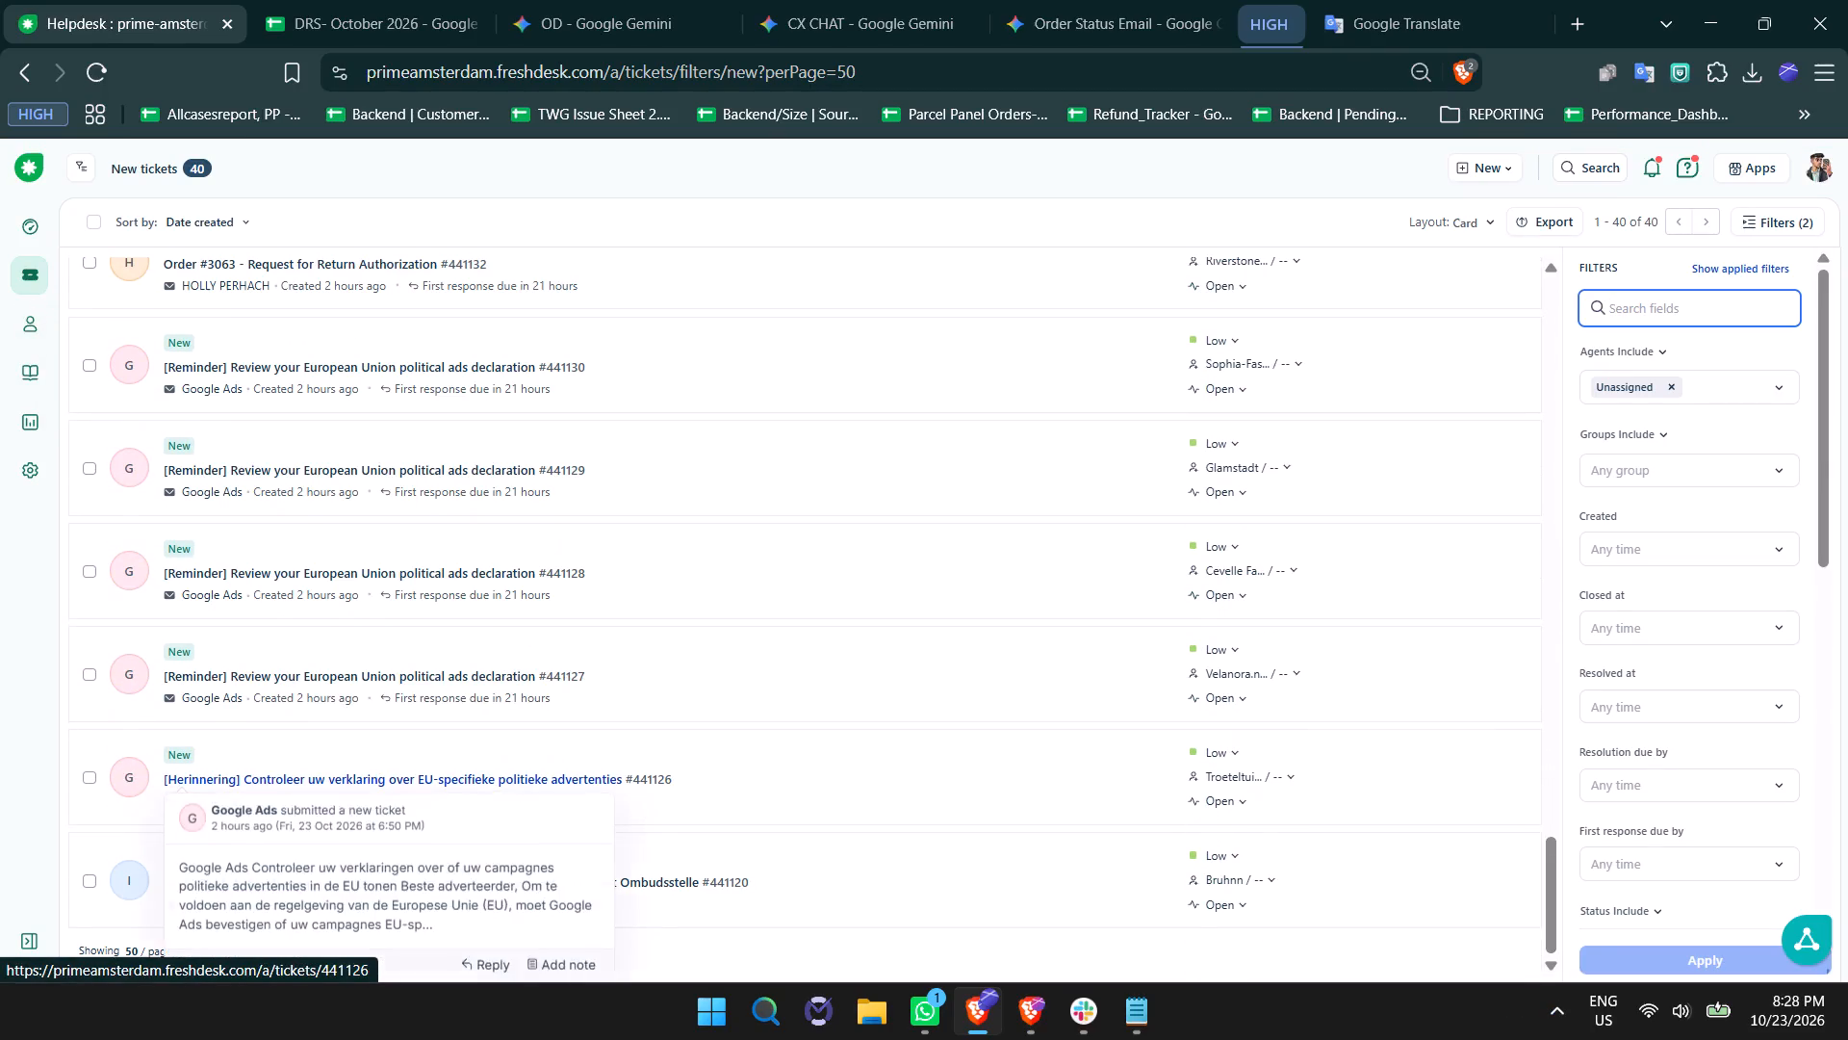
left_click(0, 728)
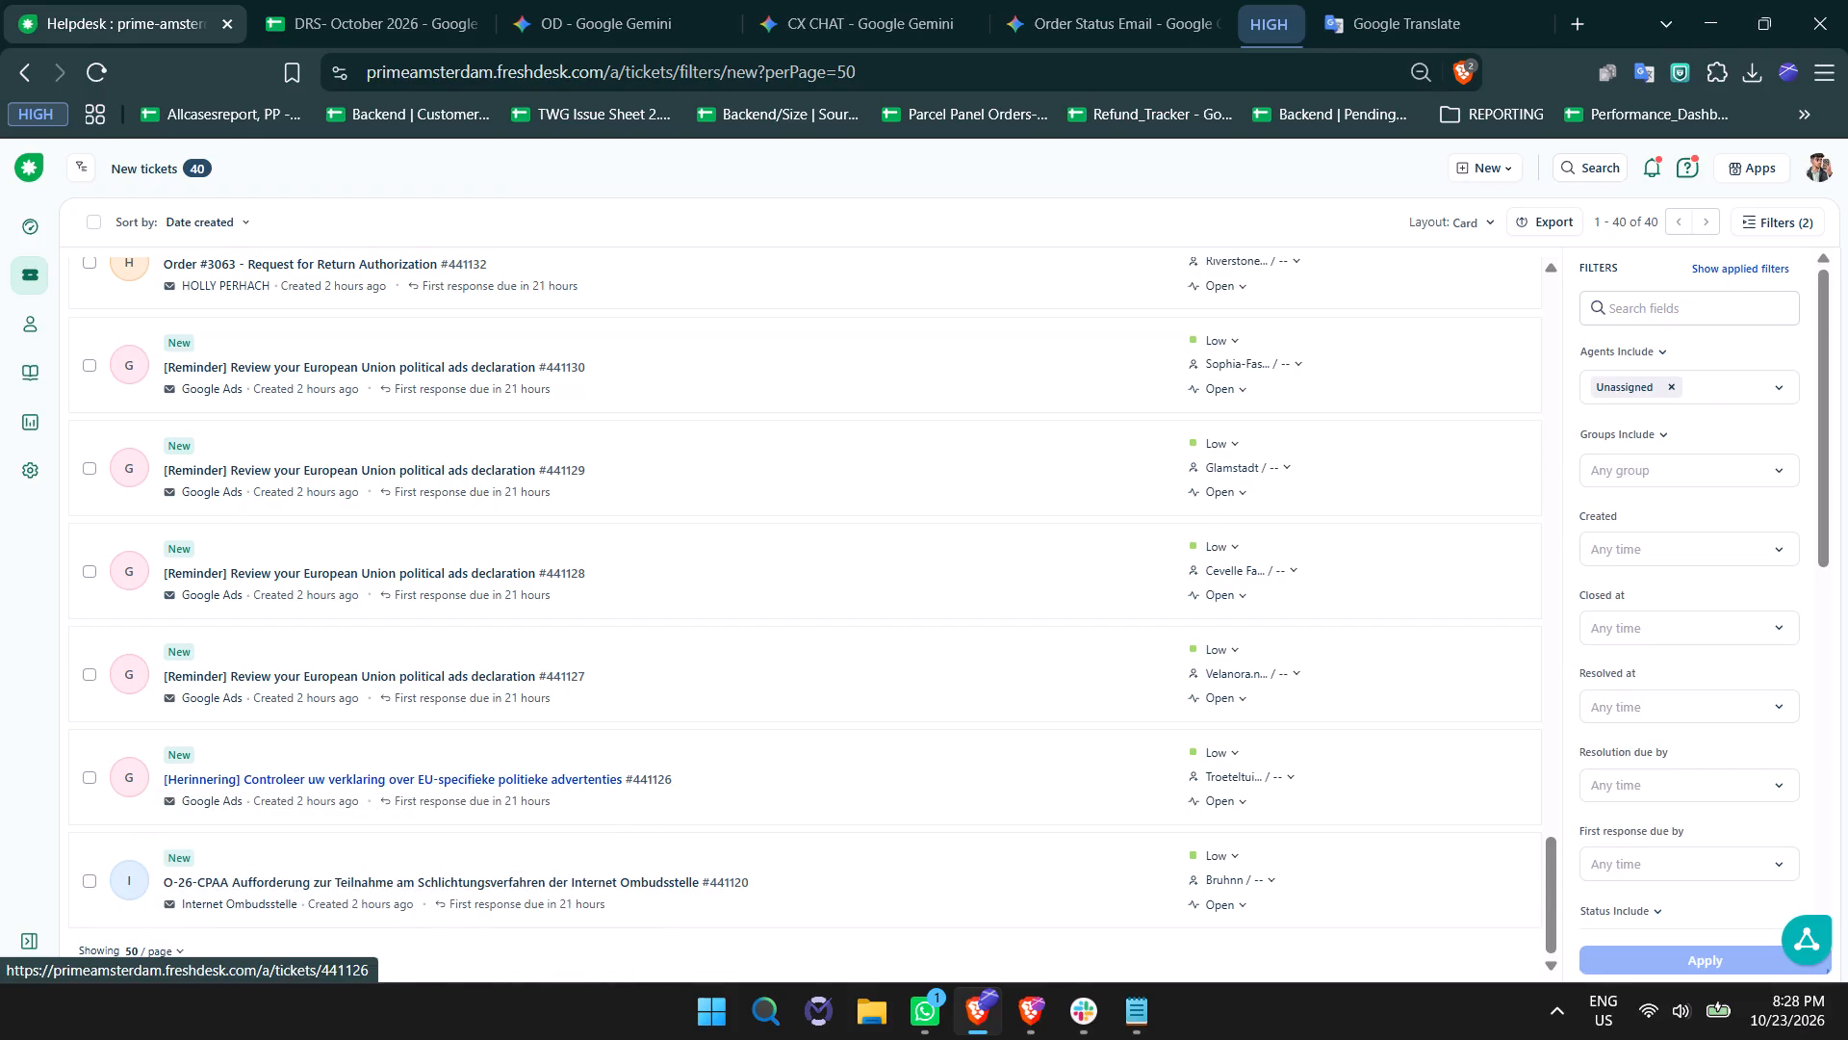
scroll(283, 604, "up", 3)
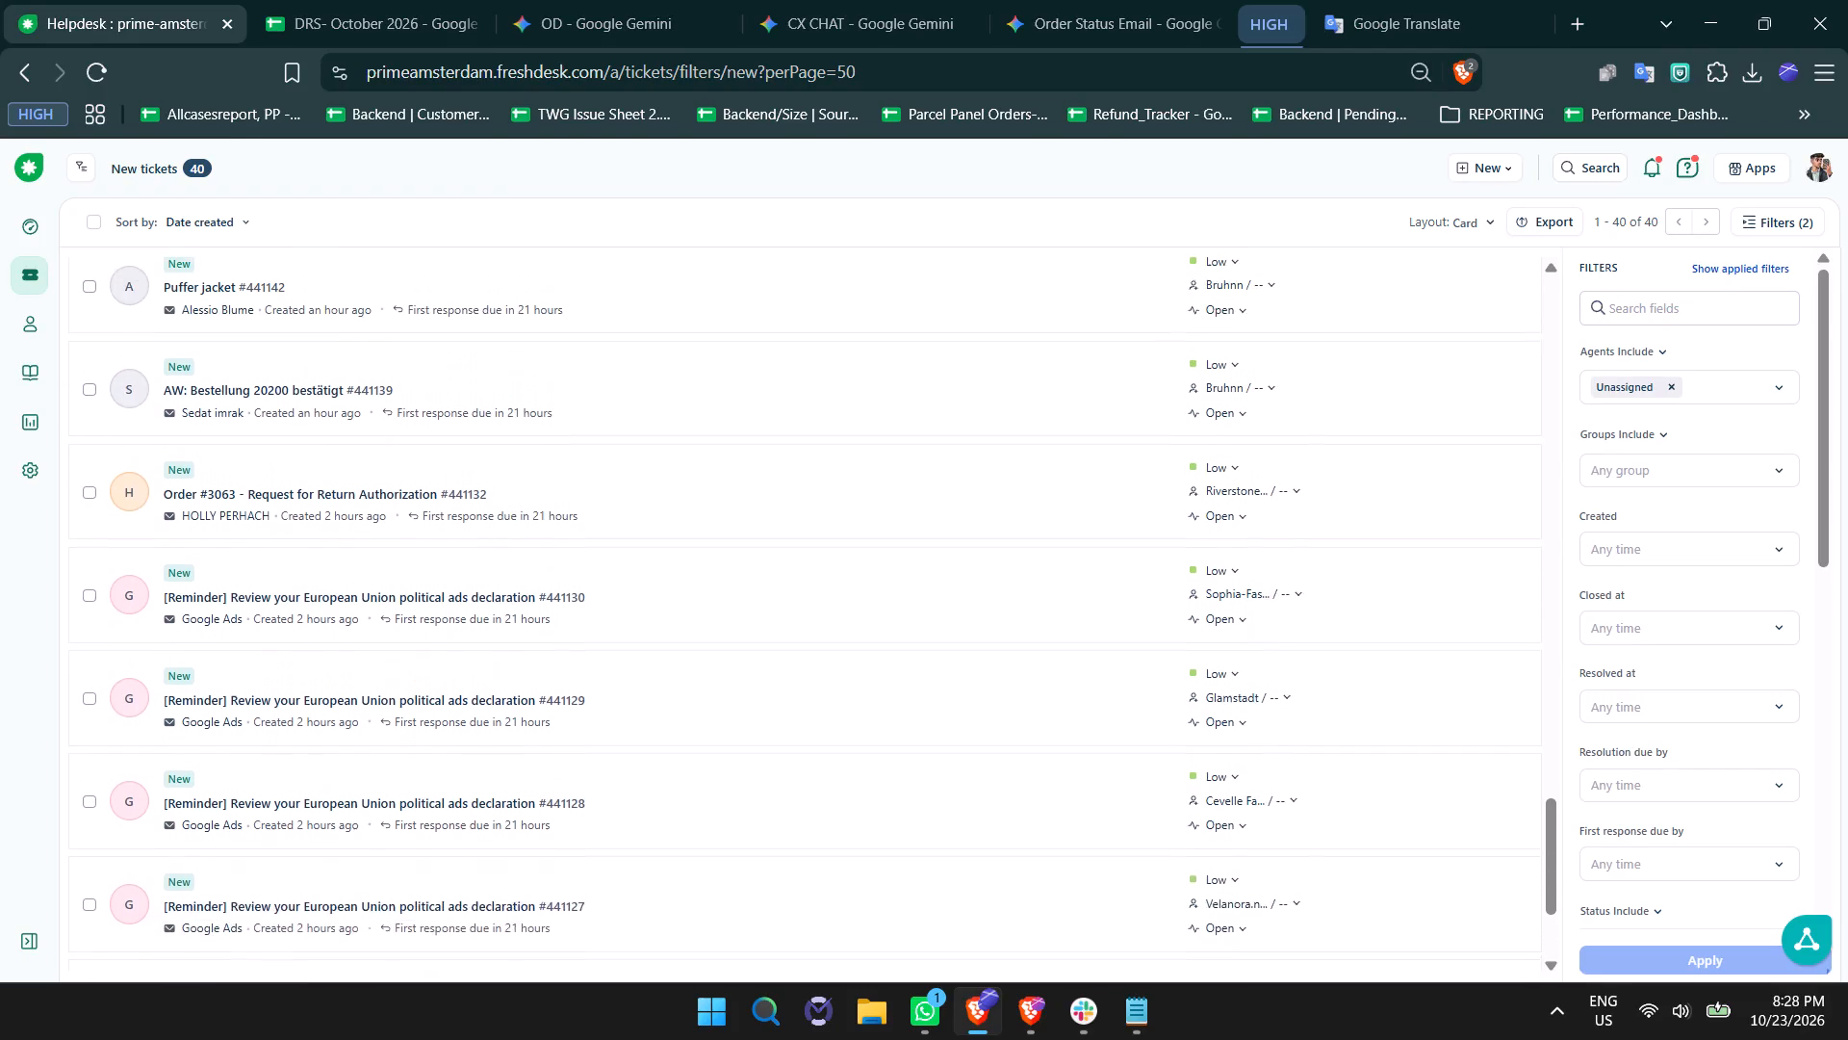
scroll(0, 634, "up", 2)
left_click(278, 585)
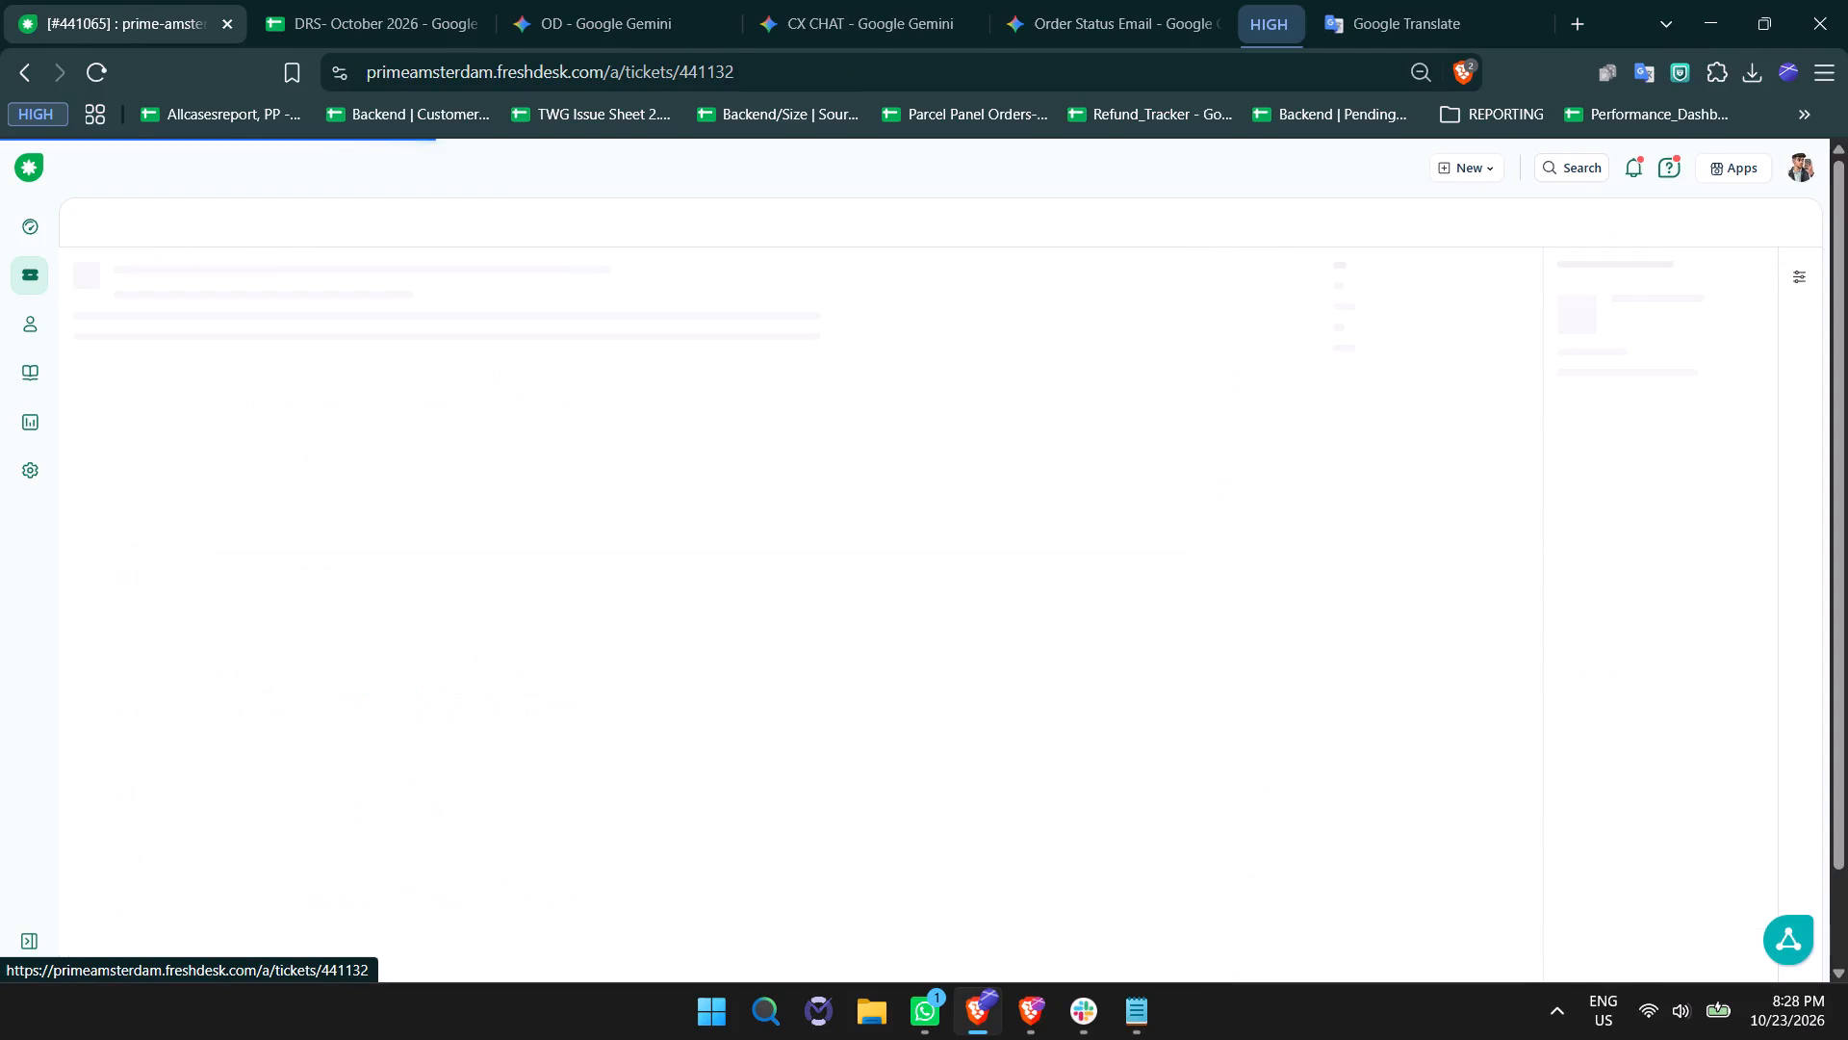
Read the customer's message on ticket 441132 for the return reason and what is being requested.
triple_click(257, 445)
left_click(409, 504)
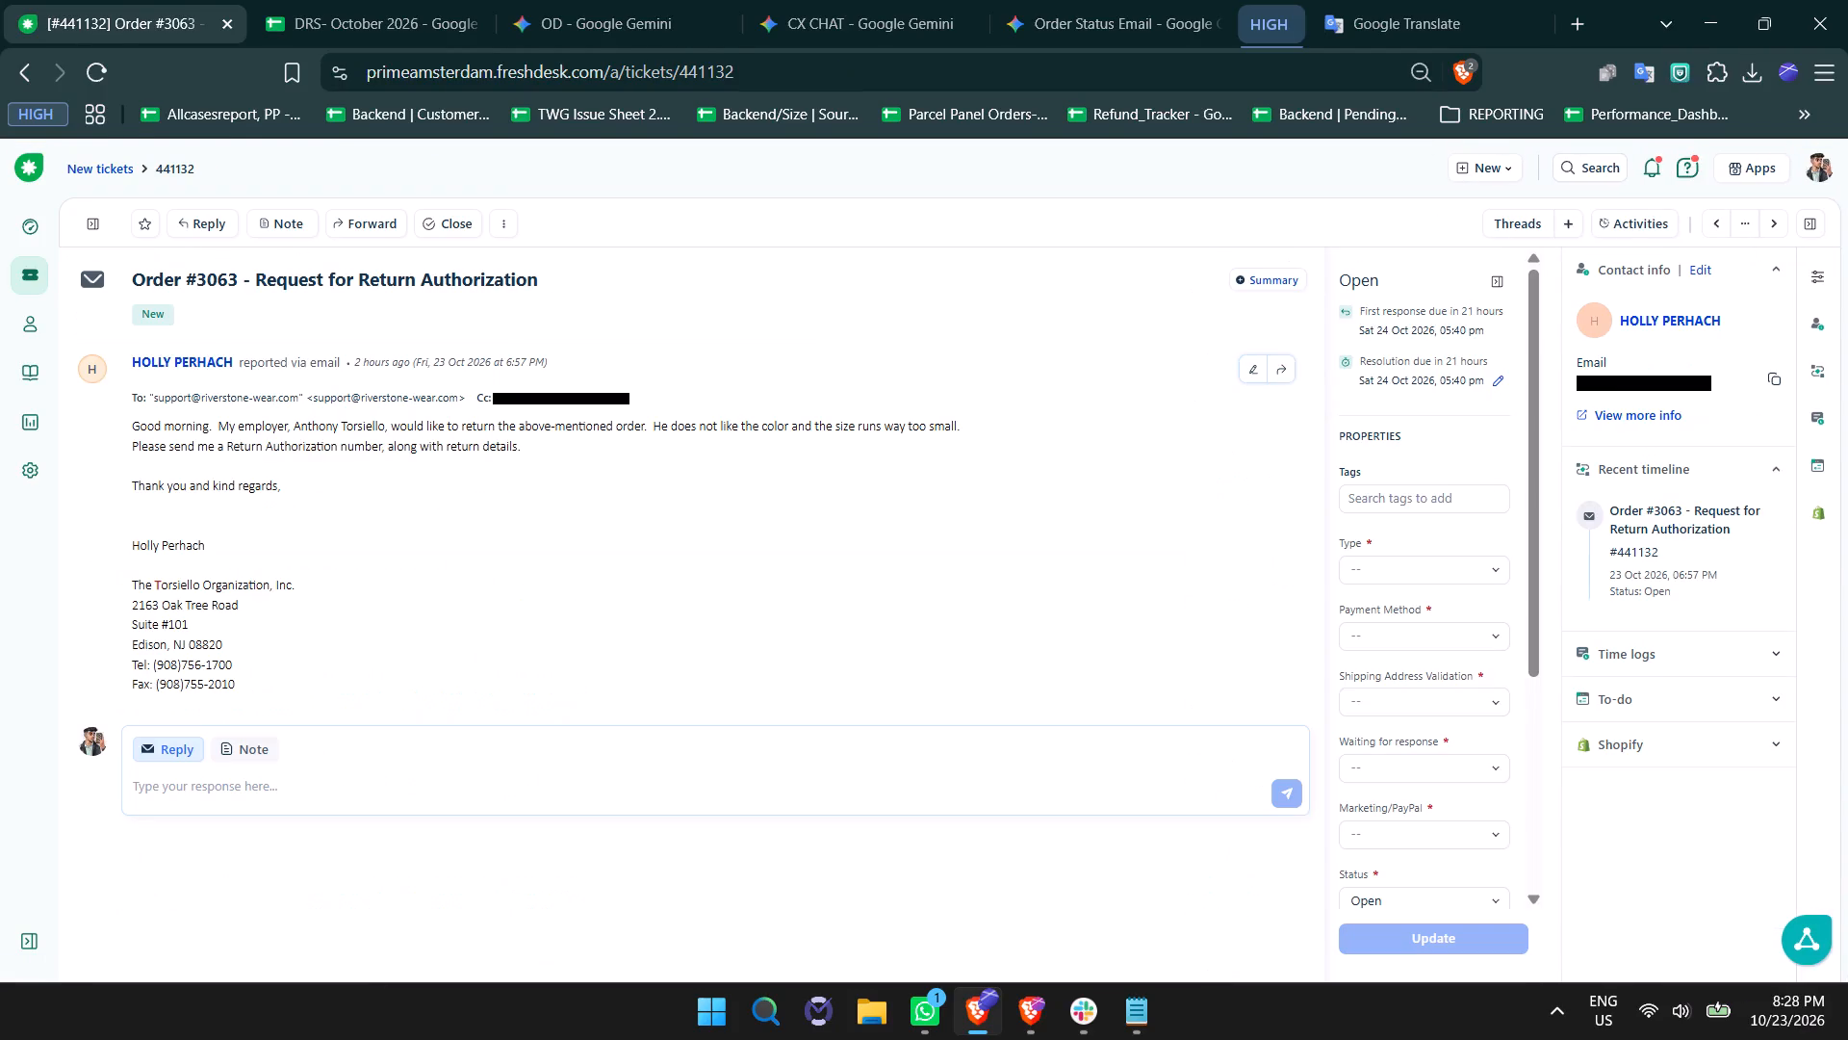
triple_click(404, 436)
left_click(560, 470)
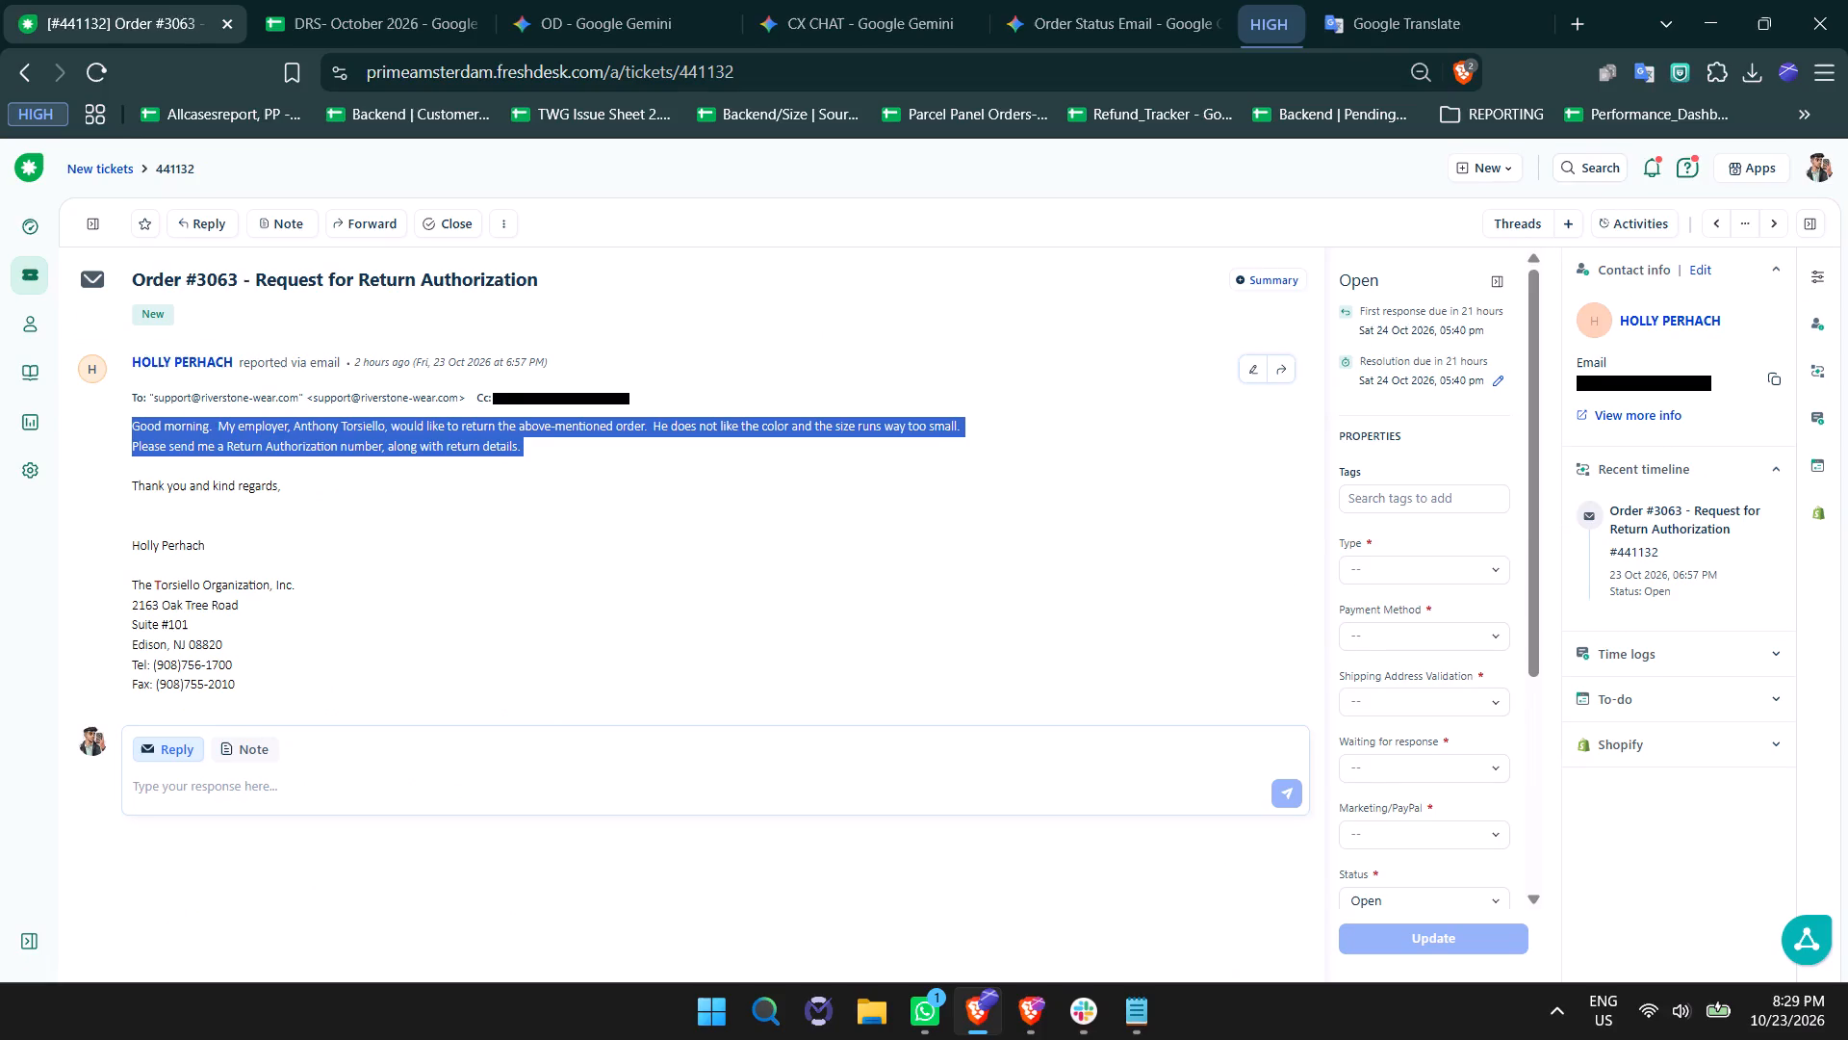
left_click(599, 450)
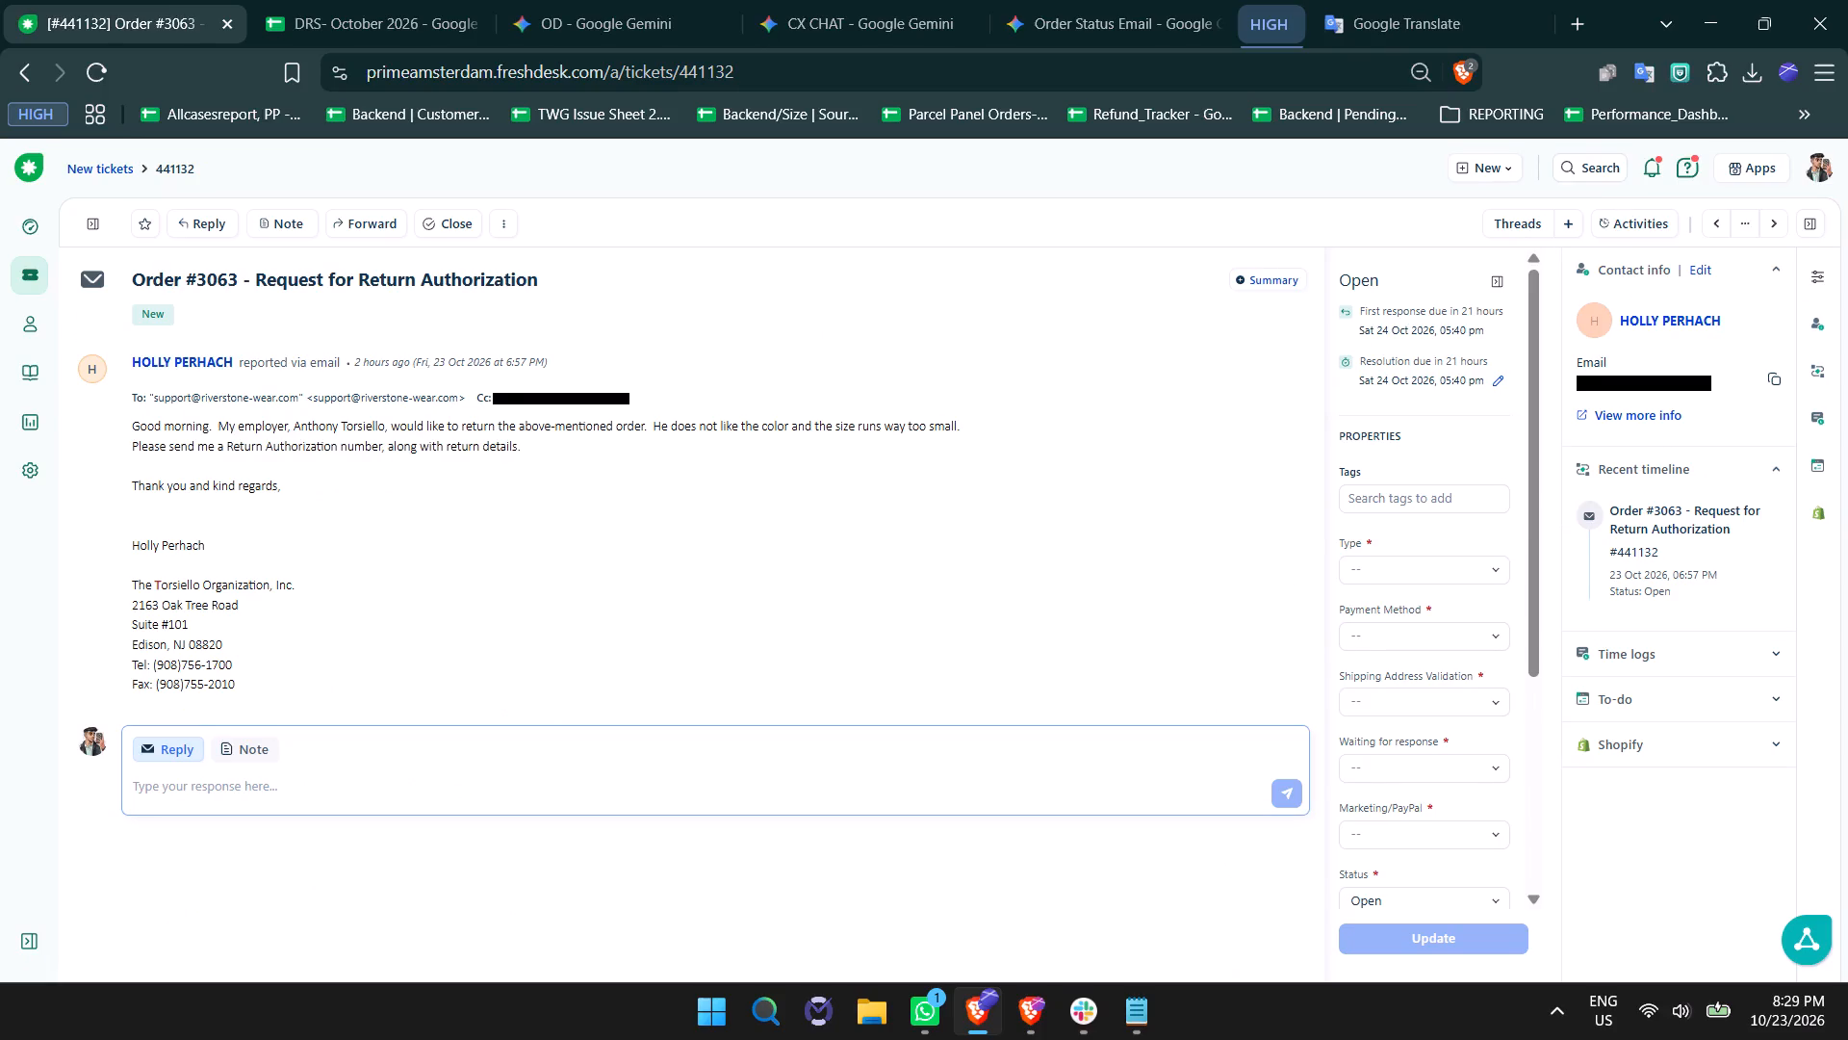
triple_click(390, 469)
left_click(414, 503)
left_click_drag(433, 459, 438, 450)
double_click(215, 272)
key("ctrl+c")
key("ctrl+c")
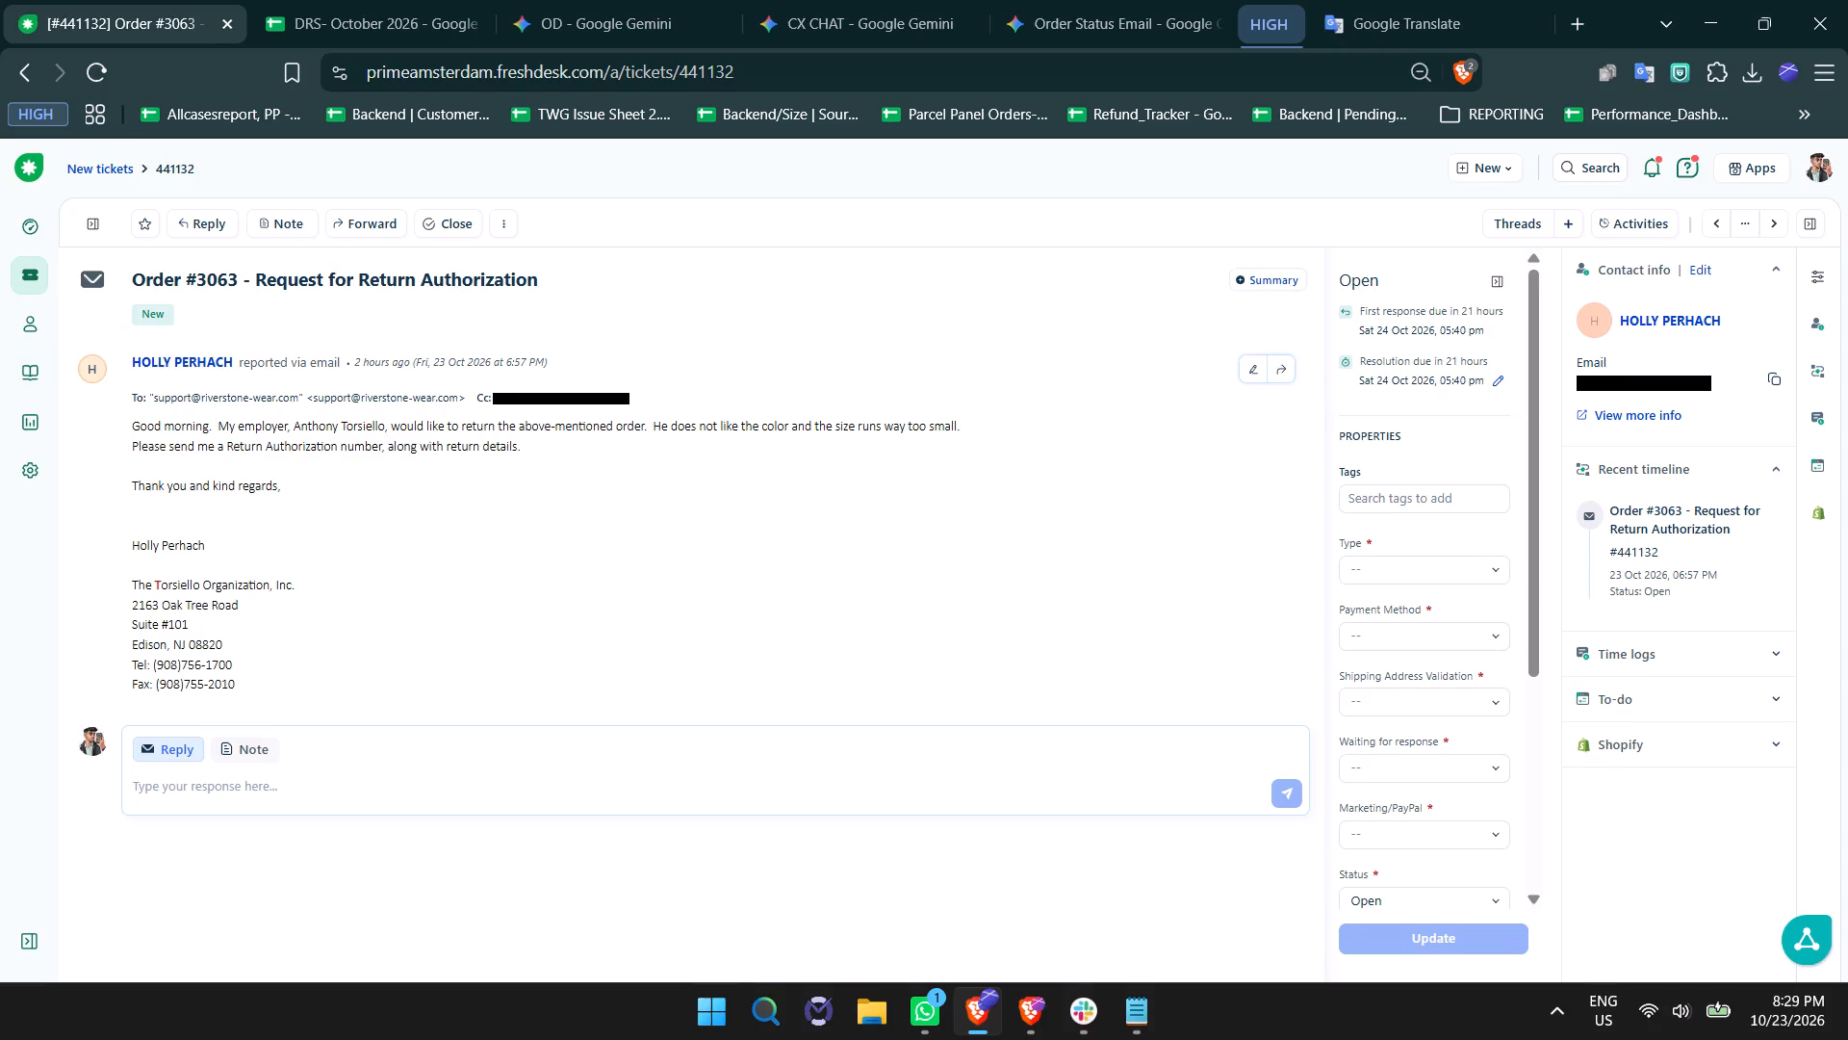
key("ctrl+c")
Reread the customer's message to examine the complaint and the requested return details.
left_click(336, 457)
triple_click(371, 444)
left_click(371, 497)
triple_click(471, 439)
double_click(452, 492)
left_click(502, 463)
left_click(605, 468)
left_click(724, 463)
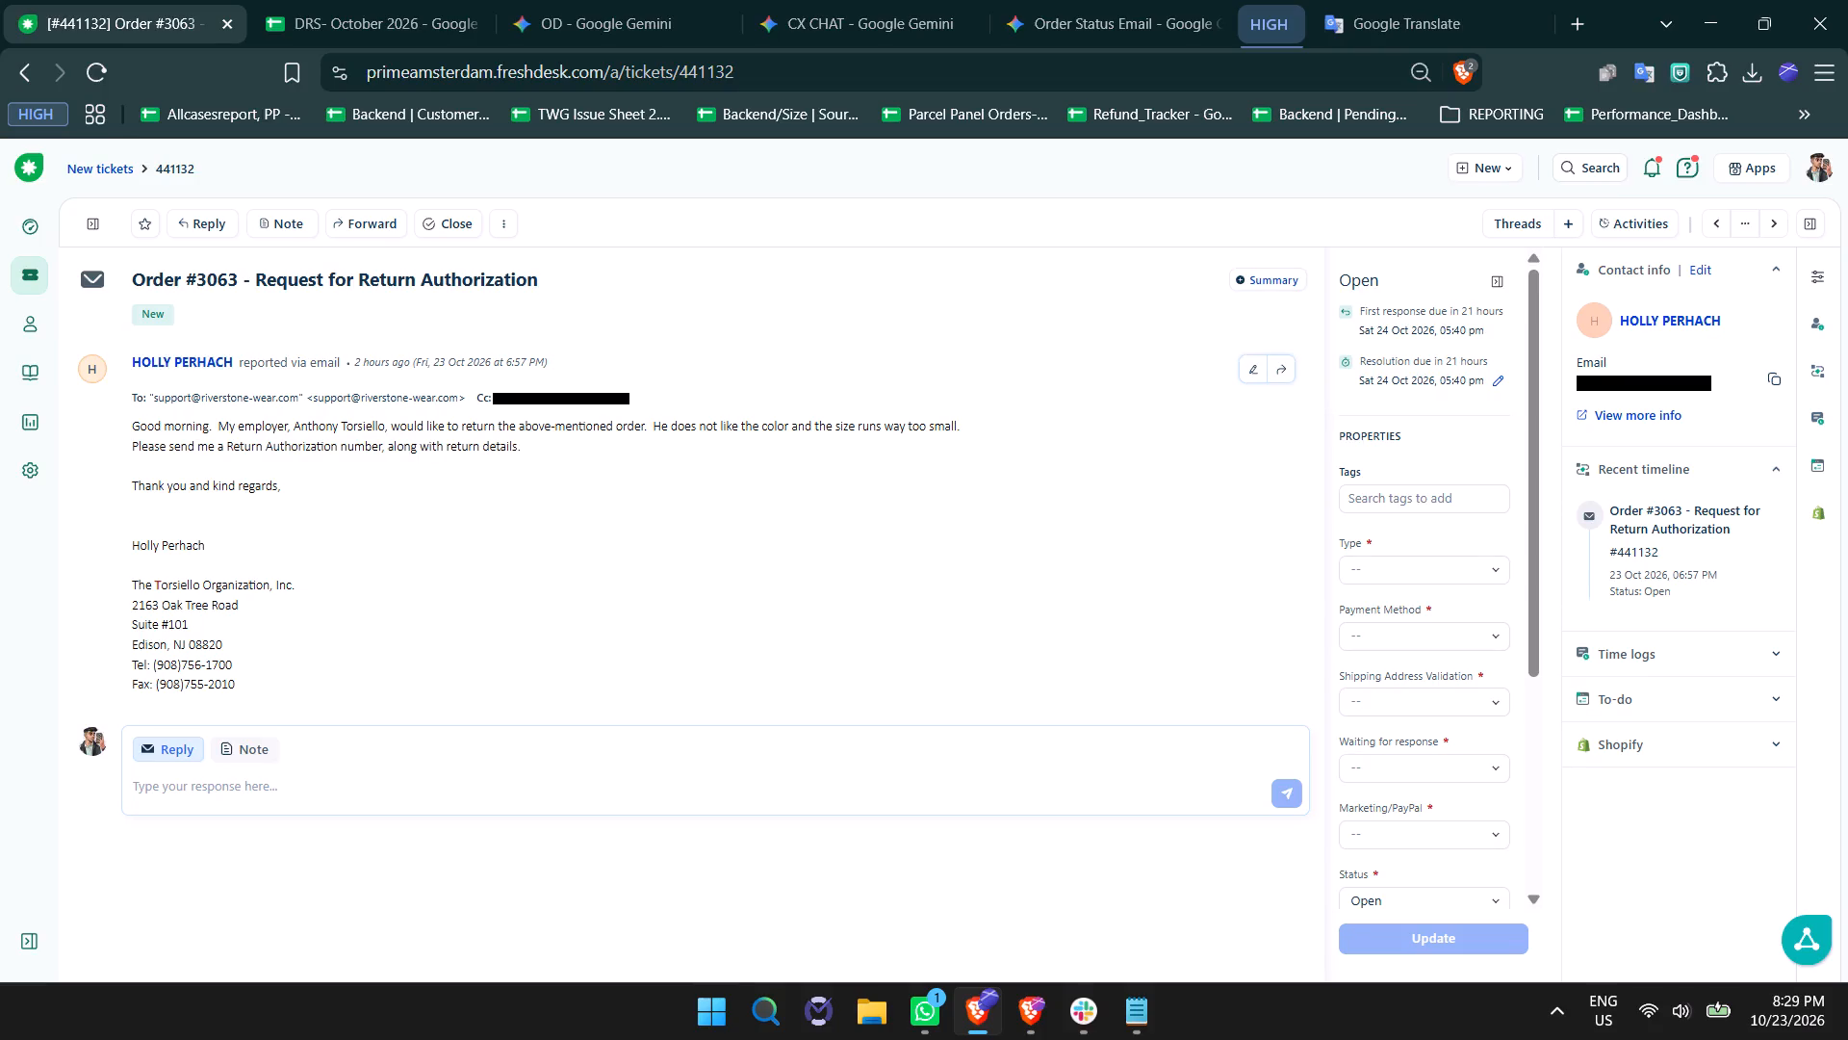
left_click(720, 473)
left_click(558, 474)
left_click(527, 435, "alt")
left_click(486, 464, "alt")
left_click(463, 455)
Switch to the Shopify admin and open the orders list of the Riverstone Wear store.
key("alt+Tab")
key("alt+Tab")
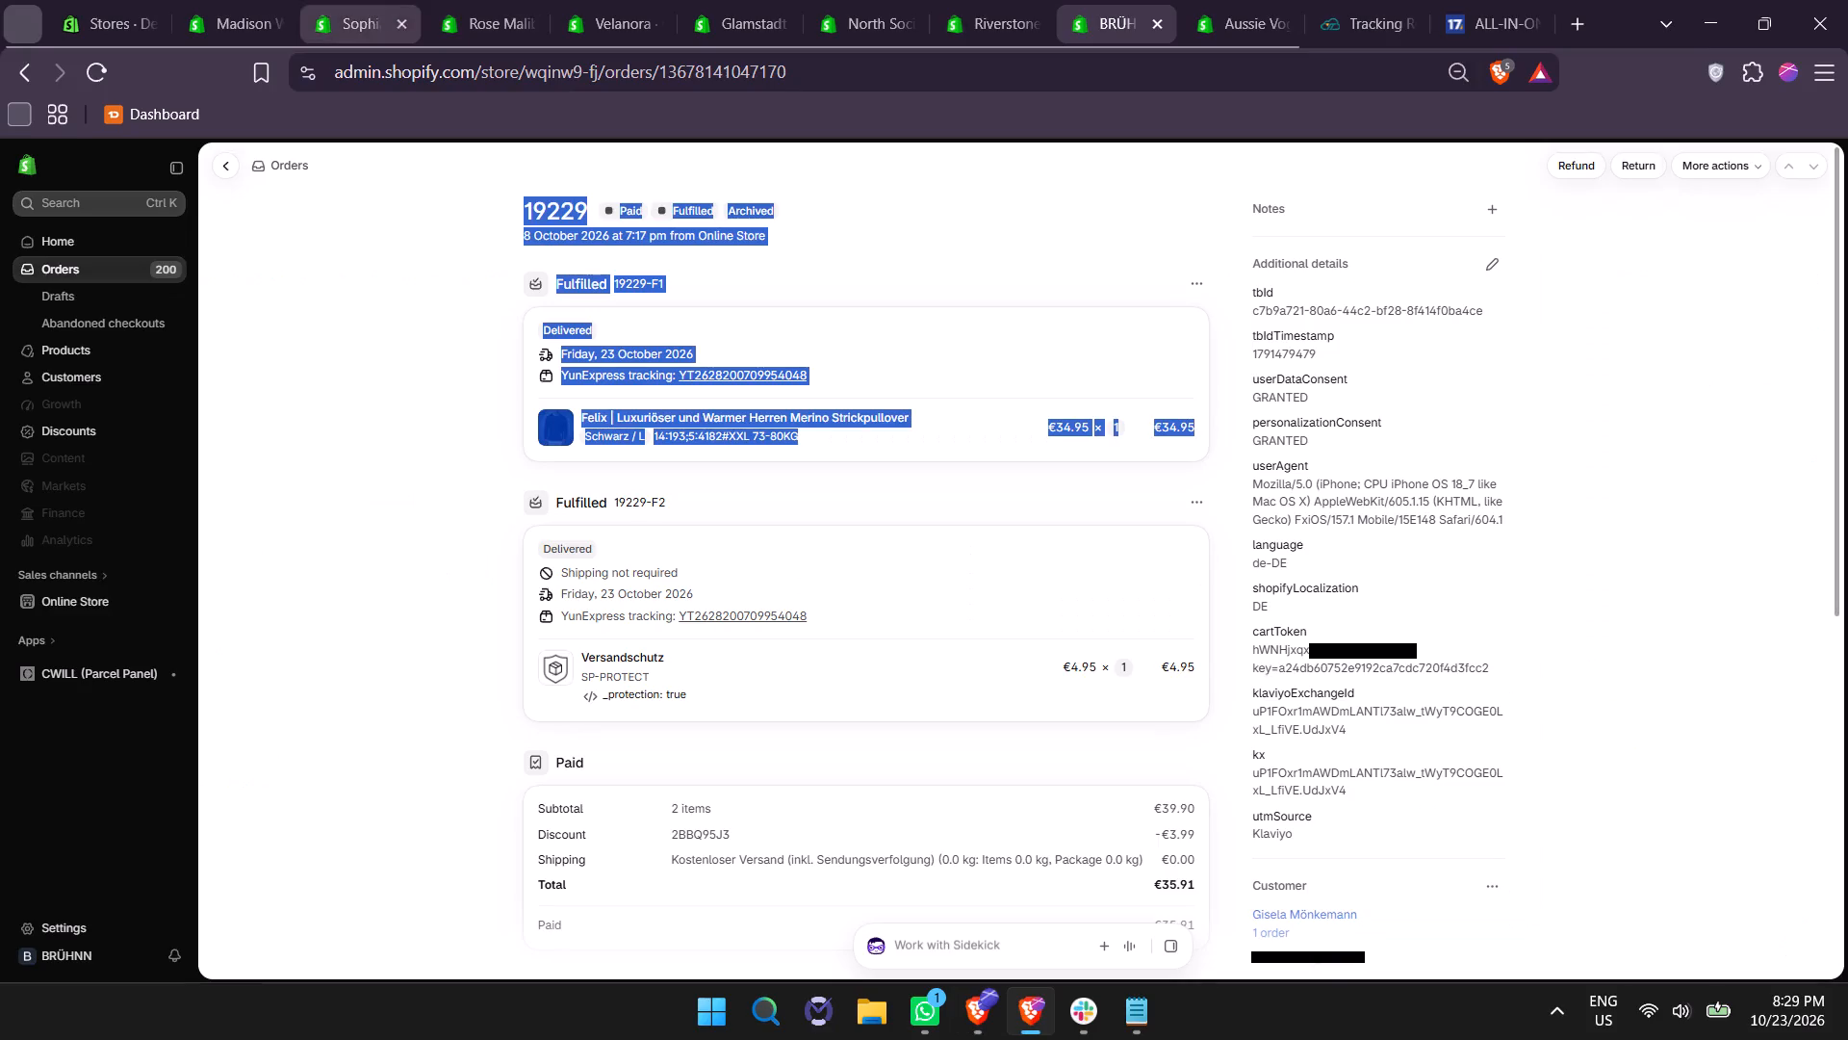
left_click(991, 0)
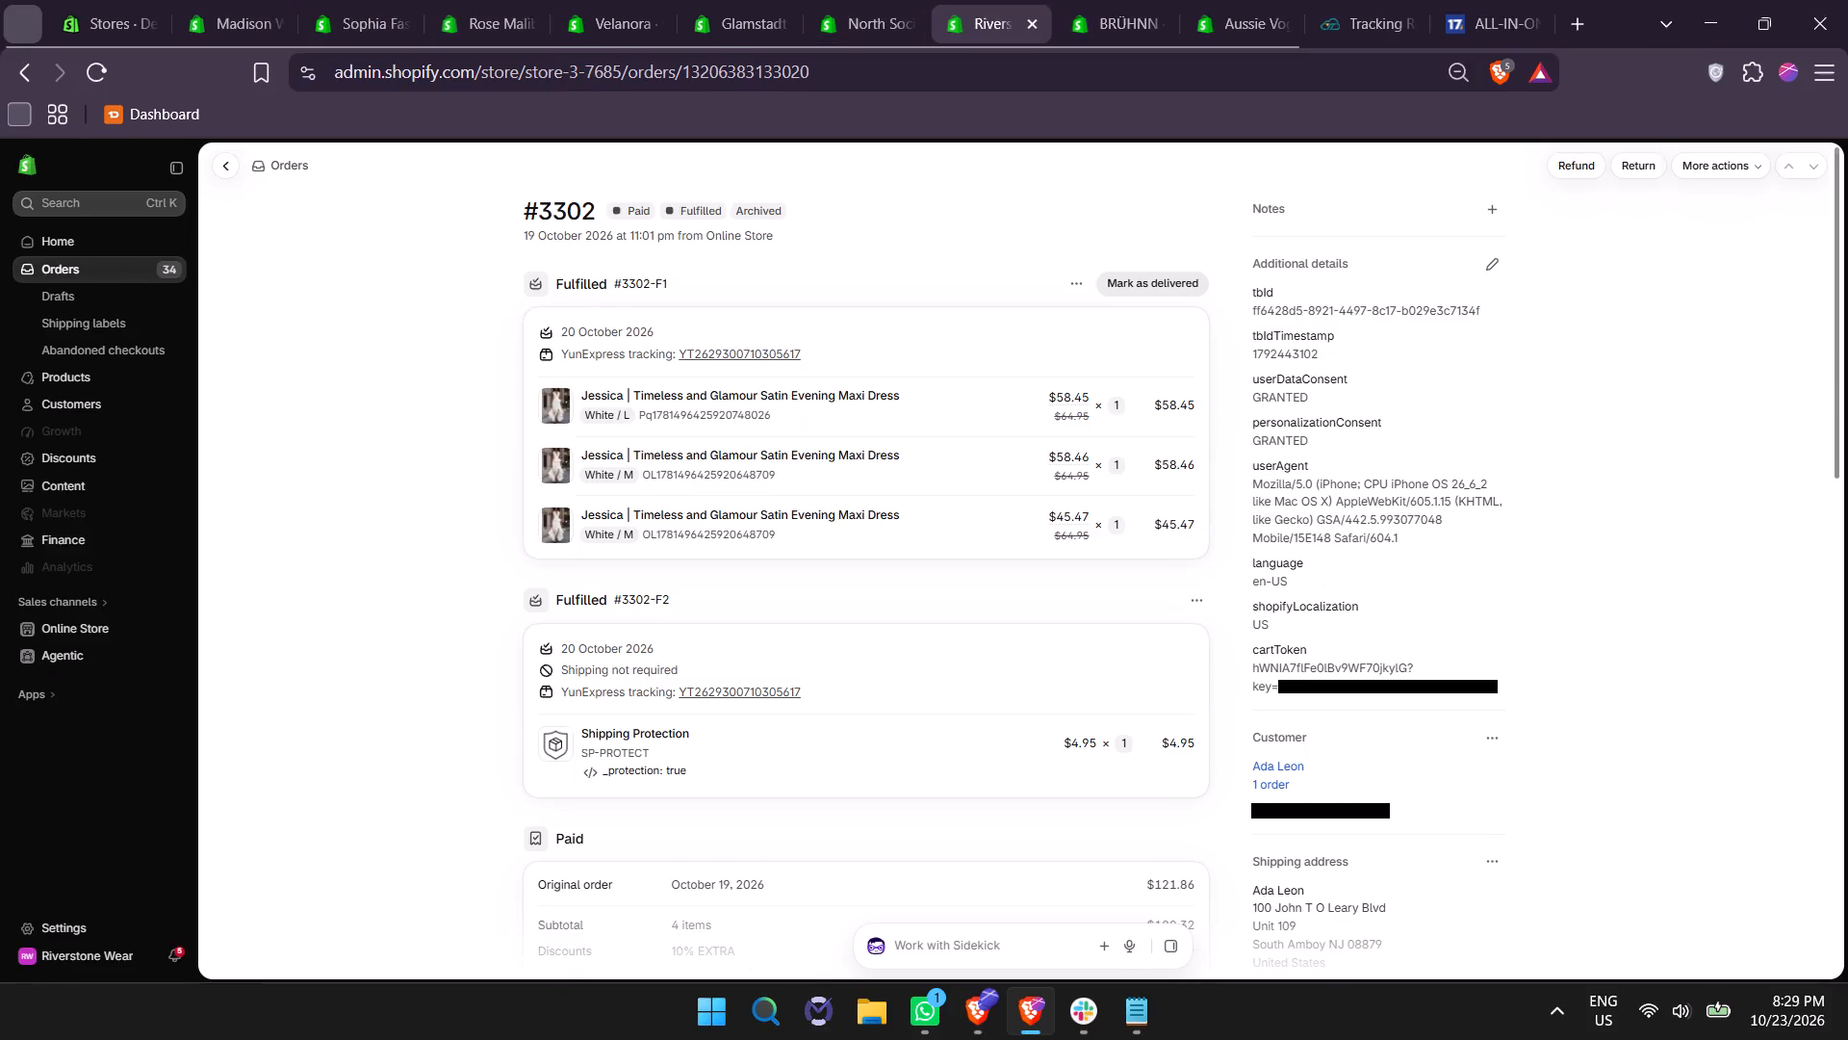
left_click(278, 165)
Search the Riverstone Wear orders for the order number copied from ticket 441132, checking back with the ticket as needed.
key("alt+Tab")
left_click(448, 462)
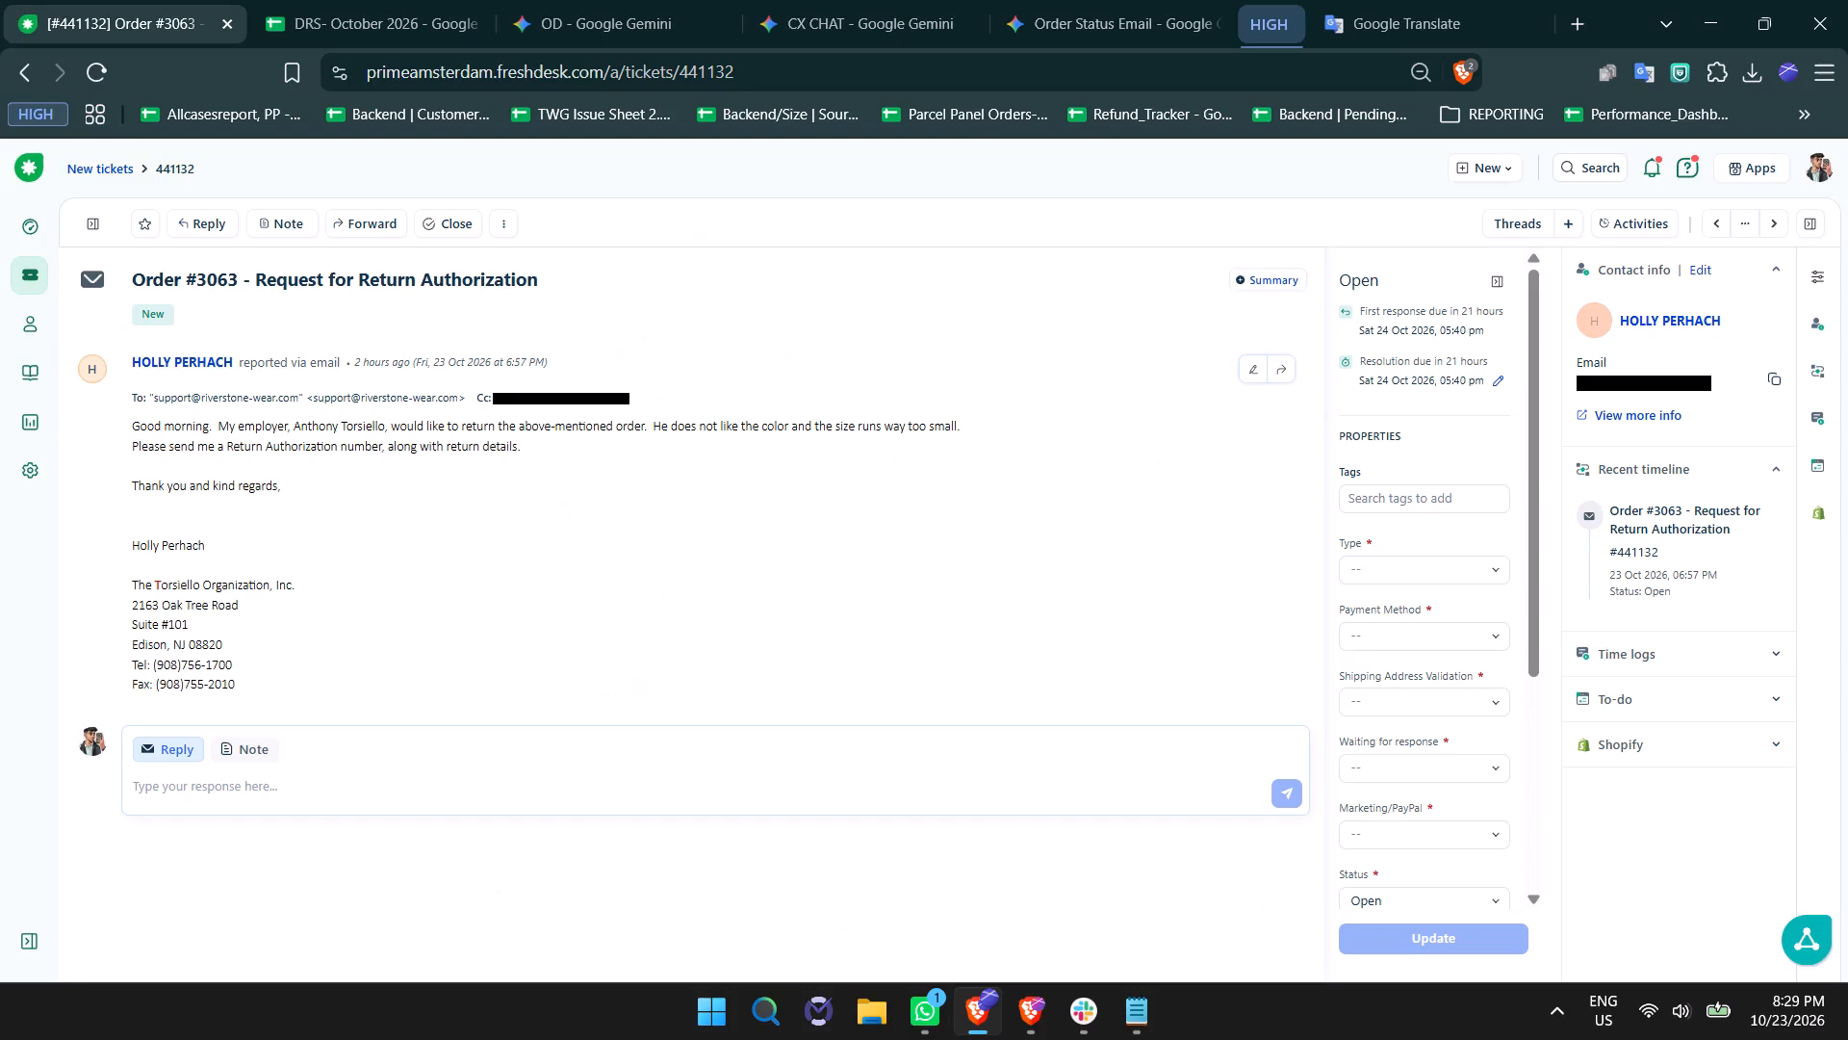
triple_click(303, 444)
left_click(343, 491)
key("alt+Tab")
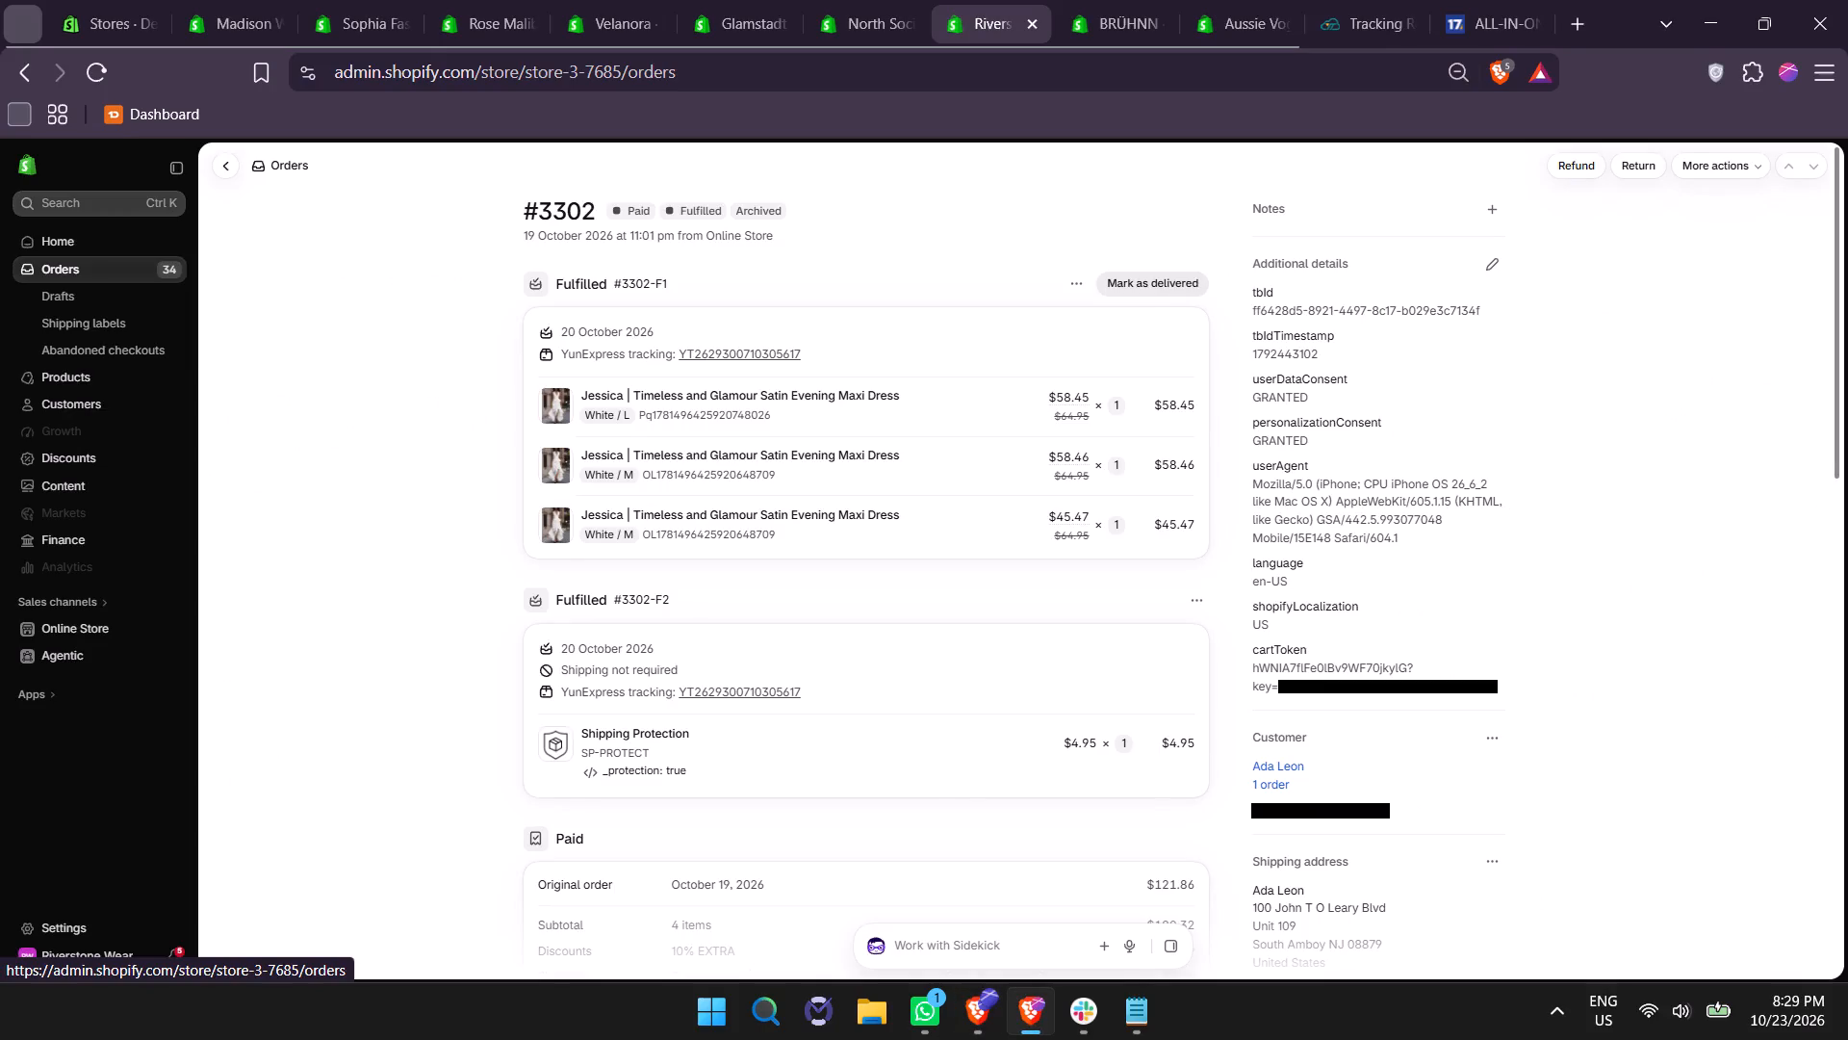
left_click(315, 200)
key("ctrl+v")
key("alt+Tab")
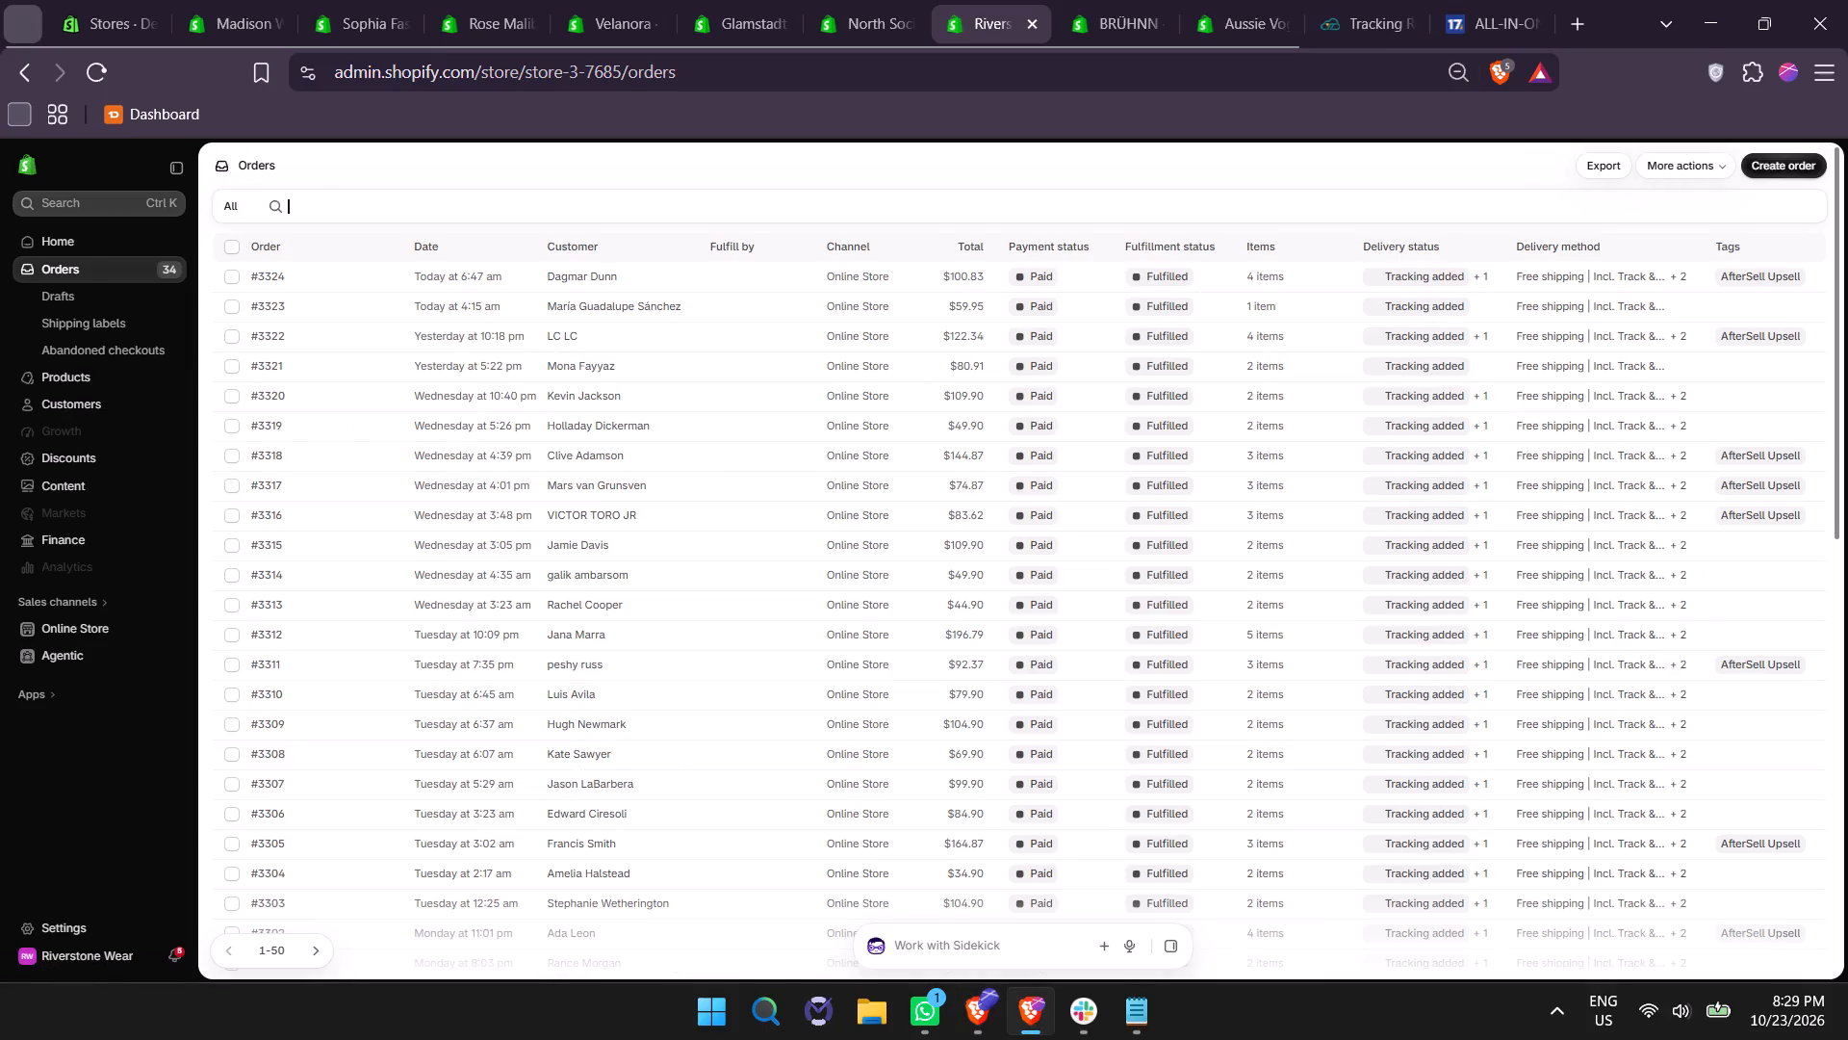
left_click(321, 485)
key("alt+Tab")
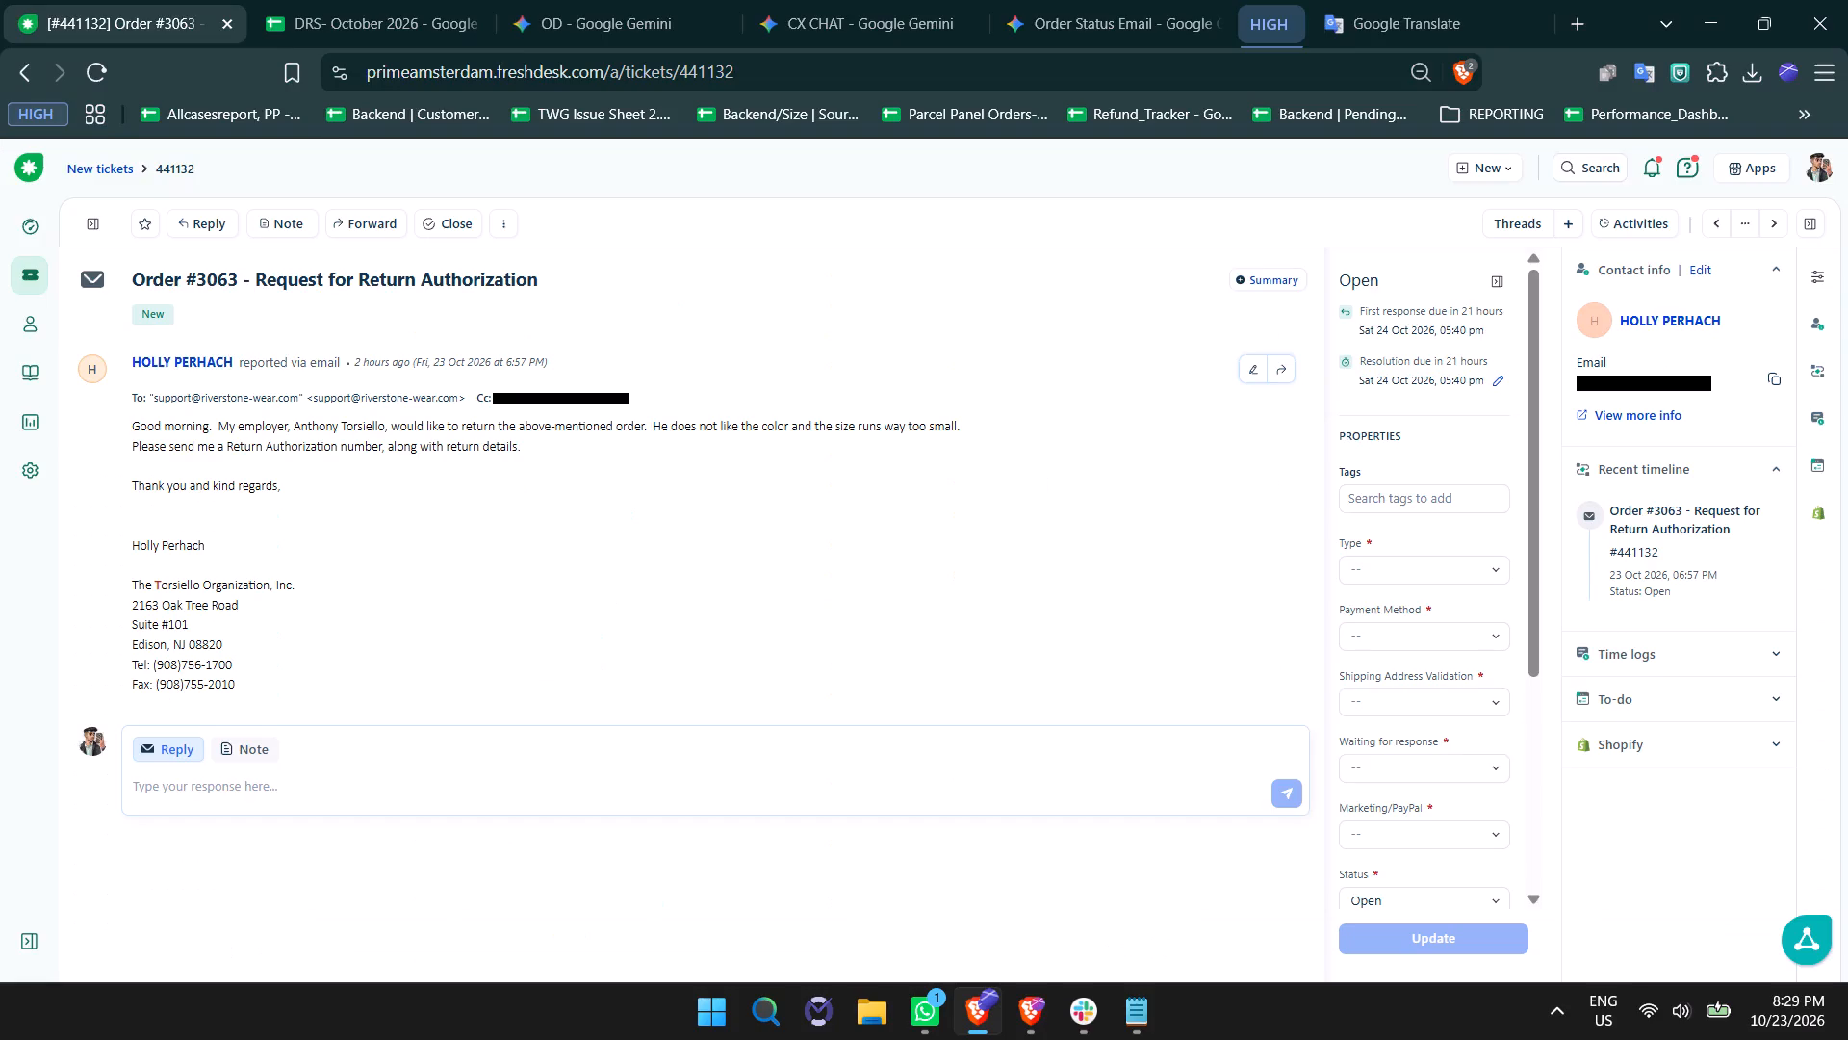
key("alt+Tab")
key("alt+Tab")
left_click(372, 208)
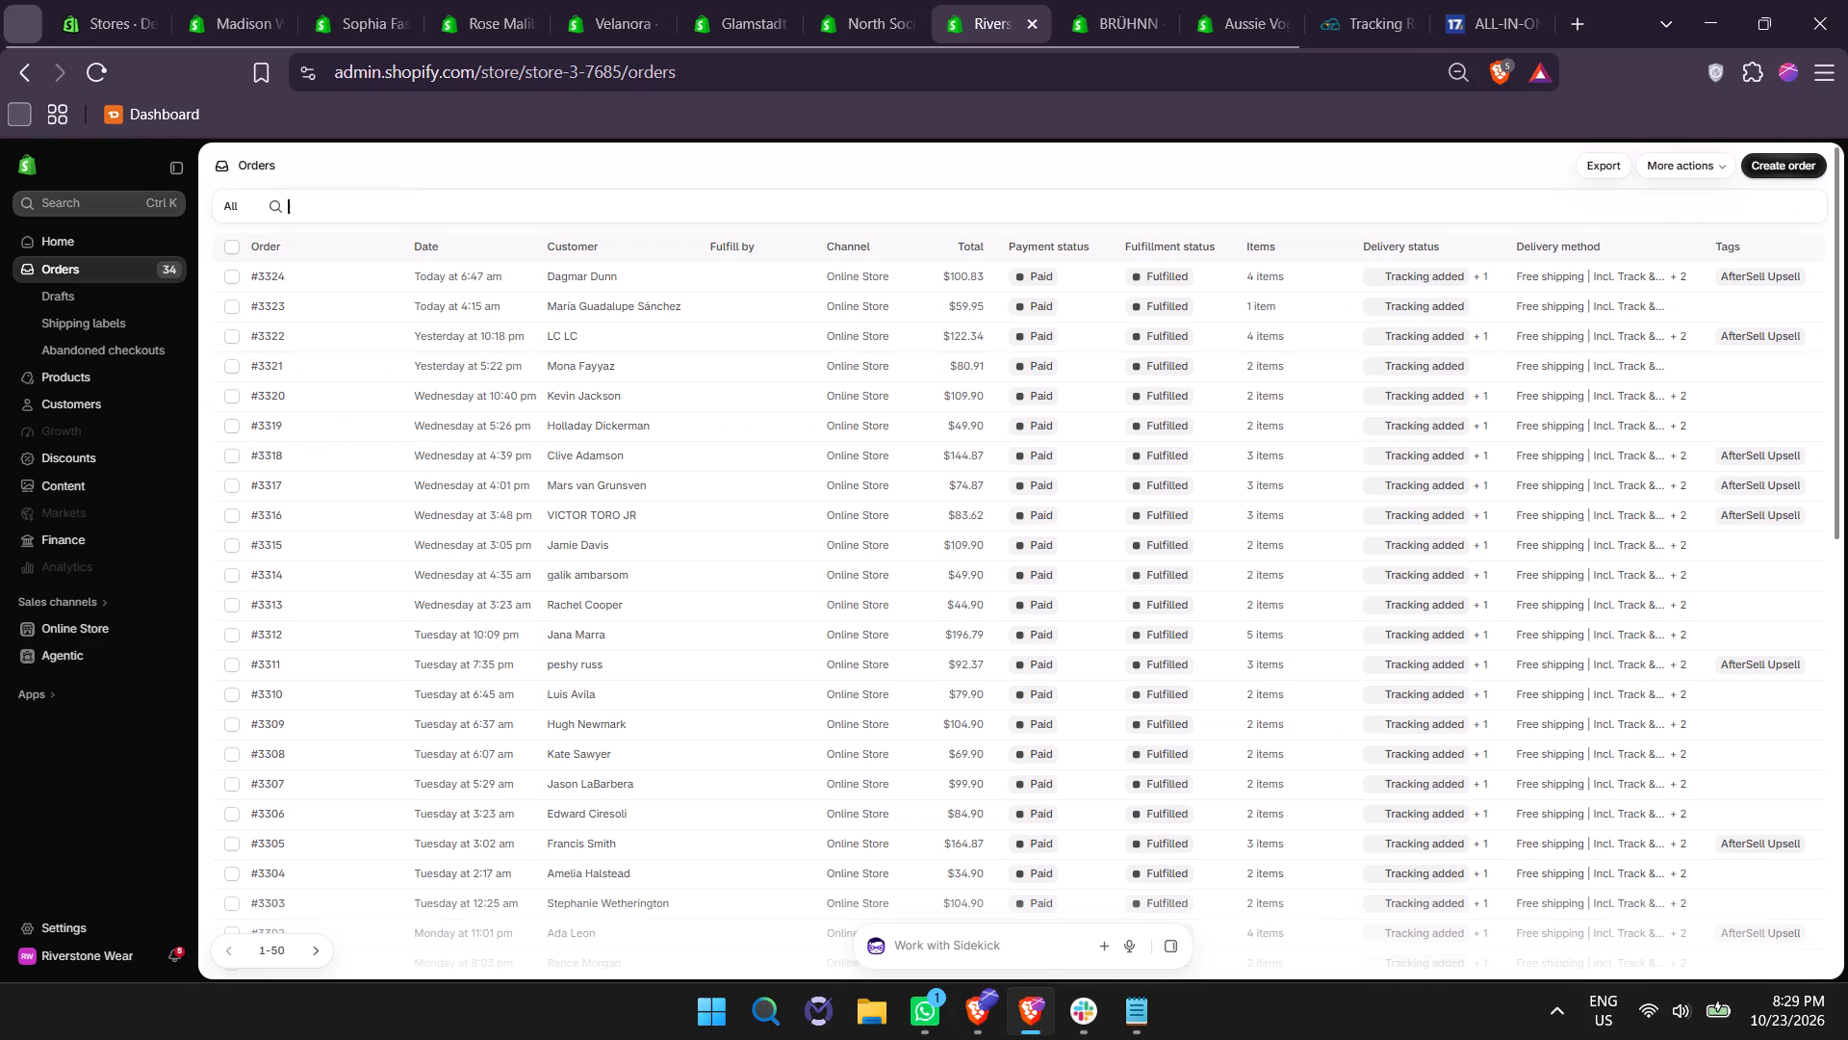
left_click(372, 208)
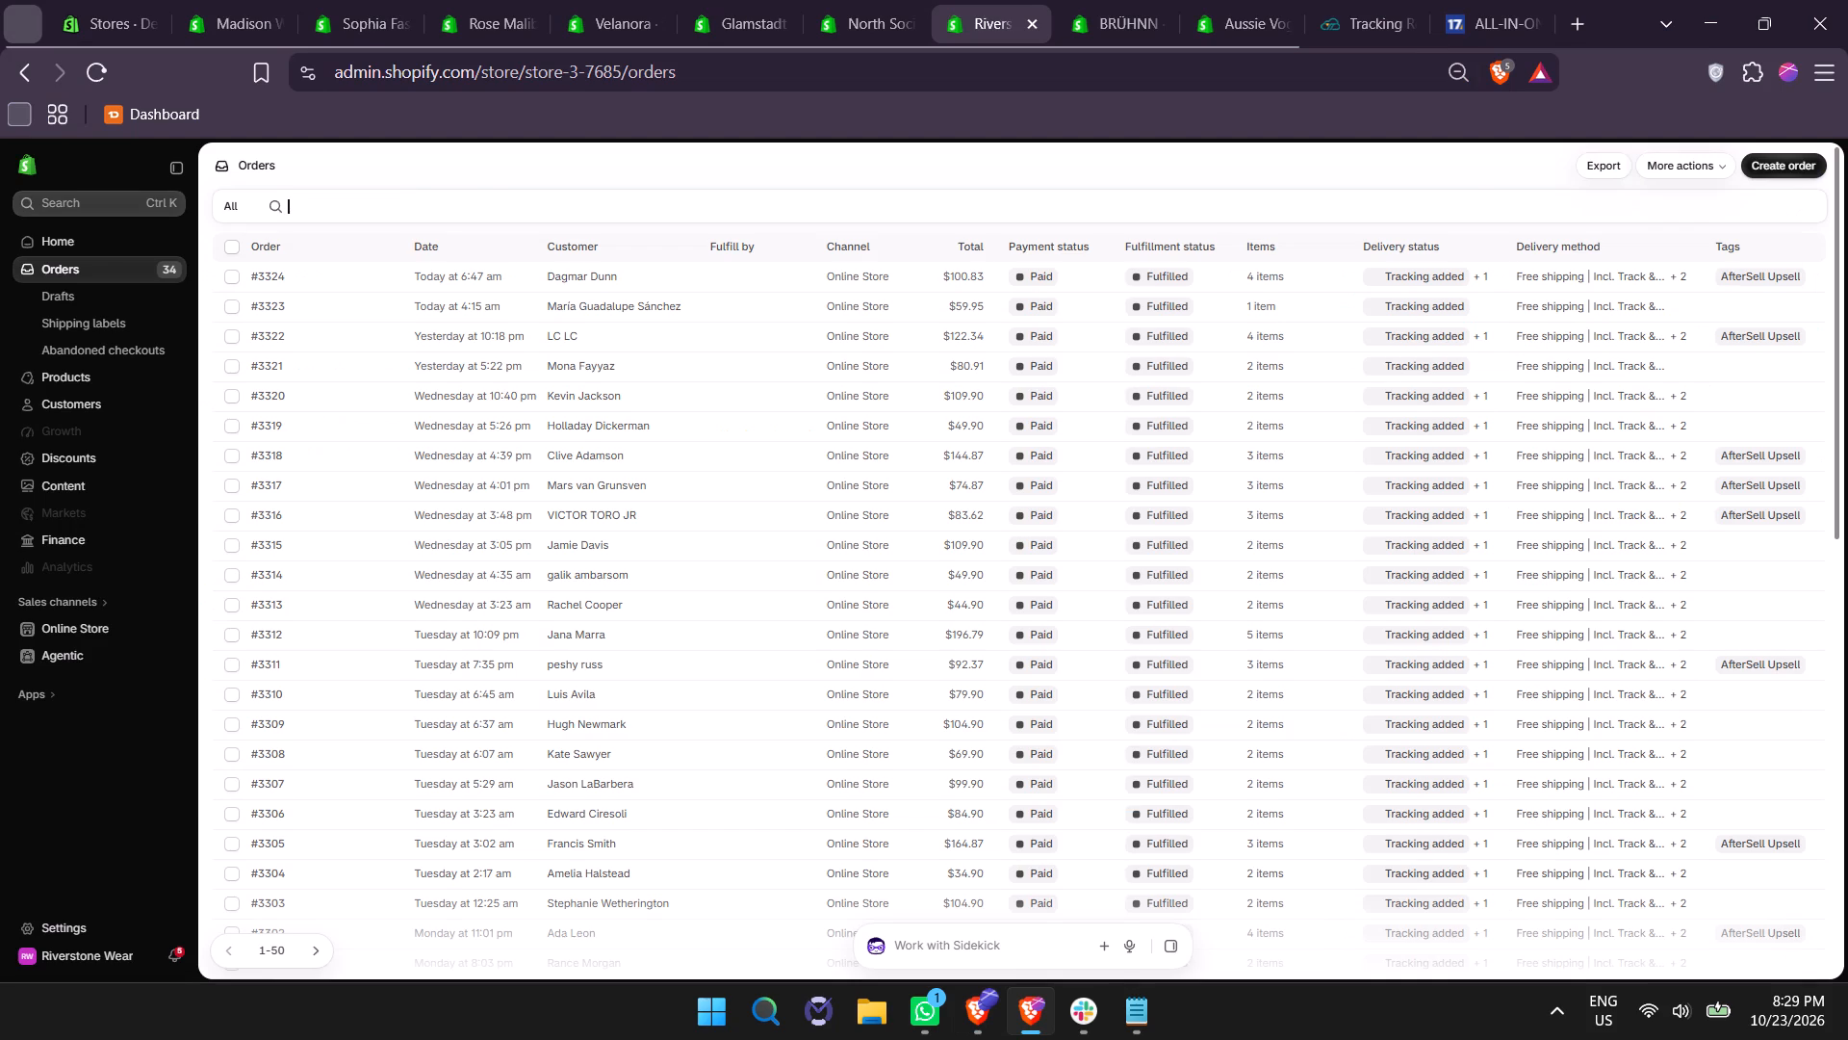